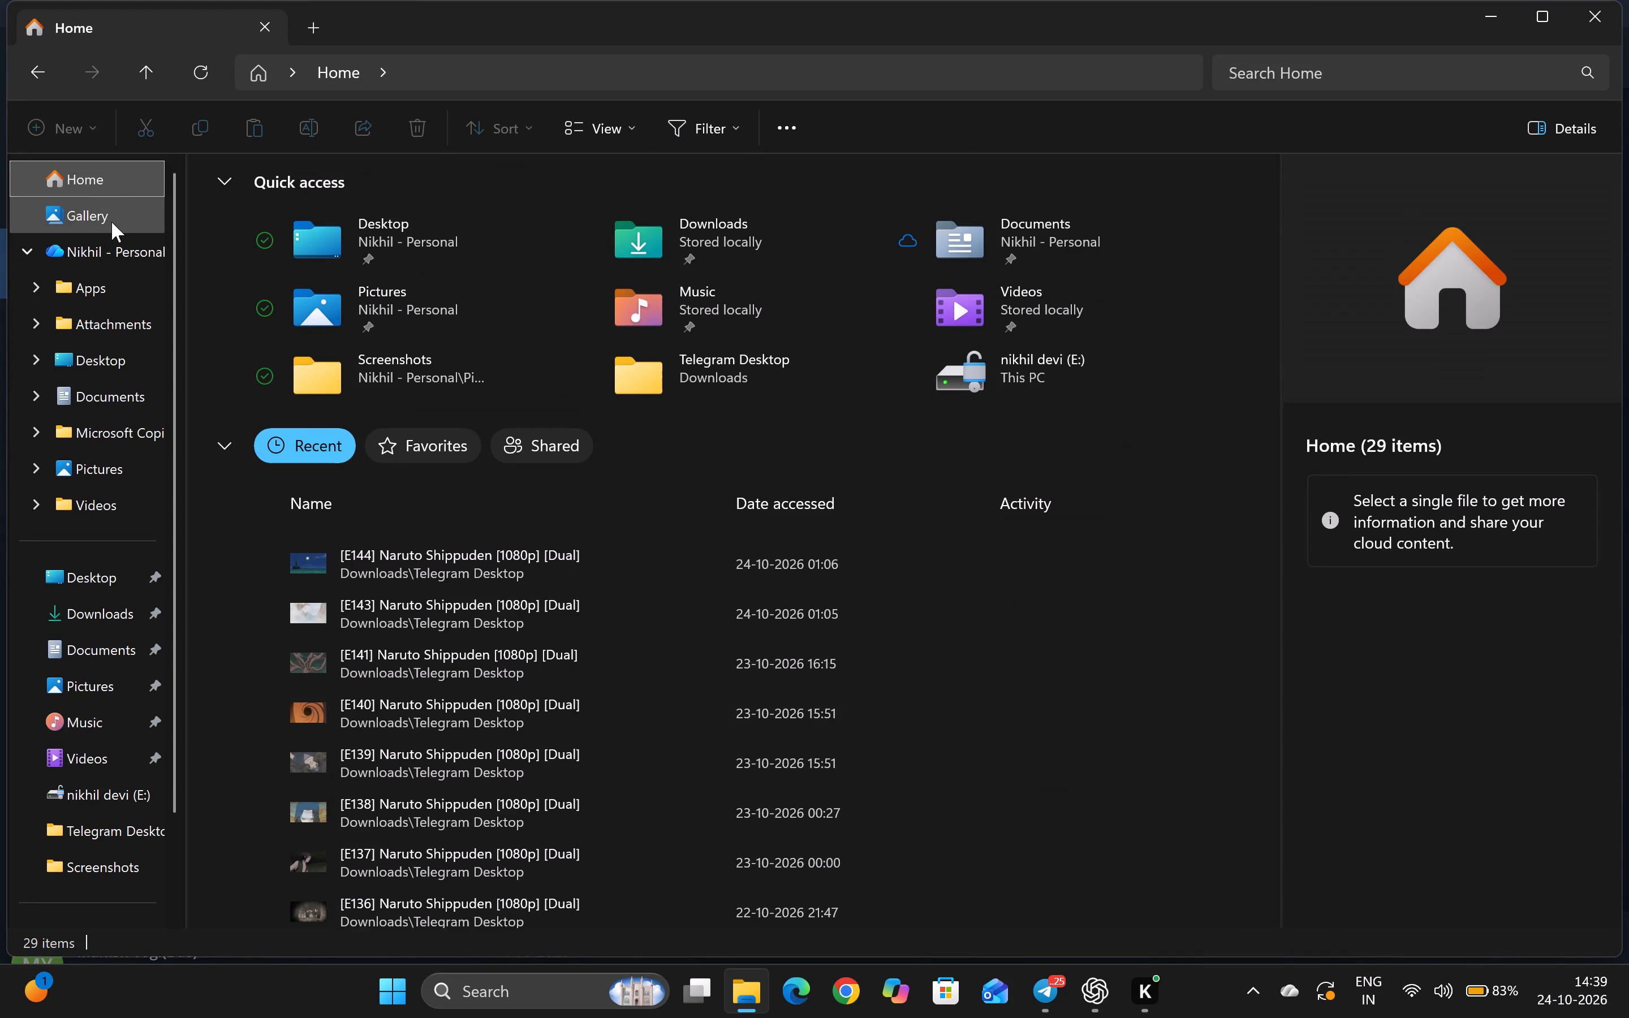
Browse the Desktop and Downloads folders and locate the Banking law-4 PDF inside the Telegram Desktop folder.
click(85, 357)
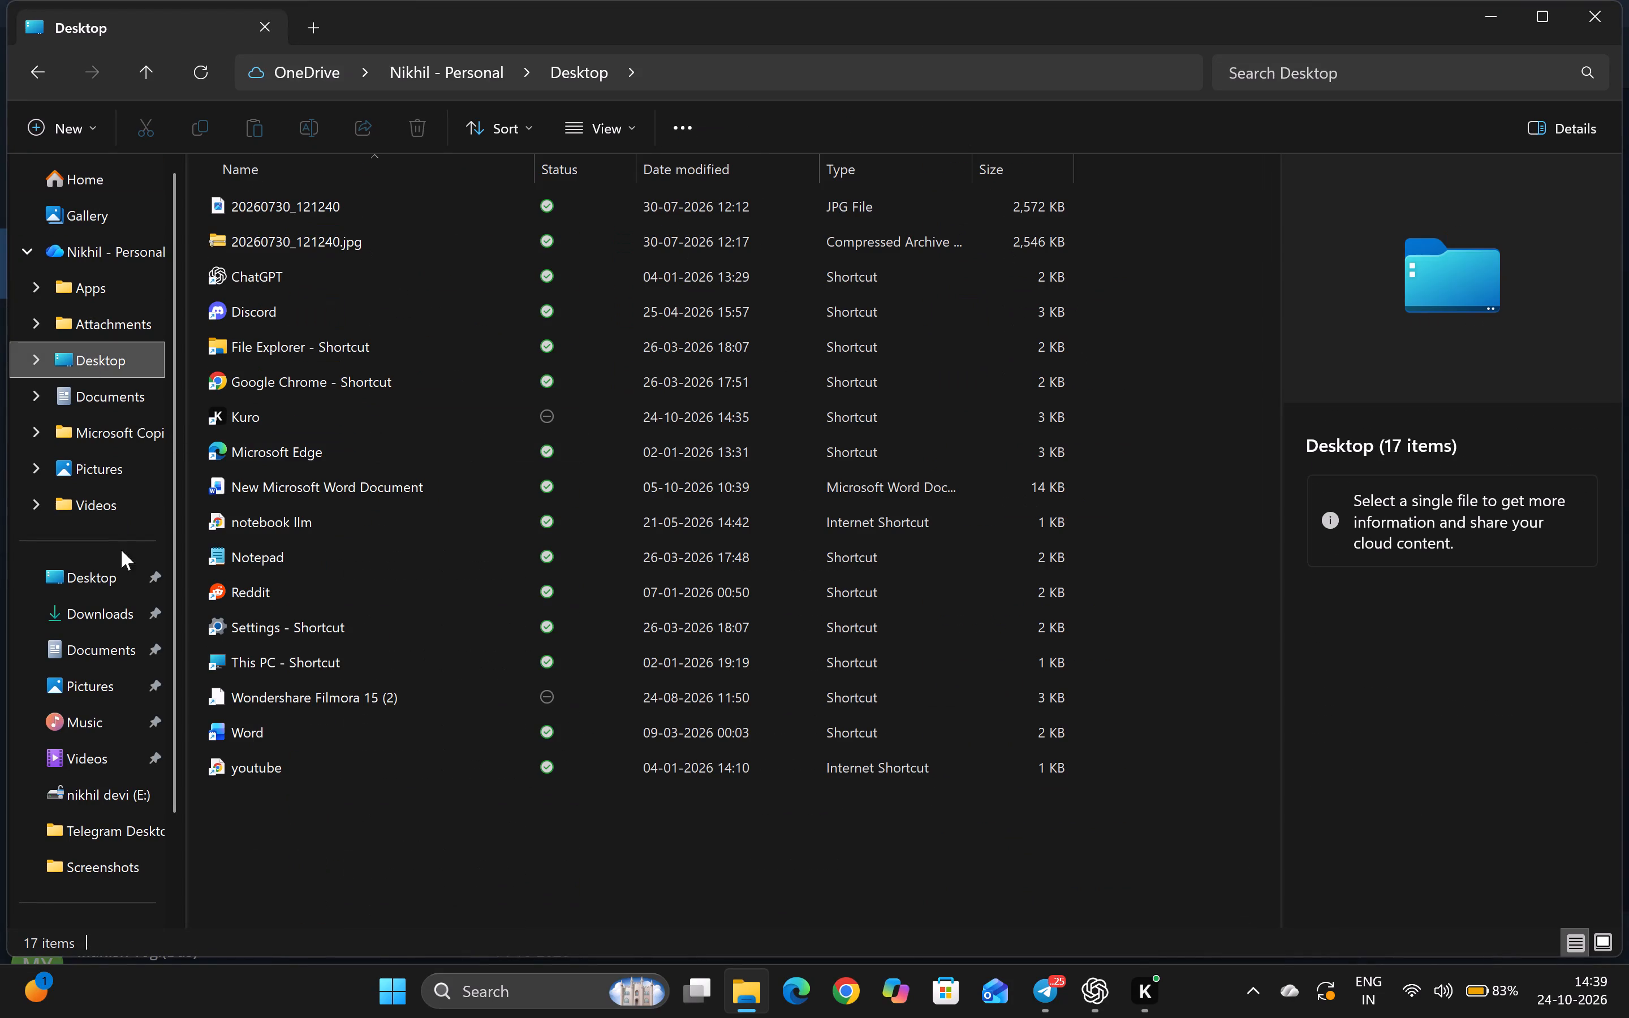
click(115, 599)
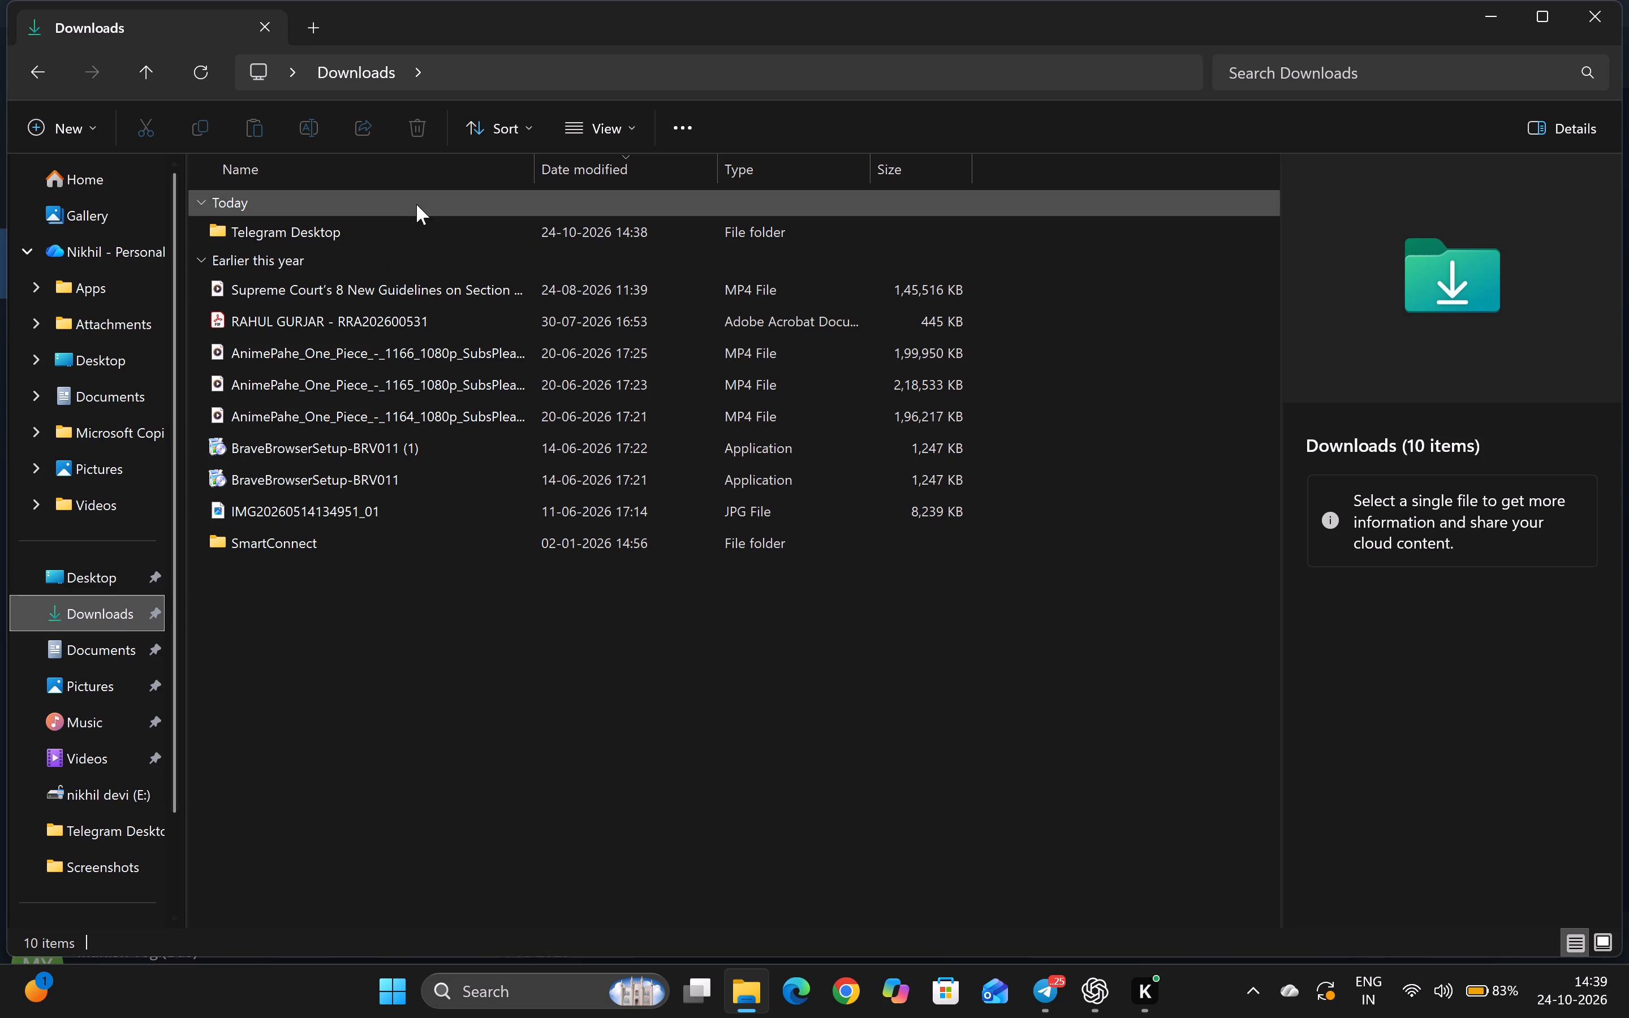
double_click(386, 238)
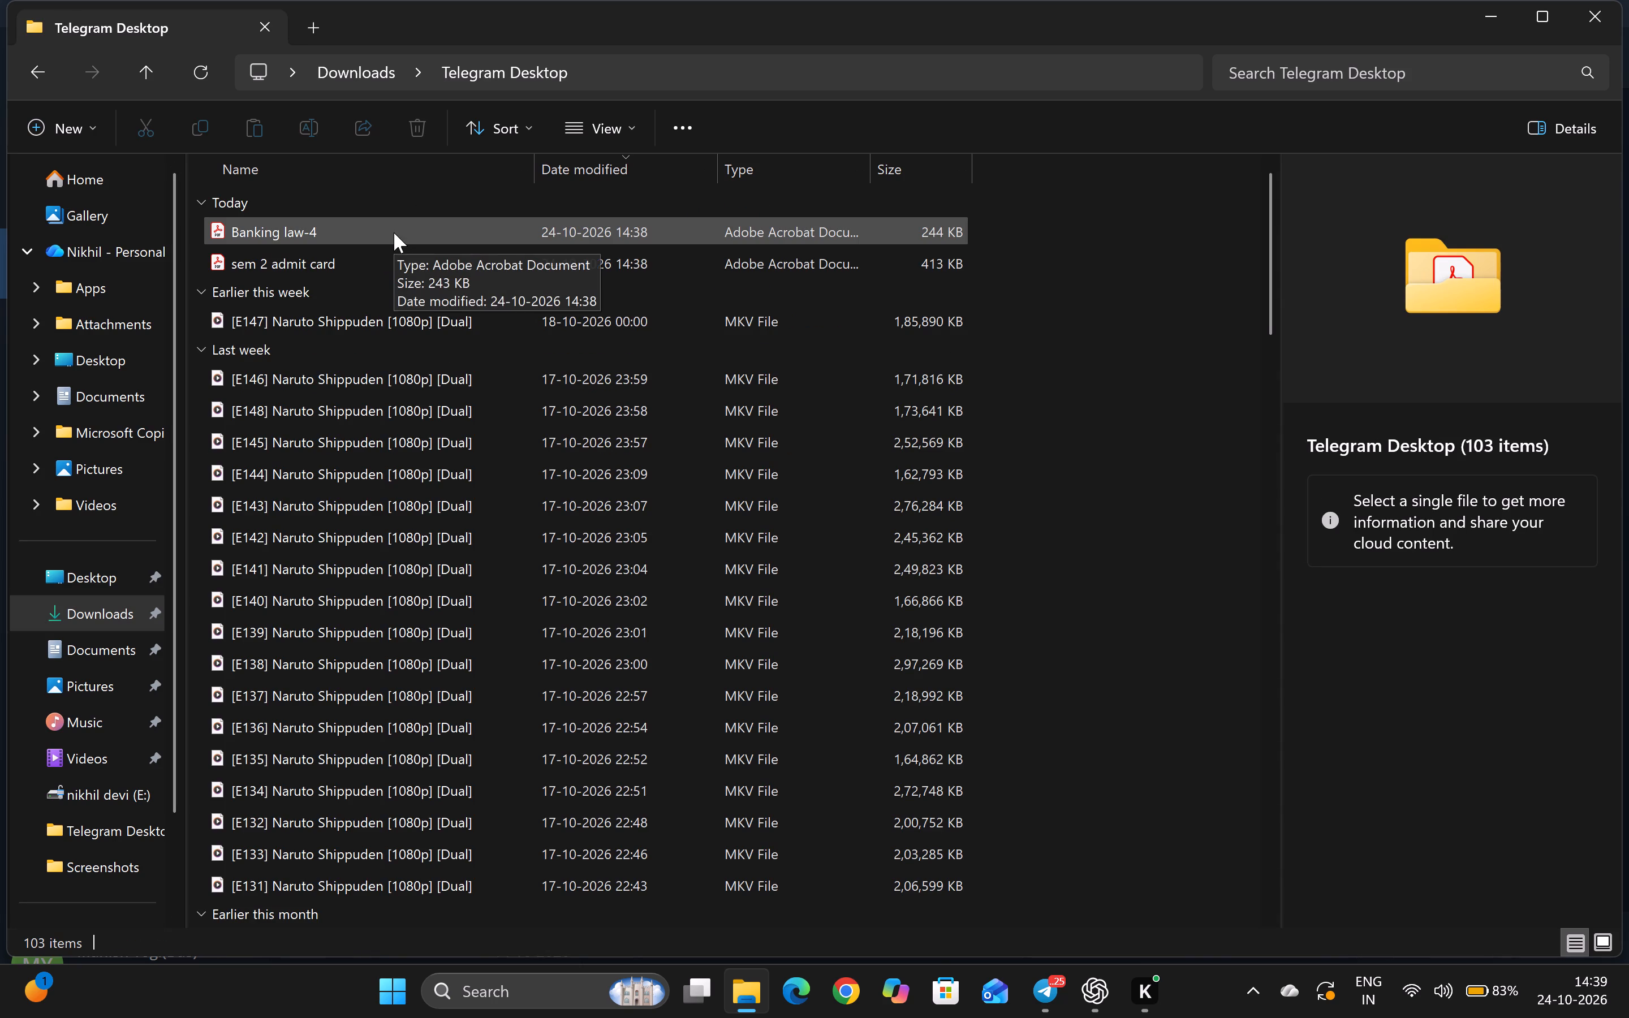
click(394, 232)
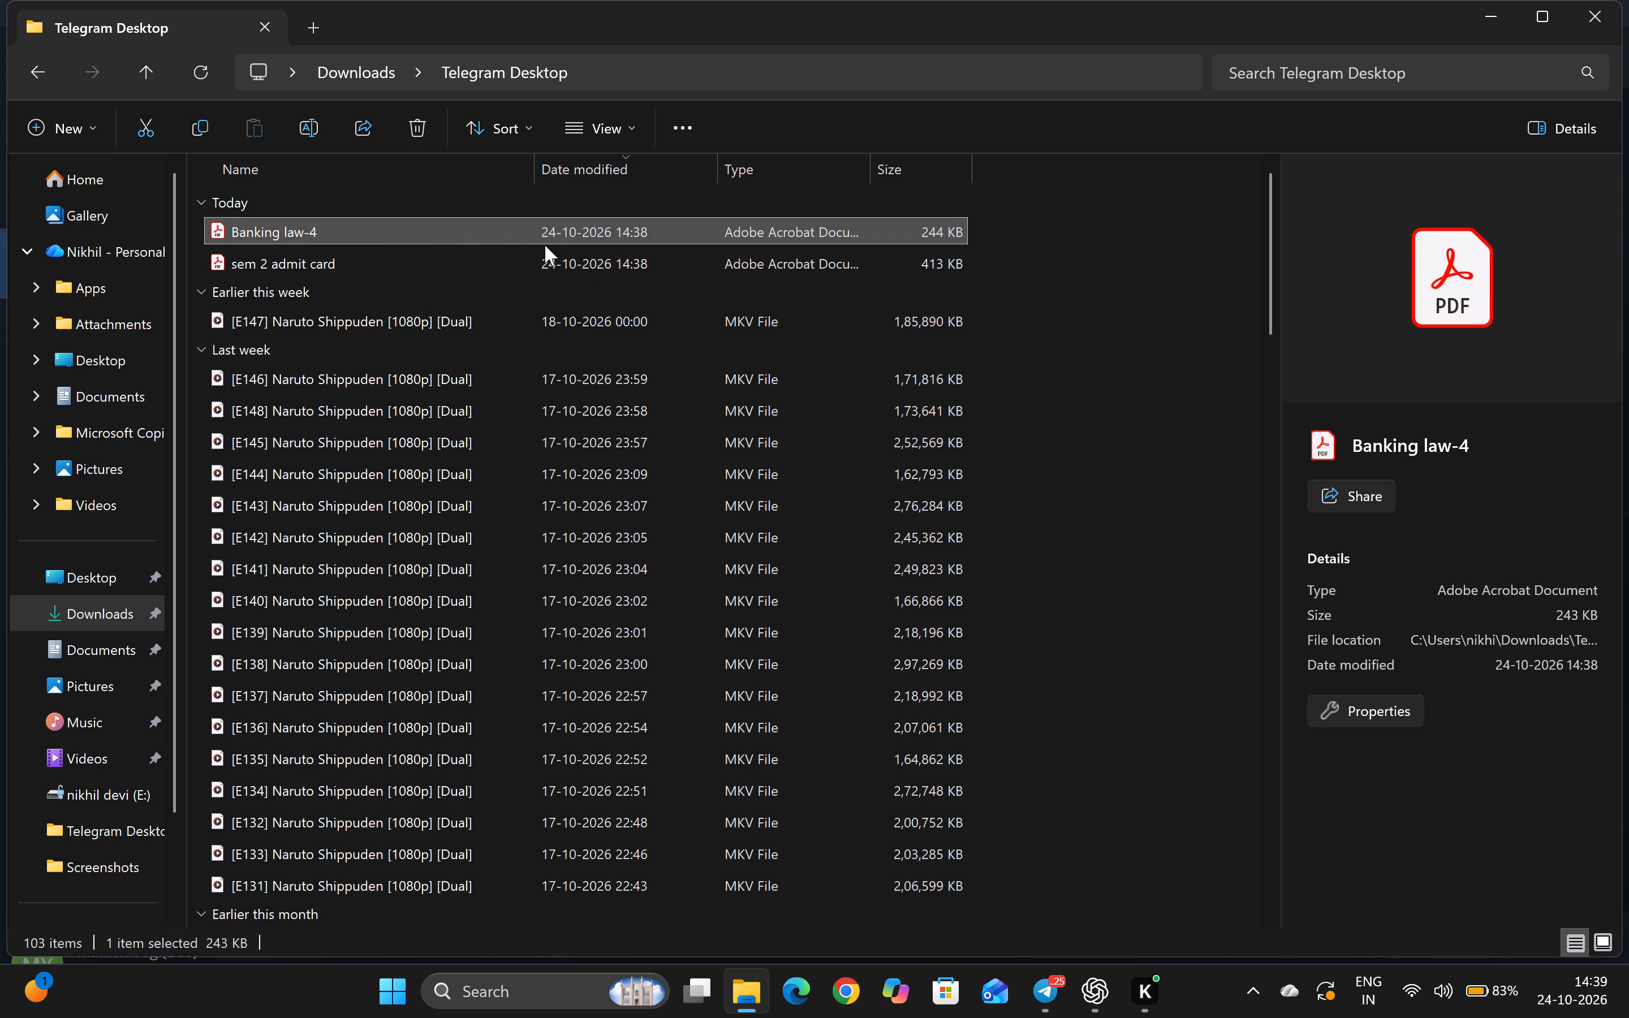
click(376, 232)
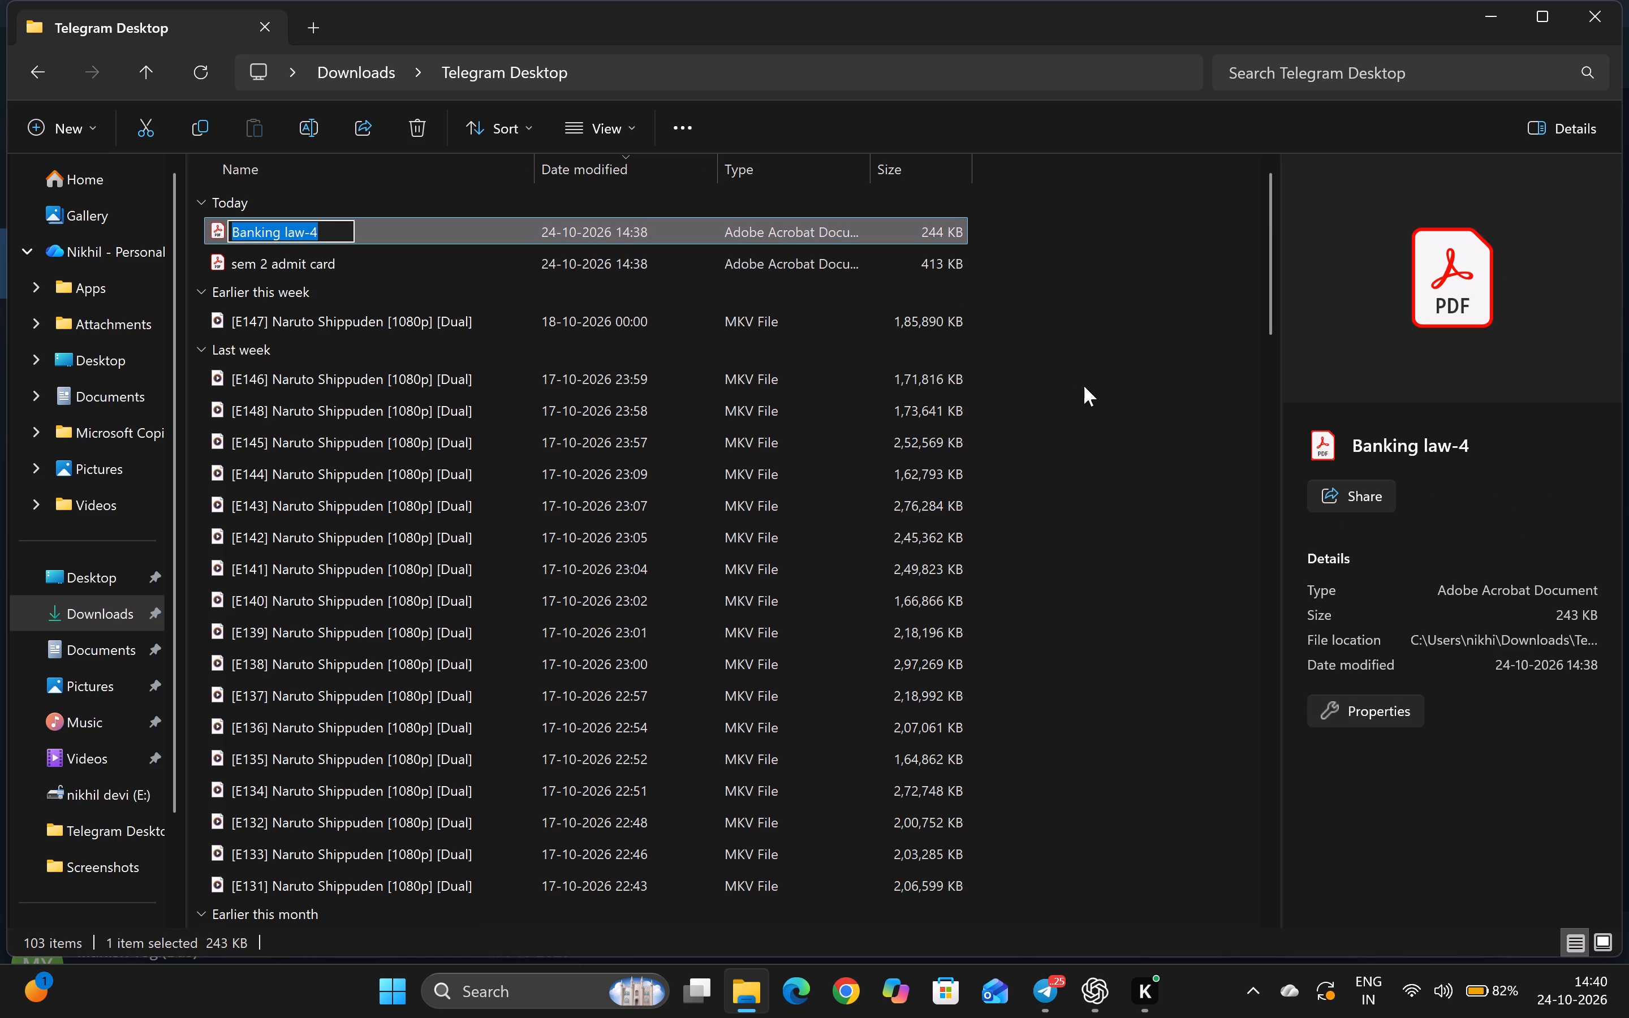
click(1121, 444)
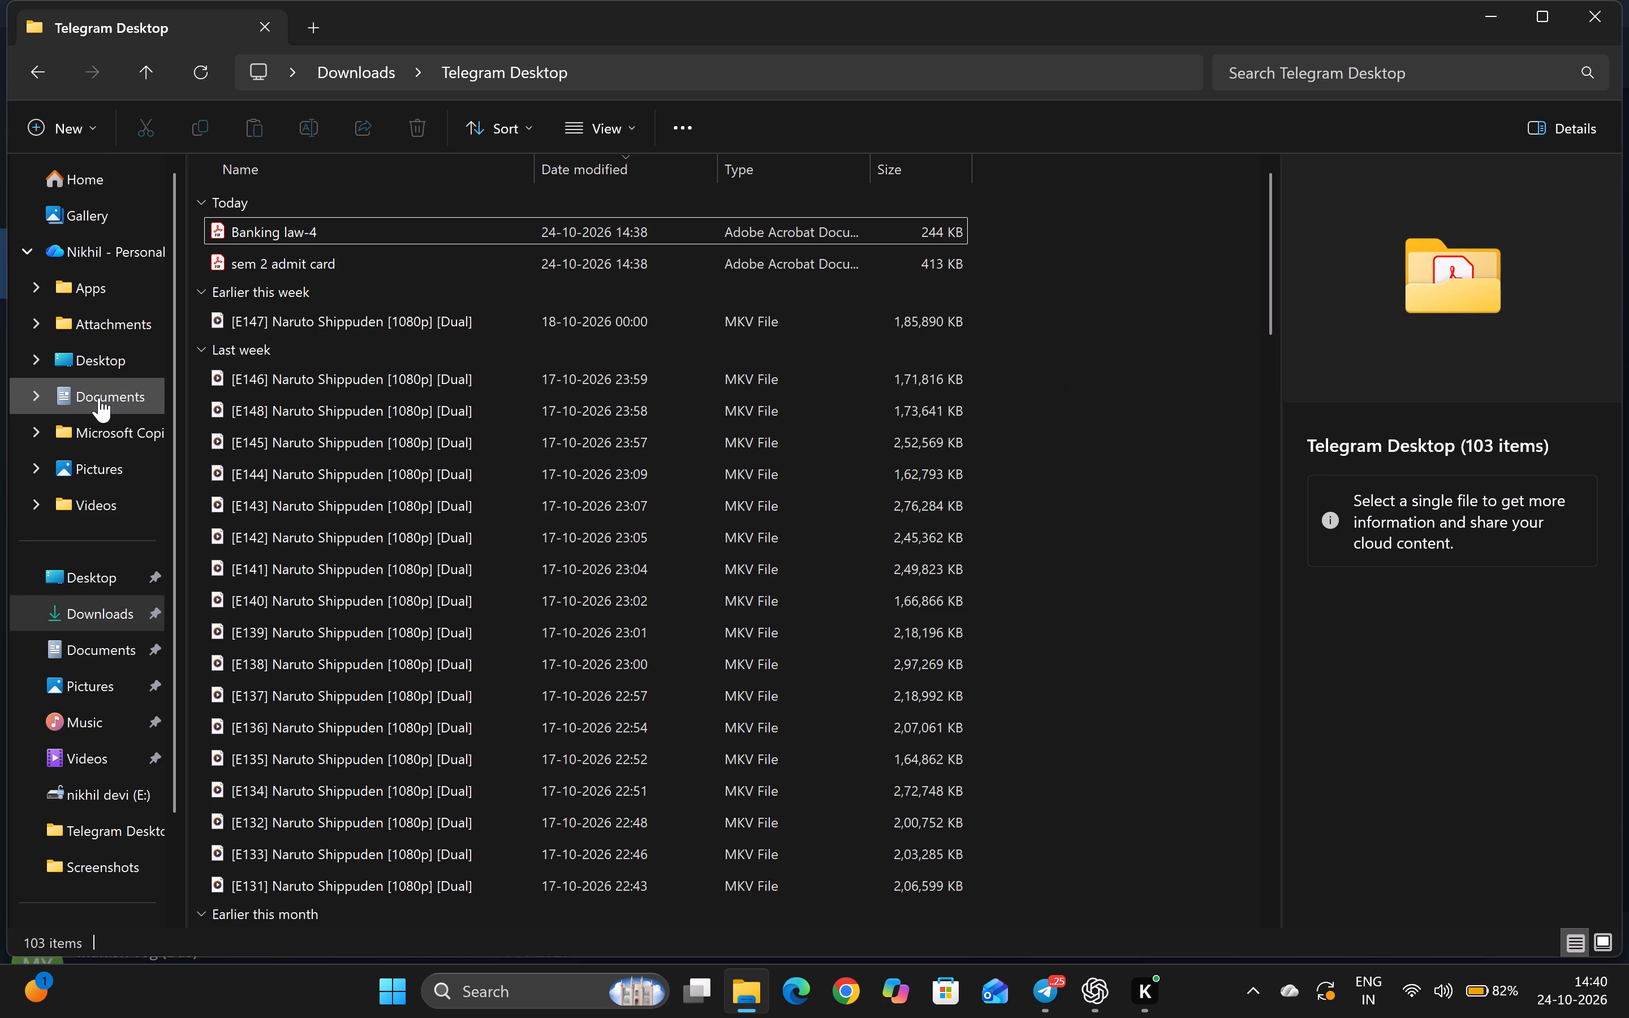
Create a new folder named TANMAY PROJECT in the OneDrive Documents folder.
click(99, 398)
click(88, 126)
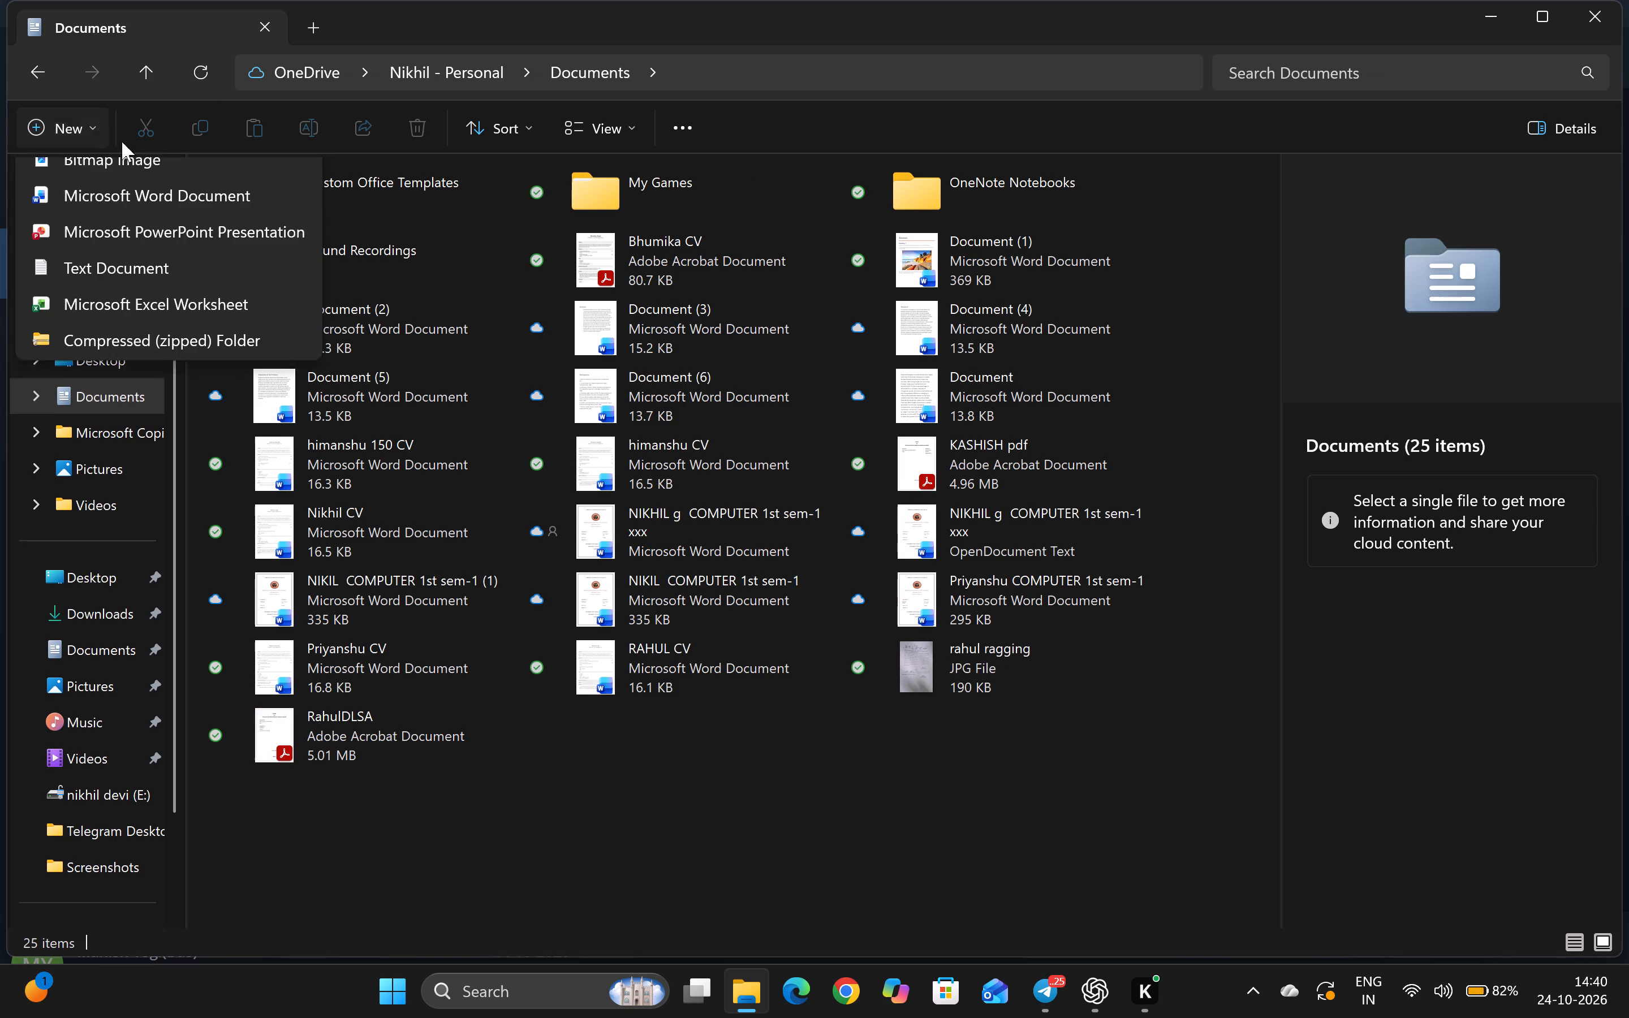
click(120, 187)
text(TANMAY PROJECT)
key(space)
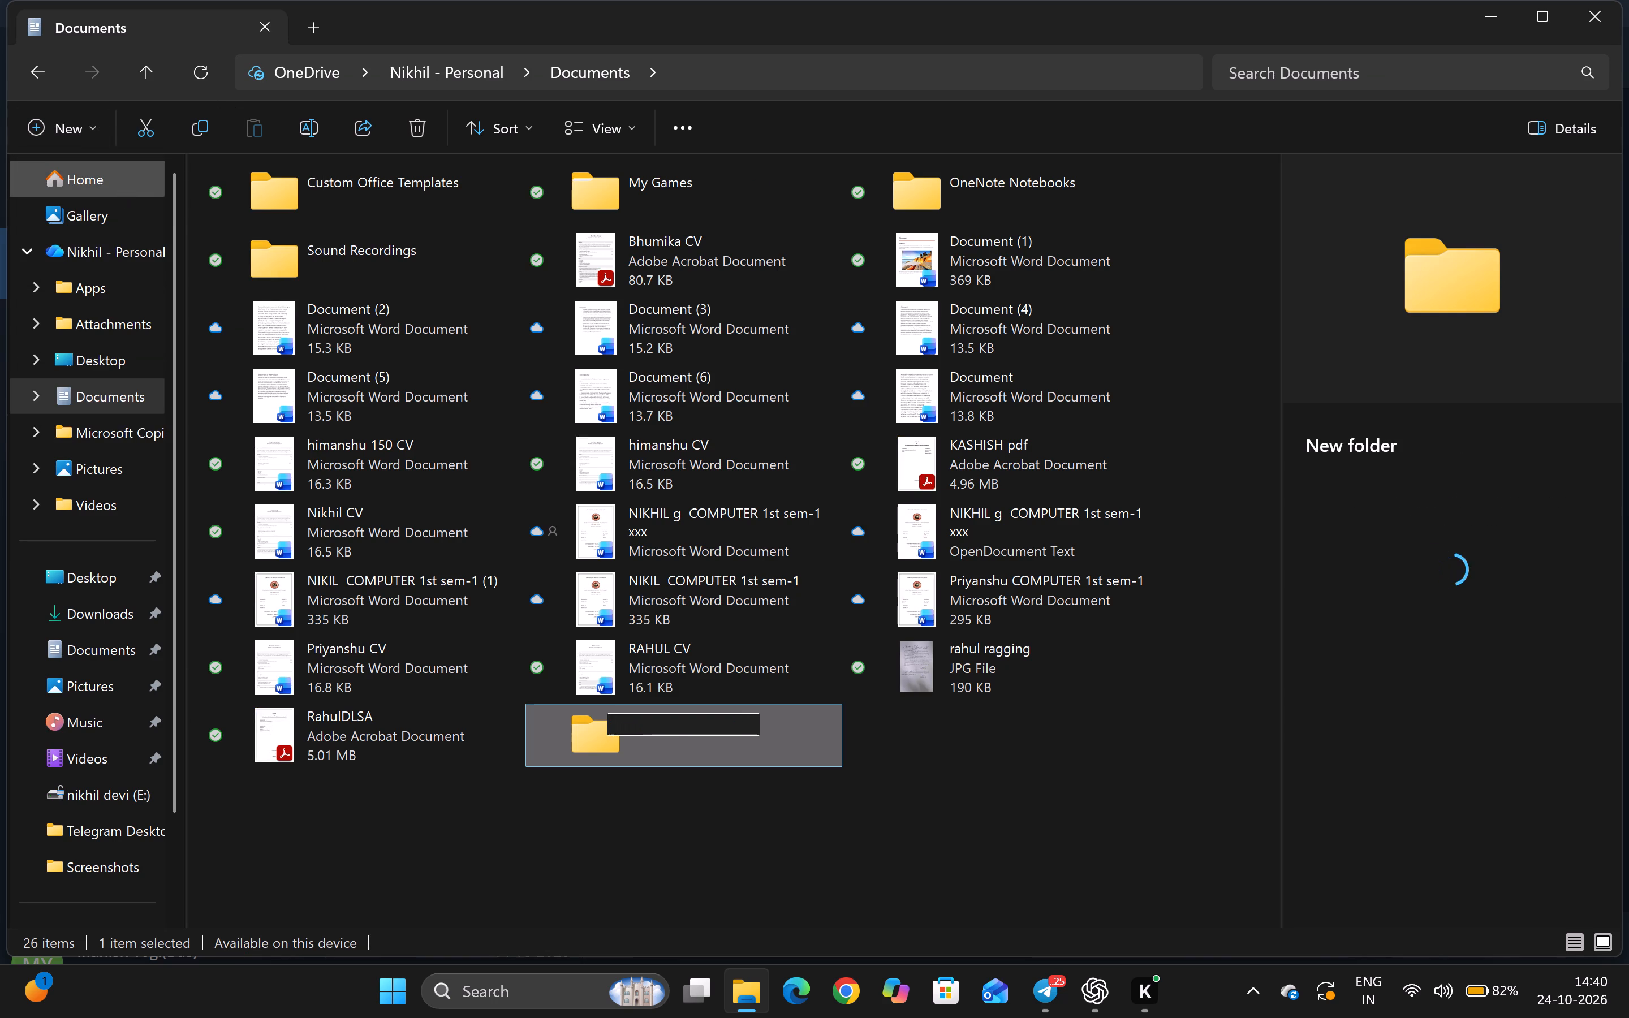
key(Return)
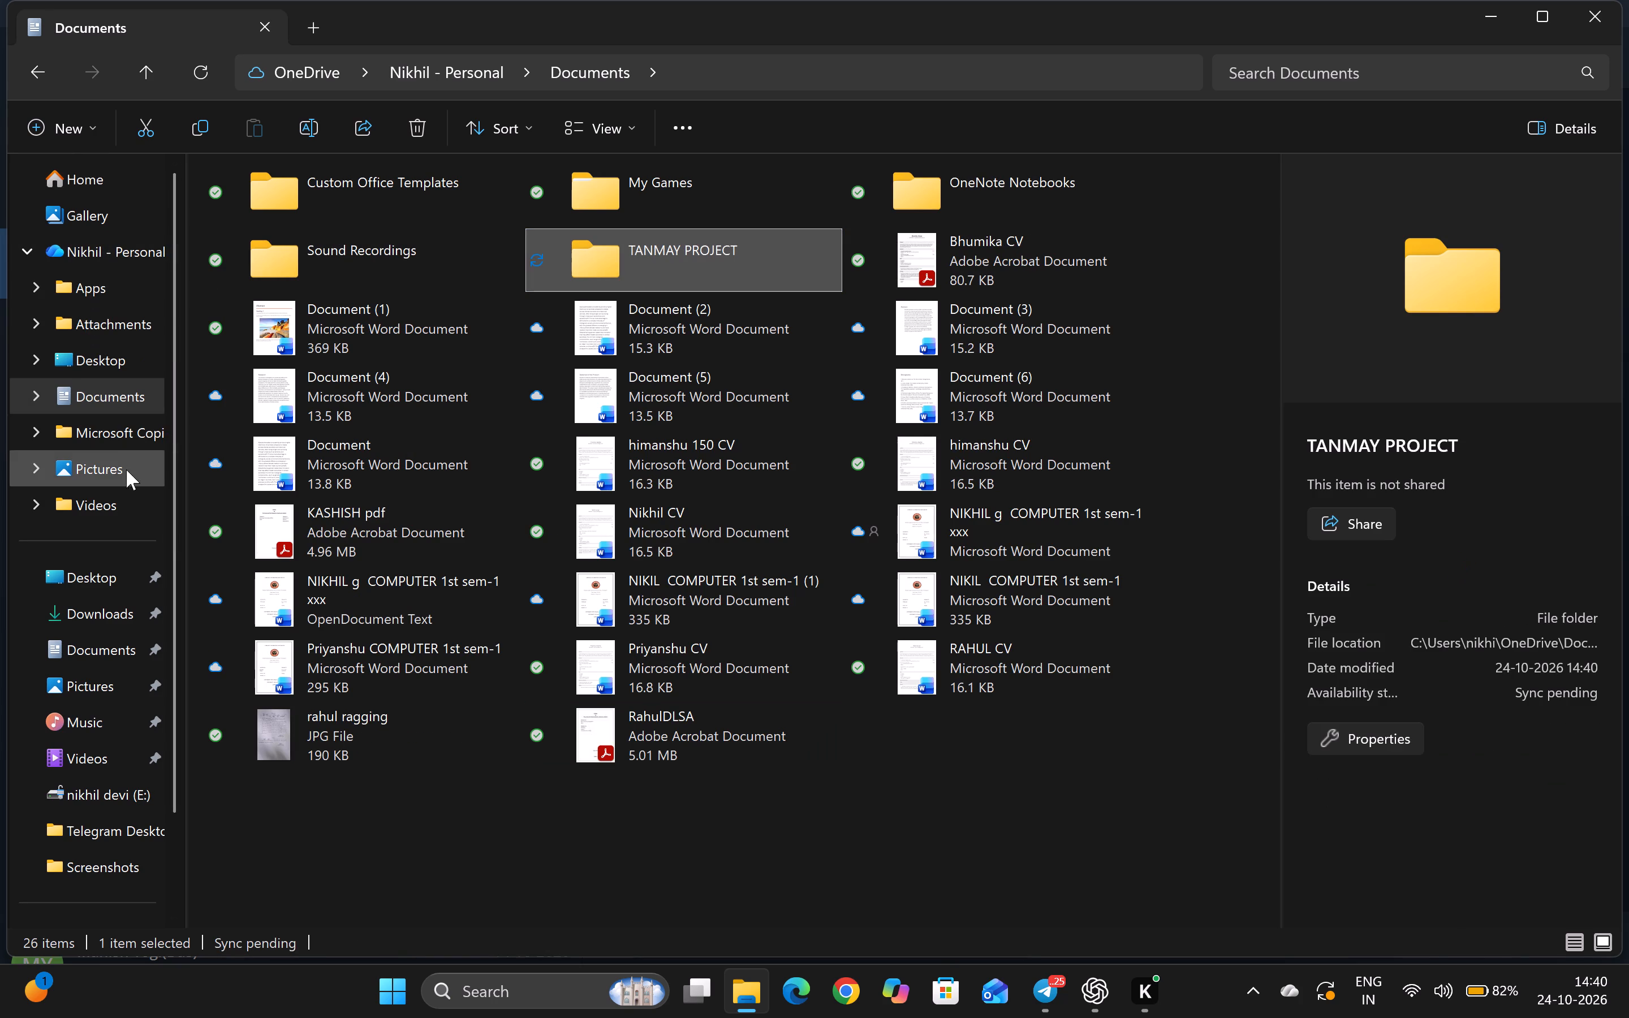
Return to the Telegram Desktop folder in Downloads and select the Banking law-4 PDF.
double_click(118, 612)
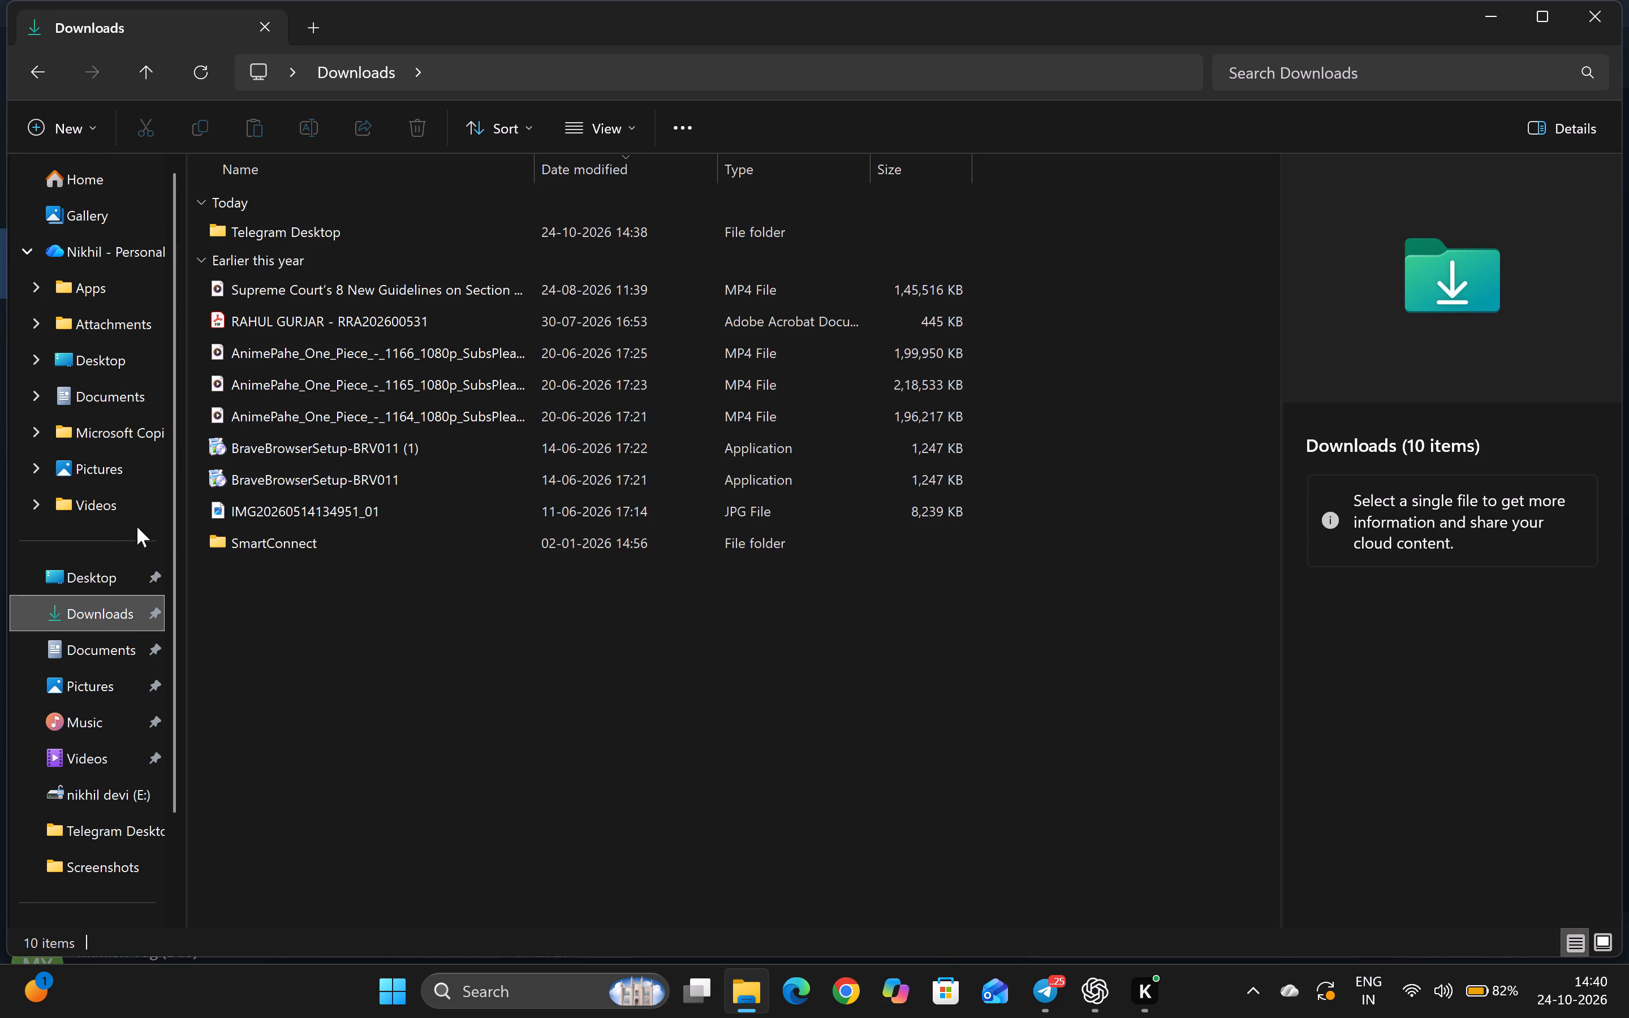
click(303, 234)
triple_click(303, 234)
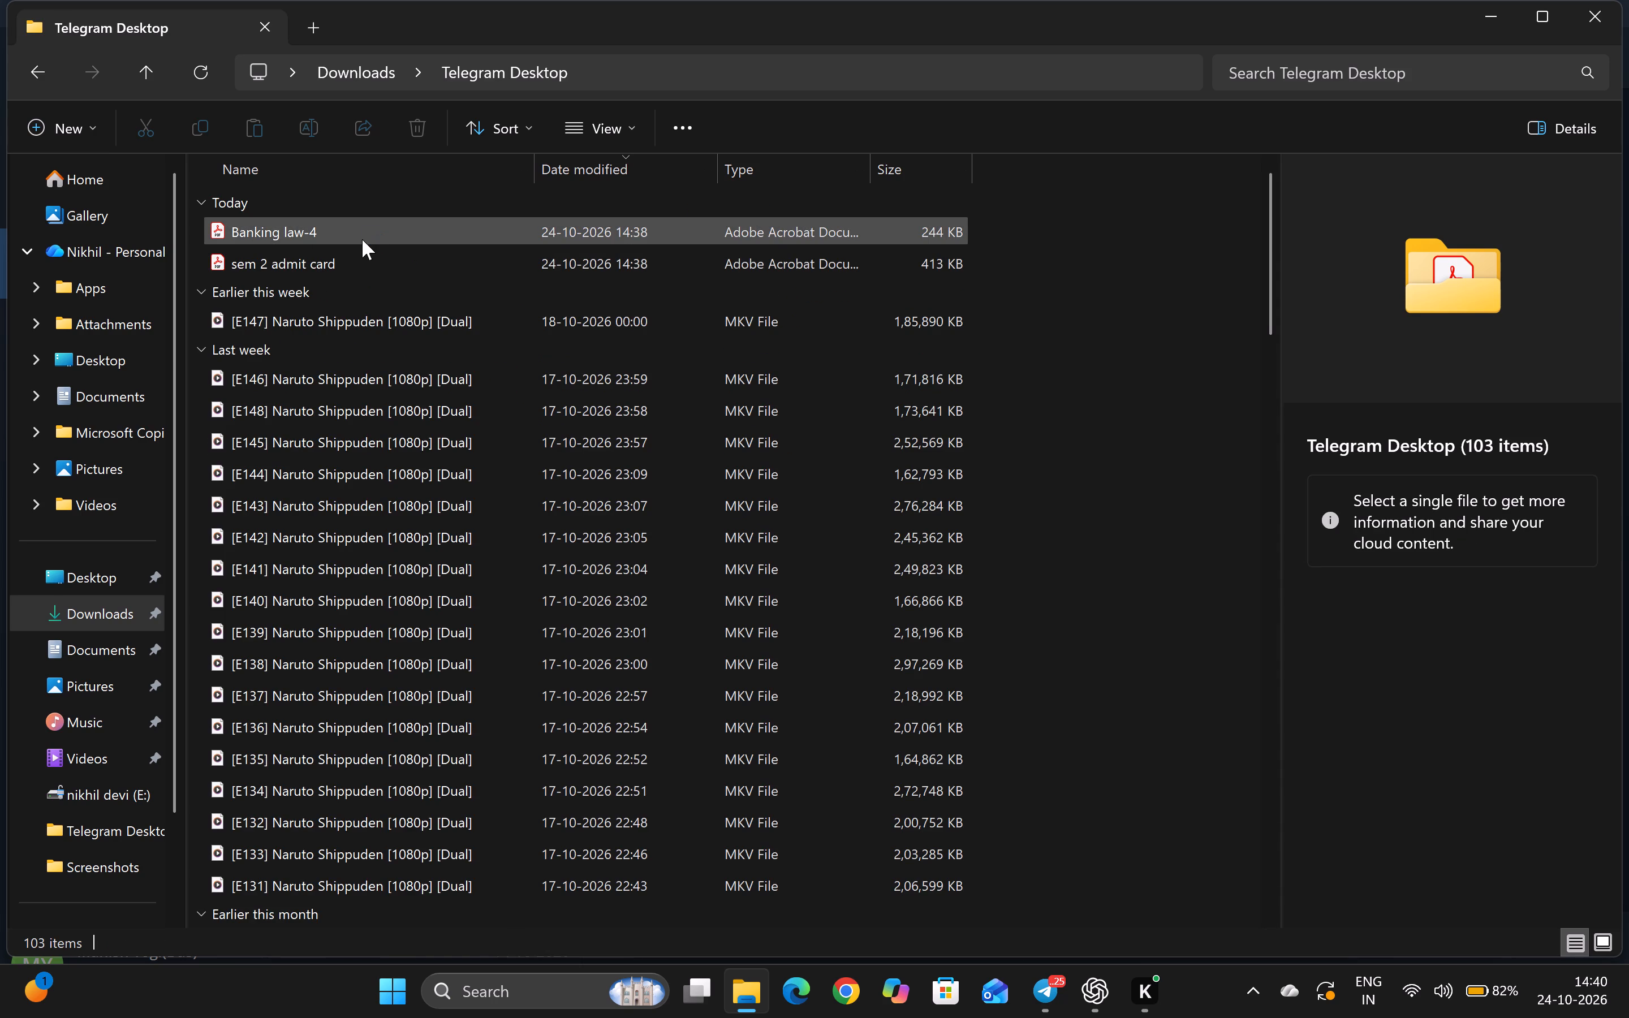
click(362, 239)
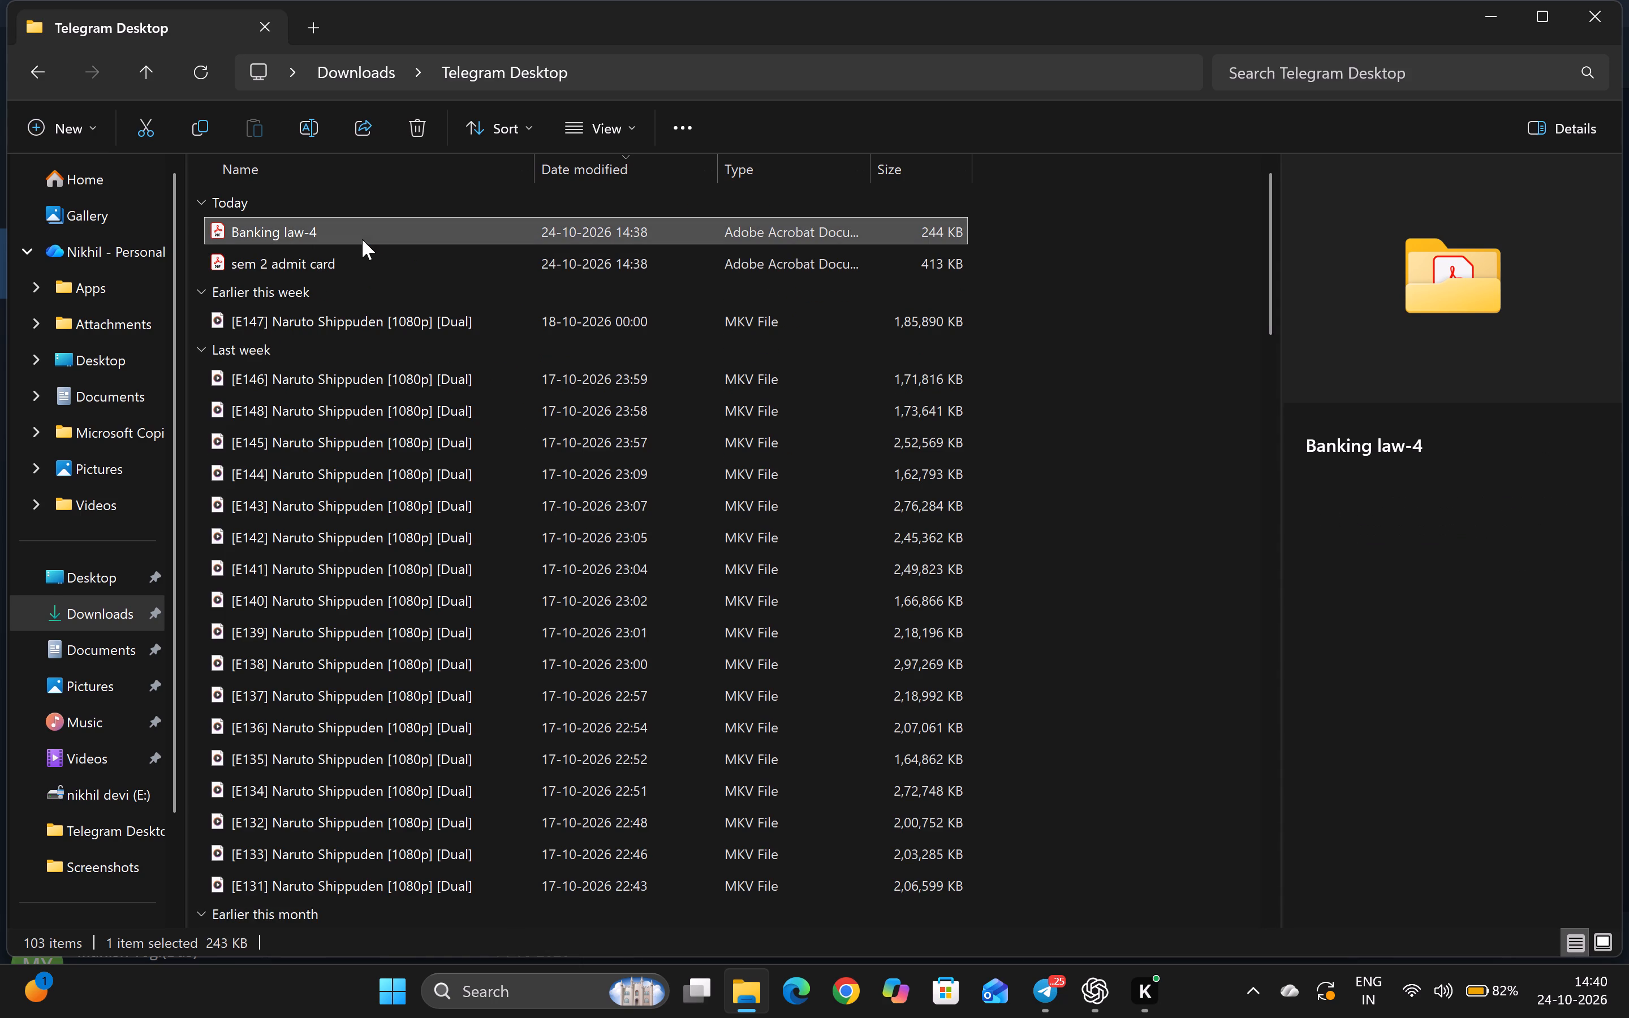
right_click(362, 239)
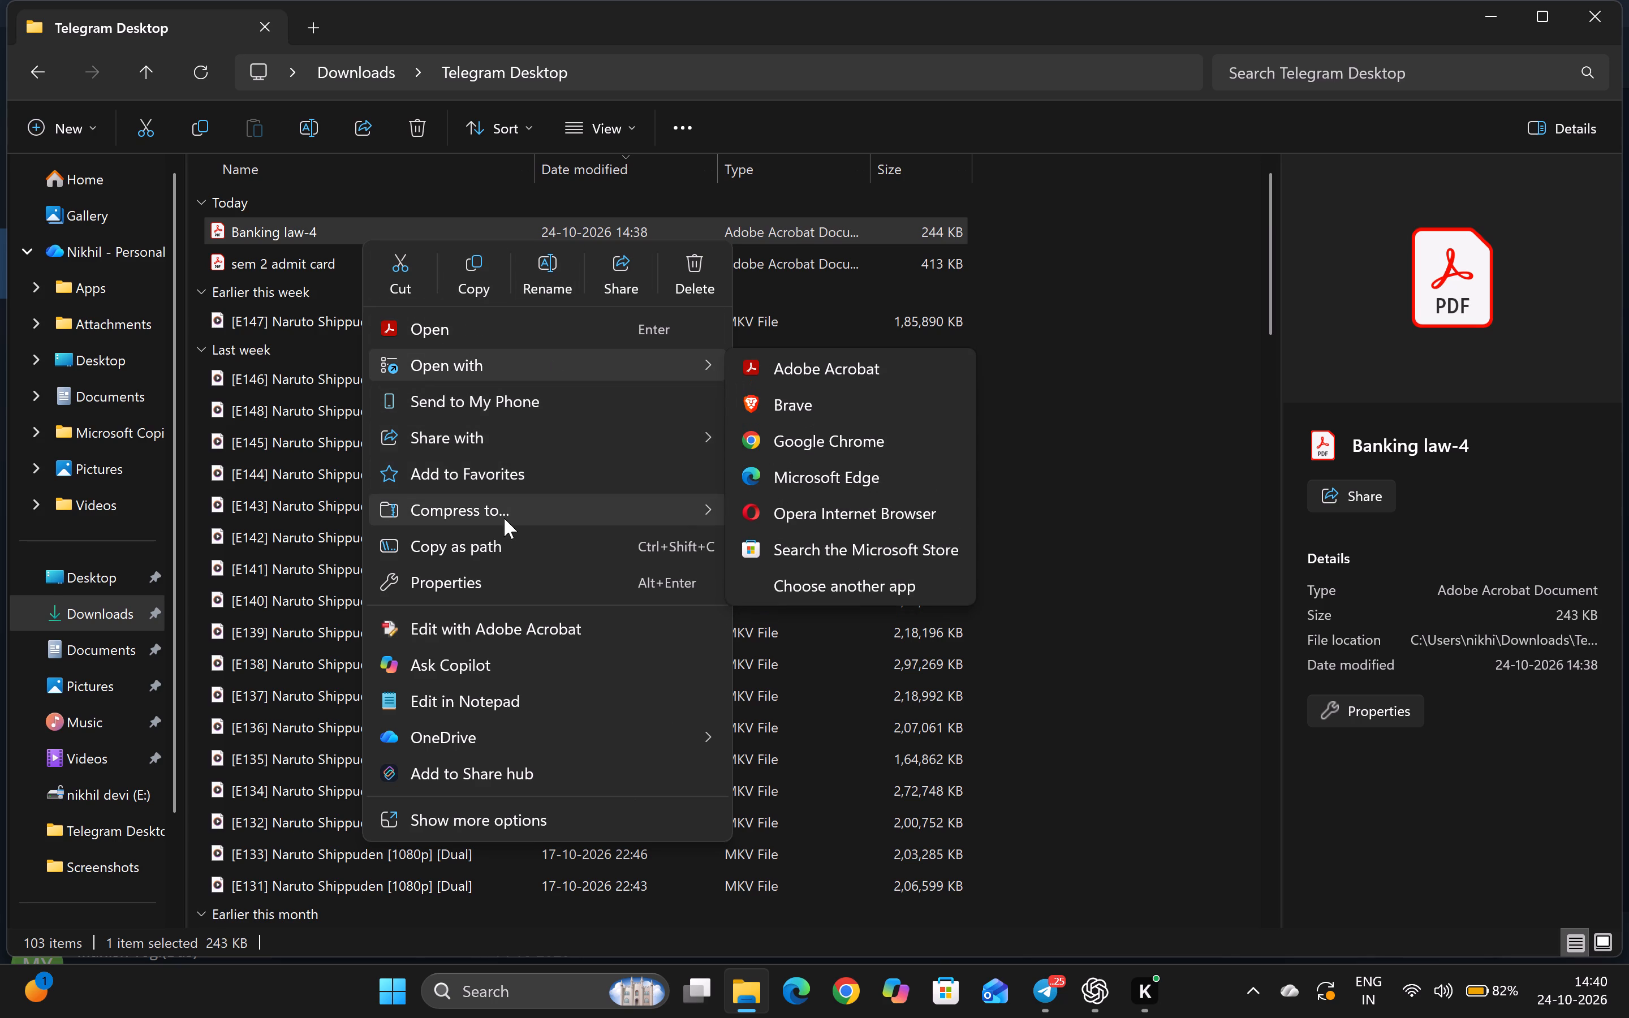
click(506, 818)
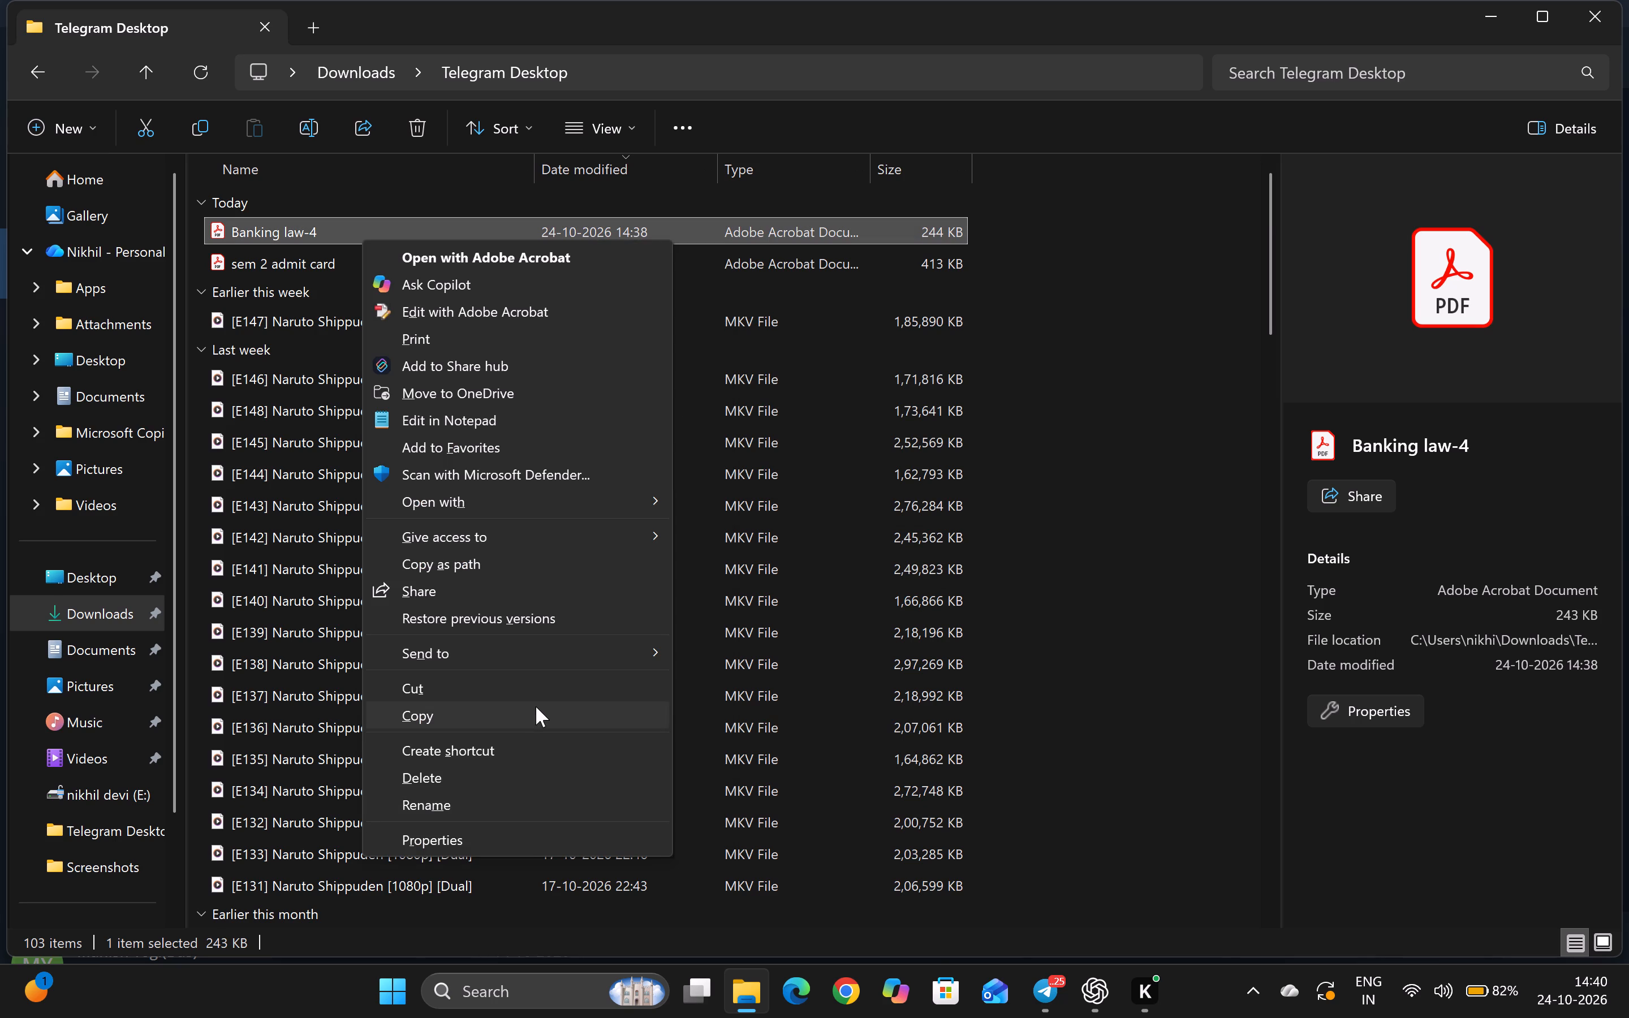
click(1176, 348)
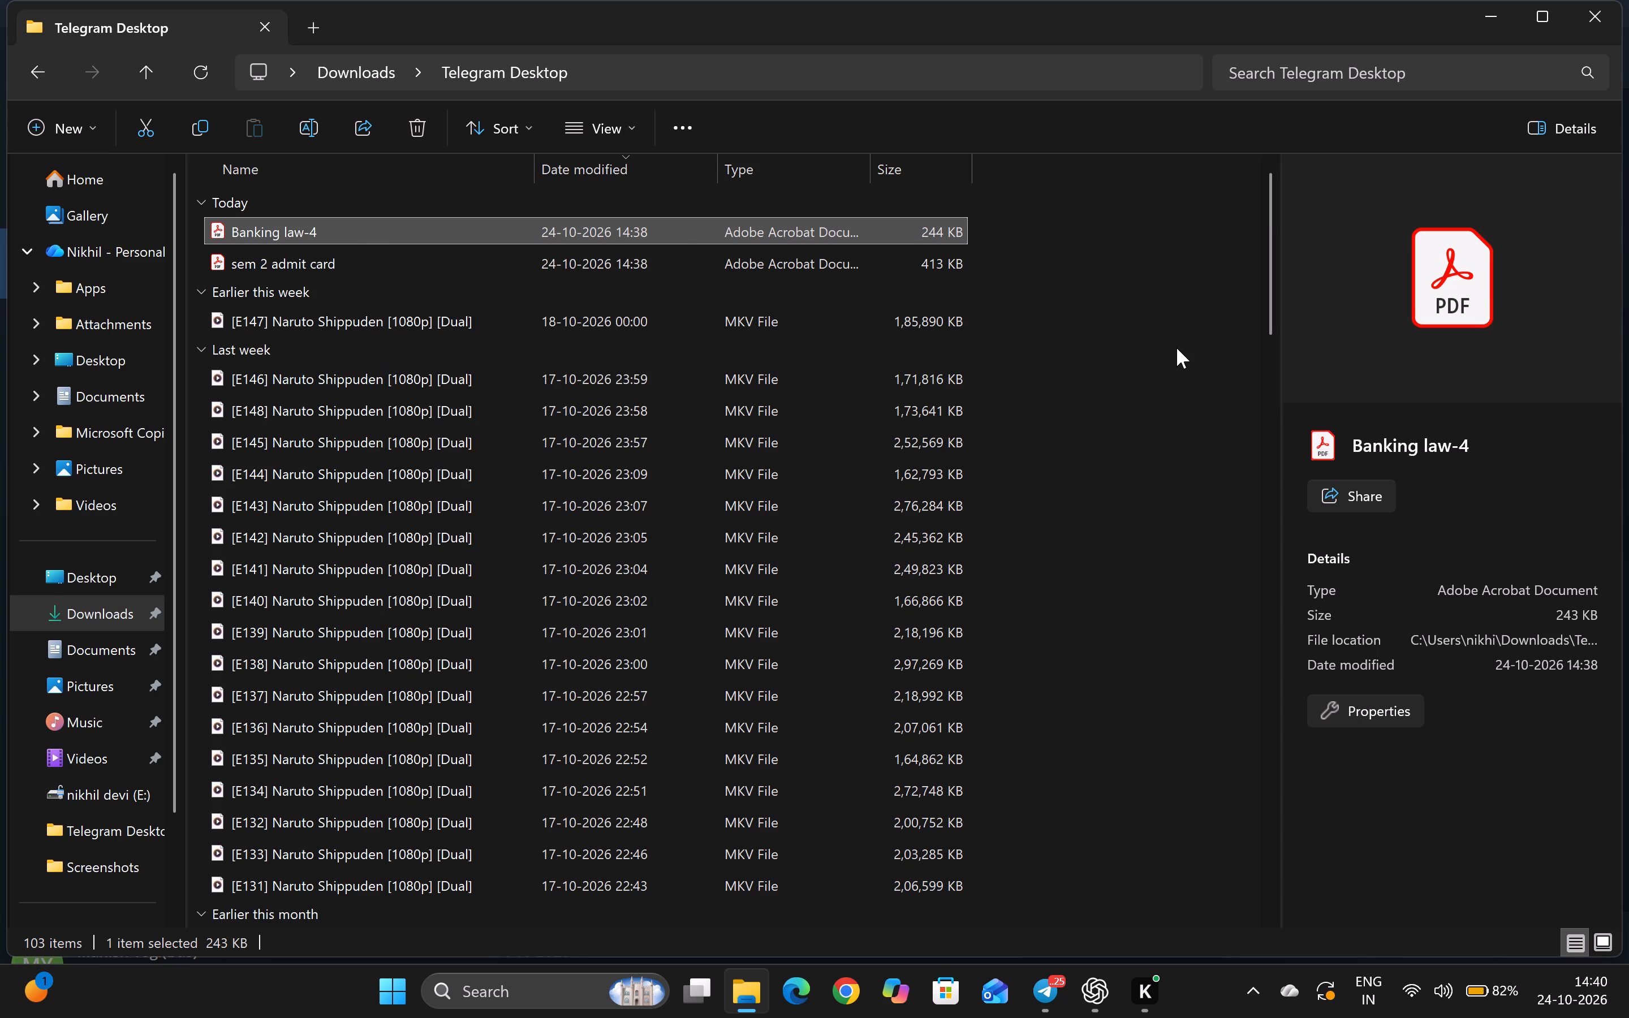
Move the Banking law-4 PDF from the Telegram Desktop folder into the TANMAY PROJECT folder under Documents.
drag(604, 234, 196, 437)
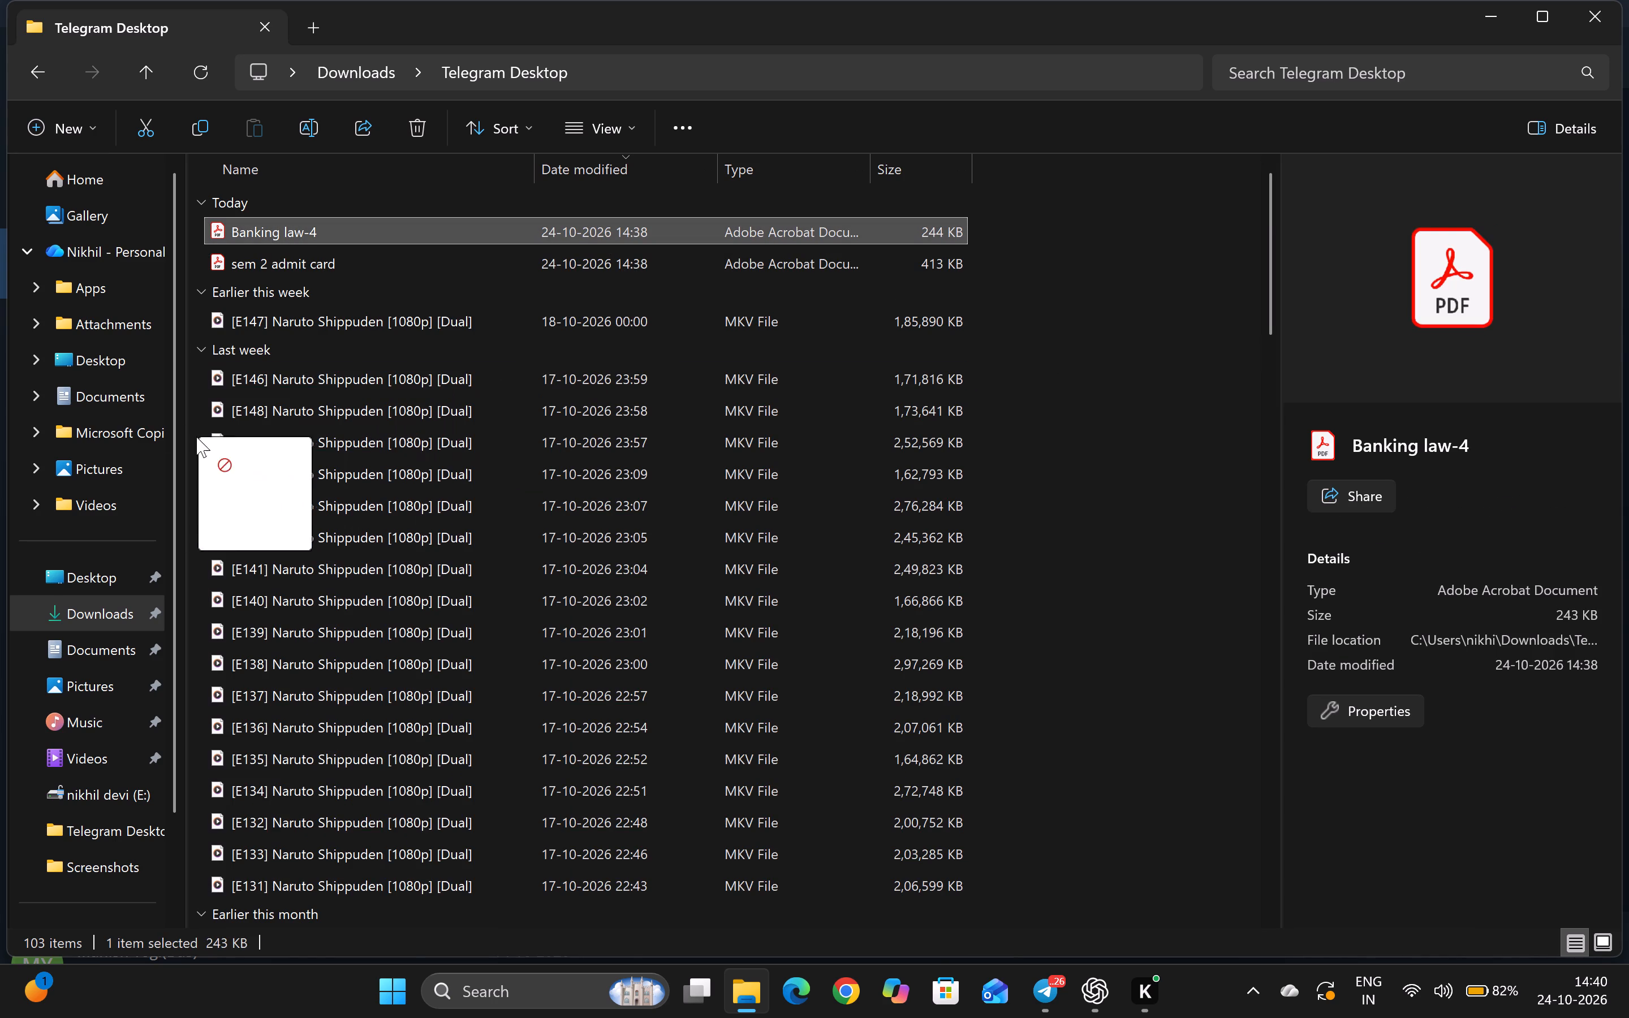
drag(196, 437, 117, 413)
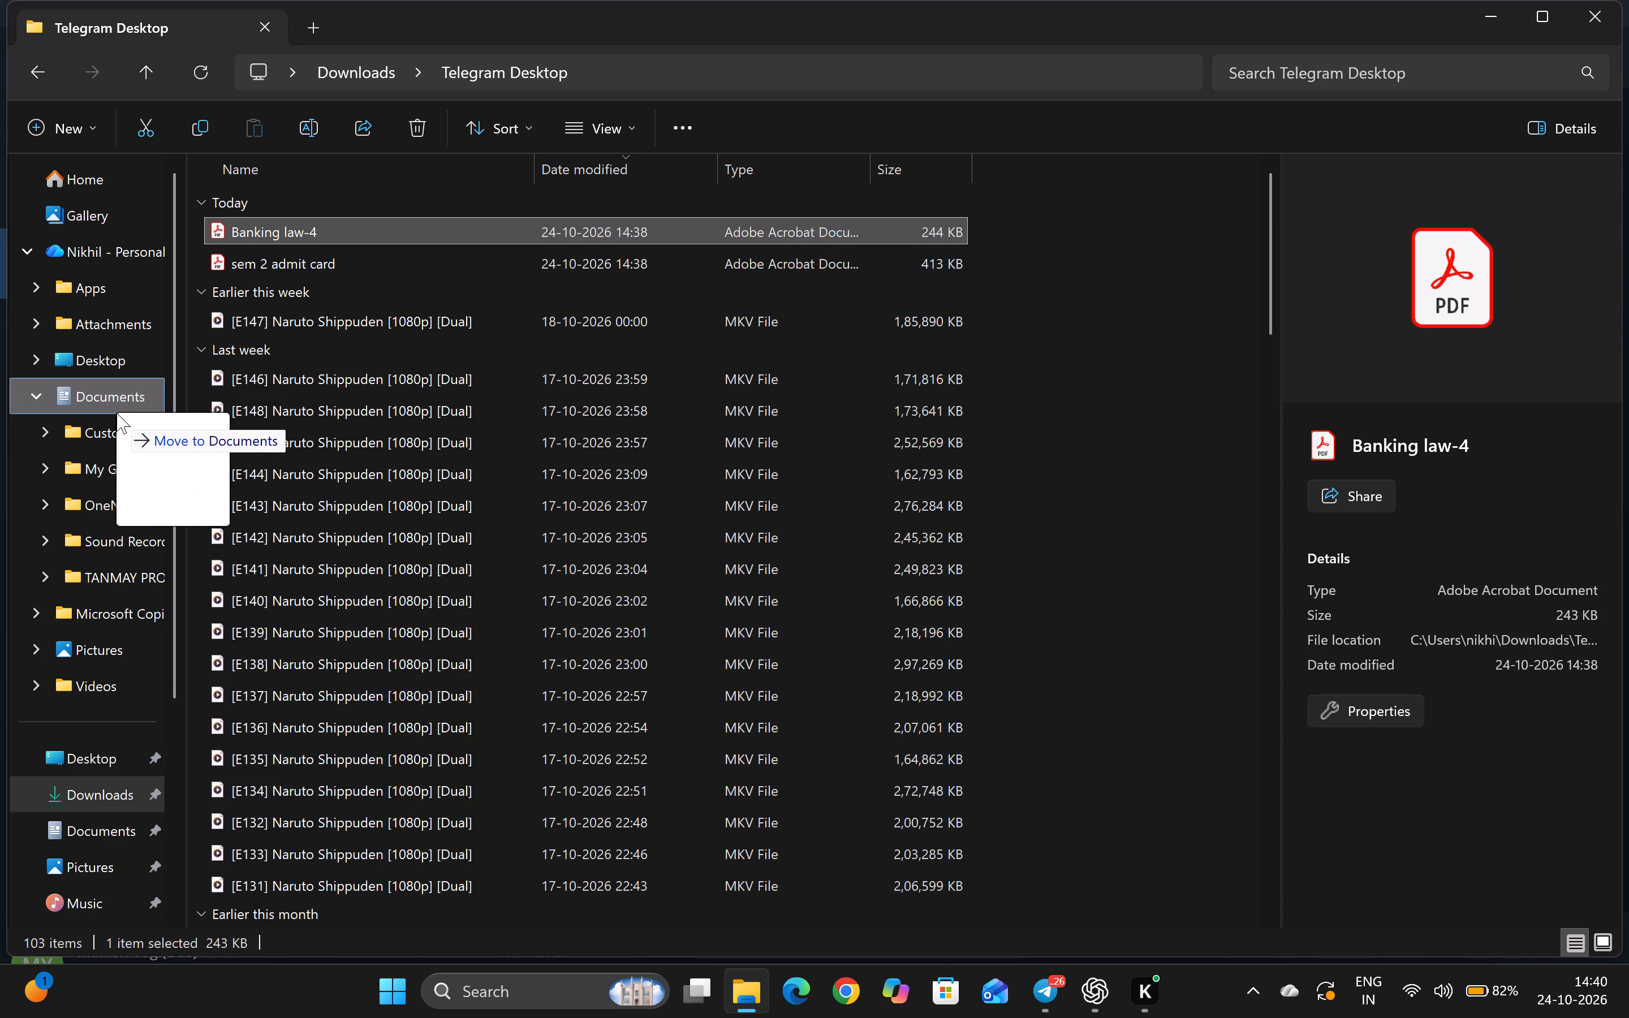
drag(117, 413, 101, 570)
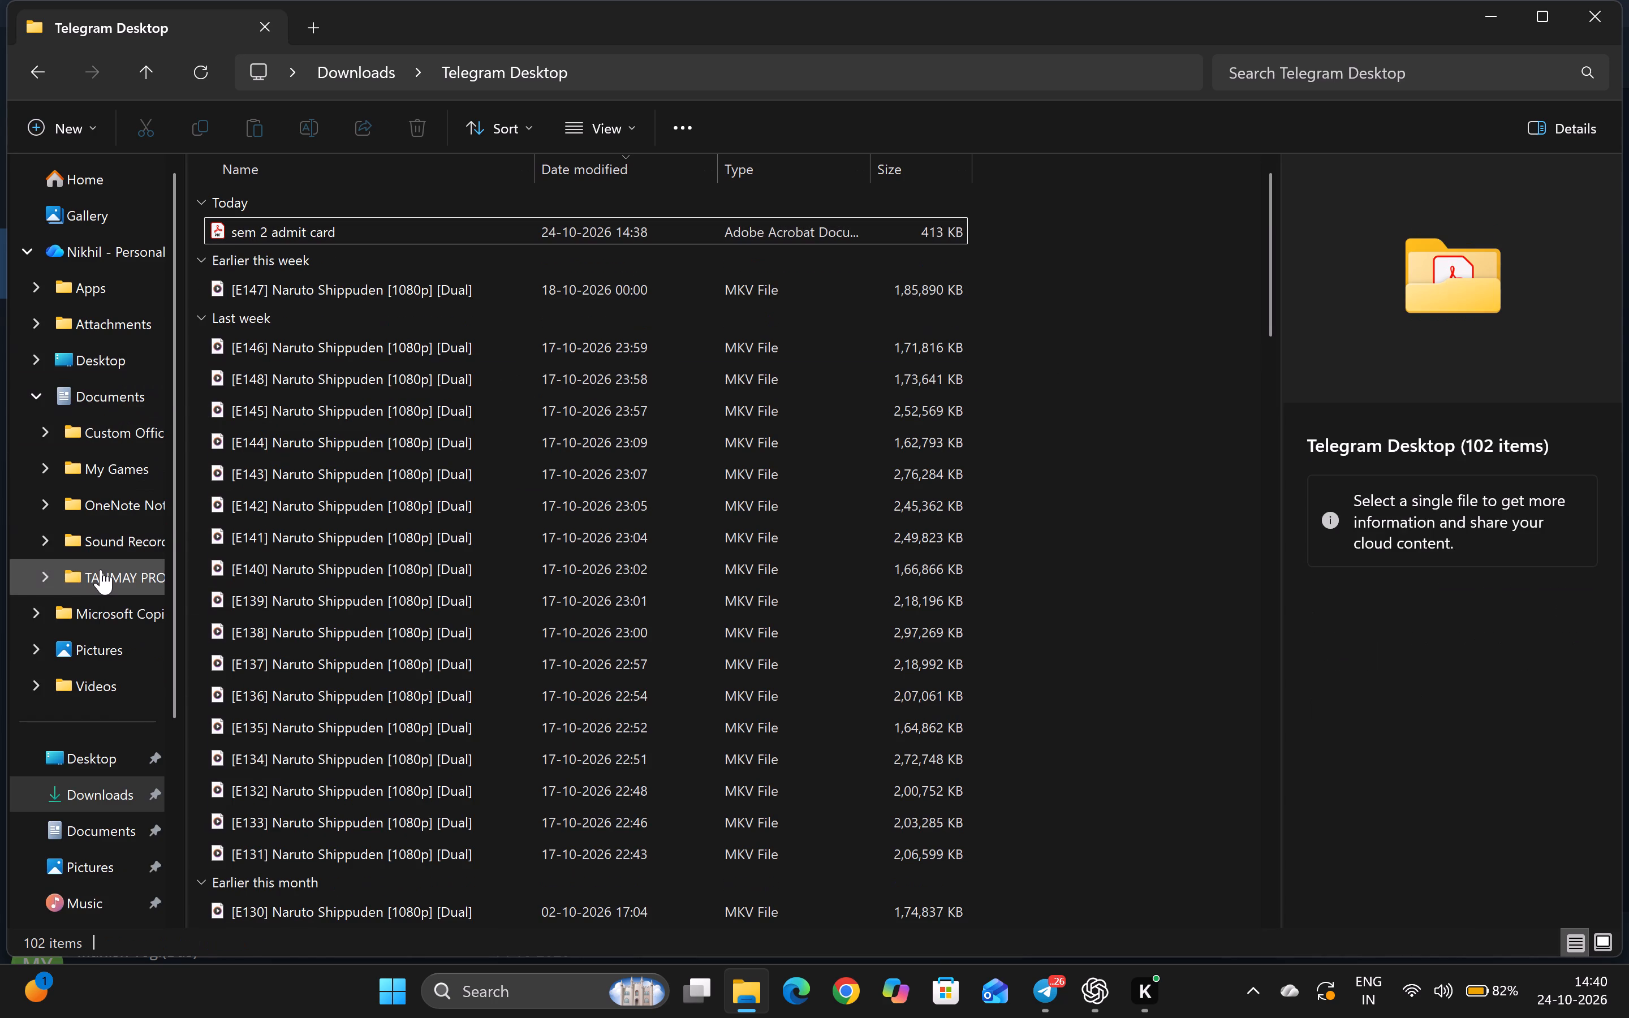
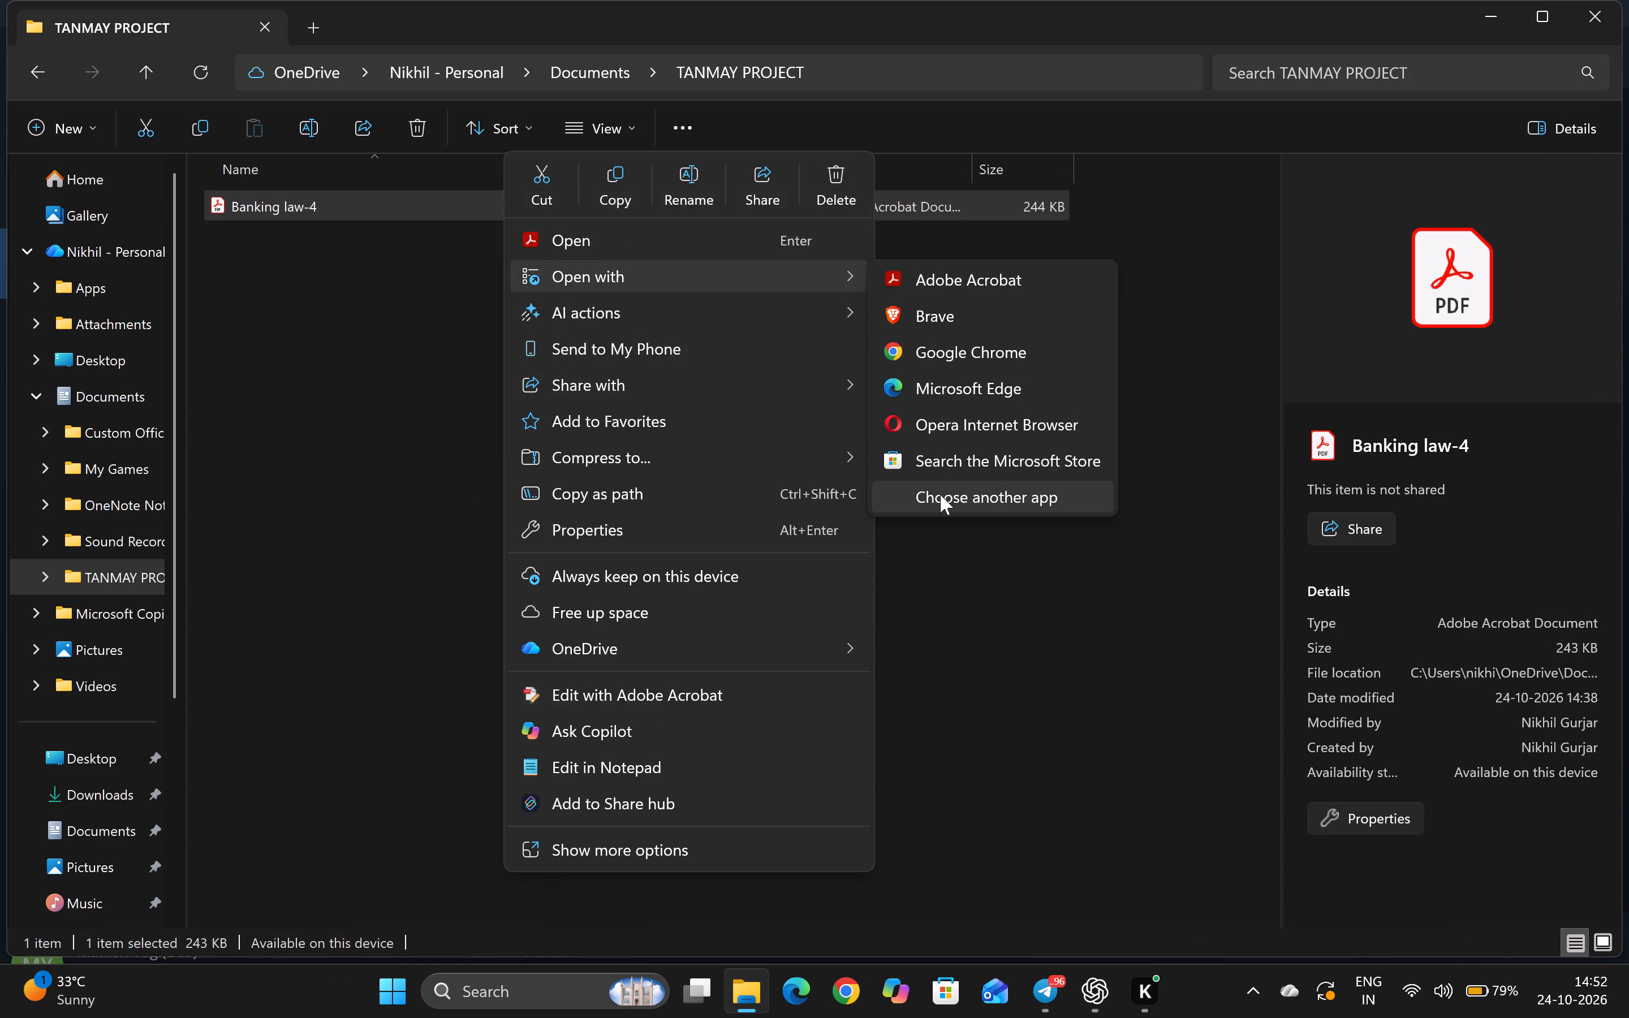
Open the Banking law-4 PDF from the TANMAY PROJECT folder in Word, using that app just this once.
click(940, 498)
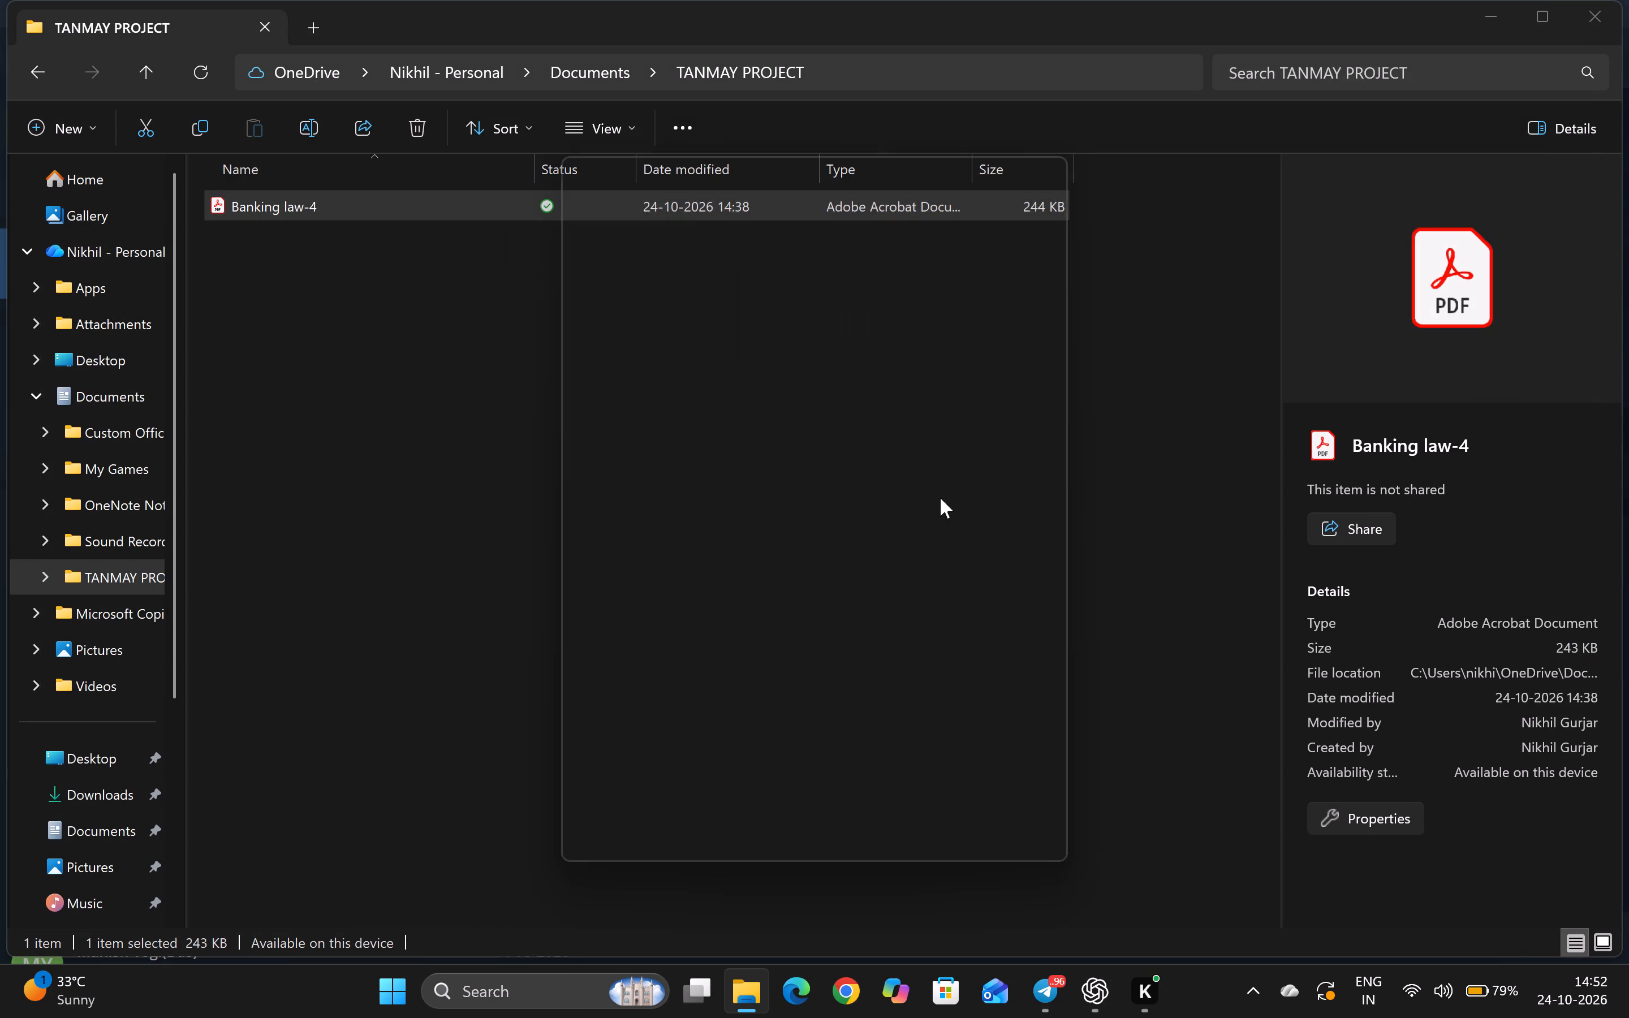
scroll(799, 508, down, 2)
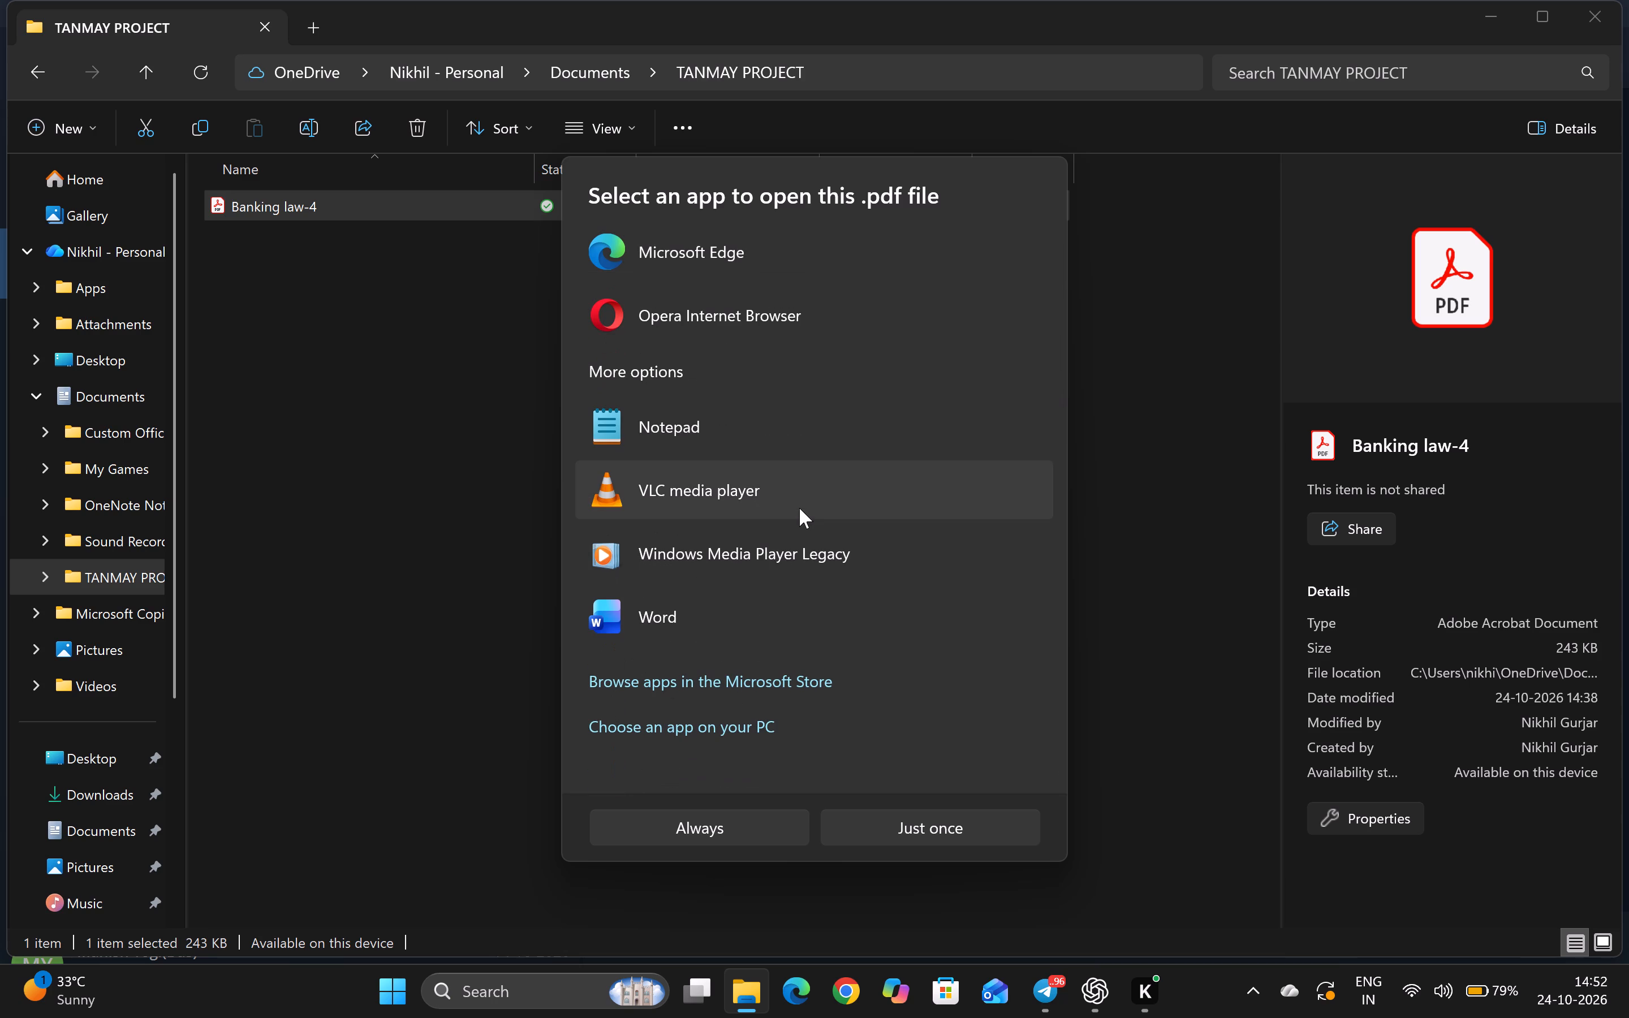
scroll(799, 508, down, 1)
click(716, 640)
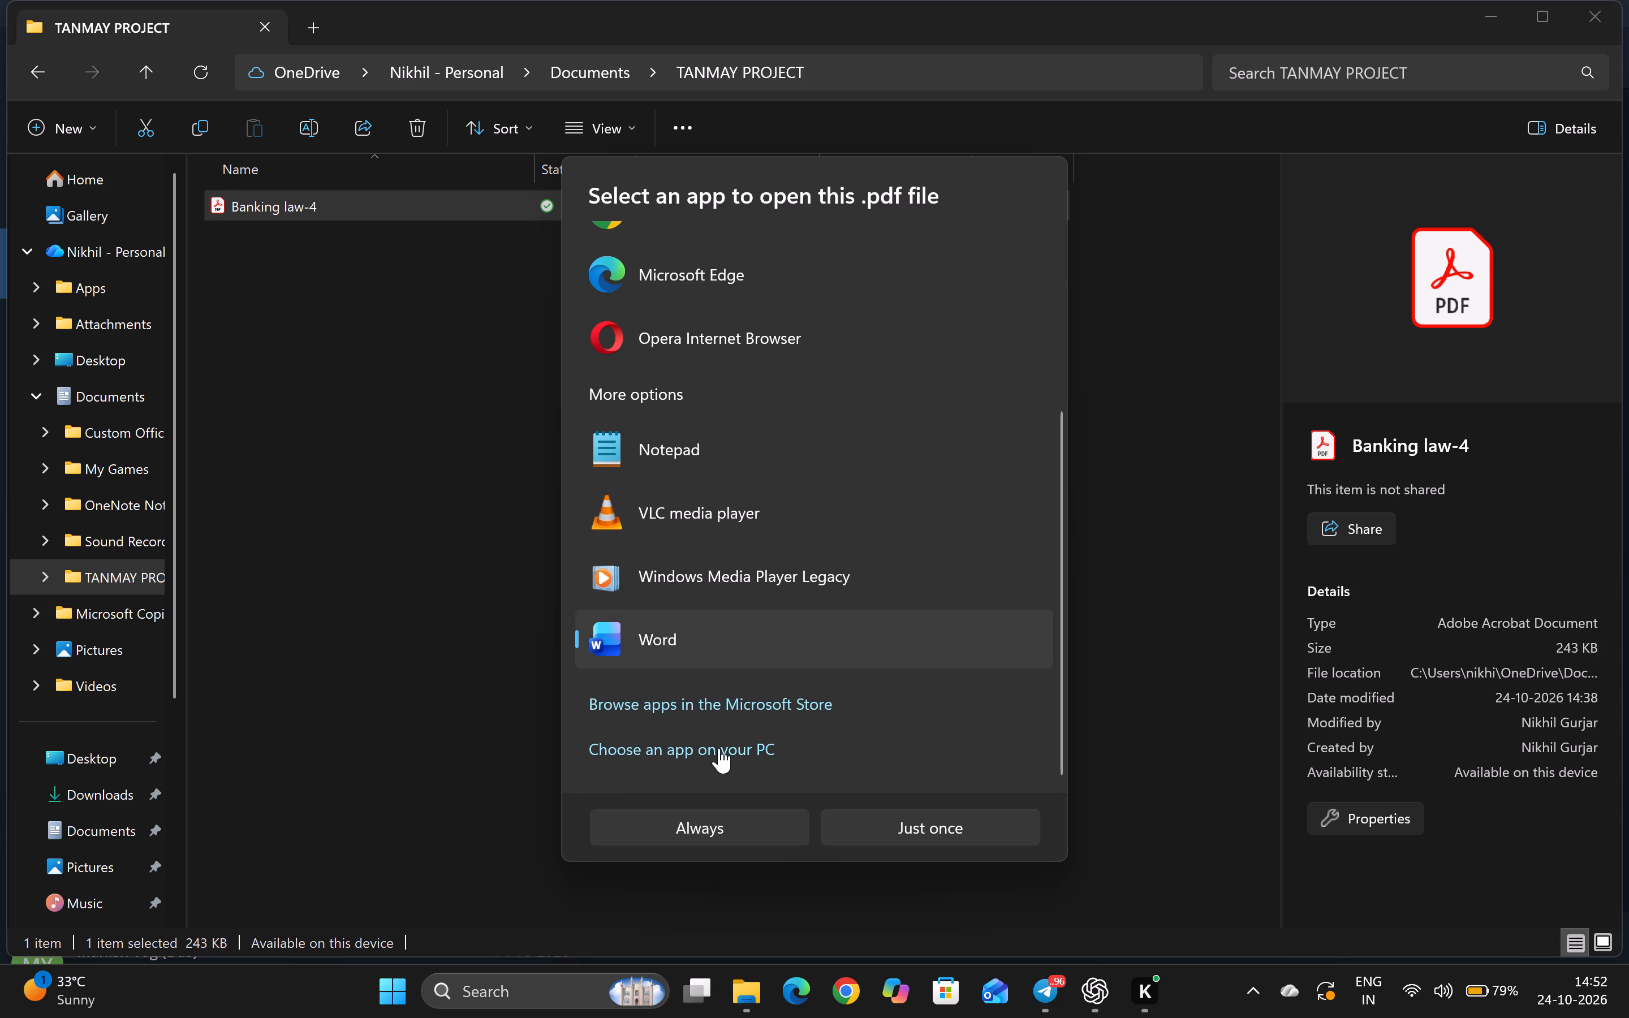
click(920, 834)
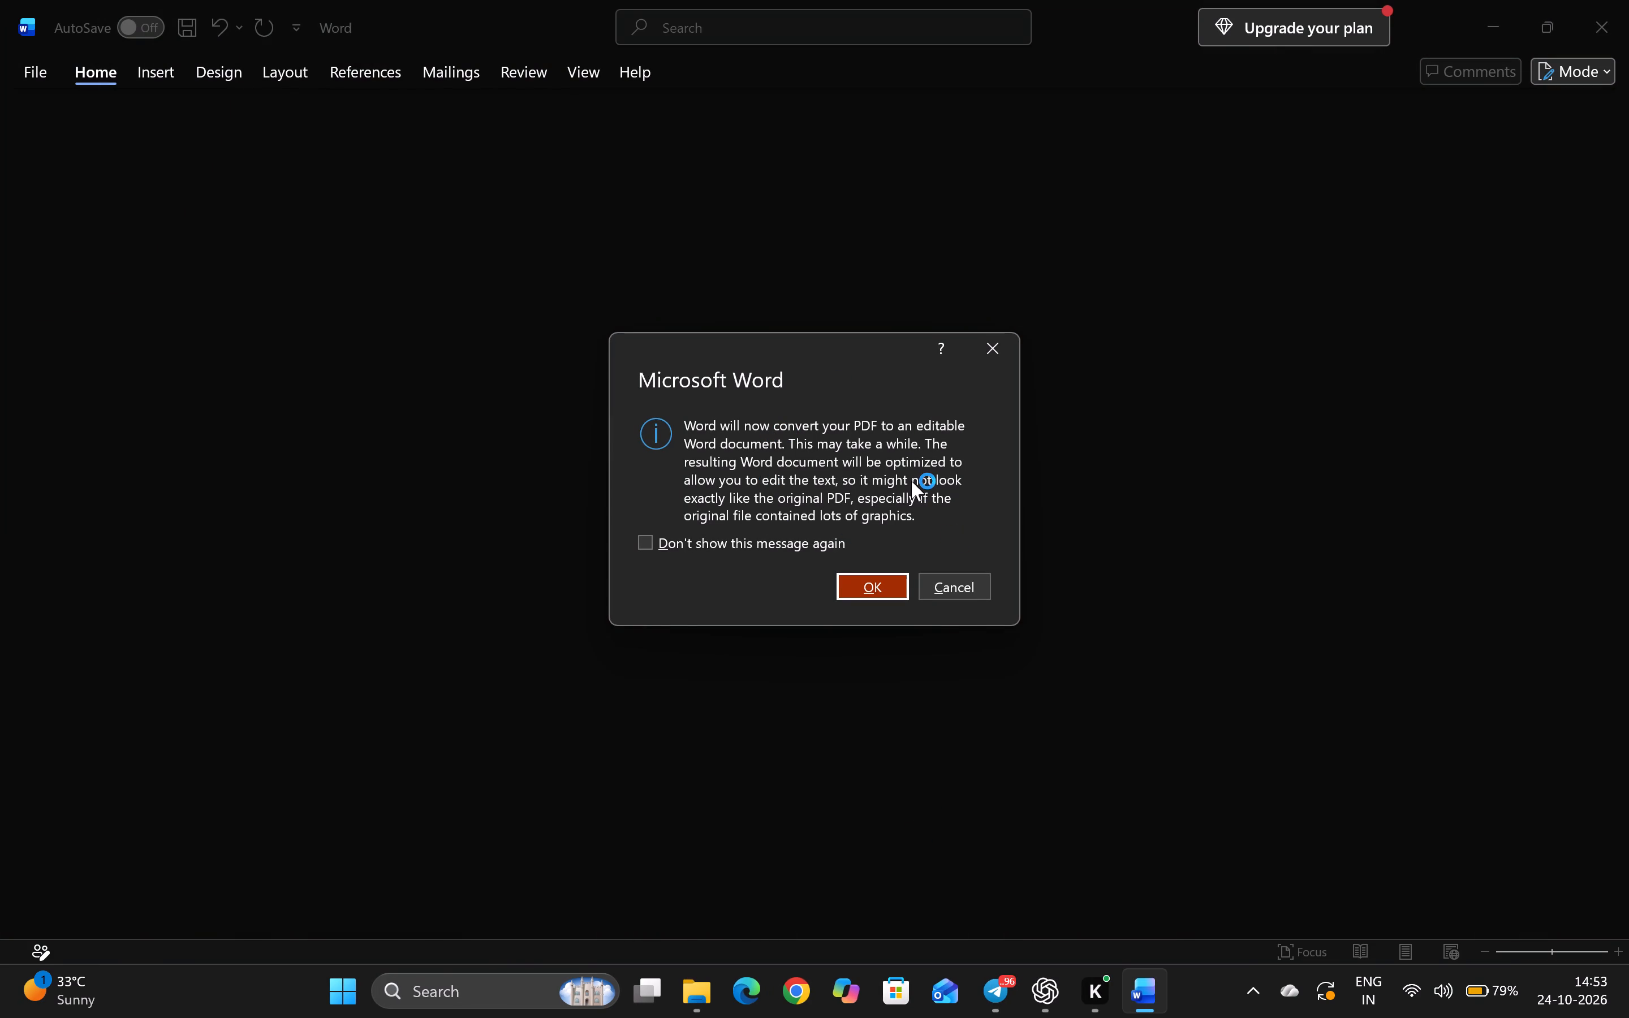
Convert the Banking law-4 PDF into an editable Word document.
click(874, 590)
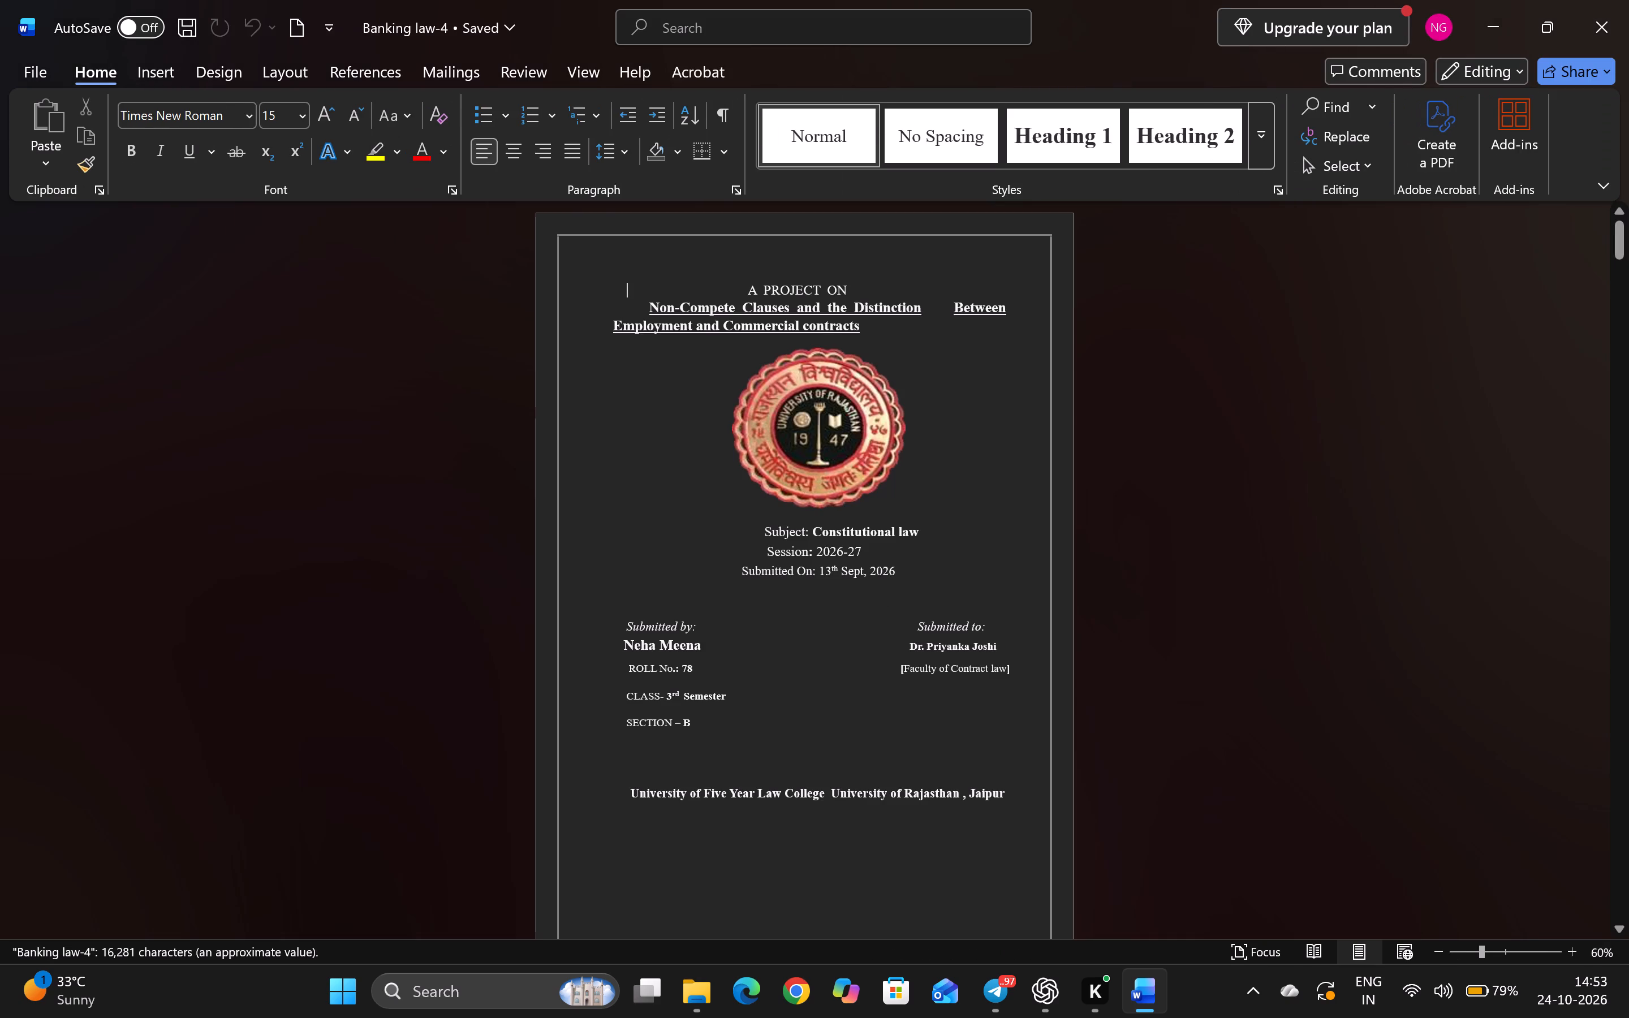
scroll(180, 140, down, 1)
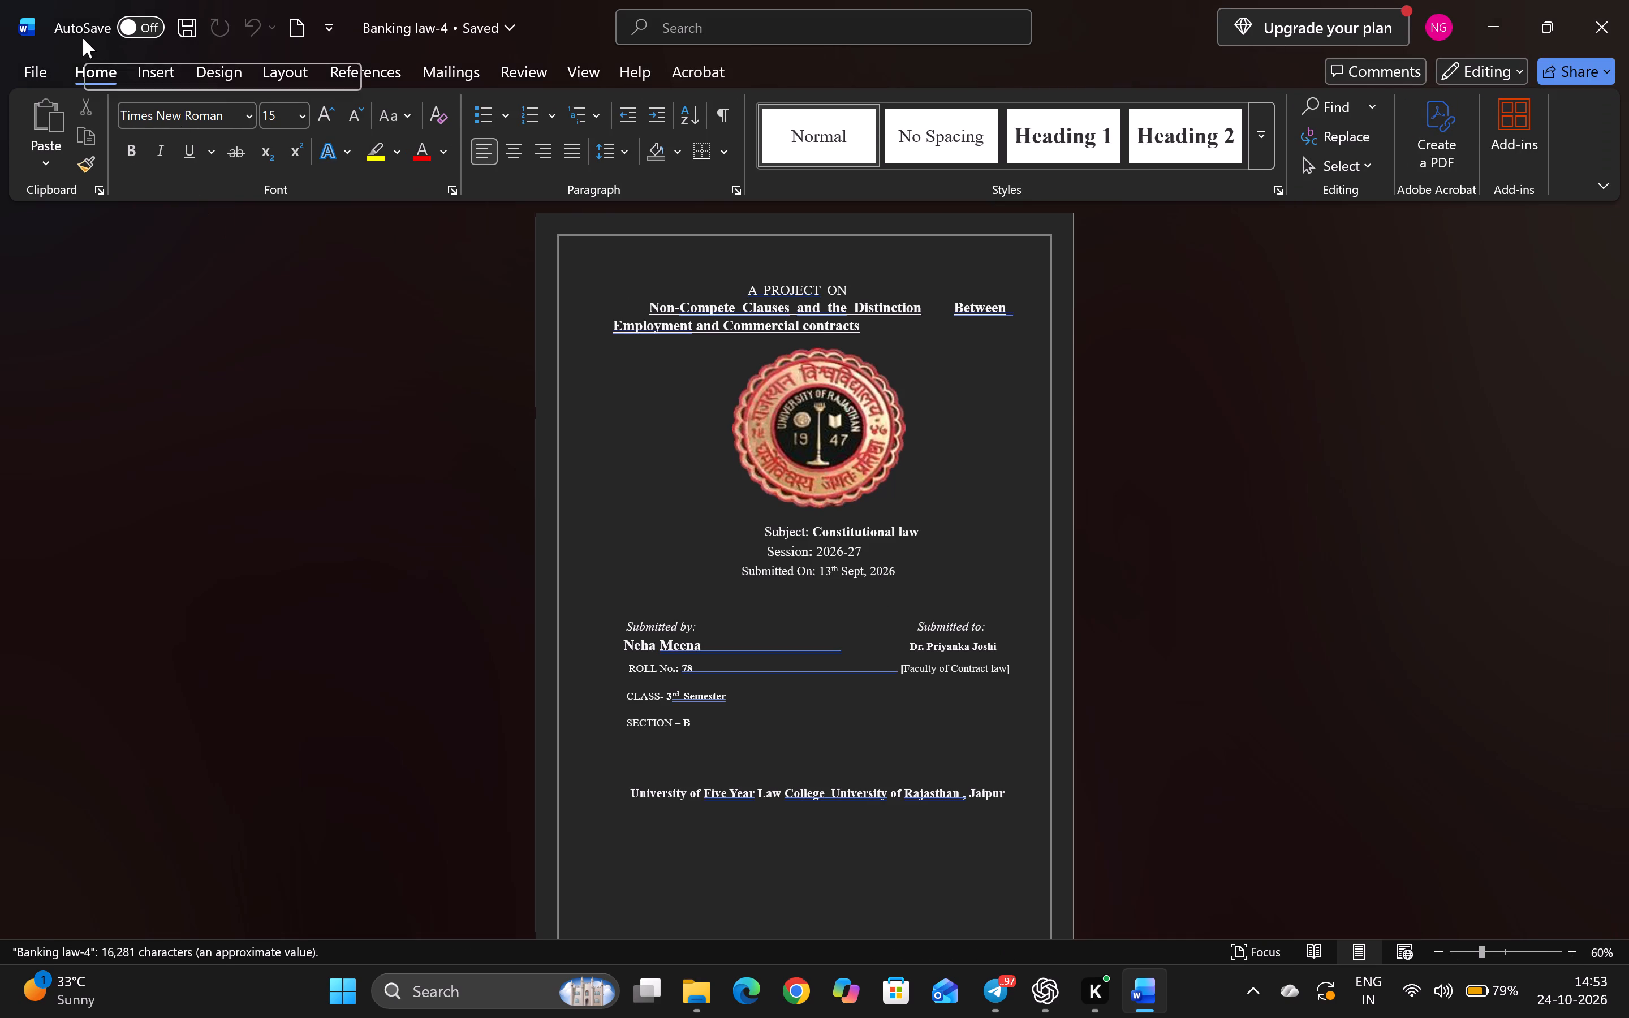
scroll(368, 32, right, 1)
click(428, 14)
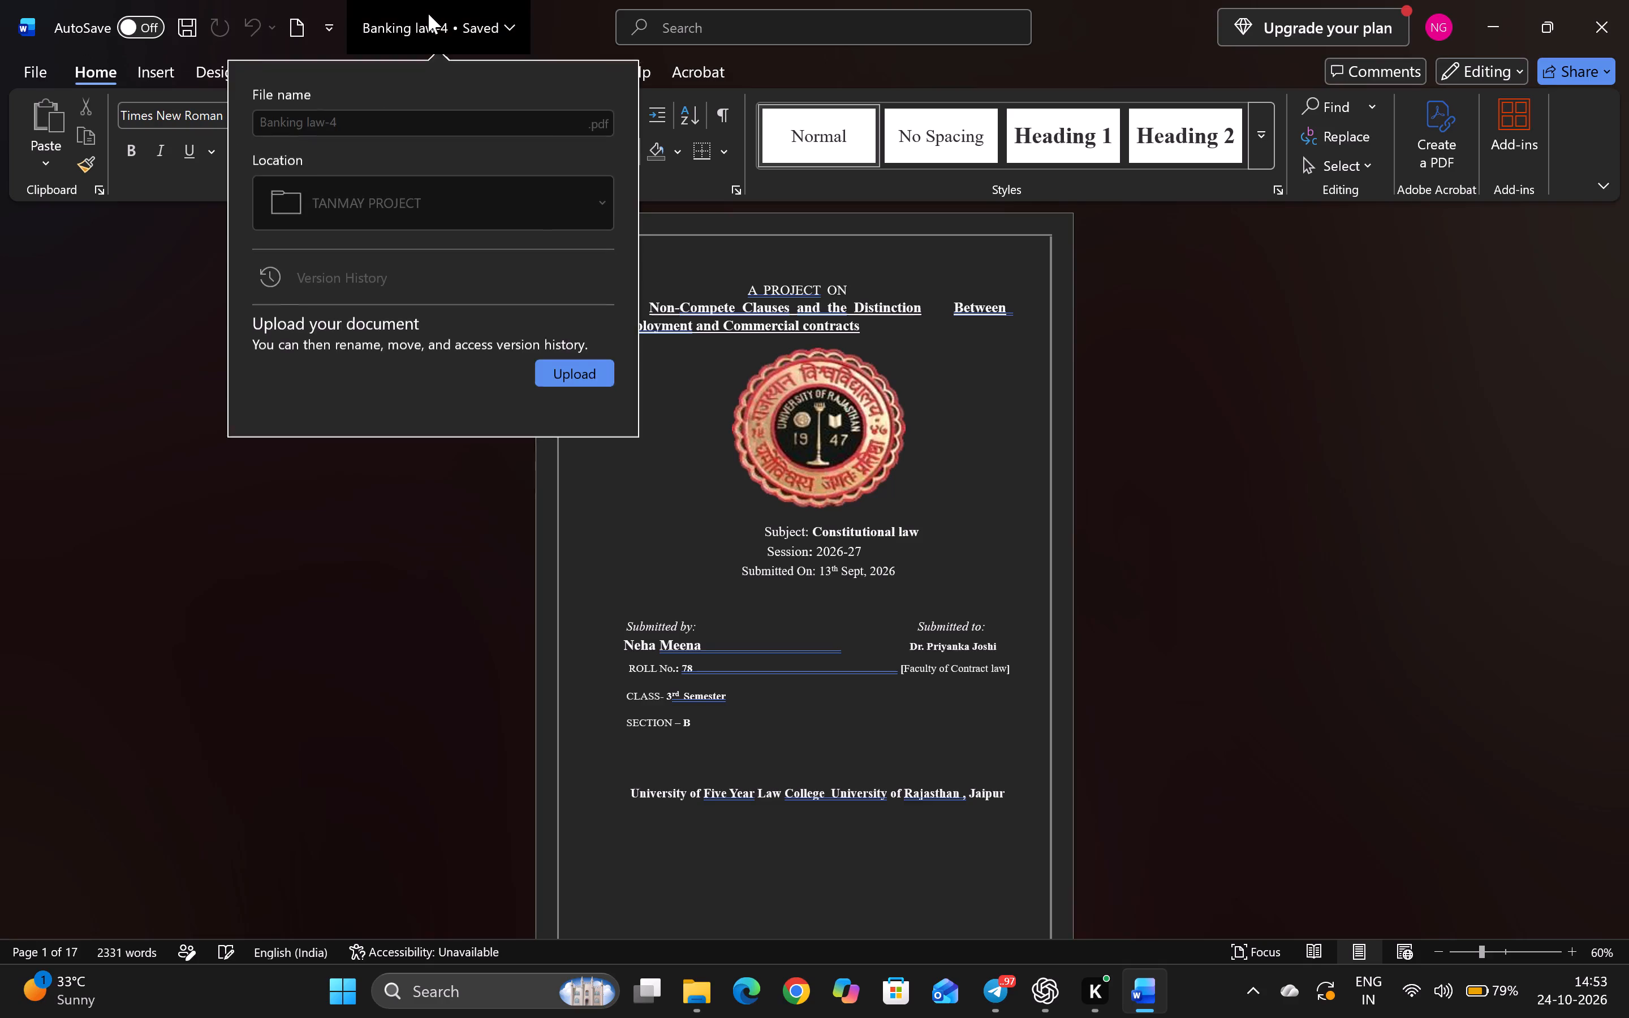
Look through the converted Banking law-4 document from its cover page to the References section.
click(428, 14)
click(1499, 350)
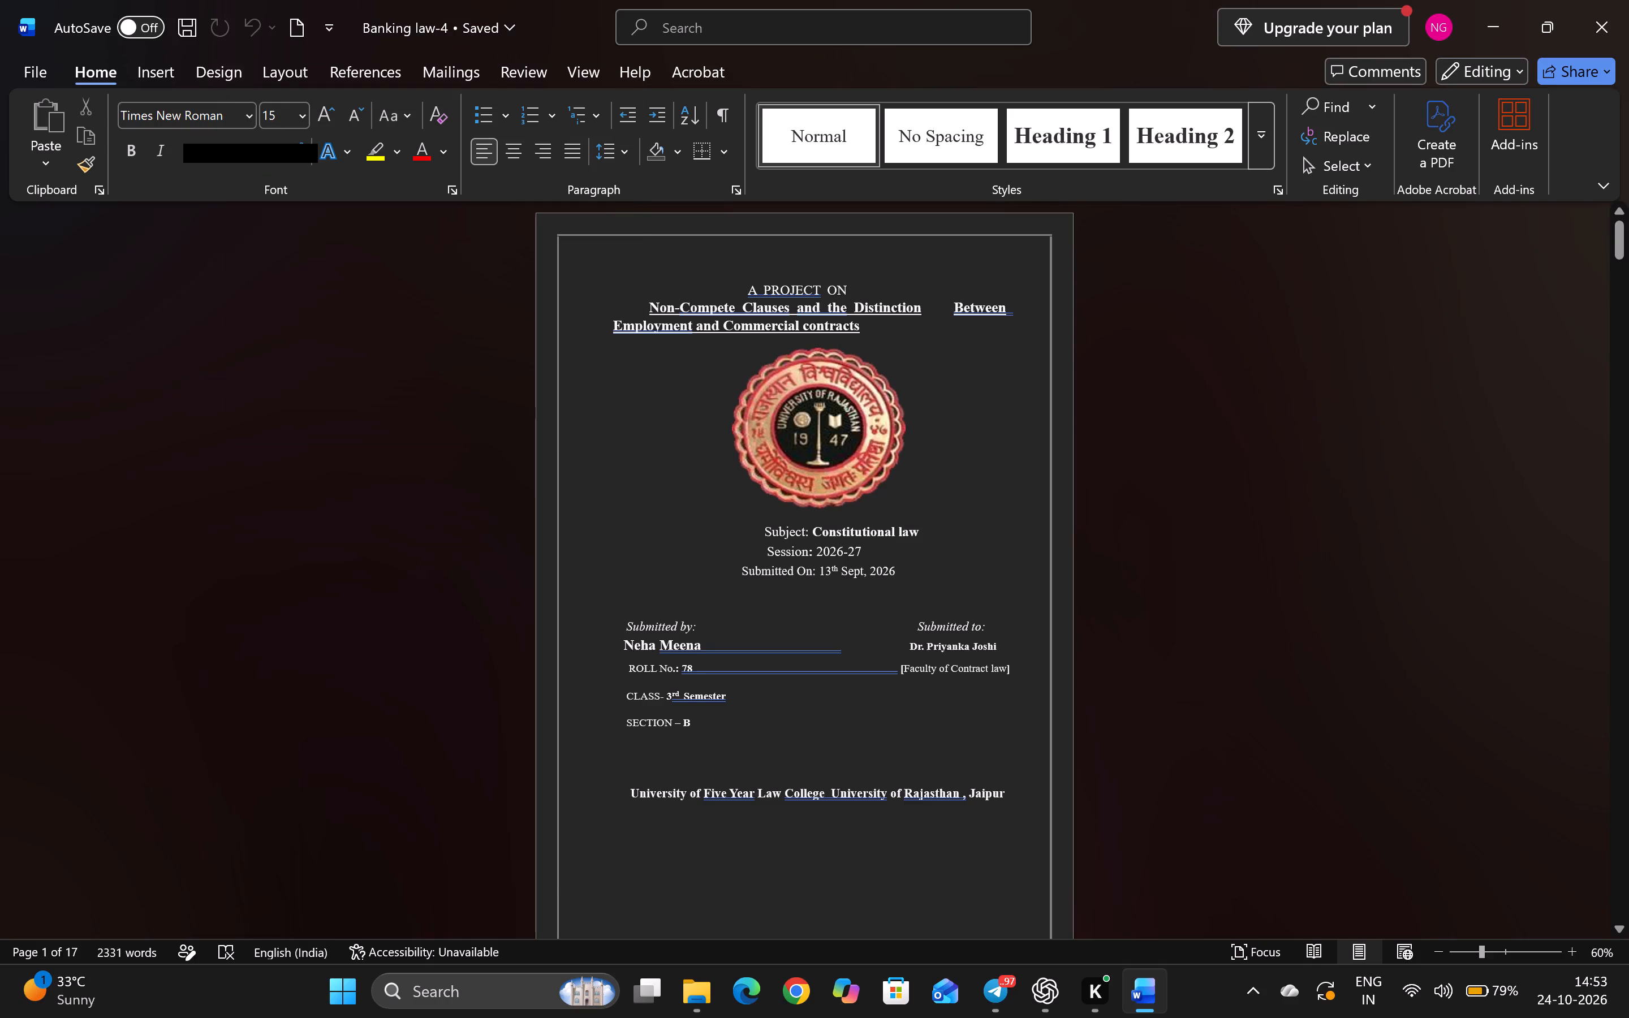
scroll(868, 580, down, 19)
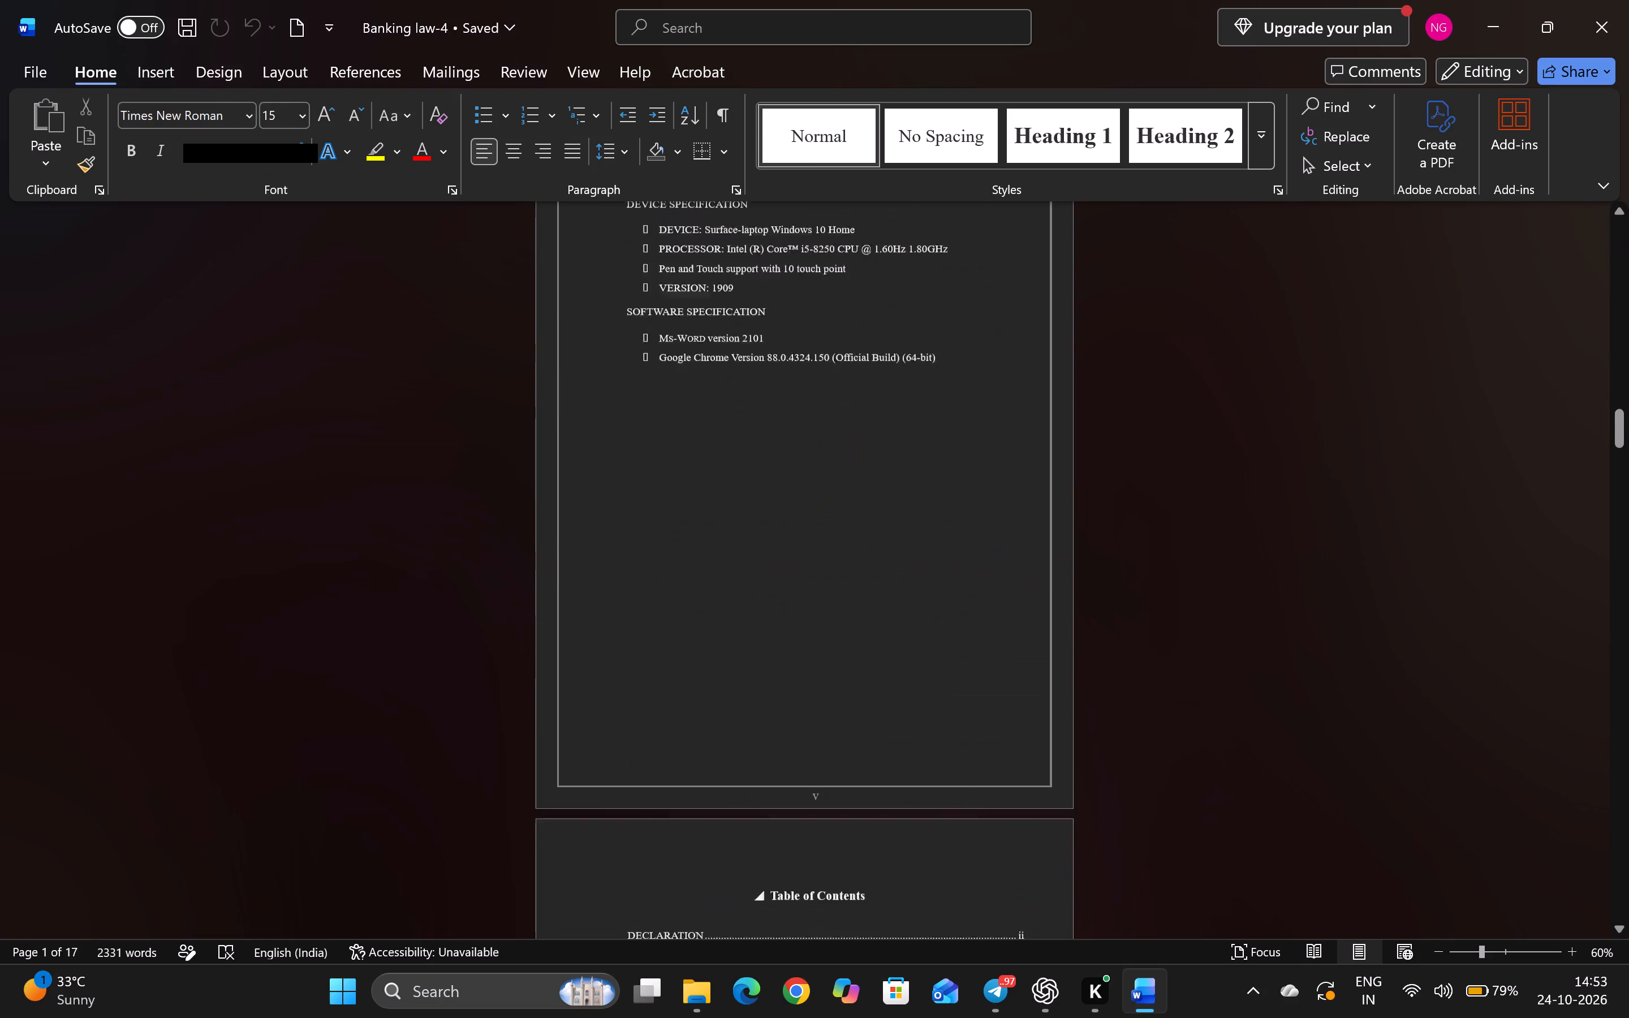
scroll(868, 580, down, 13)
scroll(1025, 599, right, 2)
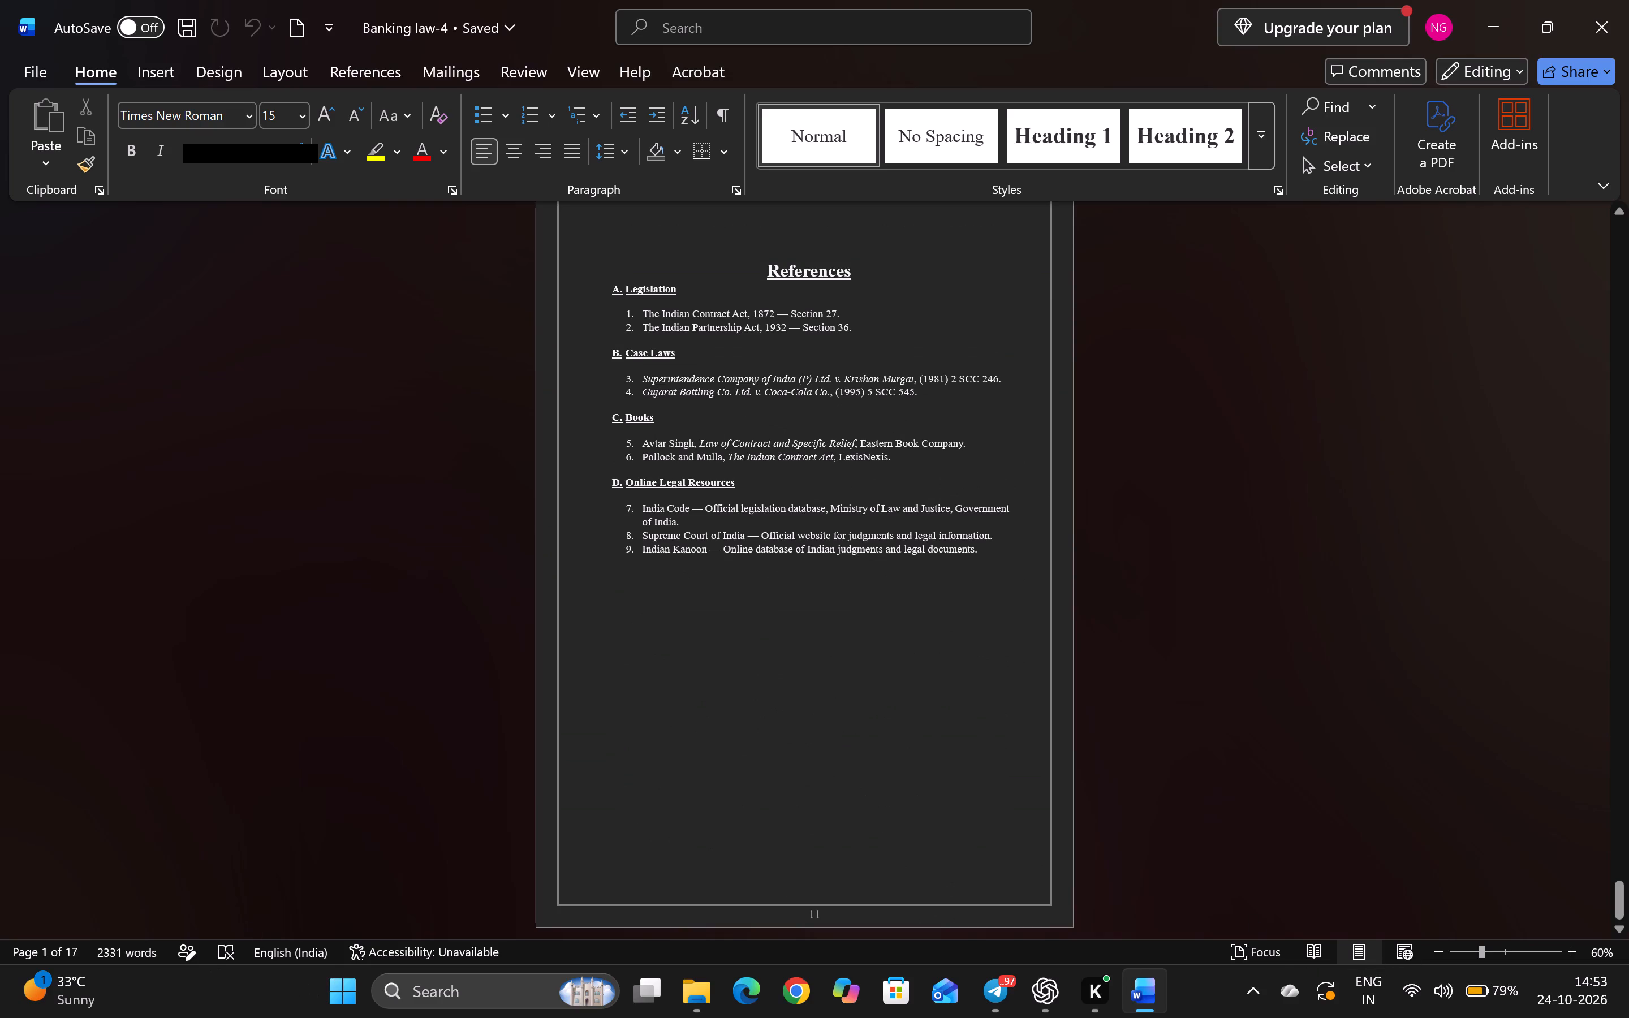
scroll(180, 123, down, 1)
scroll(76, 47, down, 1)
scroll(345, 58, right, 4)
scroll(884, 16, right, 2)
scroll(1429, 611, up, 4)
Switch to Windows Settings, look over the Home page options, and open the System settings page.
click(1480, 1007)
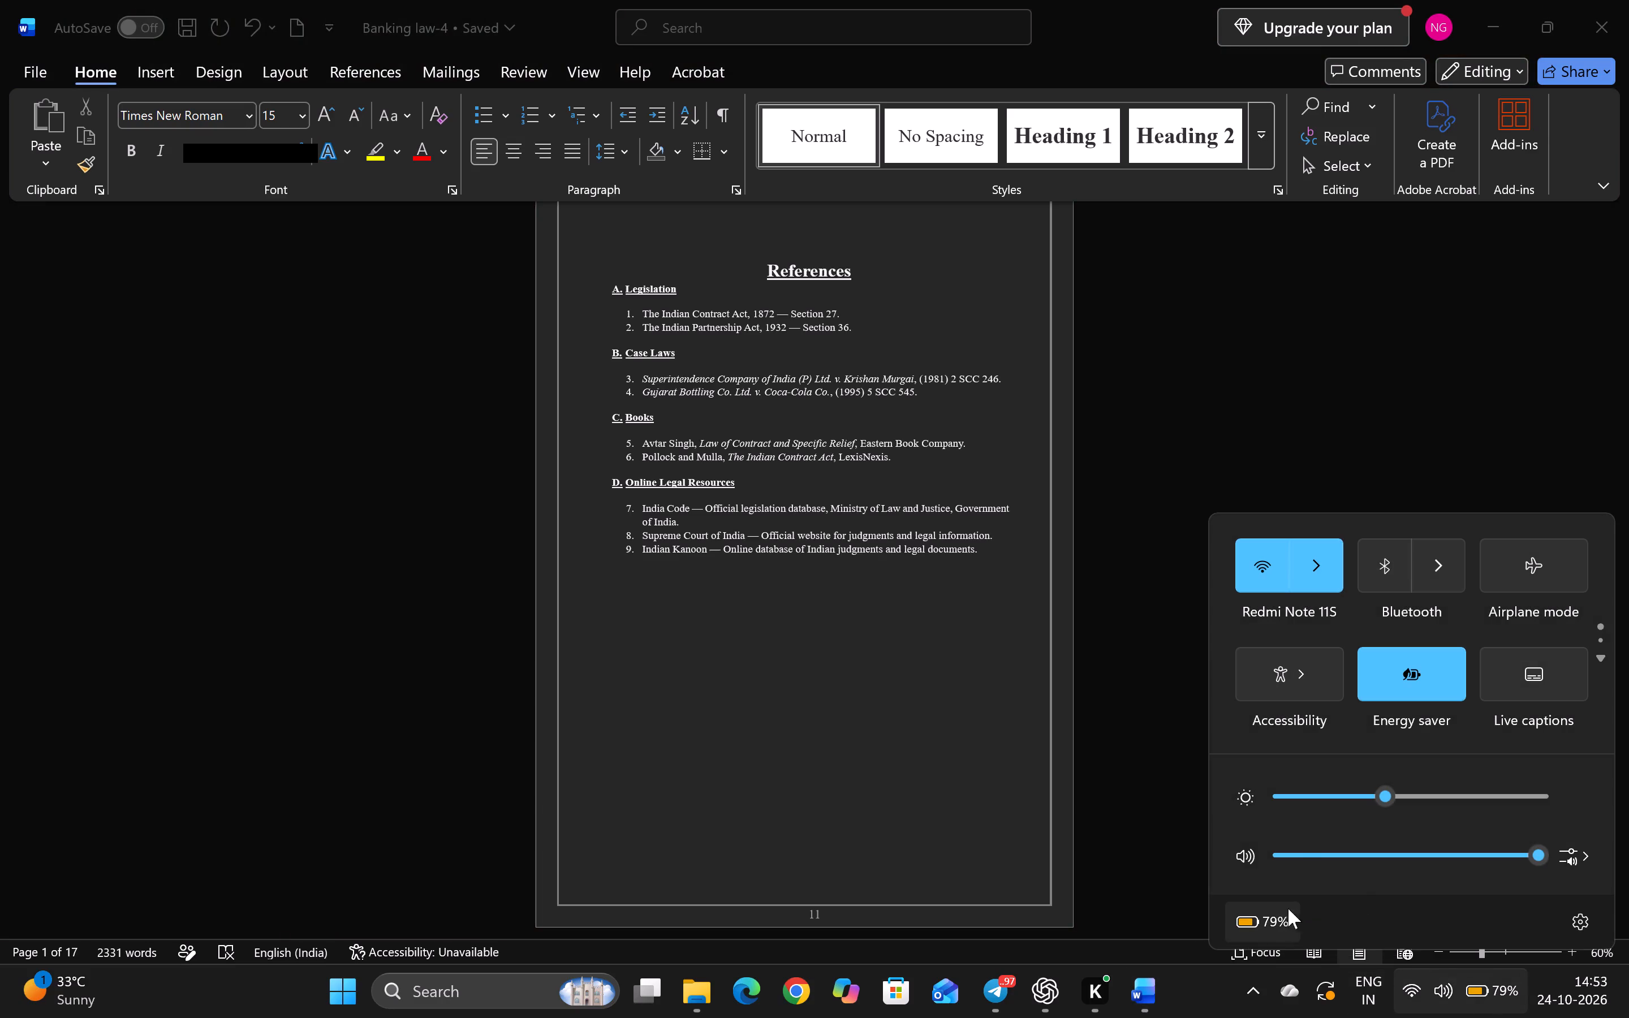
click(1579, 922)
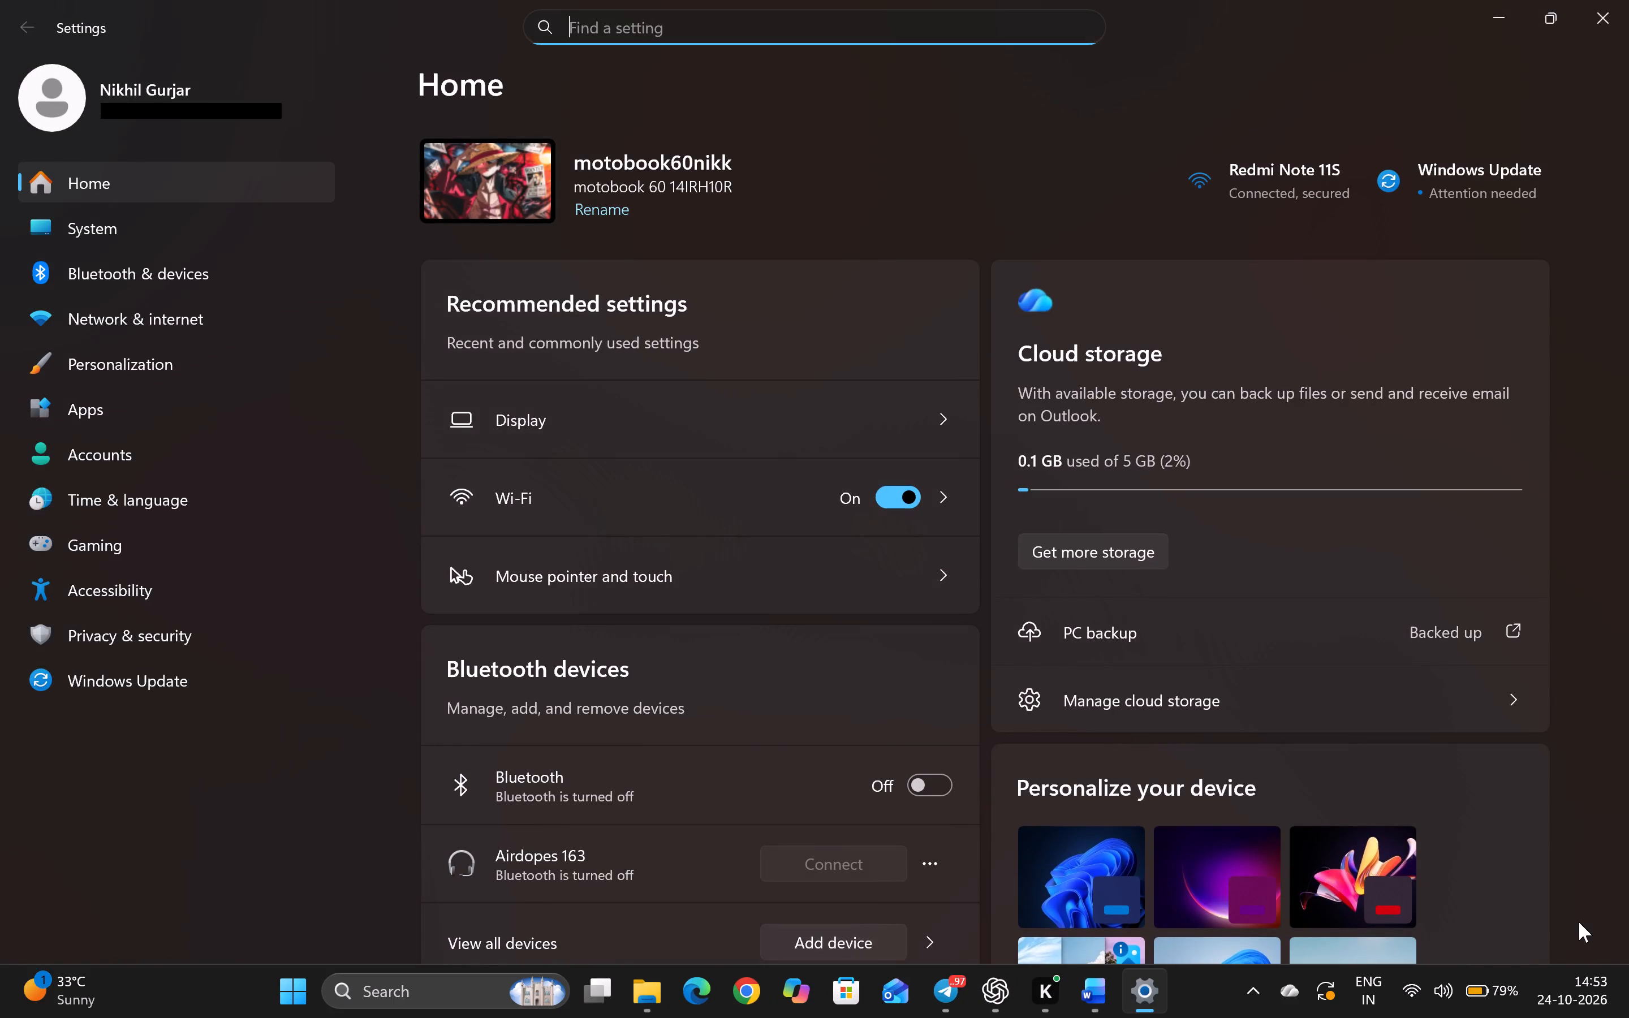
scroll(1579, 922, down, 2)
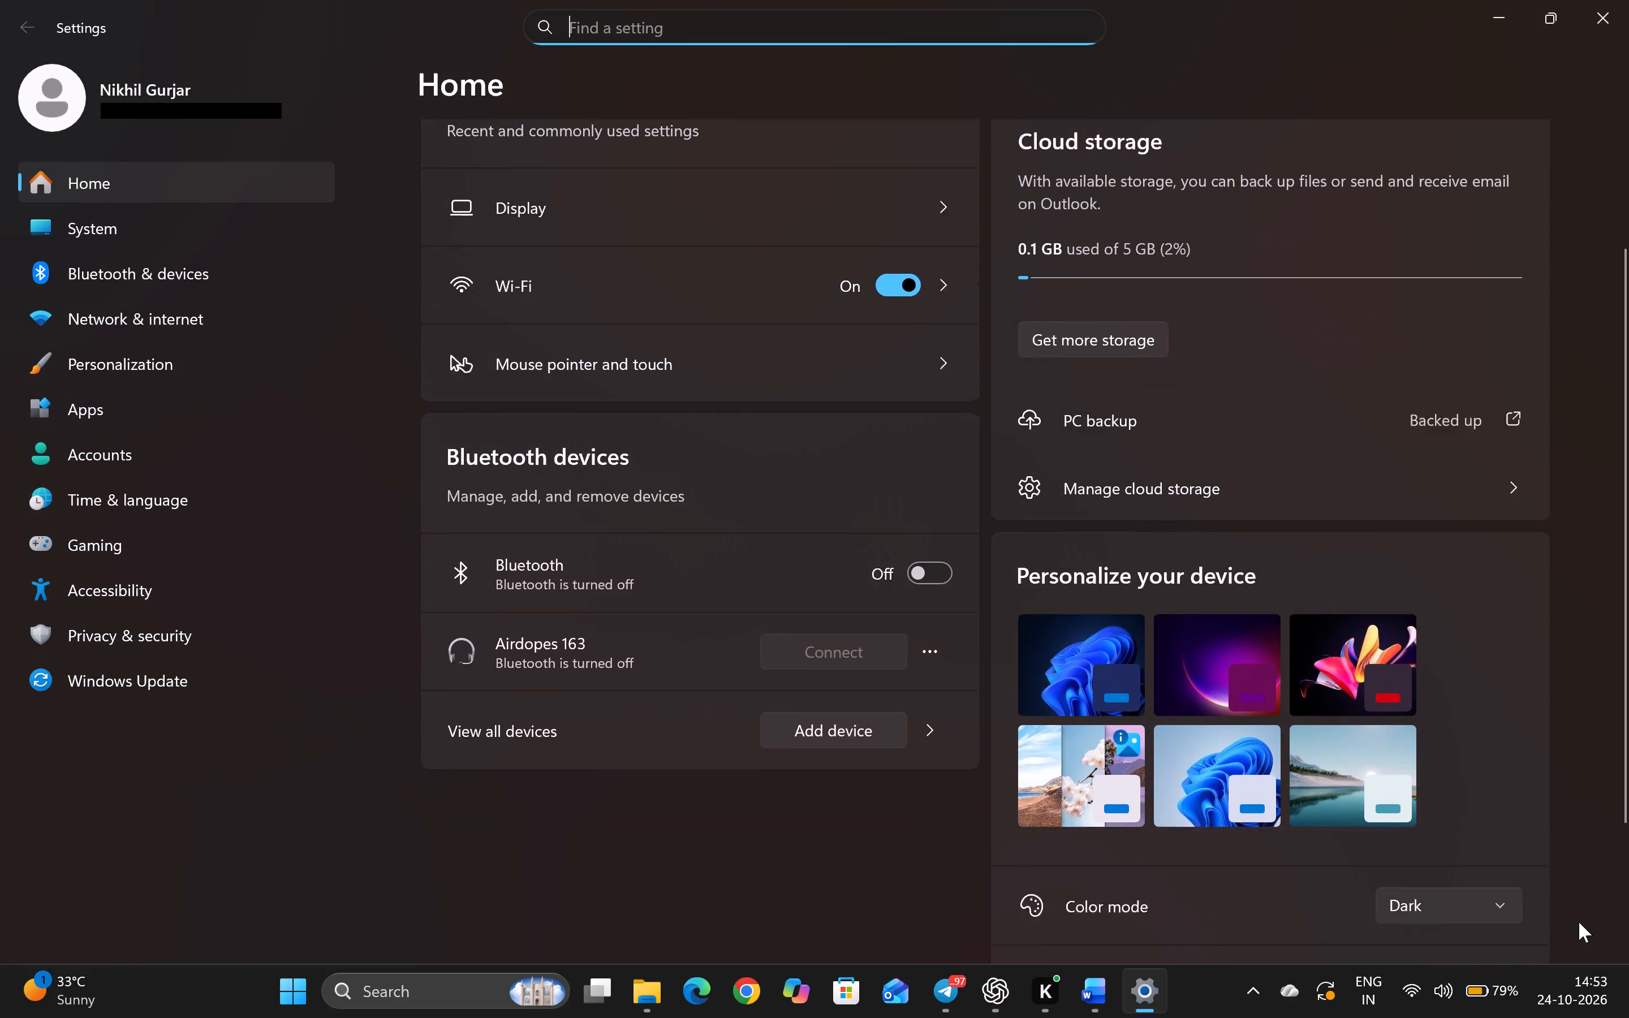
scroll(1579, 922, down, 3)
scroll(714, 880, down, 4)
scroll(714, 880, up, 2)
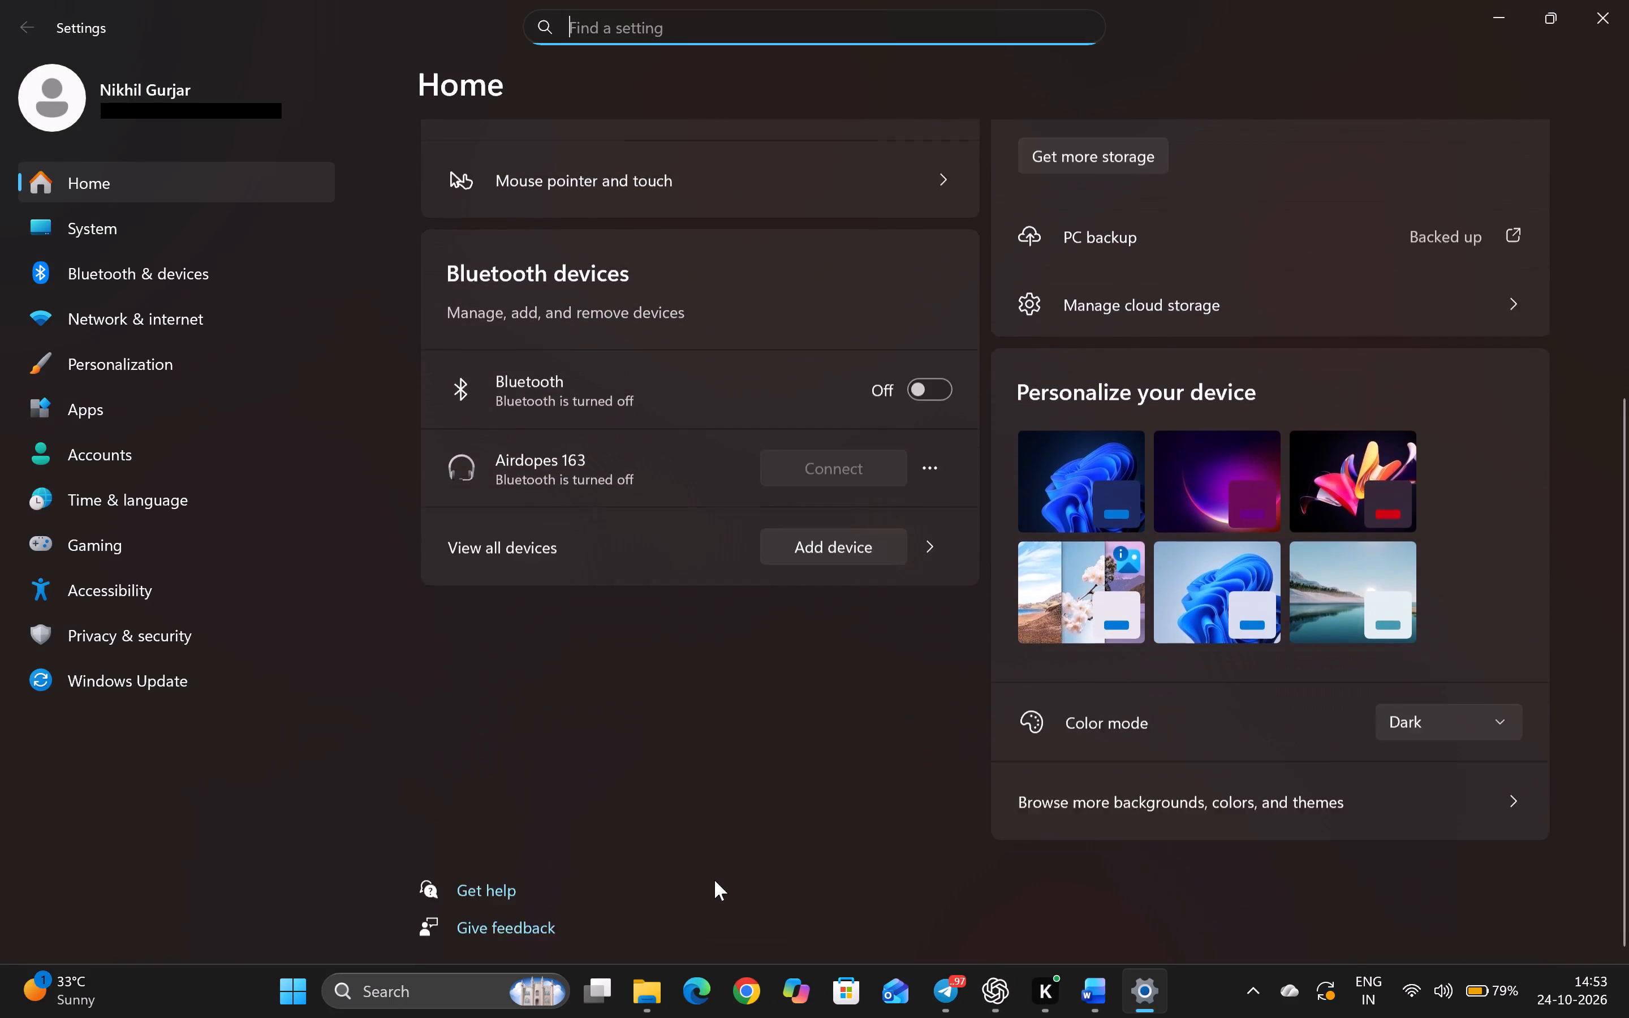
scroll(714, 880, up, 6)
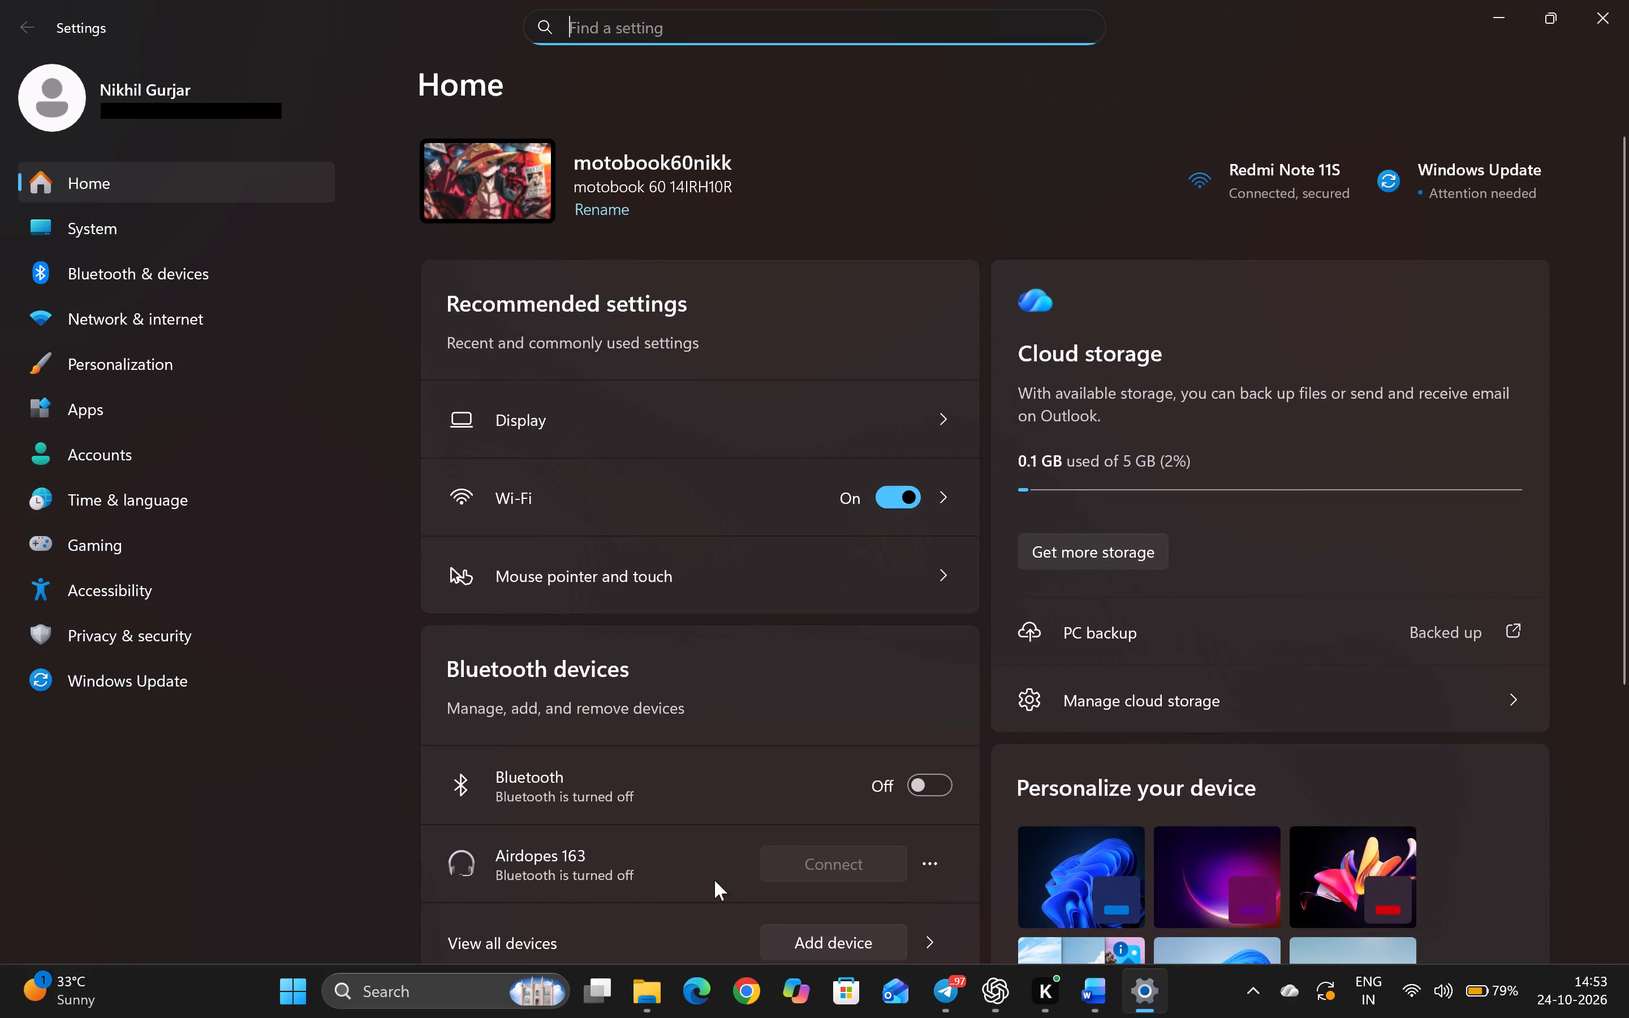
click(173, 239)
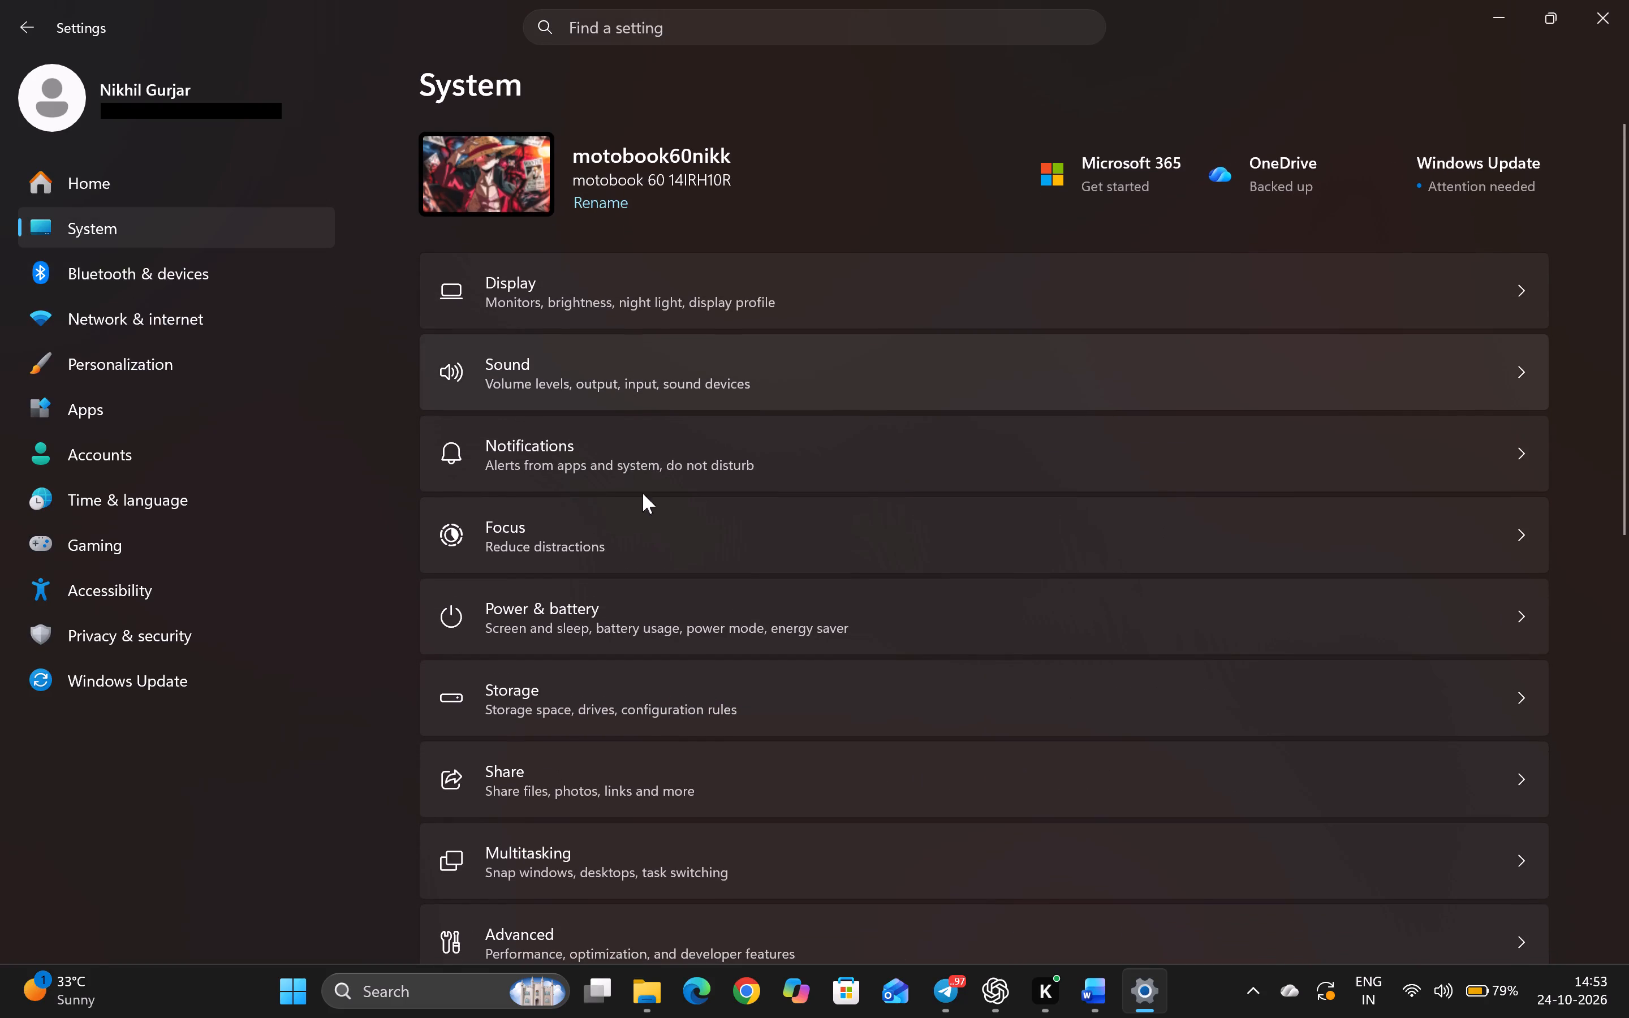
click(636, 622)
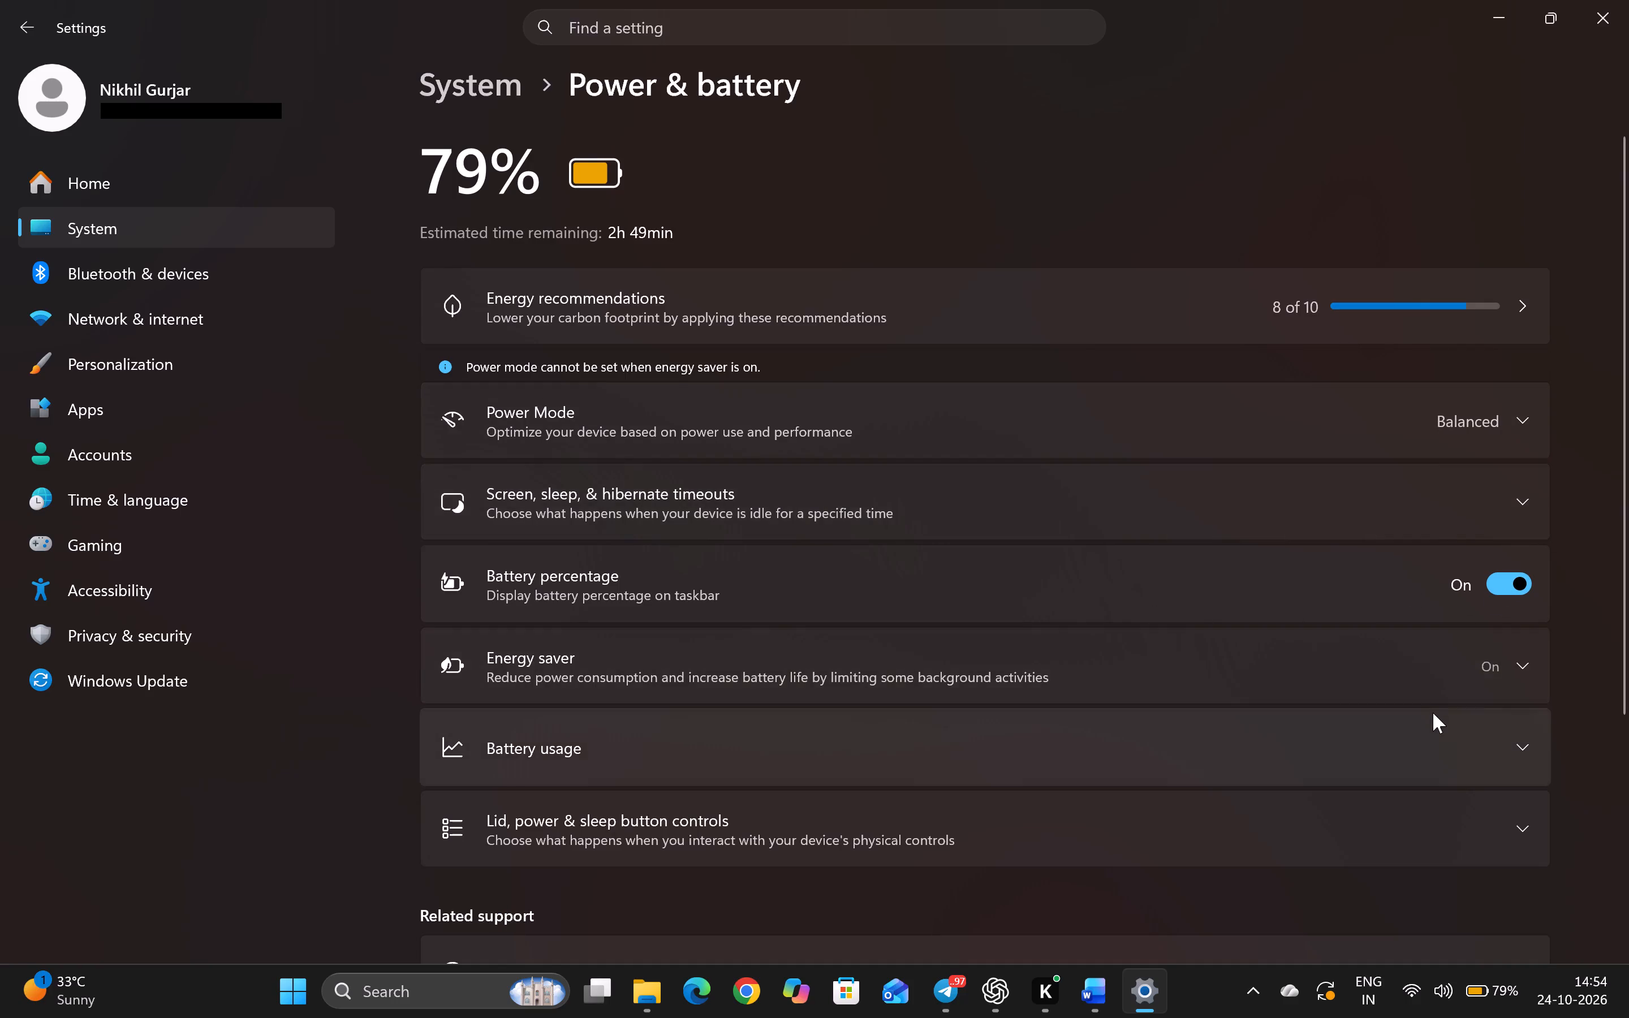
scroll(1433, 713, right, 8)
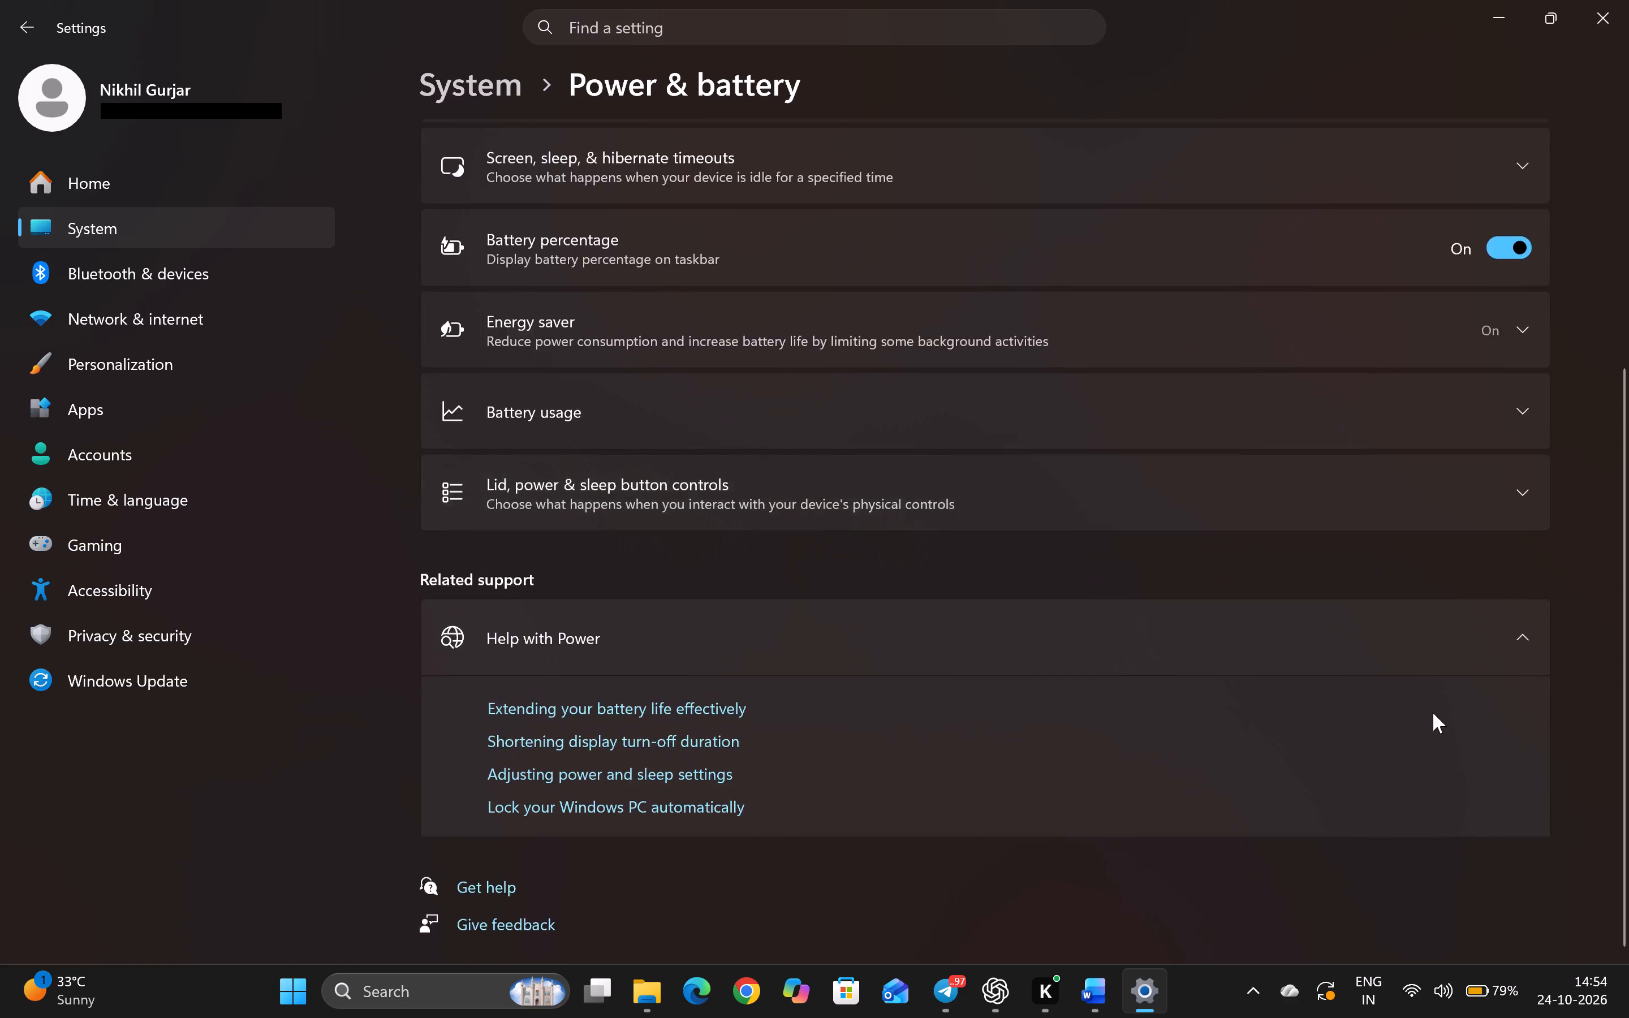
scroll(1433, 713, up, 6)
Search Windows Settings for "THEME" and open the Themes page.
click(634, 37)
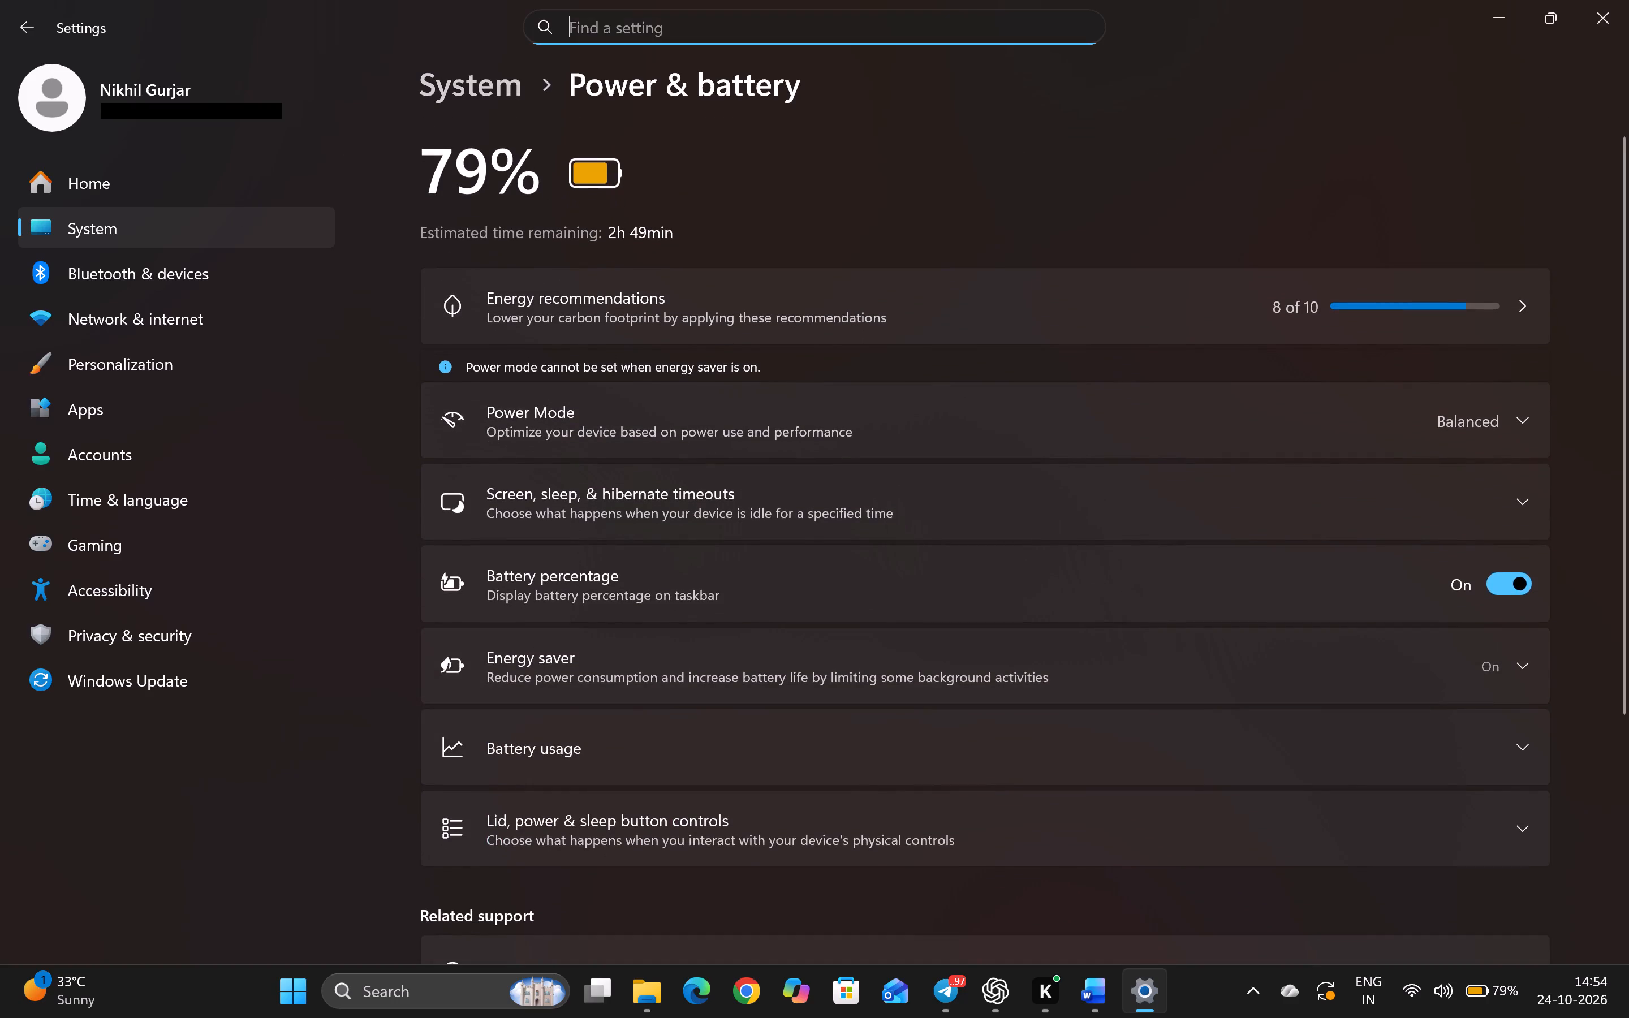
text(THEME)
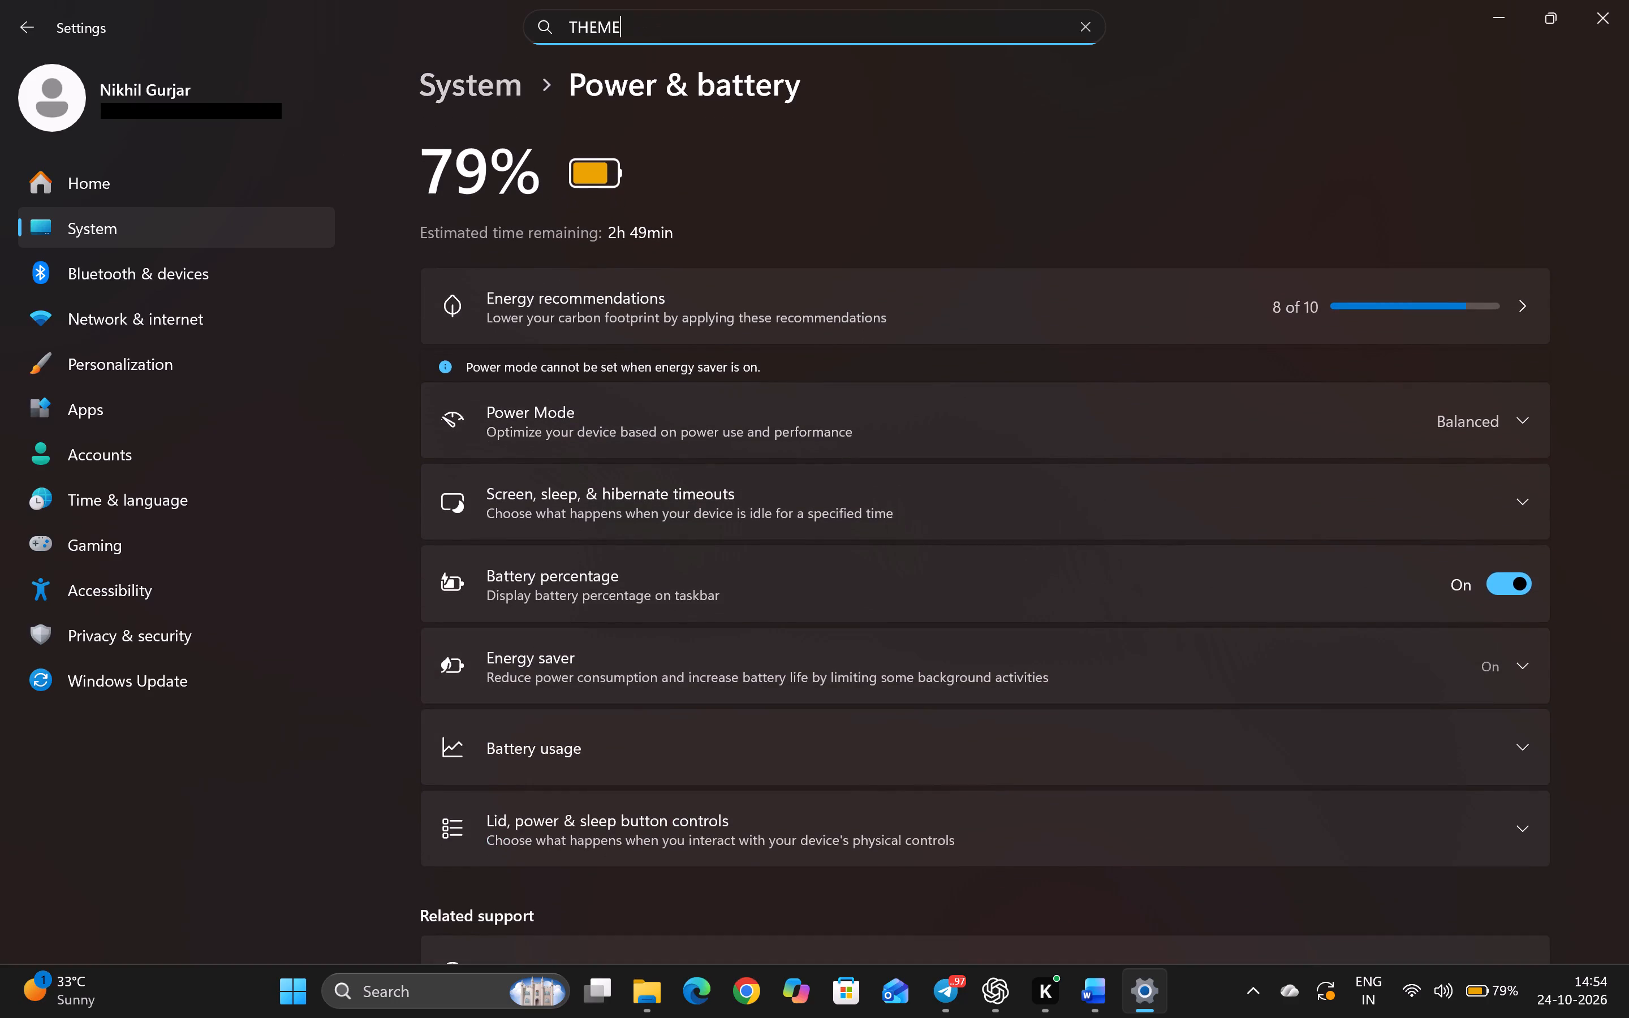
key(Return)
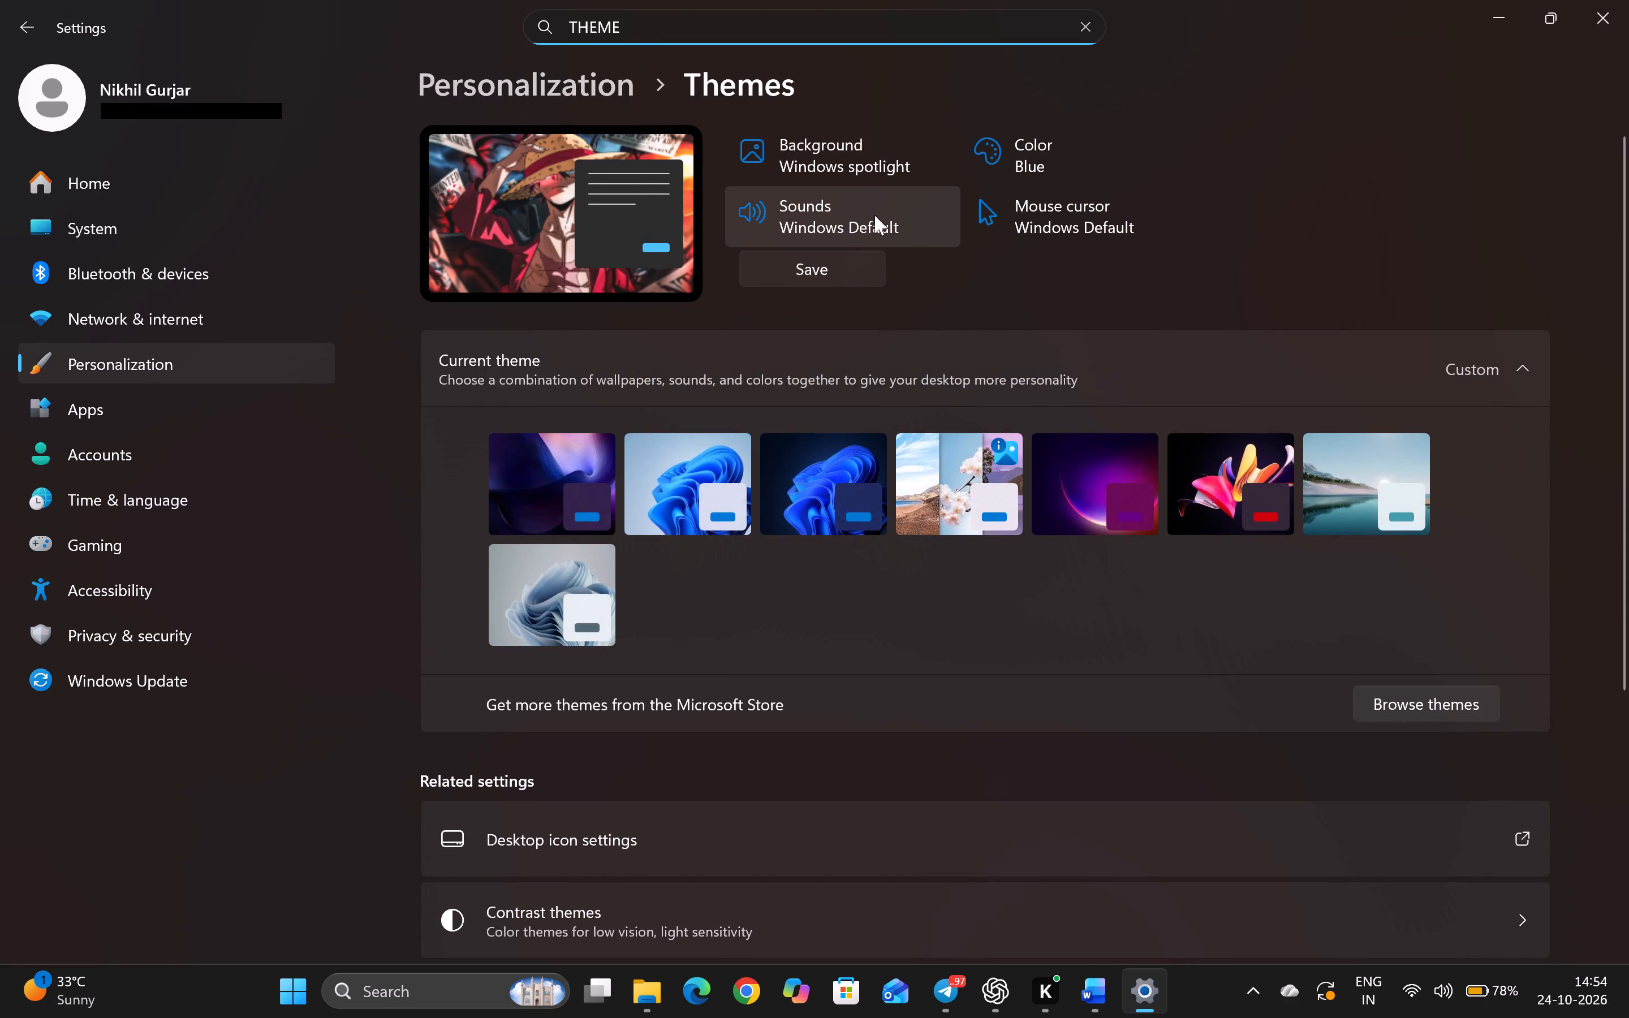
click(879, 179)
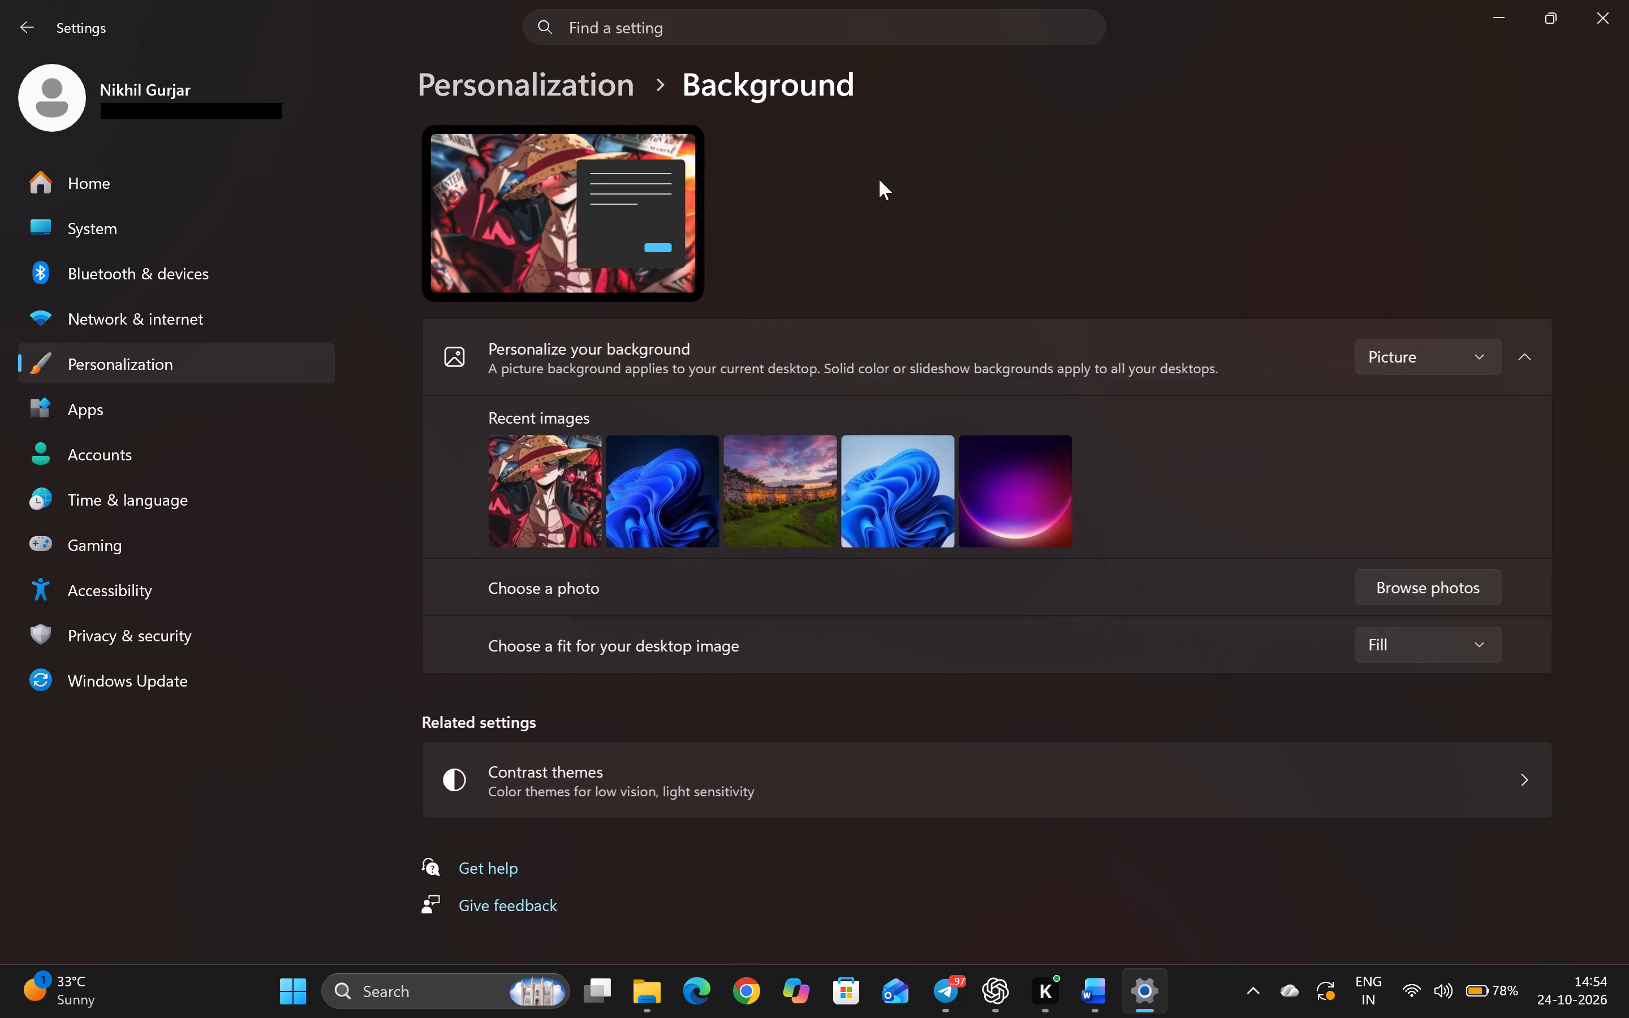
click(18, 15)
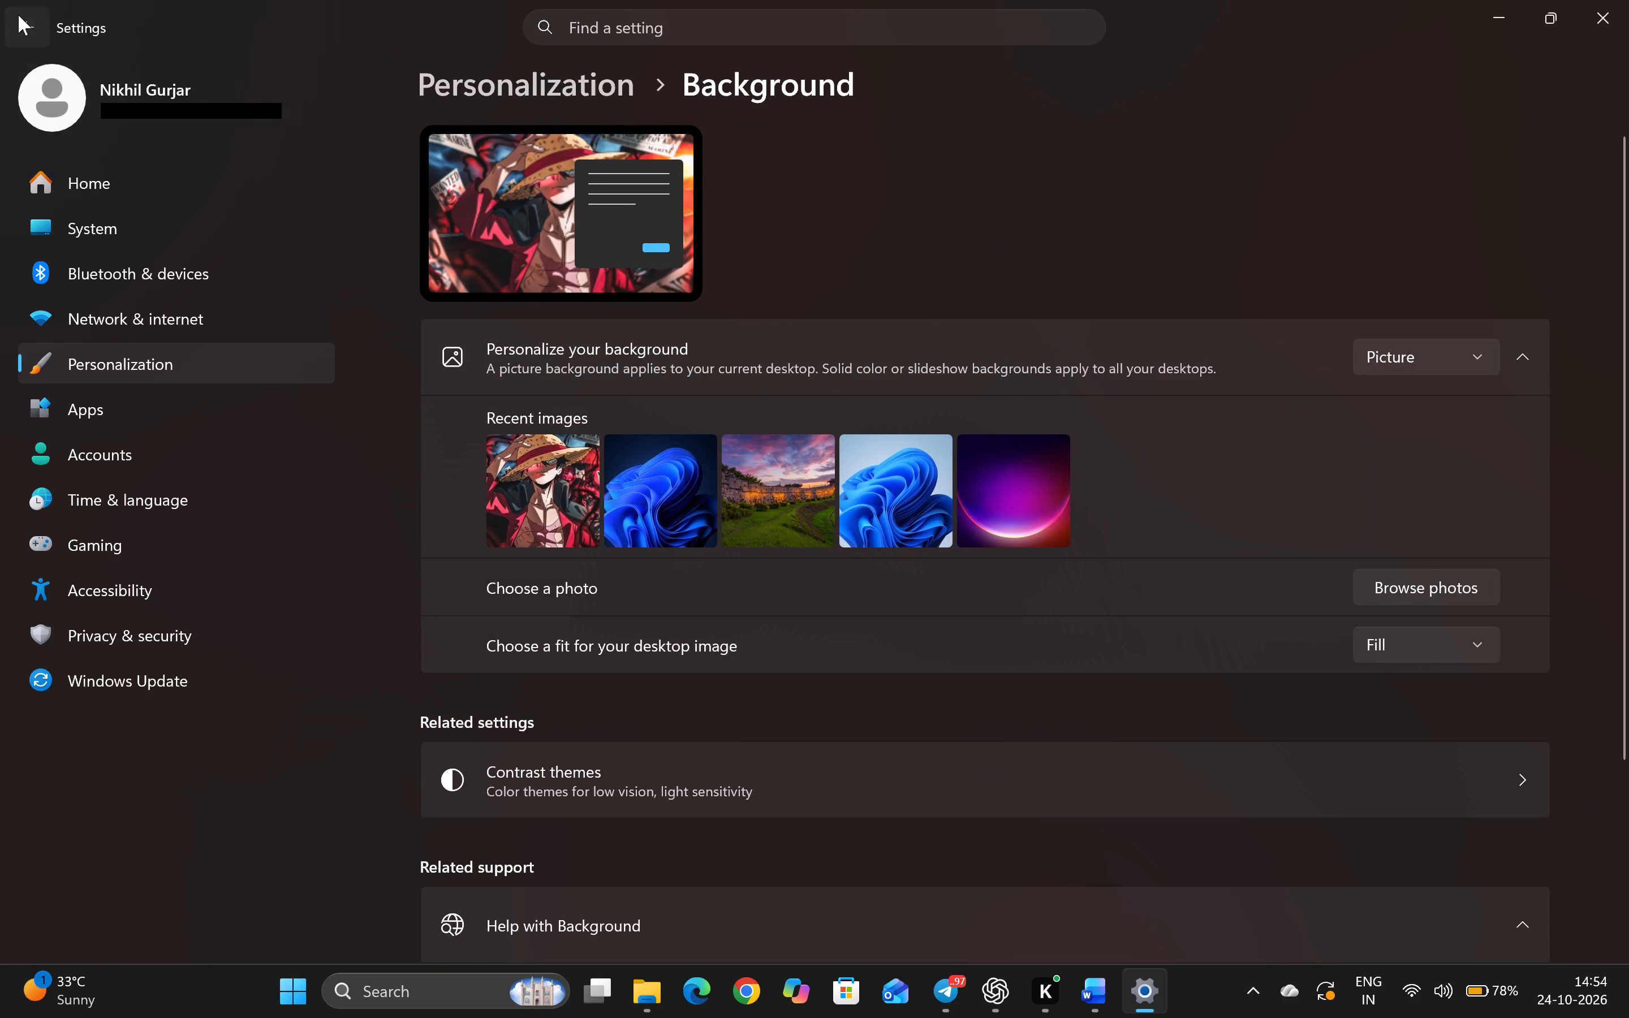
scroll(859, 190, down, 2)
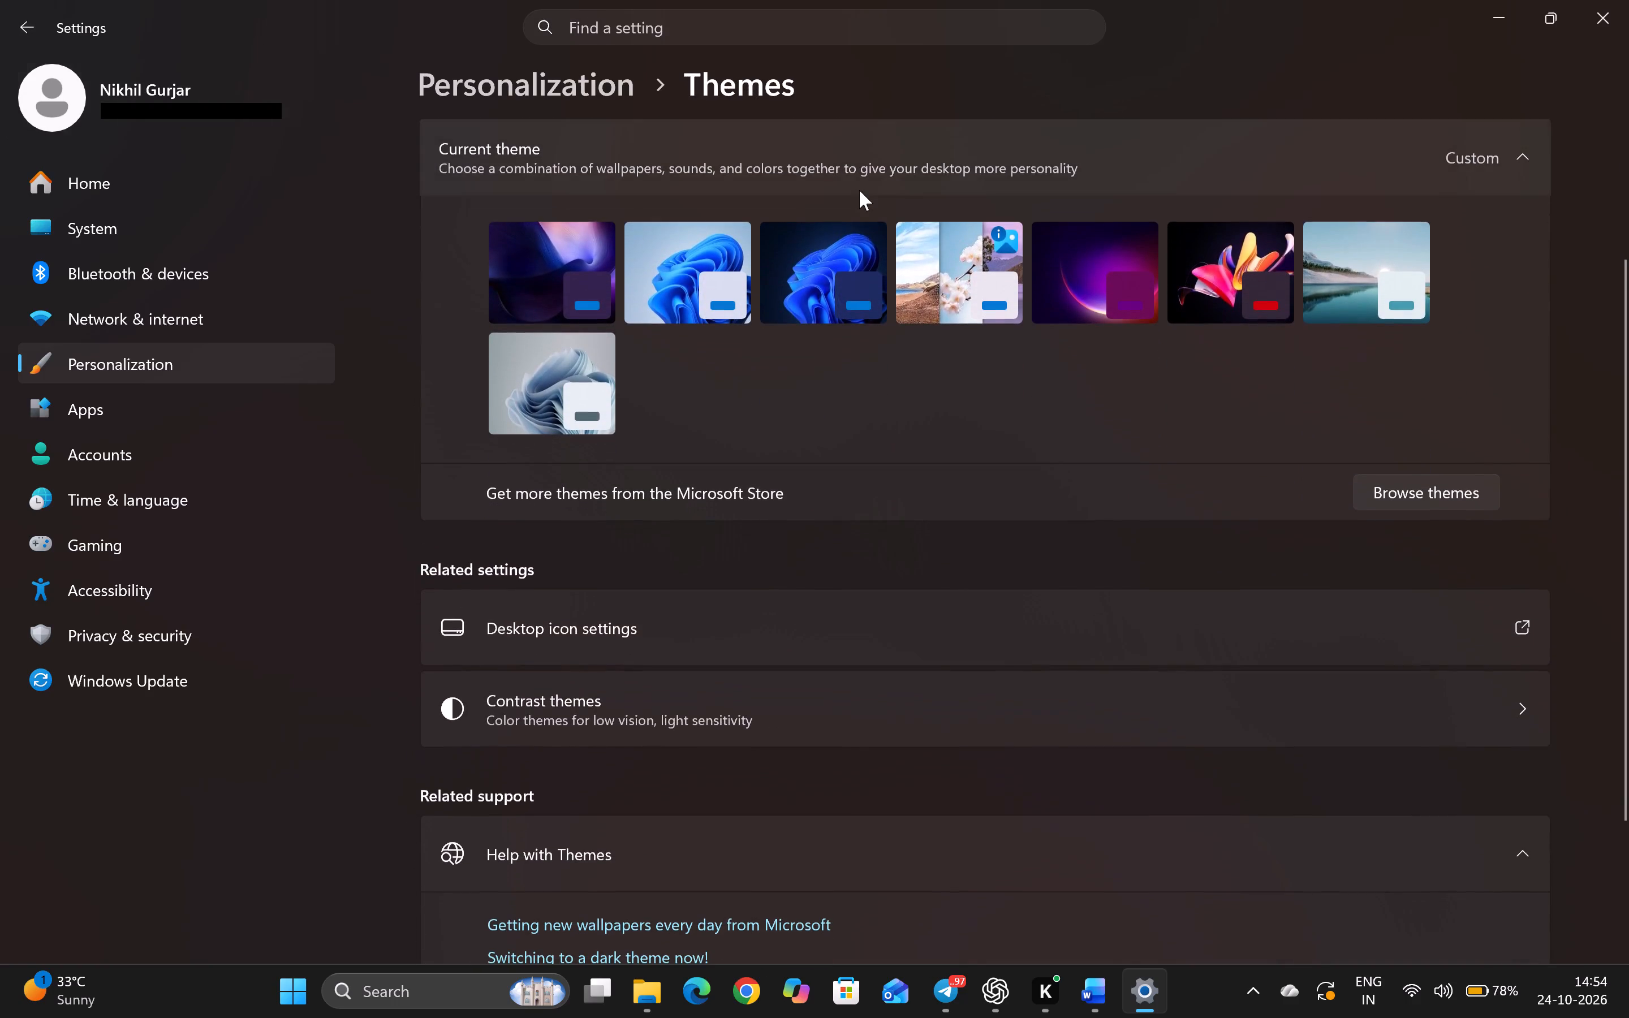
Open the contrast themes settings and select the Desert theme.
click(1068, 708)
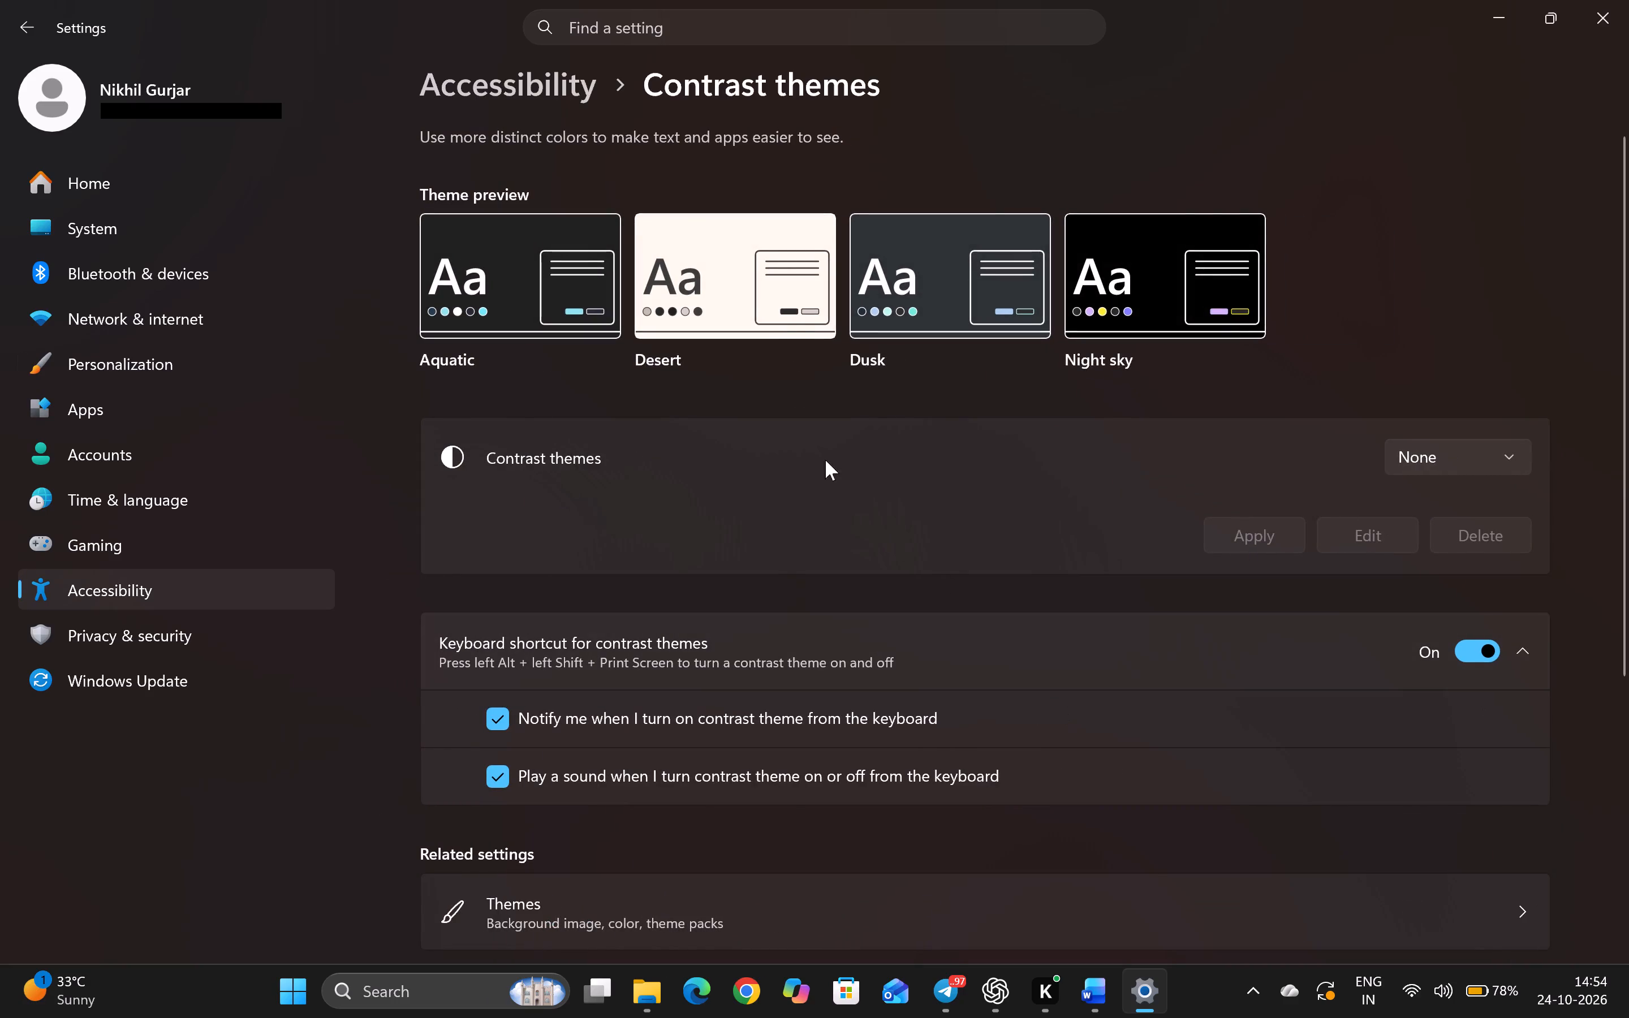
click(783, 320)
click(1497, 453)
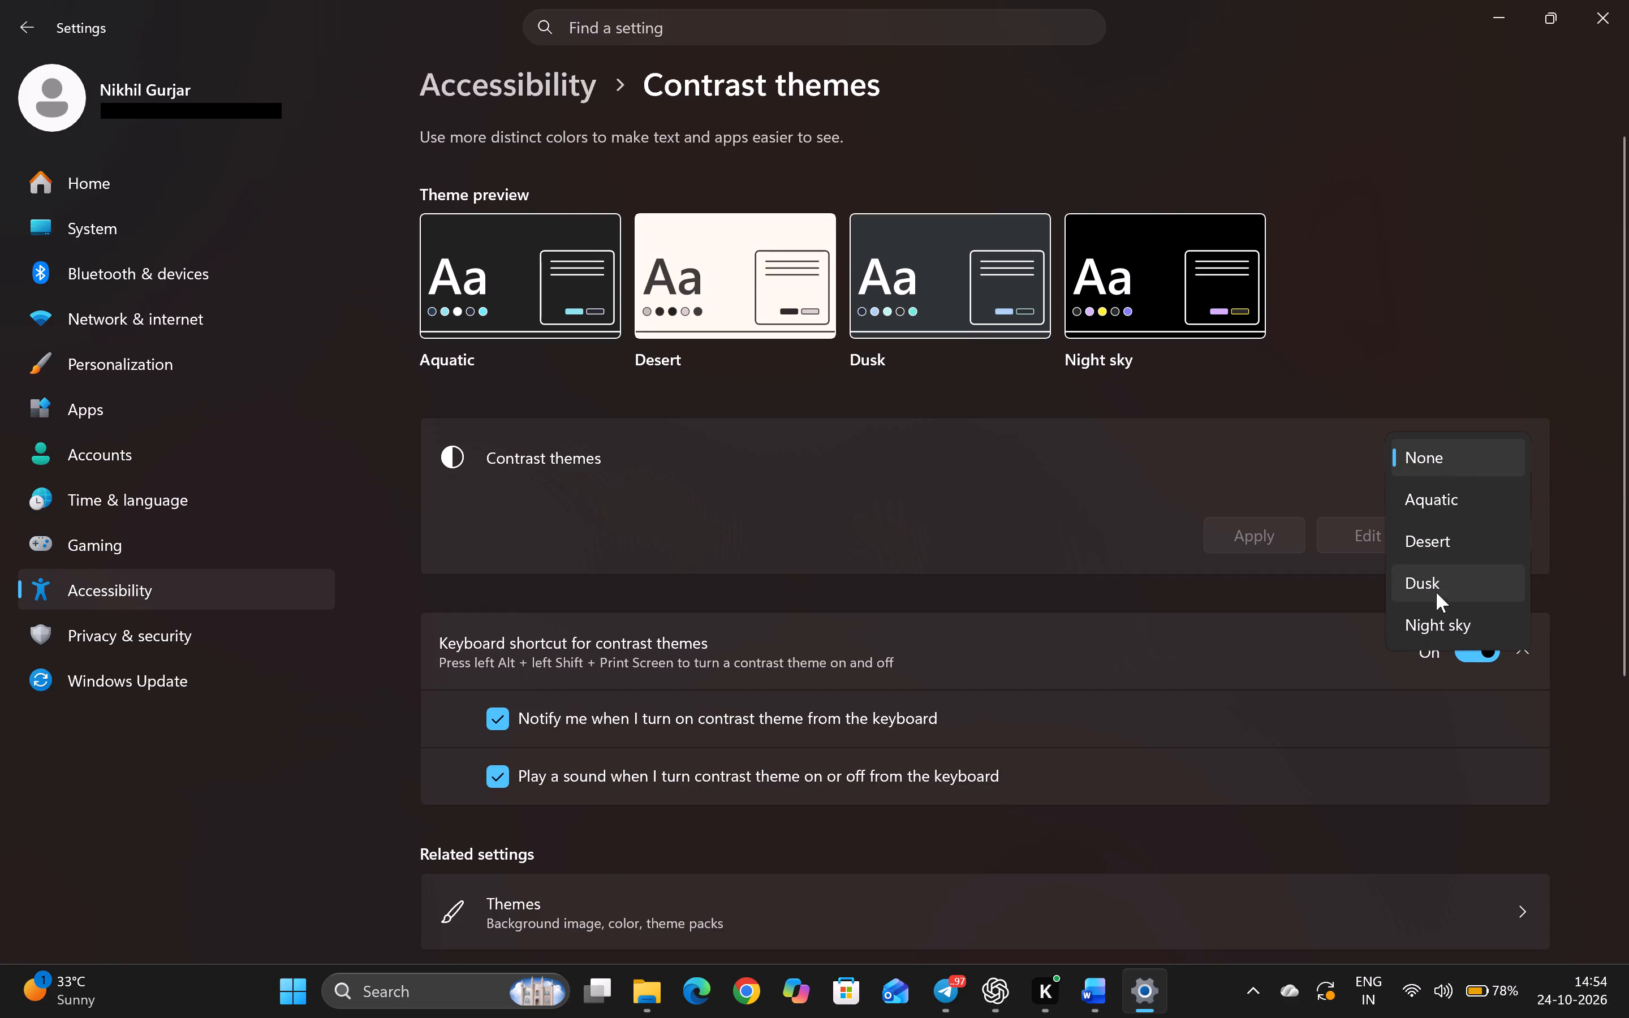
click(1446, 554)
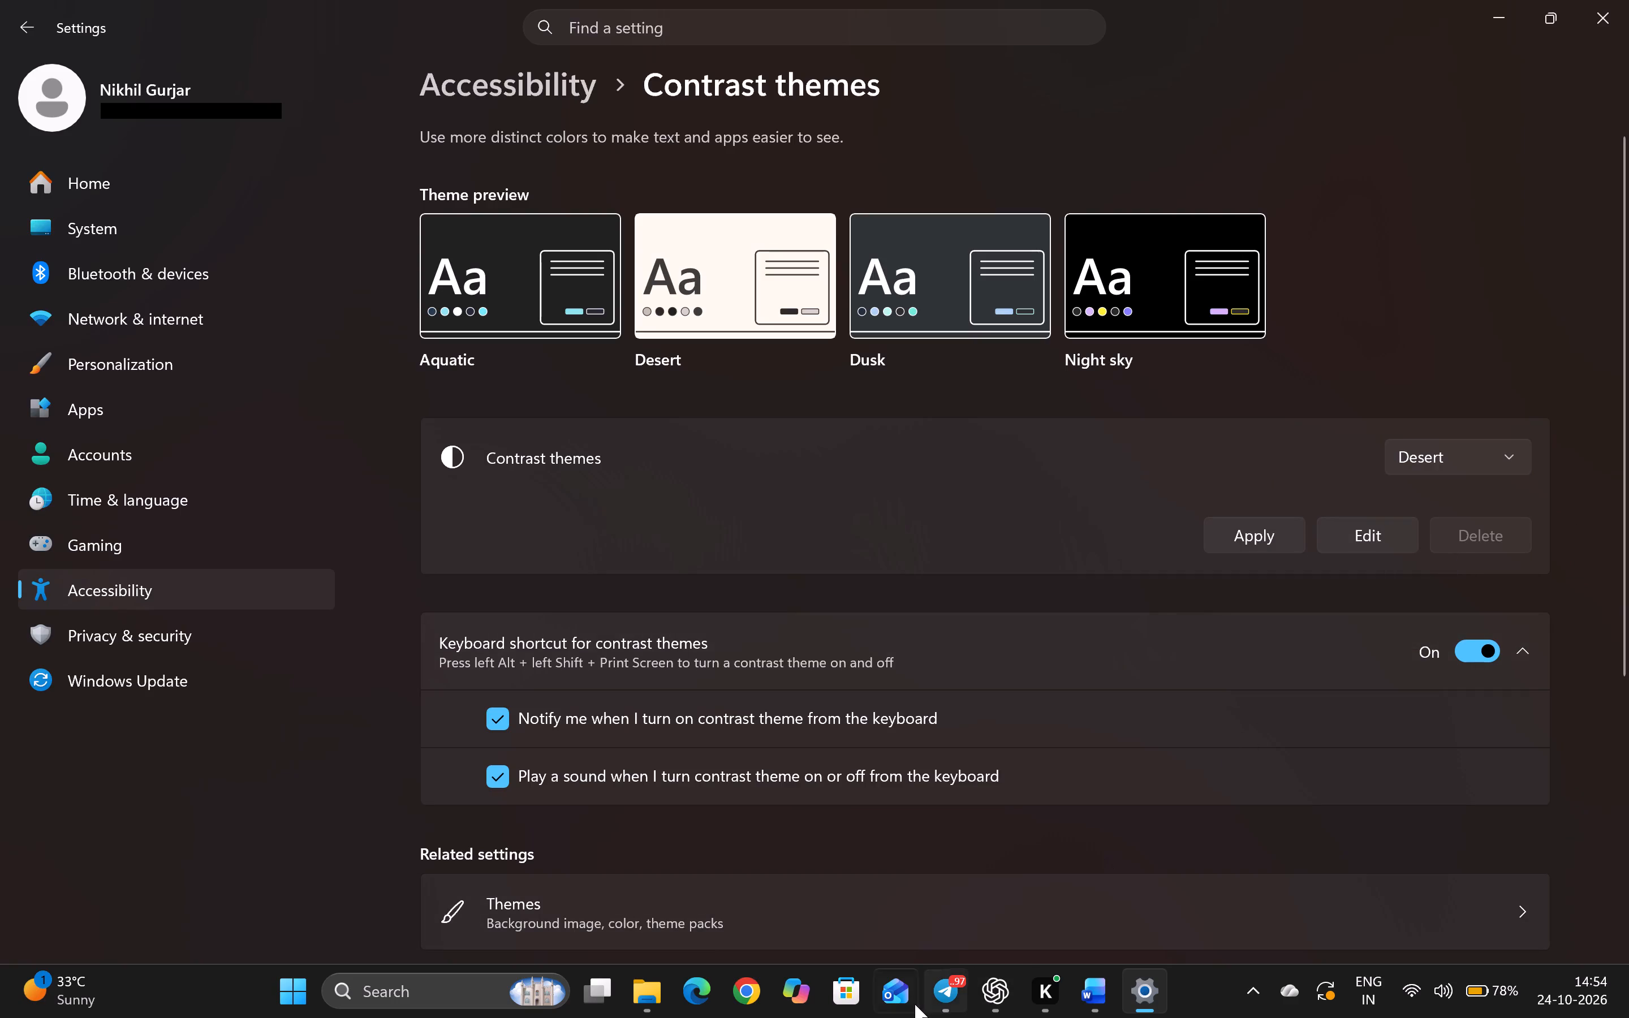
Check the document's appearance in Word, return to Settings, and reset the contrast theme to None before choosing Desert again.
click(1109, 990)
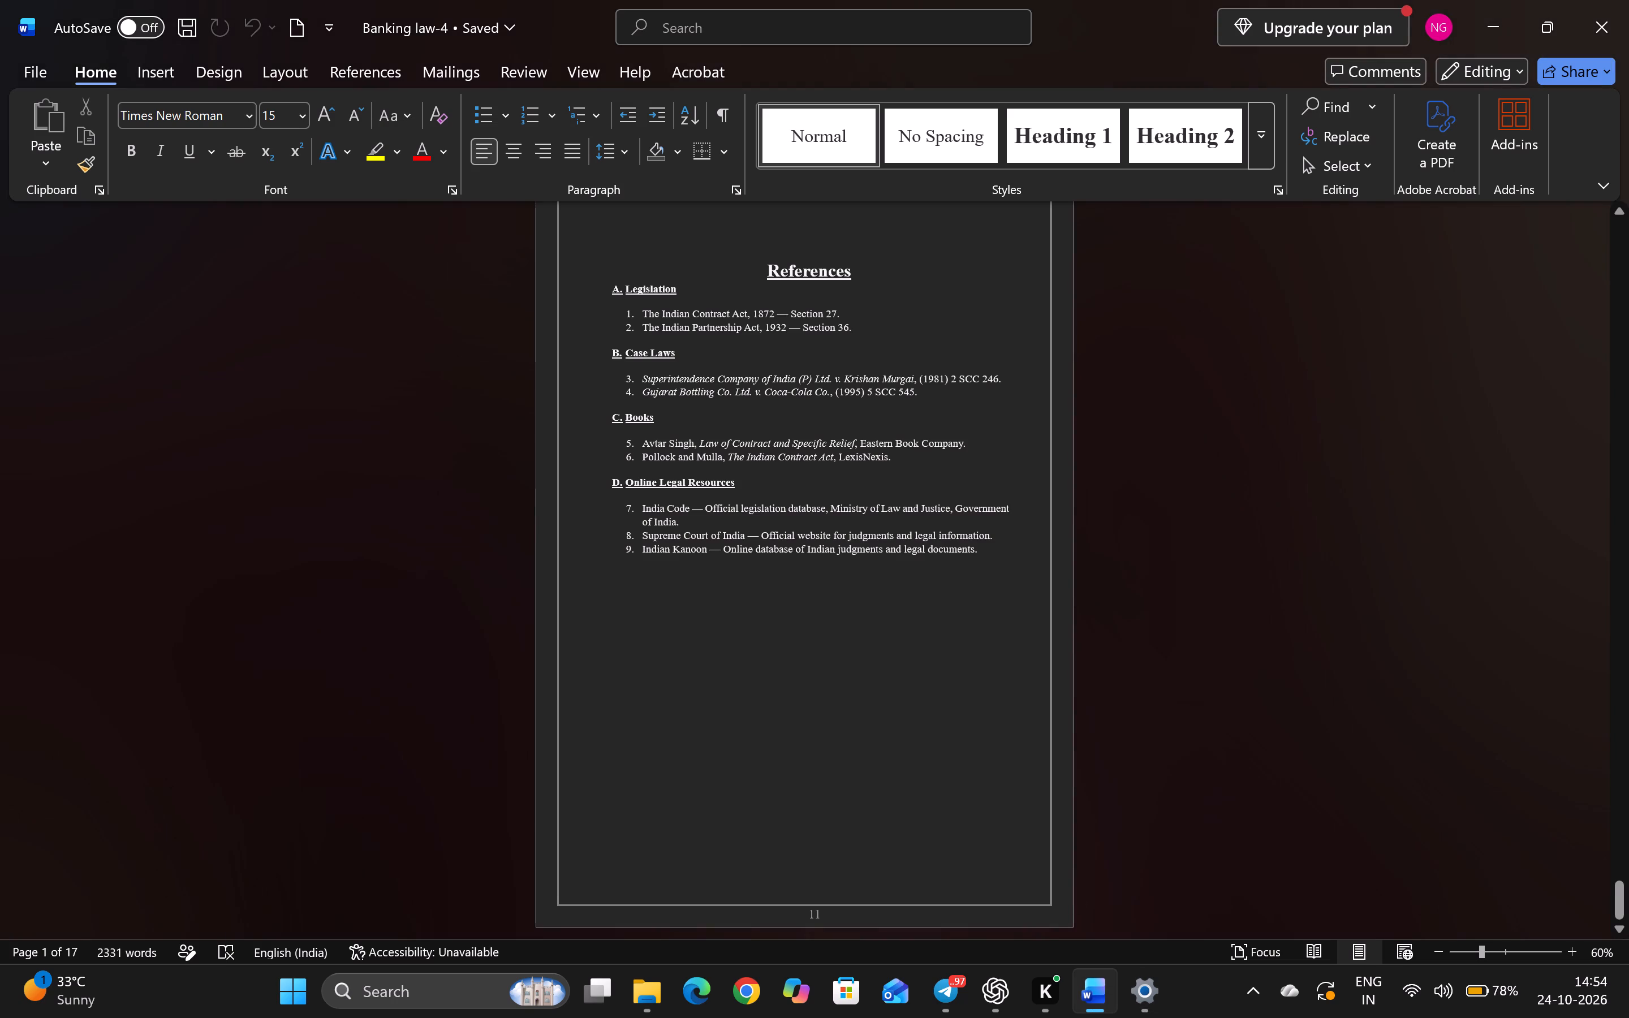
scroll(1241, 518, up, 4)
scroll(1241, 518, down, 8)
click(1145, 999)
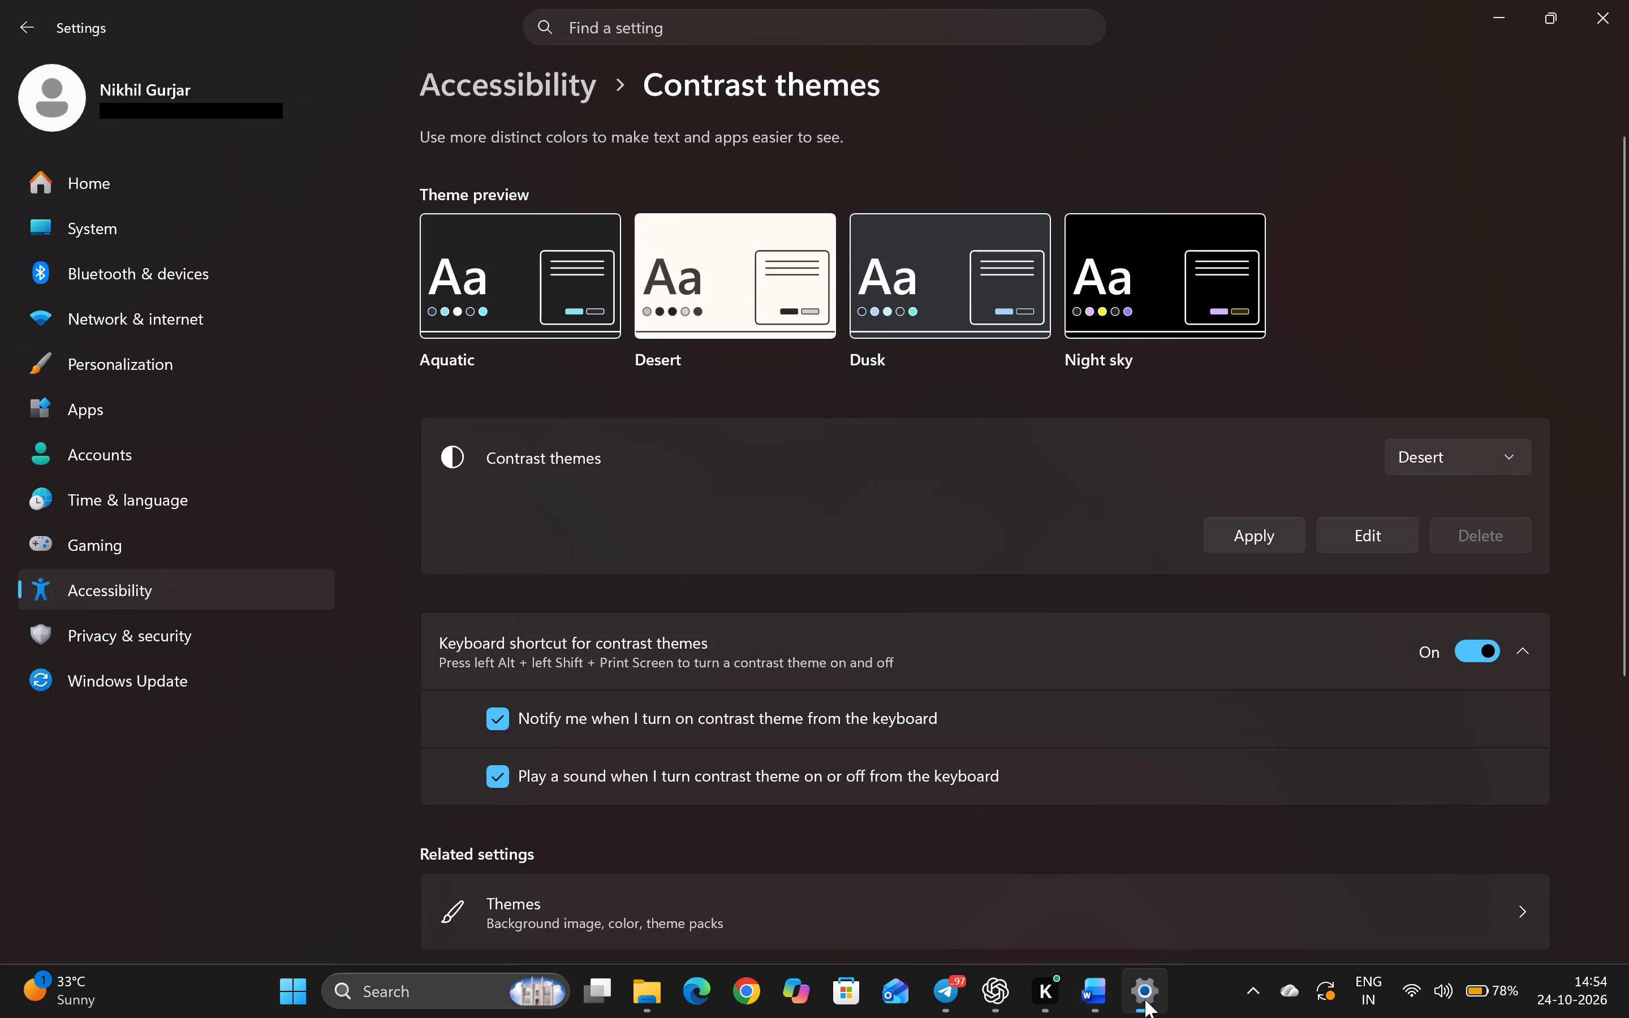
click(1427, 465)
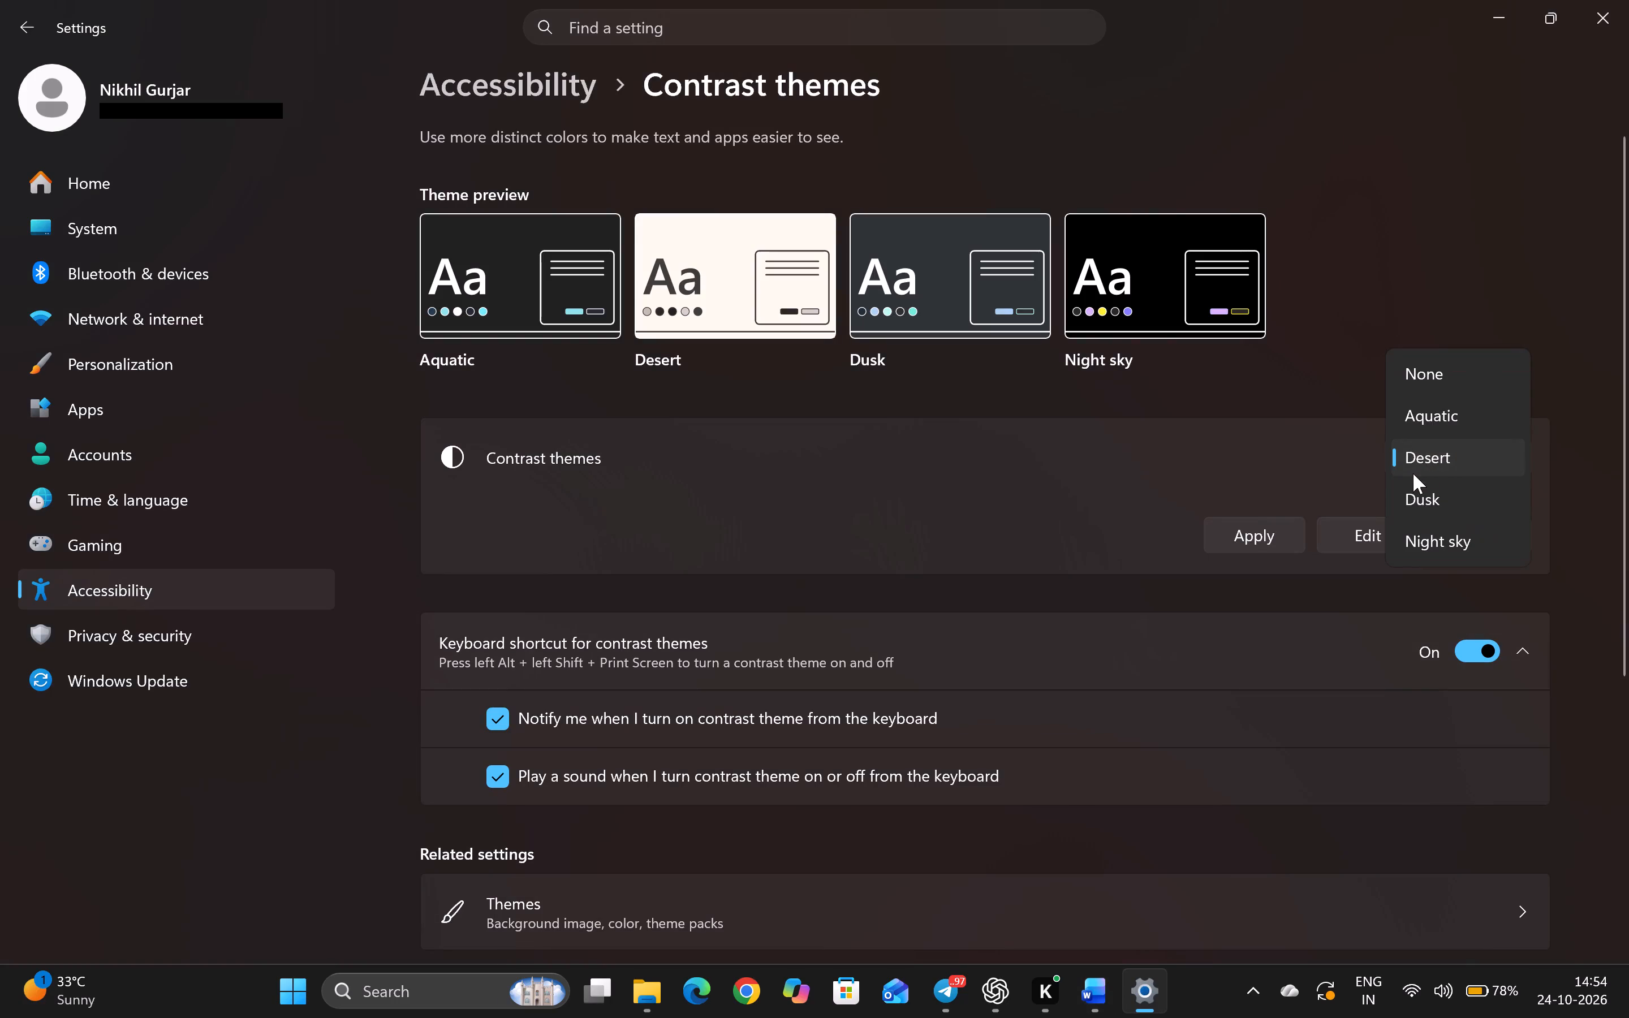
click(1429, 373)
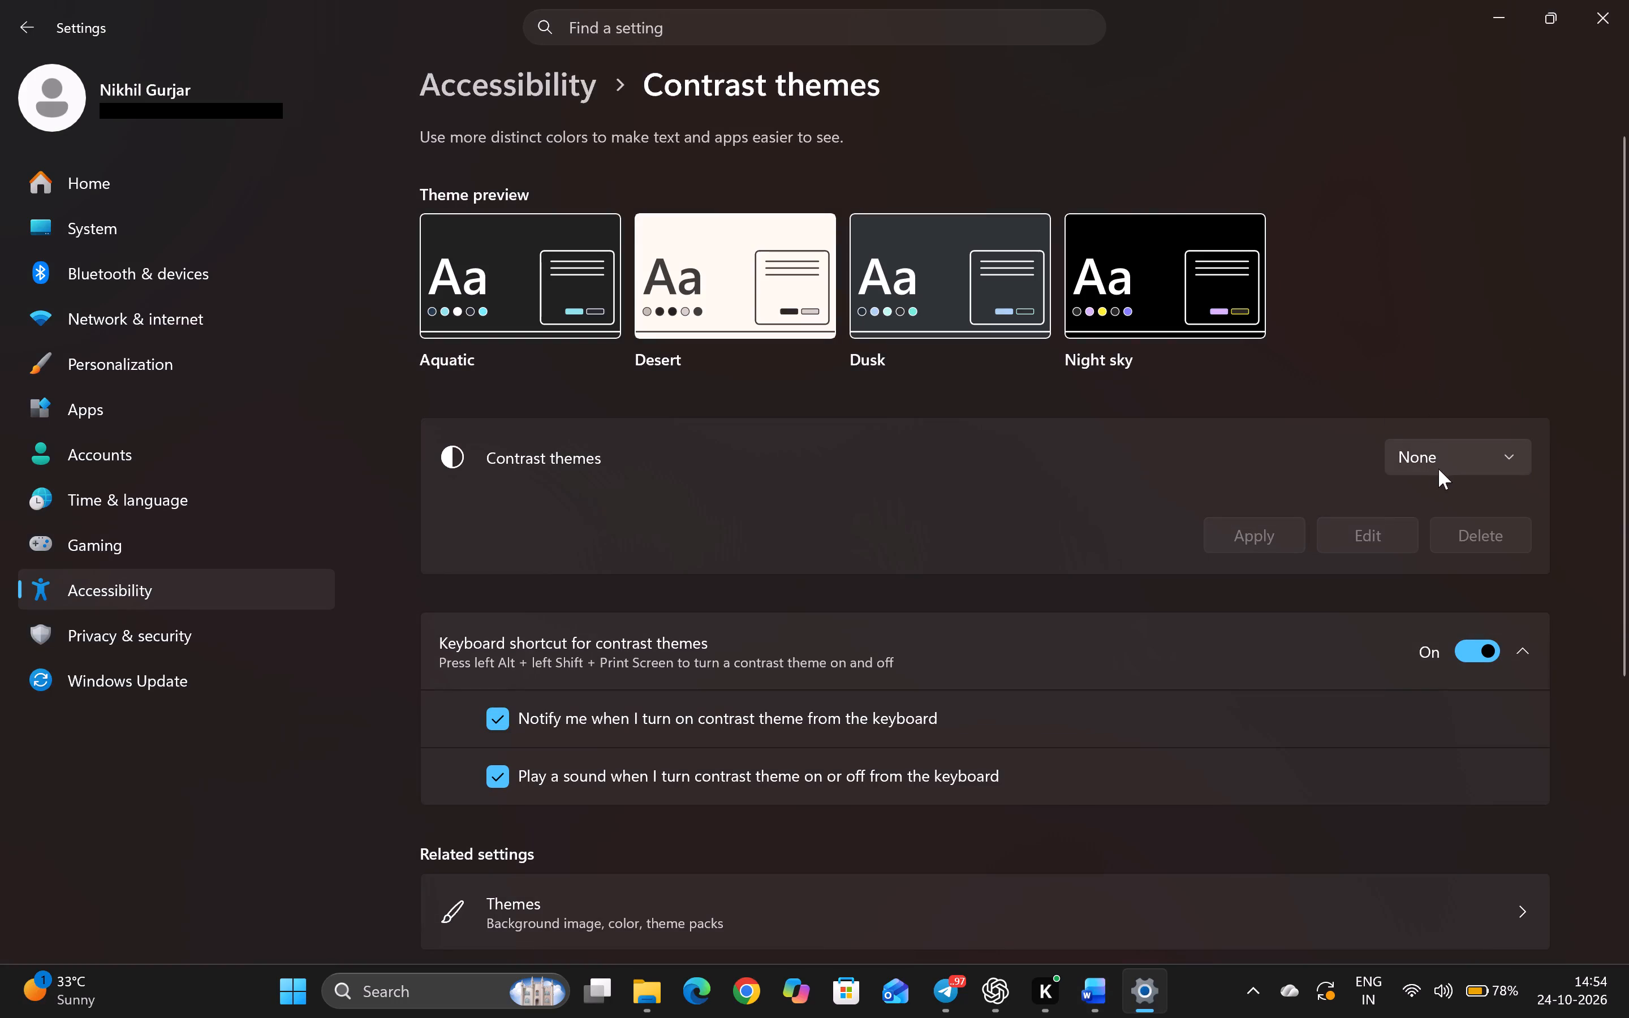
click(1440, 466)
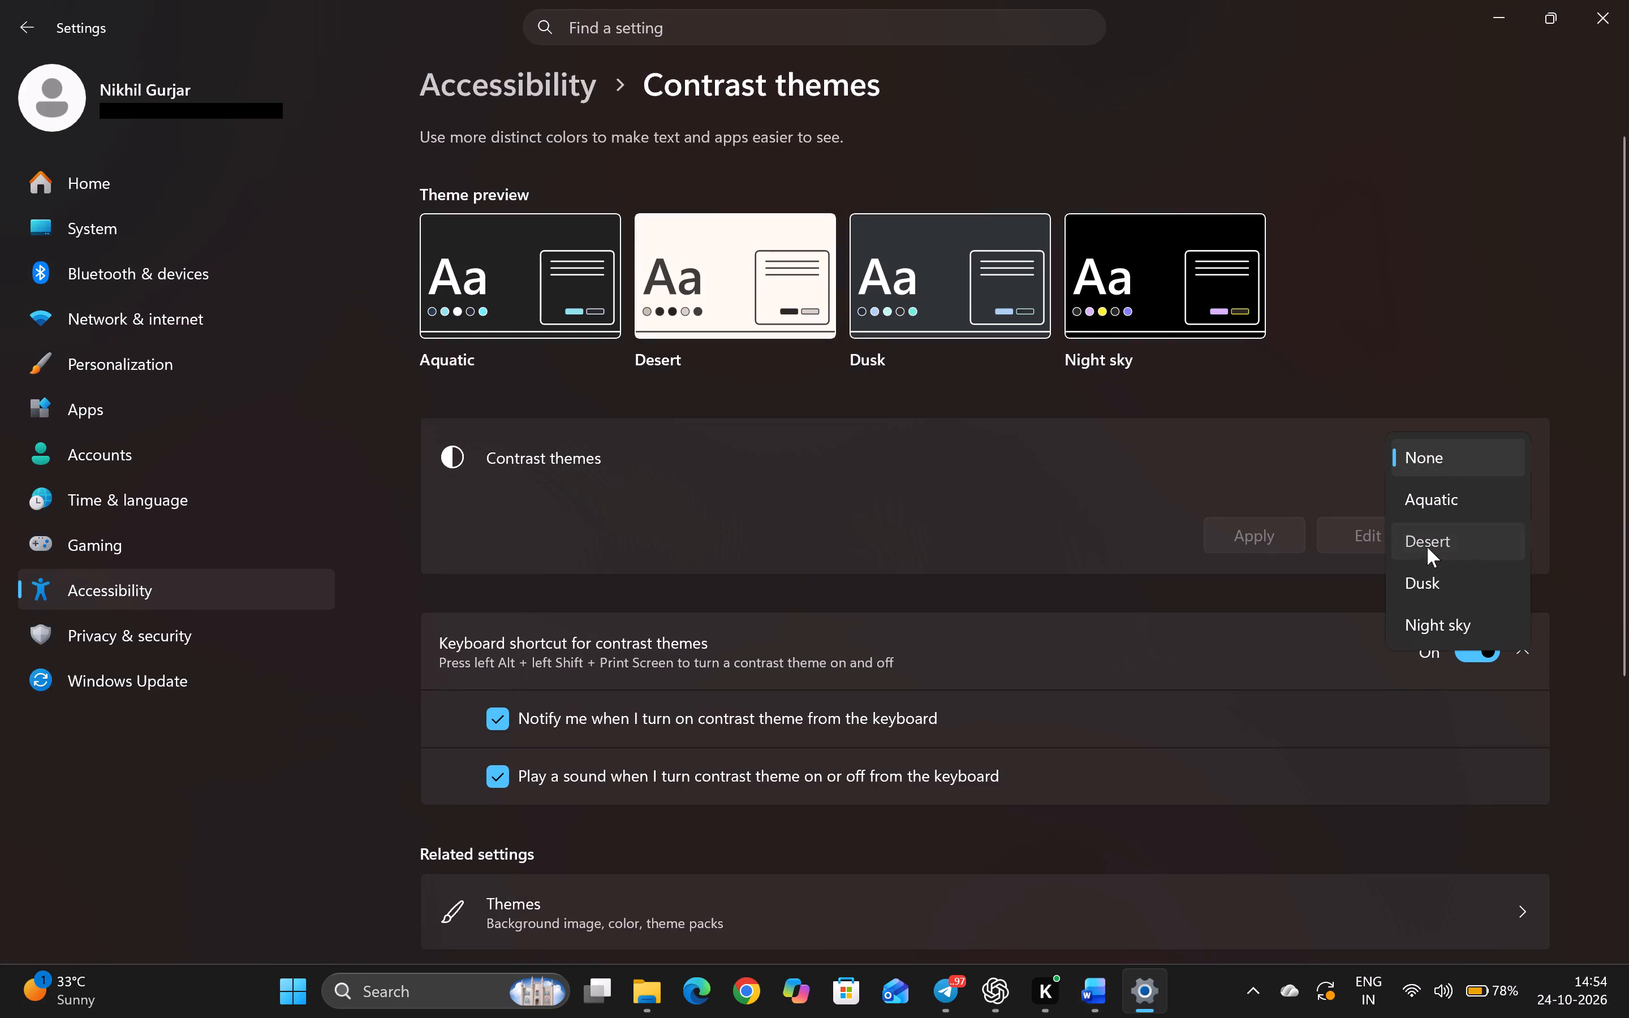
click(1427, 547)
Apply the selected Desert contrast theme to Windows.
click(1089, 426)
scroll(1089, 426, down, 2)
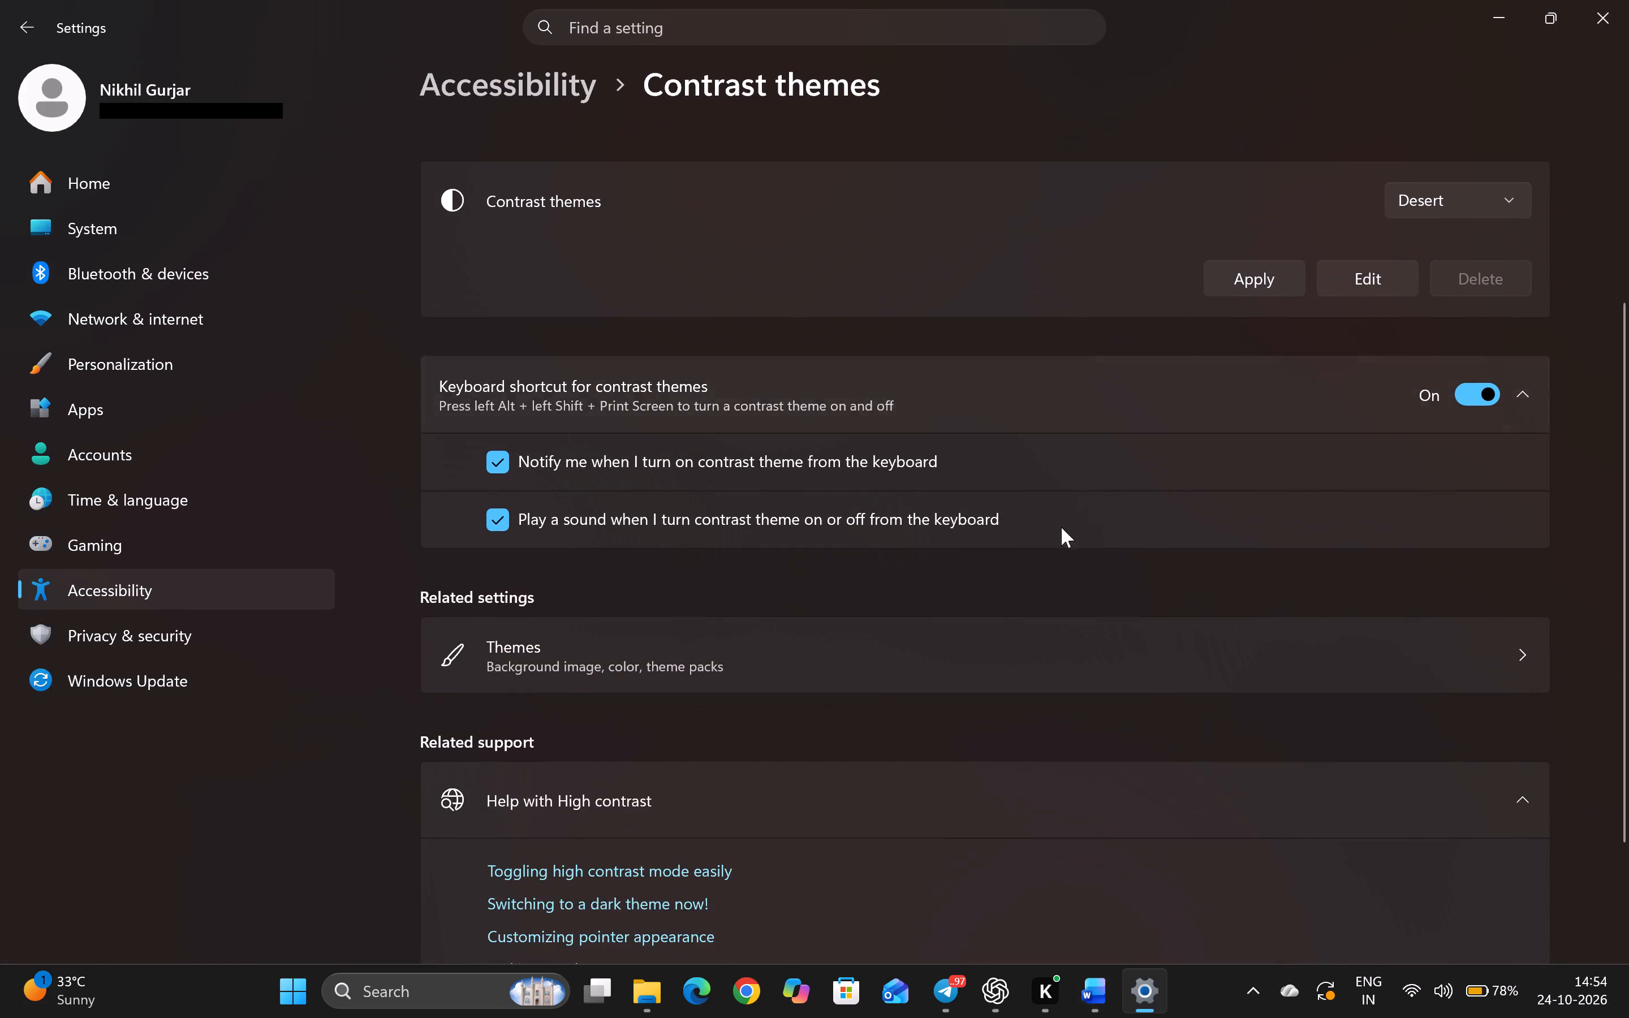
click(1019, 681)
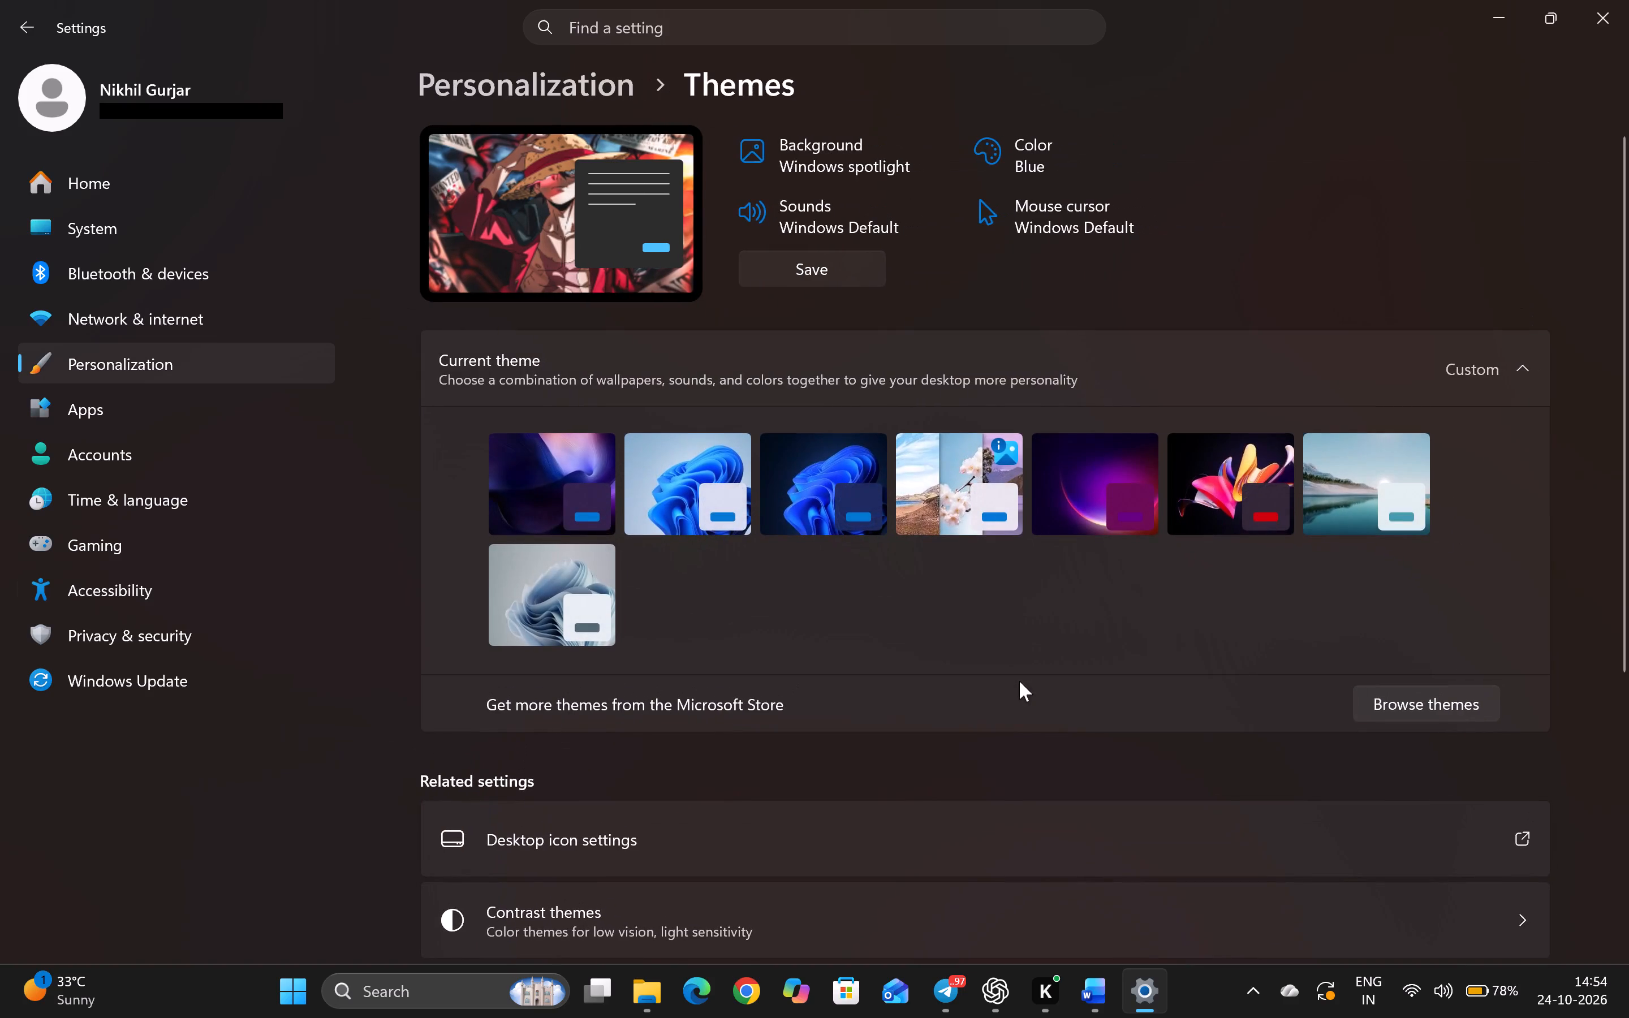
scroll(1019, 681, down, 1)
scroll(1099, 742, down, 3)
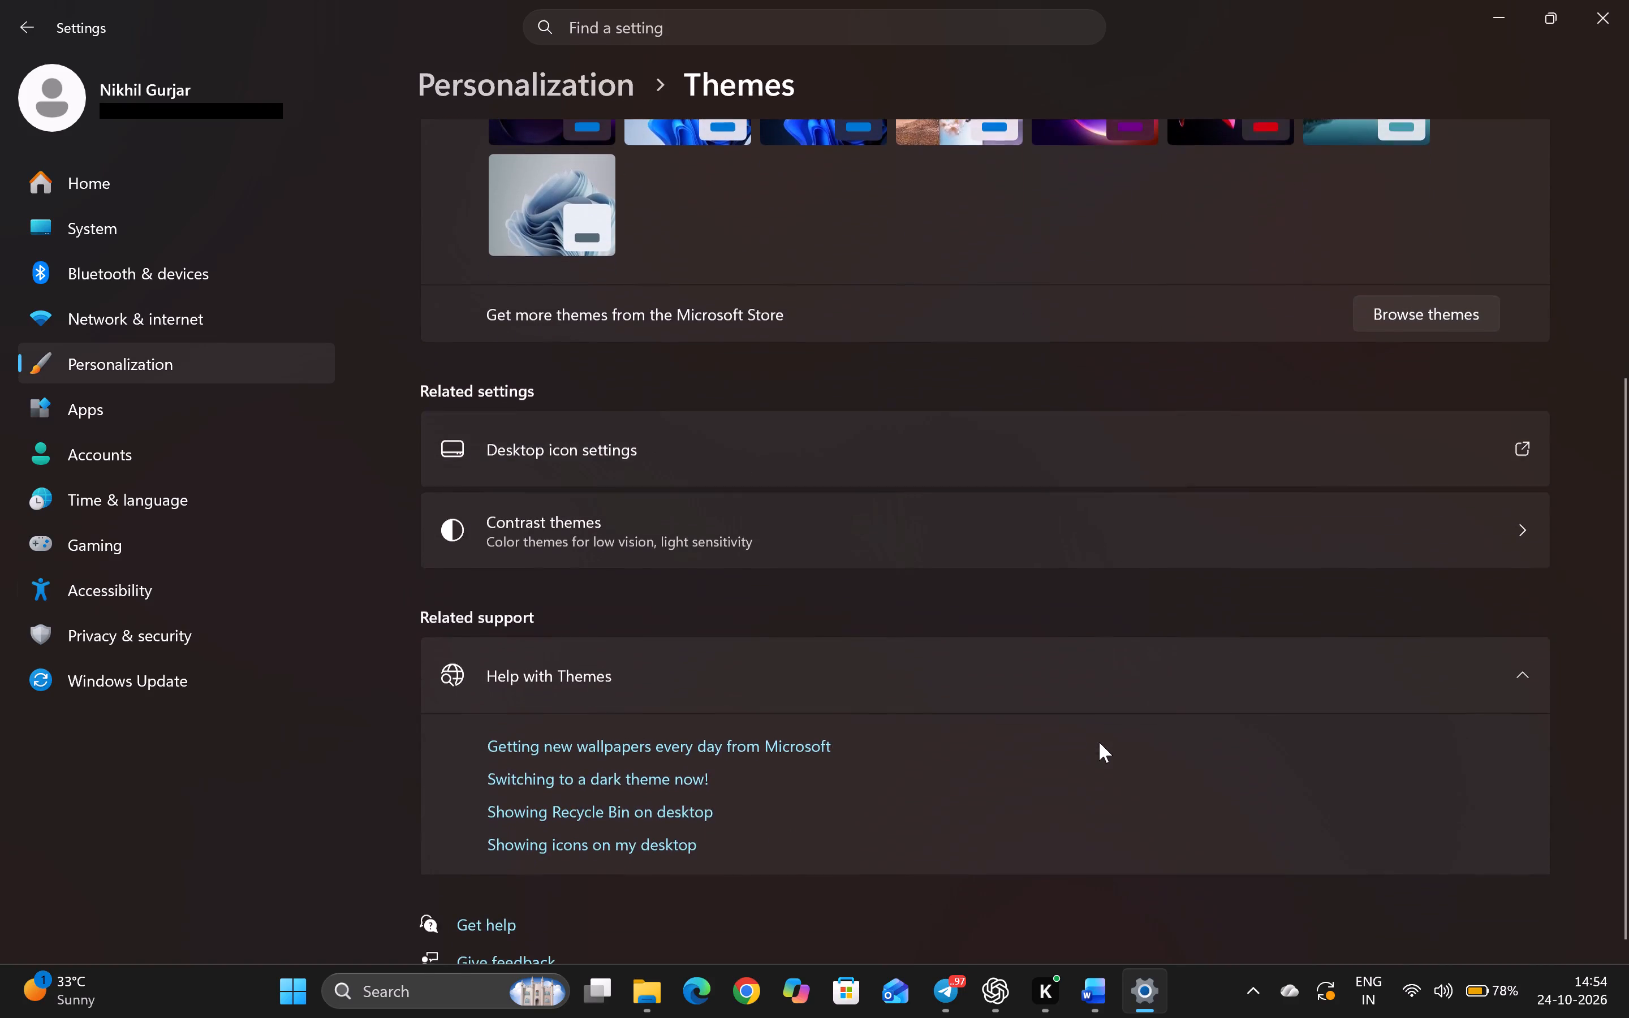
click(1195, 556)
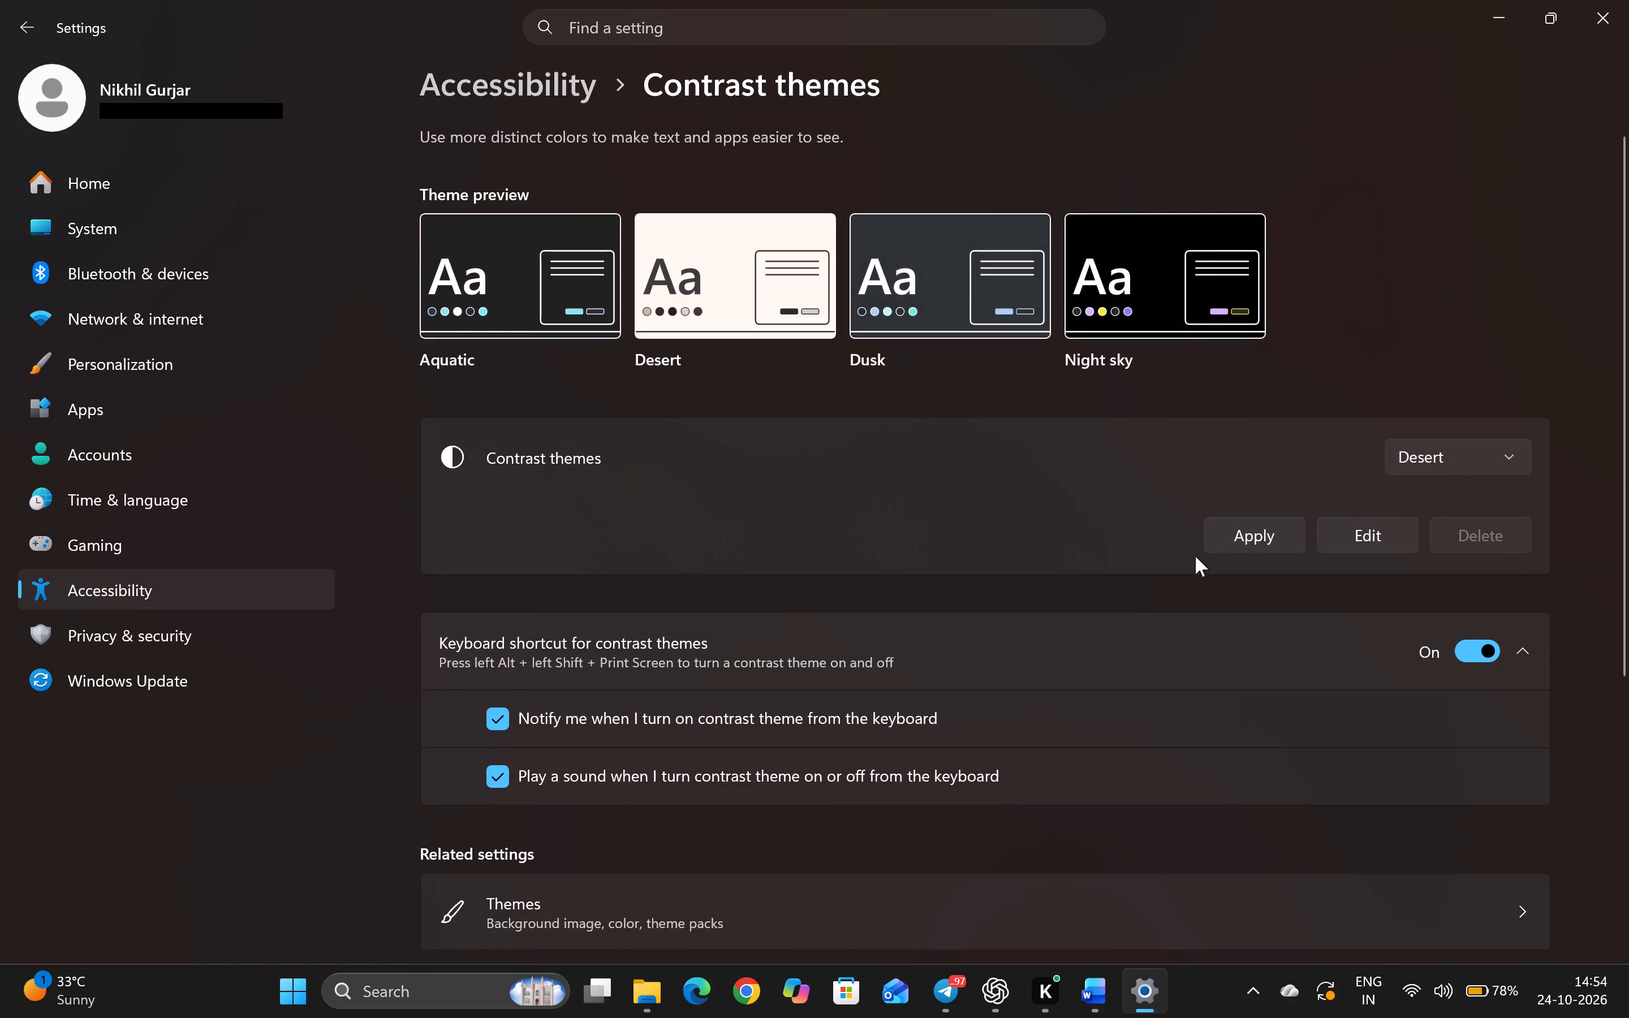
scroll(1195, 556, down, 2)
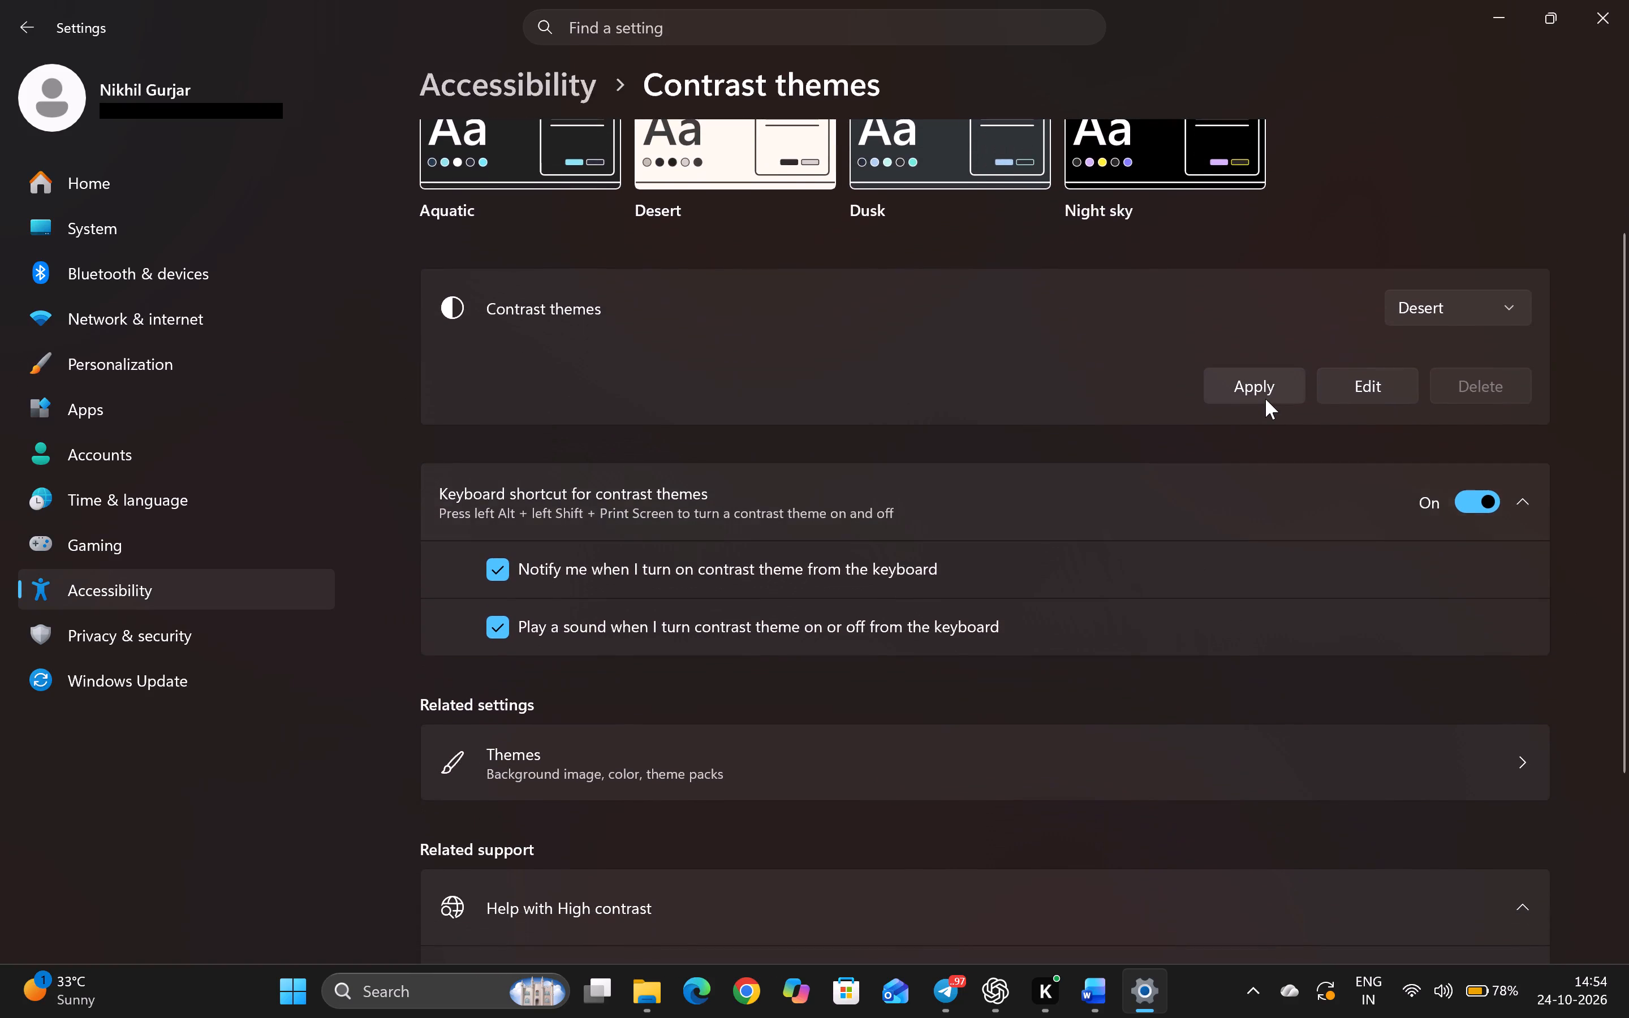
click(1265, 399)
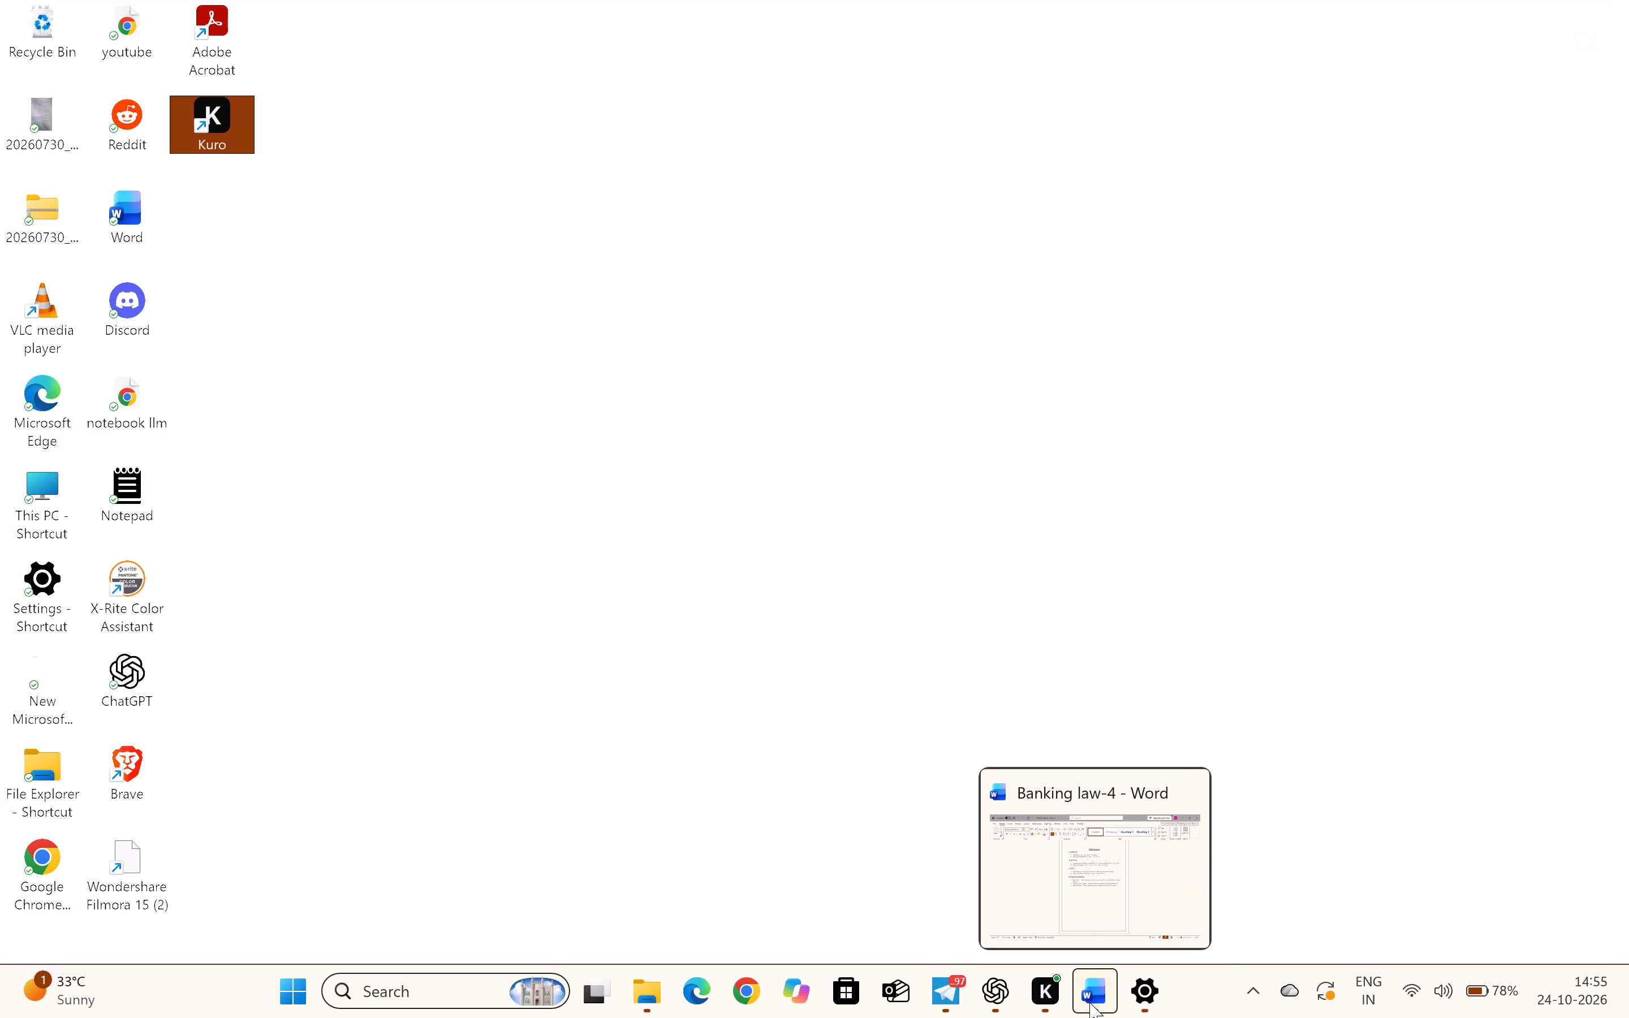
Switch to Word and look through the Banking law-4 document from the references back to the supervisor's certificate page.
click(1089, 1002)
scroll(727, 549, up, 5)
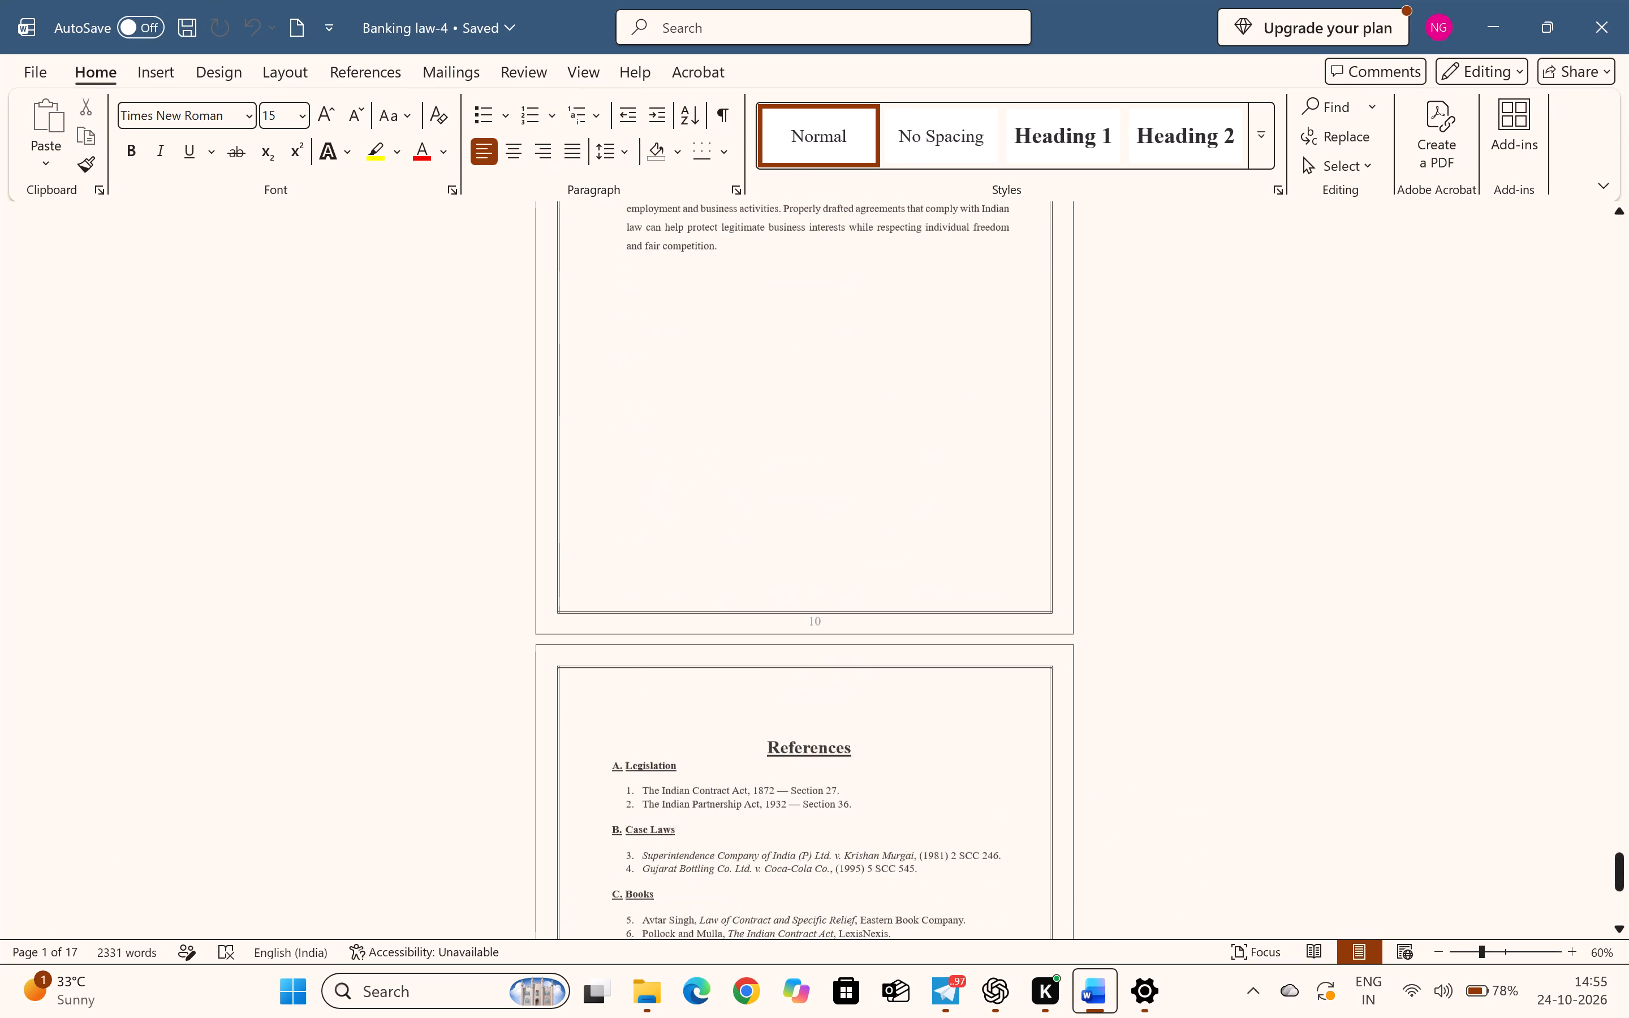
scroll(727, 549, up, 19)
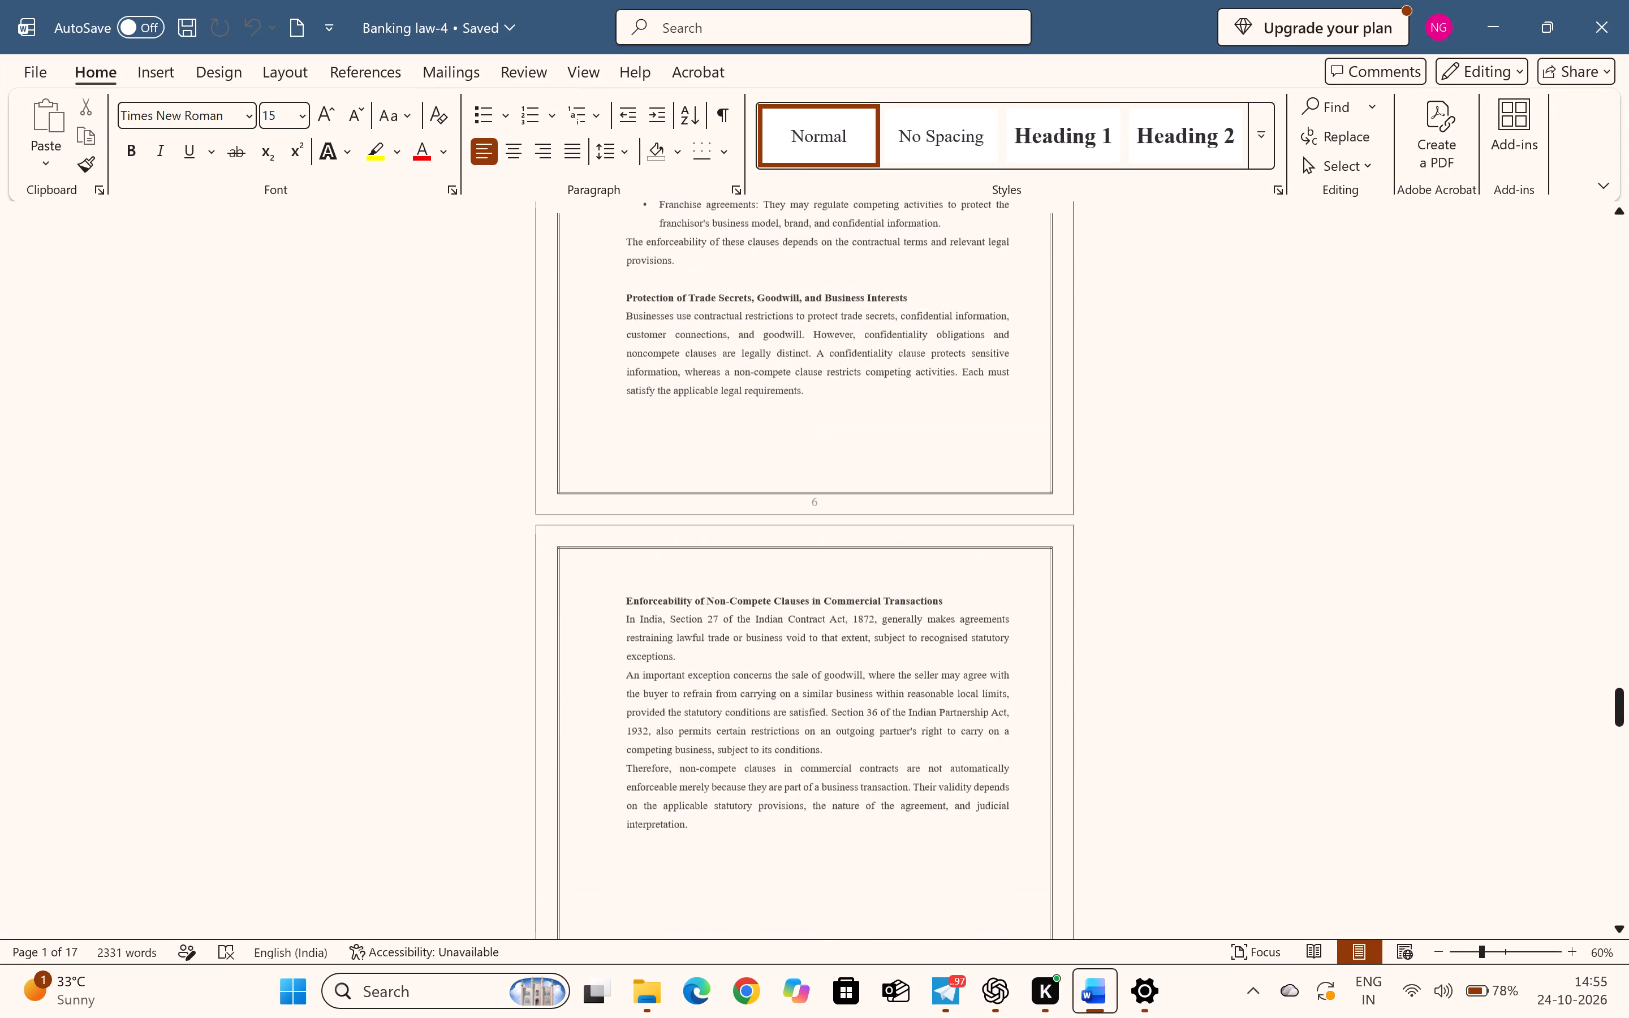
scroll(727, 549, up, 13)
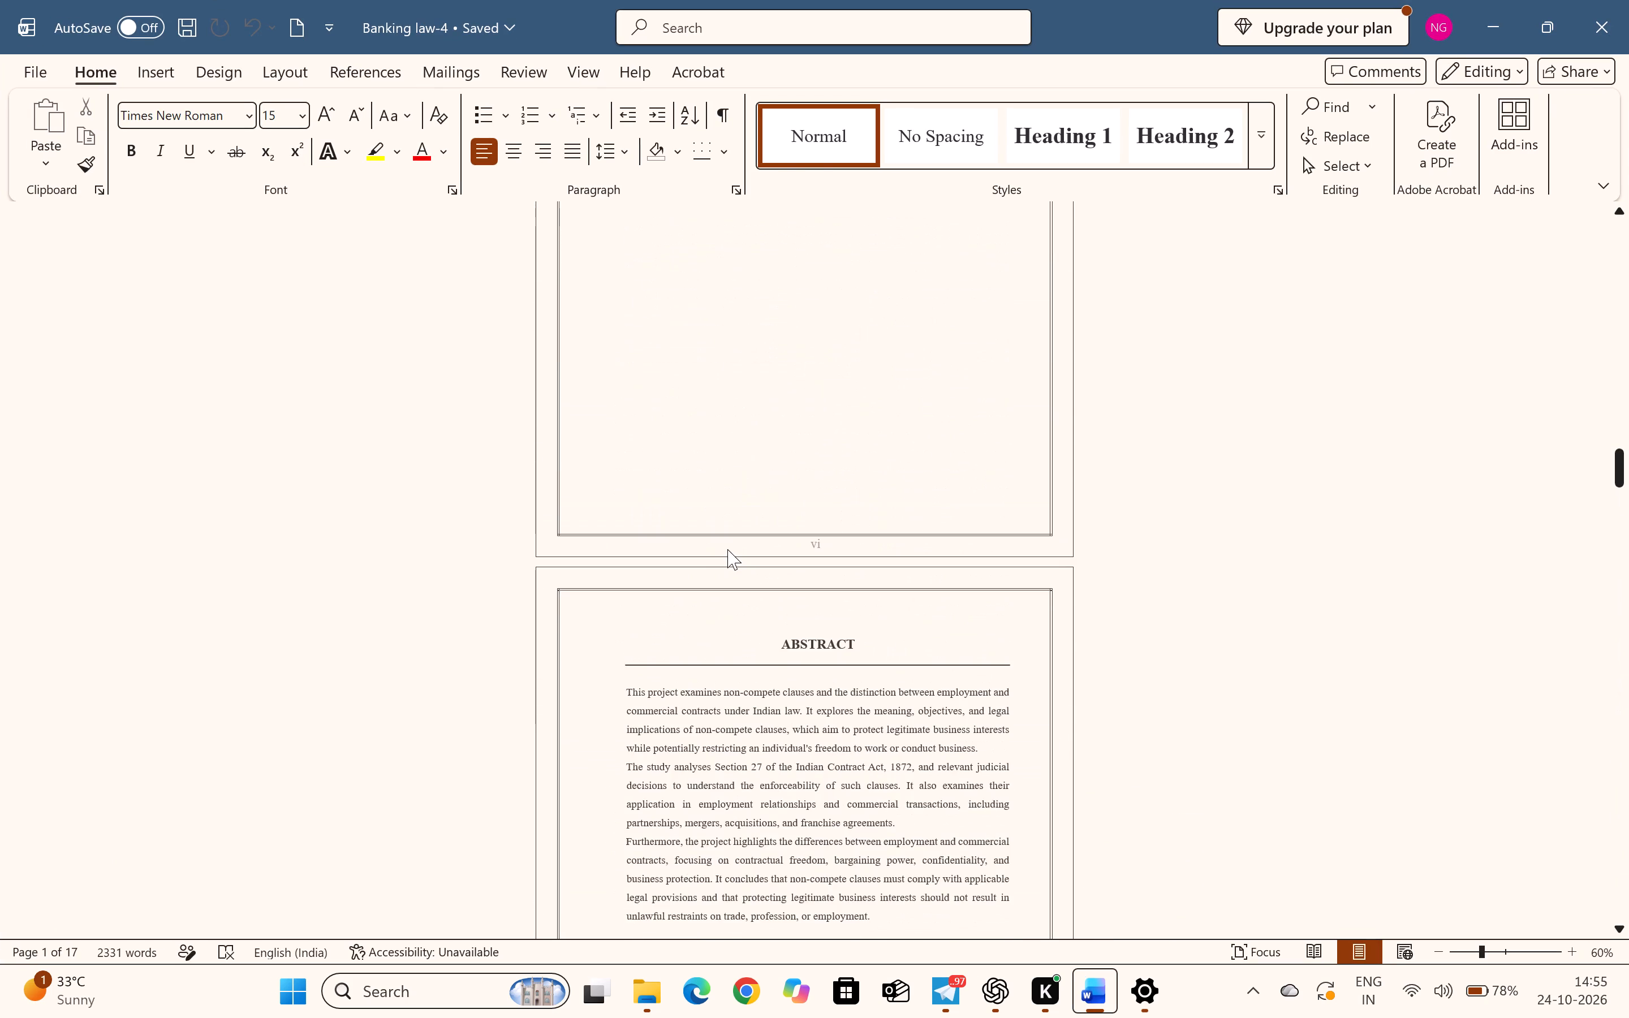
scroll(727, 549, up, 12)
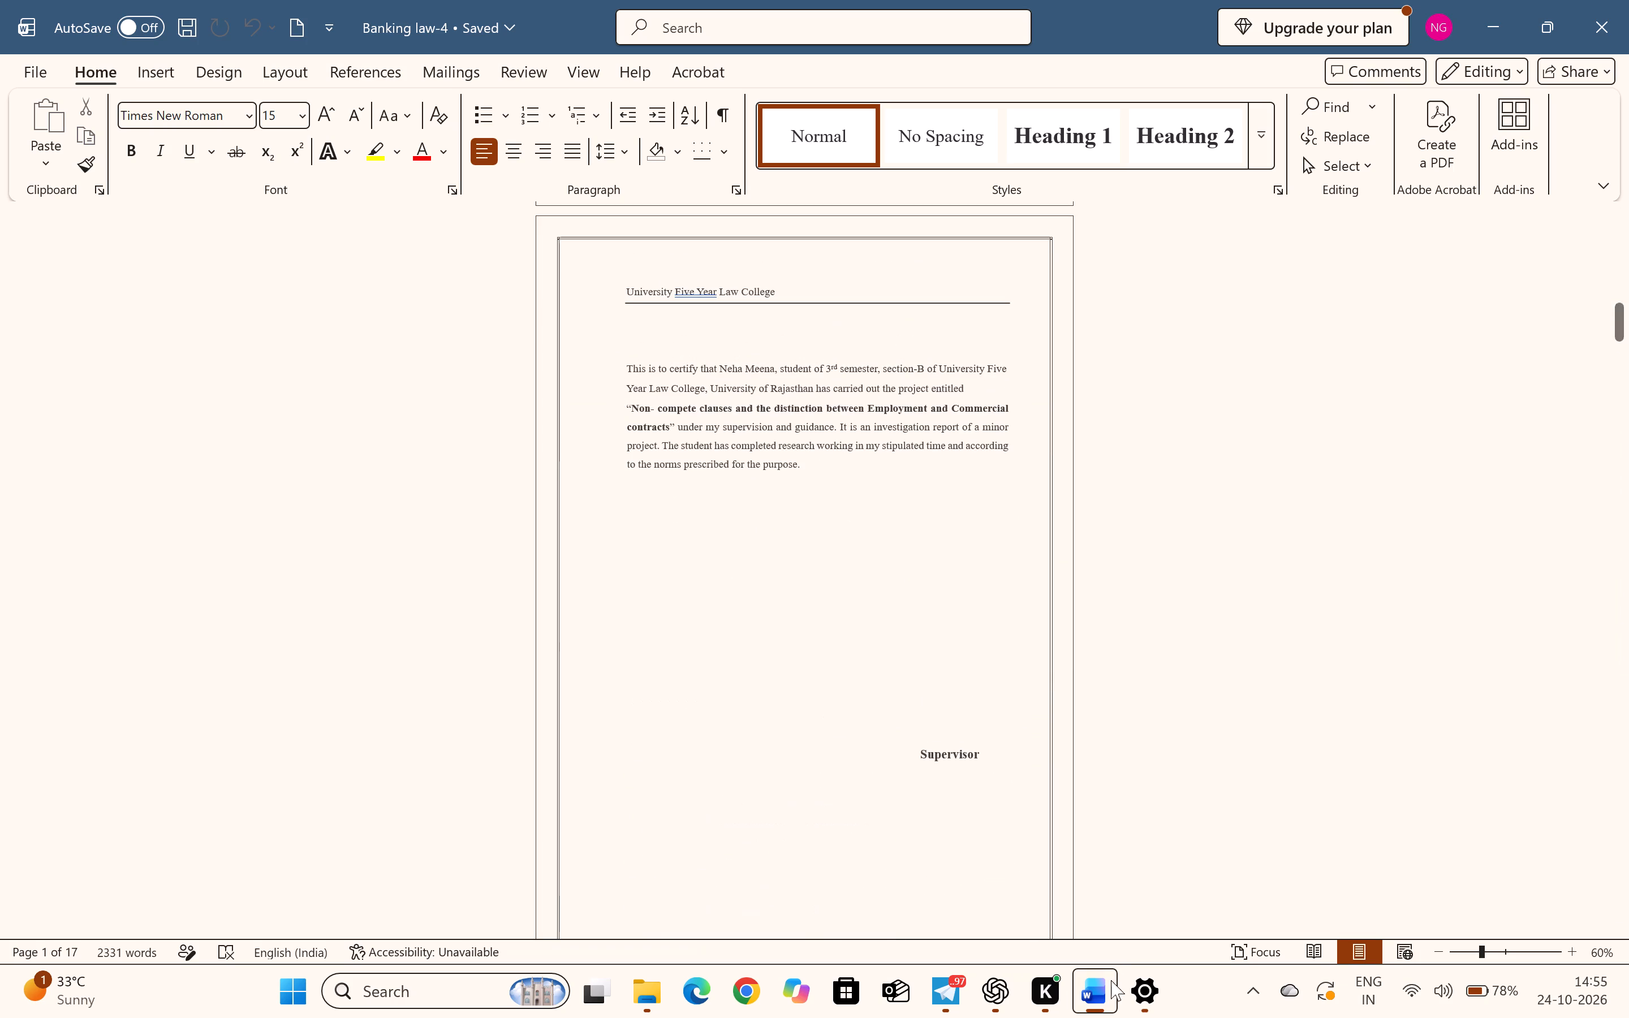
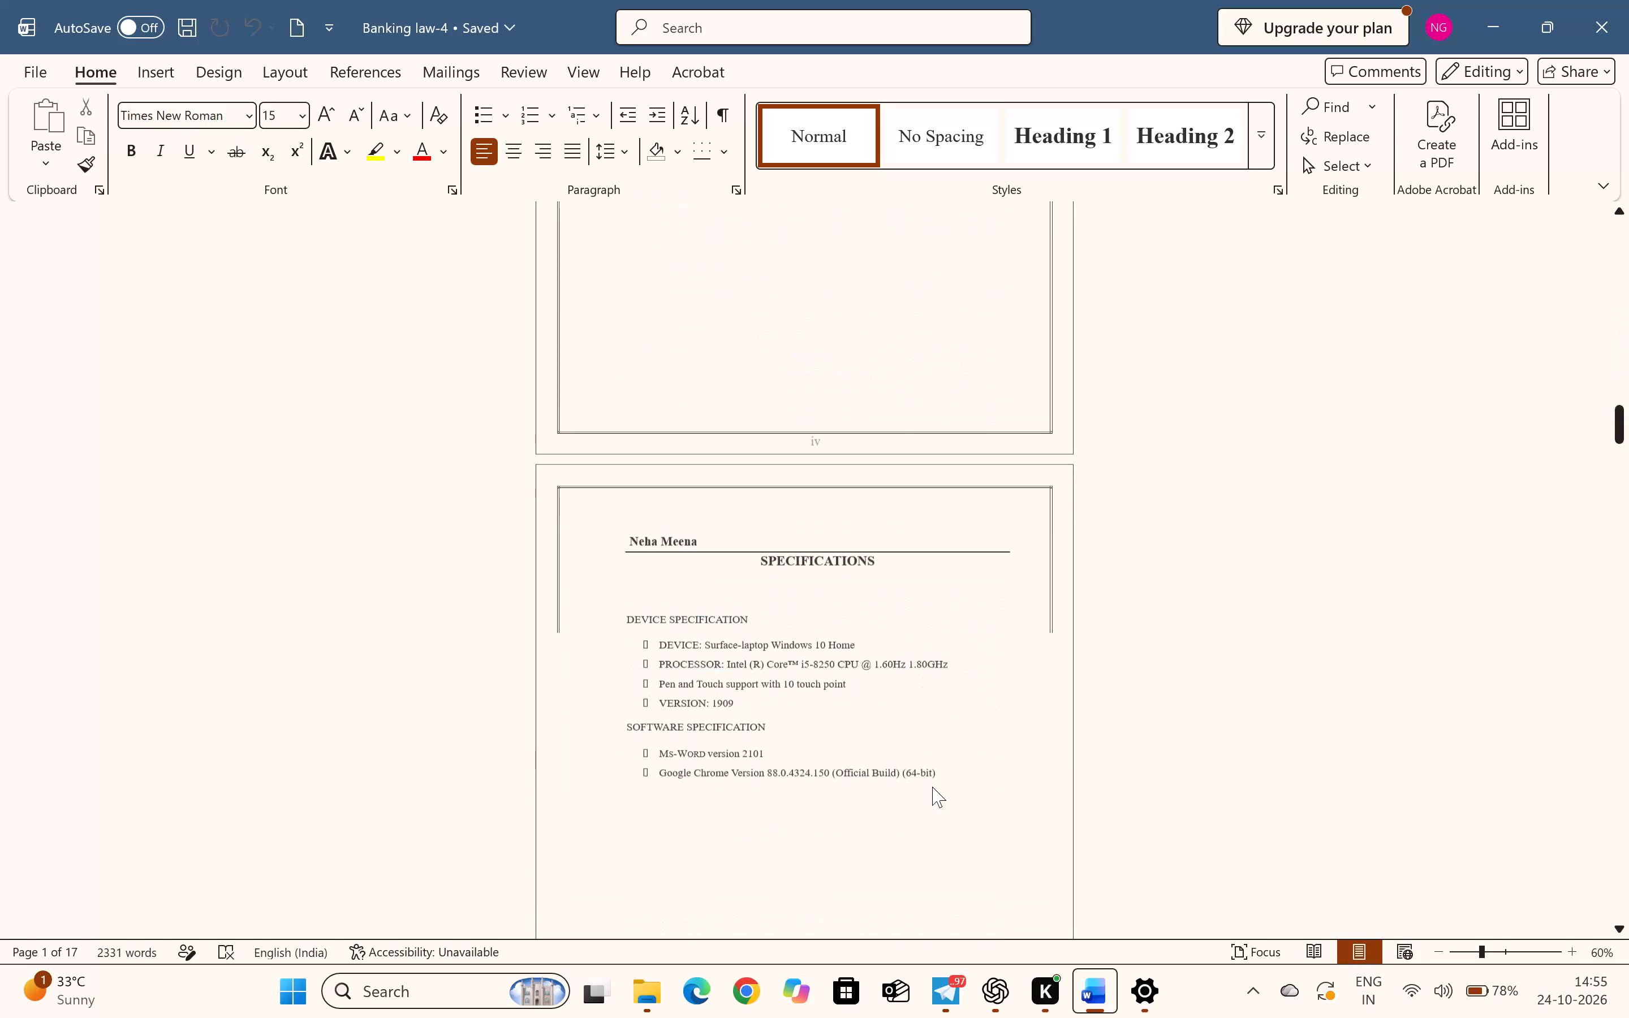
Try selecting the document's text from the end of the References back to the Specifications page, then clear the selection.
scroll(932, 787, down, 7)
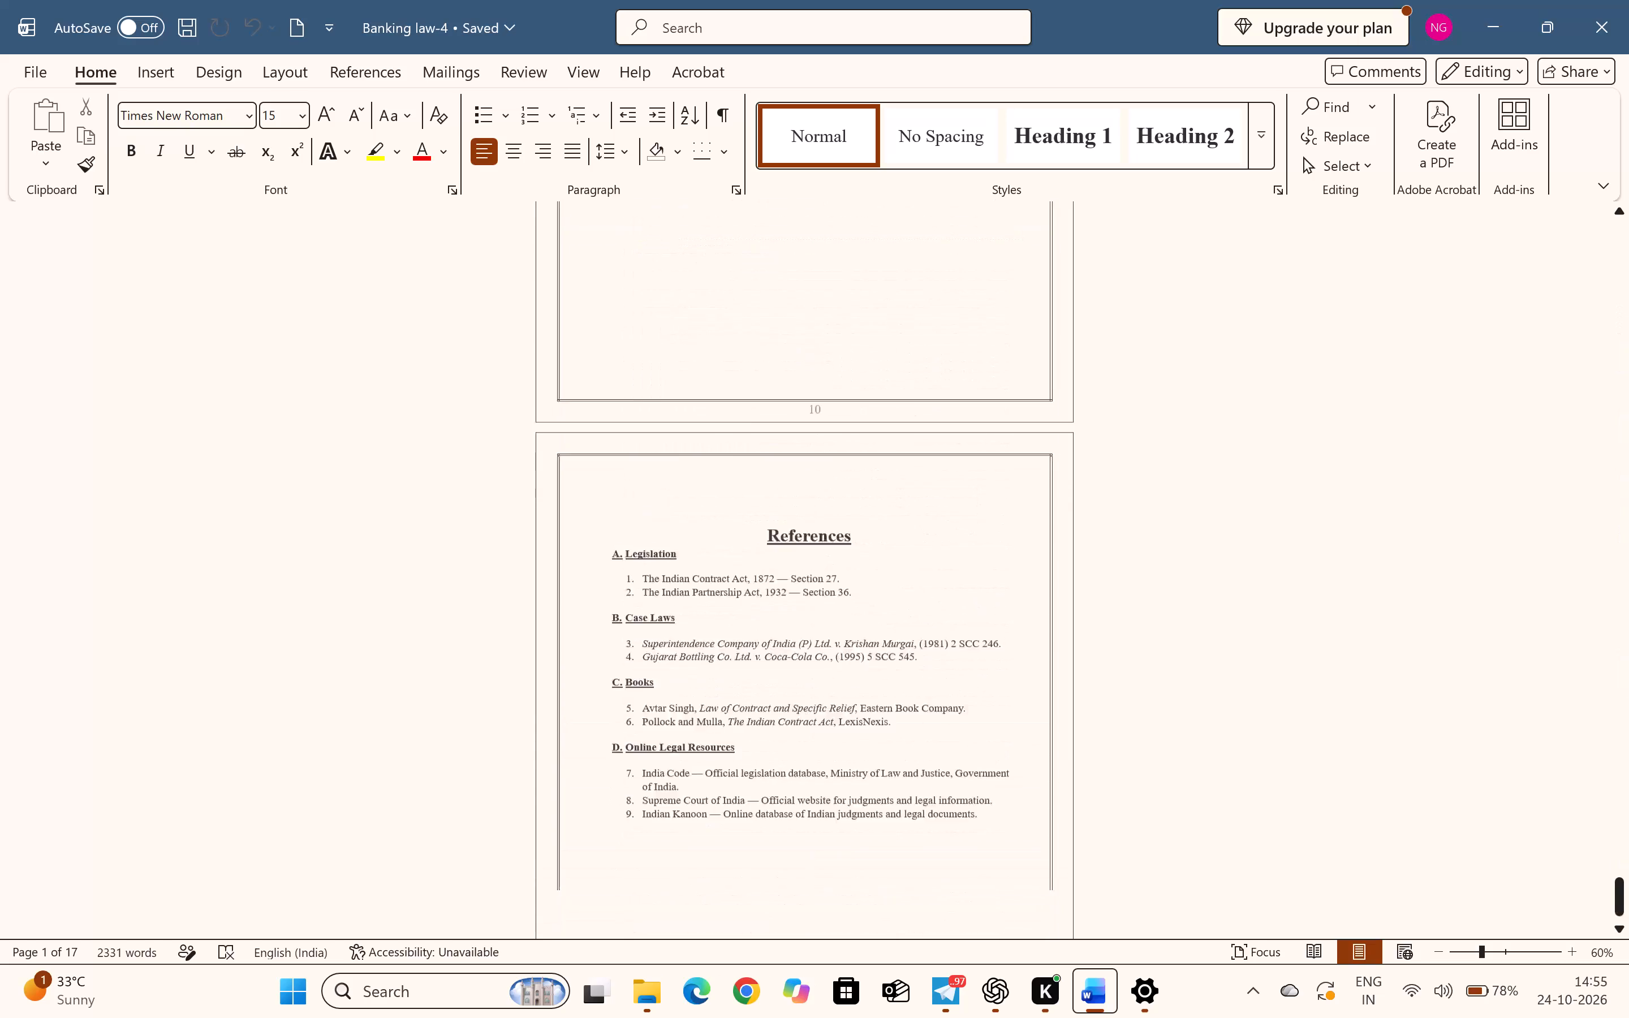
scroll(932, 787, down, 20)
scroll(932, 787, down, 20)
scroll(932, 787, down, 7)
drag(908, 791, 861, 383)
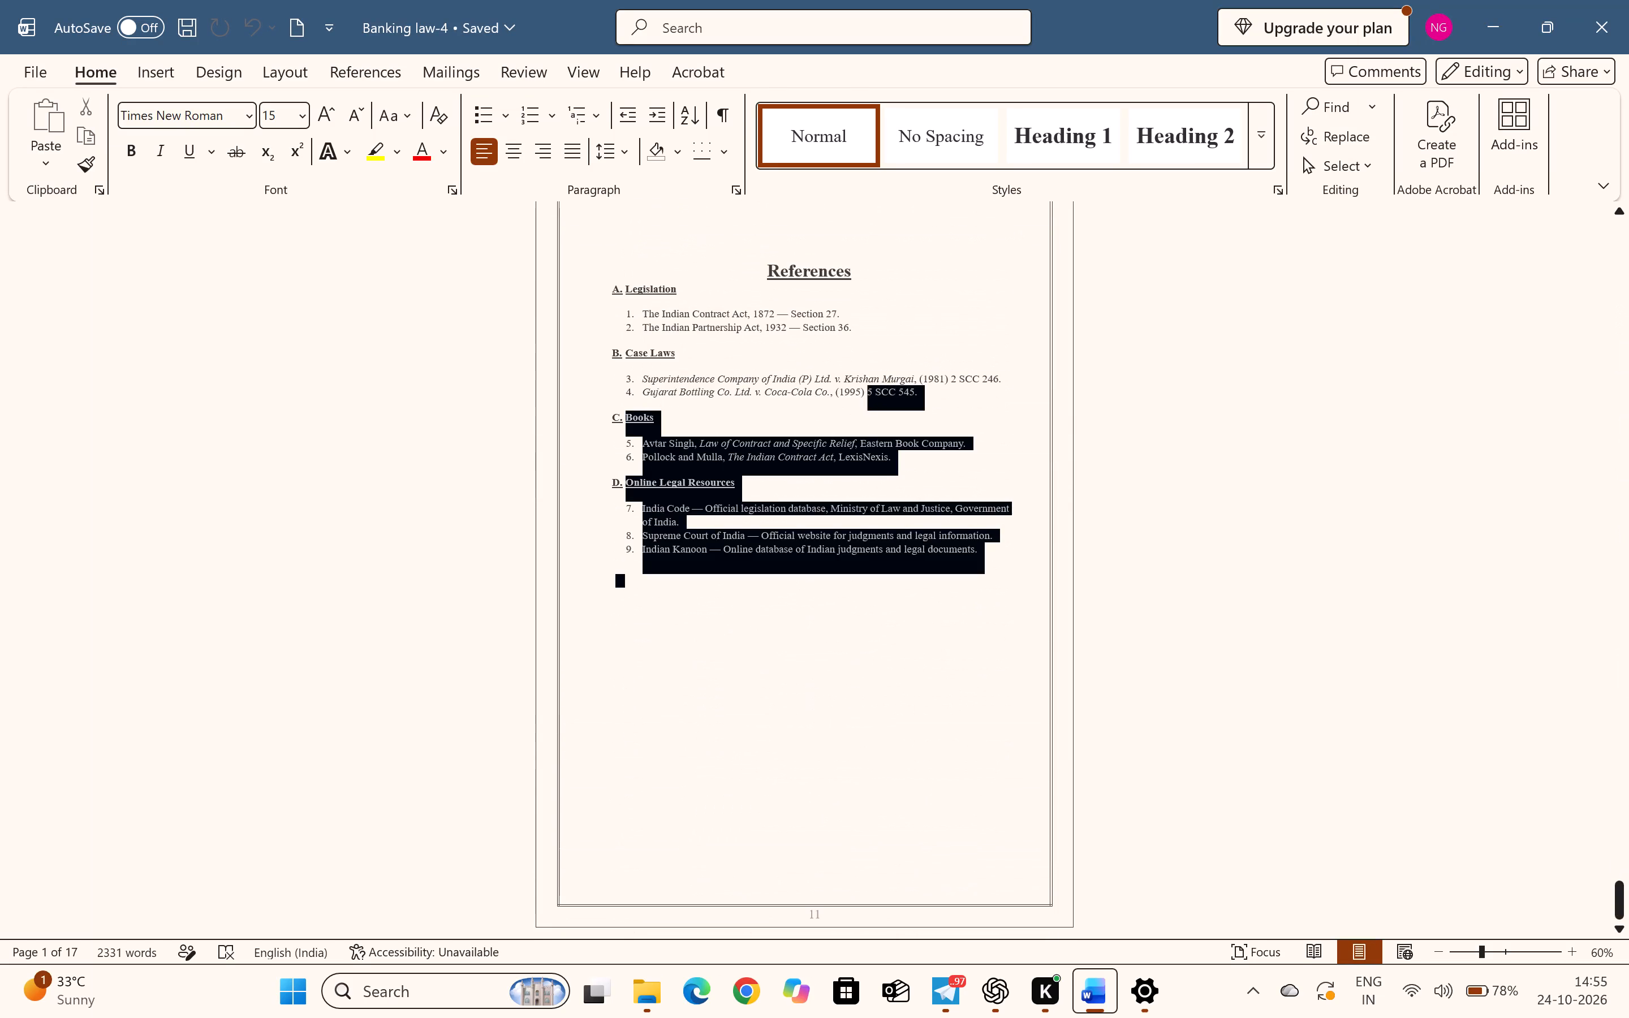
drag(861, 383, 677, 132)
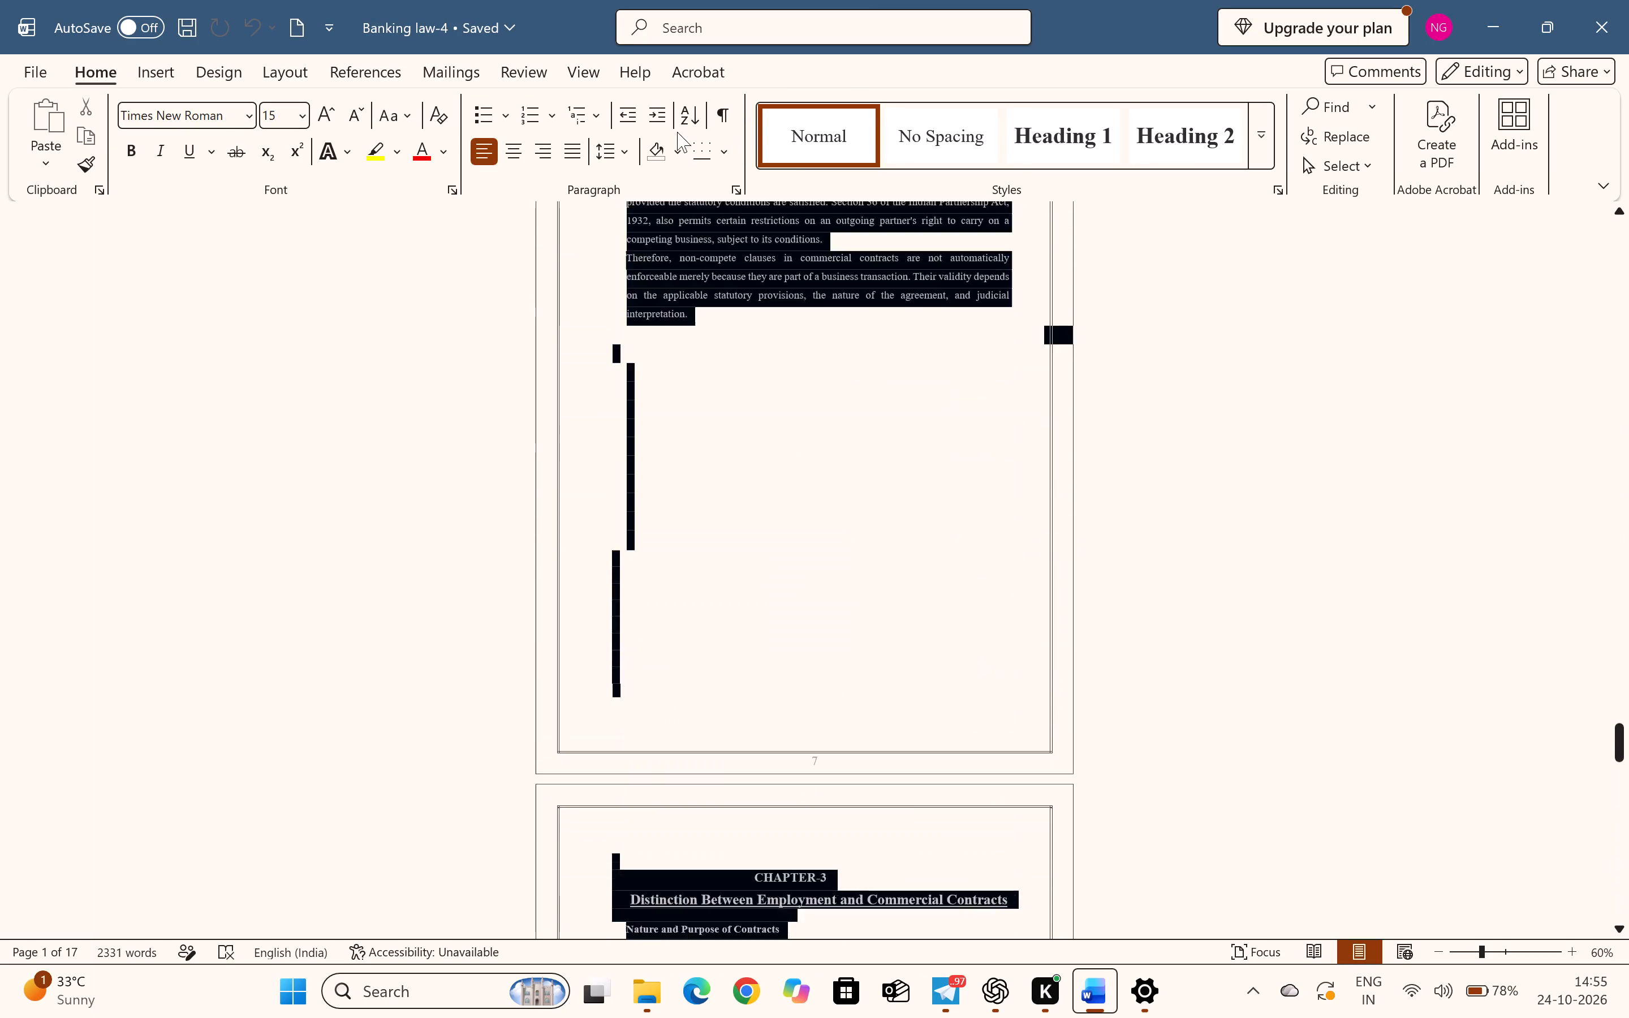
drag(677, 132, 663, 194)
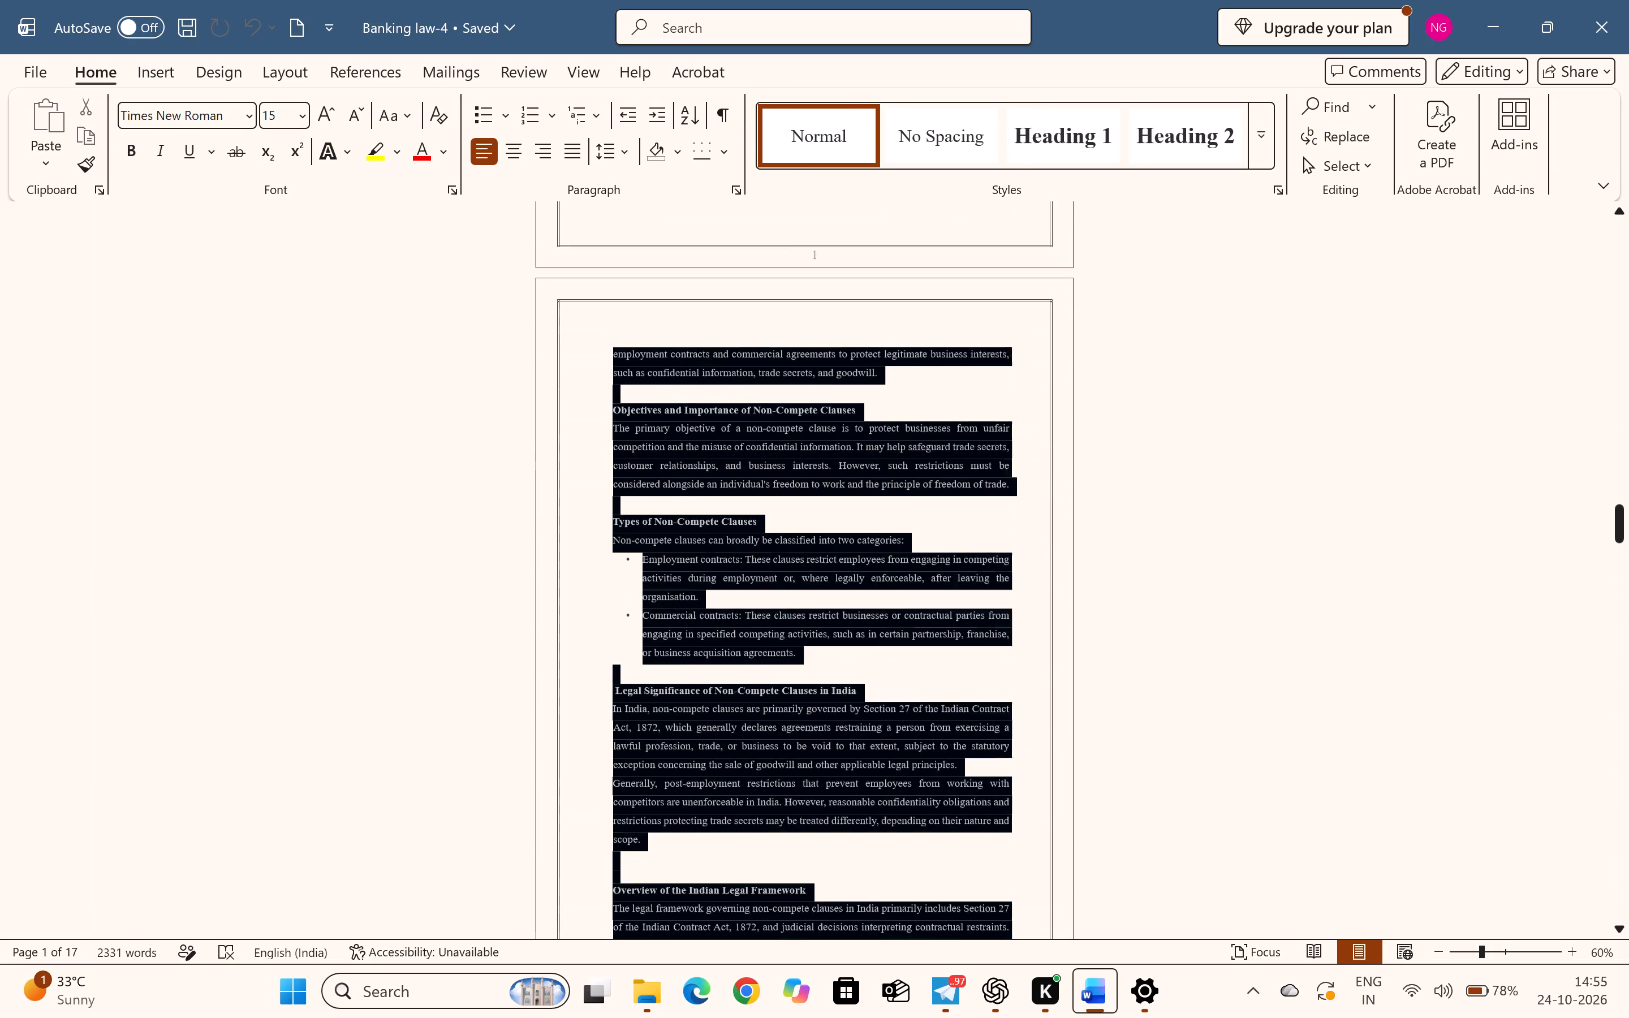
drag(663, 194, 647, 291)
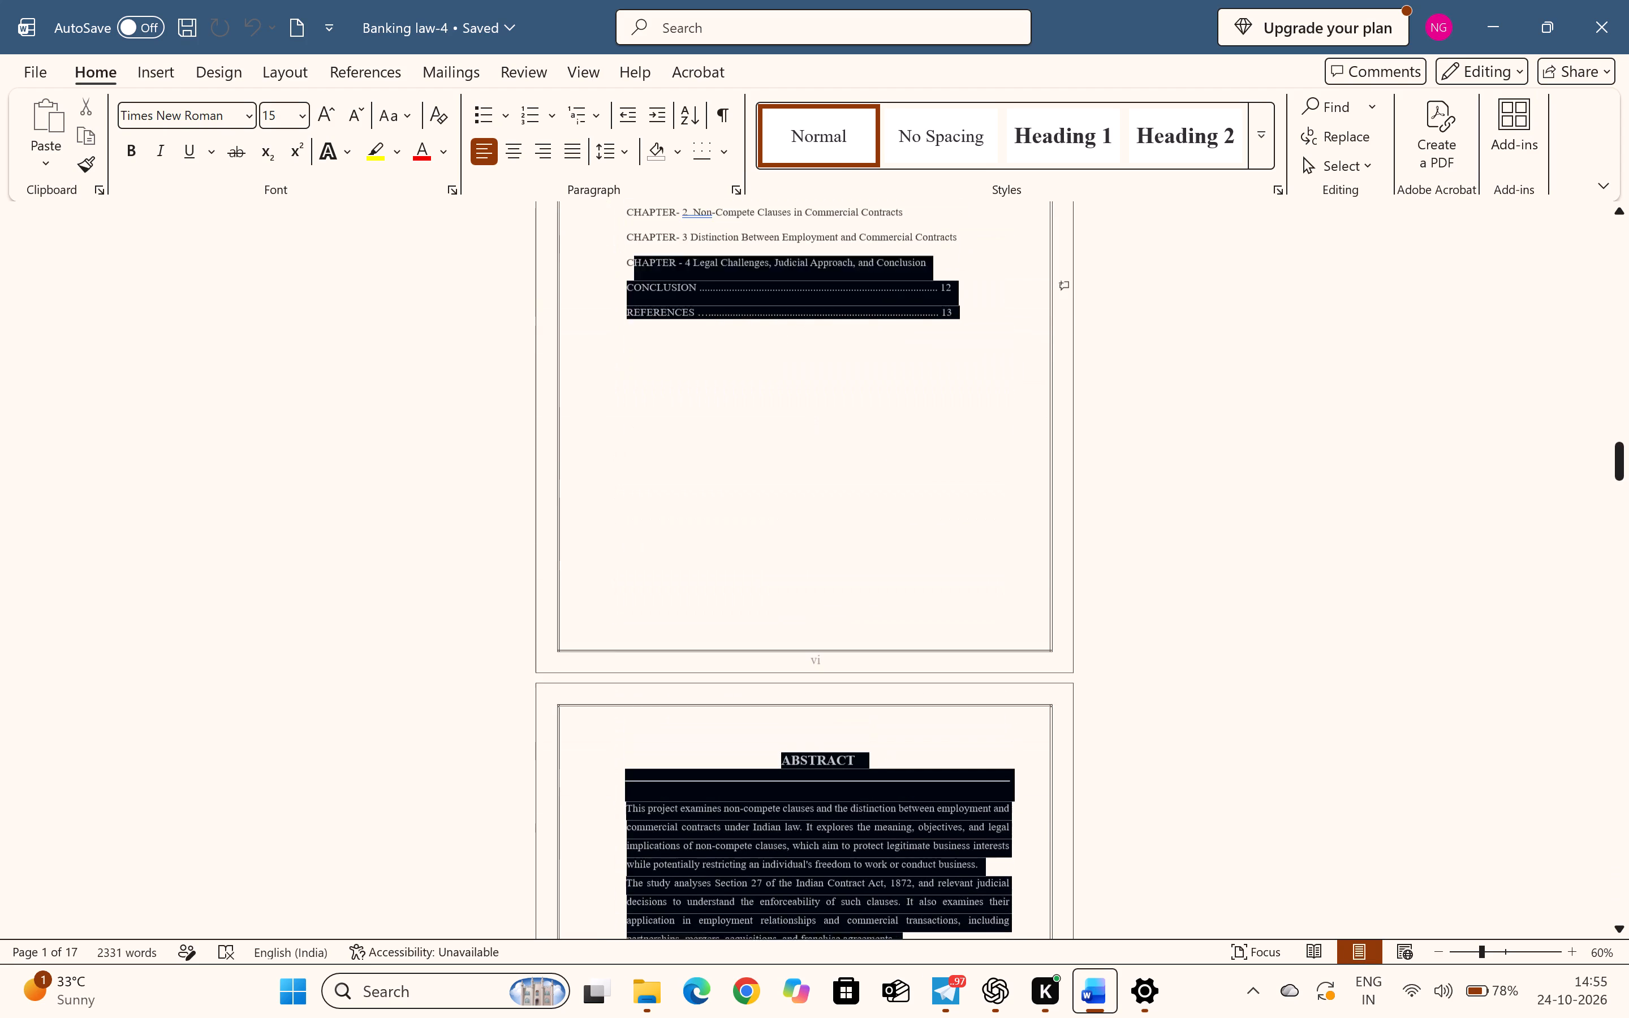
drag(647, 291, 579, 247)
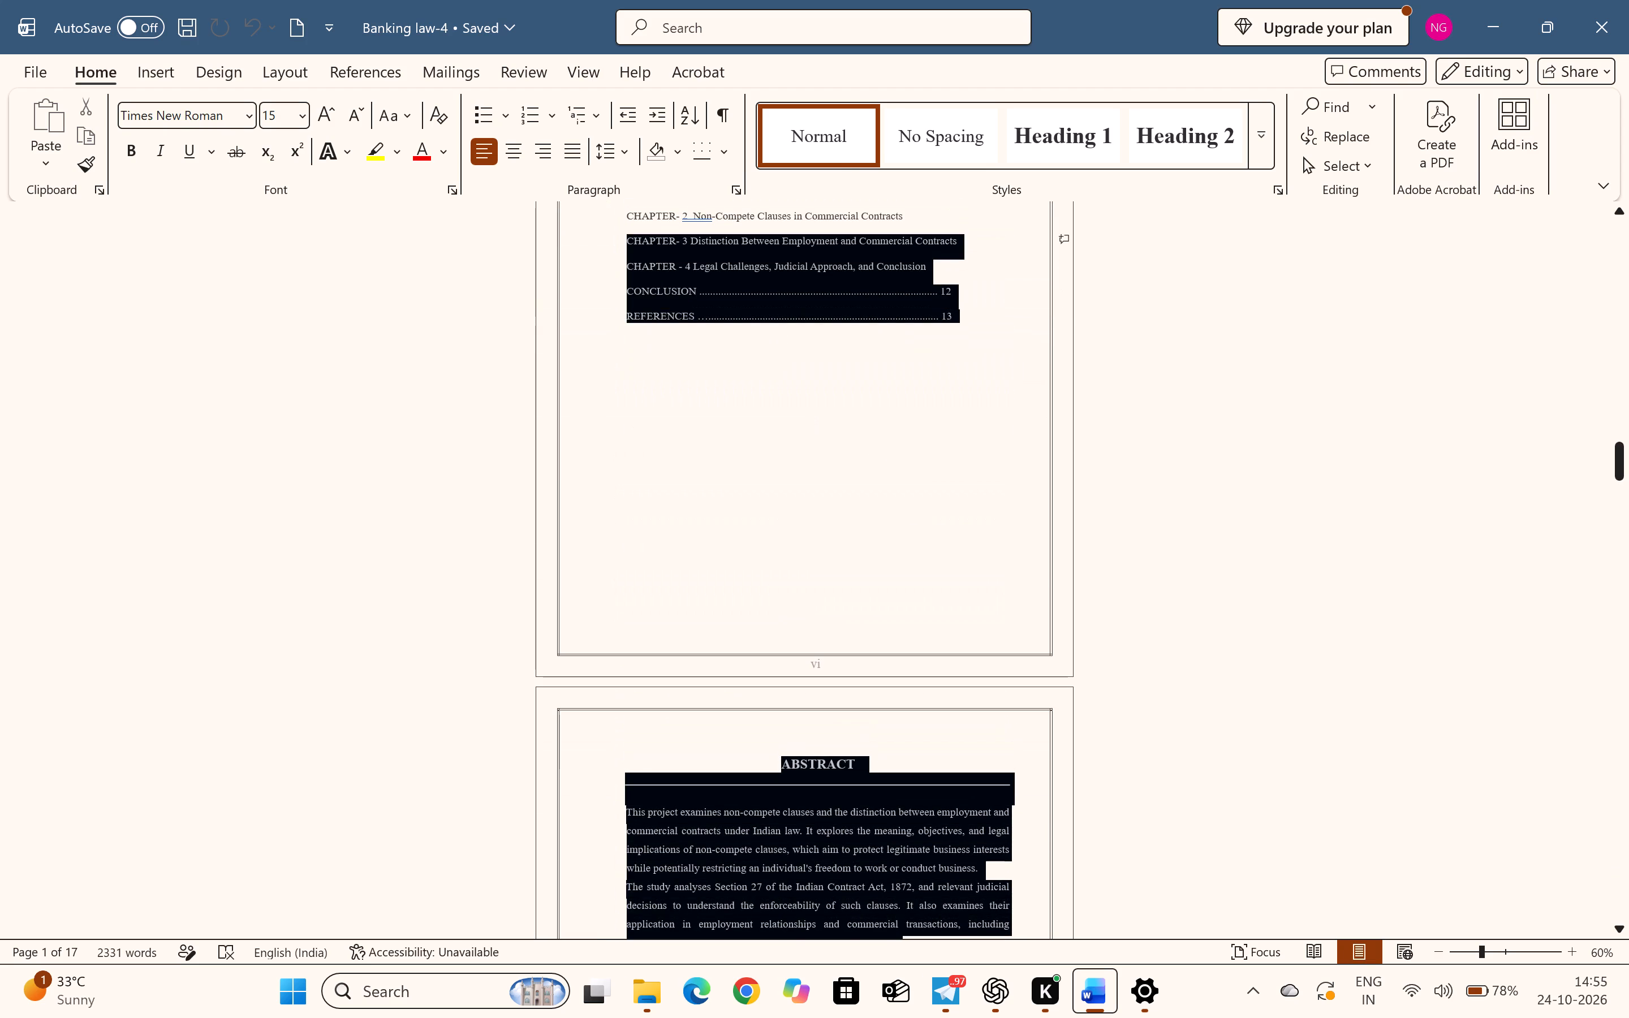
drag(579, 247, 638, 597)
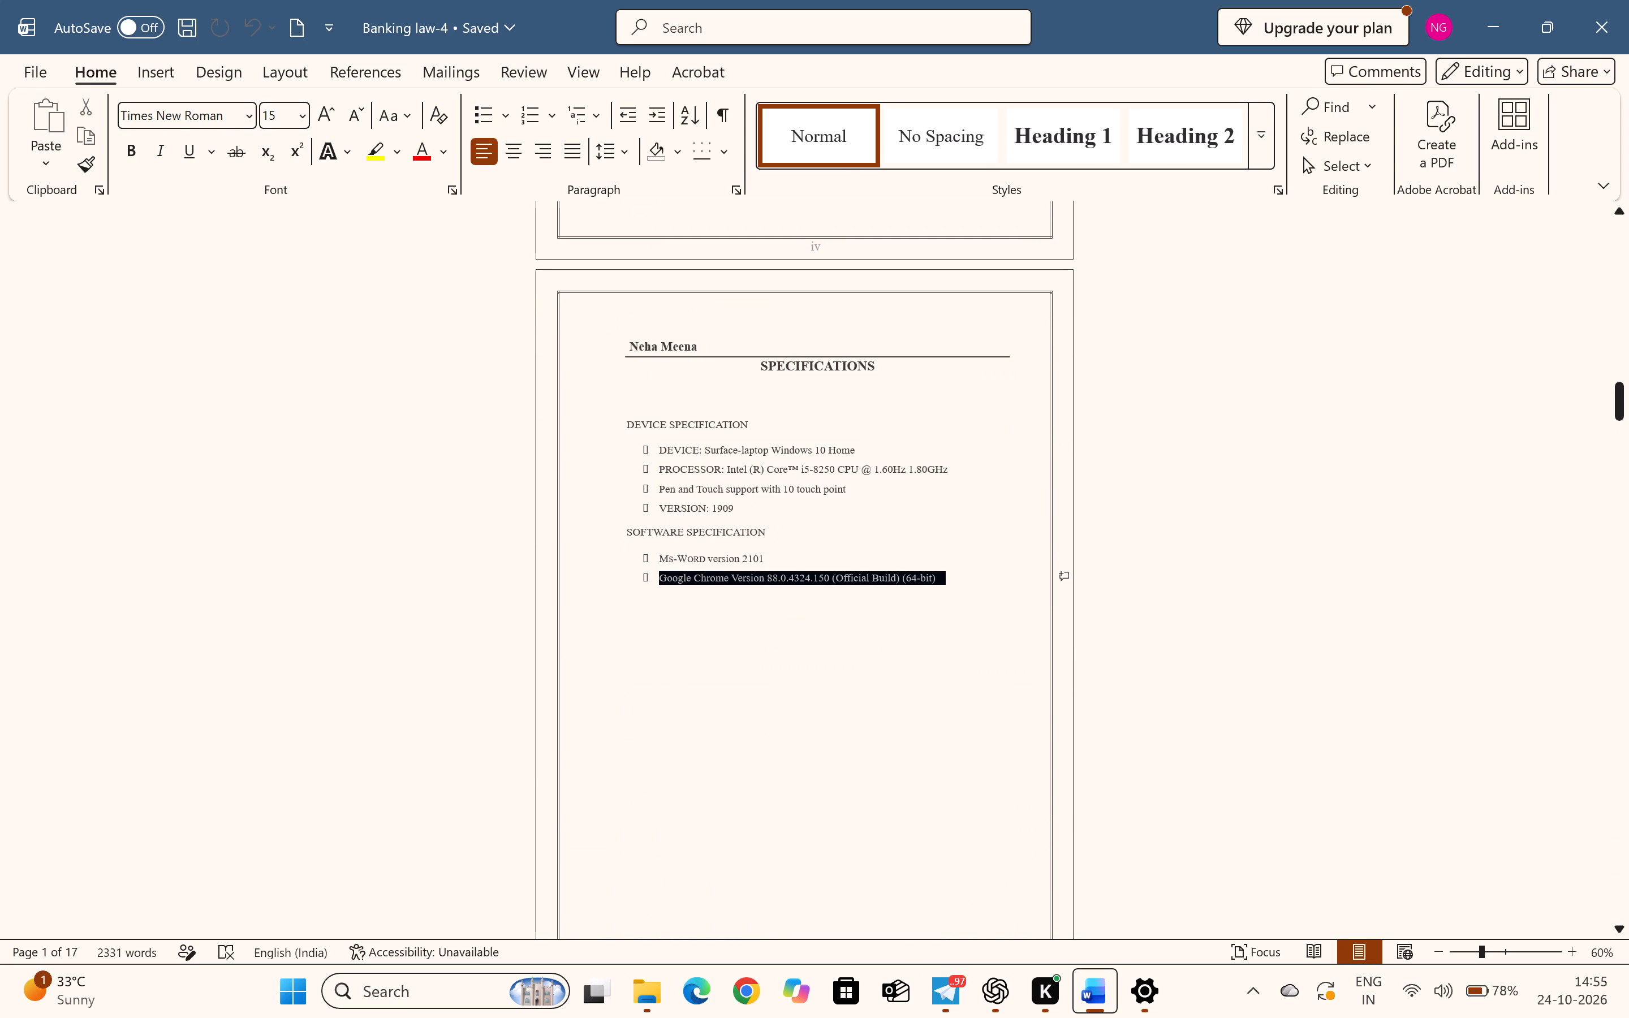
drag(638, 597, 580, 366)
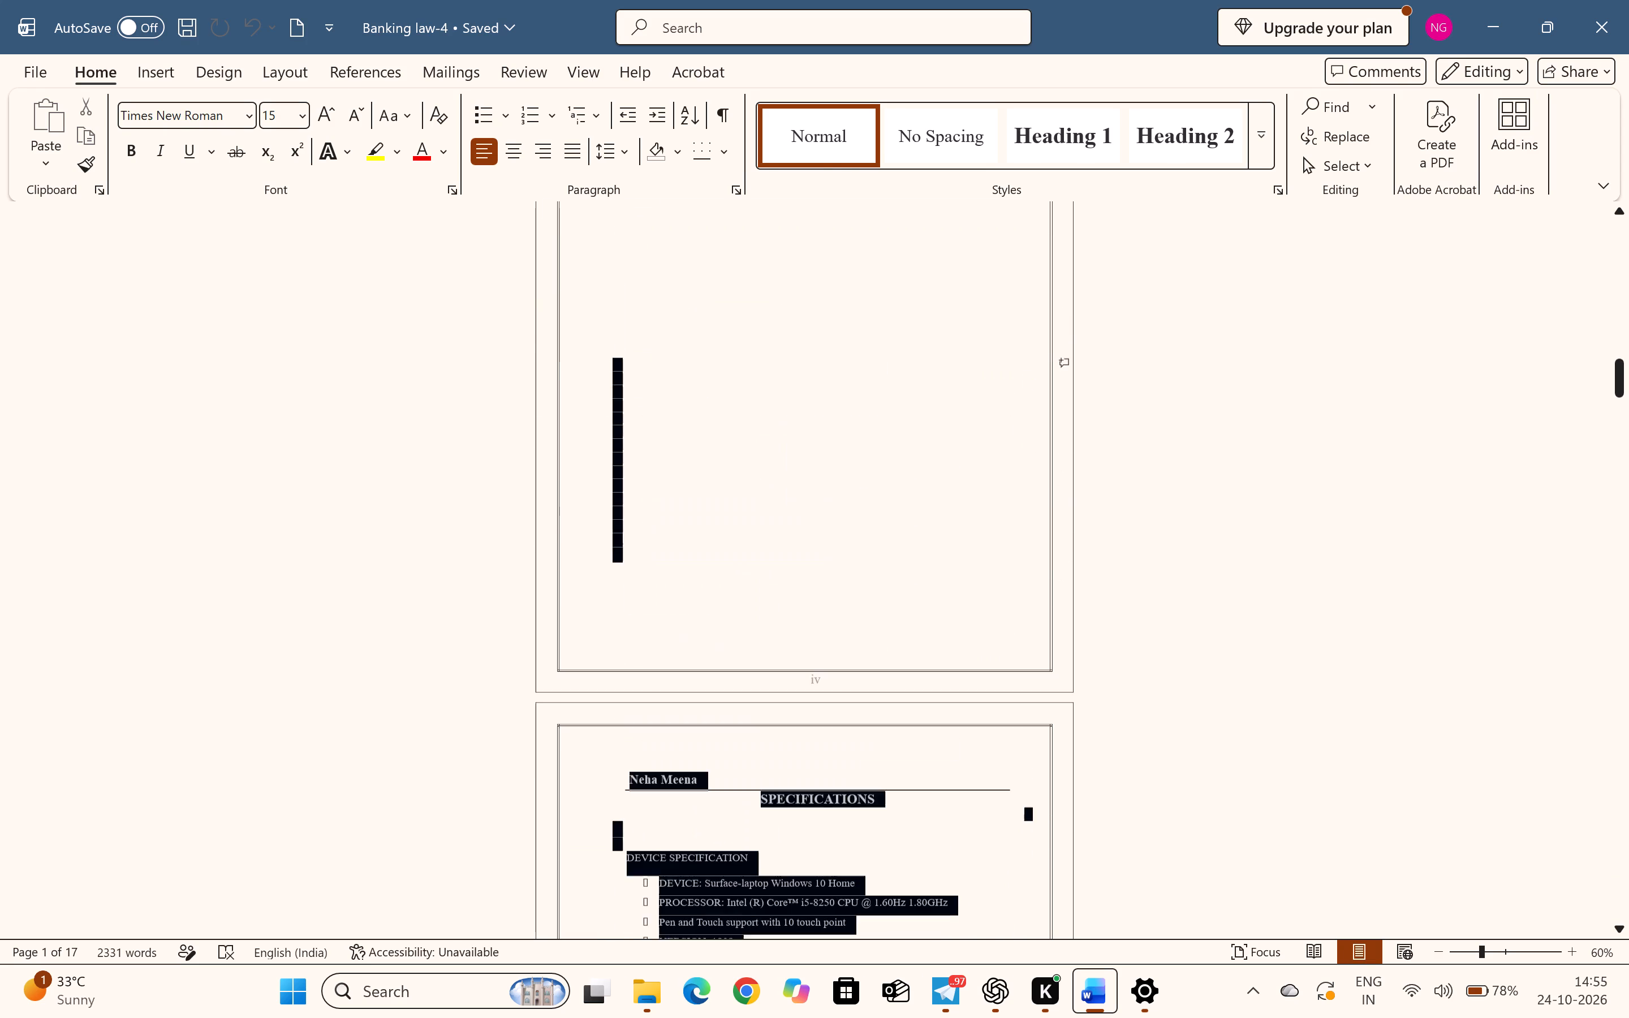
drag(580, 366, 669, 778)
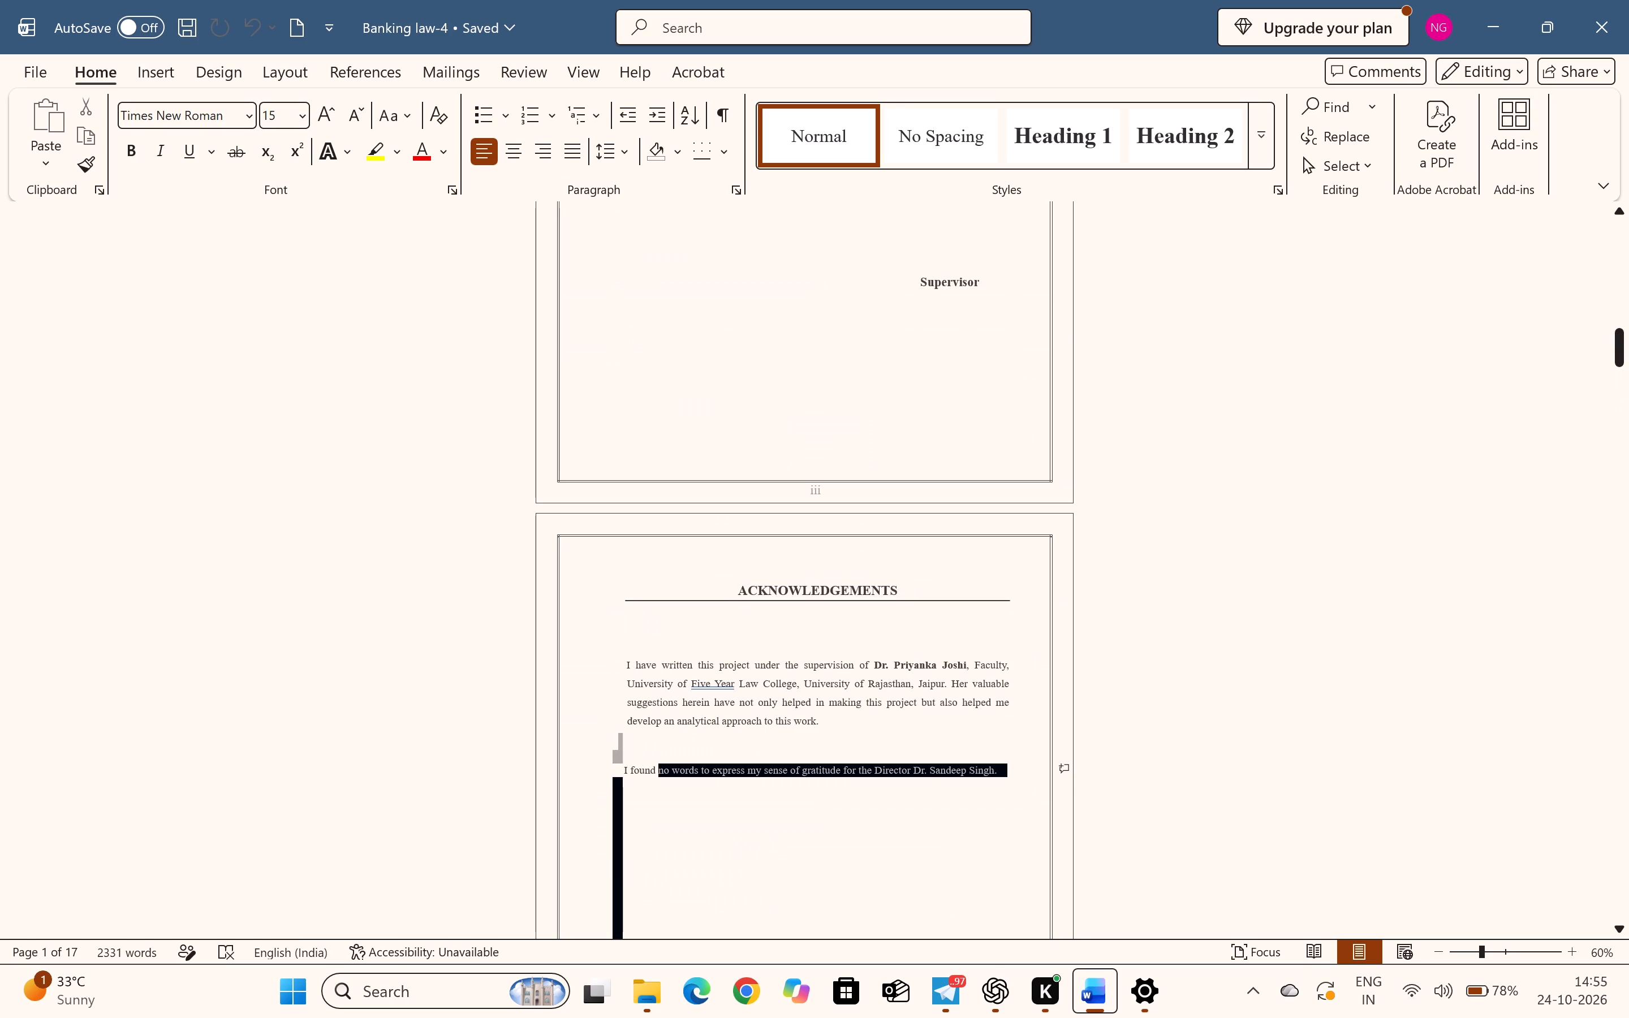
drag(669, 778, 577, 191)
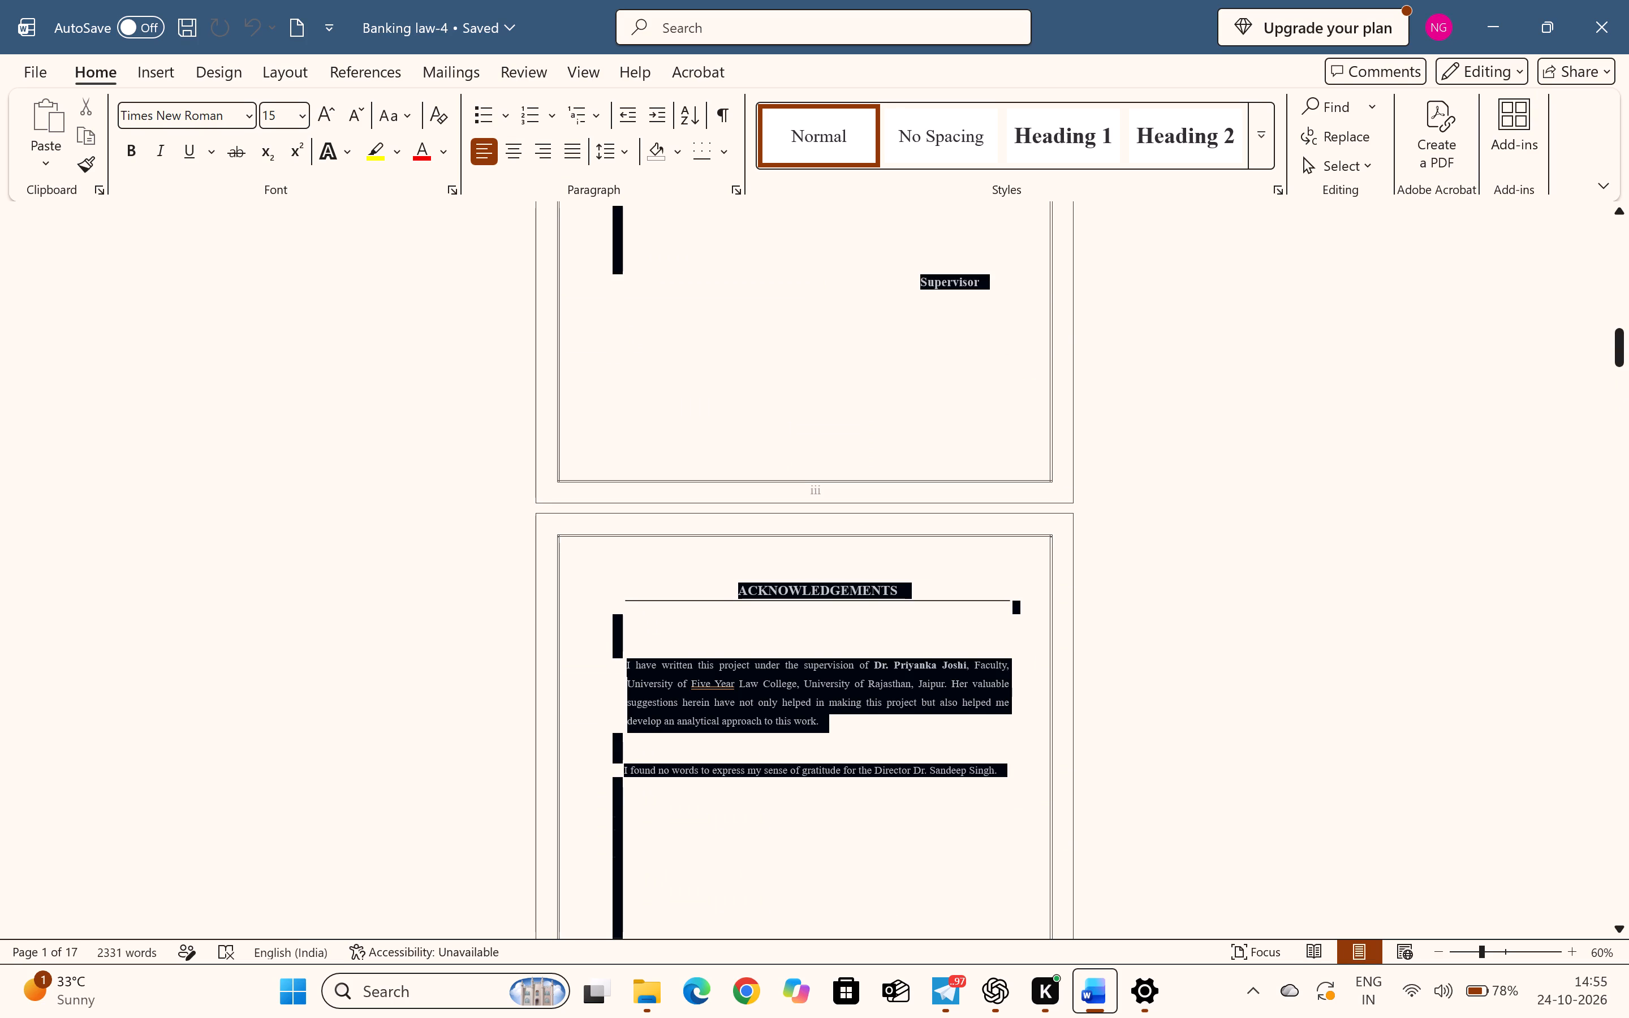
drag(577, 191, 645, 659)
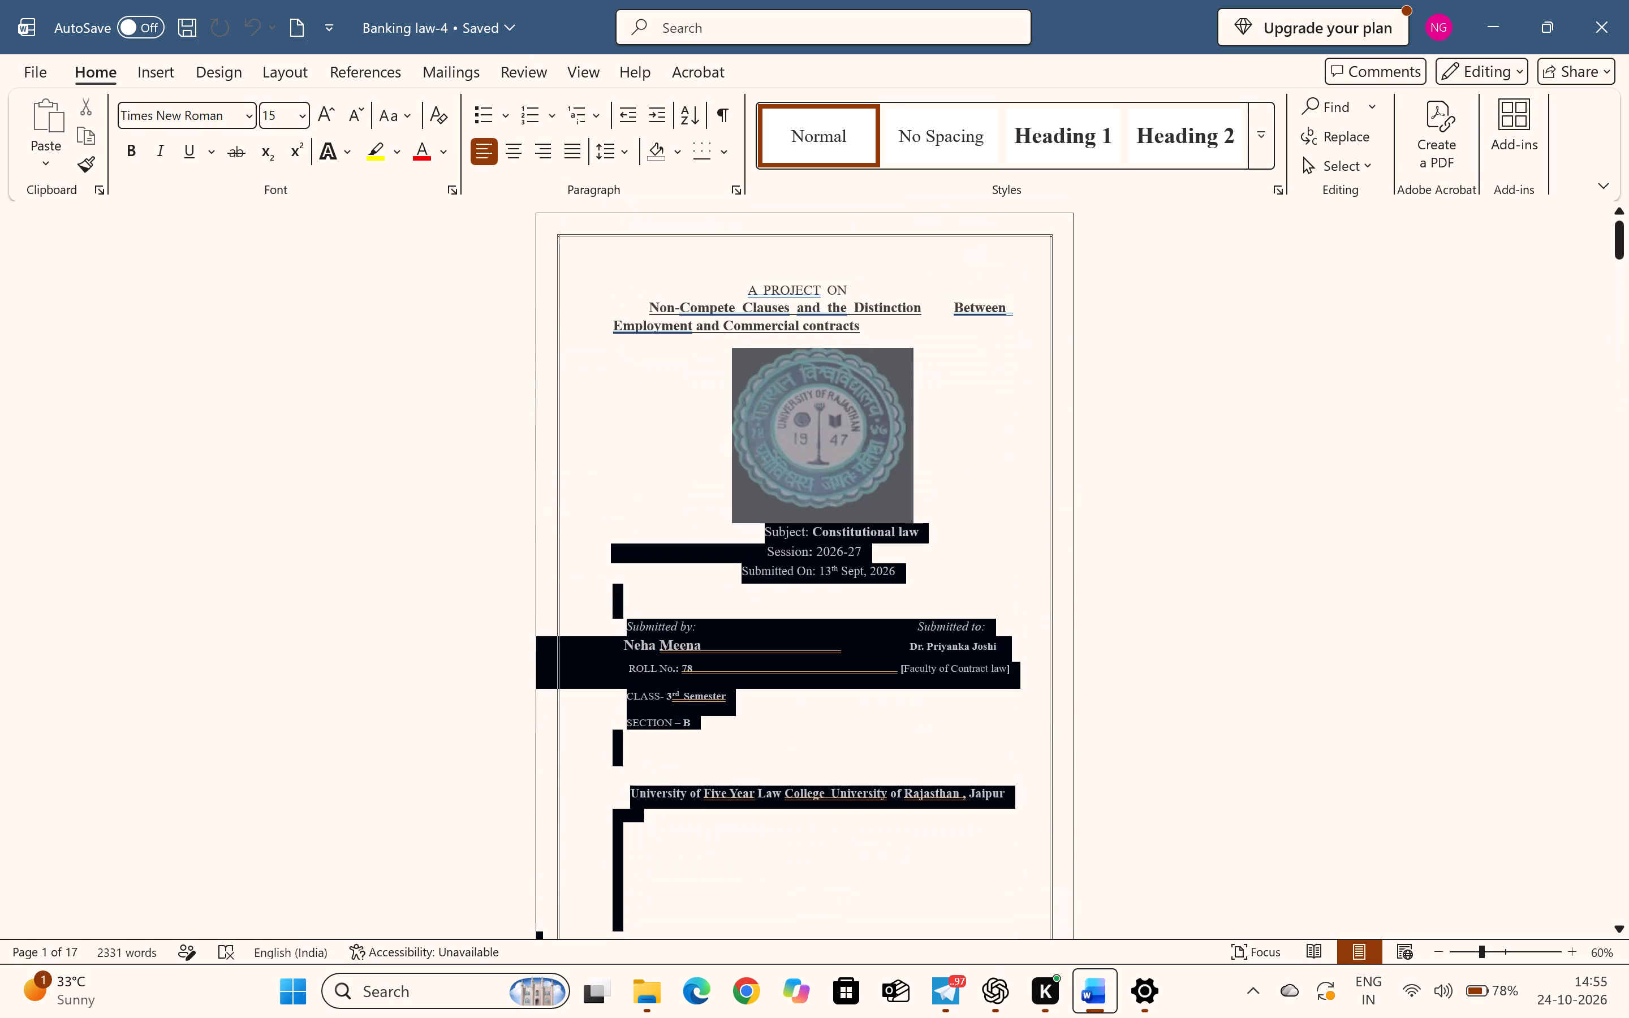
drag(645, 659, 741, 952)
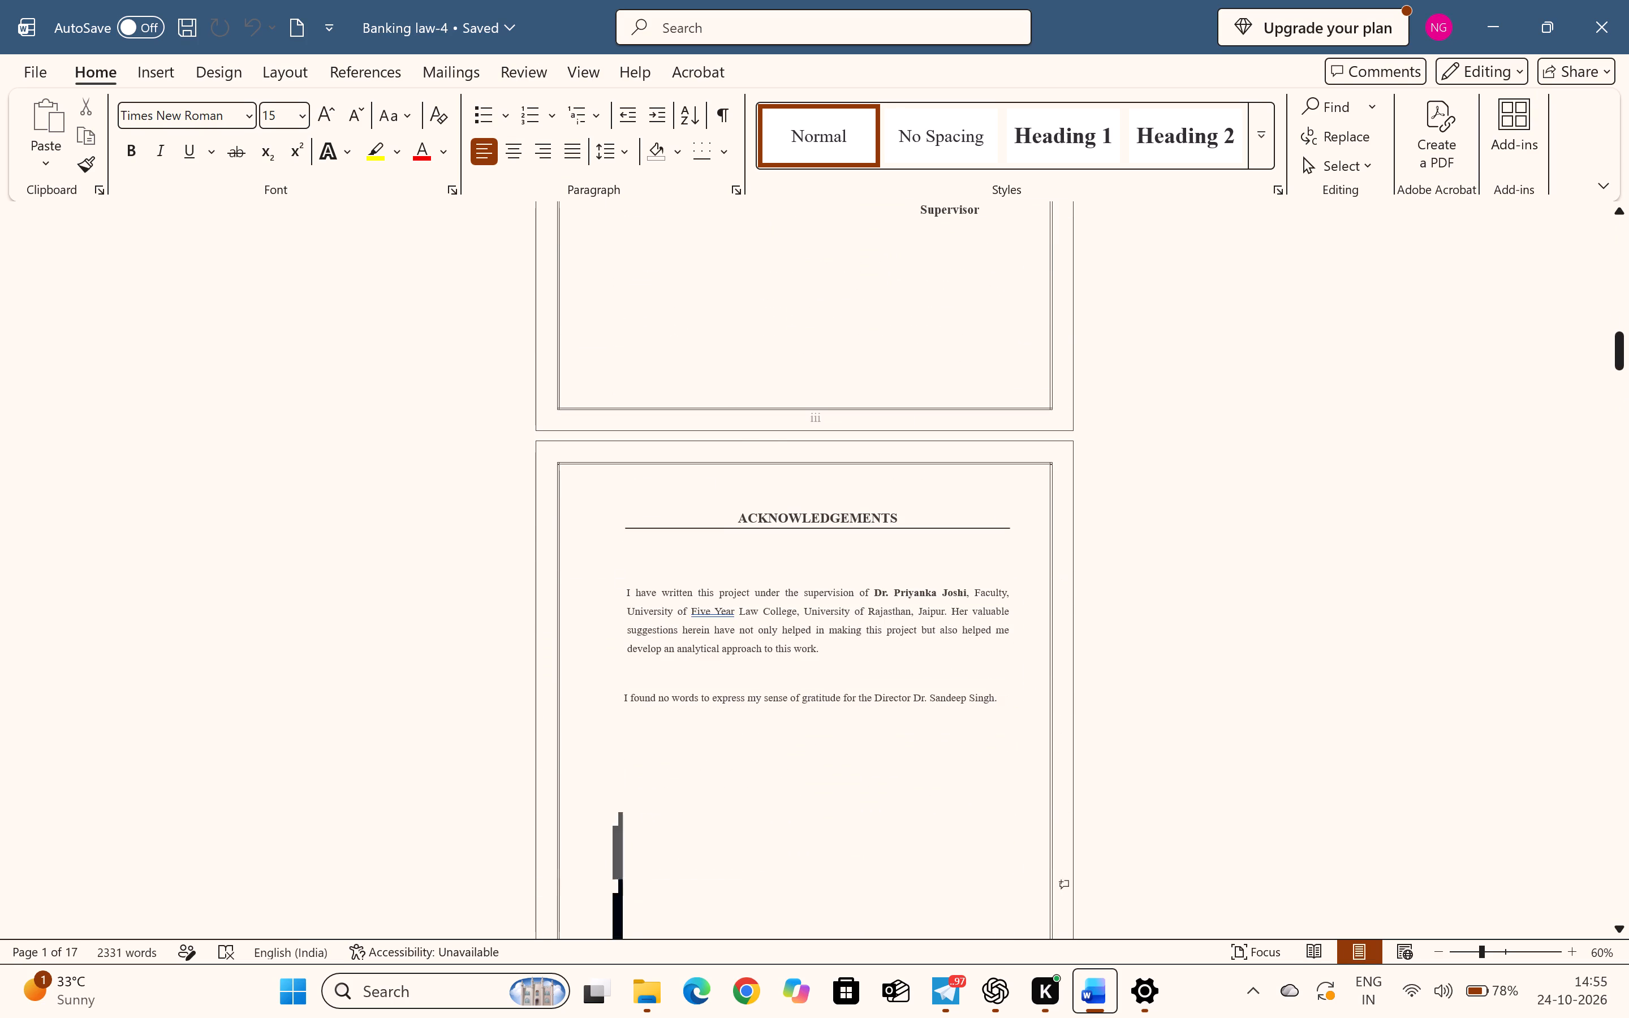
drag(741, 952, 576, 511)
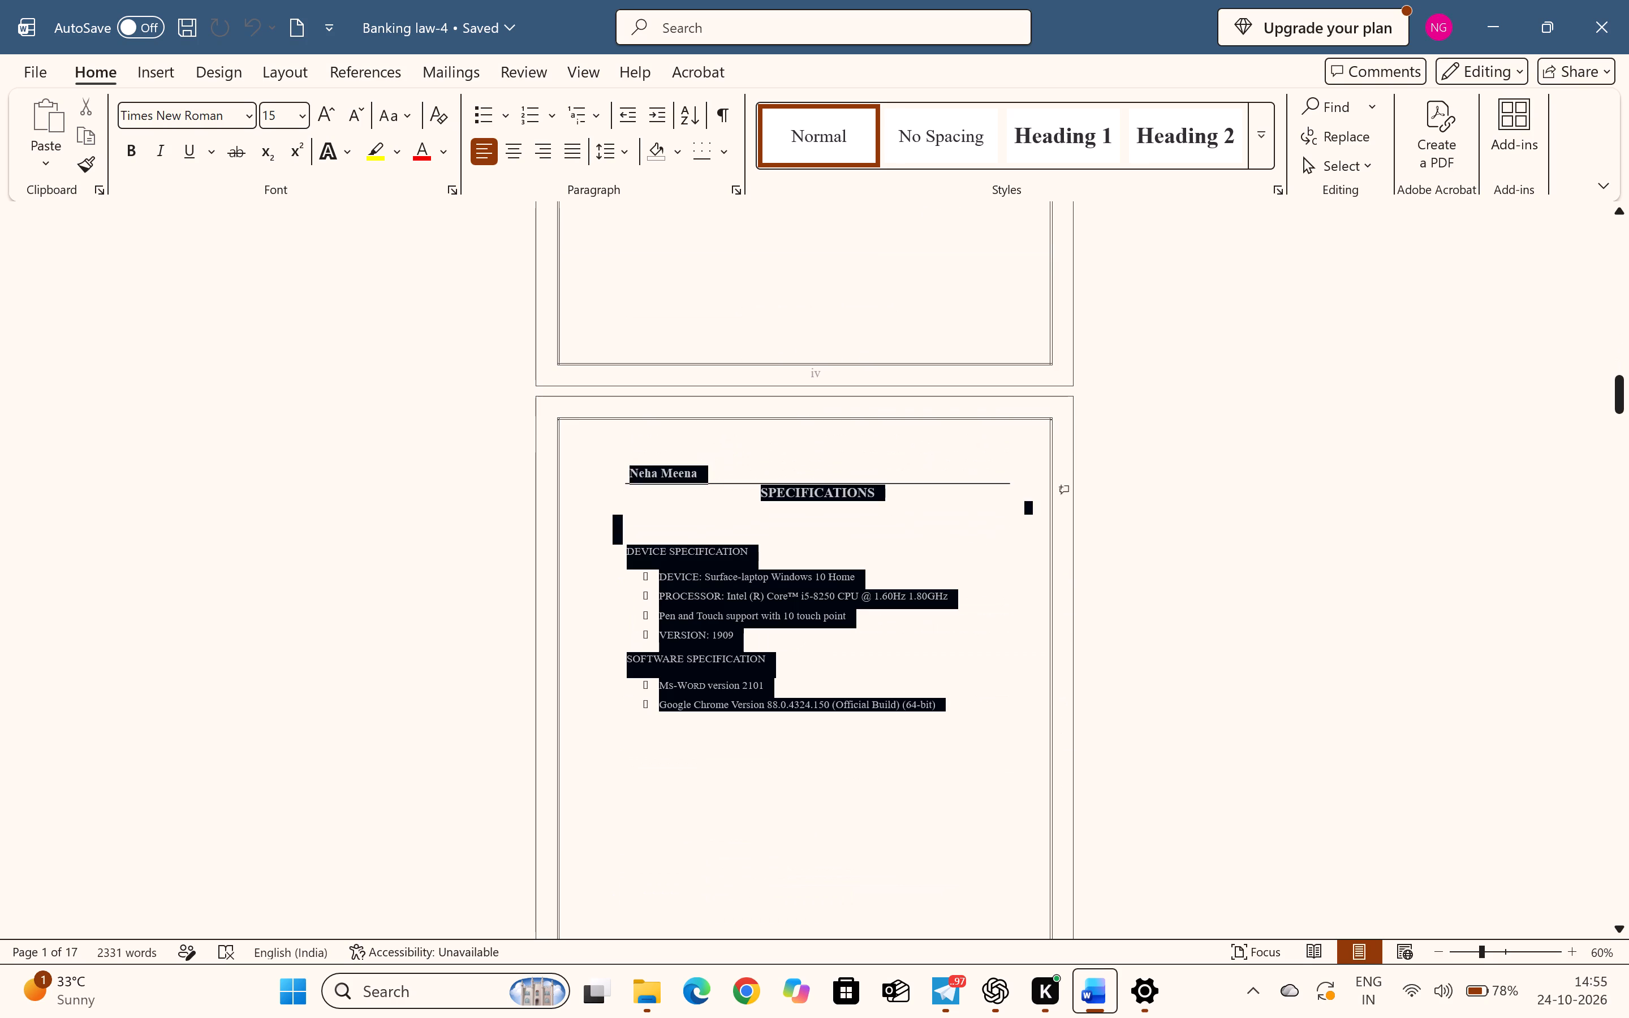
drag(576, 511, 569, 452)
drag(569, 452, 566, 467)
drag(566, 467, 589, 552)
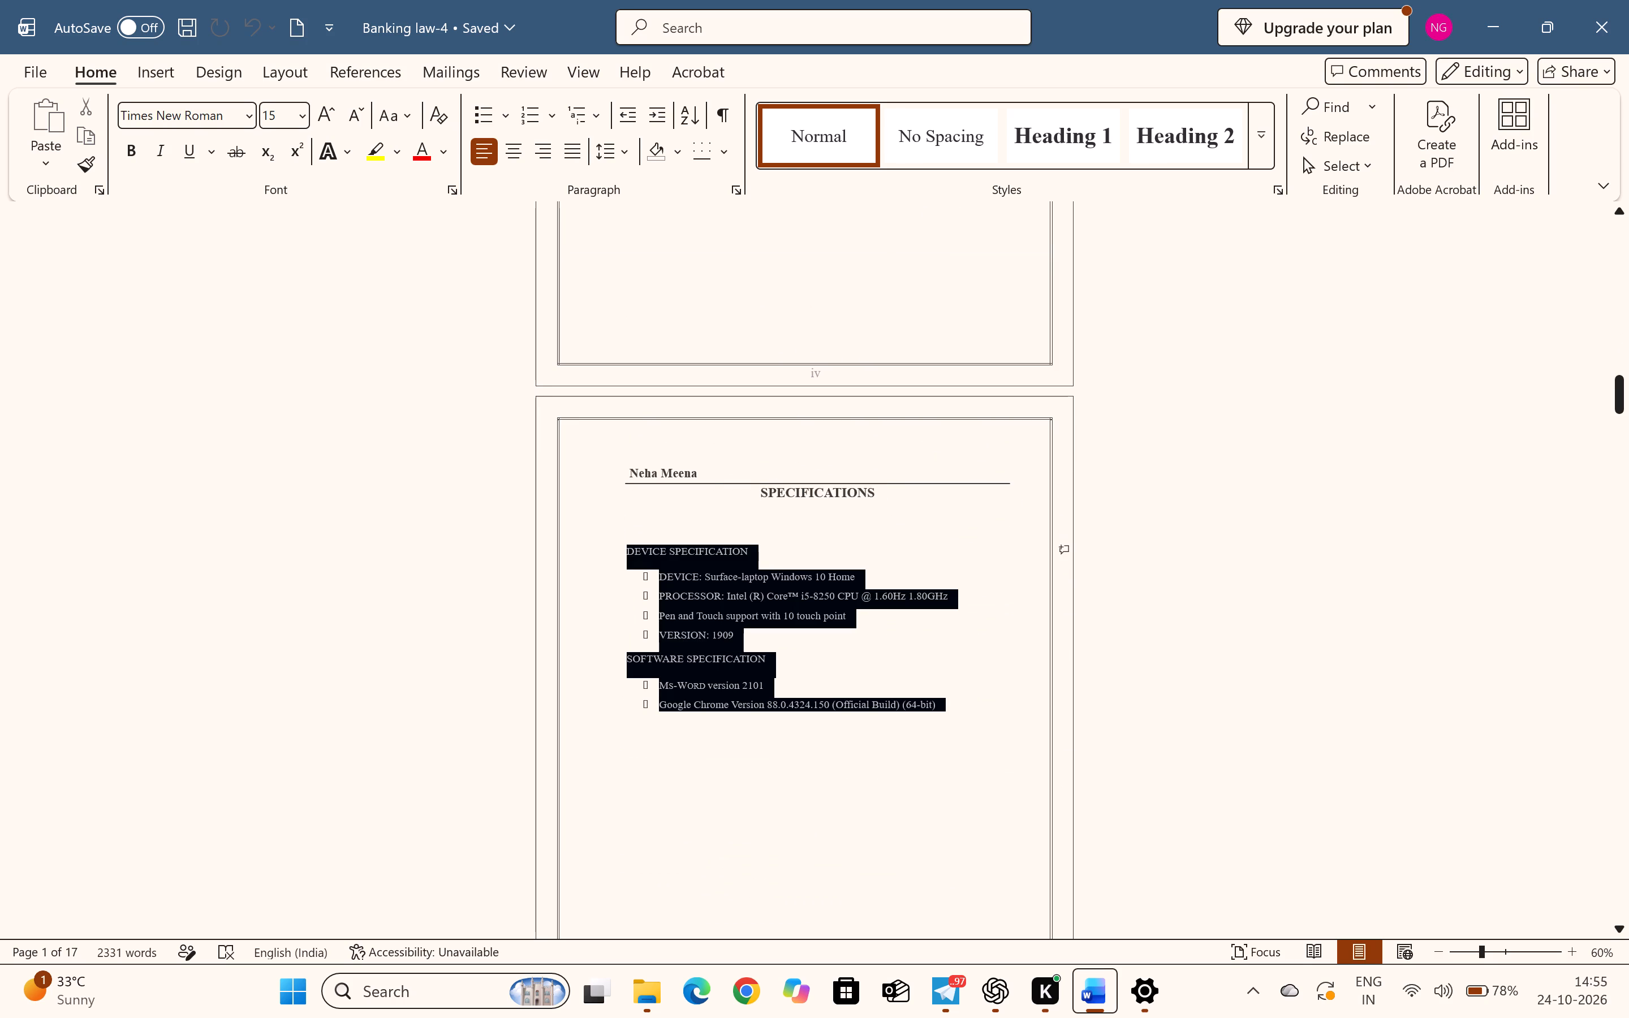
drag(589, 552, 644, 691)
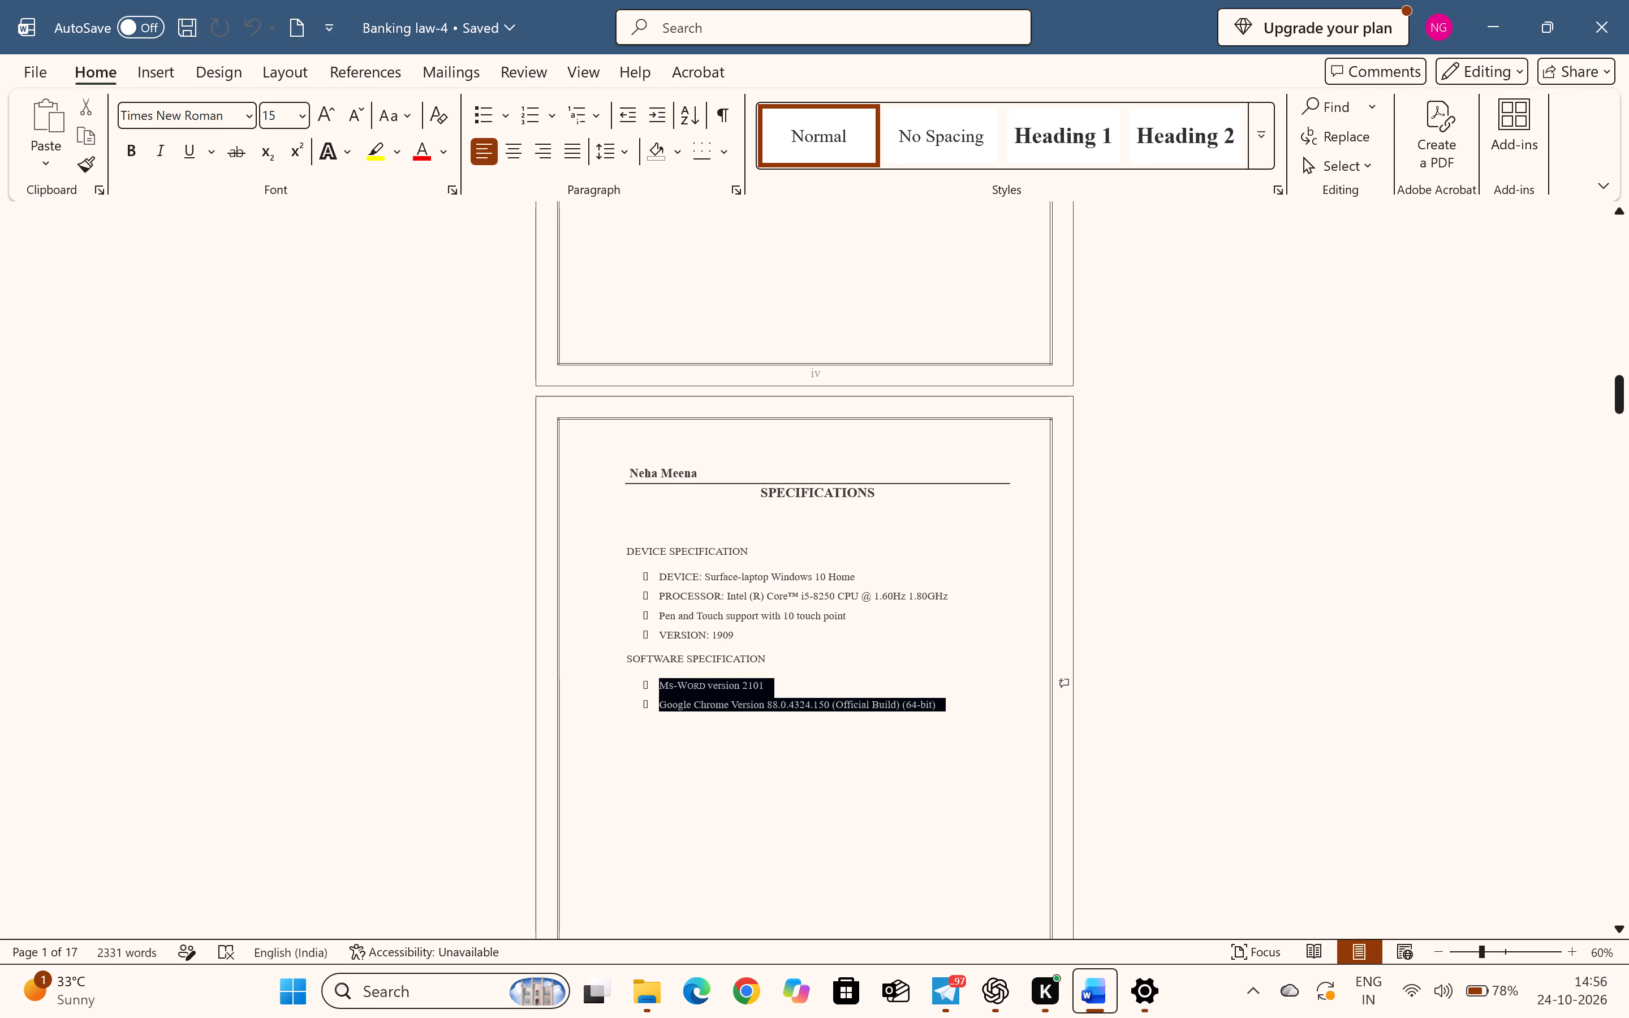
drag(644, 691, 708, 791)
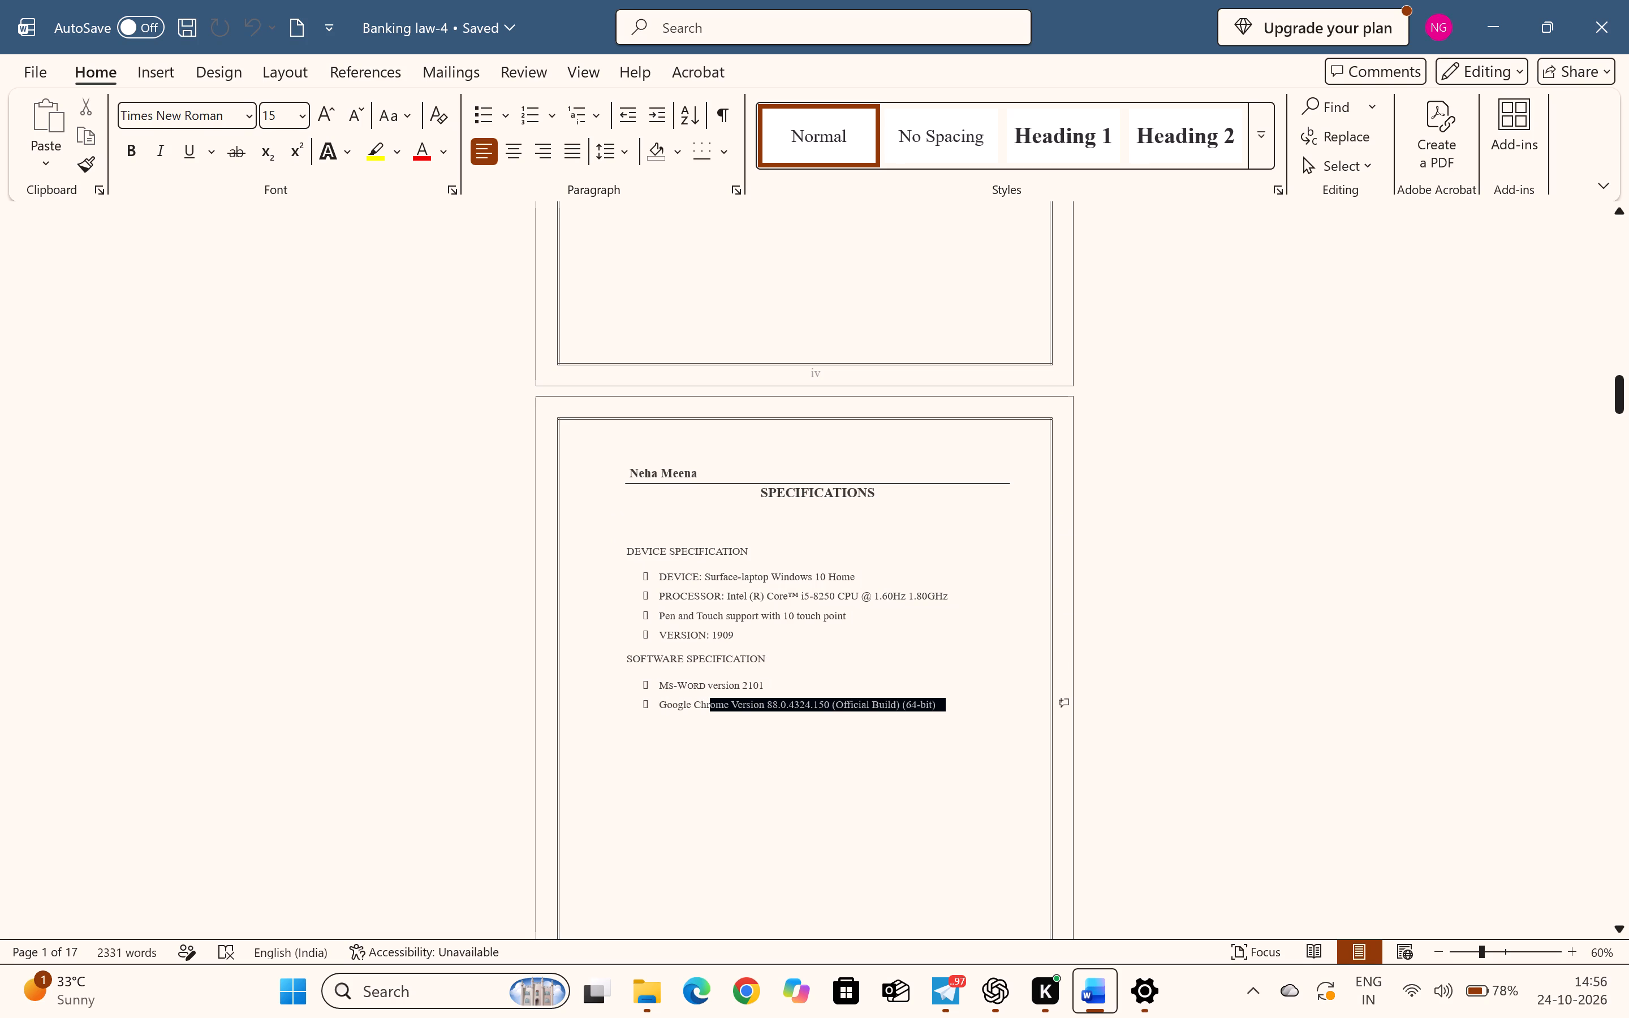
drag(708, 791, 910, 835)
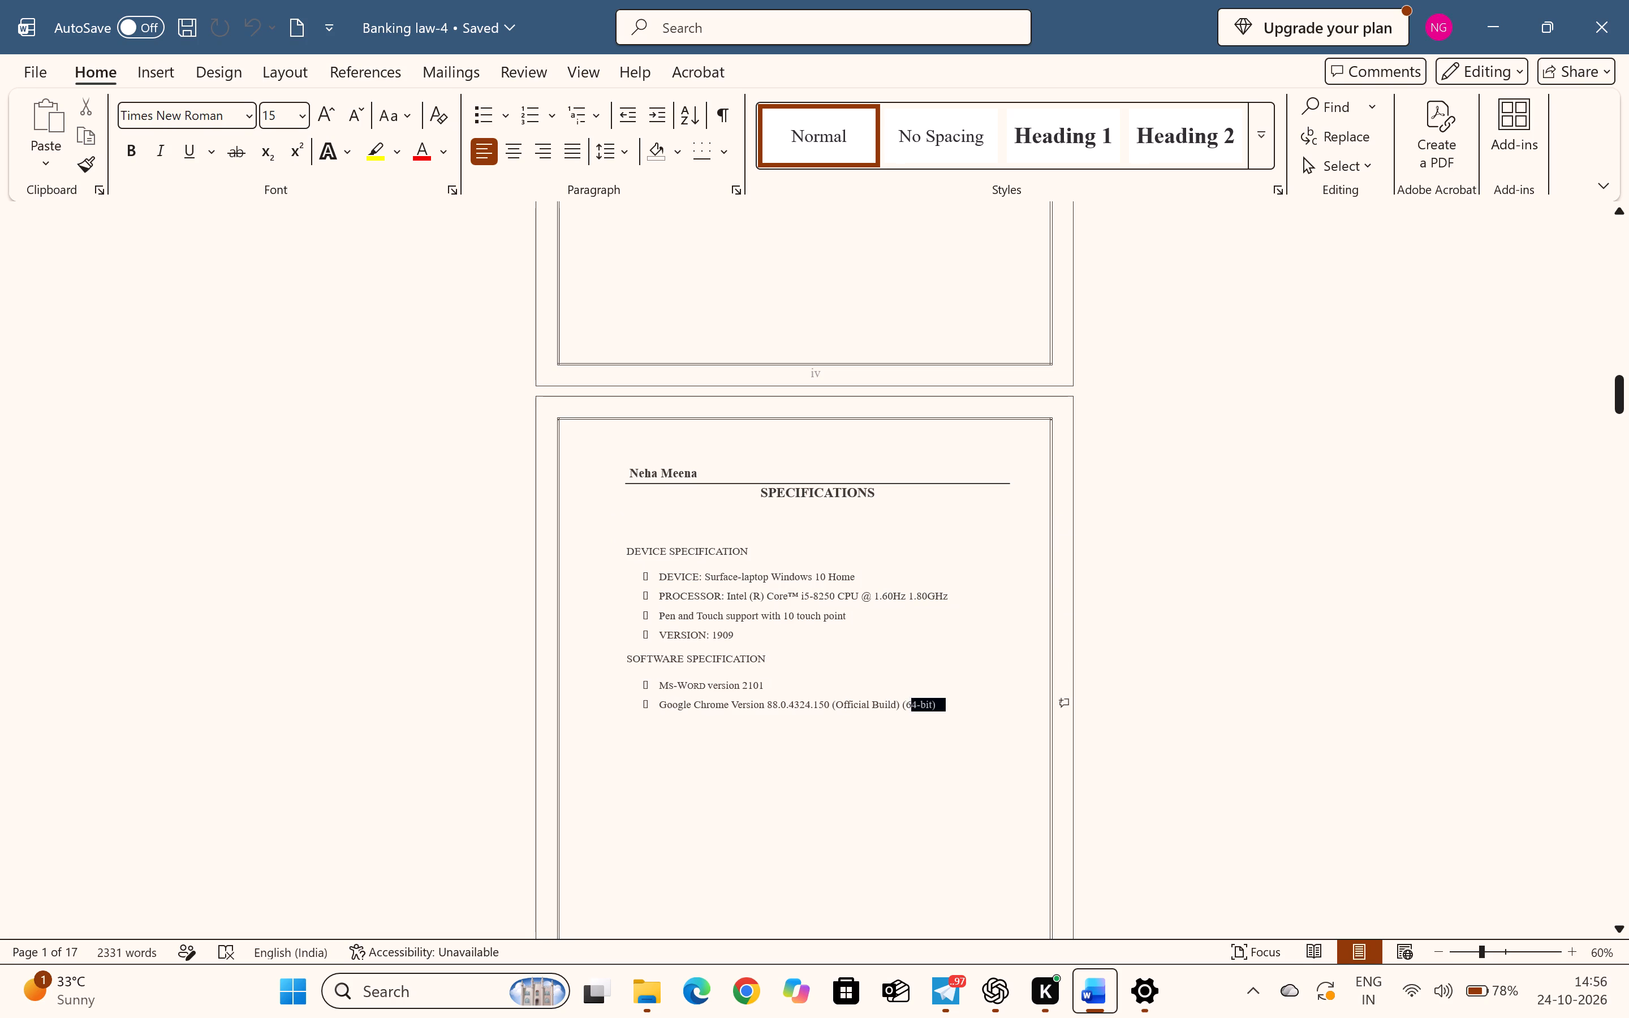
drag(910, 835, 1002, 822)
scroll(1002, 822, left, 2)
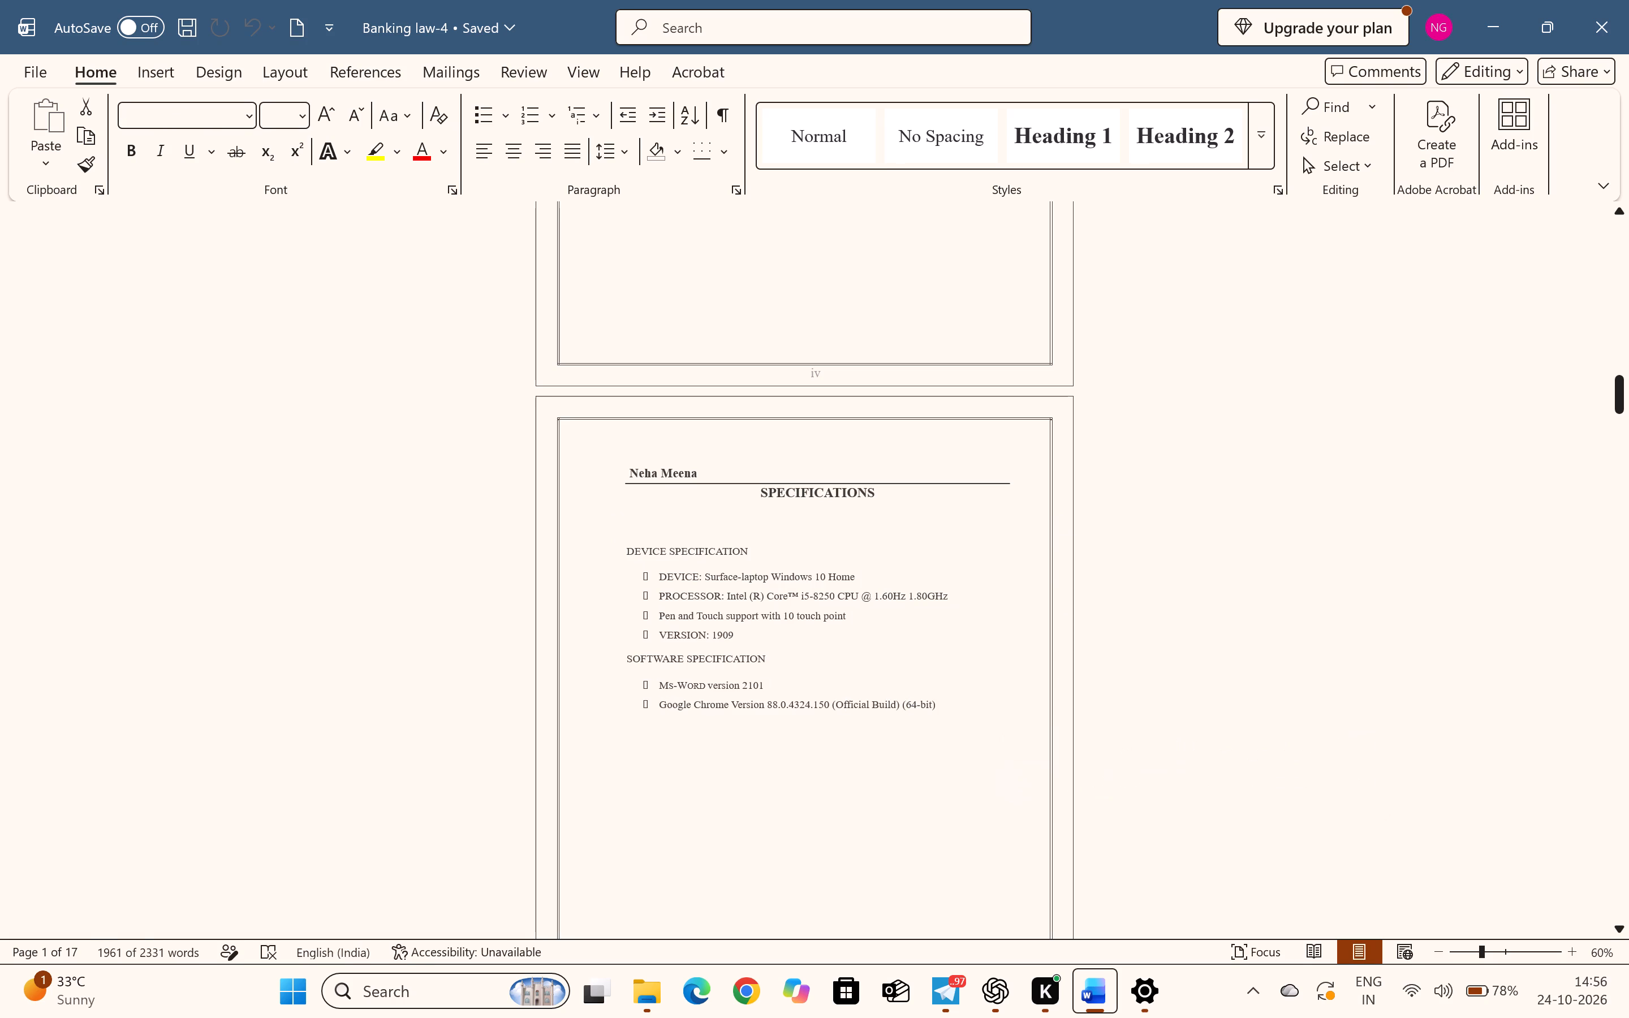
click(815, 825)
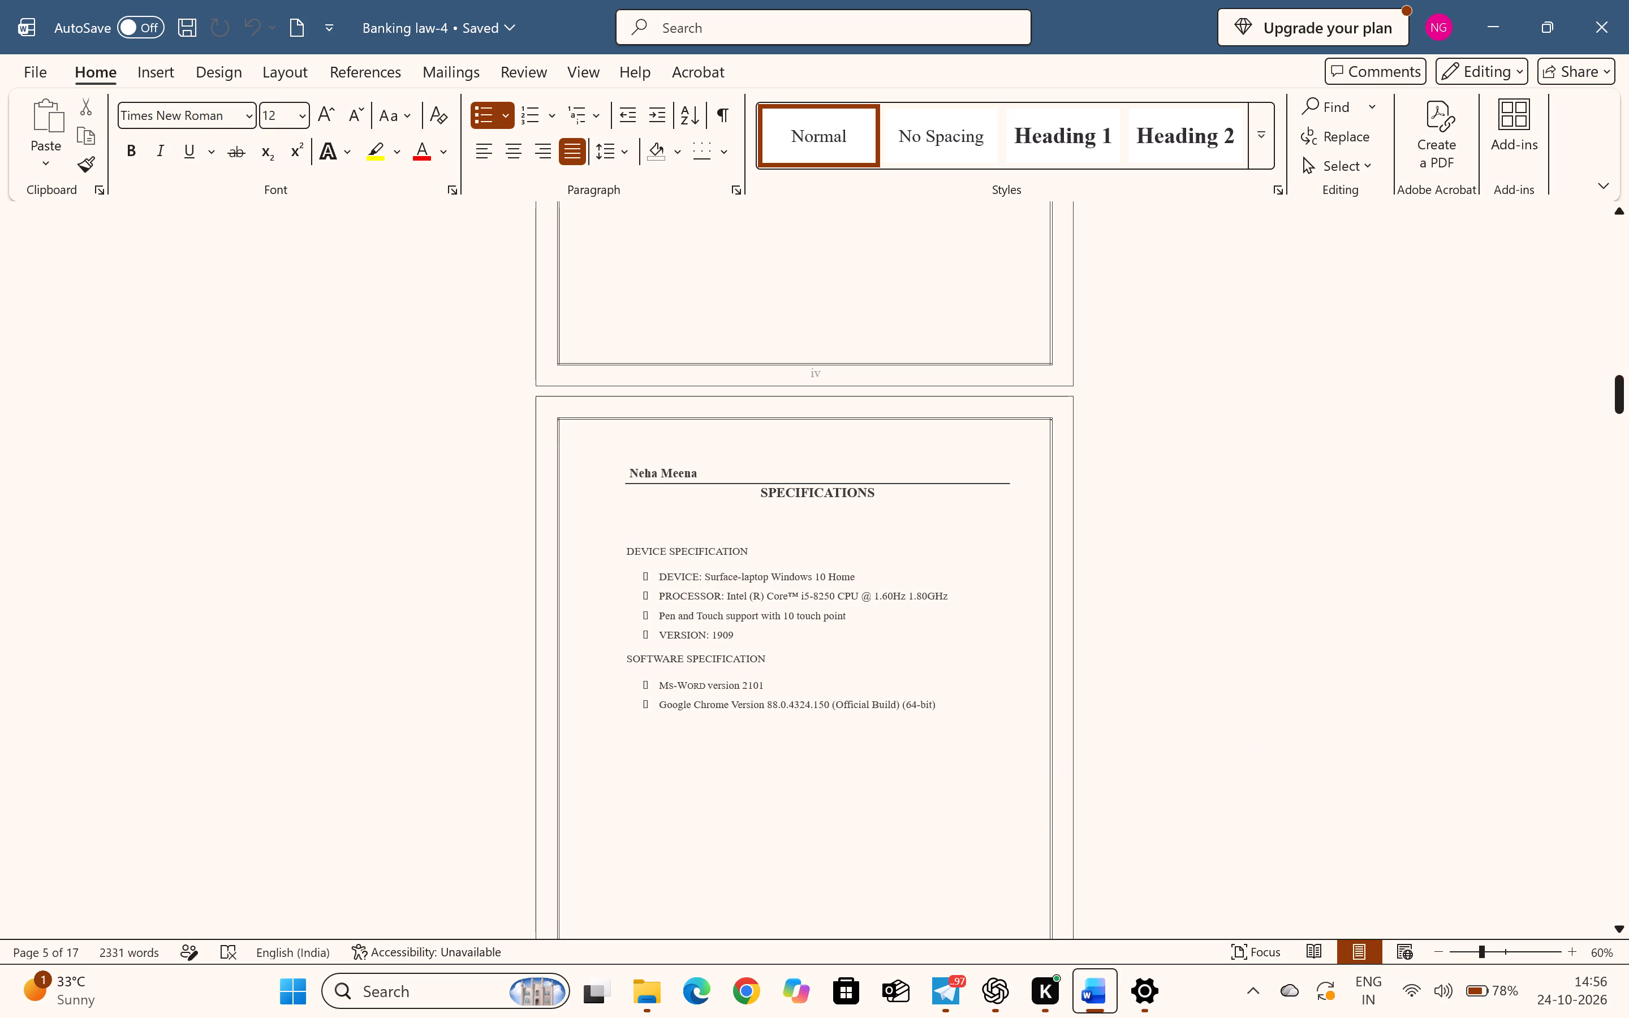
Look through the project's pages, from the title page and front matter to the table of contents and chapter text, to check their appearance.
scroll(737, 698, down, 1)
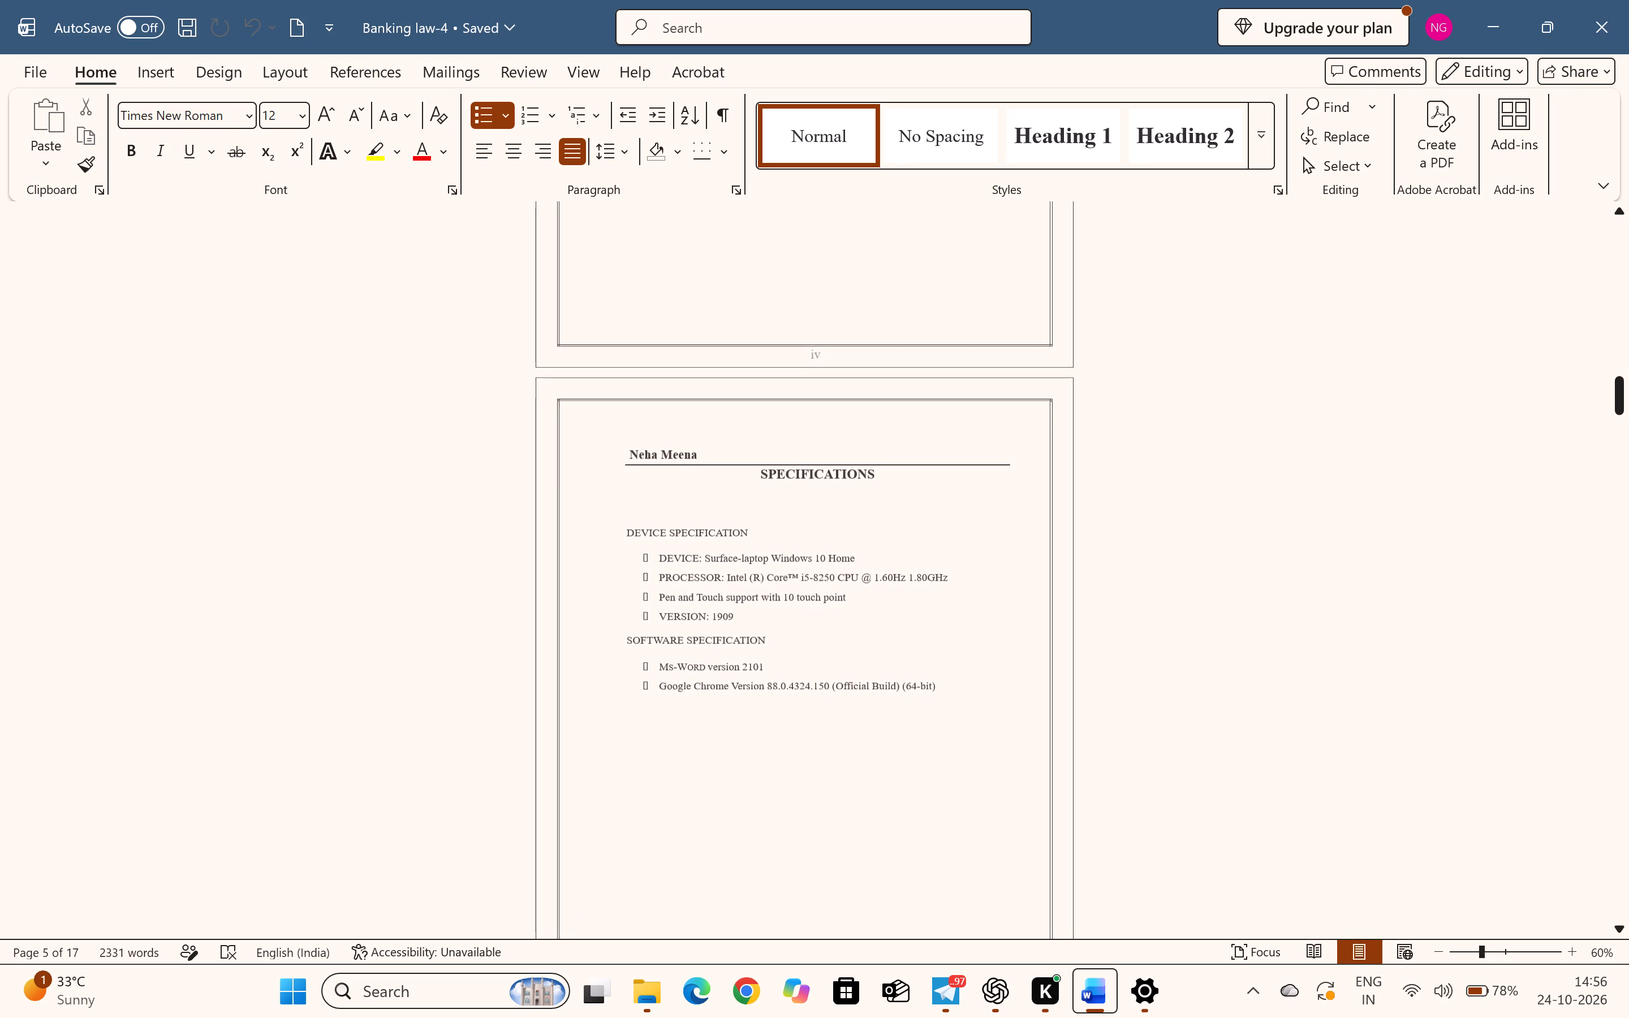
scroll(737, 698, down, 7)
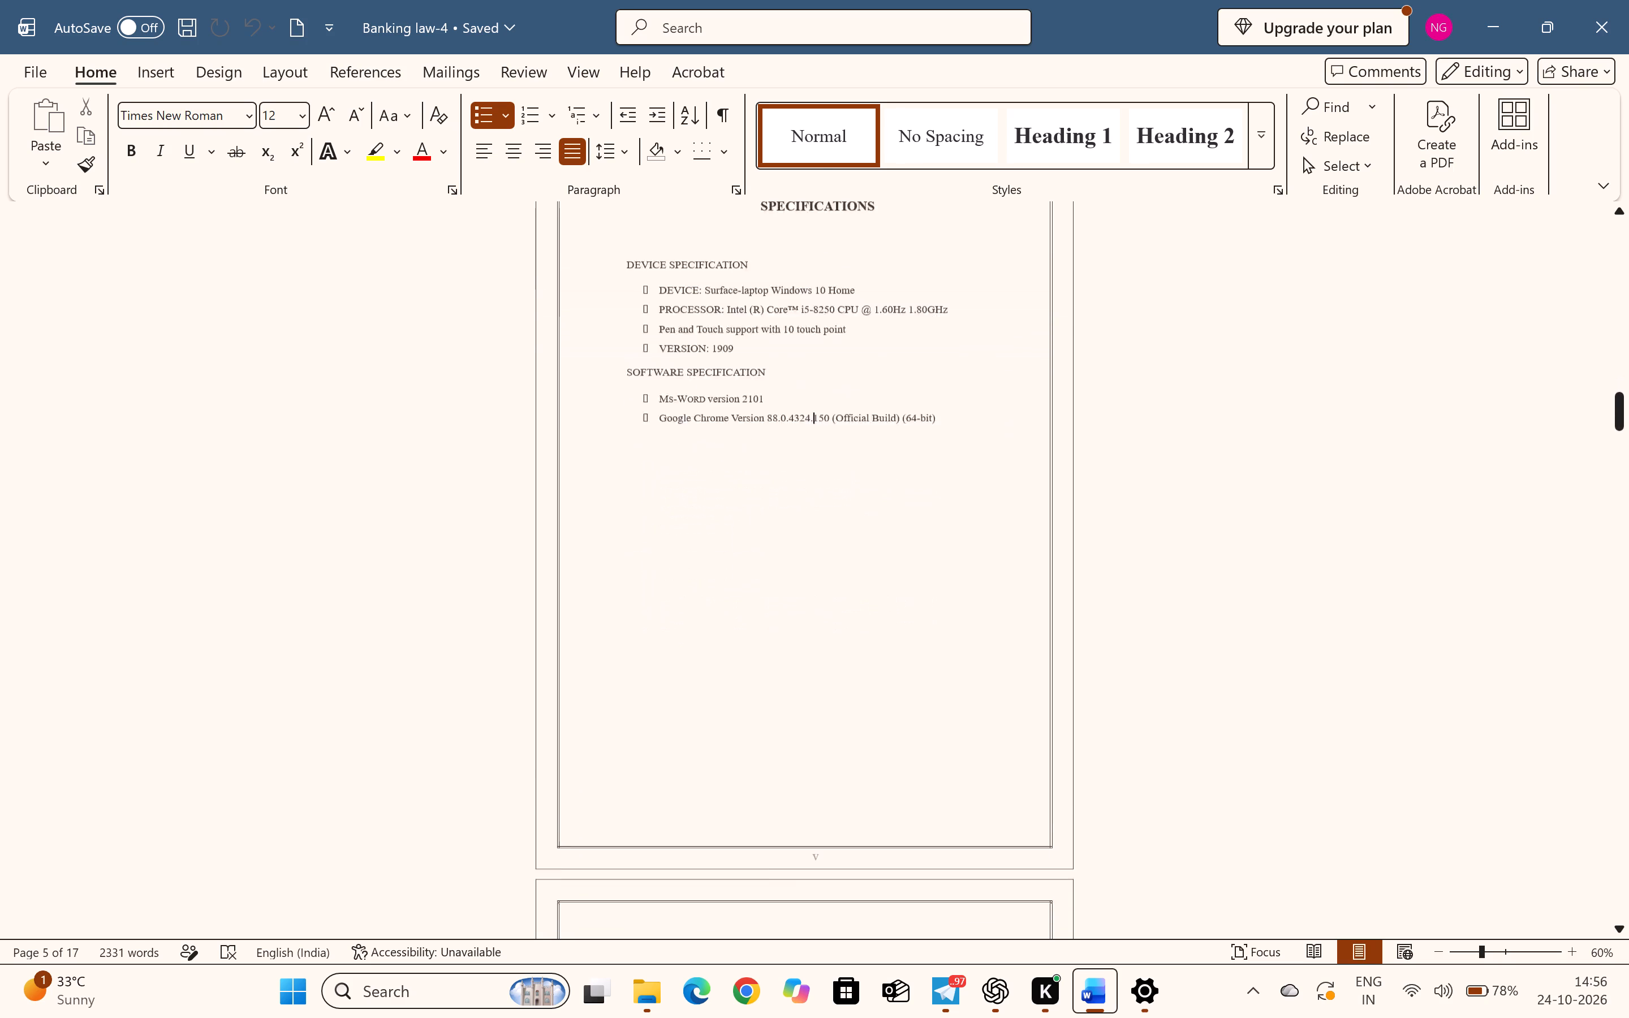
scroll(737, 698, down, 1)
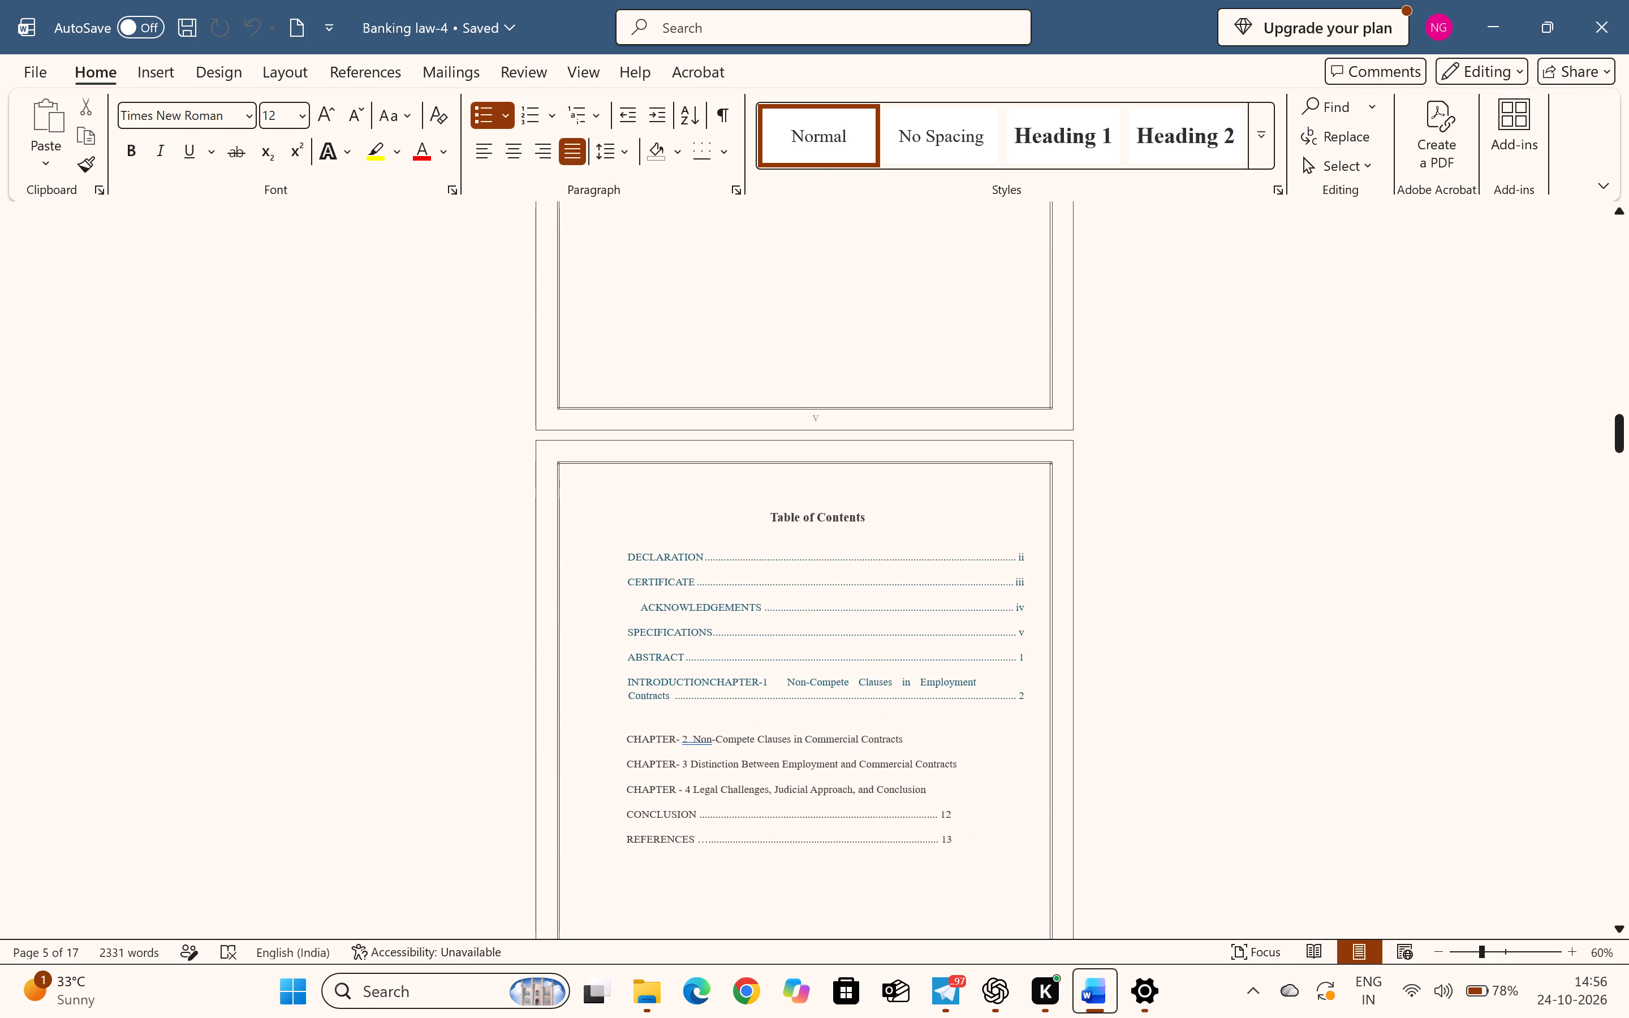
scroll(737, 698, up, 6)
scroll(737, 698, down, 1)
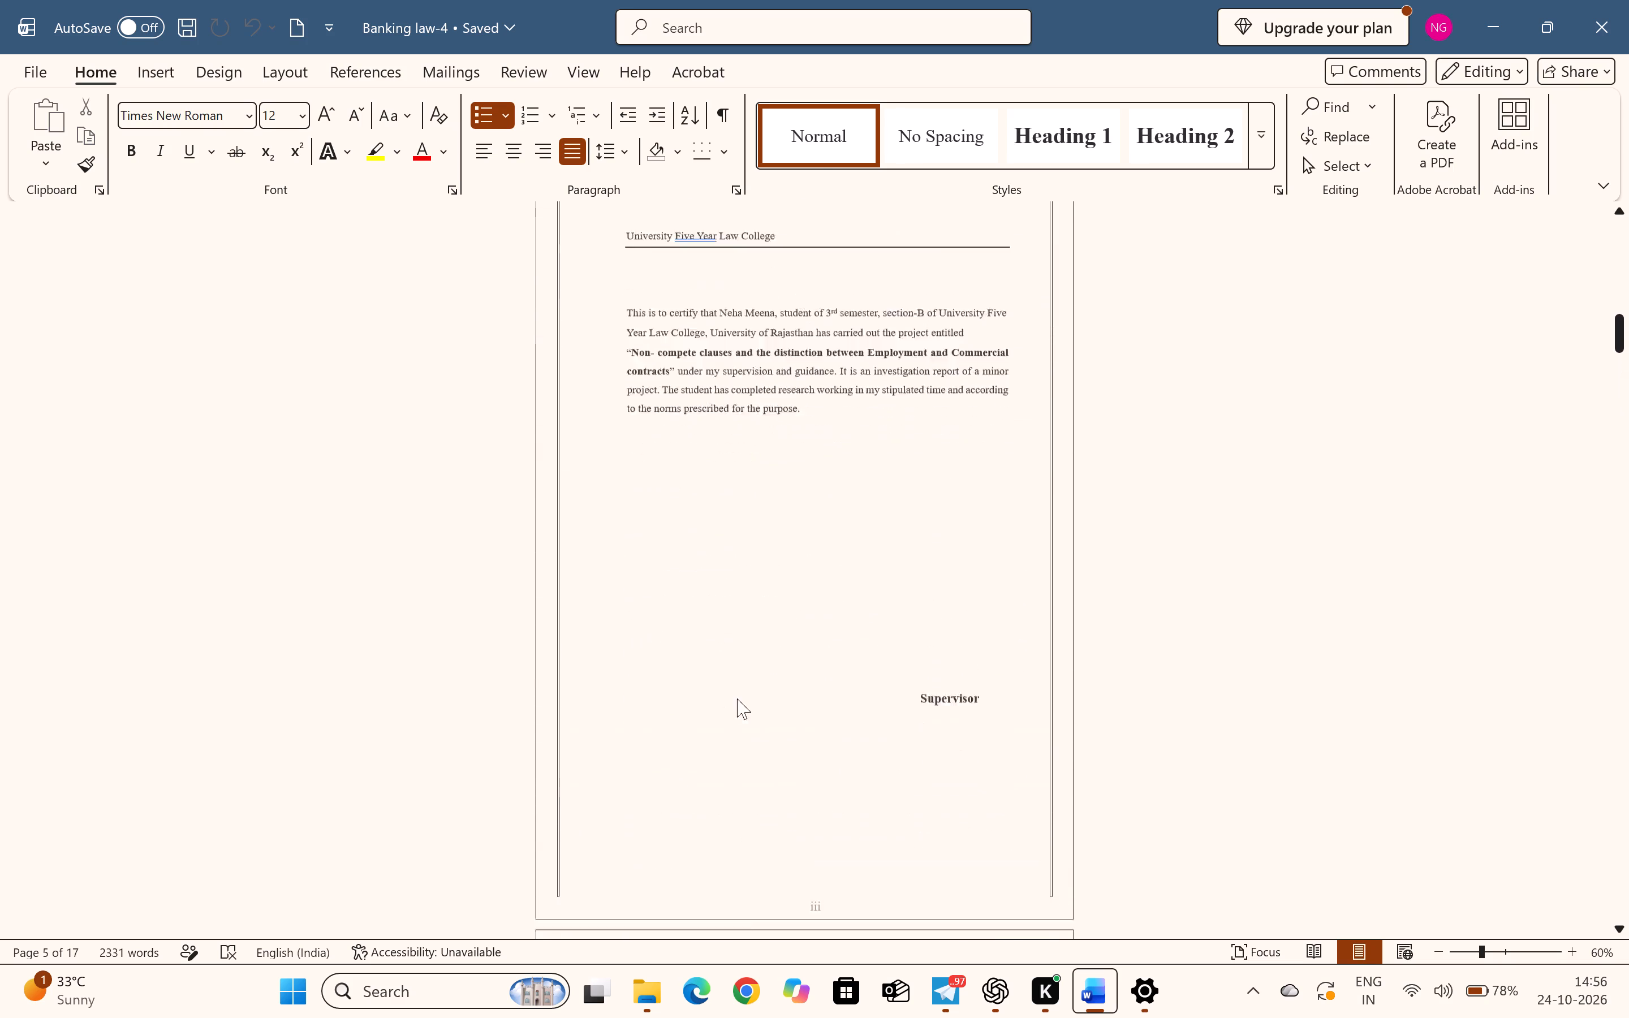
scroll(737, 698, down, 1)
scroll(883, 640, down, 3)
scroll(883, 640, up, 3)
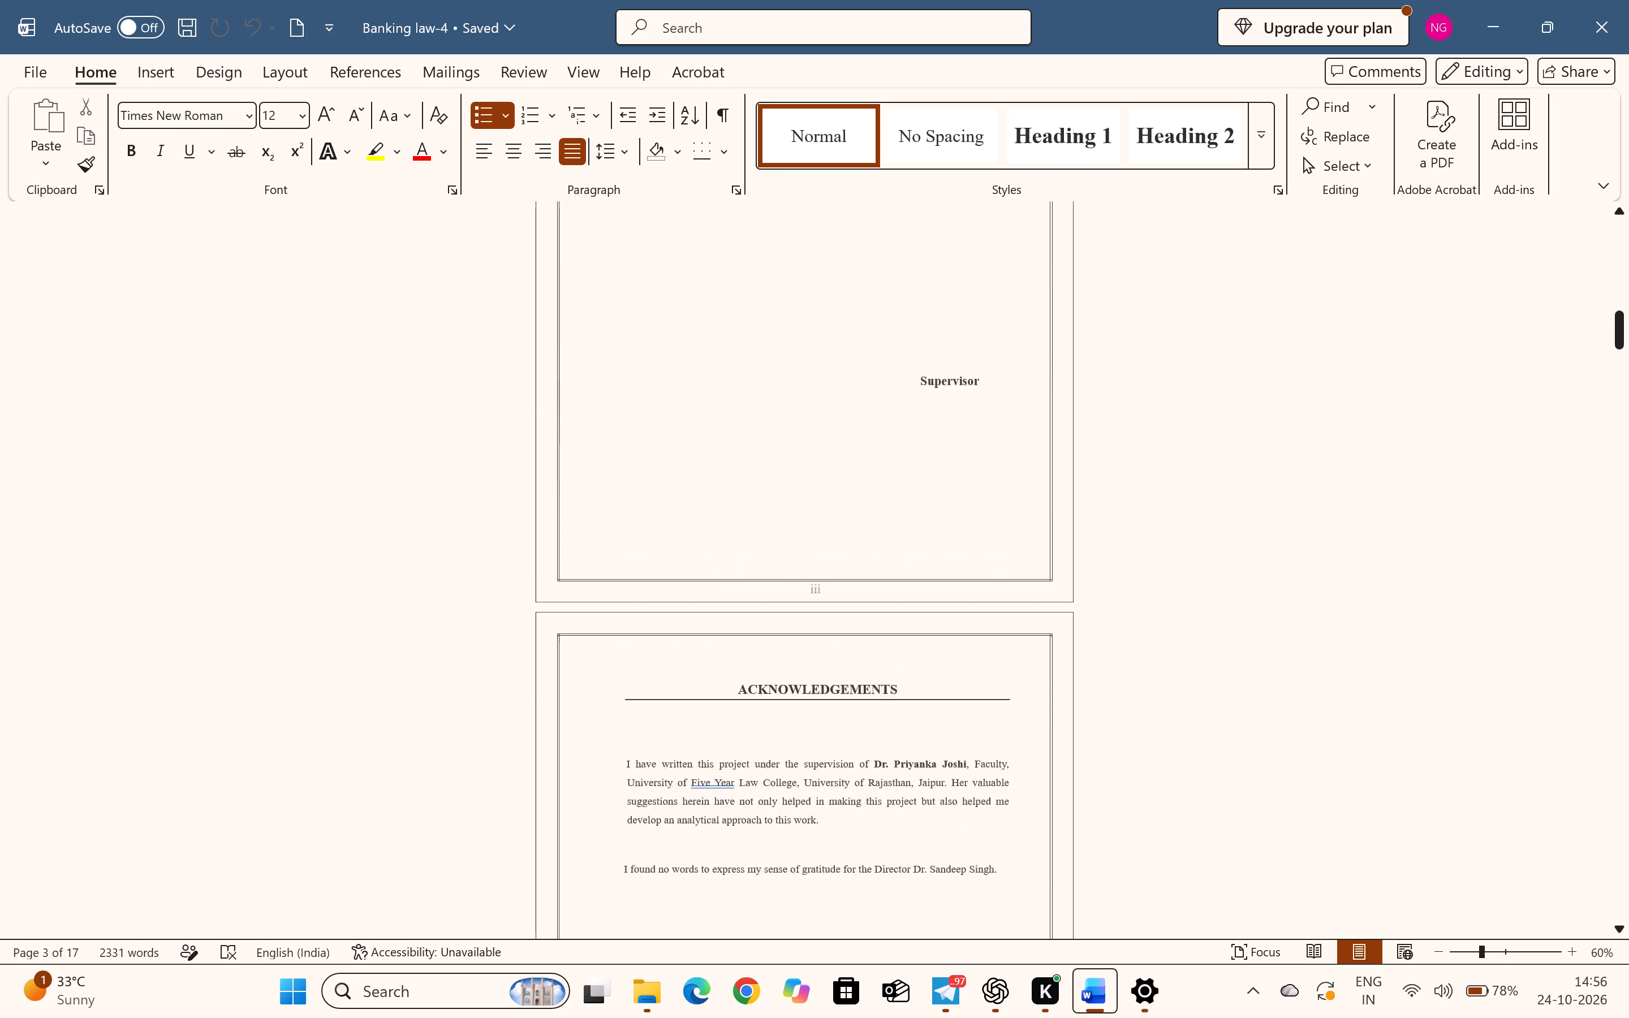
scroll(883, 640, up, 12)
scroll(883, 640, down, 12)
scroll(883, 640, down, 10)
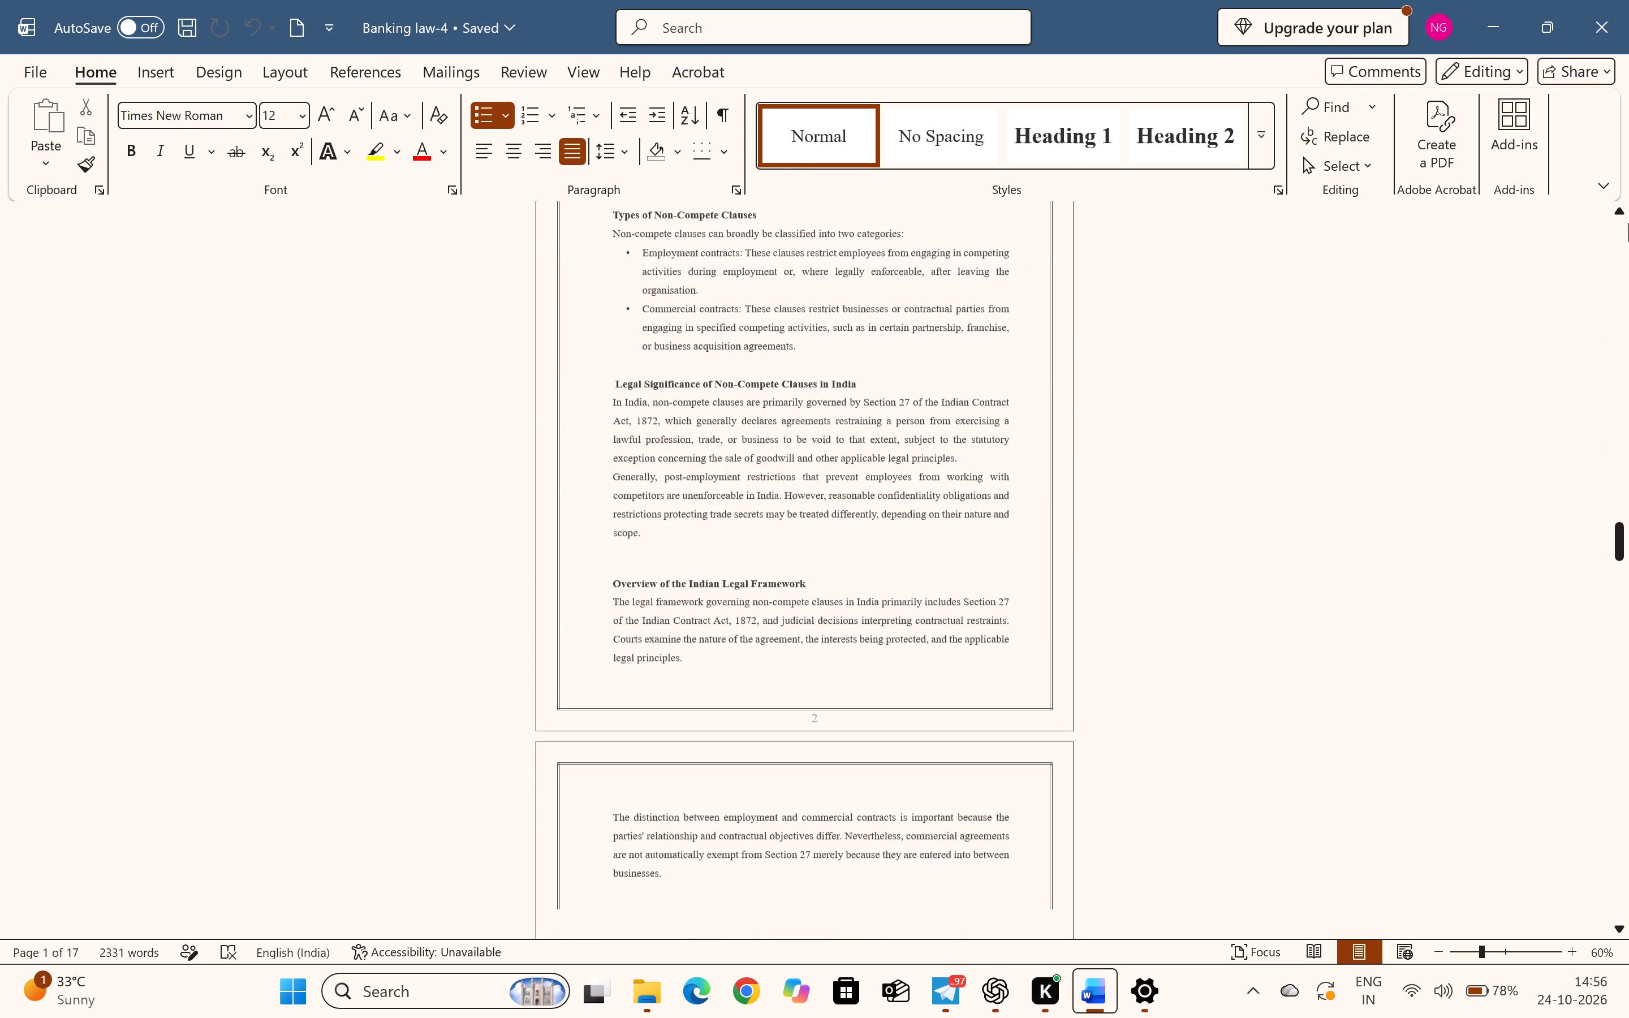
Close the Banking law-4 document.
click(1595, 21)
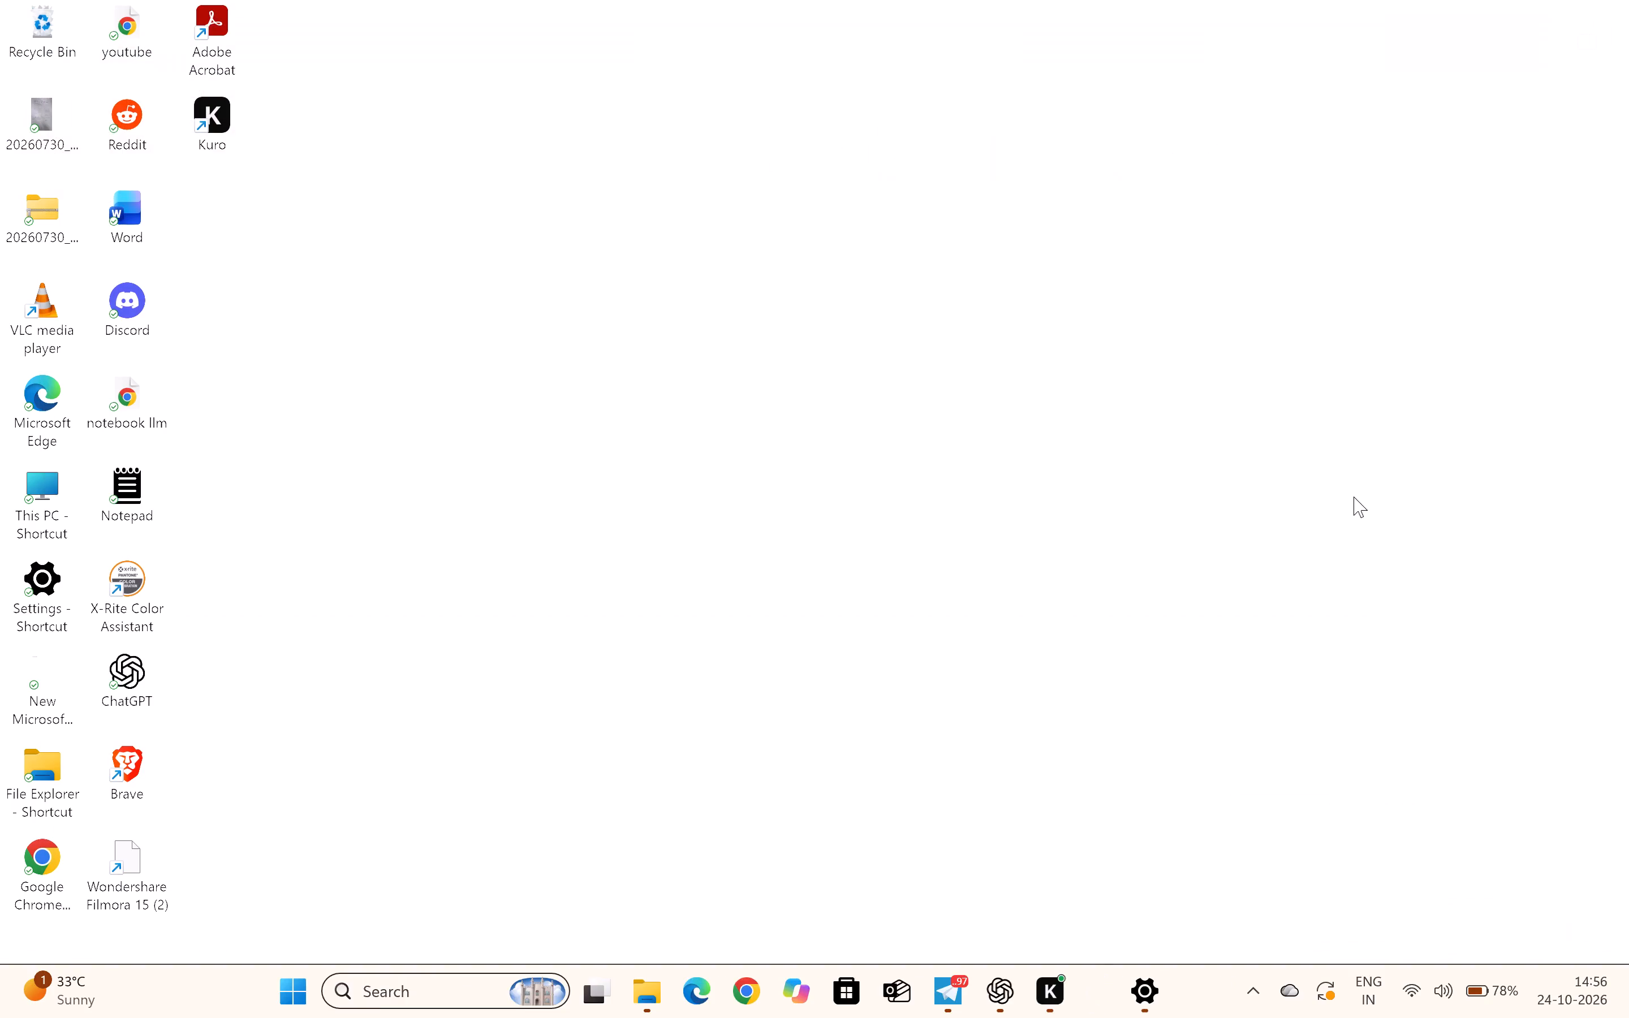
Switch to the contrast themes settings and choose None as the contrast theme.
click(1133, 995)
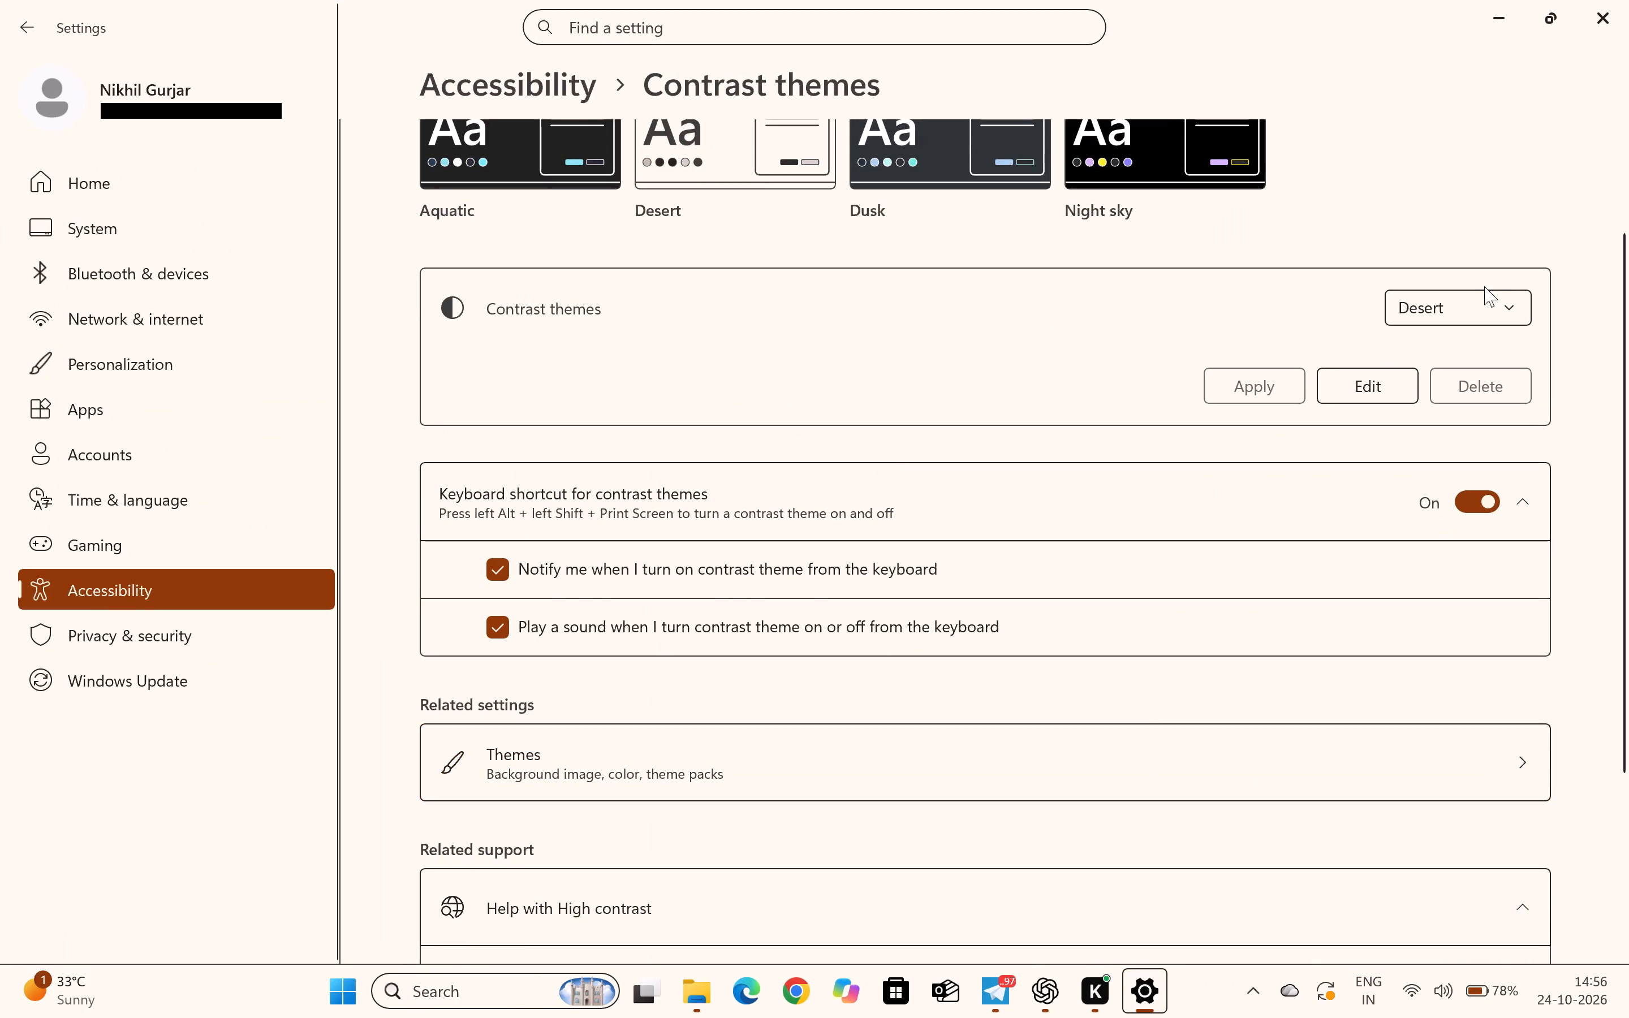
click(1480, 284)
click(1479, 296)
click(1429, 231)
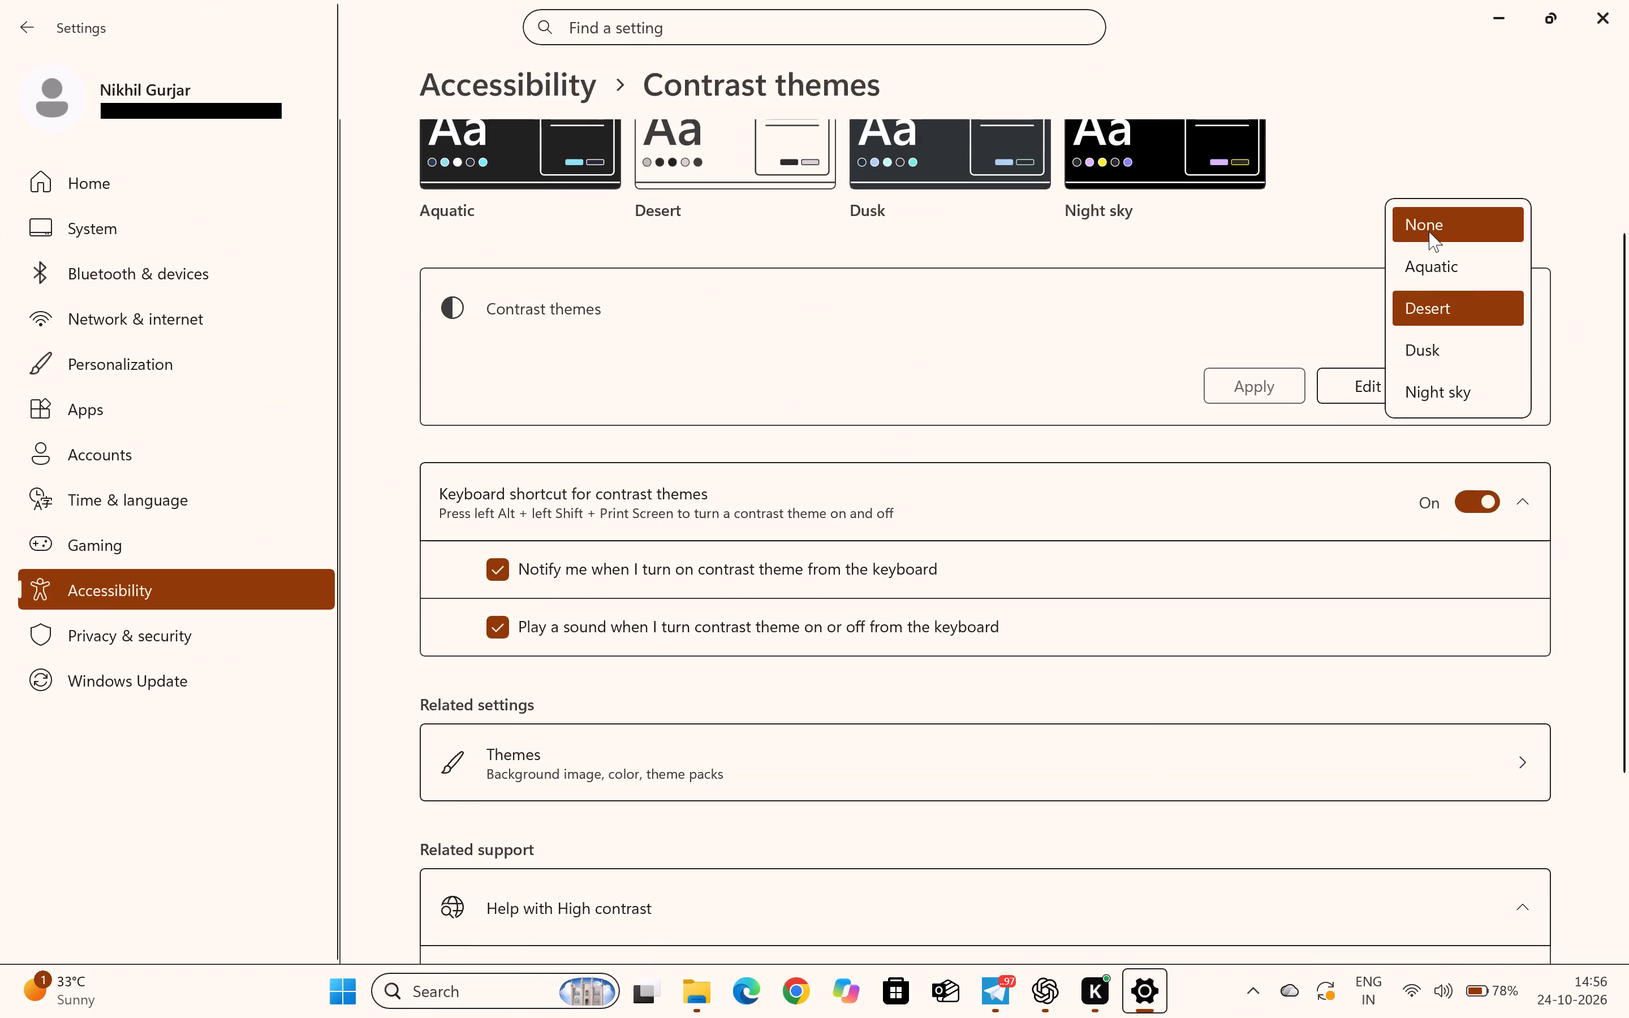
Apply the None choice to turn off the Desert contrast theme.
click(1266, 394)
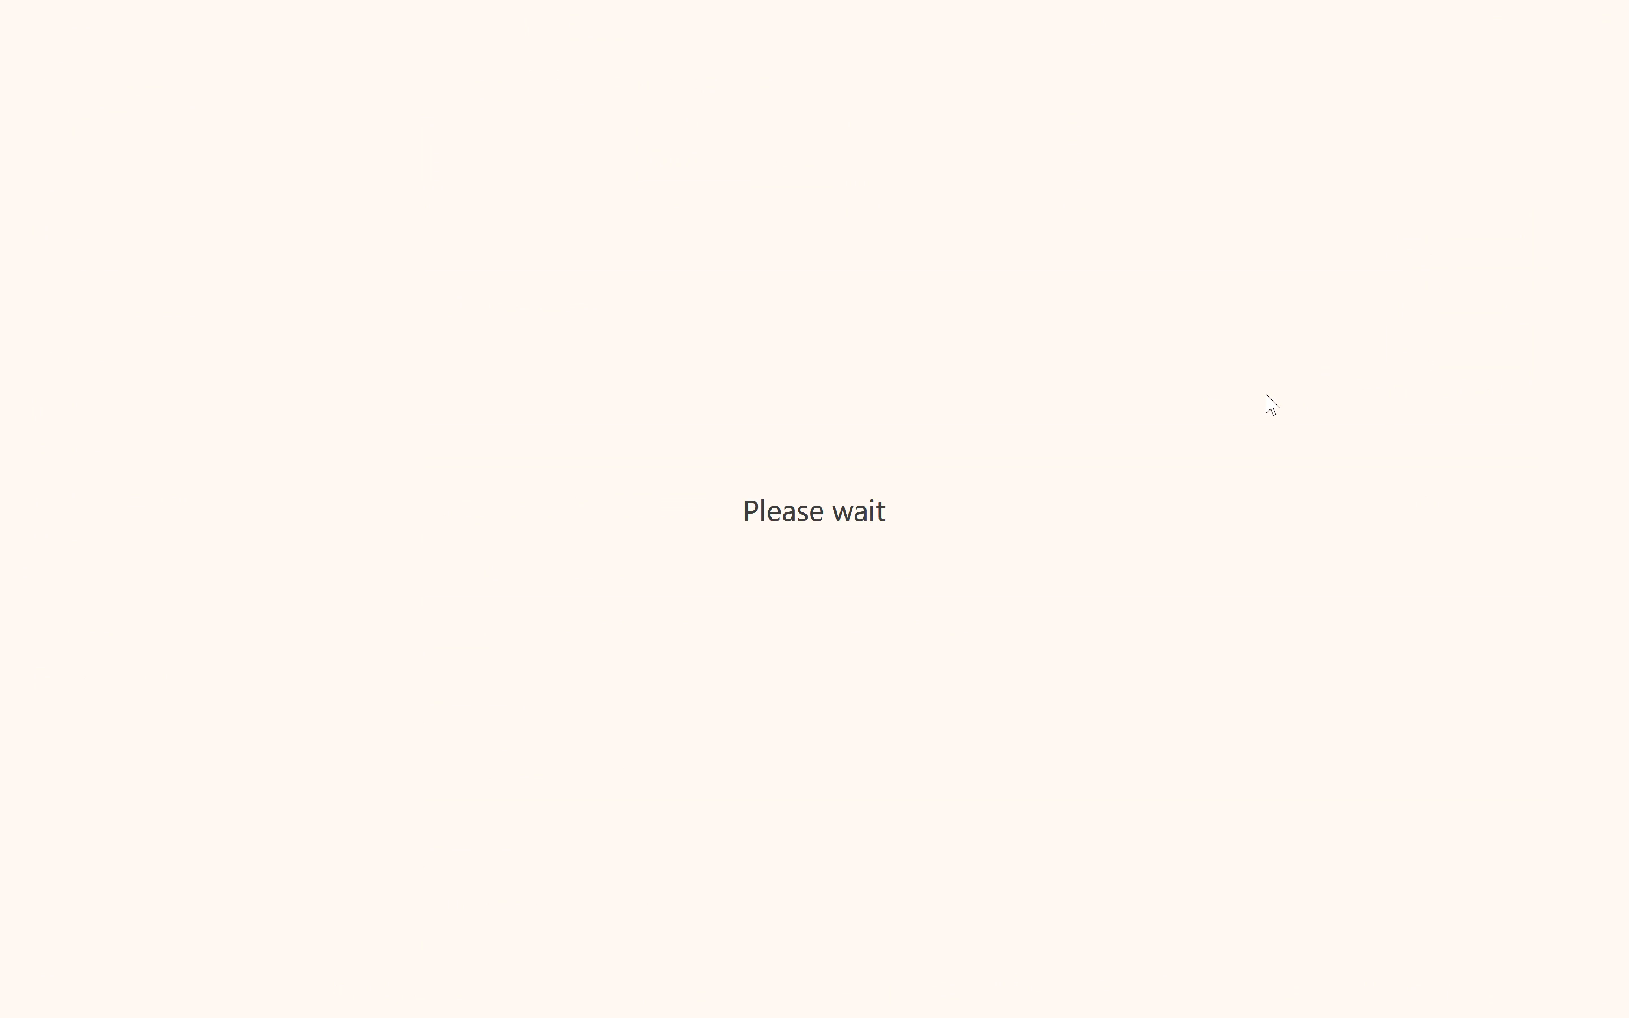
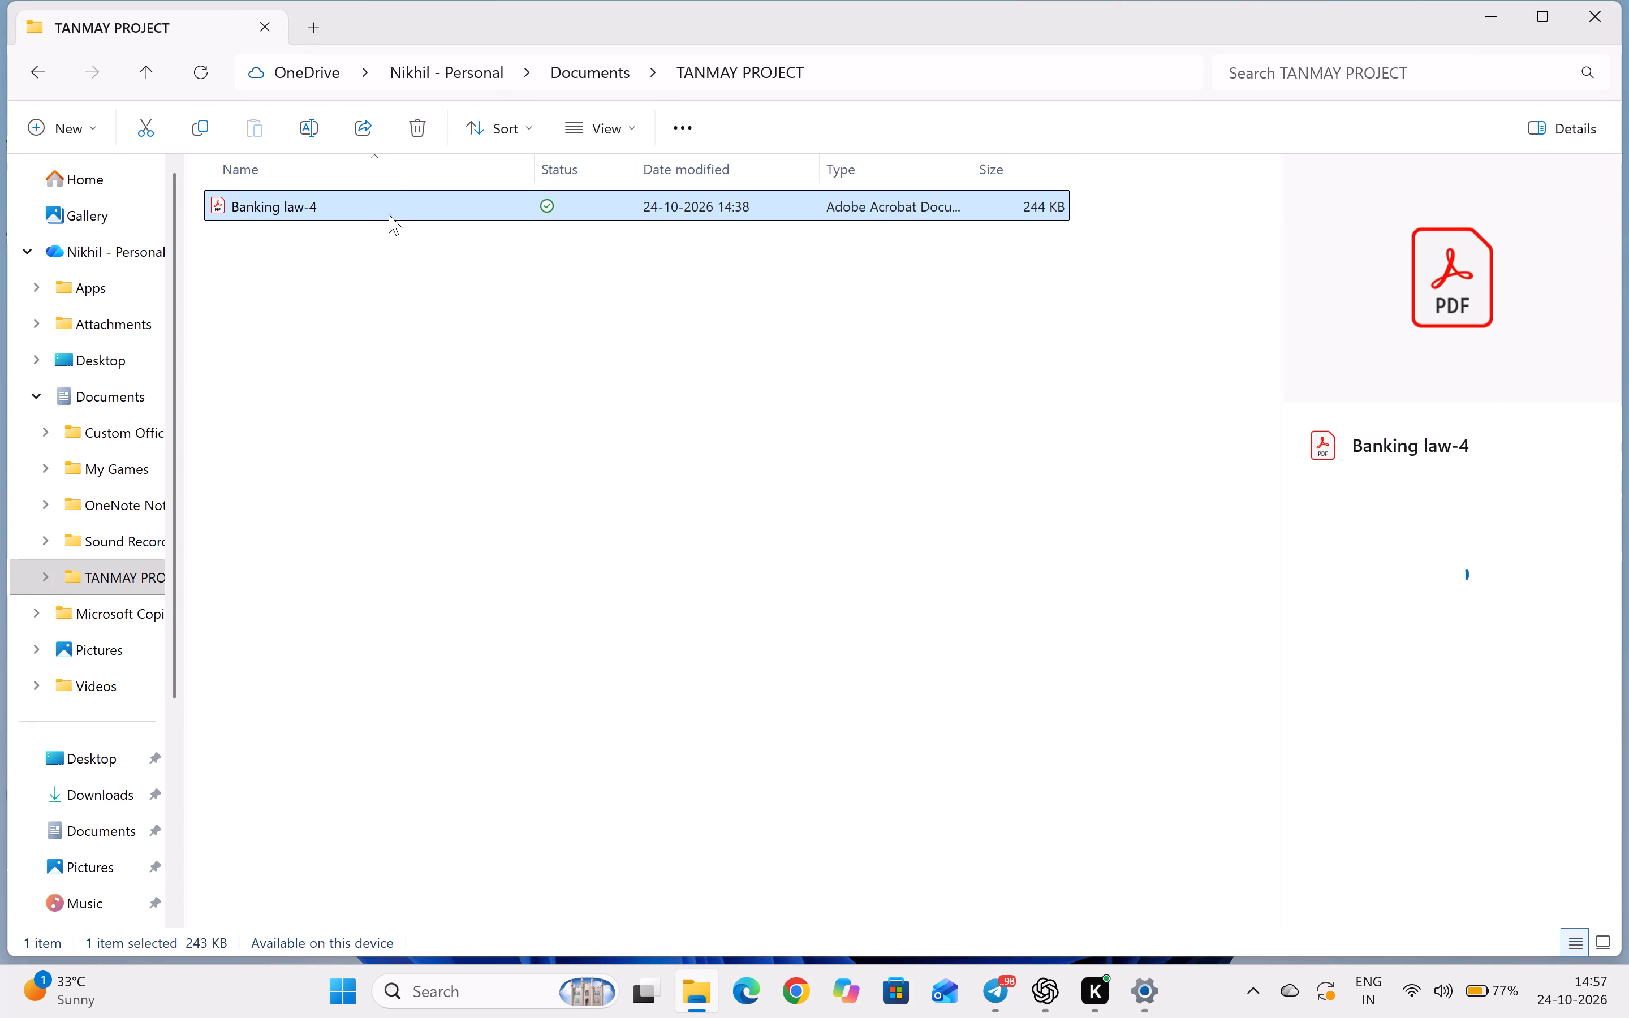
right_click(389, 214)
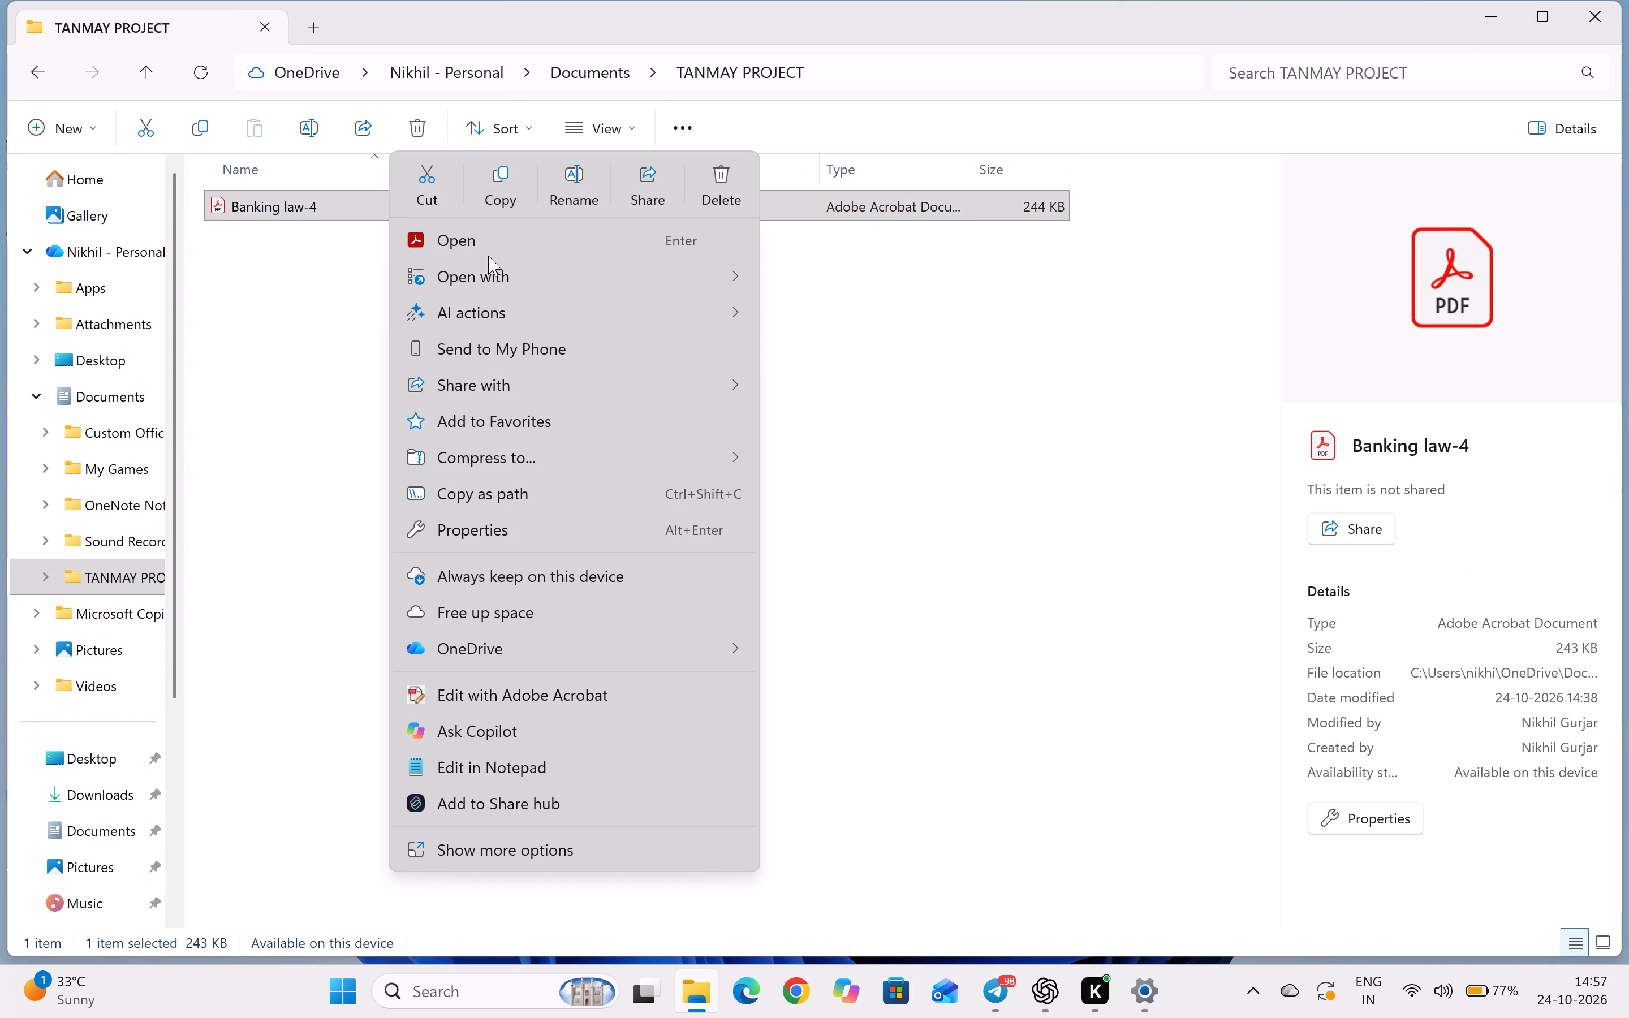
click(903, 481)
scroll(845, 489, down, 9)
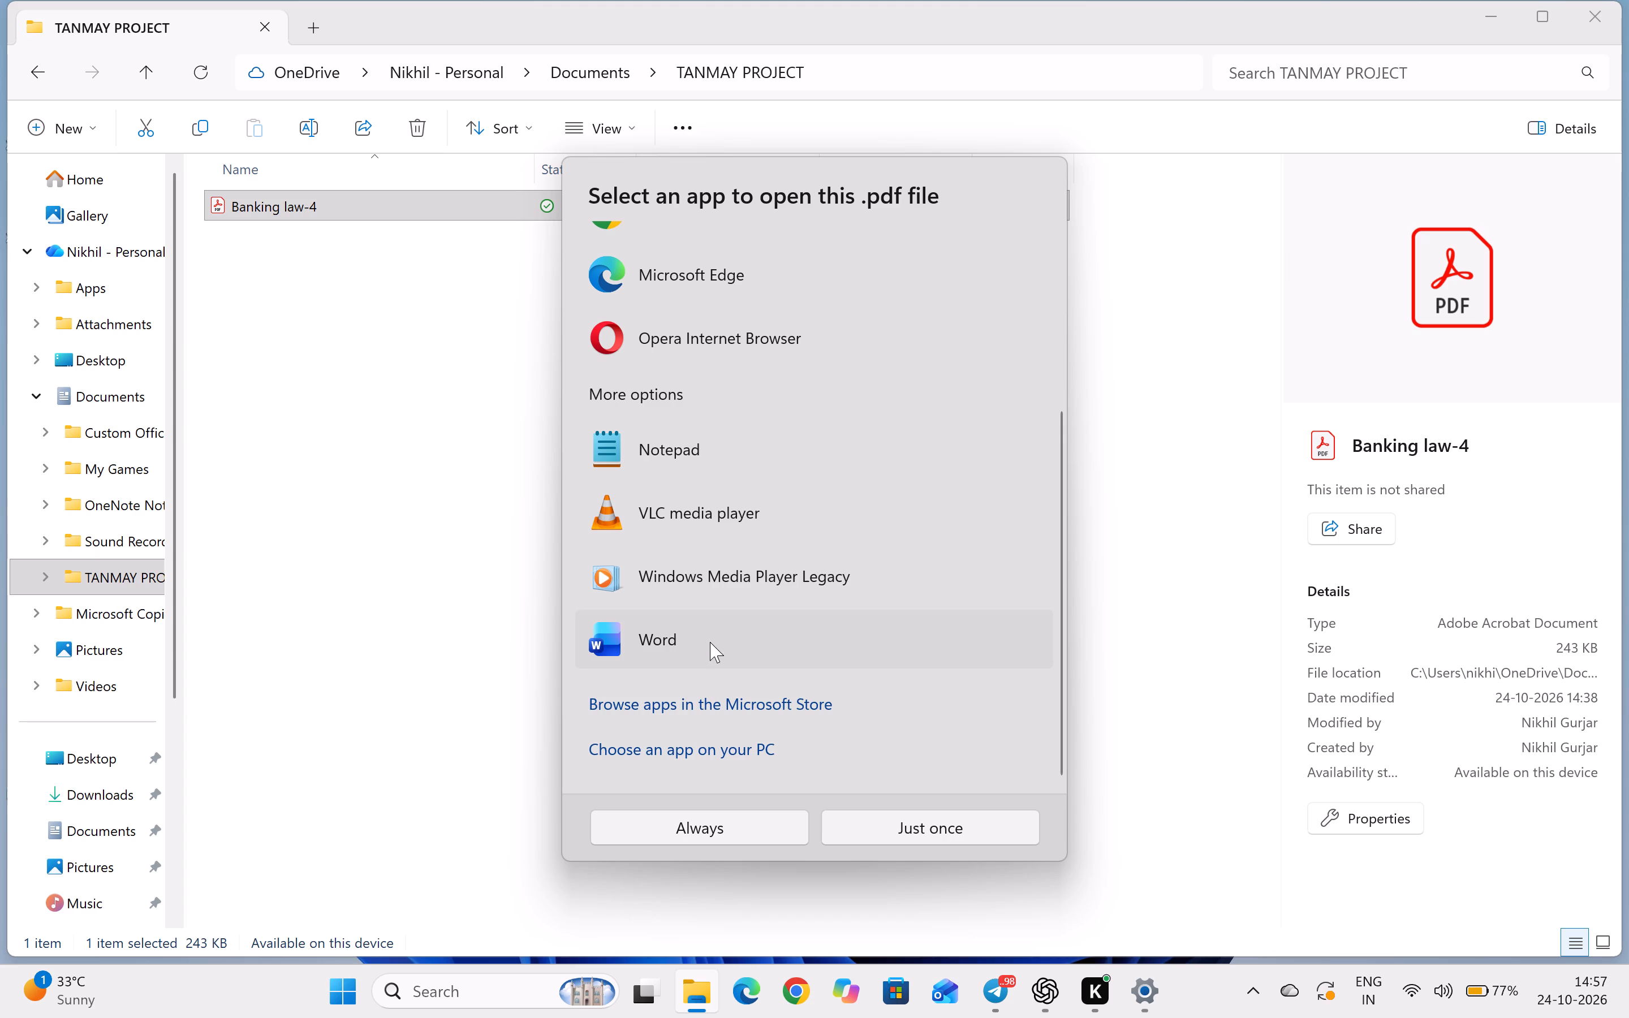
click(710, 642)
click(928, 837)
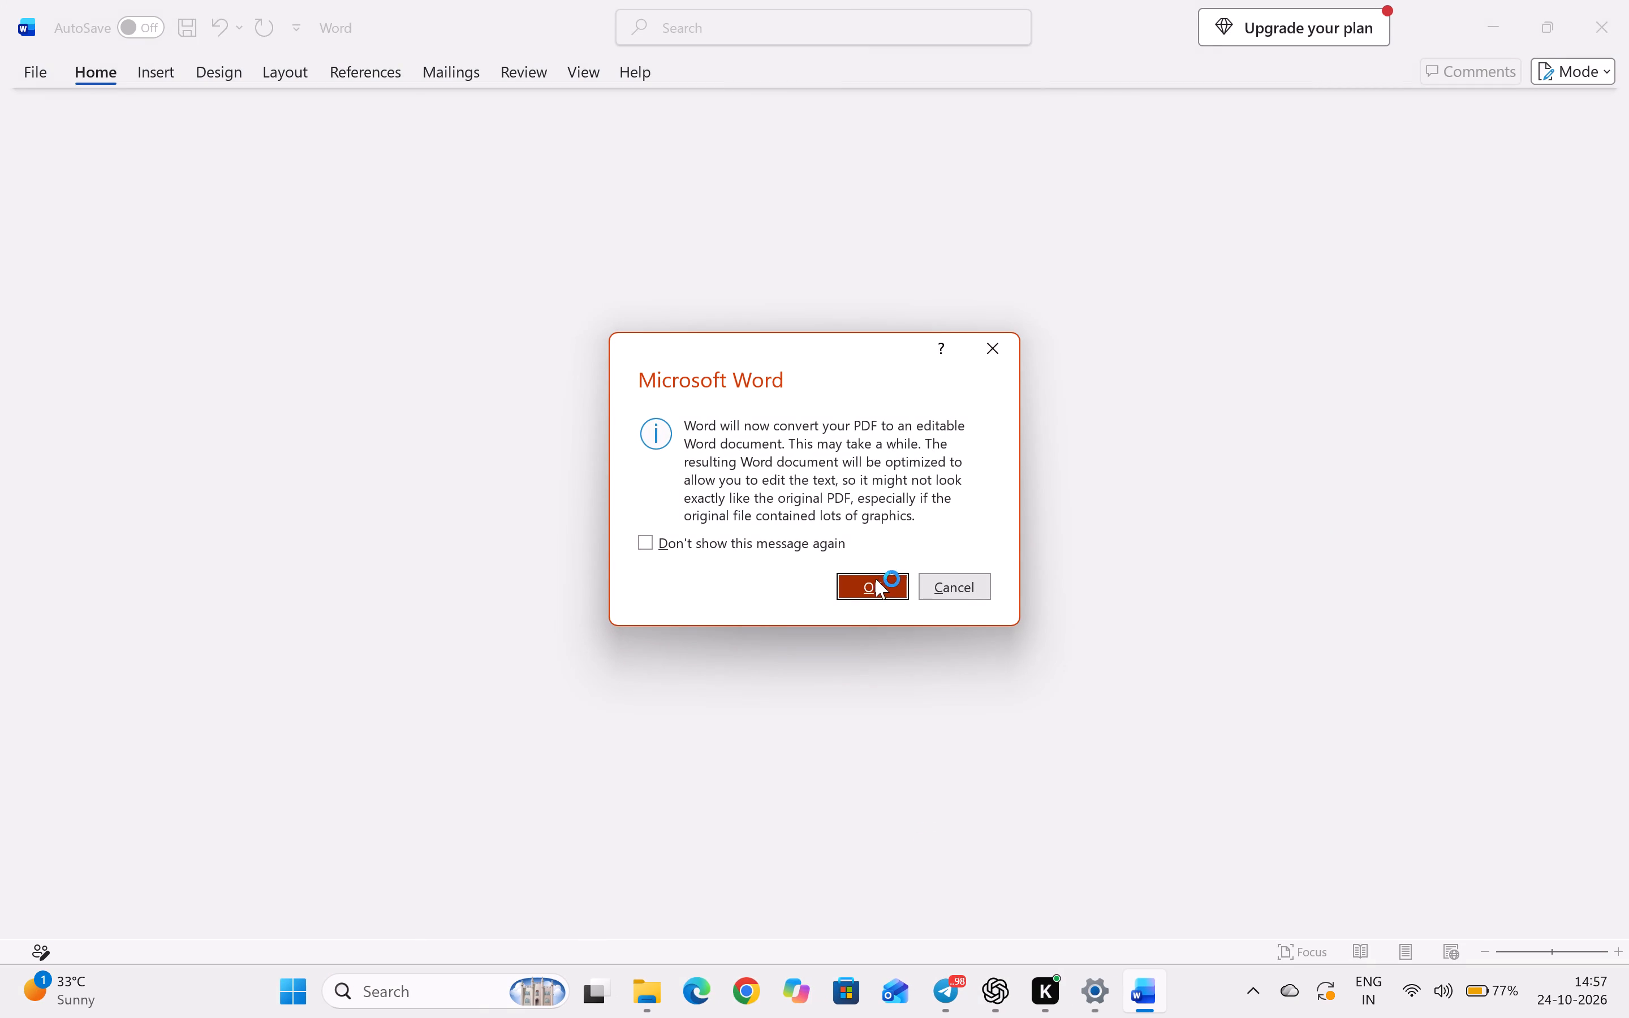
click(870, 583)
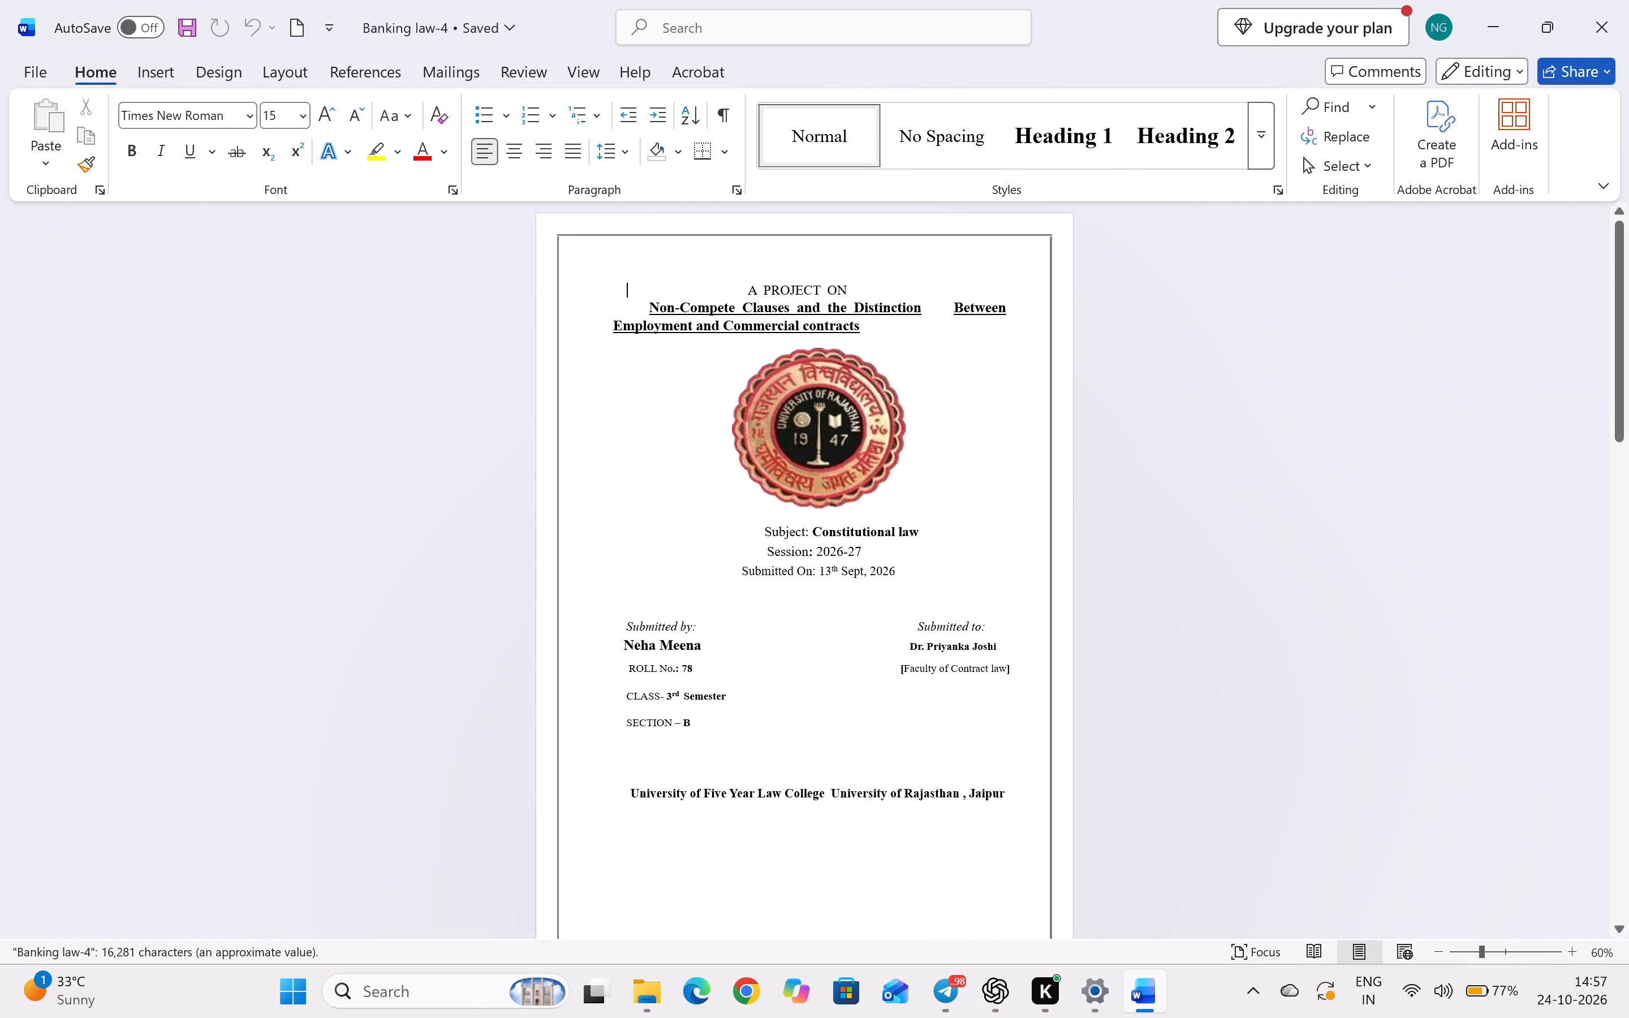
Delete the old project's content from the name line above the Specifications heading through the end of Chapter 2.
scroll(844, 487, down, 15)
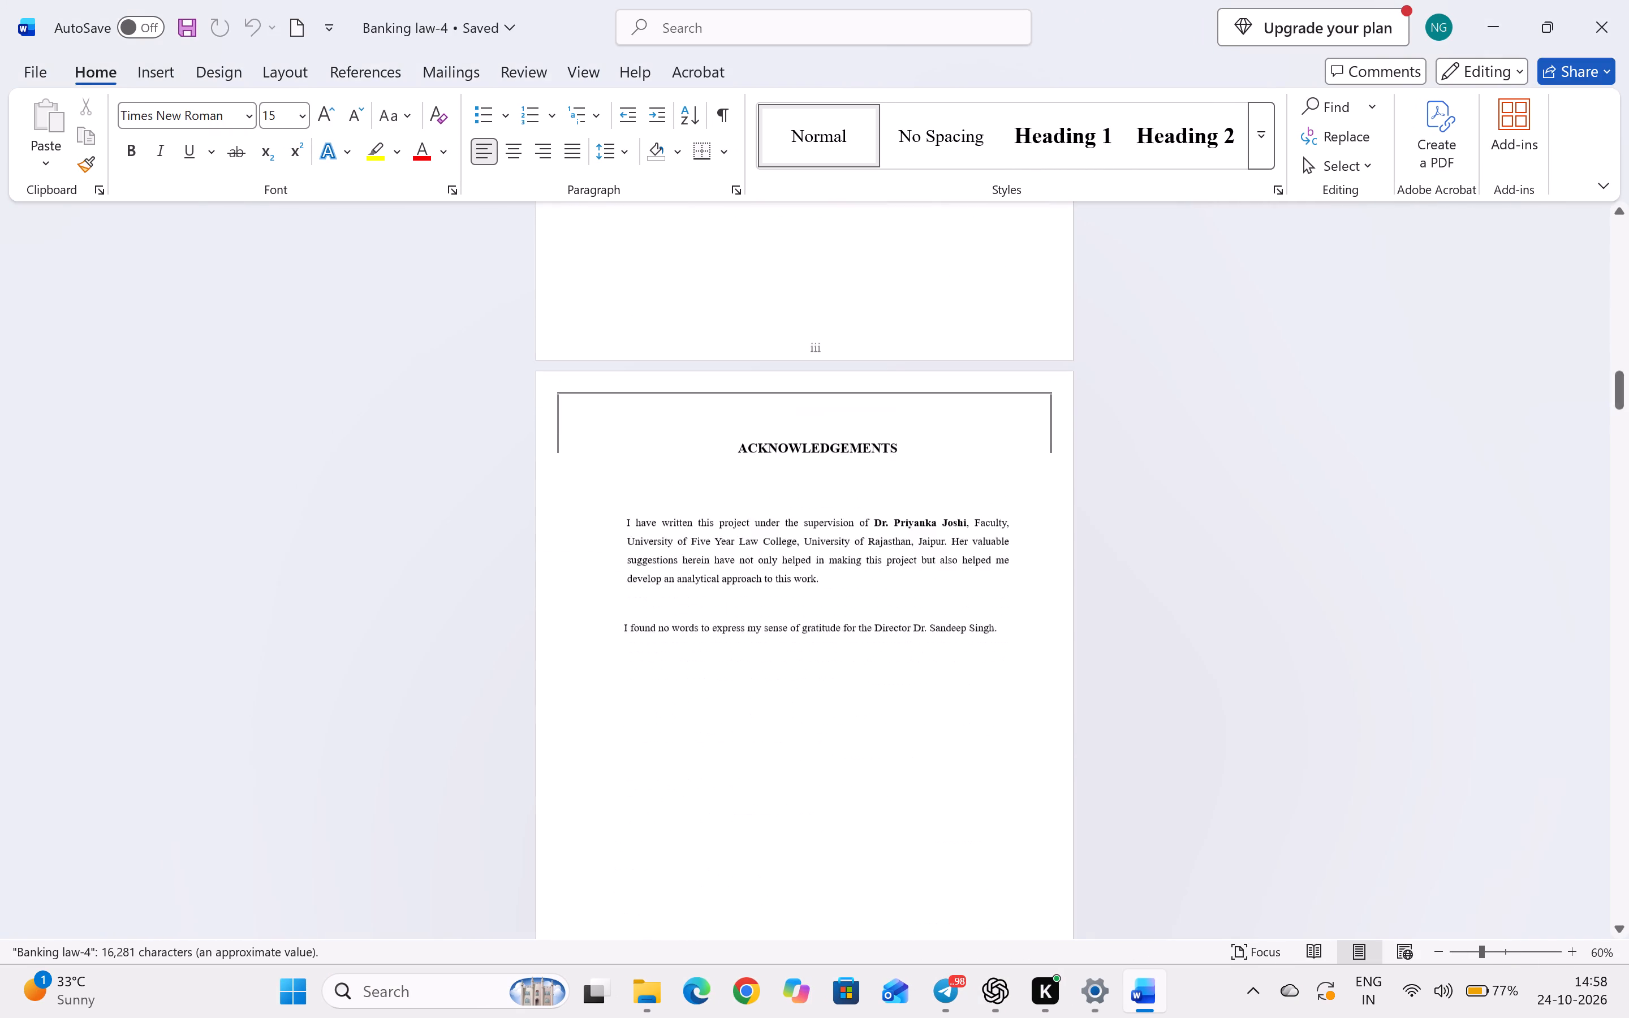
scroll(844, 487, down, 10)
scroll(844, 487, up, 16)
scroll(844, 487, down, 9)
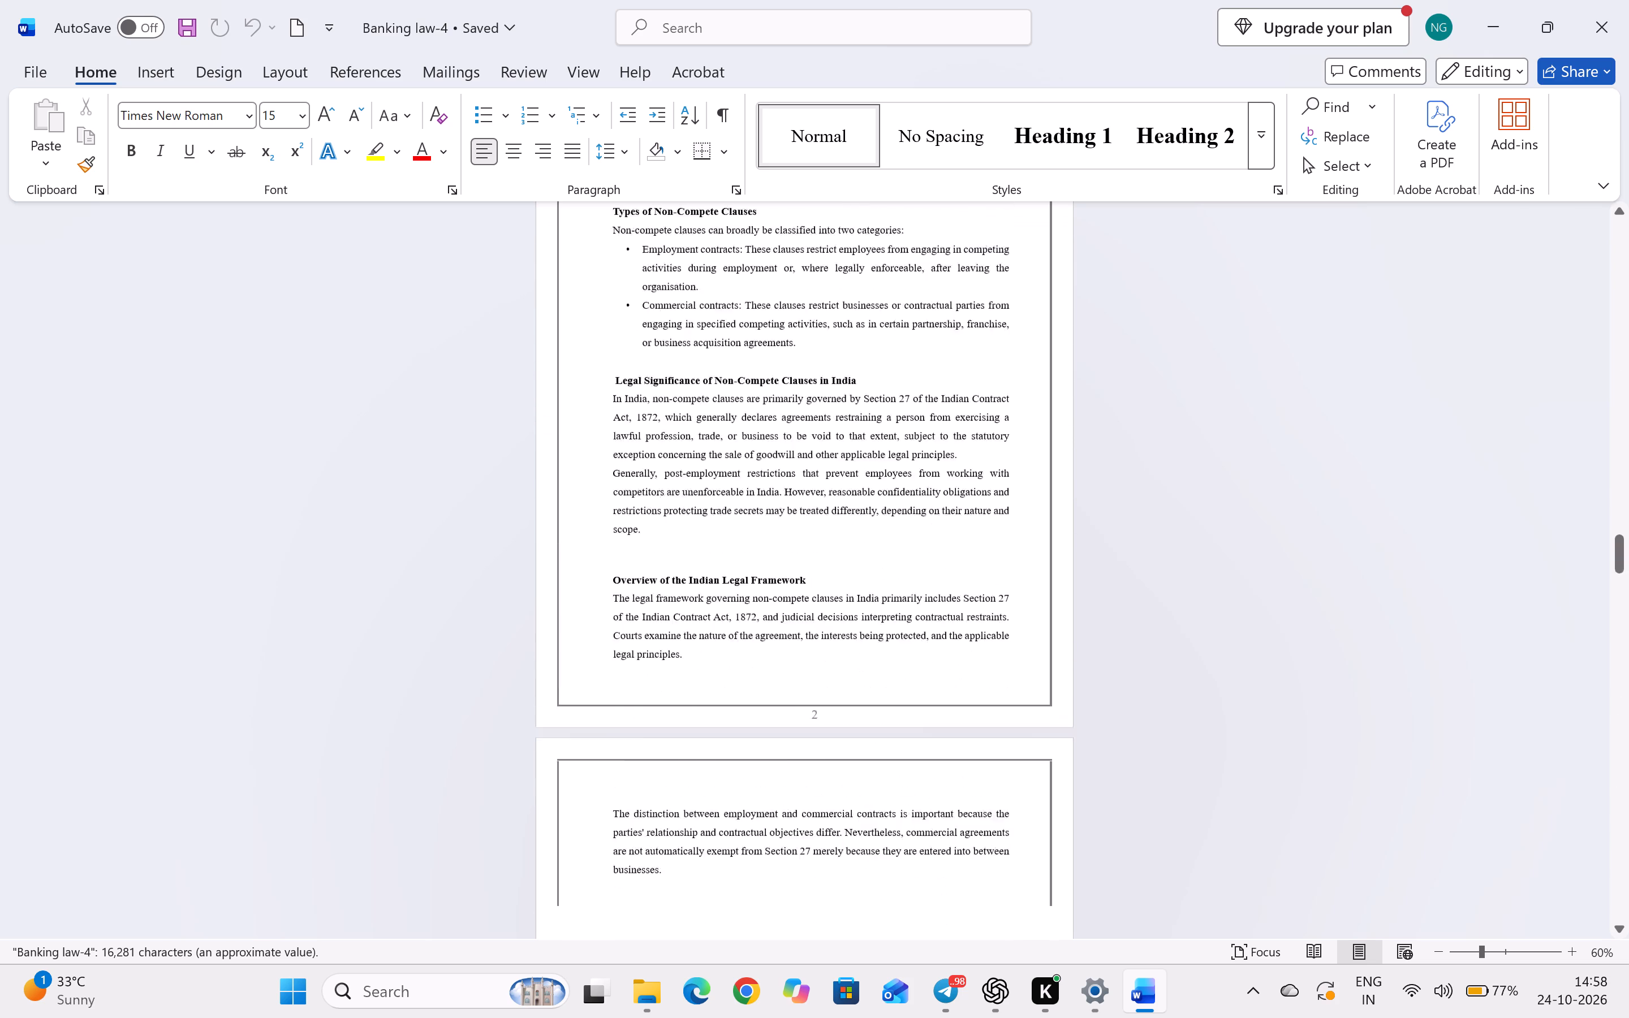
scroll(844, 487, down, 11)
scroll(844, 487, down, 10)
scroll(896, 788, down, 5)
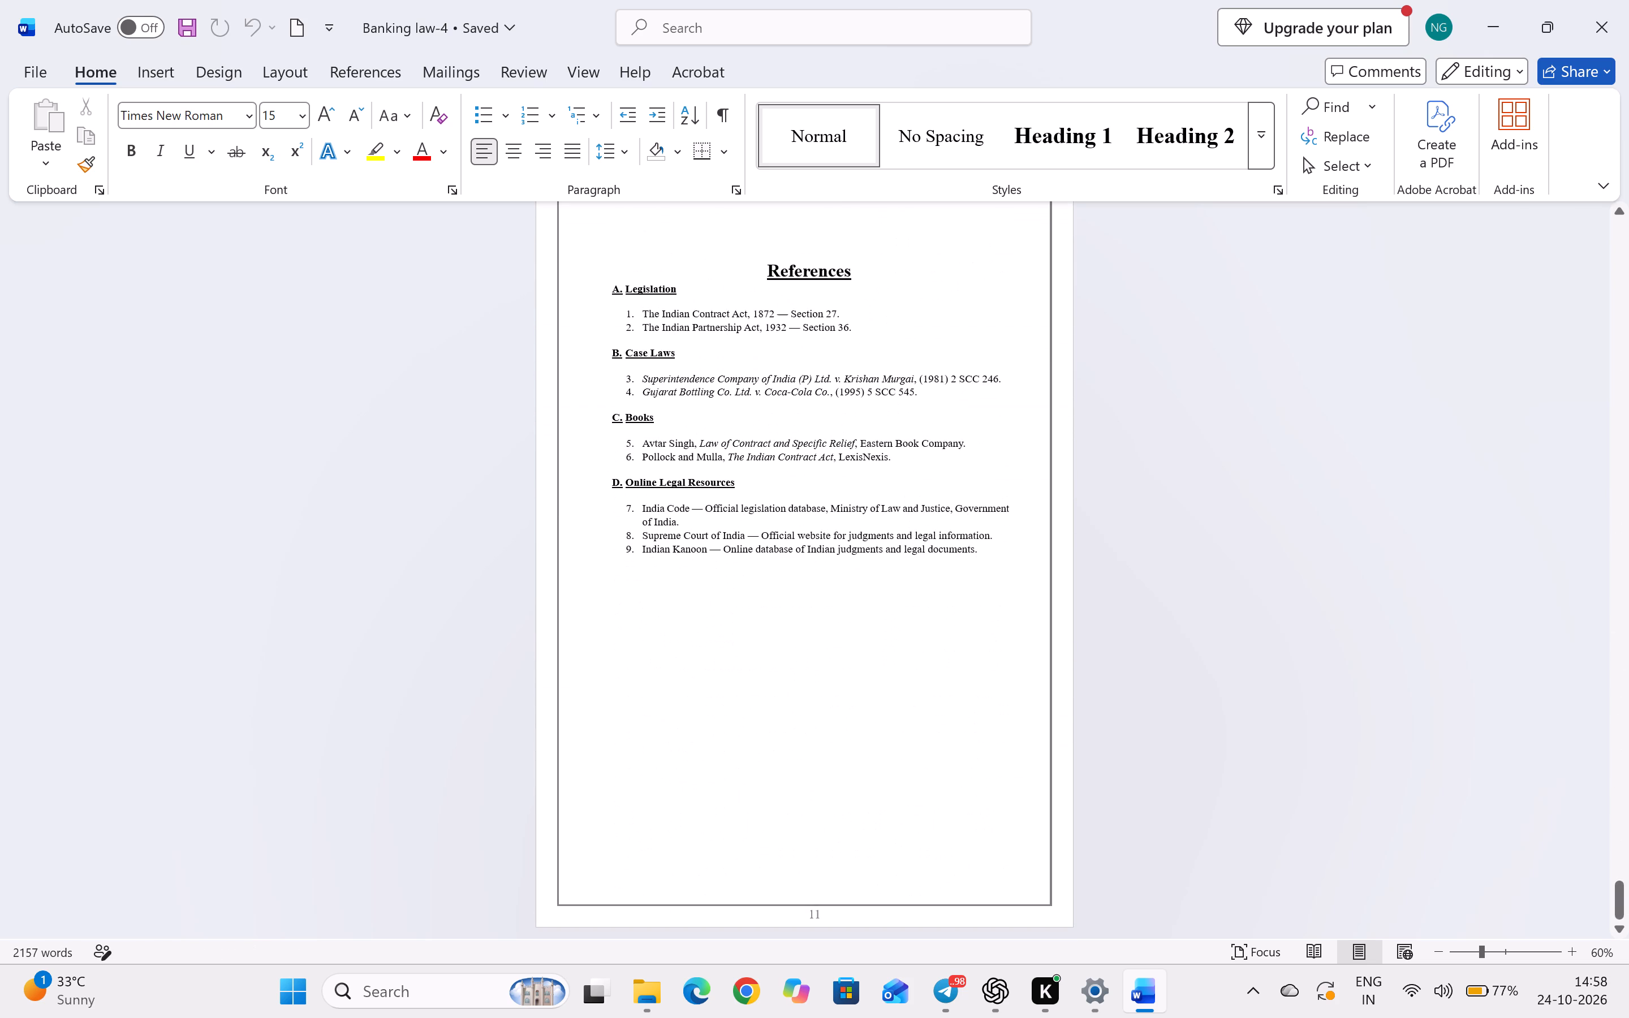
scroll(896, 788, down, 3)
drag(896, 788, 594, 148)
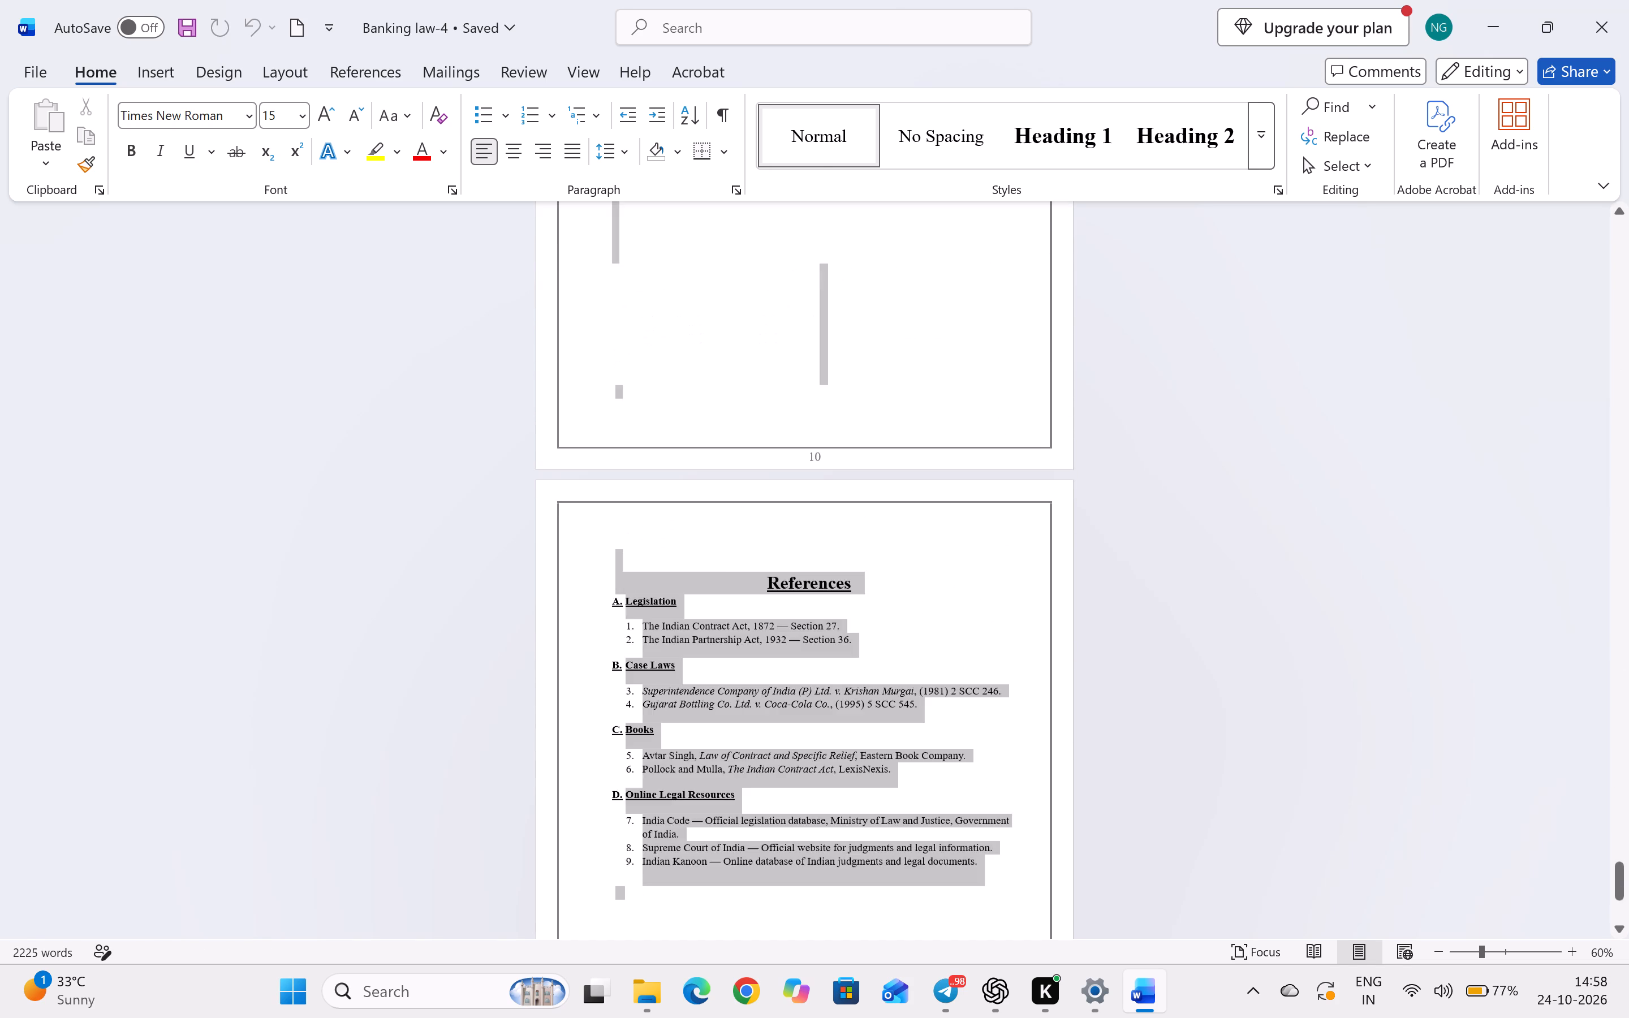
drag(594, 148, 633, 186)
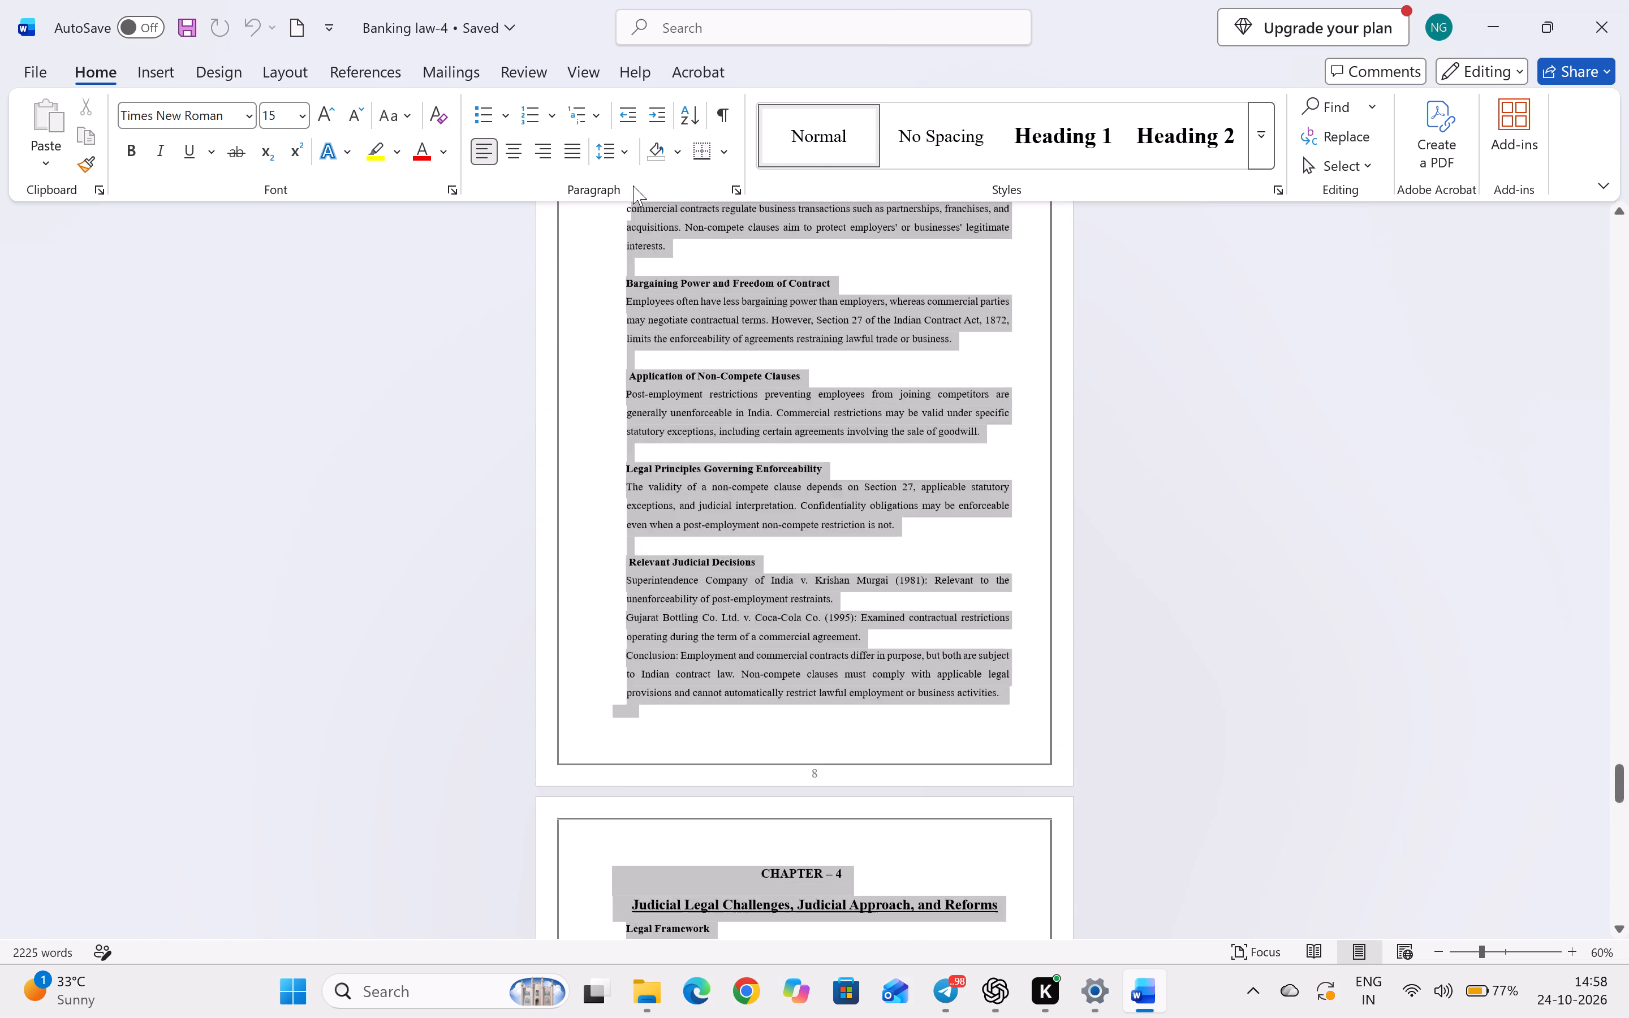
drag(633, 186, 656, 234)
drag(656, 234, 632, 145)
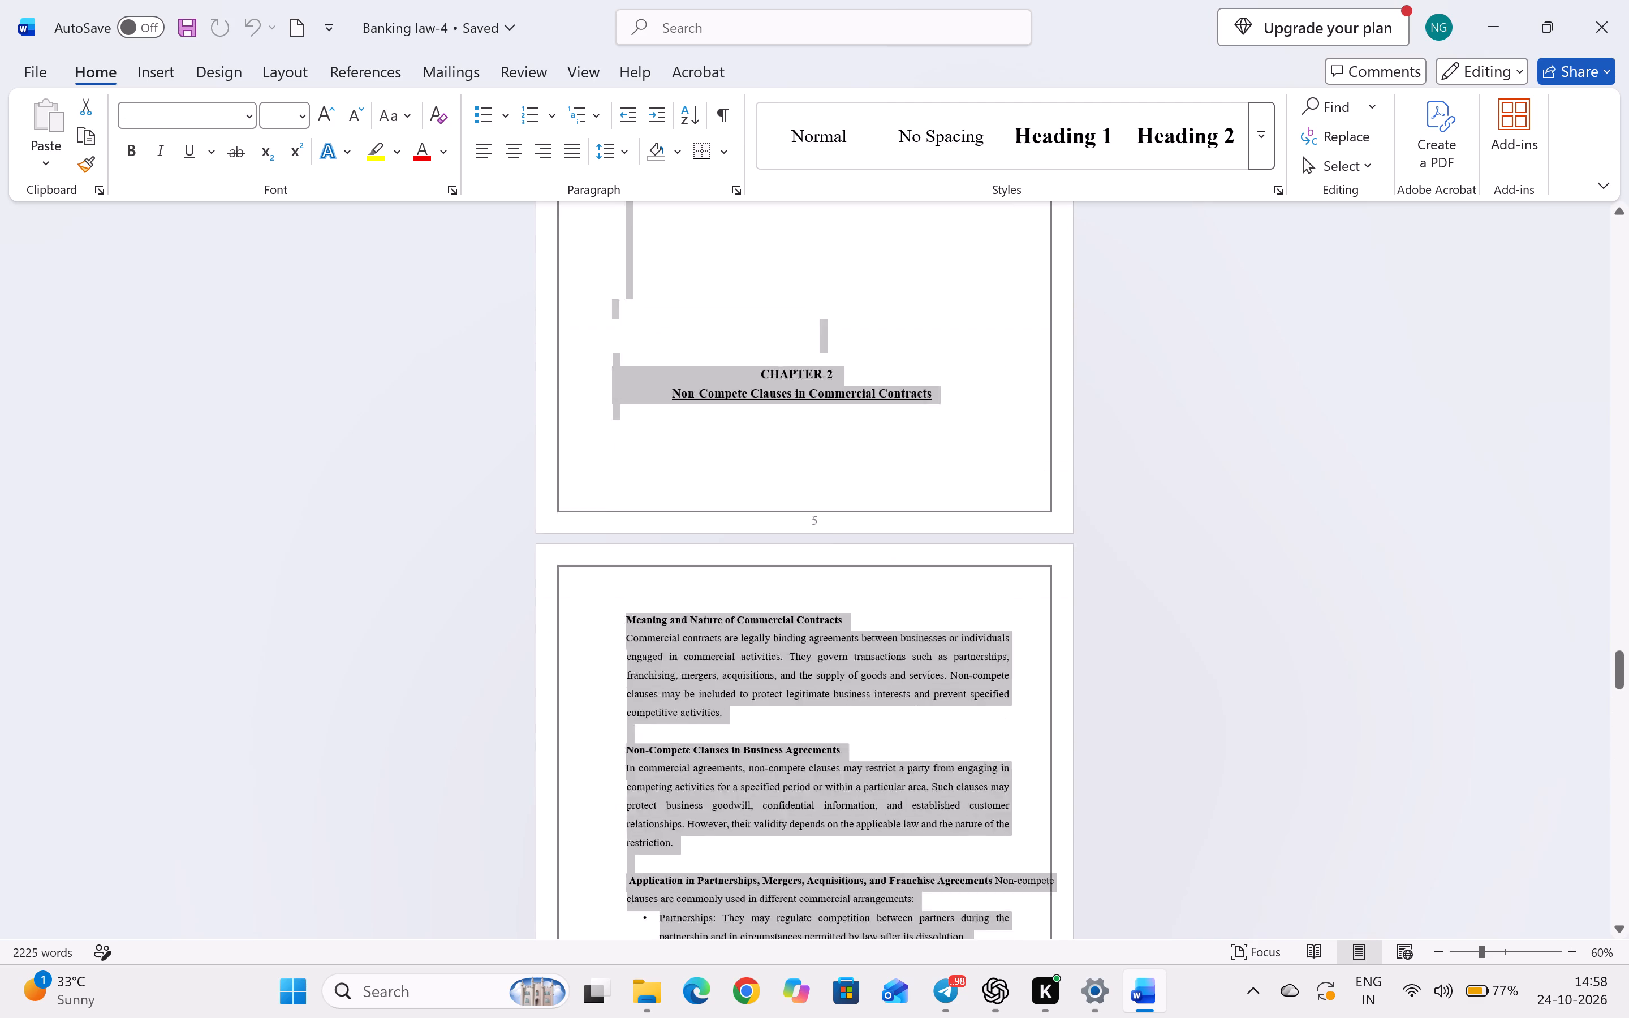
drag(632, 145, 631, 167)
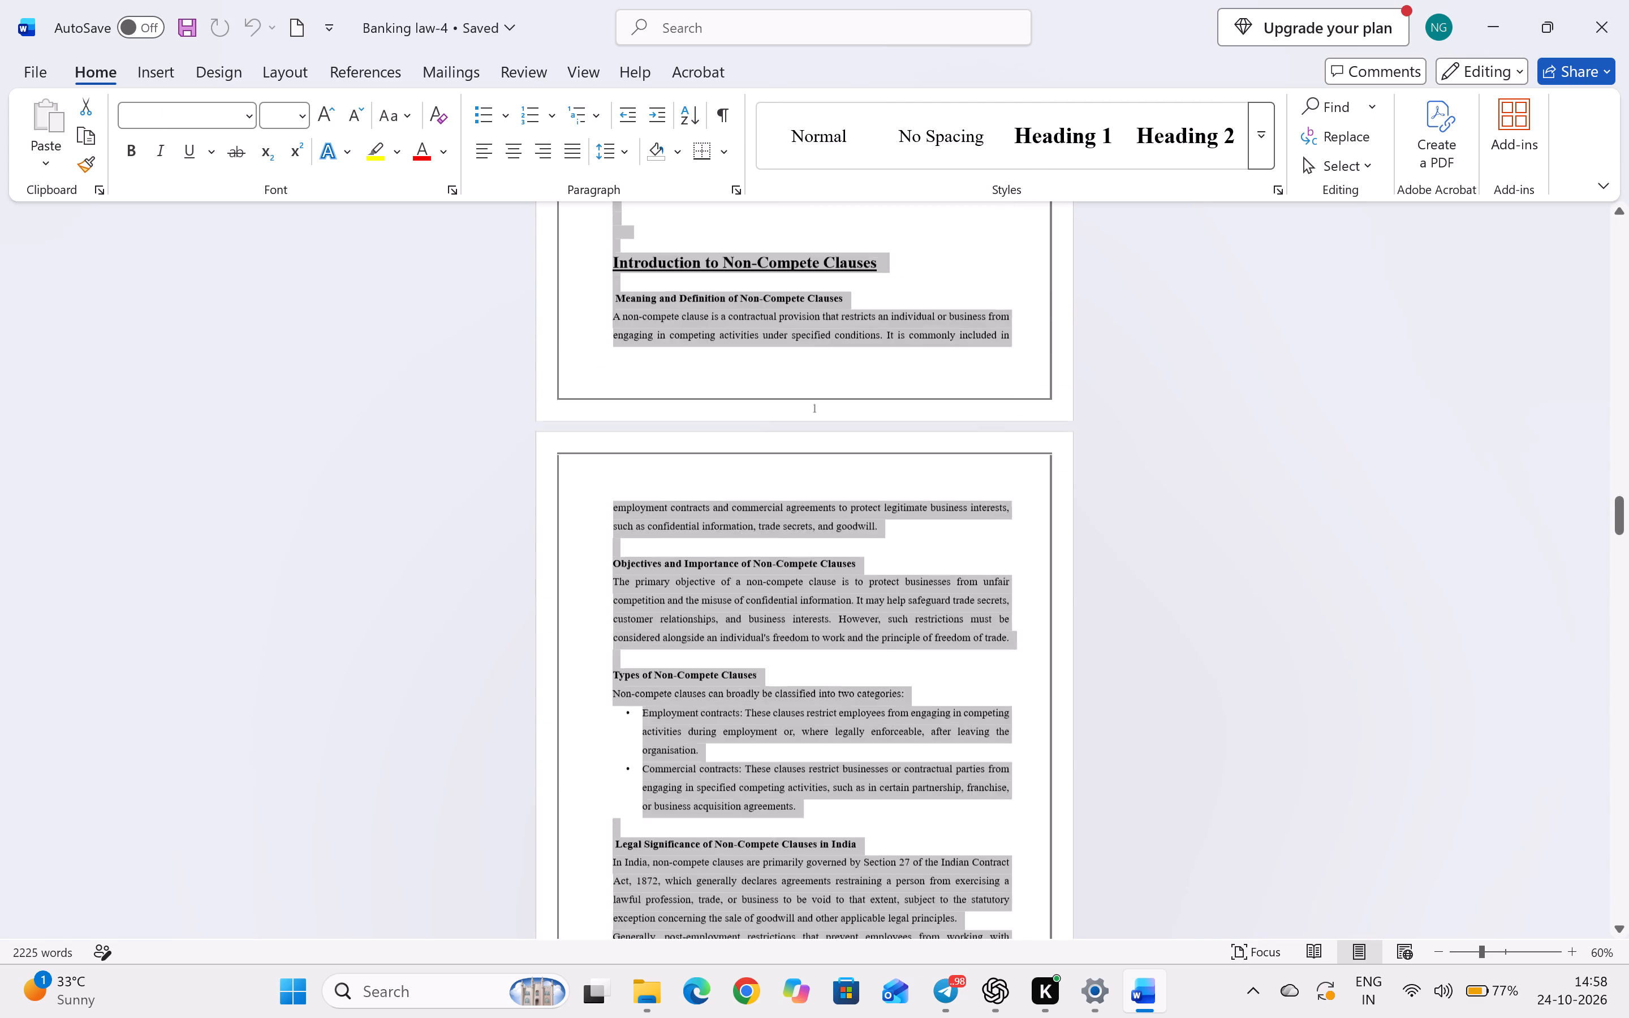
drag(631, 167, 630, 170)
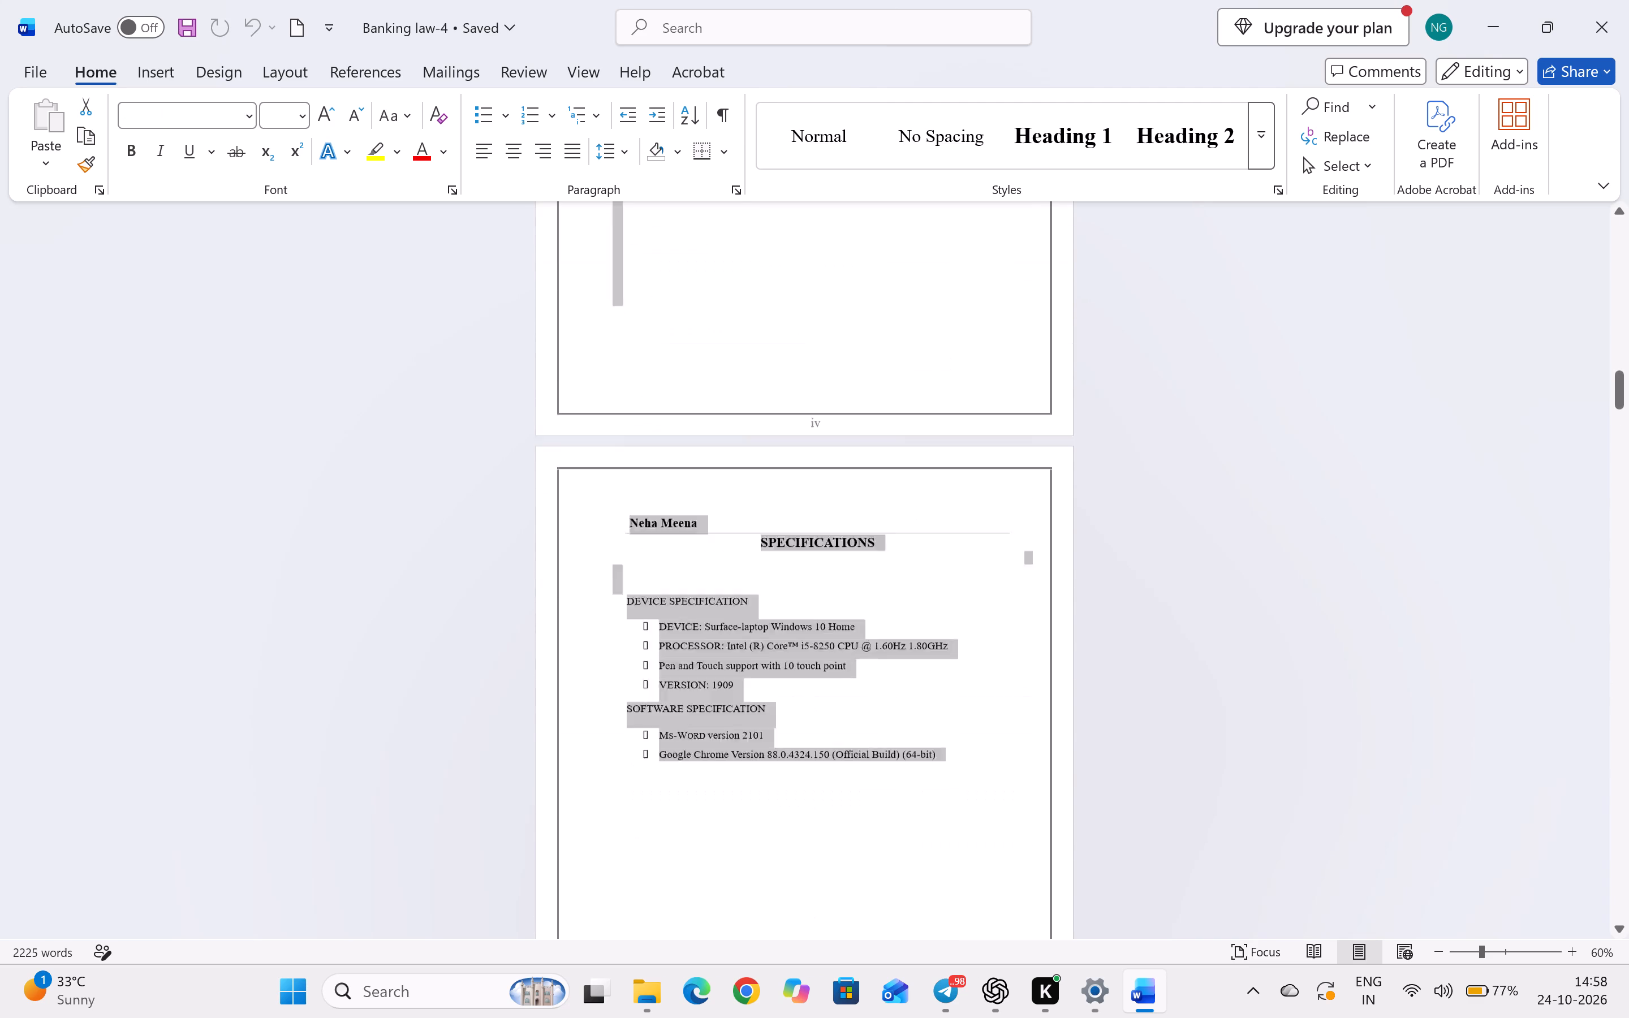
drag(630, 170, 756, 449)
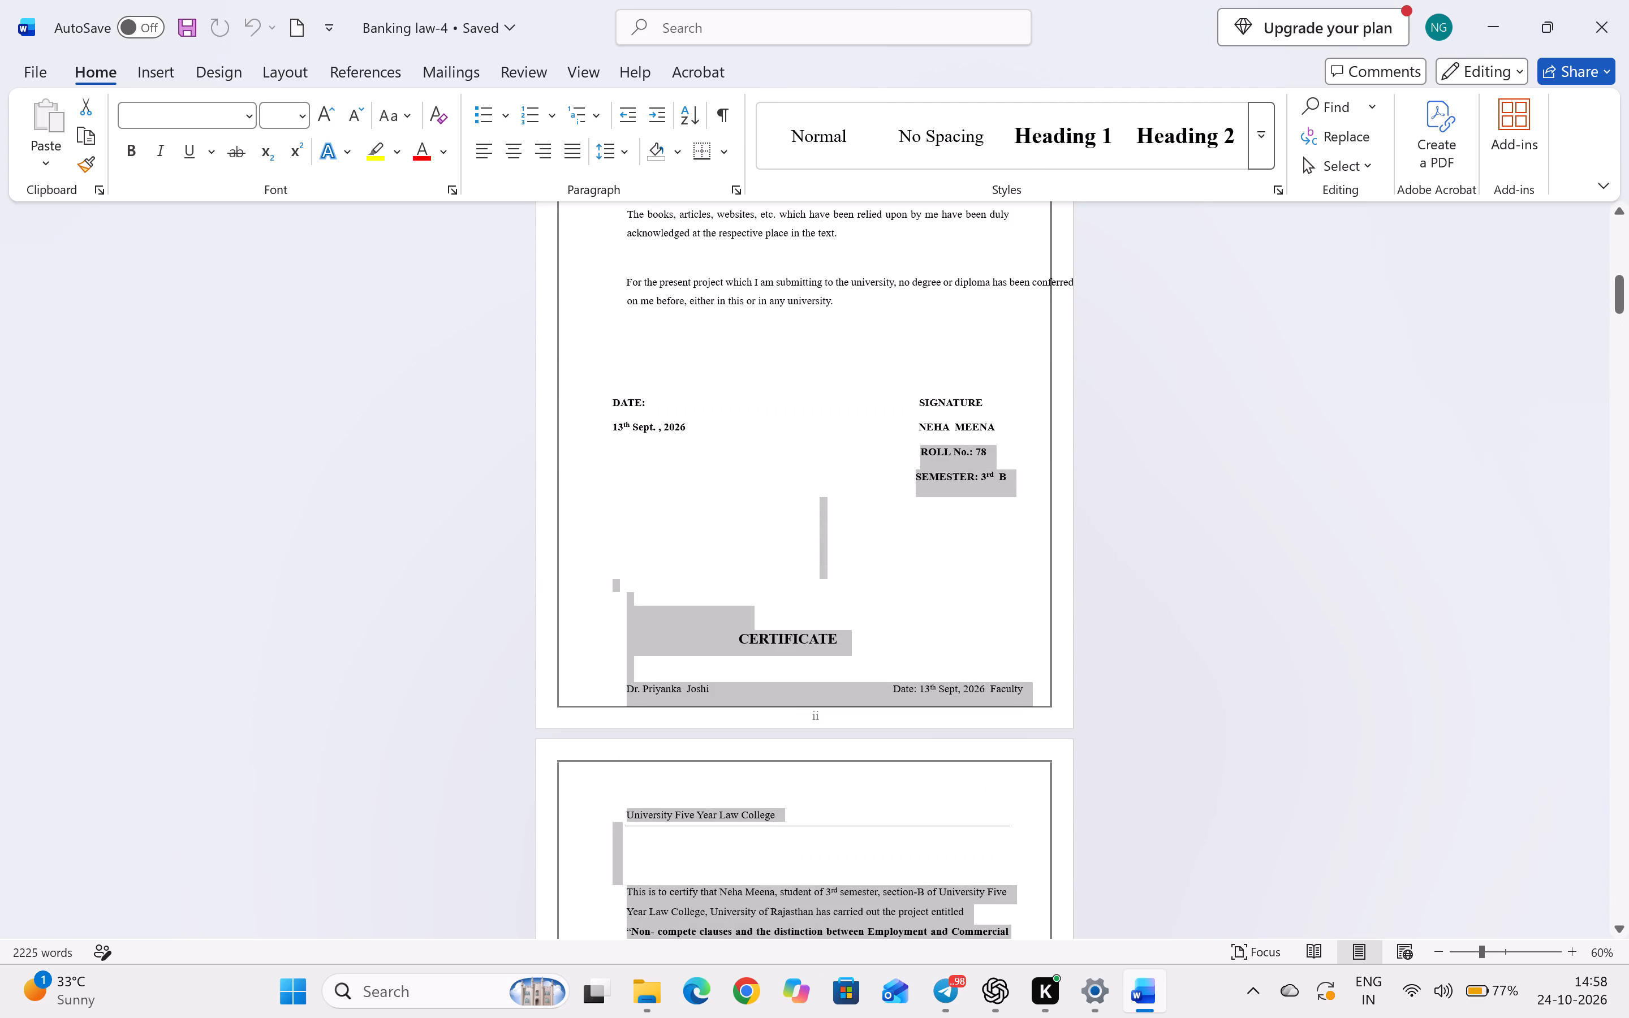
drag(756, 449, 809, 956)
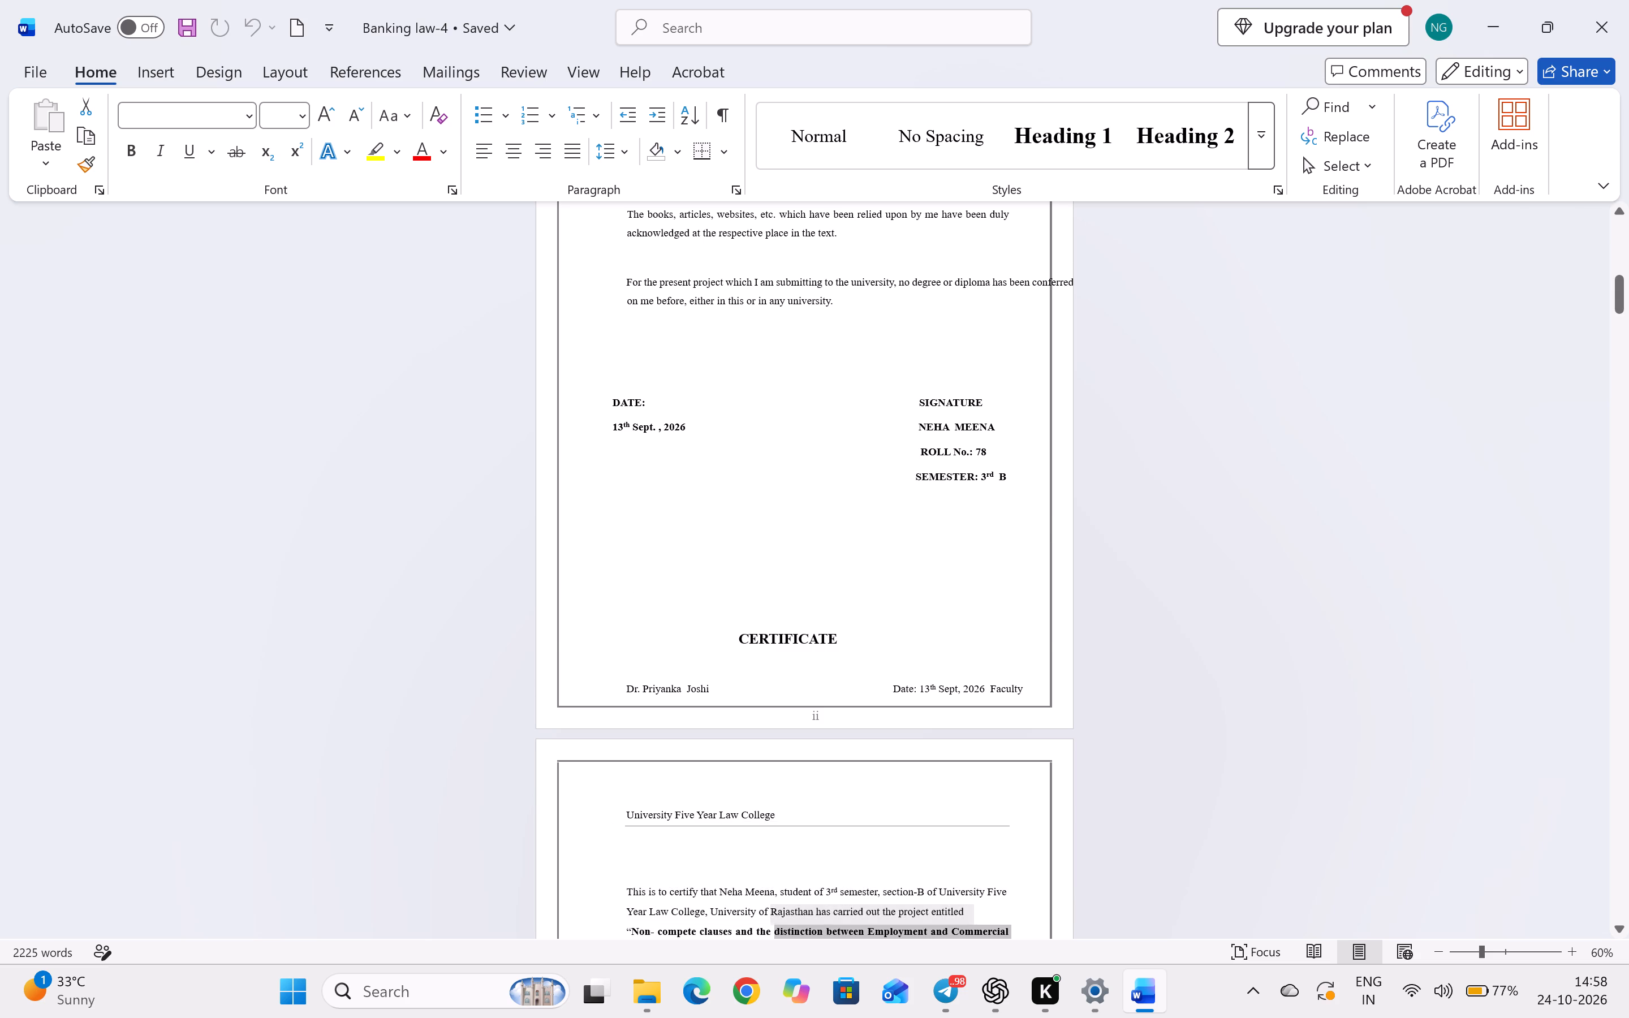
drag(809, 956, 849, 989)
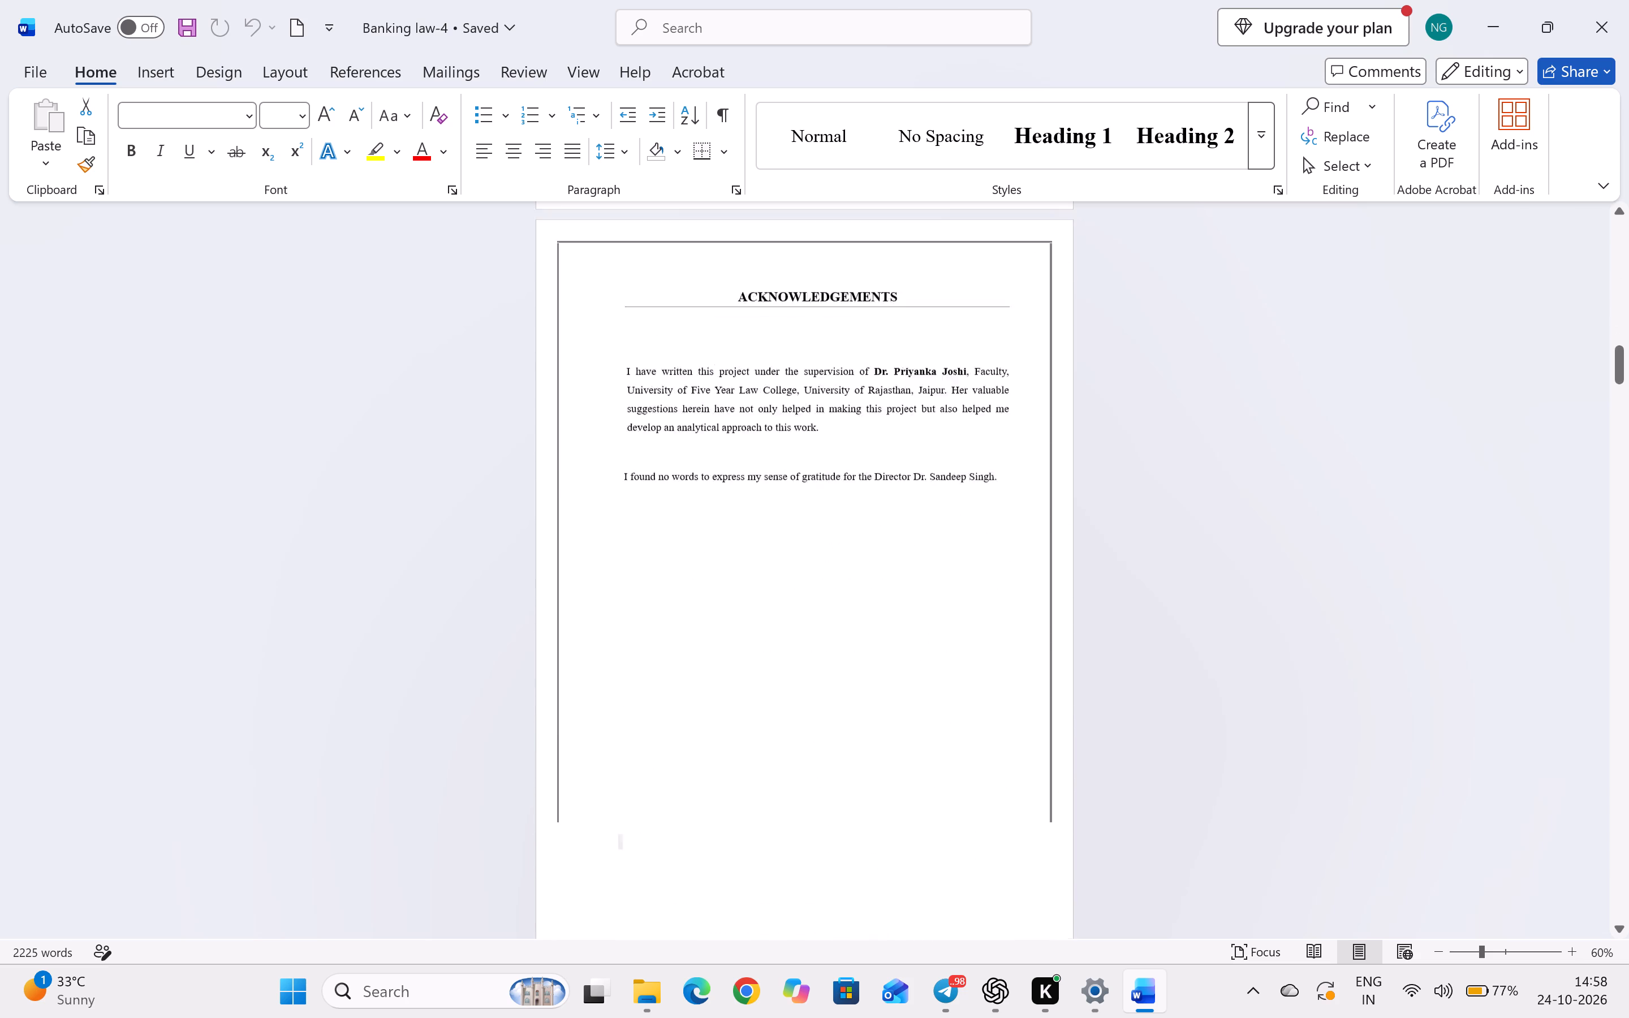
drag(849, 989, 656, 685)
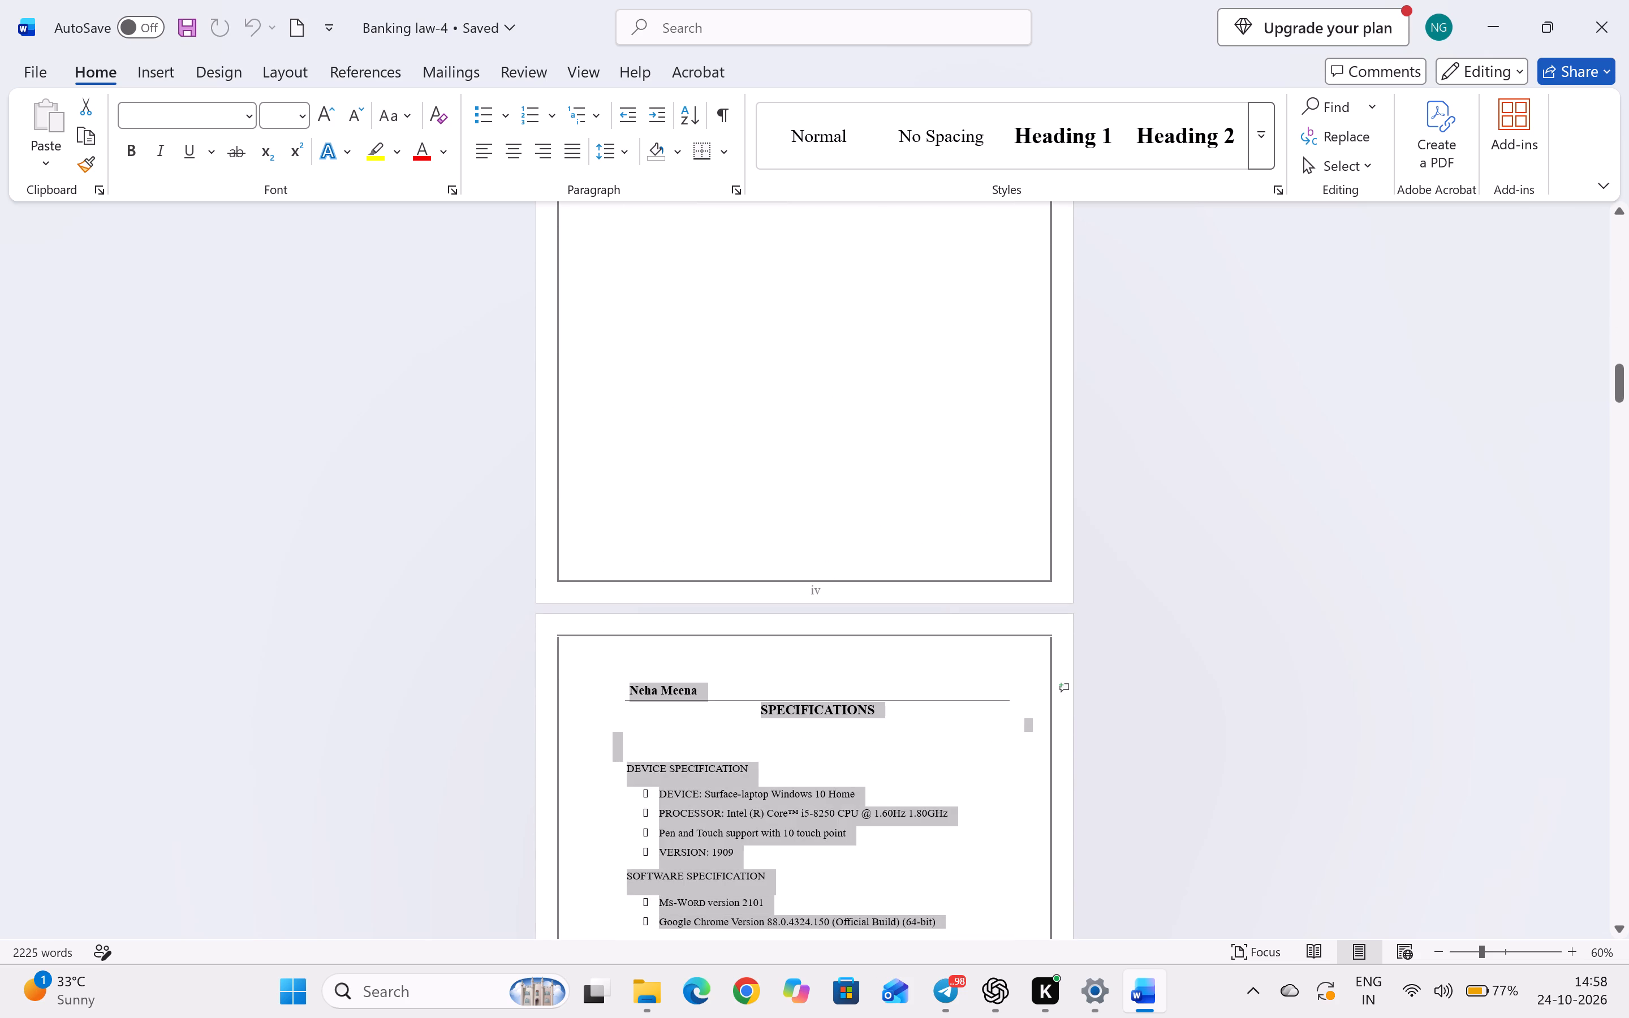
drag(656, 685, 647, 694)
key(BackSpace)
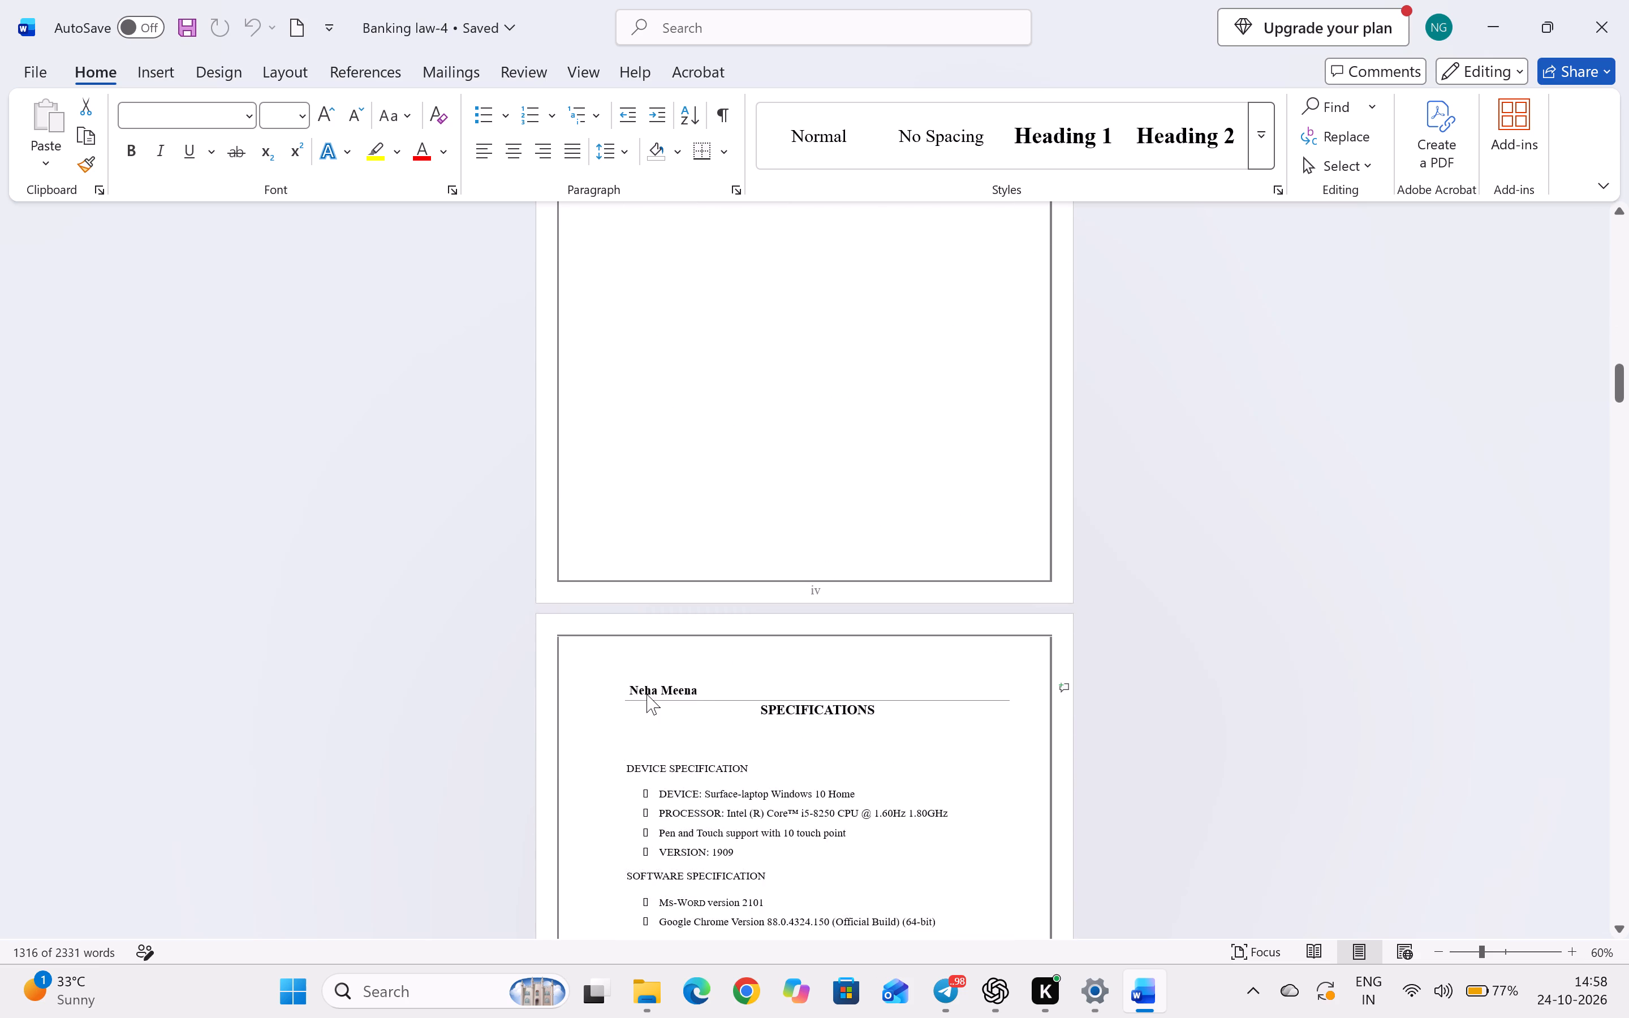
Delete the remaining old content from the Chapter 3 heading through the end of the References, keeping the Acknowledgements page.
scroll(859, 679, down, 6)
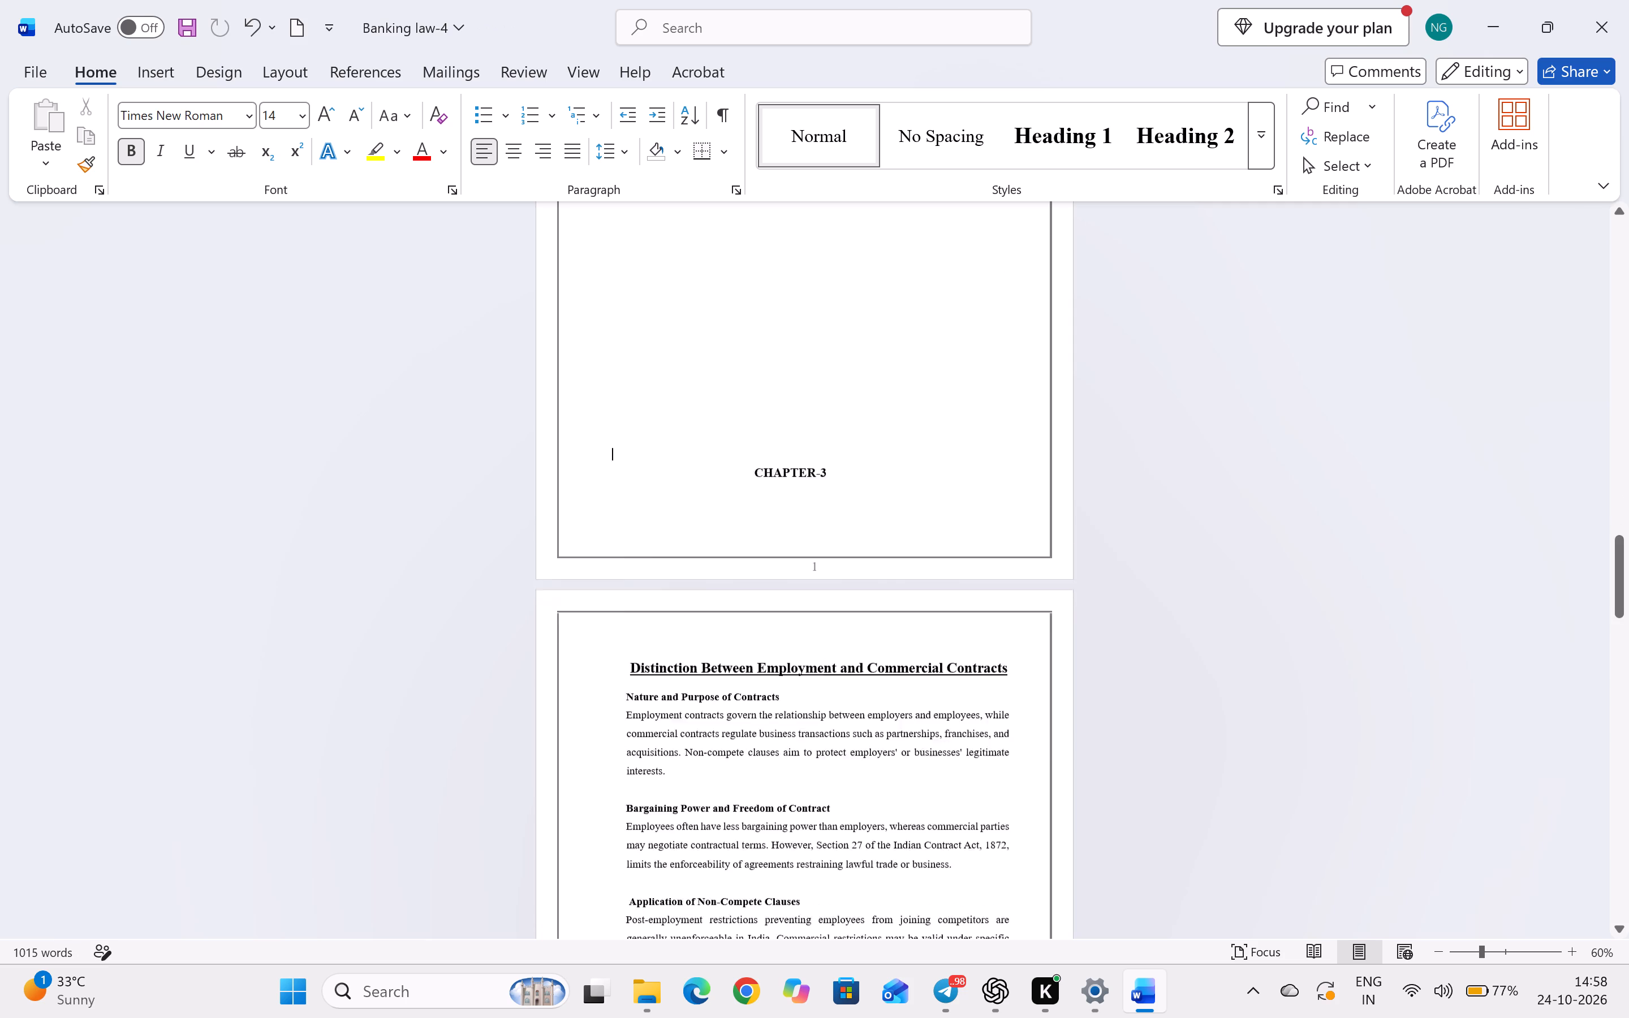
scroll(859, 679, down, 15)
drag(942, 652, 895, 465)
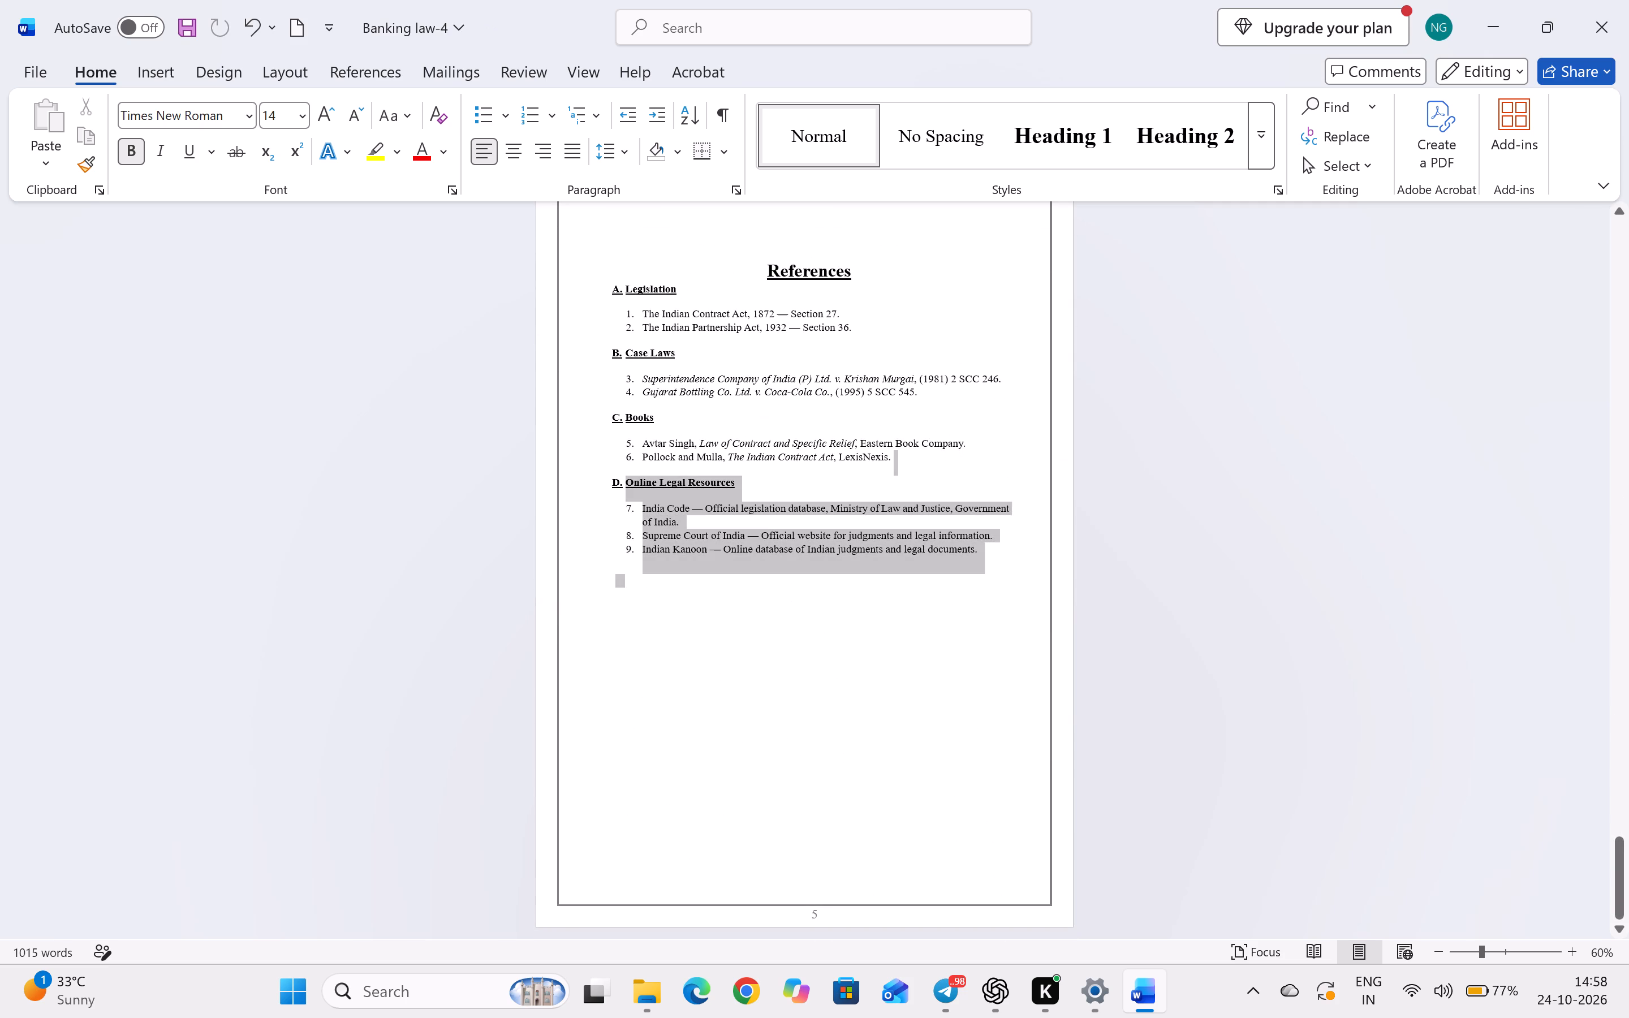
drag(895, 465, 794, 394)
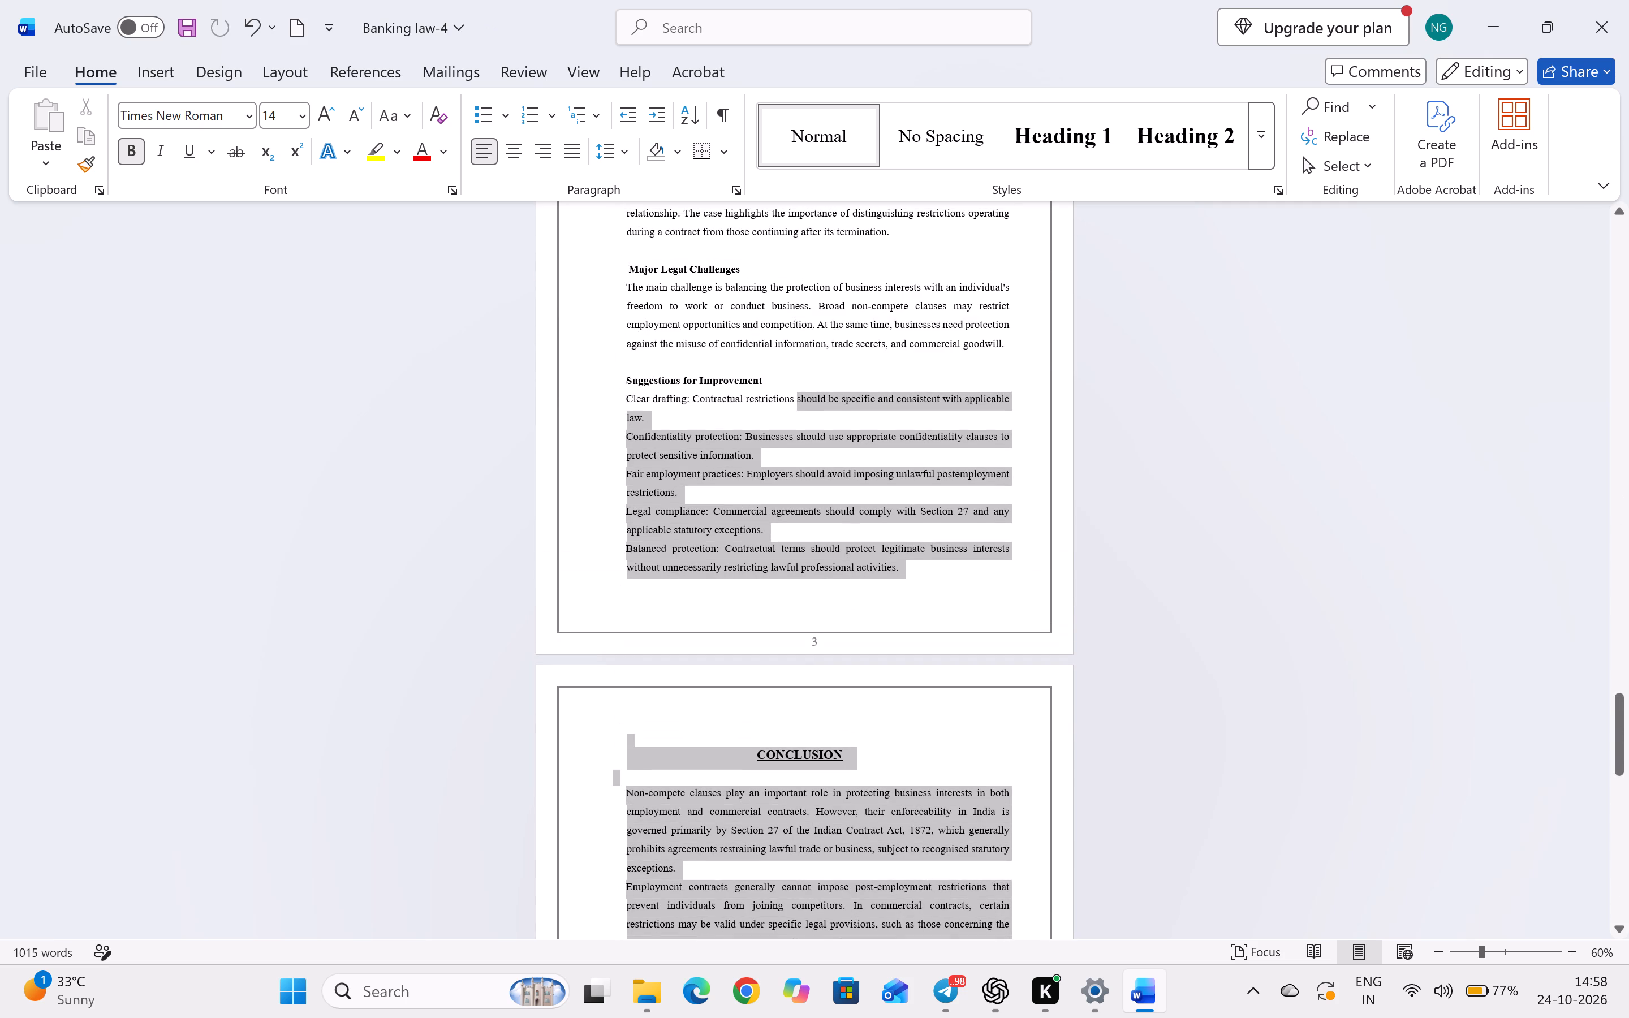
drag(794, 394, 767, 307)
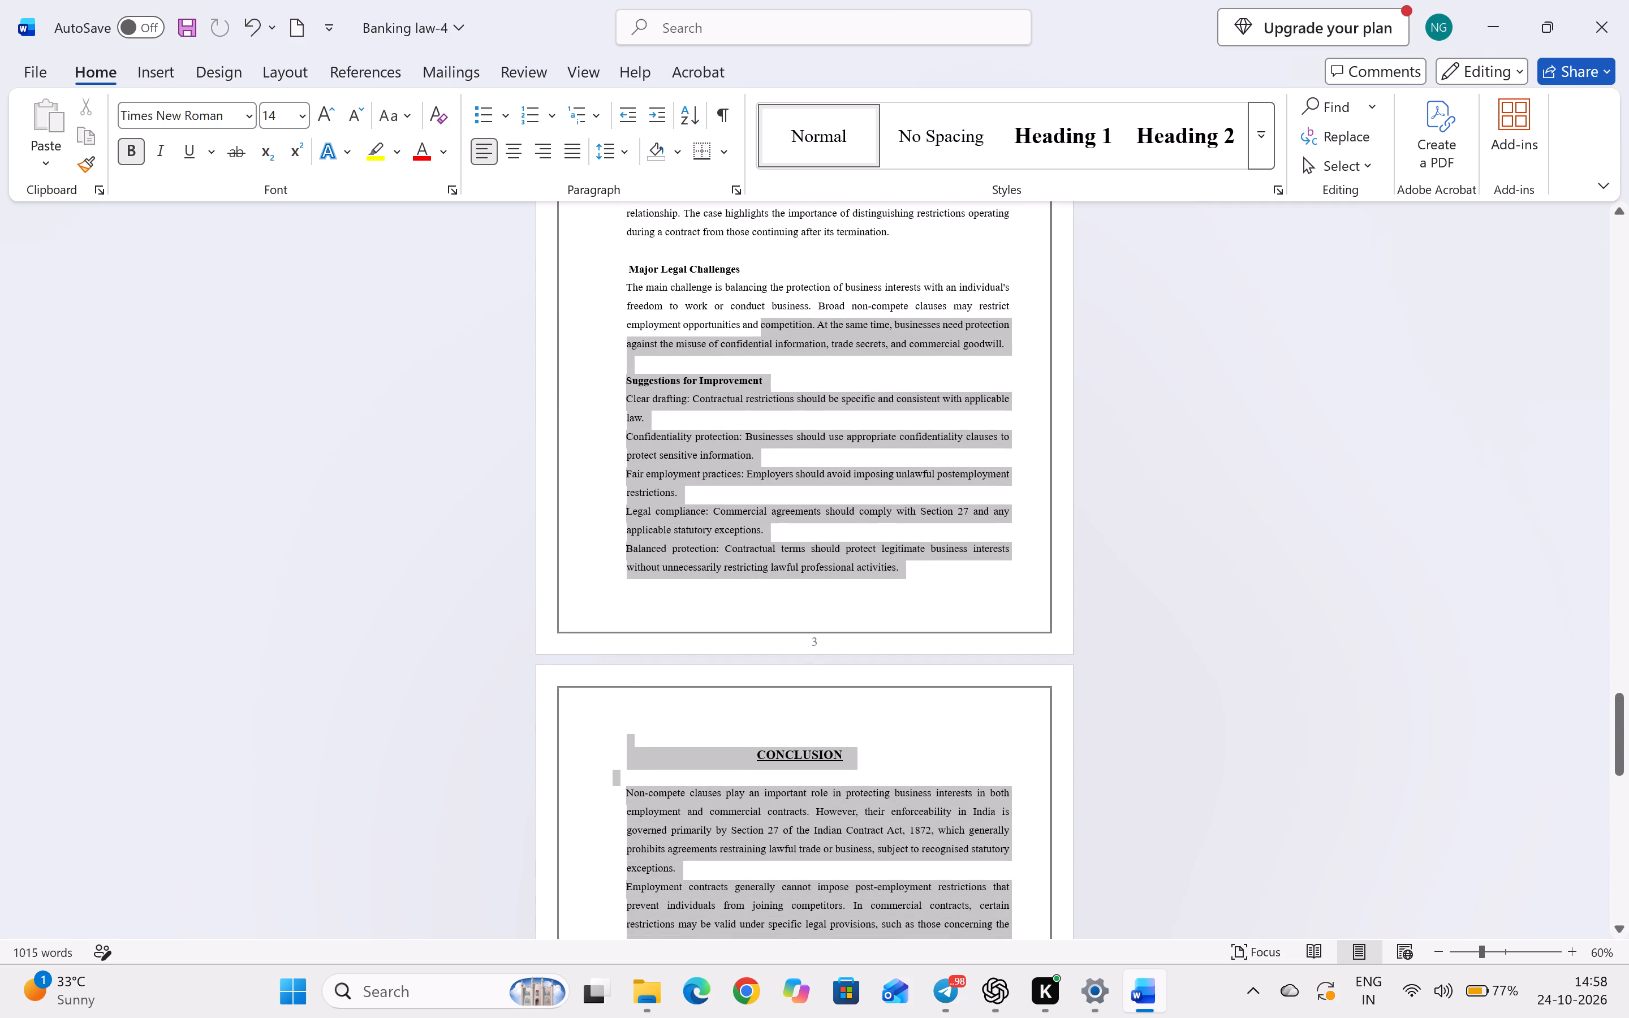
drag(767, 307, 809, 489)
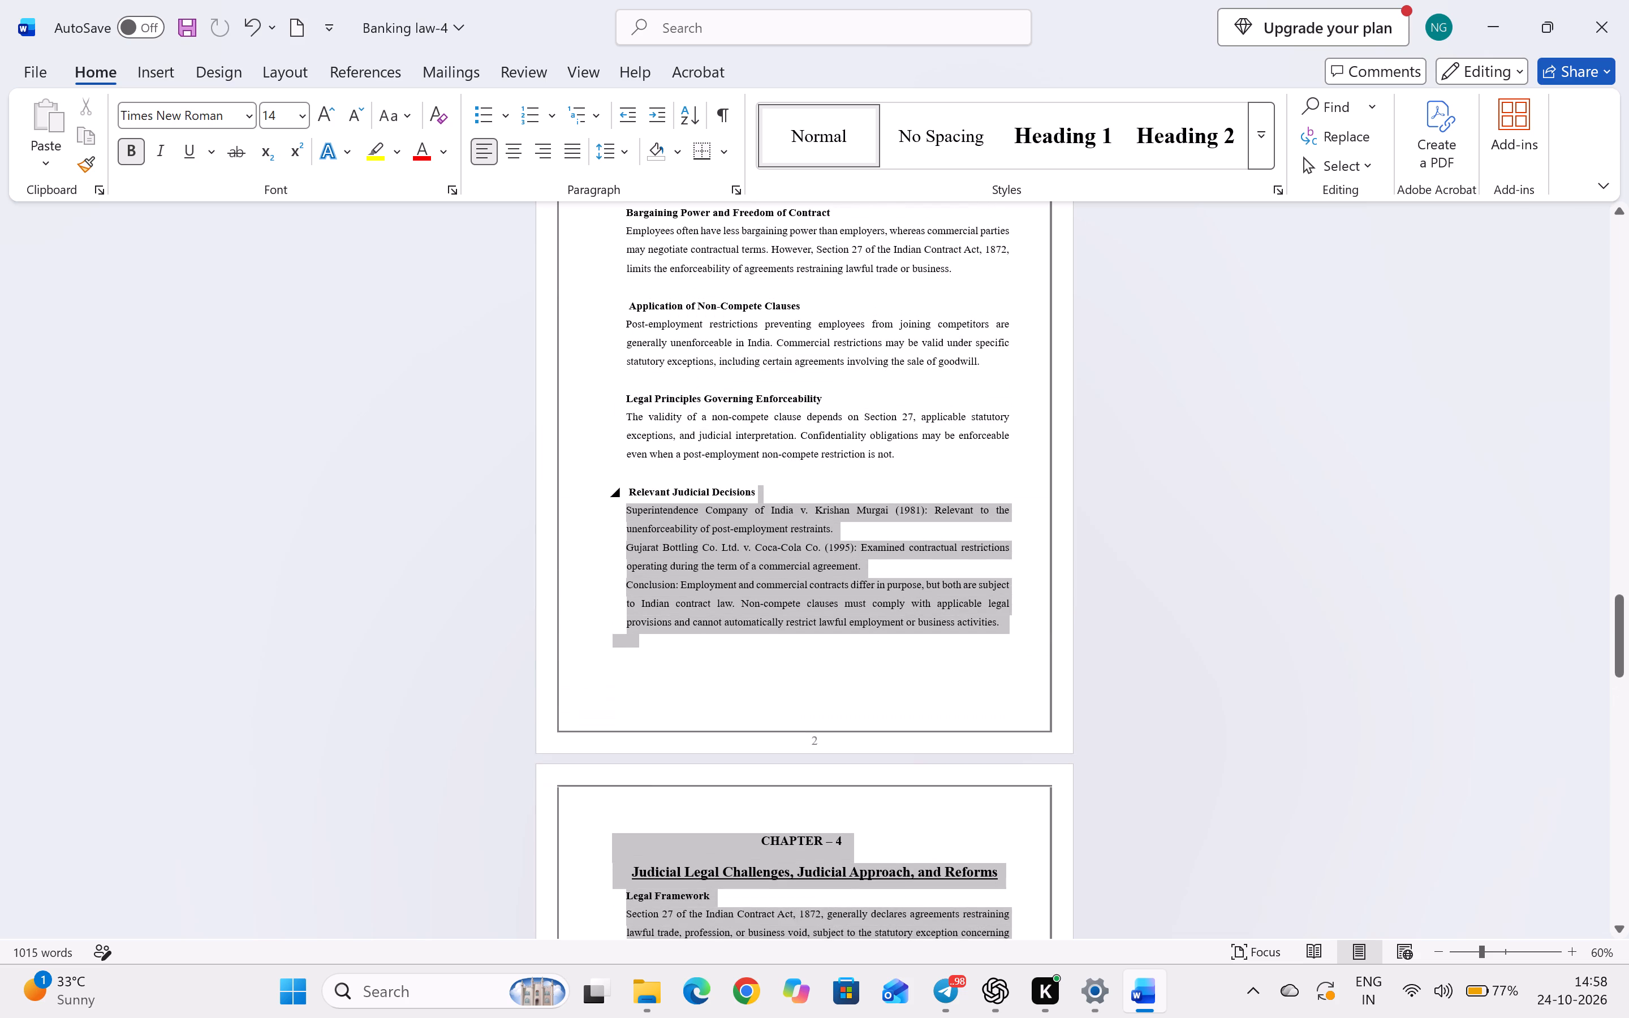
drag(809, 489, 687, 239)
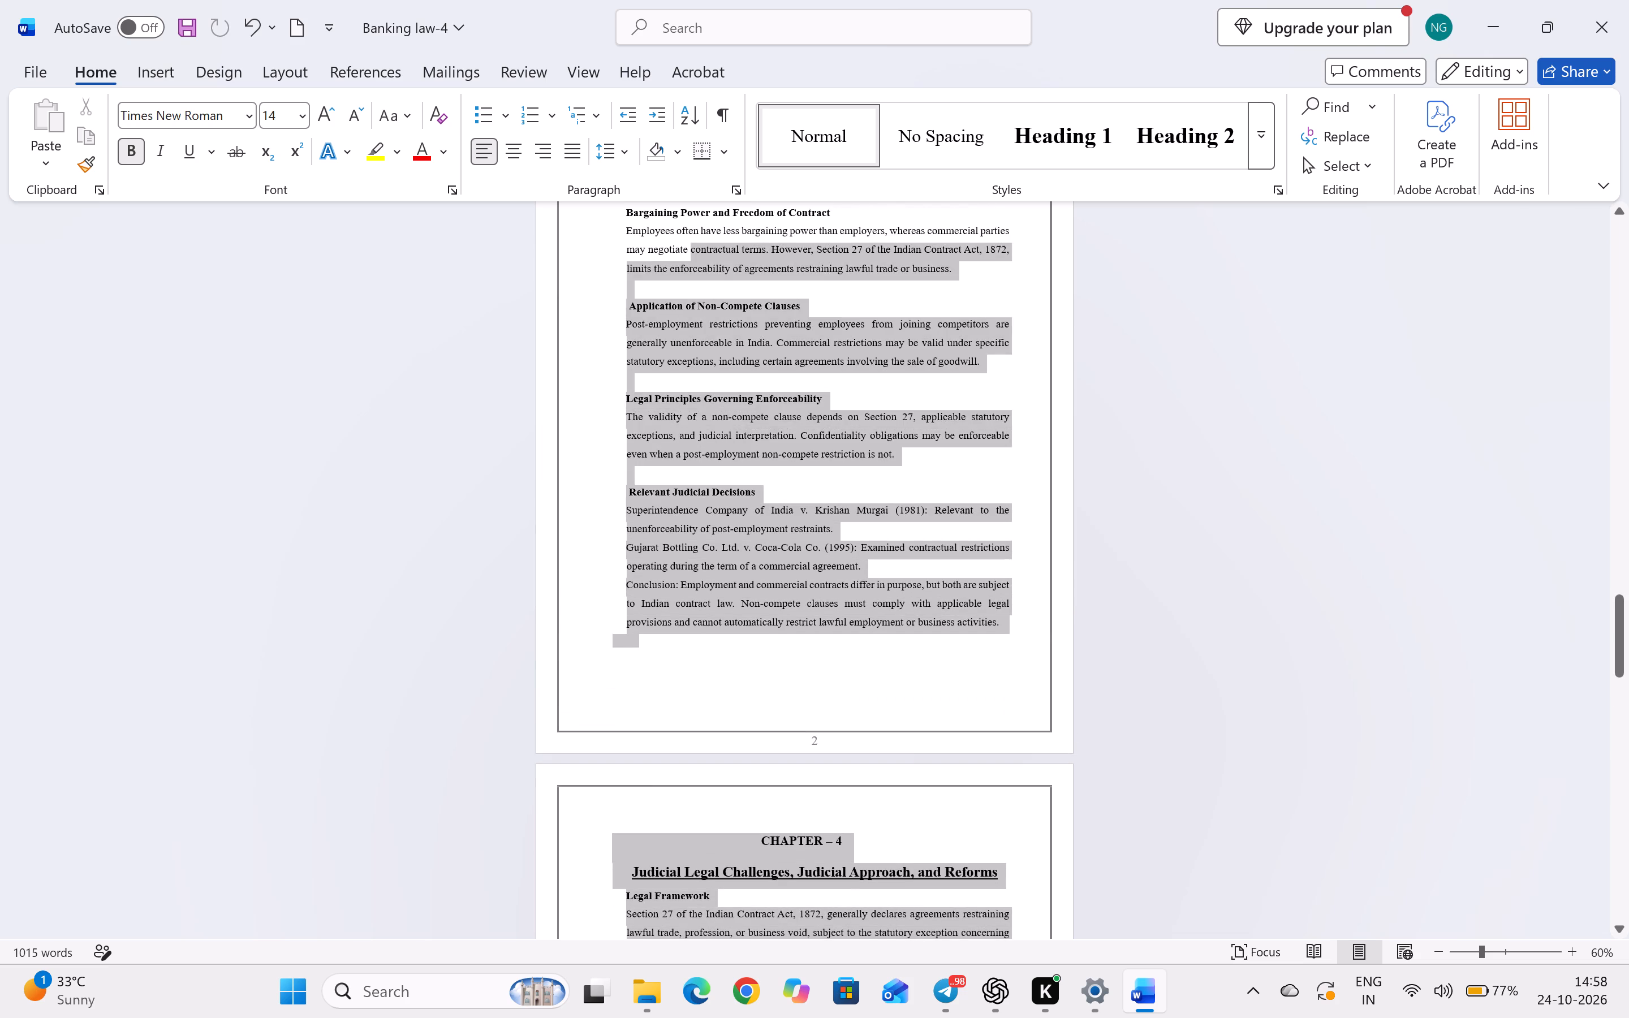
drag(687, 239, 680, 261)
key(BackSpace)
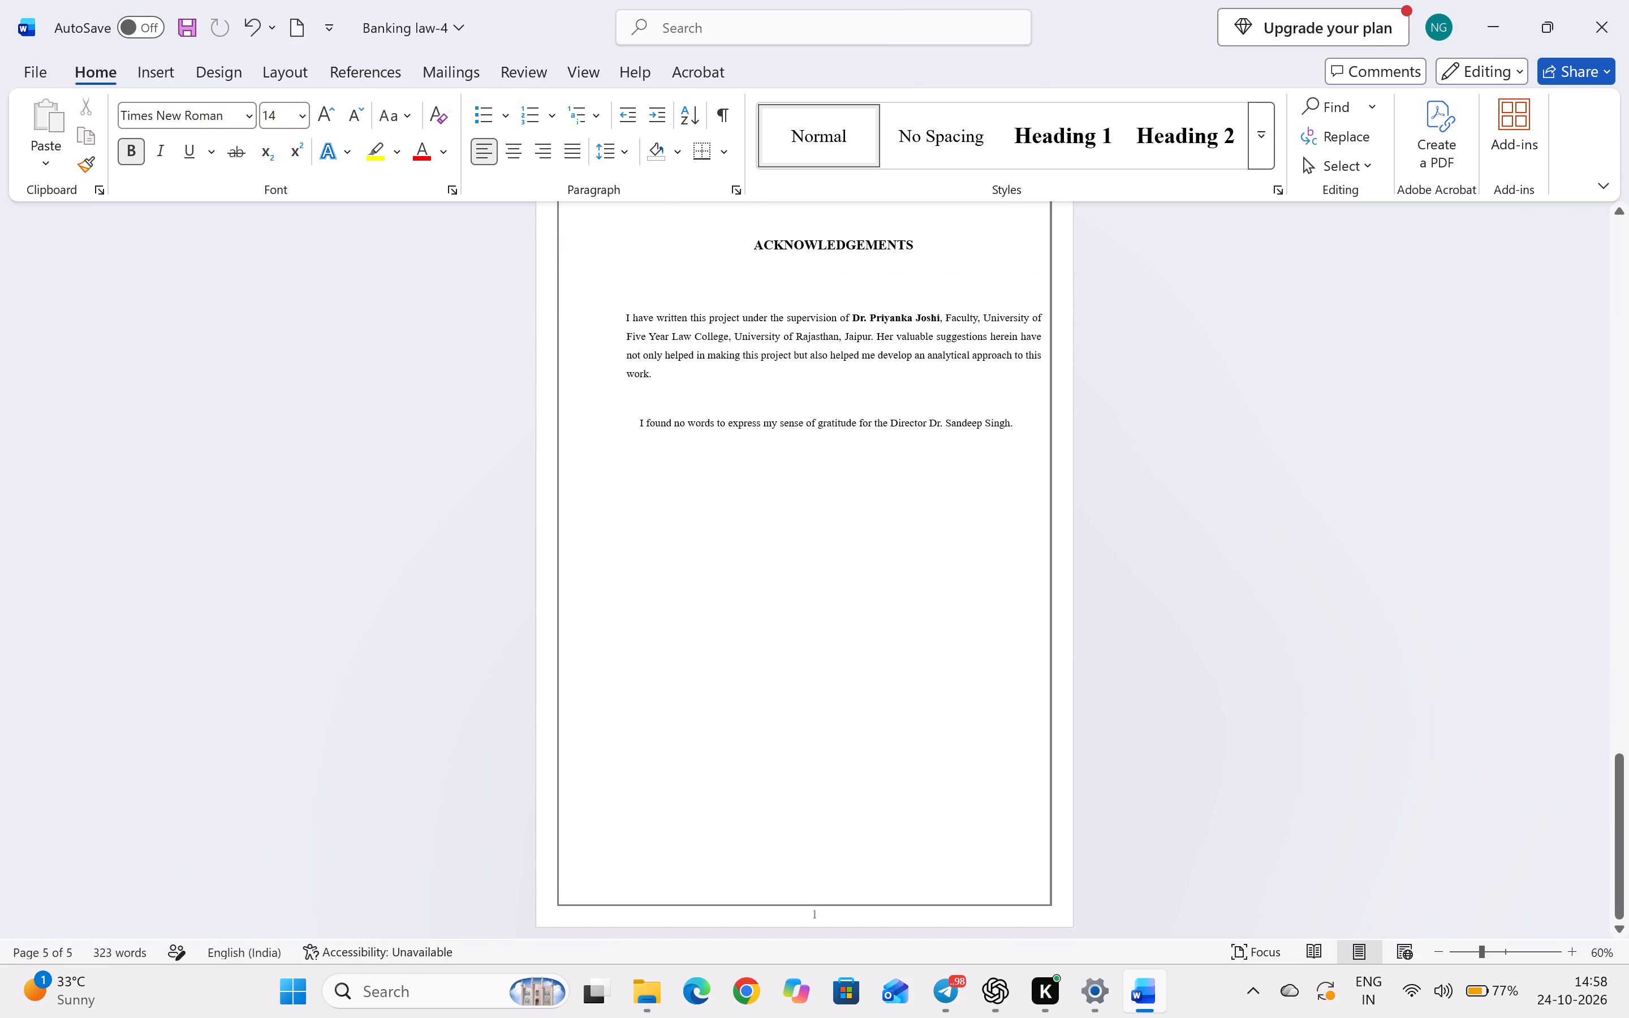
Delete the old project title about non-compete clauses from beneath "A PROJECT ON" on the title page.
scroll(874, 527, up, 13)
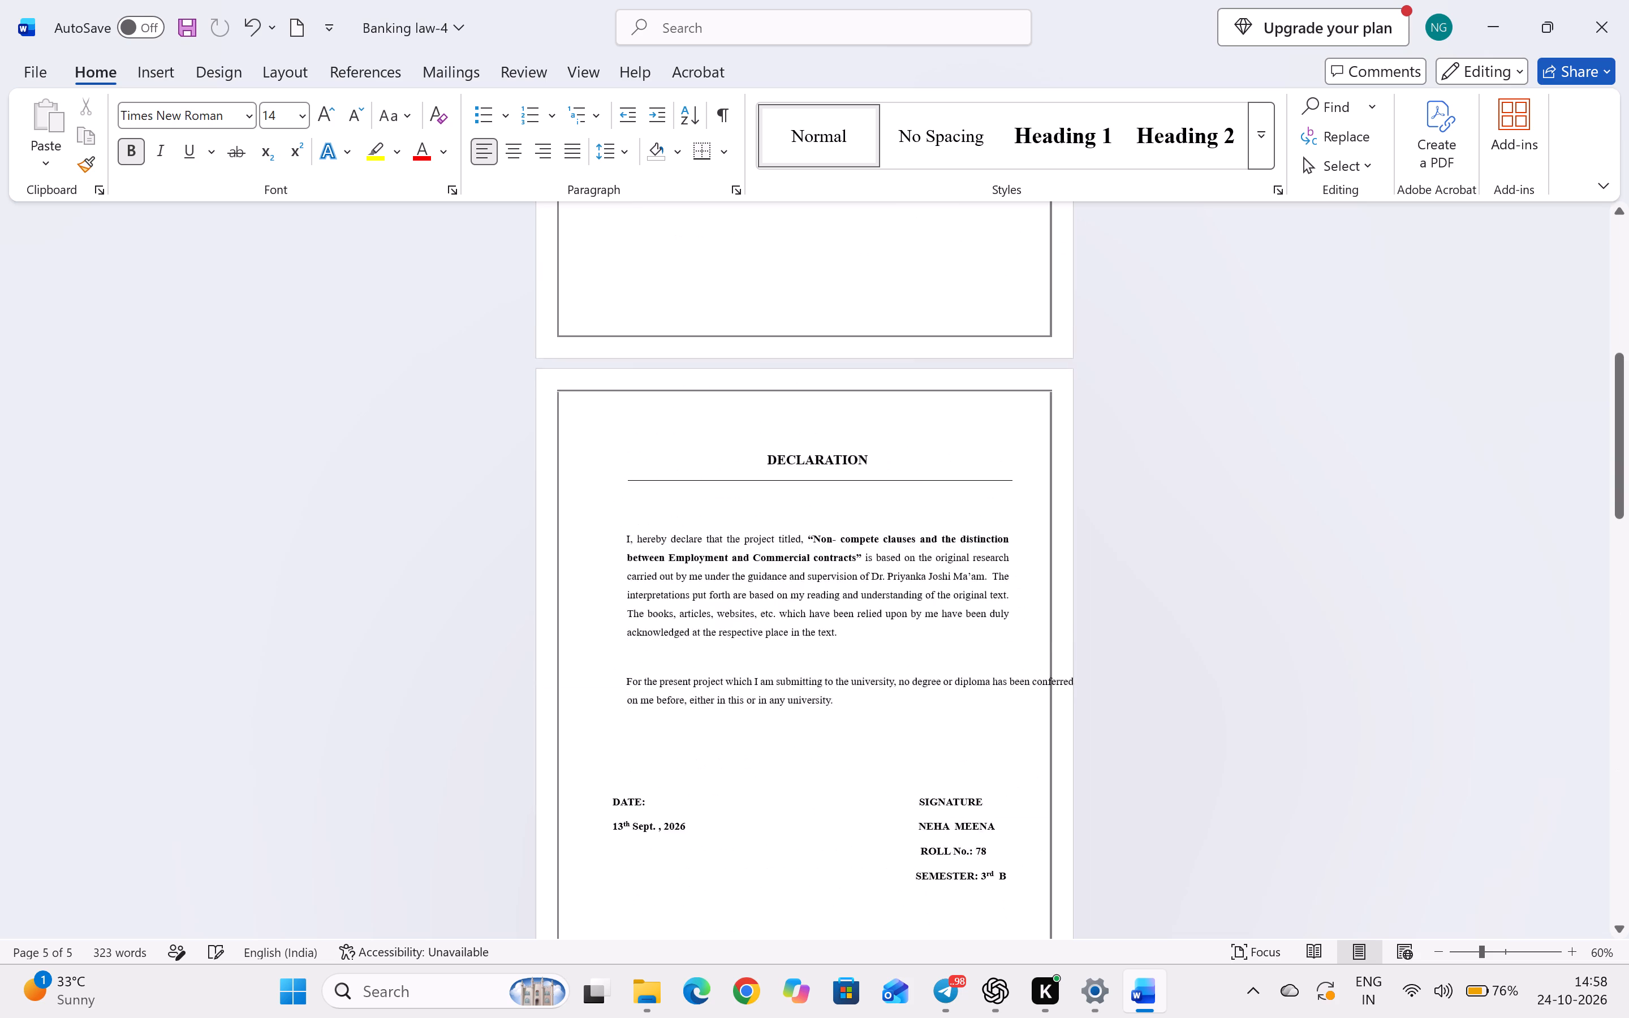
scroll(874, 527, up, 8)
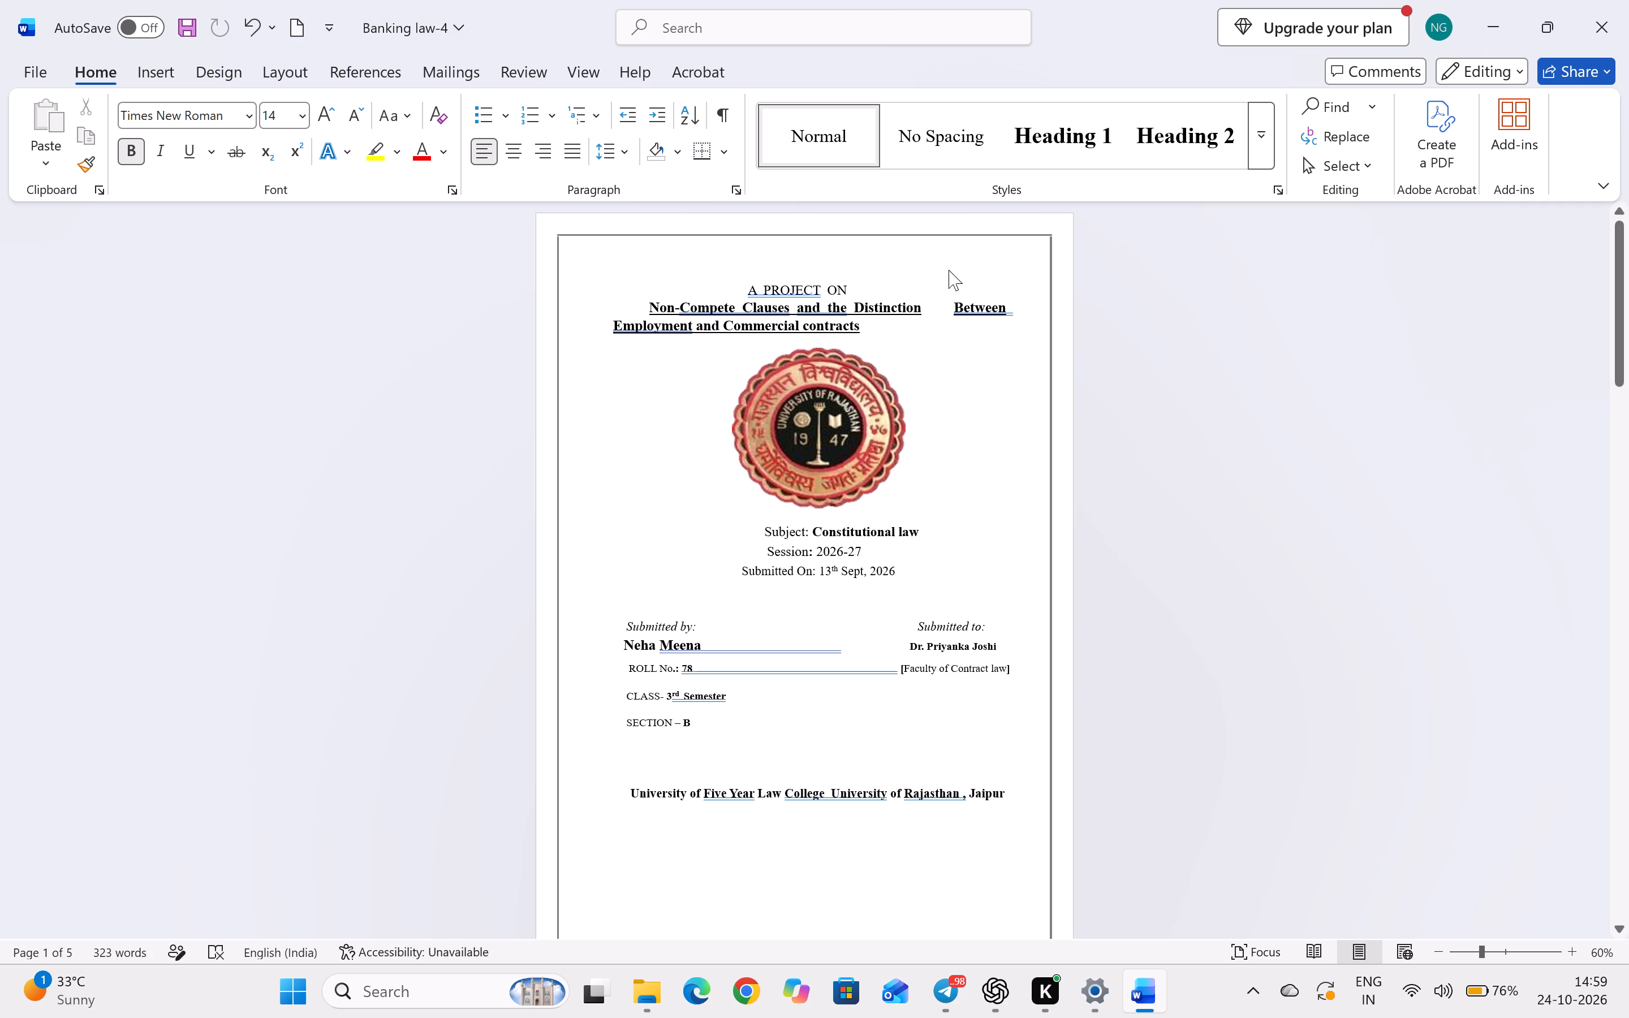
drag(900, 332, 701, 314)
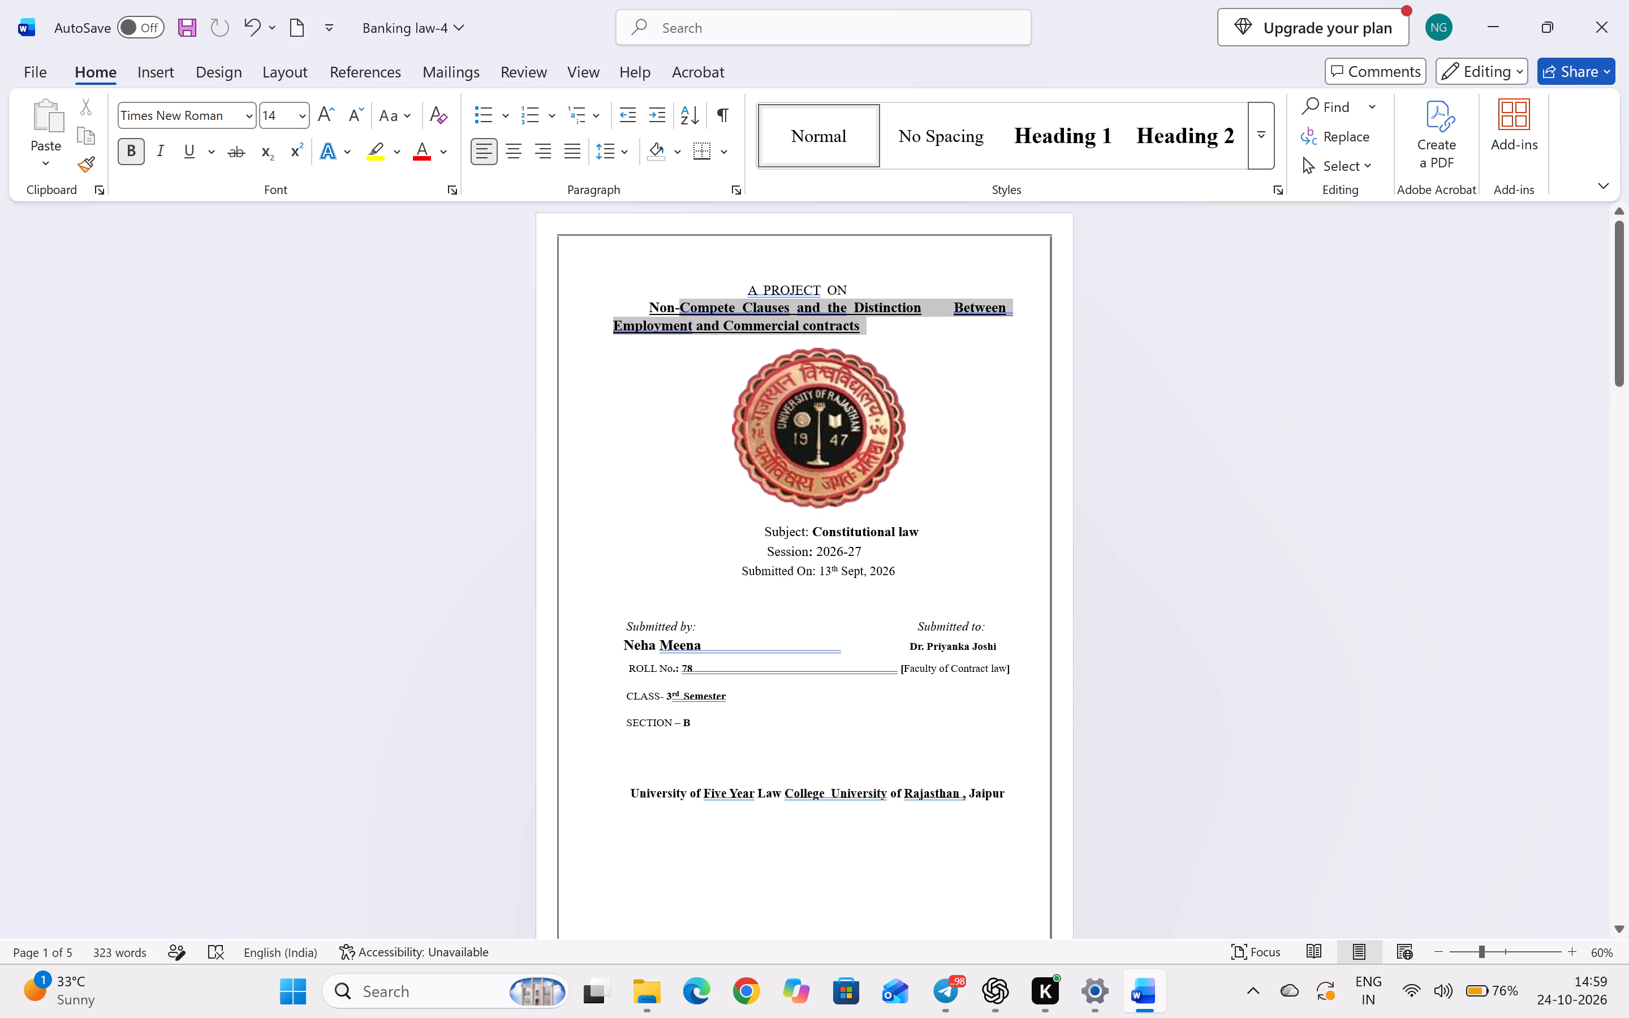
drag(701, 314, 653, 308)
key(BackSpace)
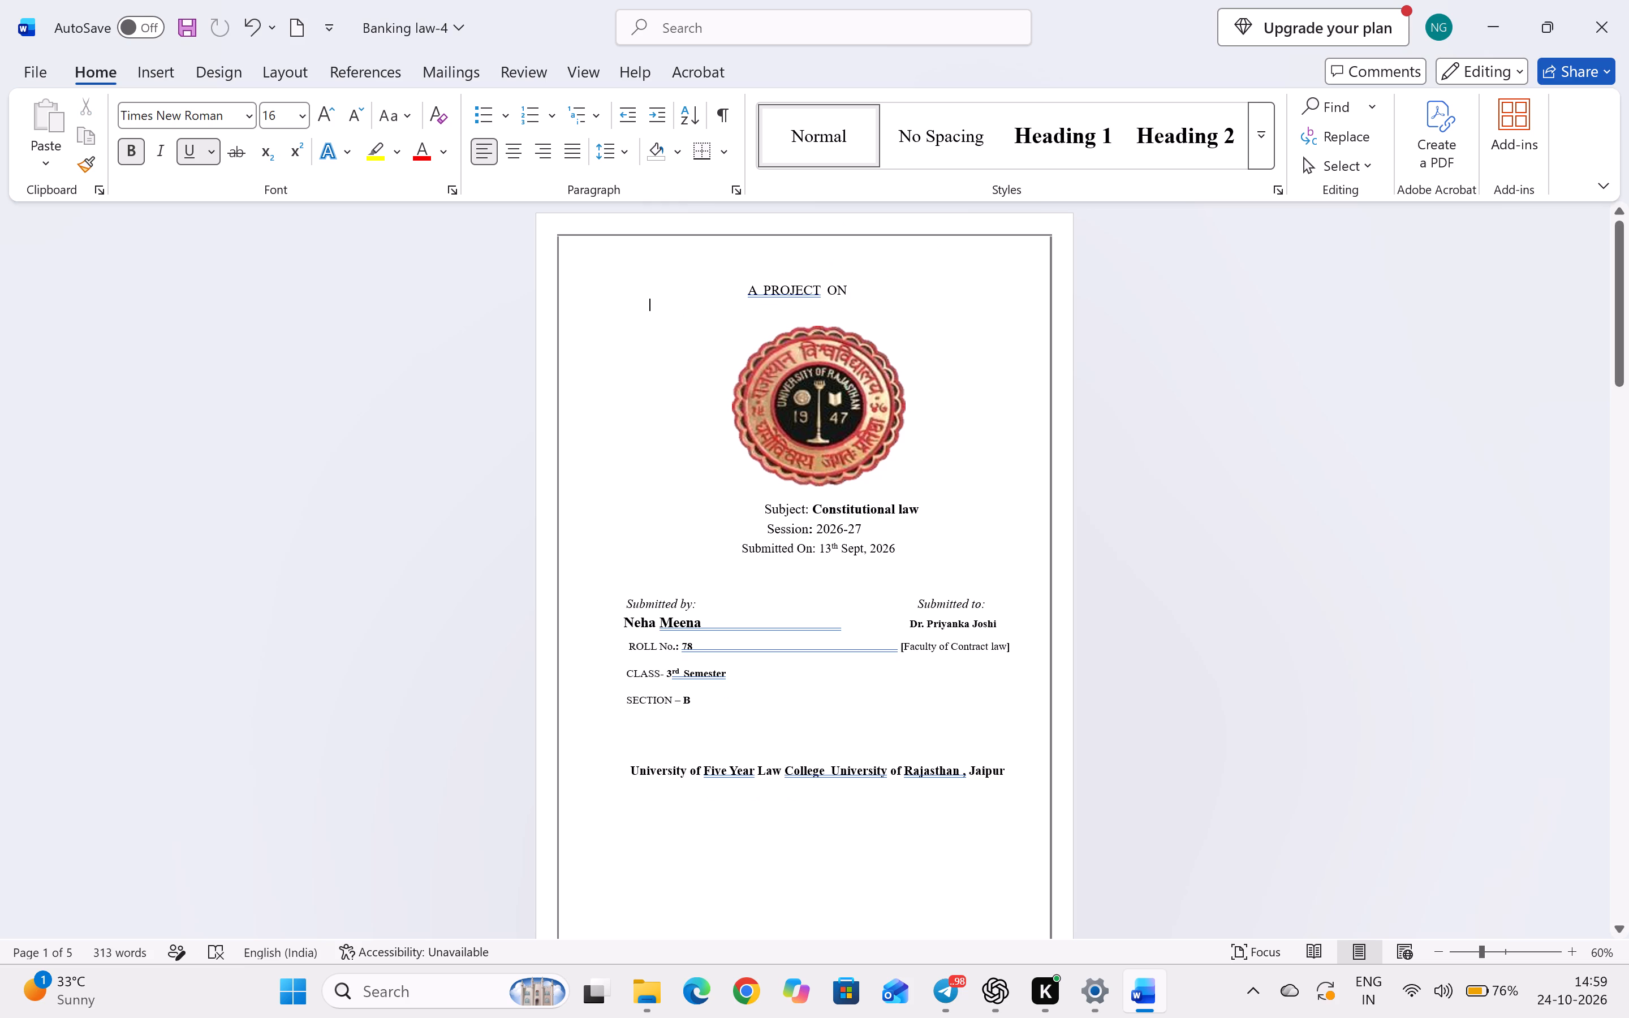
Place the insertion point at the end of the "A PROJECT ON" line on the title page.
click(859, 299)
click(859, 299)
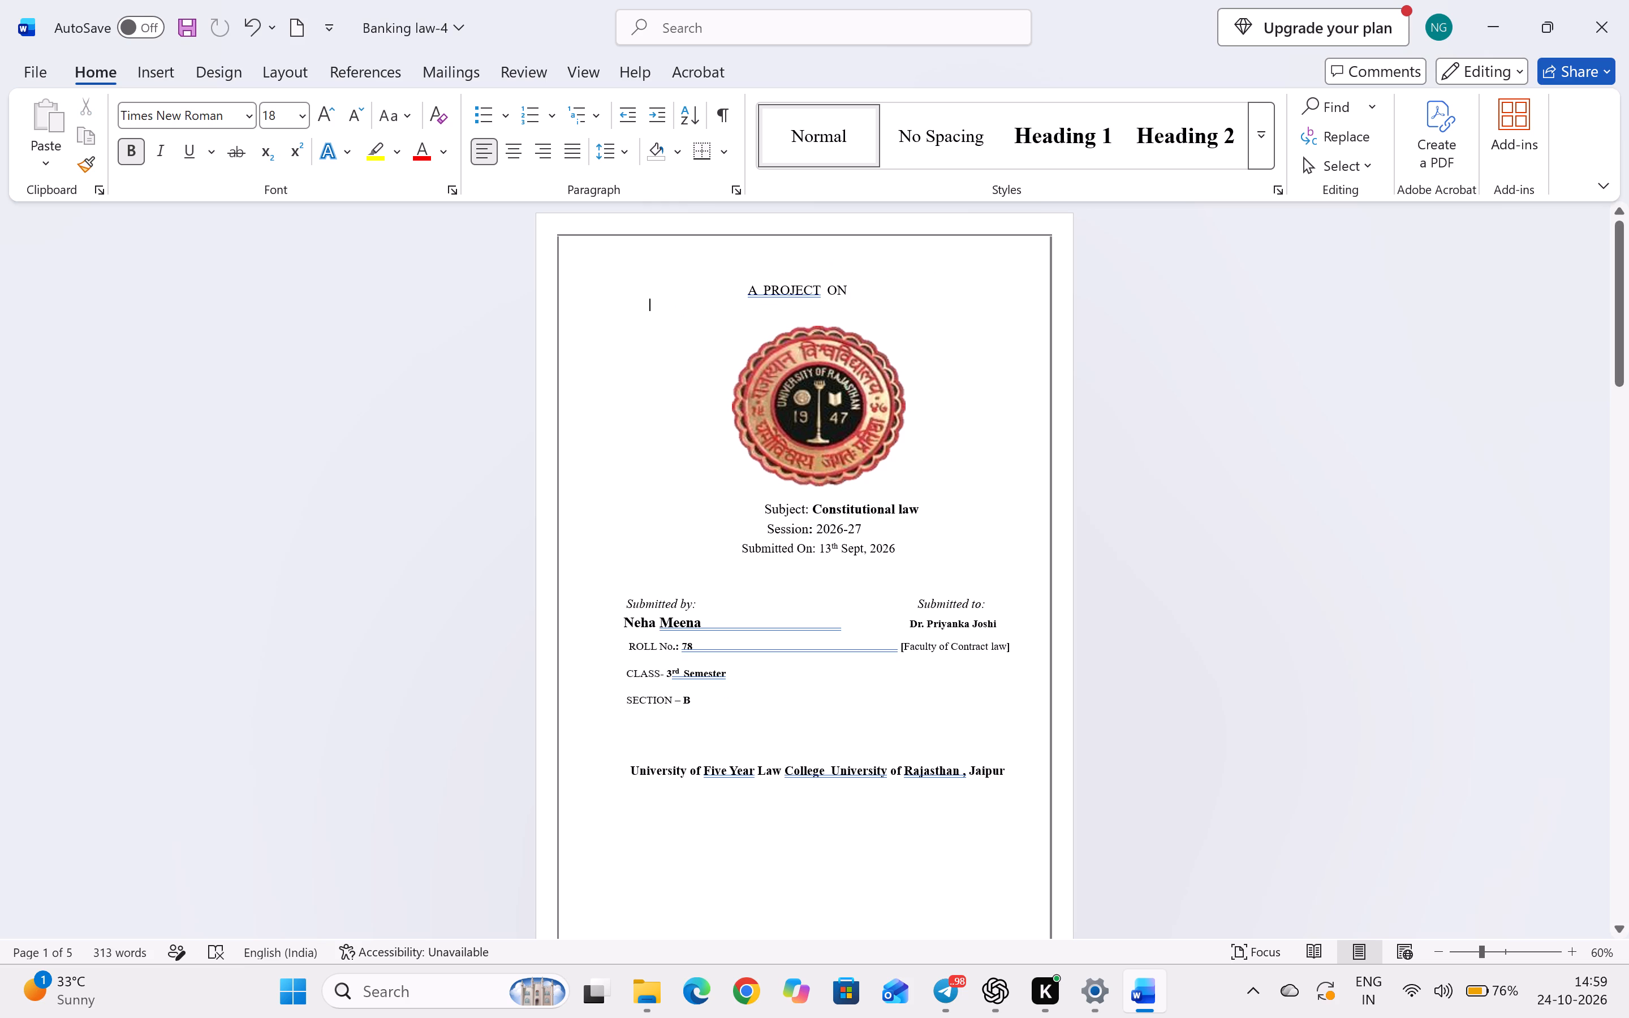
double_click(847, 283)
click(857, 290)
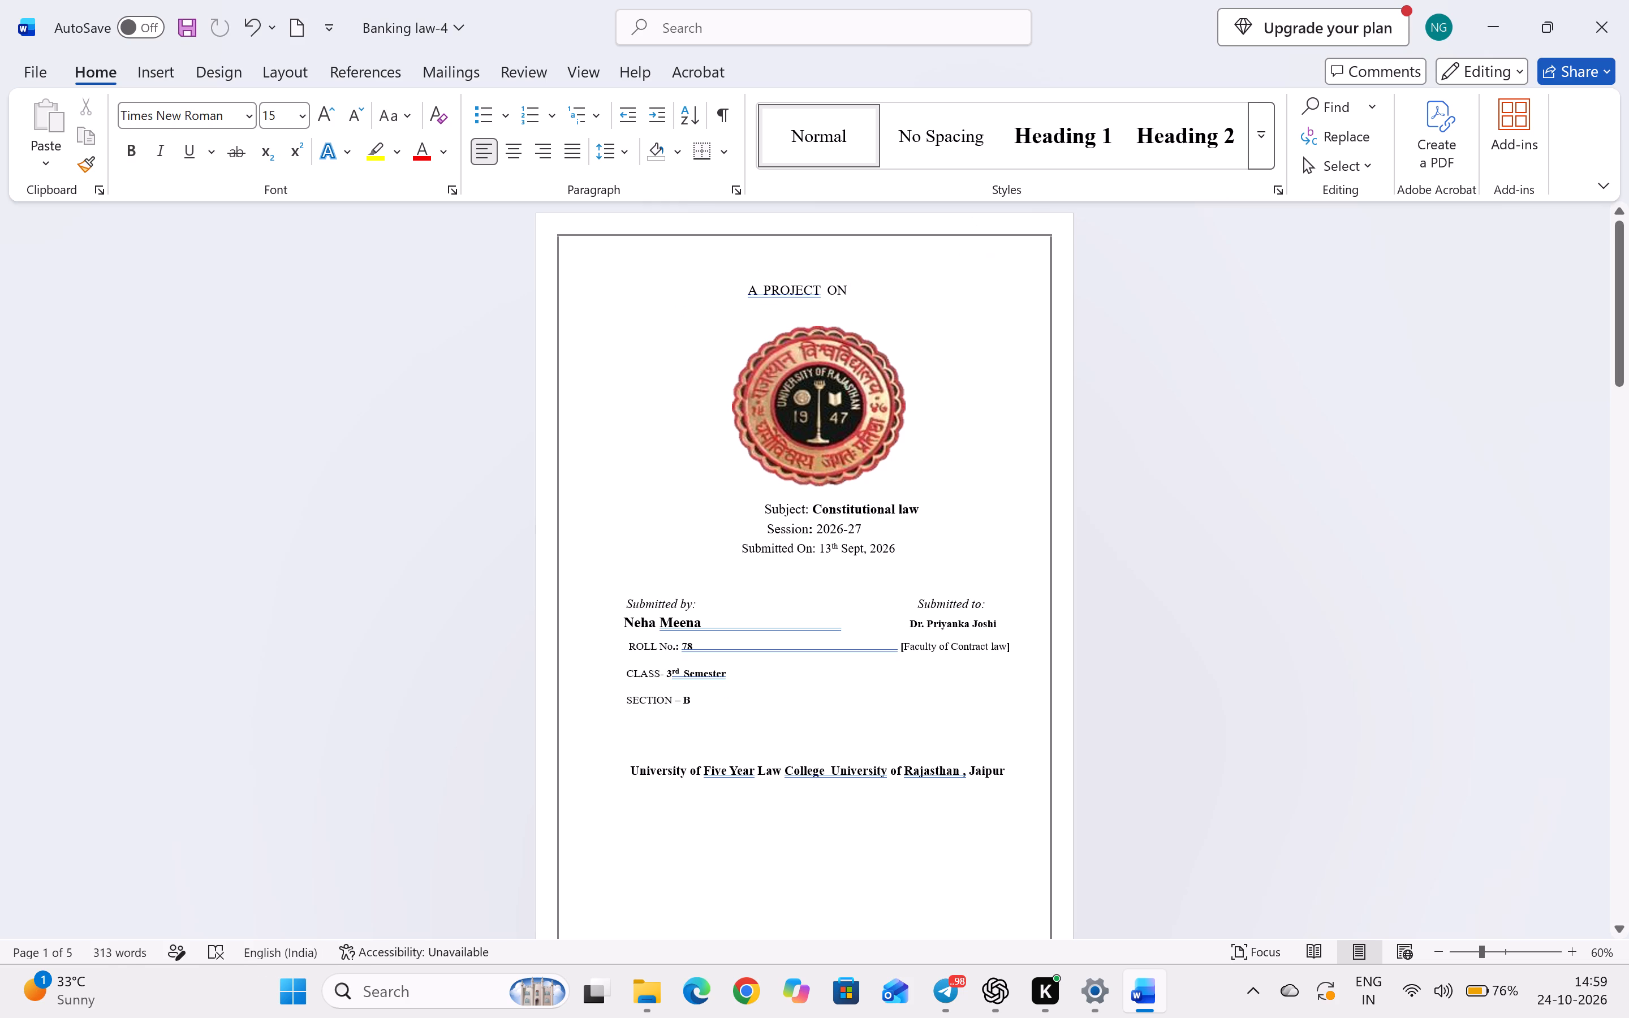
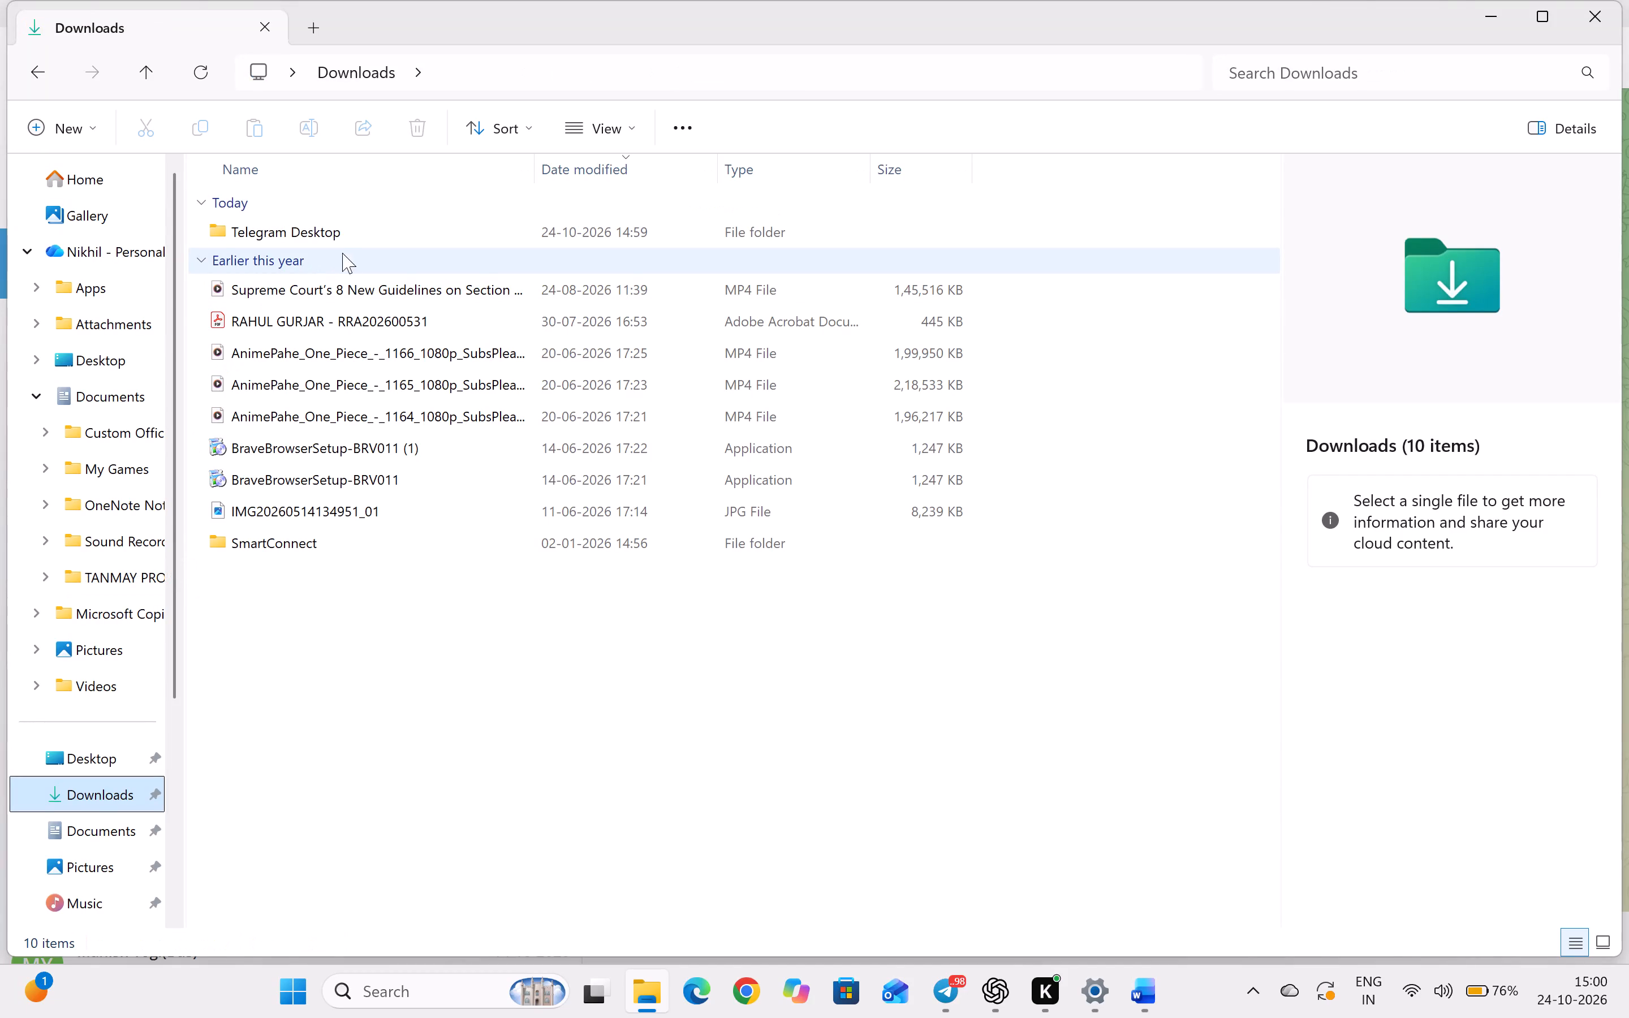
Move the DOC-20260314-WA0000 PDF from the Telegram Desktop downloads folder into the TANMAY PROJECT folder.
double_click(390, 227)
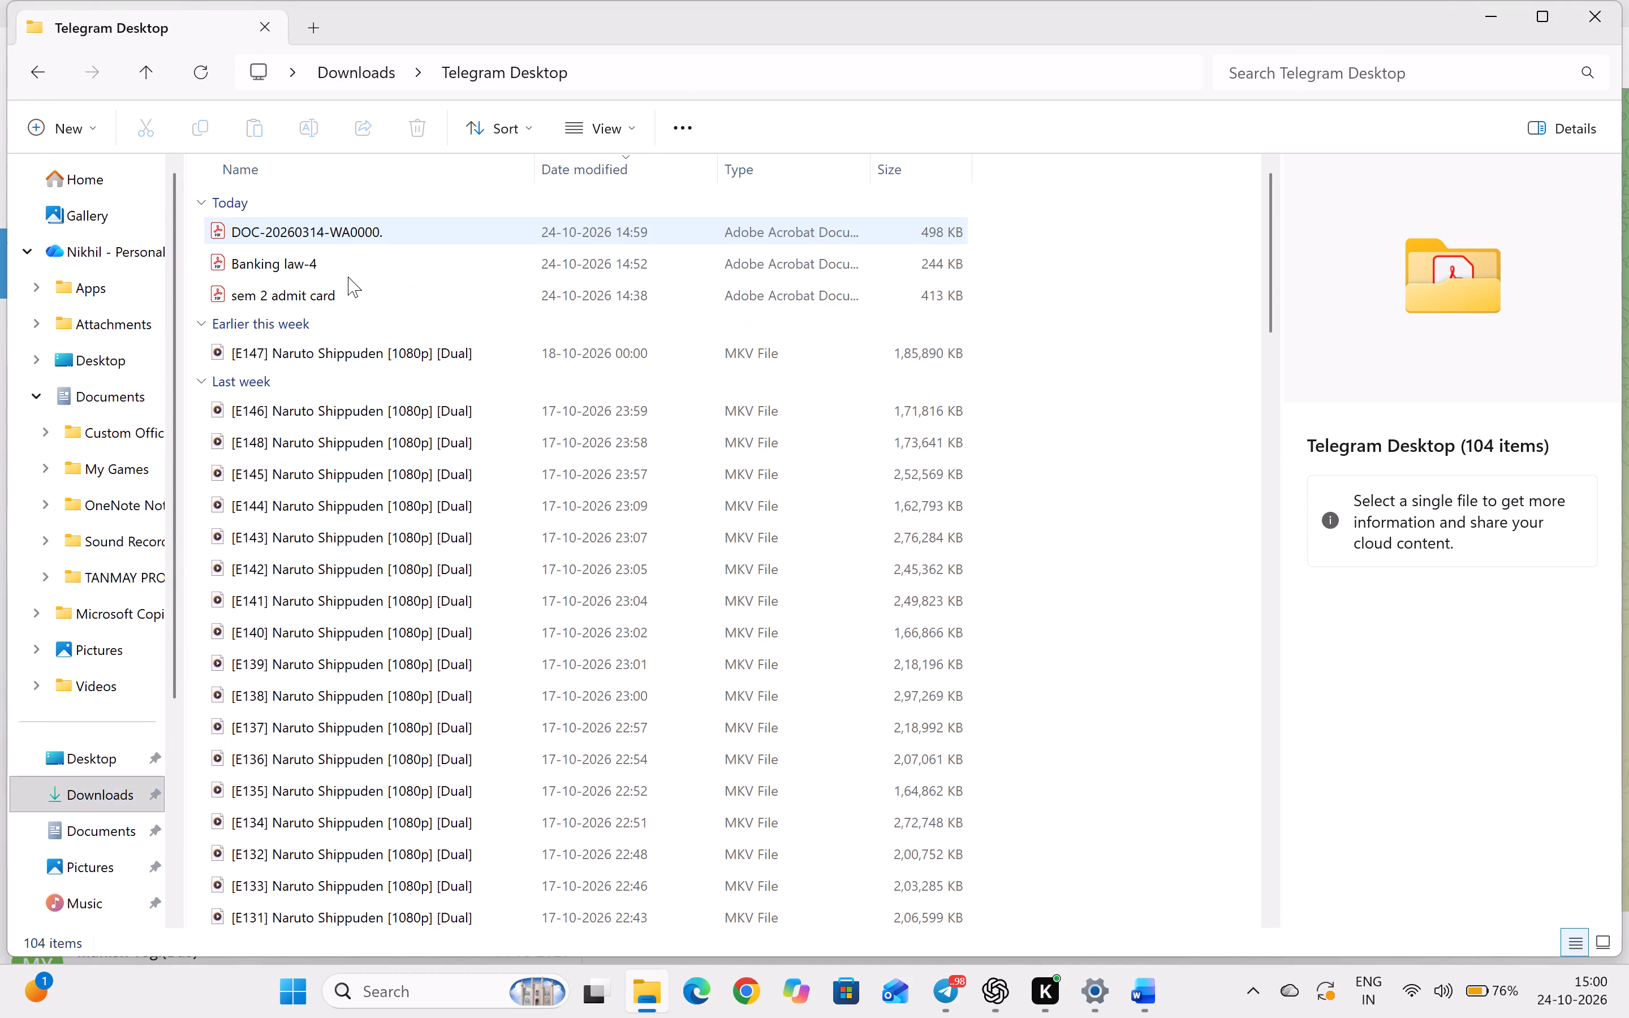
drag(368, 235, 150, 465)
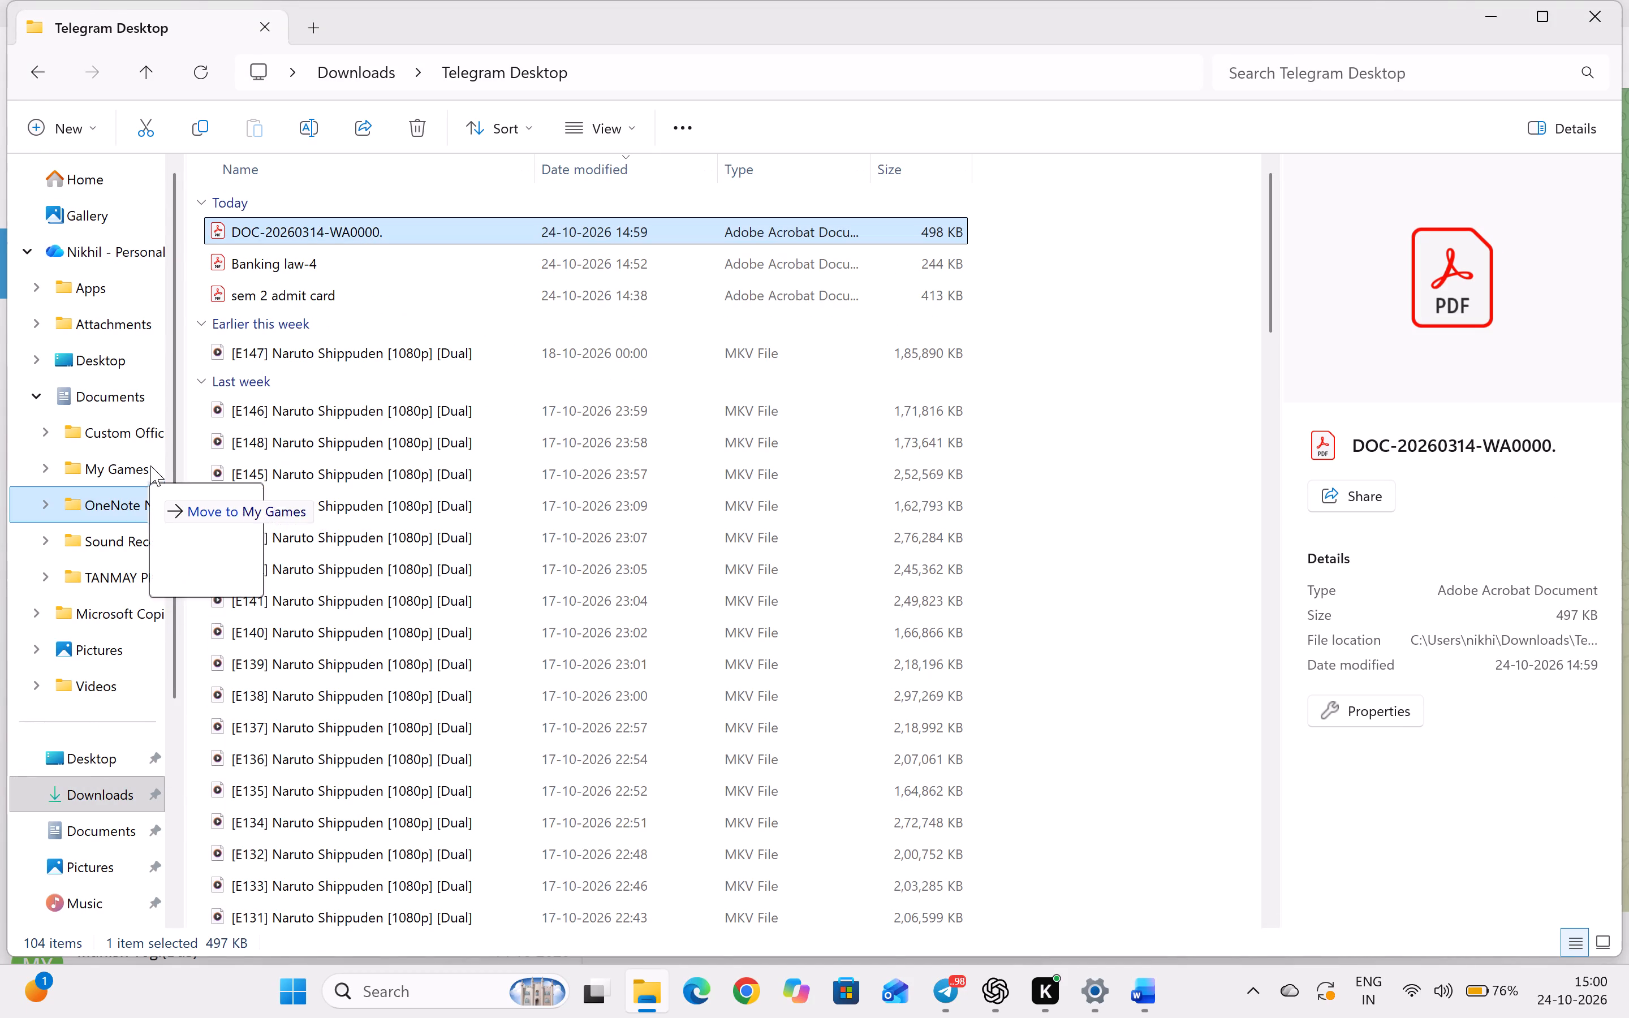
drag(150, 465, 113, 565)
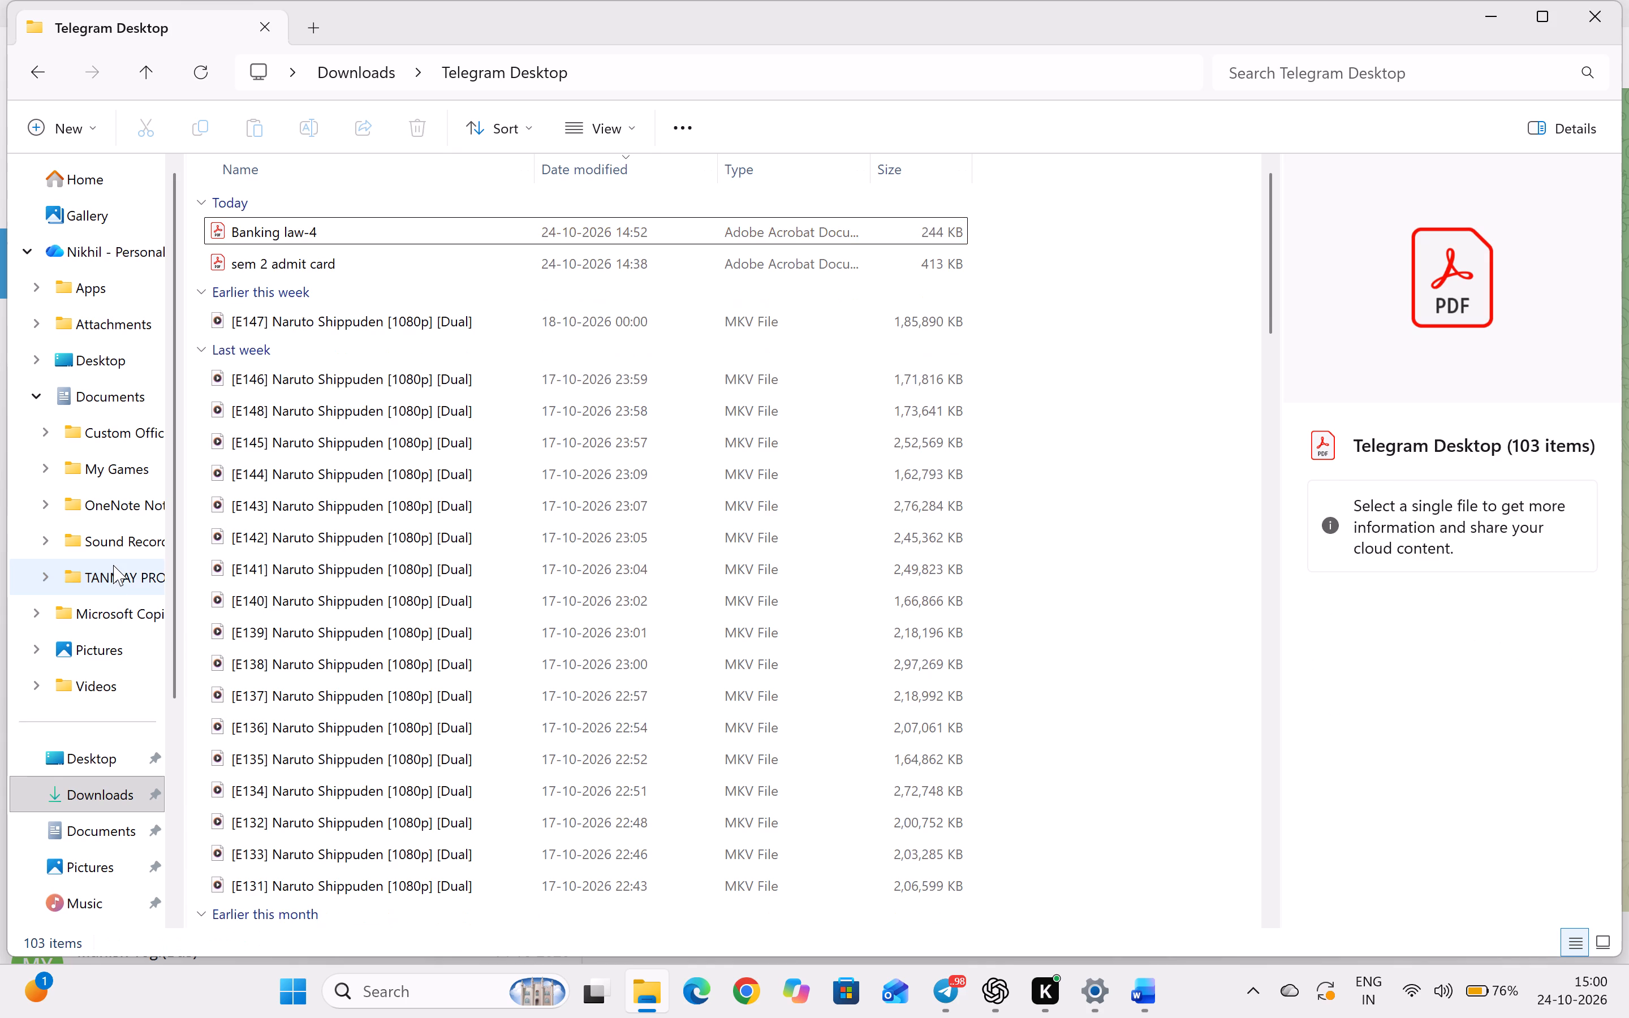
Open the DOC-20260314-WA0000 PDF from the TANMAY PROJECT folder in Word, choosing Word as the app to always open PDF files.
click(113, 565)
click(474, 254)
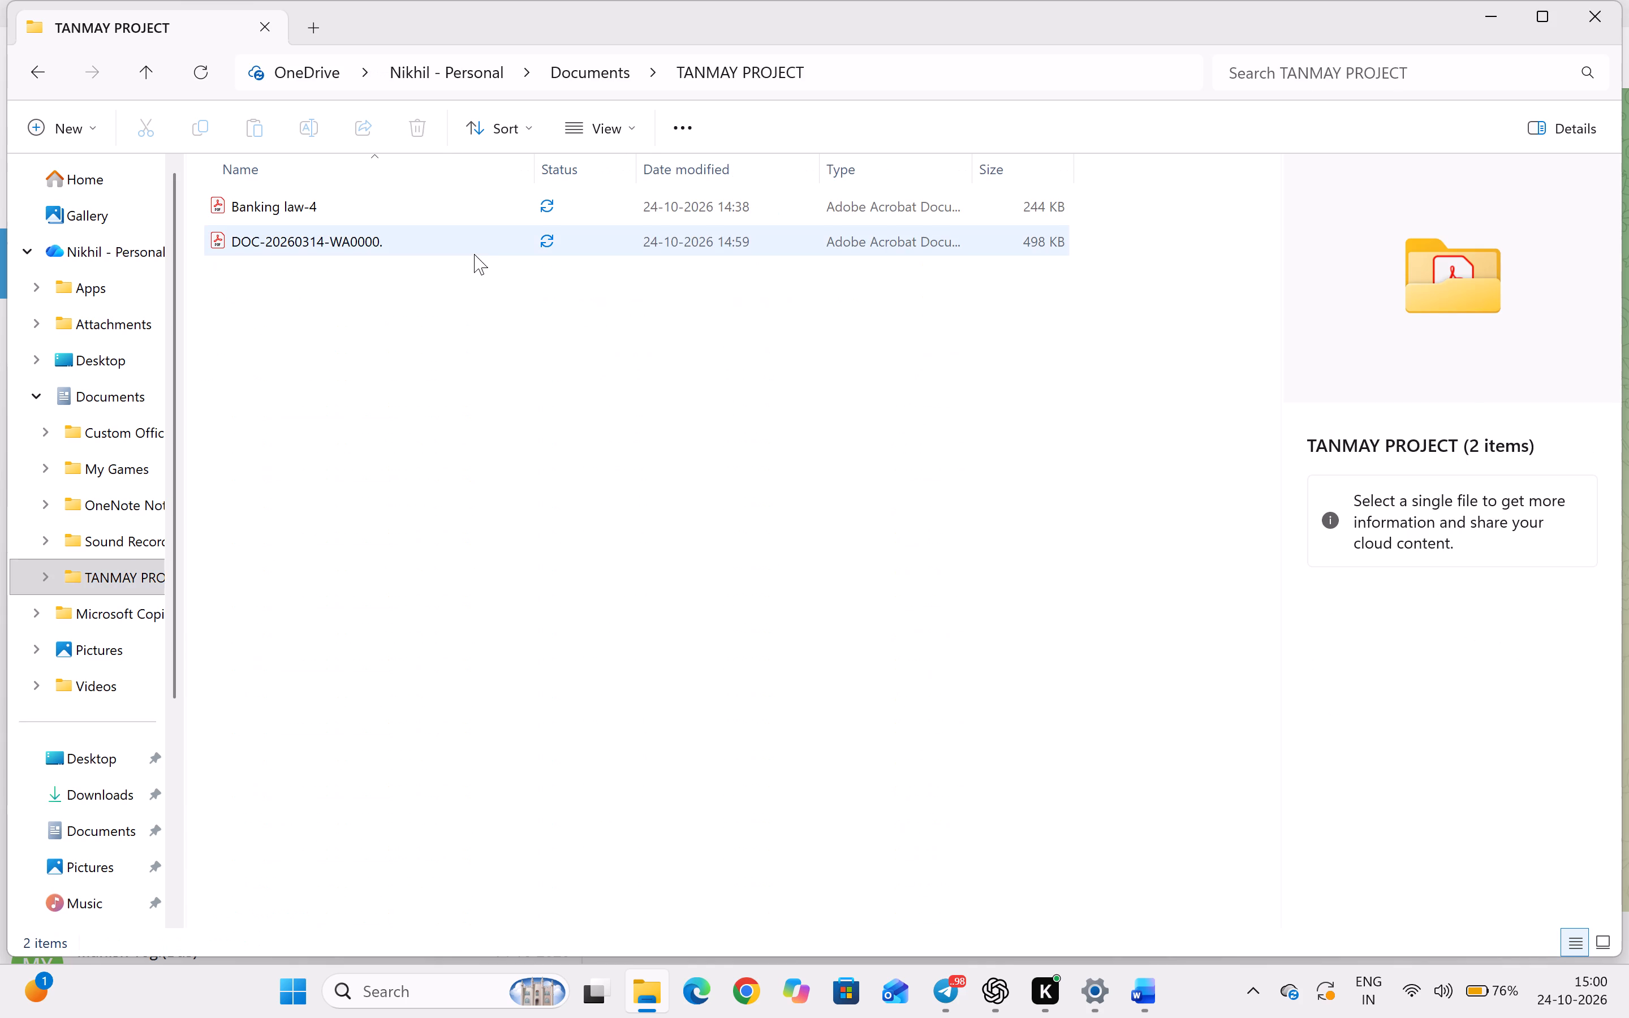
right_click(443, 236)
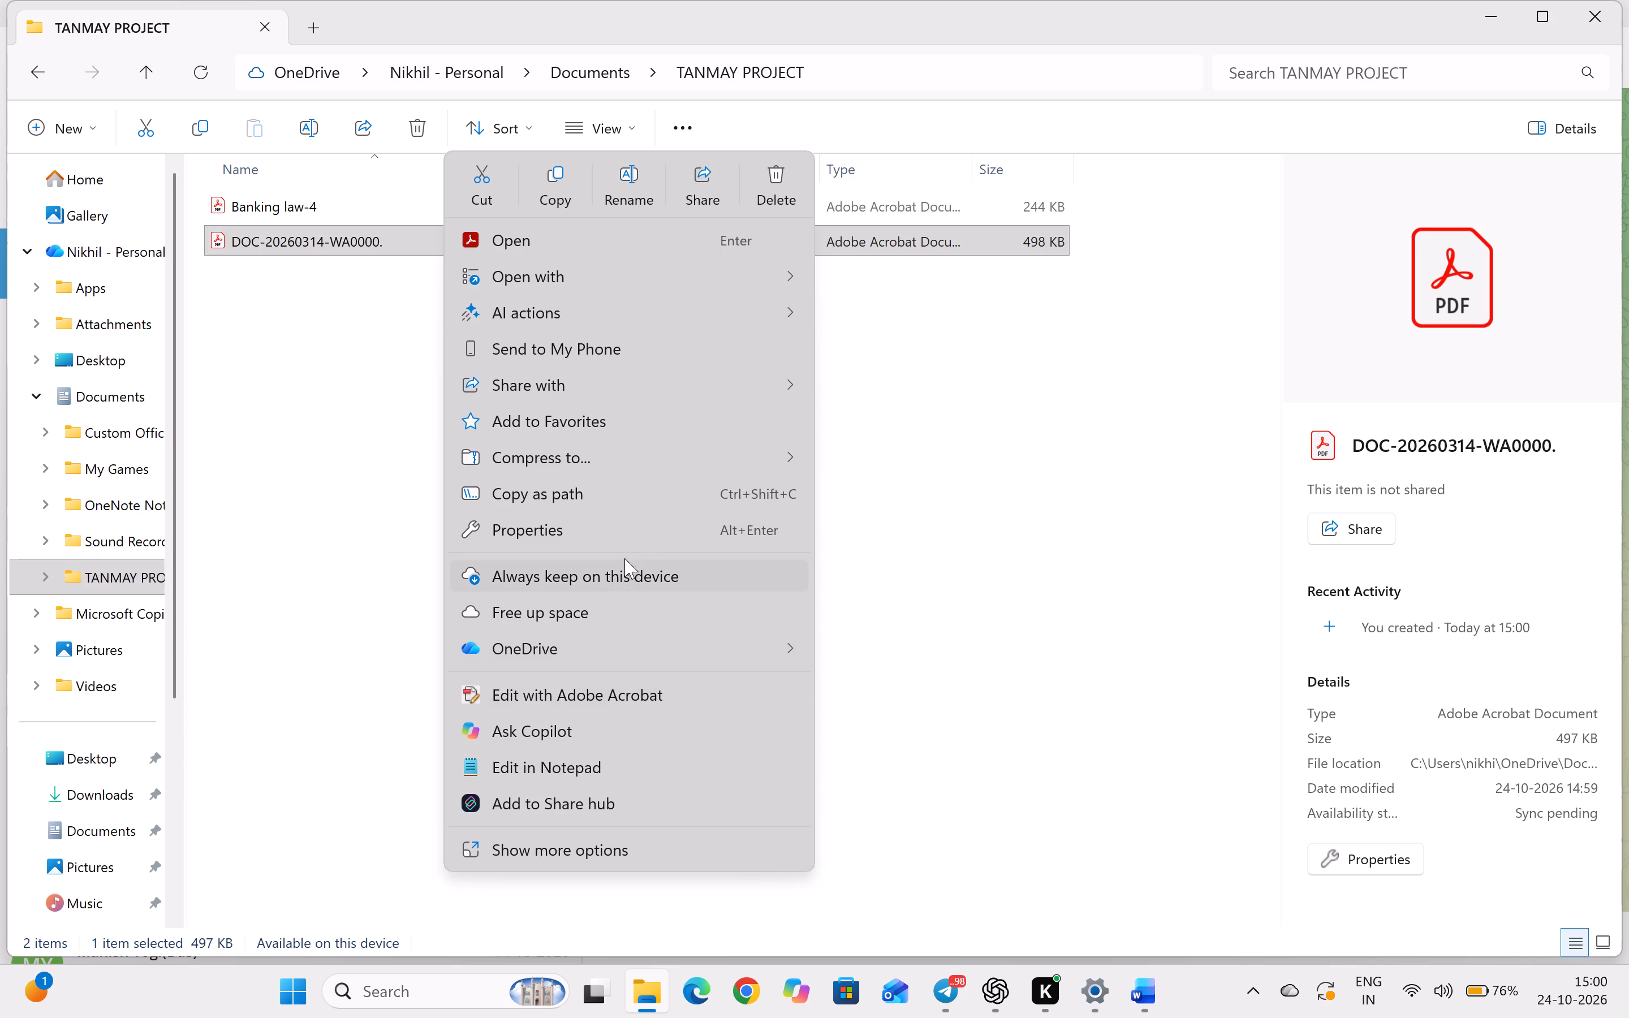
click(754, 274)
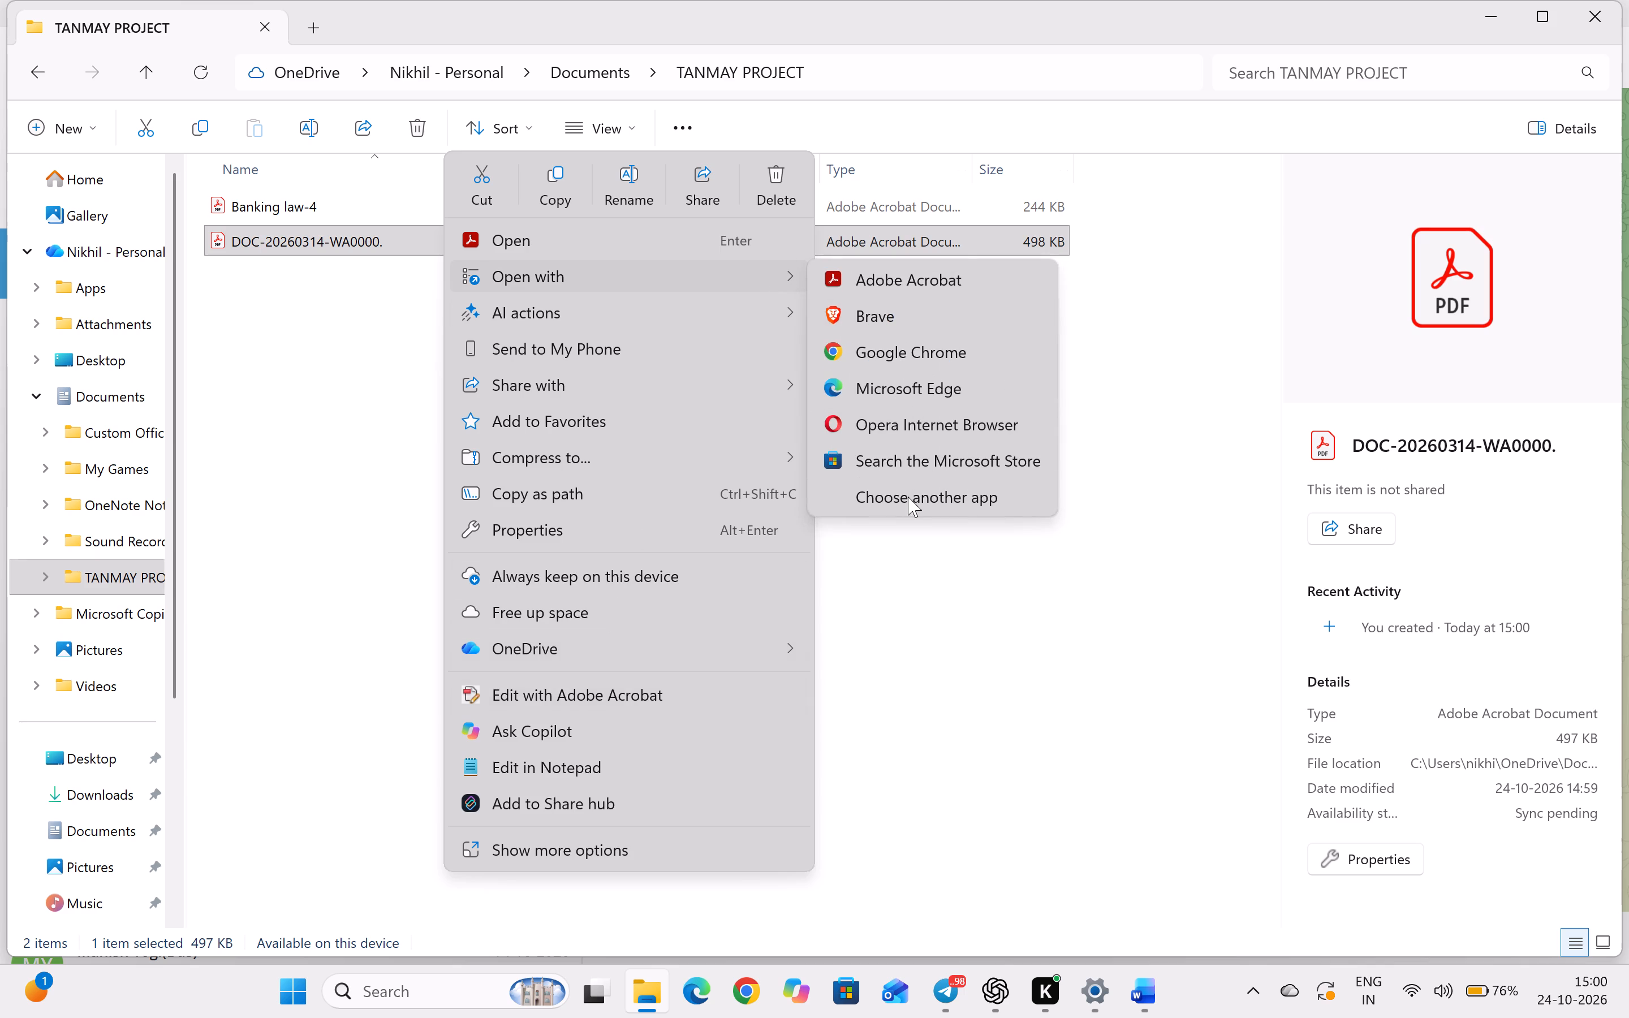
click(908, 497)
scroll(768, 537, down, 1)
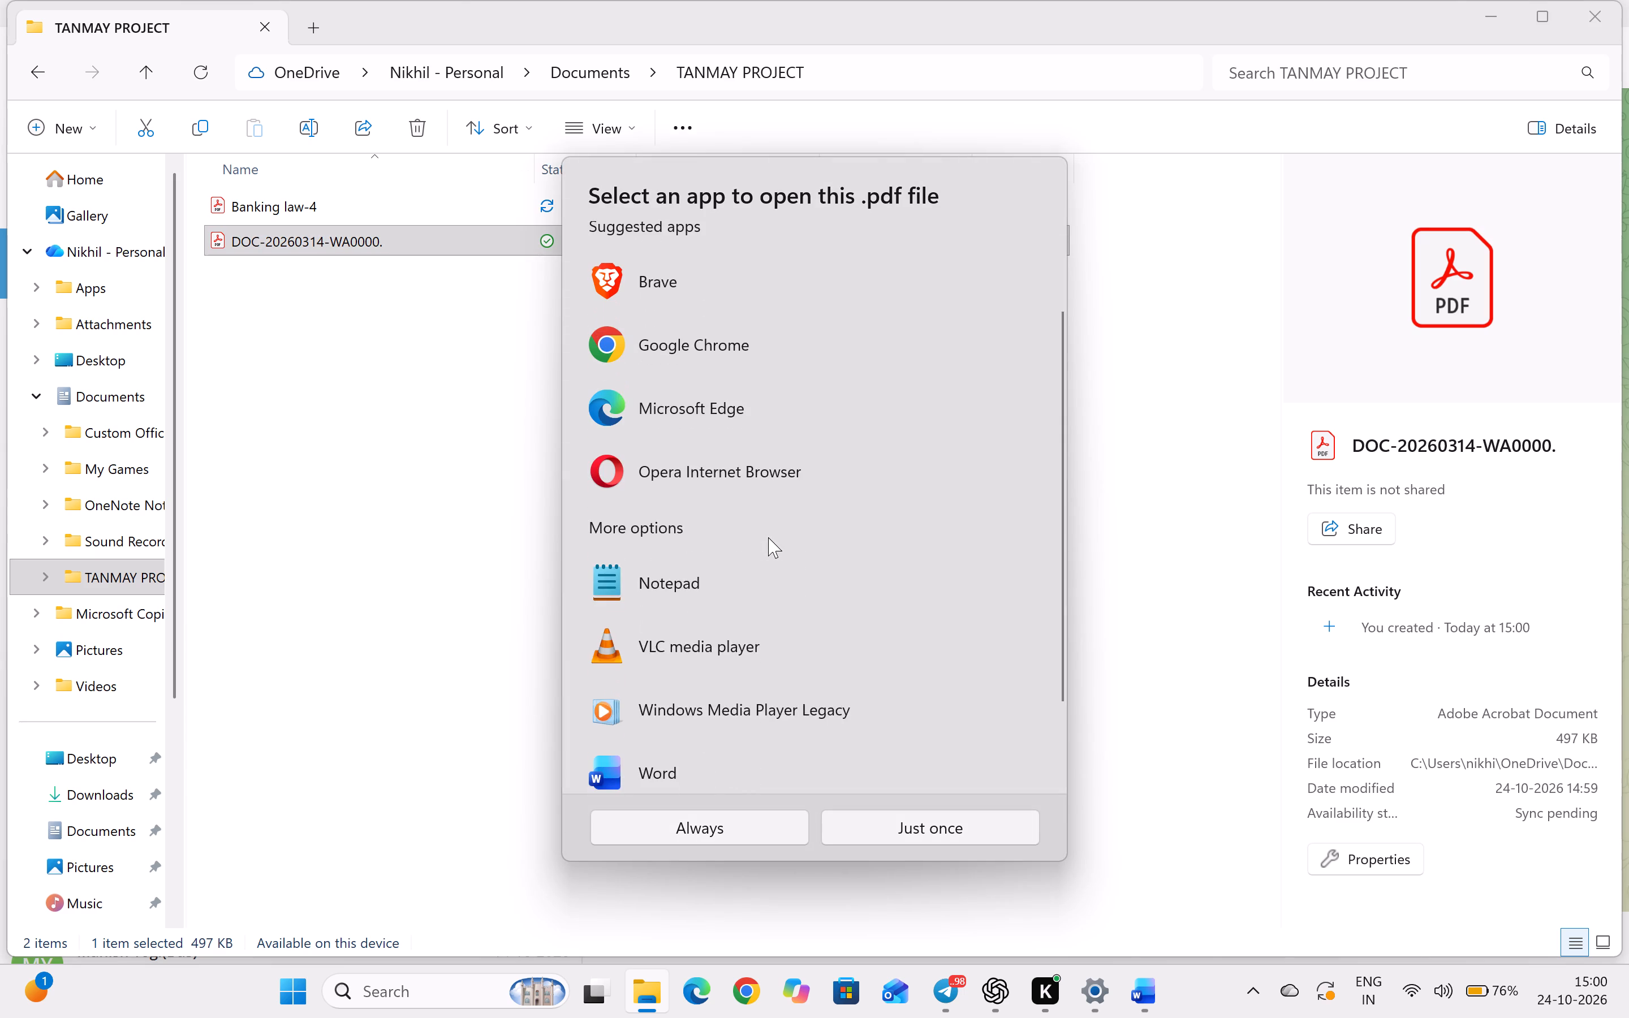
scroll(768, 537, down, 1)
scroll(768, 537, up, 1)
scroll(782, 463, down, 4)
scroll(691, 692, right, 1)
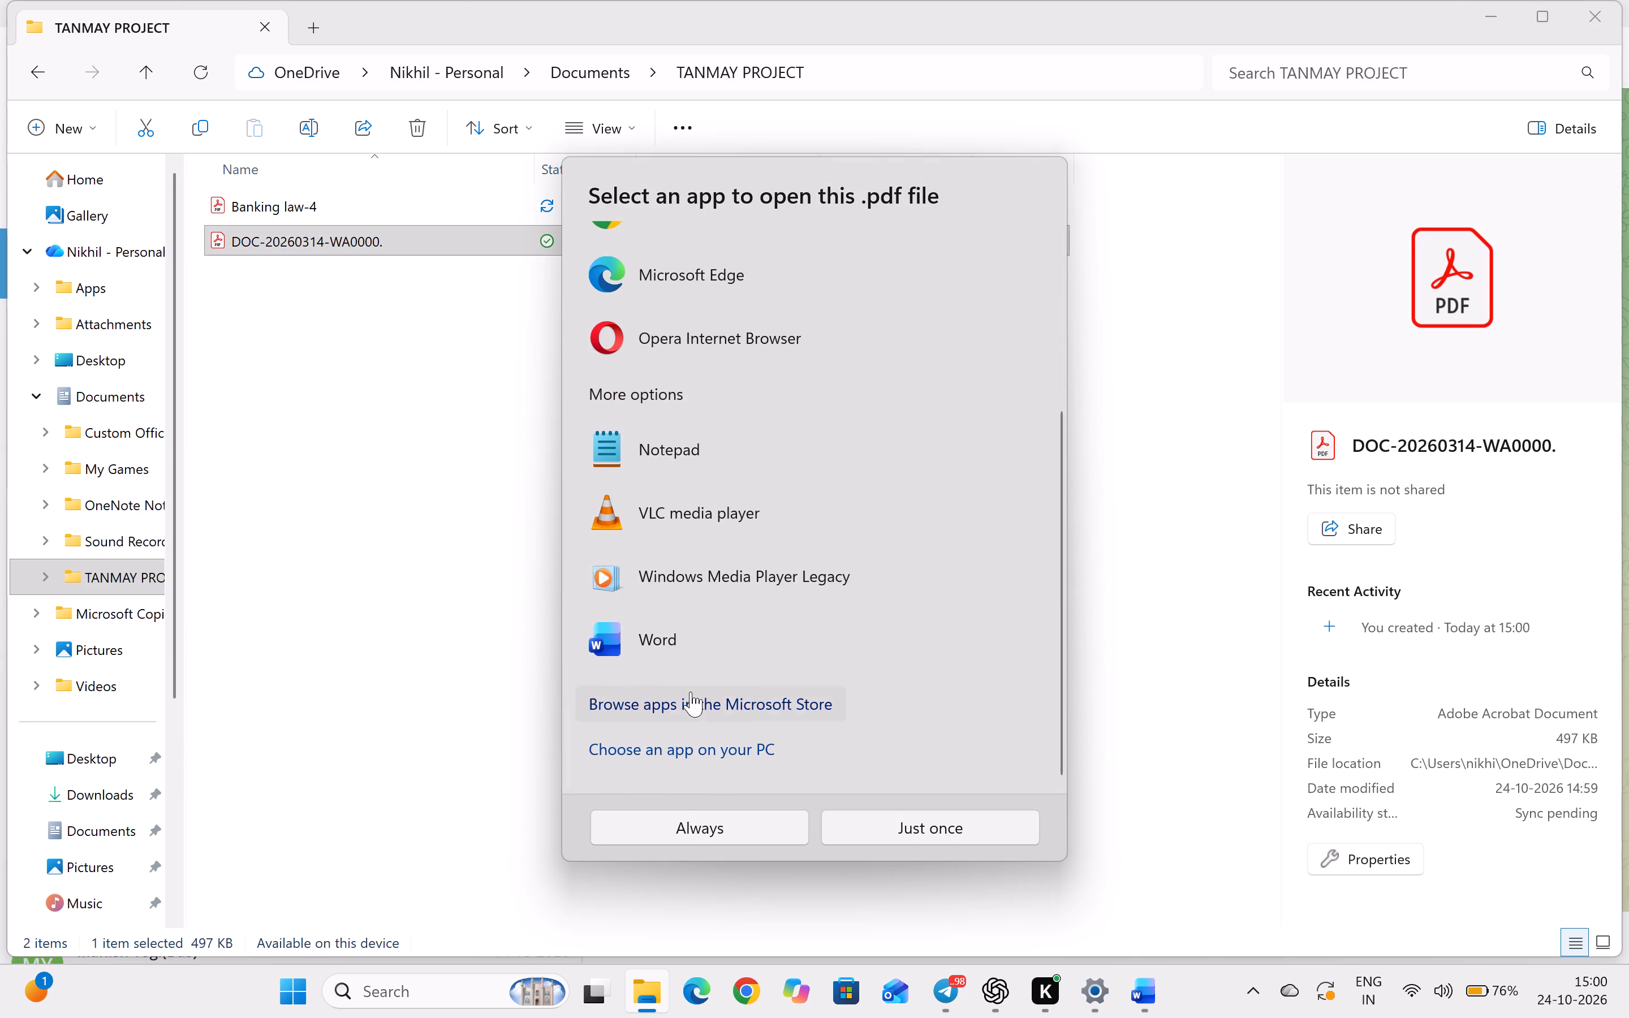
scroll(691, 692, right, 1)
click(644, 639)
click(742, 837)
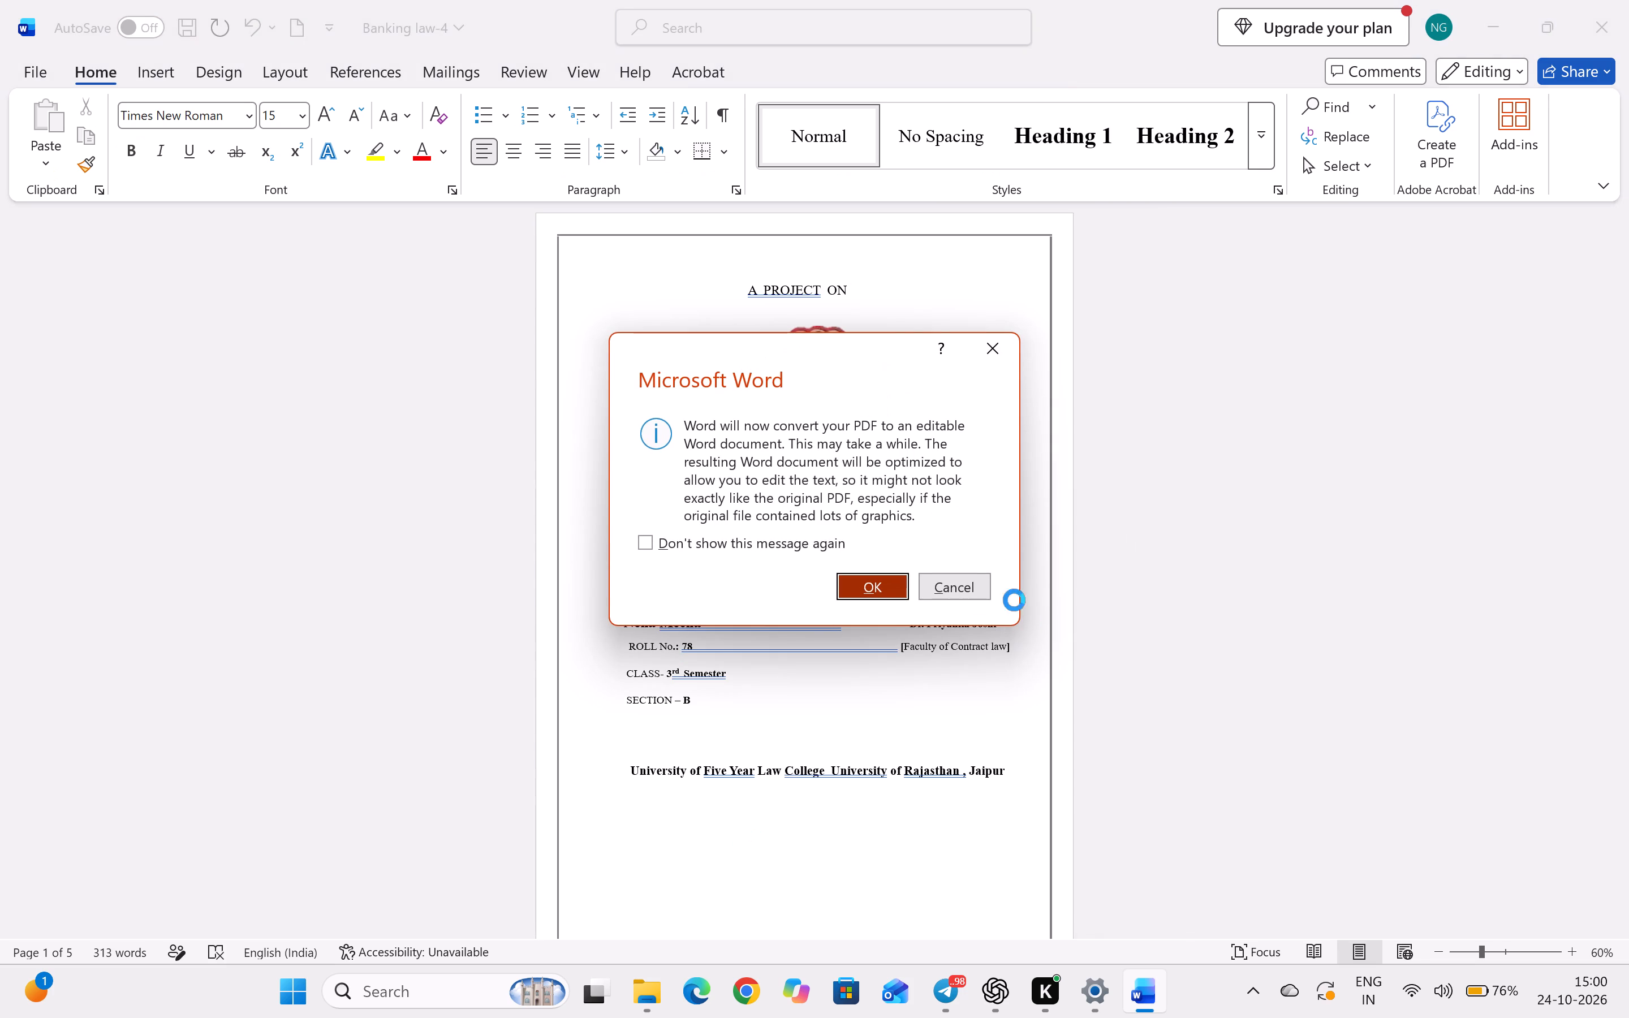
Convert the John Dryden project PDF into an editable Word document and suppress the conversion message for future files.
click(653, 545)
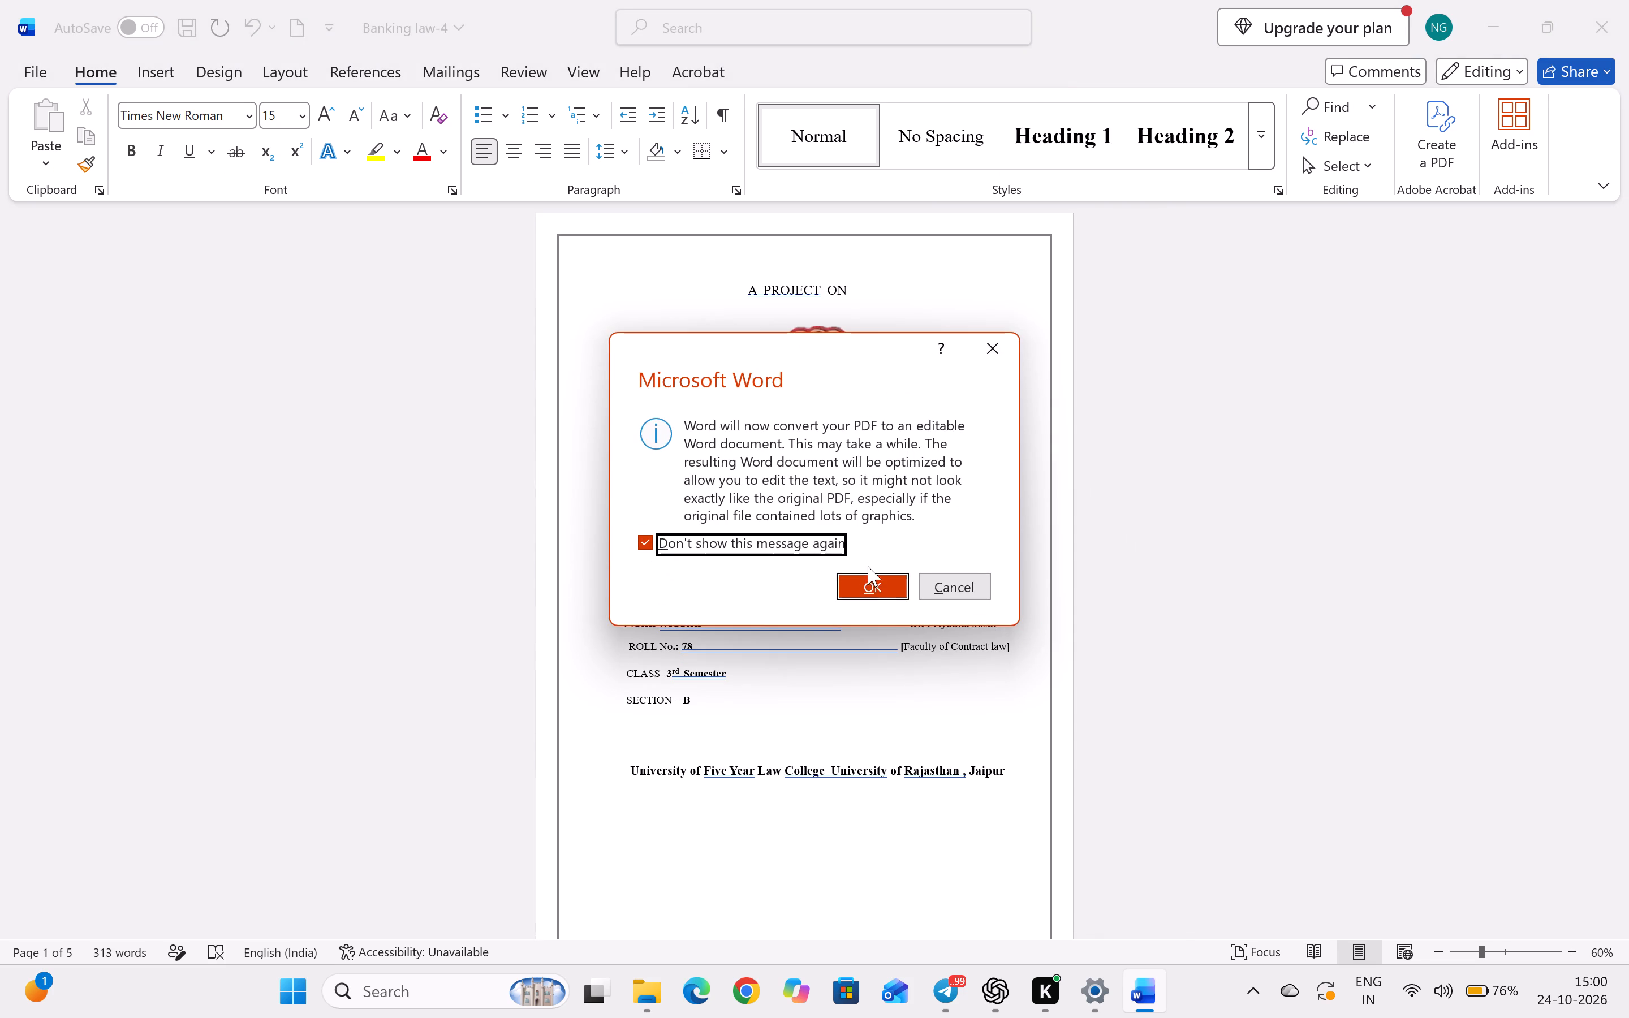
click(873, 590)
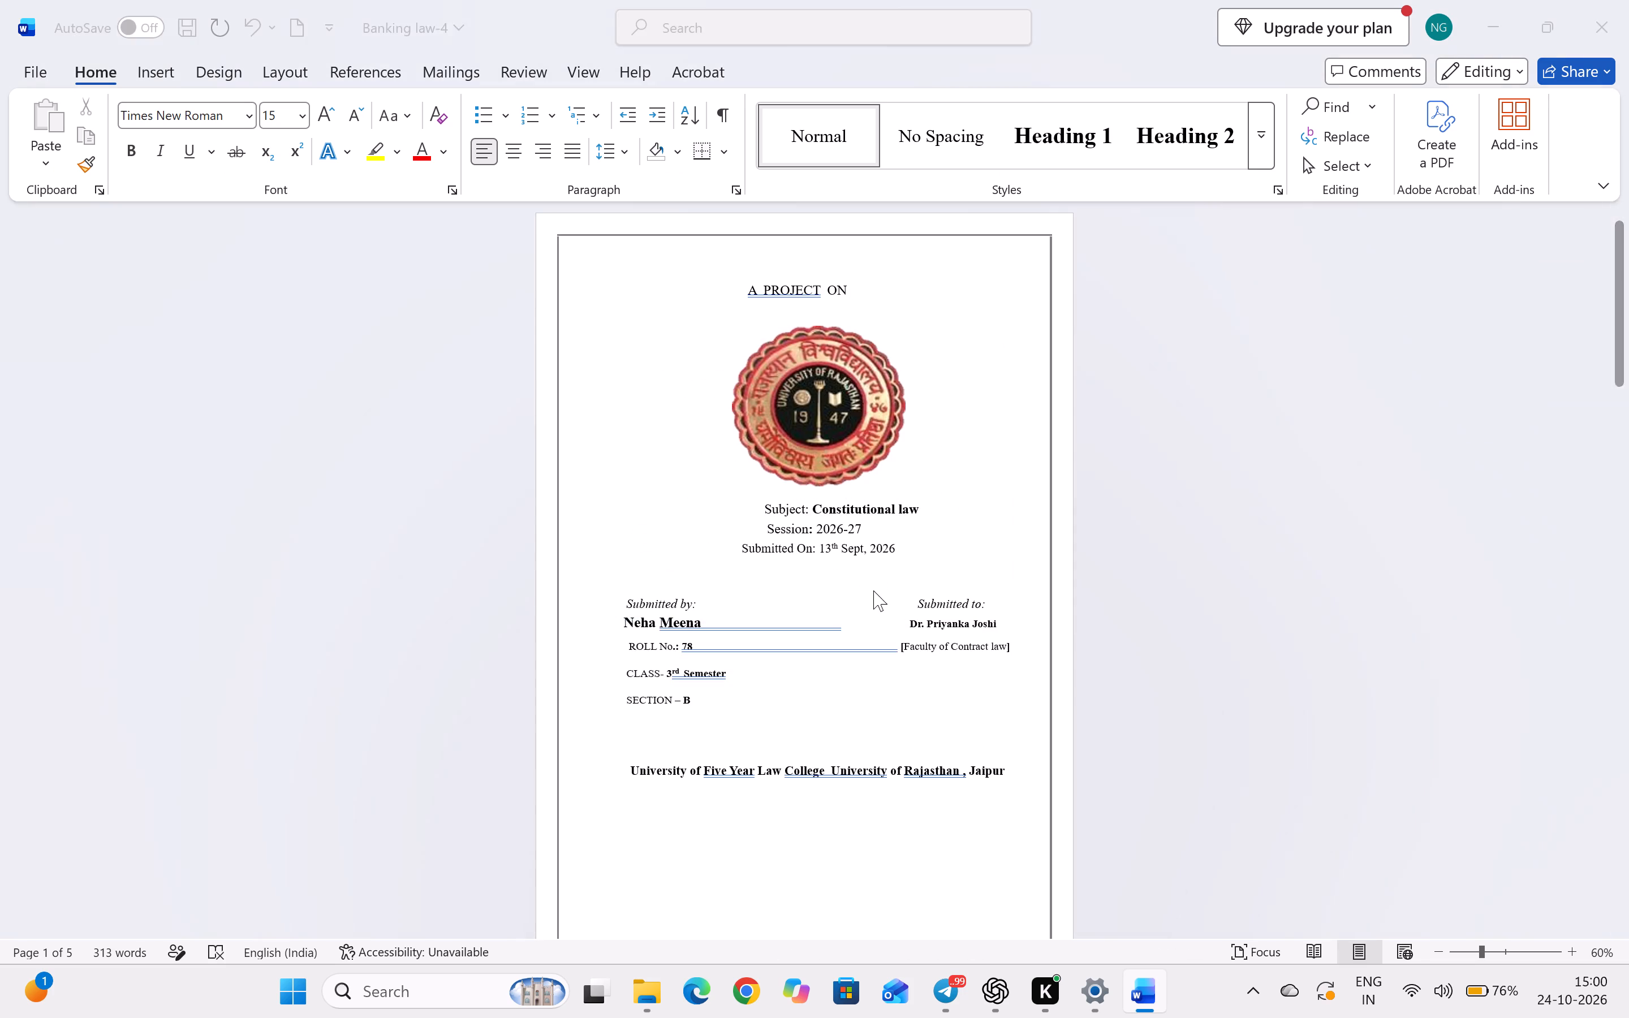
Delete everything from the Table of Content heading through the end of the Bibliography in the John Dryden project, keeping the Acknowledgement page.
scroll(873, 590, down, 10)
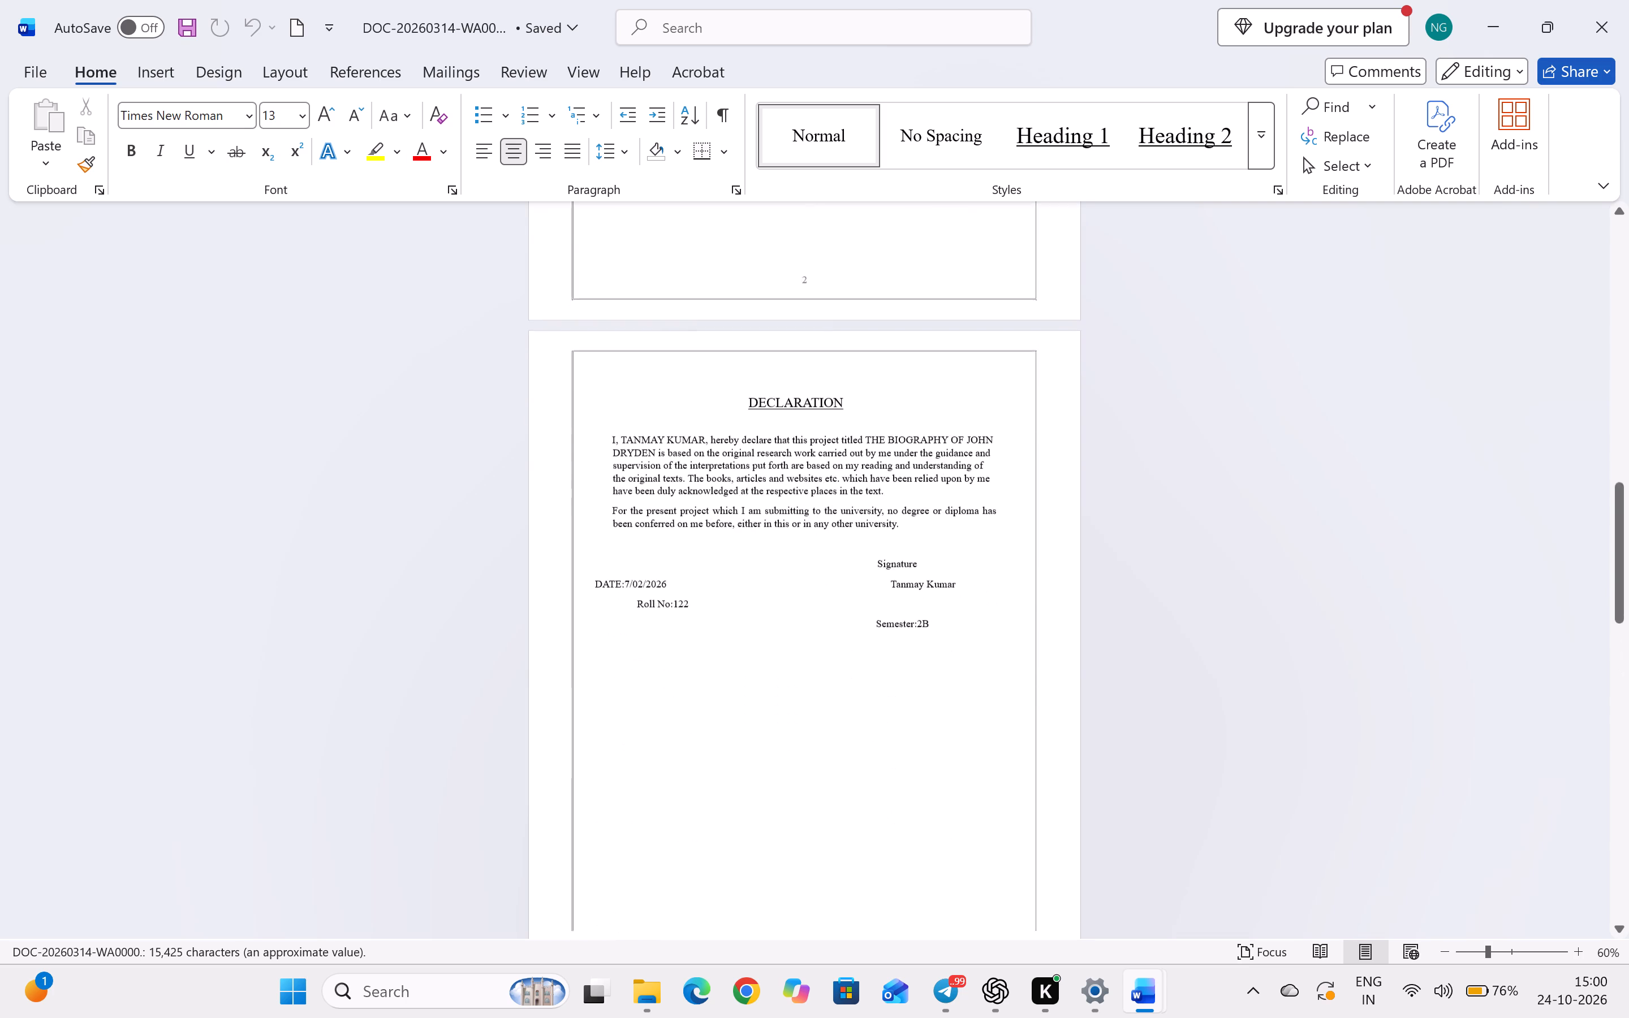
scroll(873, 590, down, 14)
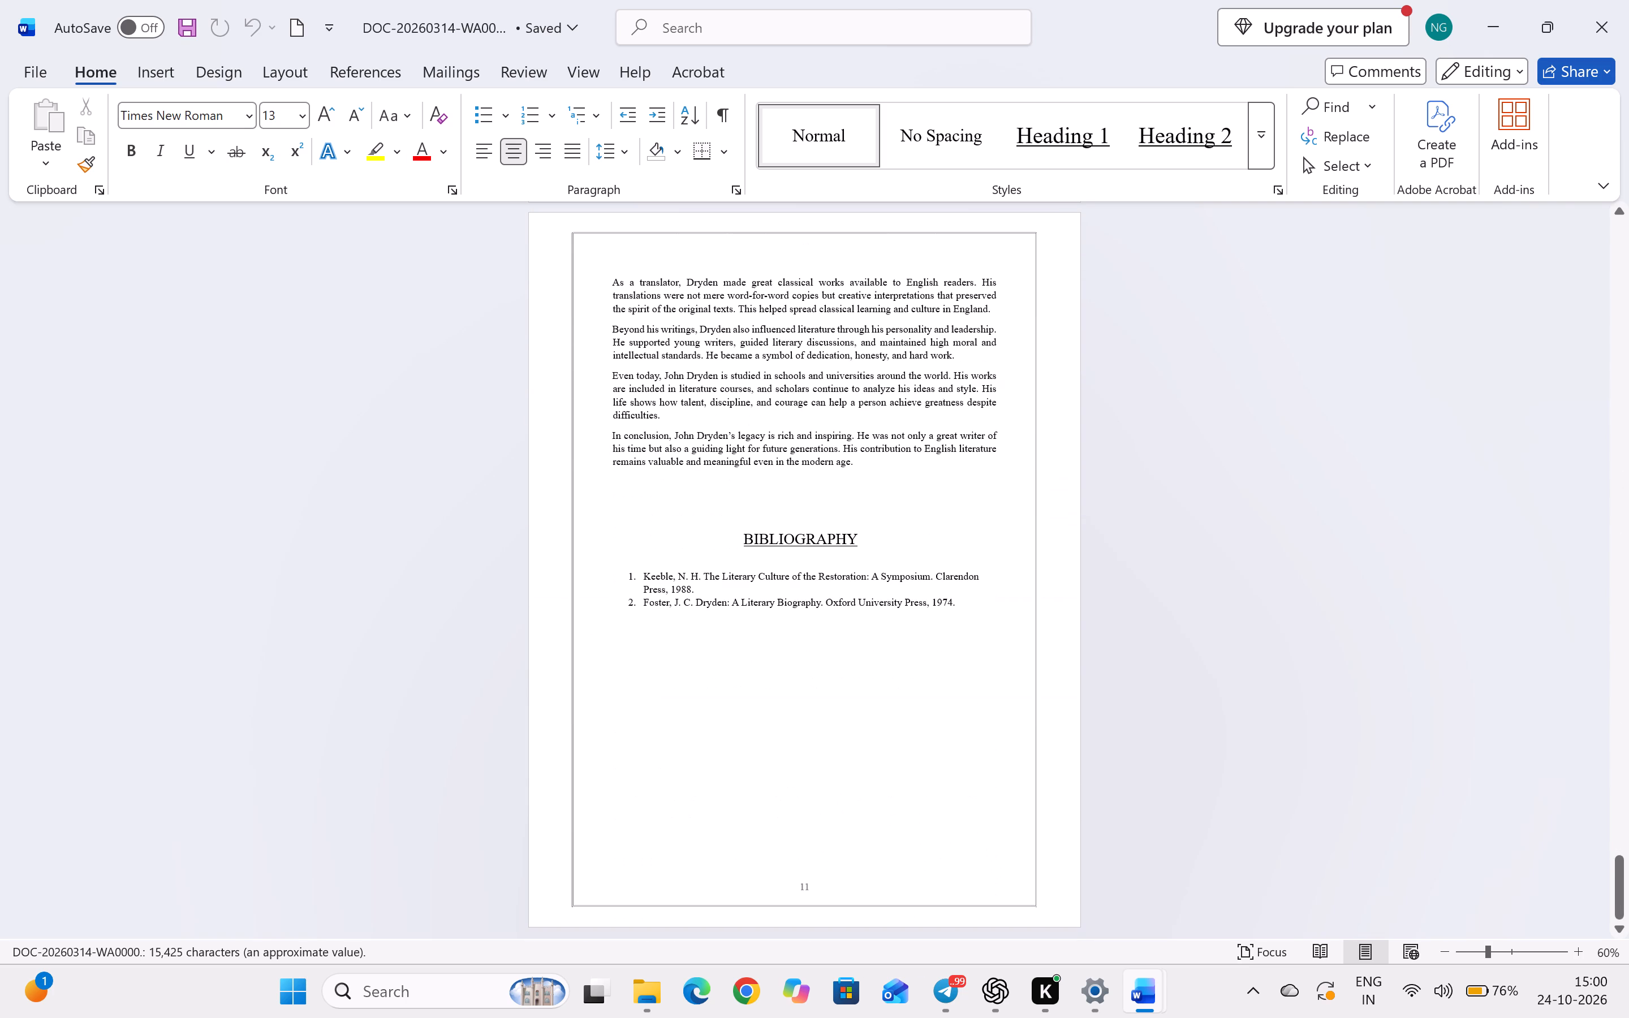
scroll(873, 590, down, 7)
drag(896, 669, 778, 244)
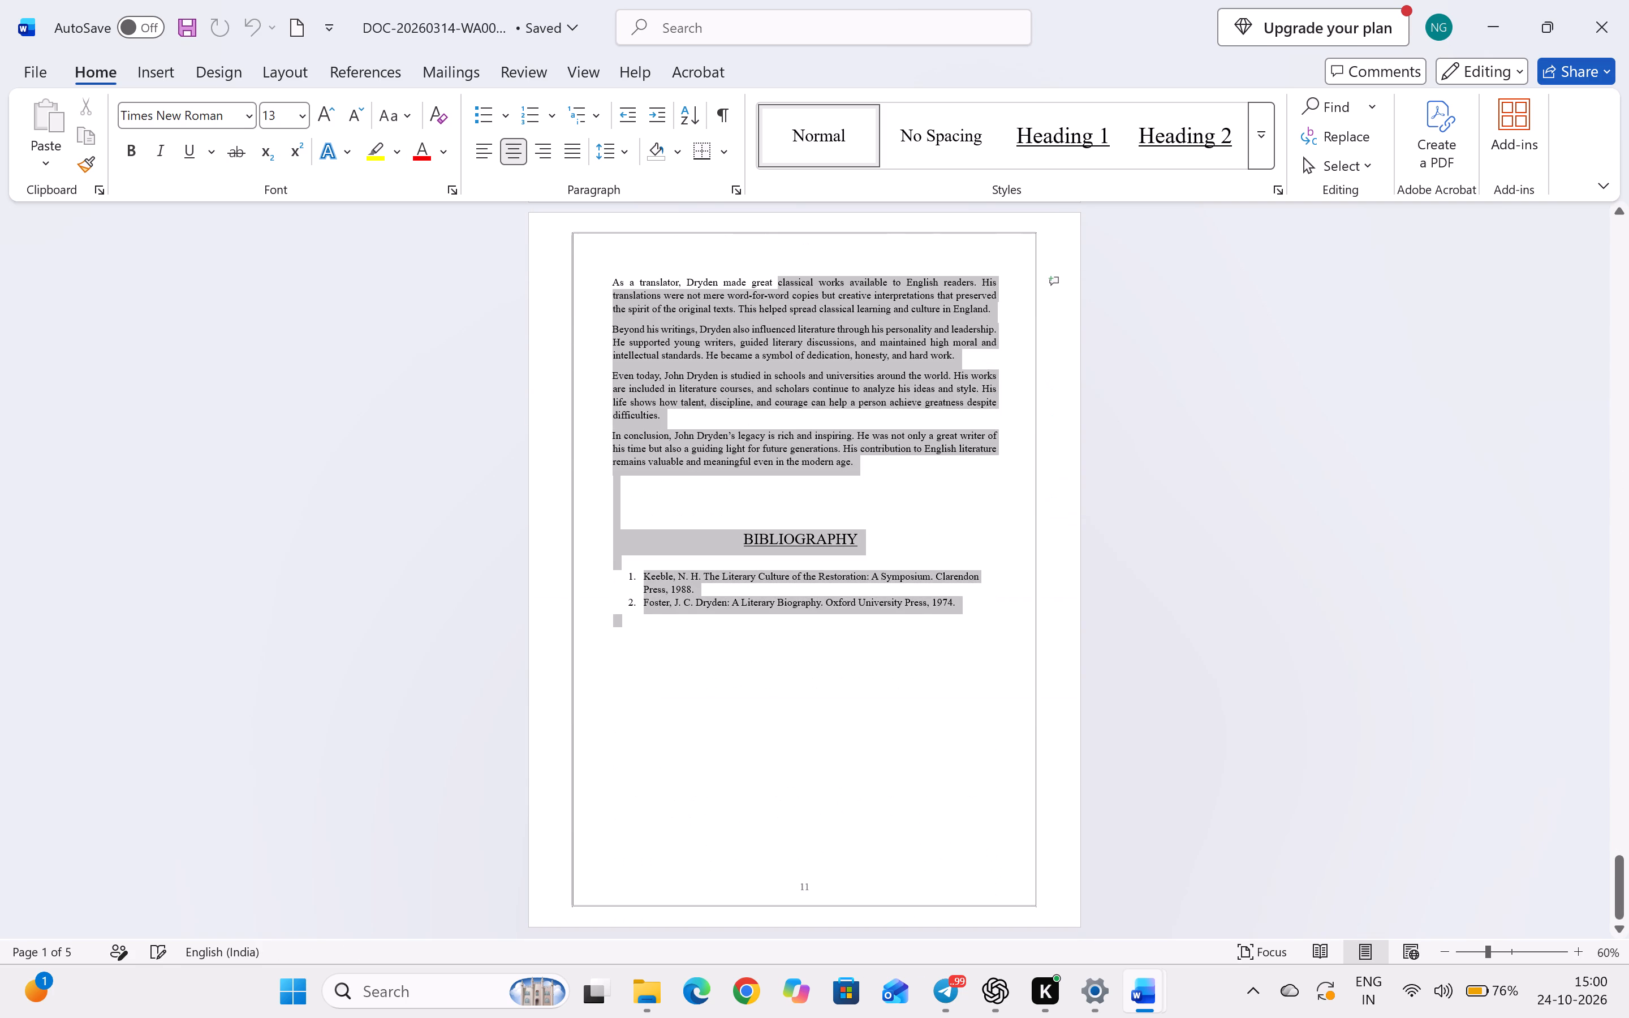
drag(778, 244, 653, 173)
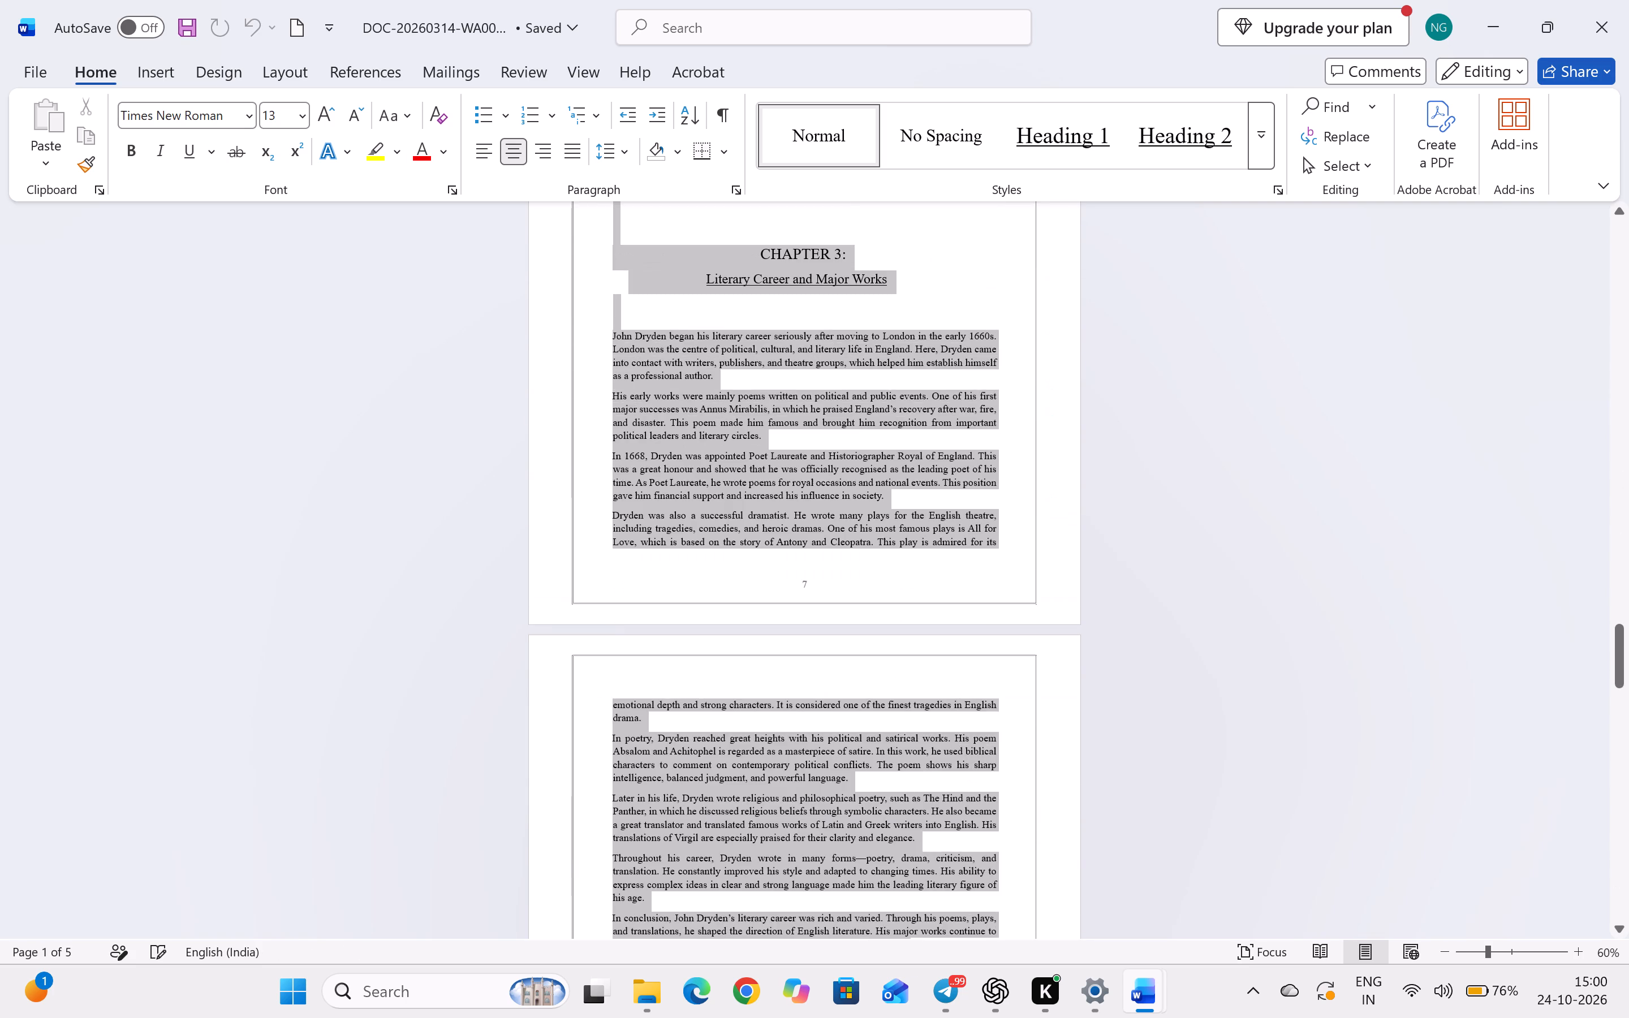
drag(653, 173, 627, 147)
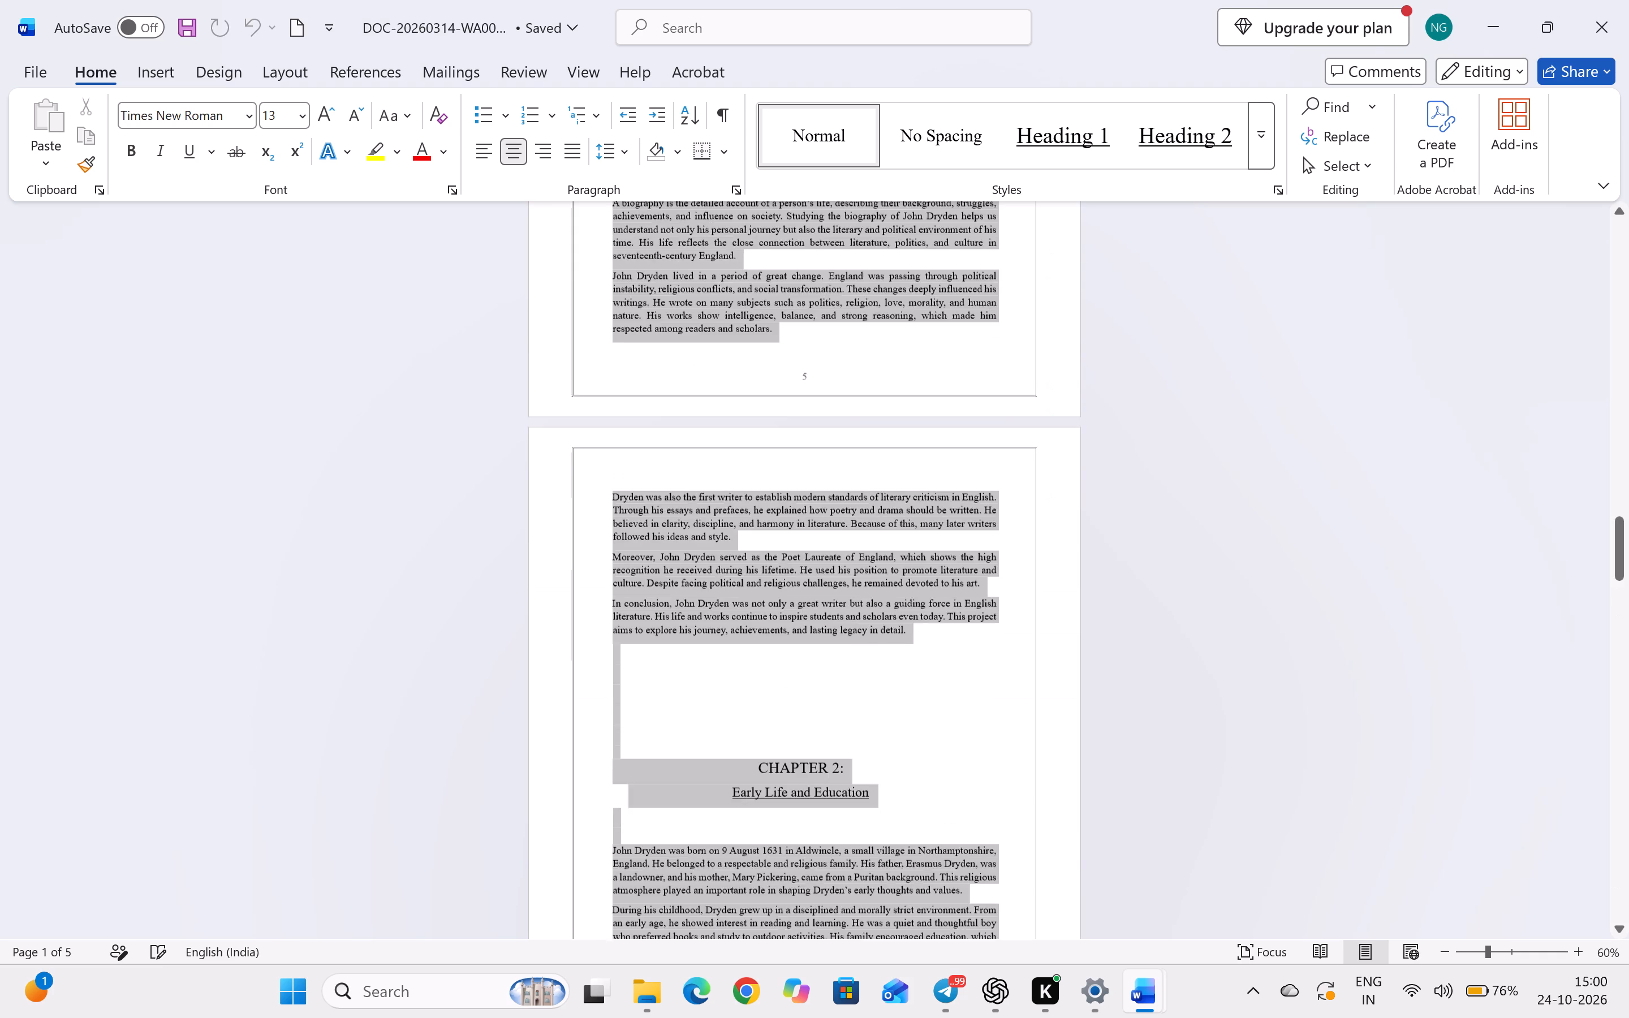
drag(627, 147, 614, 645)
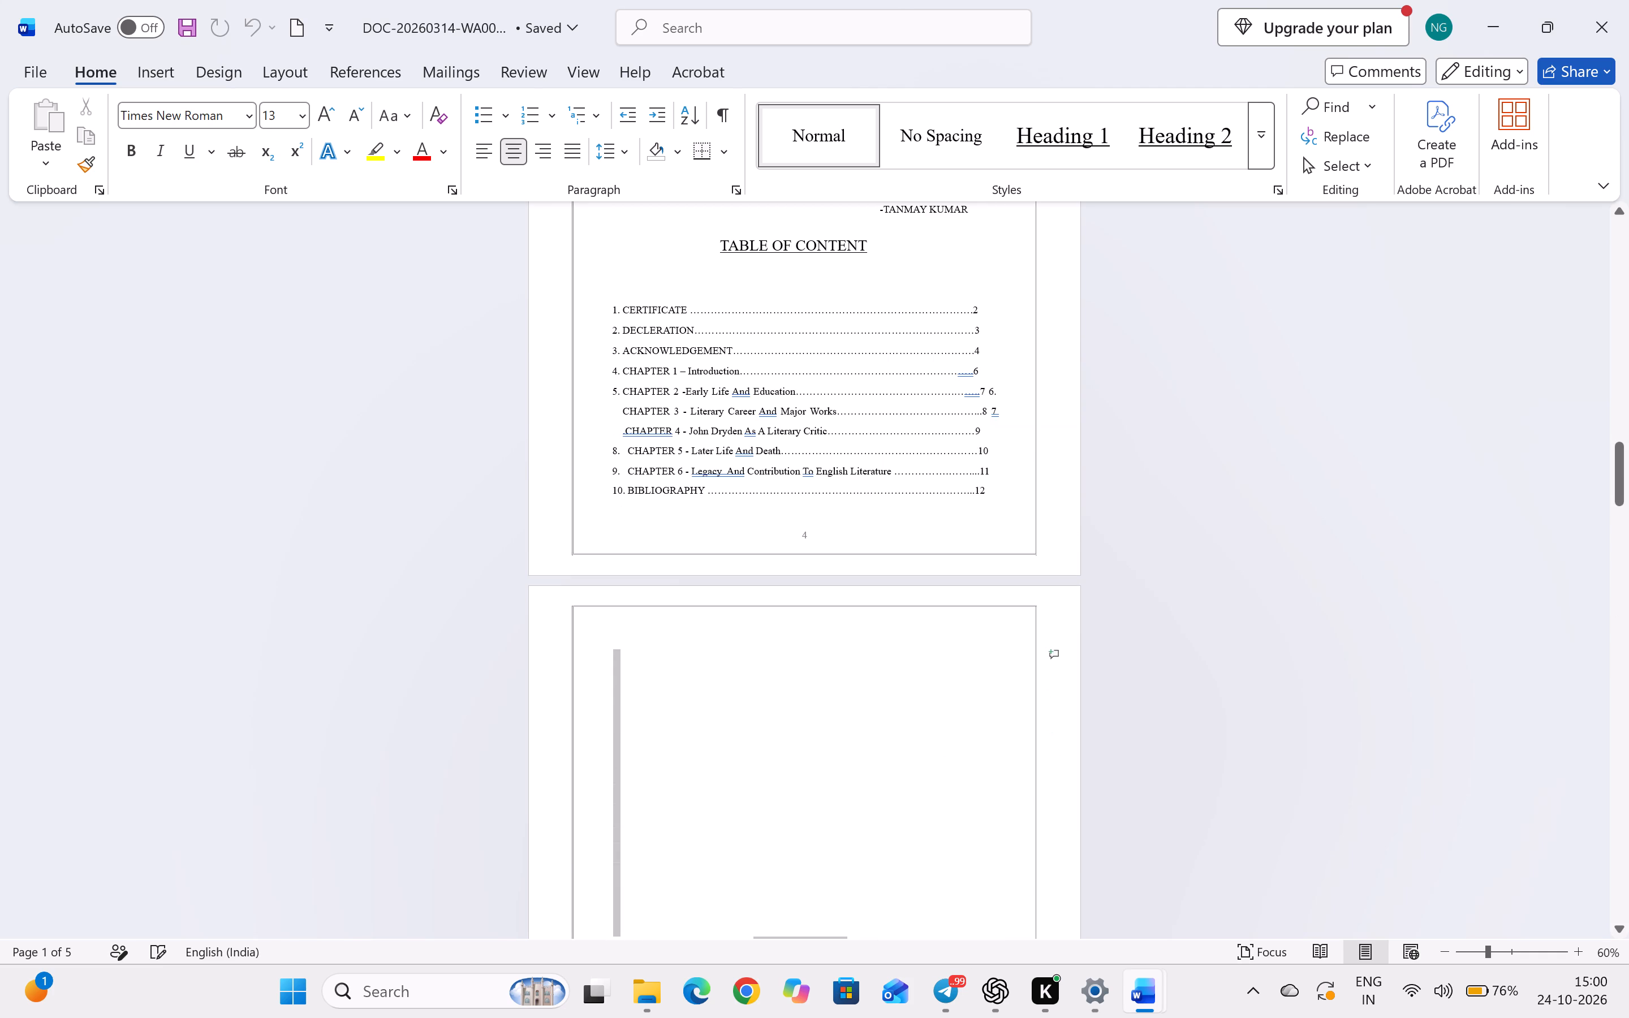
drag(614, 645, 613, 248)
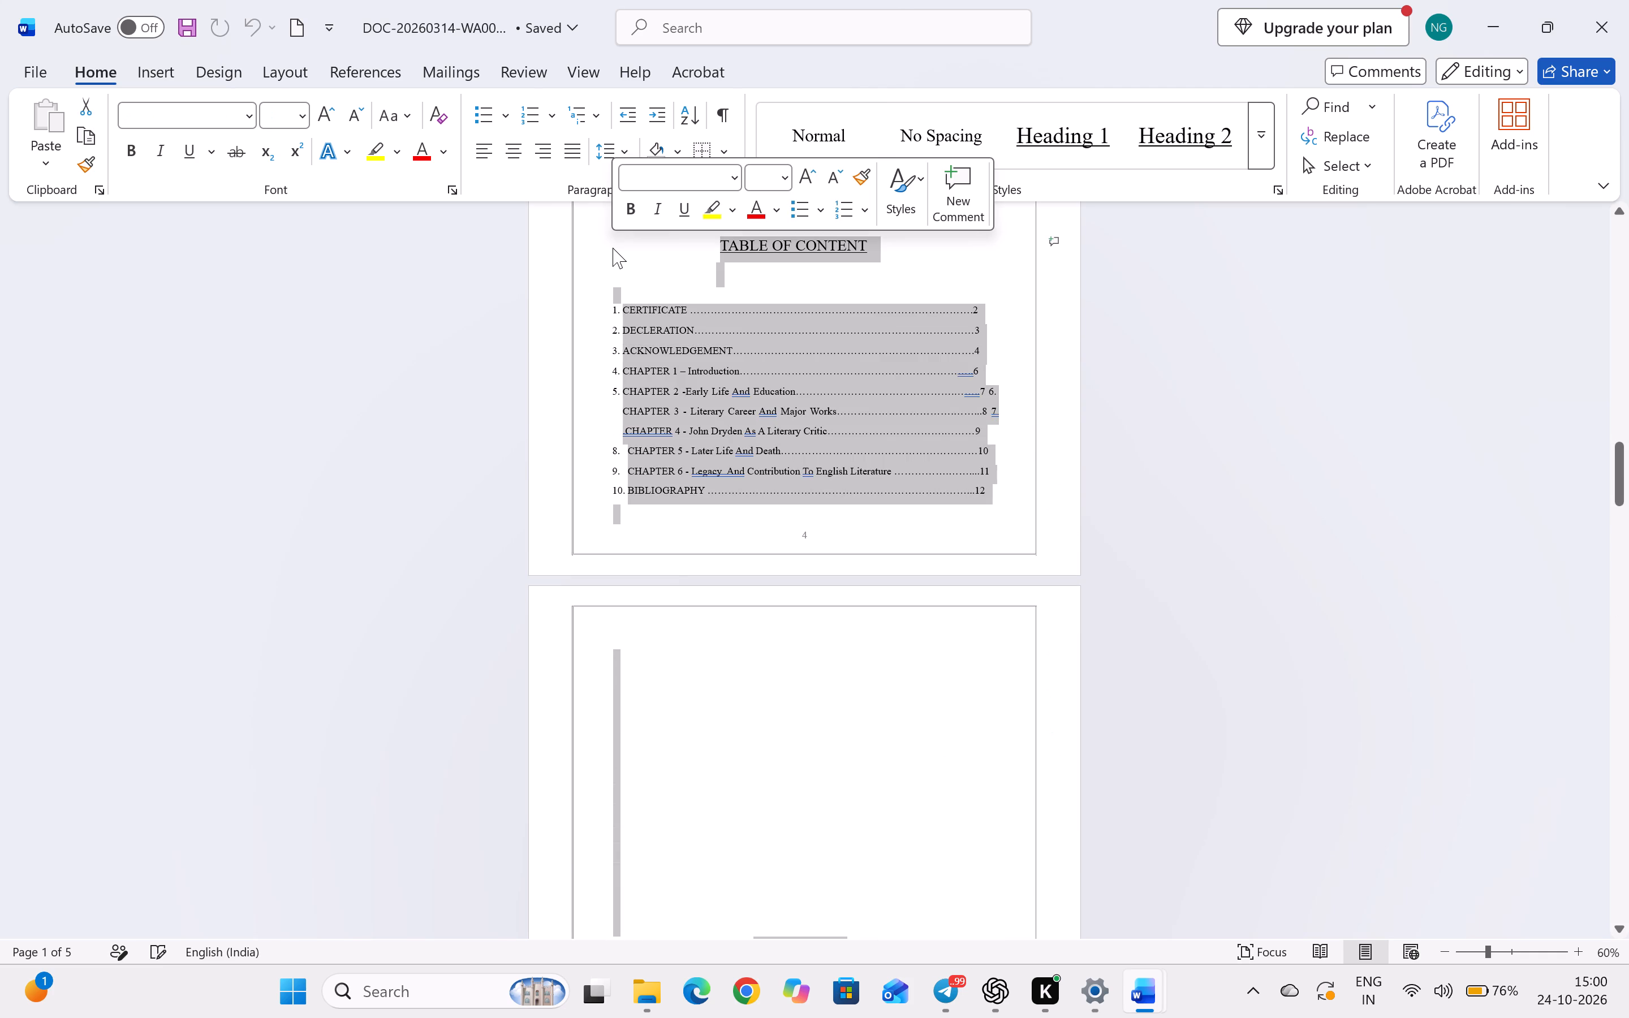
key(BackSpace)
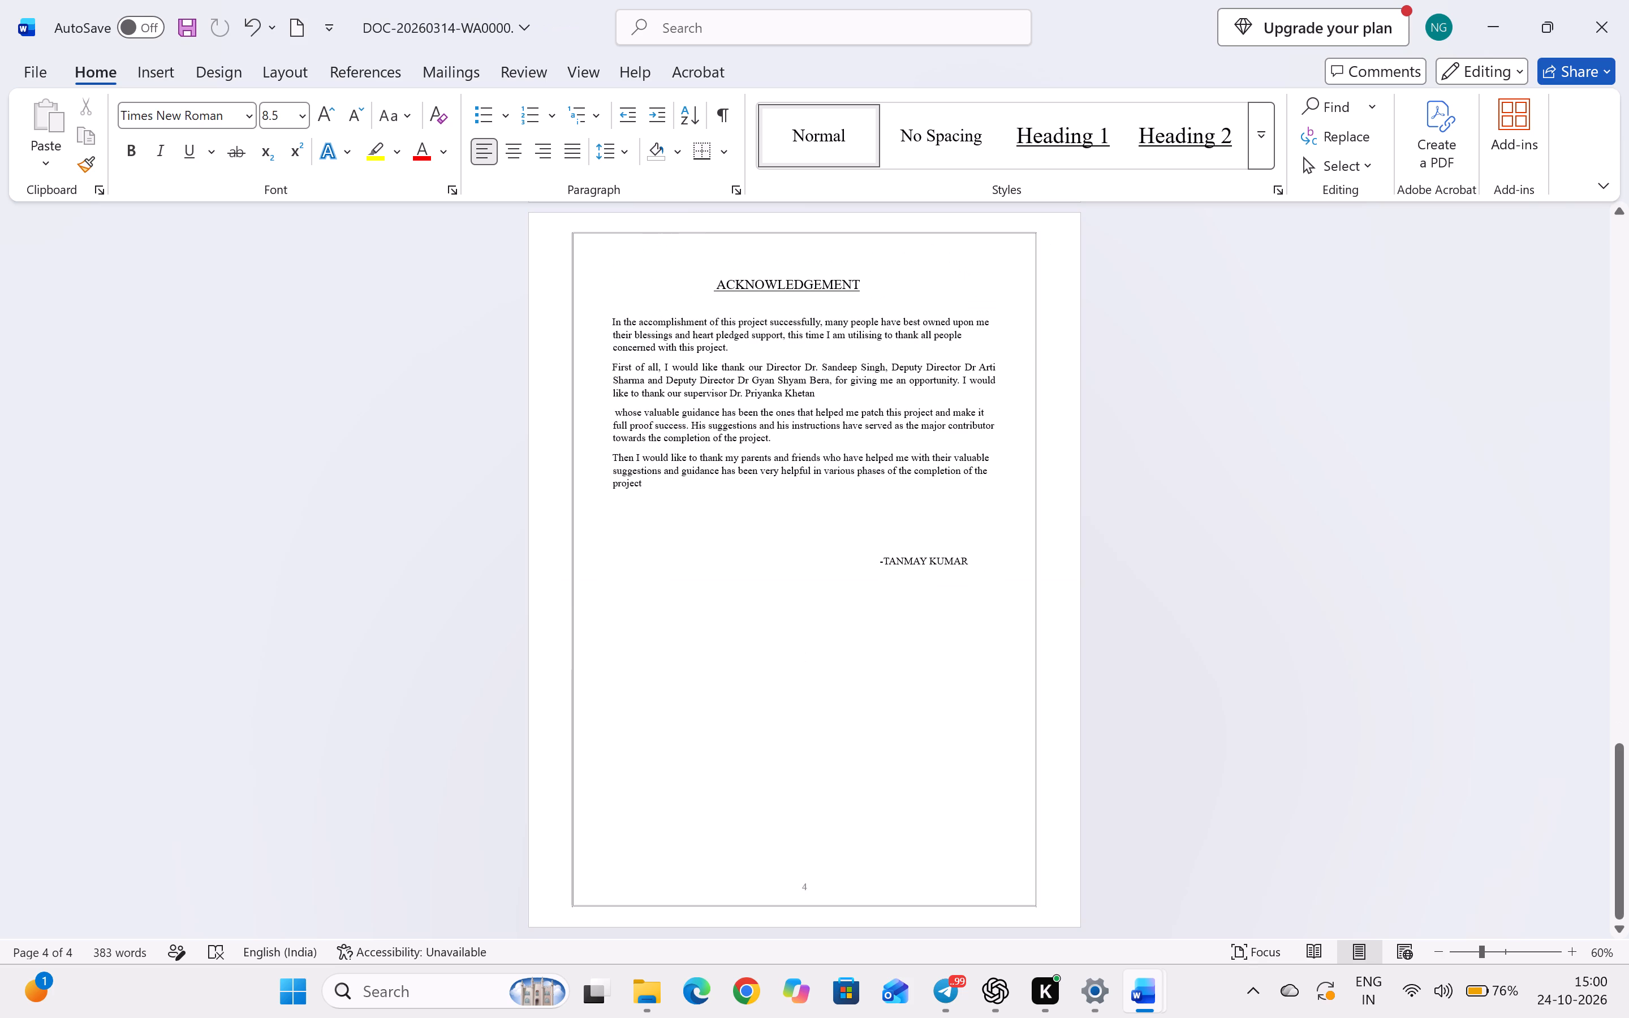
Return to the title page of the John Dryden project and close the Banking law-4 document without saving its changes.
scroll(1242, 434, up, 3)
scroll(1242, 434, up, 20)
scroll(1242, 434, up, 8)
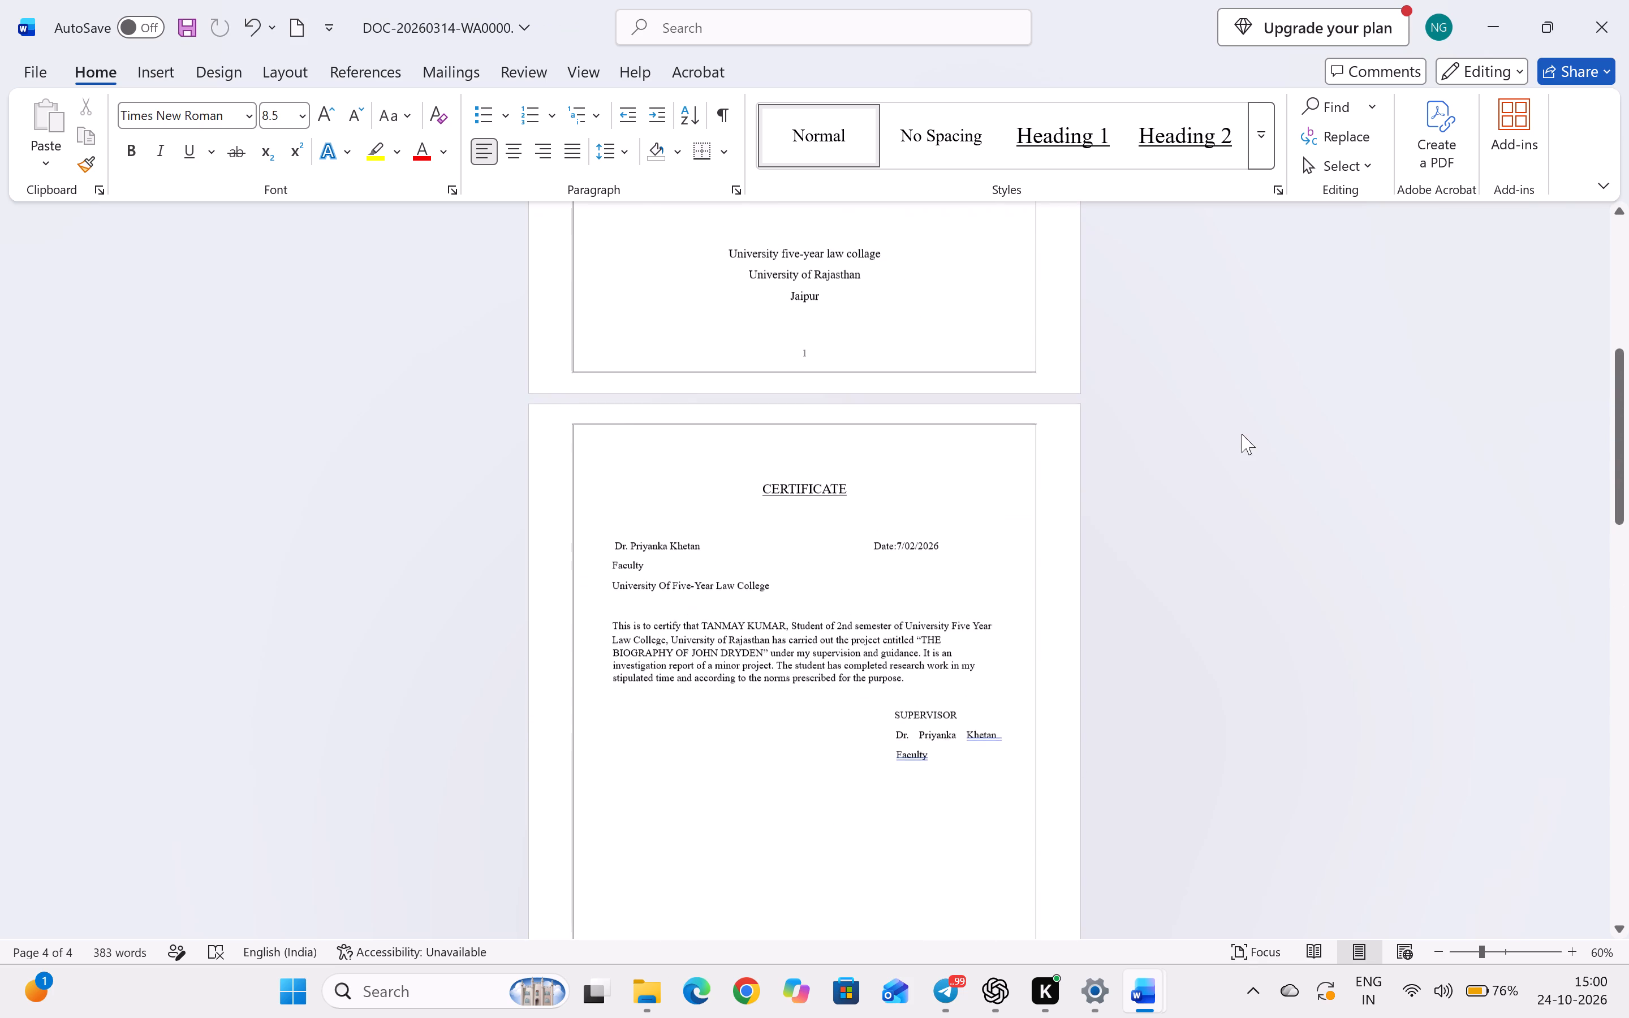
scroll(1242, 434, up, 10)
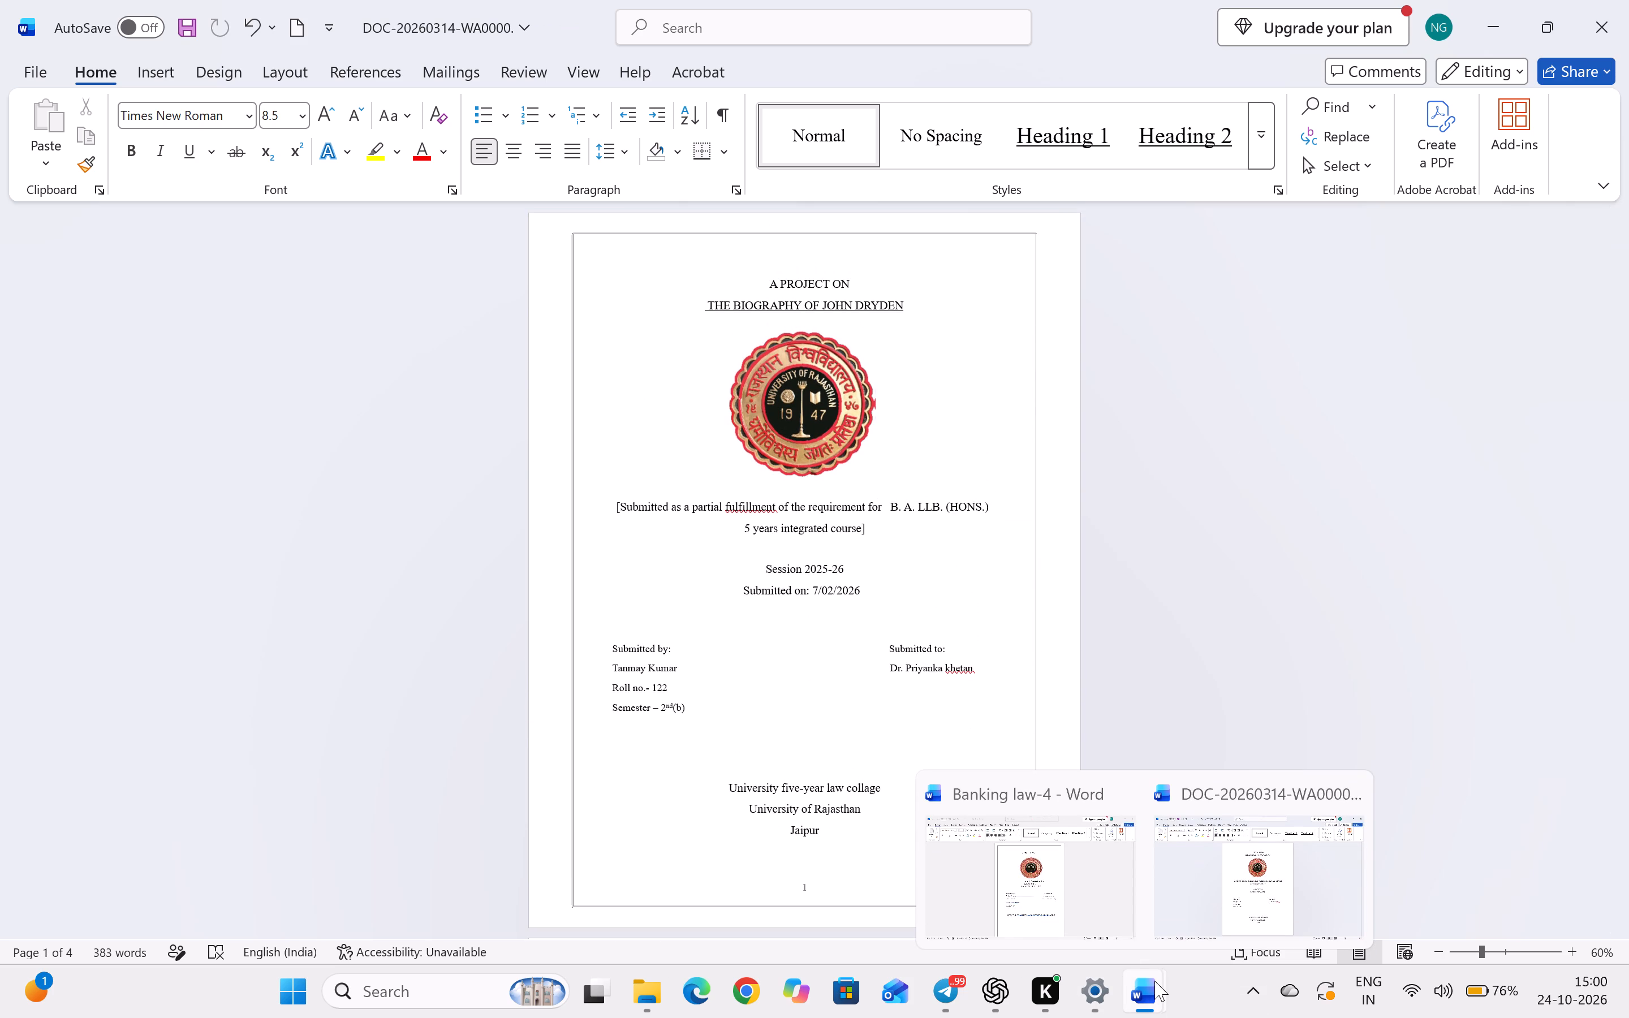
click(1114, 791)
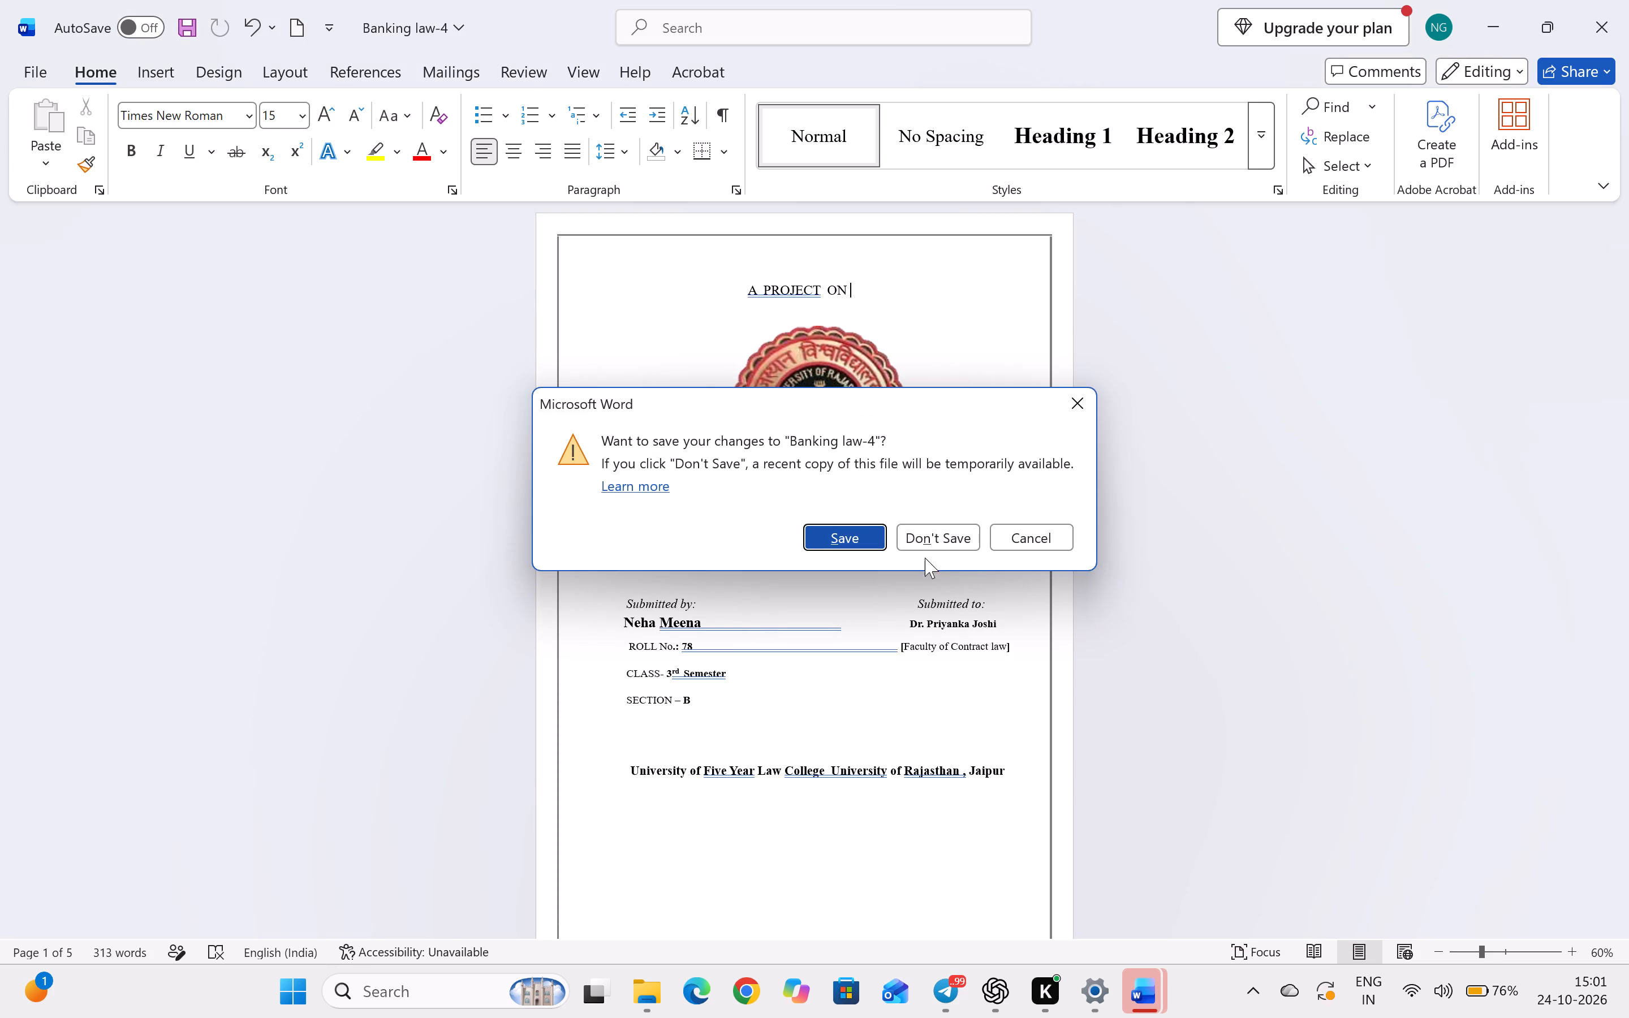
click(953, 539)
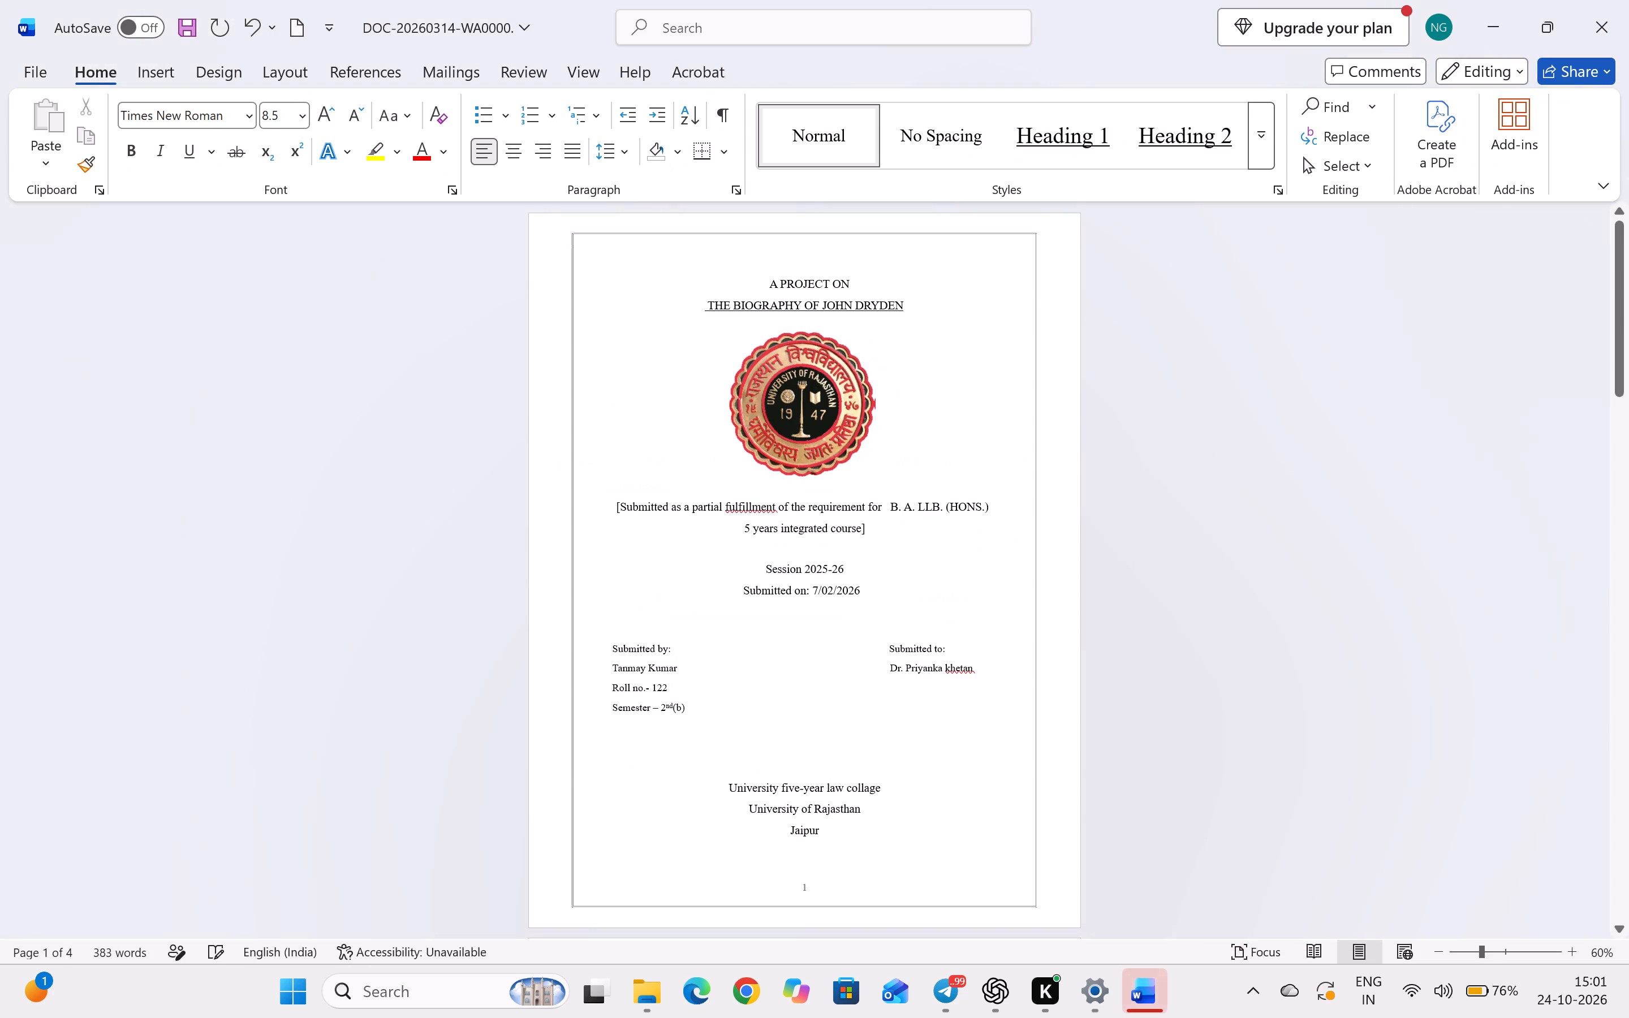
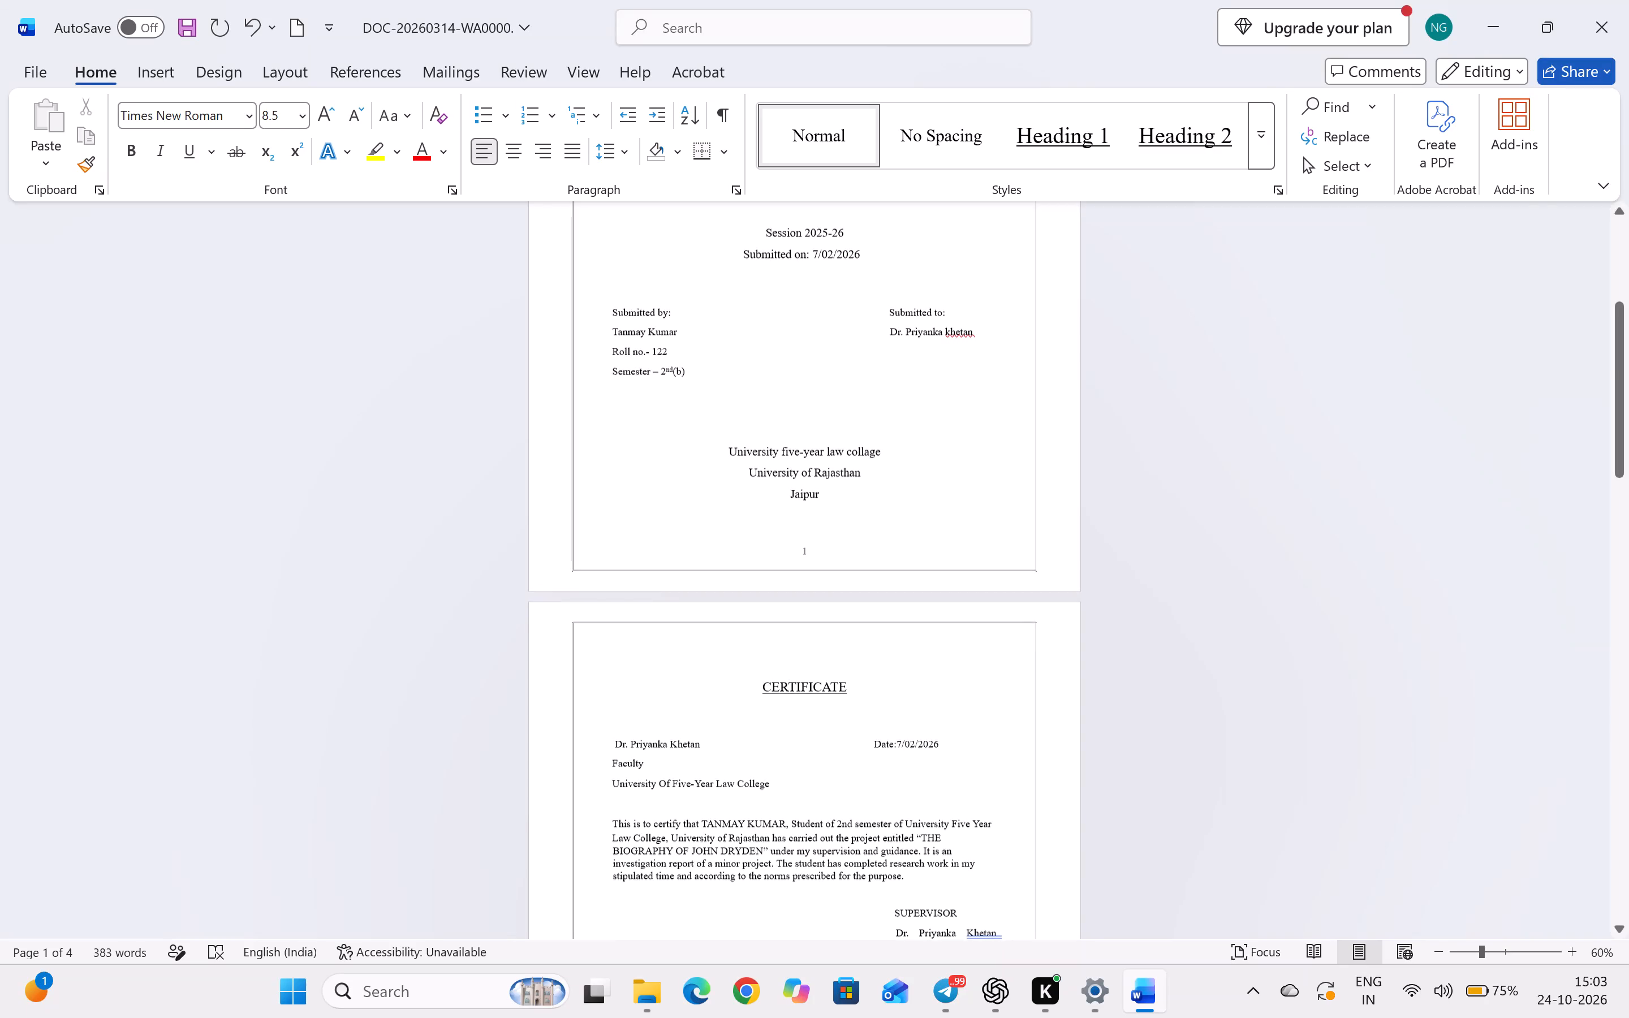
Replace the John Dryden biography title on the title page with FUNCTIONS OF NABARD.
scroll(1021, 522, up, 2)
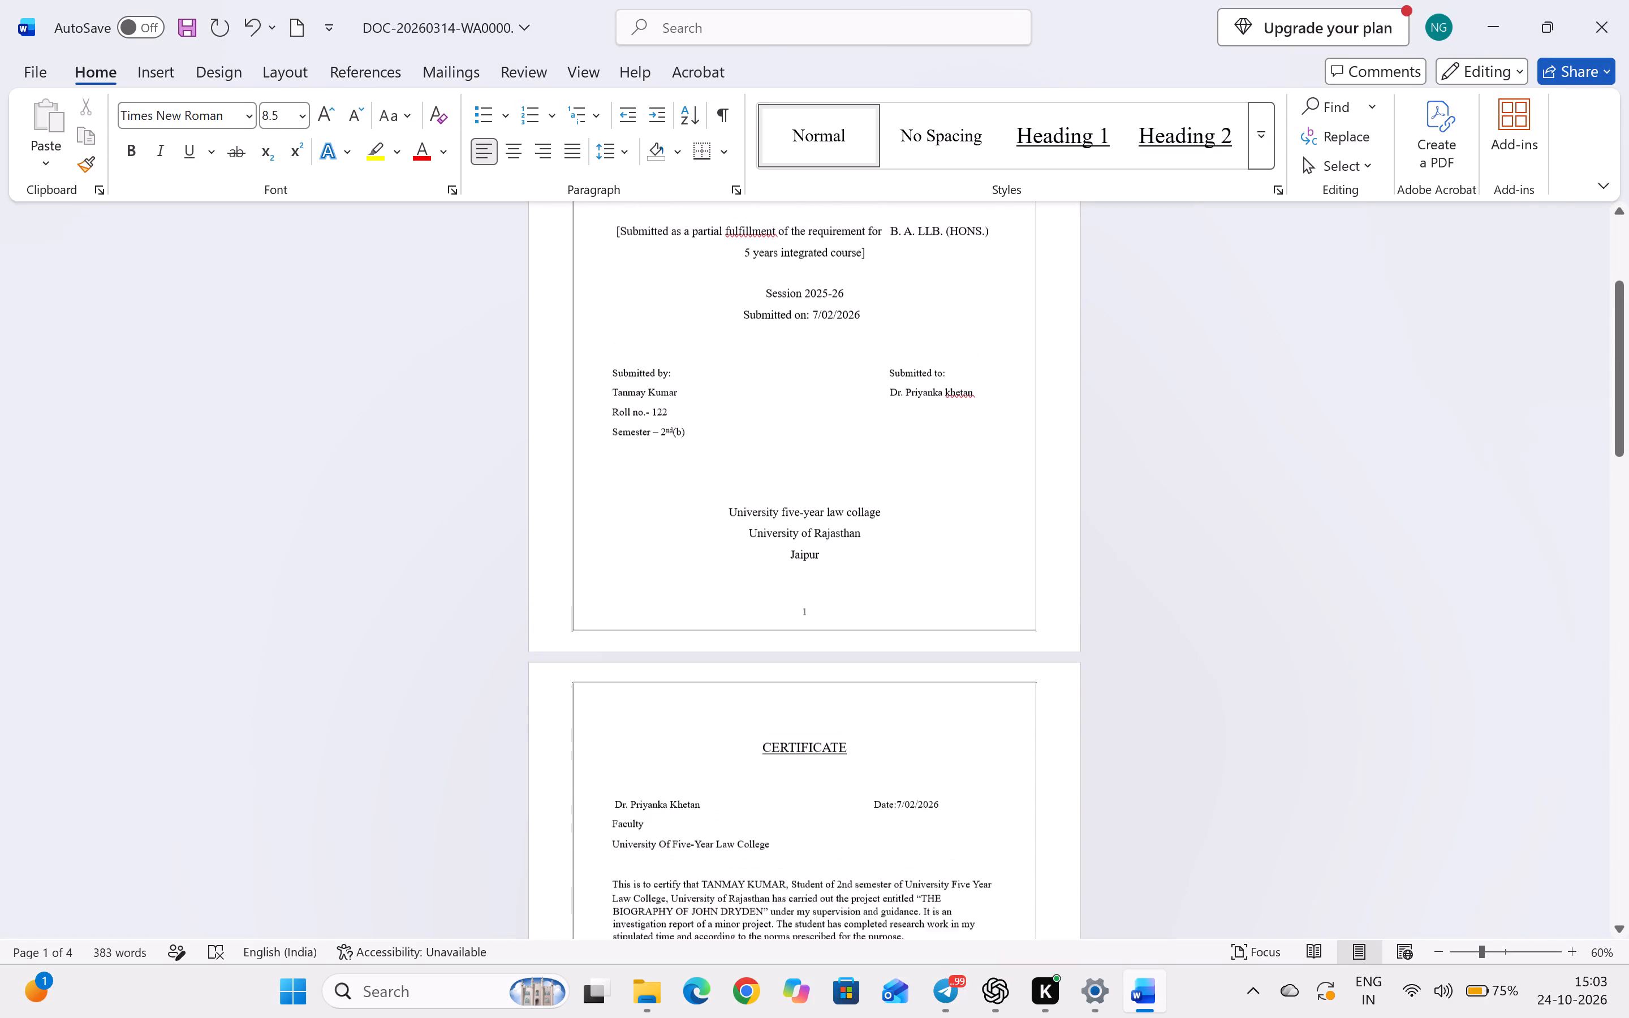
scroll(1021, 522, up, 2)
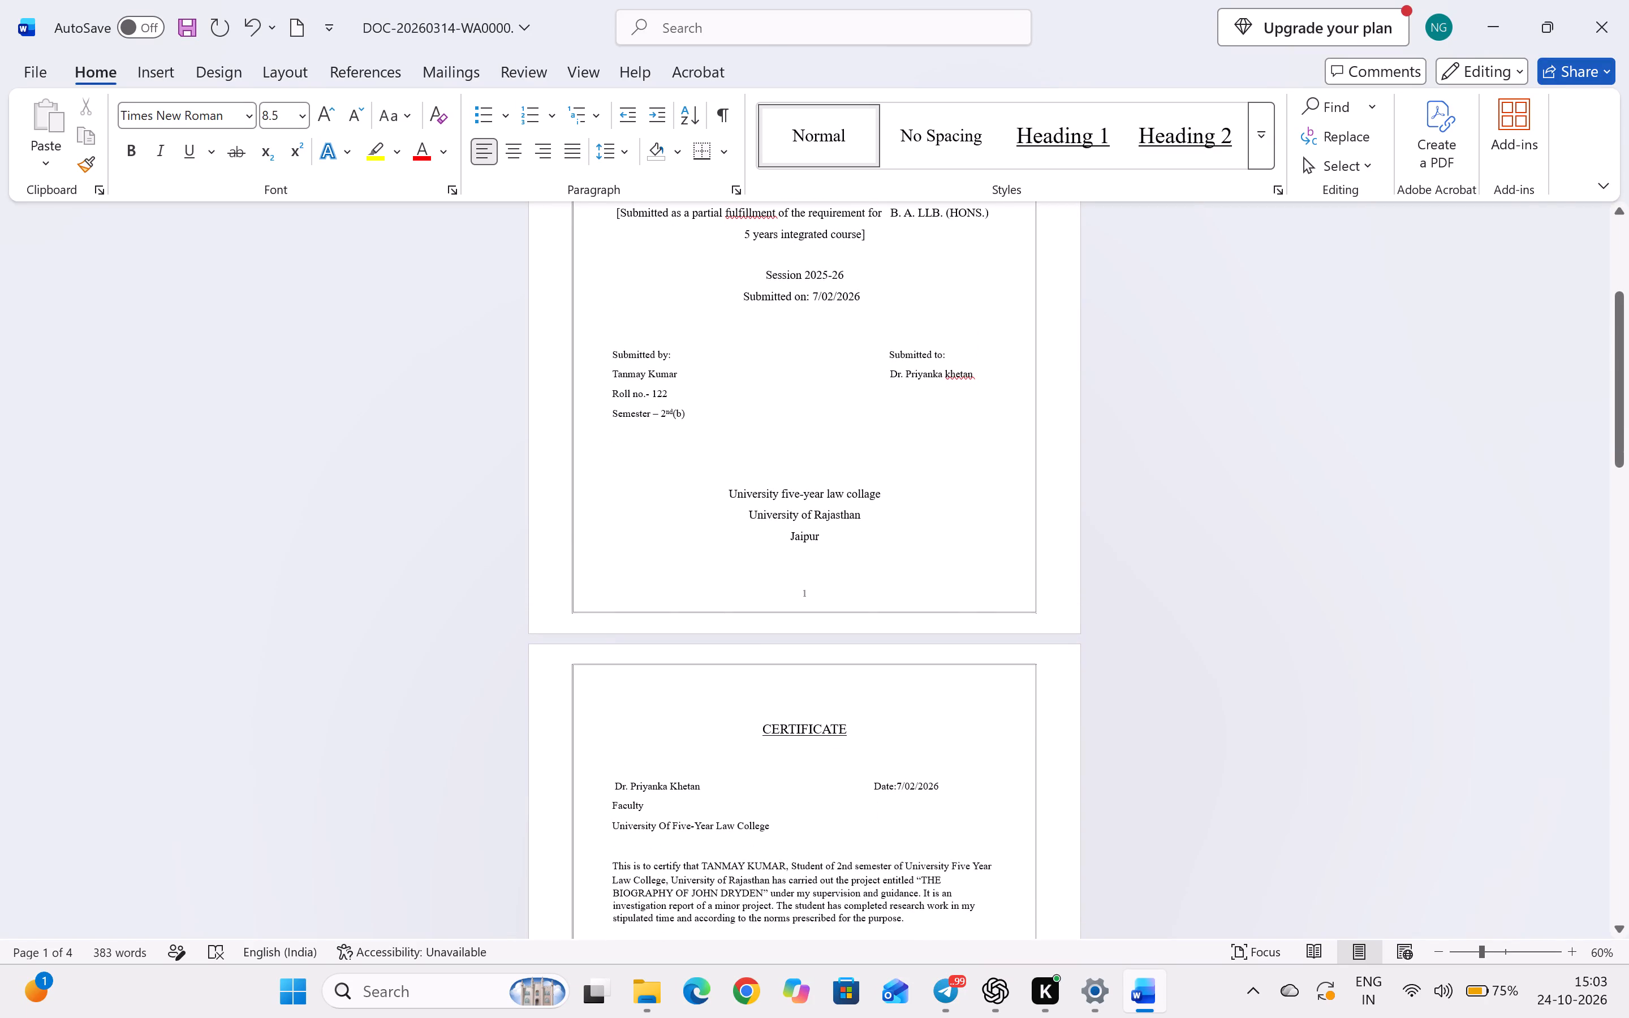
scroll(1021, 522, up, 2)
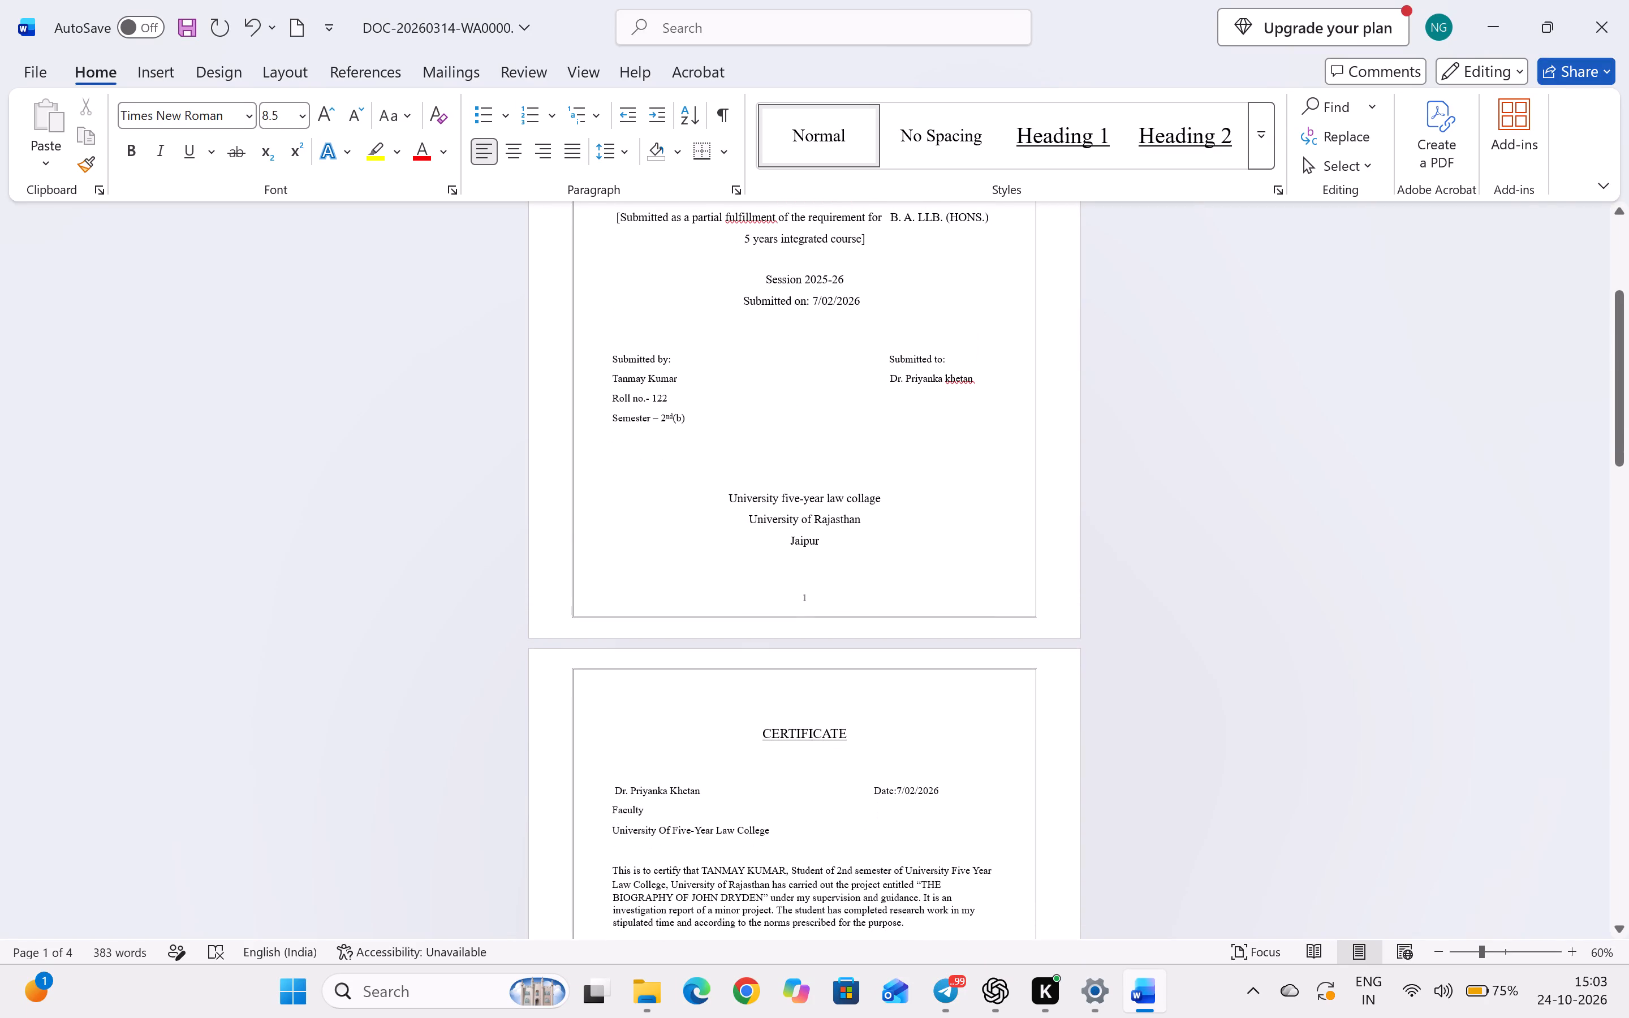
scroll(1021, 522, up, 18)
click(912, 311)
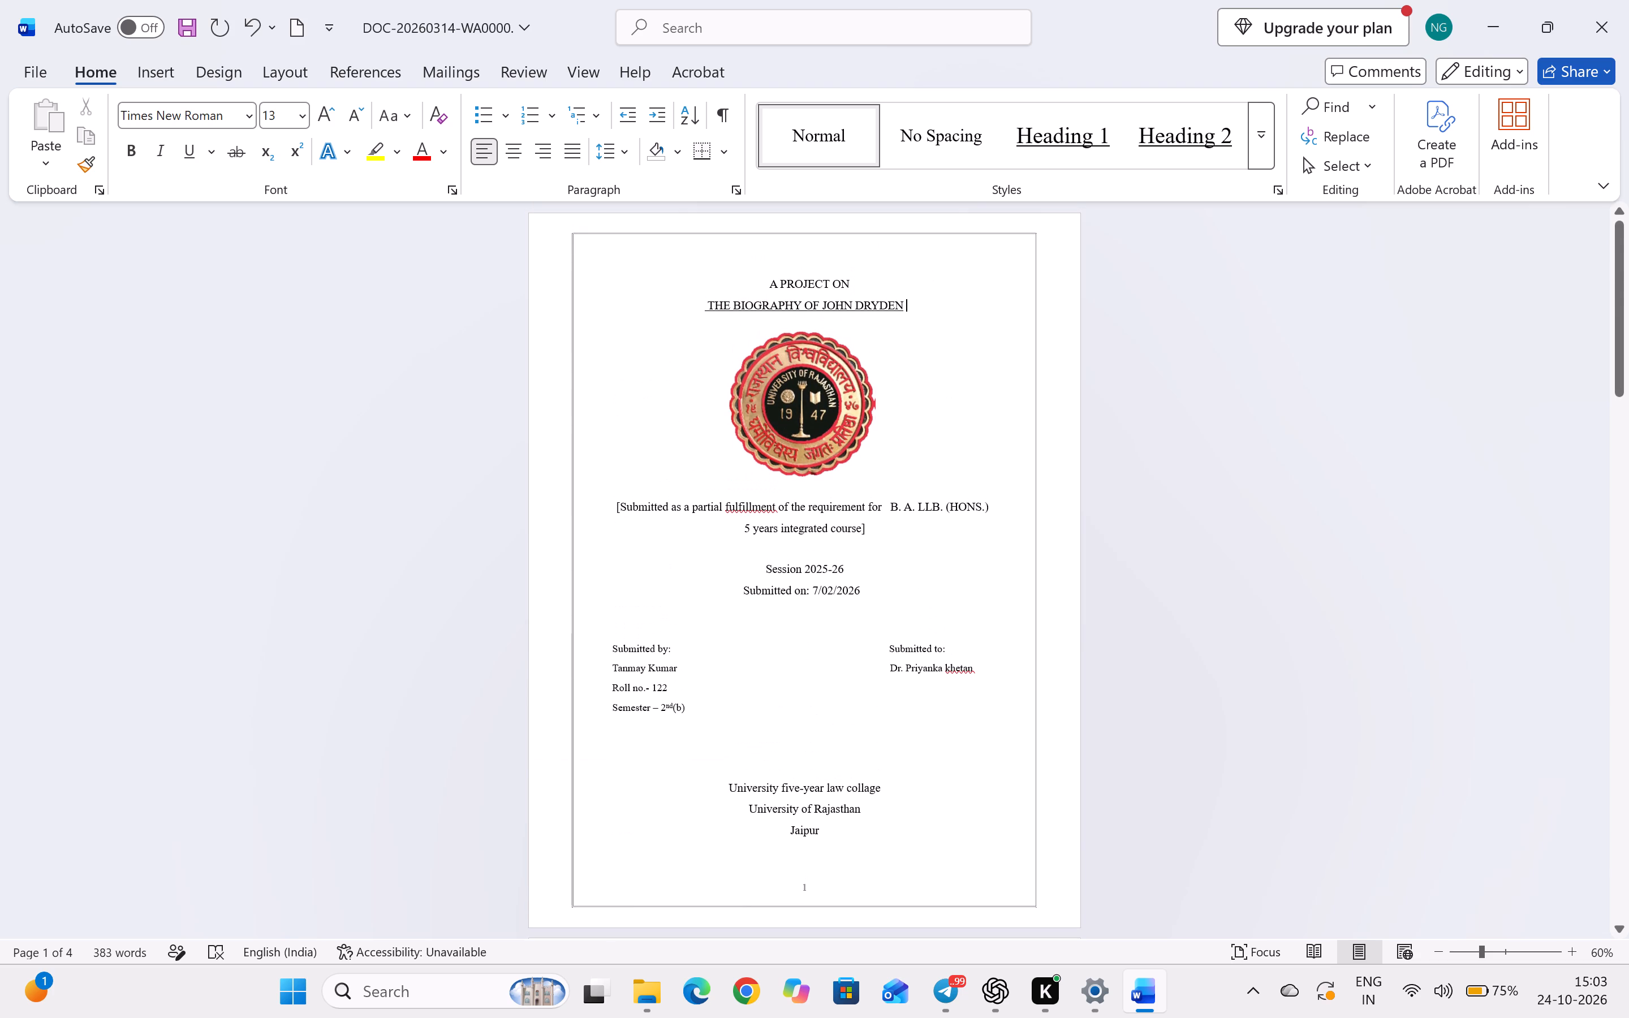
key(BackSpace)
key(BackSpace)
key(BackSpace)
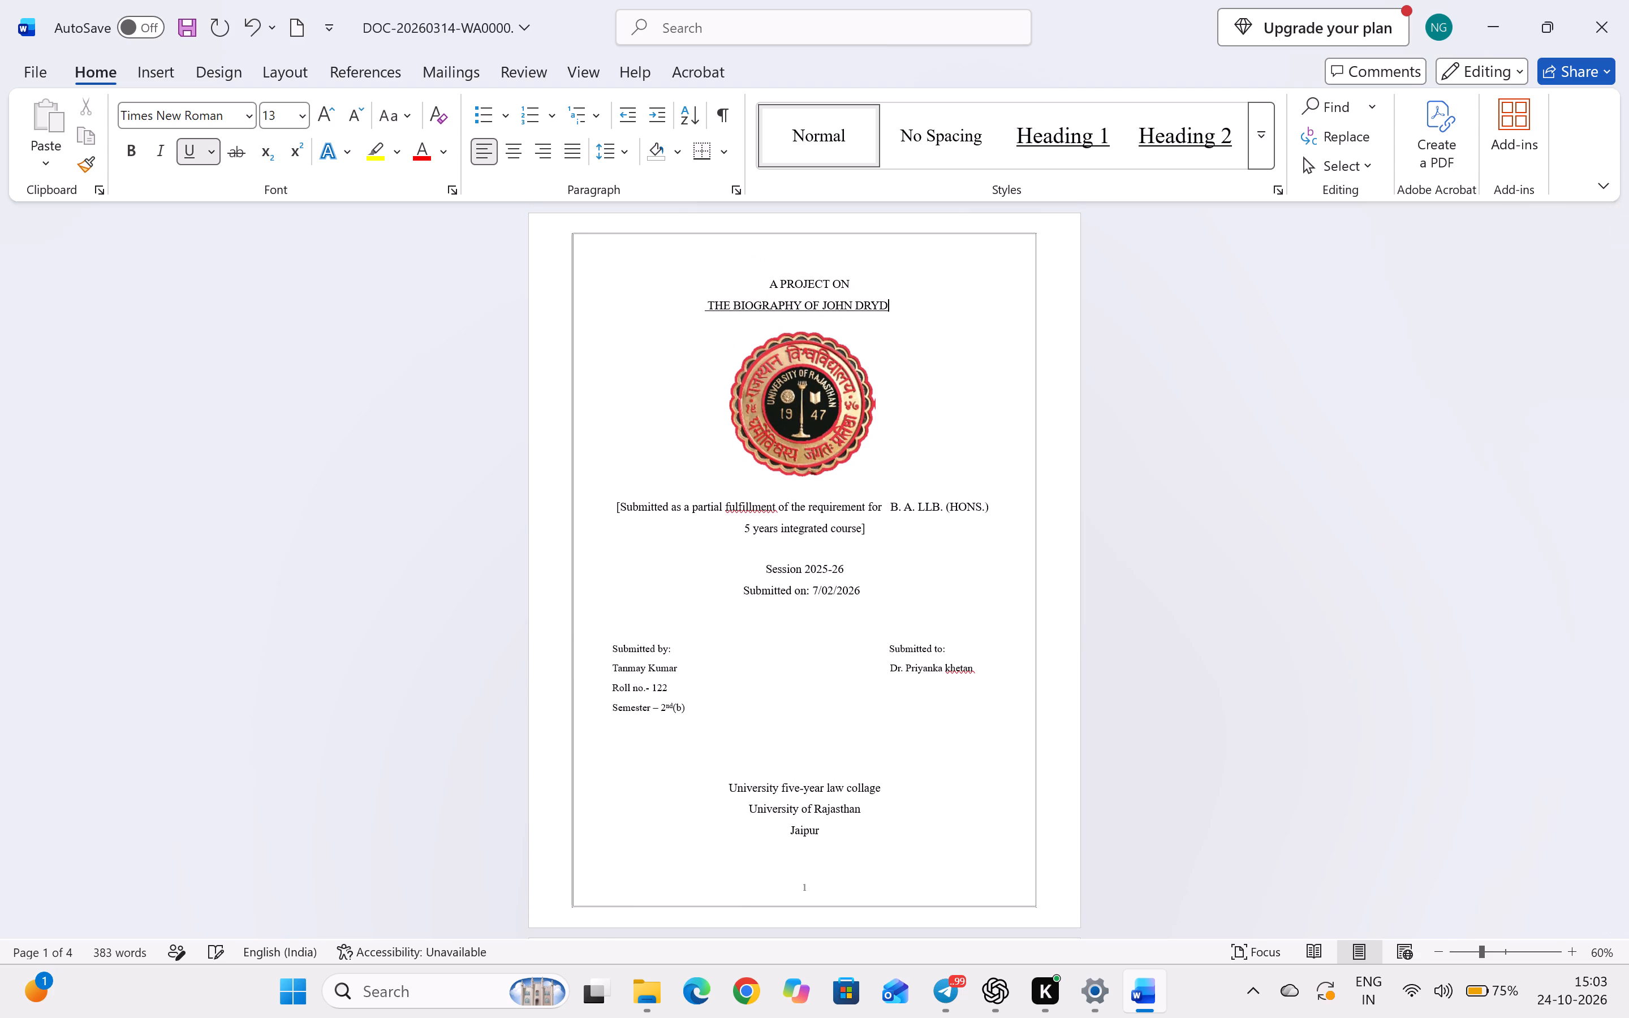
key(BackSpace)
key(BackSpace)
key(BackSpace)
key(BackSpace)
key(BackSpace)
key(BackSpace)
key(BackSpace)
key(BackSpace)
key(BackSpace)
key(BackSpace)
key(BackSpace)
key(BackSpace)
key(BackSpace)
key(BackSpace)
key(BackSpace)
key(BackSpace)
key(BackSpace)
key(BackSpace)
key(BackSpace)
key(BackSpace)
key(BackSpace)
key(BackSpace)
key(BackSpace)
key(BackSpace)
key(BackSpace)
key(BackSpace)
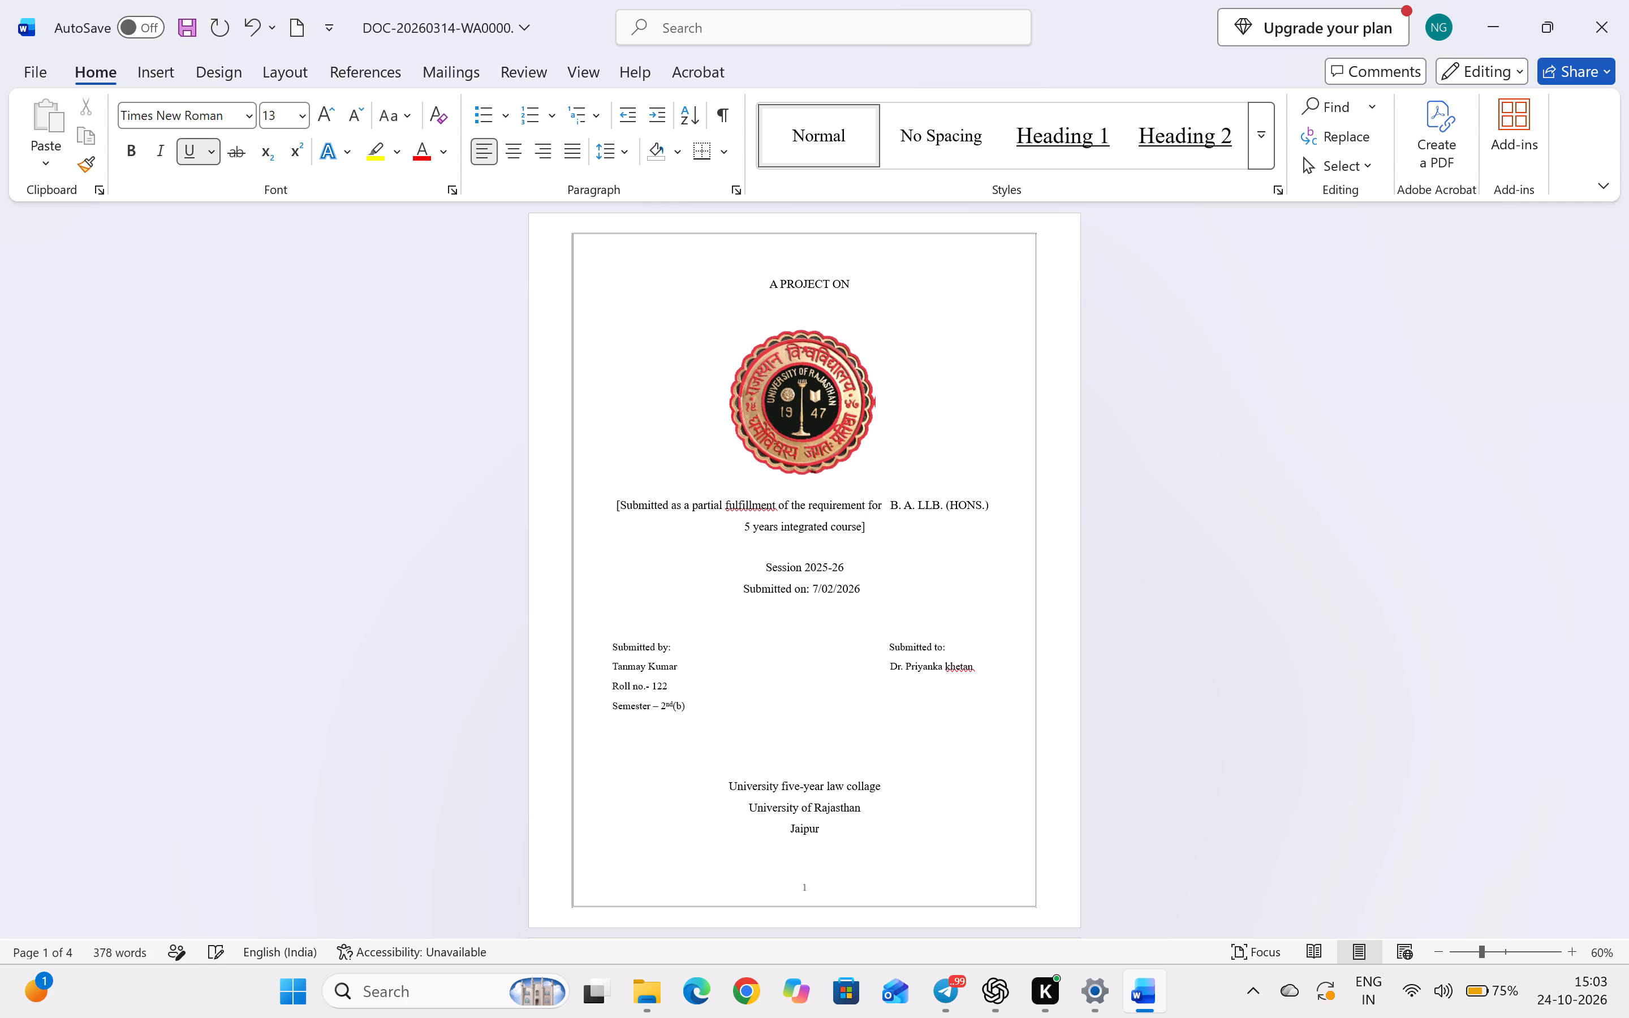
text(FU)
text(NCTIONS)
key(space)
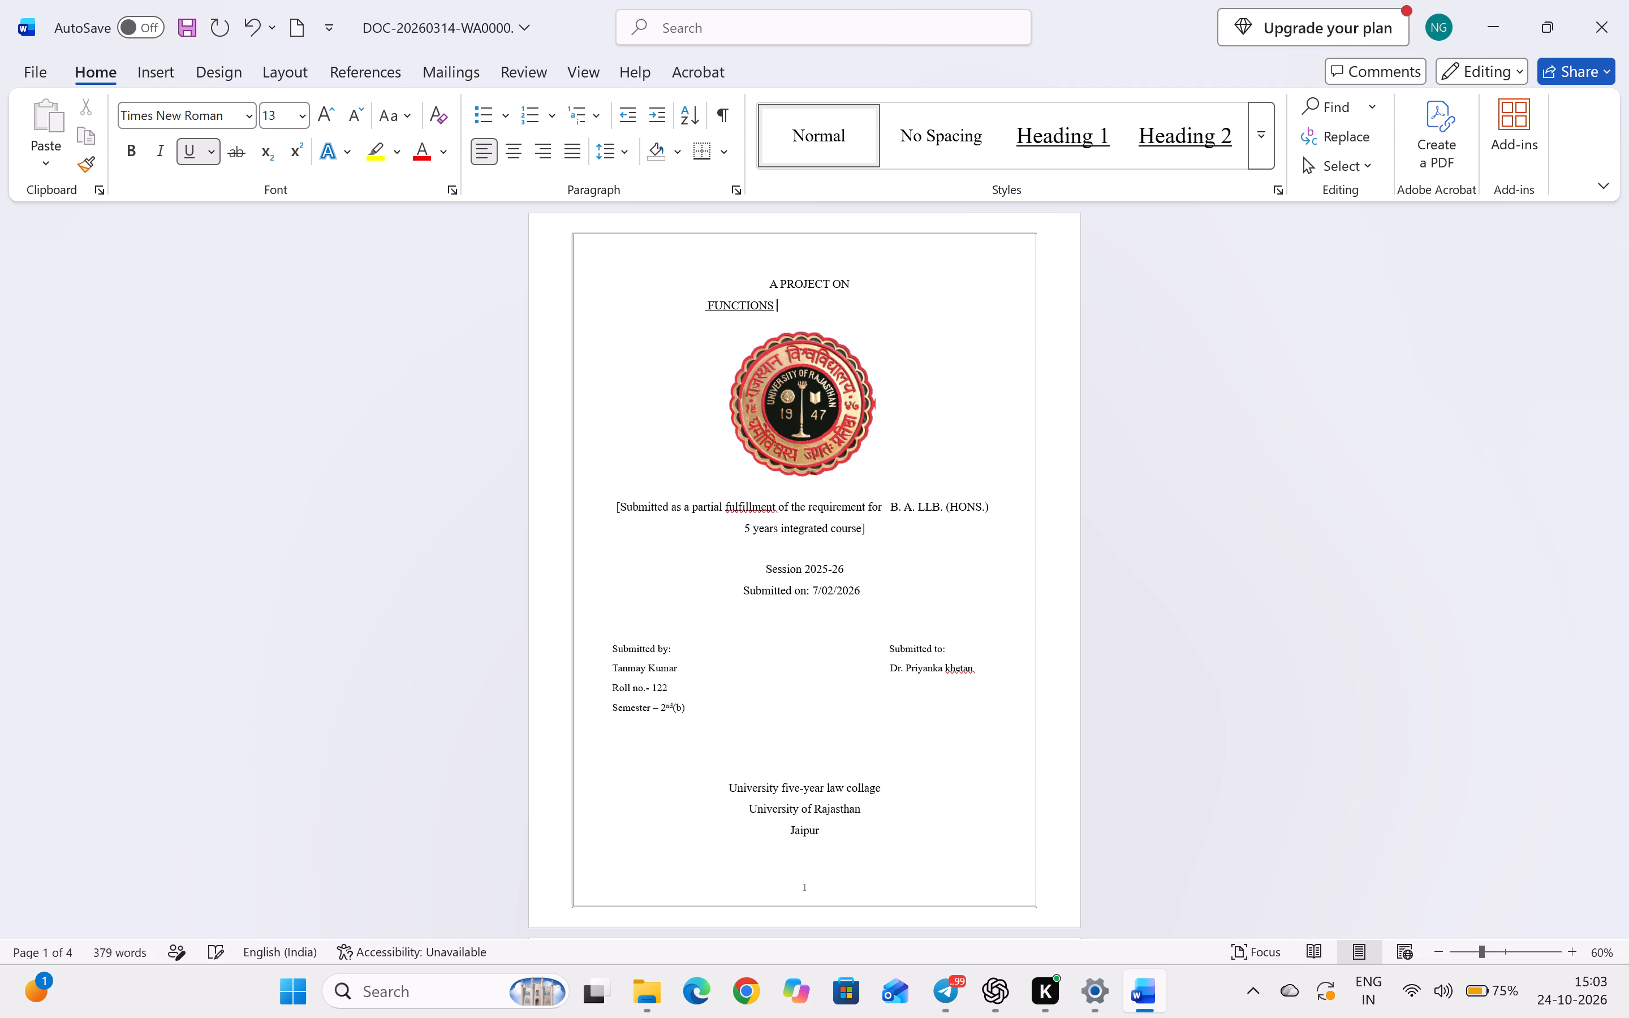
text(OF NABARD)
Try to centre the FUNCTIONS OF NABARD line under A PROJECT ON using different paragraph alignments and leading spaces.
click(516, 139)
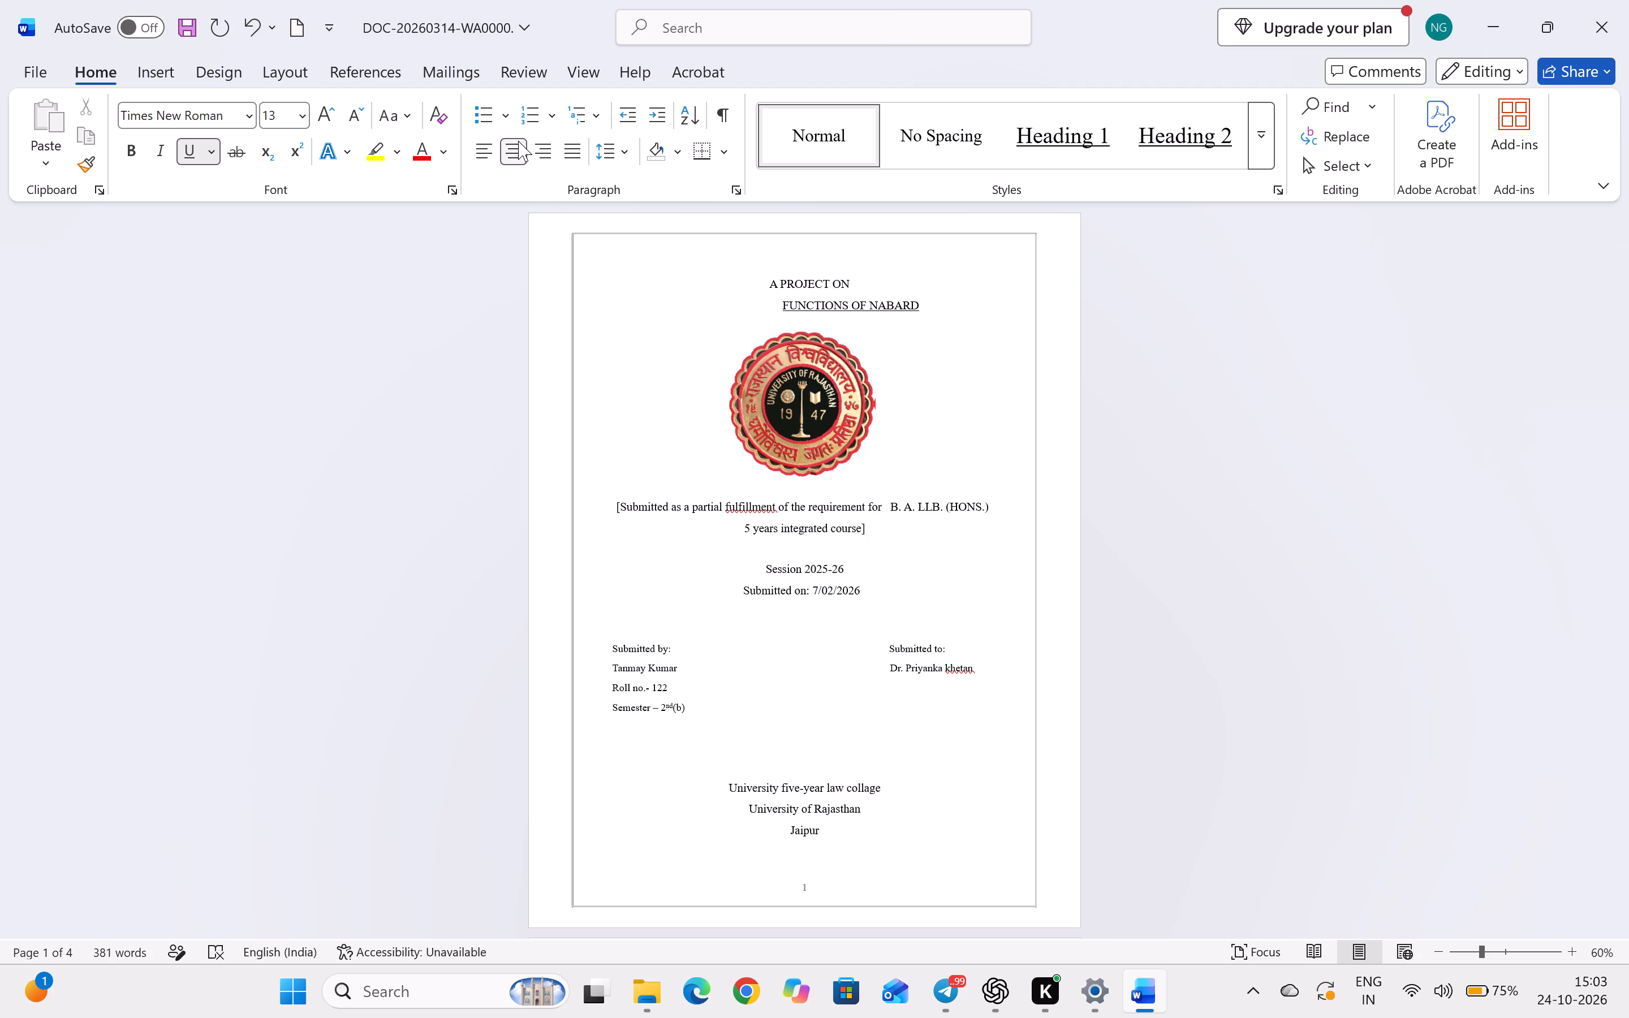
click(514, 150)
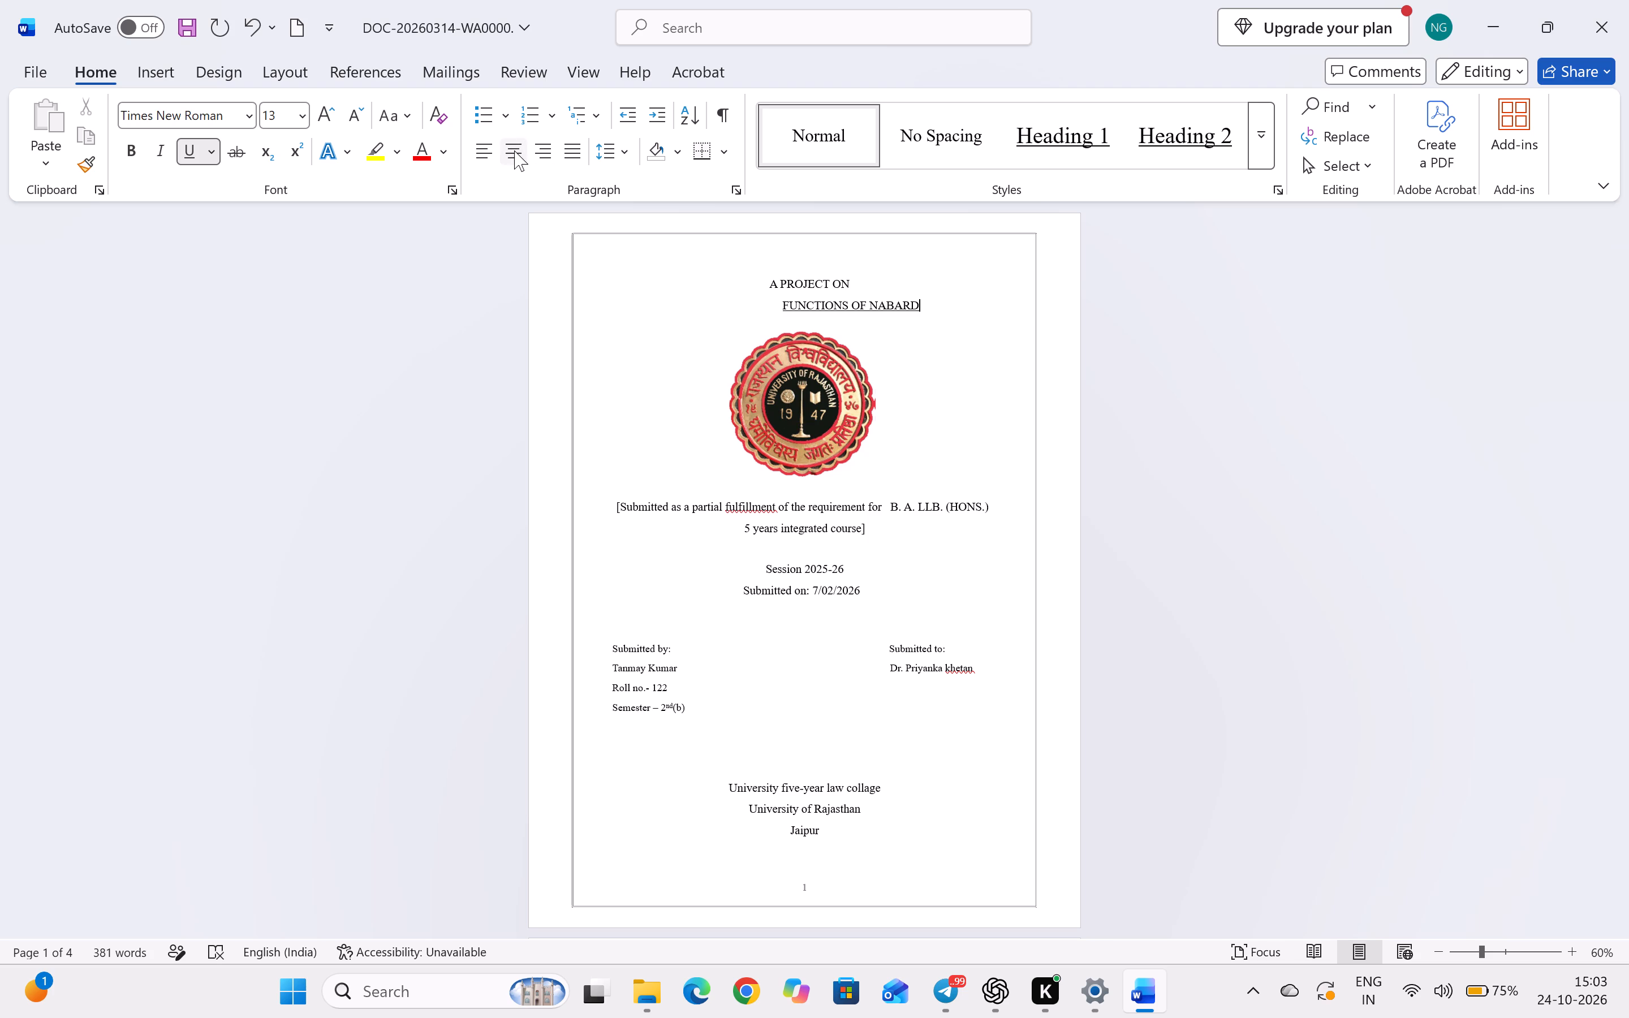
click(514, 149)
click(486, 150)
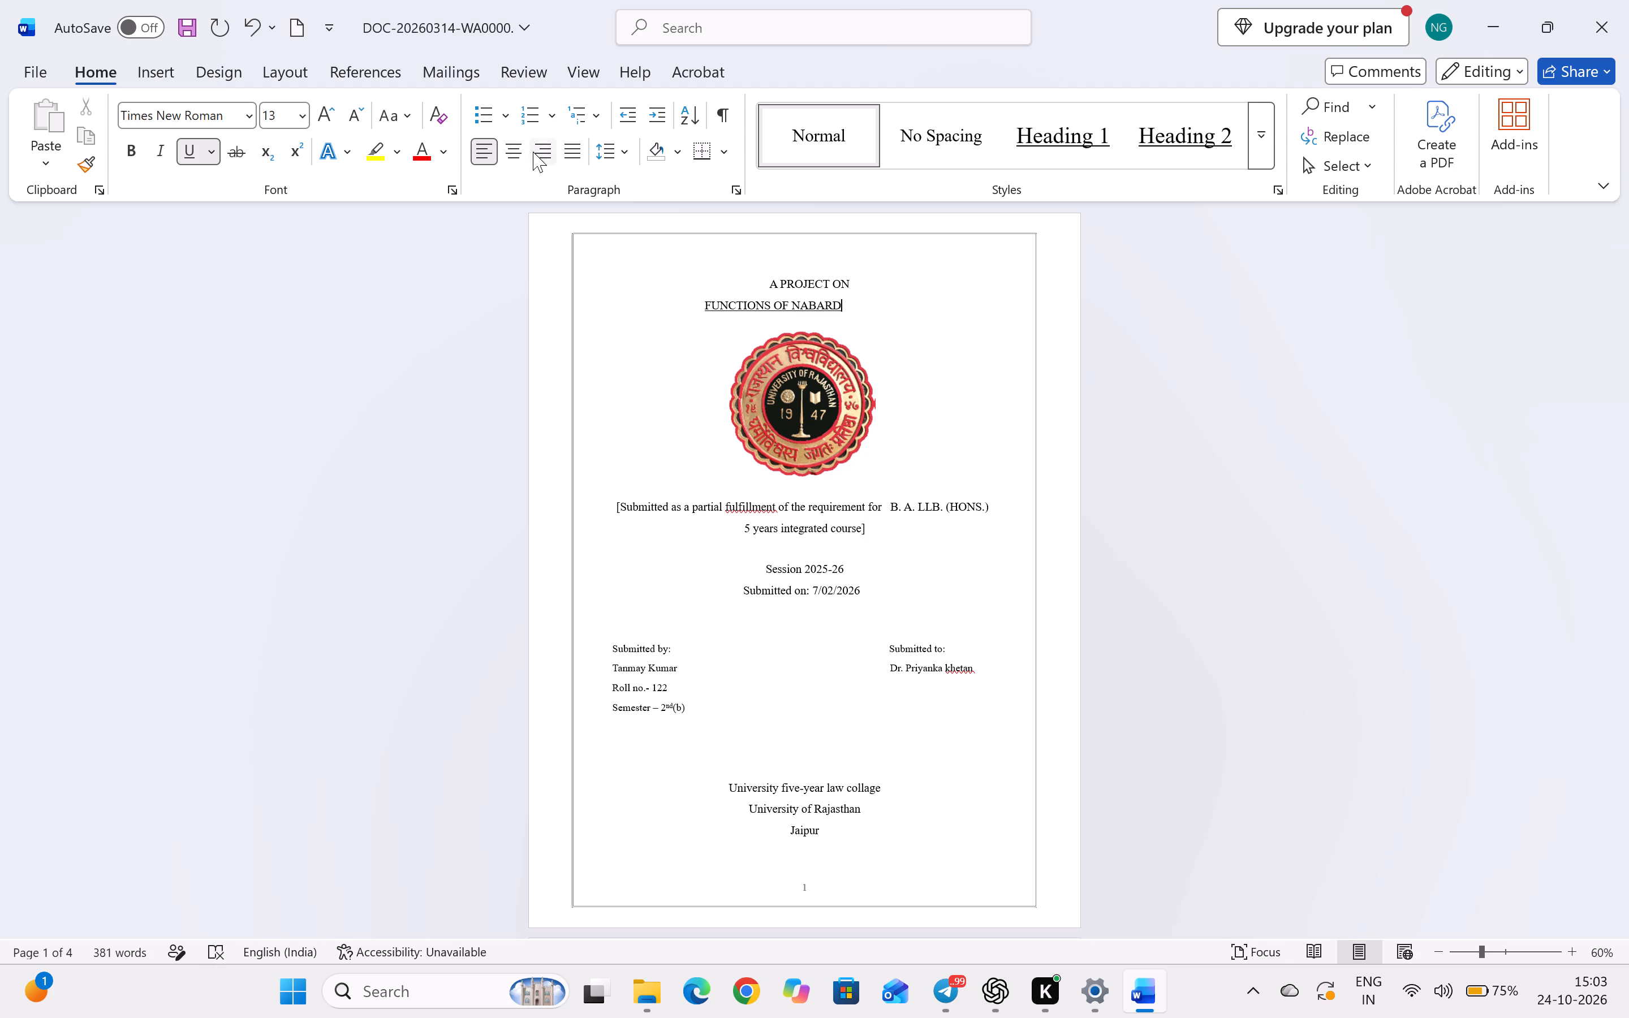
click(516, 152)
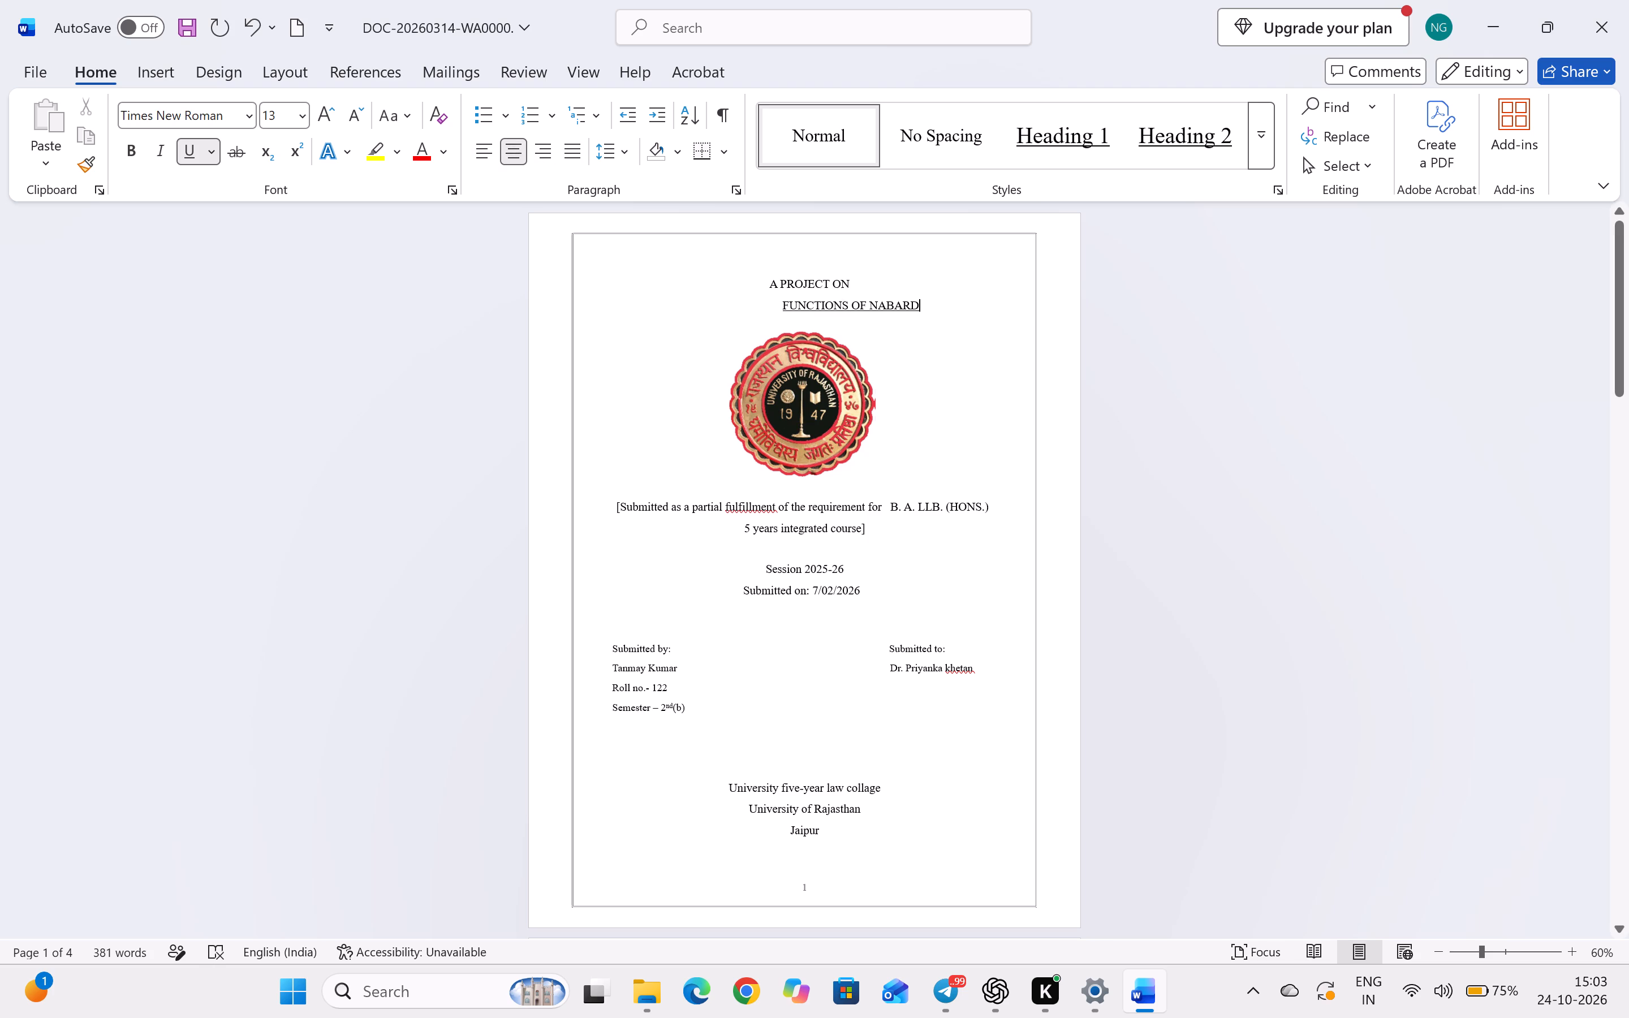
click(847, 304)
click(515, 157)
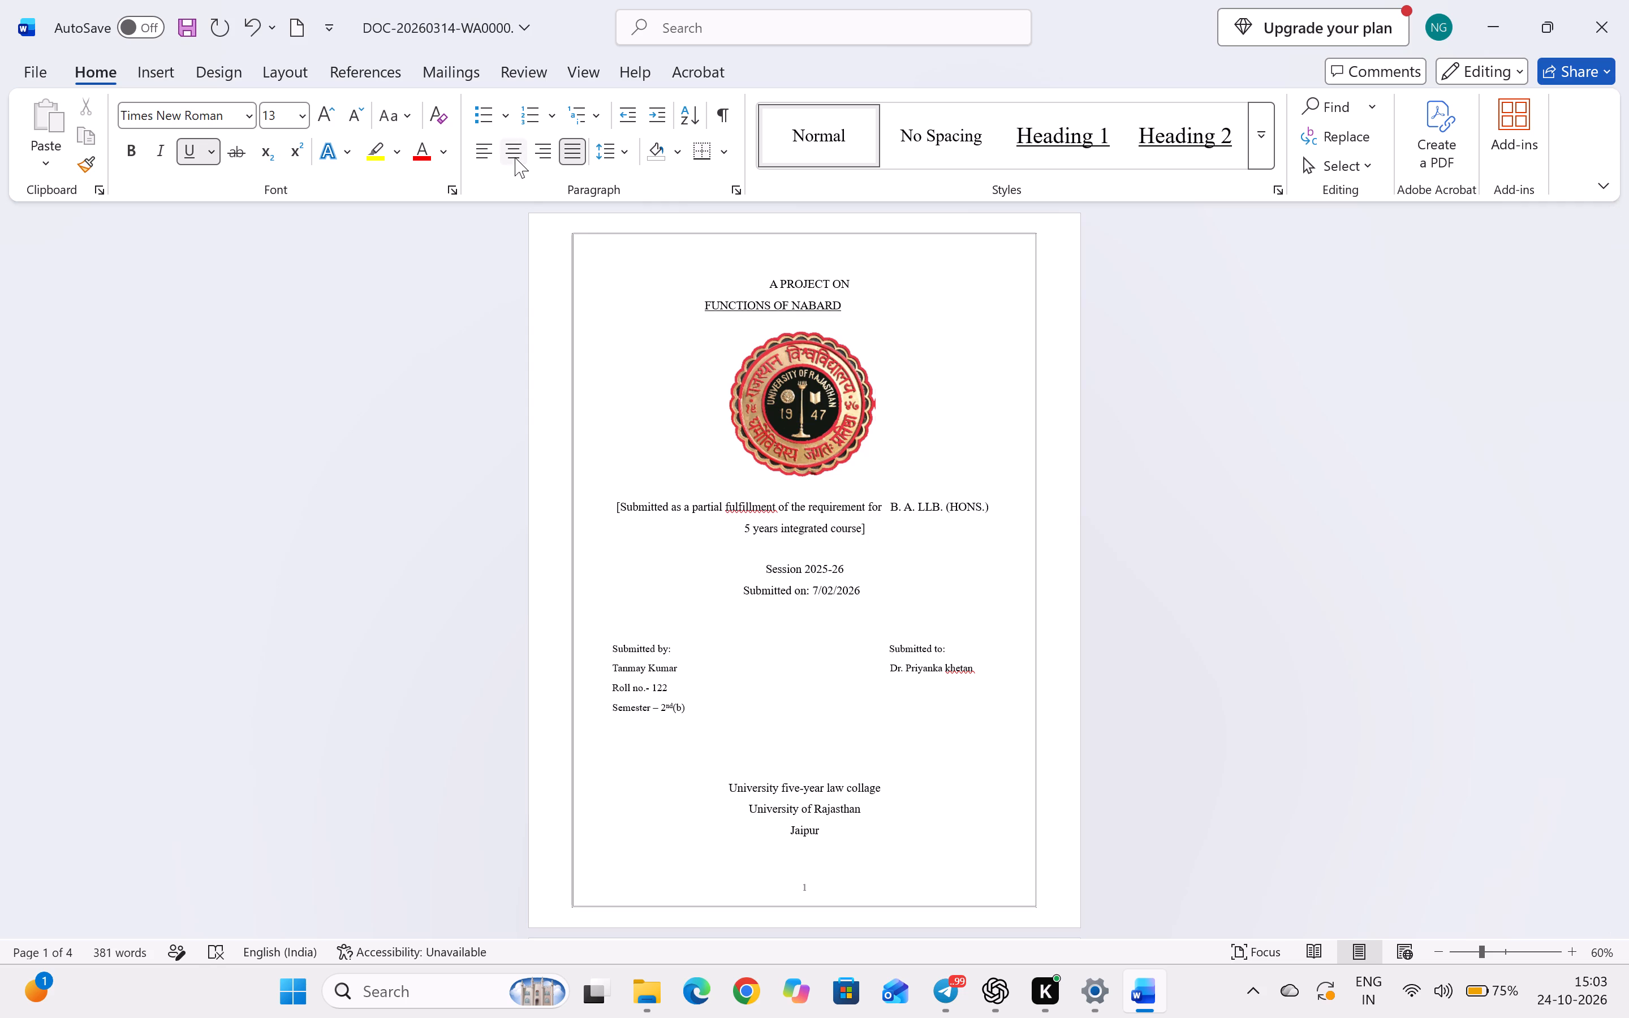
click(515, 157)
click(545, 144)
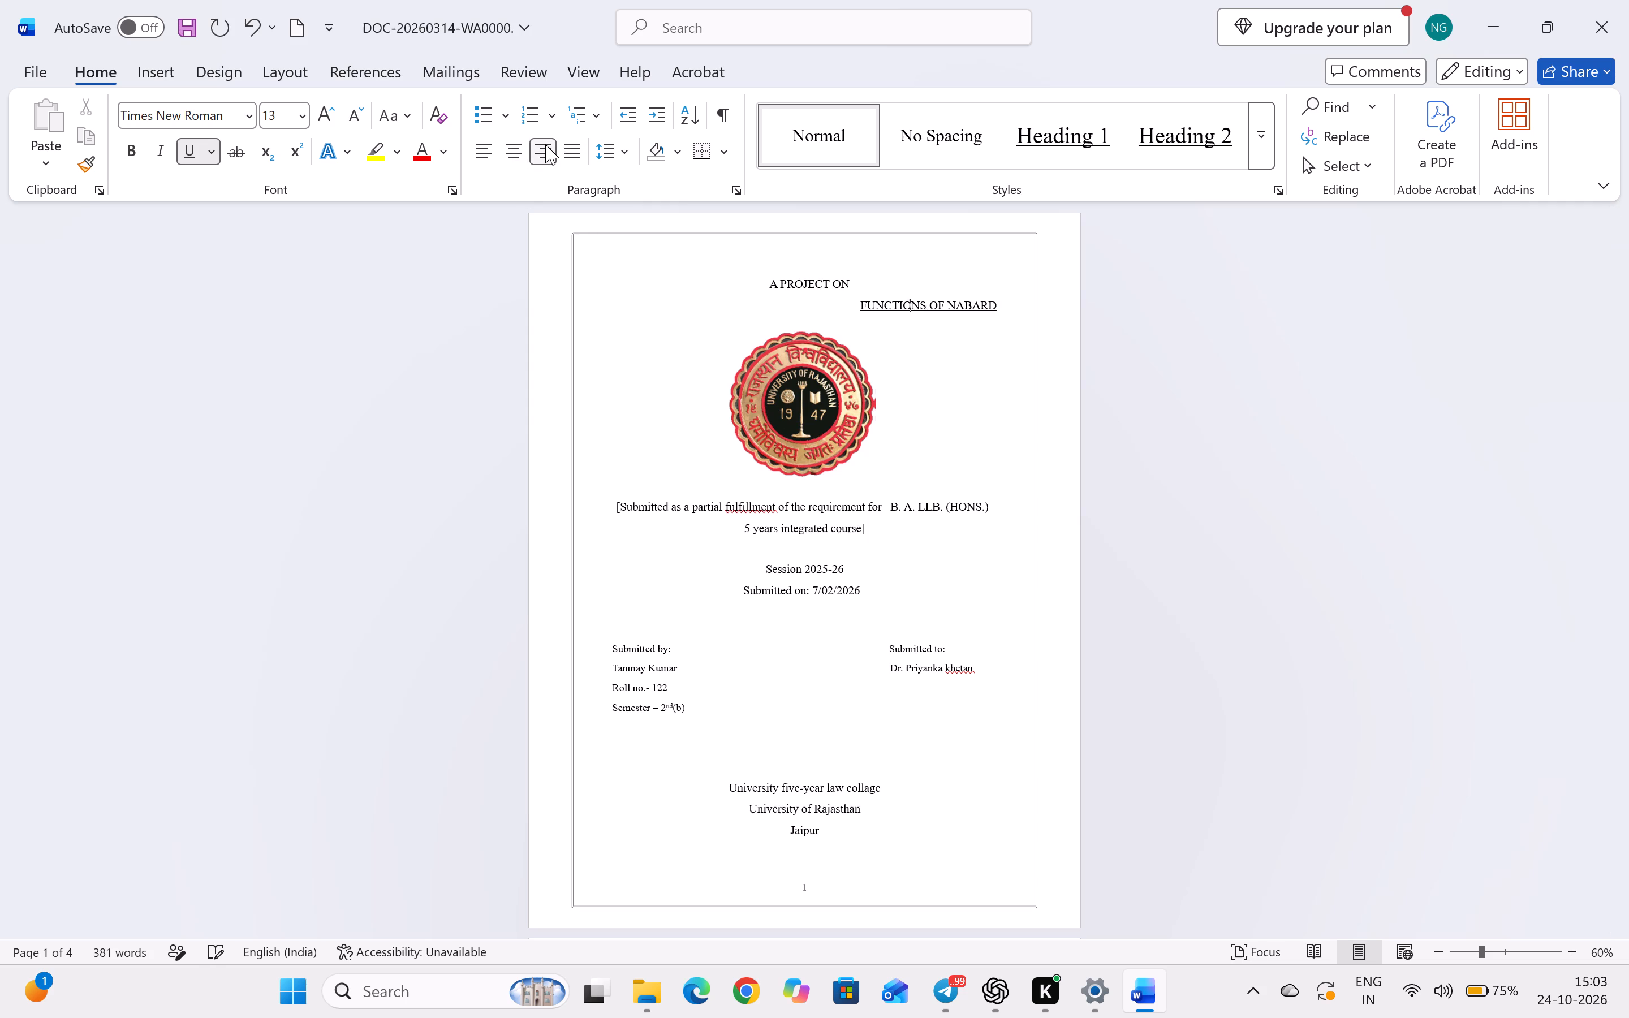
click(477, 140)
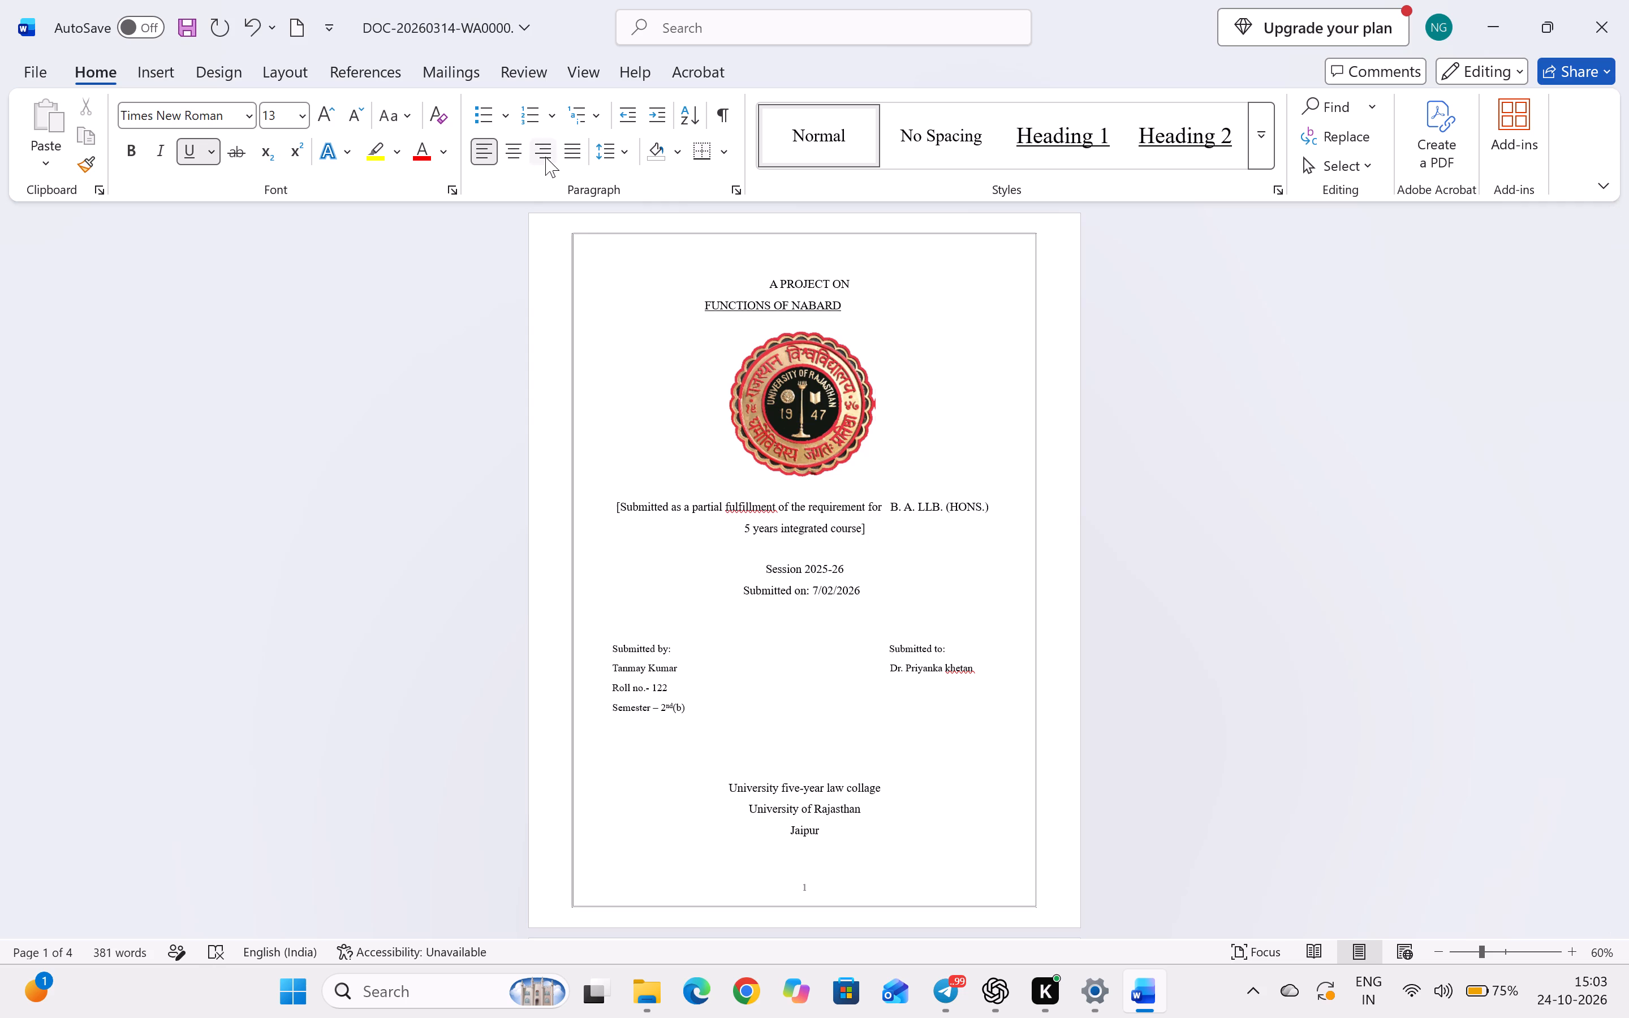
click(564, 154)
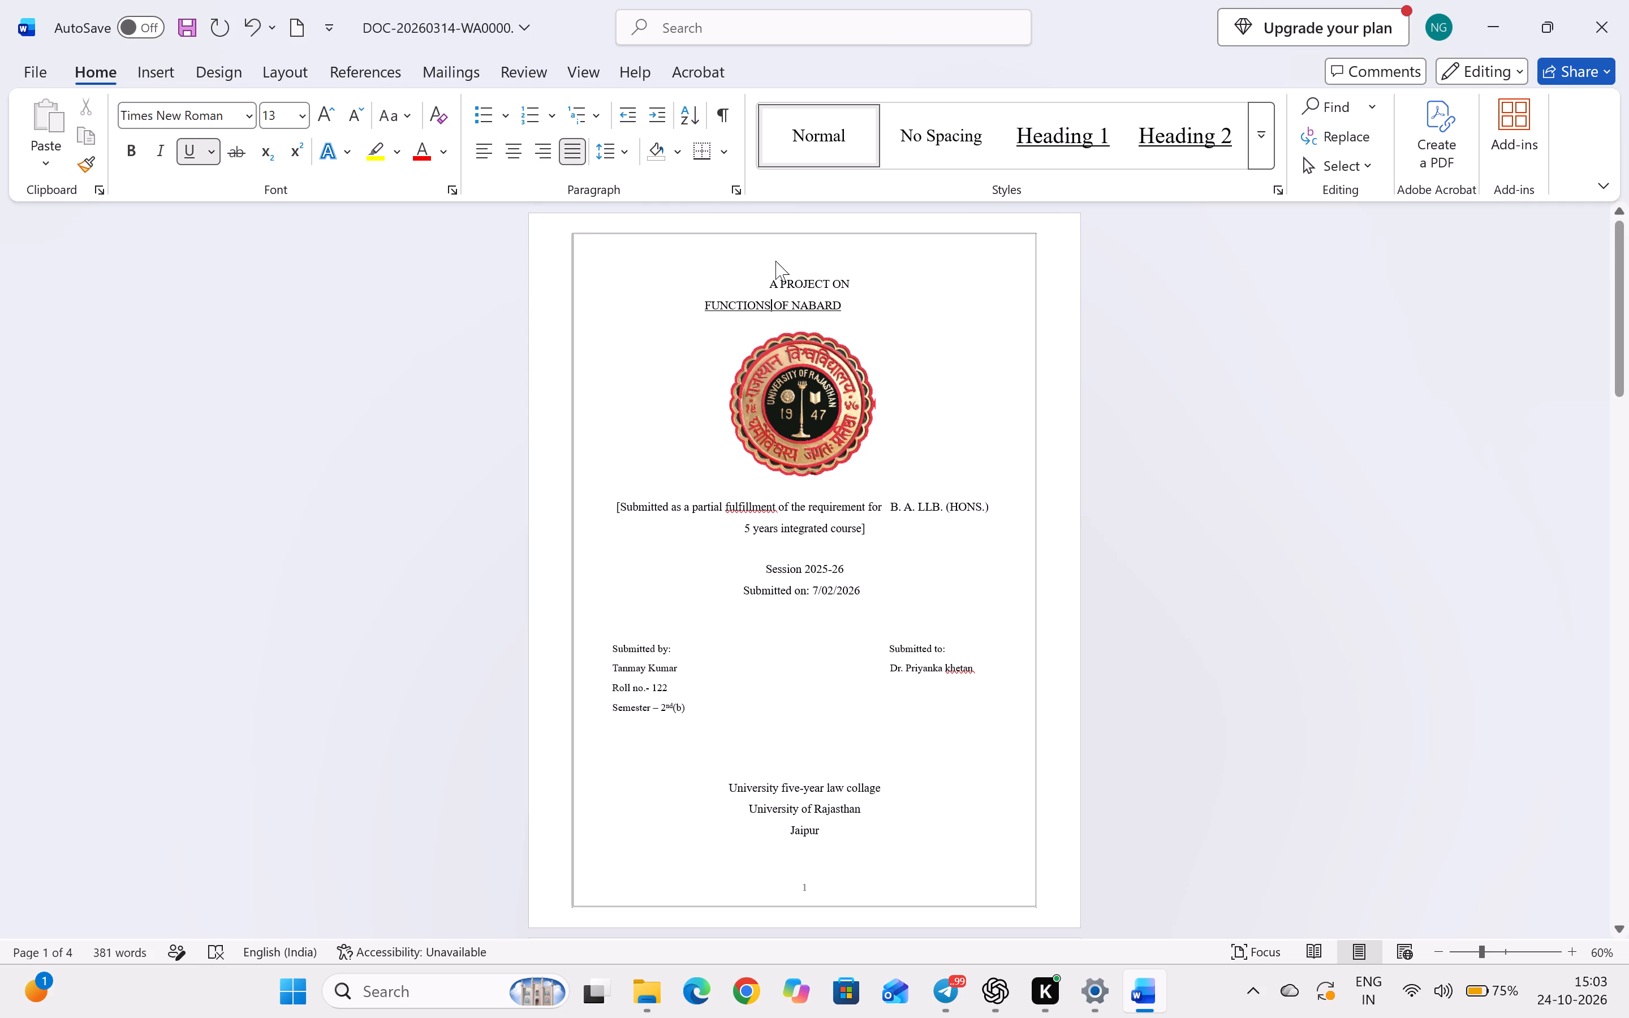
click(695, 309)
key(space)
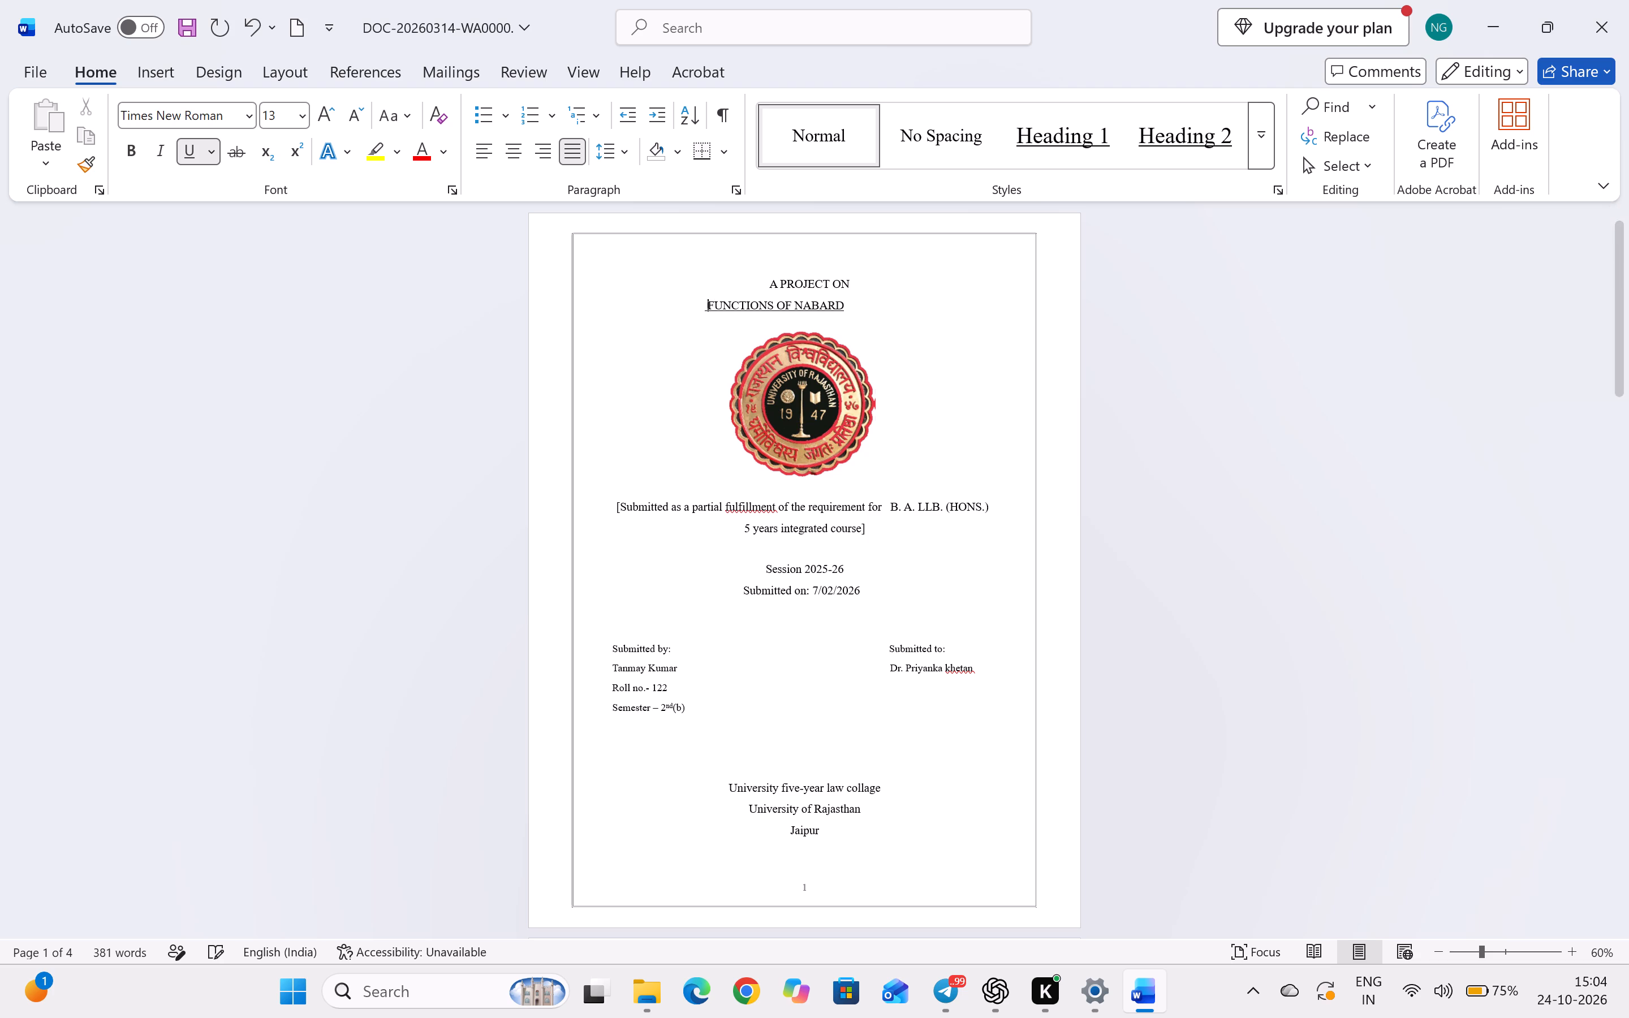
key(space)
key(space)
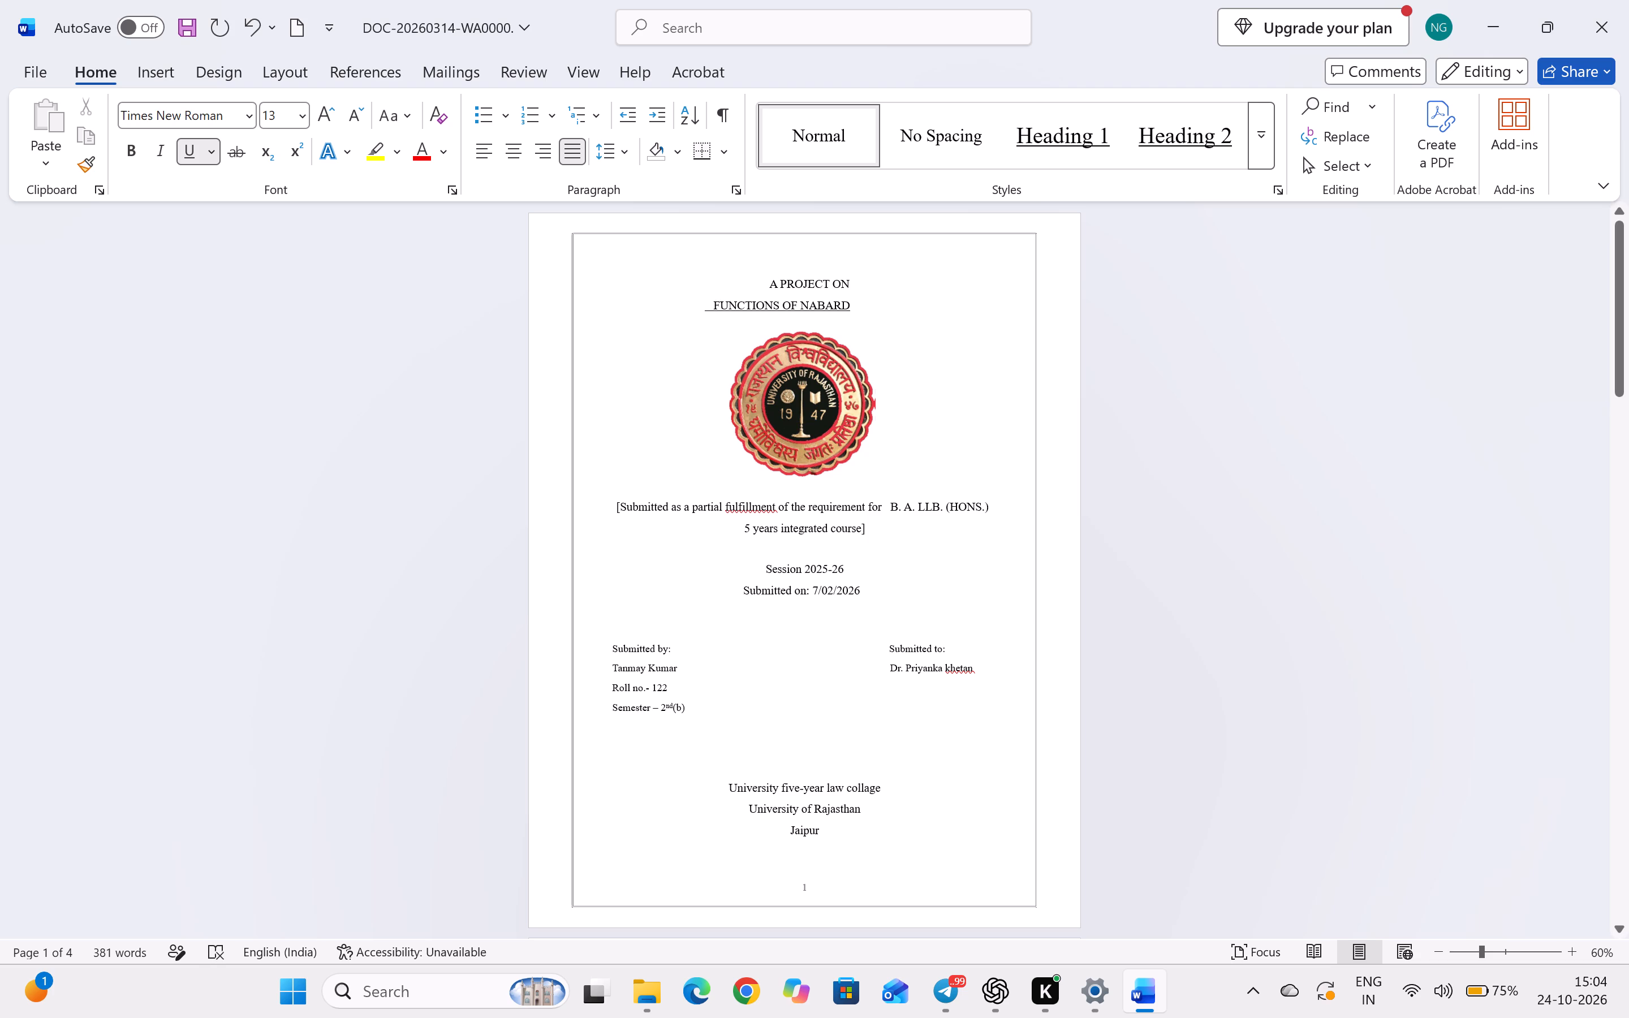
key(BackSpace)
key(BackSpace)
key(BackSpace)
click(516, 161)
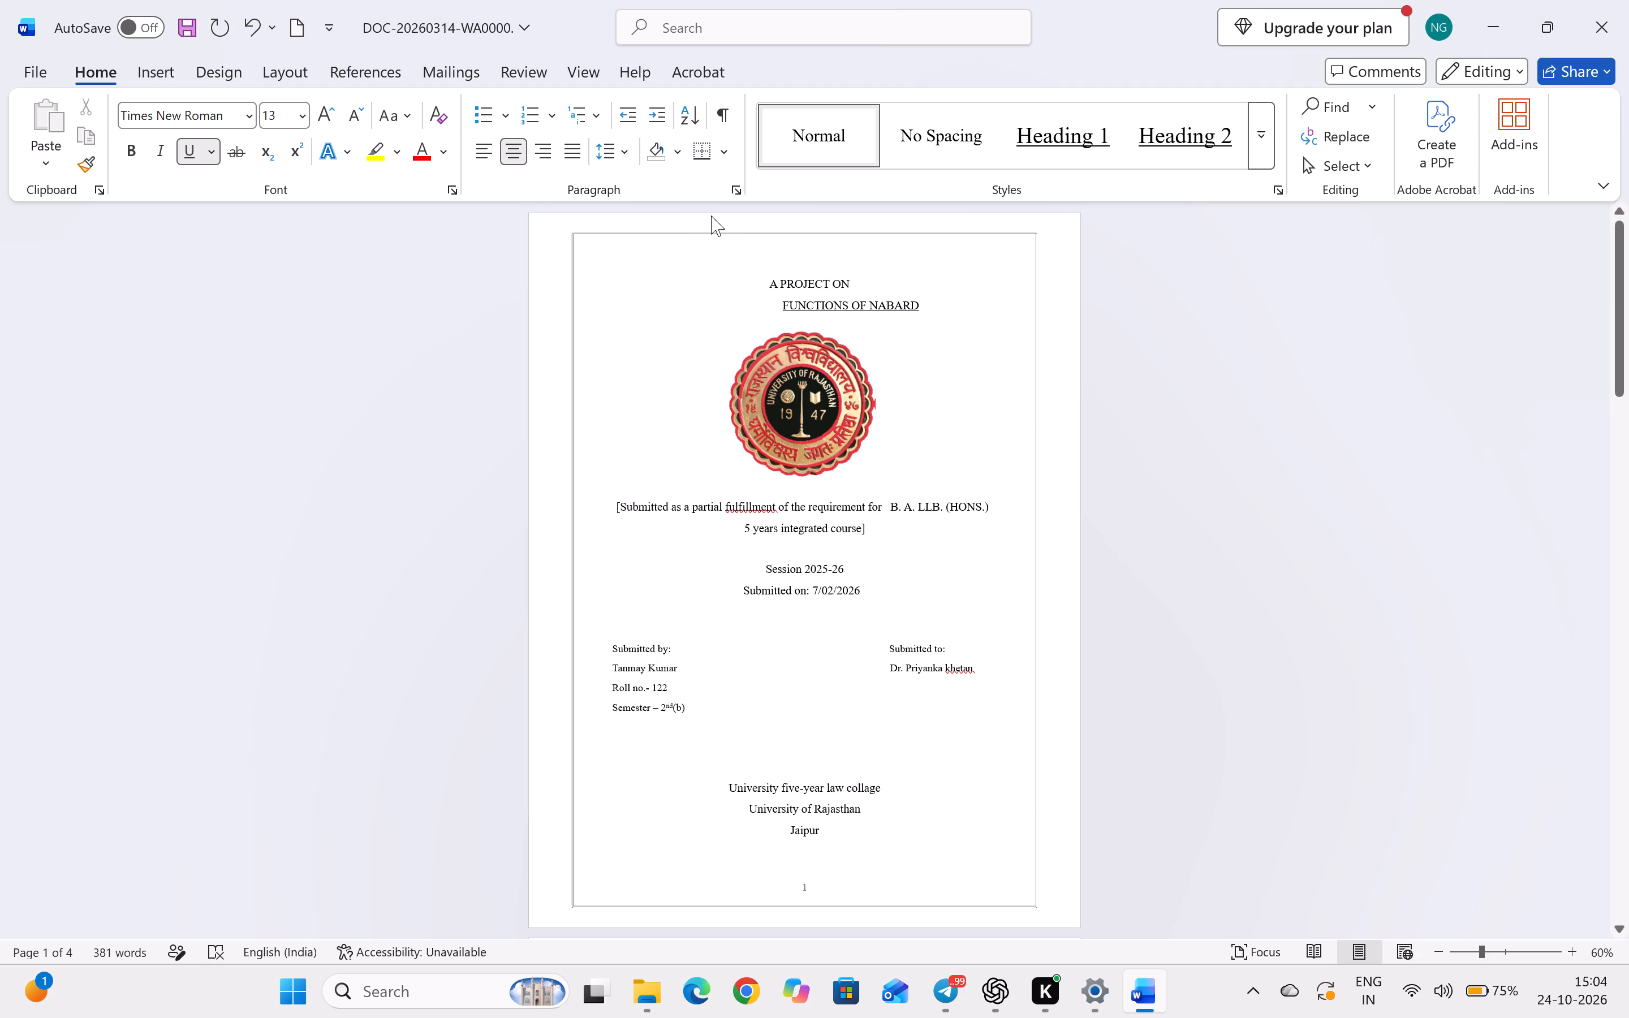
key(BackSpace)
Shift FUNCTIONS OF NABARD with leading spaces until it sits centred beneath A PROJECT ON.
key(space)
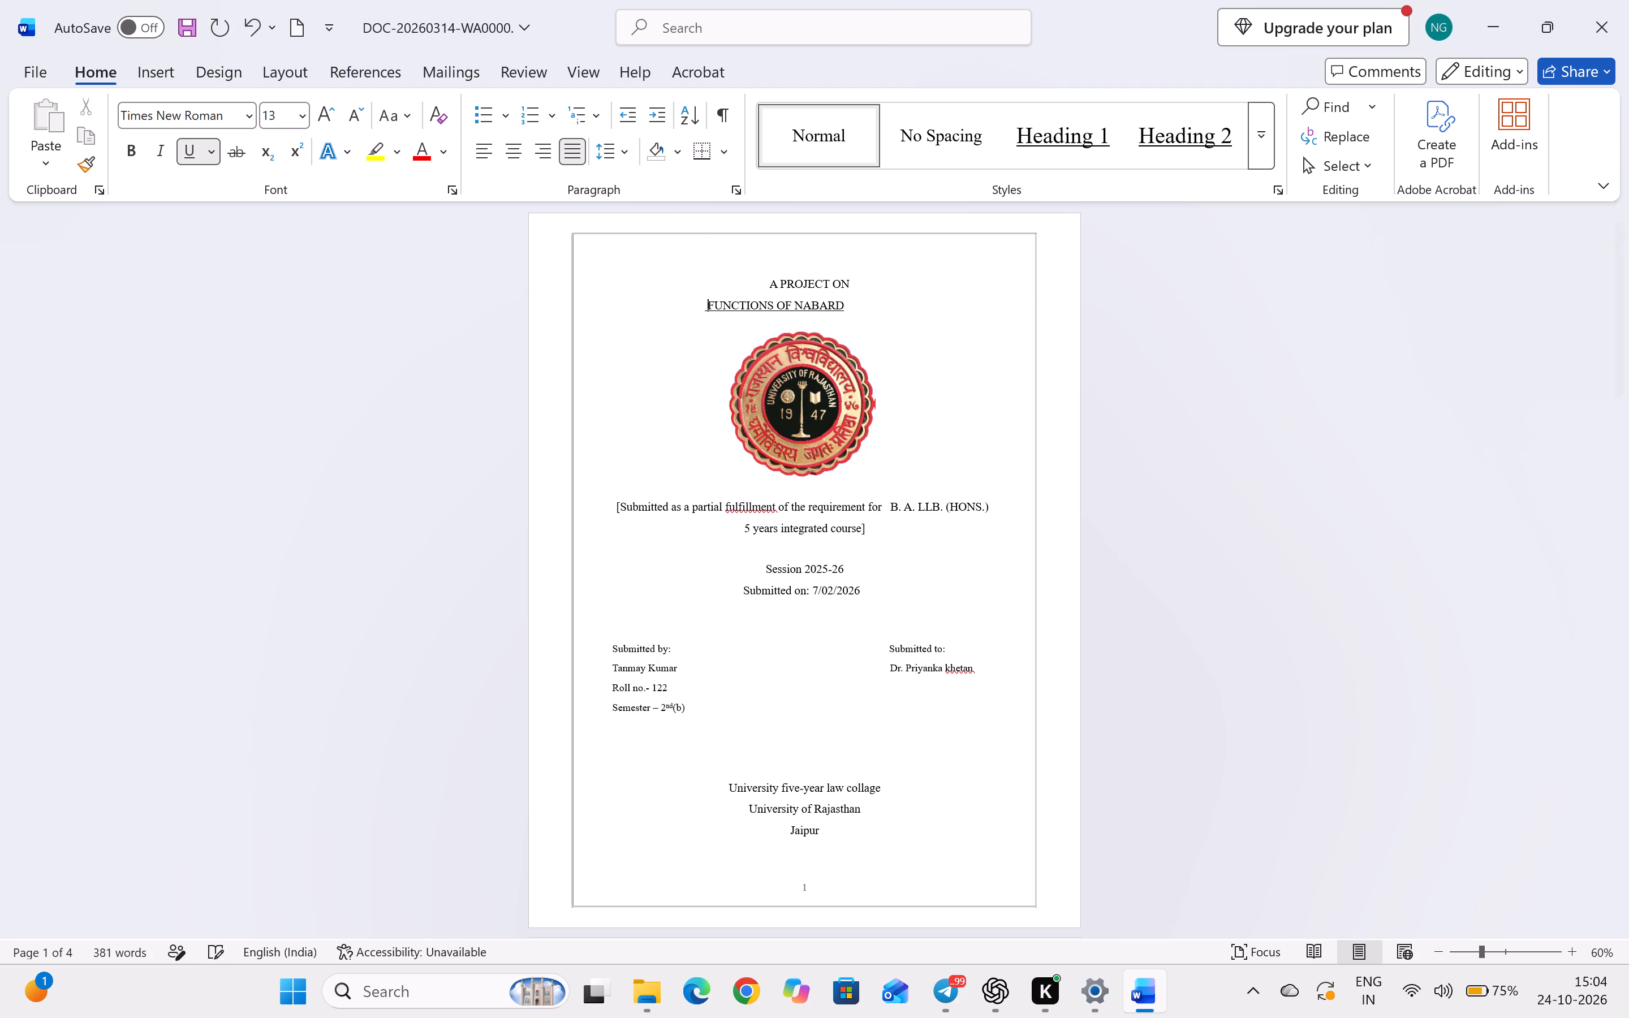
key(space)
key(space)
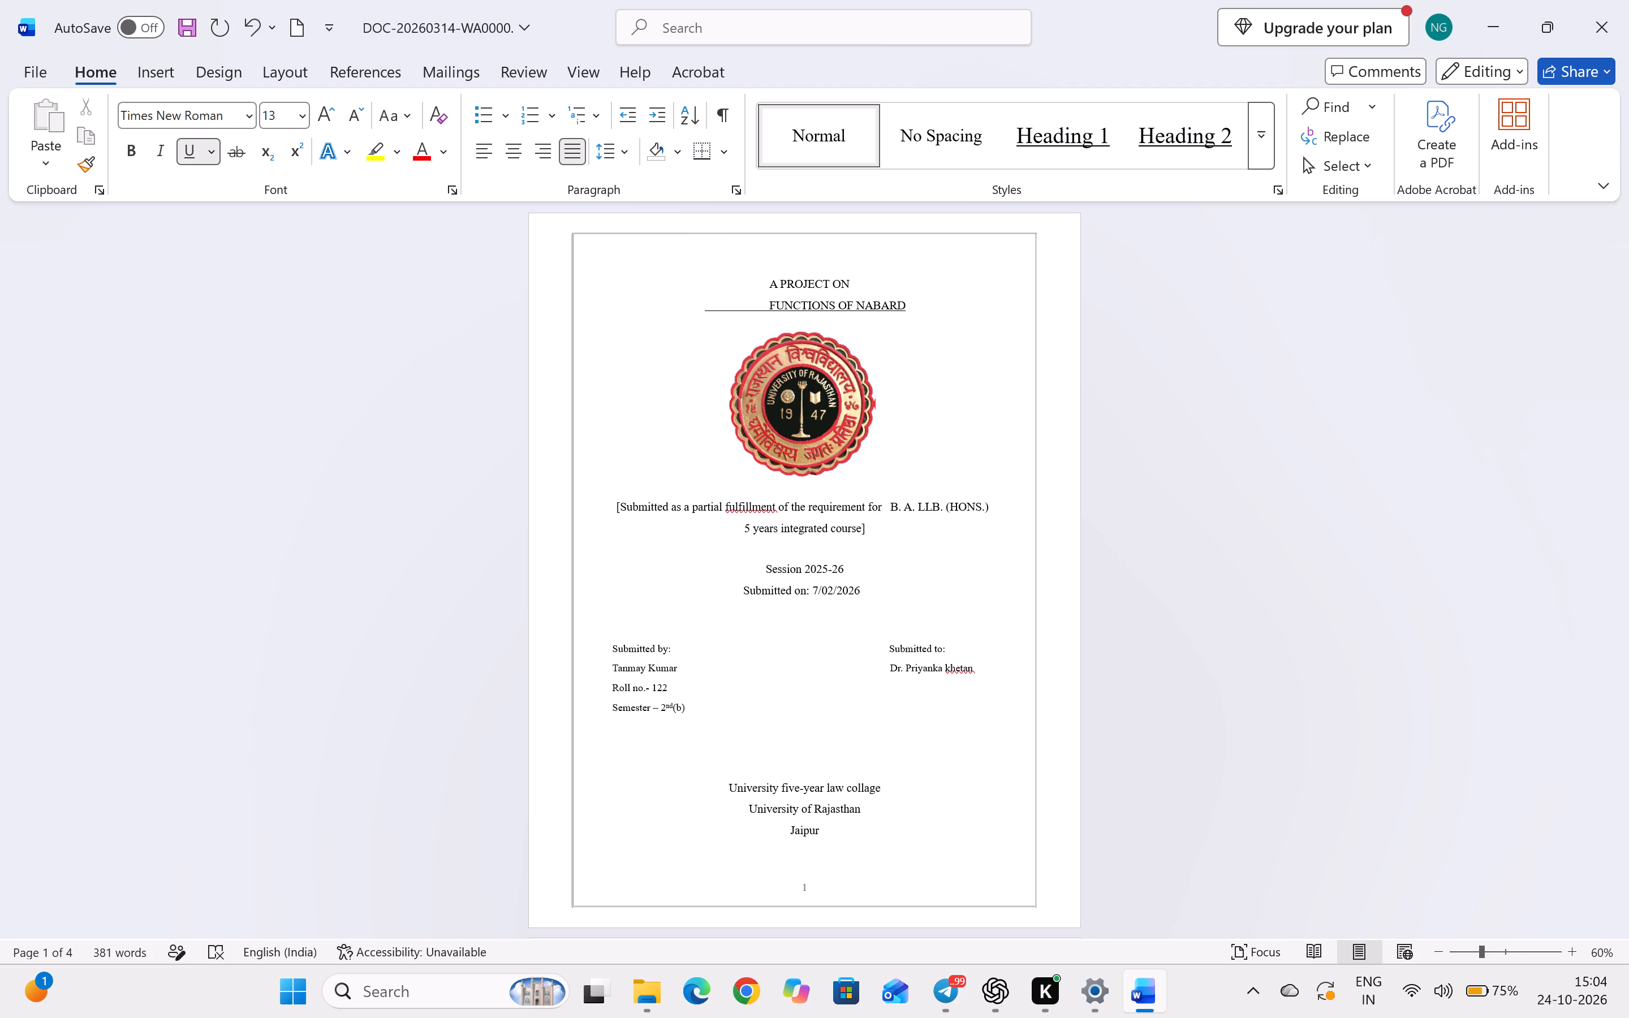
key(BackSpace)
key(BackSpace)
key(BackSpace)
key(BackSpace)
key(BackSpace)
key(BackSpace)
key(BackSpace)
key(BackSpace)
key(BackSpace)
key(BackSpace)
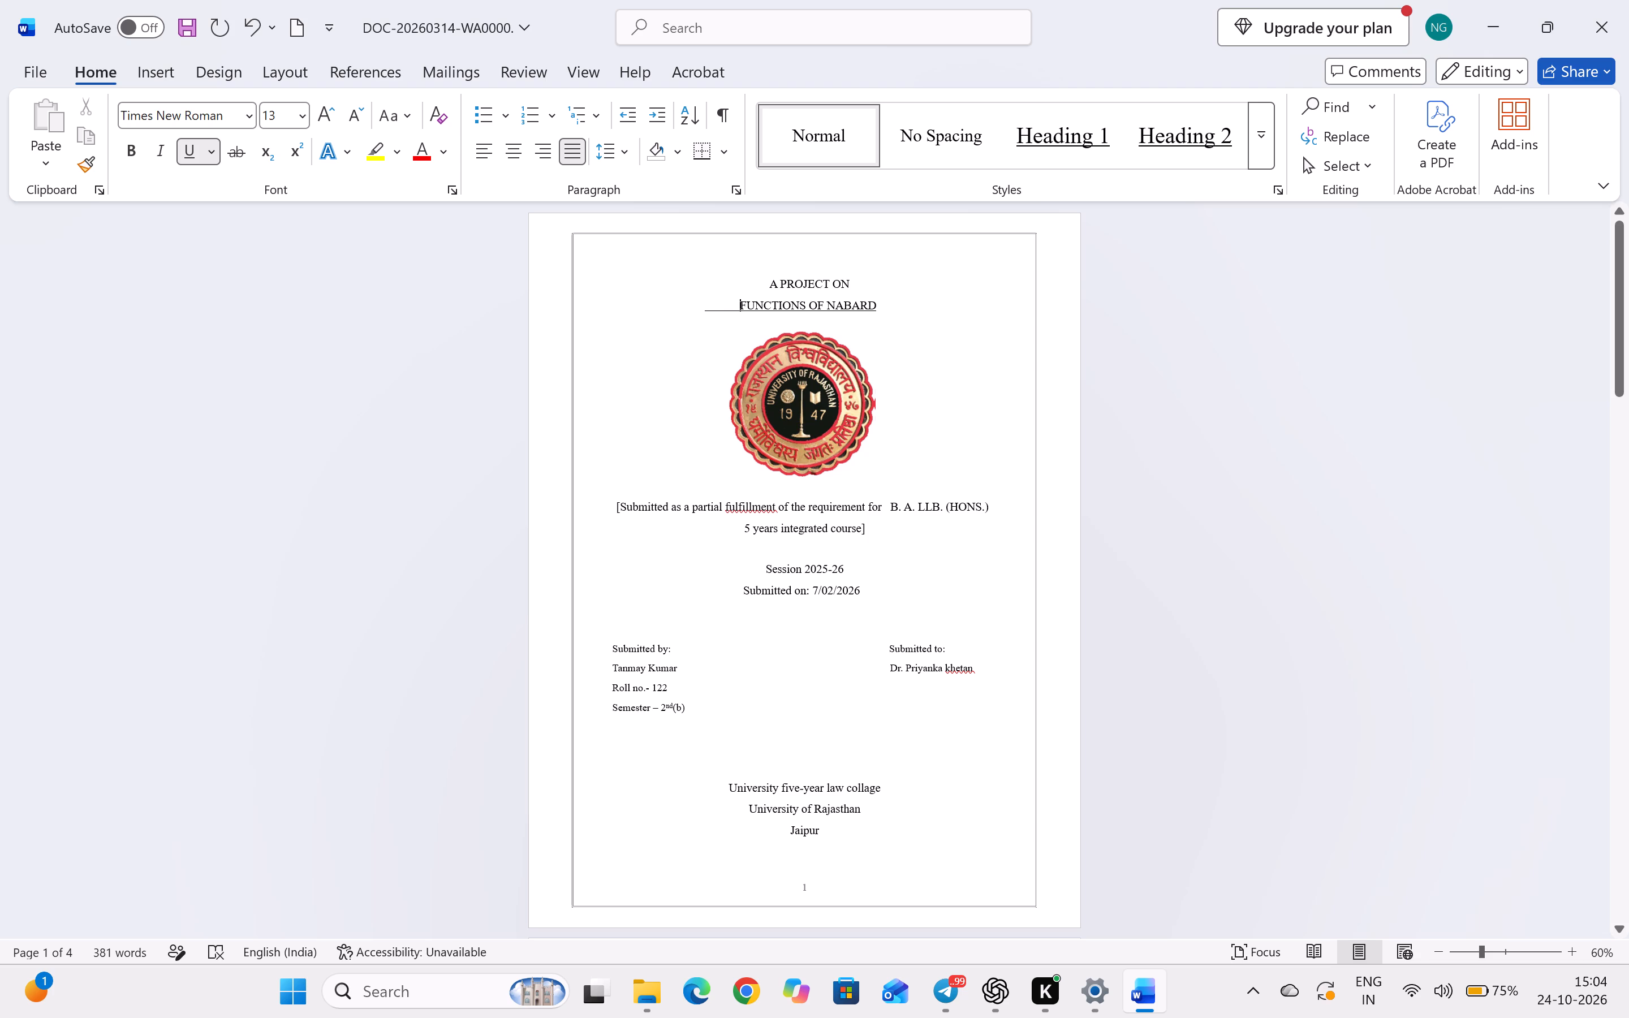
Remove the underline from the blank spaces before FUNCTIONS OF NABARD, keeping the title words underlined.
ctrl+scroll(743, 305, up, 3)
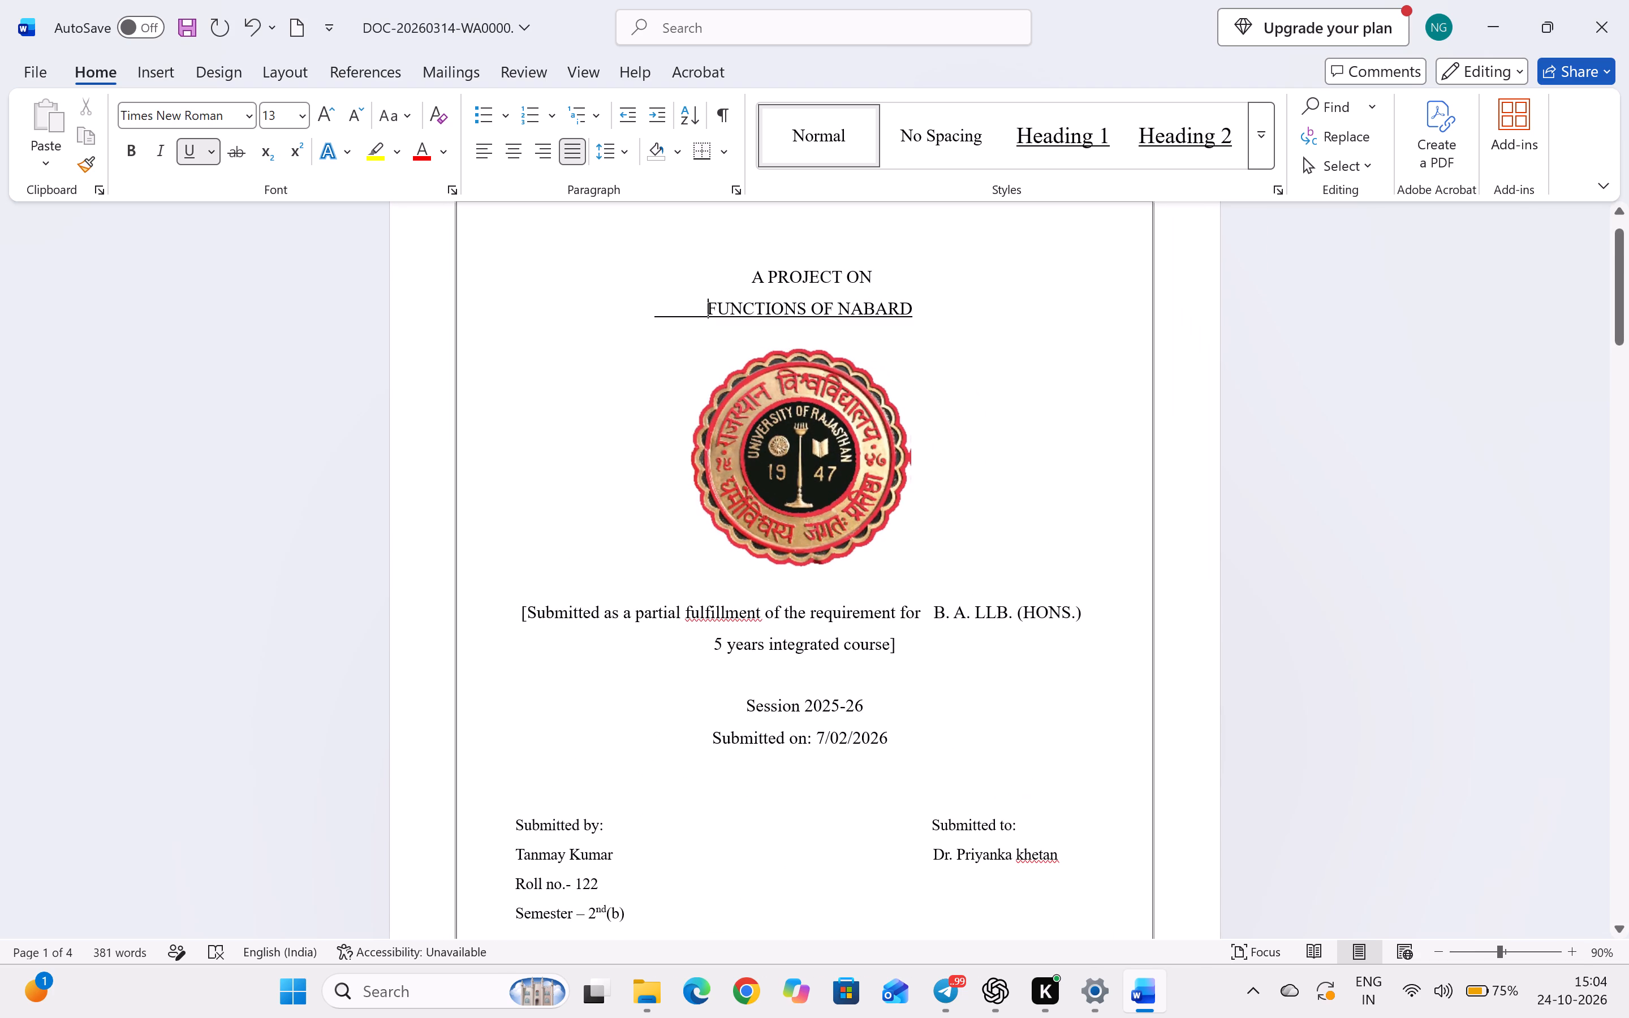
drag(705, 310, 646, 314)
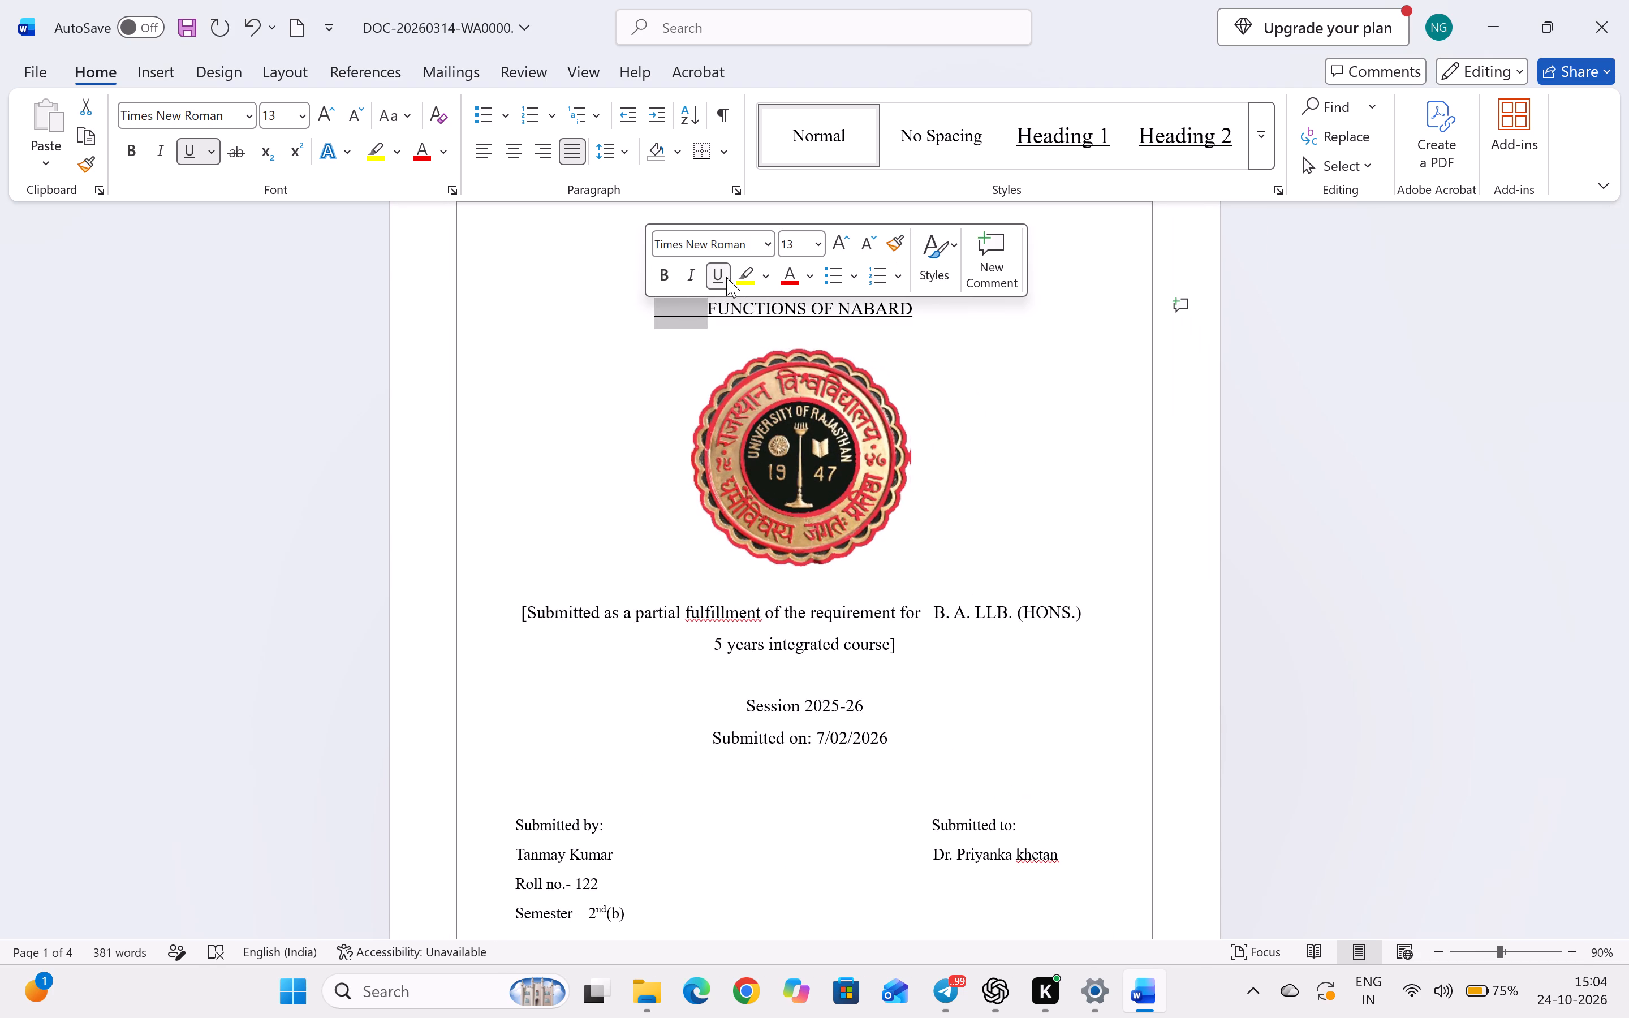
click(723, 277)
click(930, 340)
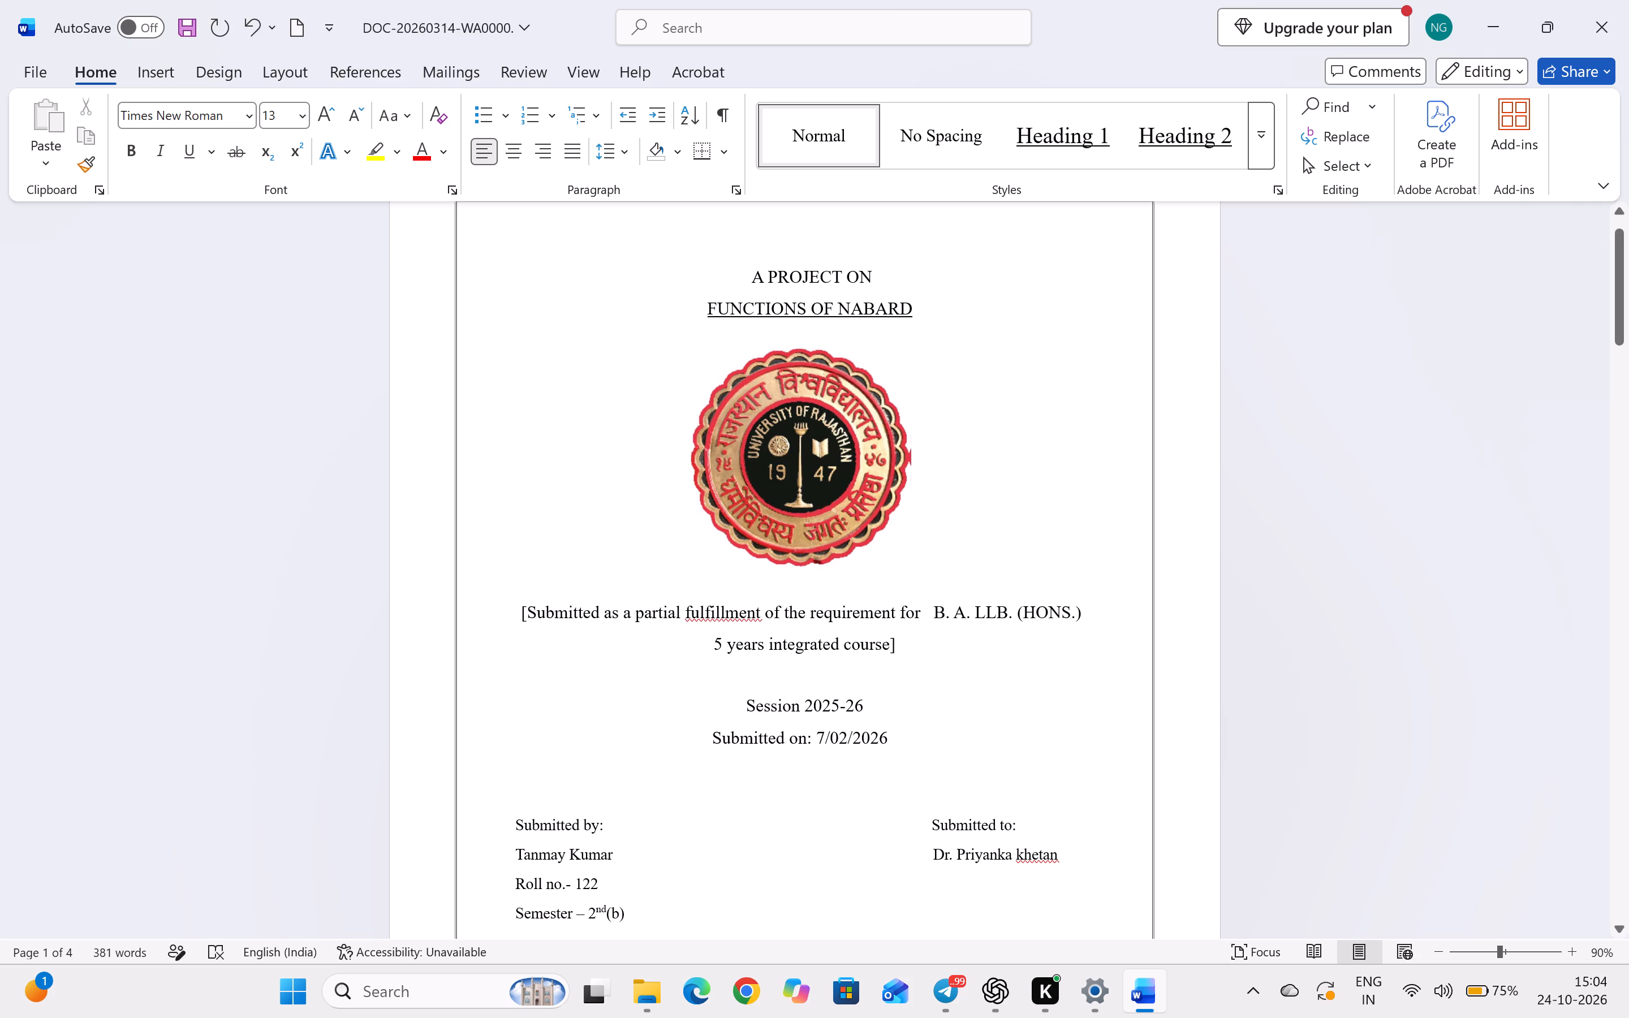
Change the session on the title page to 2026-27.
scroll(973, 347, down, 2)
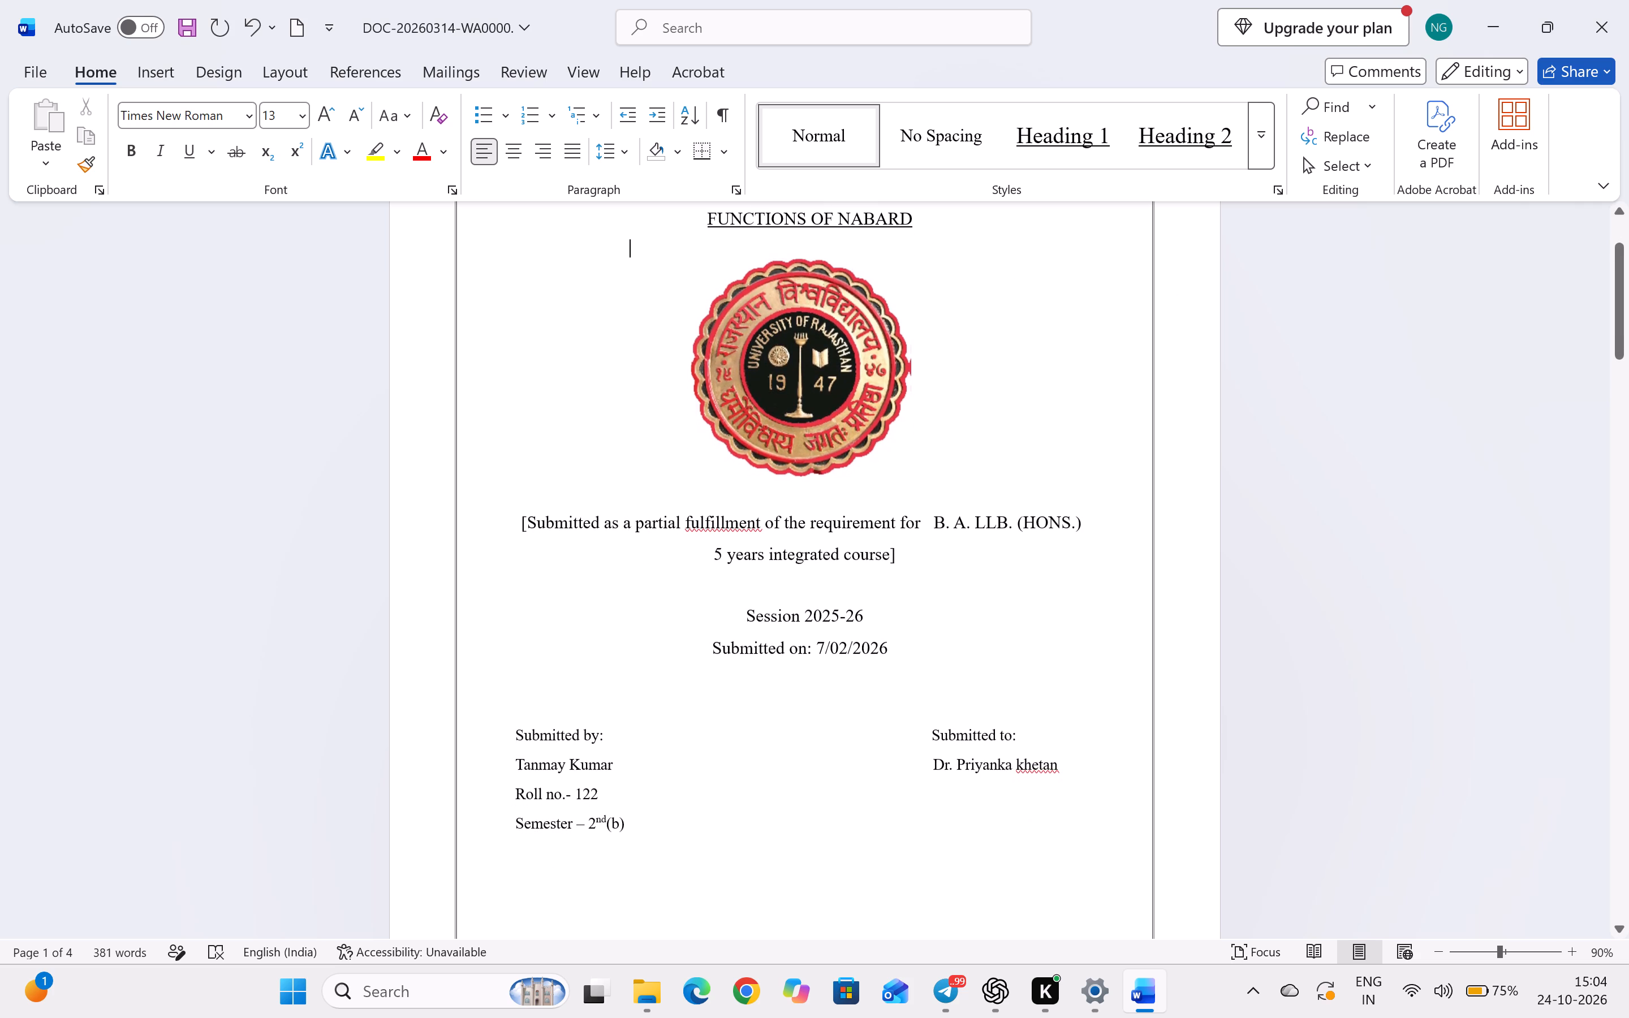
scroll(973, 347, down, 2)
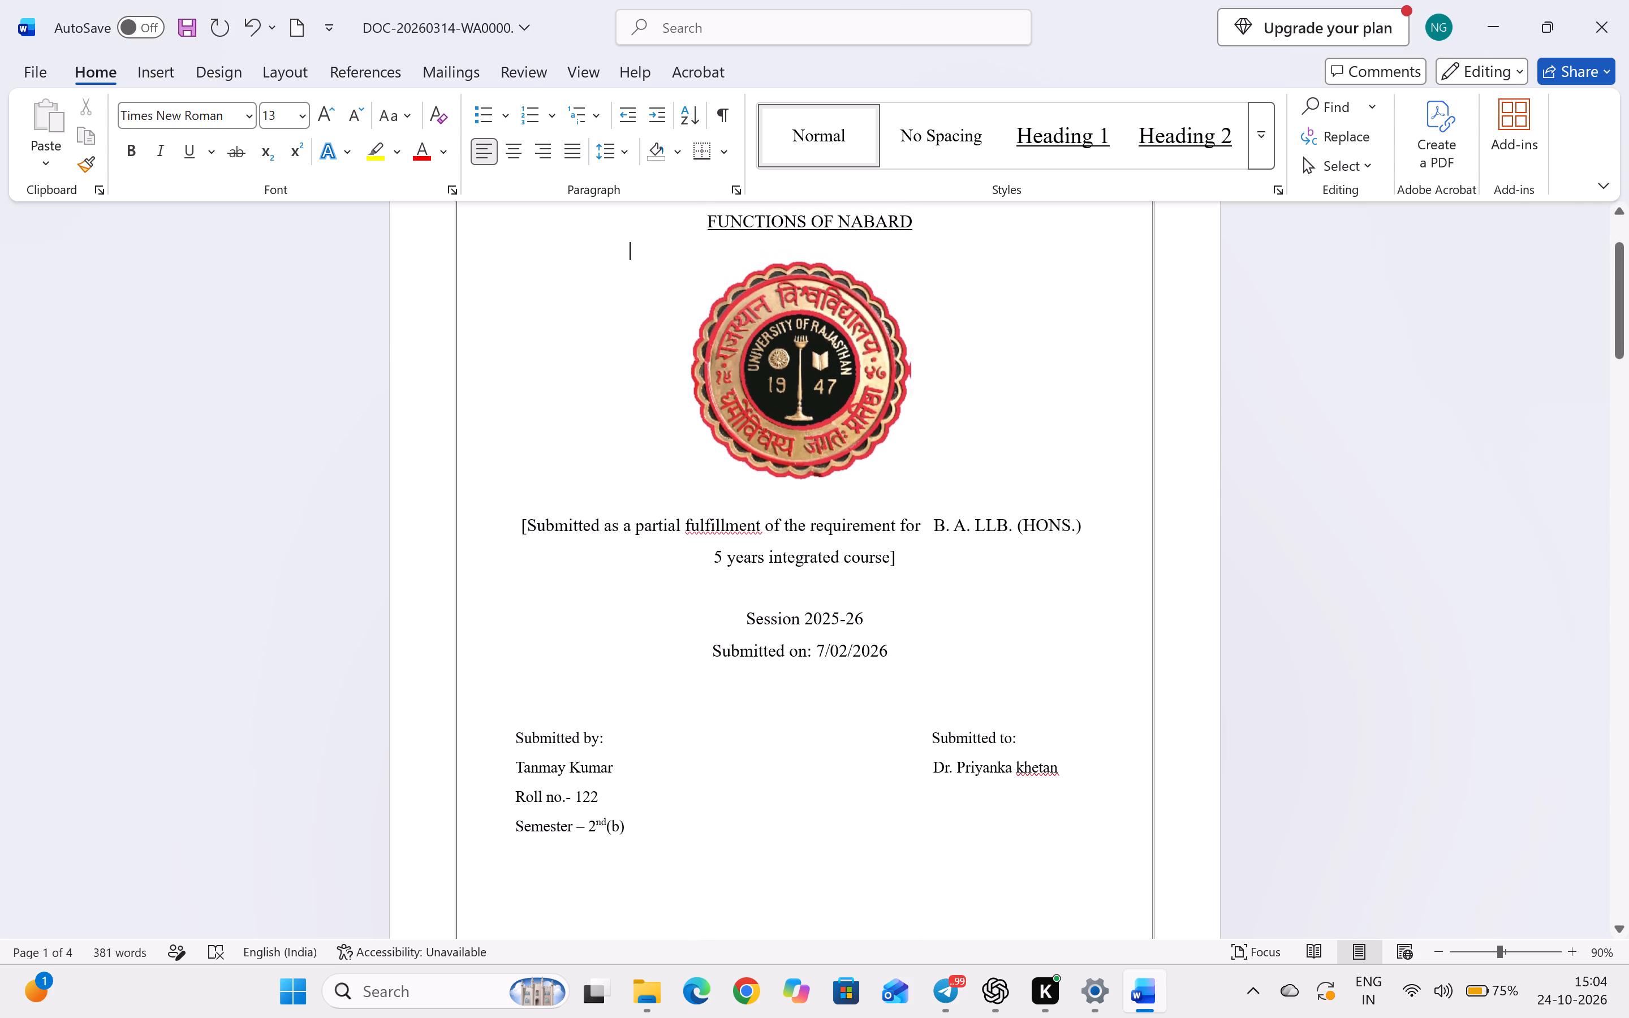
scroll(973, 347, up, 1)
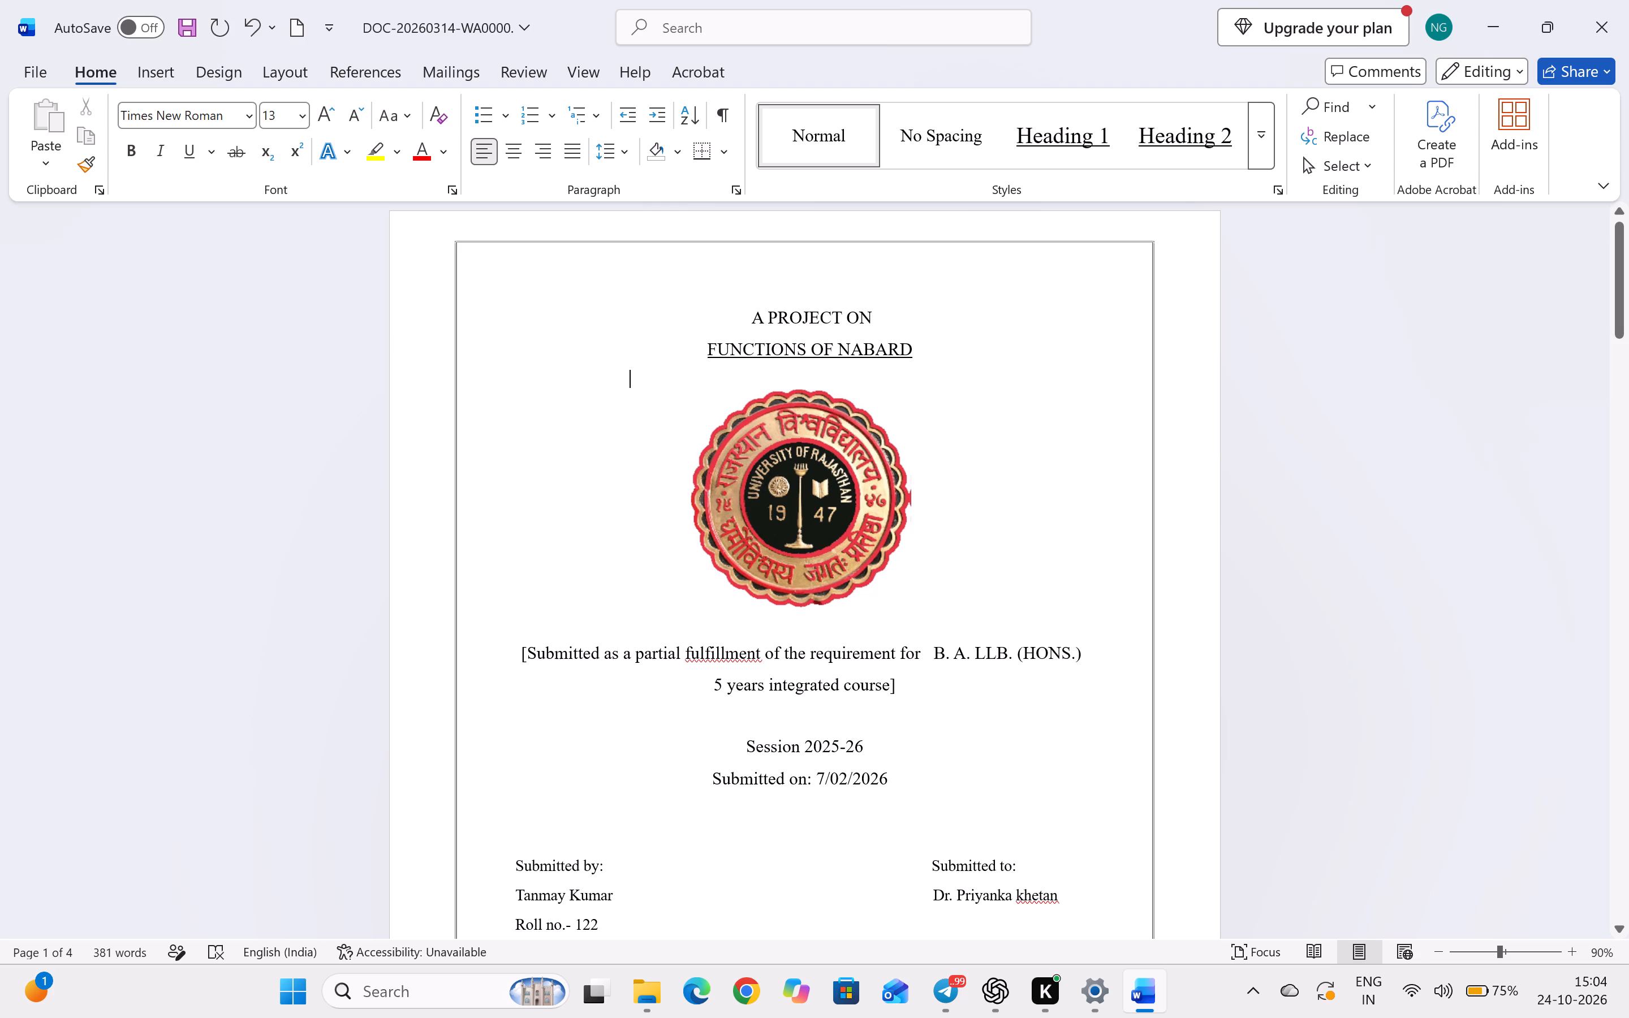
click(842, 743)
click(837, 748)
key(BackSpace)
key(6)
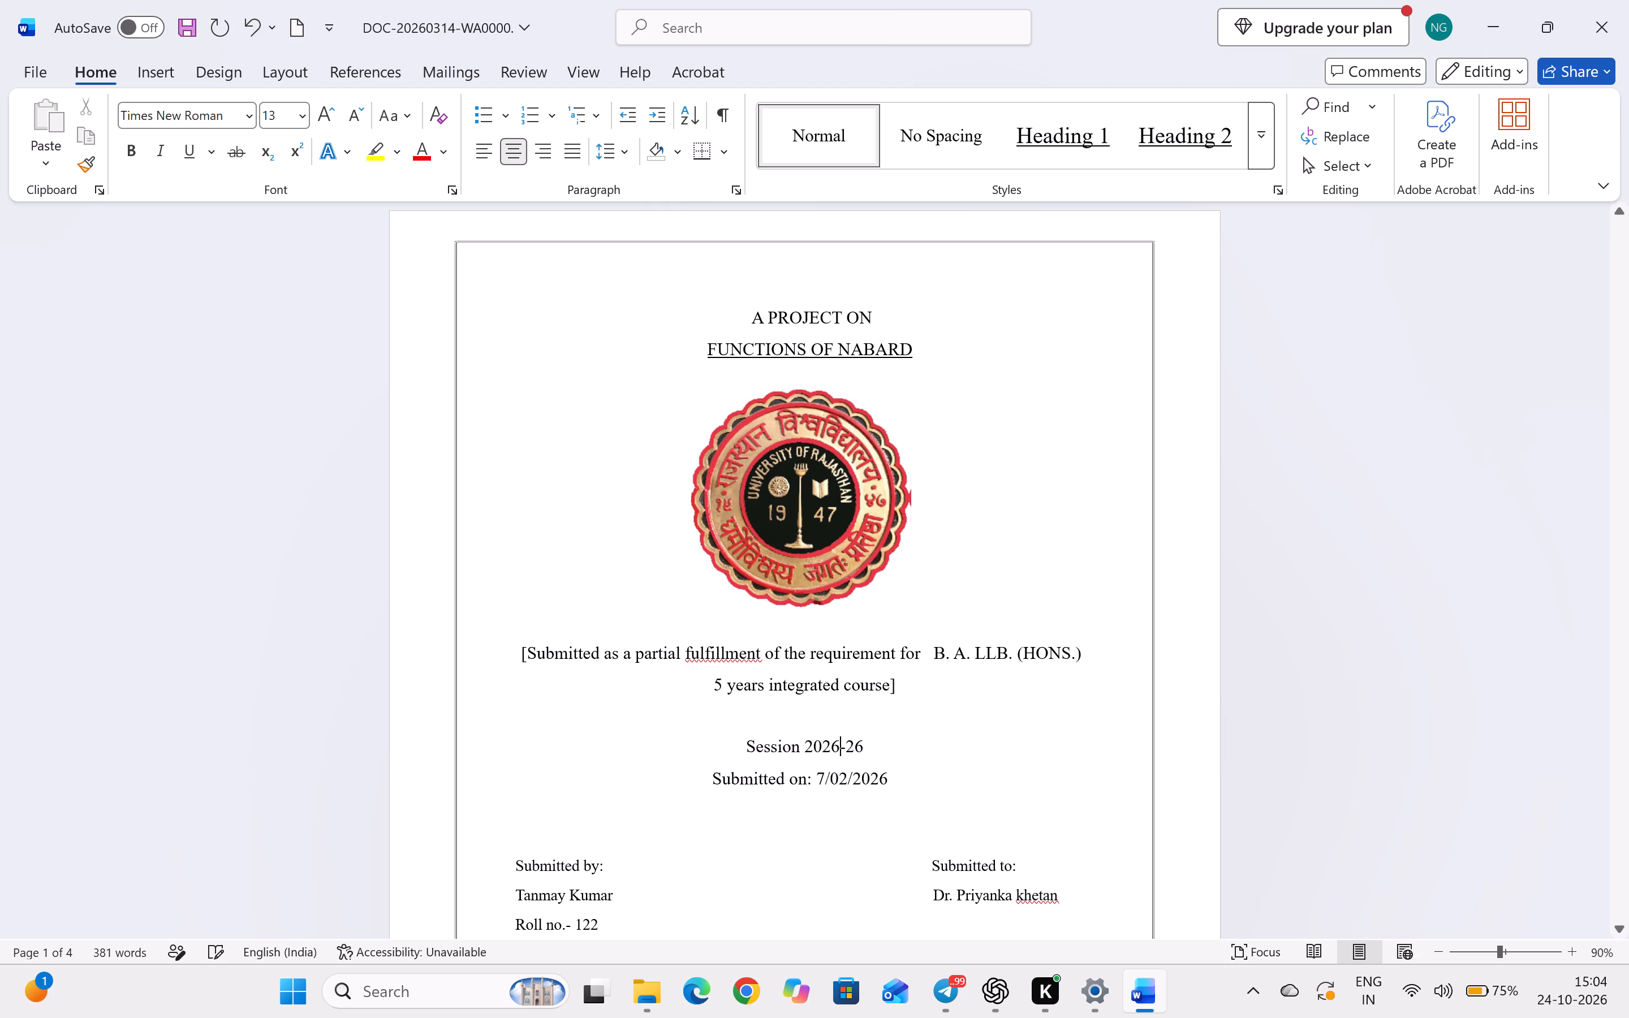
click(861, 744)
key(BackSpace)
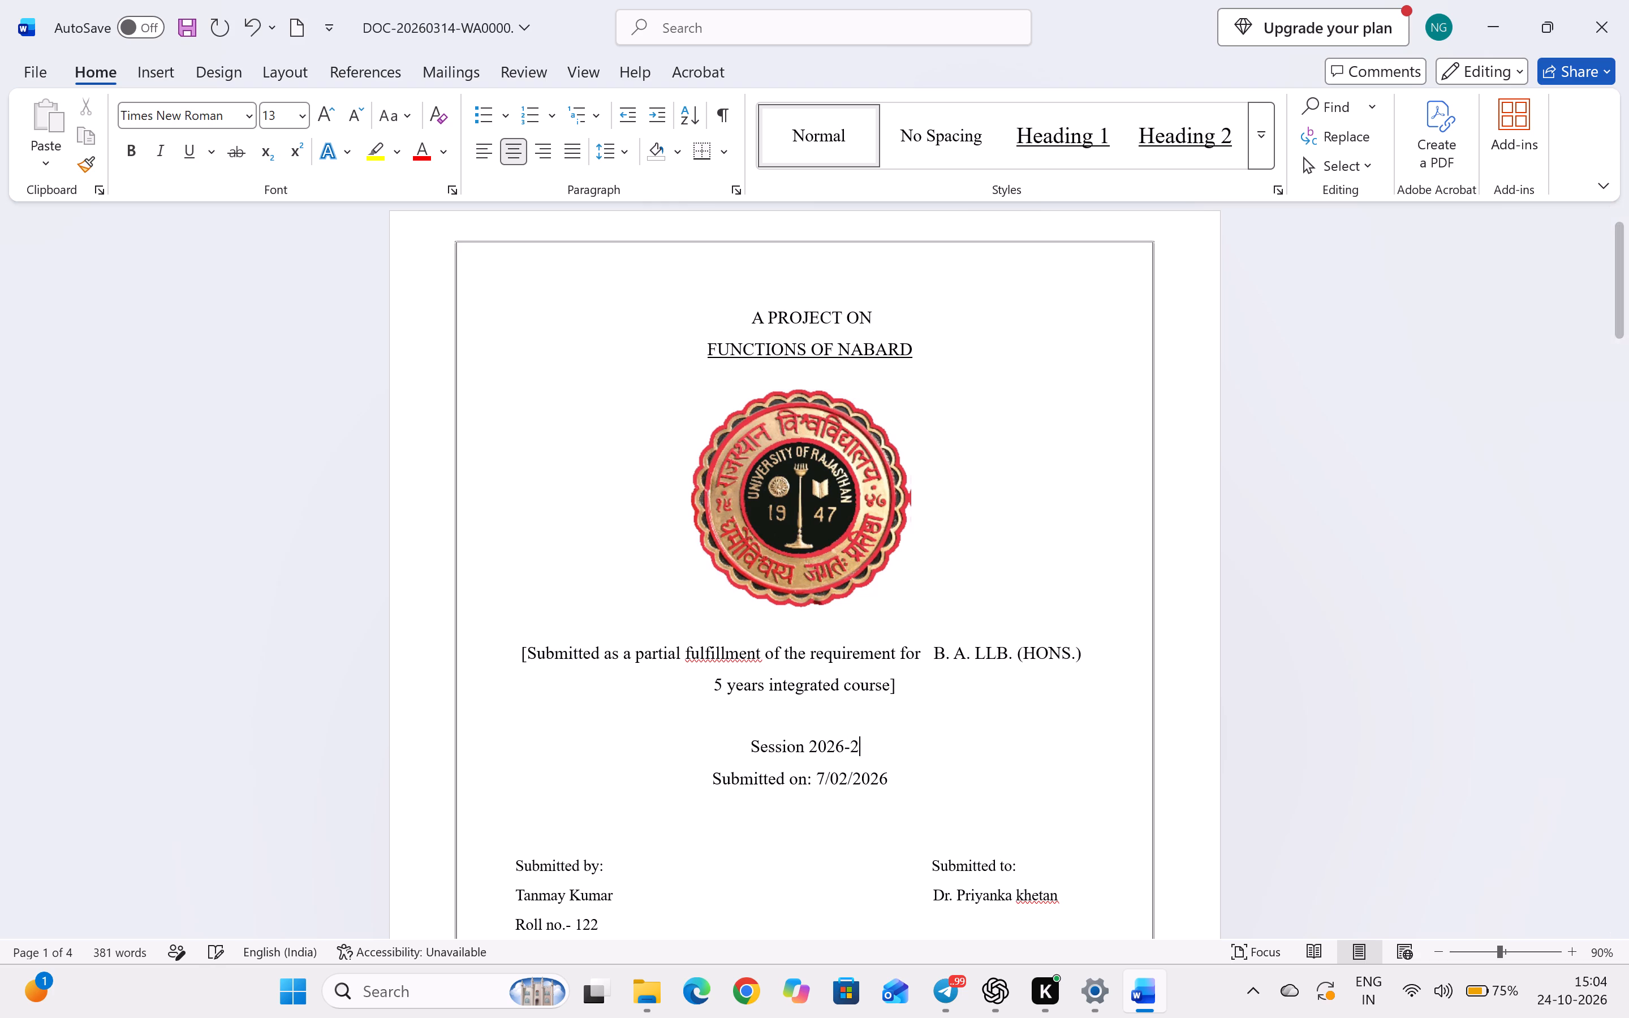
key(7)
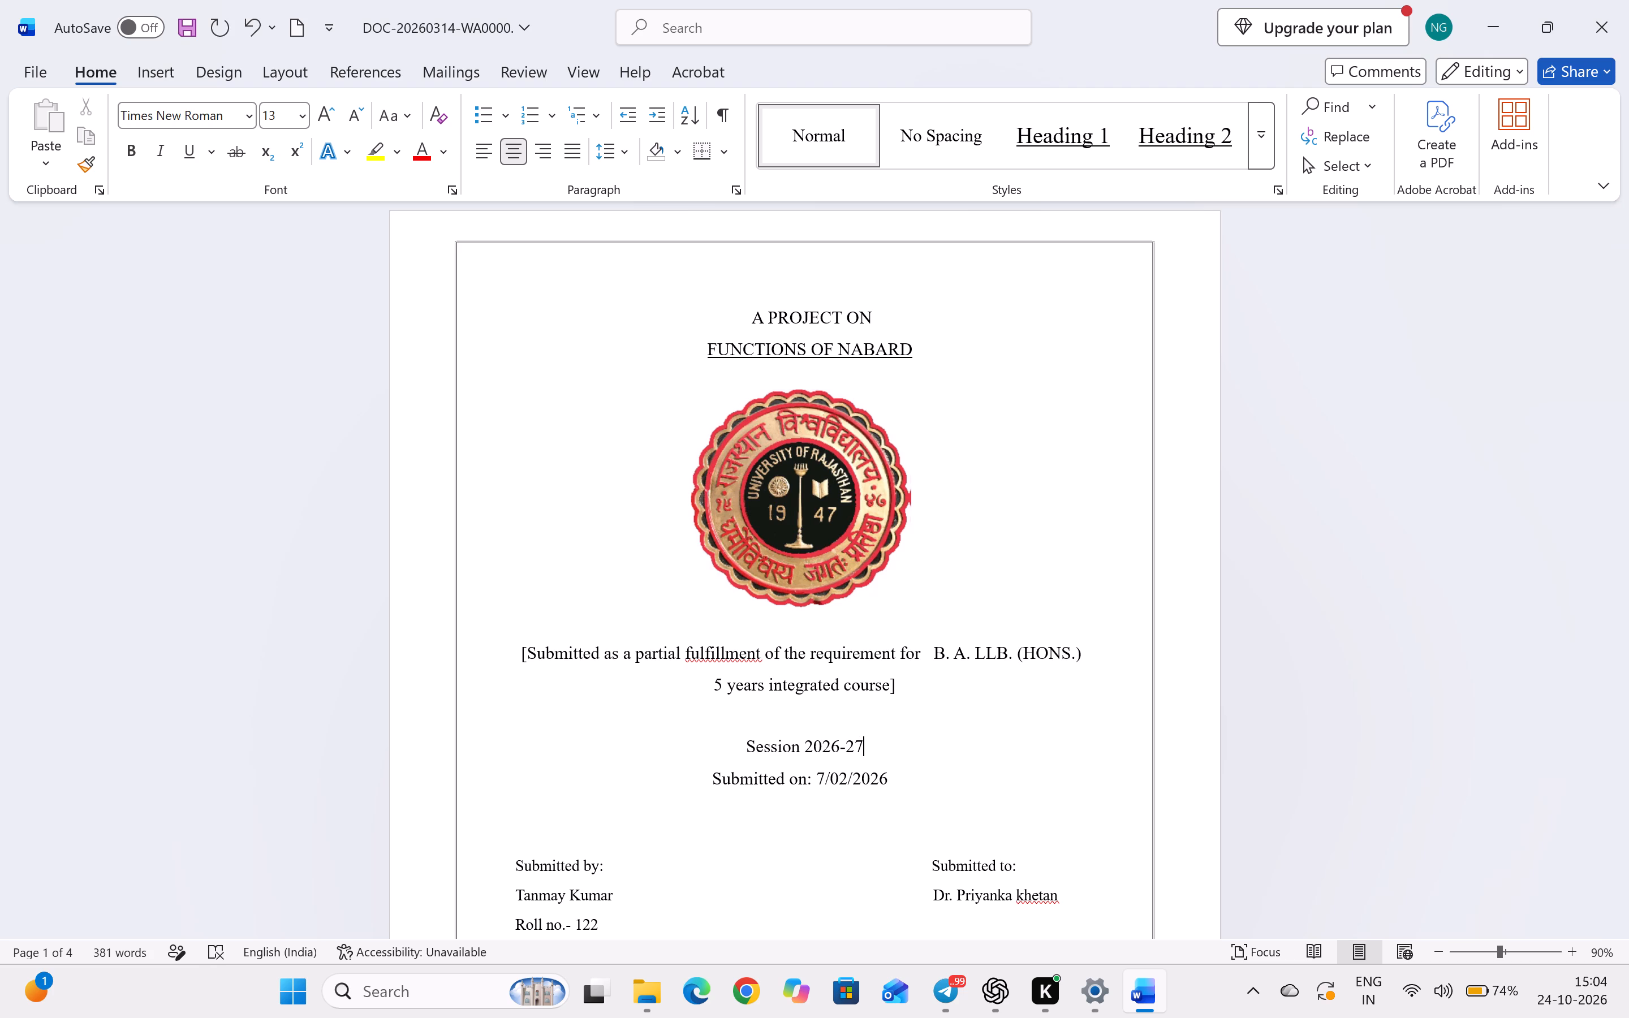
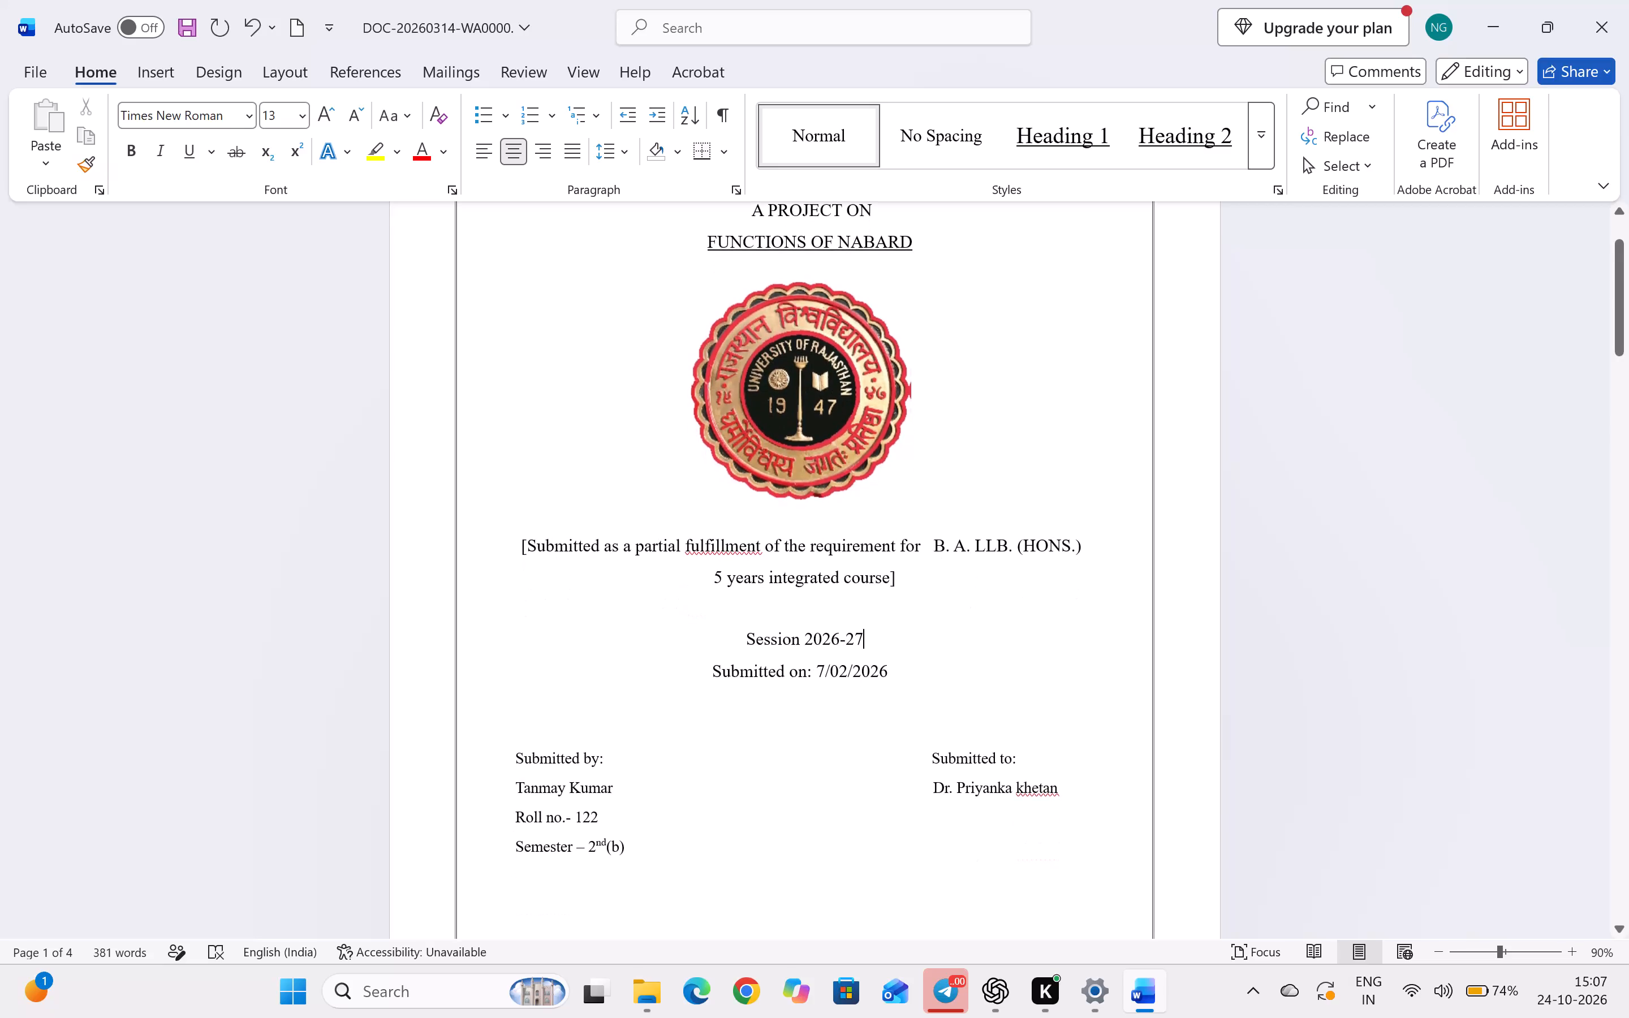
Replace the roll number under Submitted by on the title page with the student's current one.
scroll(971, 746, down, 1)
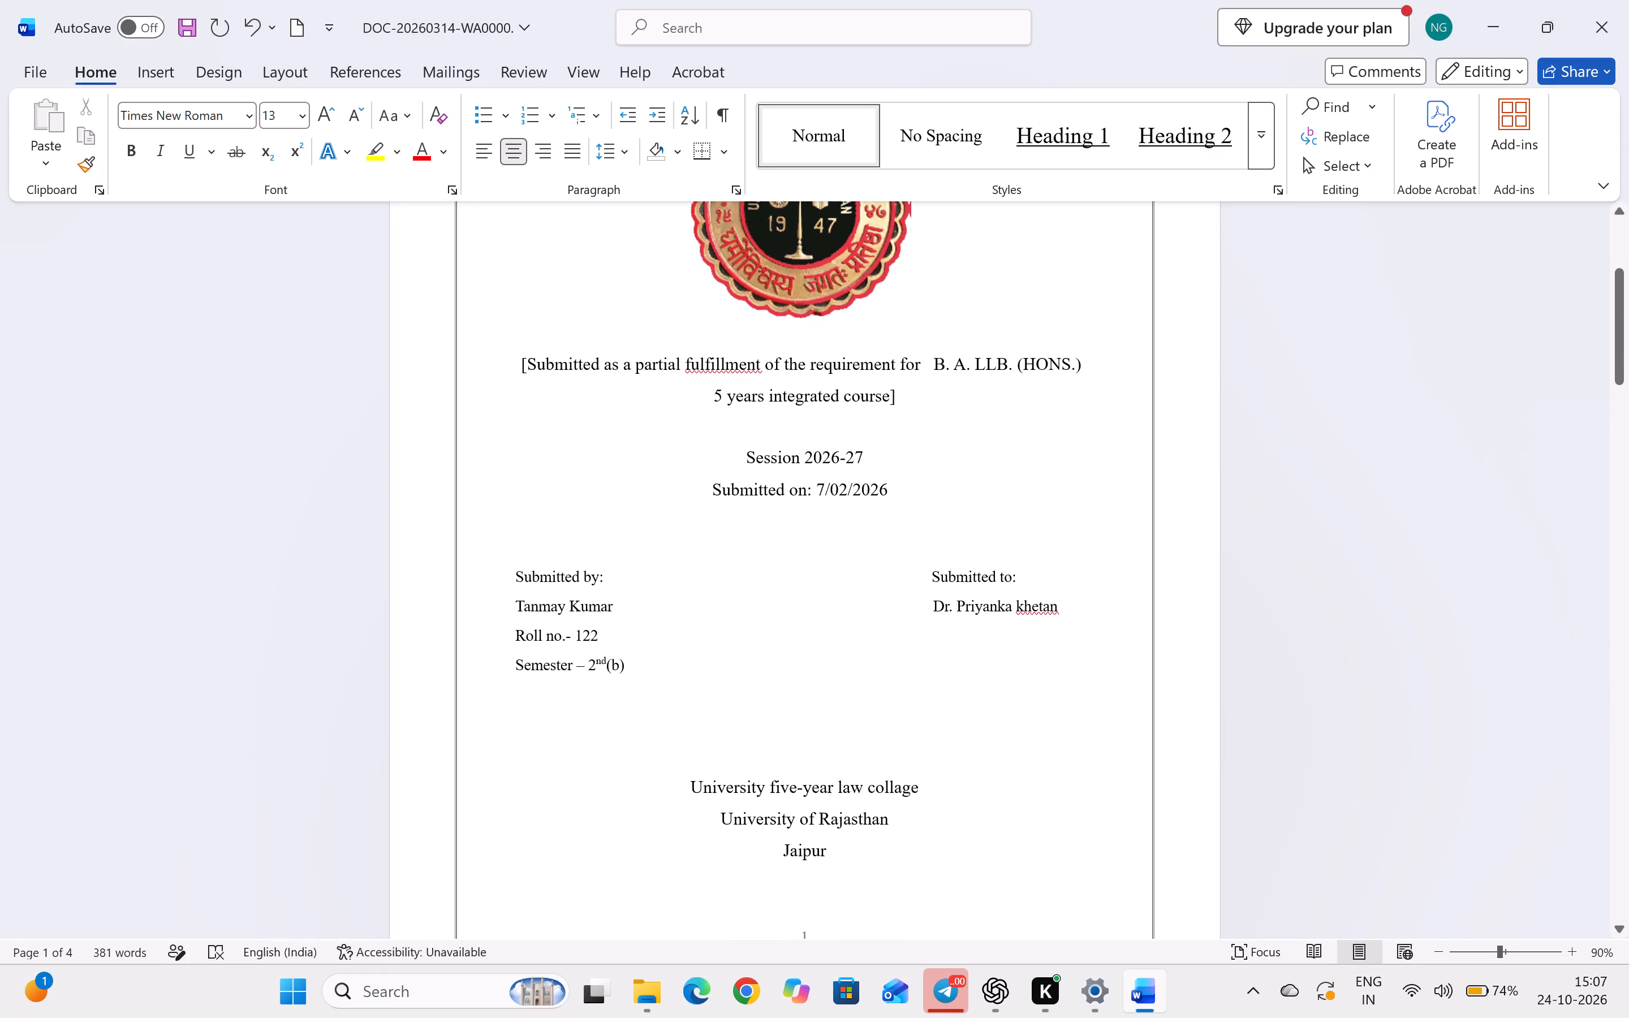
click(602, 631)
key(BackSpace)
key(BackSpace)
key(BackSpace)
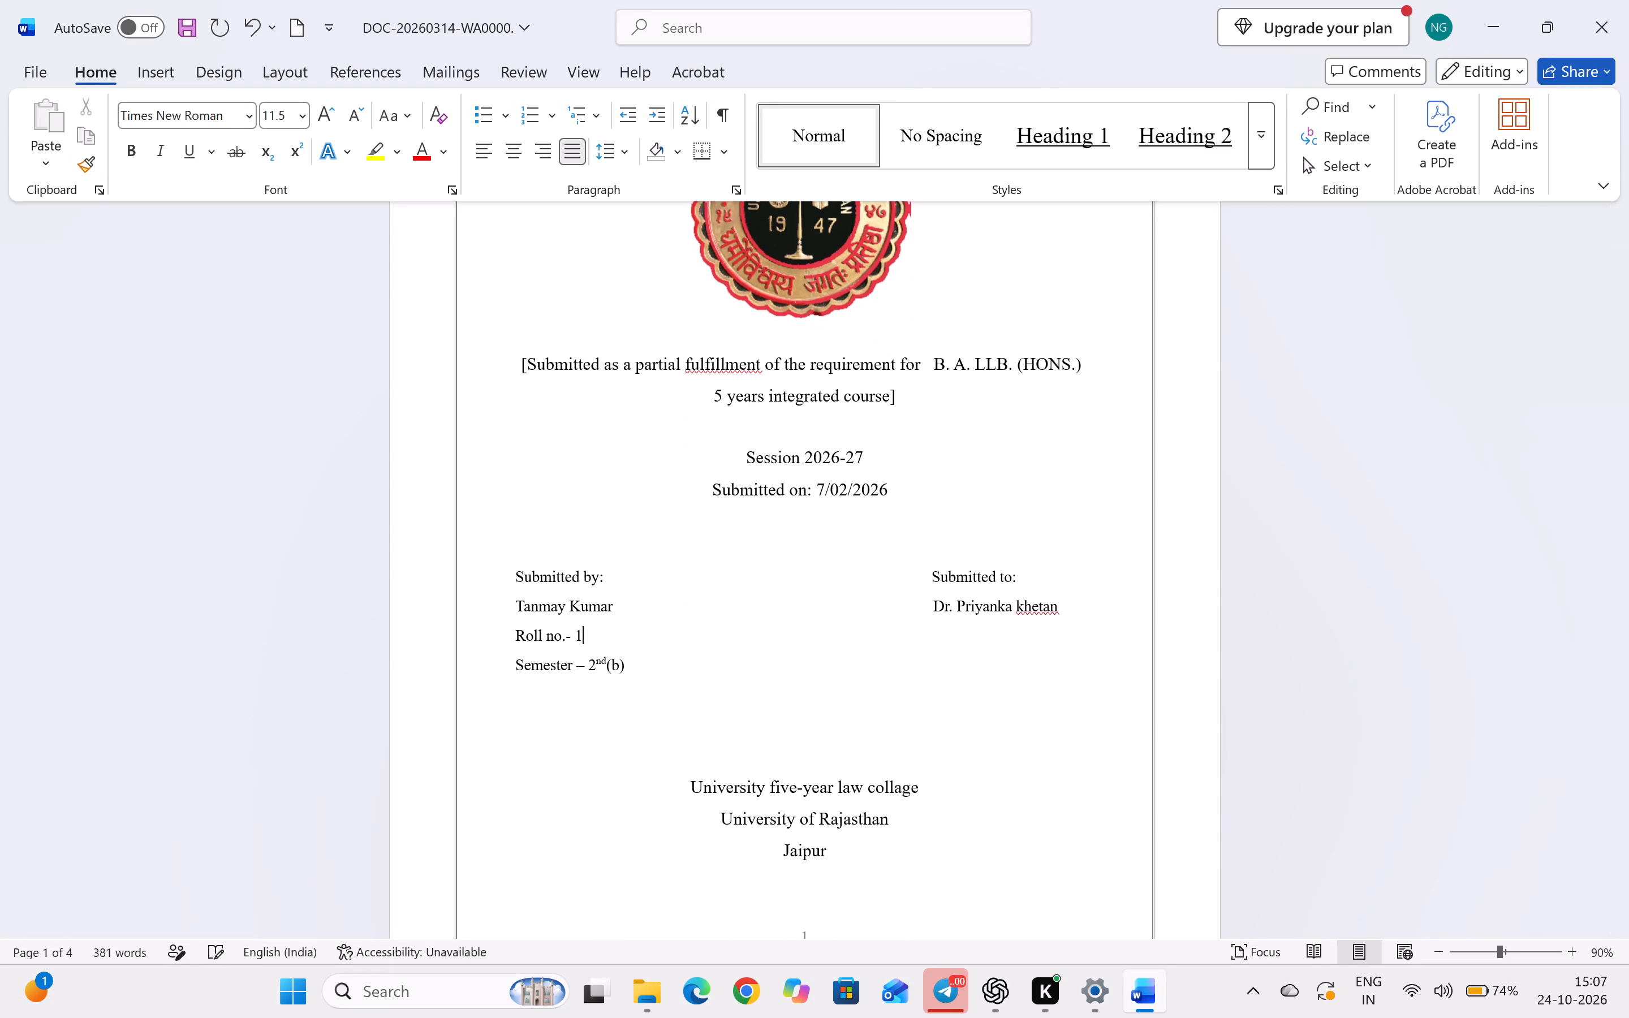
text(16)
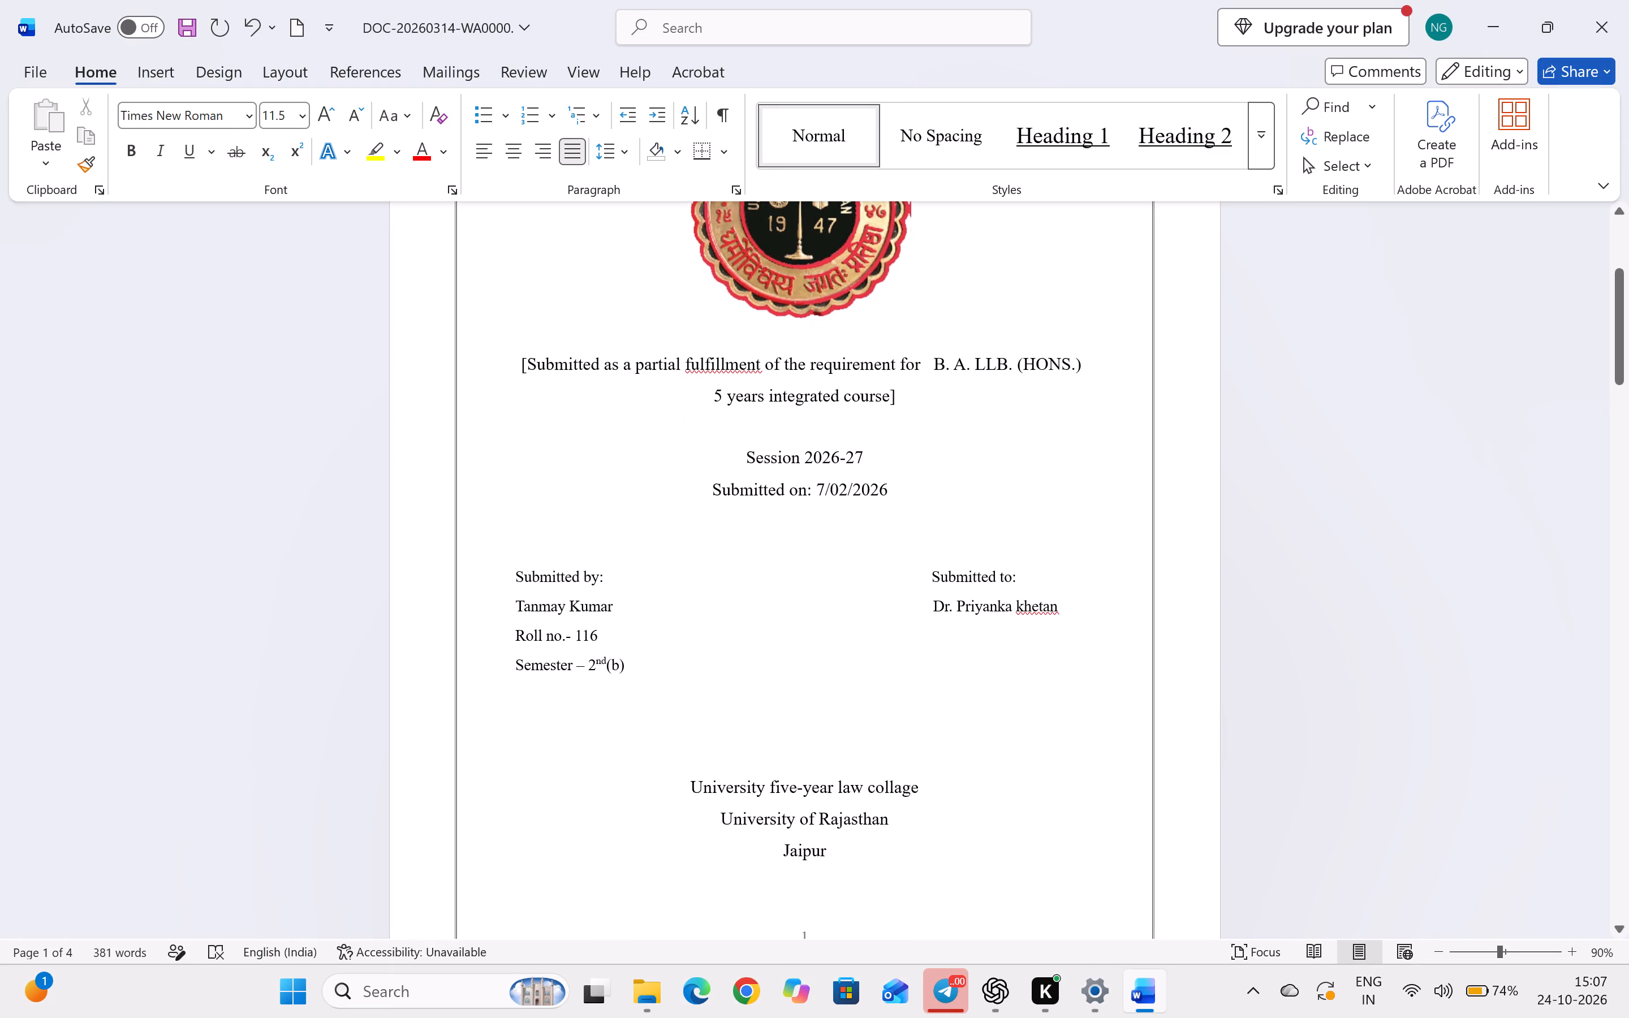
Change the semester on the title page to 3RD, with the ordinal superscripted and a space before (b).
click(606, 667)
key(BackSpace)
key(BackSpace)
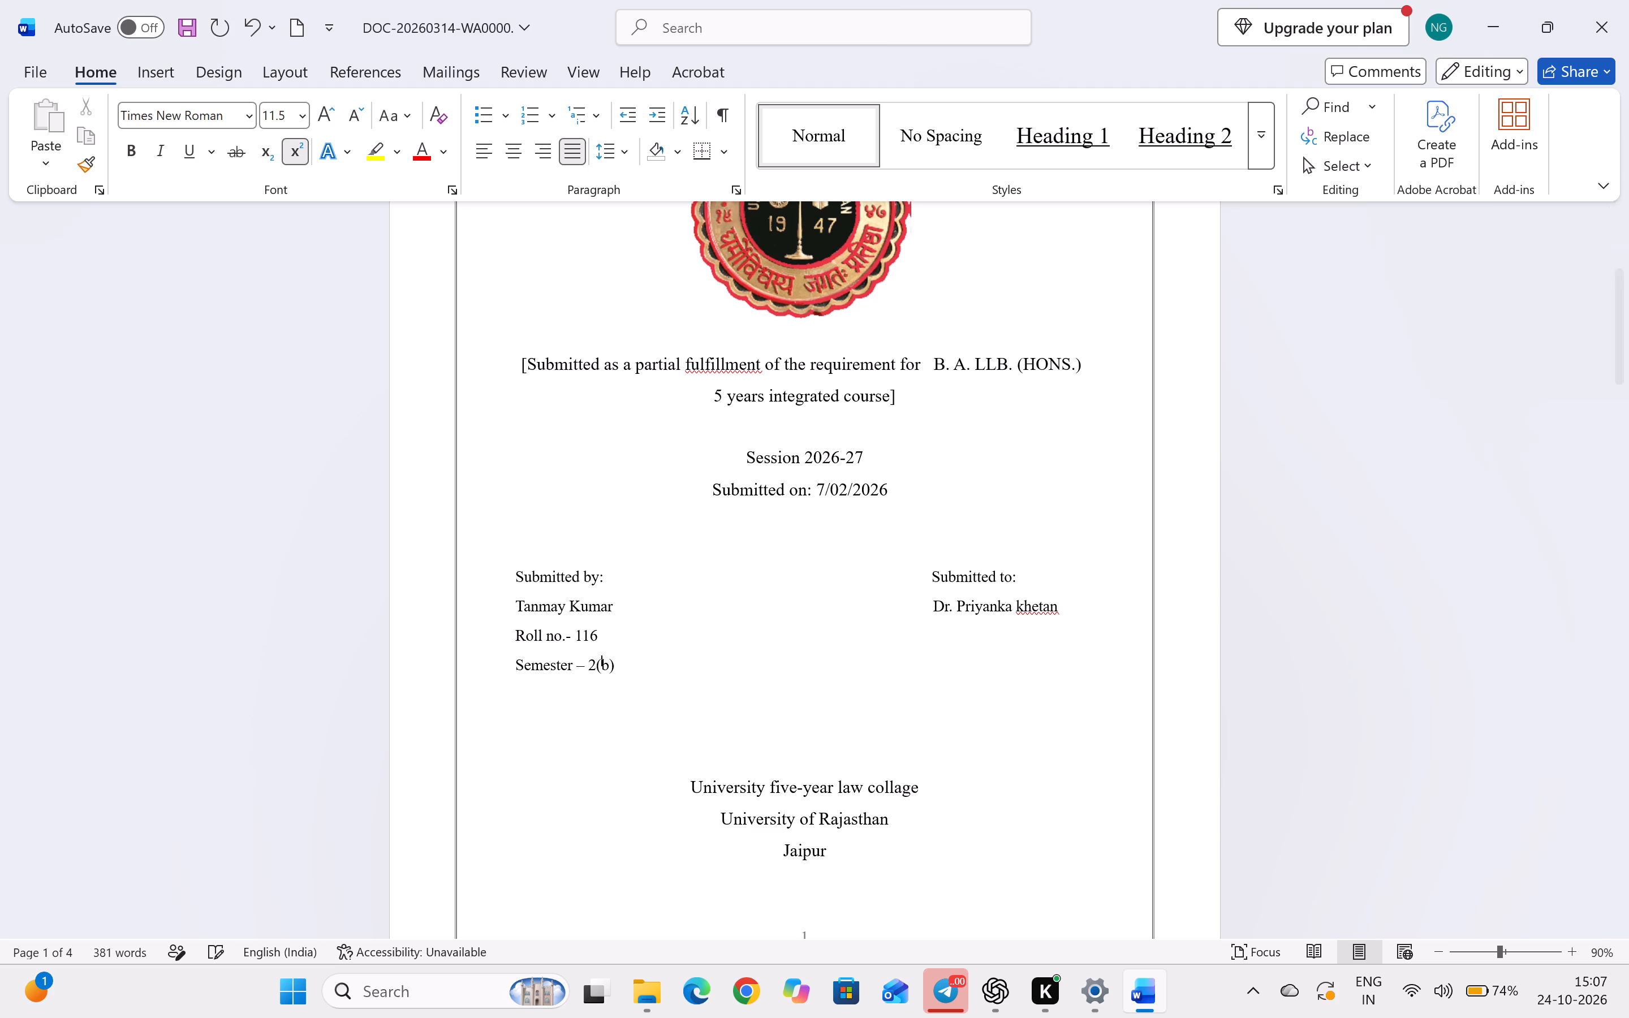
key(BackSpace)
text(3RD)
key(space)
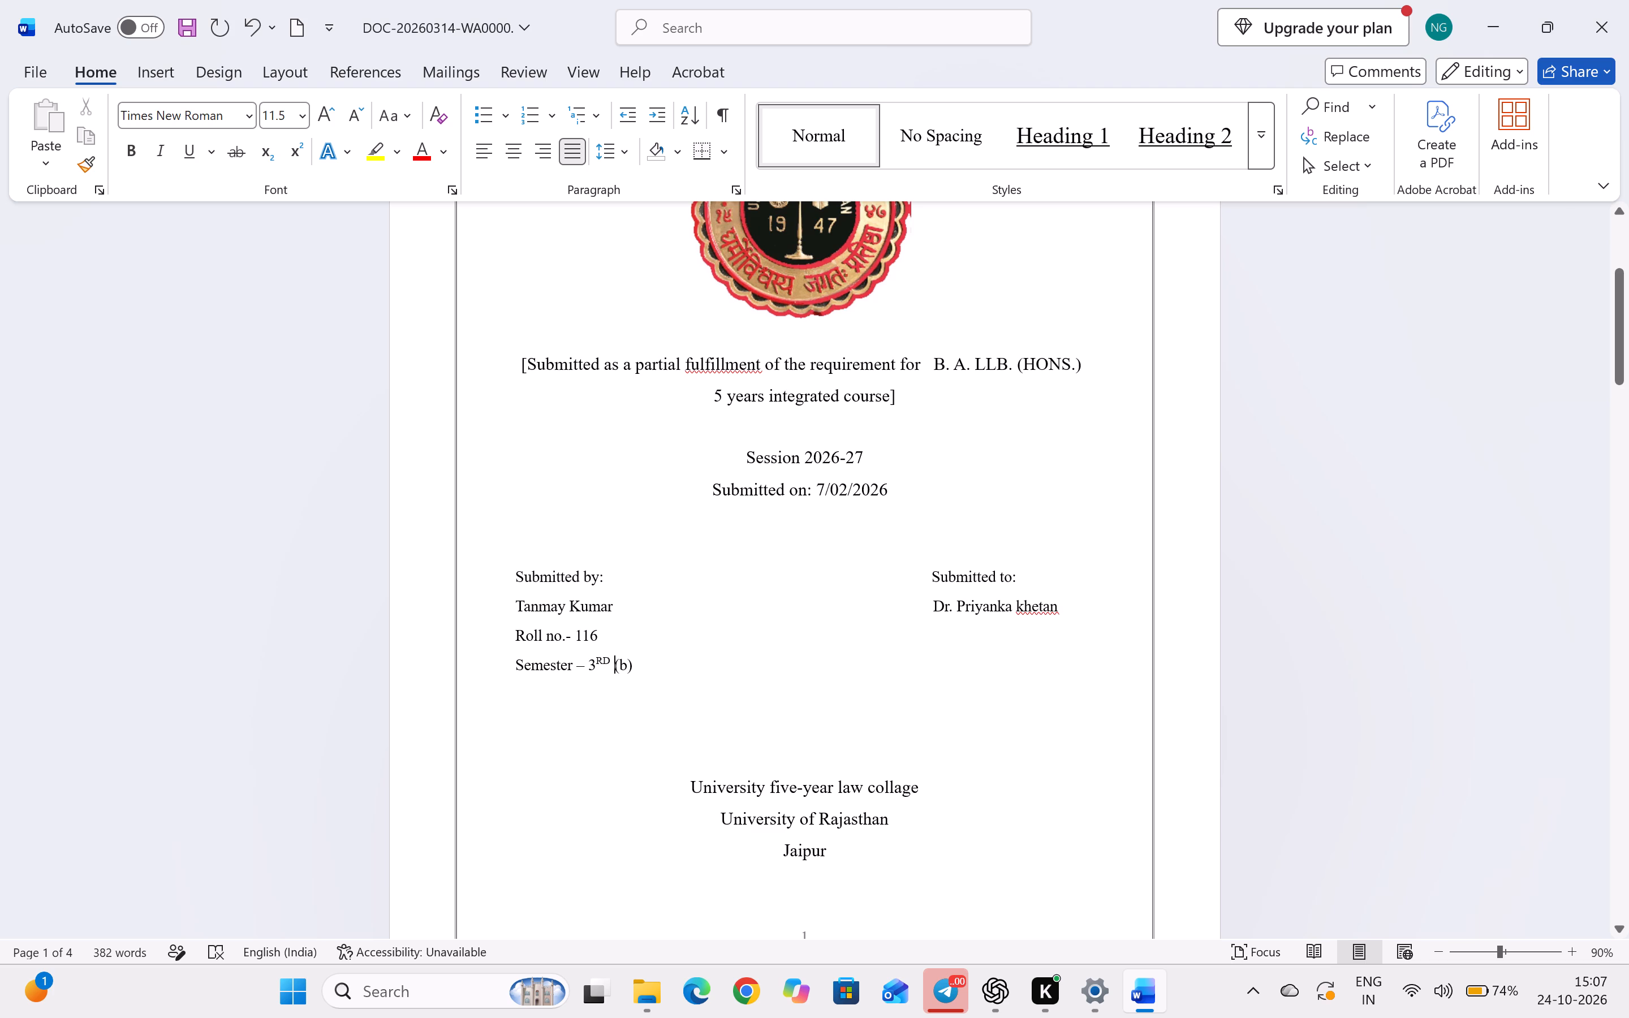
Replace the name under Submitted to with the new faculty member's full name, dropping the Dr. title.
click(1078, 607)
key(BackSpace)
key(BackSpace)
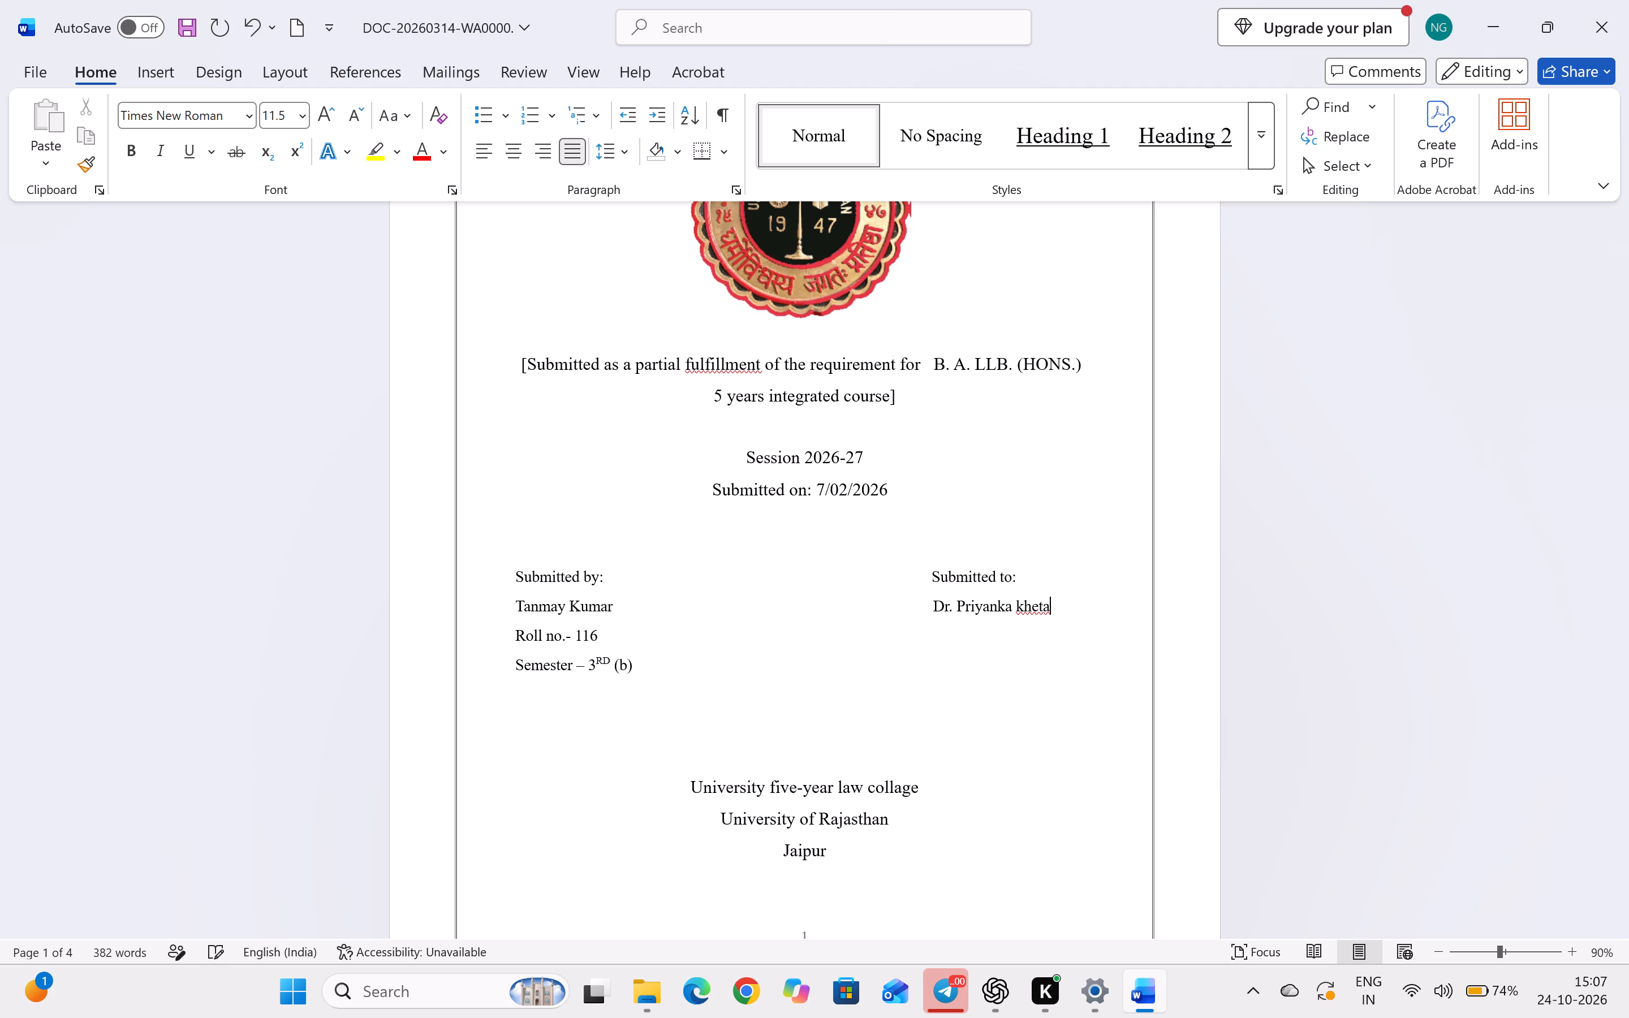
key(BackSpace)
key(BackSpace)
key(BackSpace)
key(BackSpace)
key(BackSpace)
key(BackSpace)
key(BackSpace)
key(BackSpace)
key(BackSpace)
key(BackSpace)
key(BackSpace)
key(BackSpace)
key(BackSpace)
key(BackSpace)
key(BackSpace)
key(BackSpace)
key(BackSpace)
key(BackSpace)
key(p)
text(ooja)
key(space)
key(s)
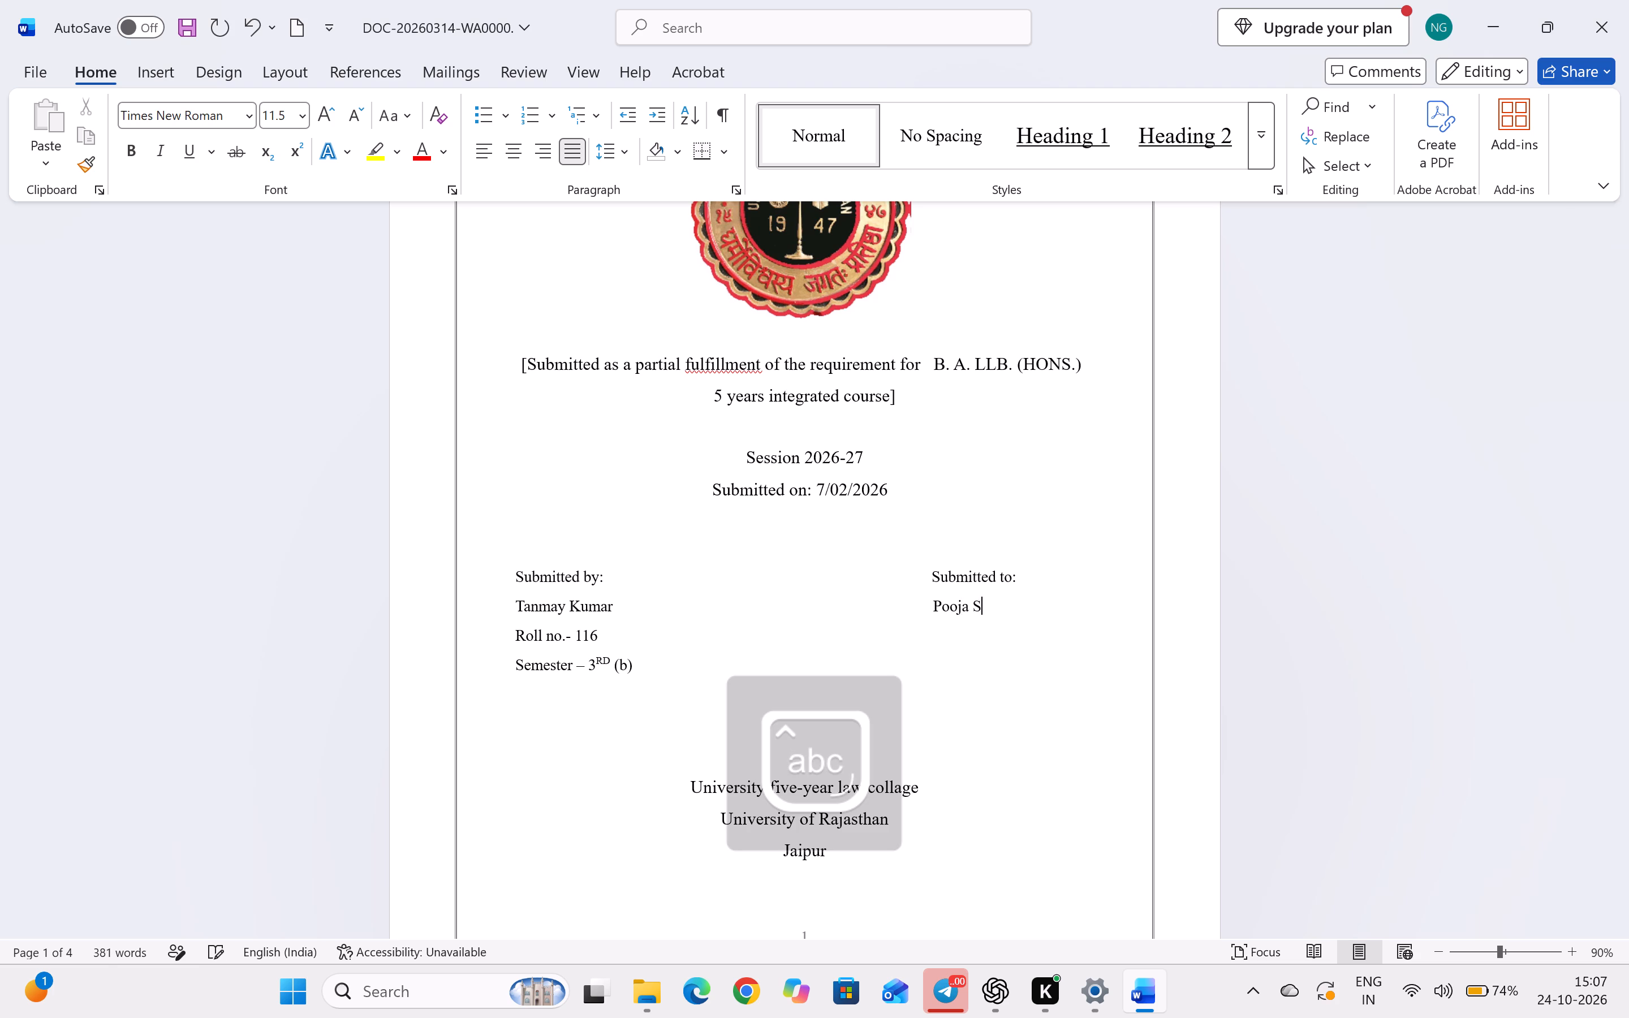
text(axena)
Look over the title page from the heading down to the university lines to check the edited details.
scroll(1075, 719, down, 1)
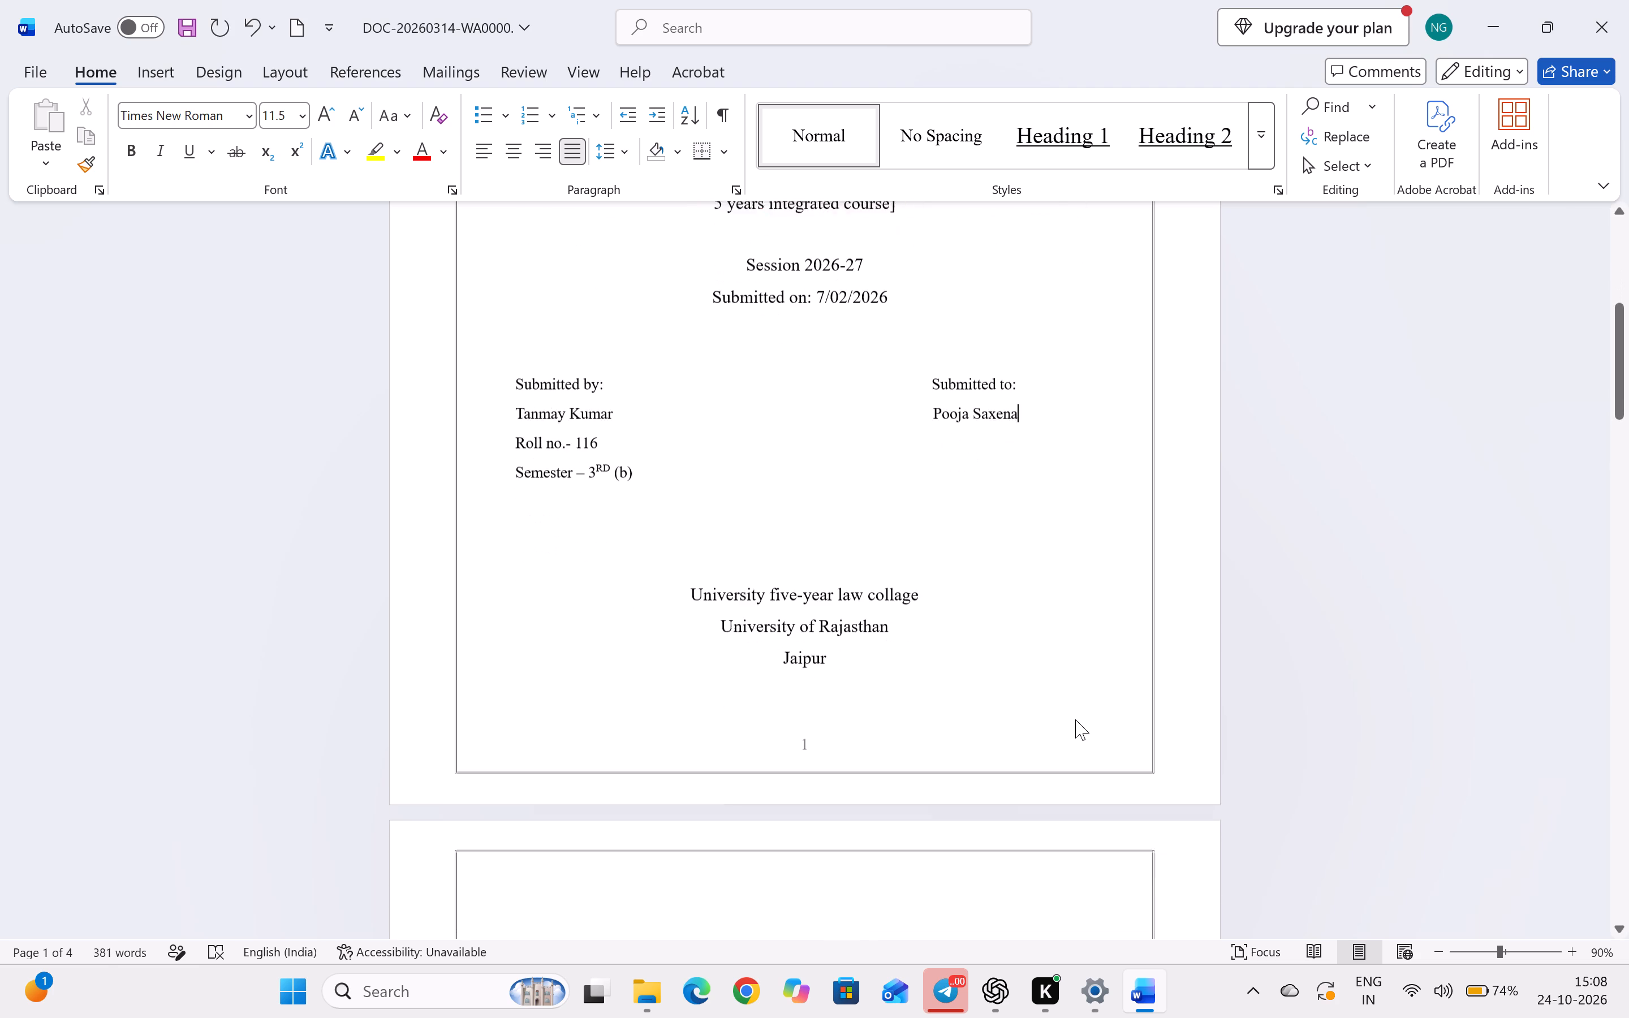
scroll(1075, 719, down, 1)
scroll(877, 682, up, 1)
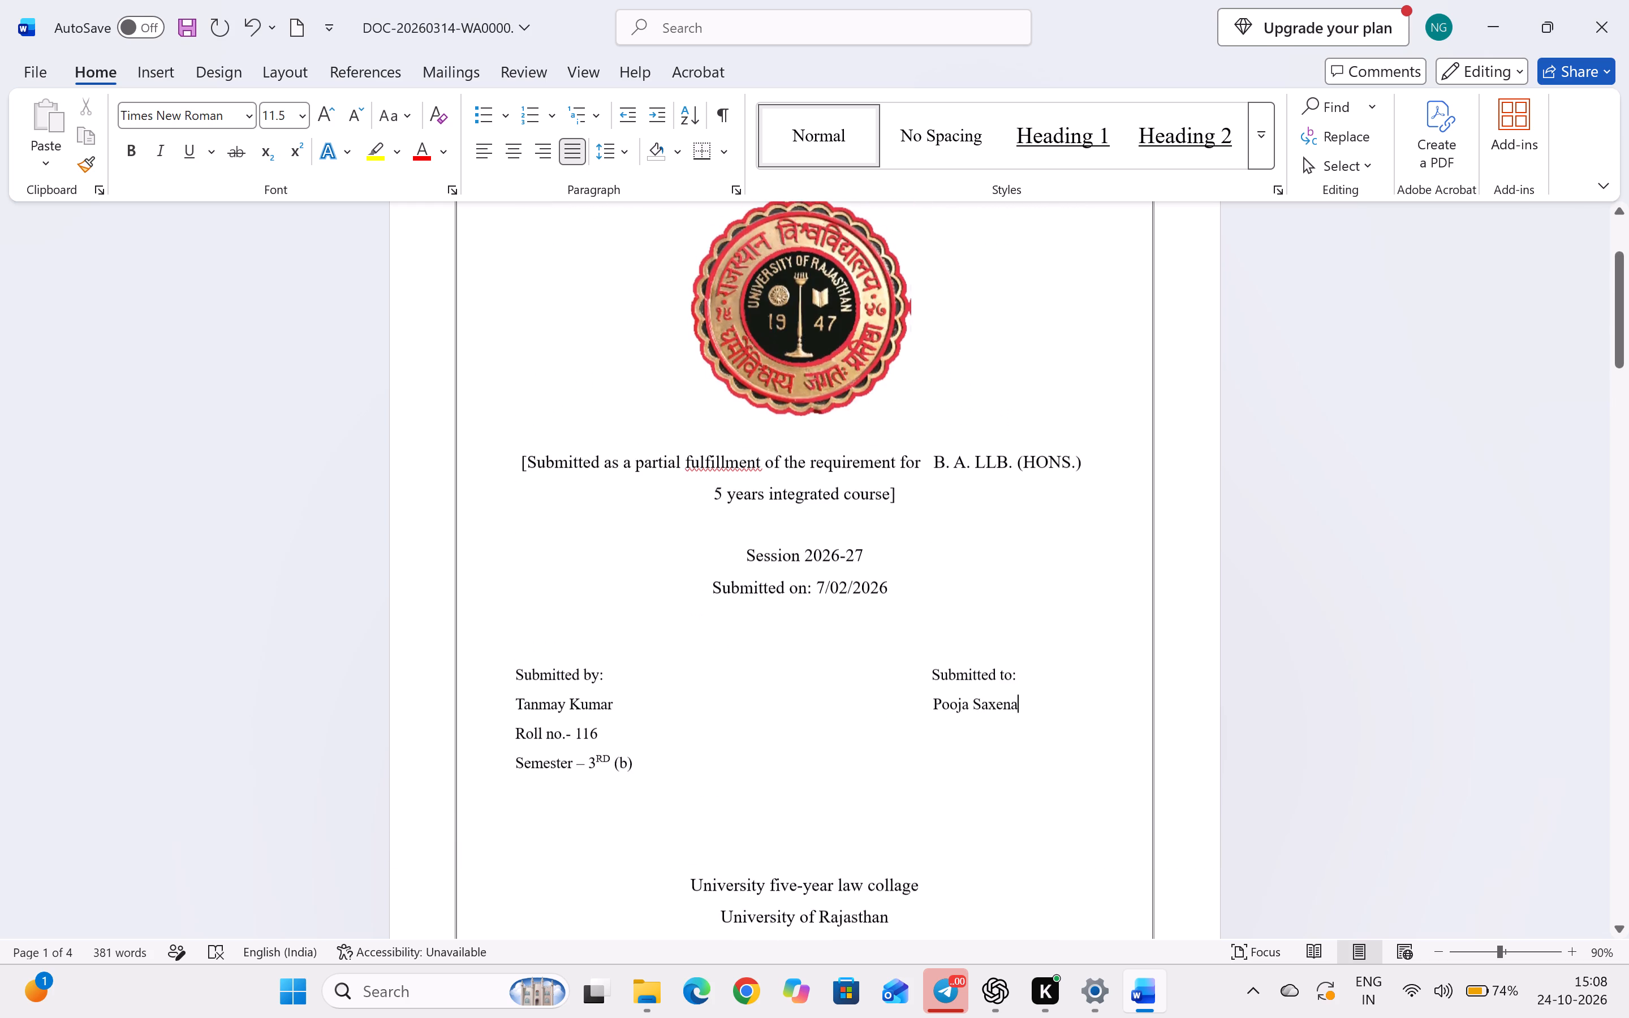
scroll(877, 682, up, 2)
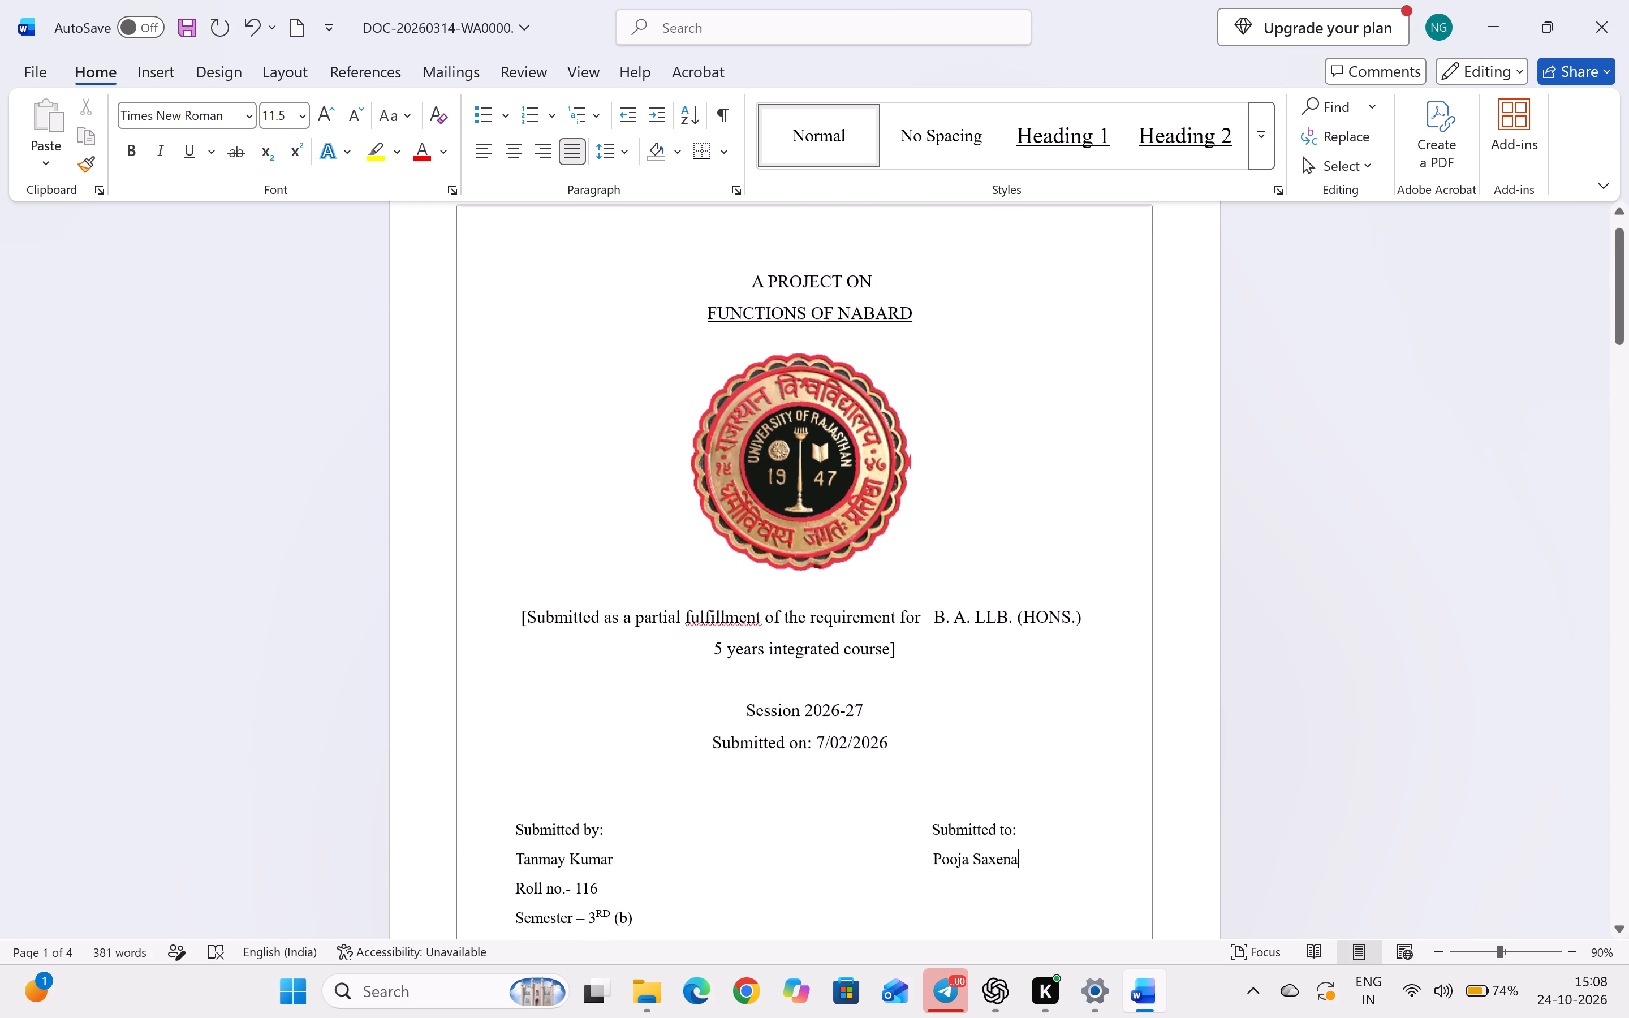
scroll(877, 682, up, 1)
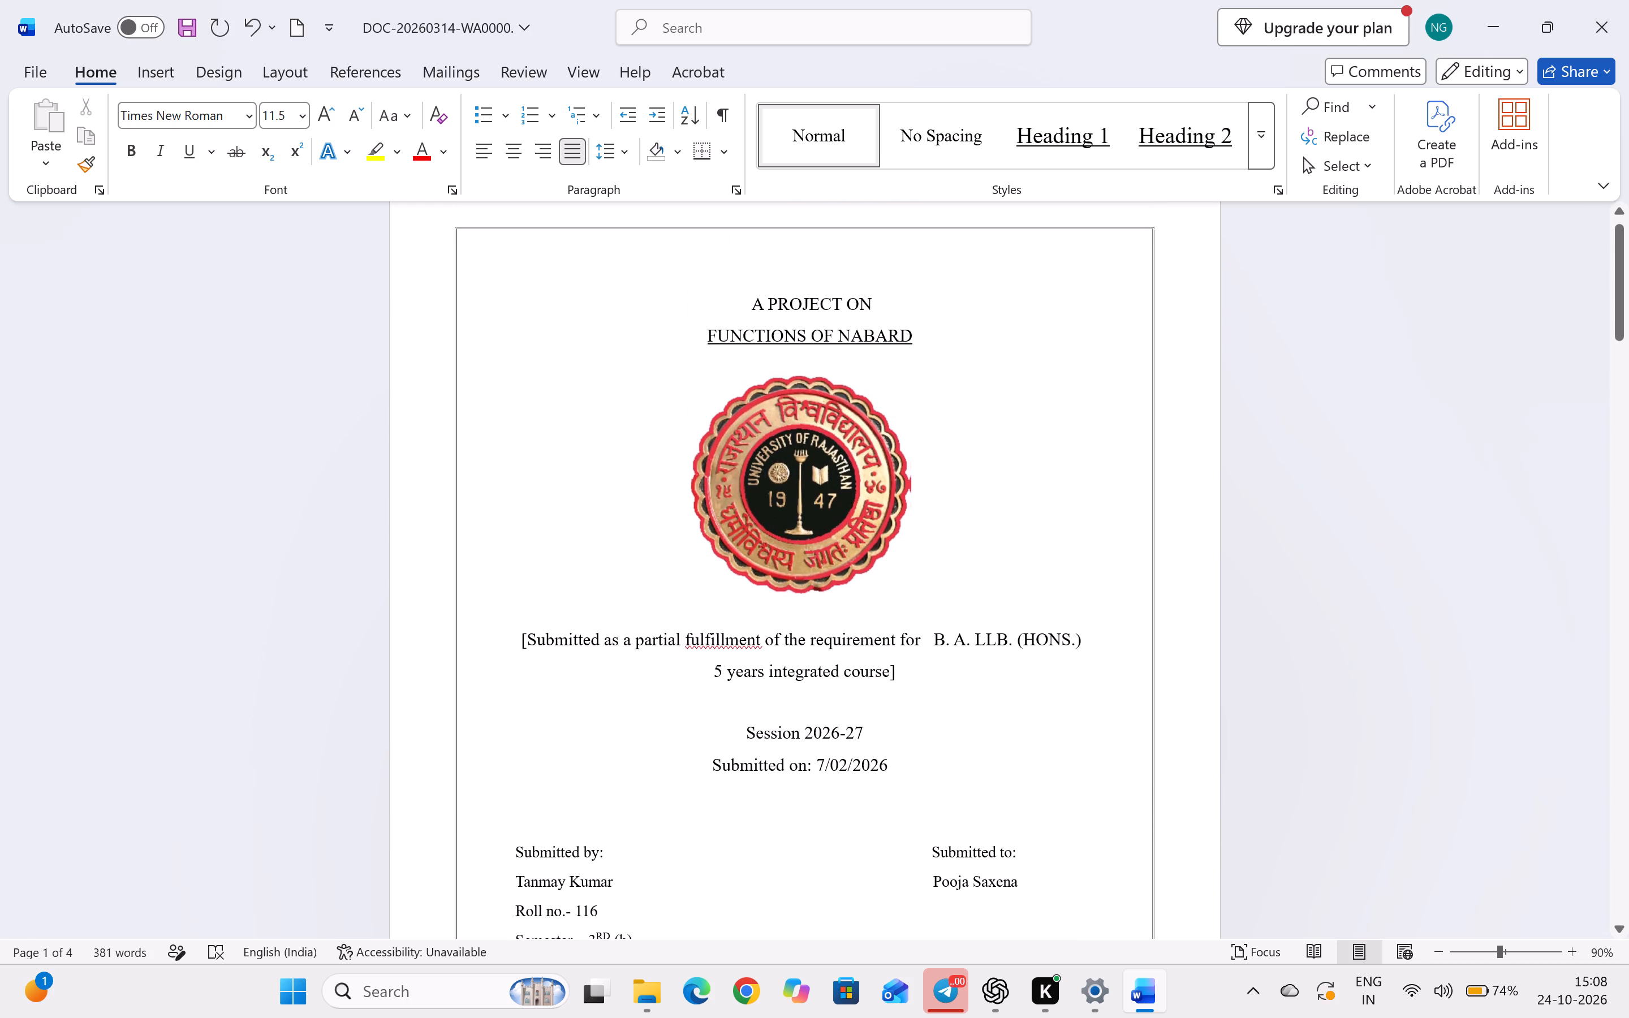
scroll(877, 682, up, 1)
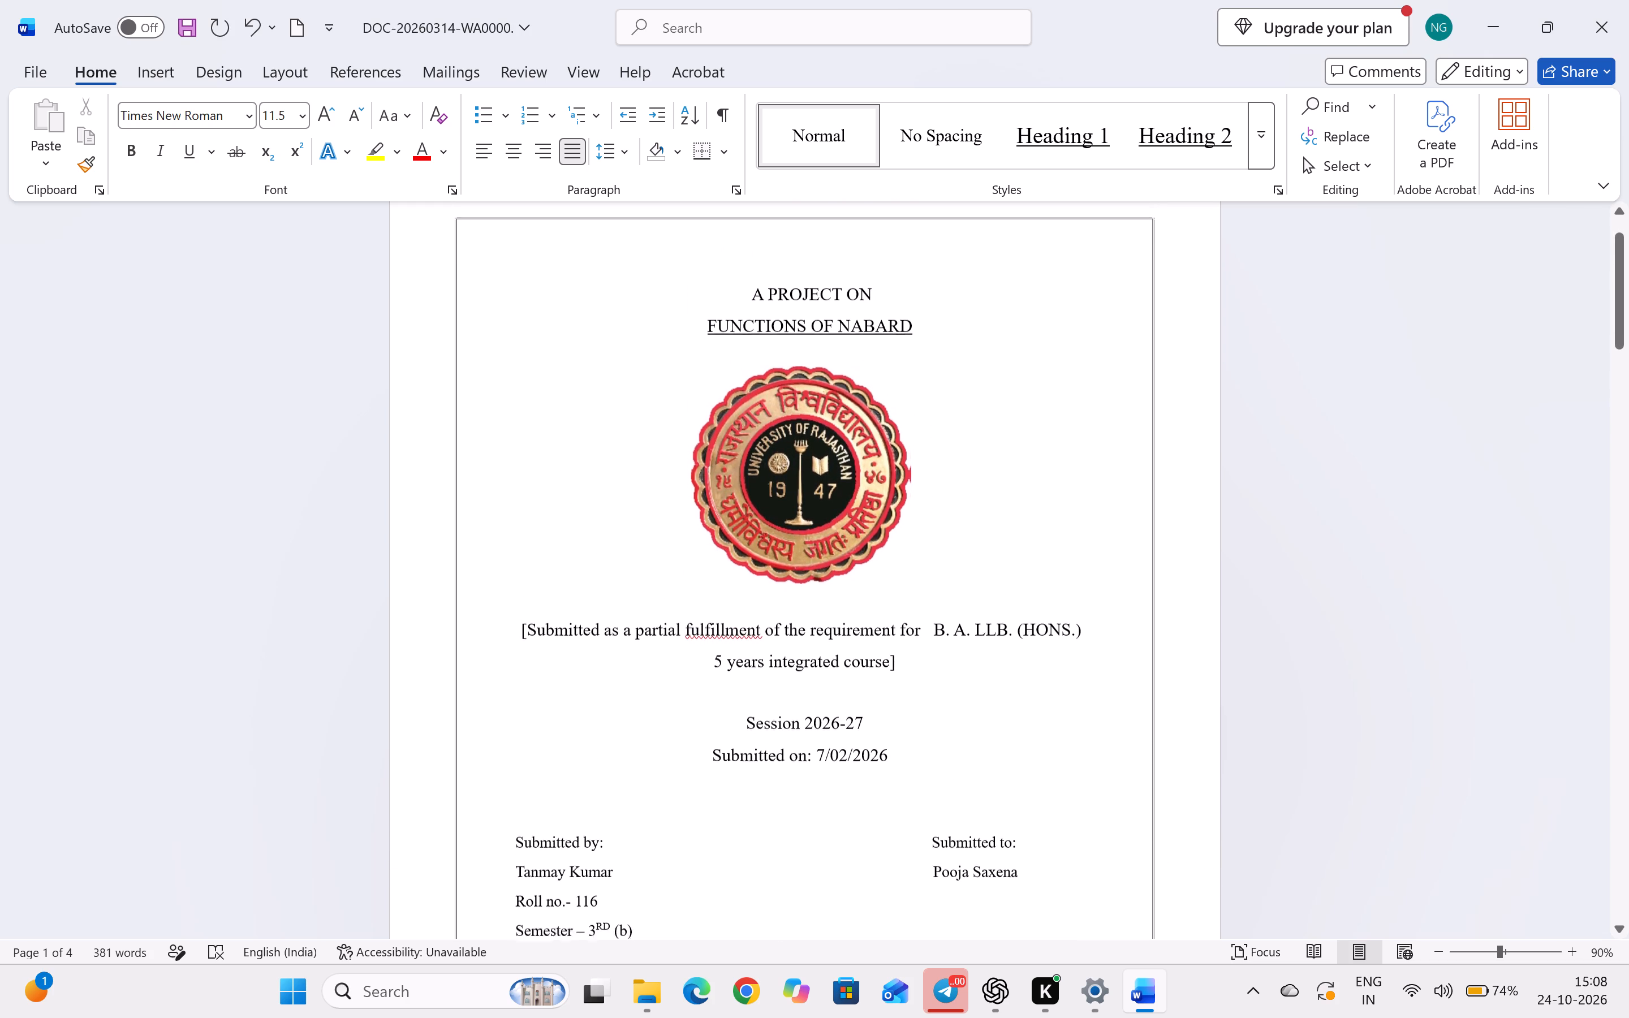
scroll(877, 682, up, 1)
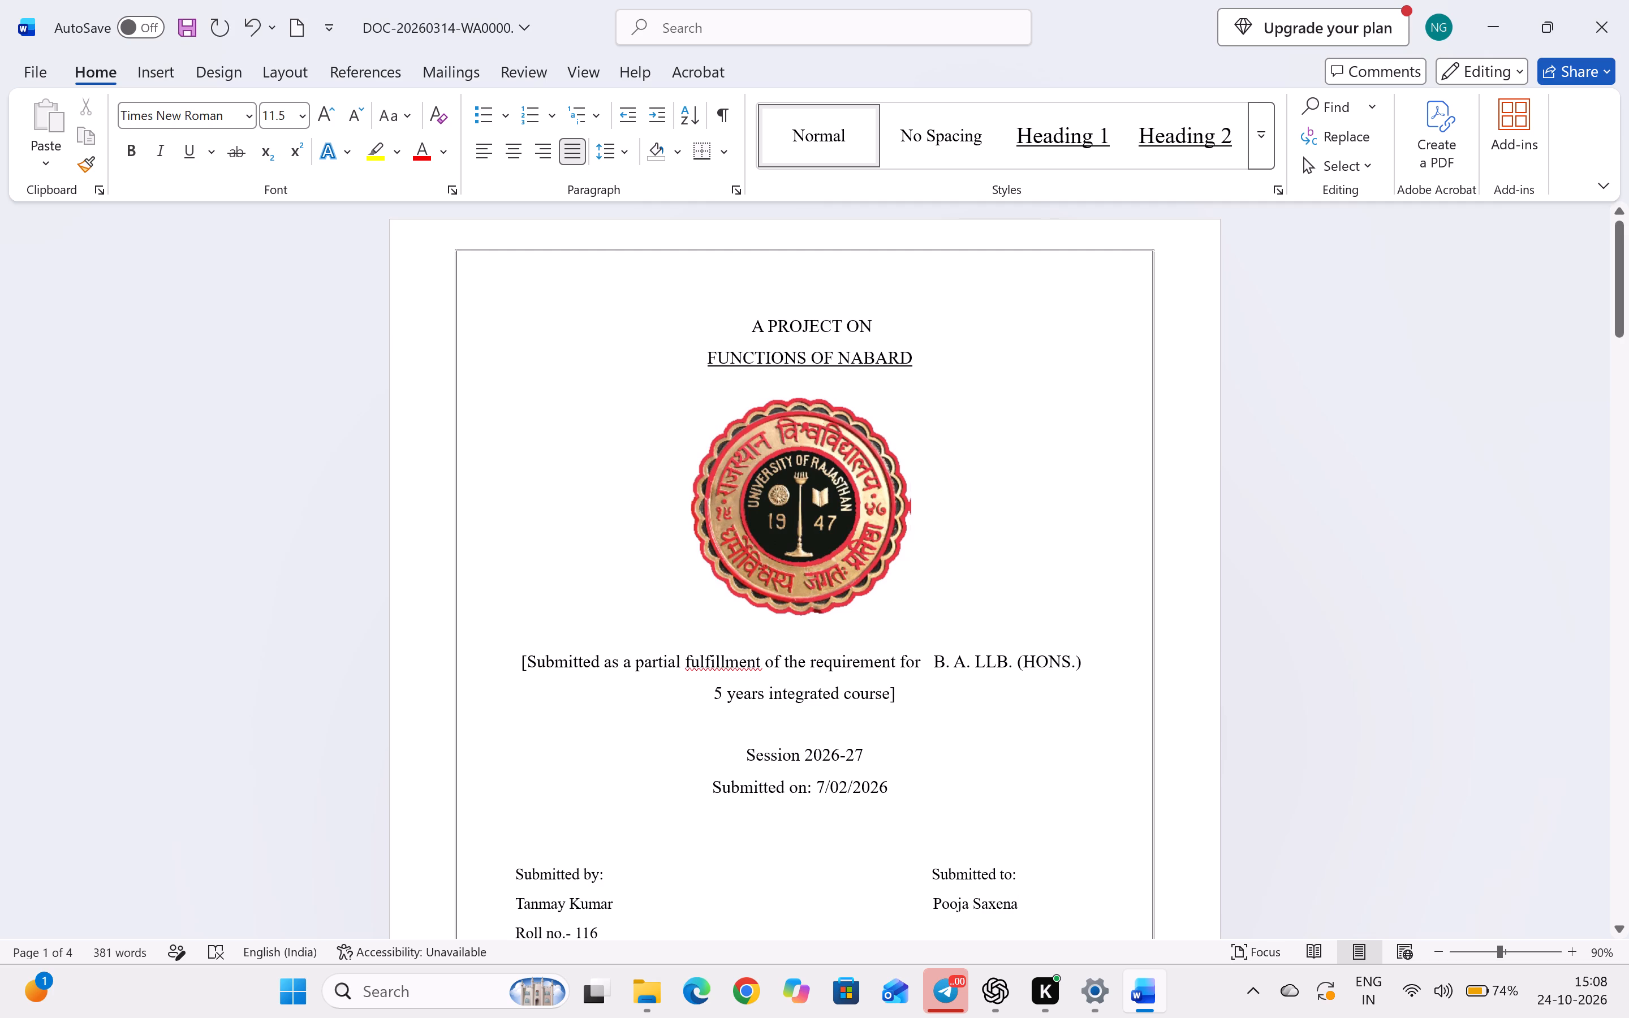
Insert a space before the FUNCTIONS OF NABARD heading on the title page.
click(703, 361)
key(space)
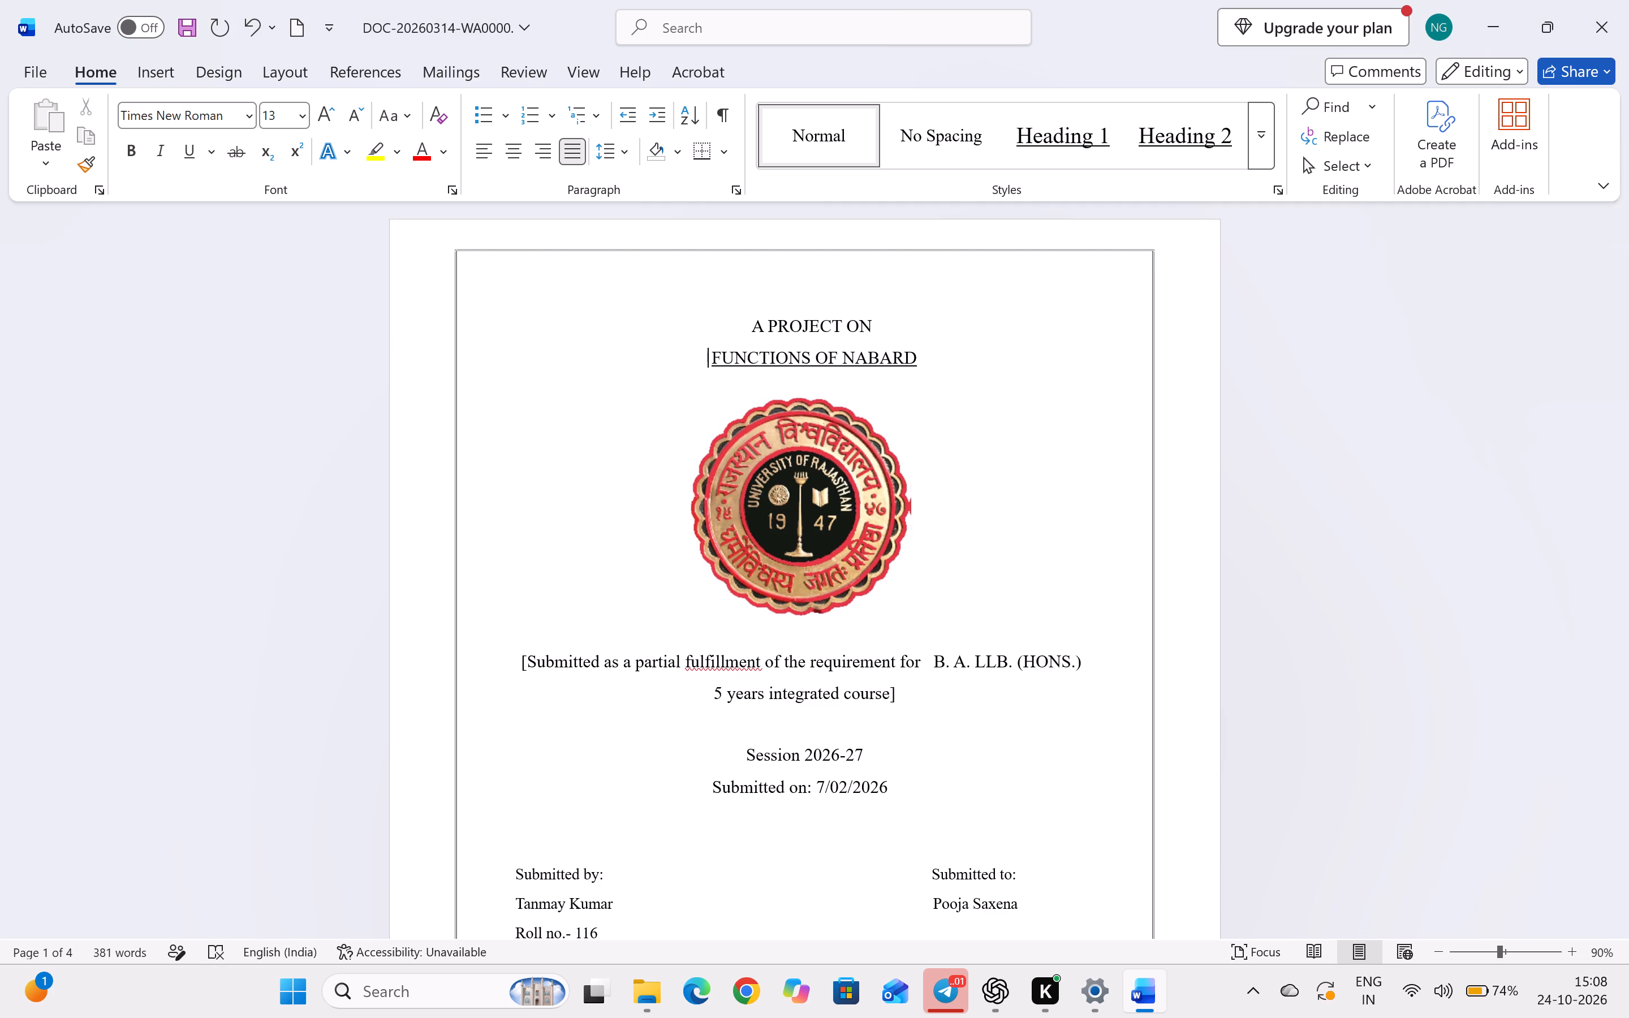
Replace the old faculty name and Dr. title beside the date on the CERTIFICATE page with the new faculty member's name.
scroll(851, 509, down, 1)
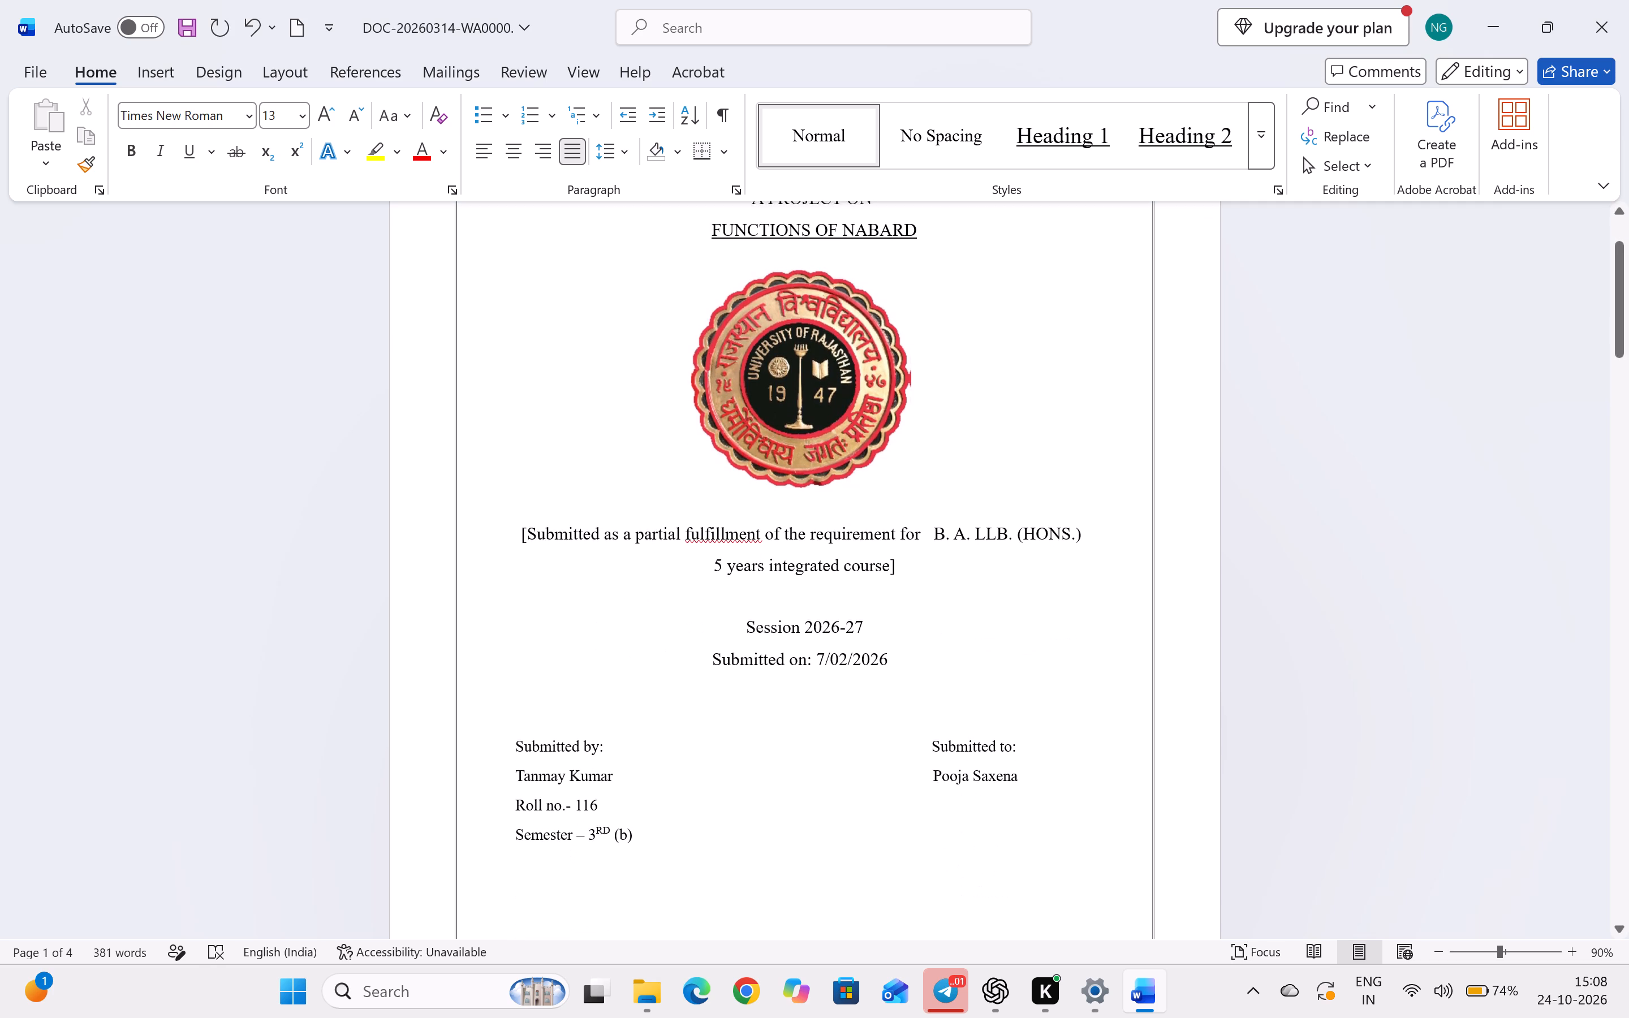
scroll(851, 509, down, 3)
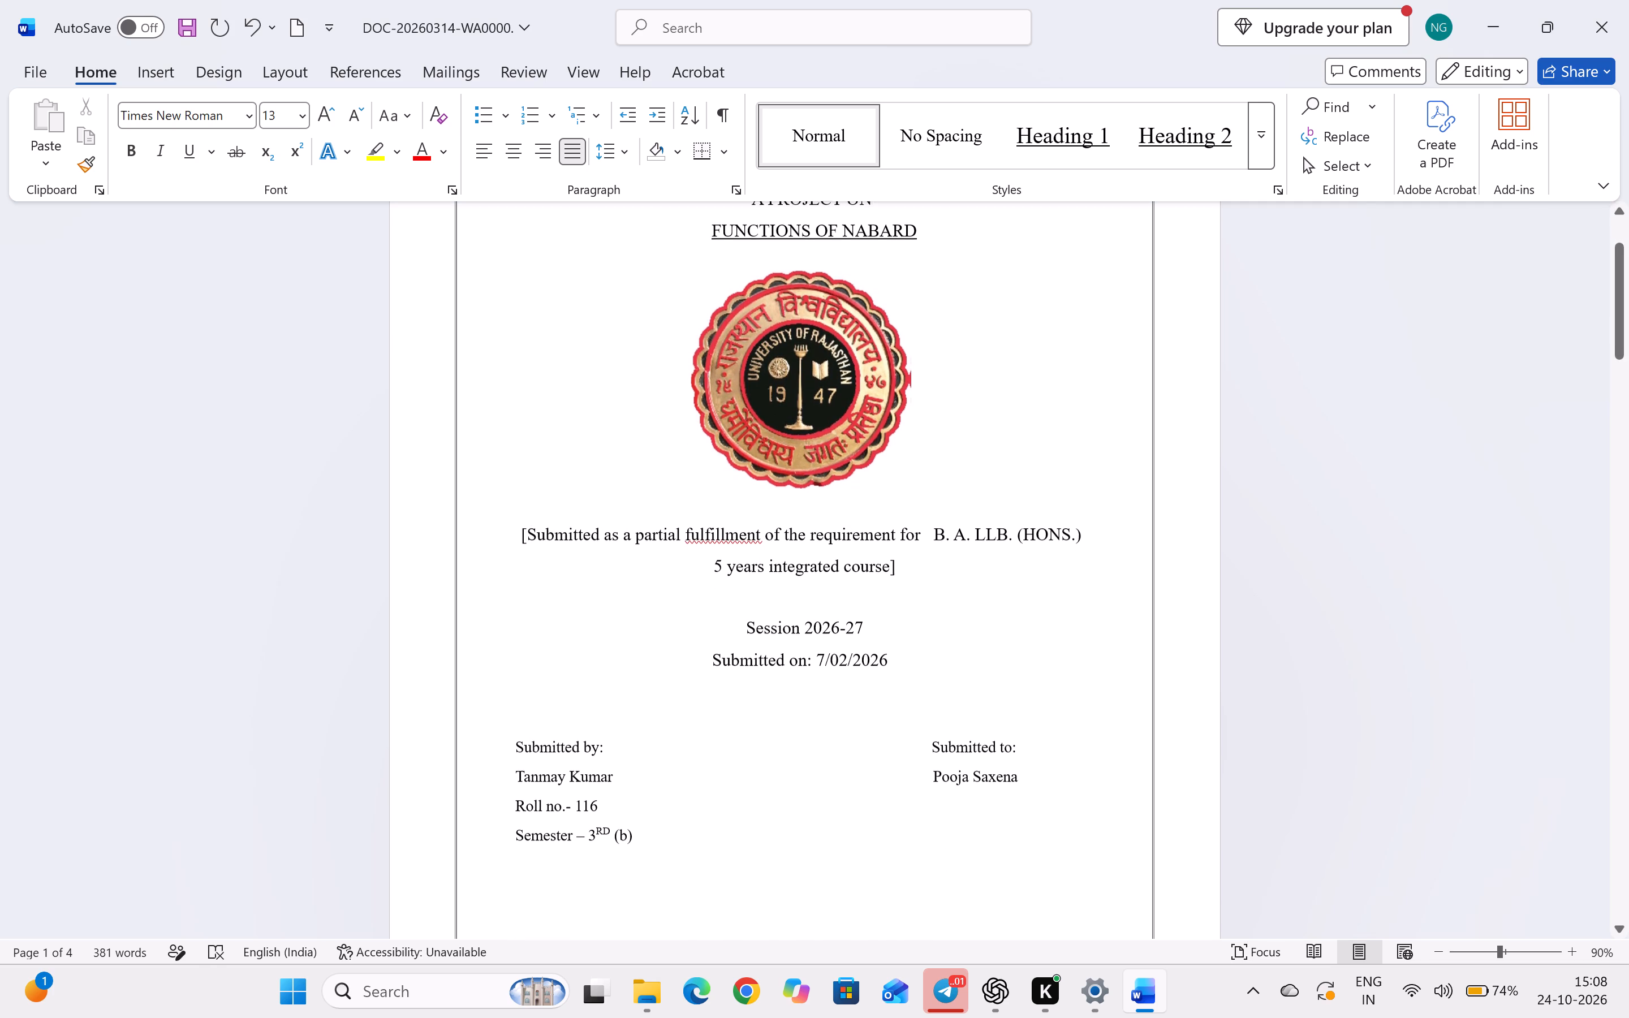
scroll(851, 509, down, 2)
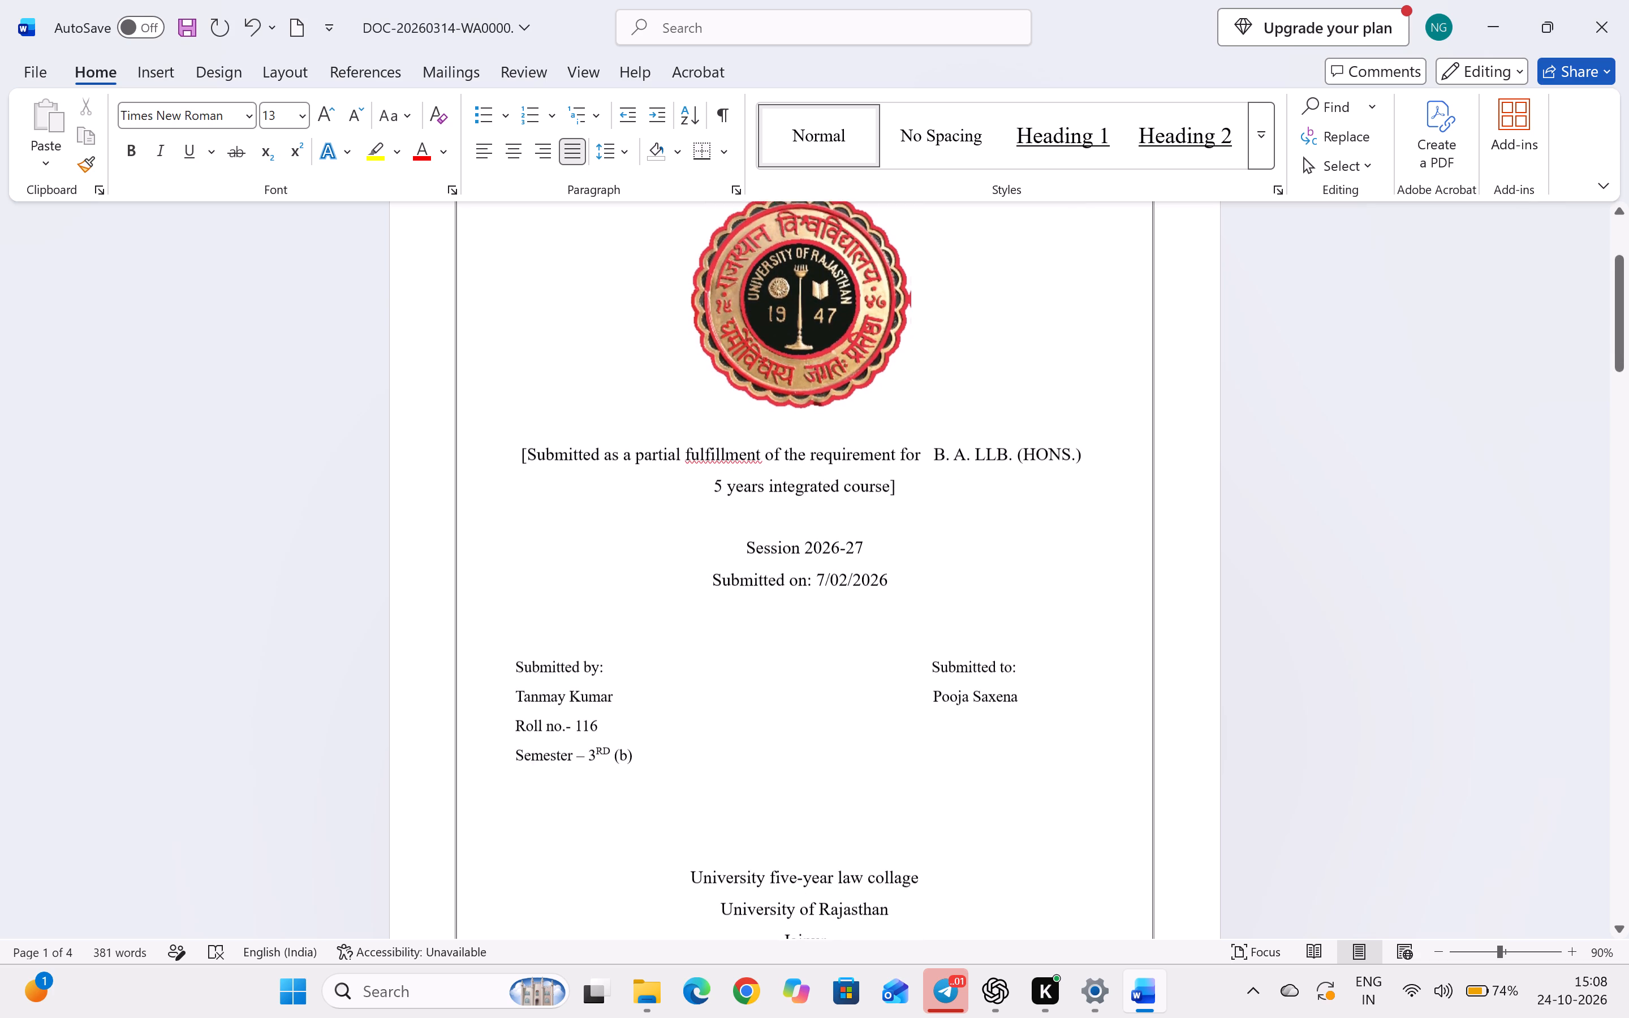
scroll(851, 509, down, 2)
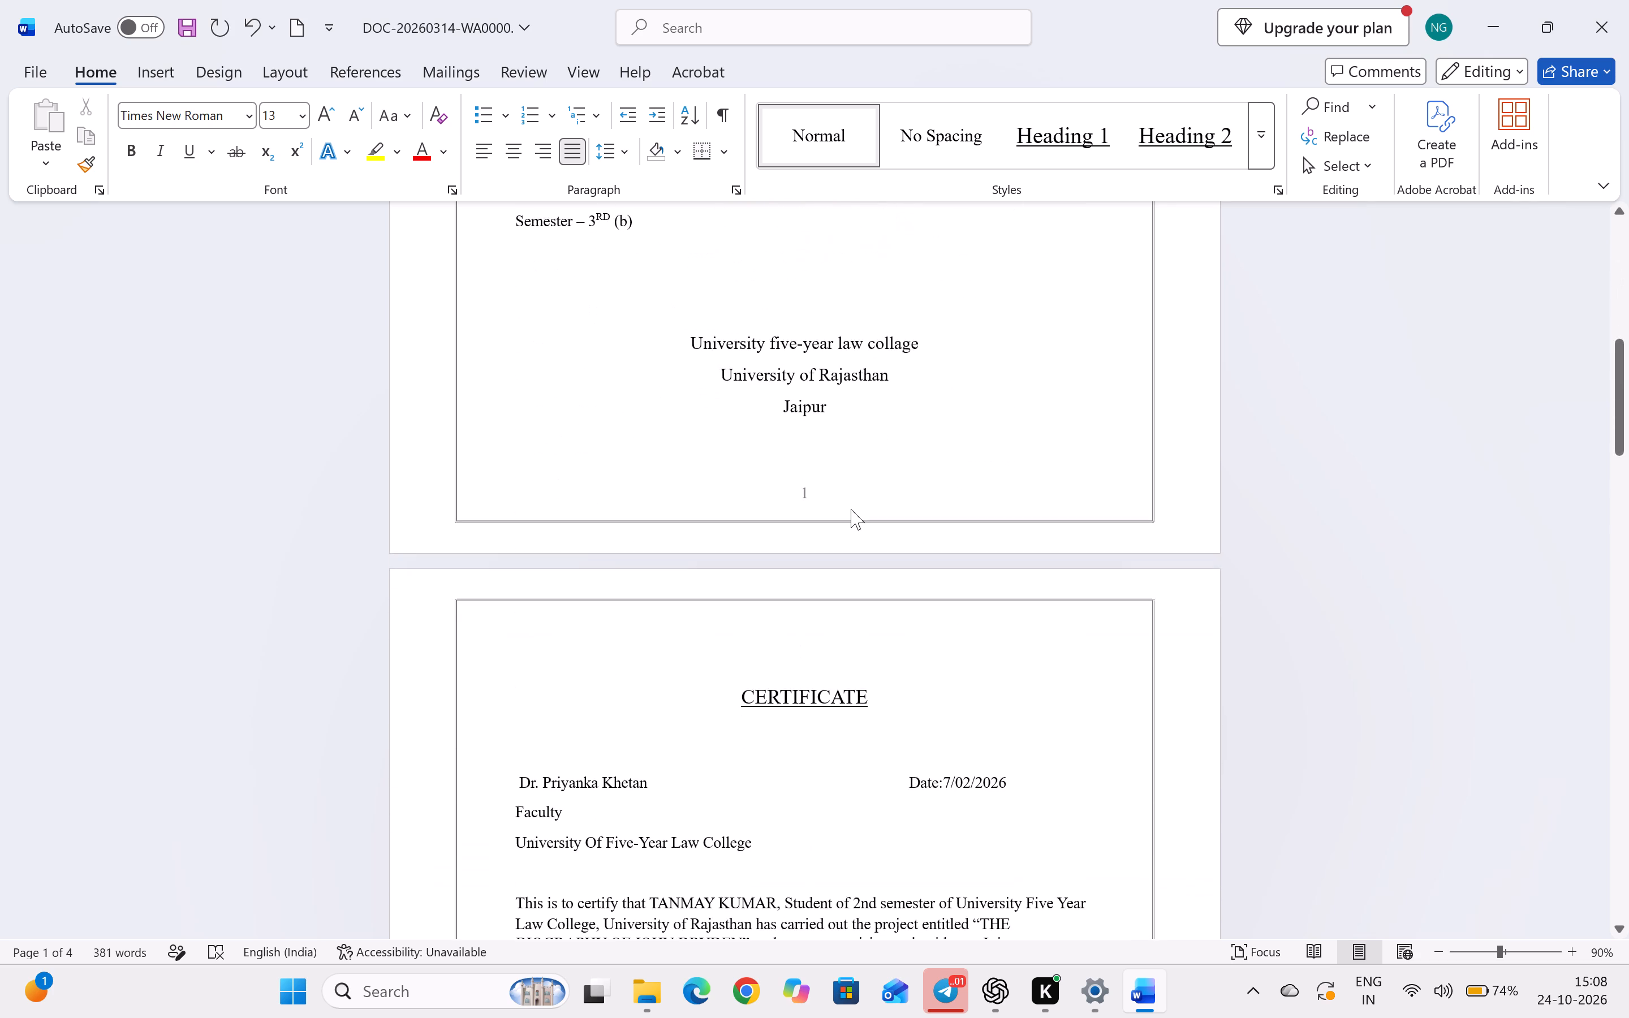
scroll(851, 509, down, 2)
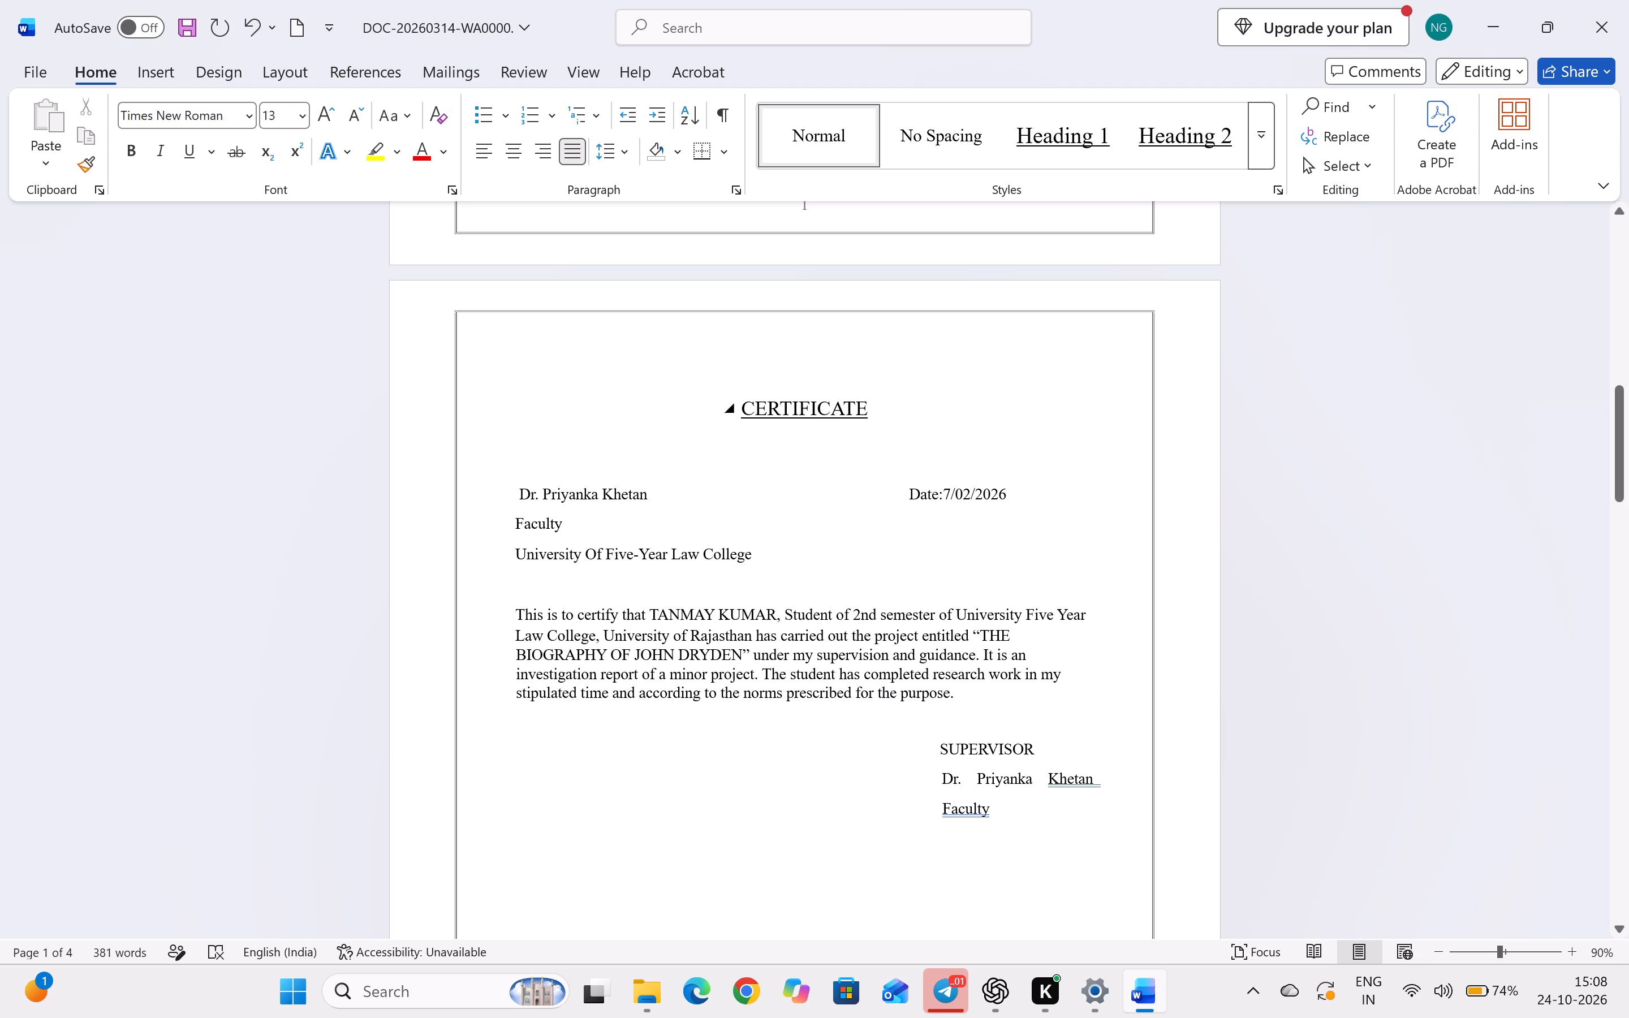
click(676, 493)
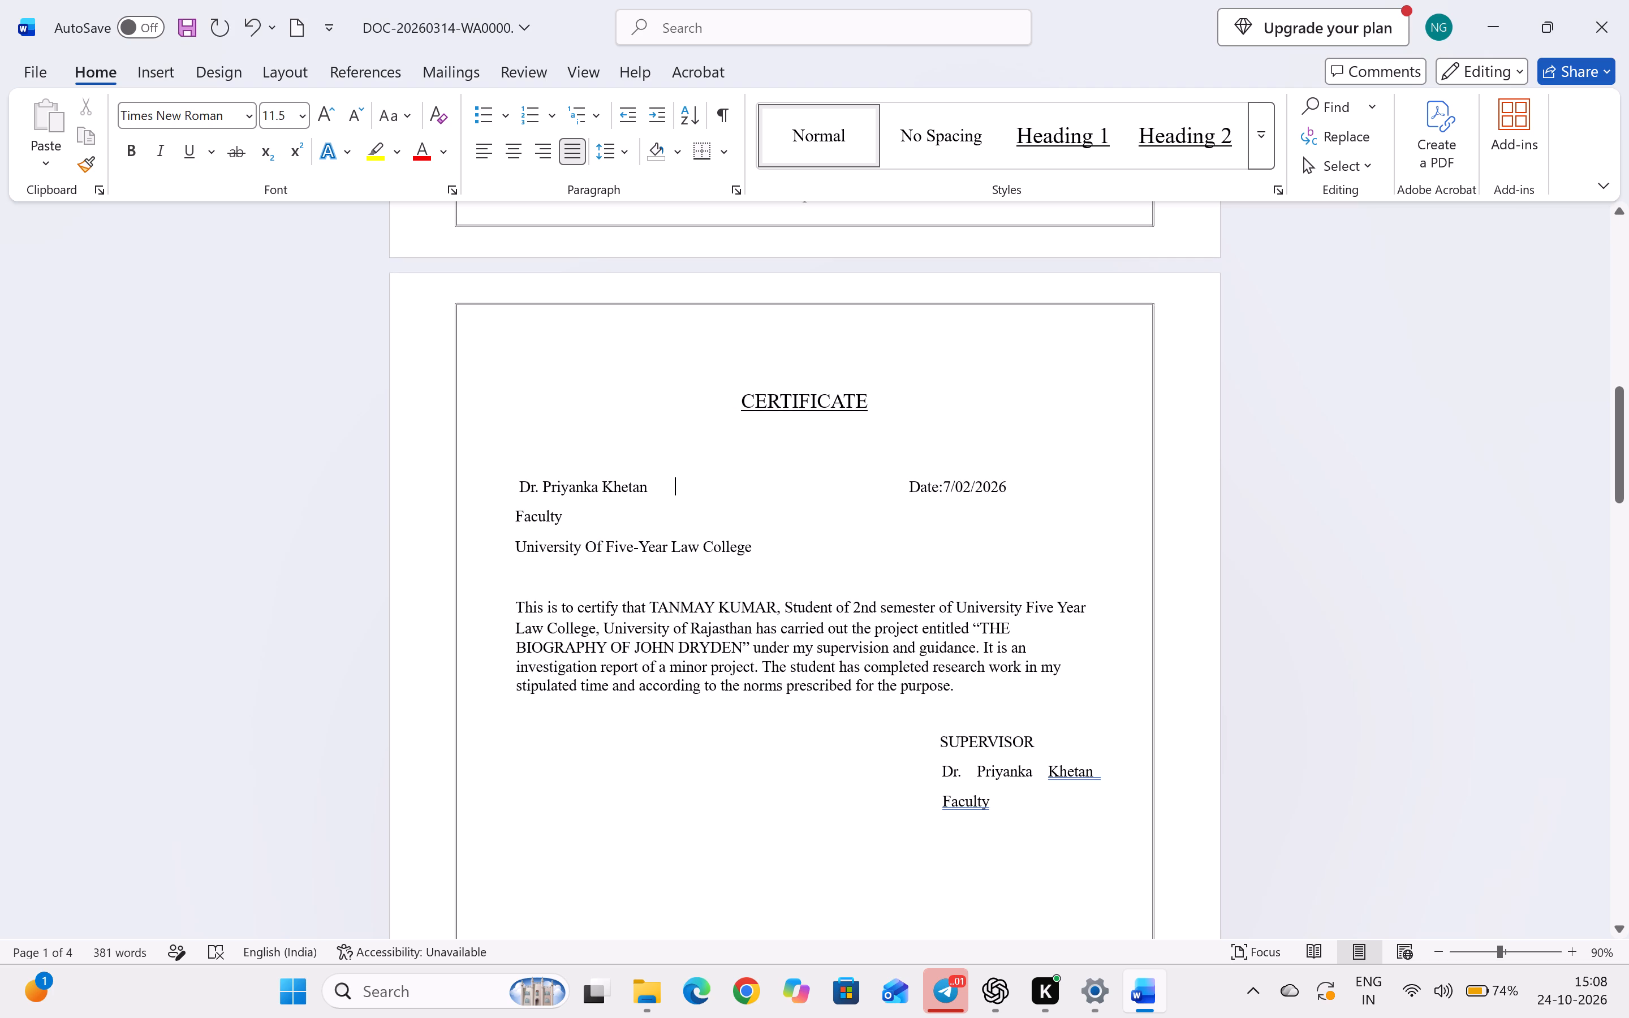
key(BackSpace)
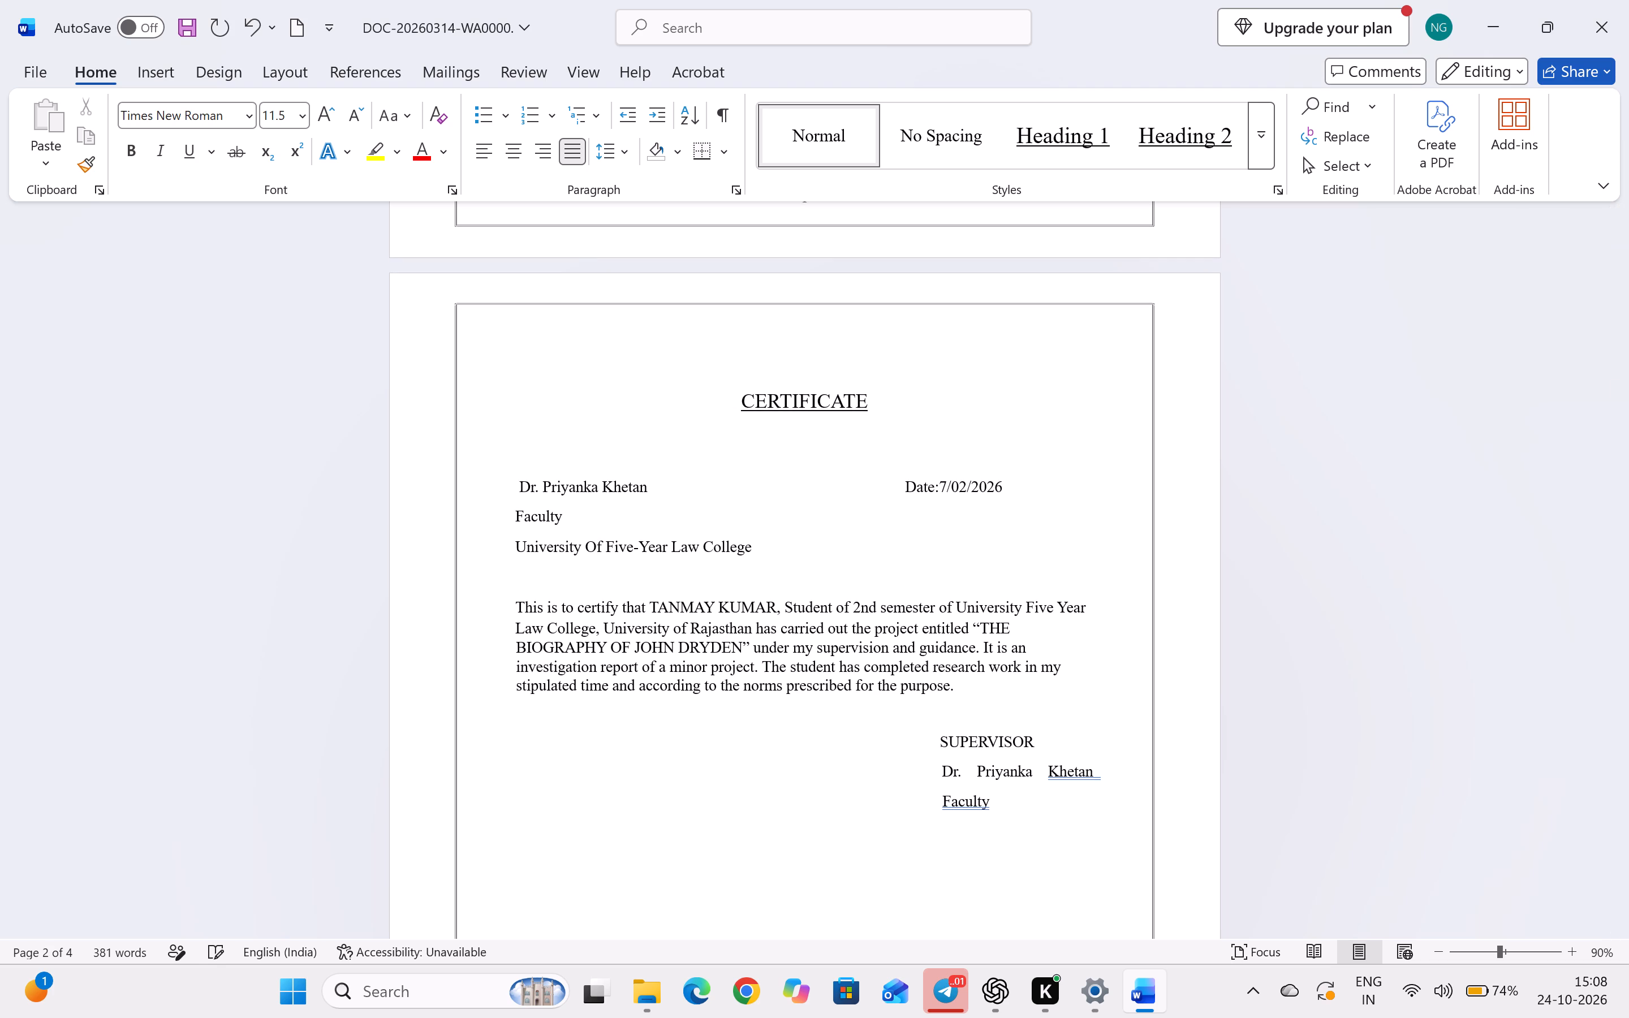
key(BackSpace)
key(BackSpace)
key(BackSpace)
key(BackSpace)
key(BackSpace)
key(BackSpace)
key(BackSpace)
key(BackSpace)
key(BackSpace)
key(BackSpace)
key(BackSpace)
key(BackSpace)
key(BackSpace)
key(BackSpace)
key(BackSpace)
key(BackSpace)
key(BackSpace)
key(BackSpace)
key(BackSpace)
key(BackSpace)
key(BackSpace)
key(BackSpace)
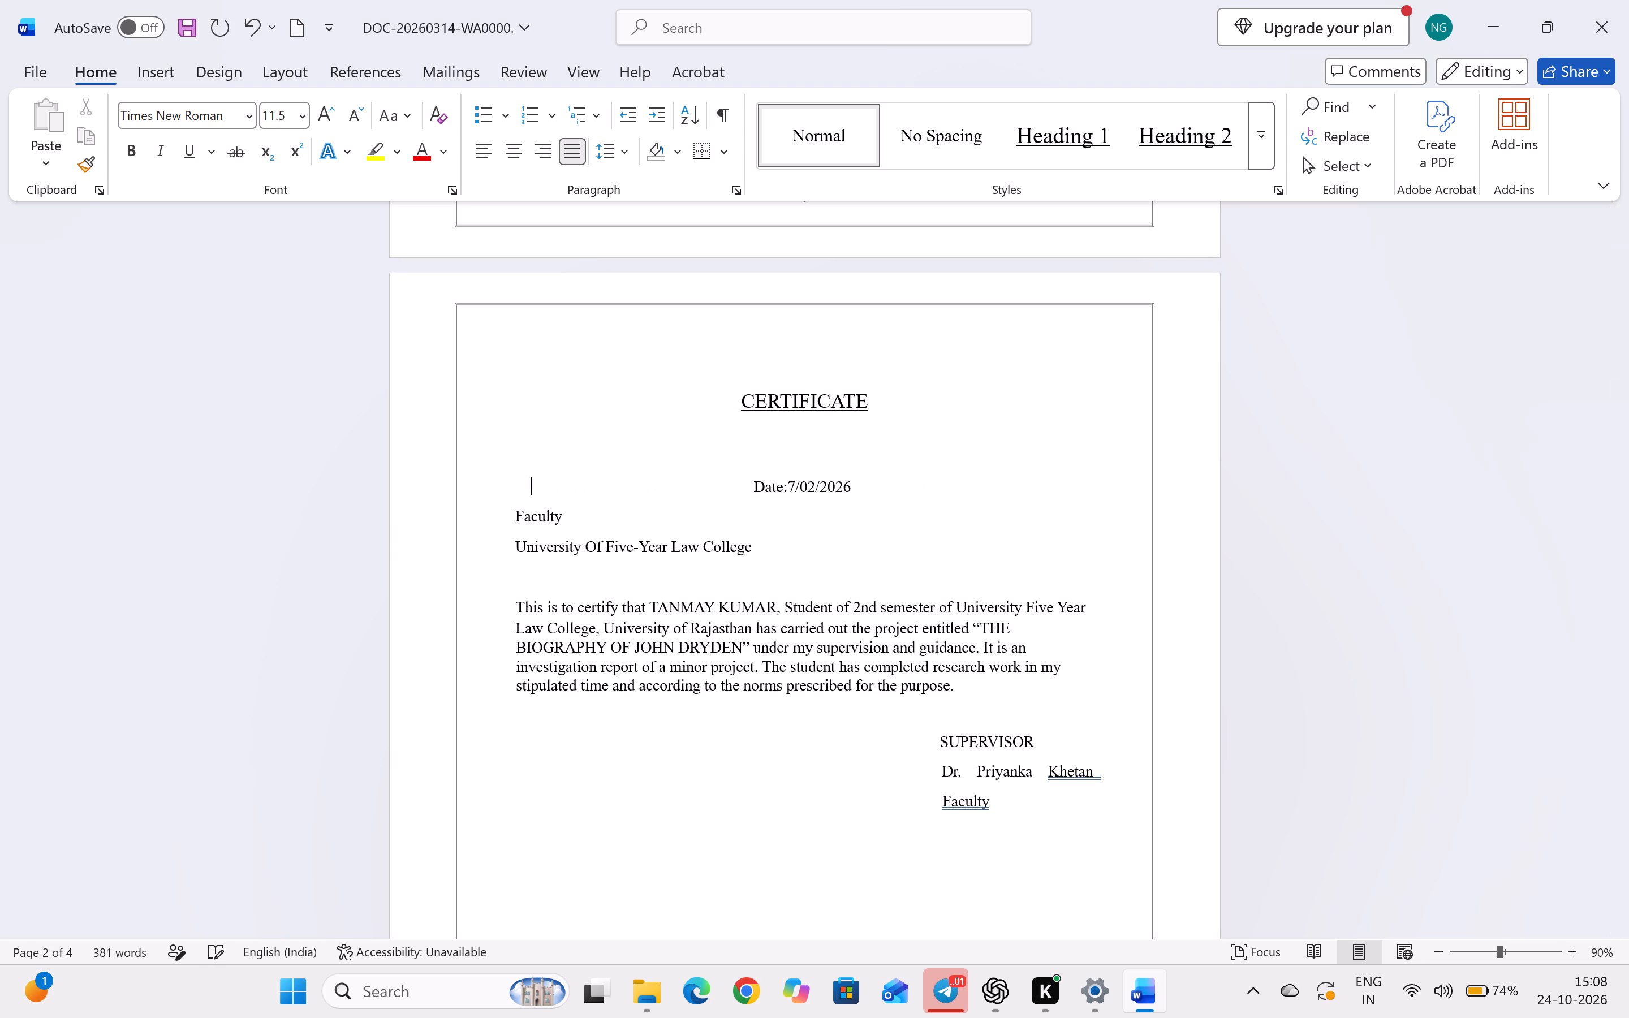
key(BackSpace)
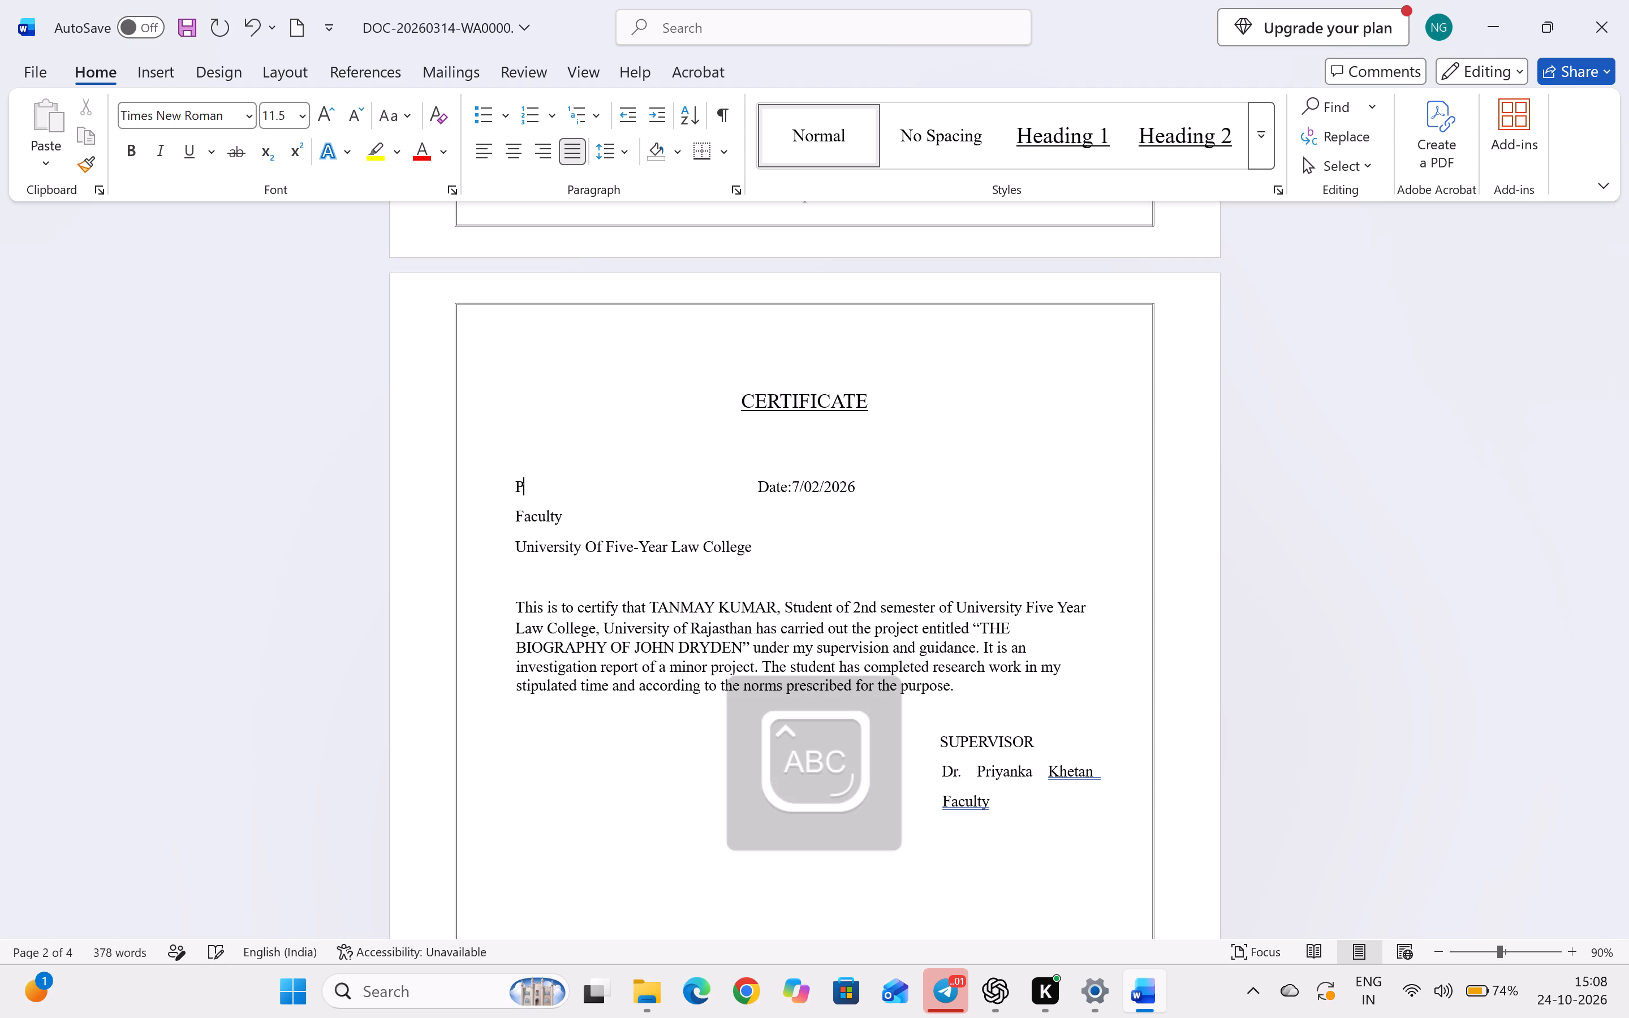
Complete the new faculty member's name above the Faculty line on the certificate page.
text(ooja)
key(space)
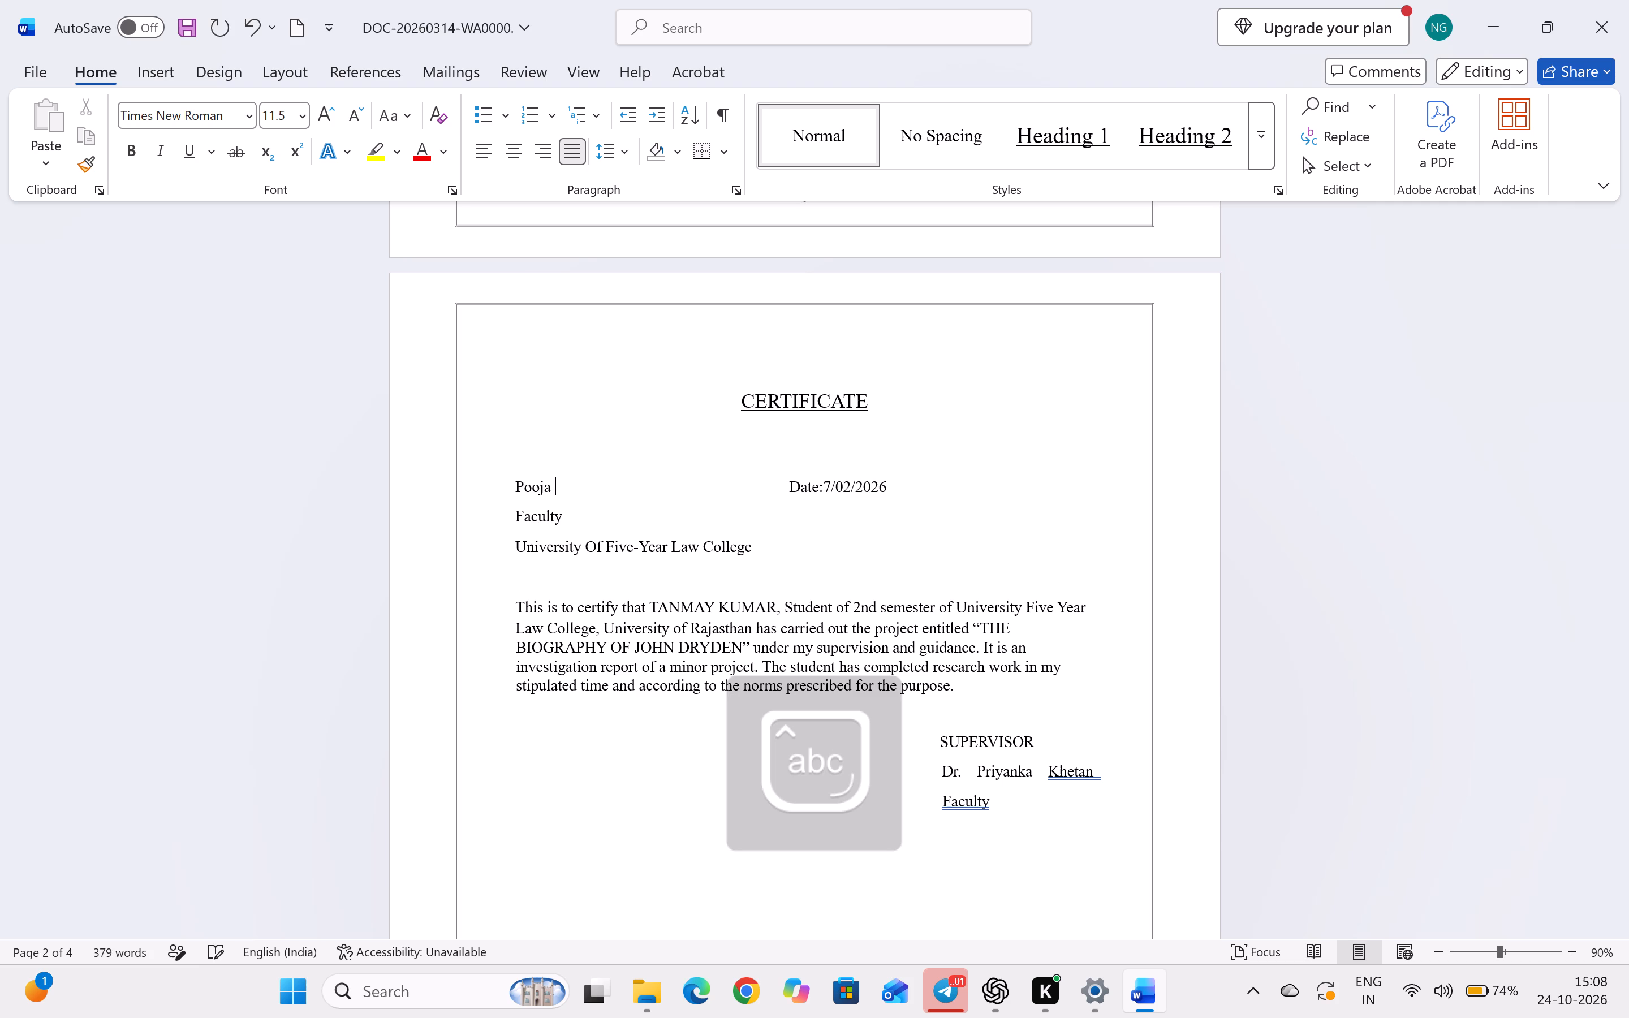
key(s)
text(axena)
Pad the certificate line with spaces after the faculty member's name to move the Date entry toward the page's right margin.
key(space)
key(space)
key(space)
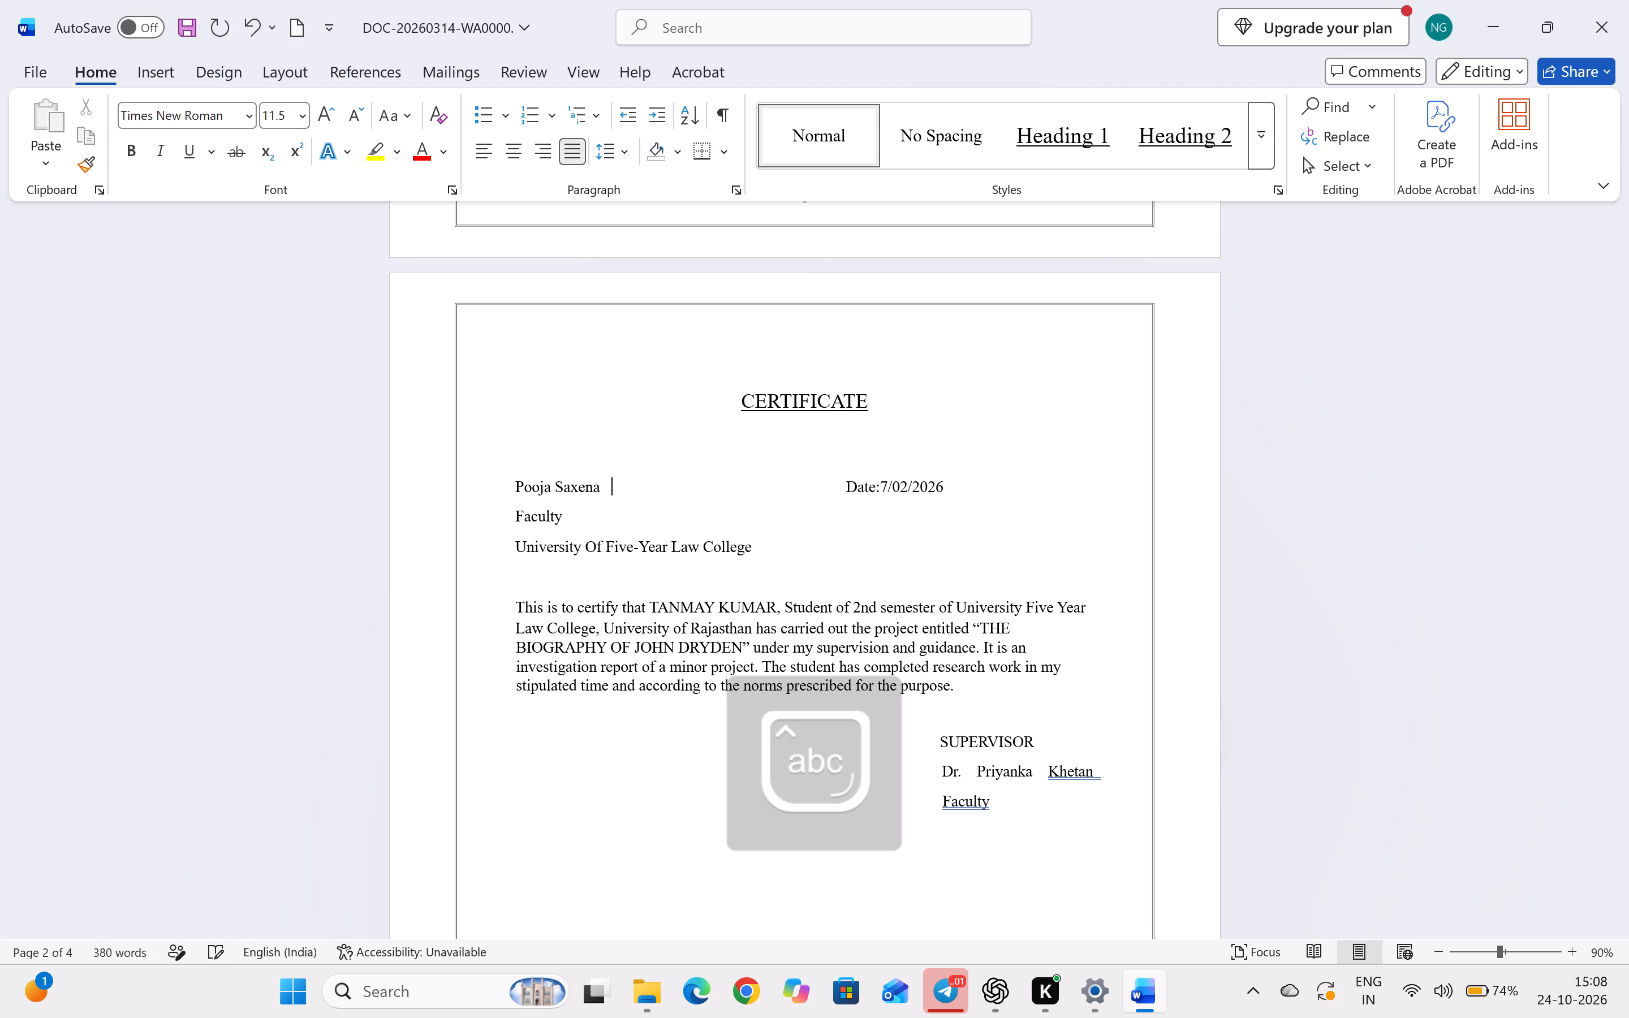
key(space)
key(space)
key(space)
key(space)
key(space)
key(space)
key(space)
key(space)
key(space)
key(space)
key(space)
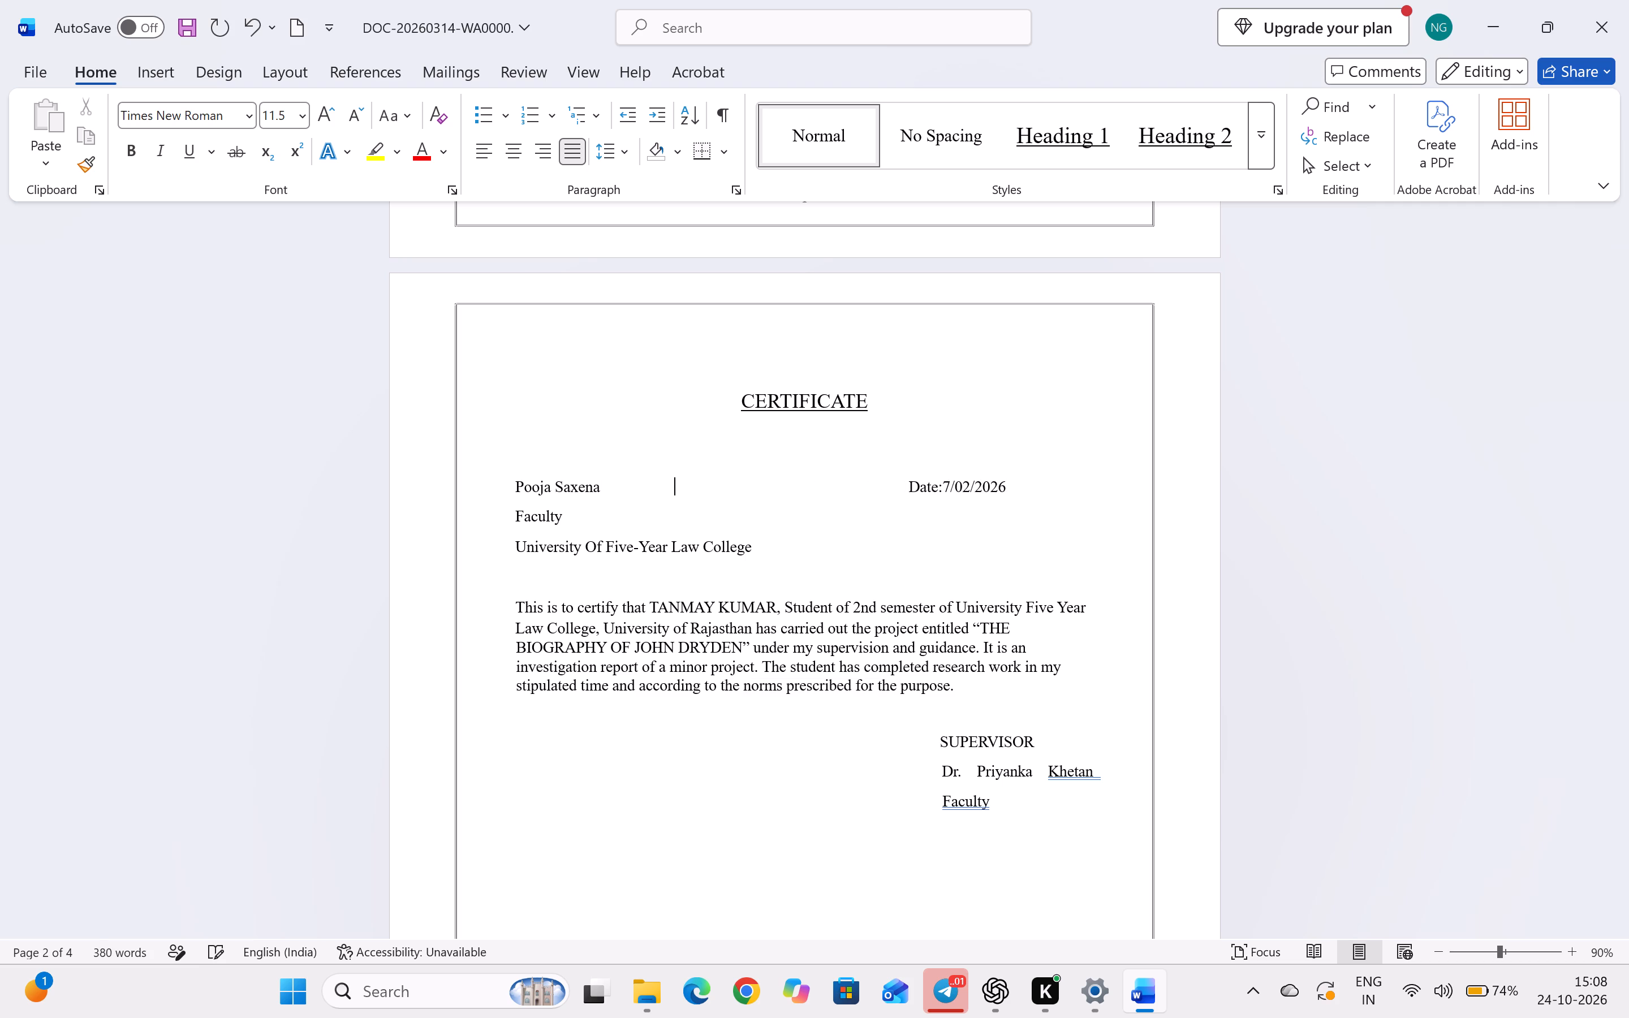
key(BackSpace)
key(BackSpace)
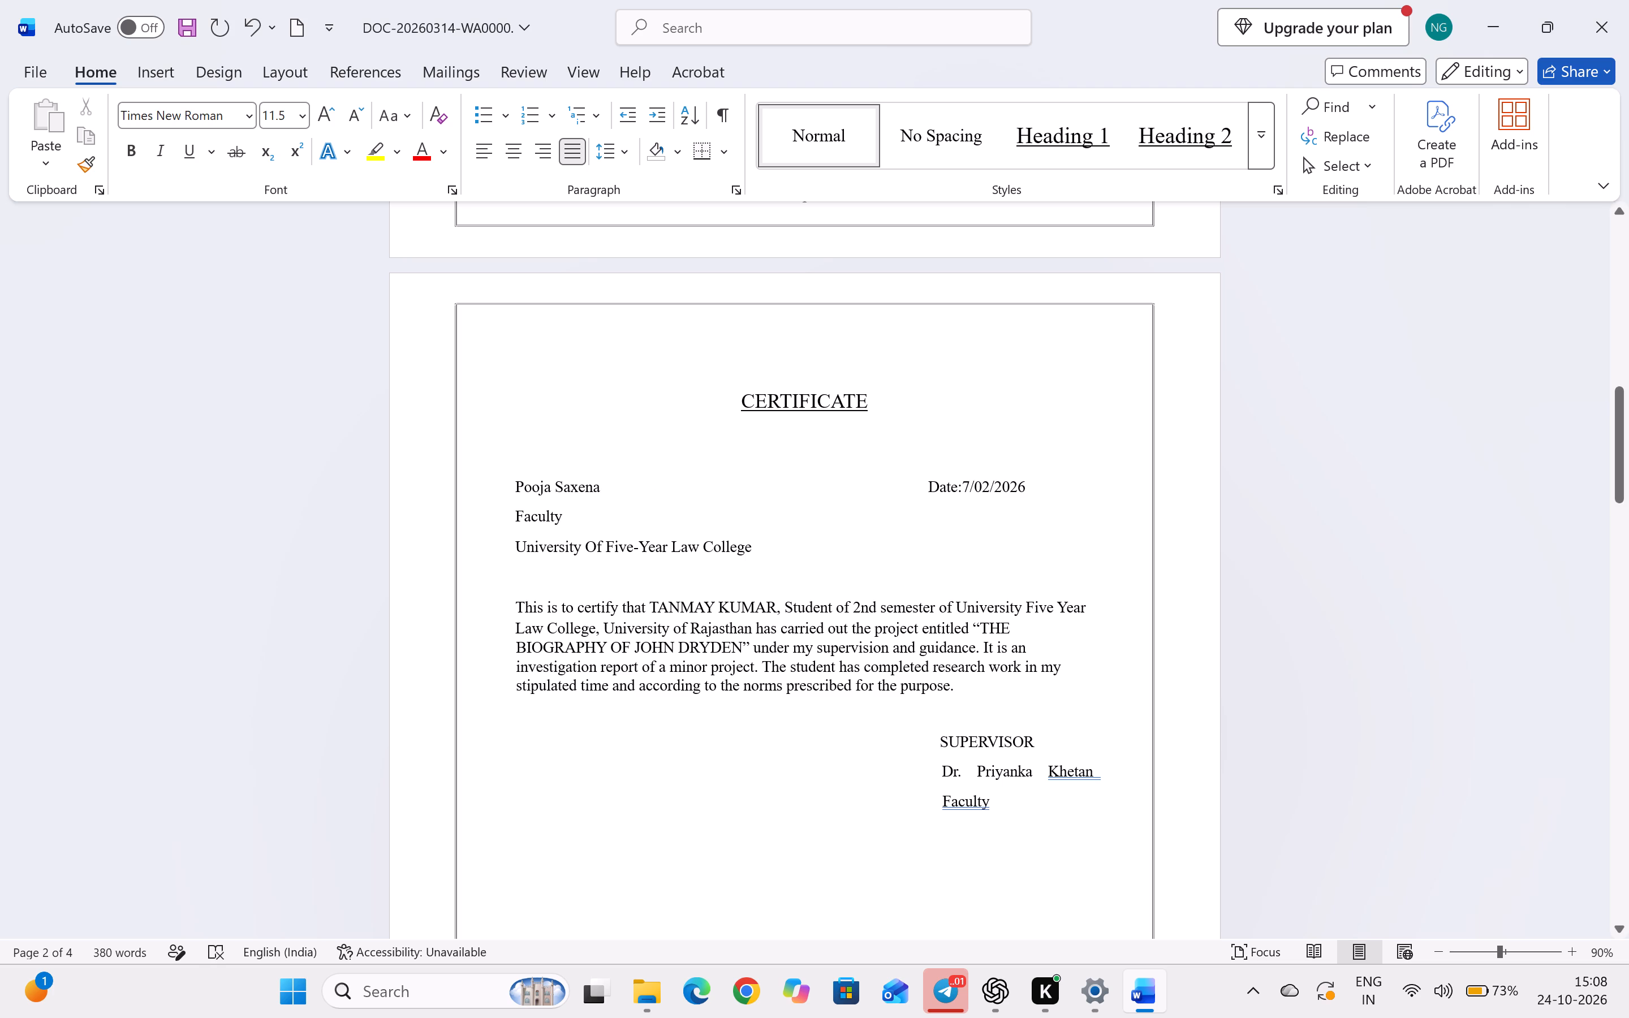
Change the student's semester in the certificate paragraph to 3rd, with a superscript ordinal and a single space before semester.
click(860, 606)
key(BackSpace)
key(Right)
key(Right)
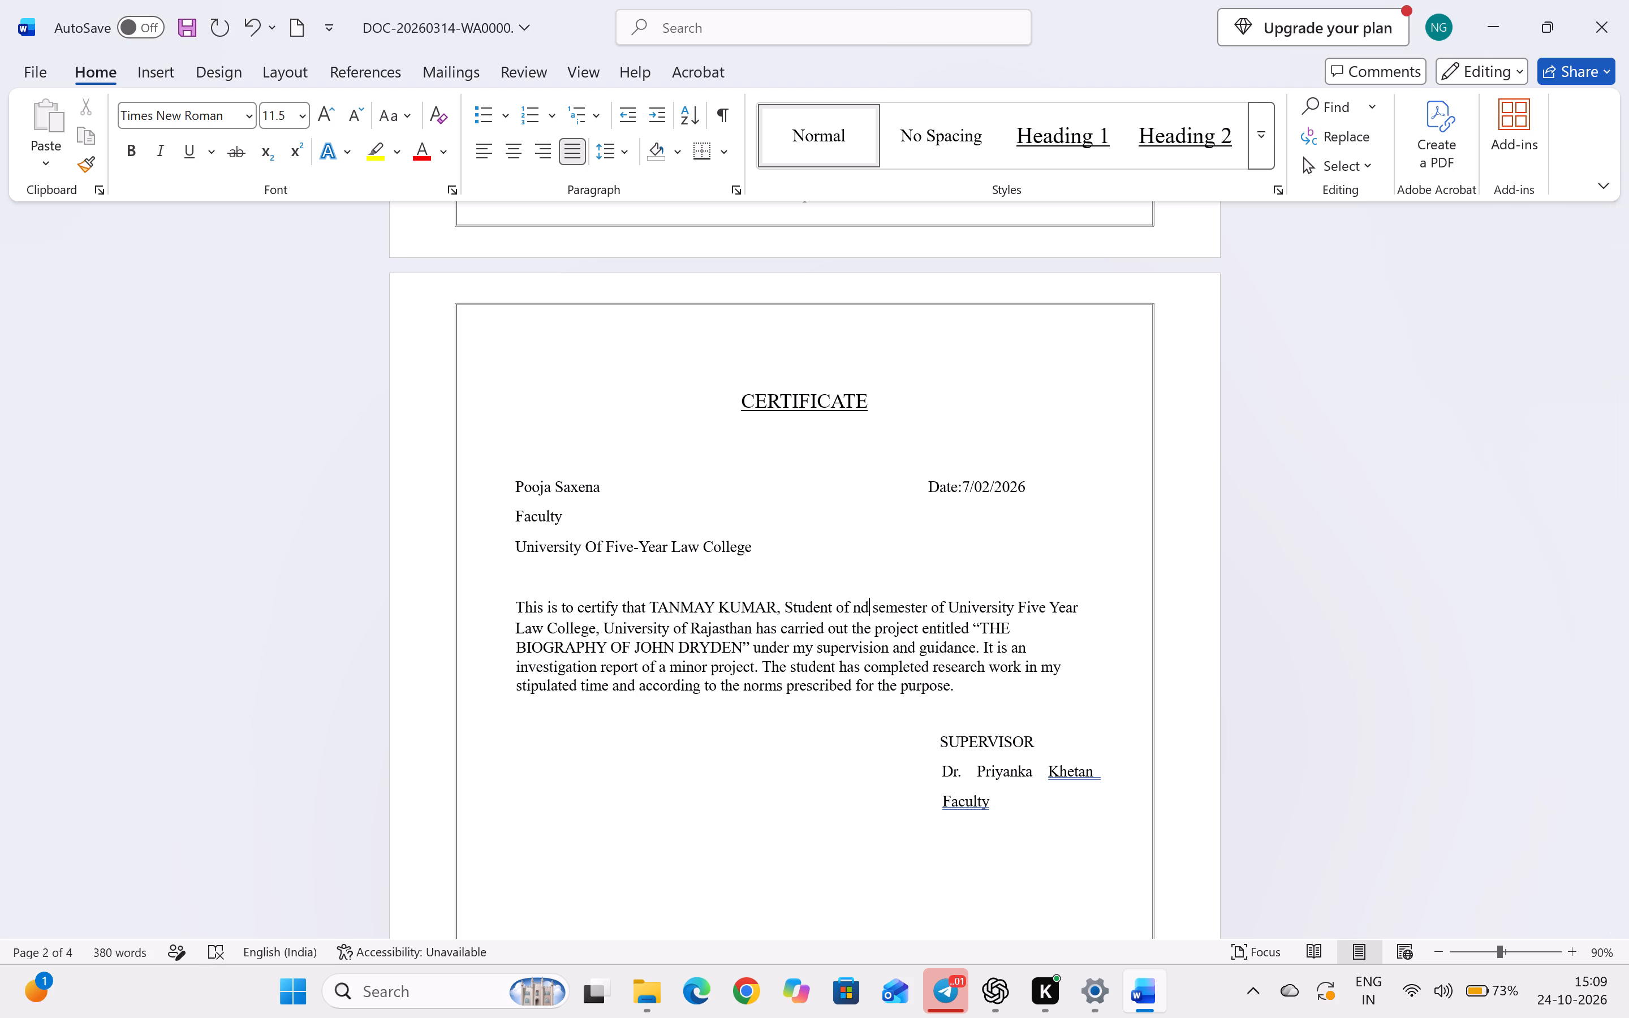
key(BackSpace)
key(BackSpace)
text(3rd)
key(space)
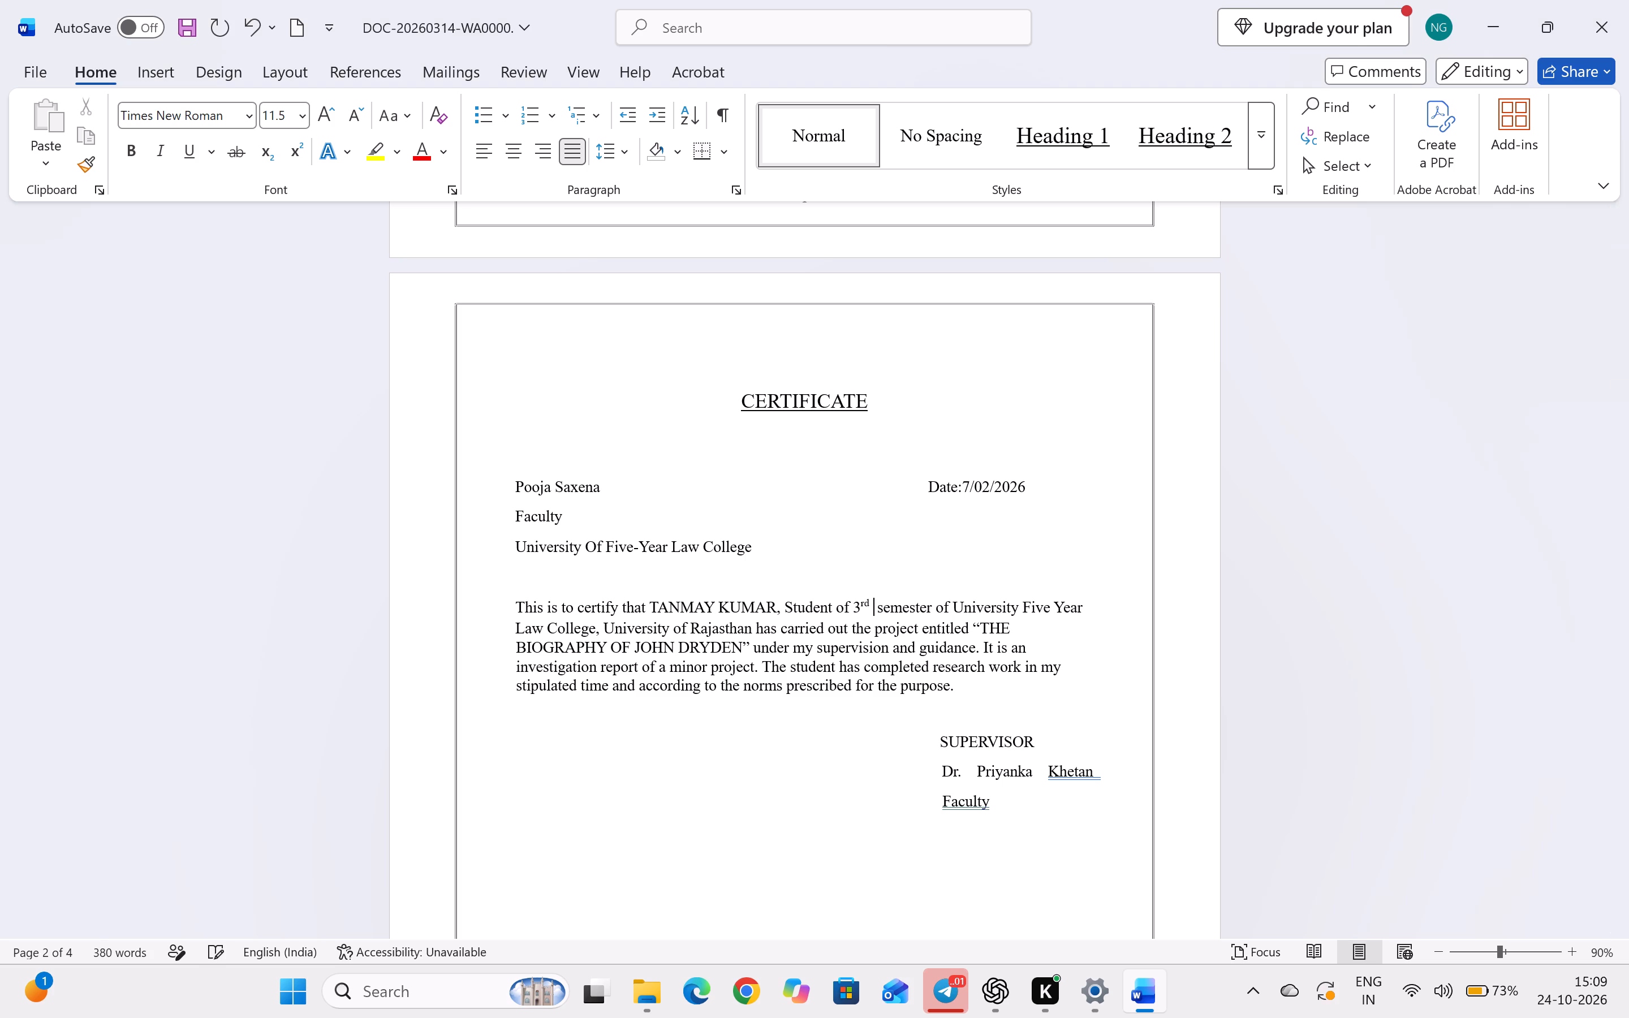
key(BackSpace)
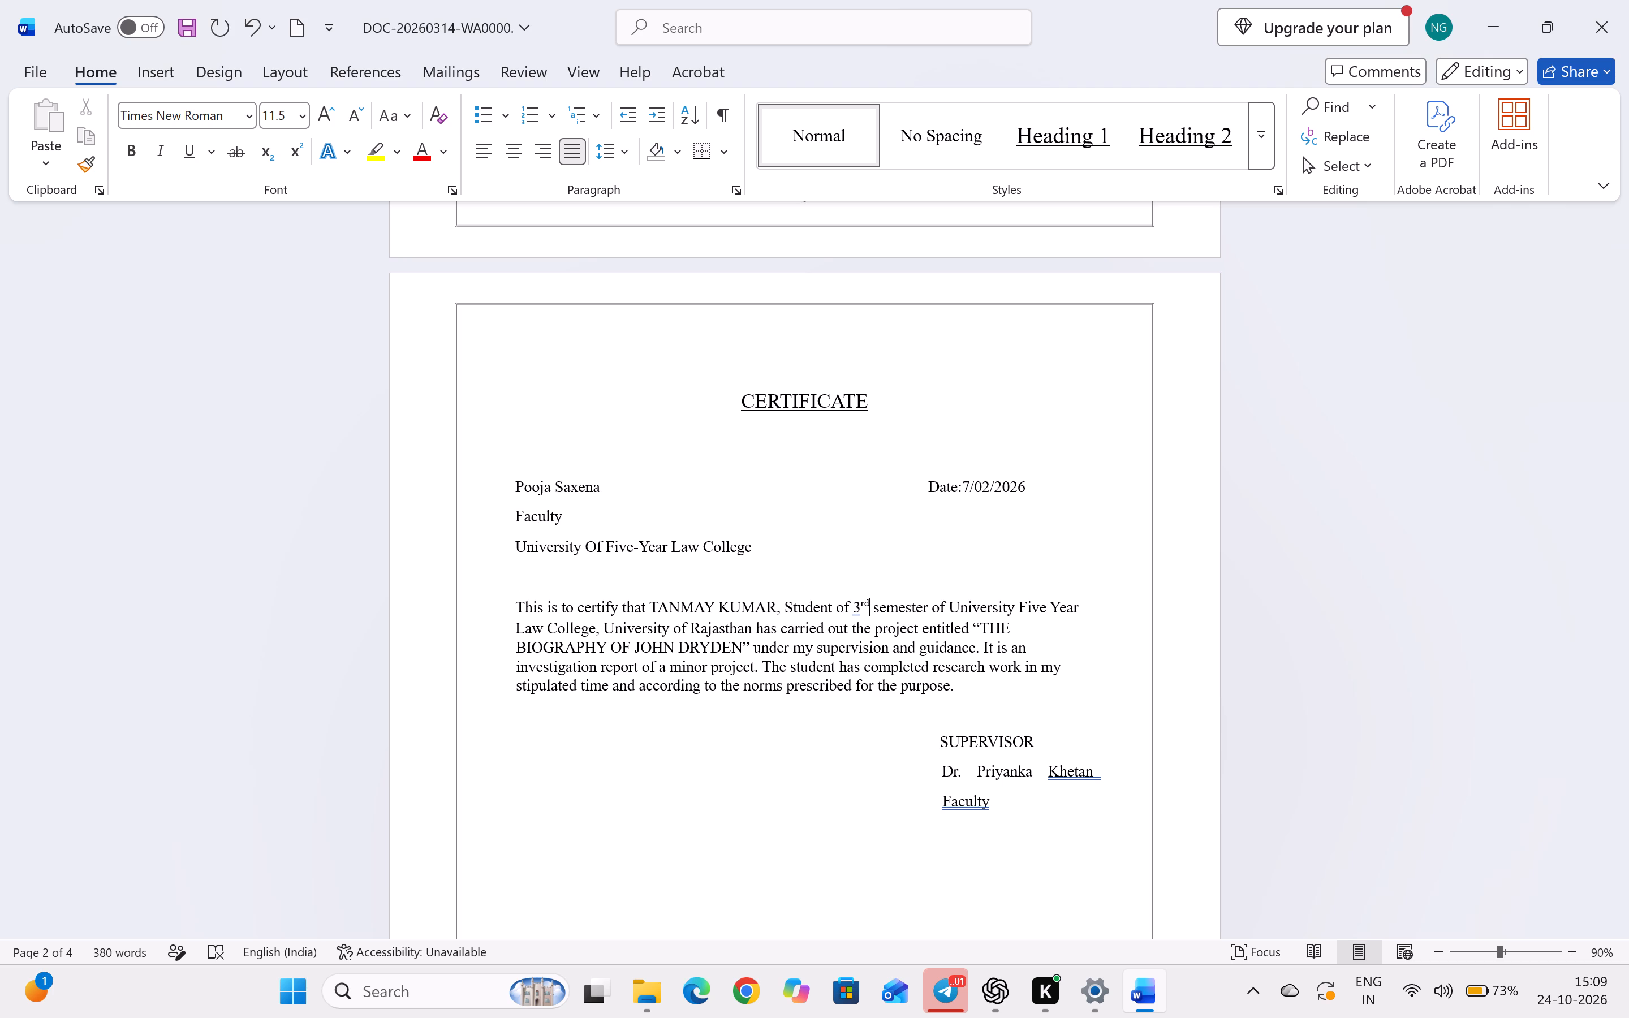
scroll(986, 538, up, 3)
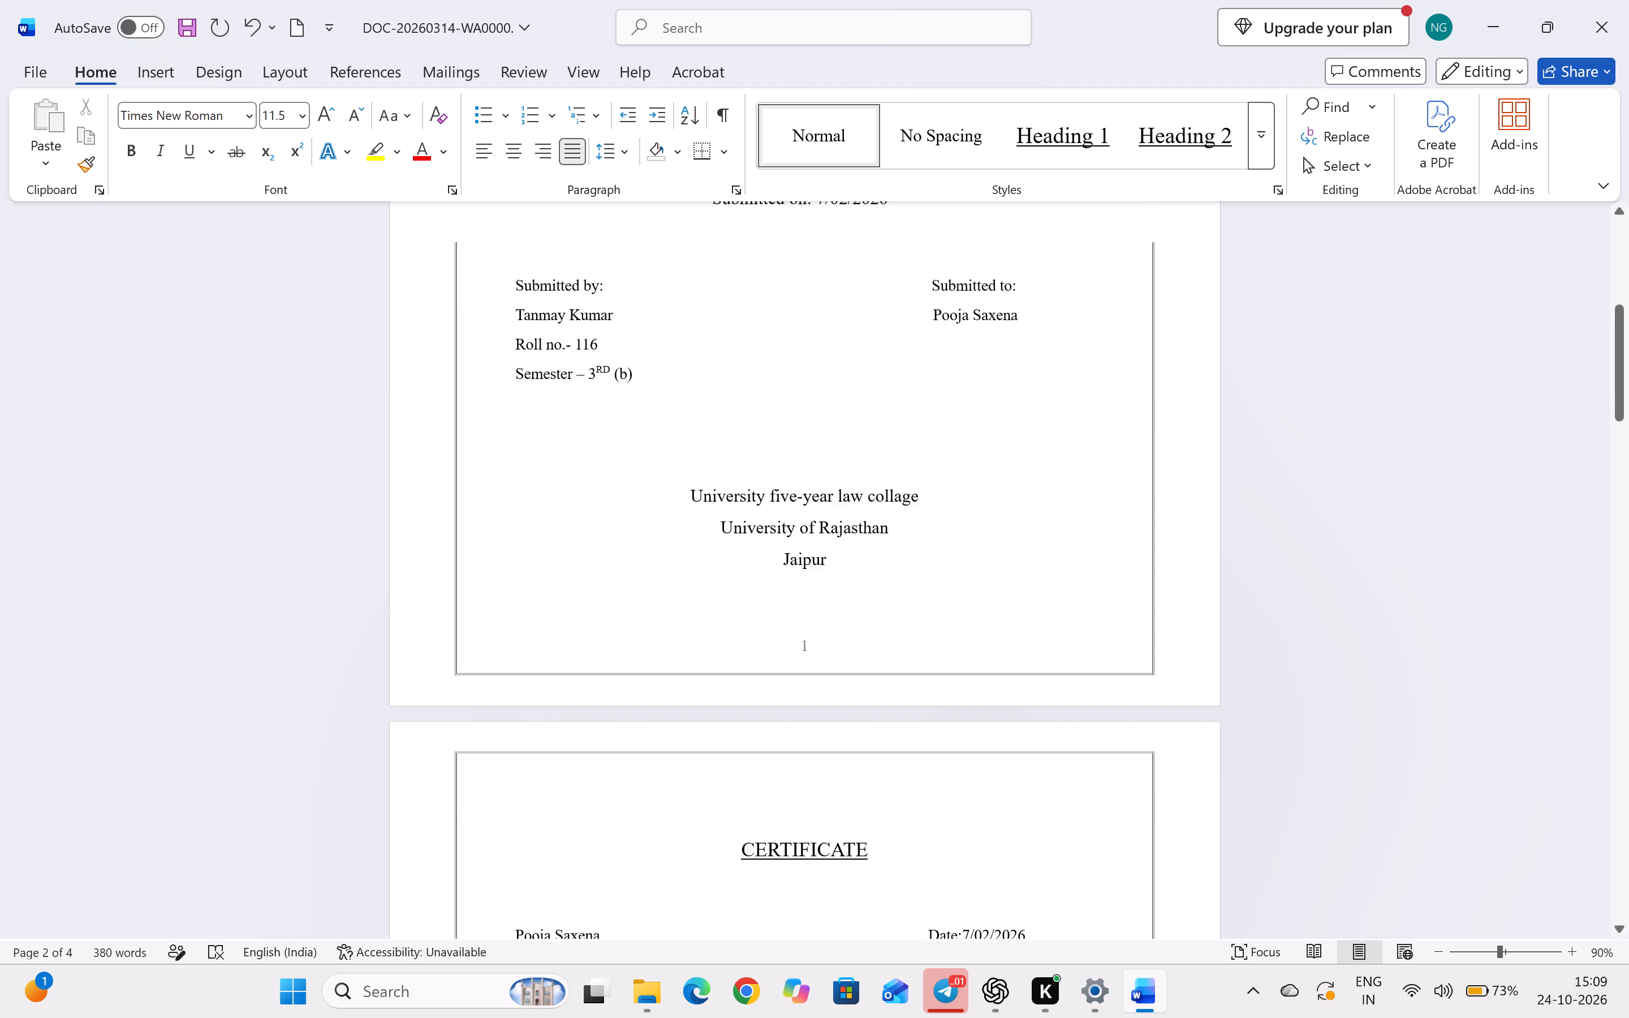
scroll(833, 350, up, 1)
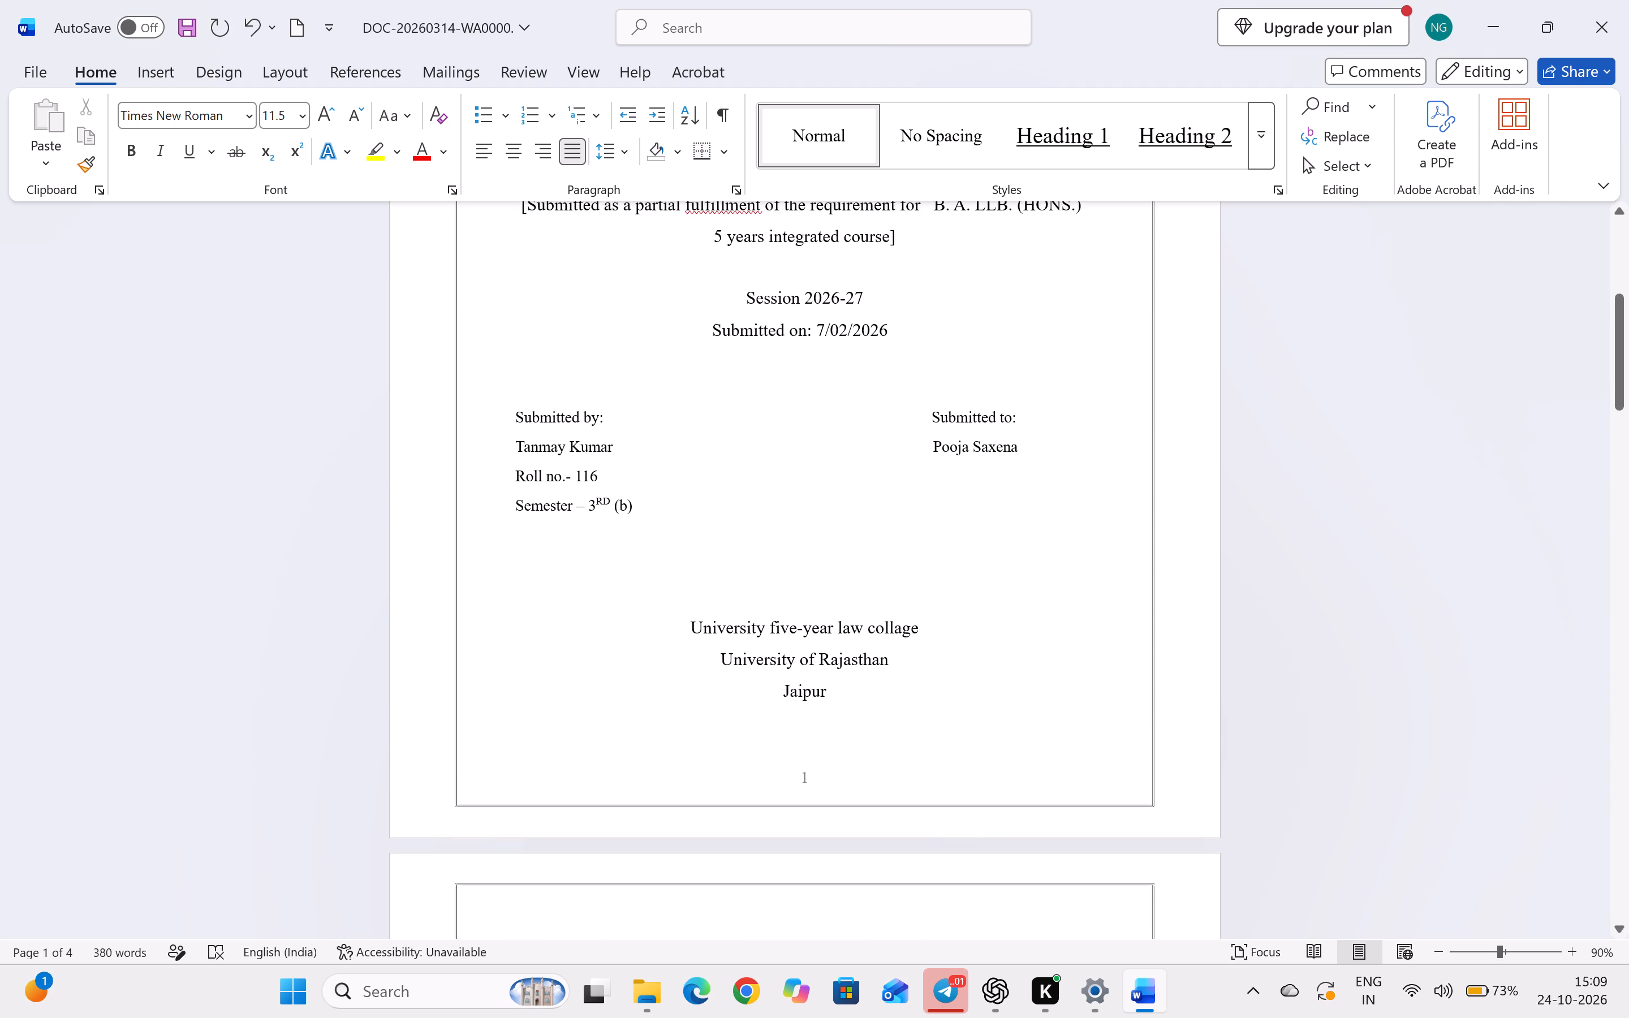
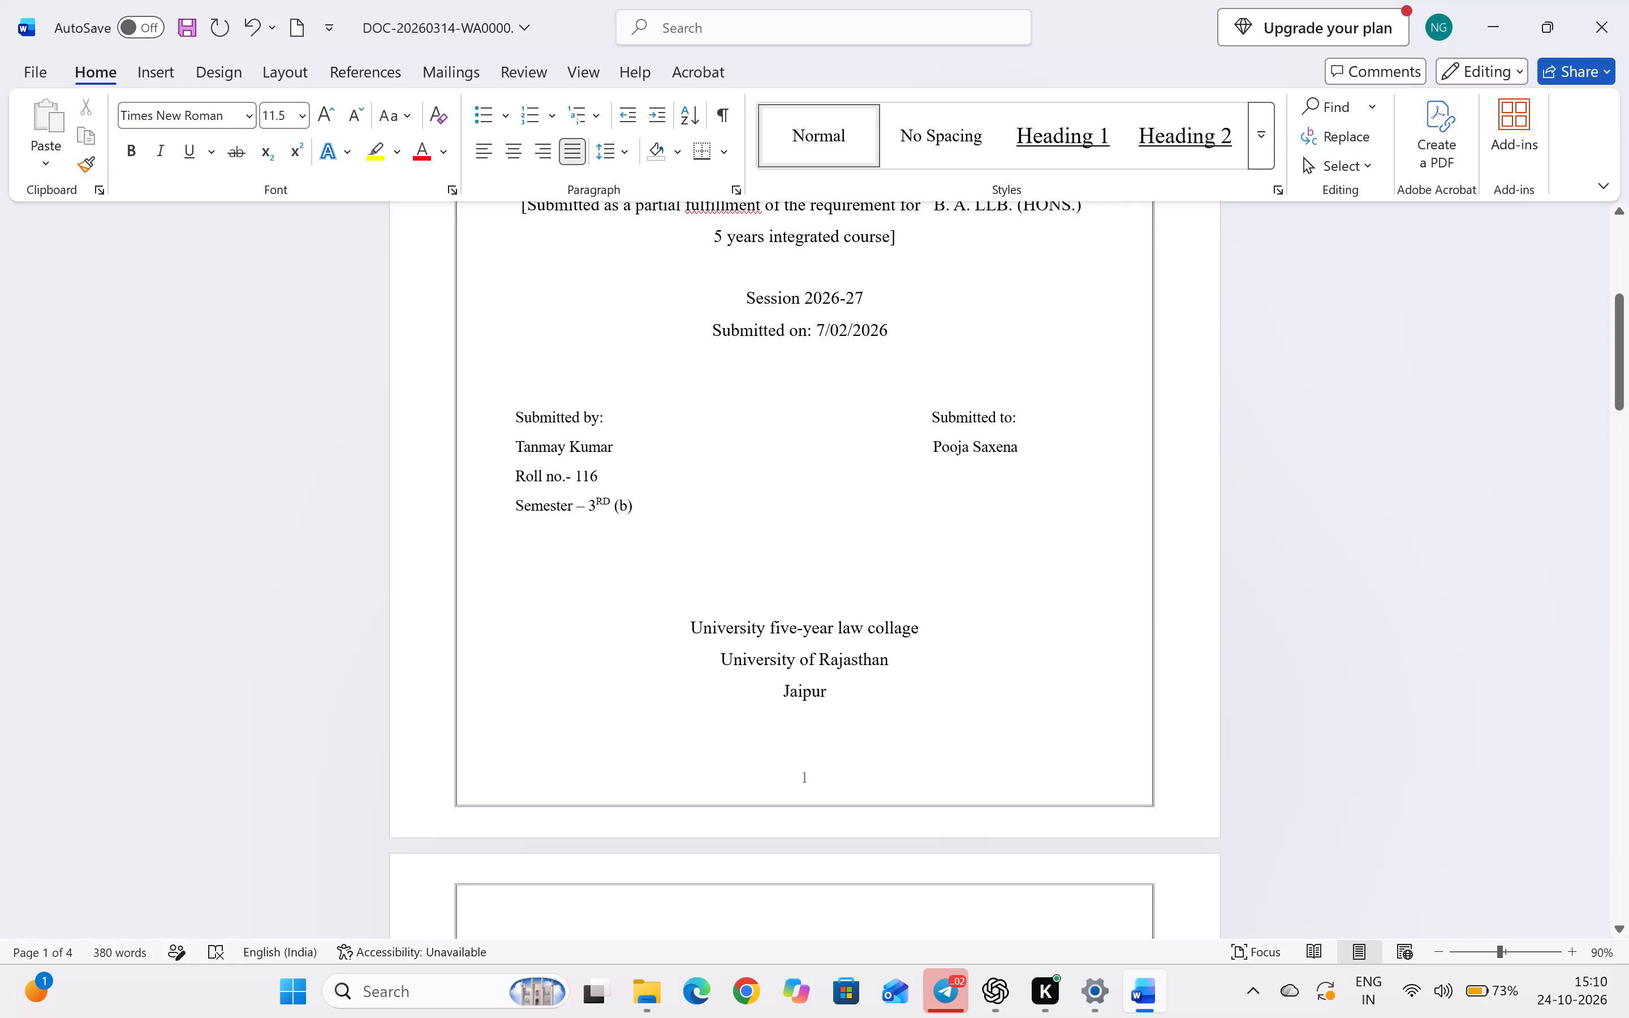
Change the submission date on the title page to 19/09/2026.
click(822, 325)
key(BackSpace)
text(19)
key(Right)
key(Right)
key(Right)
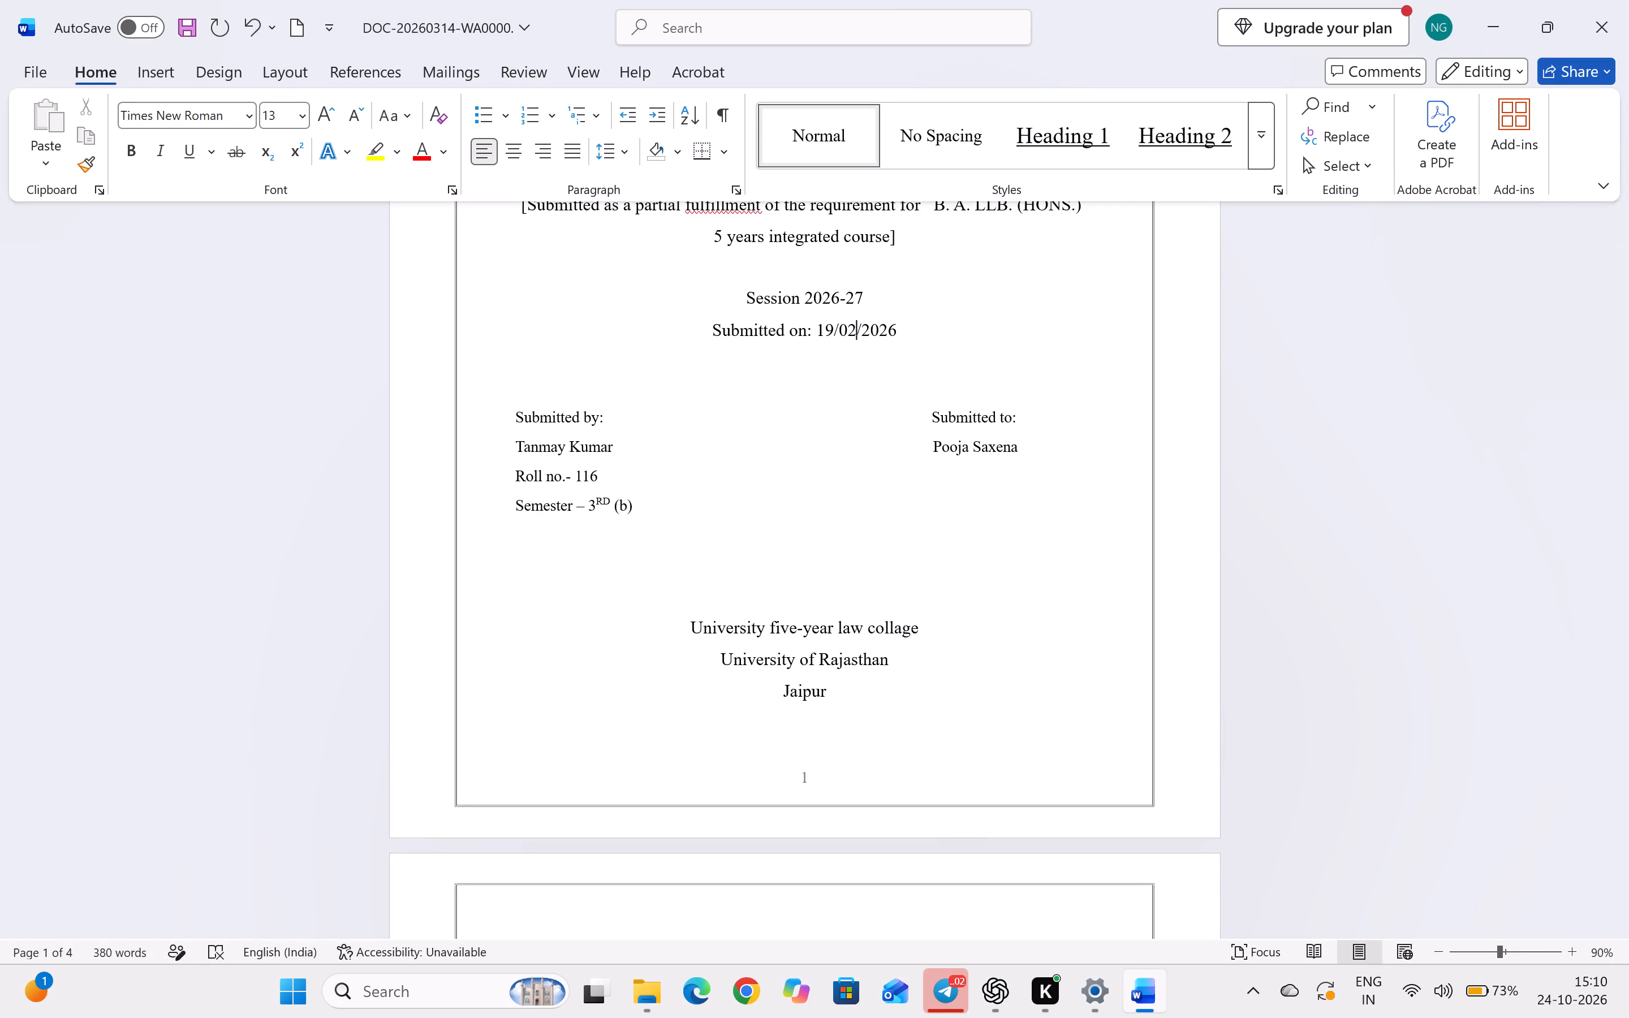
key(BackSpace)
key(9)
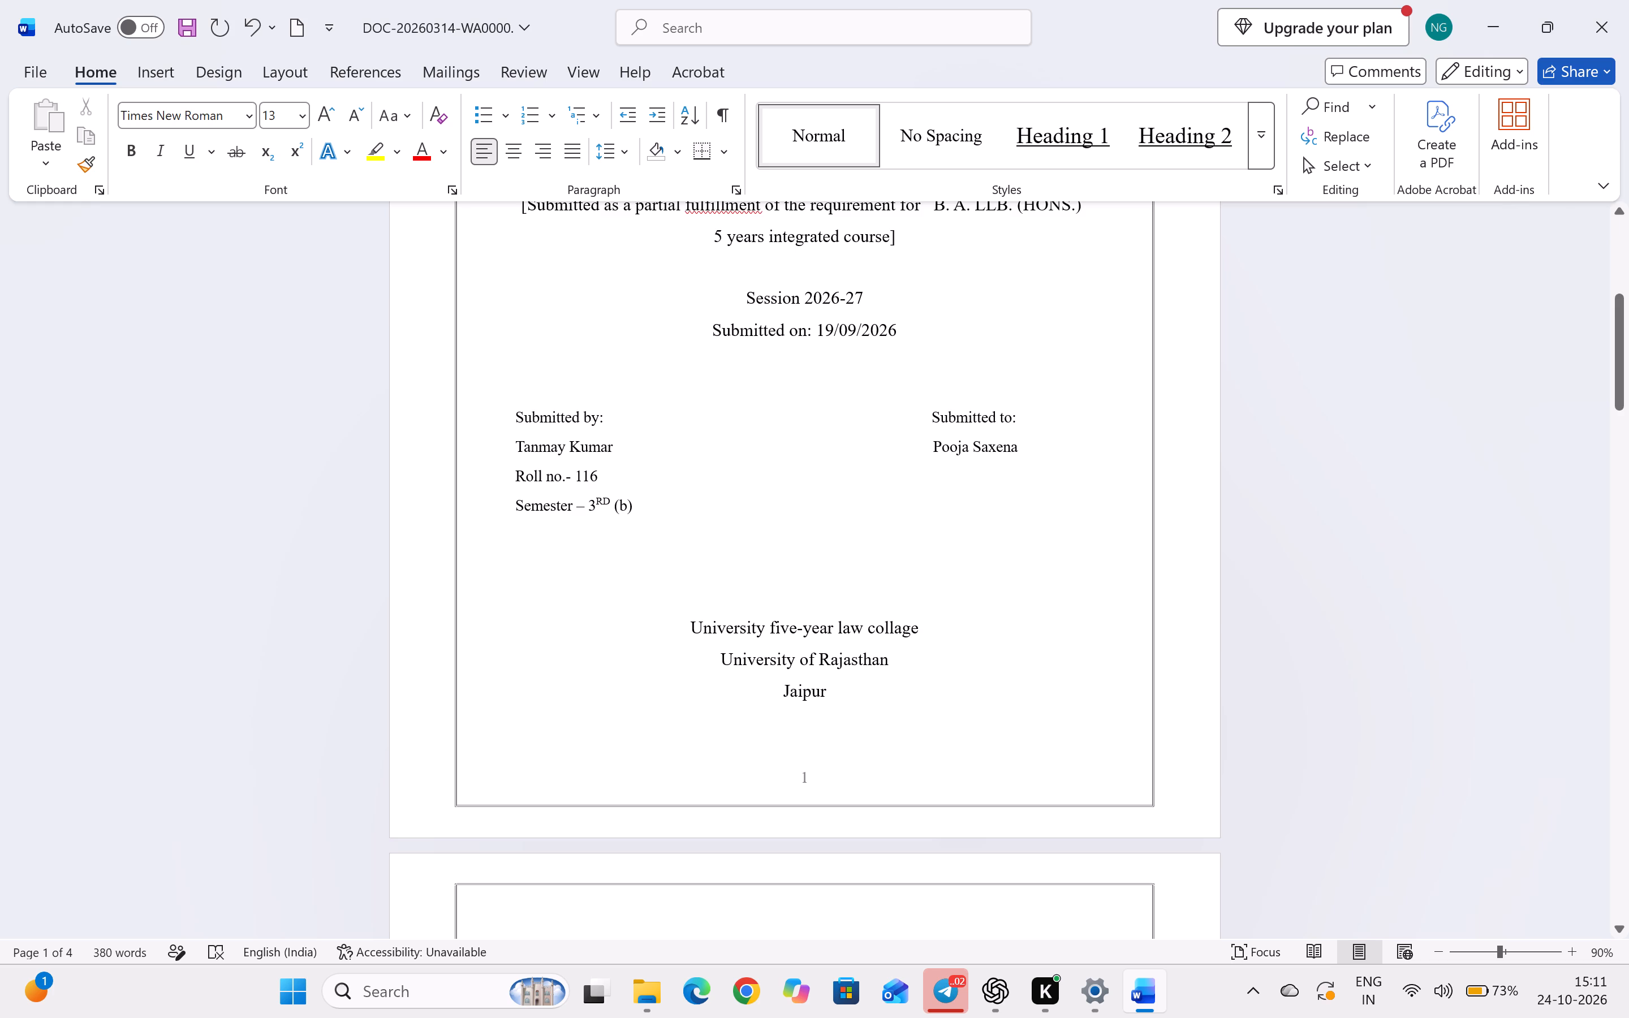
Change the date on the certificate page to 19/09/2026.
scroll(913, 407, up, 4)
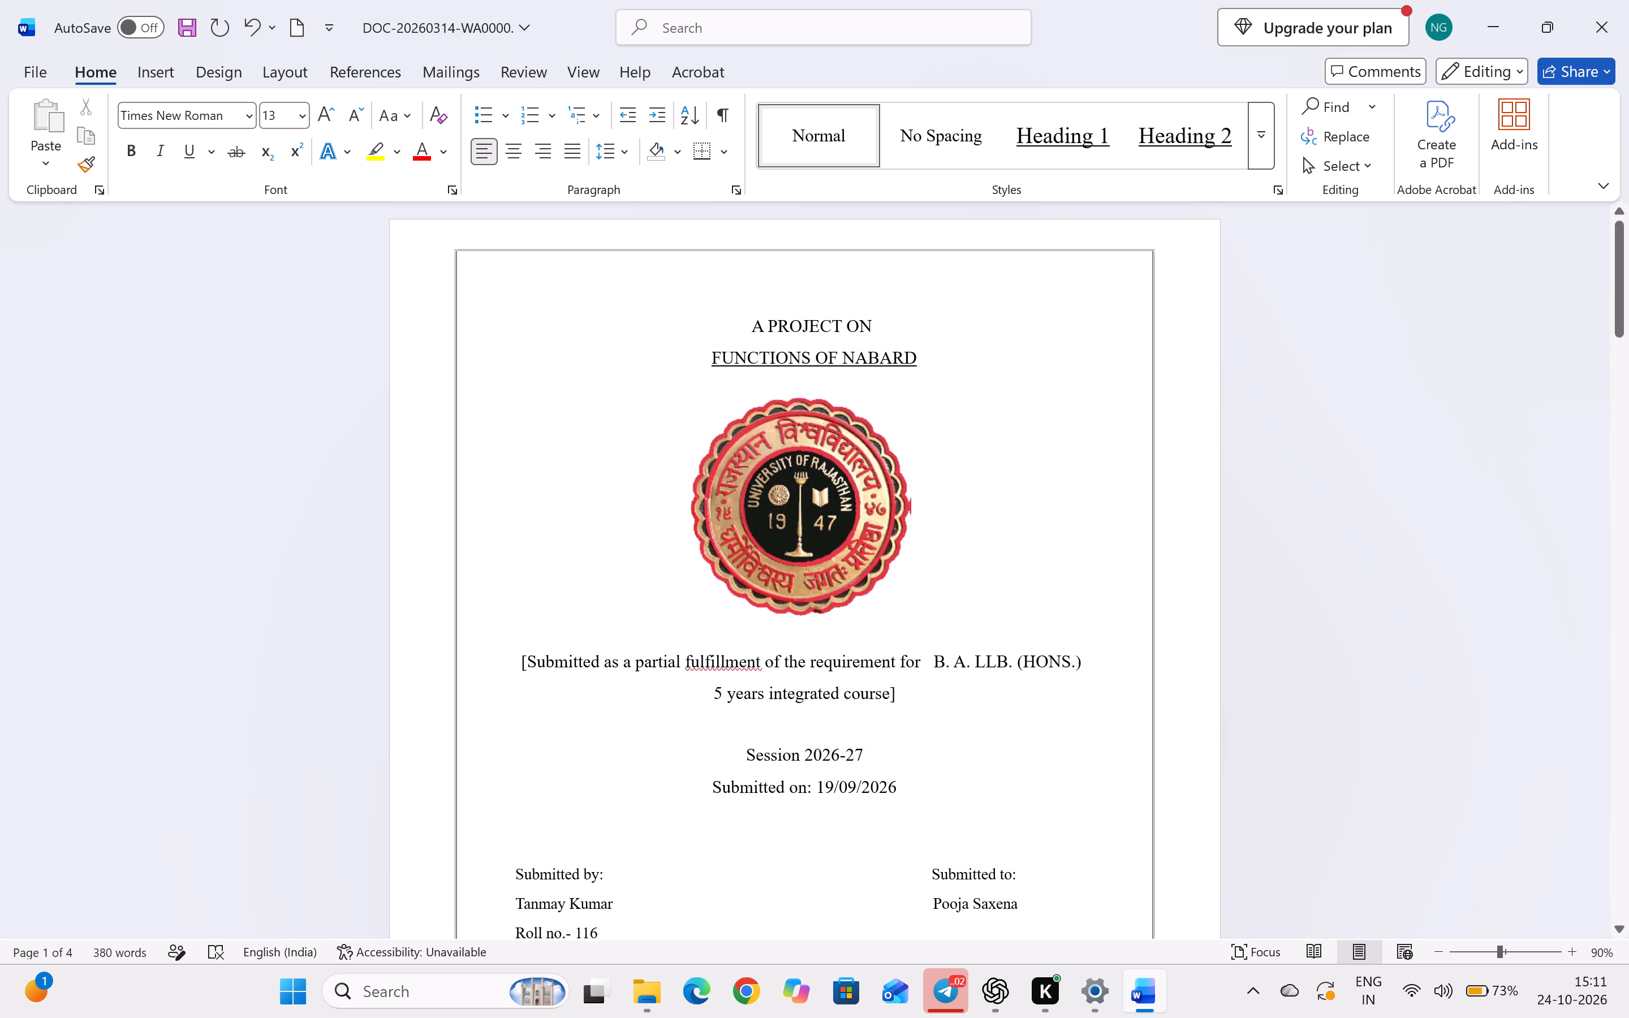
scroll(913, 407, down, 4)
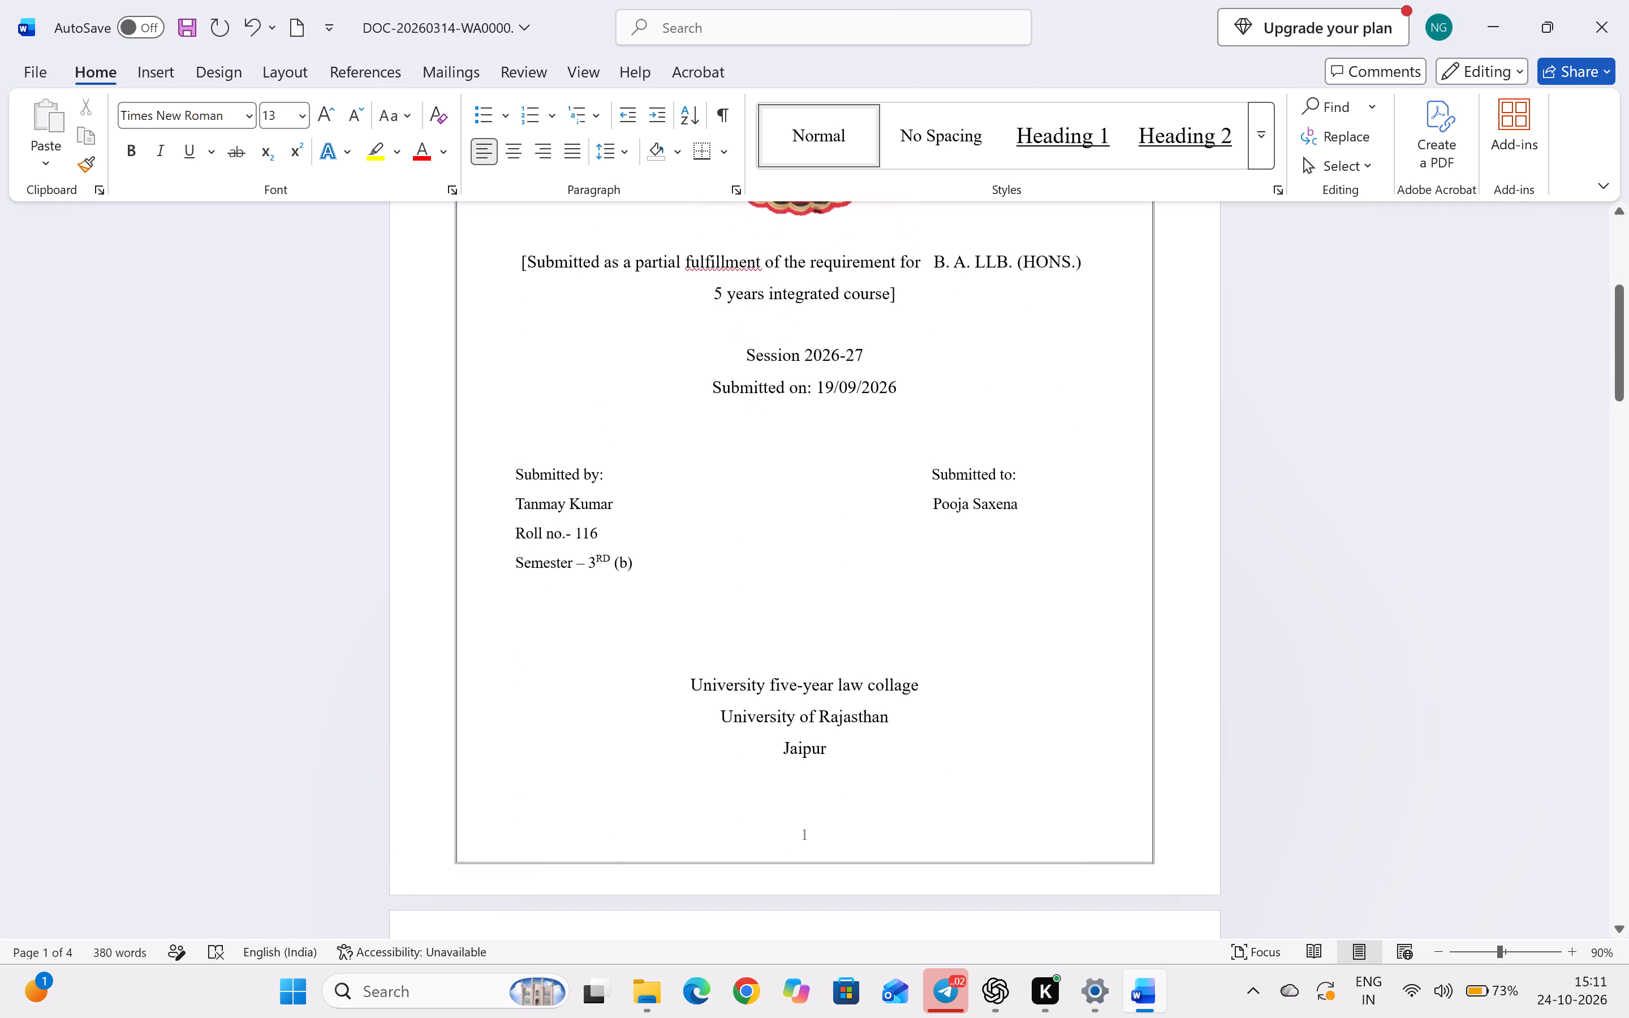
scroll(913, 407, down, 2)
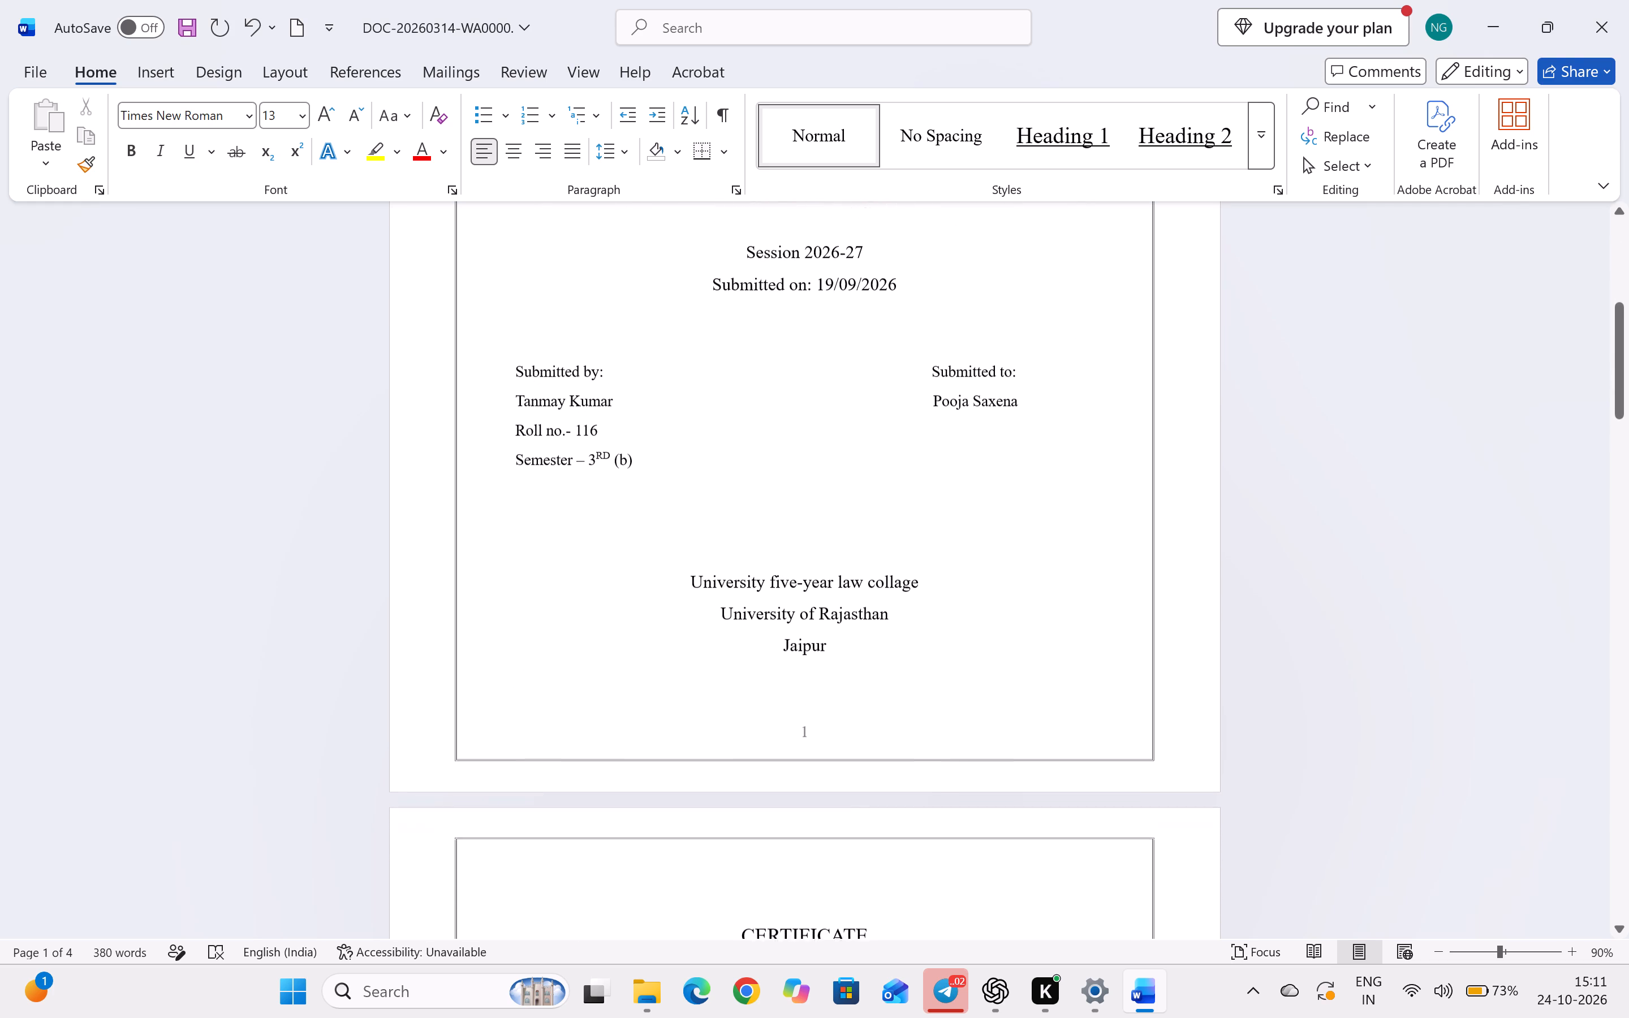
scroll(913, 407, down, 1)
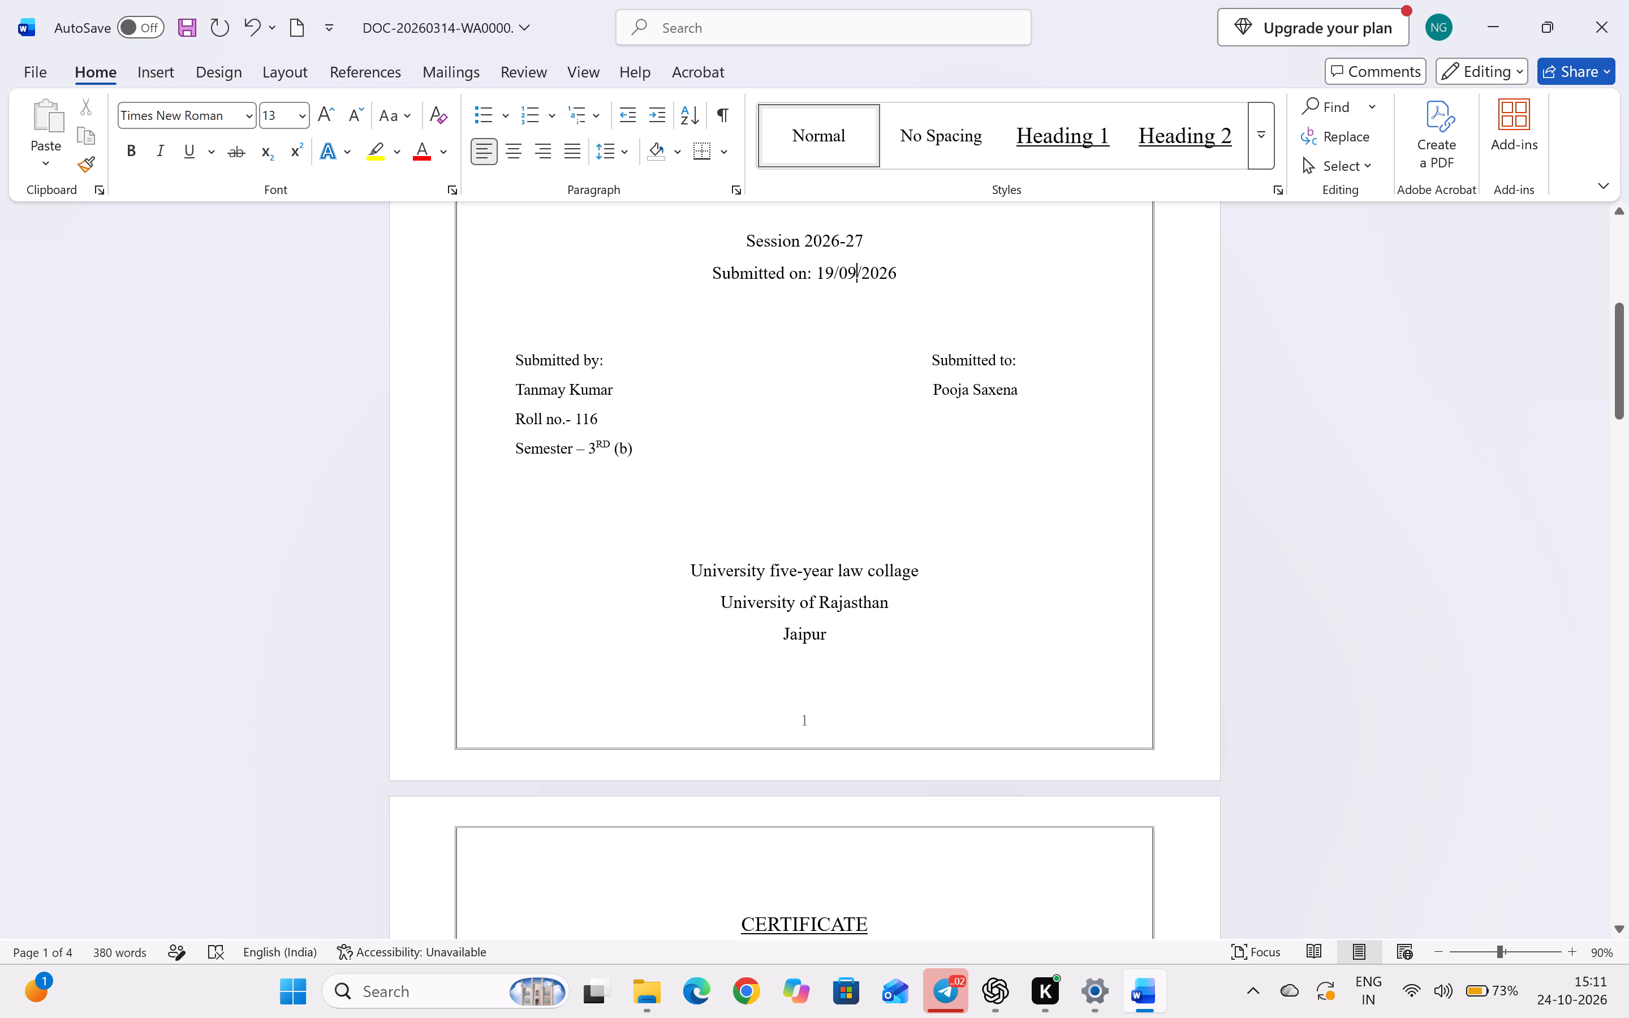
scroll(963, 424, down, 2)
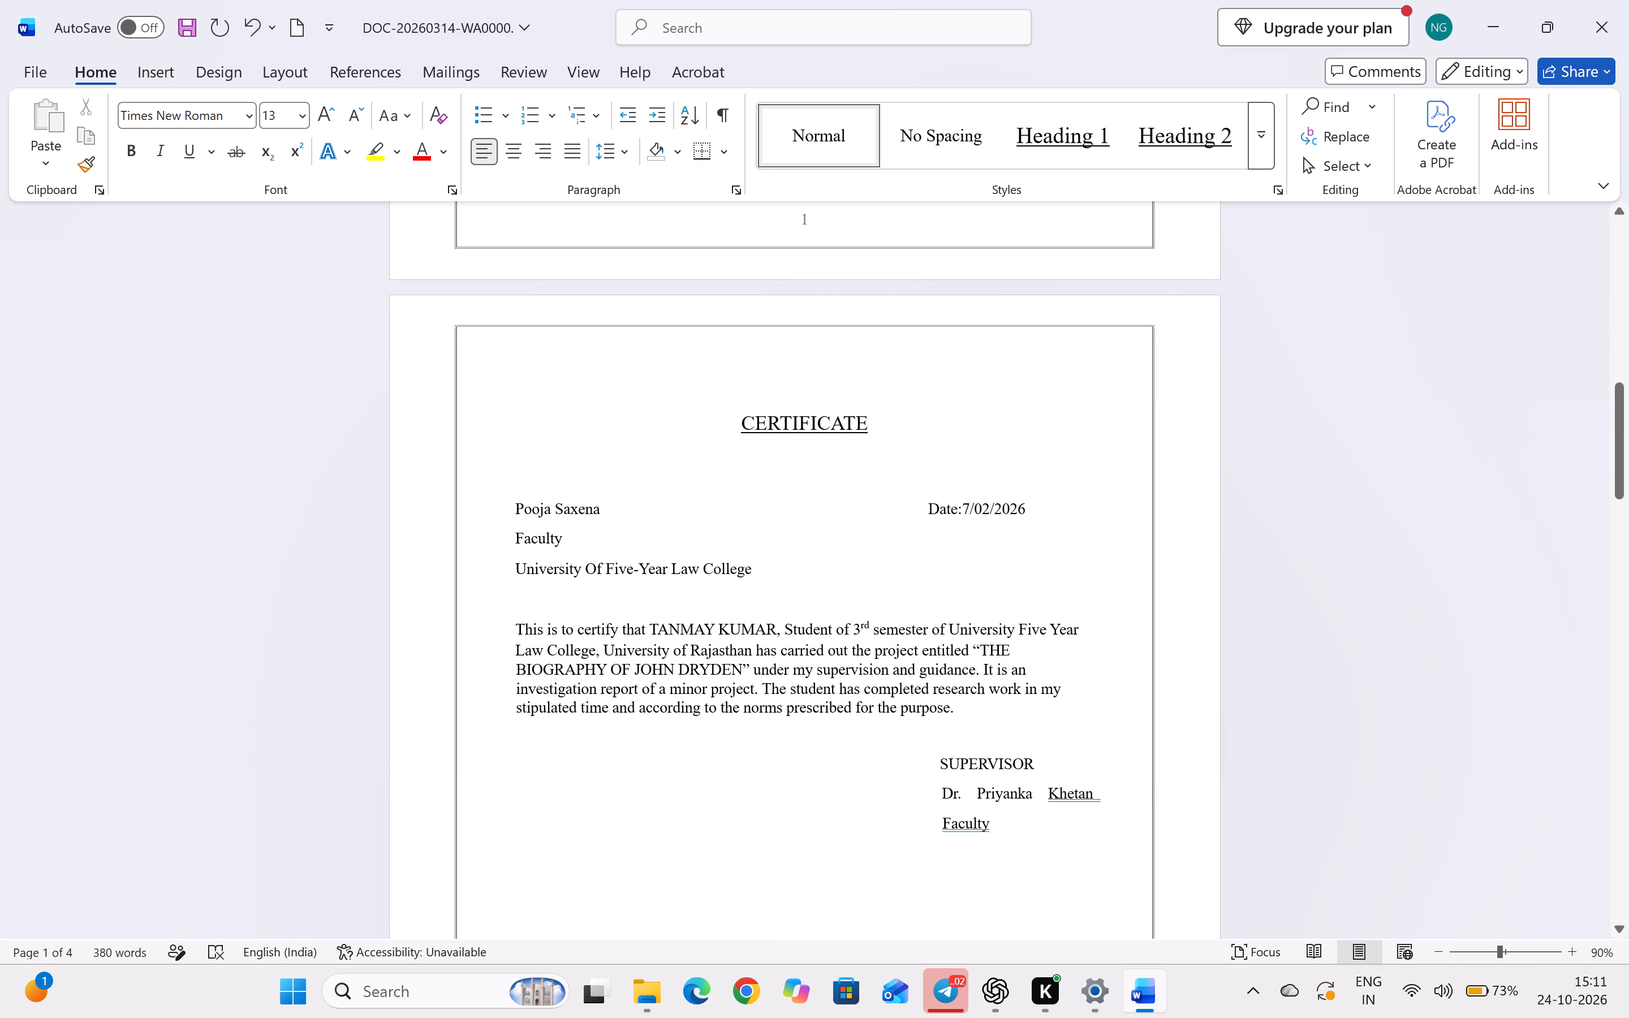
click(986, 505)
key(BackSpace)
key(9)
key(Left)
key(Left)
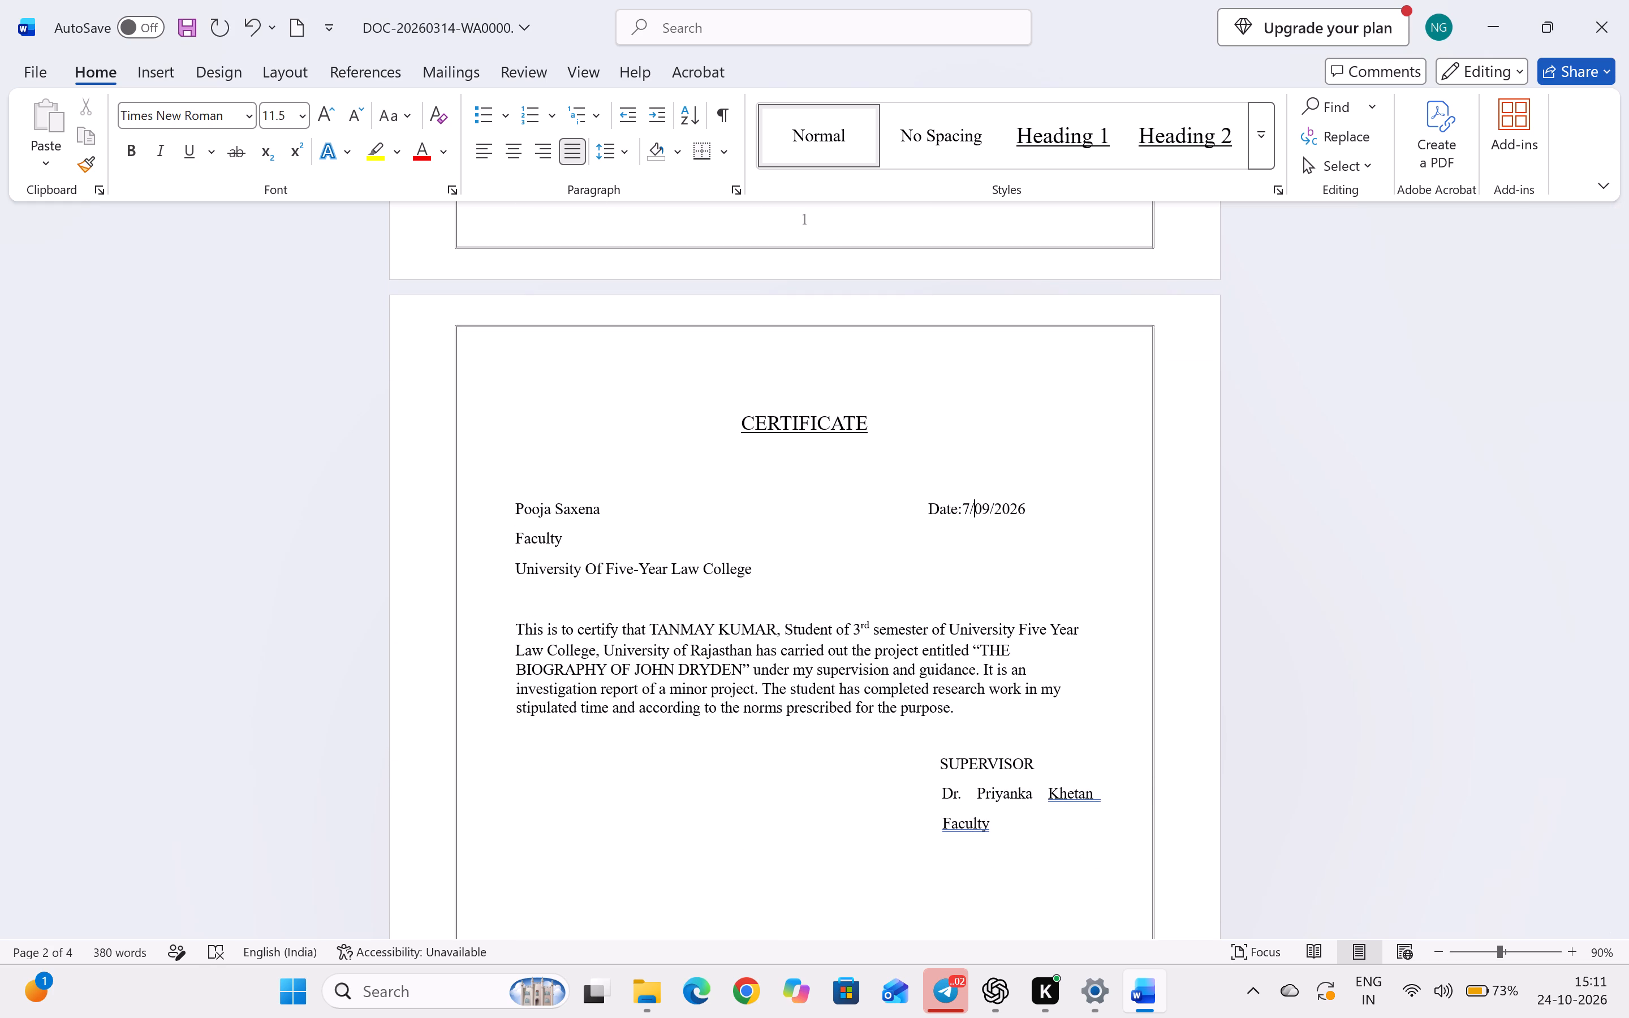
key(Left)
key(BackSpace)
text(19)
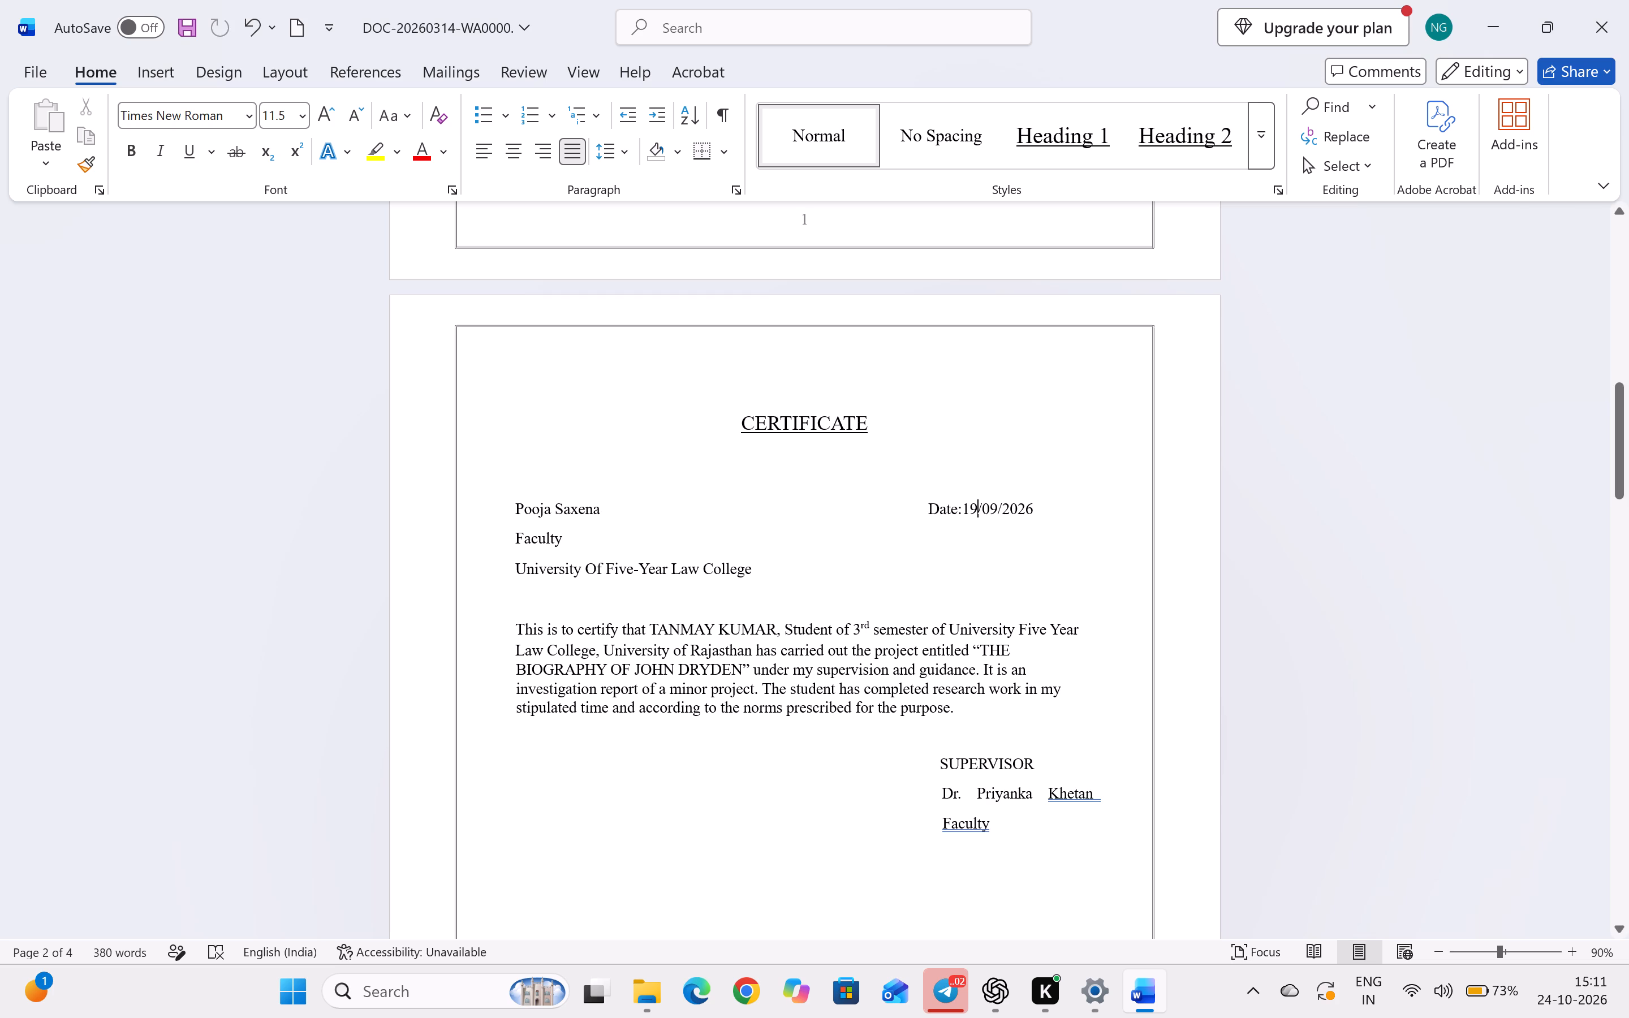
Replace the quoted project title in the certificate paragraph with FUNCTIONS OF NABARD, keeping the quotation marks and a space inside each.
click(740, 668)
key(BackSpace)
key(BackSpace)
key(BackSpace)
key(BackSpace)
key(BackSpace)
key(BackSpace)
key(BackSpace)
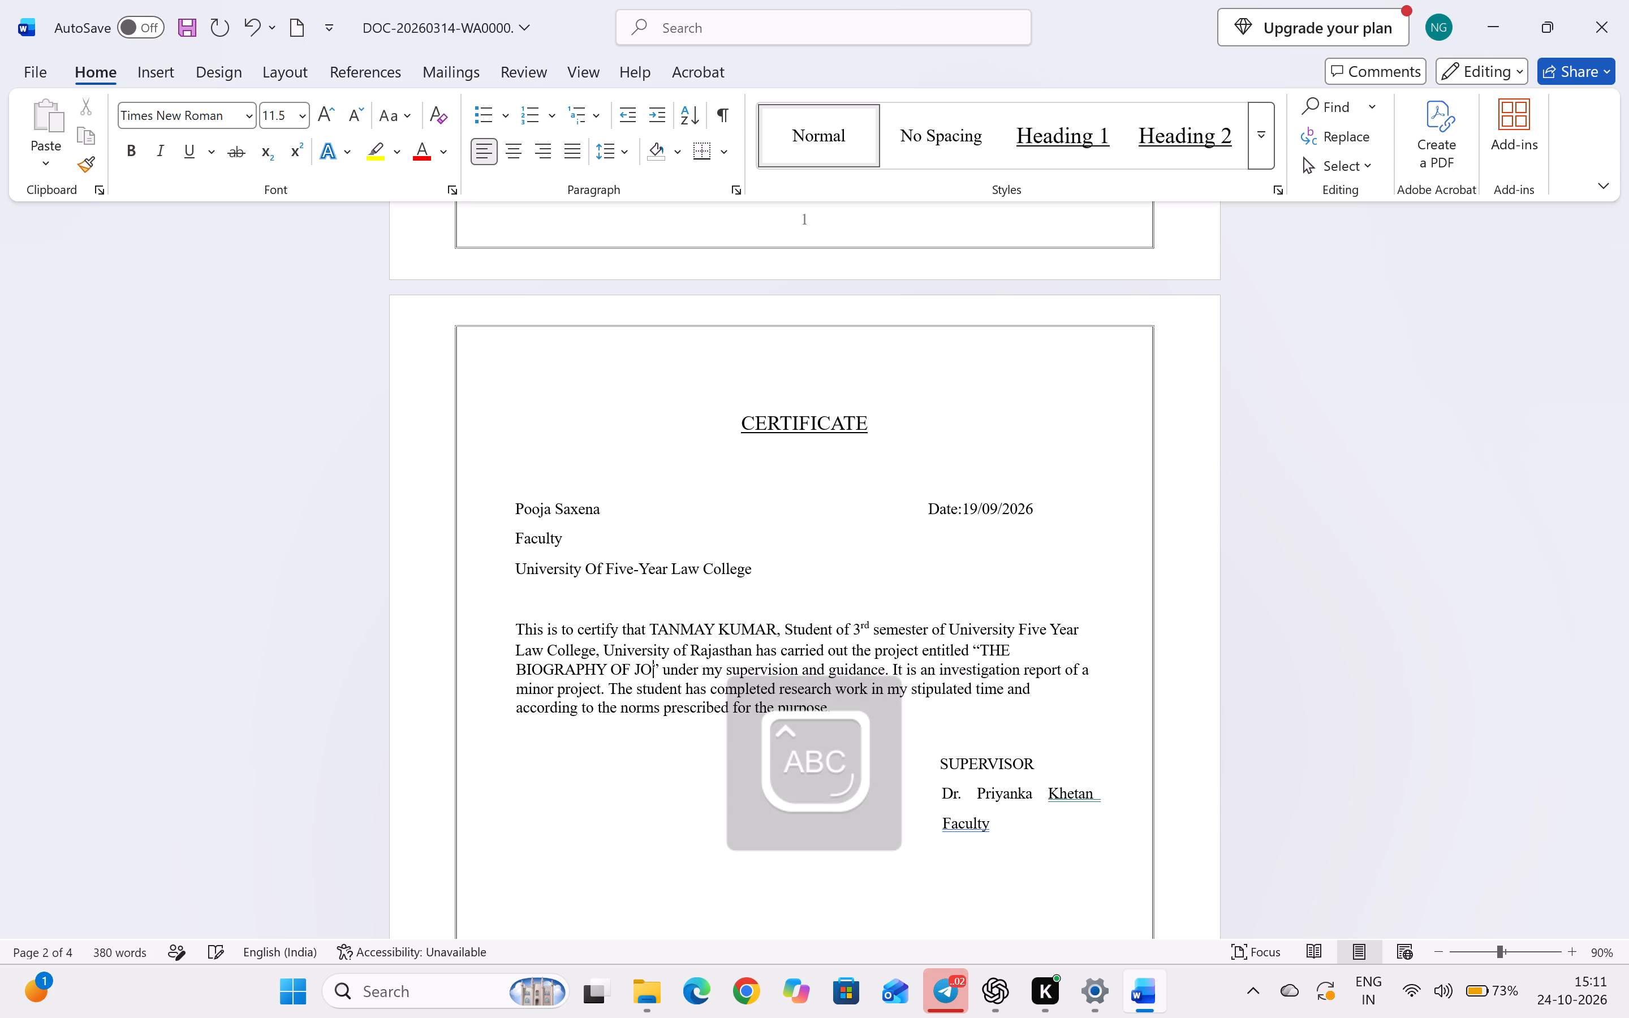
key(BackSpace)
key(BackSpace)
key(BackSpace)
key(BackSpace)
key(BackSpace)
key(BackSpace)
key(BackSpace)
key(BackSpace)
key(BackSpace)
key(BackSpace)
key(BackSpace)
key(BackSpace)
key(BackSpace)
key(BackSpace)
key(BackSpace)
key(BackSpace)
key(BackSpace)
key(BackSpace)
key(BackSpace)
key(BackSpace)
key(BackSpace)
key(BackSpace)
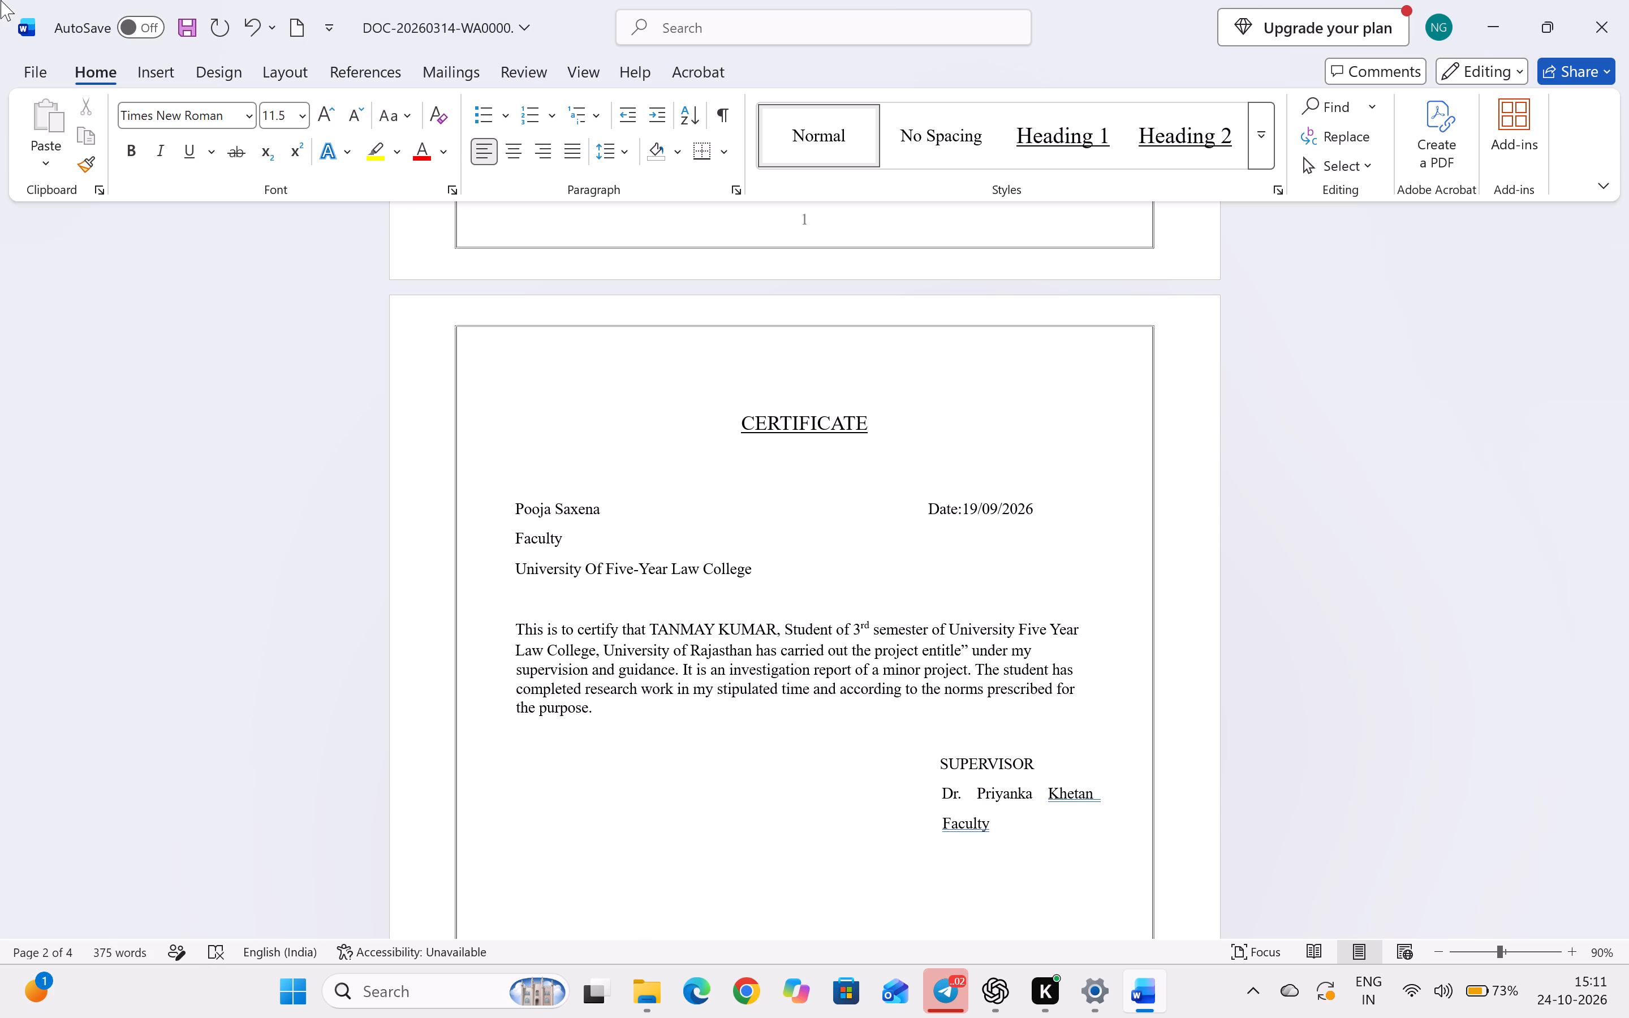
click(256, 26)
click(252, 22)
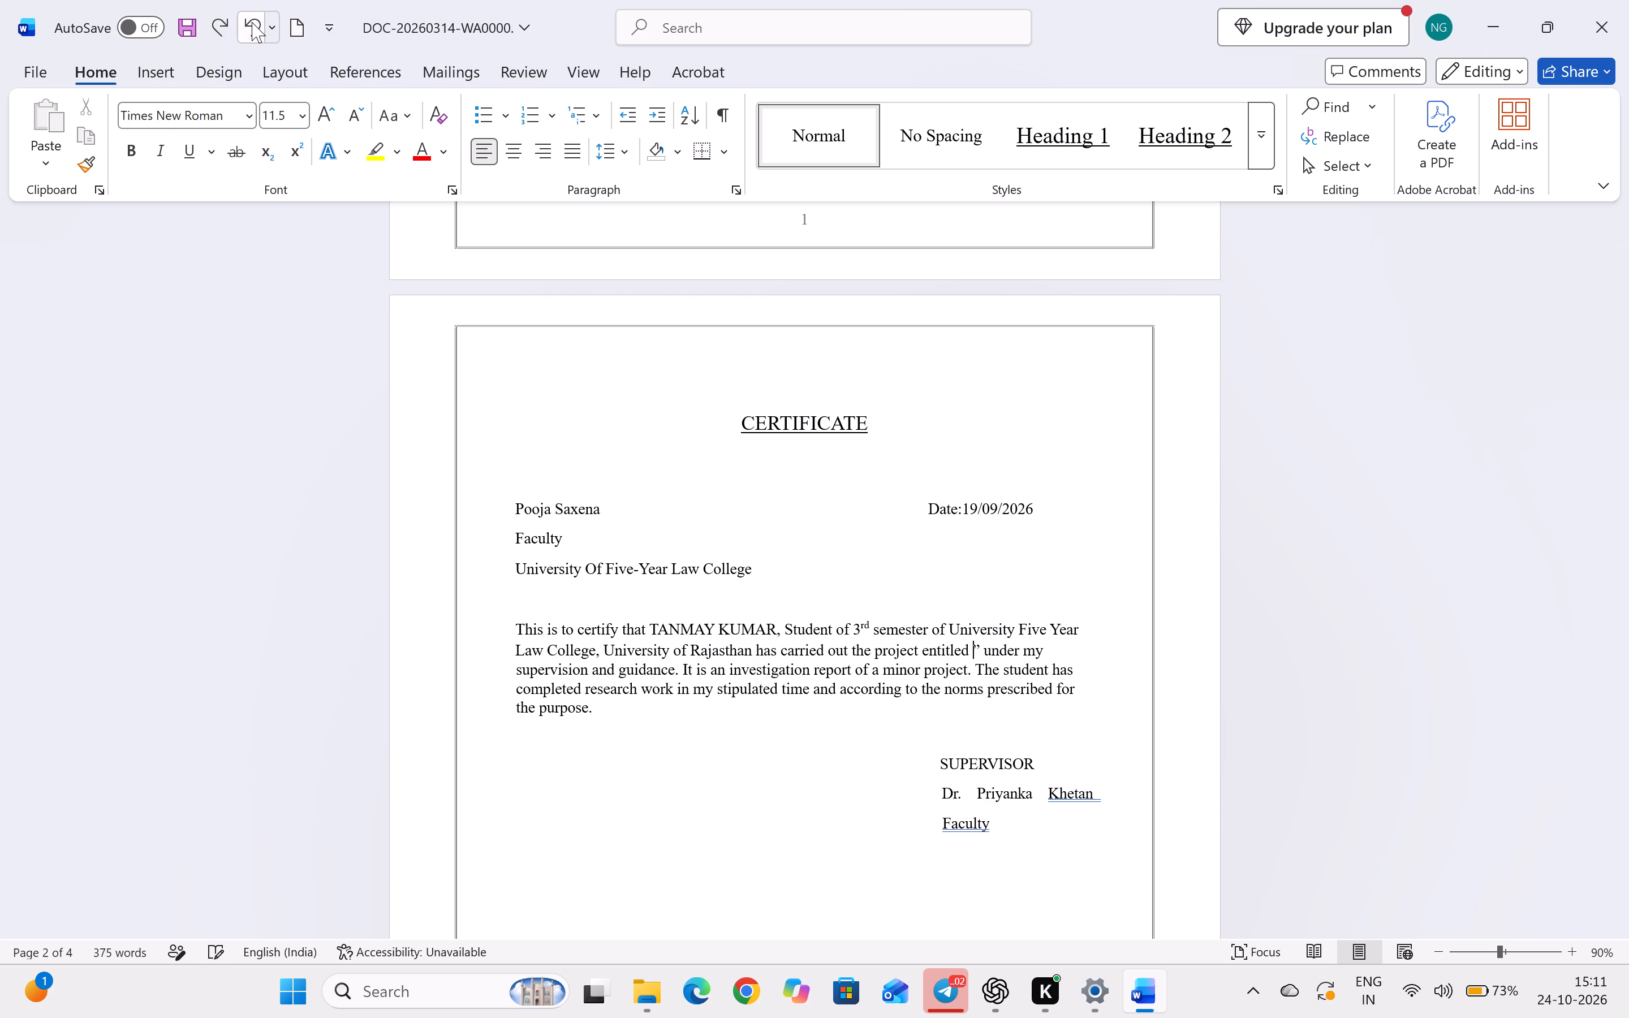
click(252, 22)
key(space)
text(FUNCTIONS OF NABARD)
key(space)
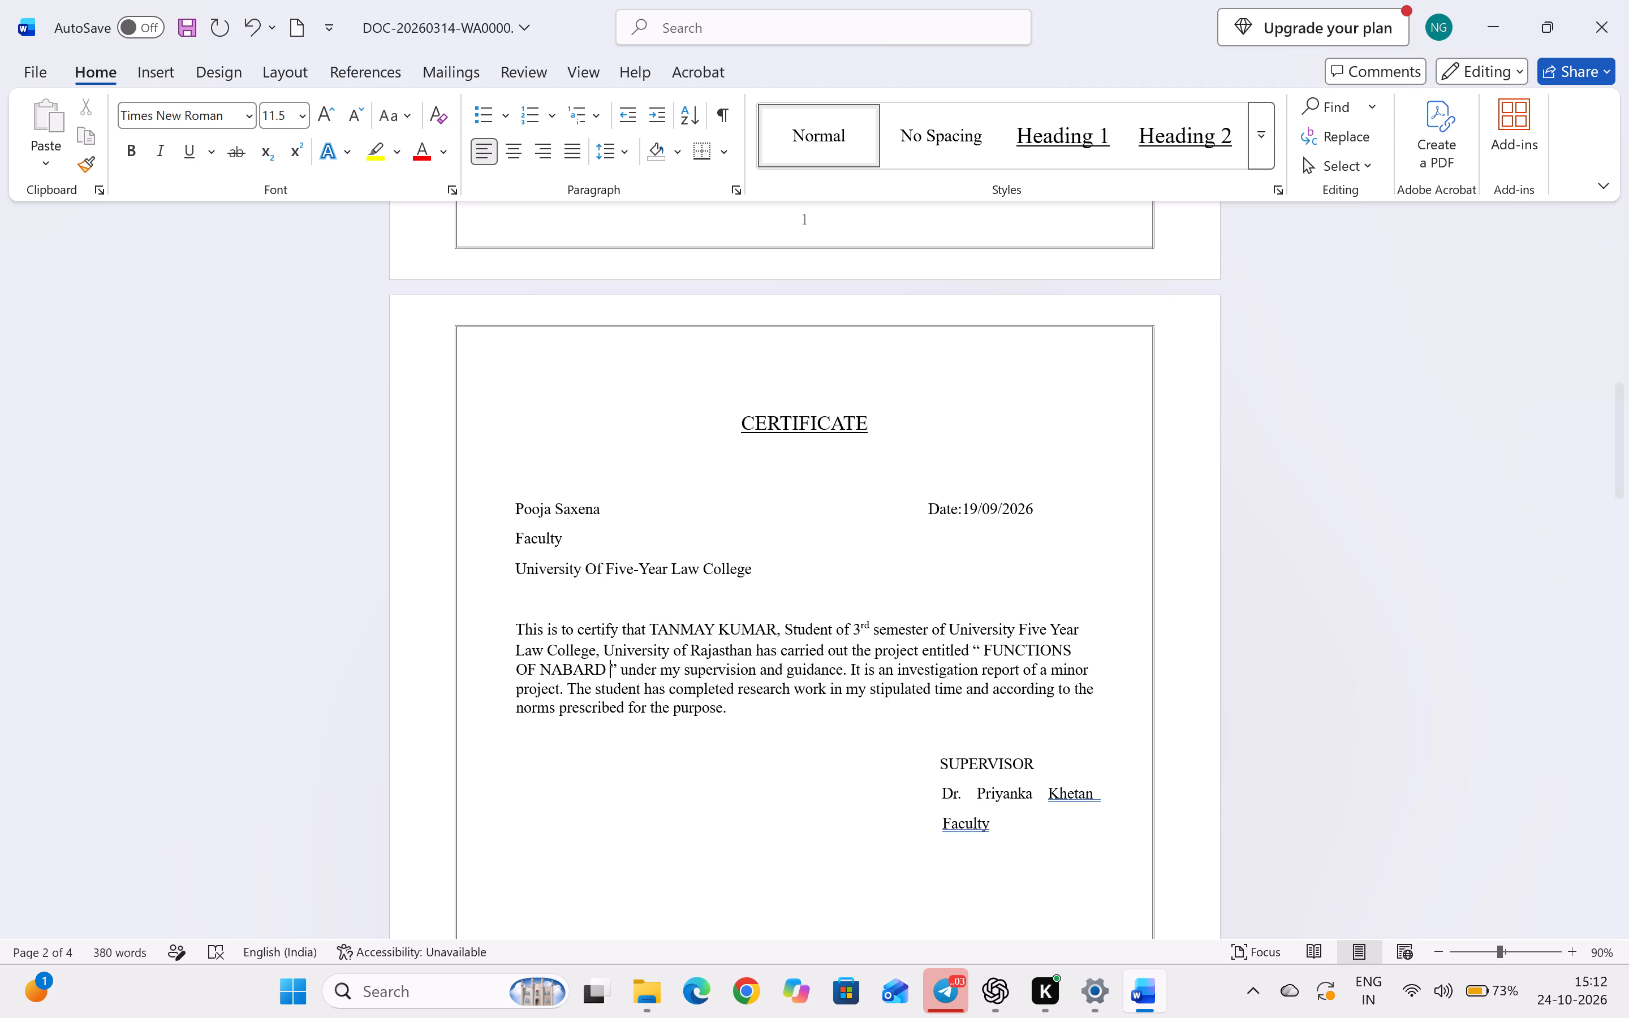
Replace the supervisor's name under SUPERVISOR on the certificate page with the name of the faculty member given above the certificate paragraph, in capitals.
scroll(1085, 673, down, 3)
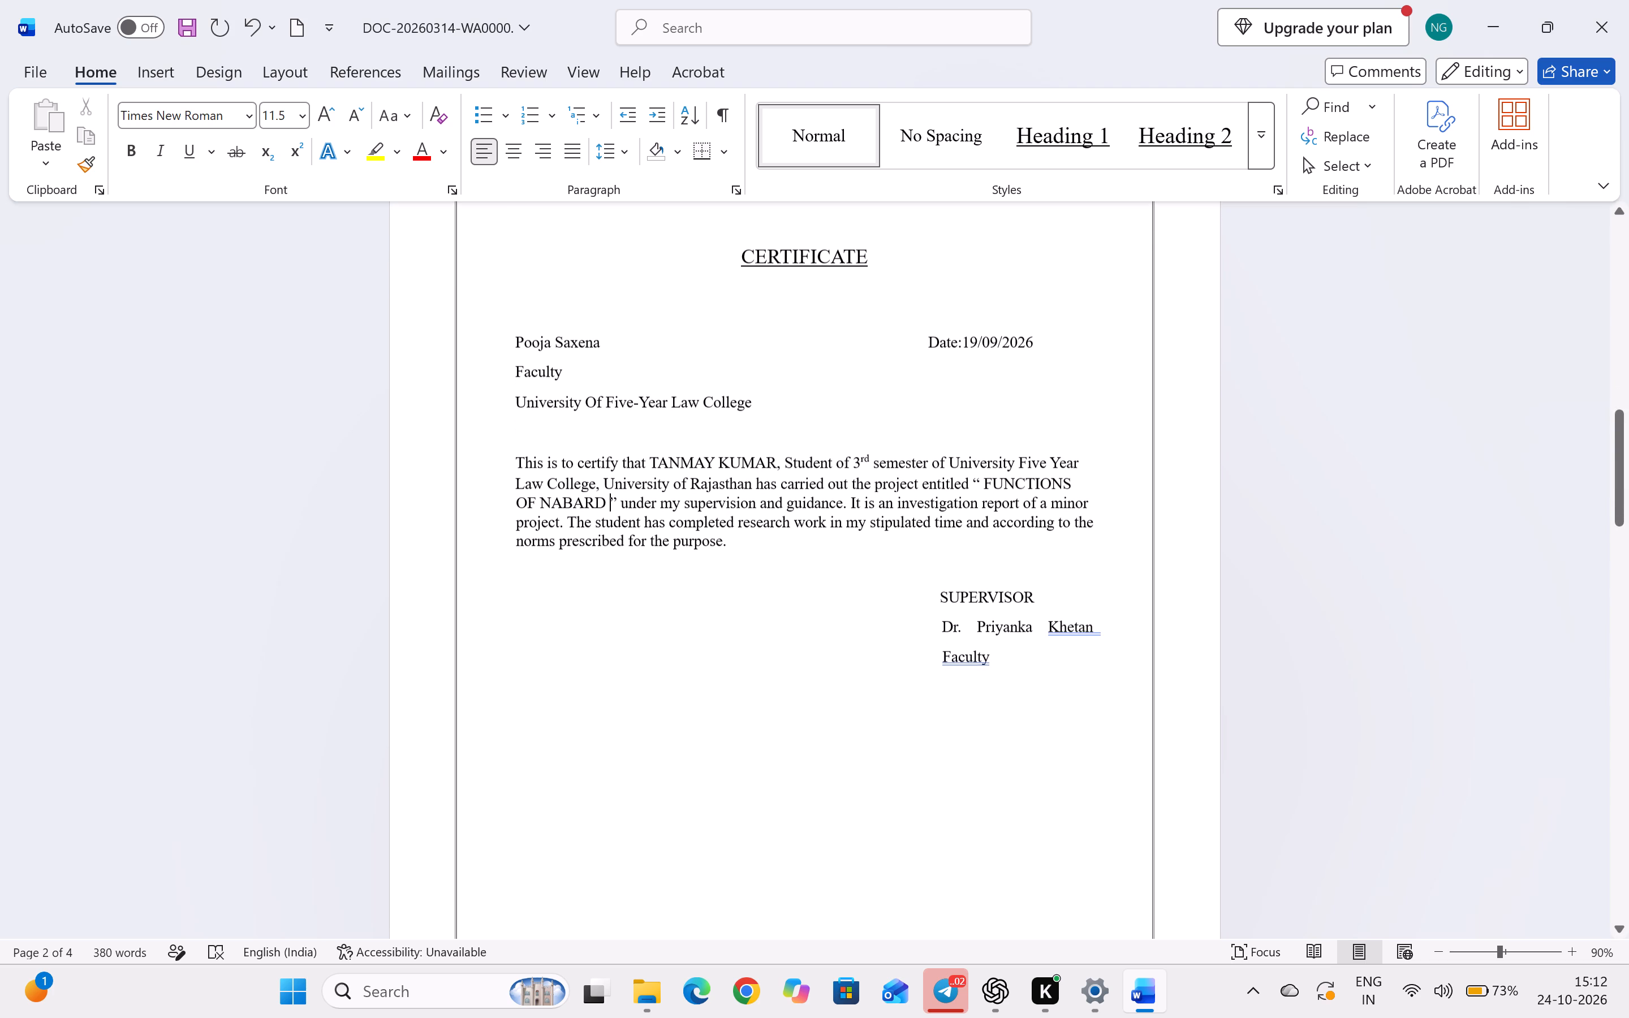
click(1092, 628)
key(BackSpace)
key(BackSpace)
key(BackSpace)
key(BackSpace)
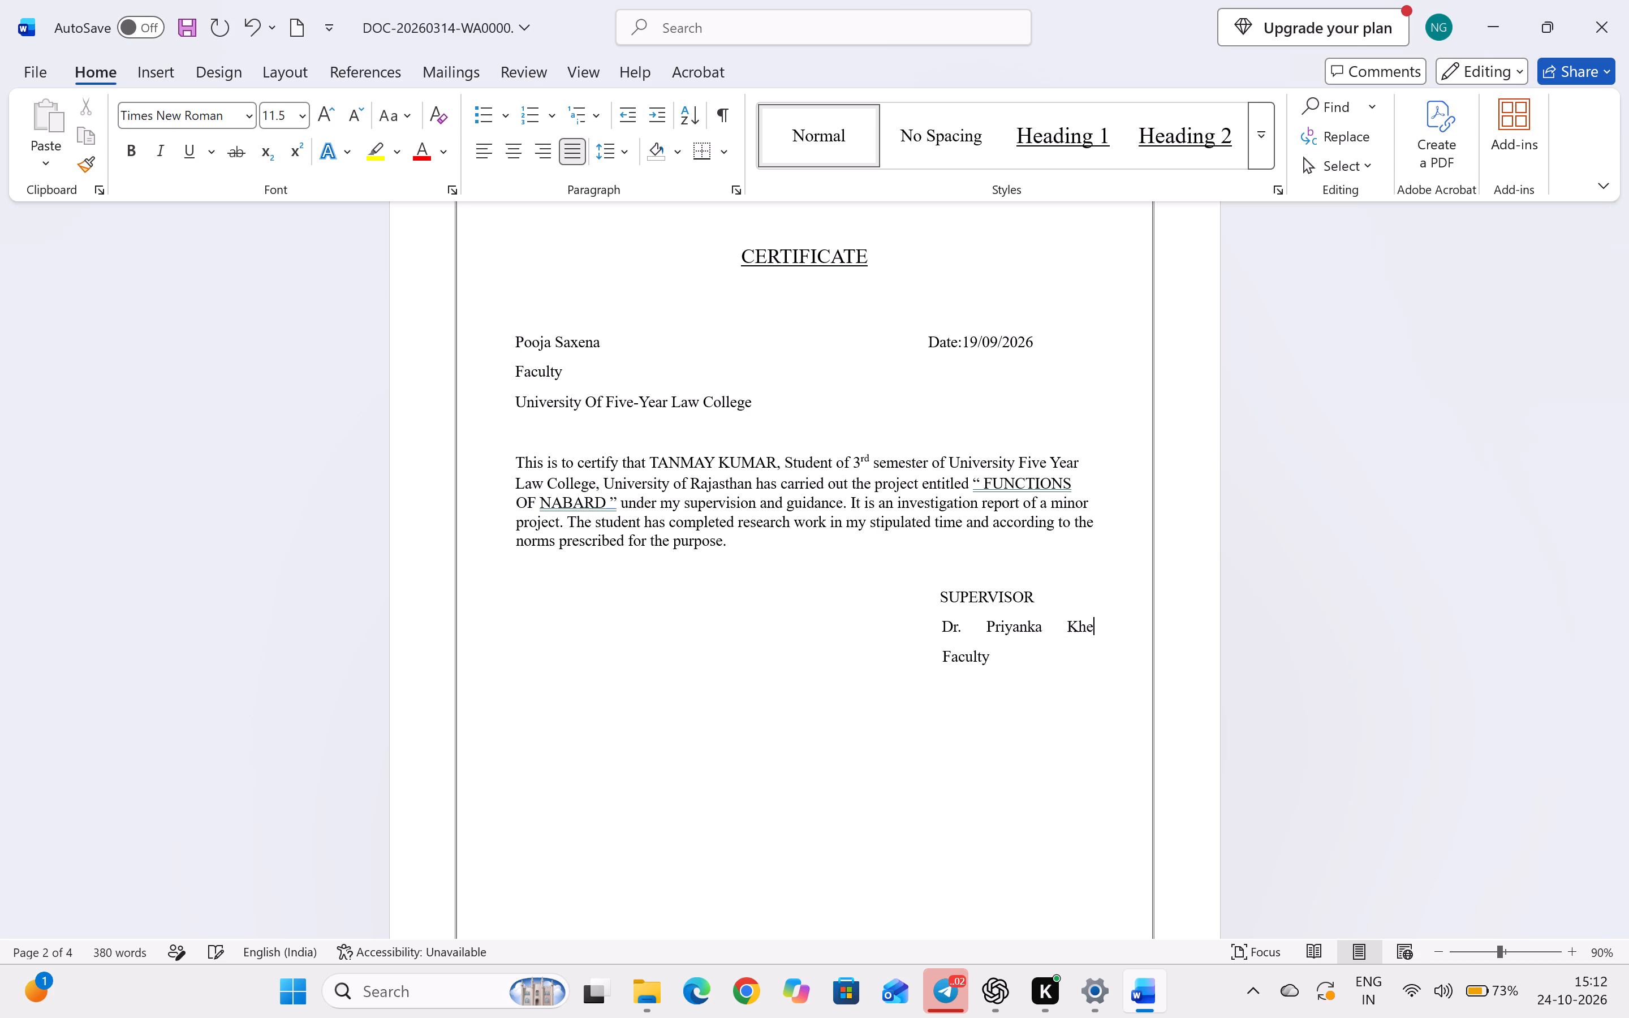
key(BackSpace)
key(BackSpace)
key(BackSpace)
key(BackSpace)
key(BackSpace)
key(BackSpace)
key(BackSpace)
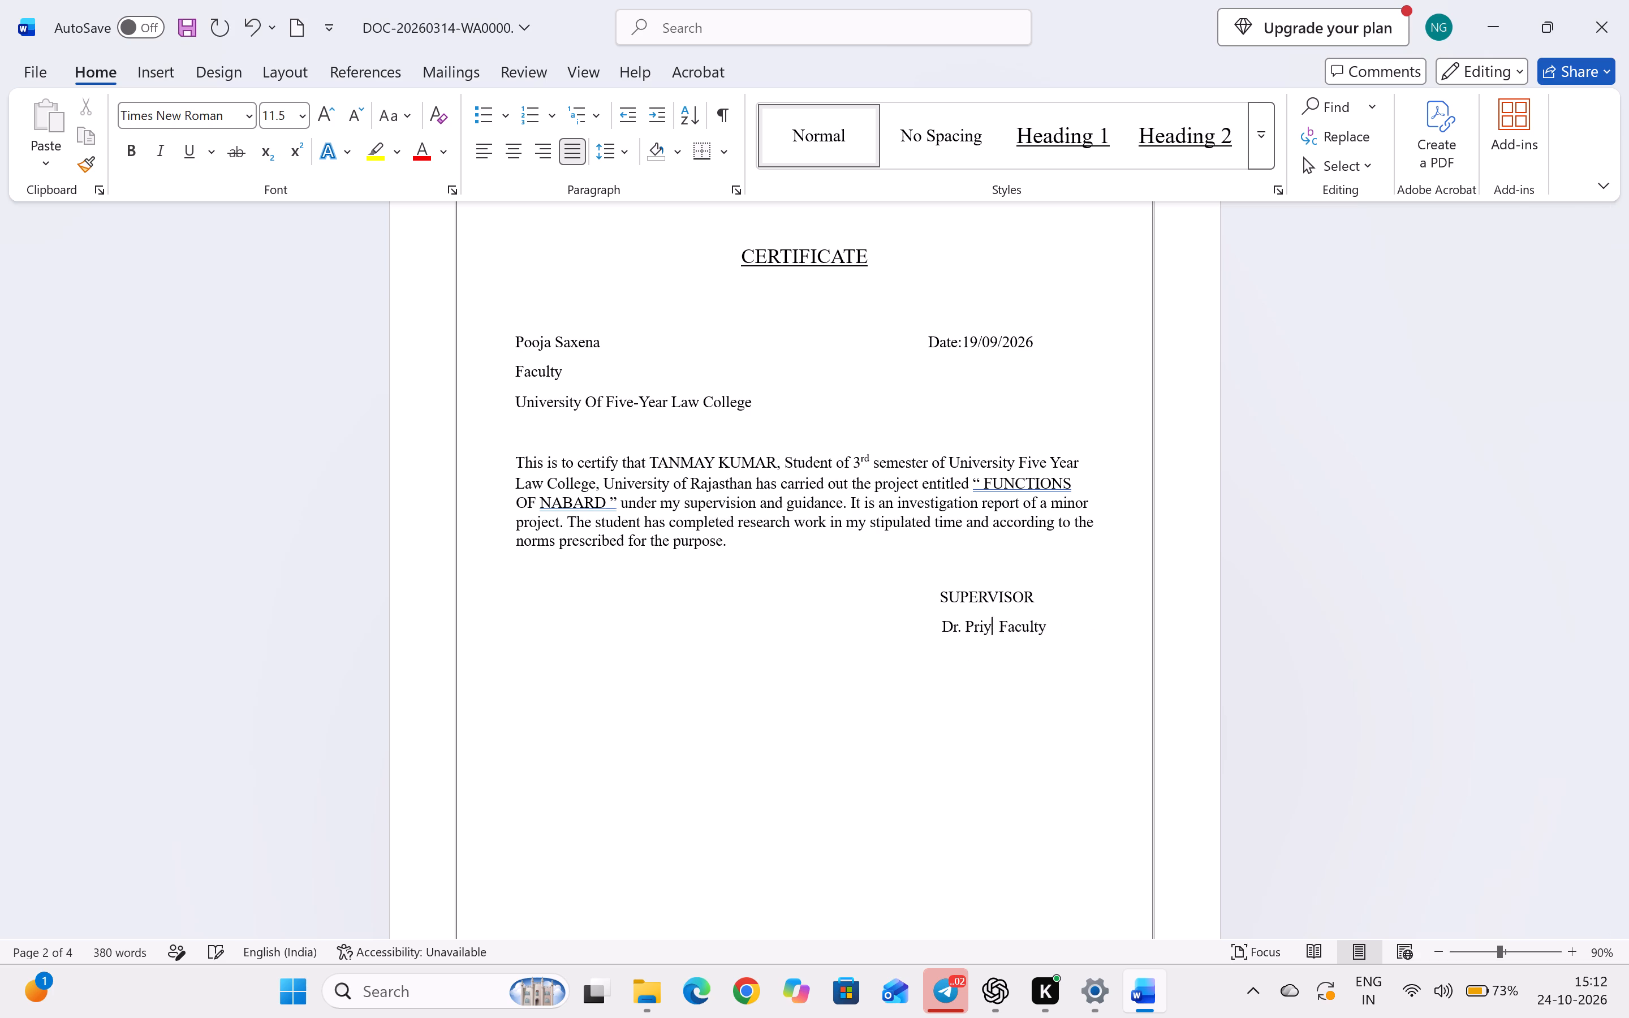
key(BackSpace)
key(BackSpace)
key(BackSpace)
key(BackSpace)
key(BackSpace)
key(BackSpace)
key(BackSpace)
key(BackSpace)
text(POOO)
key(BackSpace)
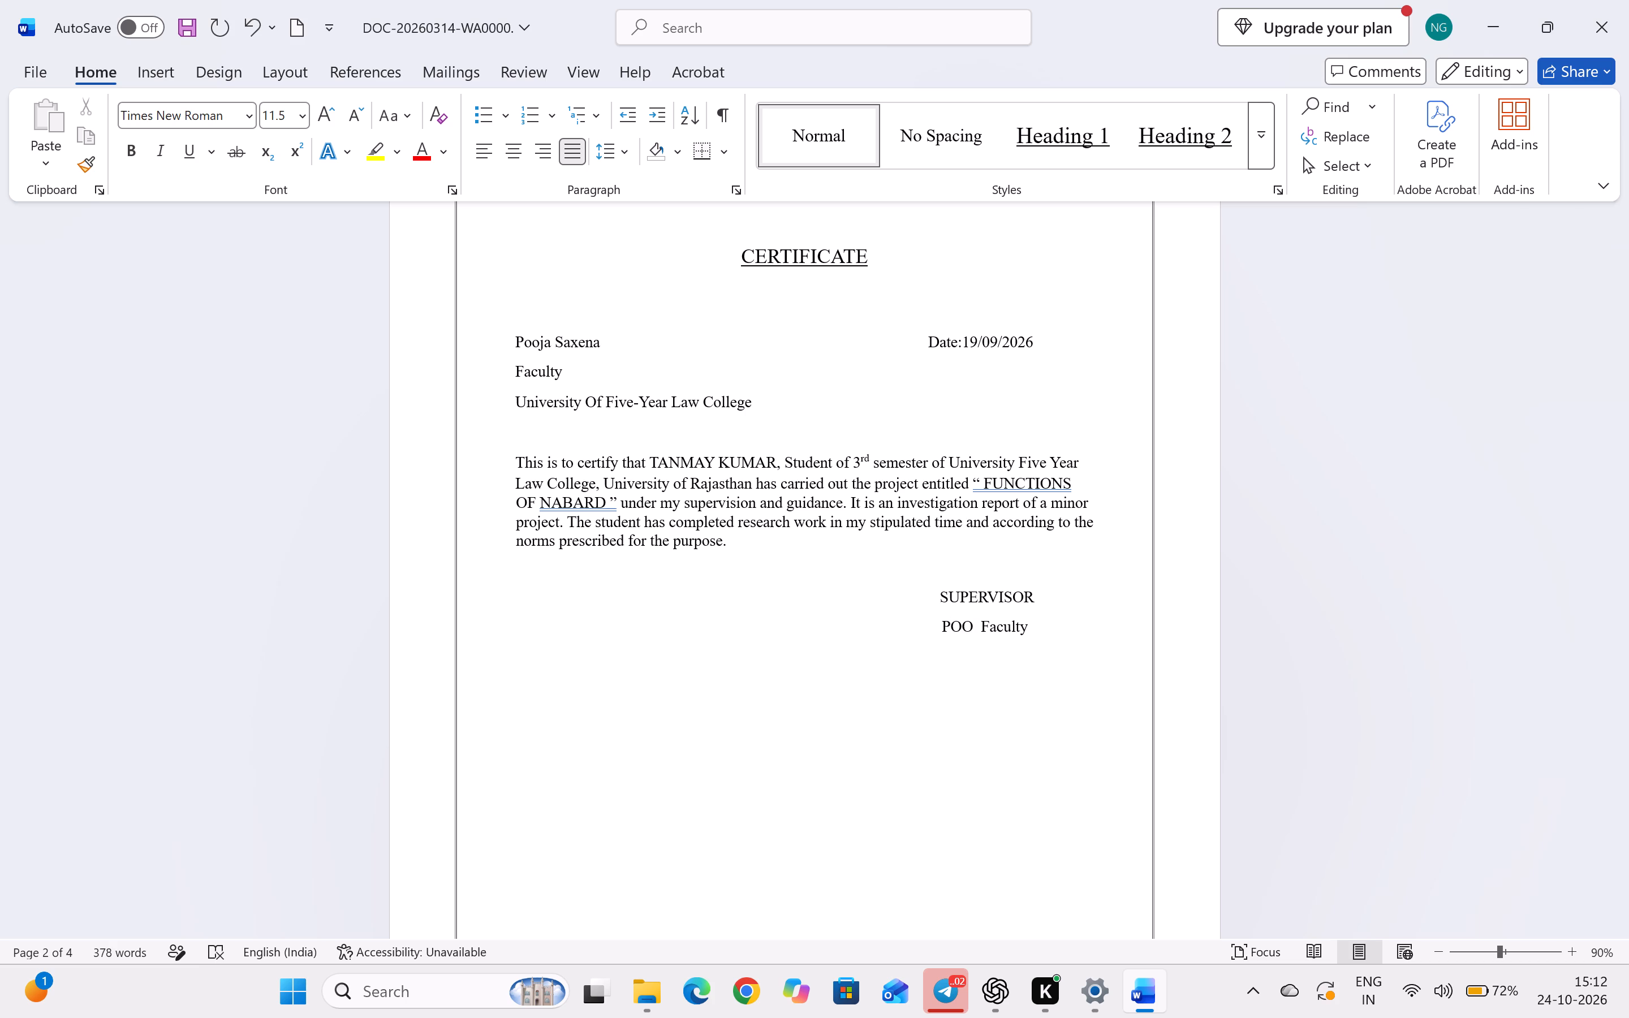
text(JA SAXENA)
Close up the wide gap between the first name and surname in the supervisor line of the certificate.
click(1031, 624)
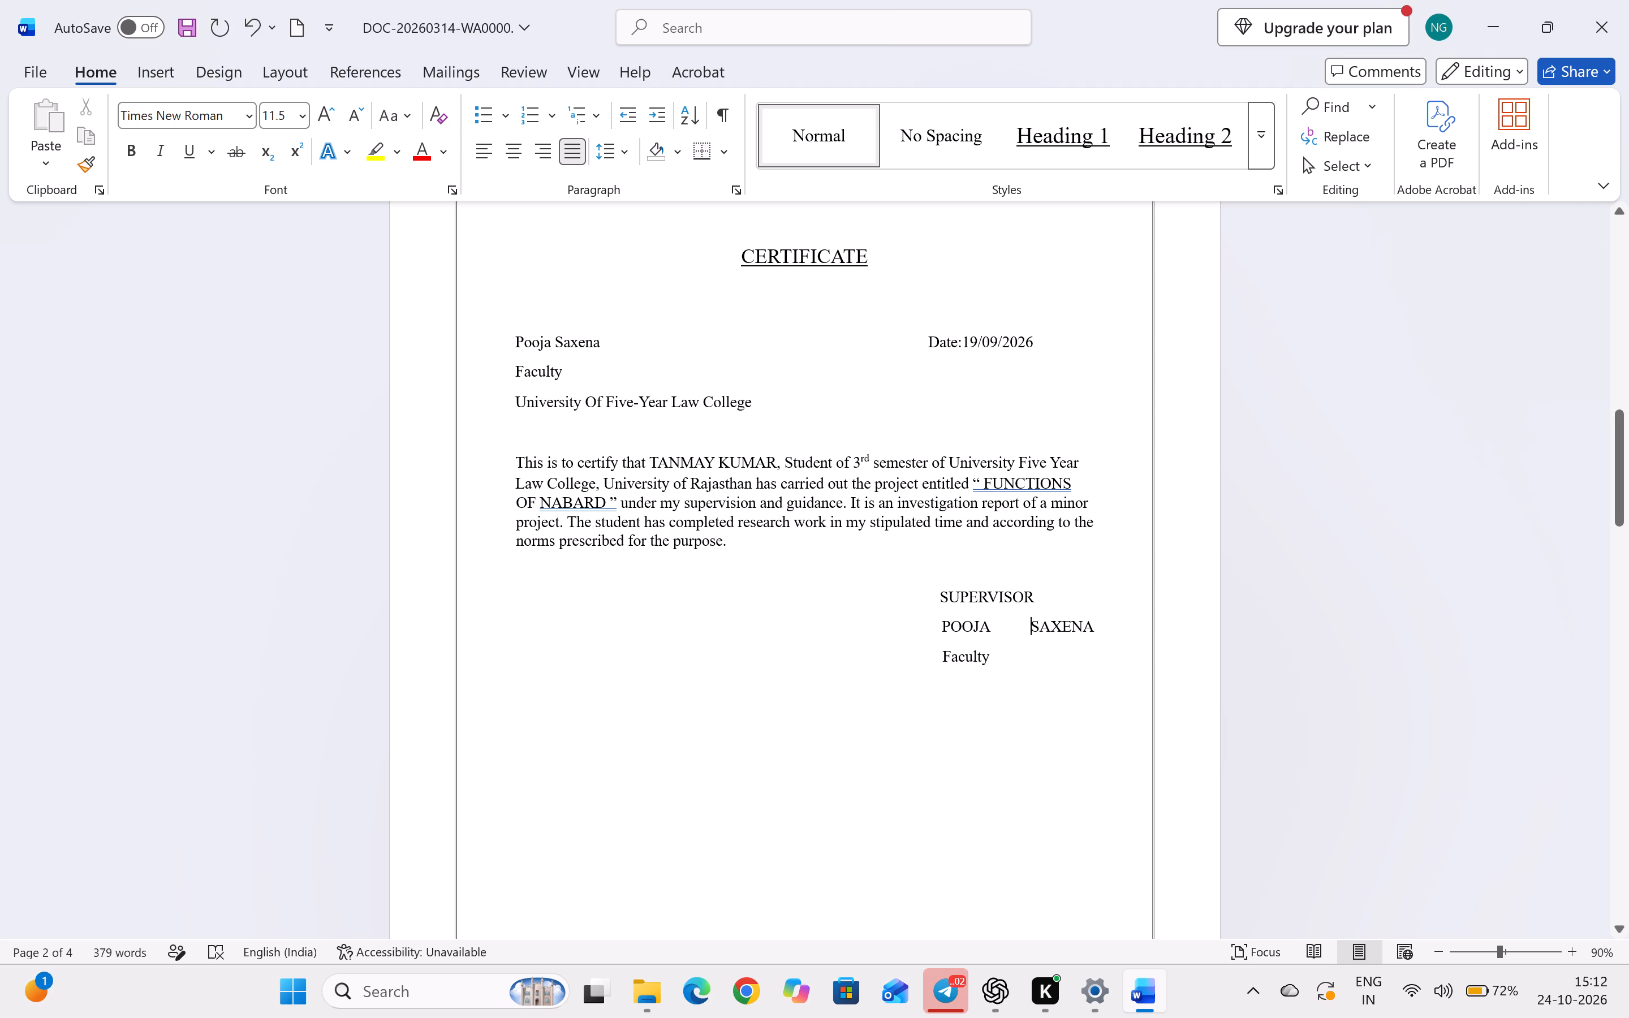
key(BackSpace)
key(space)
key(BackSpace)
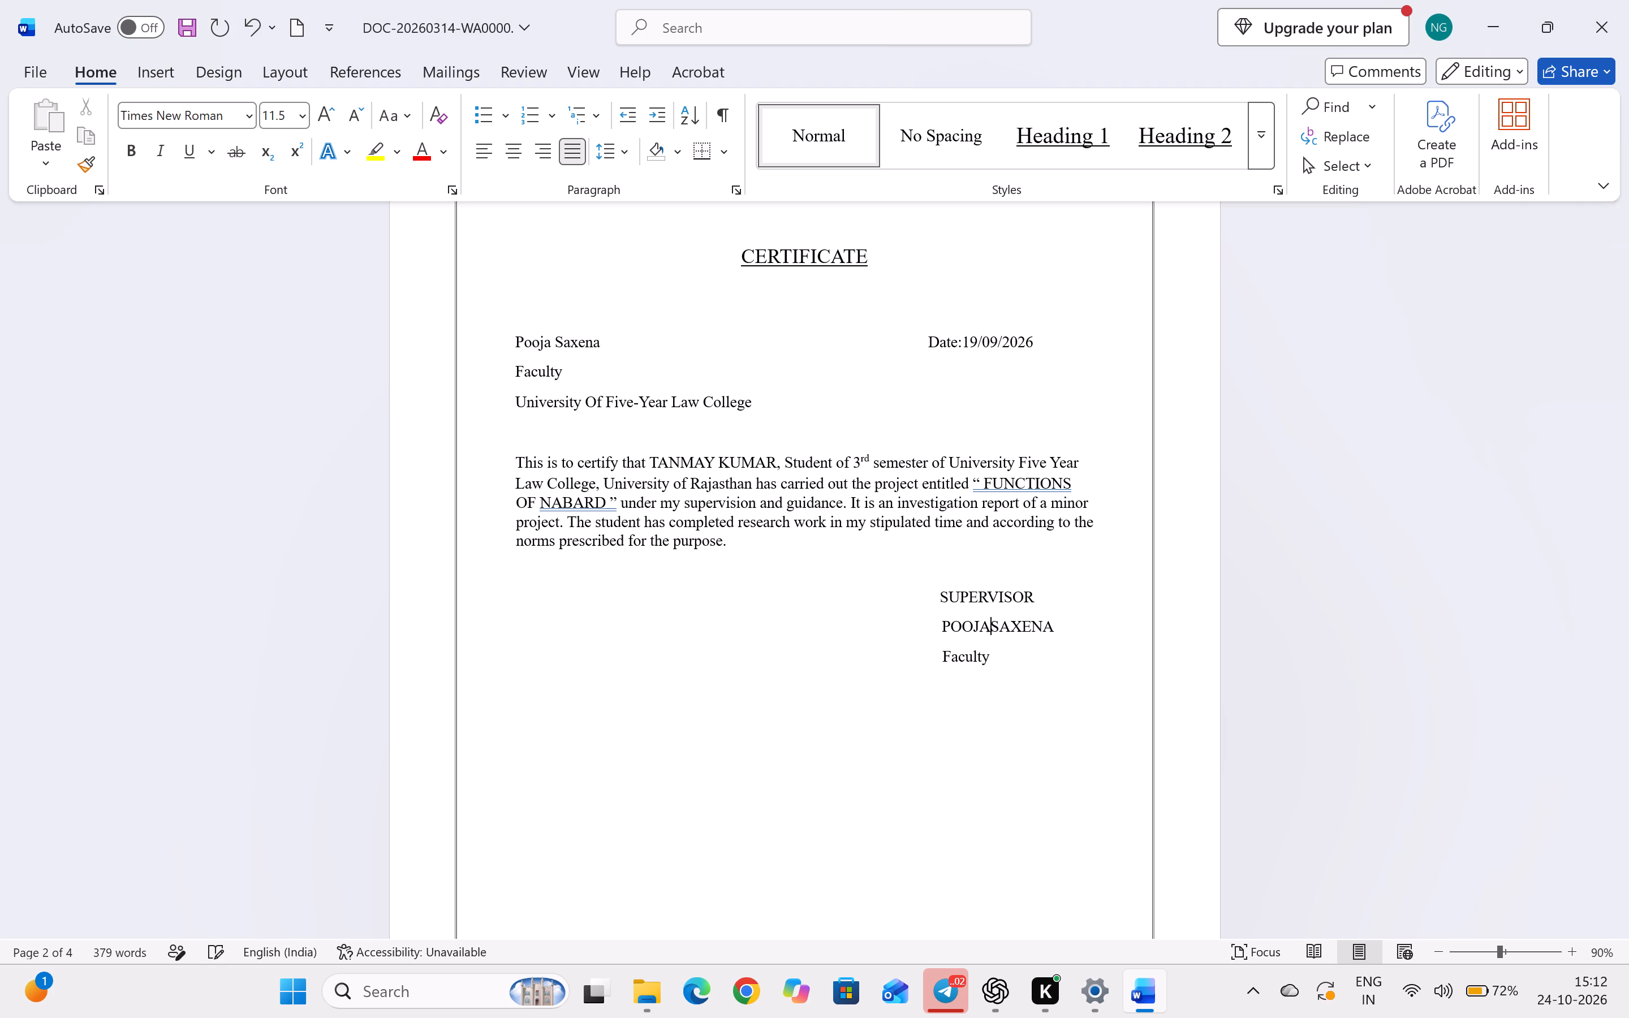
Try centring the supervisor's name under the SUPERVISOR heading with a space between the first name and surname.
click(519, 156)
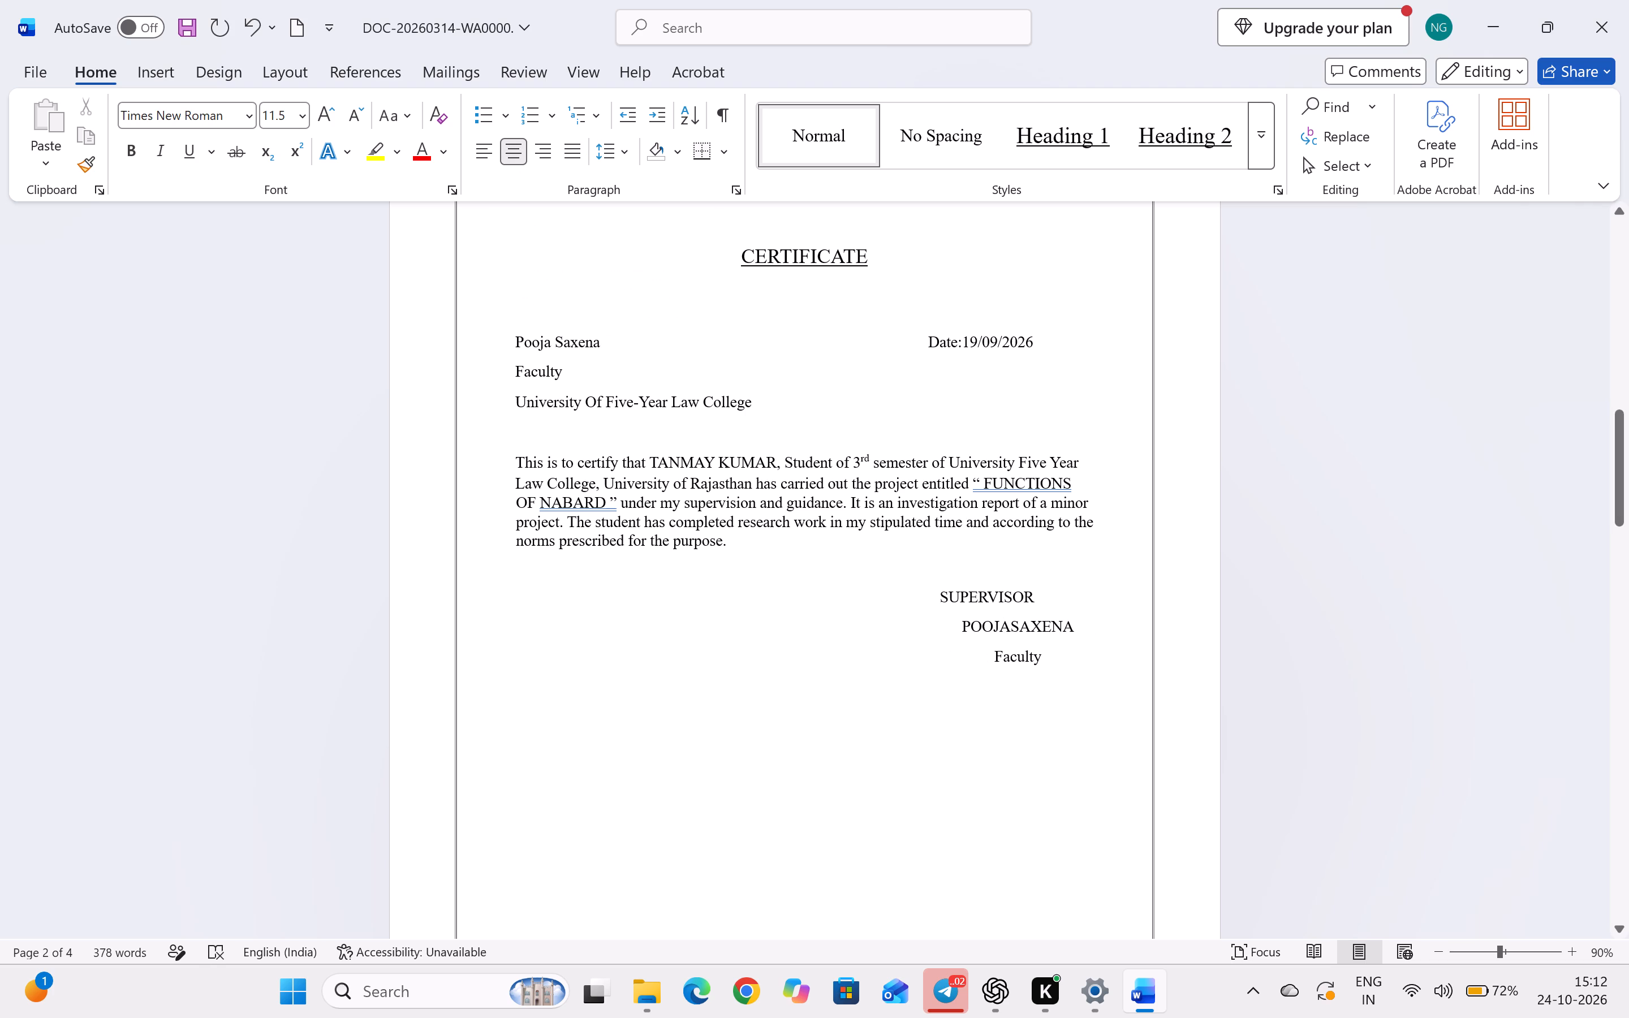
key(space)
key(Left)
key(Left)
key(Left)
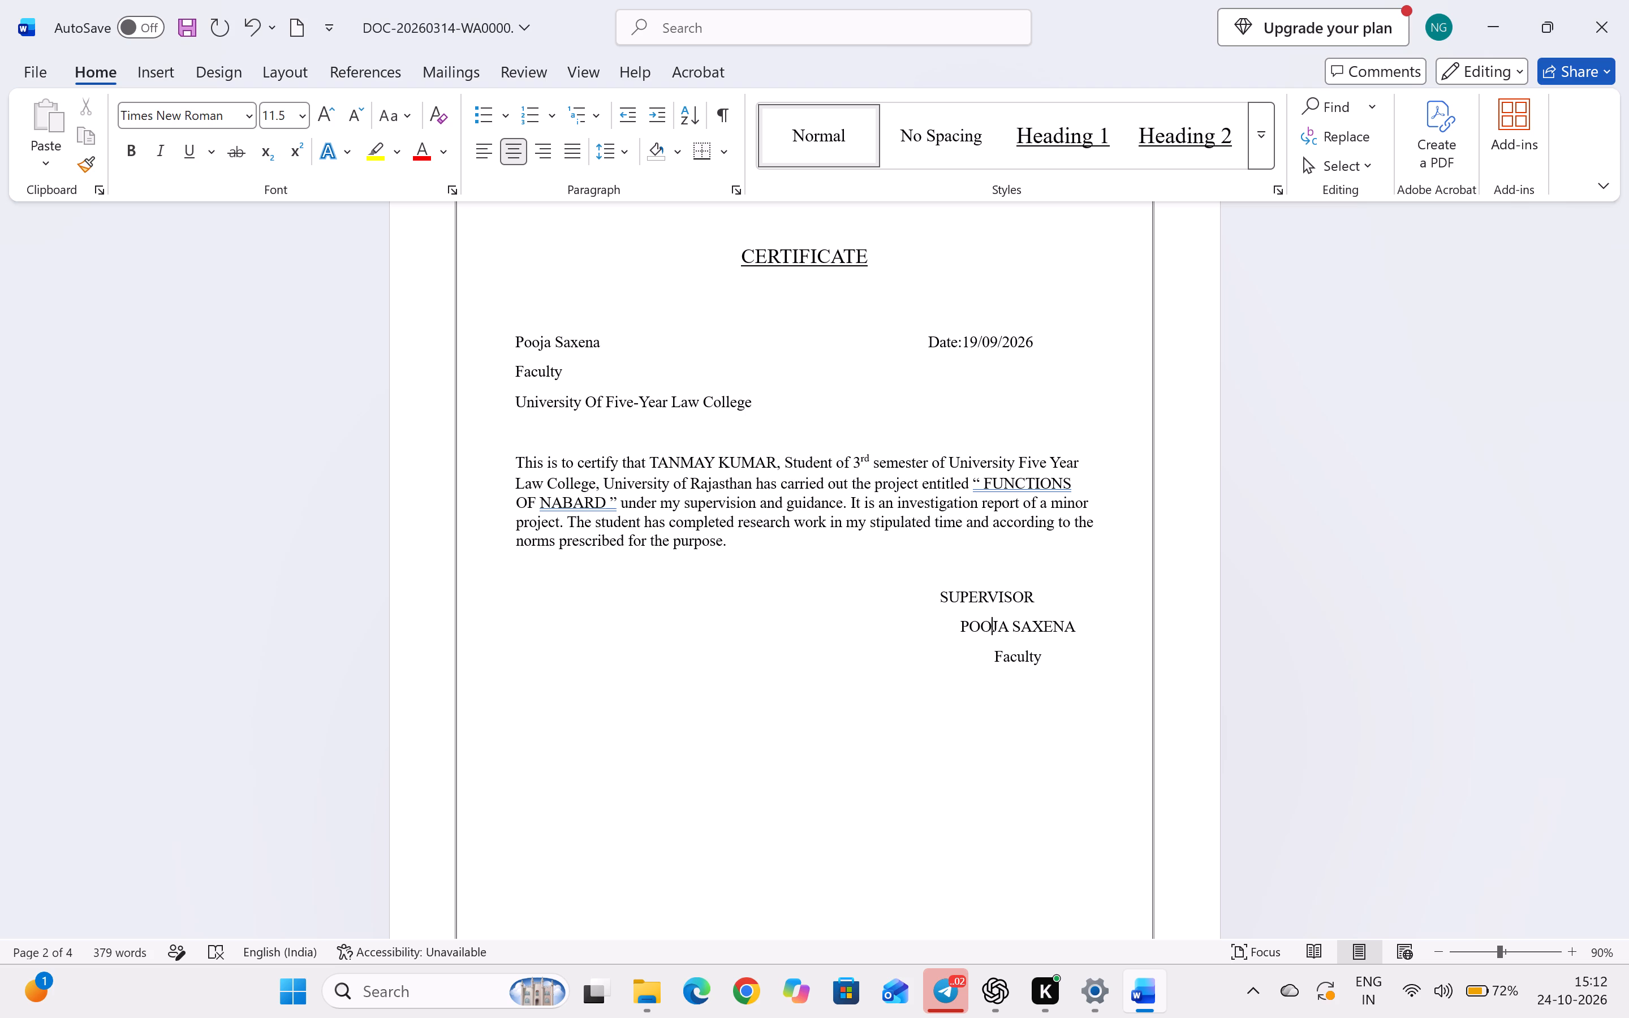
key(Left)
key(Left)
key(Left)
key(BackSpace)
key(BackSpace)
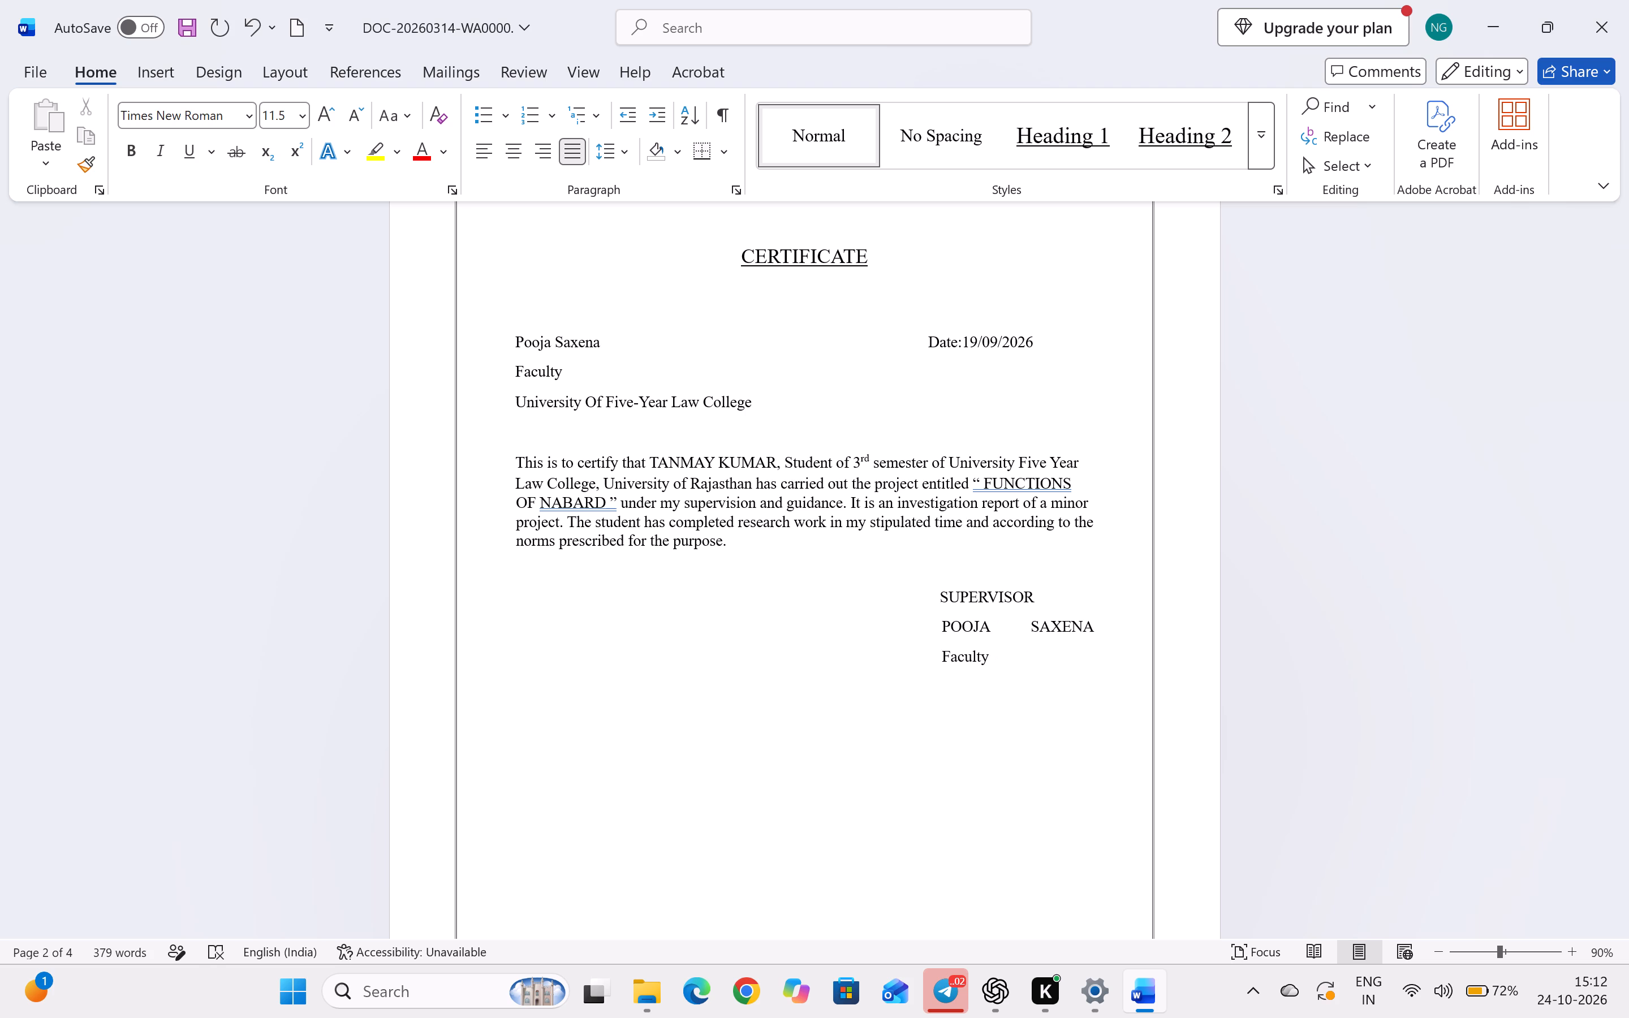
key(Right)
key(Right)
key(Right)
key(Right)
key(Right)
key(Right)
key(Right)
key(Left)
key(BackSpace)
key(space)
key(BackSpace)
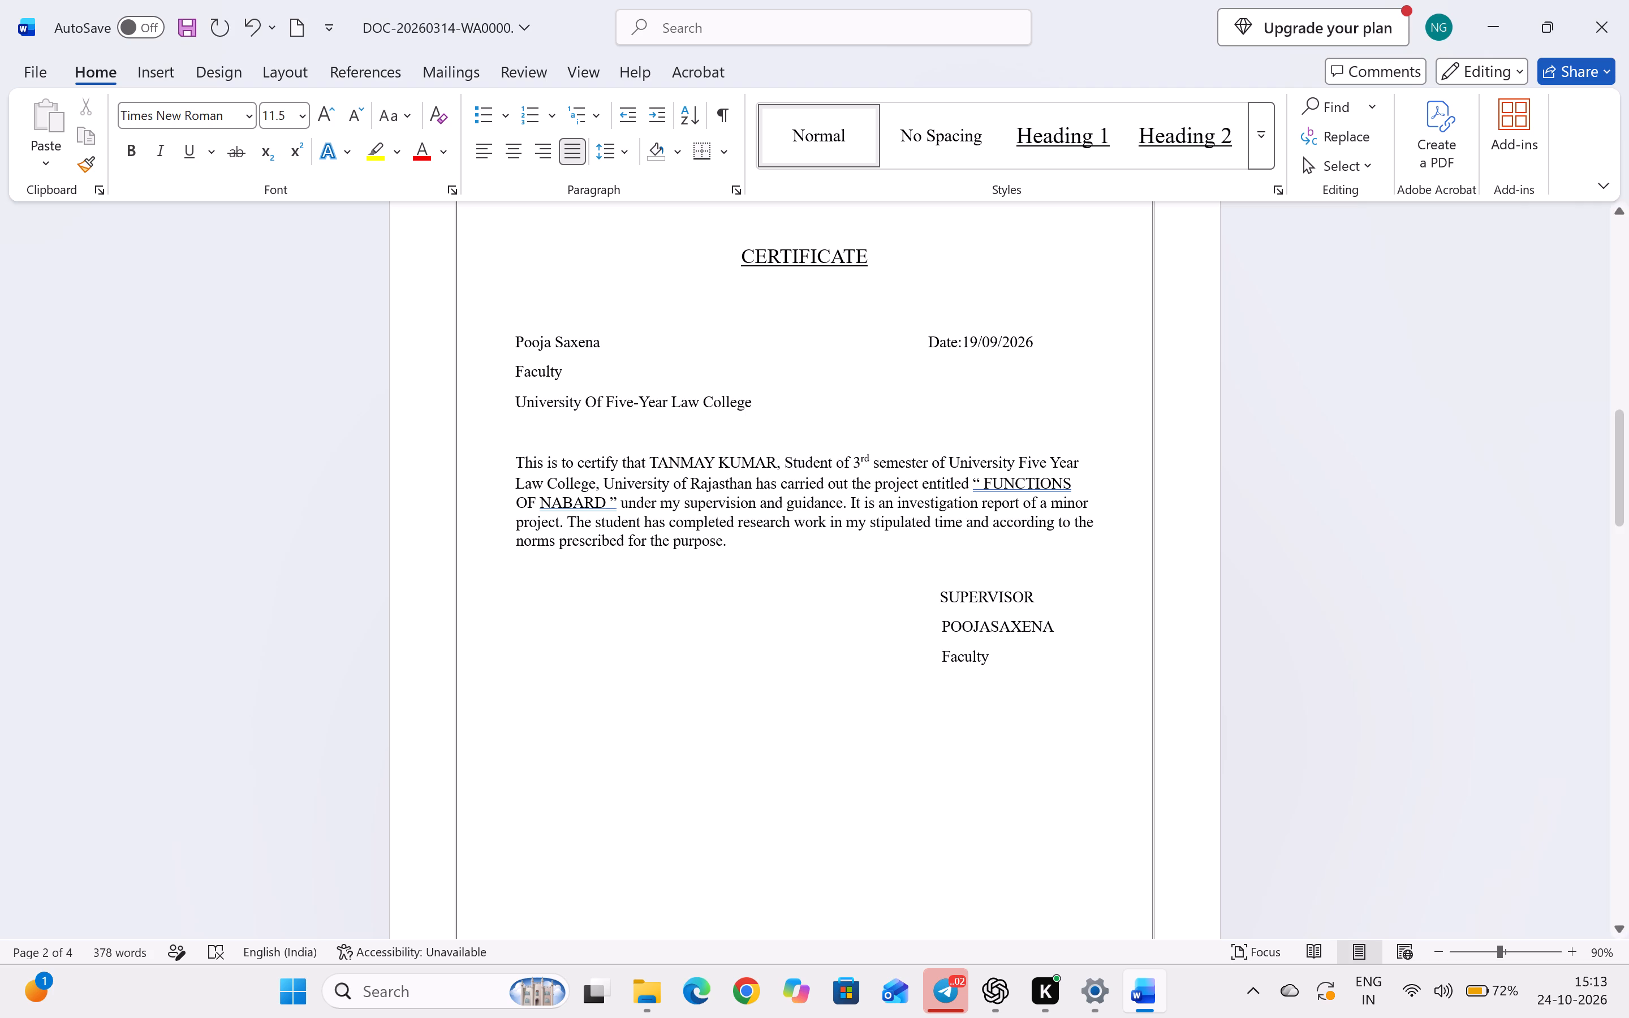
Left-align the supervisor's name line on the certificate and separate the first name and surname with two spaces.
click(474, 145)
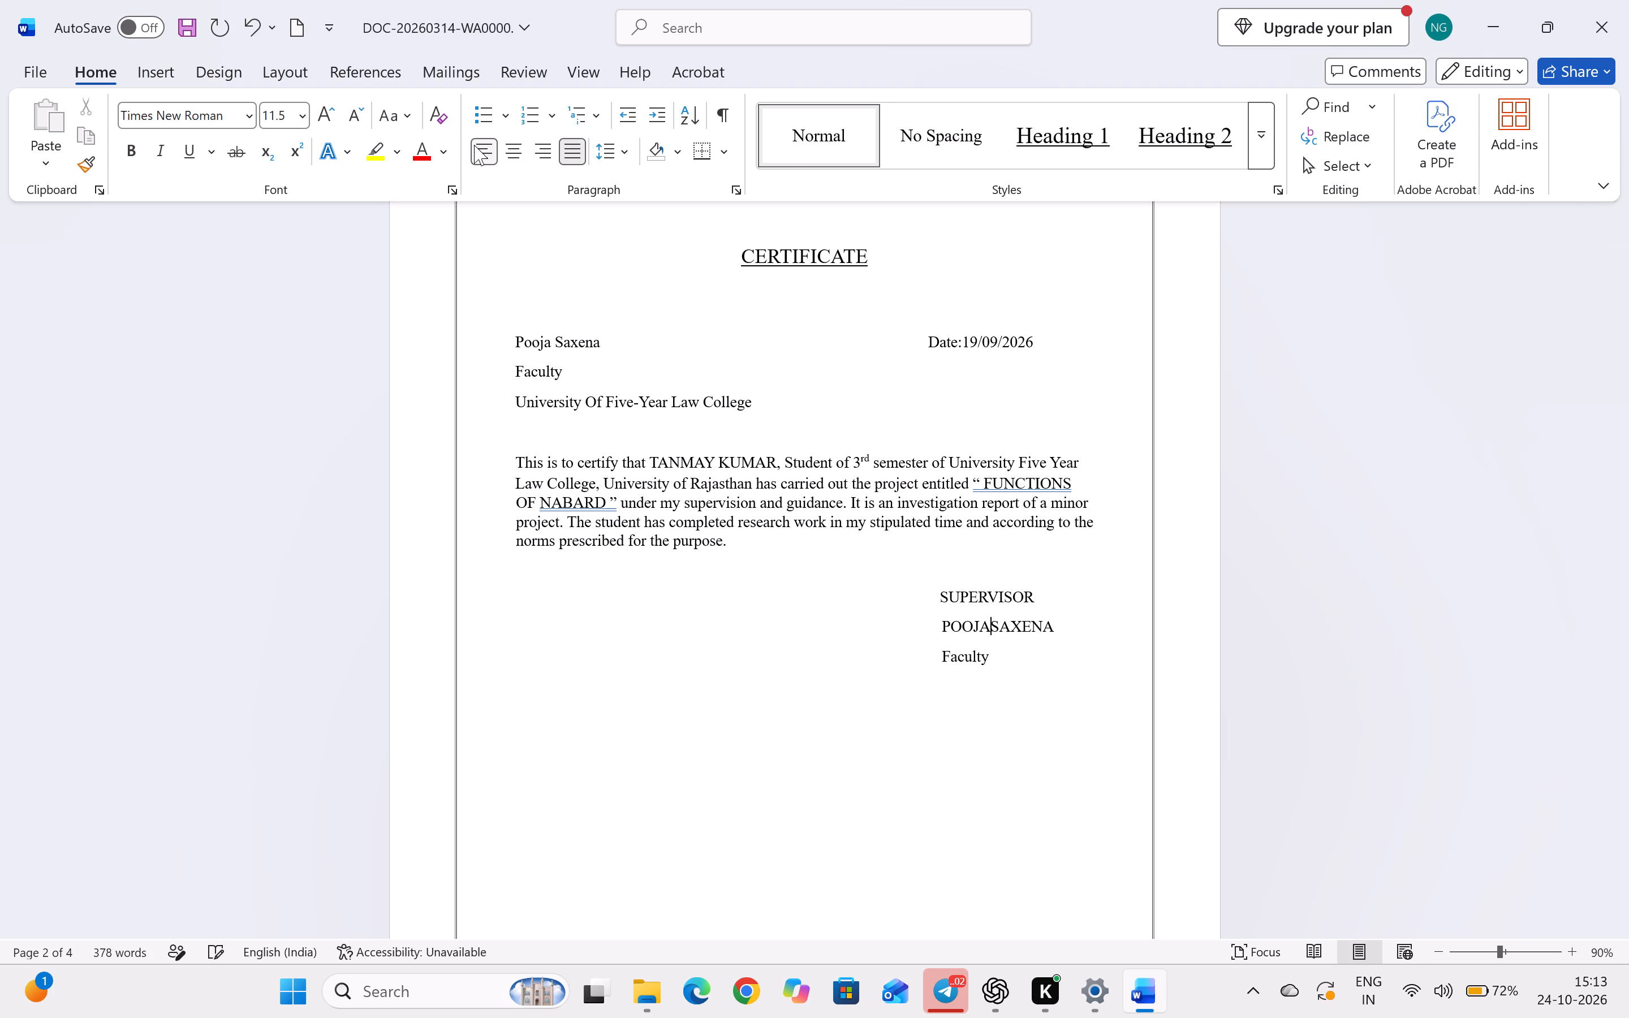
key(space)
key(space)
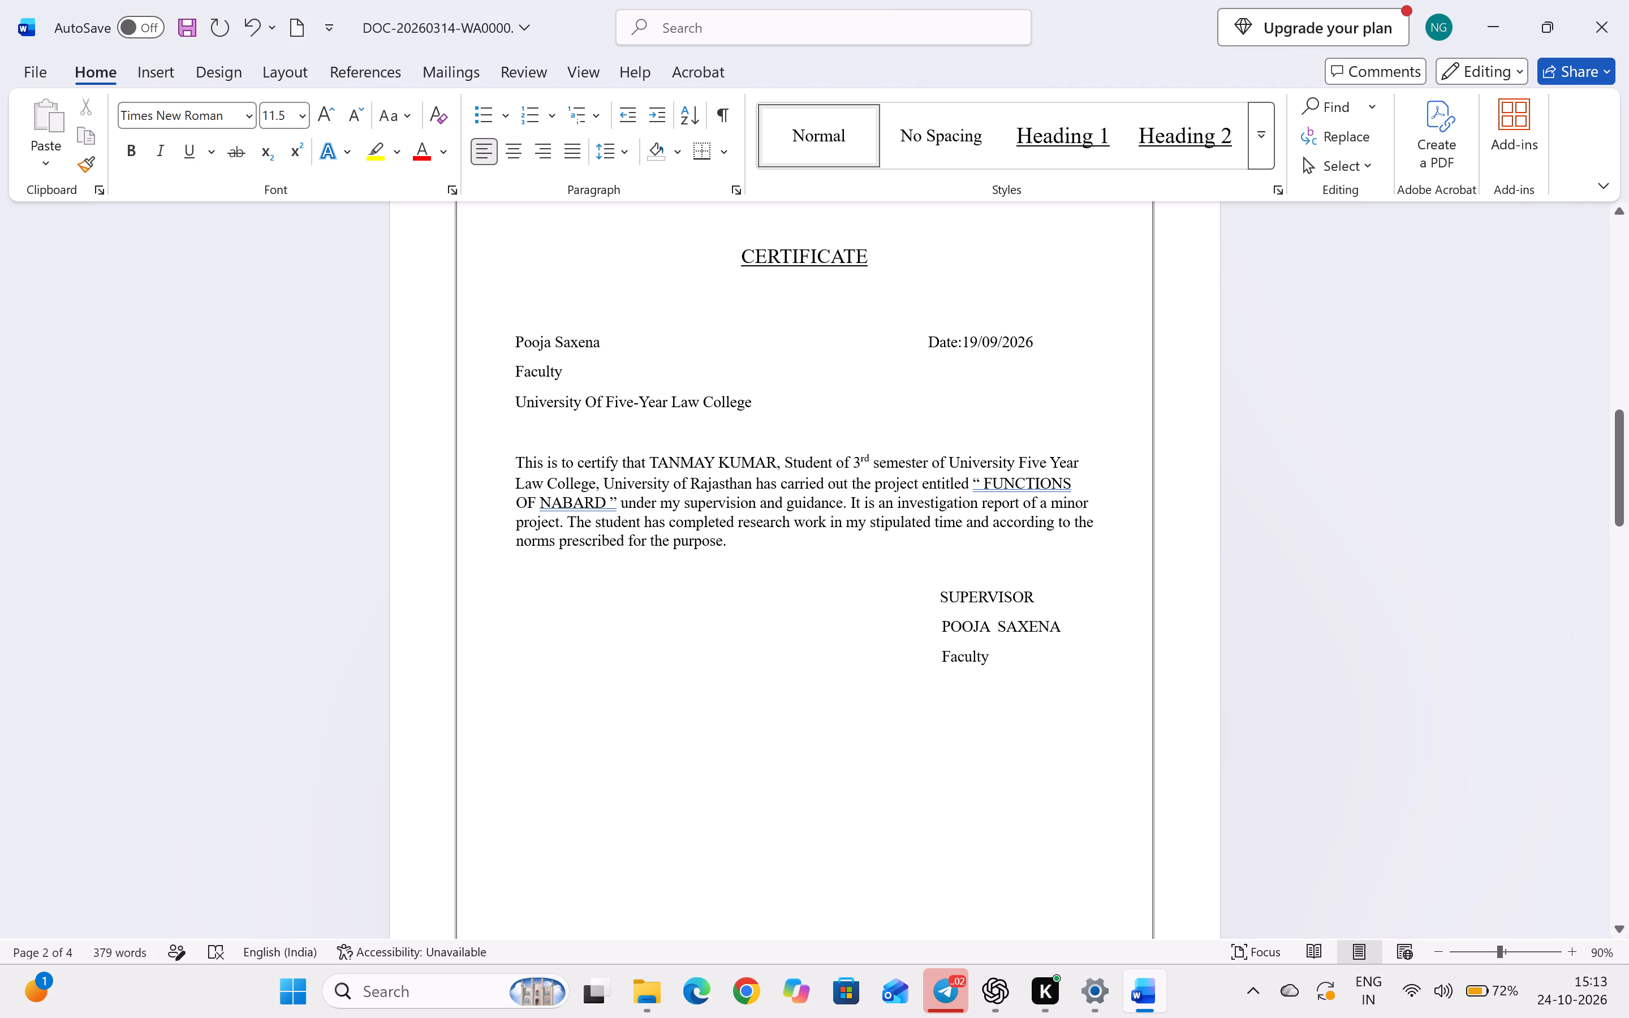
click(940, 622)
Replace the project title in the declaration's first paragraph with FUNCTIONS OF NABARD, enclosed in spaced quotation marks.
scroll(1007, 687, down, 1)
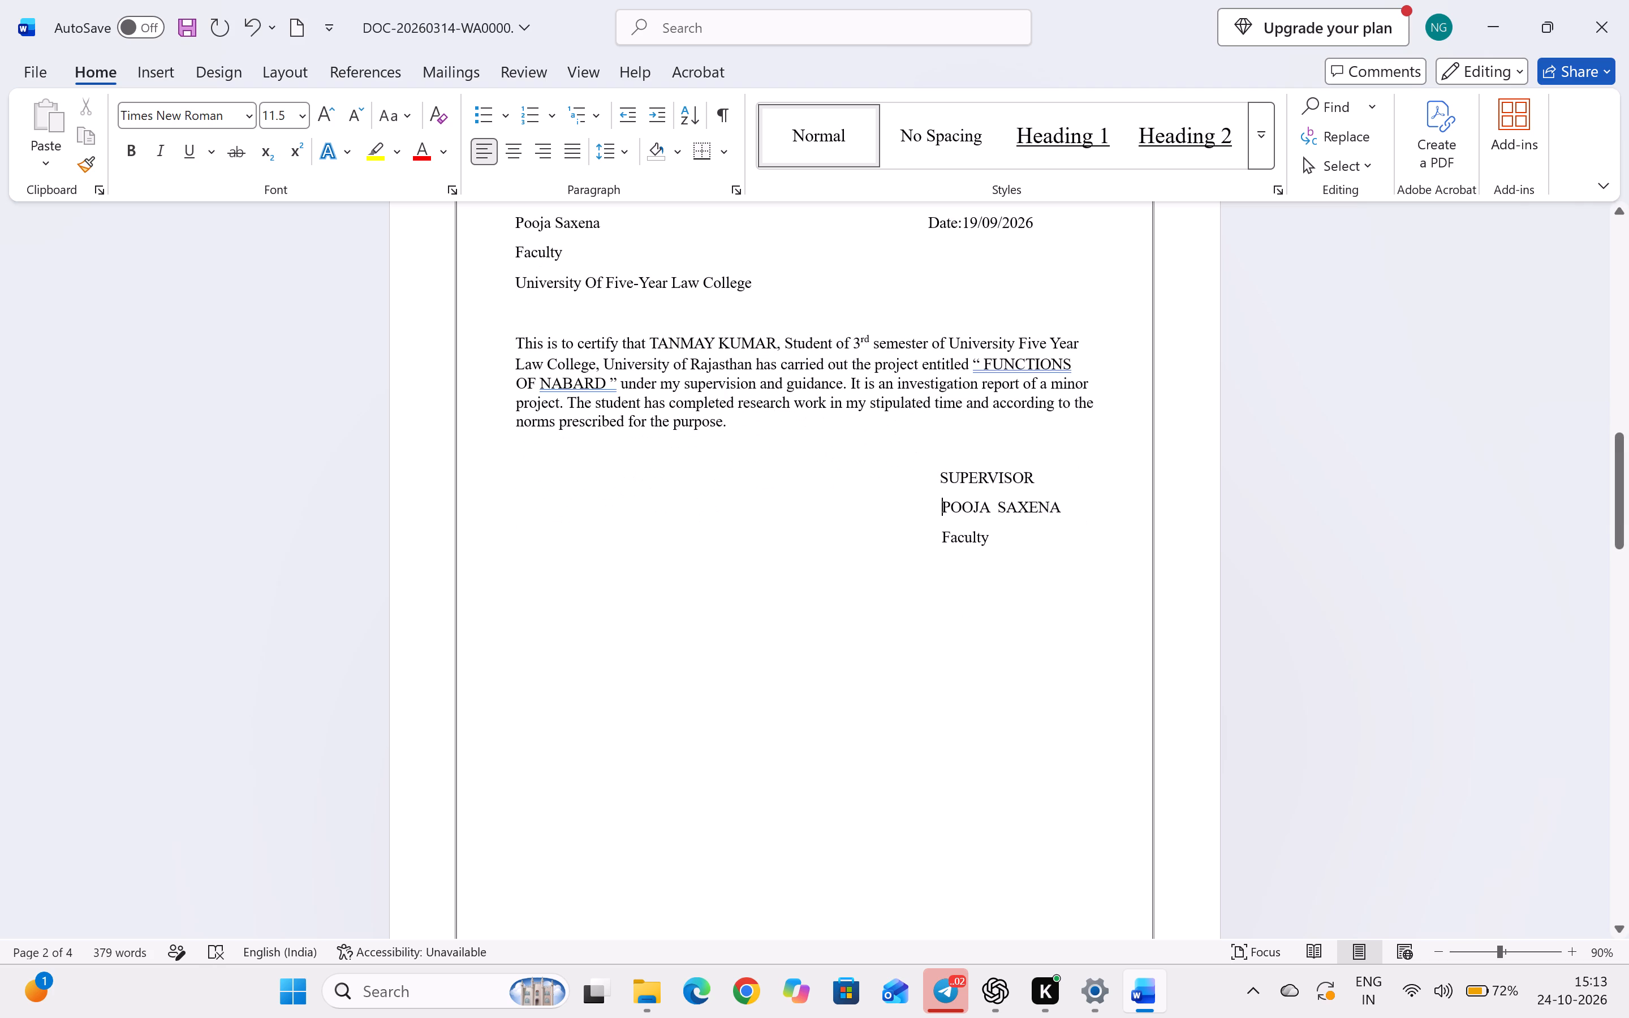
scroll(1007, 687, down, 4)
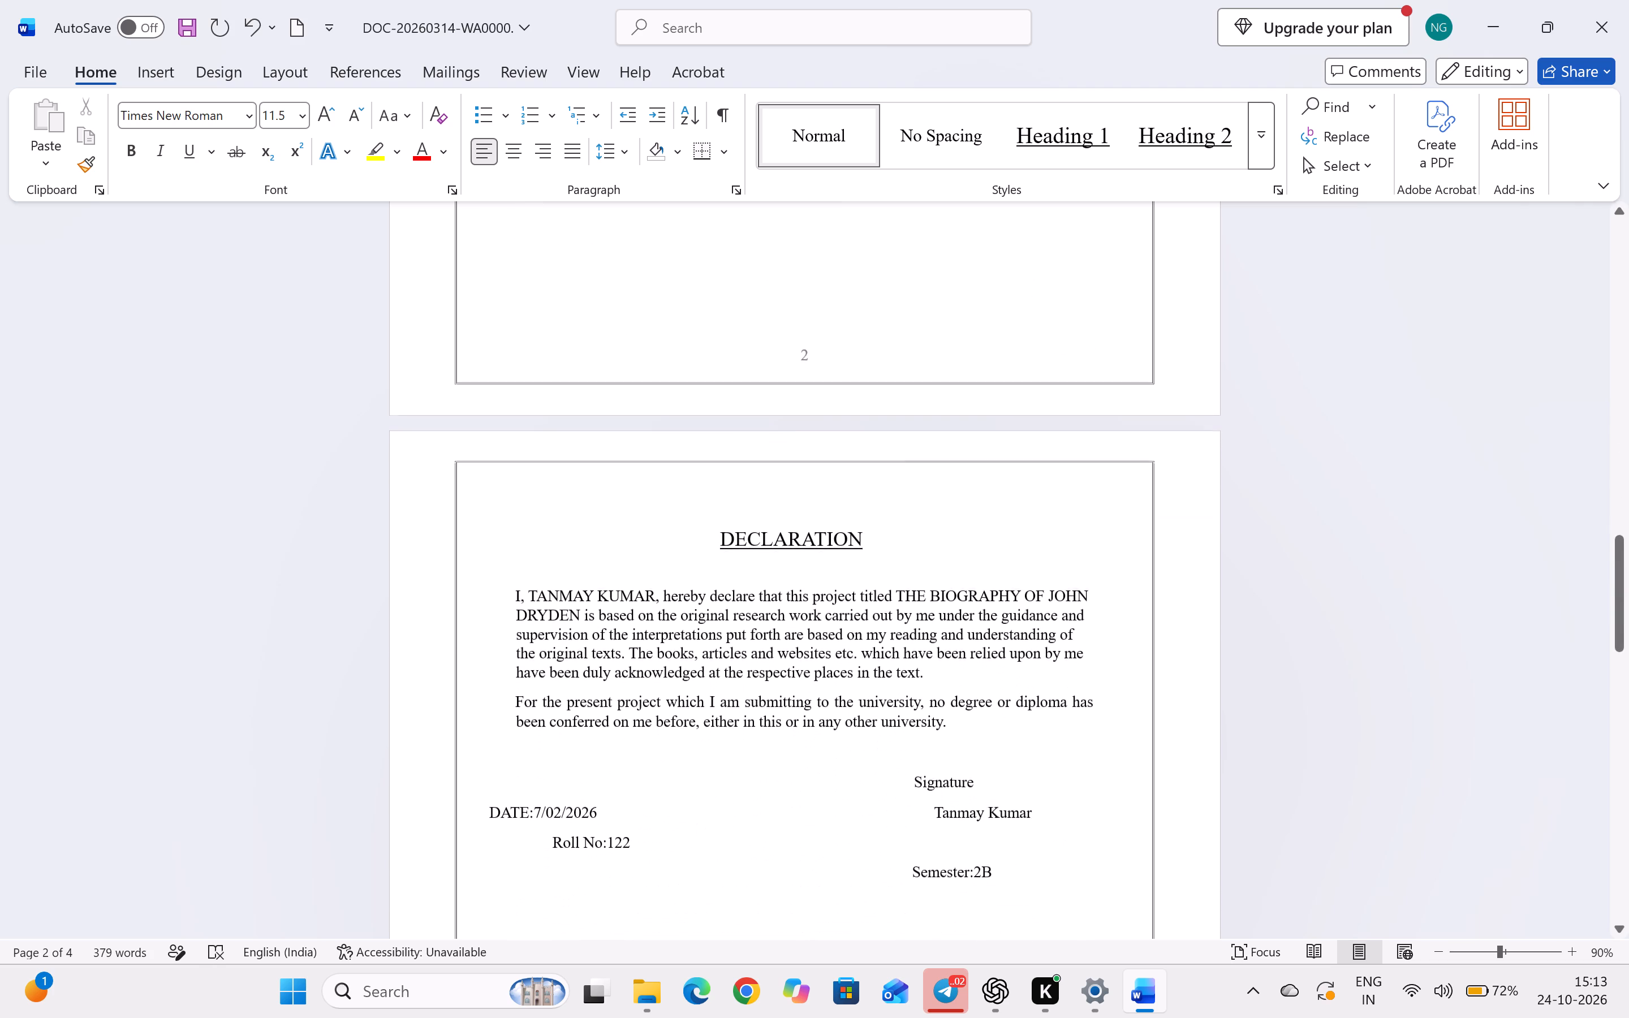
click(808, 629)
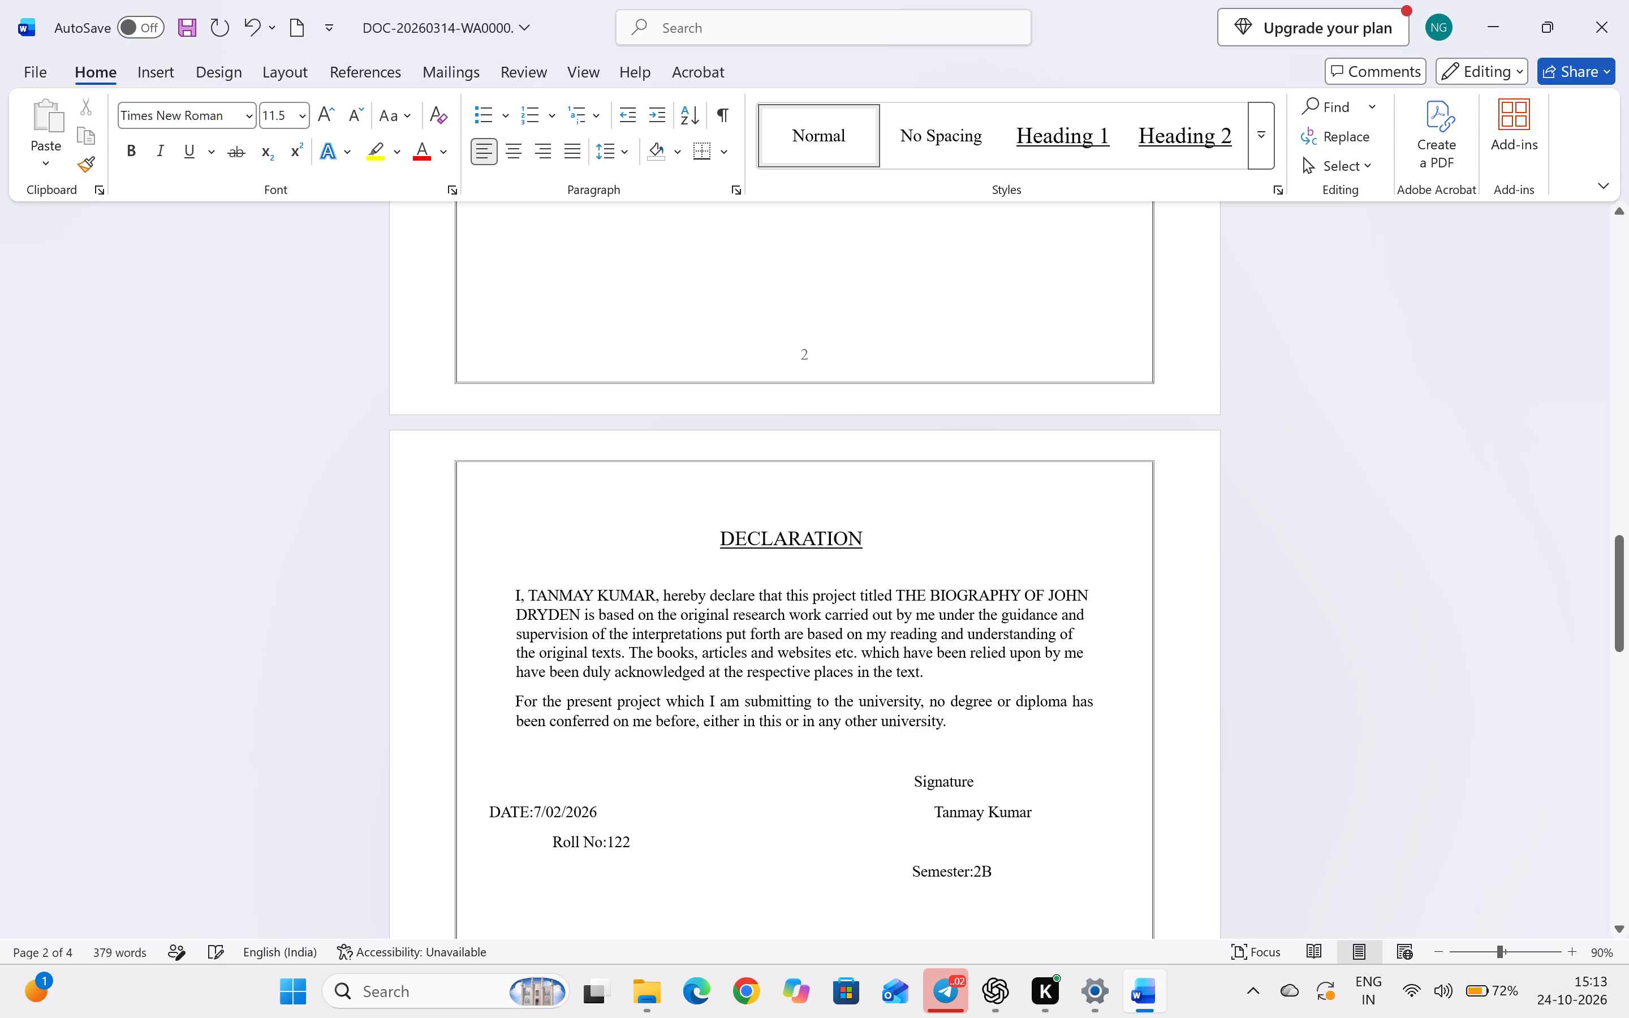
click(576, 612)
key(BackSpace)
key(BackSpace)
key(BackSpace)
key(BackSpace)
key(BackSpace)
key(BackSpace)
key(BackSpace)
key(BackSpace)
key(BackSpace)
key(BackSpace)
key(BackSpace)
key(BackSpace)
key(BackSpace)
key(BackSpace)
key(BackSpace)
key(BackSpace)
key(BackSpace)
key(BackSpace)
key(BackSpace)
key(BackSpace)
key(BackSpace)
key(BackSpace)
key(BackSpace)
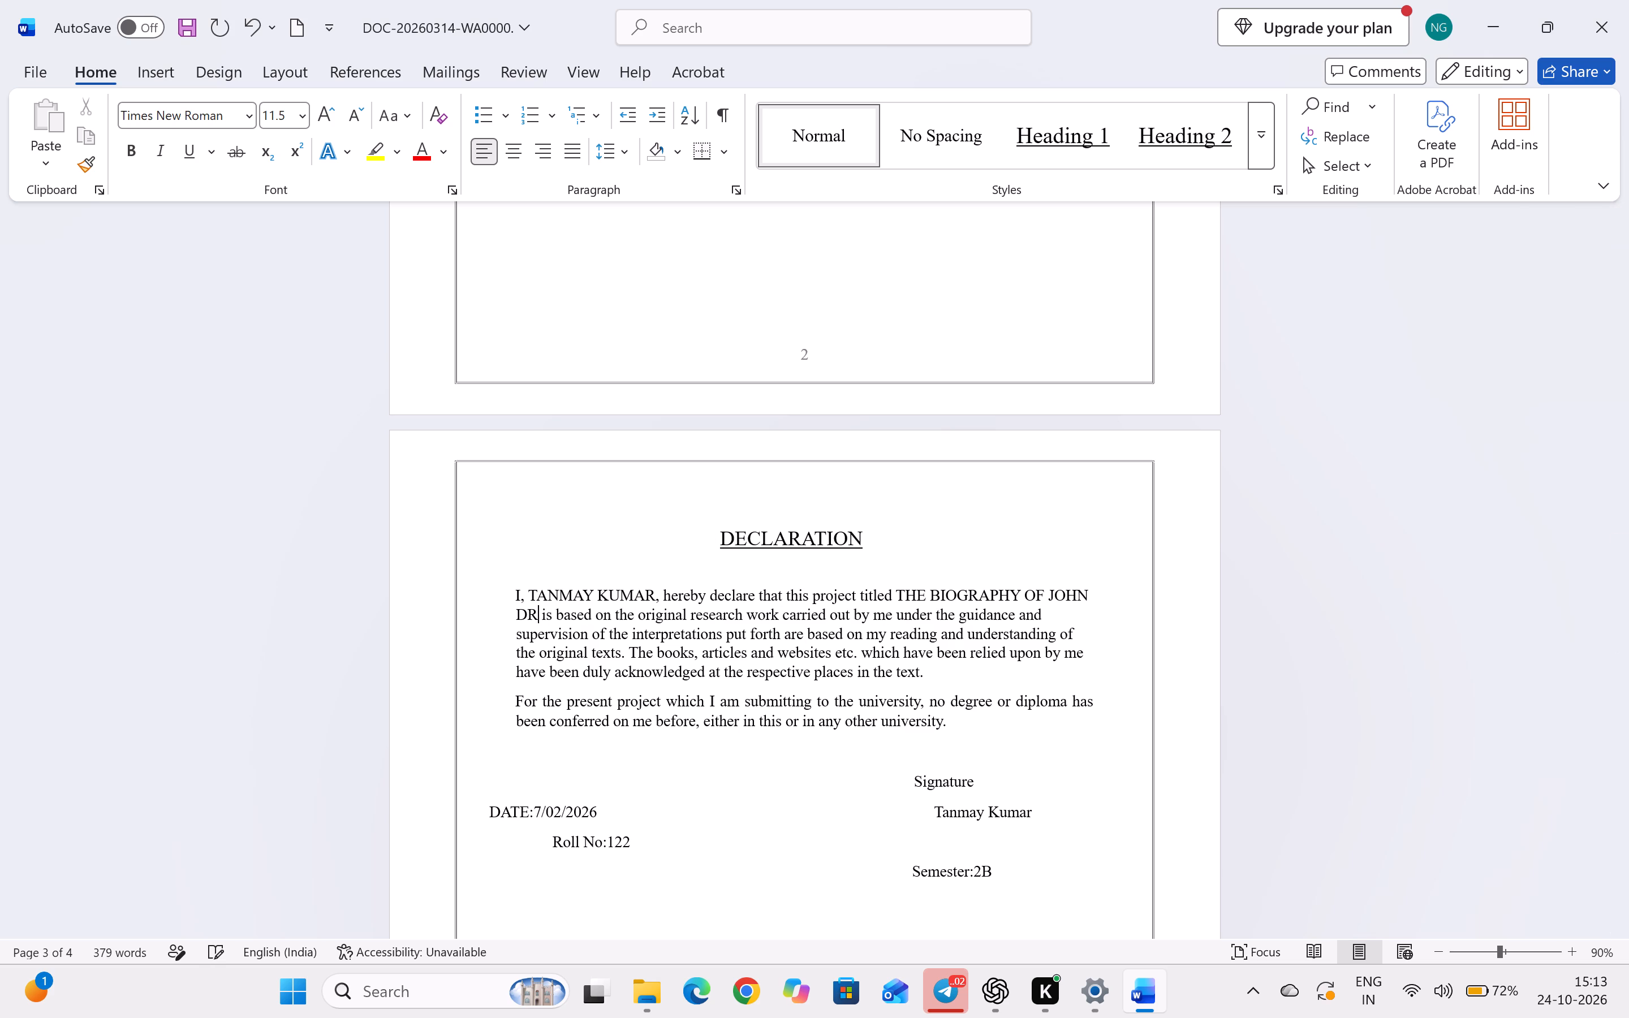
key(space)
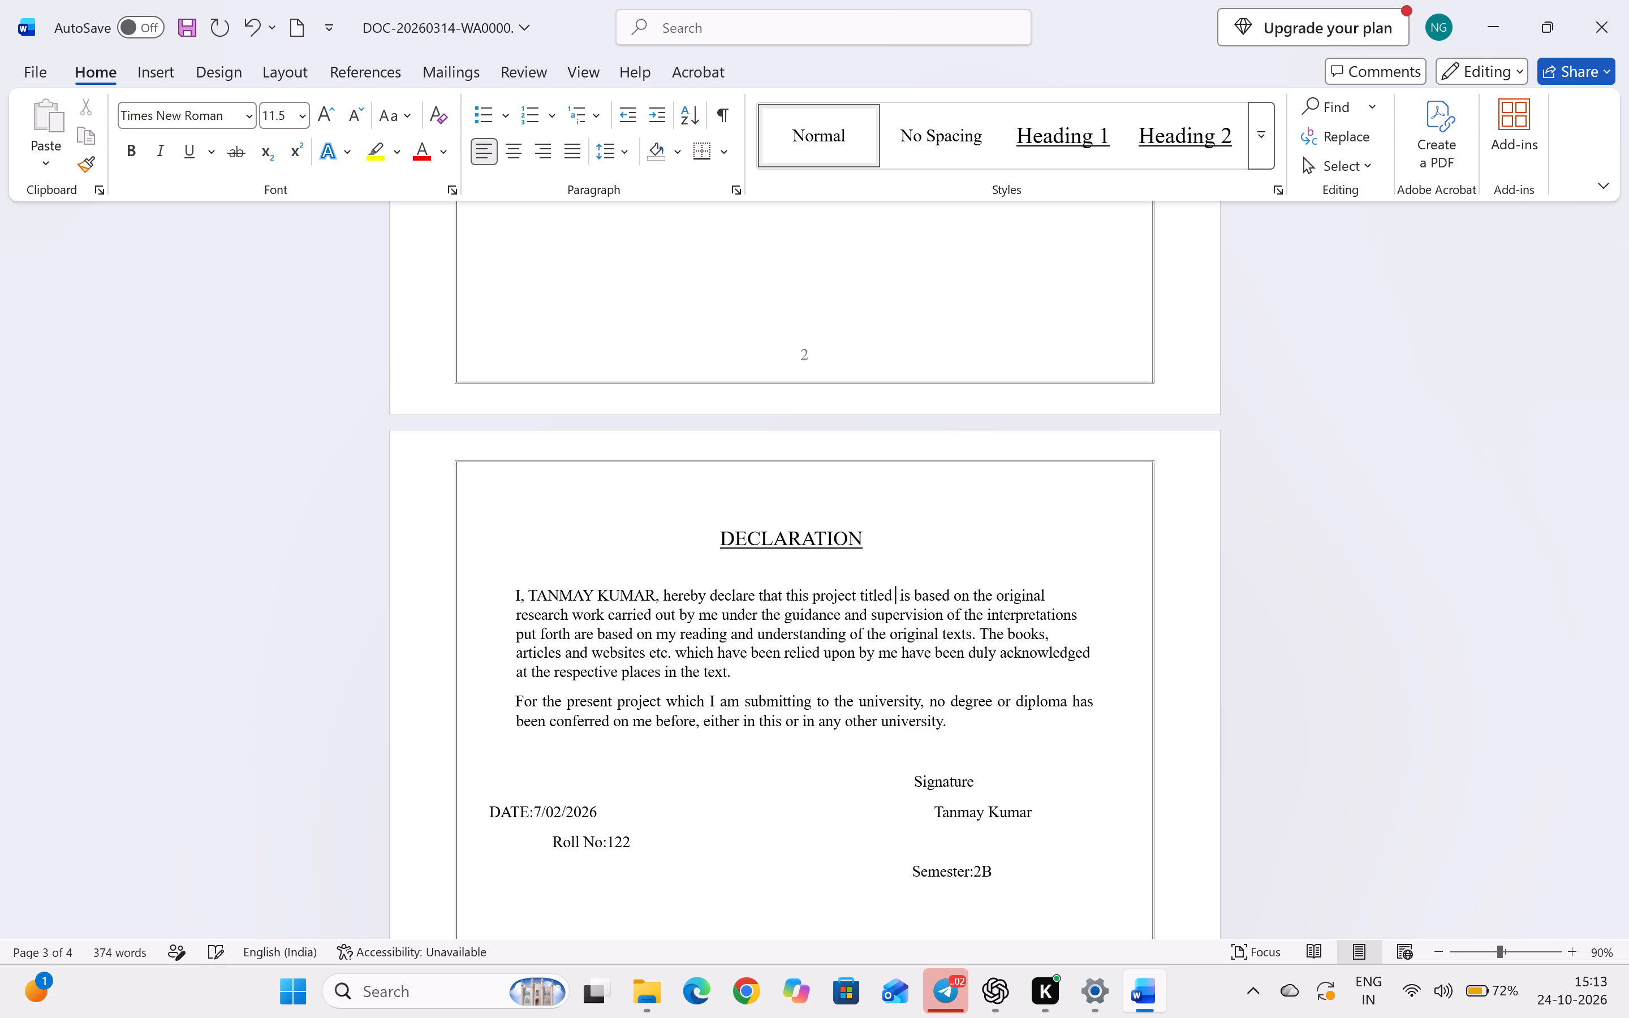
key(shift+quotedbl)
key(space)
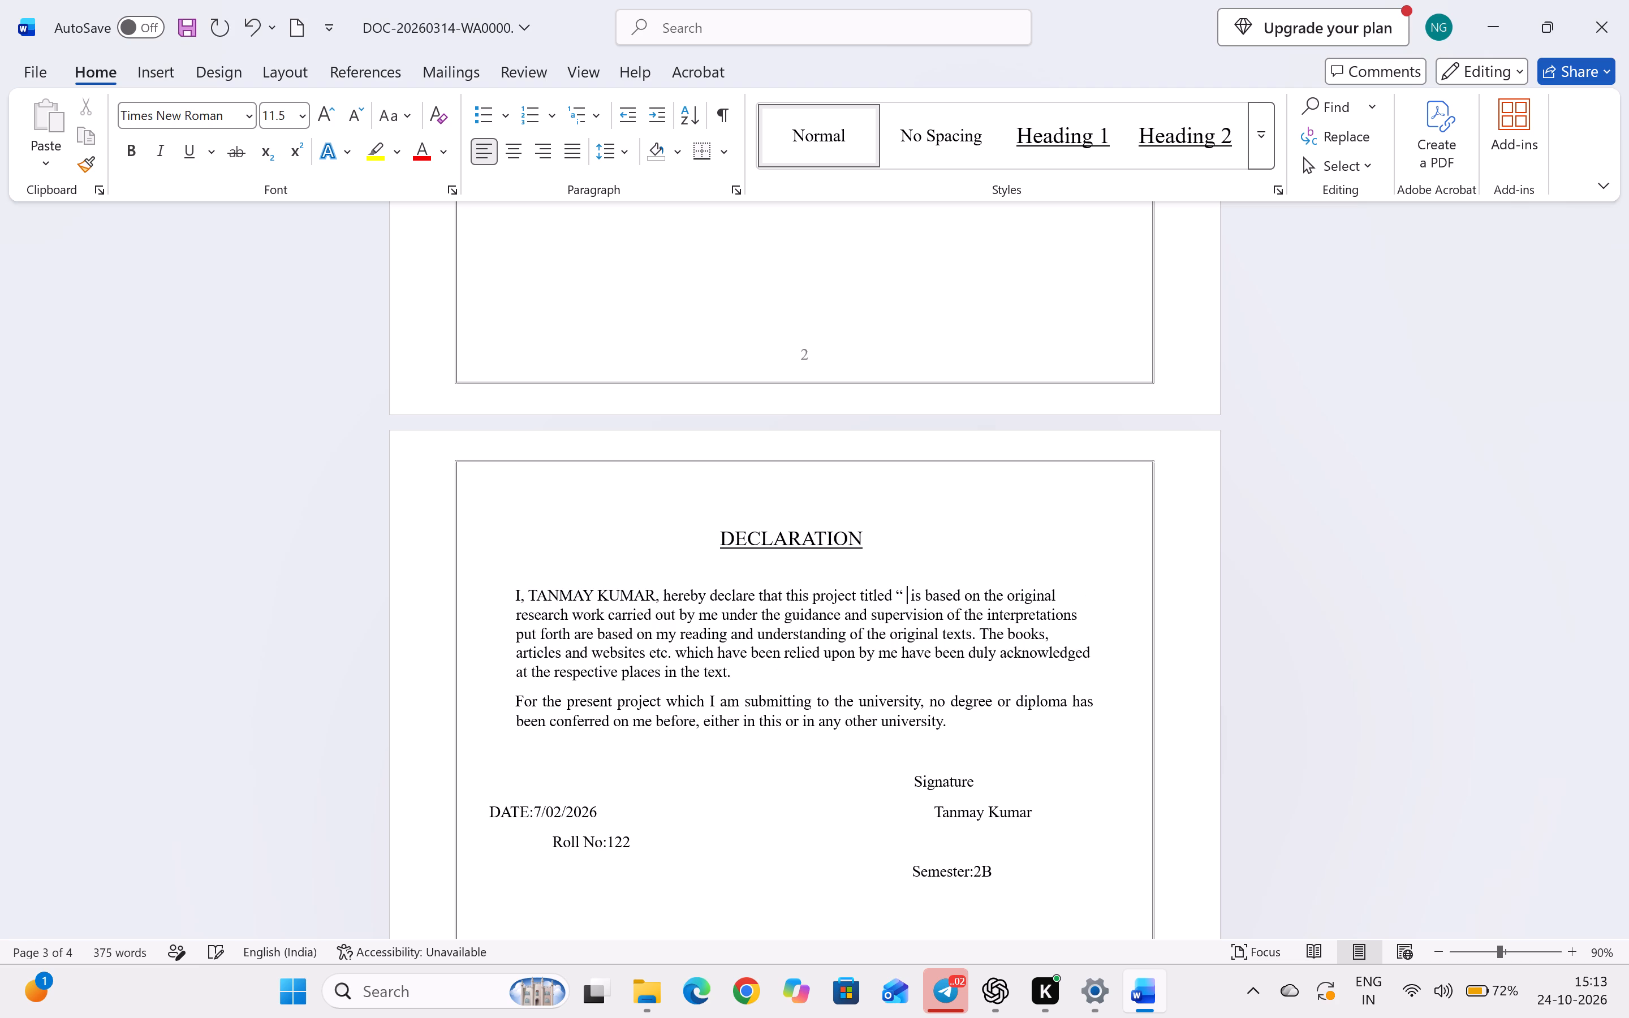
text(FUNCTIONS OF NABARD)
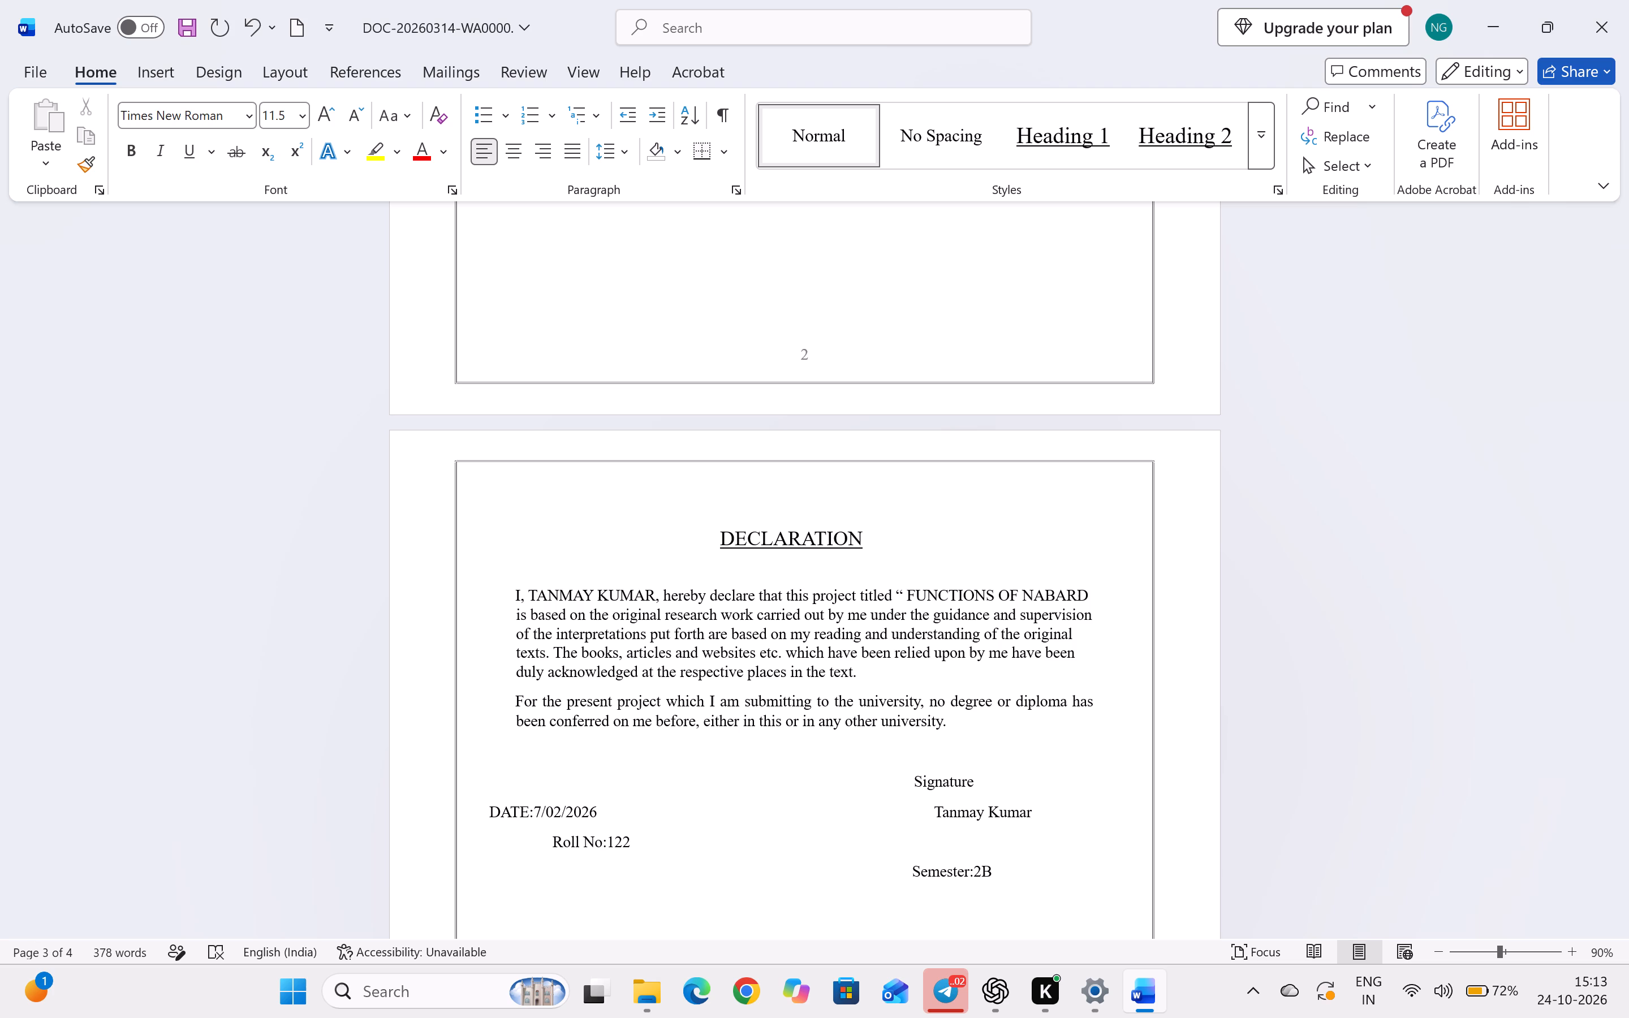
key(space)
text(")
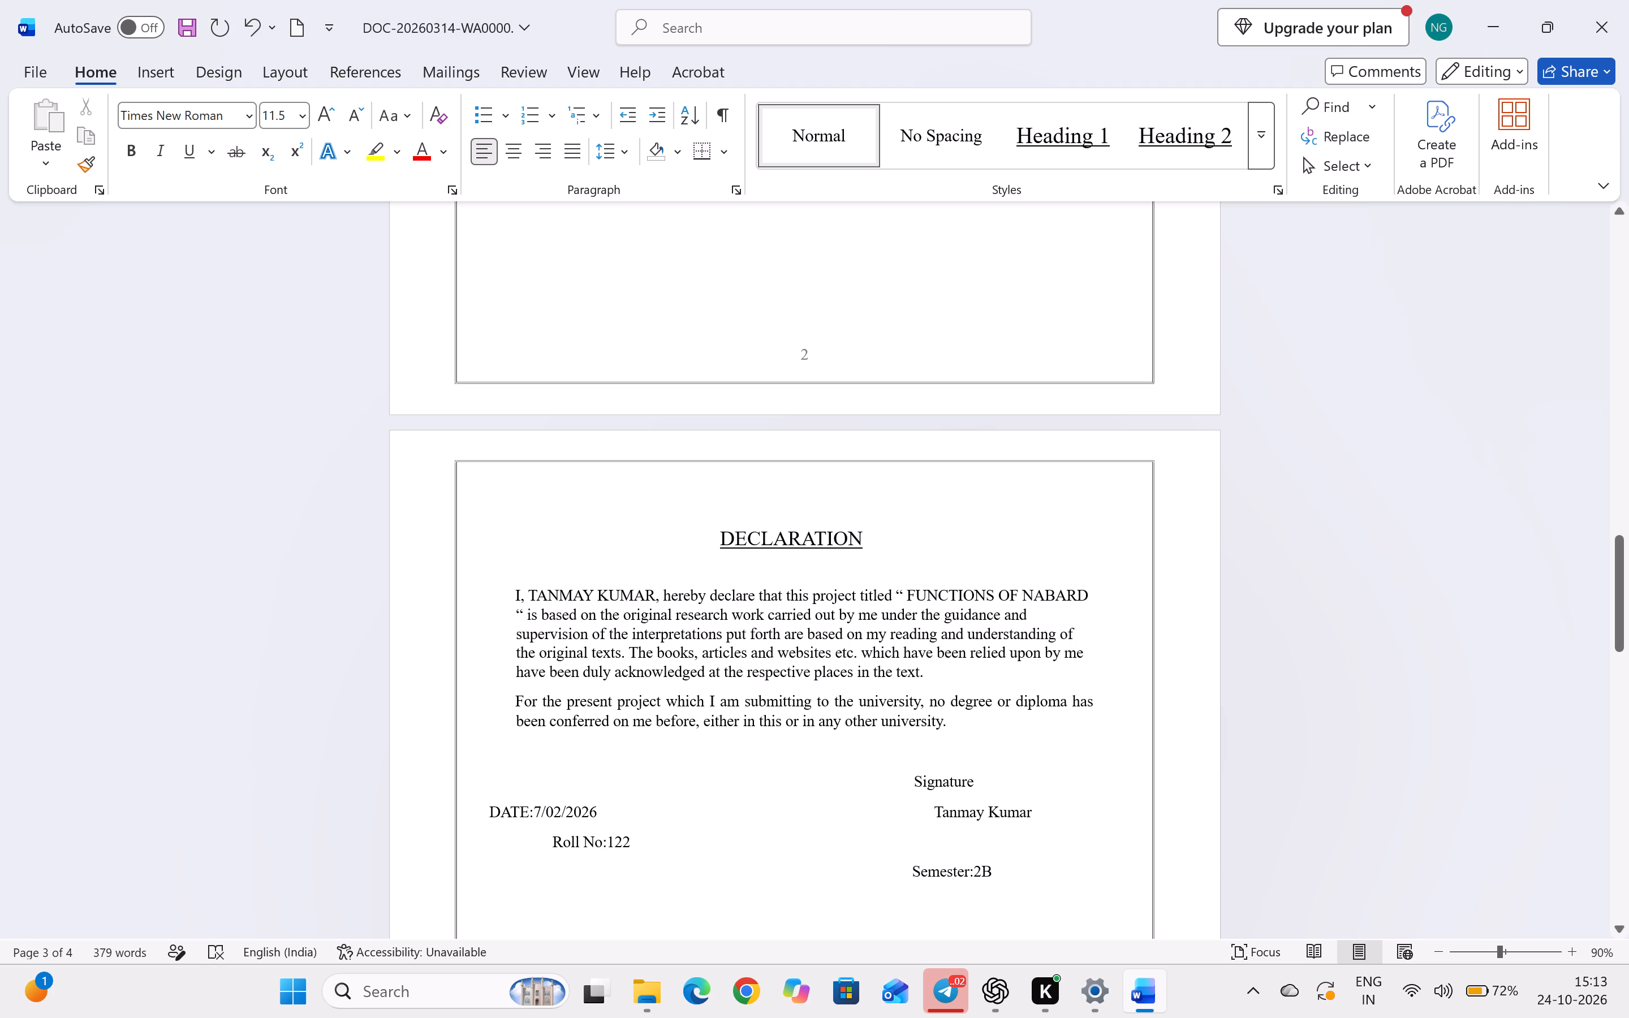
click(919, 614)
Left-align the declaration's DATE line and indent it with eight spaces to roughly match the paragraph text above.
click(923, 627)
scroll(754, 713, down, 1)
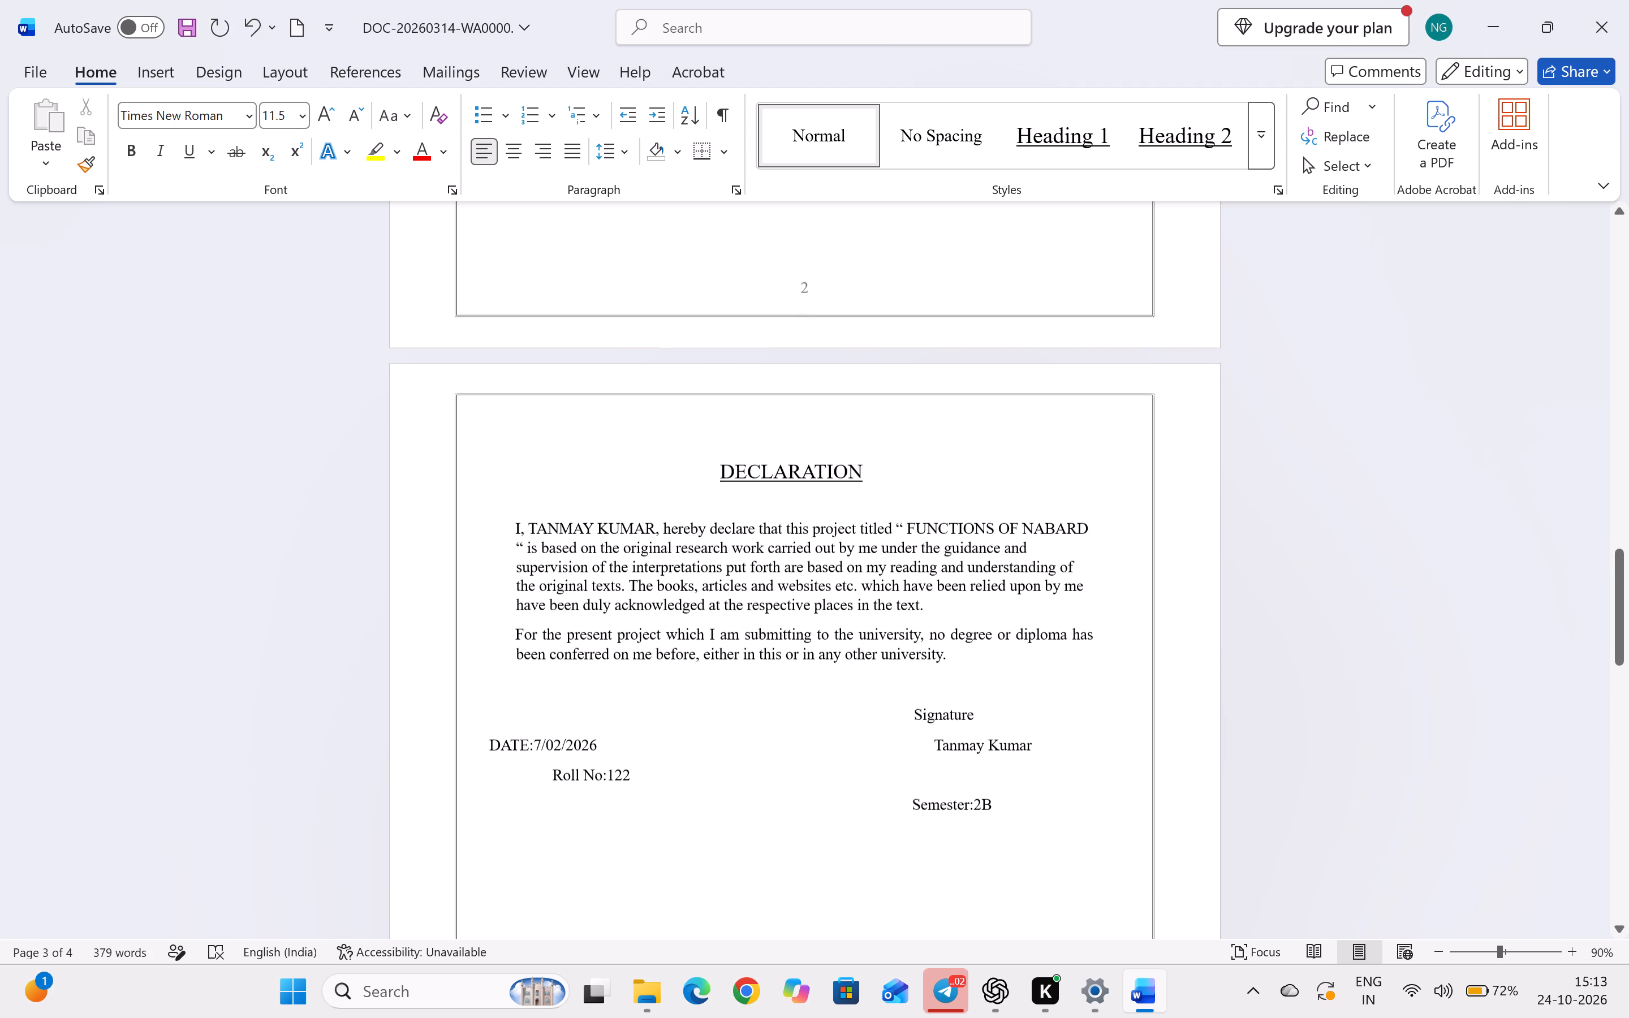
scroll(754, 713, down, 1)
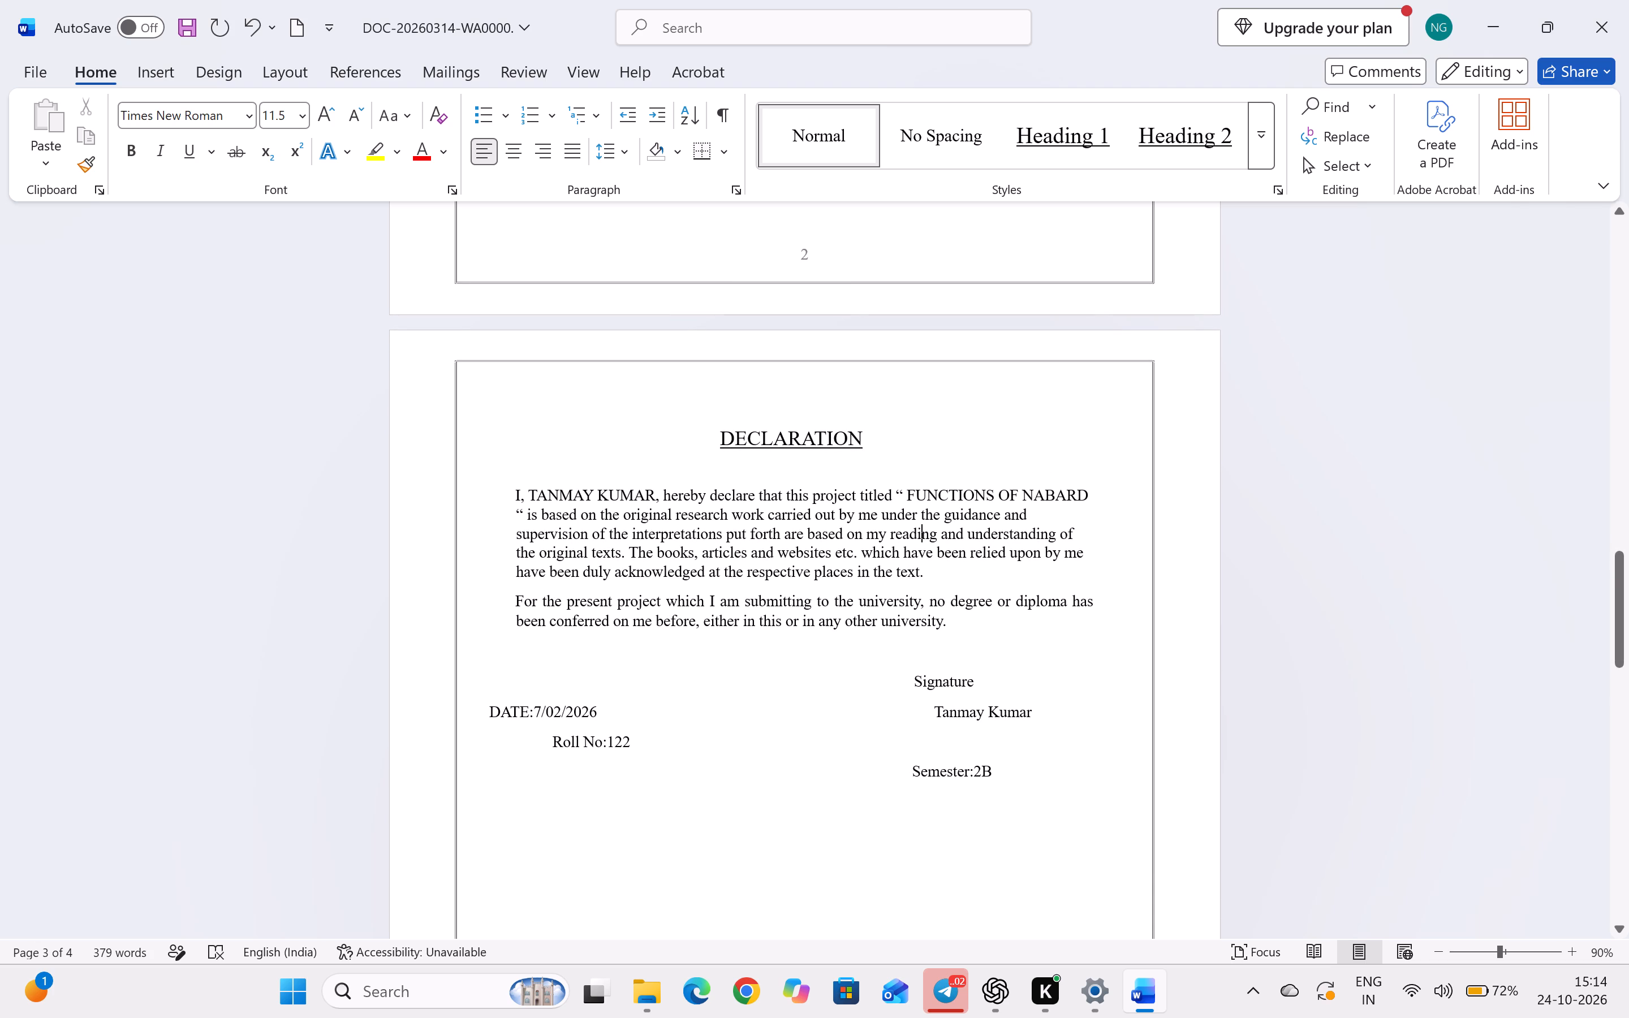
click(486, 716)
click(474, 160)
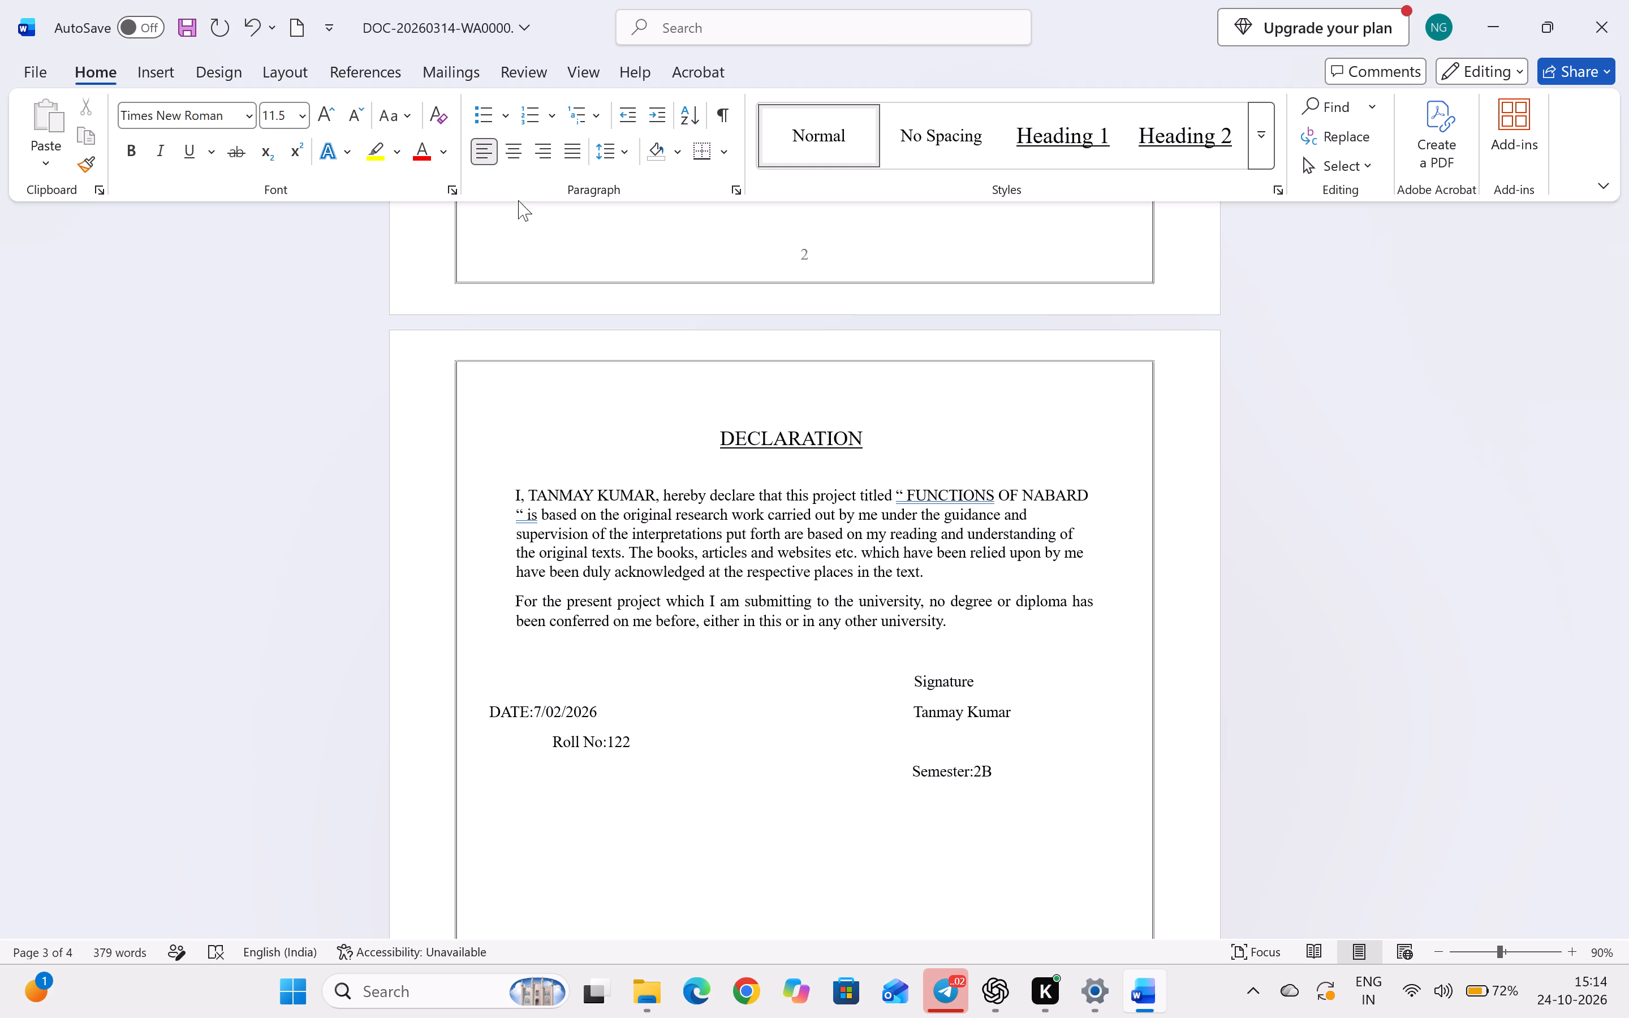
key(space)
key(space)
key(space)
key(space)
key(space)
key(space)
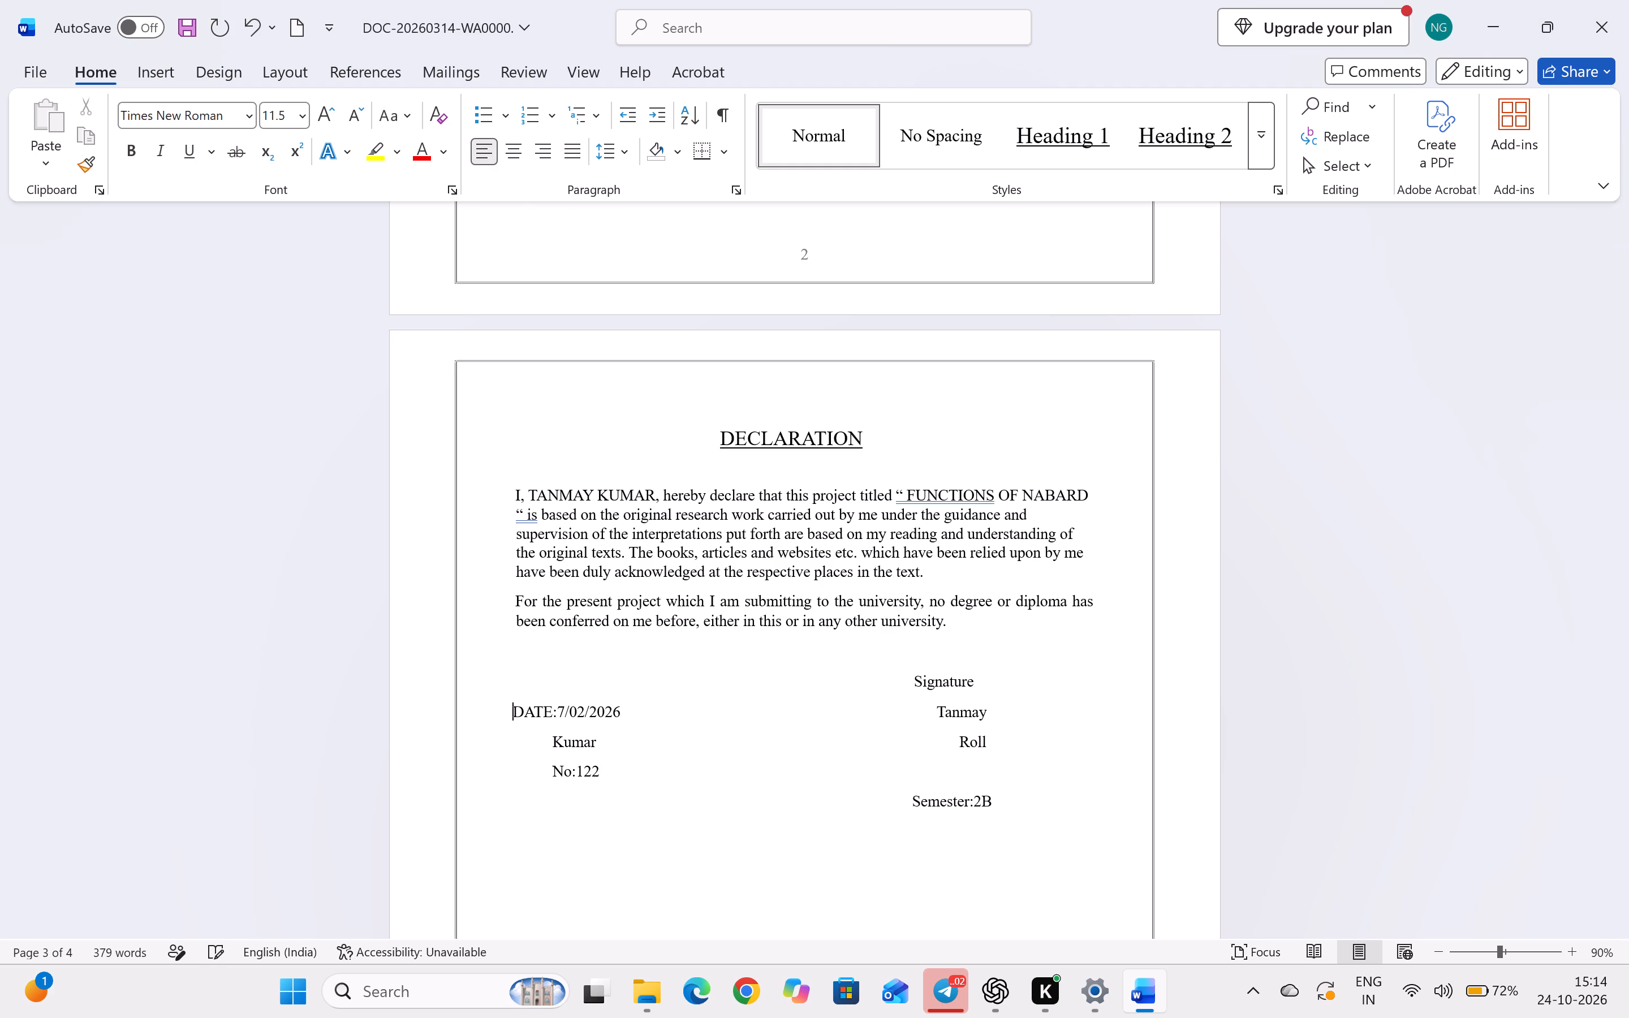
key(space)
key(space)
key(space)
key(space)
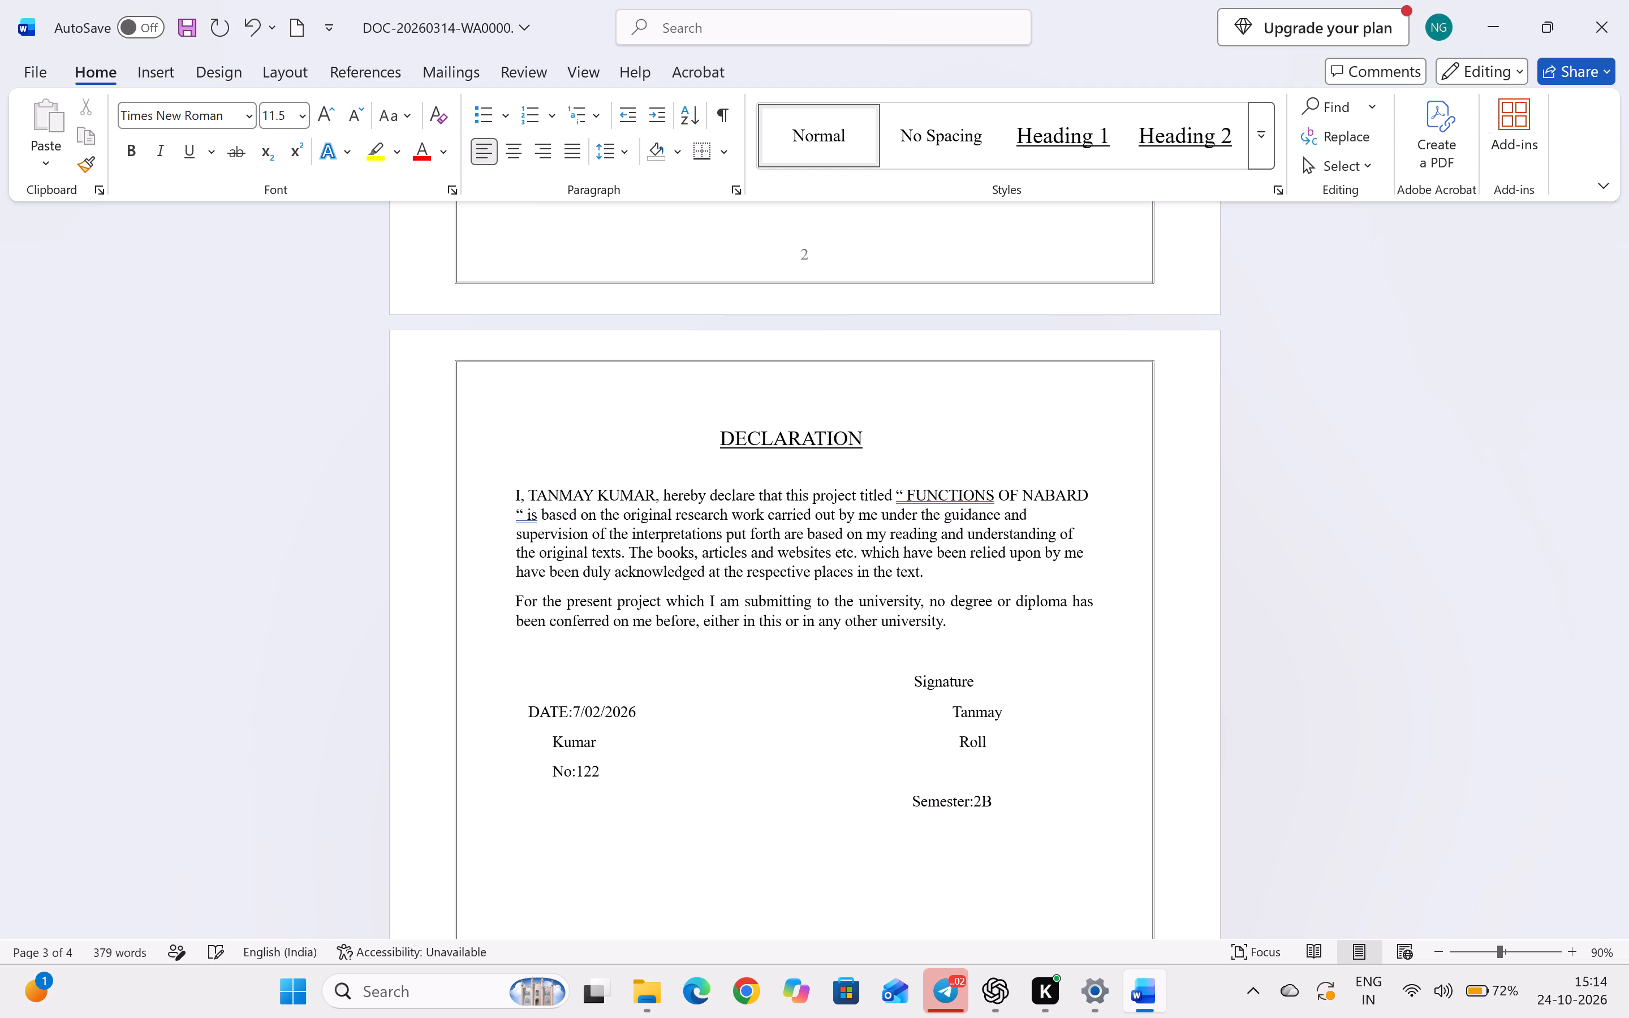
key(space)
key(space)
key(space)
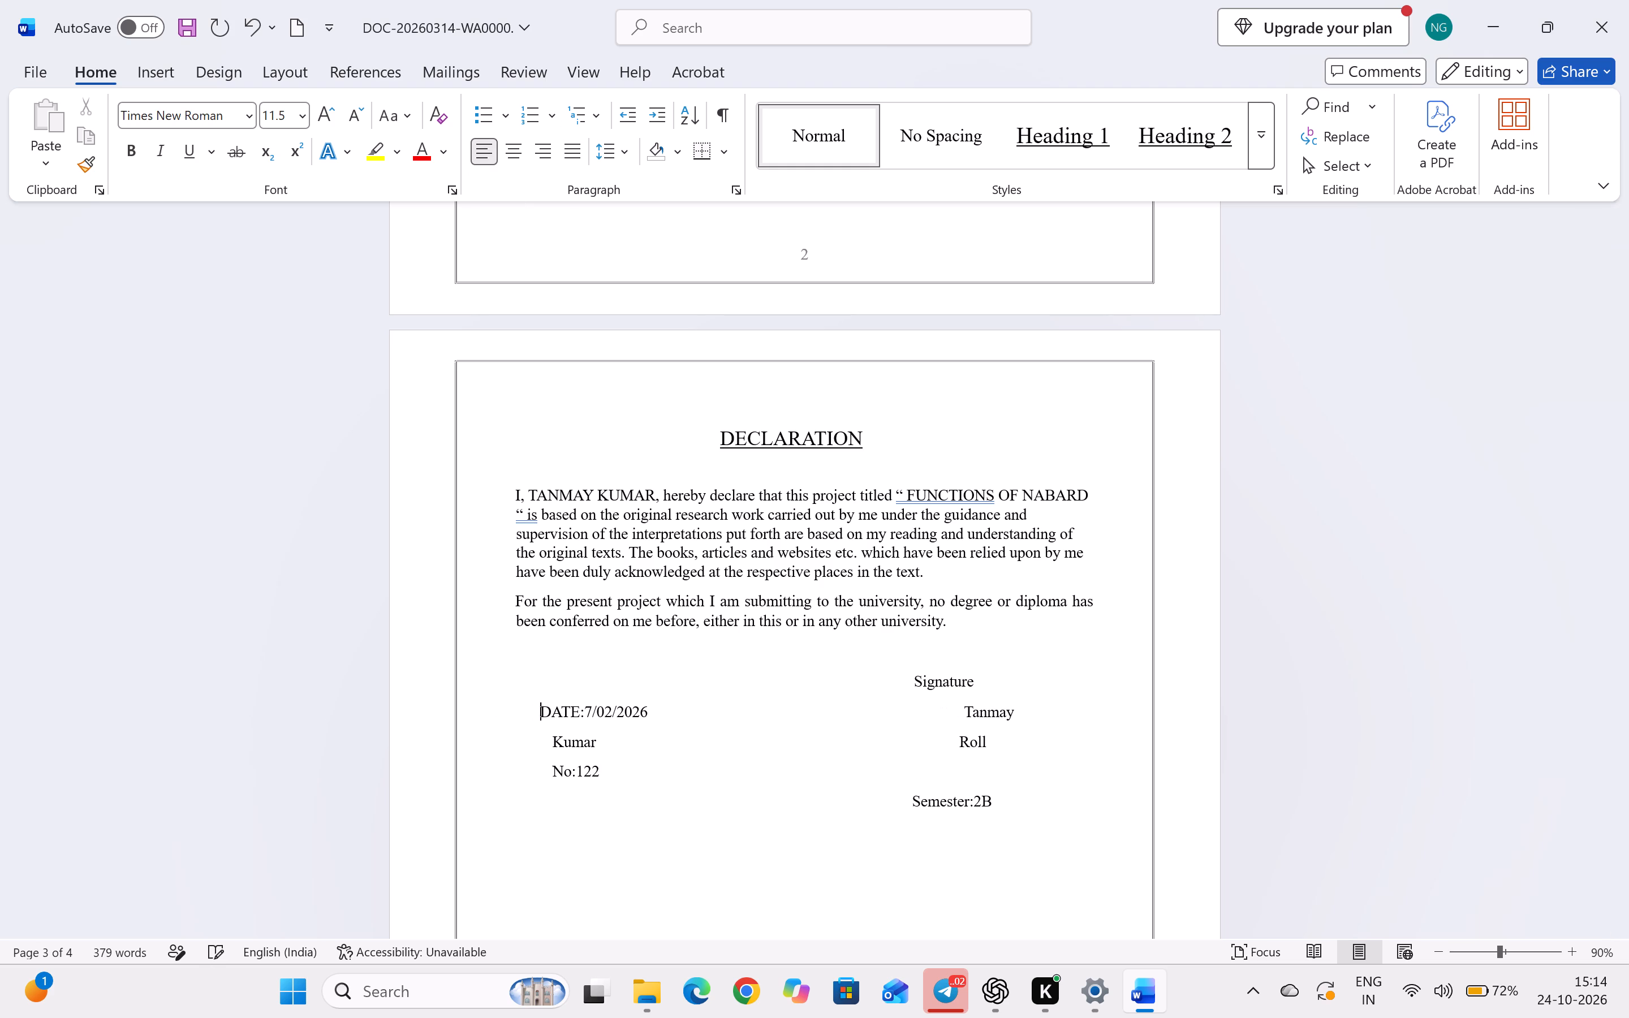
key(space)
key(BackSpace)
key(BackSpace)
key(BackSpace)
key(BackSpace)
key(BackSpace)
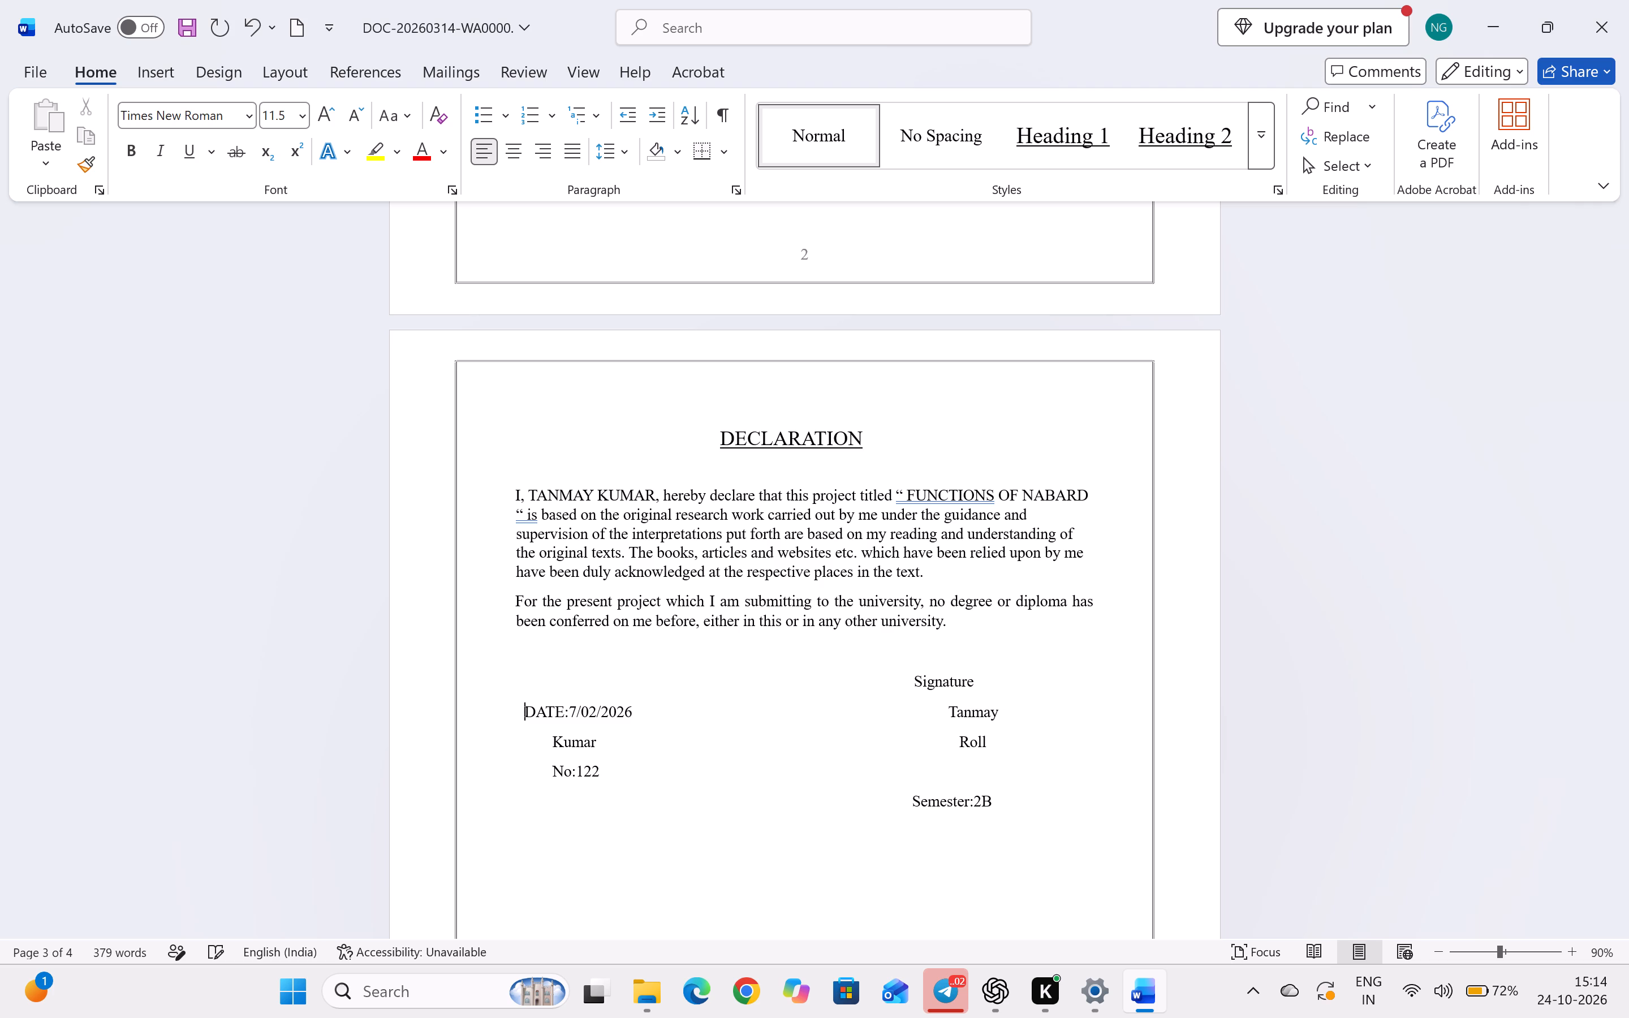
key(BackSpace)
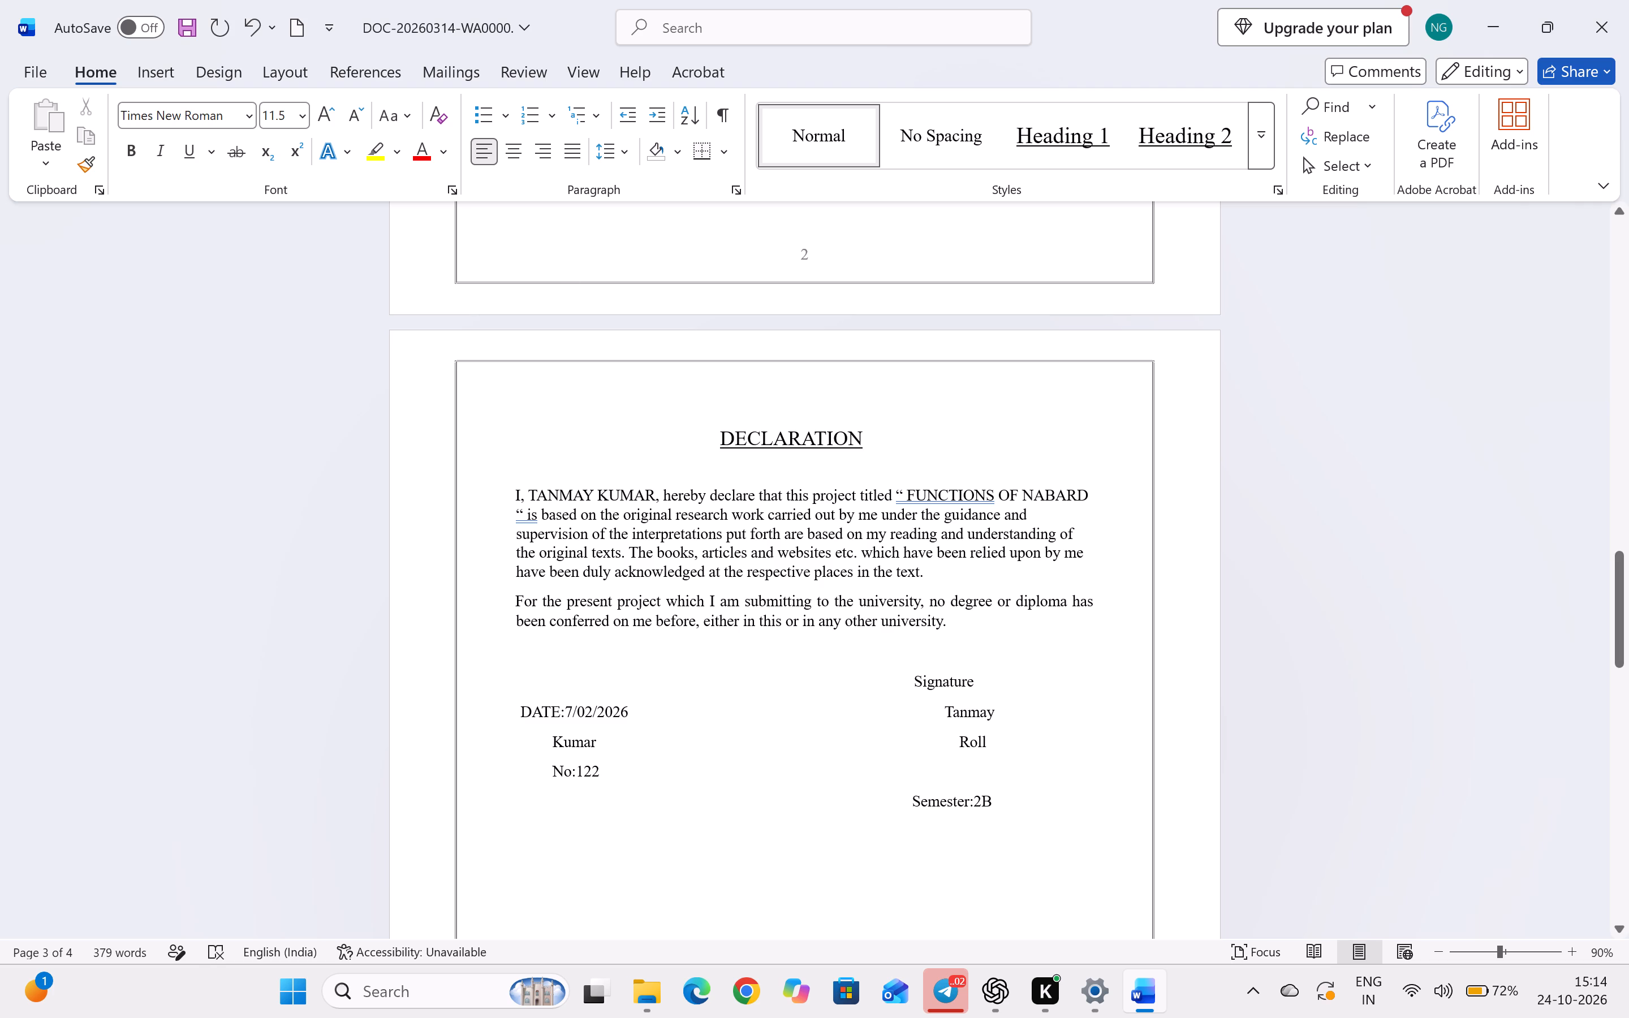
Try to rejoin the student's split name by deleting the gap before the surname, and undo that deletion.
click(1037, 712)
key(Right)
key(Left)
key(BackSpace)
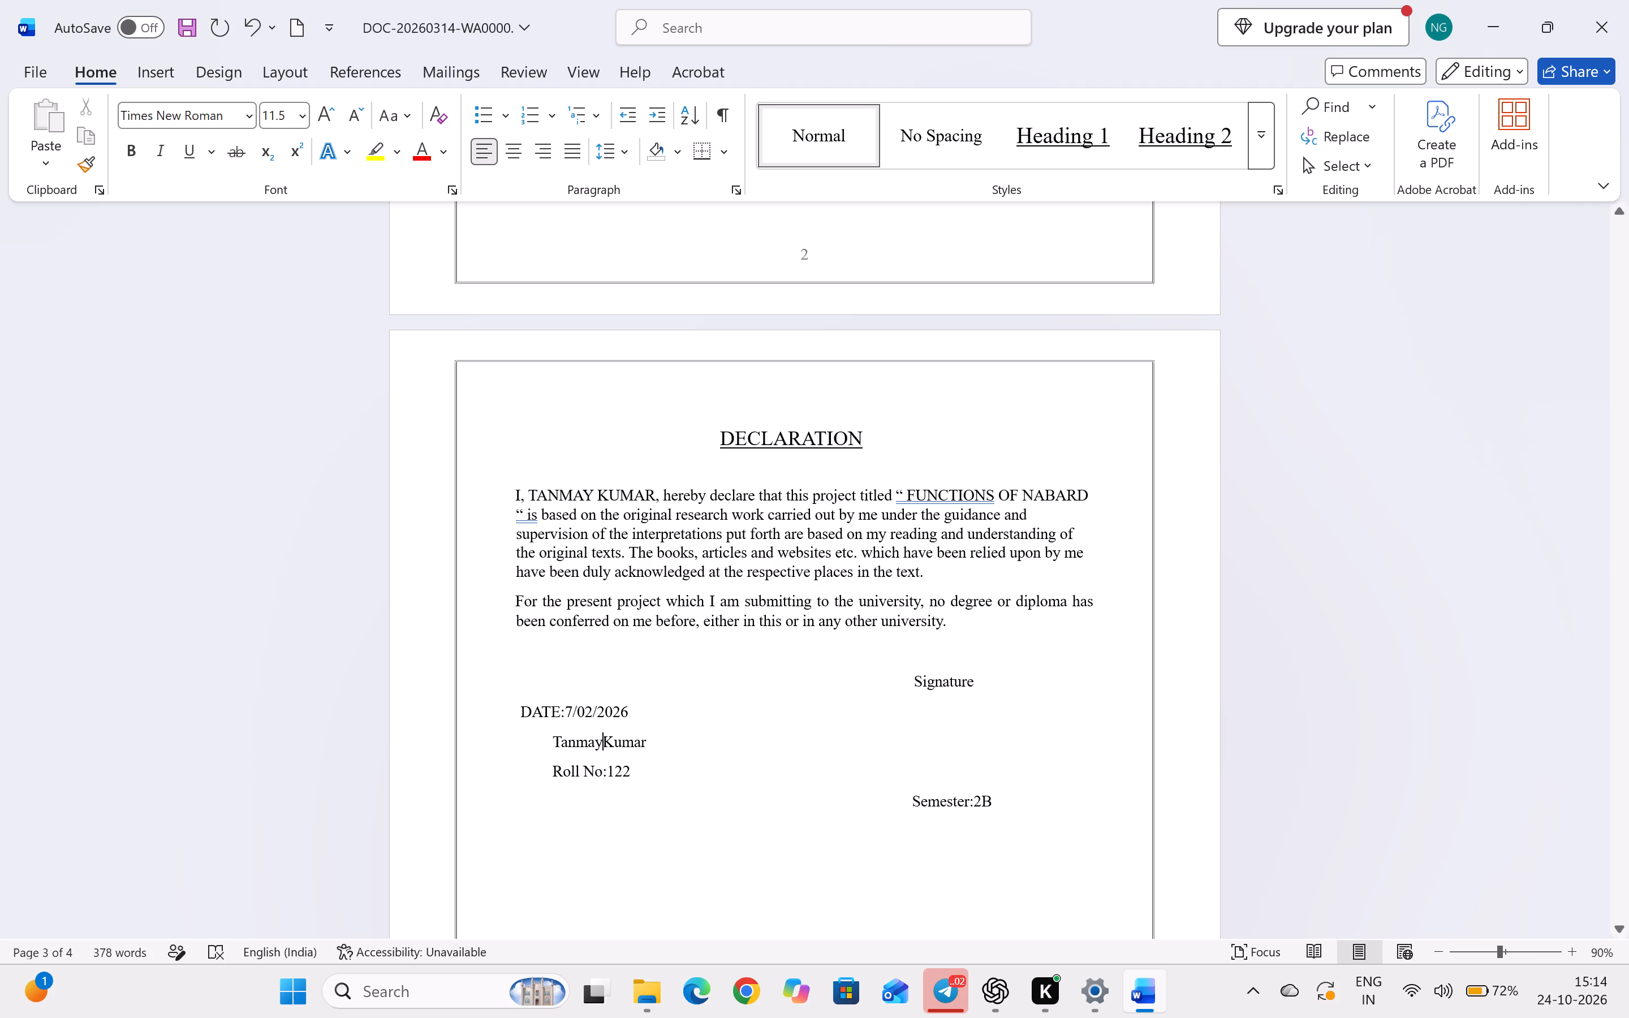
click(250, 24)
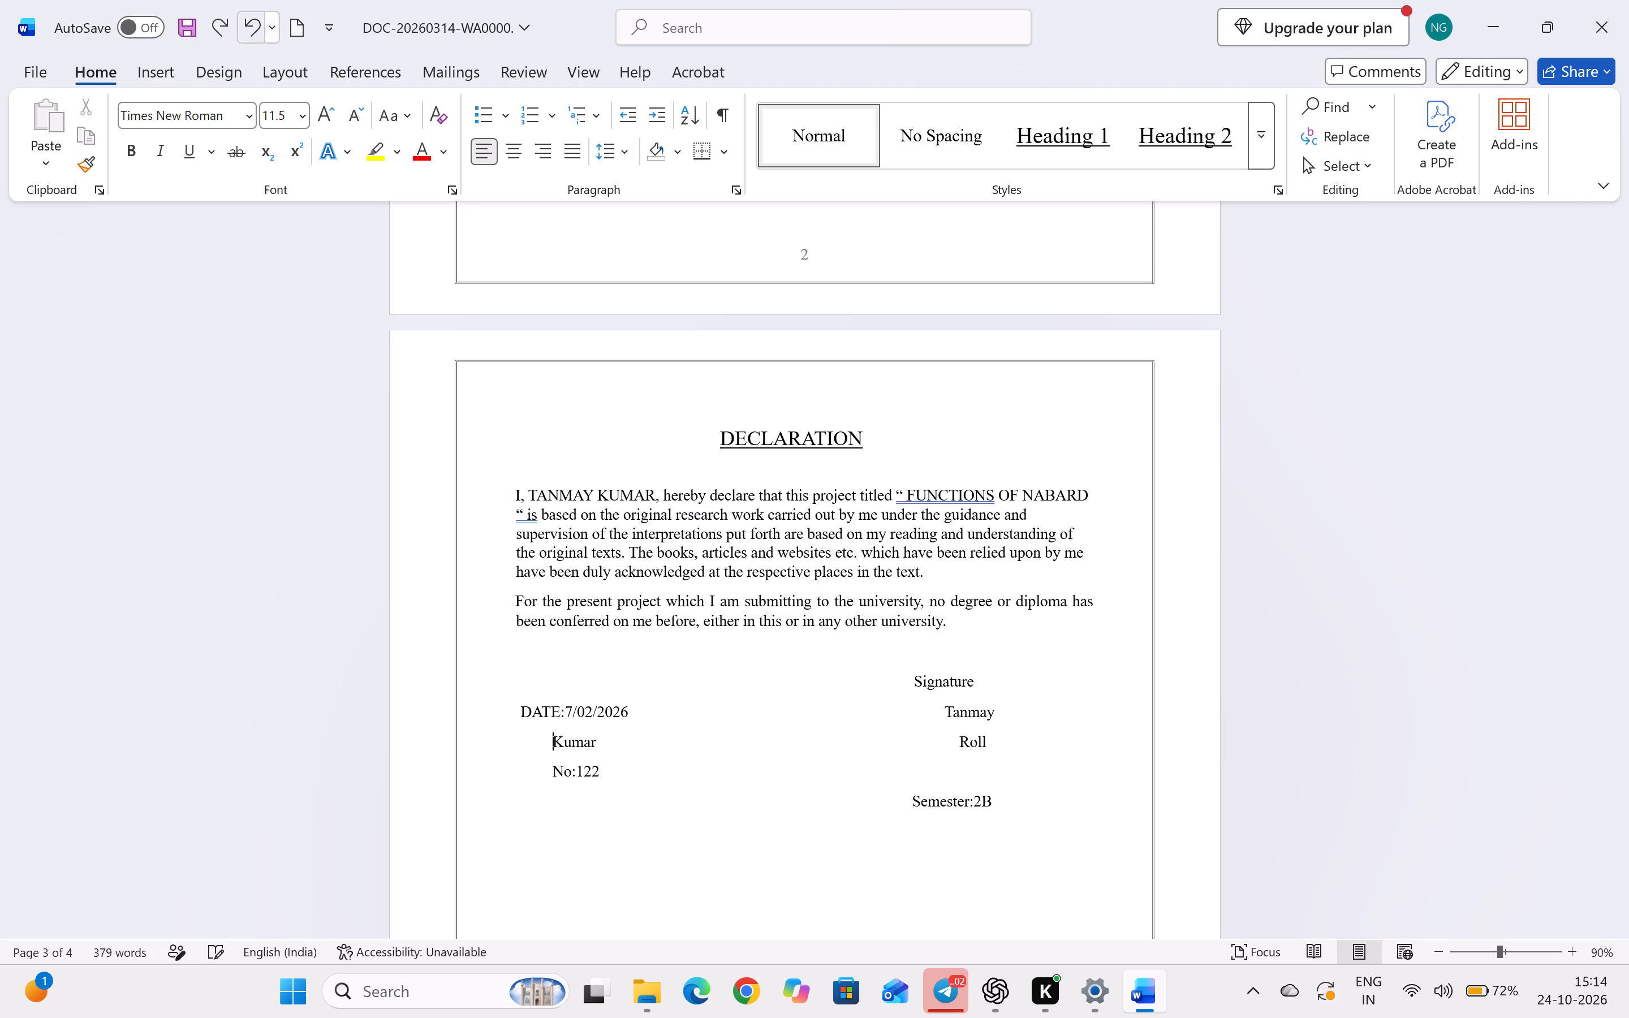
Delete three spaces before the student's first name on the DATE line to bring the full name onto one line.
click(910, 680)
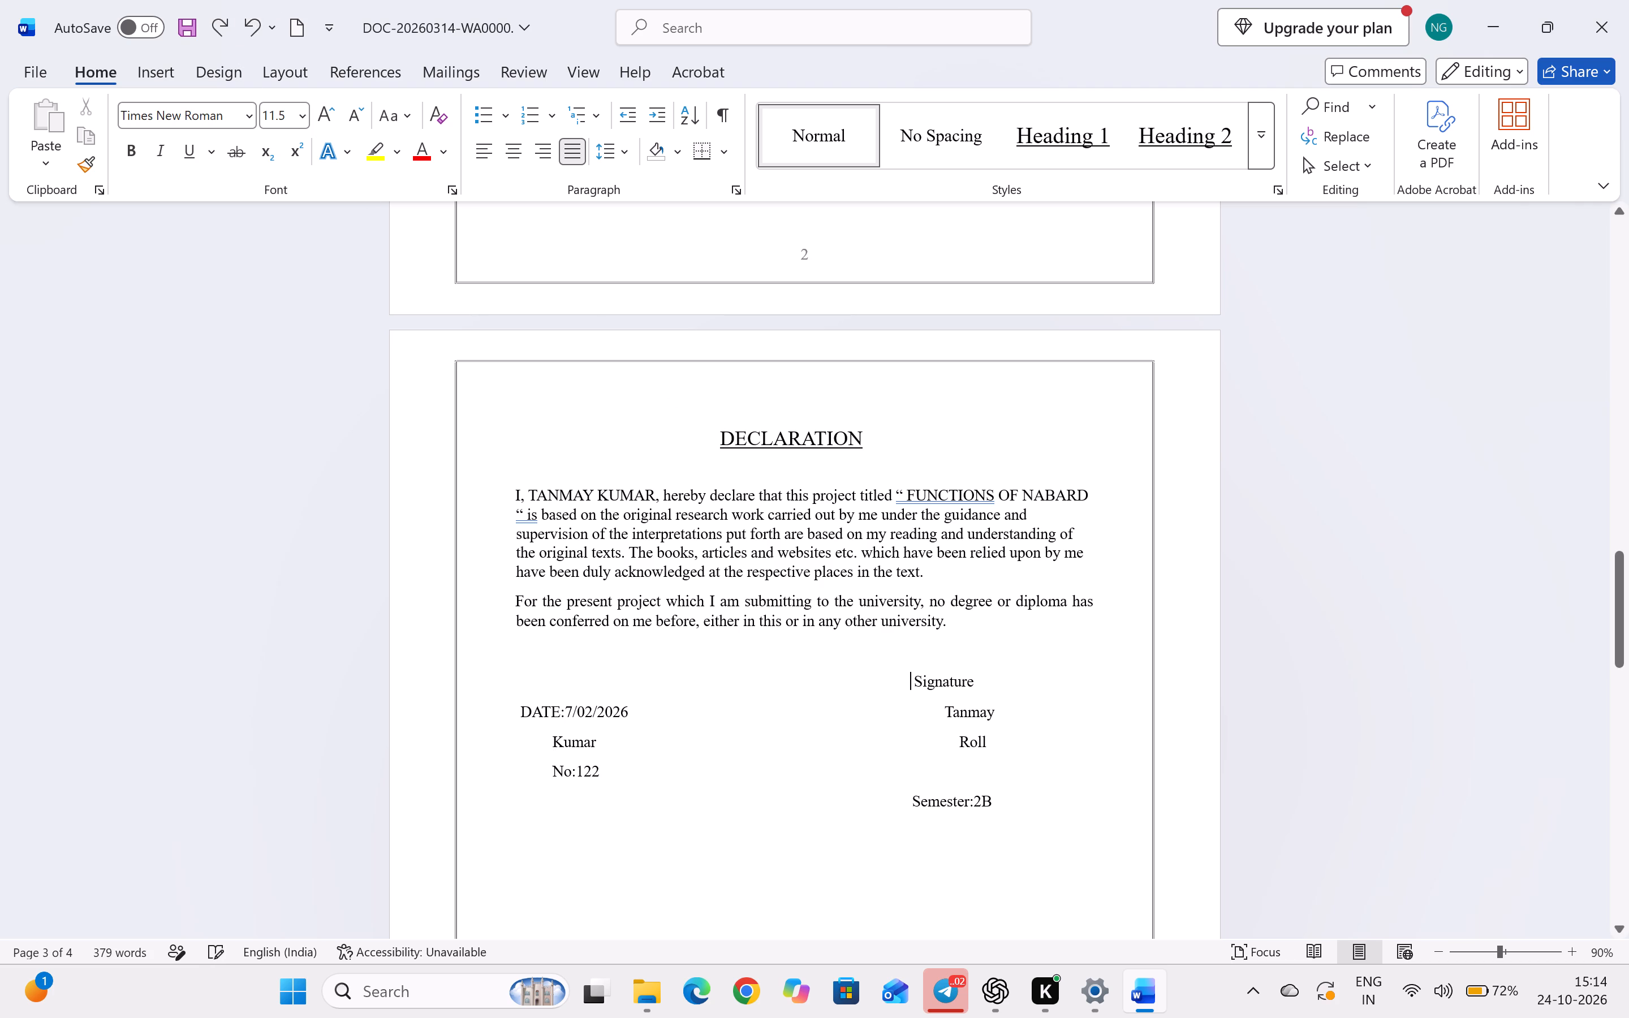
click(902, 716)
key(BackSpace)
key(BackSpace)
key(BackSpace)
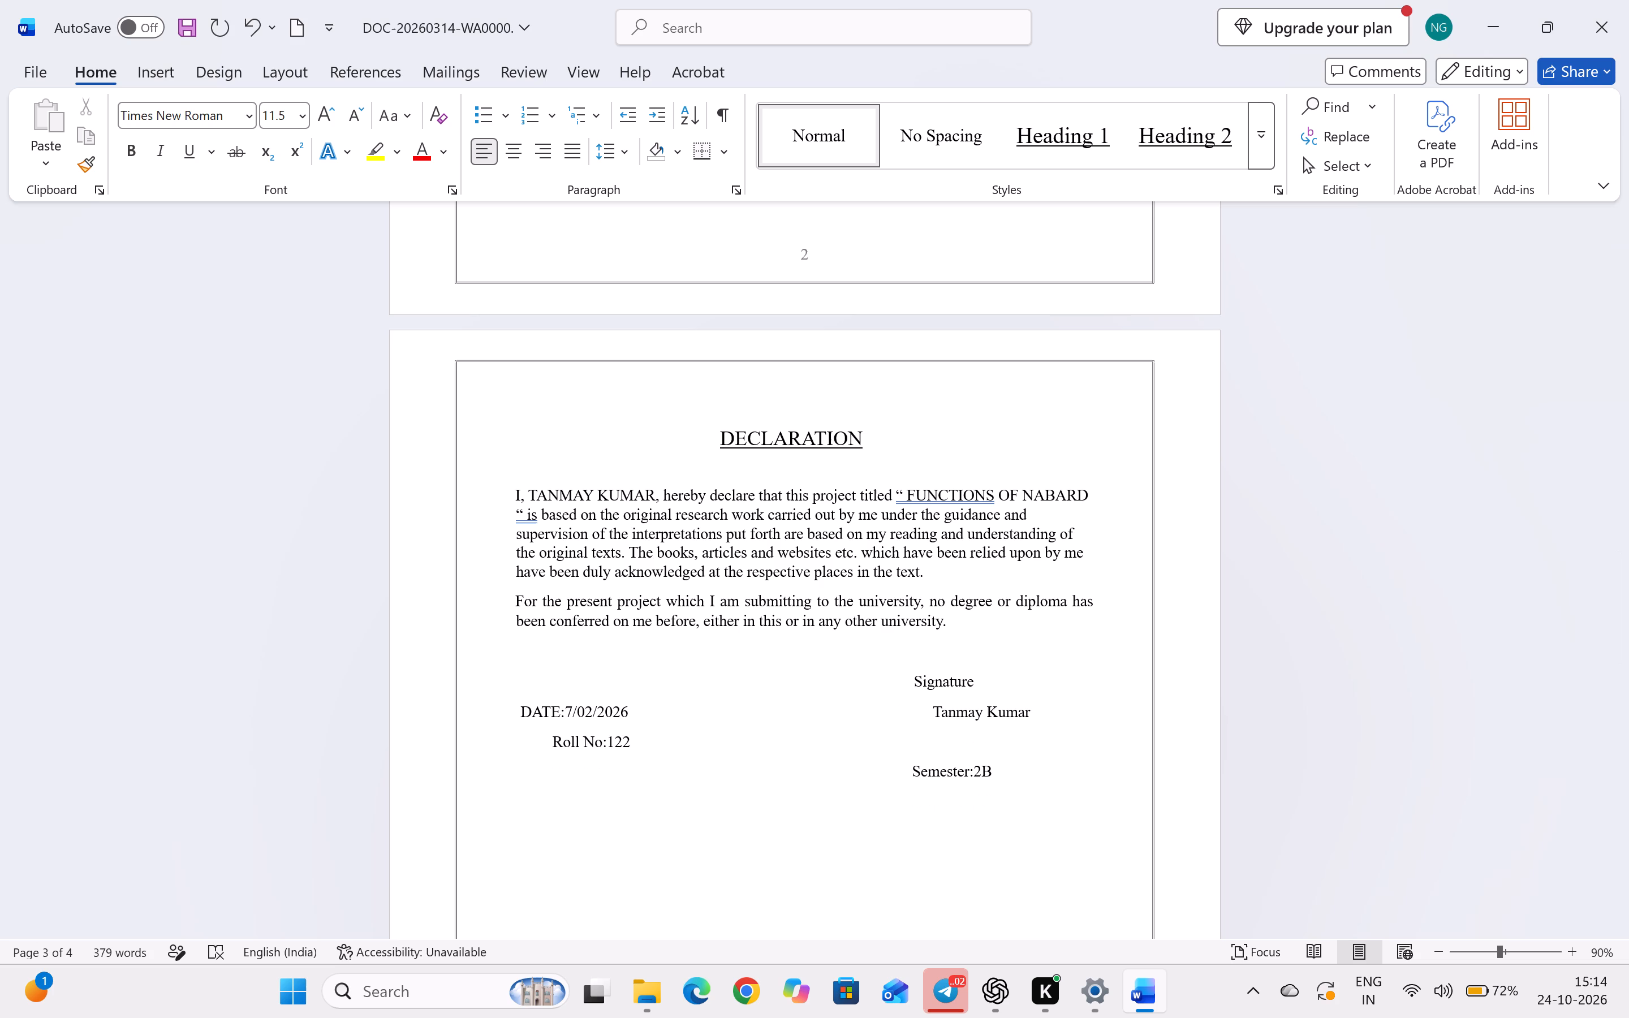
Indent the Signature line by five more spaces to align it with the start of the student's name.
click(899, 672)
key(space)
key(space)
key(space)
key(space)
key(space)
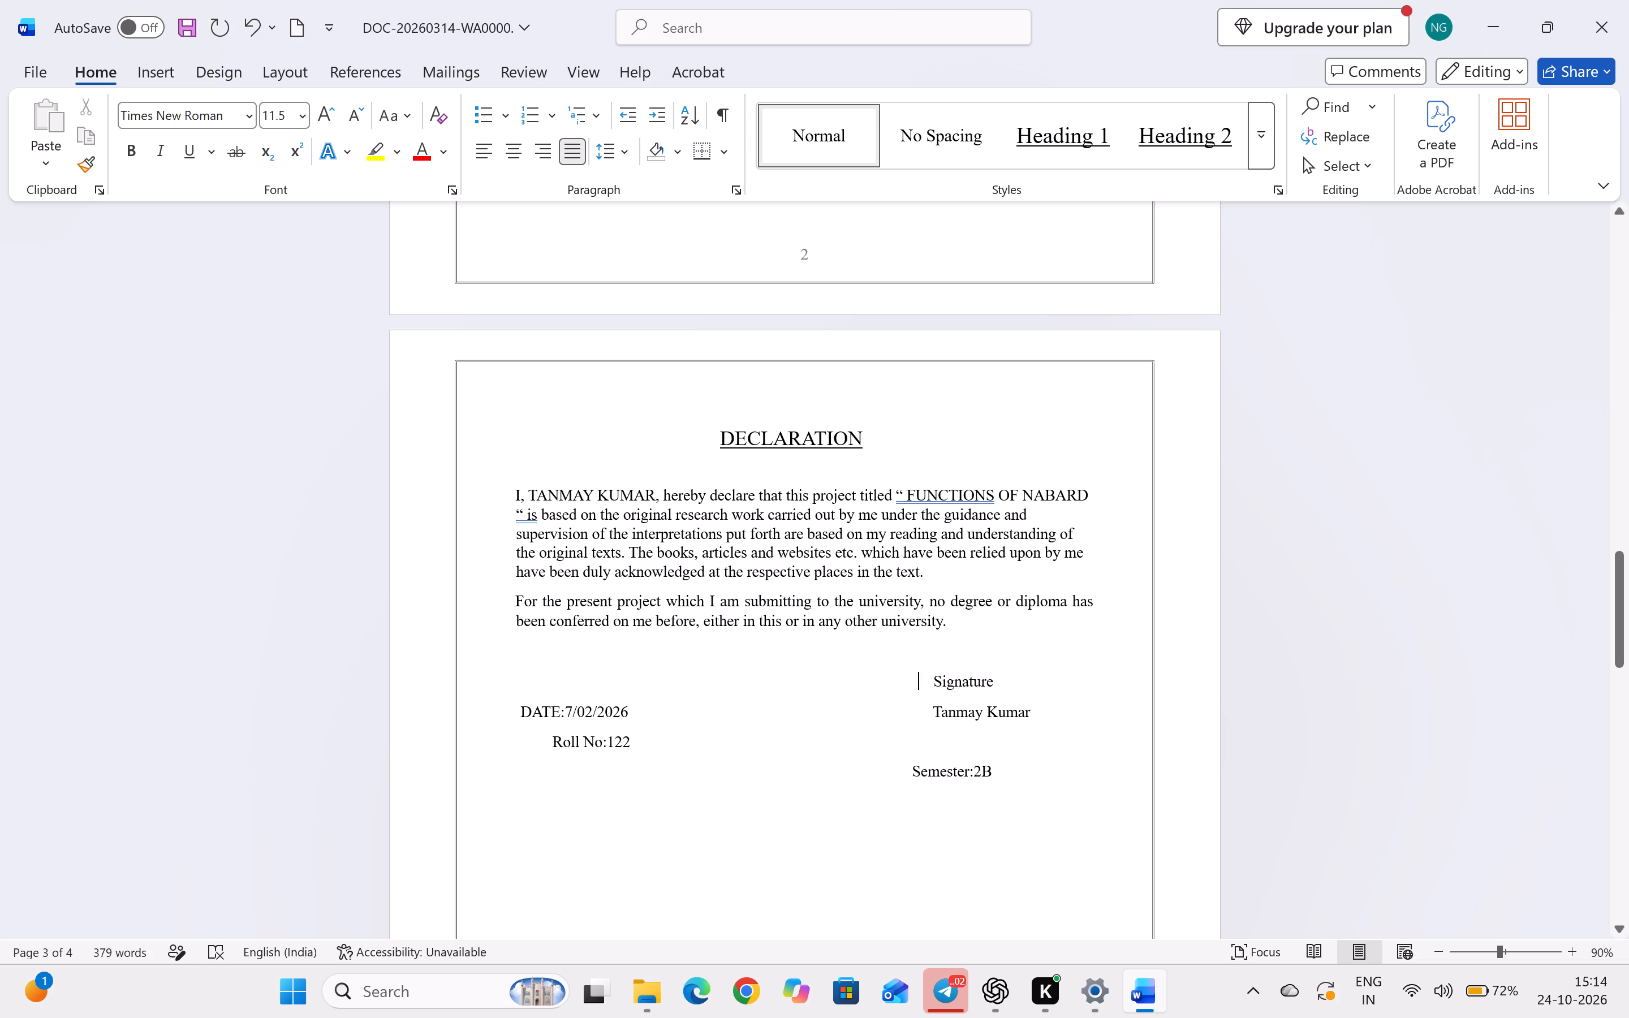
Indent the Semester line by five more spaces to align it with the student's name and Signature above.
click(863, 767)
key(space)
key(space)
key(space)
key(space)
key(space)
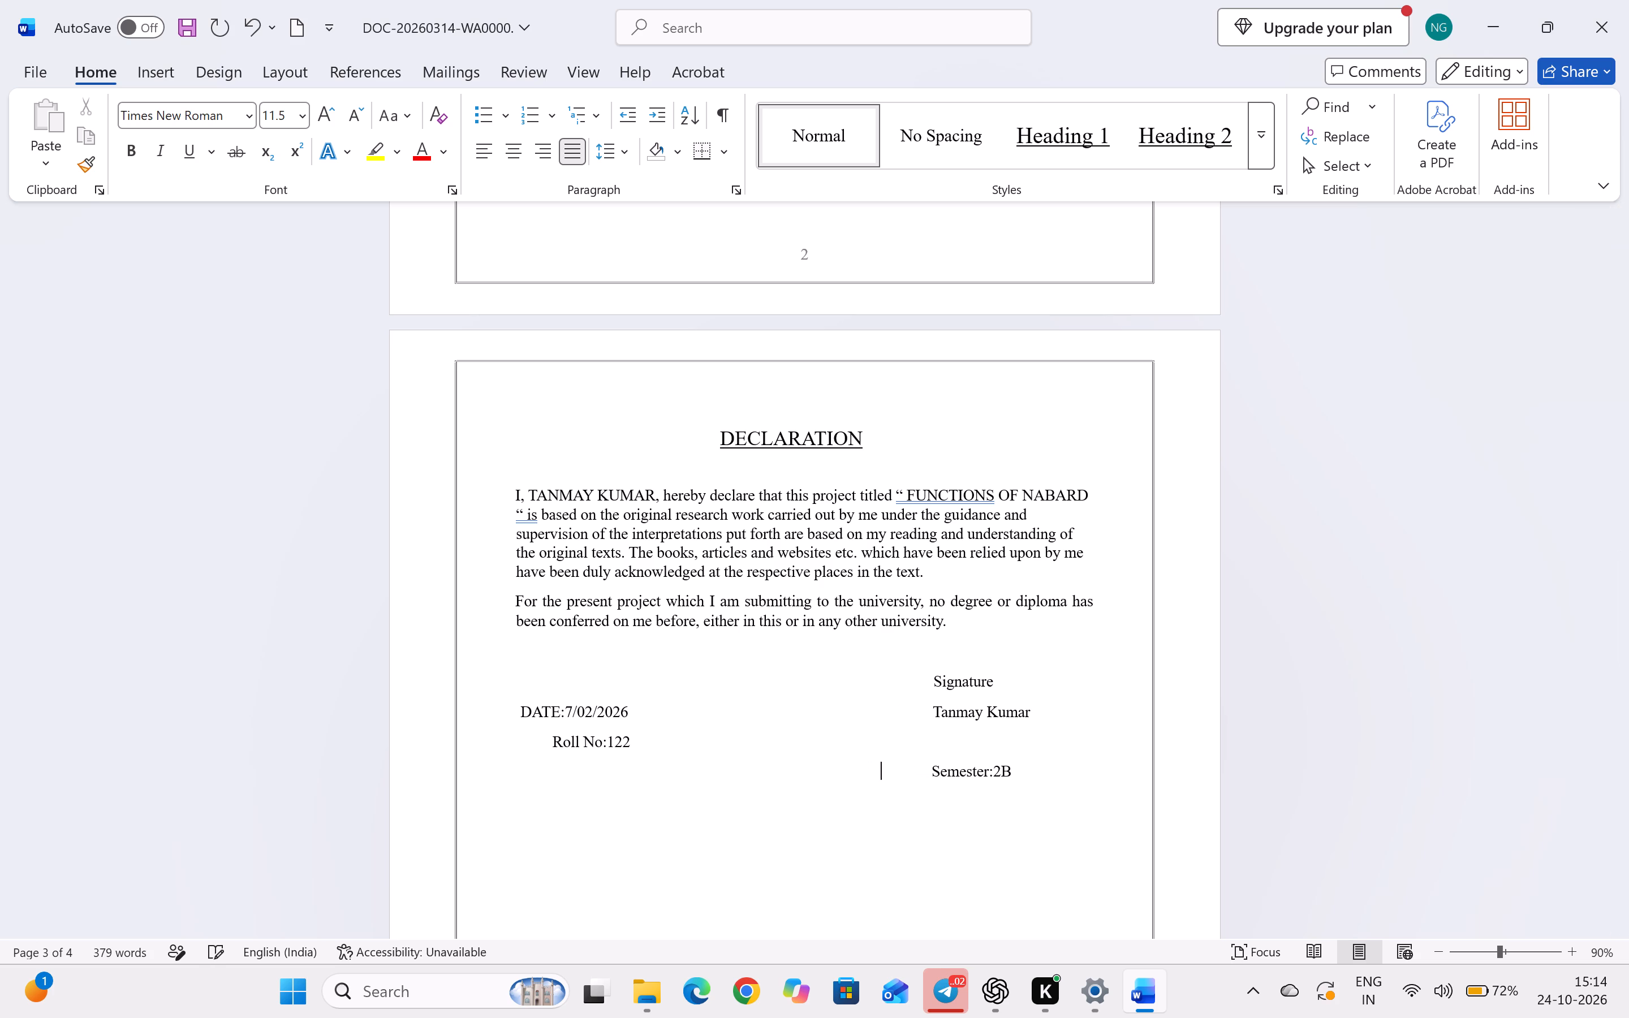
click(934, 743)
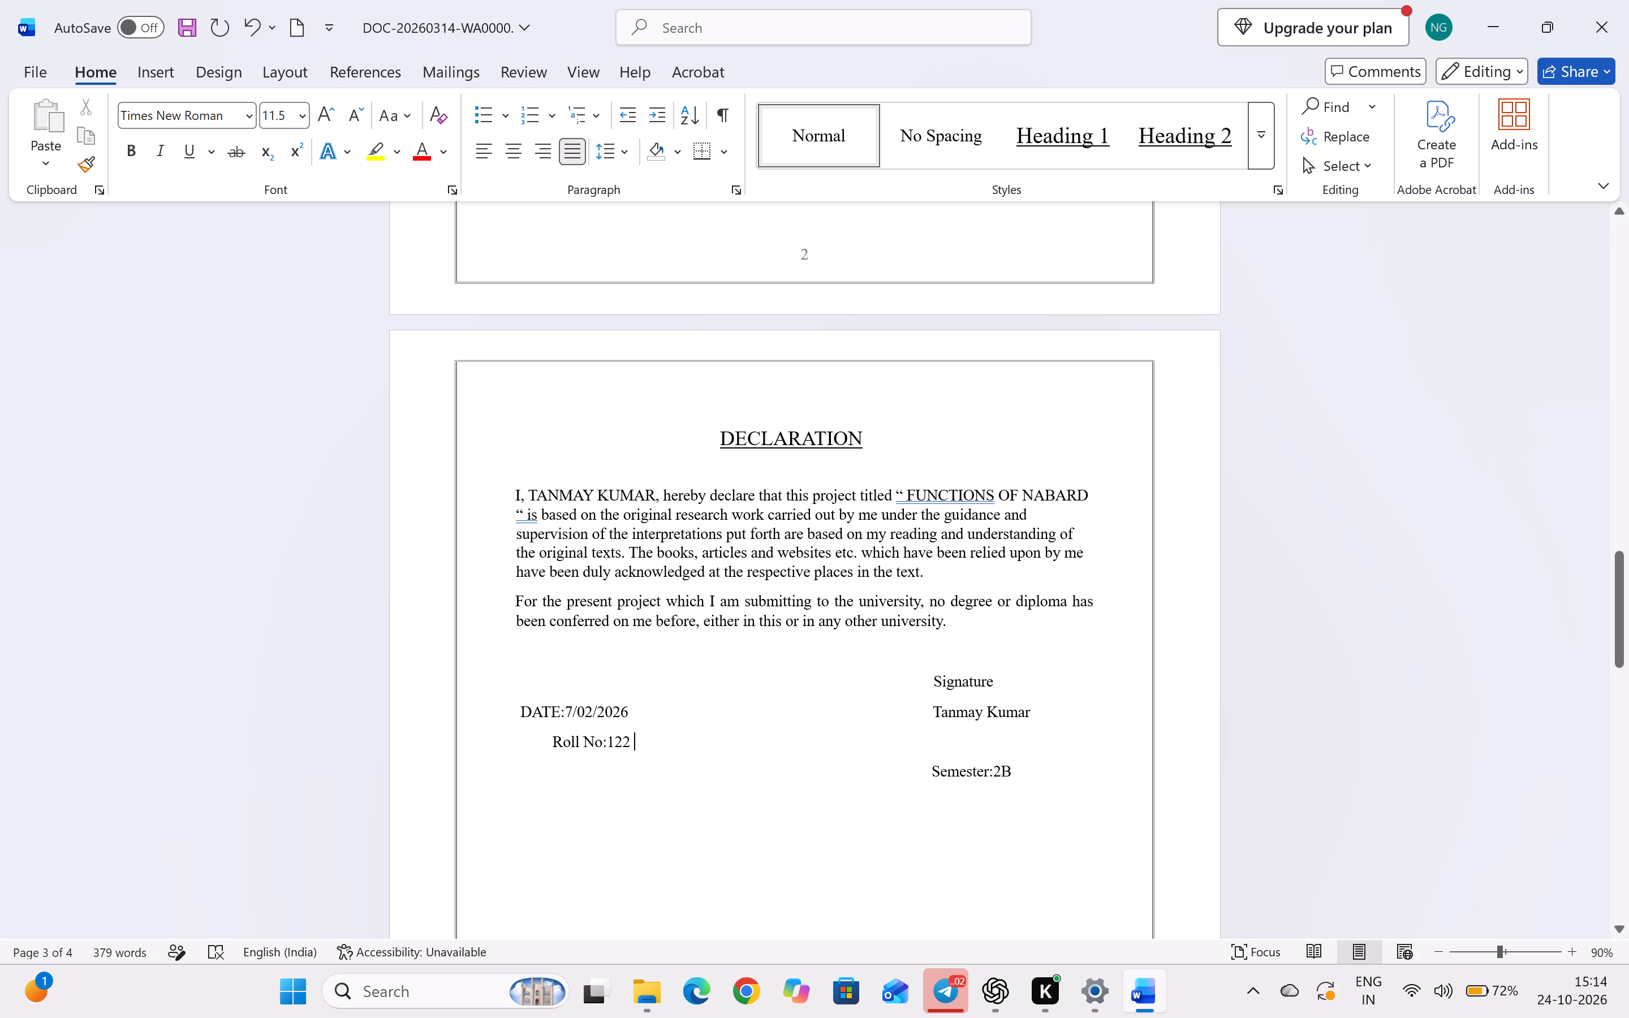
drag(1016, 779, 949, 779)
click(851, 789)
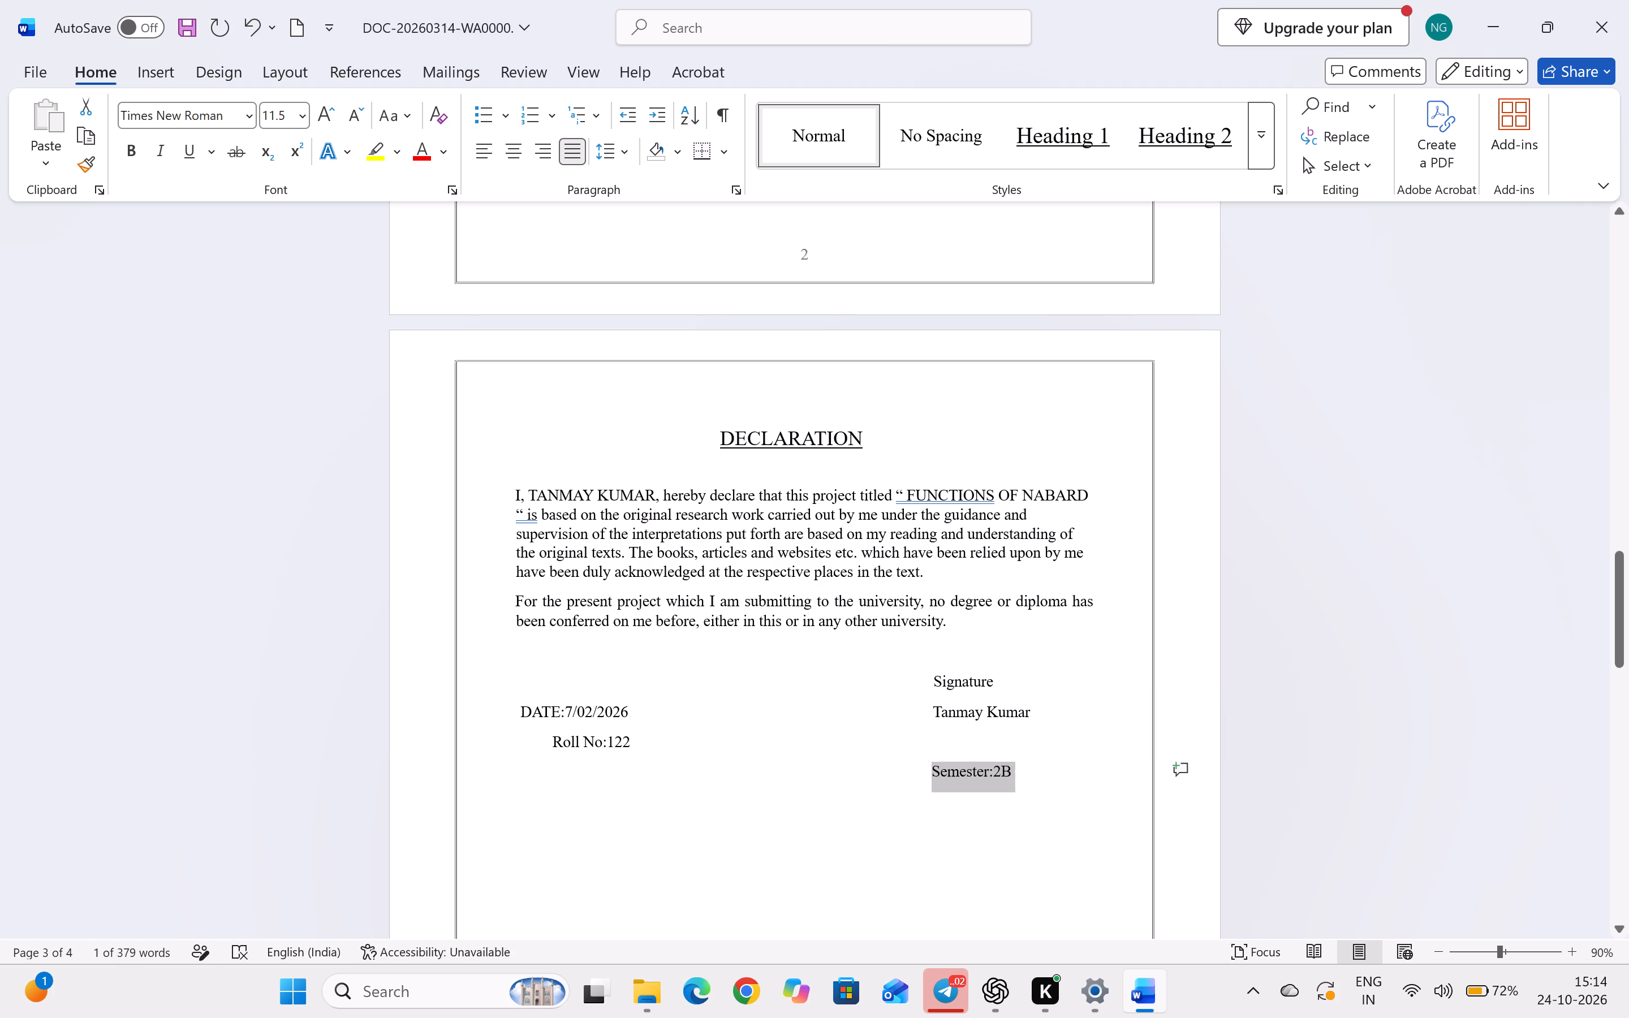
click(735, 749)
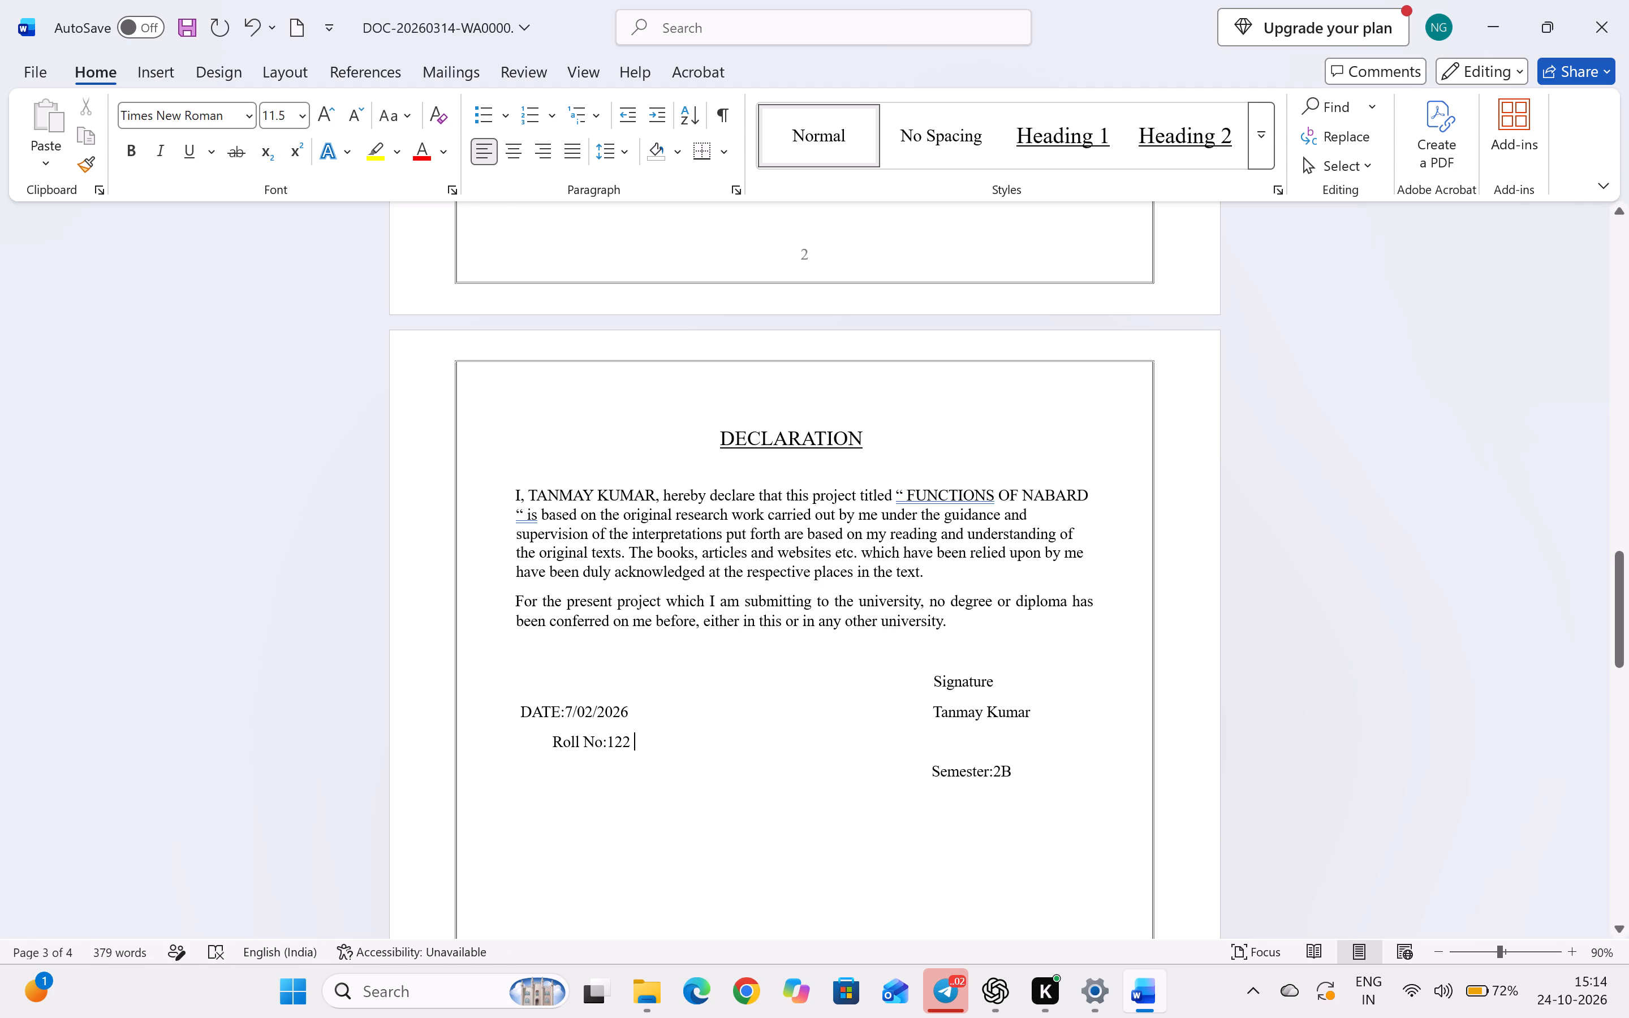
Try removing the spacing before Roll No to move it towards the margin, and switch its paragraph back to justified alignment.
click(532, 744)
key(BackSpace)
key(BackSpace)
key(BackSpace)
key(BackSpace)
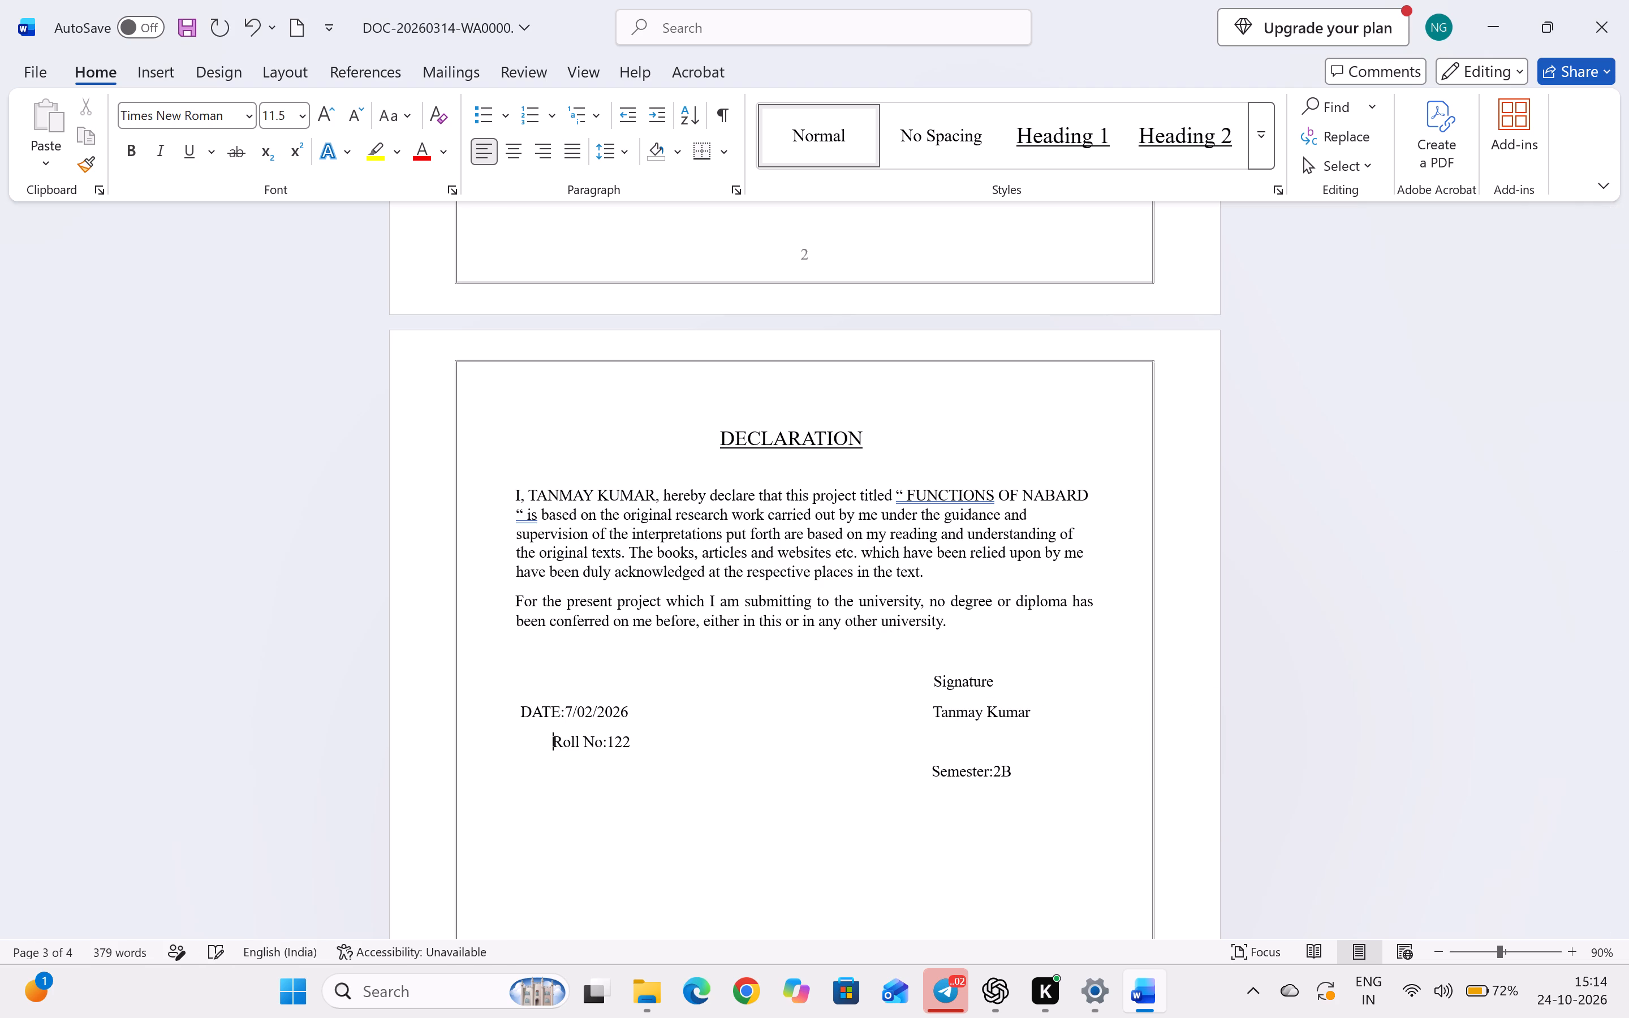
click(542, 740)
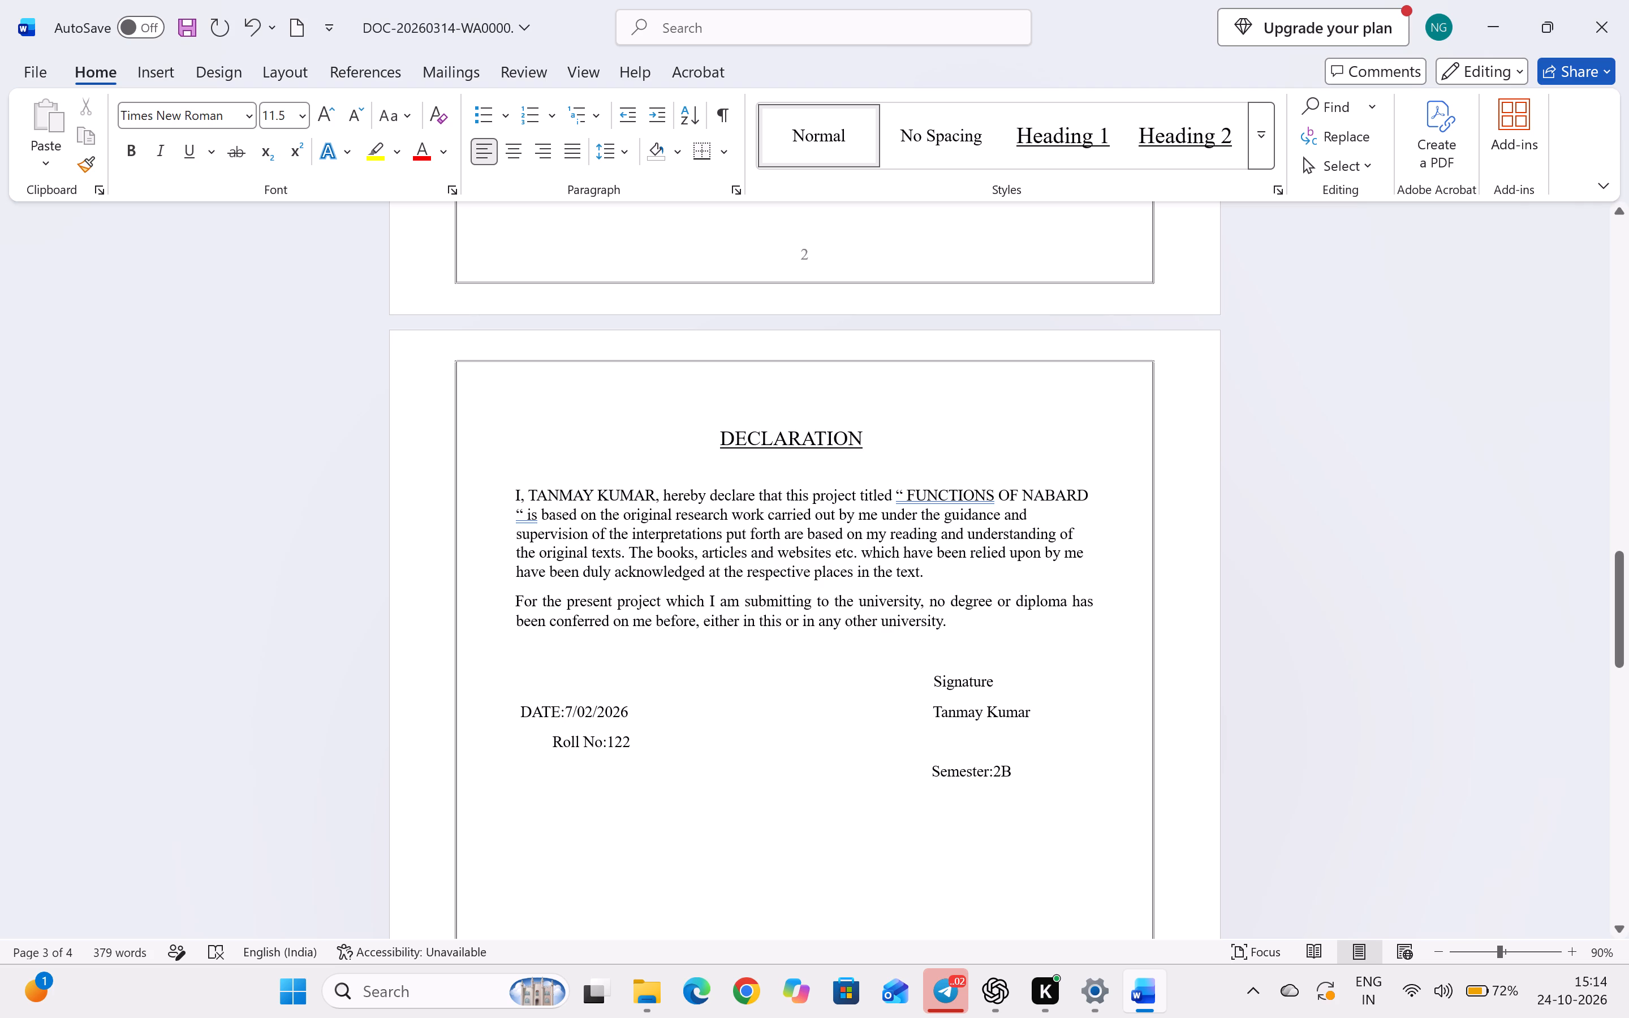
key(BackSpace)
click(533, 742)
click(472, 154)
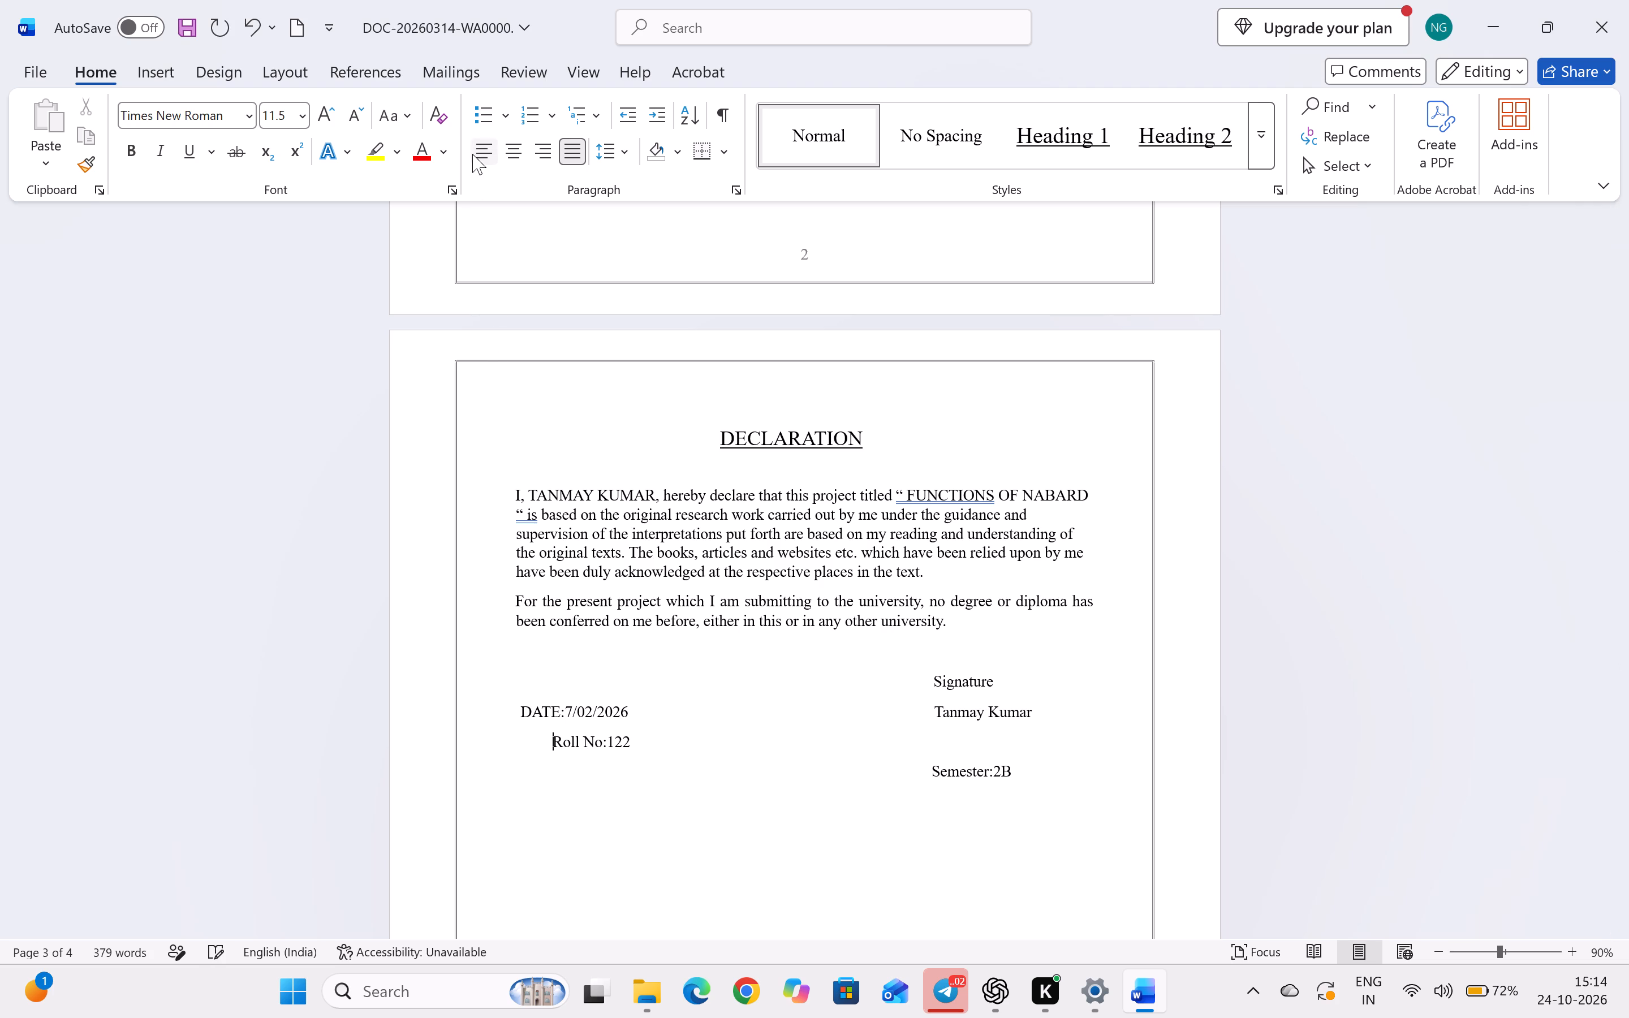
key(BackSpace)
Replace the last two digits after Roll No on the declaration with those of the student's roll number.
click(654, 735)
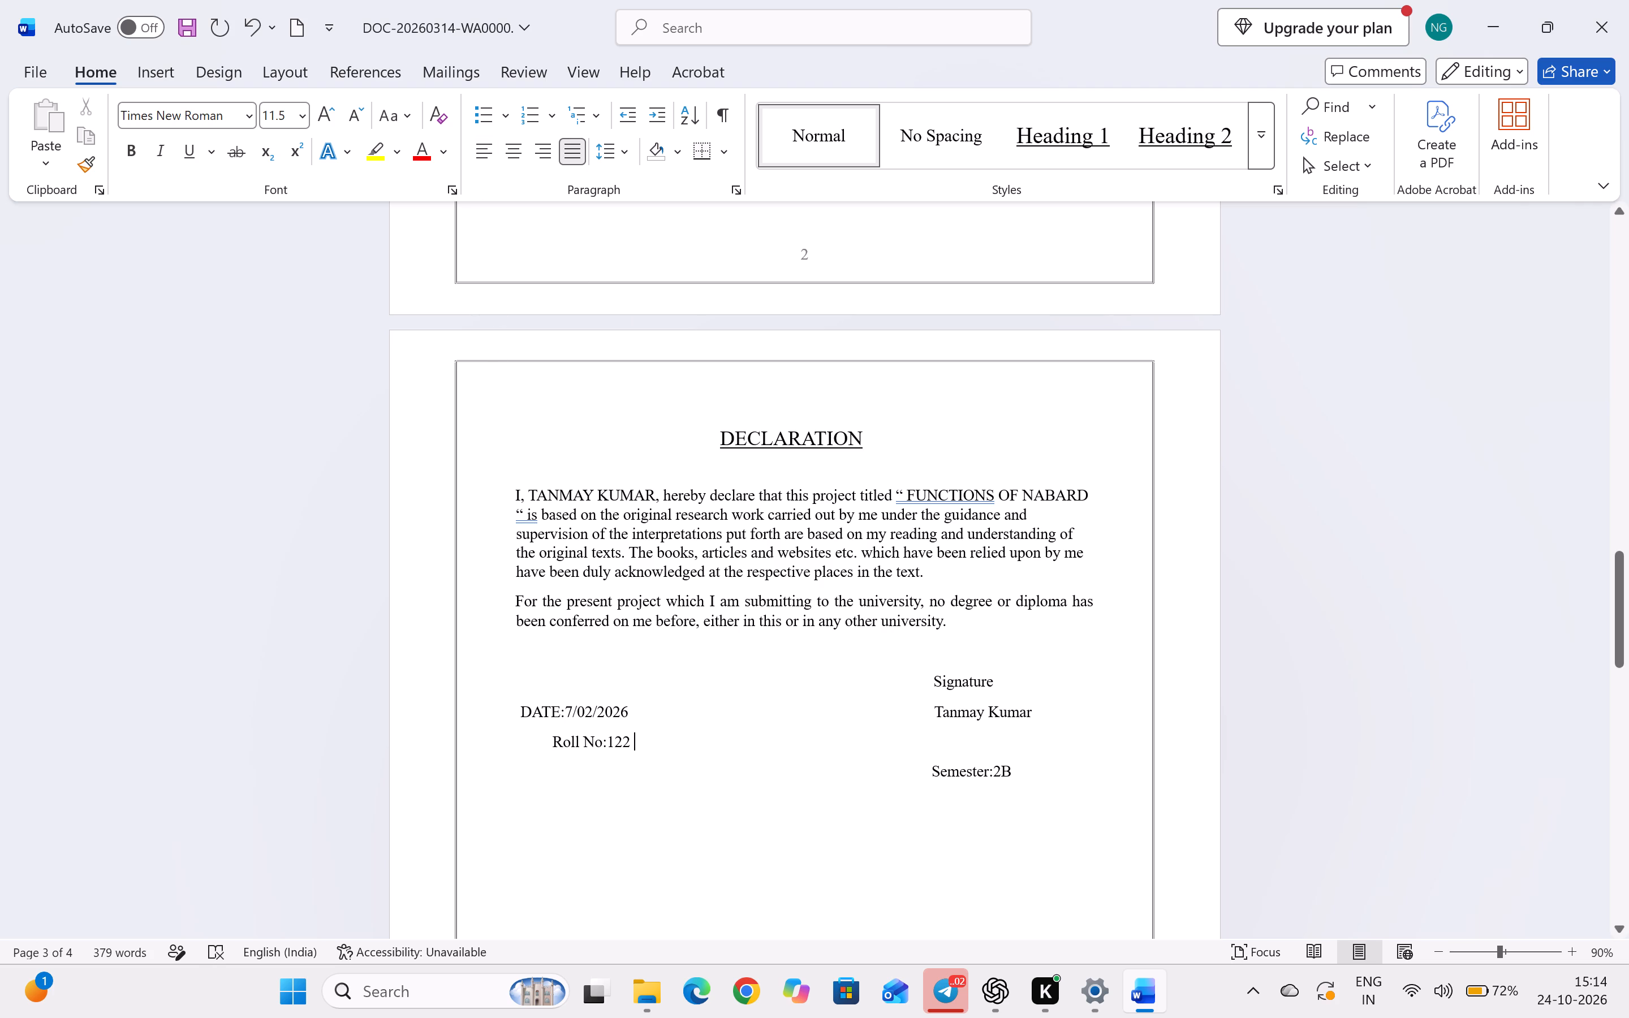
key(BackSpace)
key(BackSpace)
key(BackSpace)
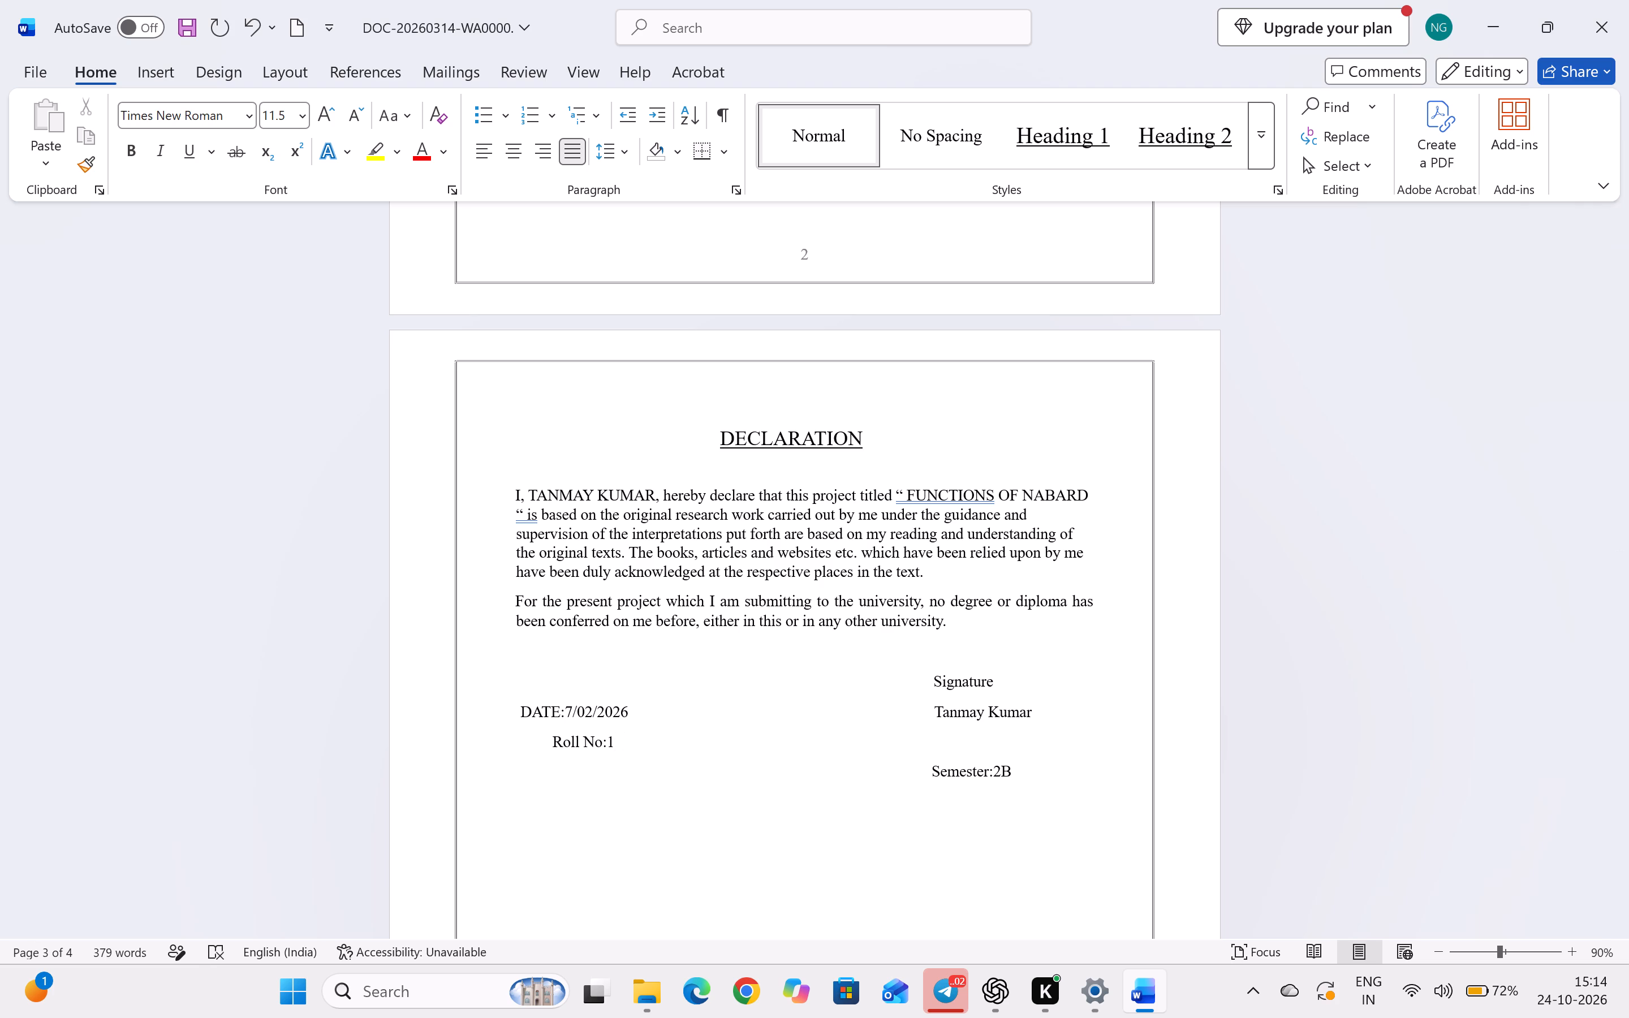
key(1)
key(6)
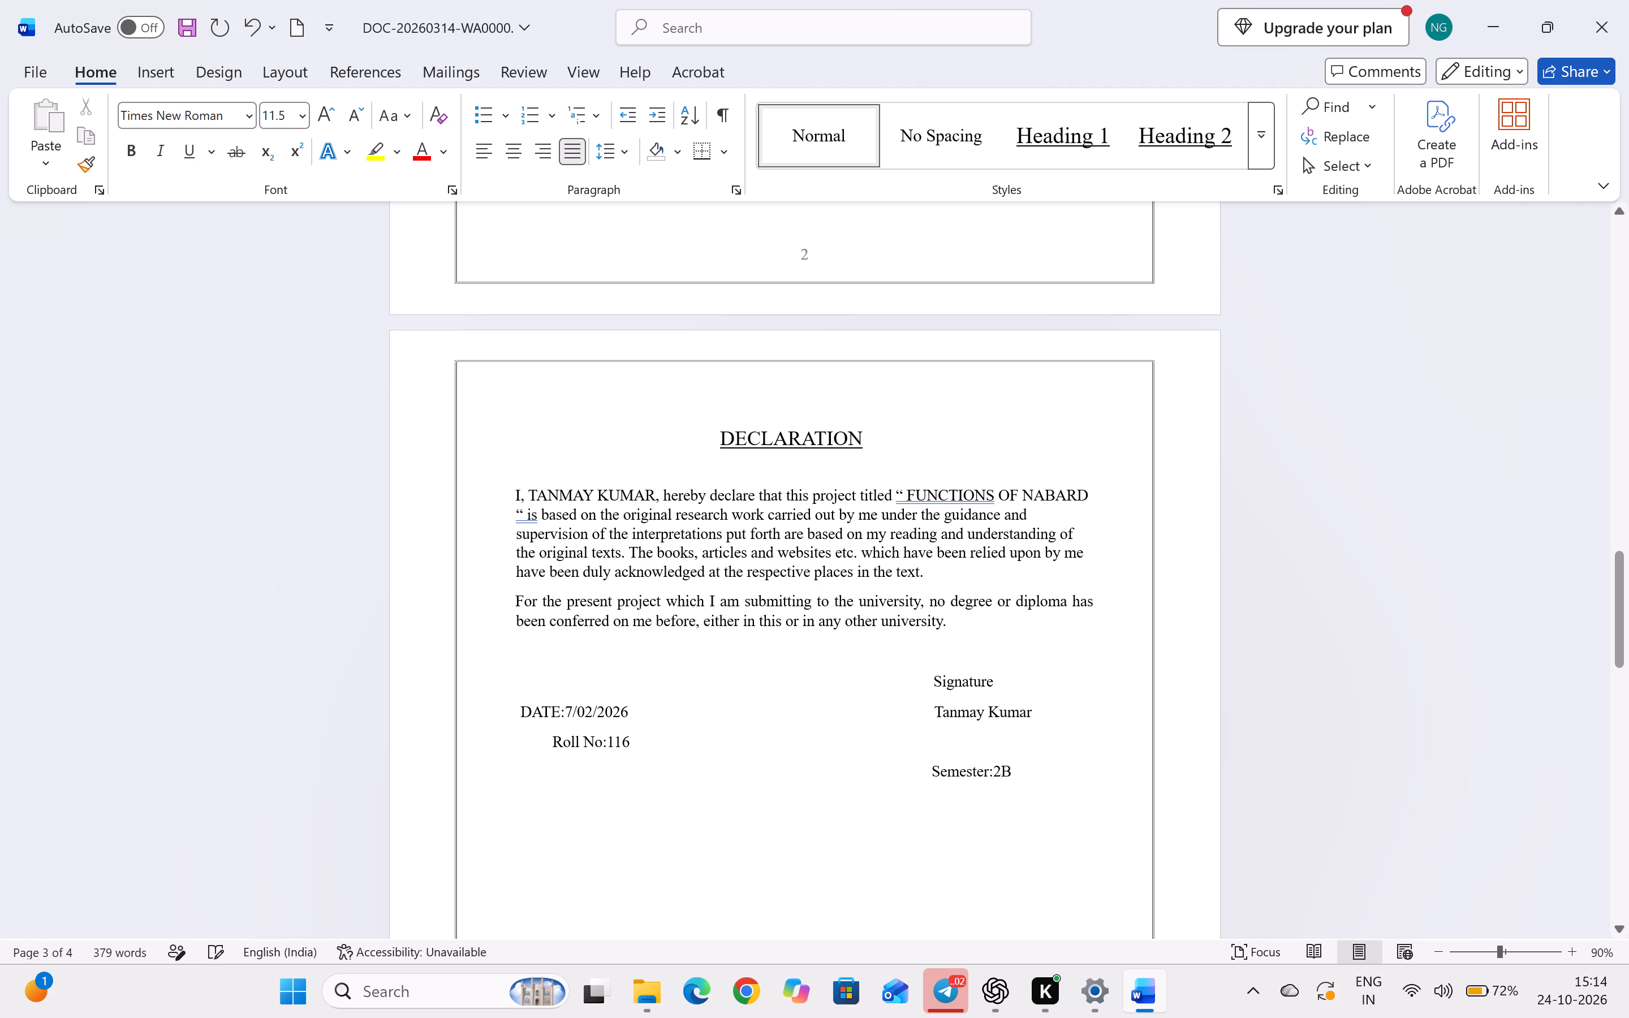
click(550, 743)
click(682, 742)
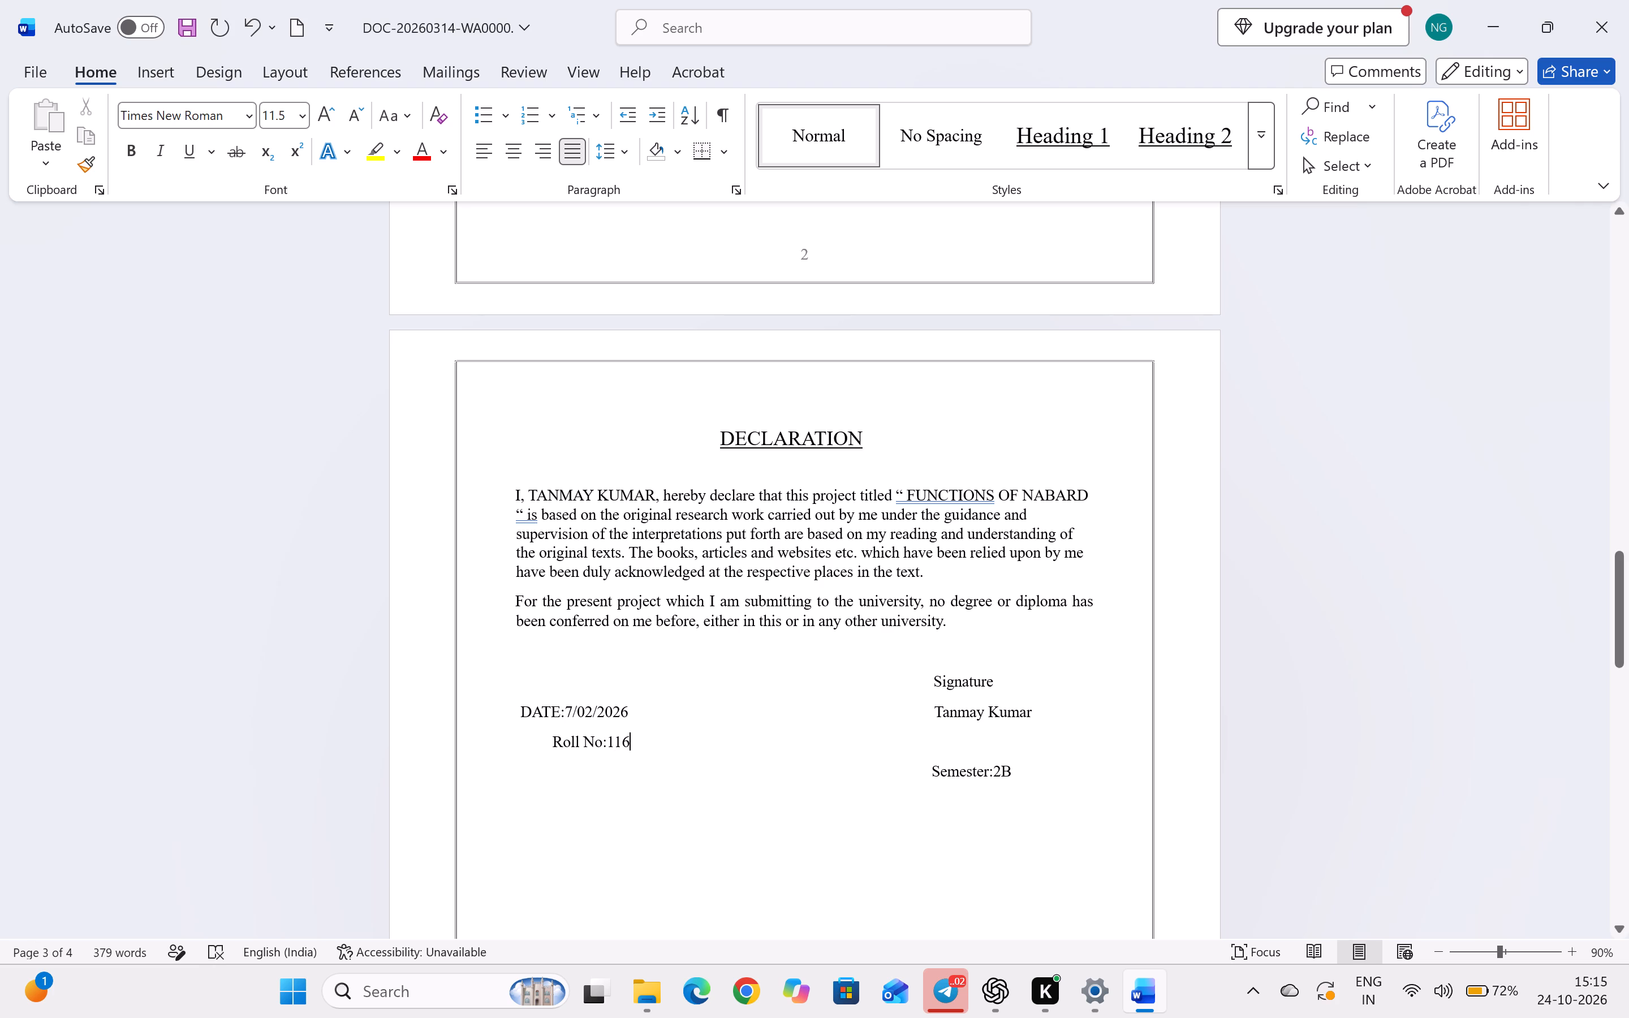
Delete eleven trailing spaces after the student's name on the declaration's DATE line.
click(1082, 721)
key(BackSpace)
key(BackSpace)
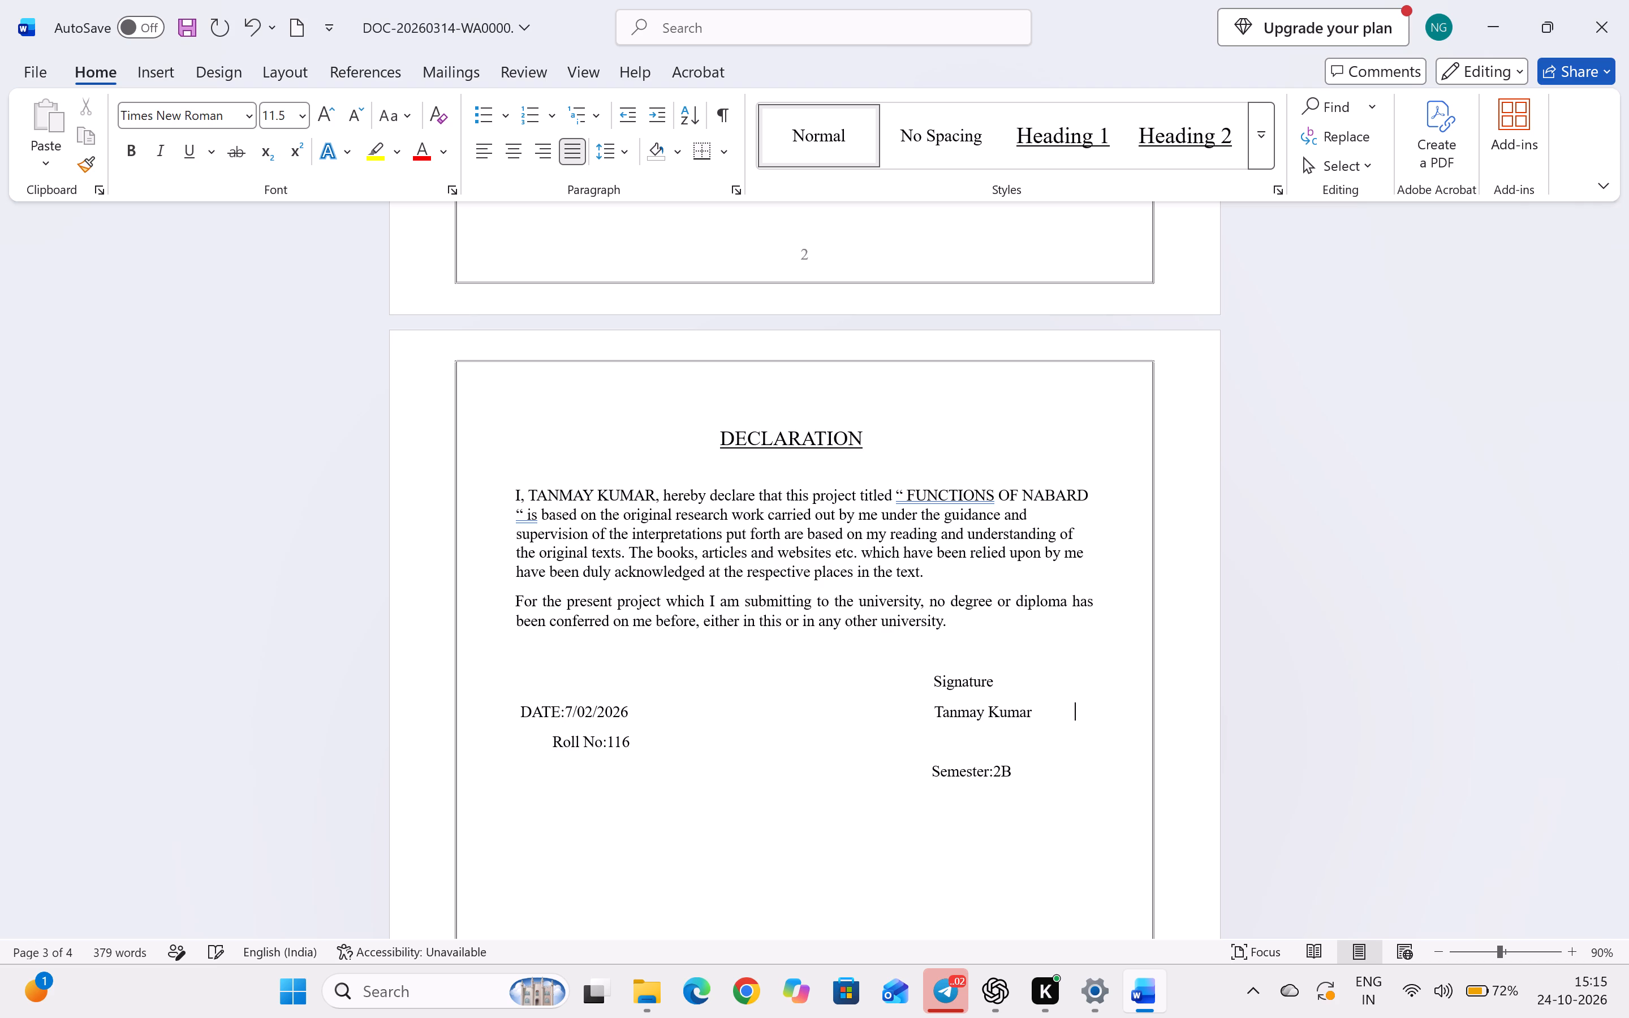
key(BackSpace)
key(BackSpace)
key(BackSpace)
key(BackSpace)
key(BackSpace)
key(BackSpace)
key(BackSpace)
key(BackSpace)
key(BackSpace)
click(921, 772)
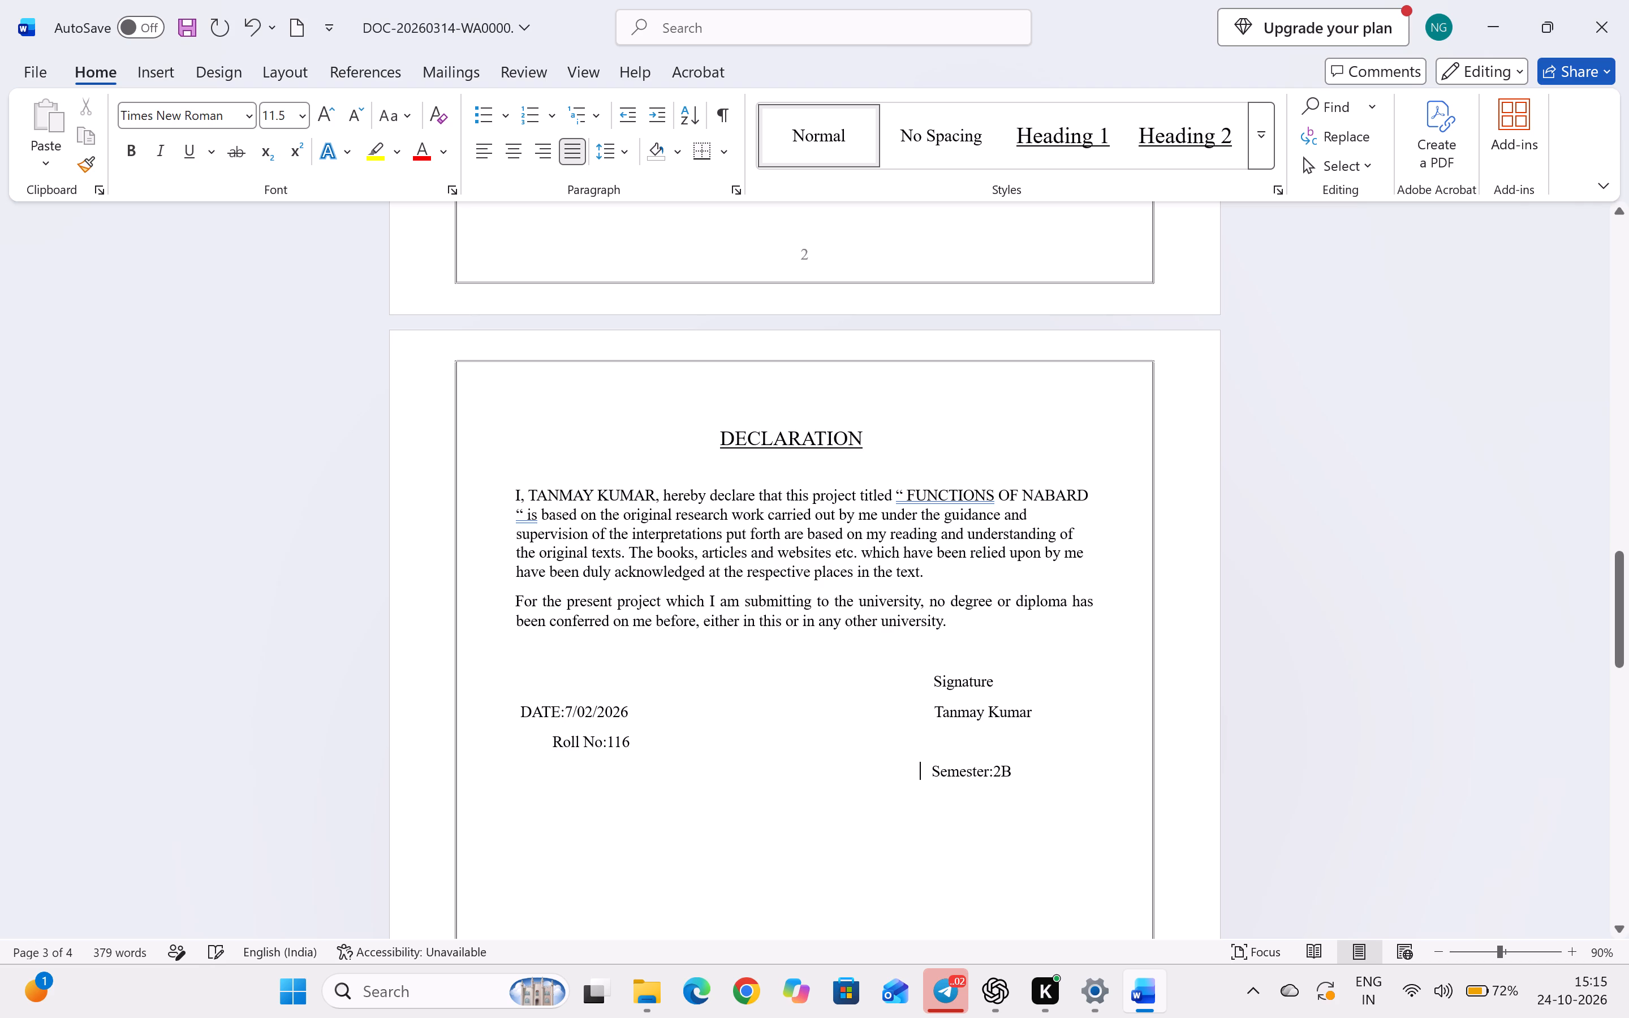
Retype the student's roll number on the declaration with one space after the Roll No colon.
double_click(656, 749)
key(BackSpace)
key(BackSpace)
key(BackSpace)
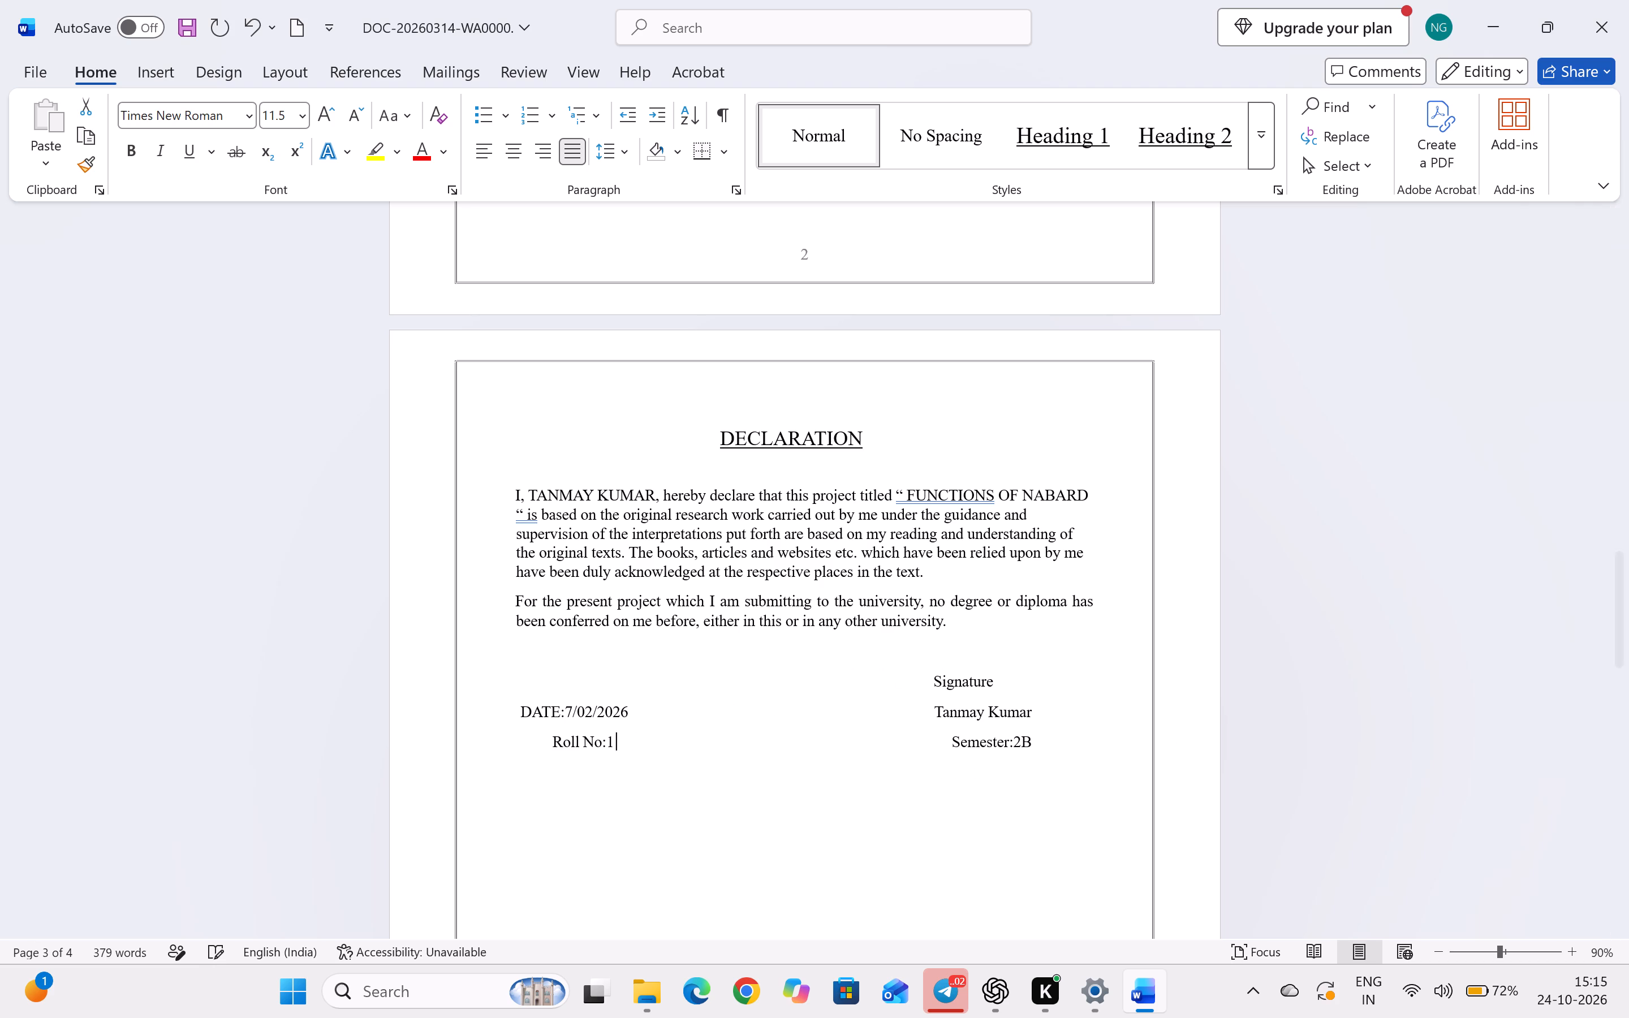
key(BackSpace)
key(space)
text(116)
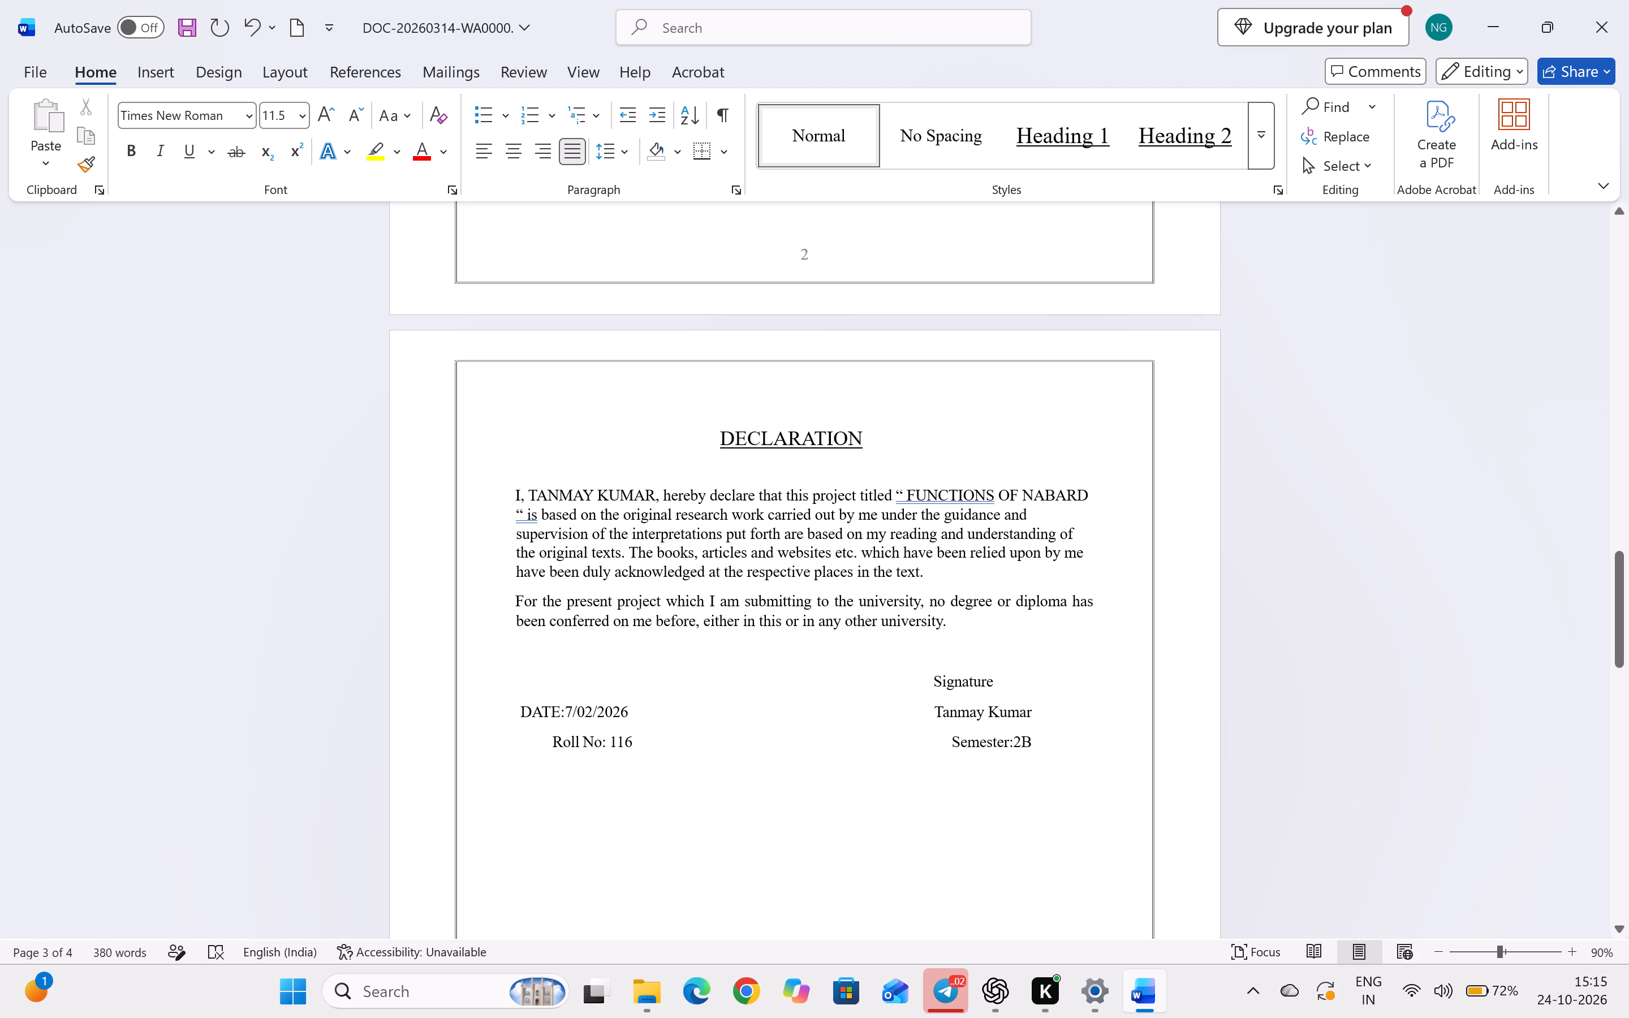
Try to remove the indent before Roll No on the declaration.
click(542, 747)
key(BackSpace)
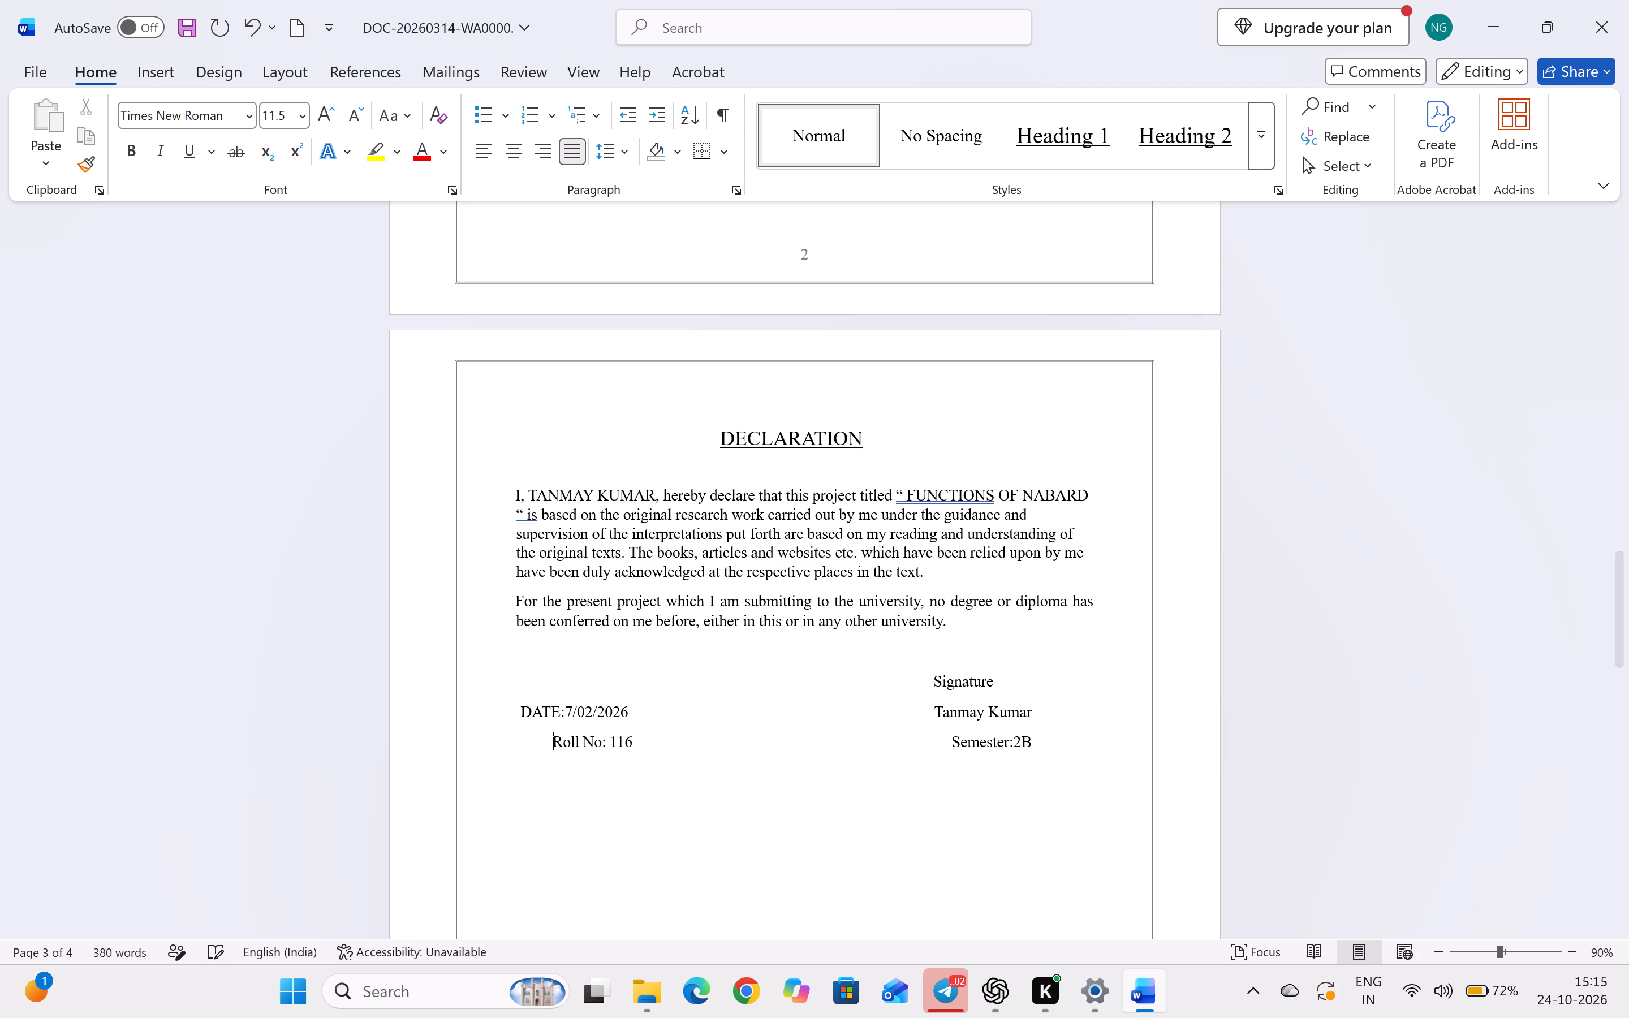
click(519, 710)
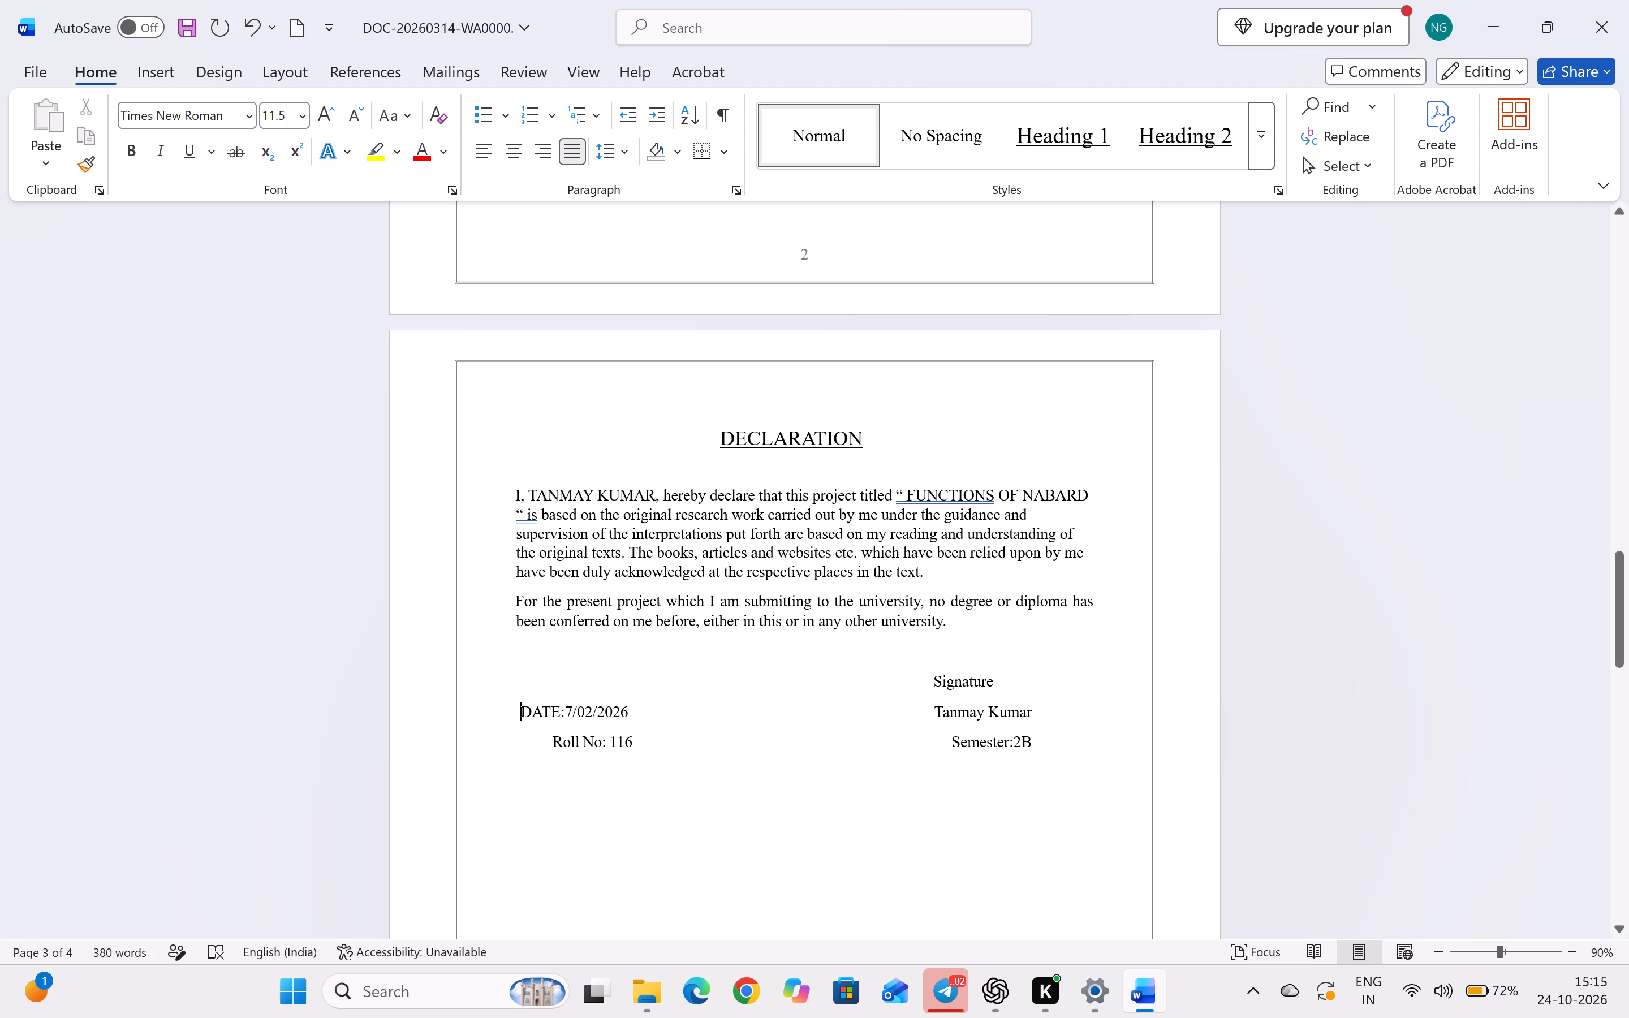
Delete eight spaces between the date and the student's name, restoring the one removed before Signature above.
click(796, 706)
key(BackSpace)
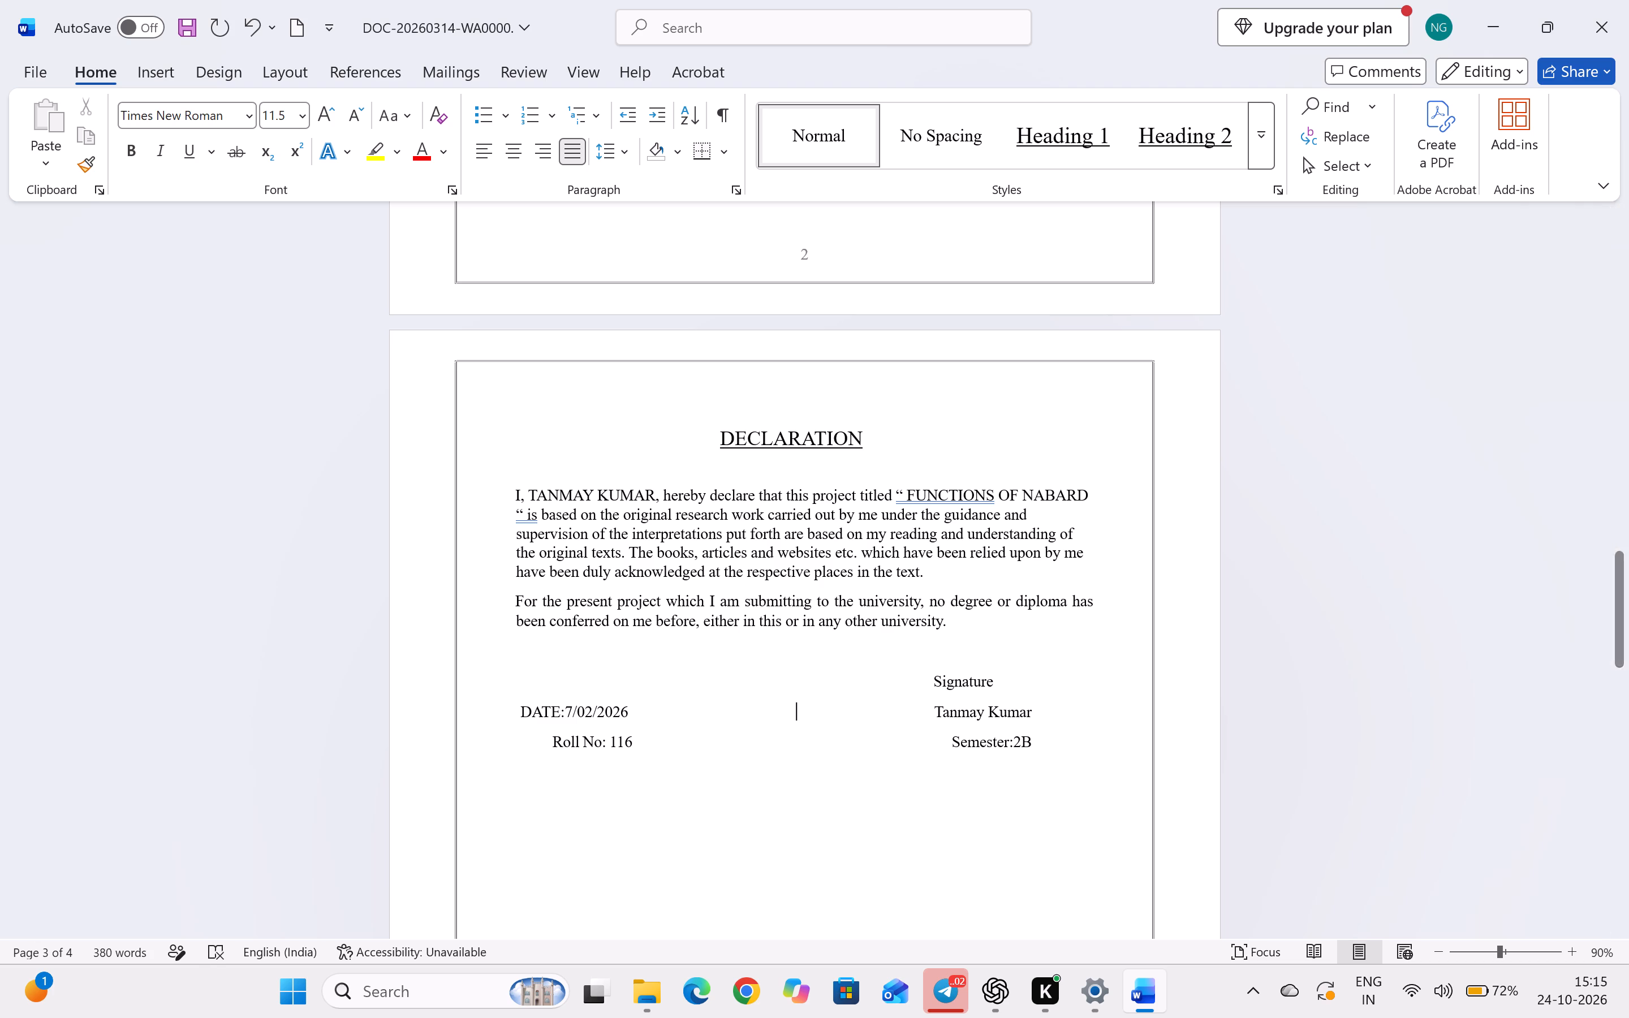
key(BackSpace)
key(BackSpace)
key(BackSpace)
key(BackSpace)
key(BackSpace)
key(BackSpace)
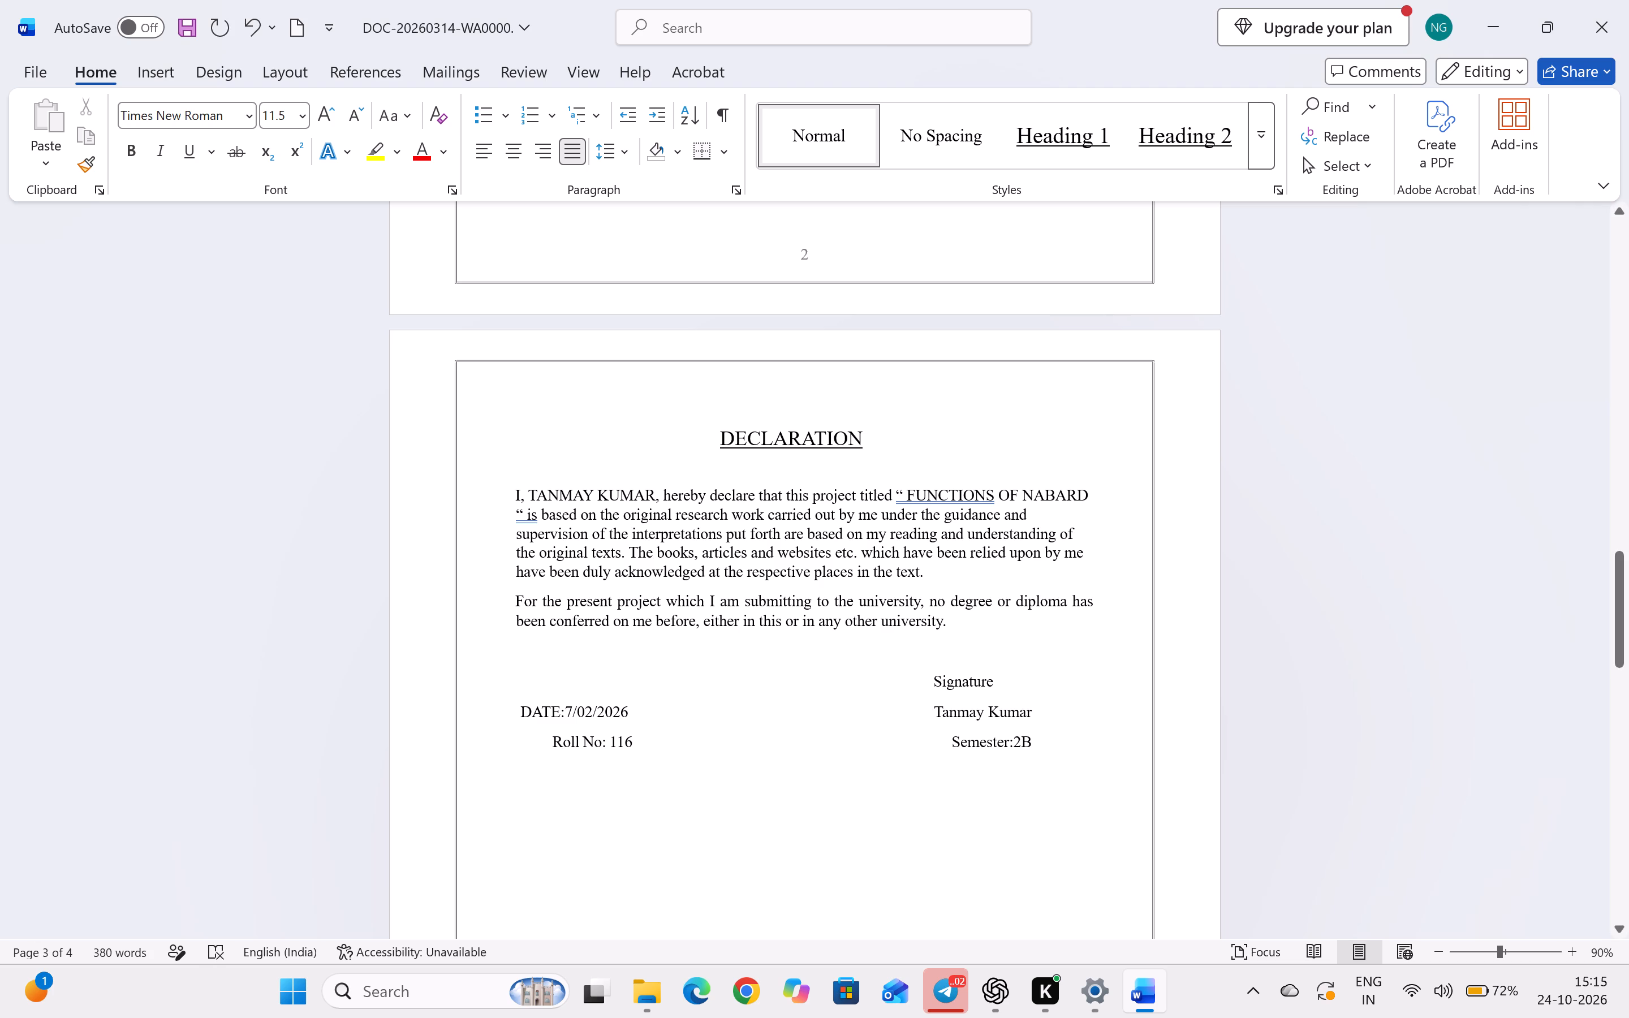
click(909, 701)
key(BackSpace)
click(914, 714)
key(BackSpace)
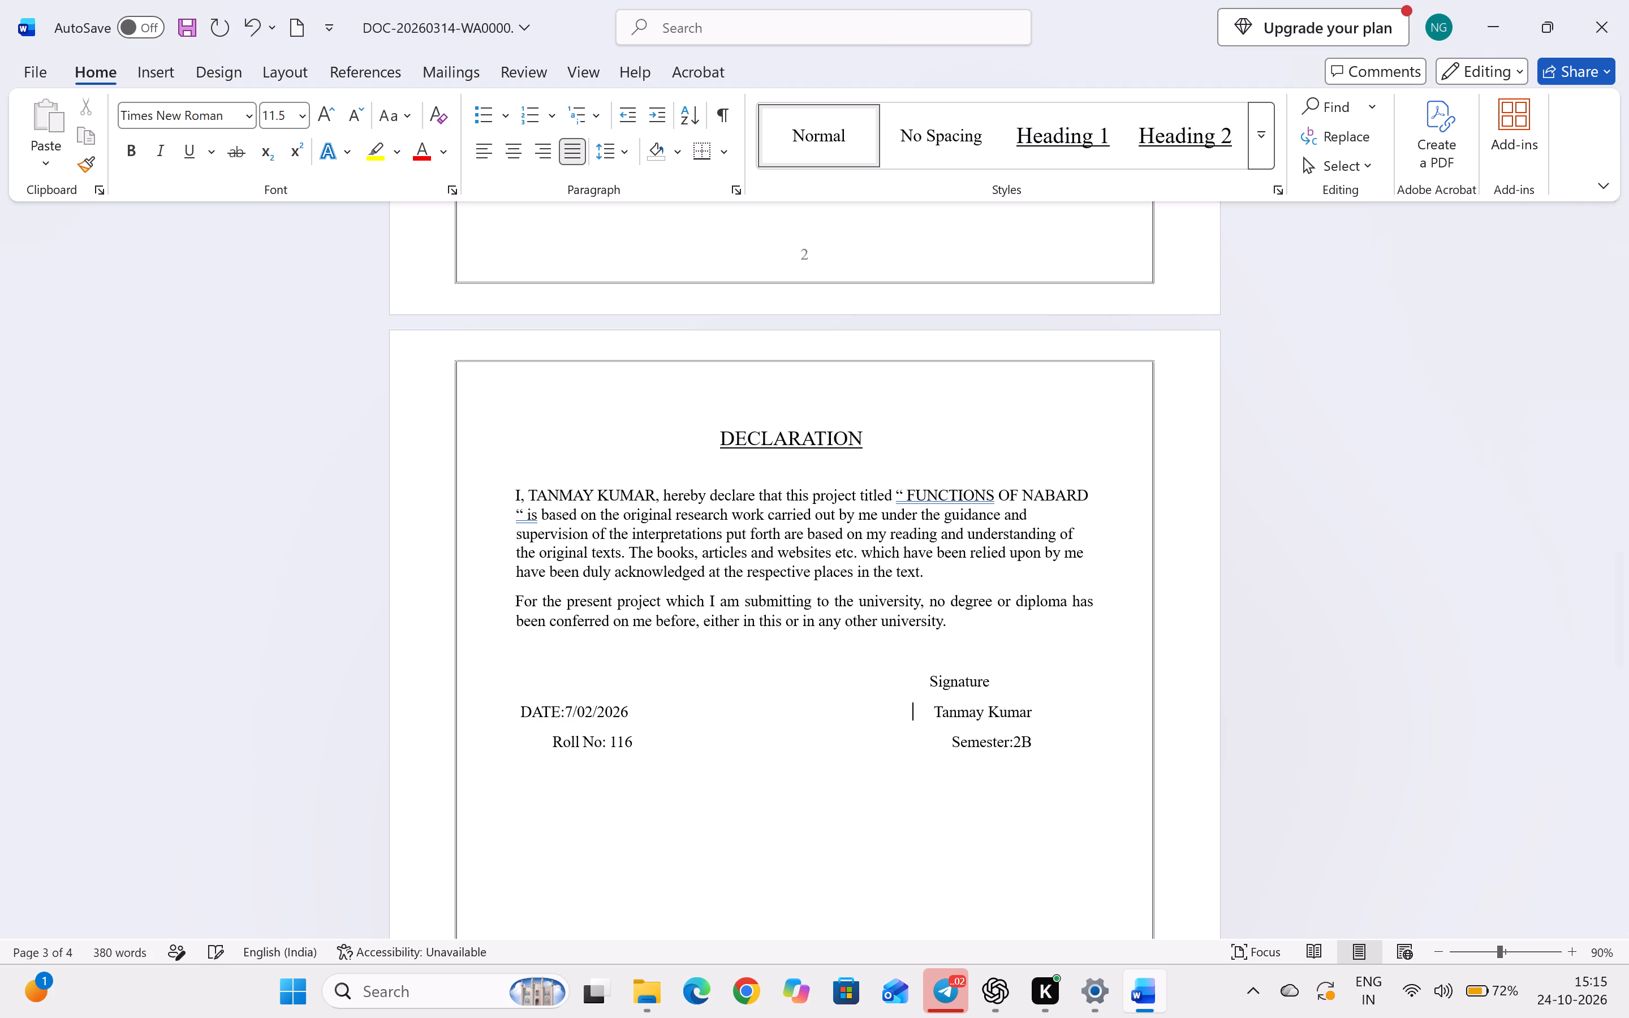
click(920, 679)
key(space)
Left-align the paragraph holding DATE, Roll No and Semester, deleting two spaces before Semester and adding one back.
click(941, 750)
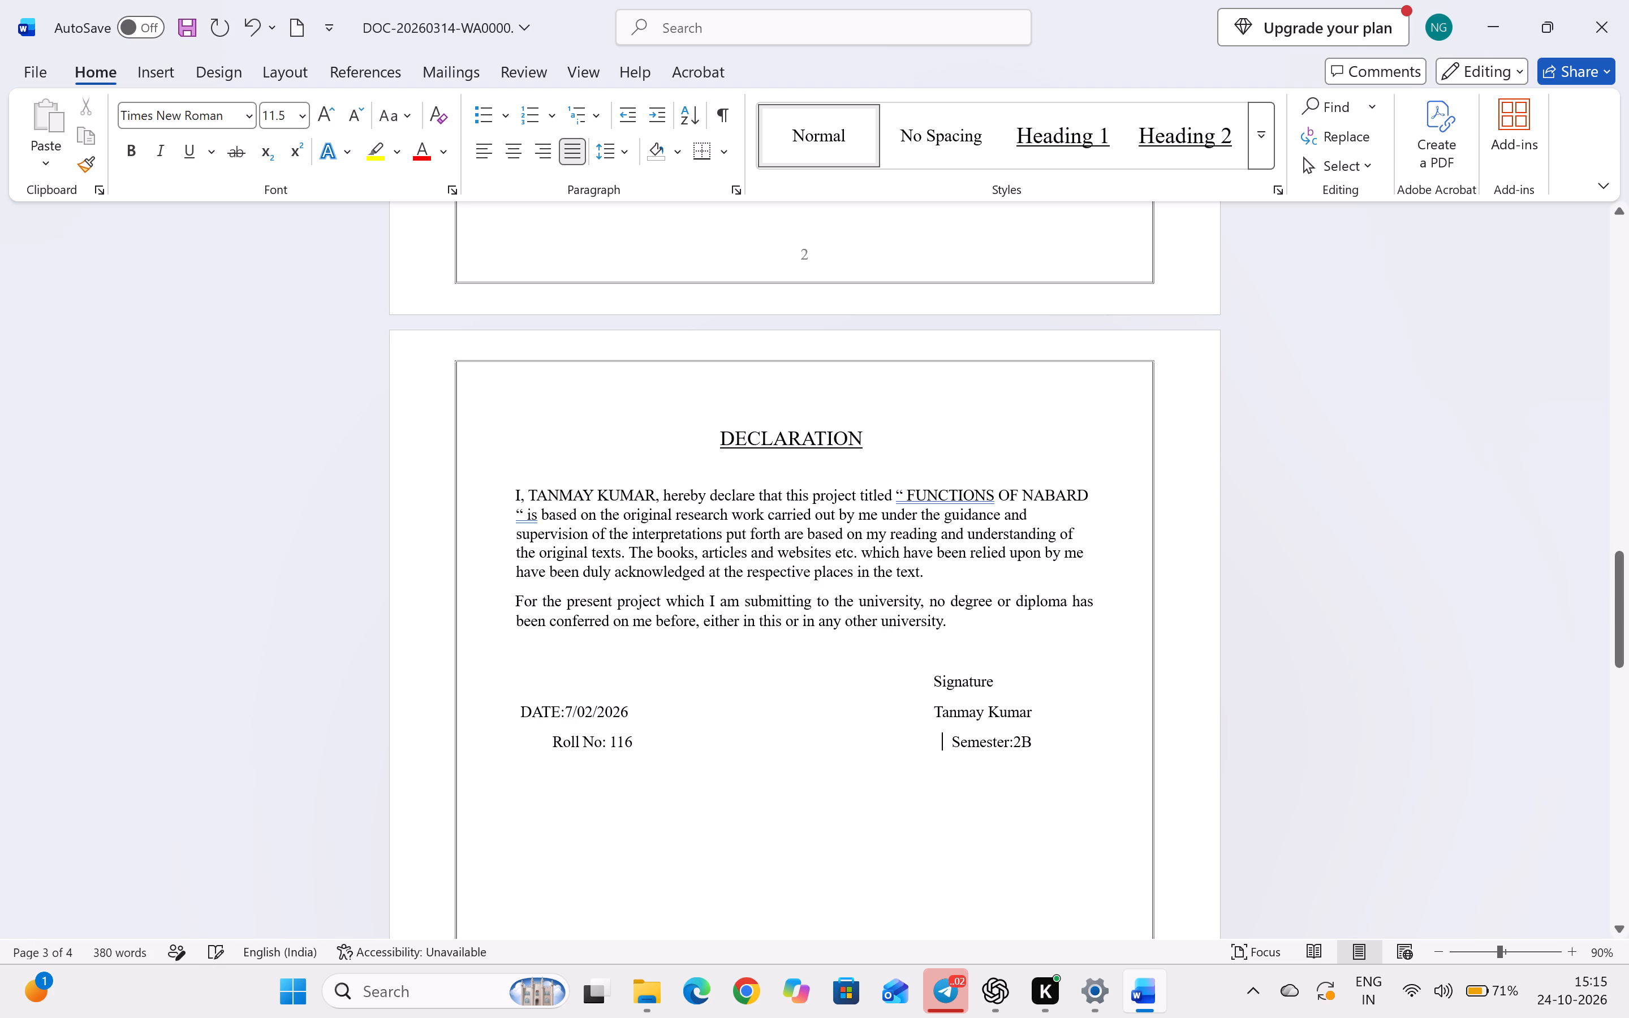
key(BackSpace)
key(BackSpace)
click(492, 151)
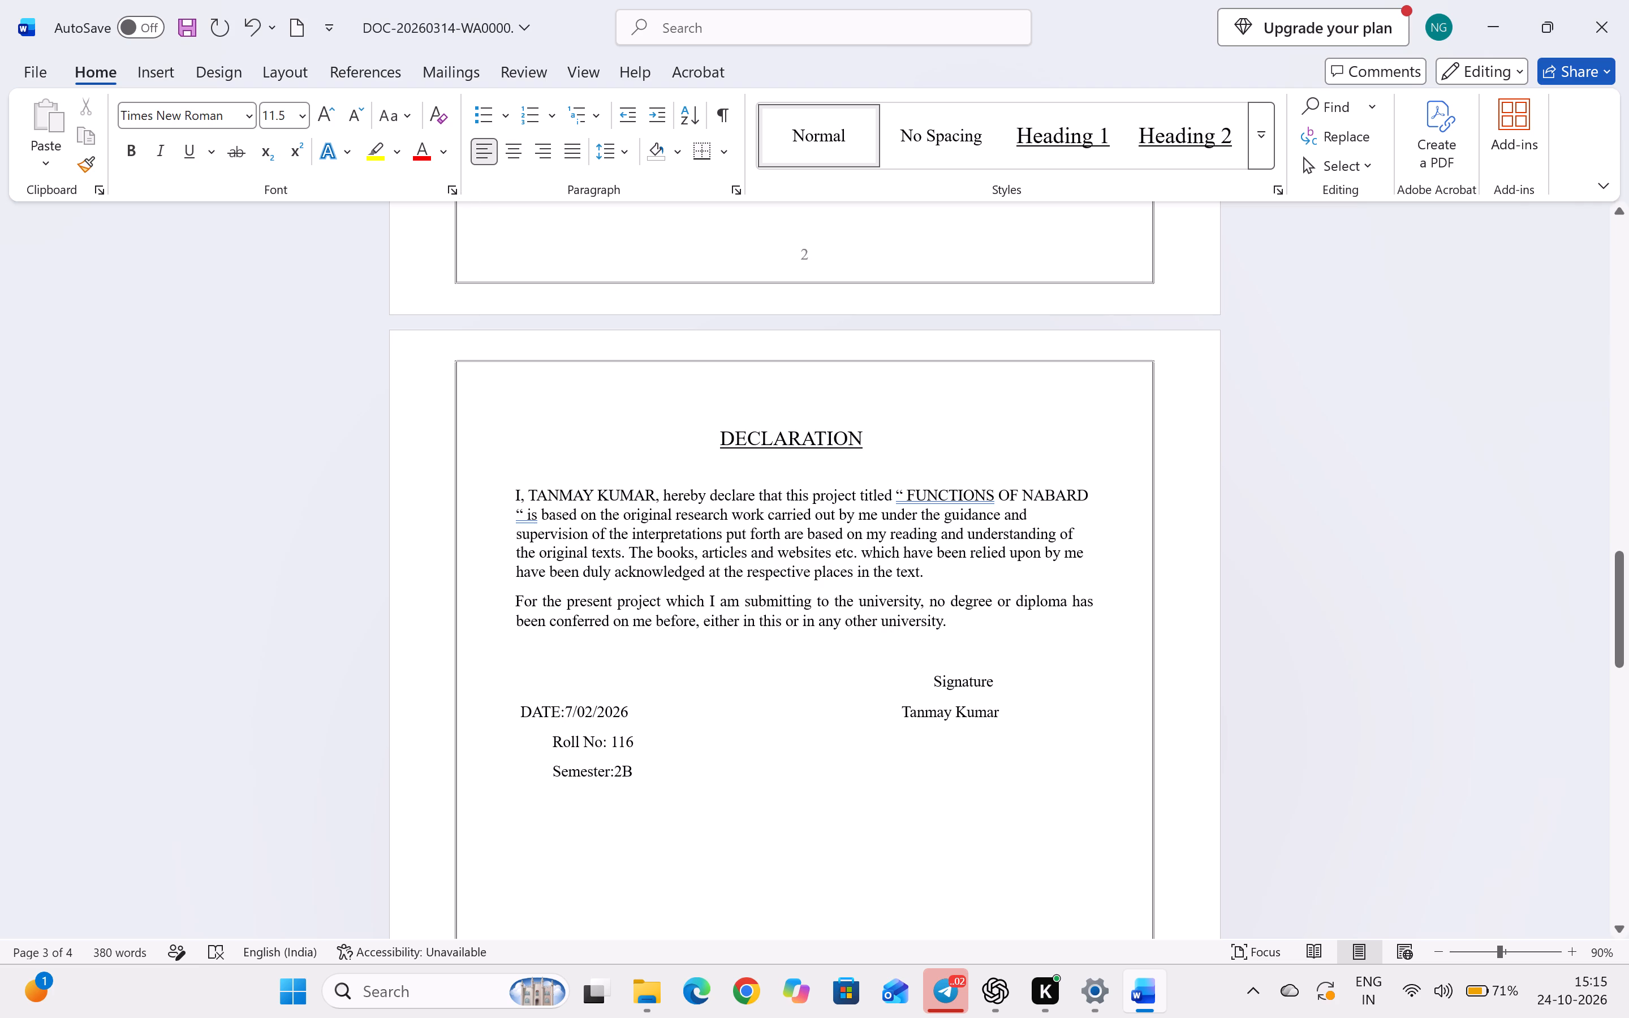
key(space)
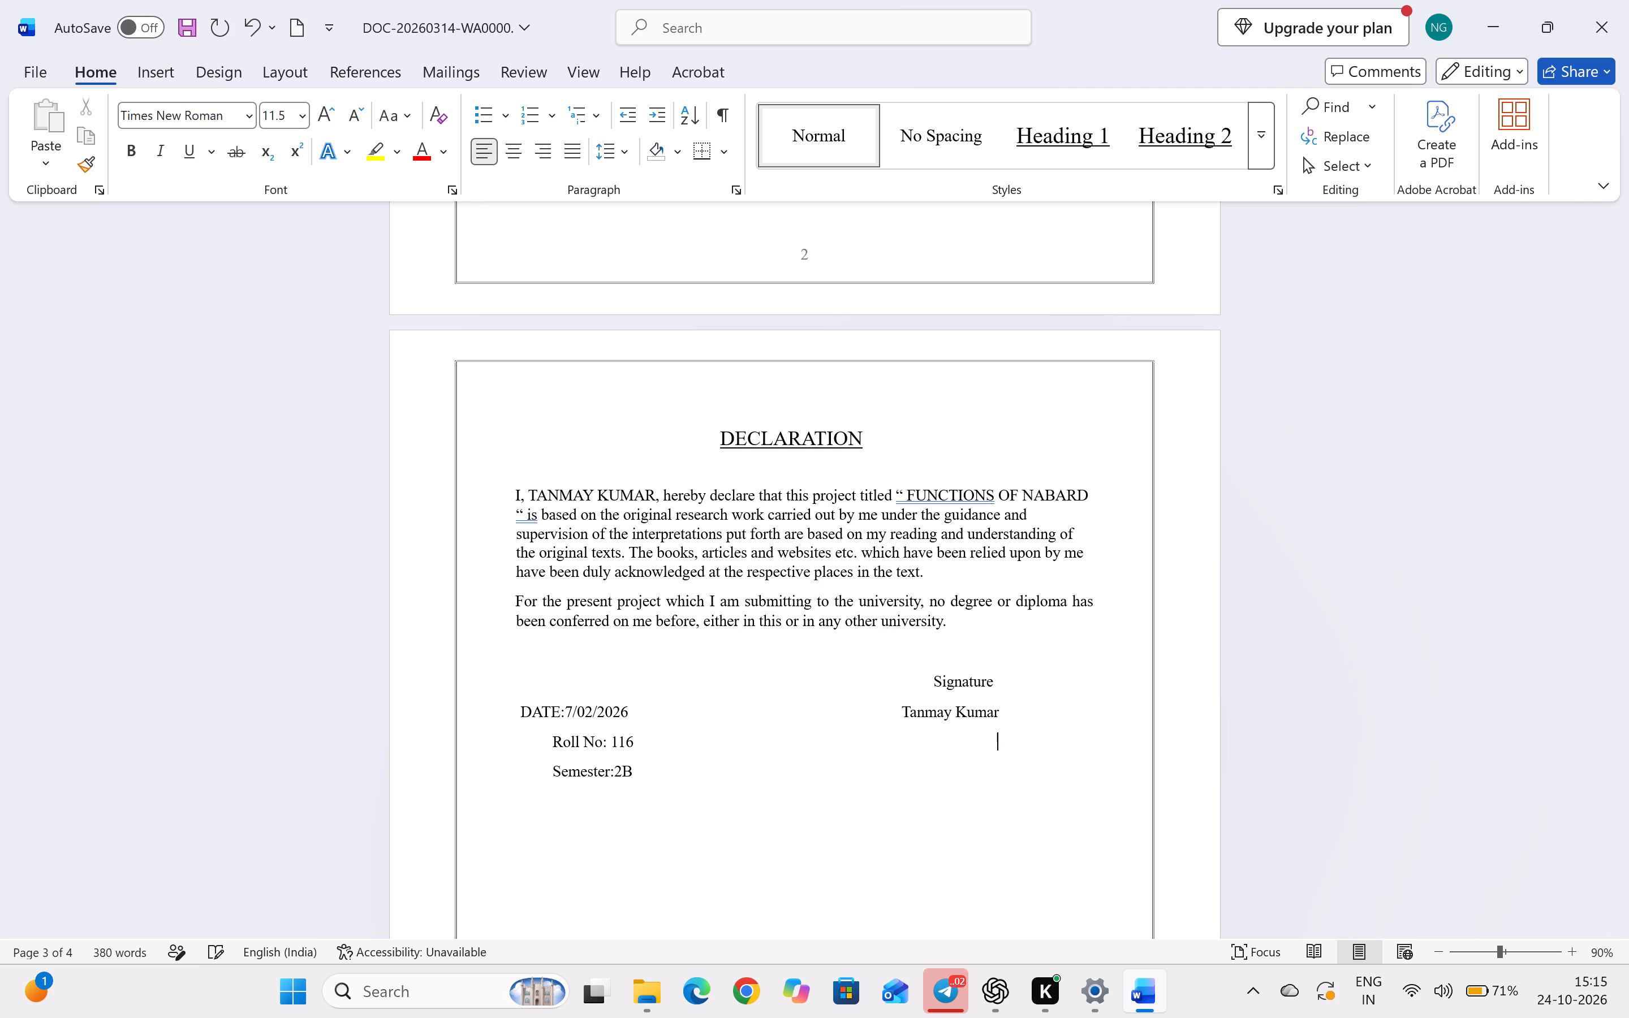
Add three spaces before the student's name on the declaration's DATE line.
click(901, 710)
key(space)
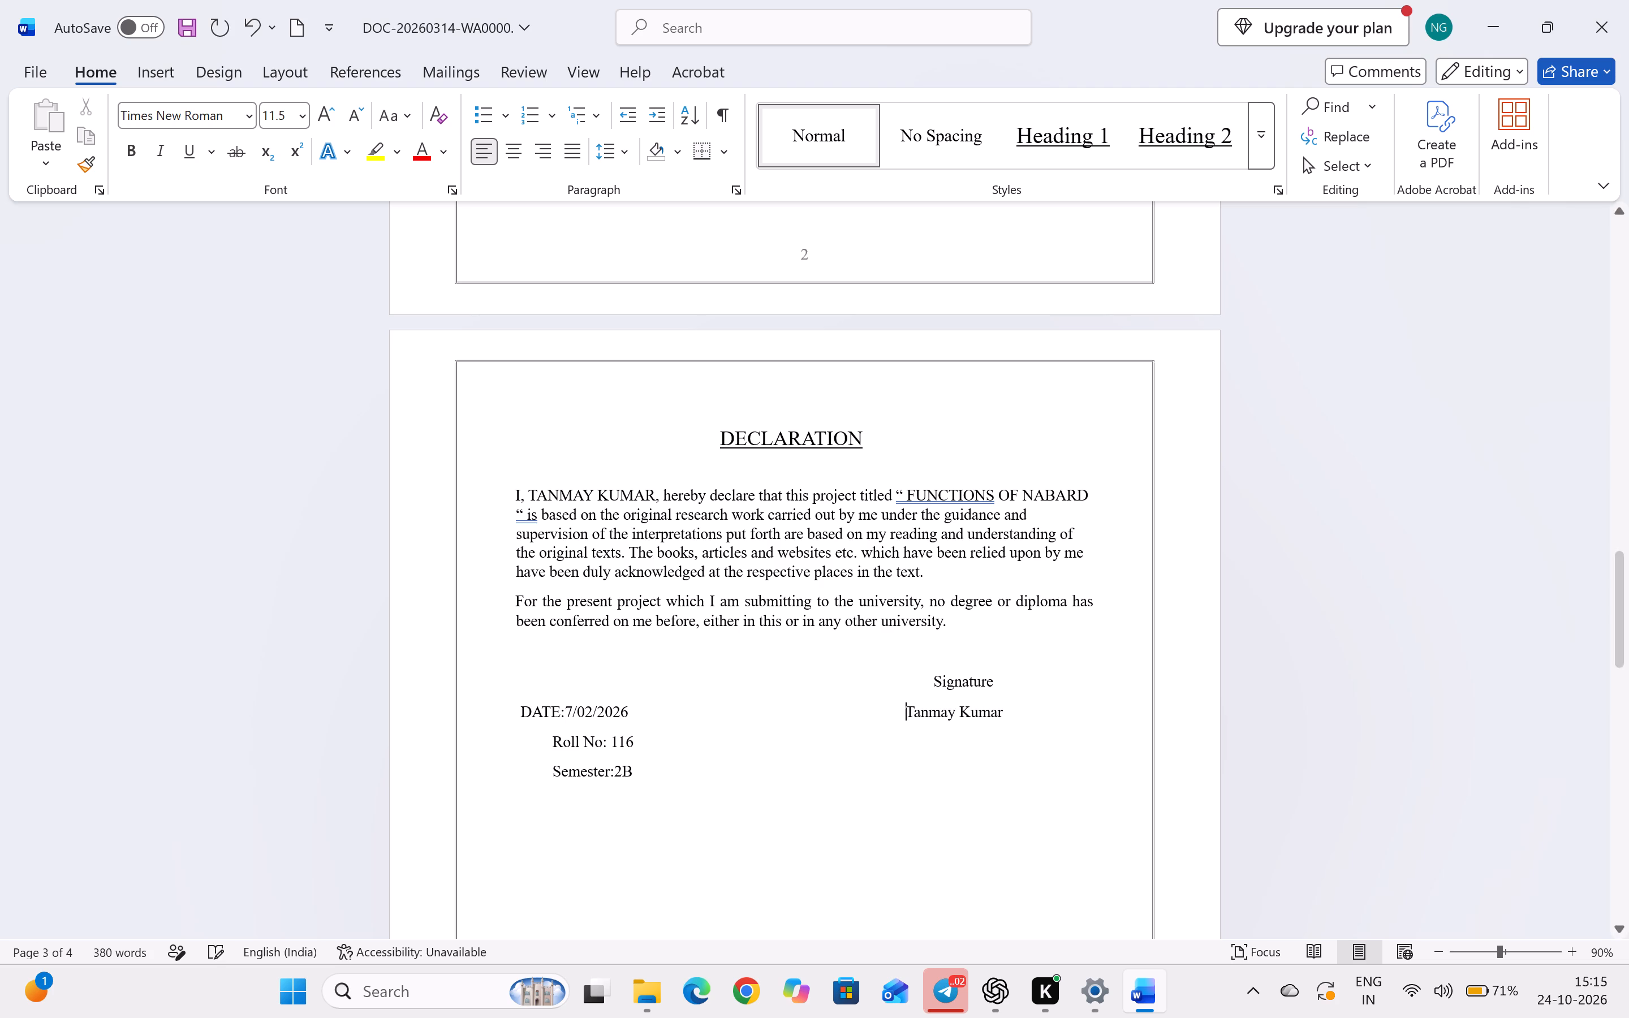
key(space)
key(space)
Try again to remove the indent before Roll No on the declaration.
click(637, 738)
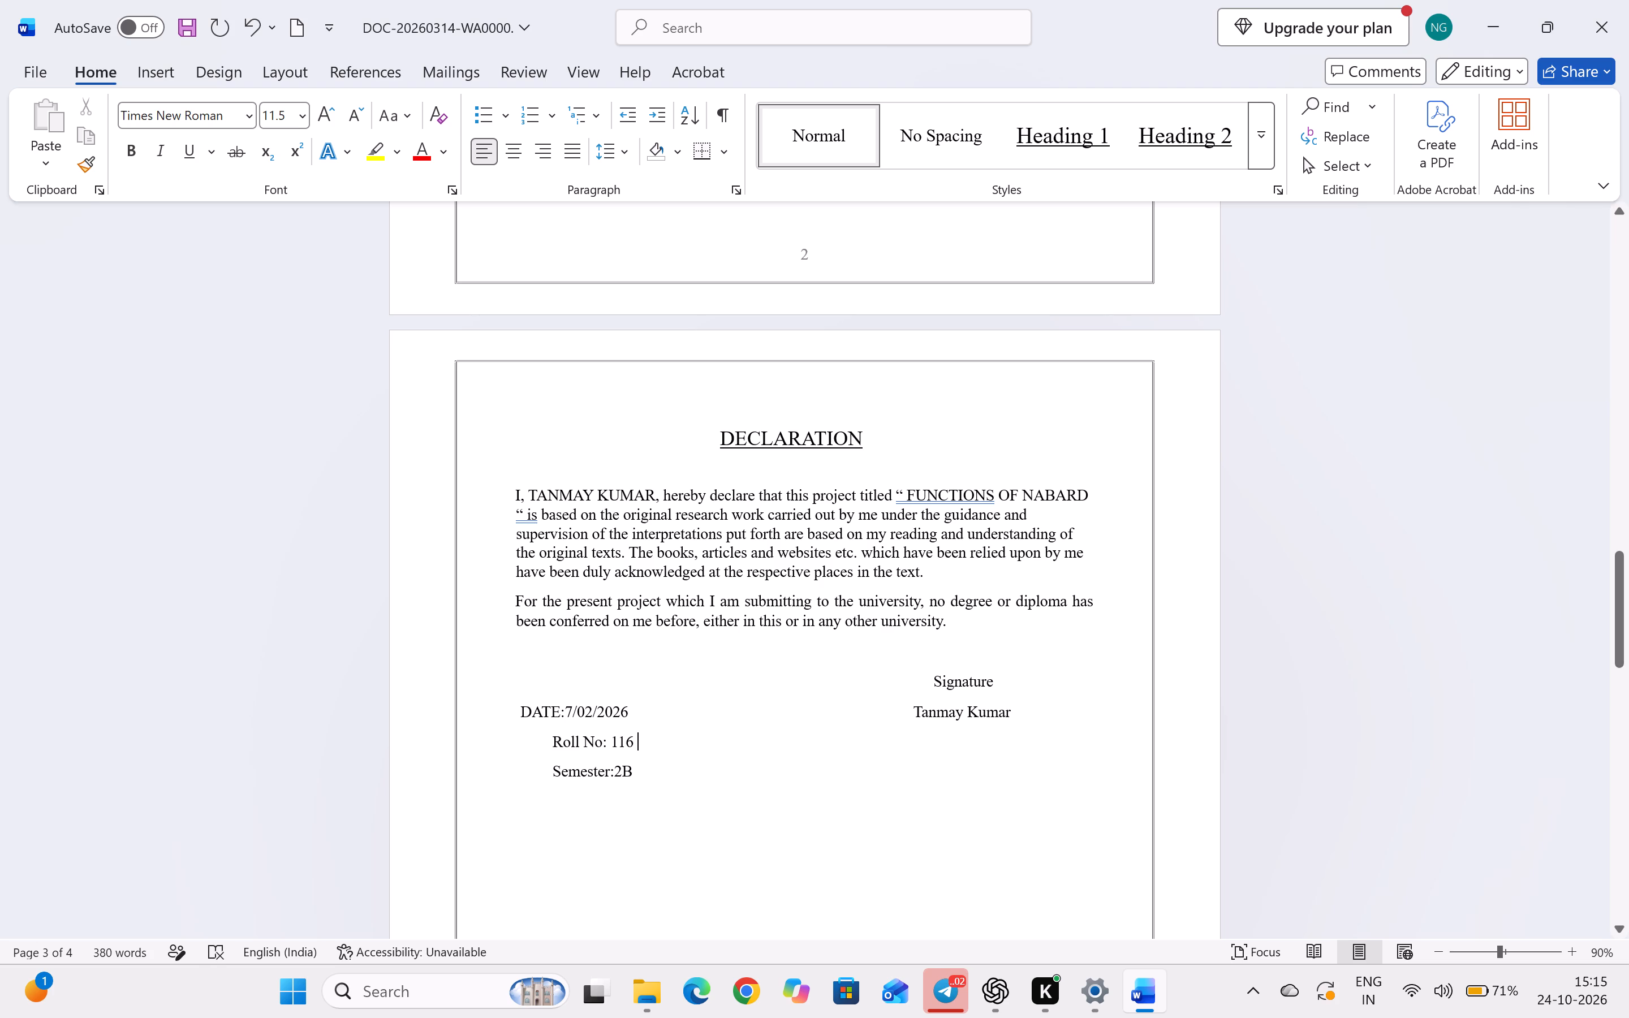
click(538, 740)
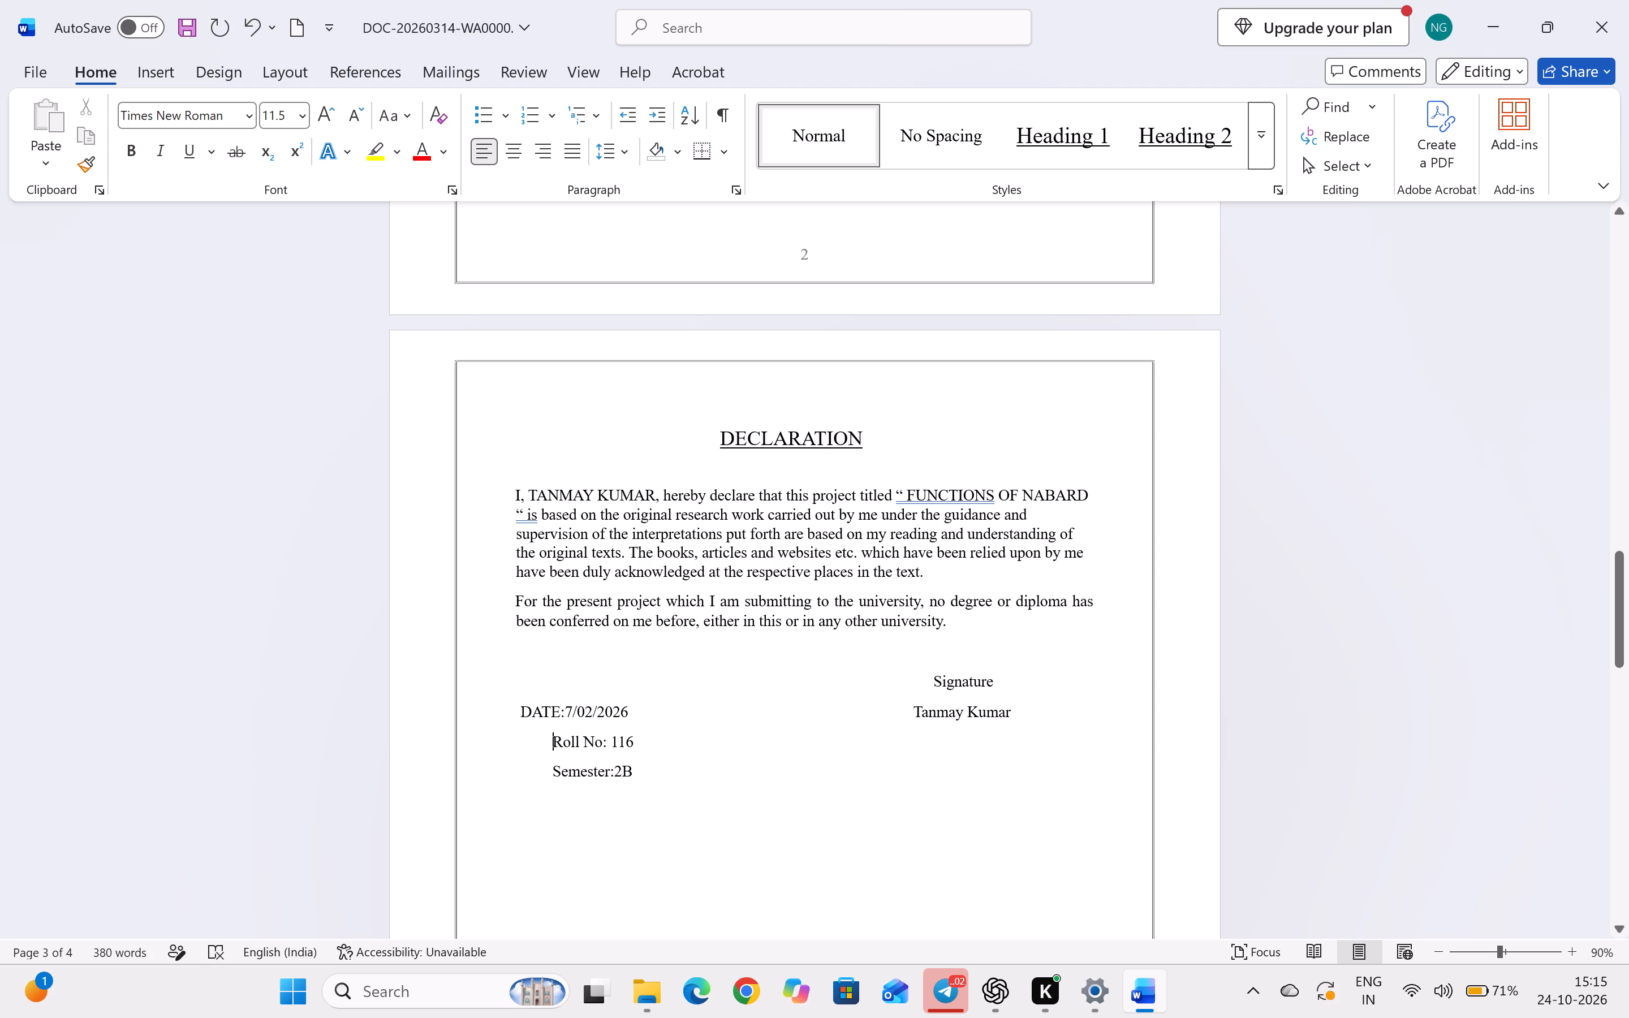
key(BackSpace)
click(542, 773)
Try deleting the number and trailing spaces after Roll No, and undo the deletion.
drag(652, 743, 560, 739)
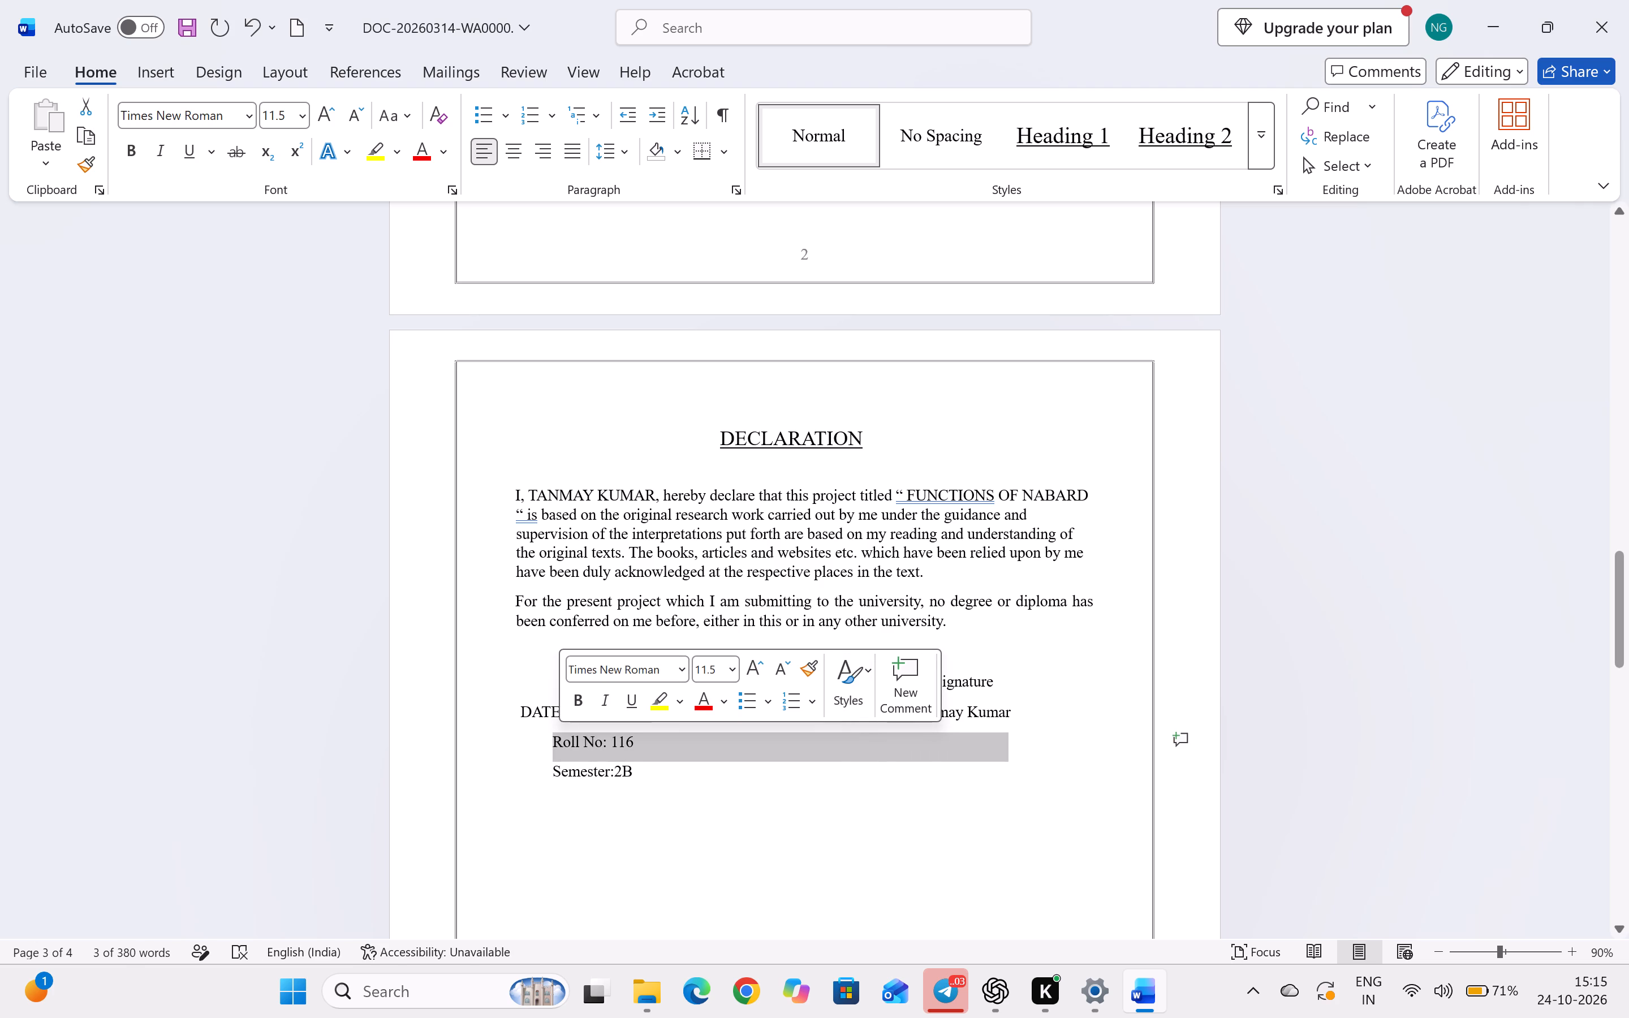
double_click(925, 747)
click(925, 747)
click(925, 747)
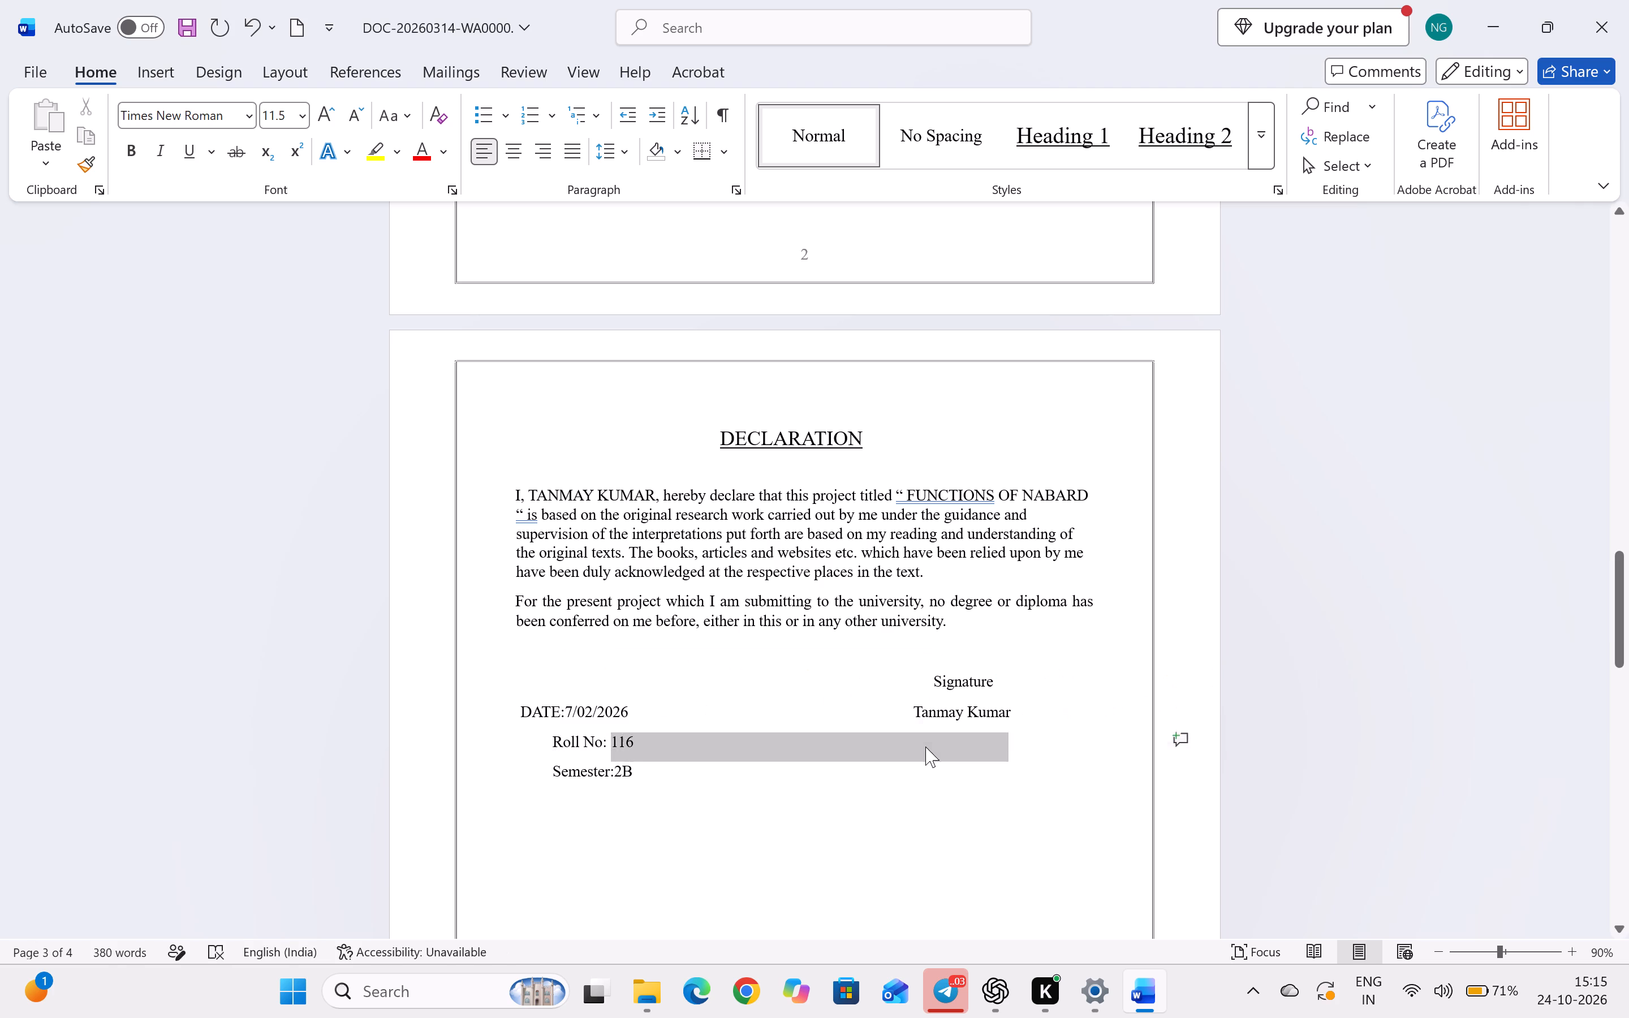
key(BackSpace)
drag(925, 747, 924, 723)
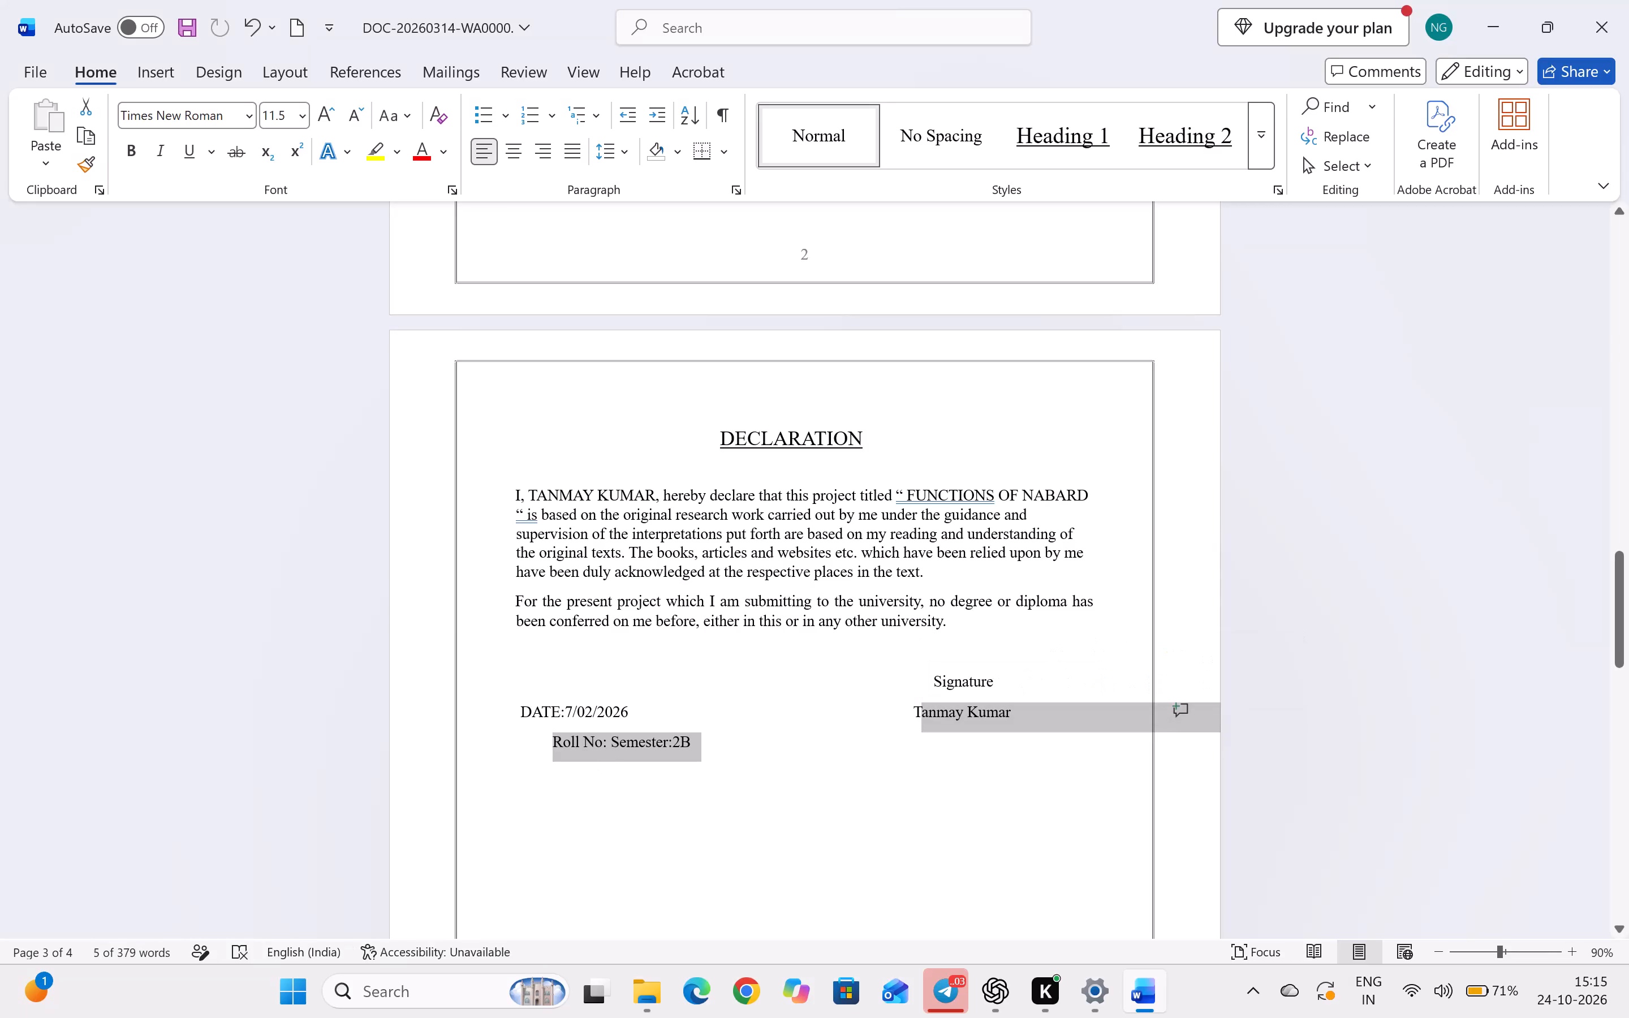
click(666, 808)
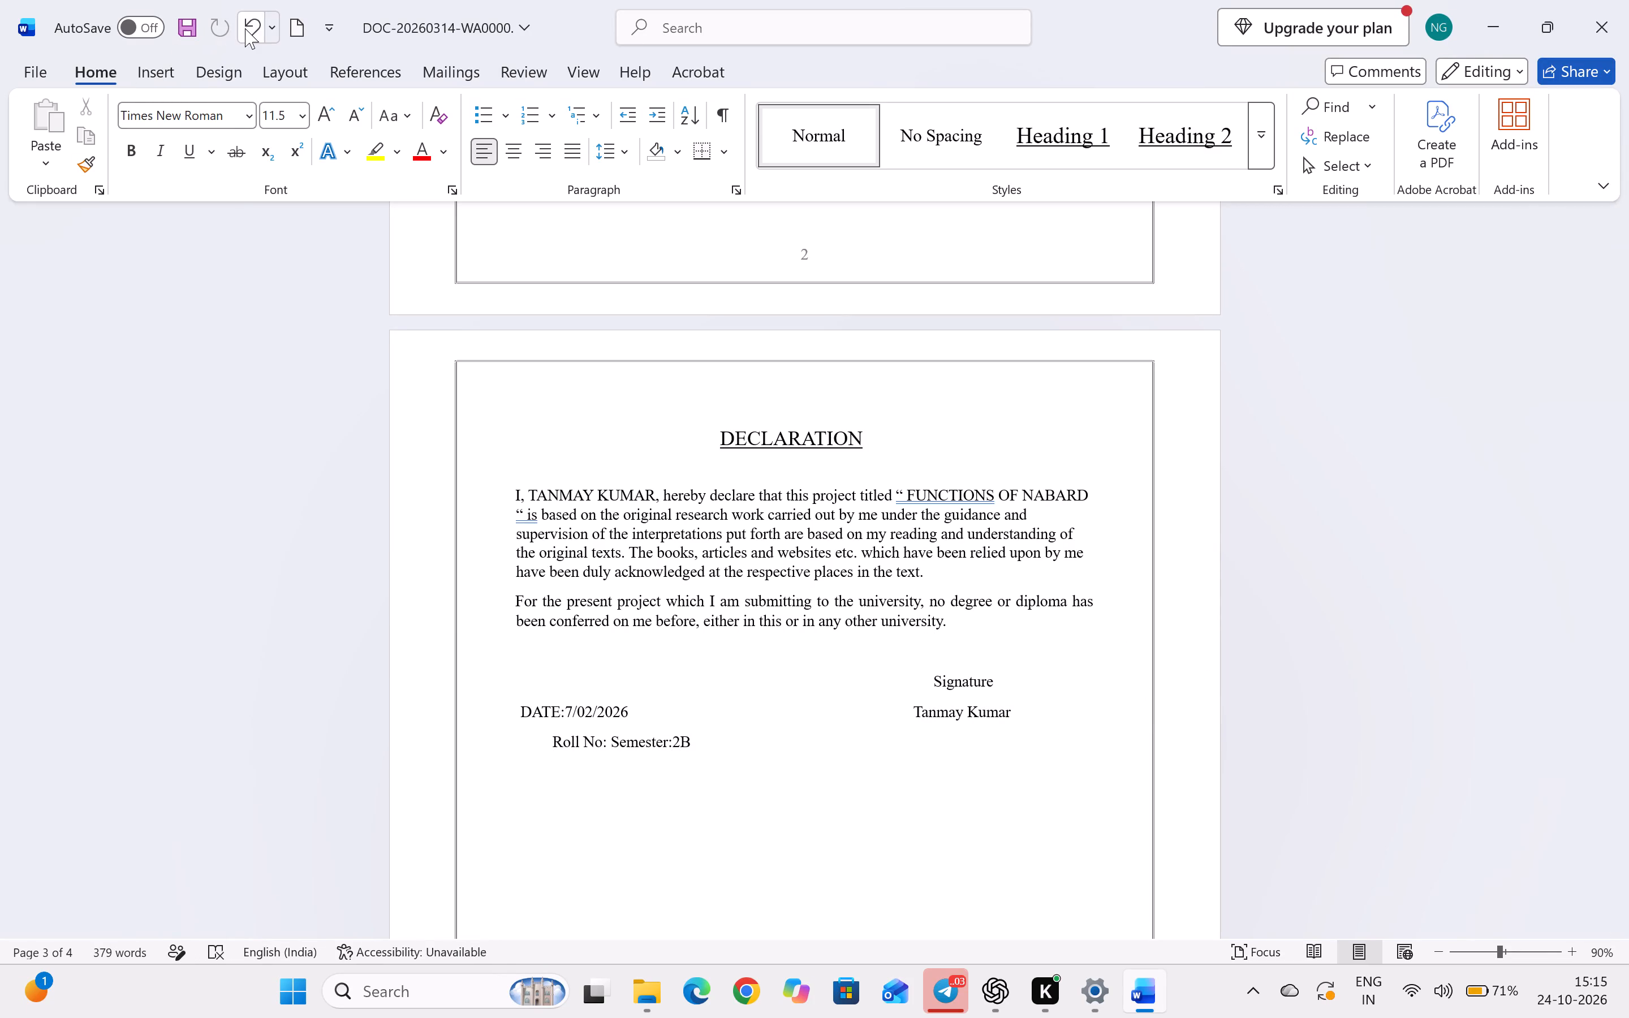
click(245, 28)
Delete eighteen spaces before Semester to bring it back onto the Roll No line.
click(909, 735)
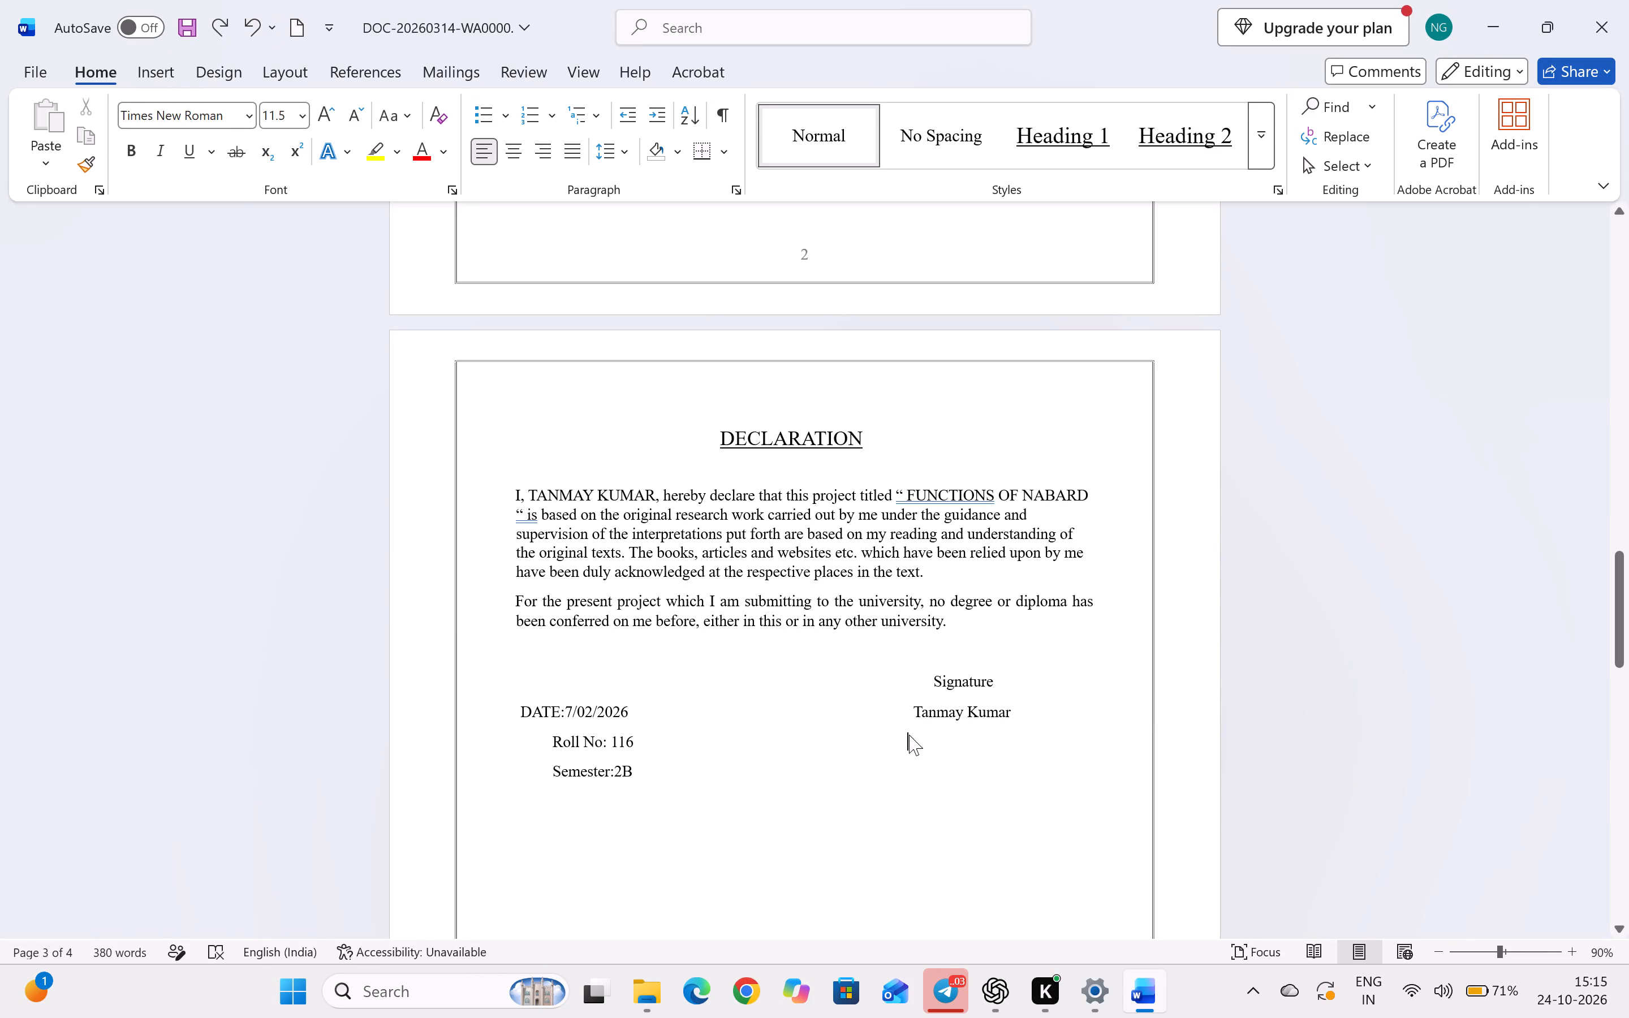
key(BackSpace)
key(BackSpace)
key(BackSpace)
key(BackSpace)
key(BackSpace)
key(BackSpace)
key(BackSpace)
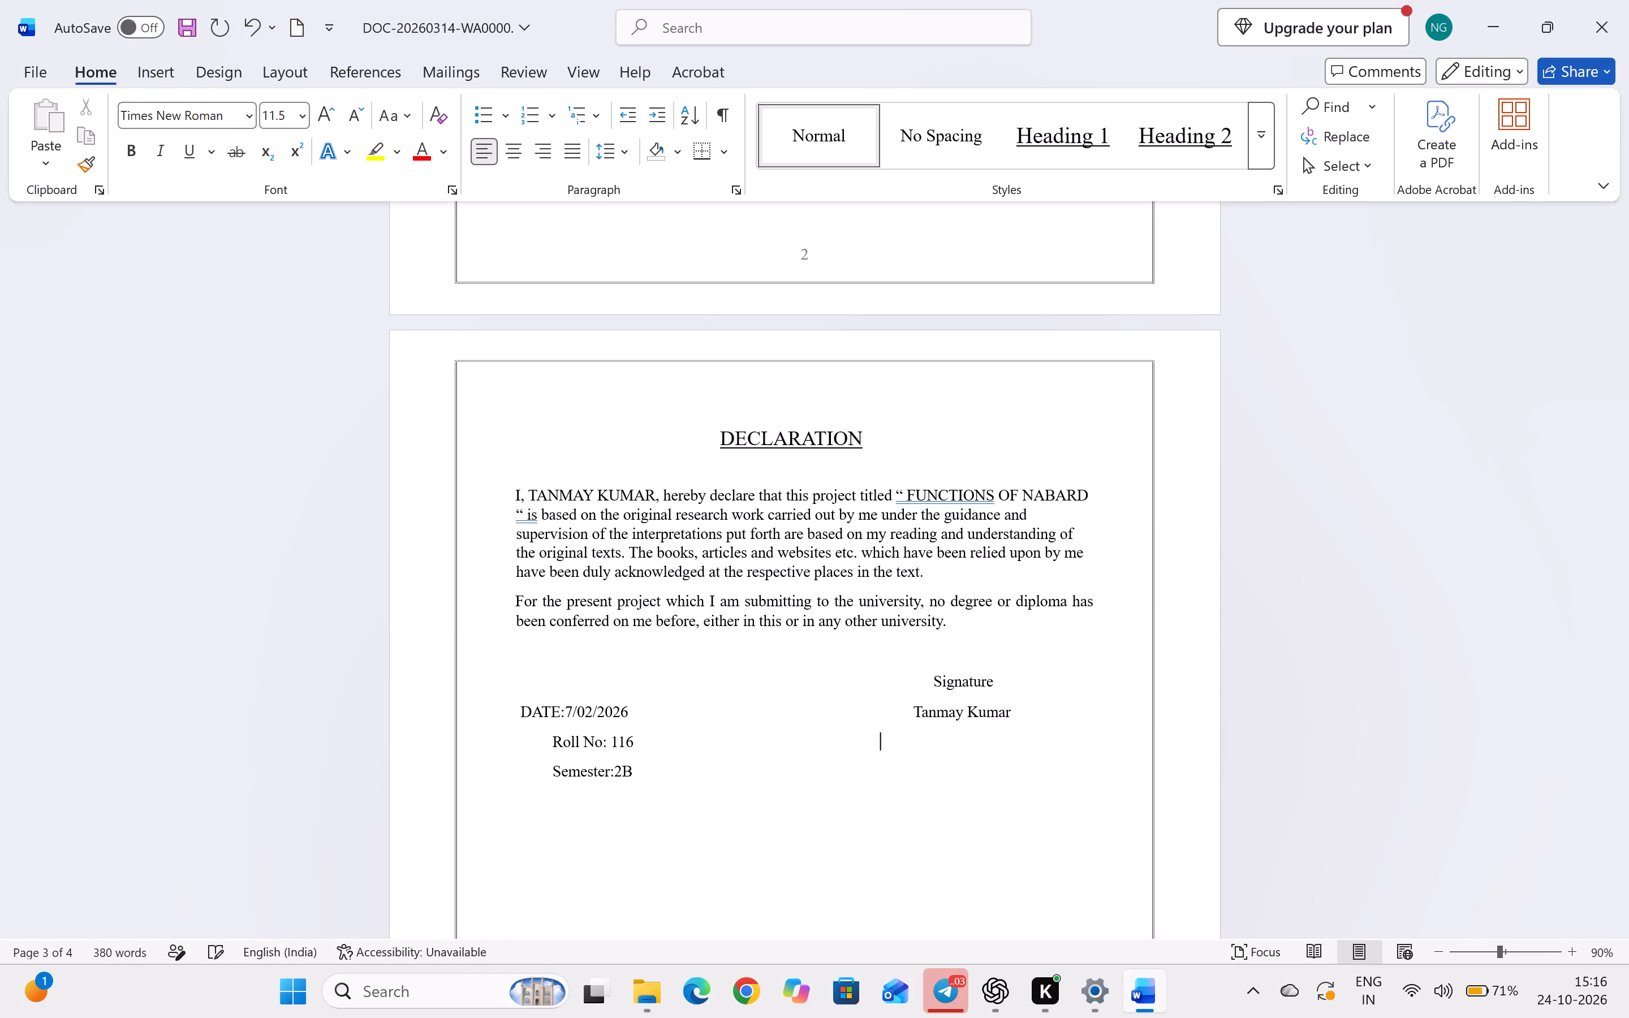
key(BackSpace)
key(BackSpace)
key(BackSpace)
key(BackSpace)
key(BackSpace)
key(BackSpace)
key(BackSpace)
key(BackSpace)
key(BackSpace)
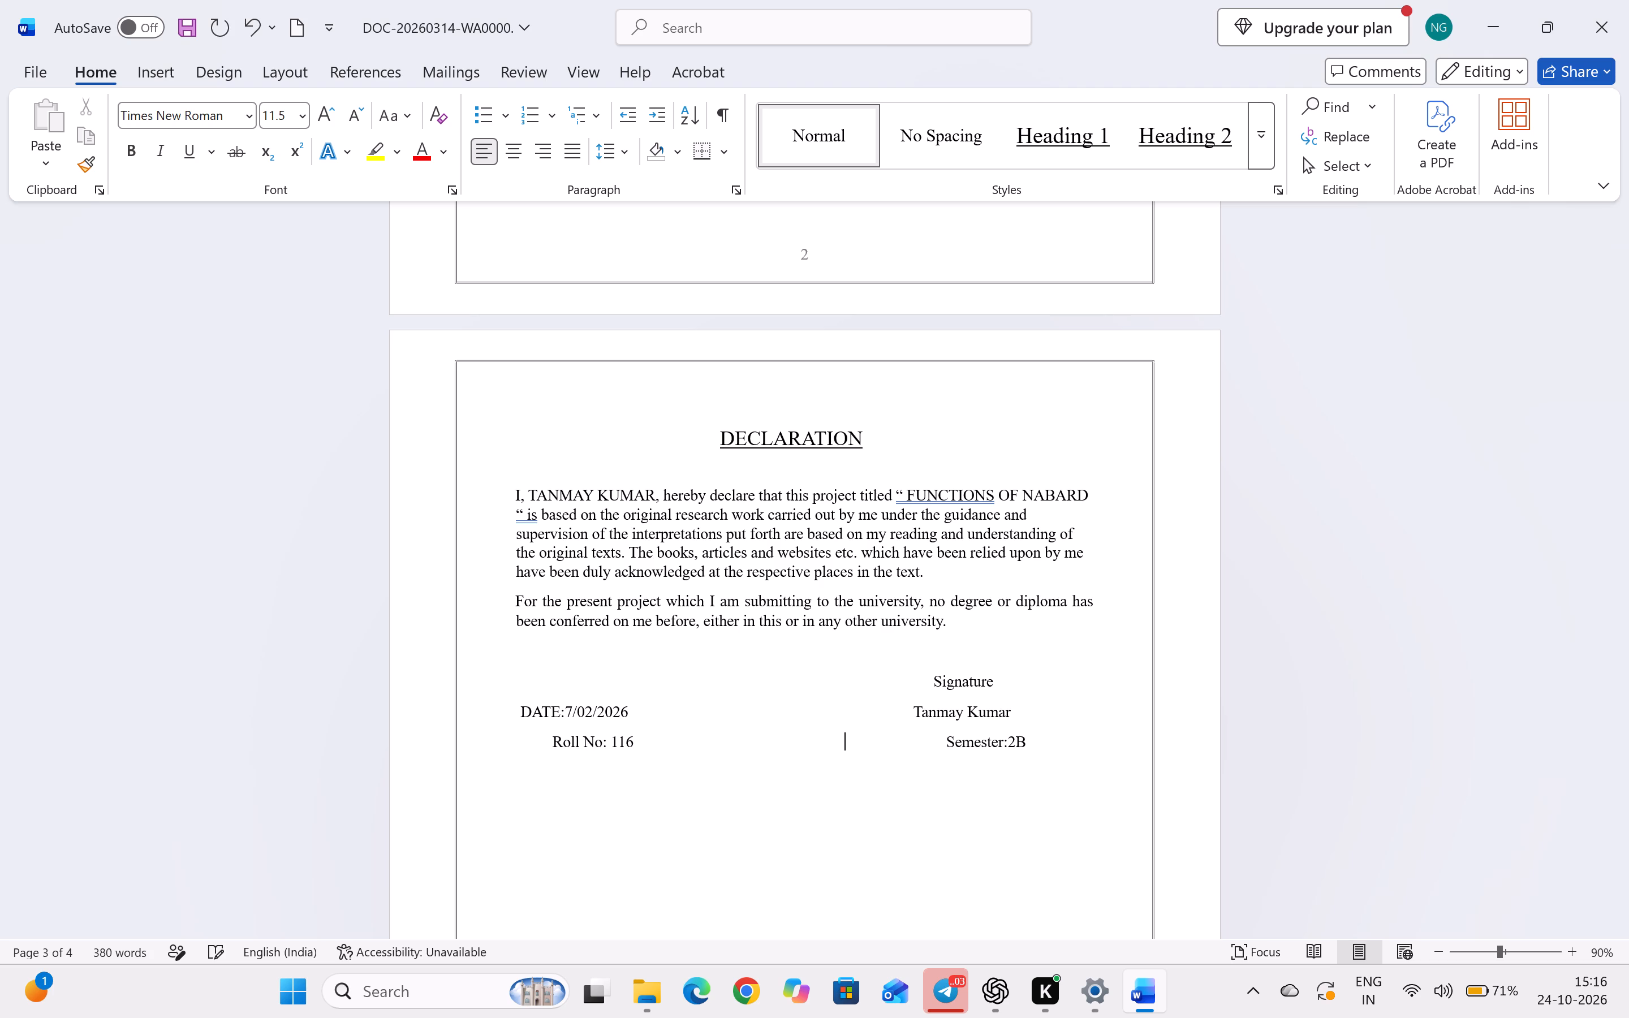
key(BackSpace)
key(BackSpace)
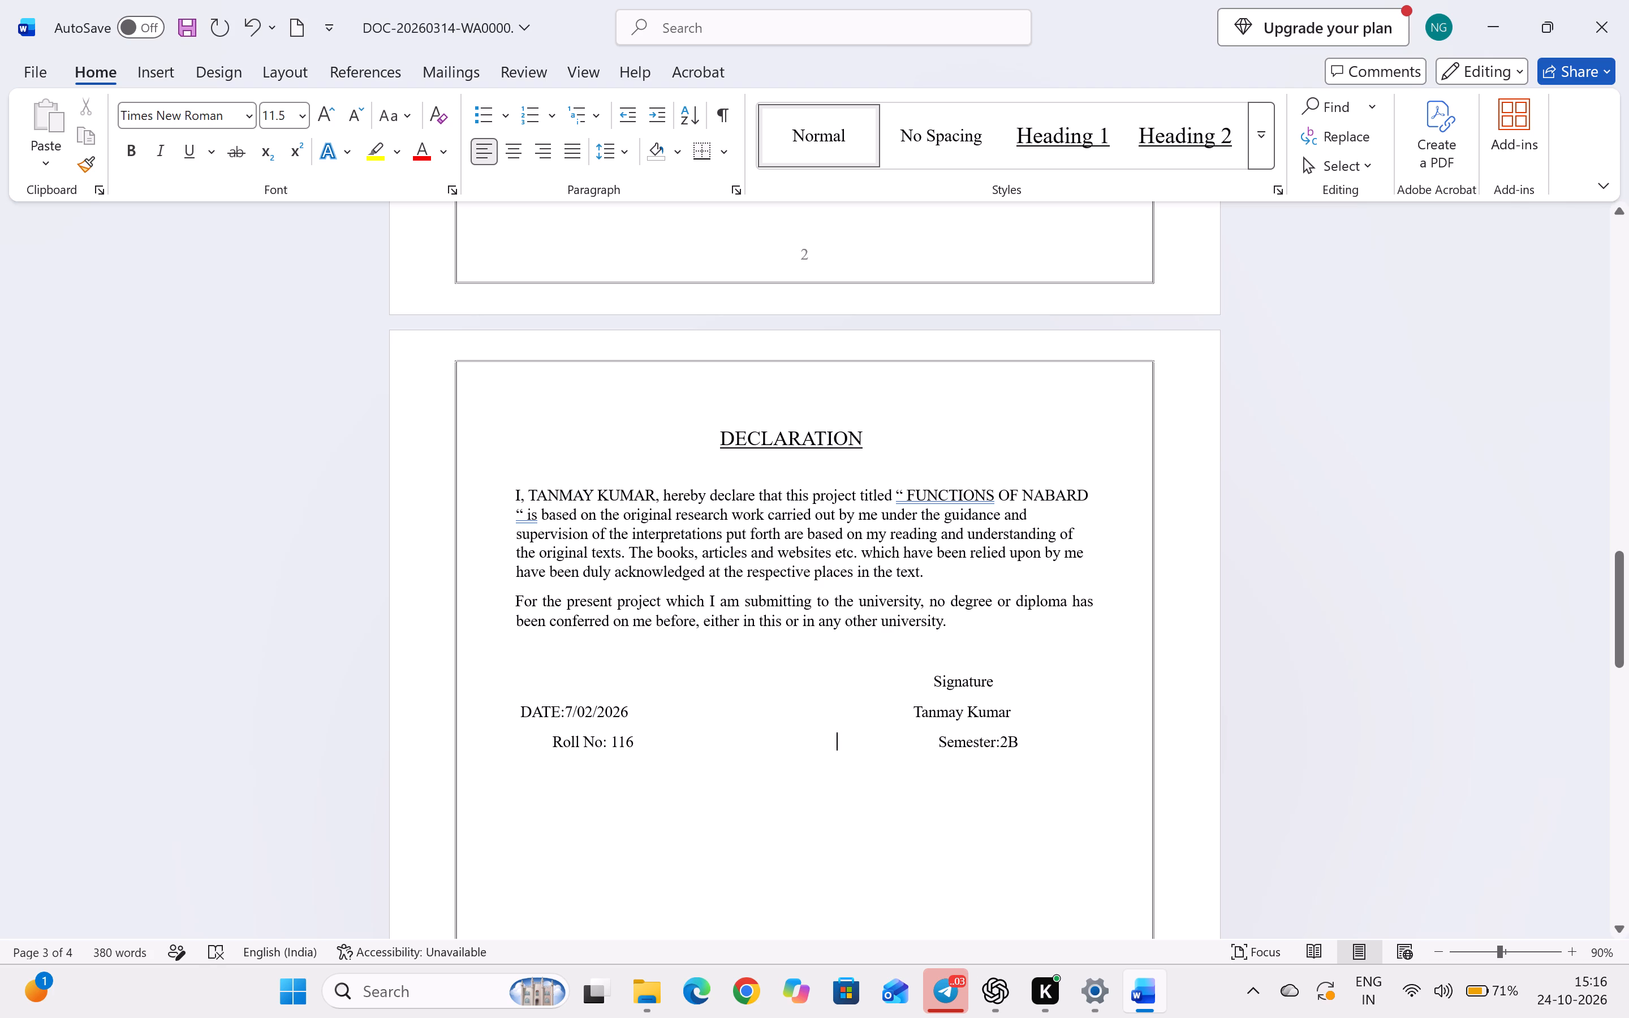
Add five spaces before the student's name and delete one before Semester to align both under Signature.
click(891, 707)
key(space)
key(space)
key(space)
key(space)
key(space)
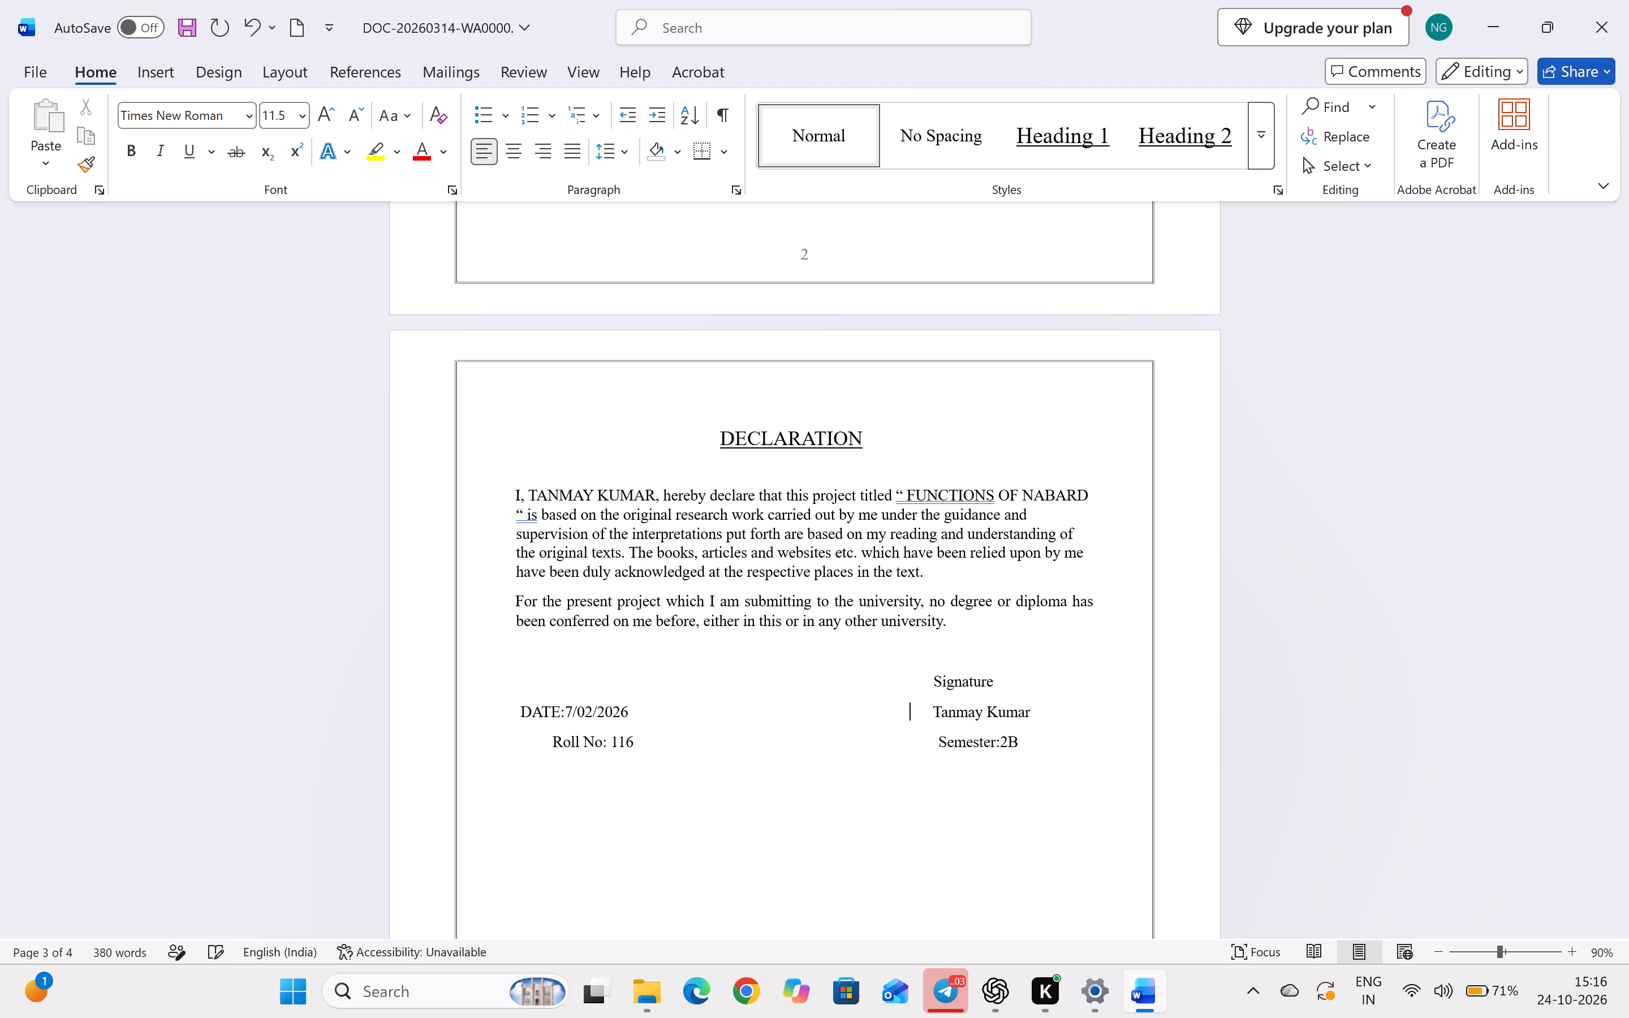
click(901, 761)
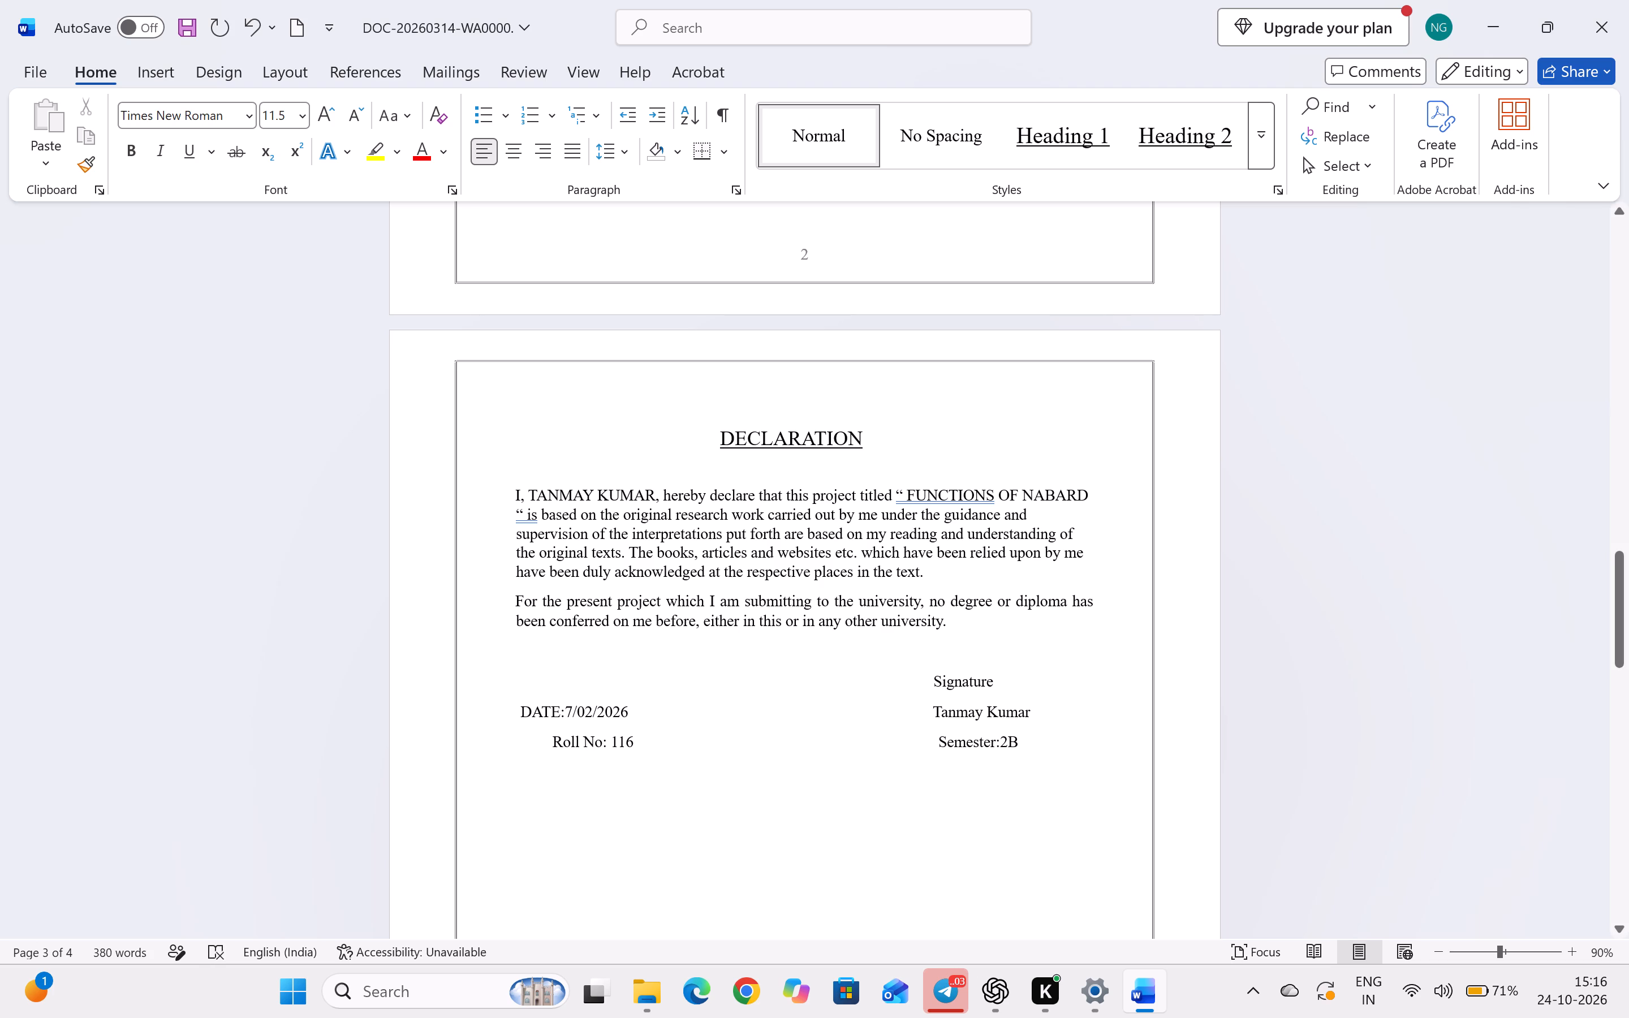
key(BackSpace)
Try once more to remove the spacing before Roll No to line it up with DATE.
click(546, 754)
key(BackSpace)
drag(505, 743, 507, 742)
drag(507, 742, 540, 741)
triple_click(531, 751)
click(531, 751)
Delete the spaces just inside the quotation marks around FUNCTIONS OF NABARD in the declaration's first sentence.
click(922, 499)
ctrl+scroll(950, 577, up, 2)
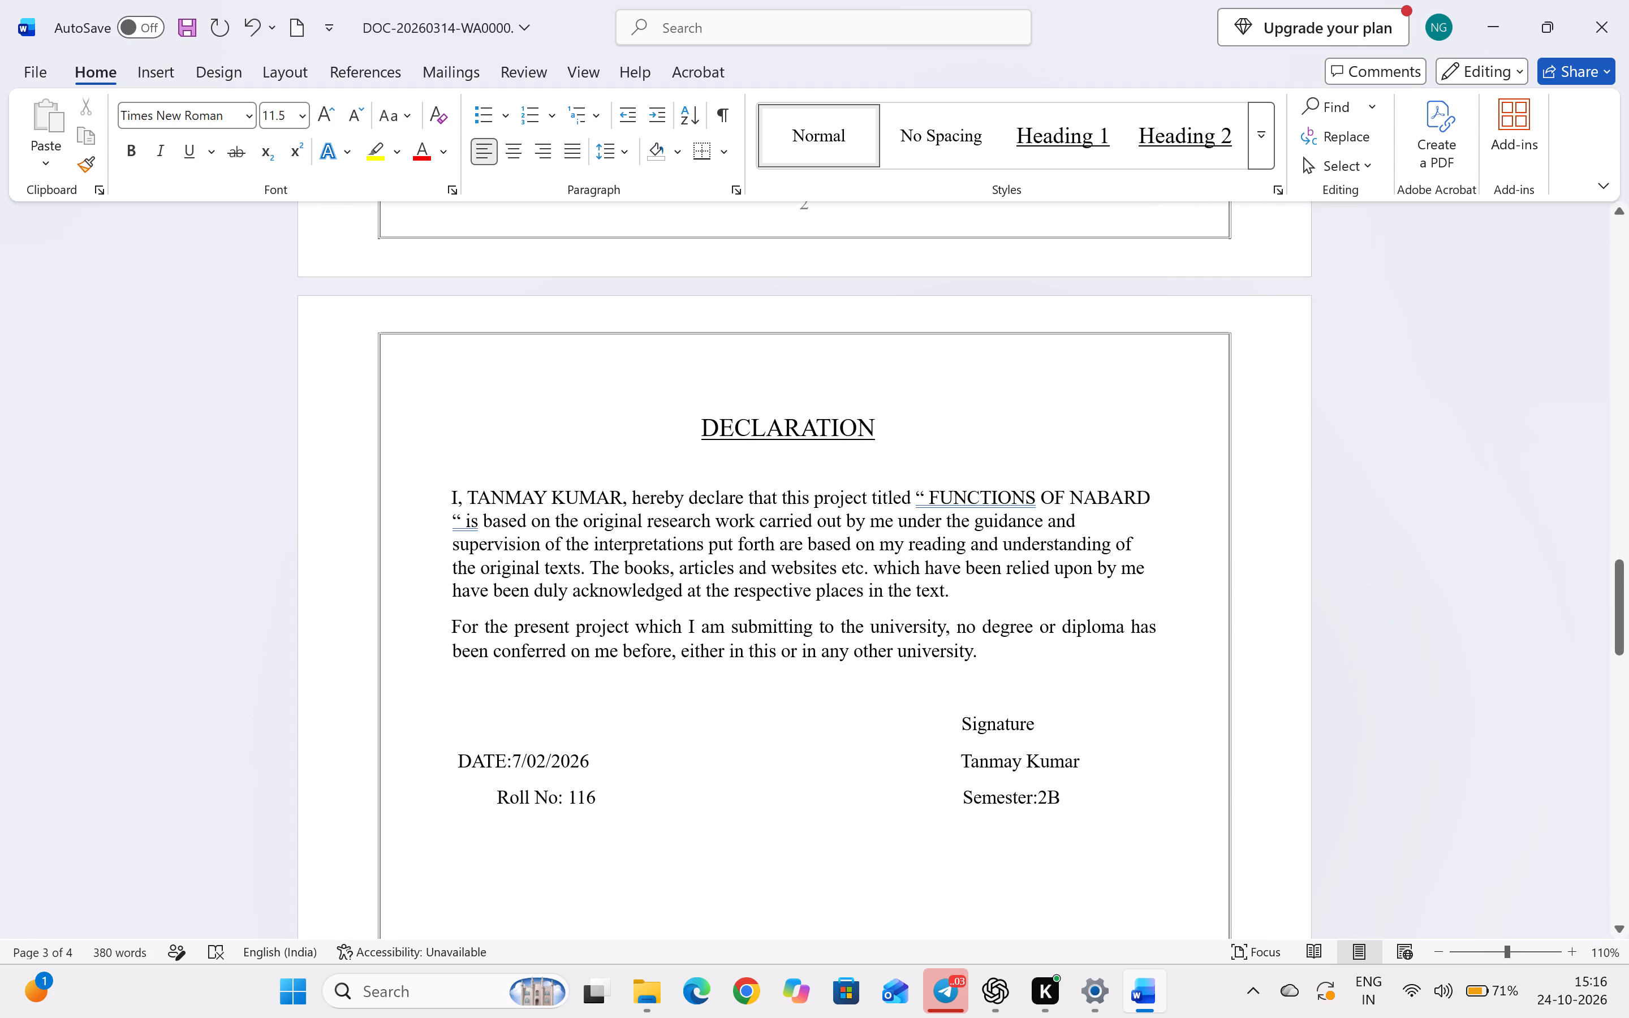
ctrl+scroll(969, 520, up, 2)
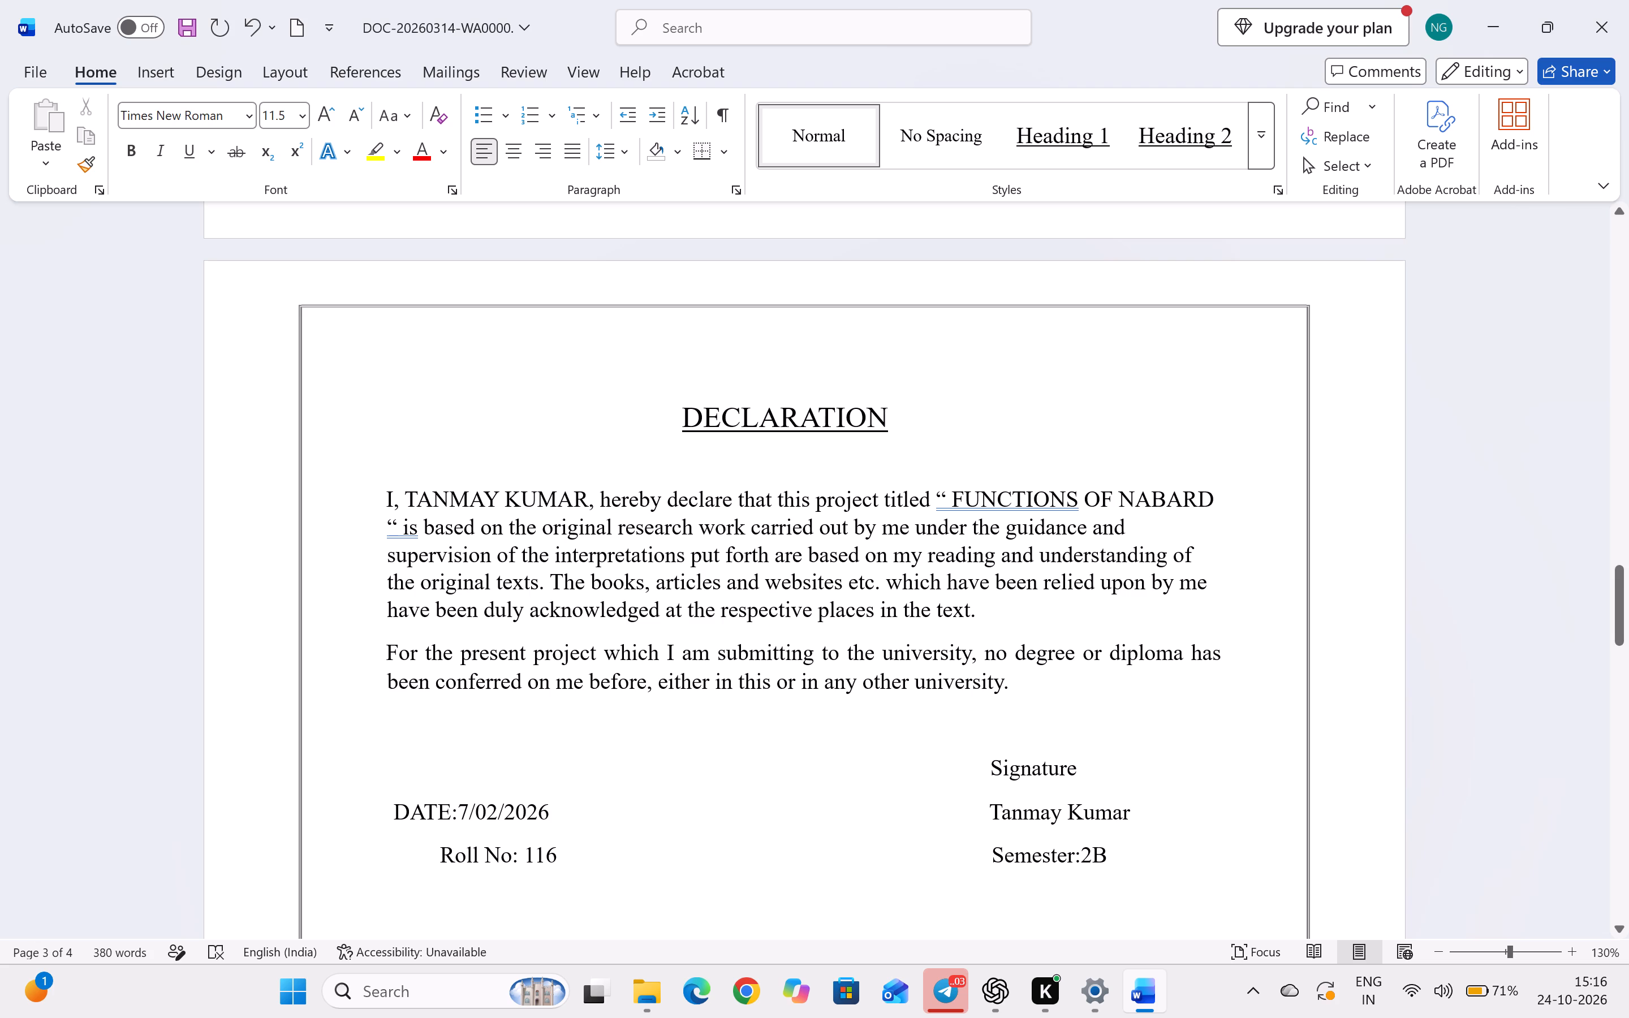
click(952, 495)
key(BackSpace)
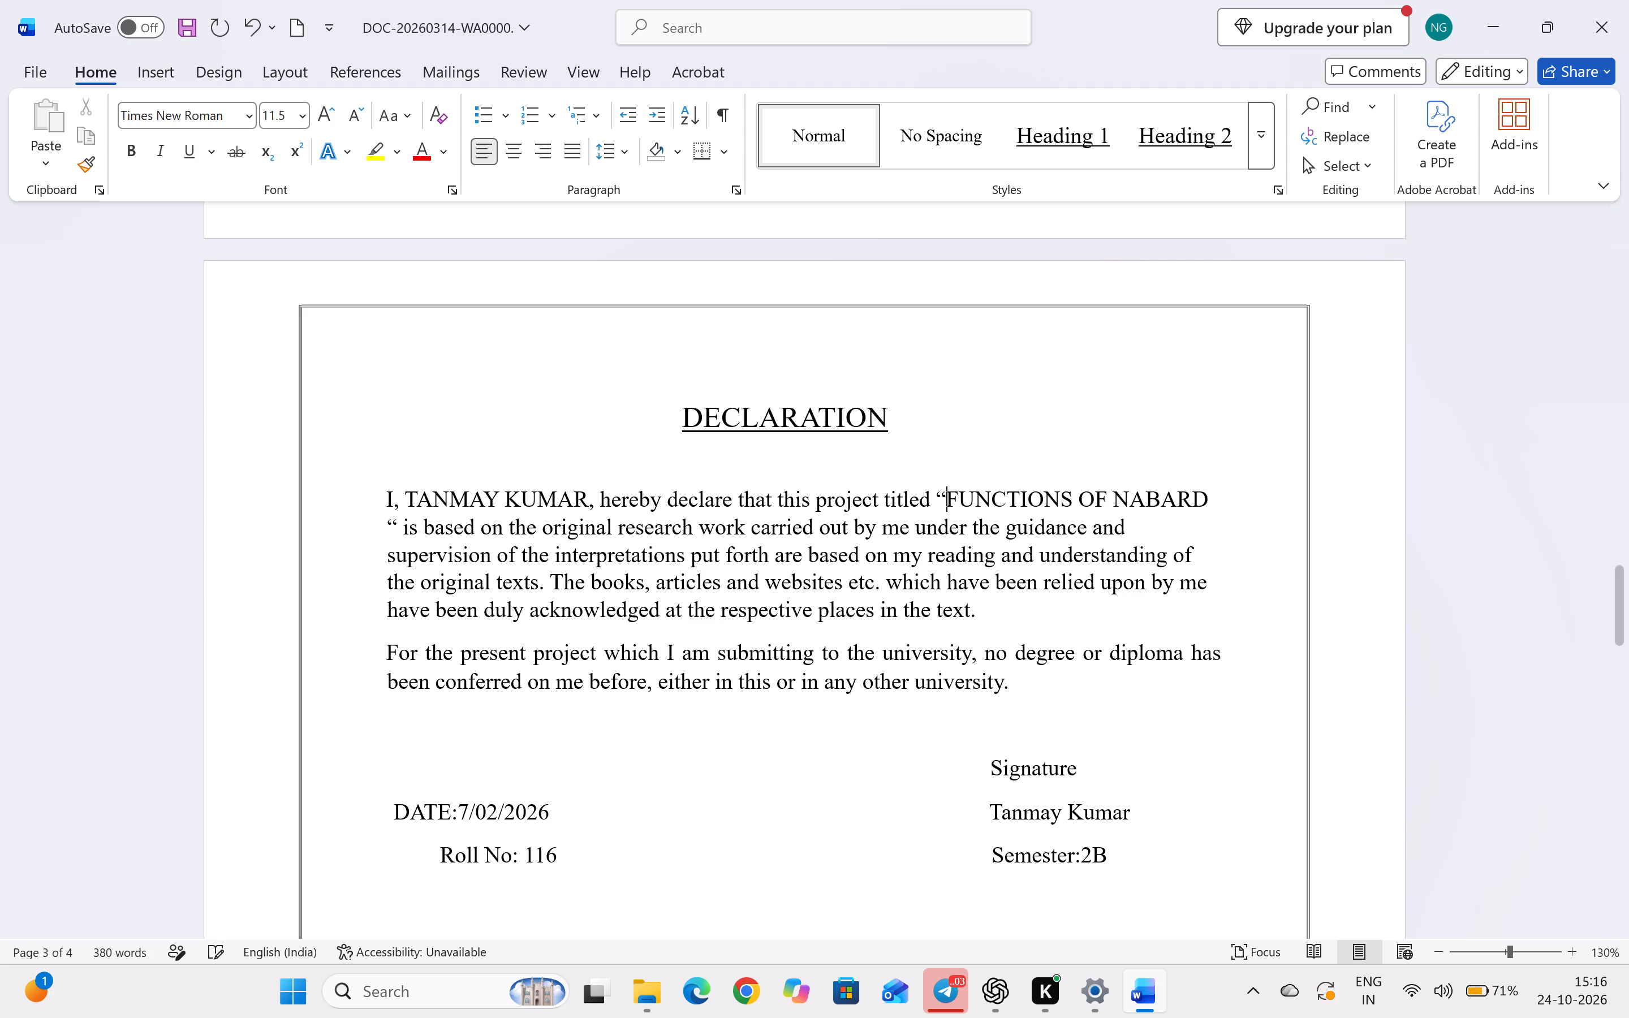
click(1219, 497)
key(BackSpace)
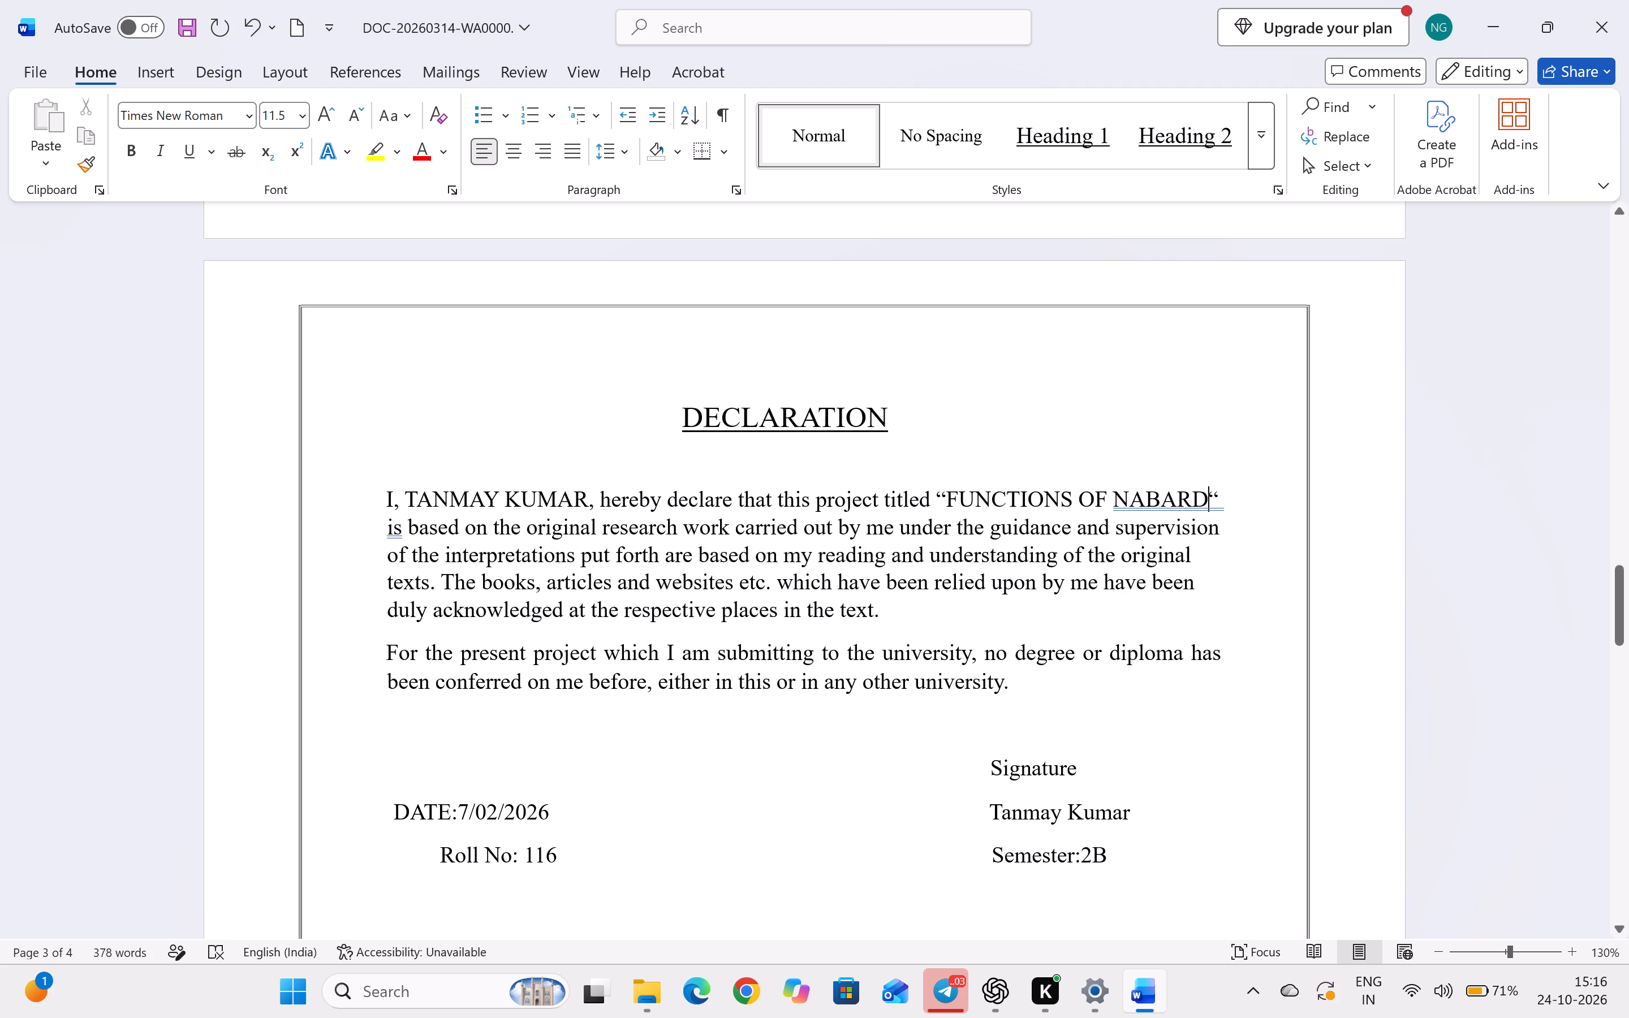
scroll(976, 508, up, 1)
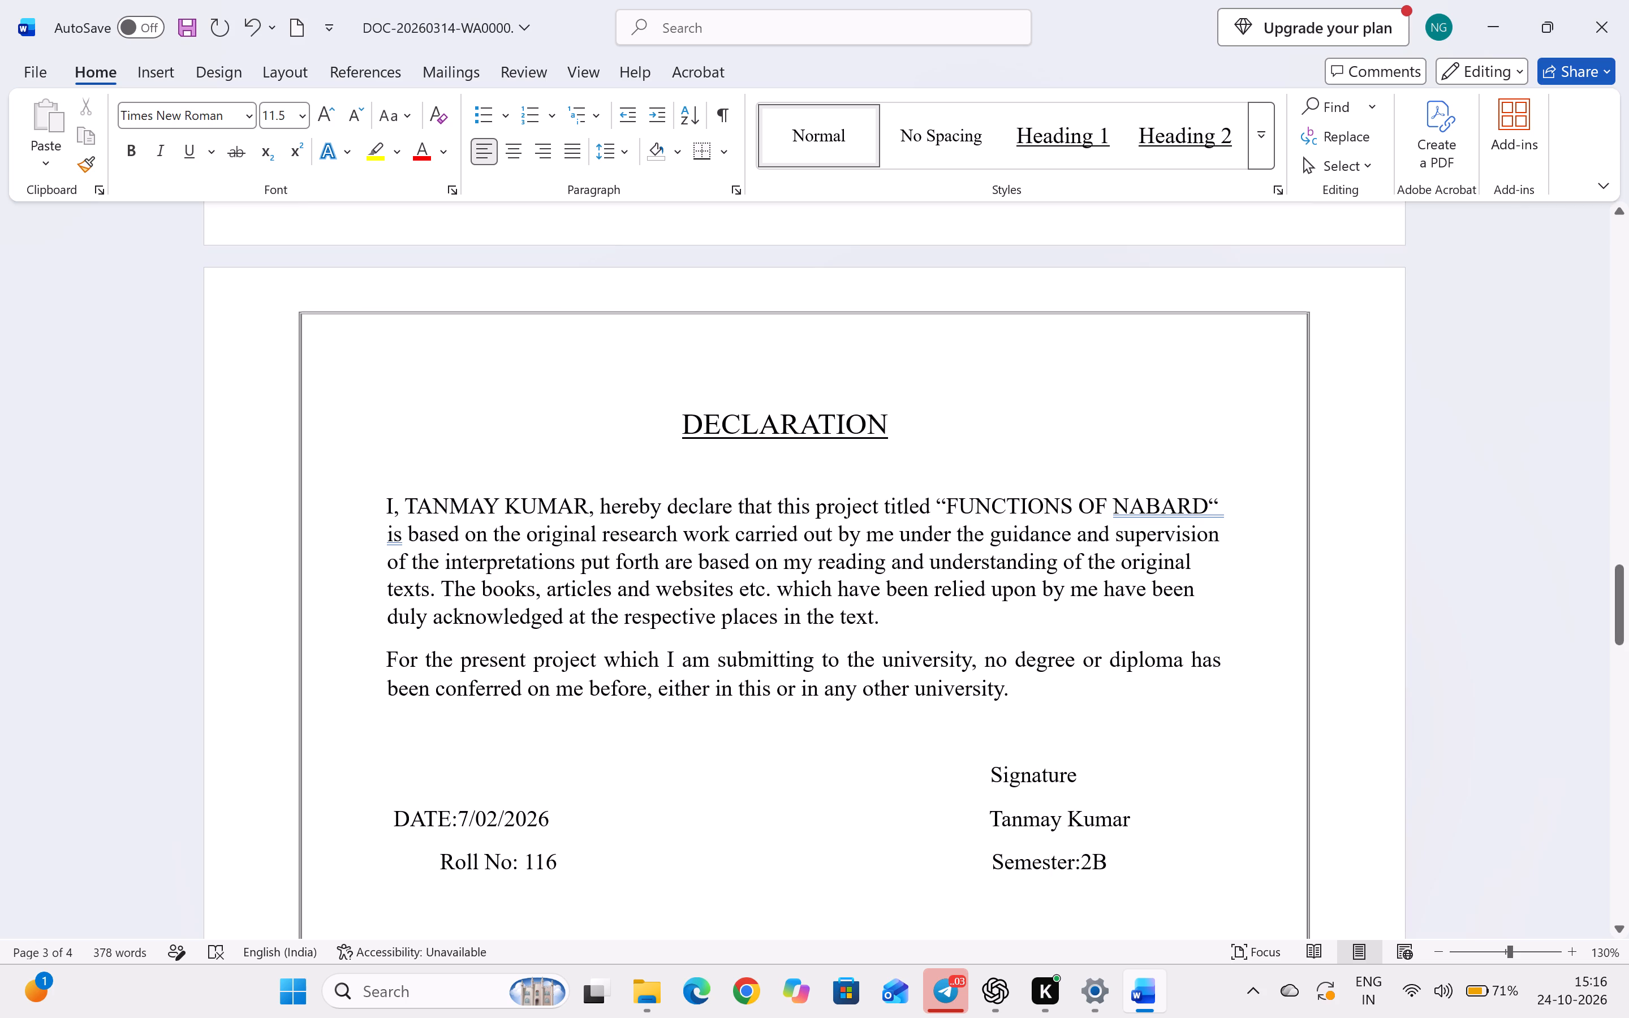
Add a space after the closing quotation mark following NABARD in the declaration's first sentence.
click(1221, 502)
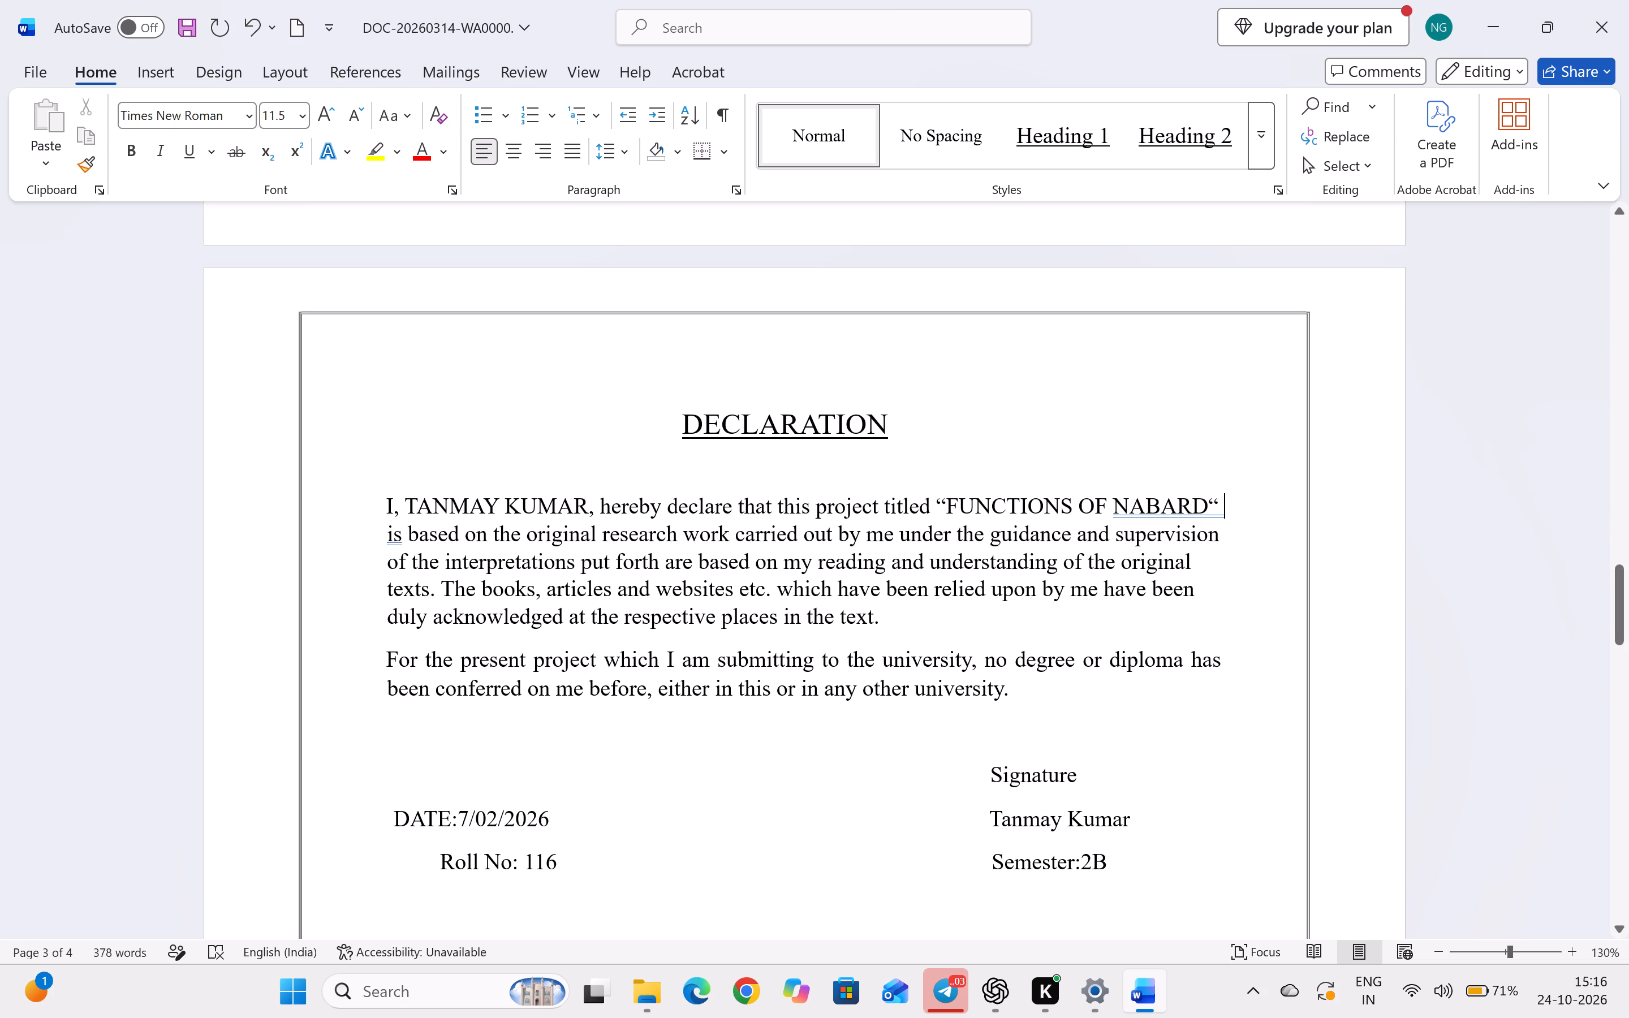
click(1219, 504)
key(space)
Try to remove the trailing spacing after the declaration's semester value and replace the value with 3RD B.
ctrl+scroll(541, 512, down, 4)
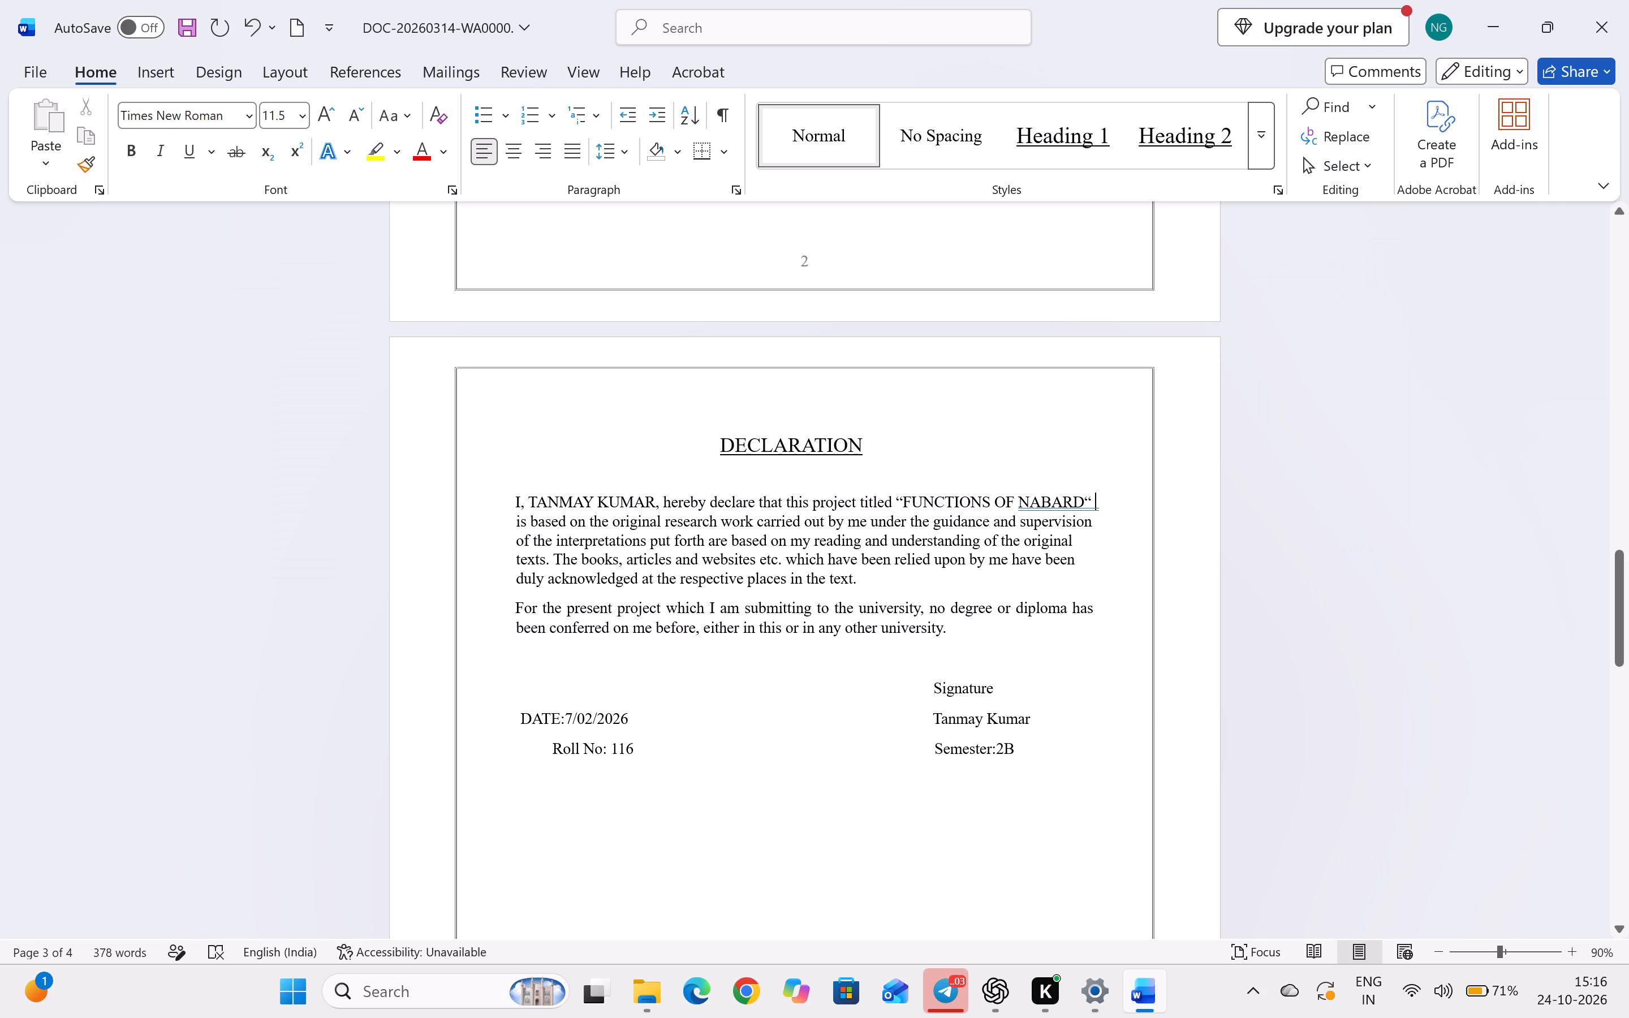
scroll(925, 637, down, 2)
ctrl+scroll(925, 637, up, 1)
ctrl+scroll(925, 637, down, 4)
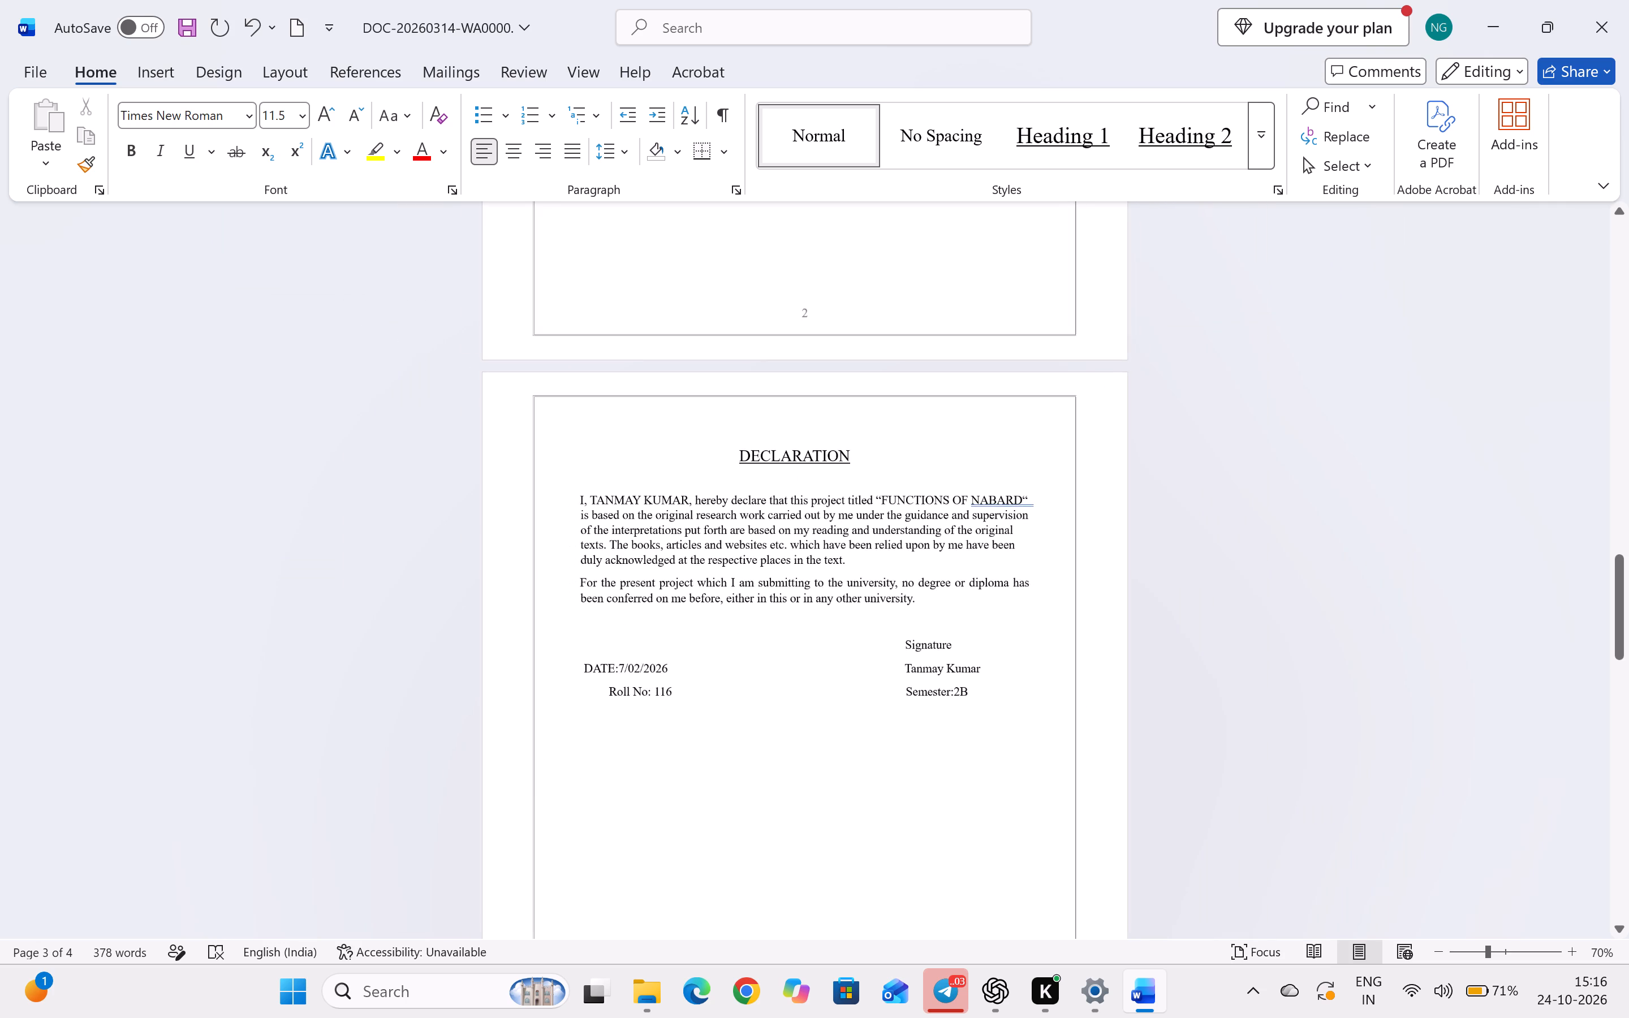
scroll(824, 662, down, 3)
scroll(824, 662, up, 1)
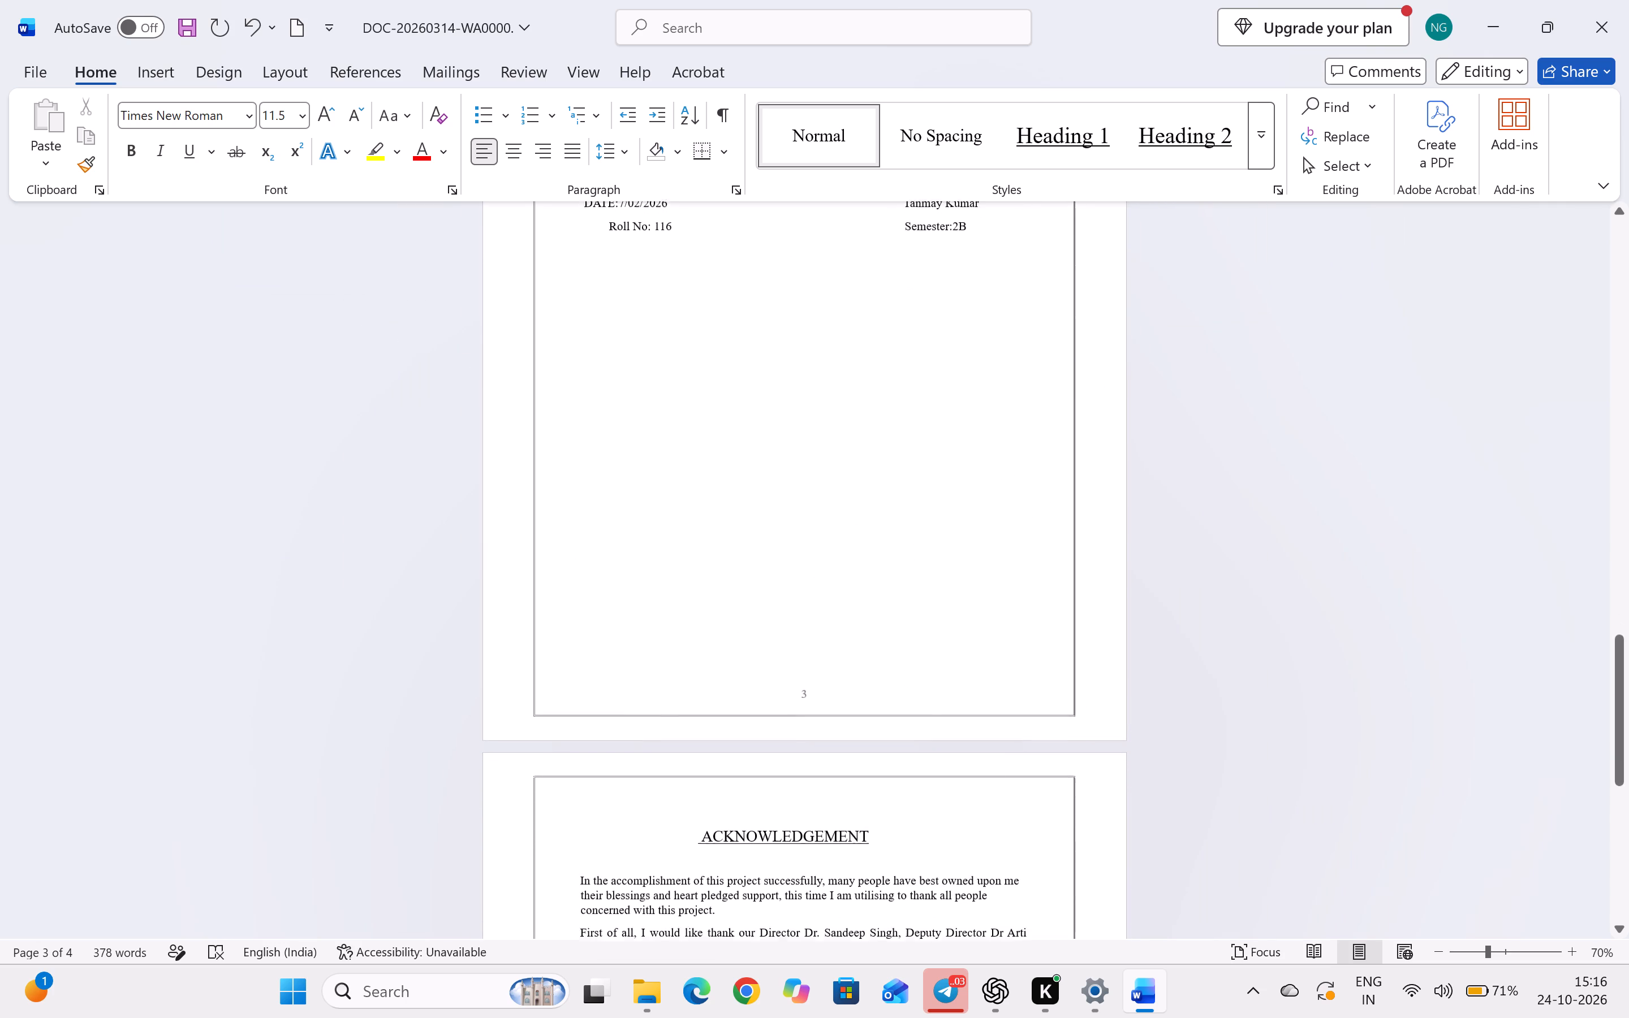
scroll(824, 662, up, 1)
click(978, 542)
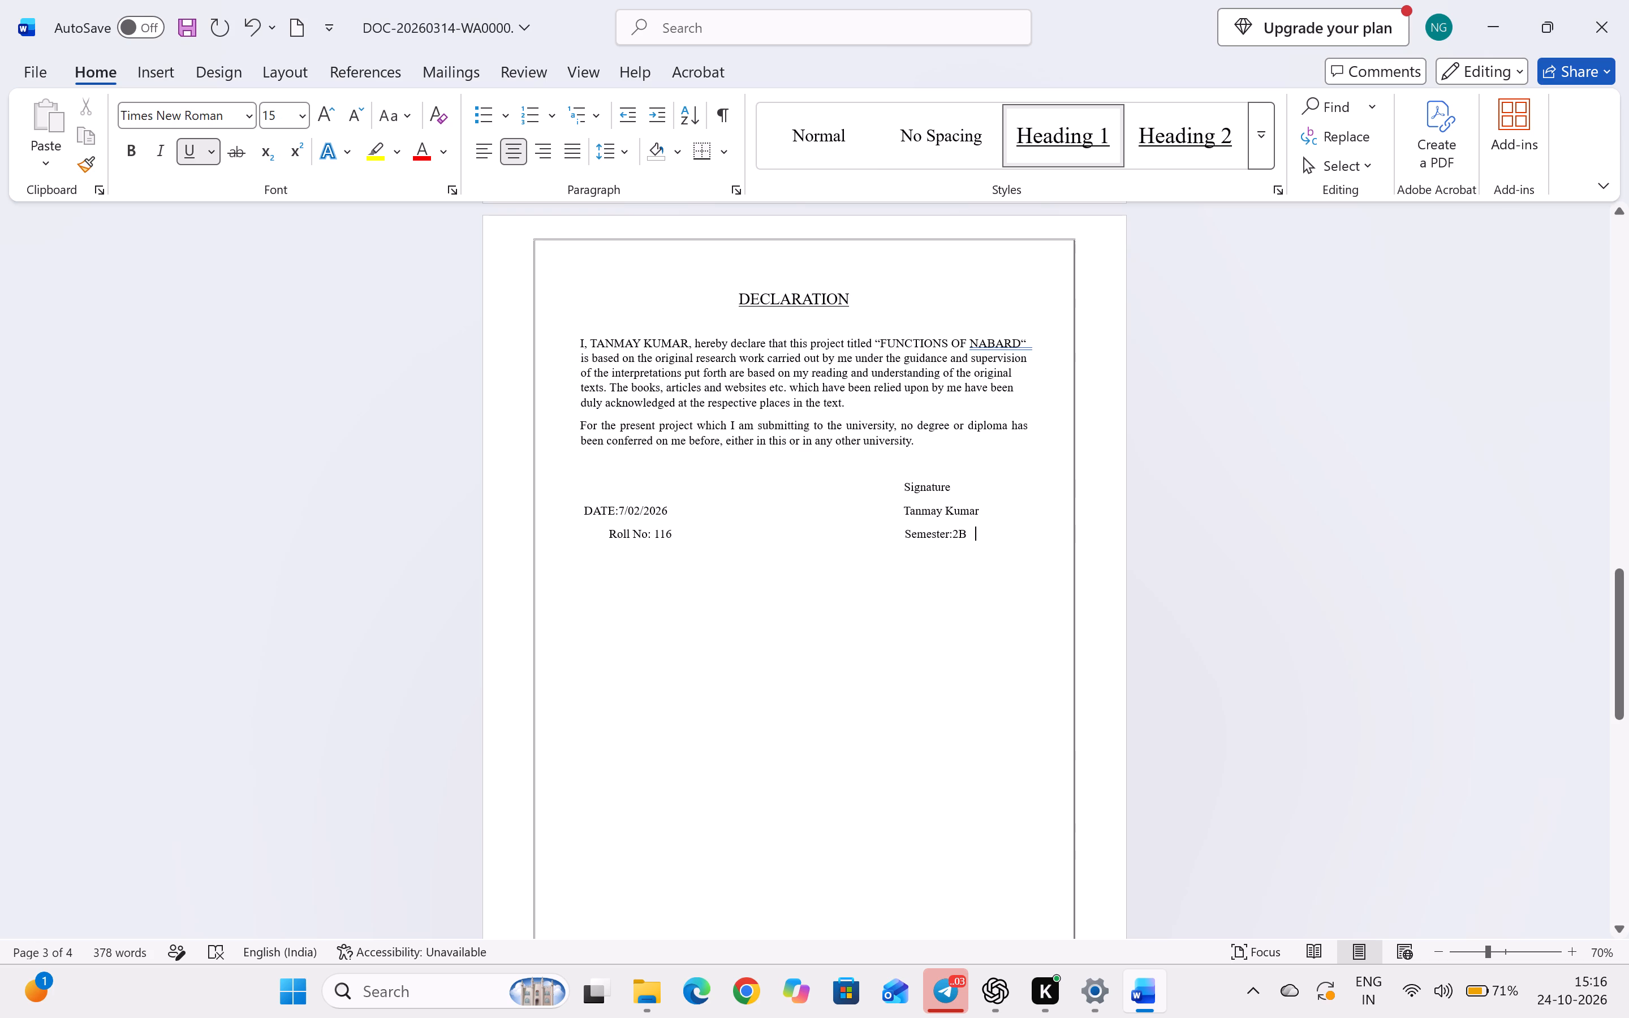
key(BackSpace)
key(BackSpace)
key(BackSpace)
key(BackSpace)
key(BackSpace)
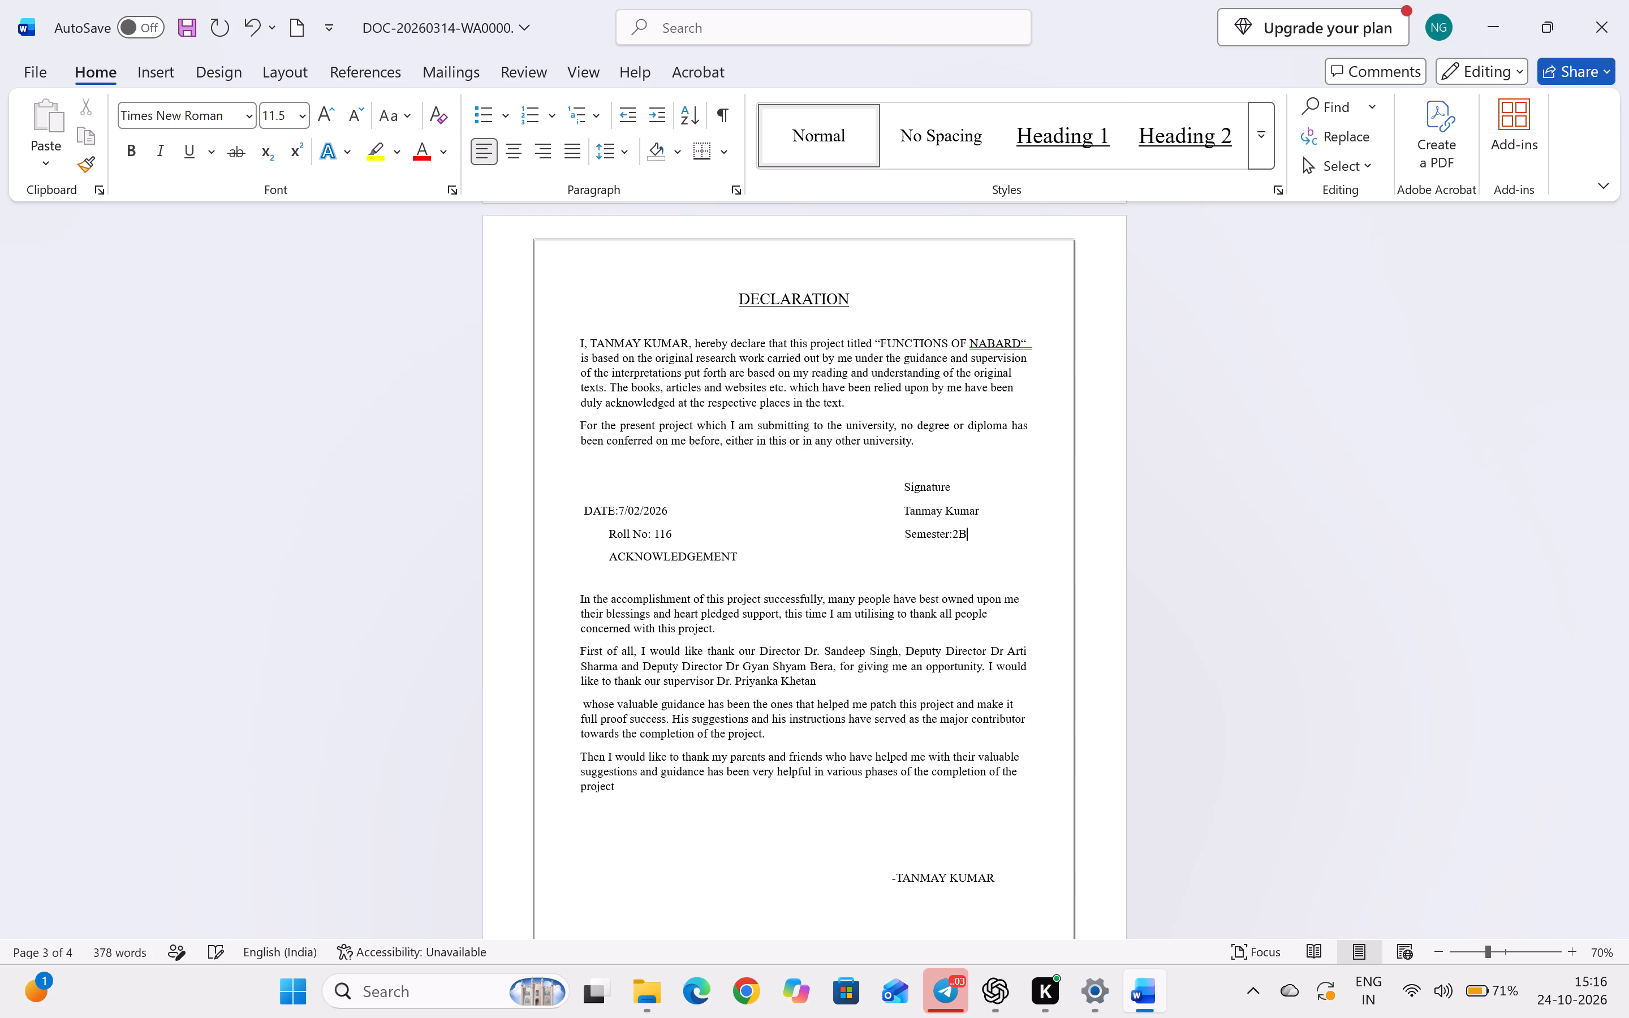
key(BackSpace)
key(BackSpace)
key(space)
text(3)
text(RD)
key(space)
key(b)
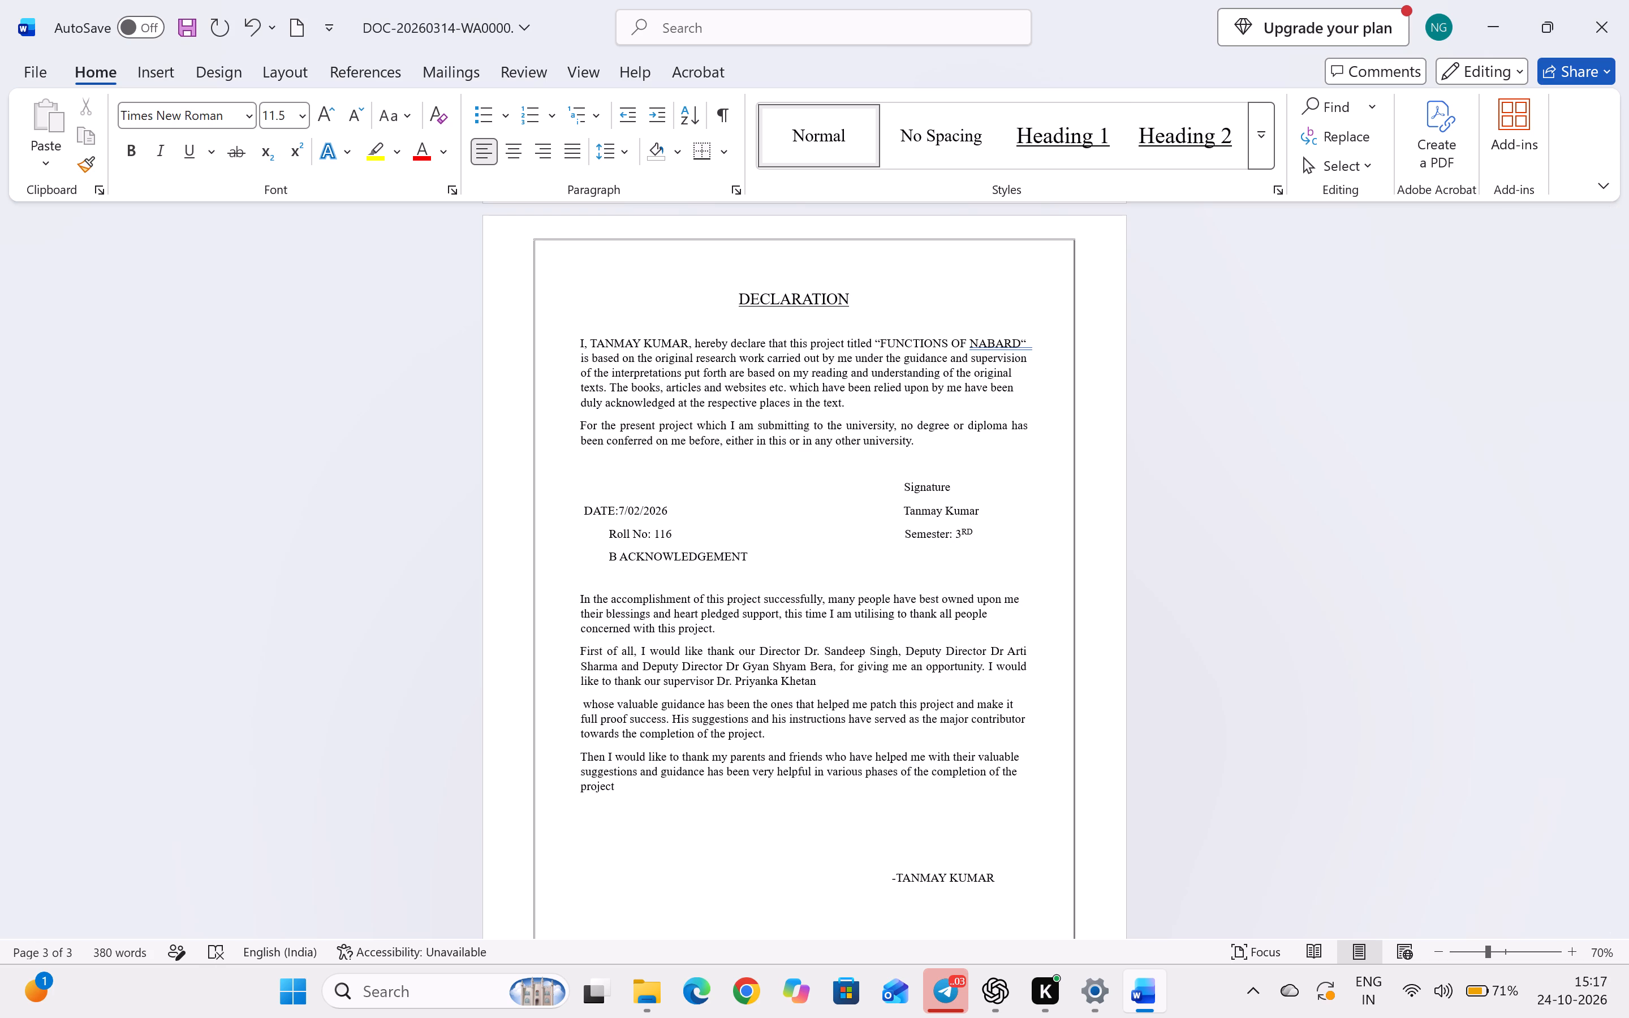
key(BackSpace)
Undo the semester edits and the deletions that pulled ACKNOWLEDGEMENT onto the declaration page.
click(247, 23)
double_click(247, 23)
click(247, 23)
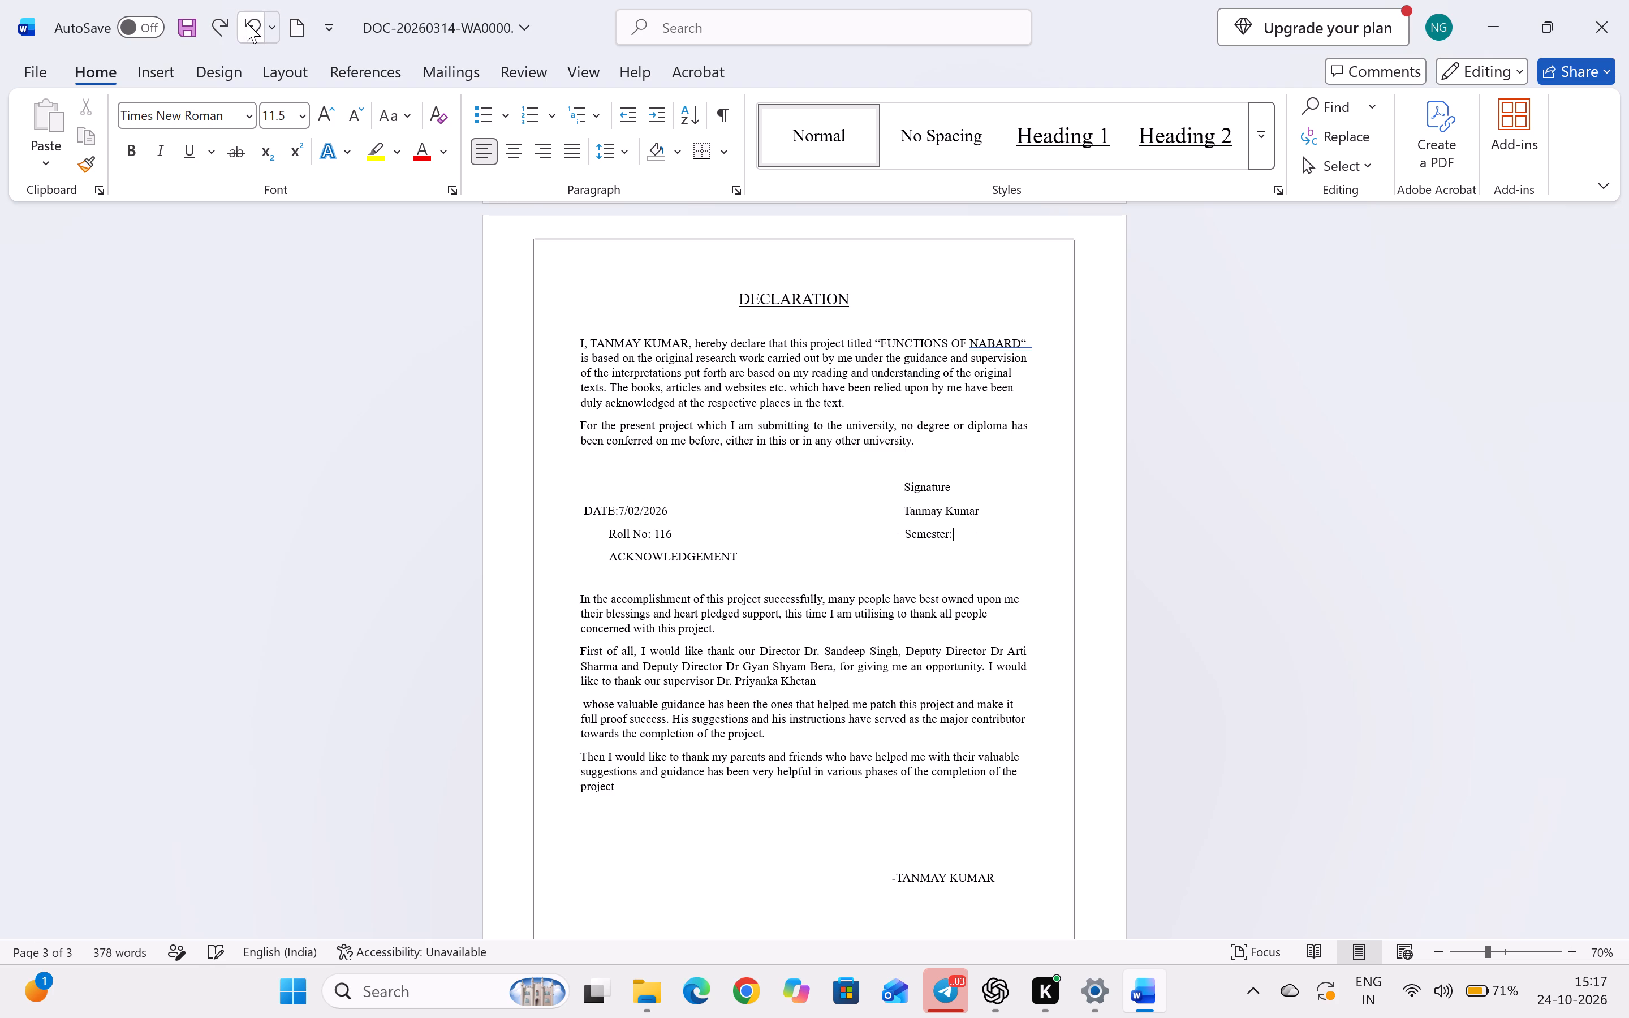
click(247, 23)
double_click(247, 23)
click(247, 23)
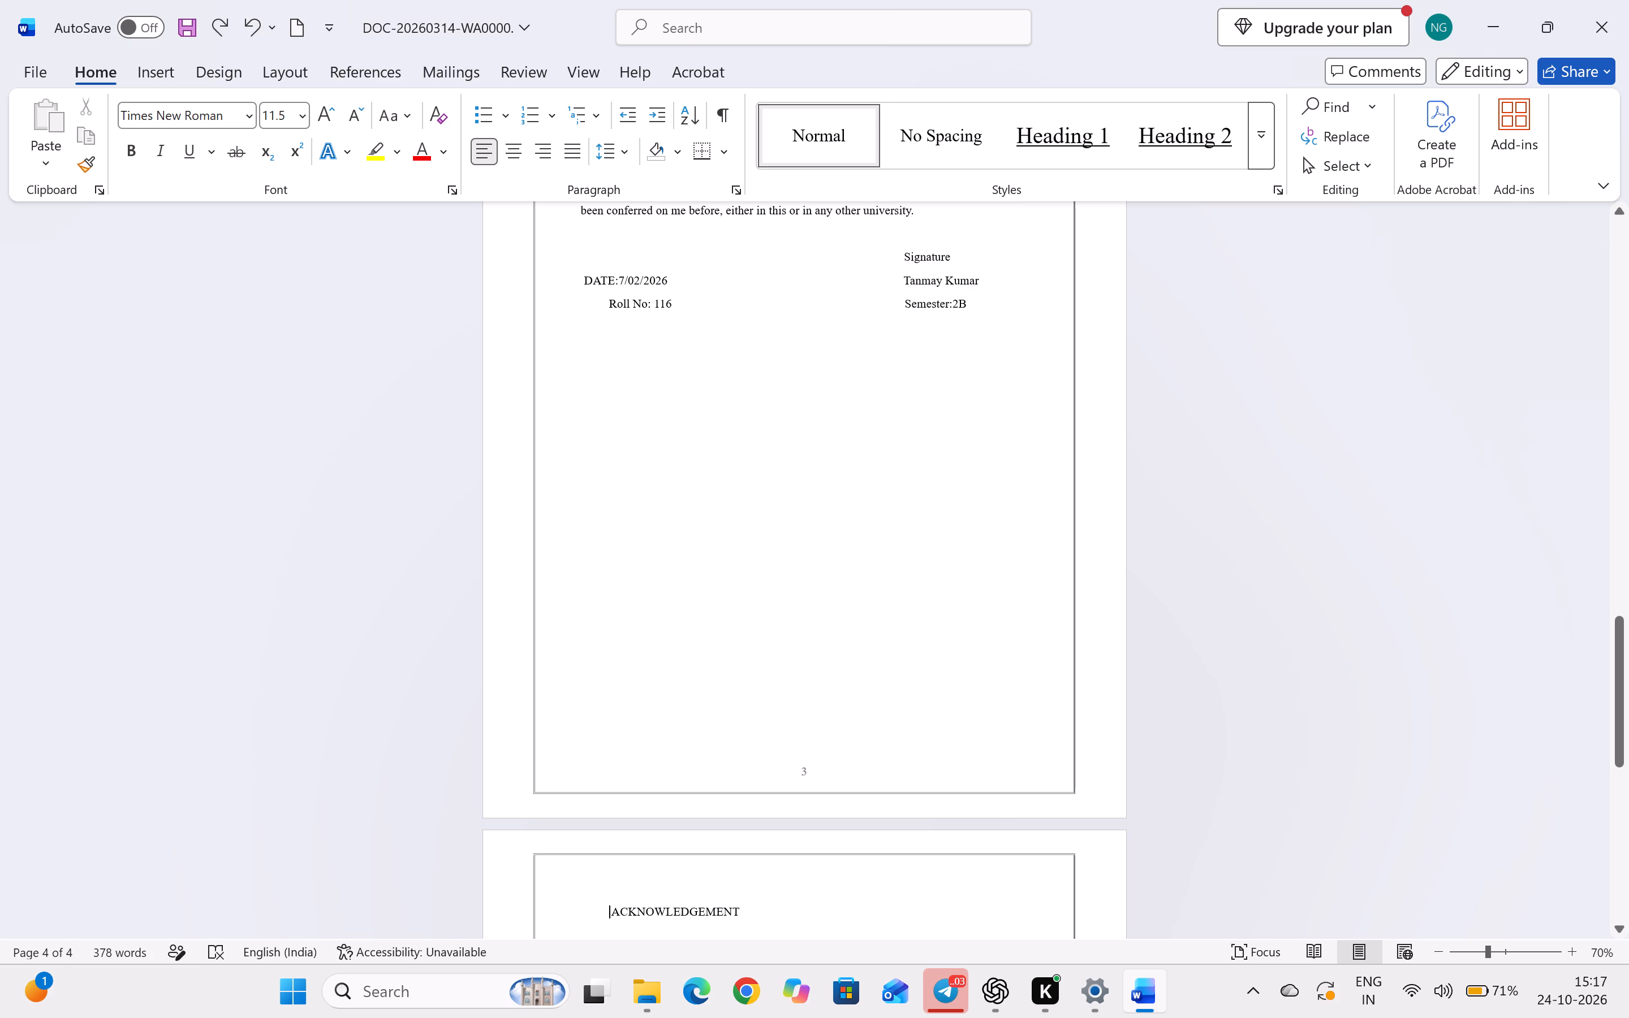
Set the declaration's semester value to 3RD B, deleting one space before Semester so it fits on the line.
click(968, 303)
key(BackSpace)
key(BackSpace)
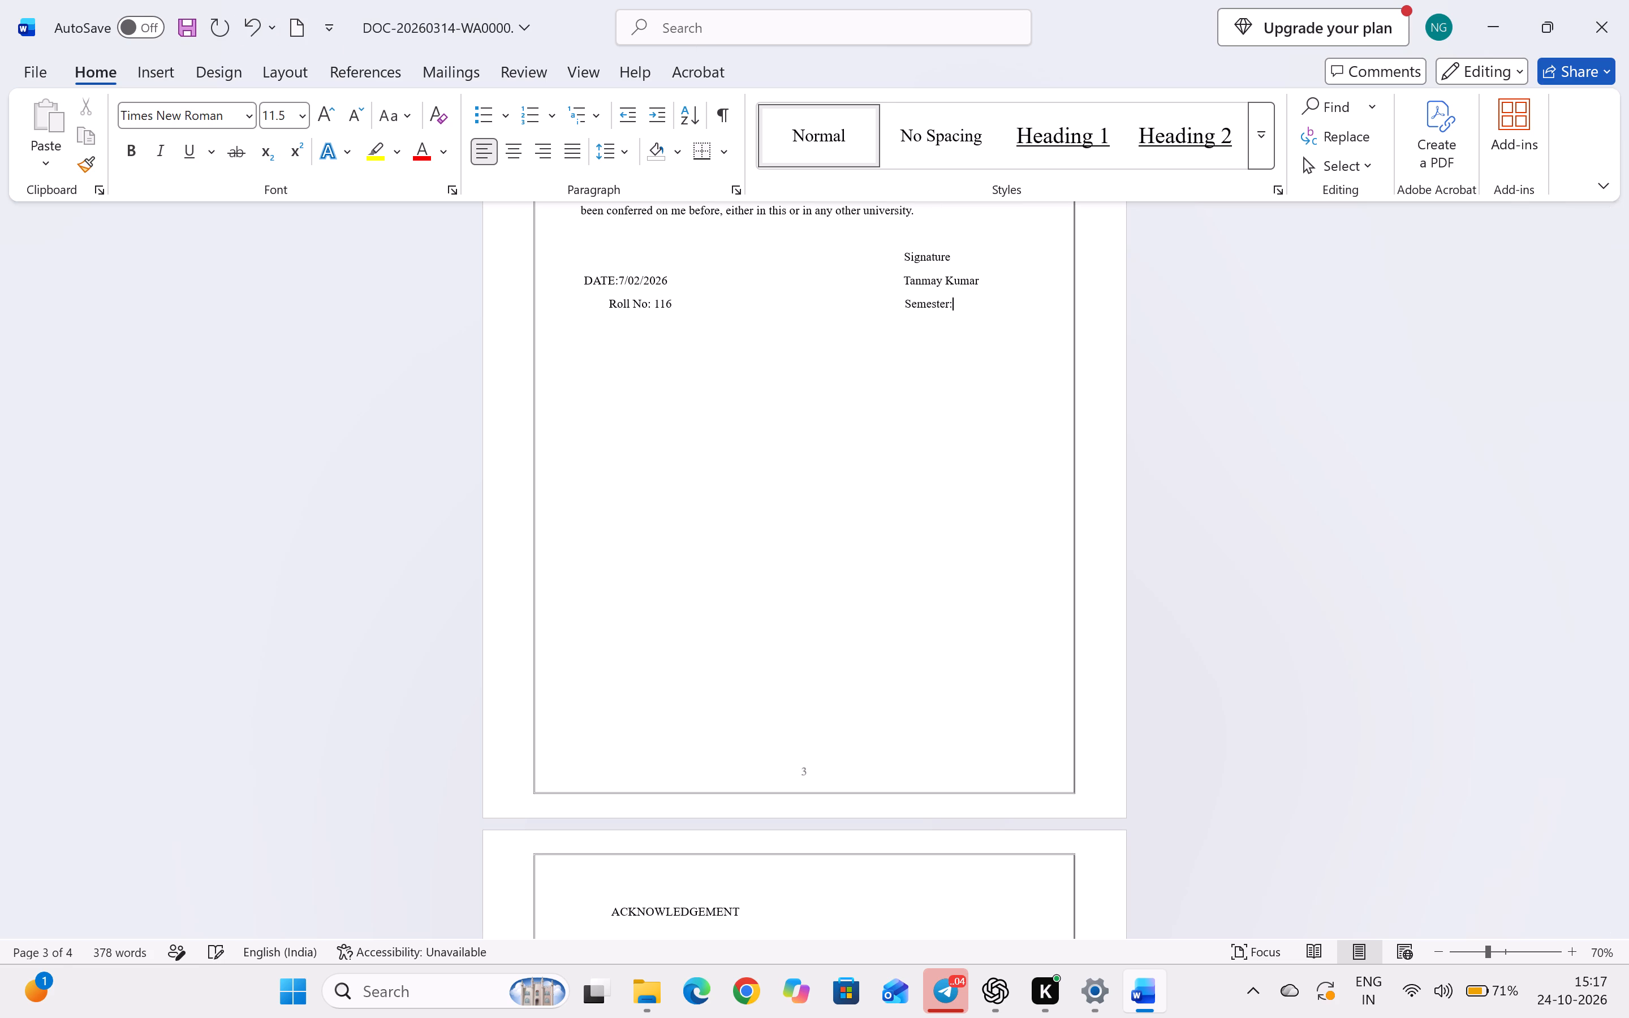
key(3)
text(RD)
key(space)
key(b)
key(BackSpace)
click(898, 301)
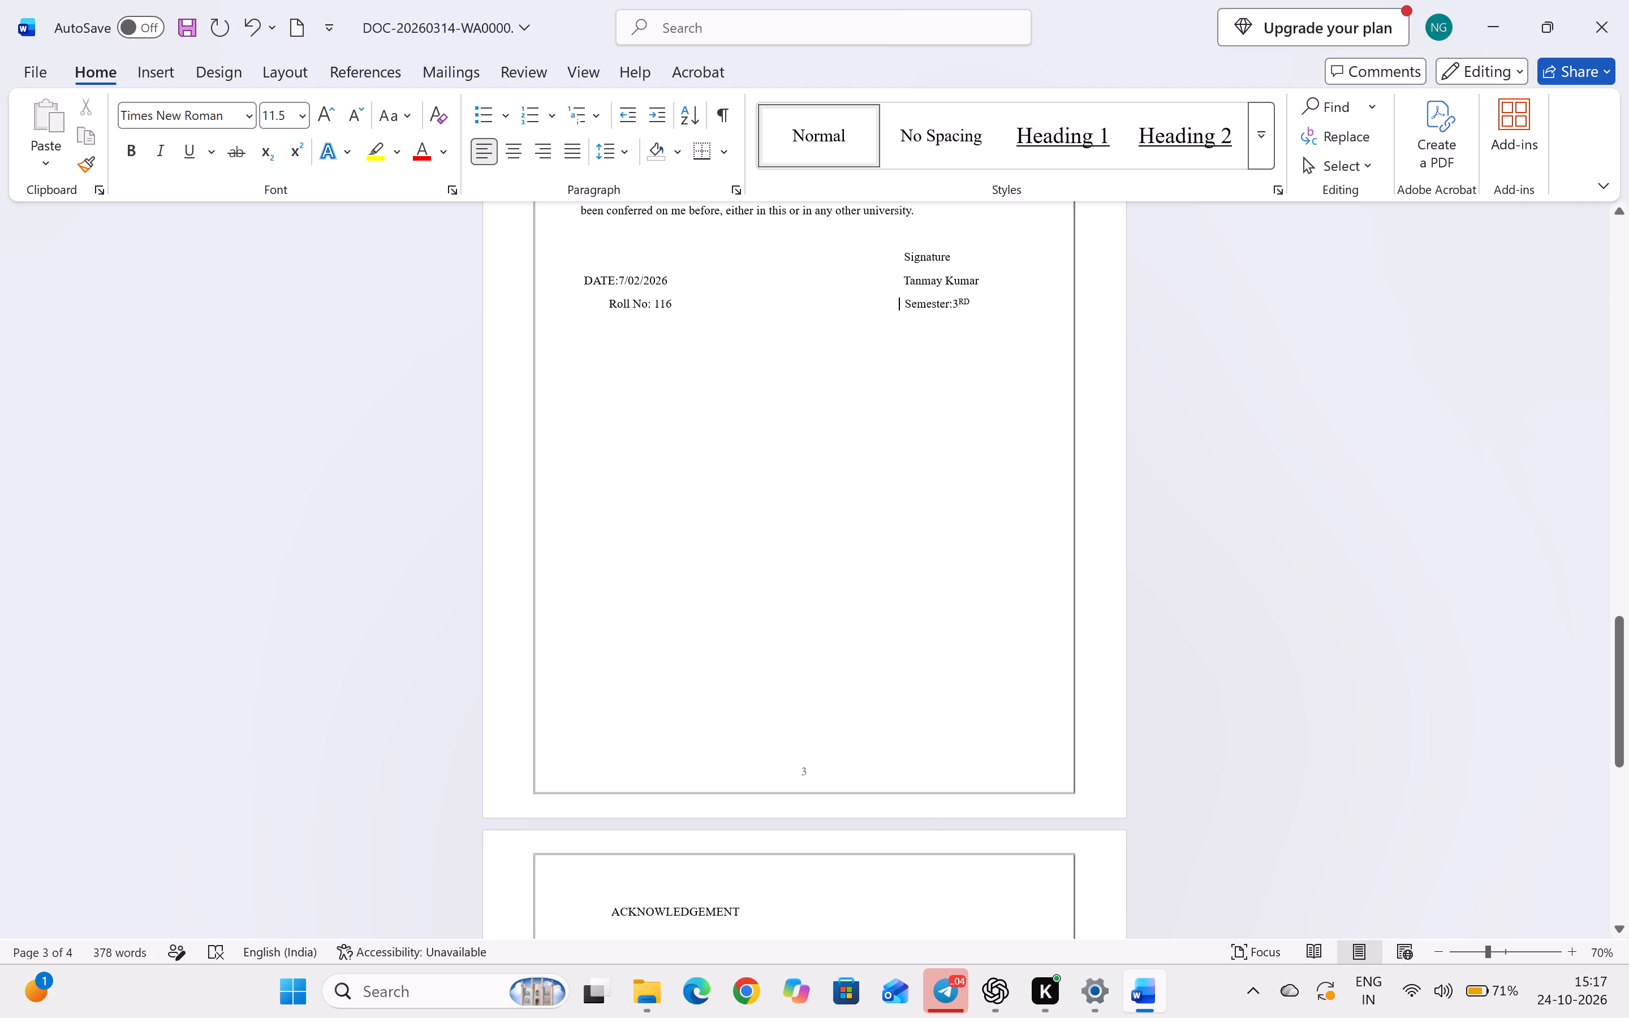
key(BackSpace)
click(988, 307)
key(b)
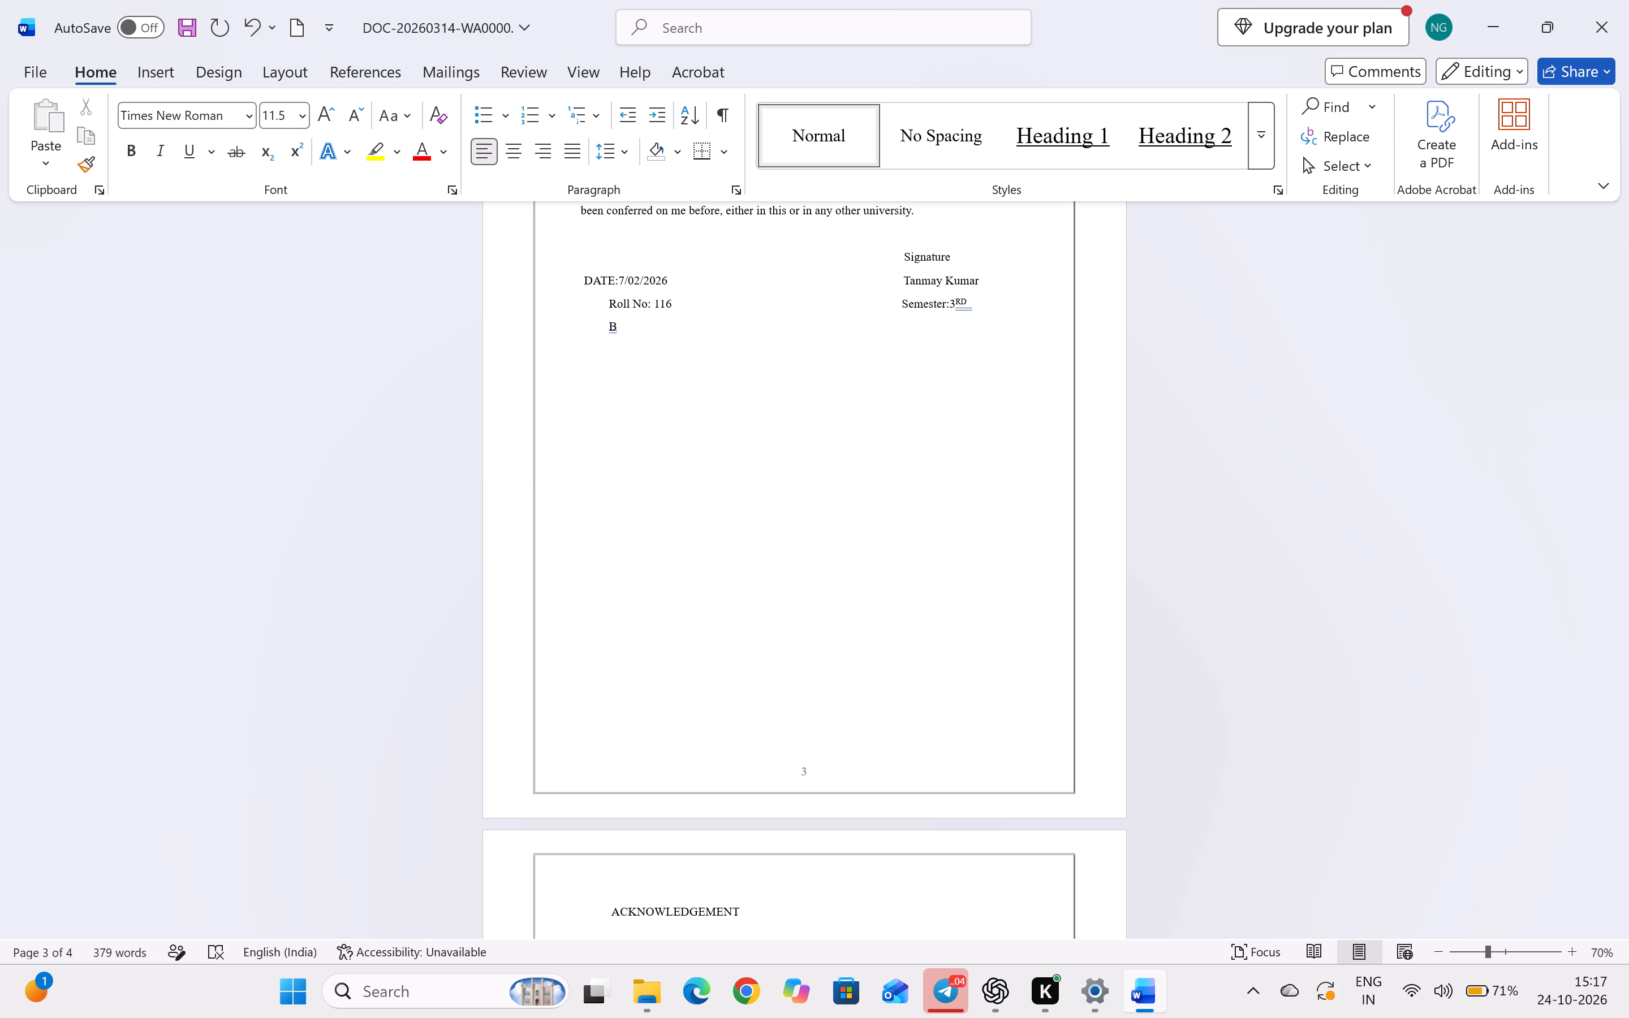
key(BackSpace)
key(BackSpace)
key(b)
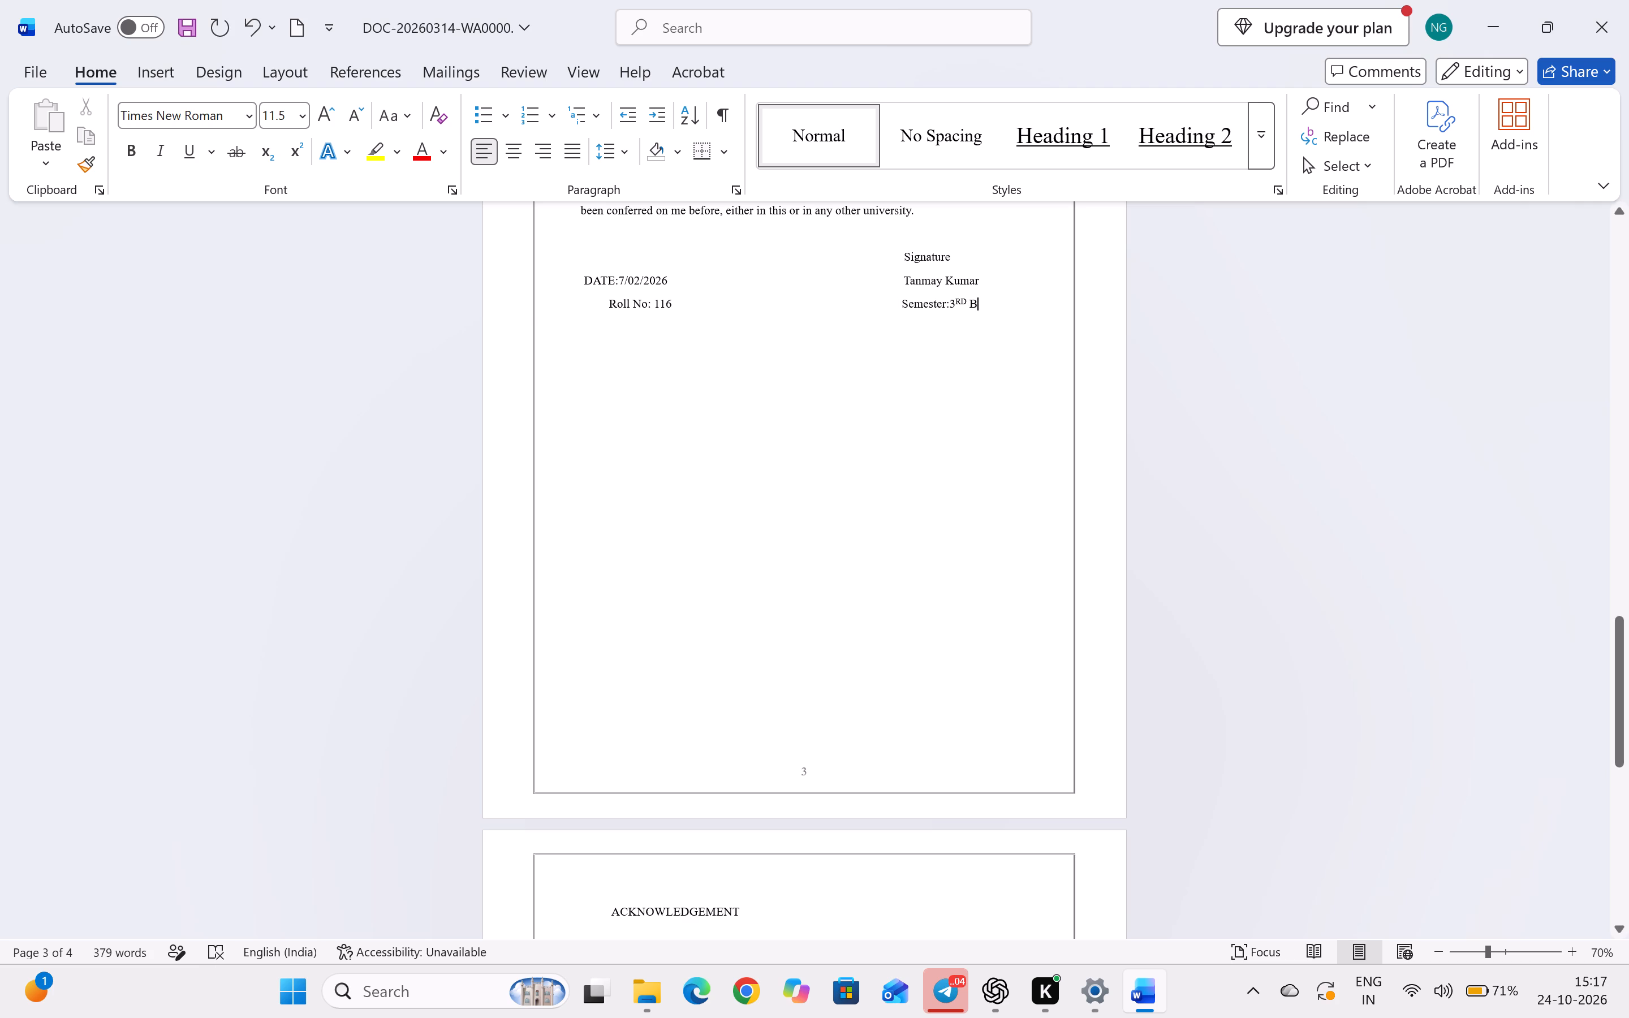
Delete one space before the student's name and one before Signature to align both with Semester.
click(900, 282)
key(BackSpace)
click(904, 255)
key(BackSpace)
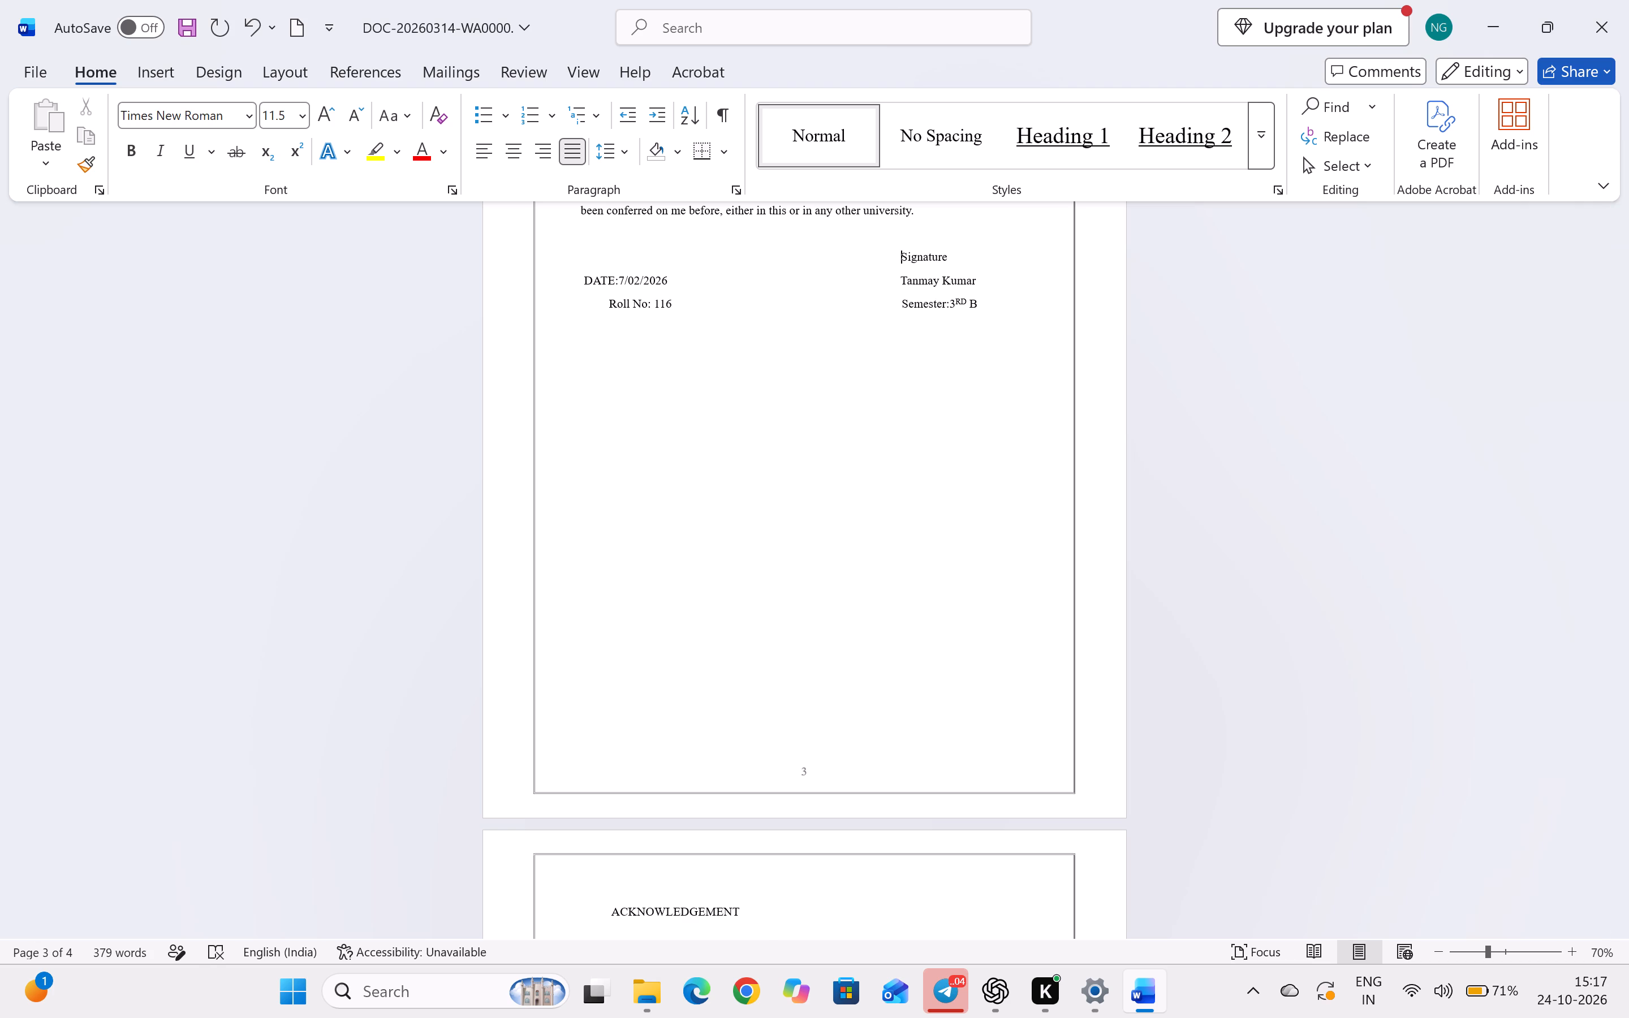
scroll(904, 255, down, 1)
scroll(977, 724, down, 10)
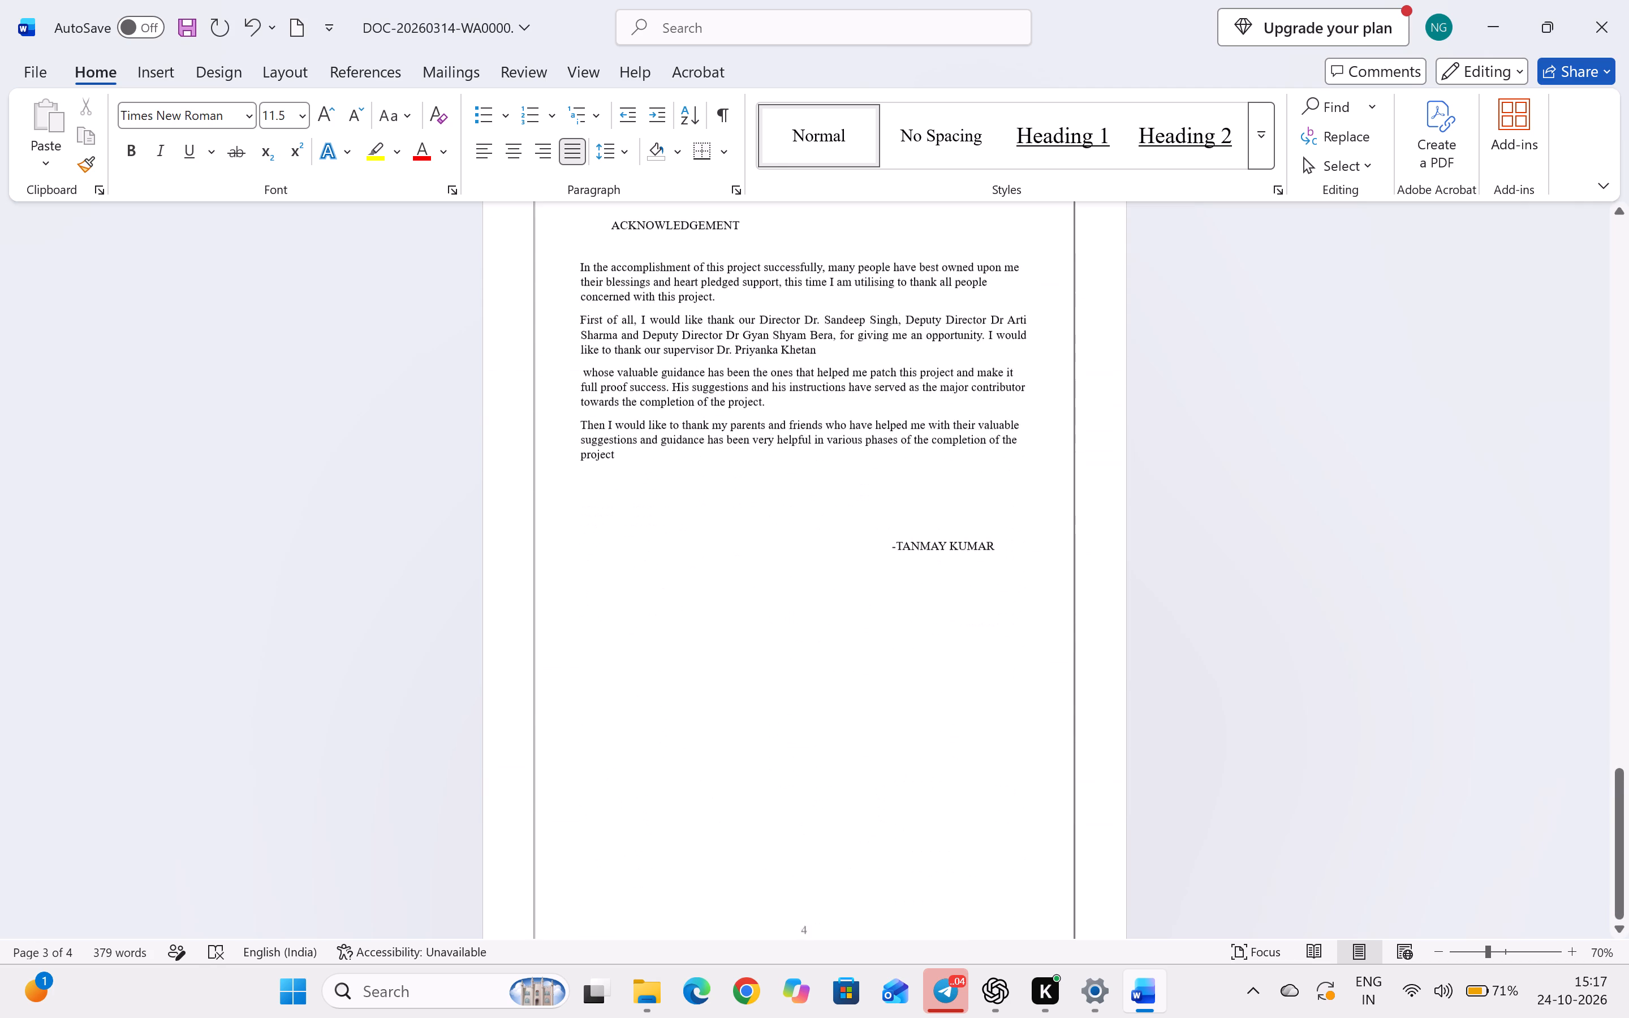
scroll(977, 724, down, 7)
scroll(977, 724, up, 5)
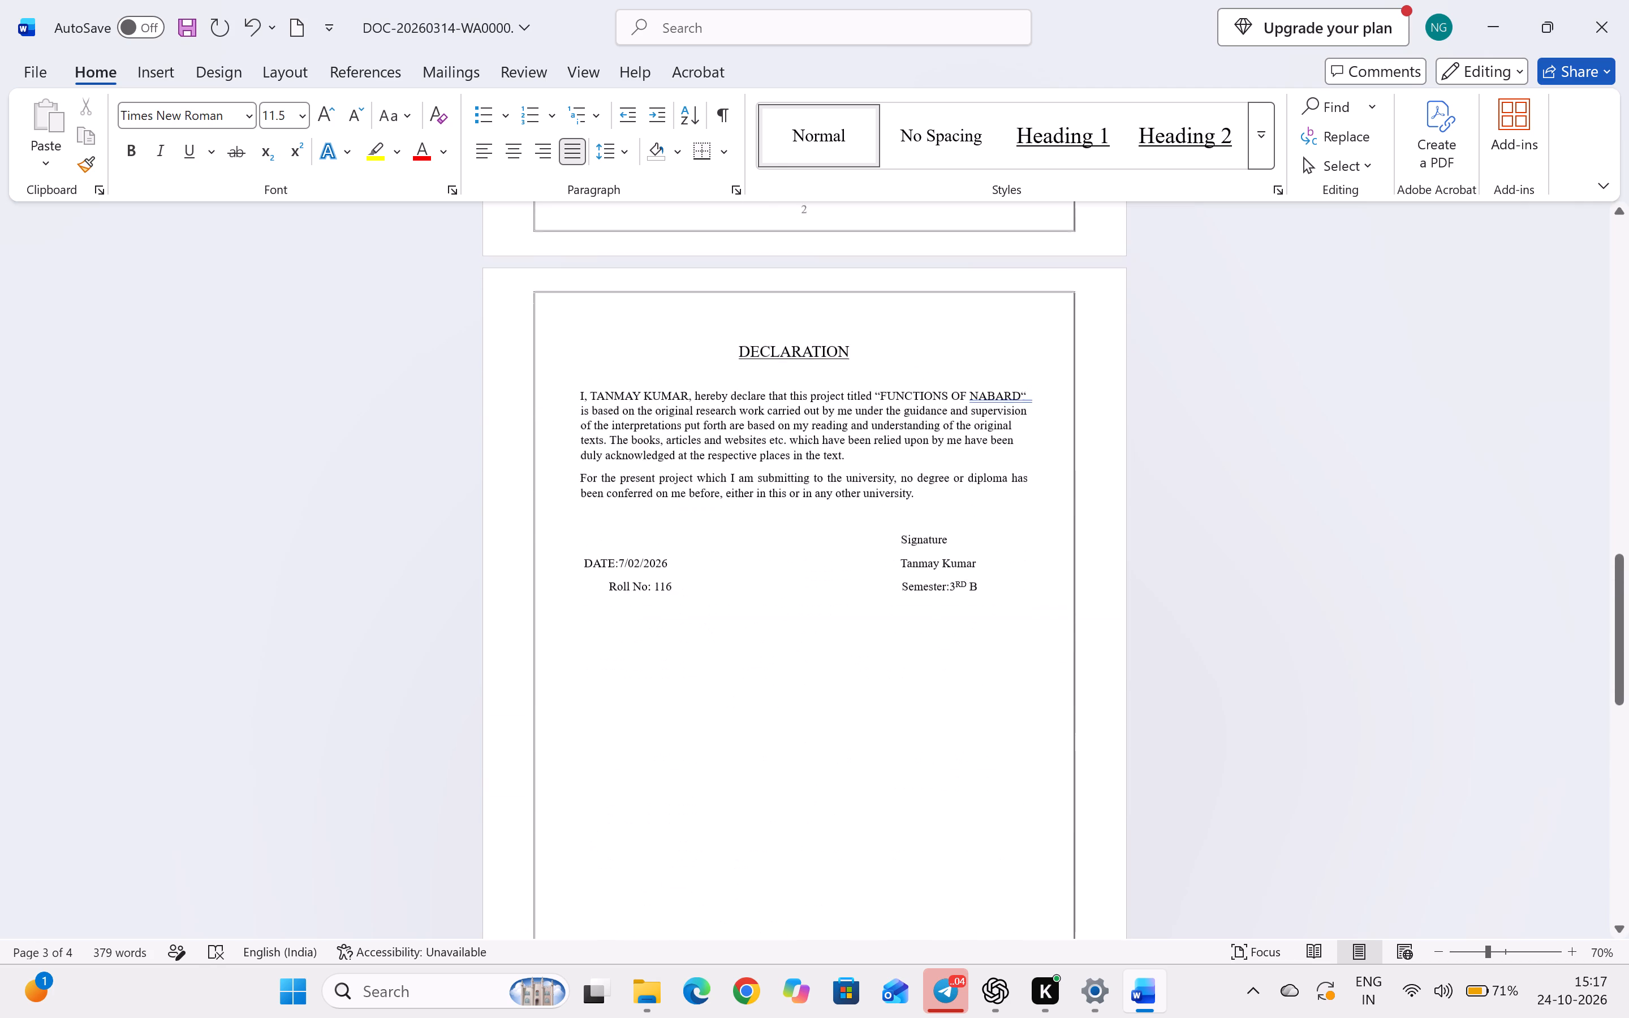
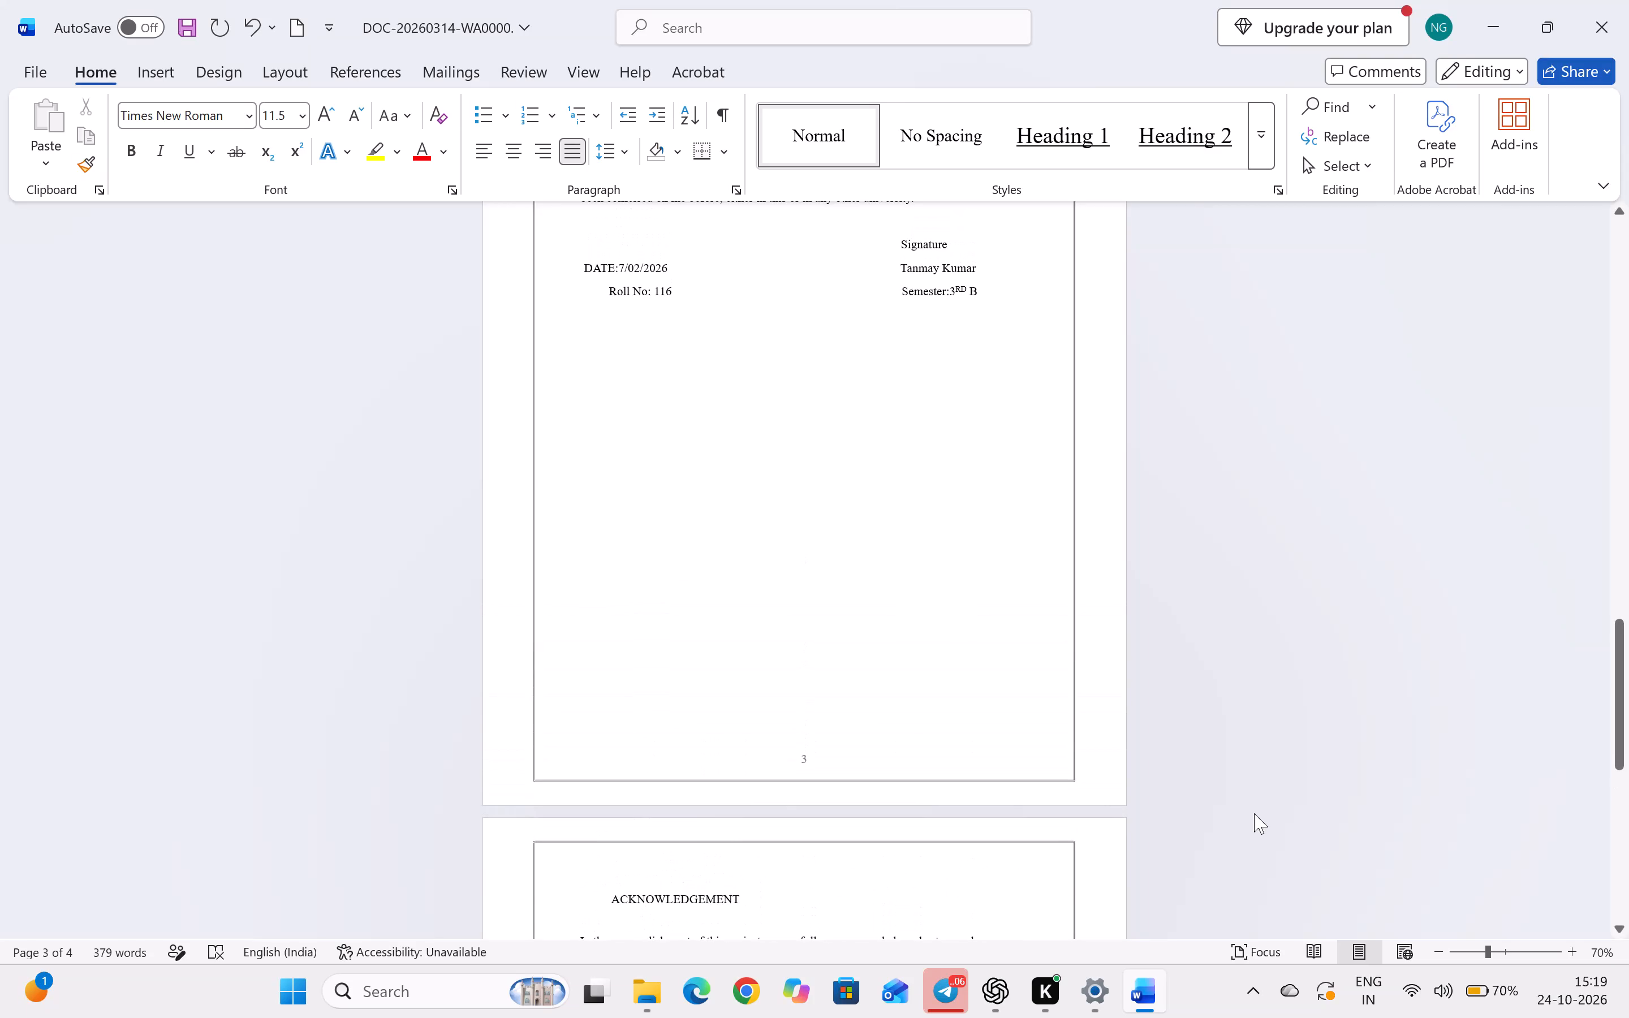
Add the title MRS. before the faculty member's name under SUPERVISOR on the certificate page.
scroll(1254, 813, up, 1)
scroll(1096, 753, up, 1)
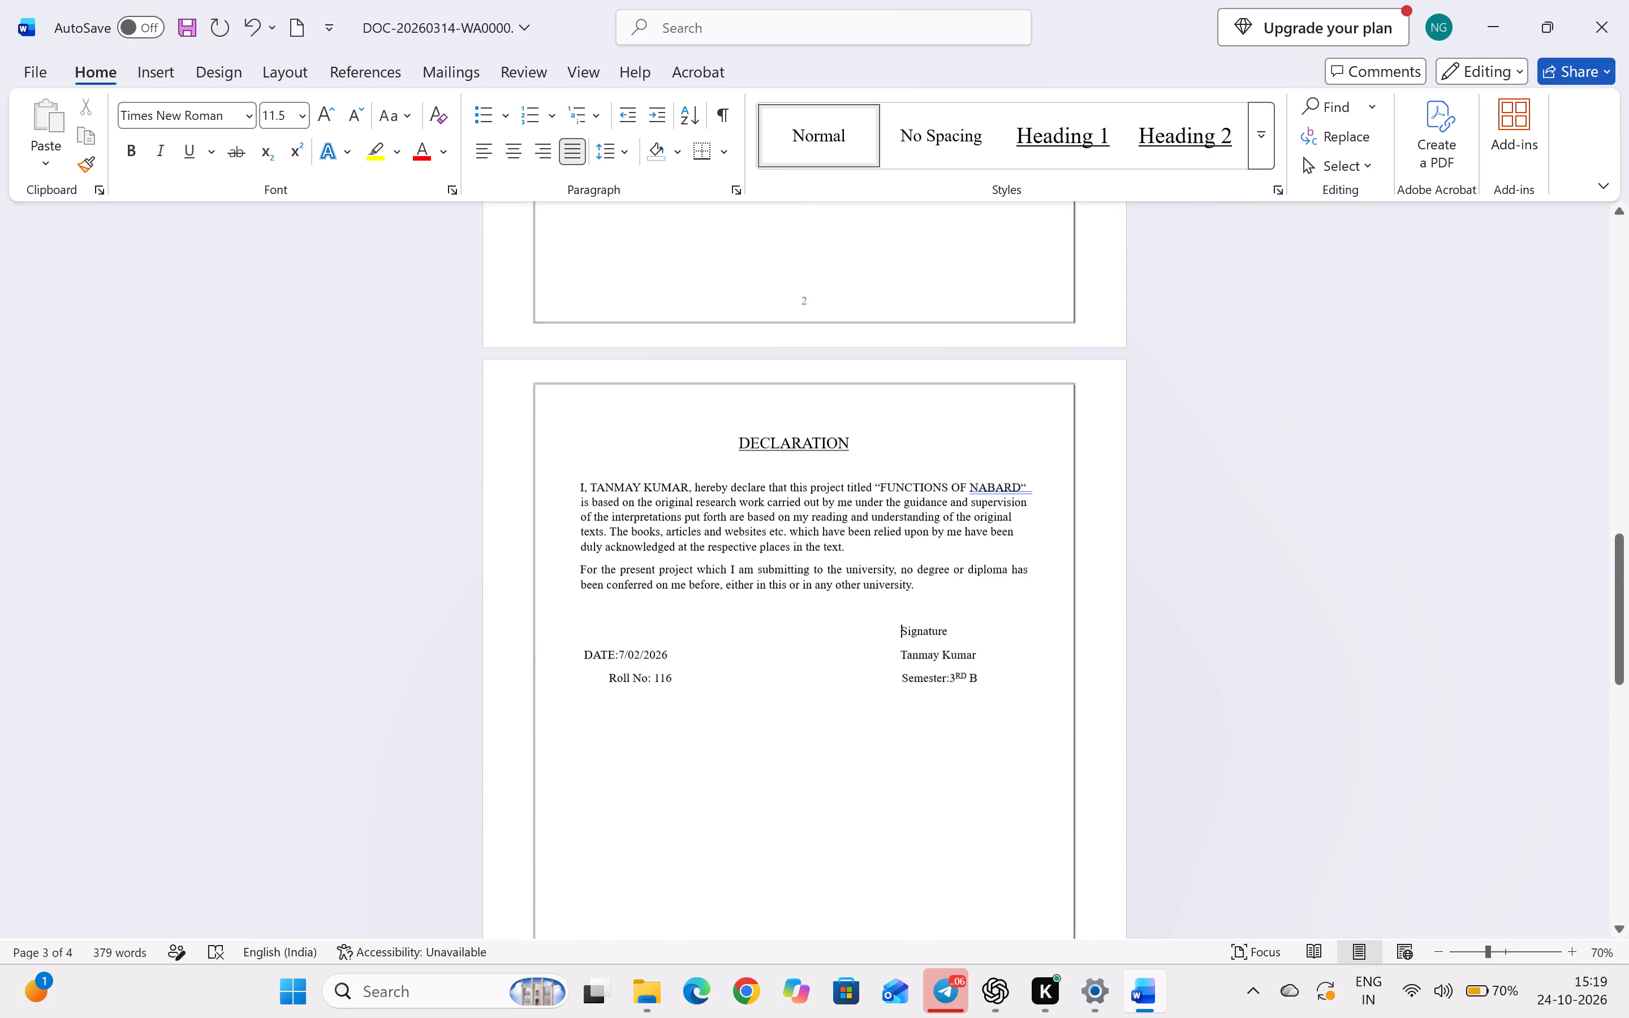
scroll(1096, 753, up, 5)
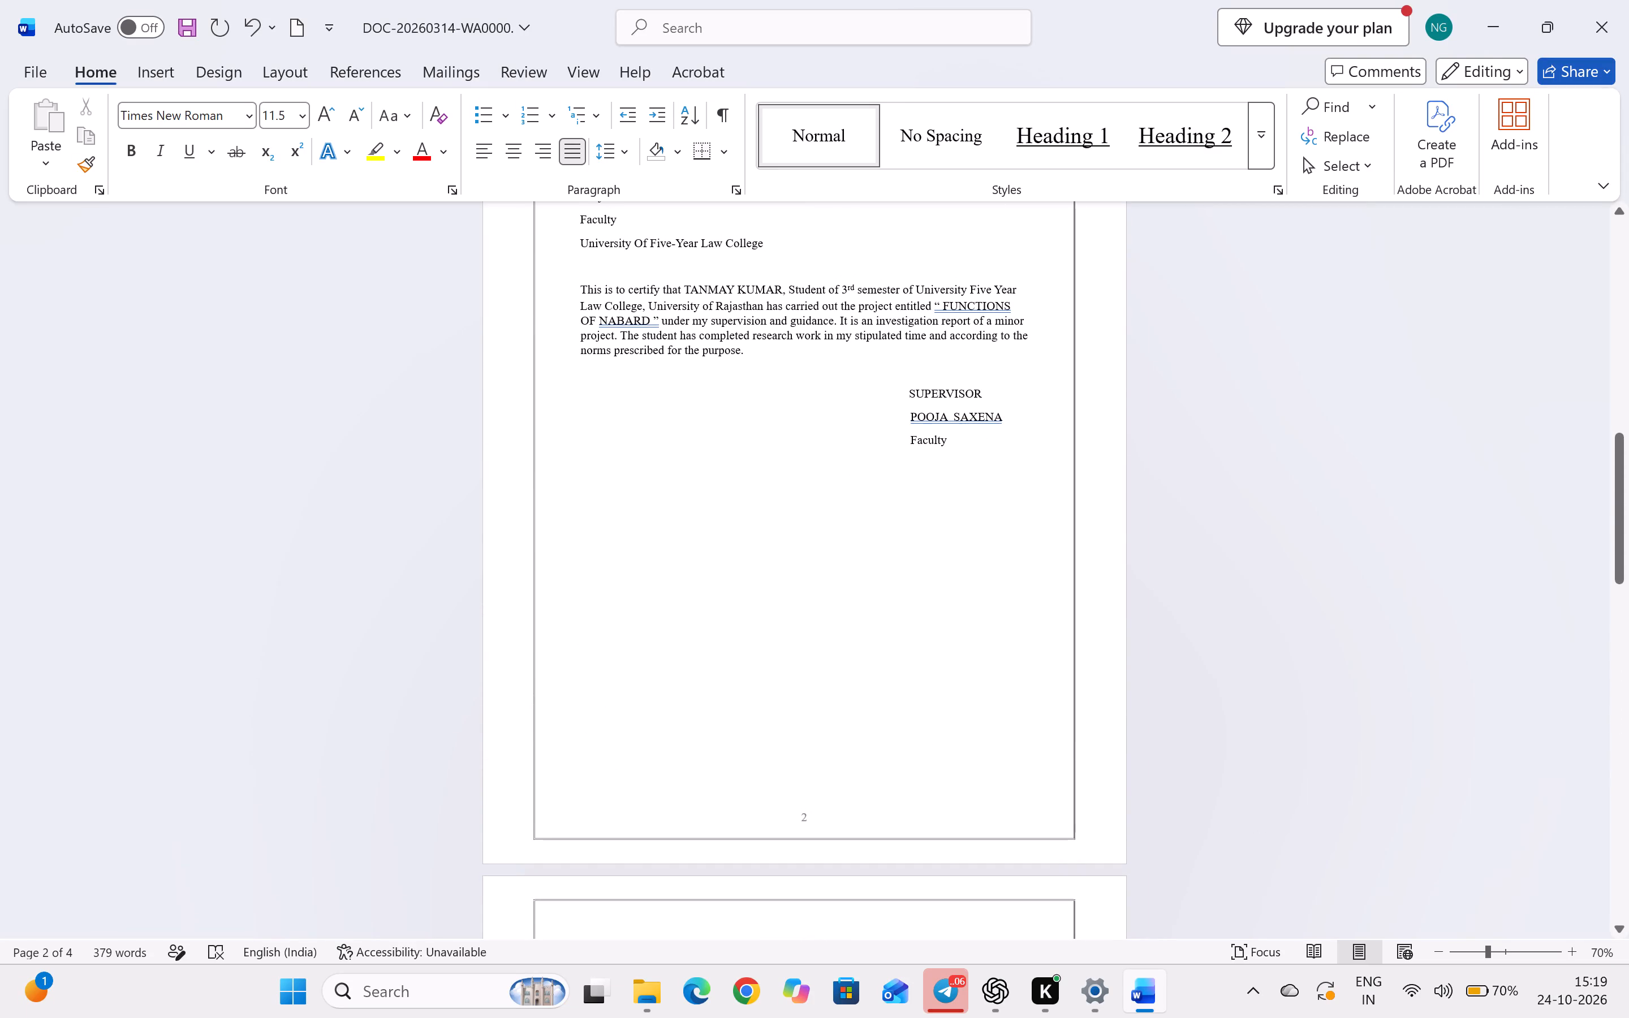
click(906, 410)
key(m)
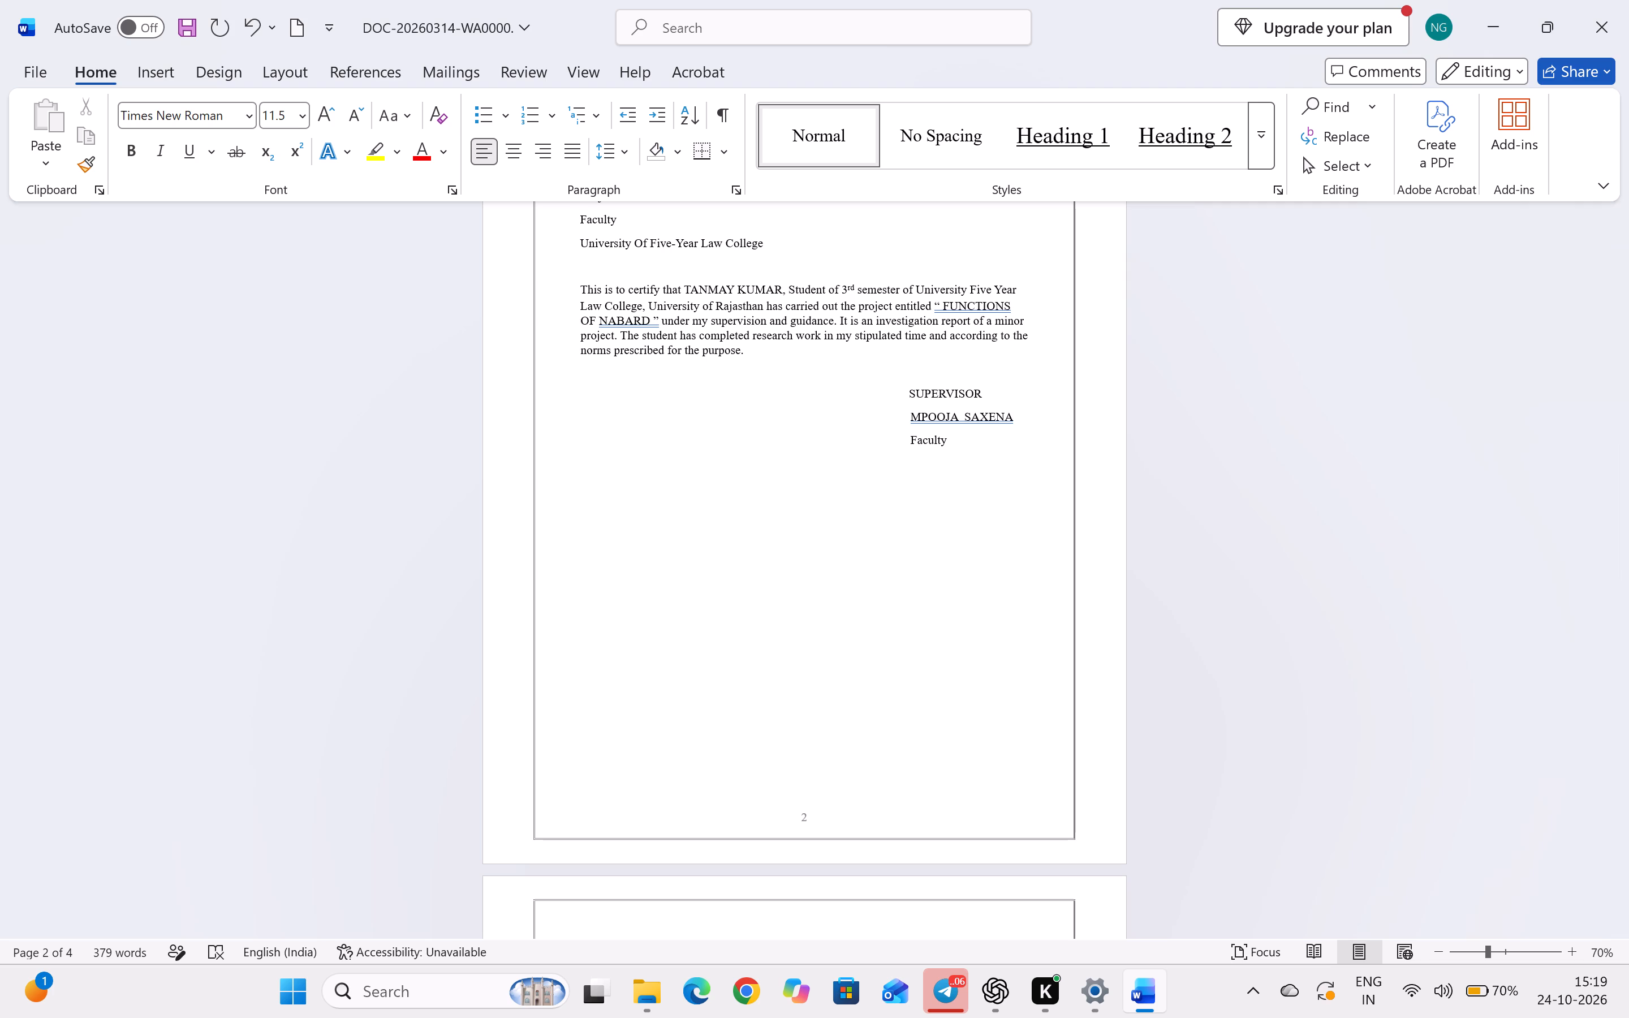
key(r)
Change the faculty member's title under SUPERVISOR on the certificate page to "Mrs." followed by a space.
key(BackSpace)
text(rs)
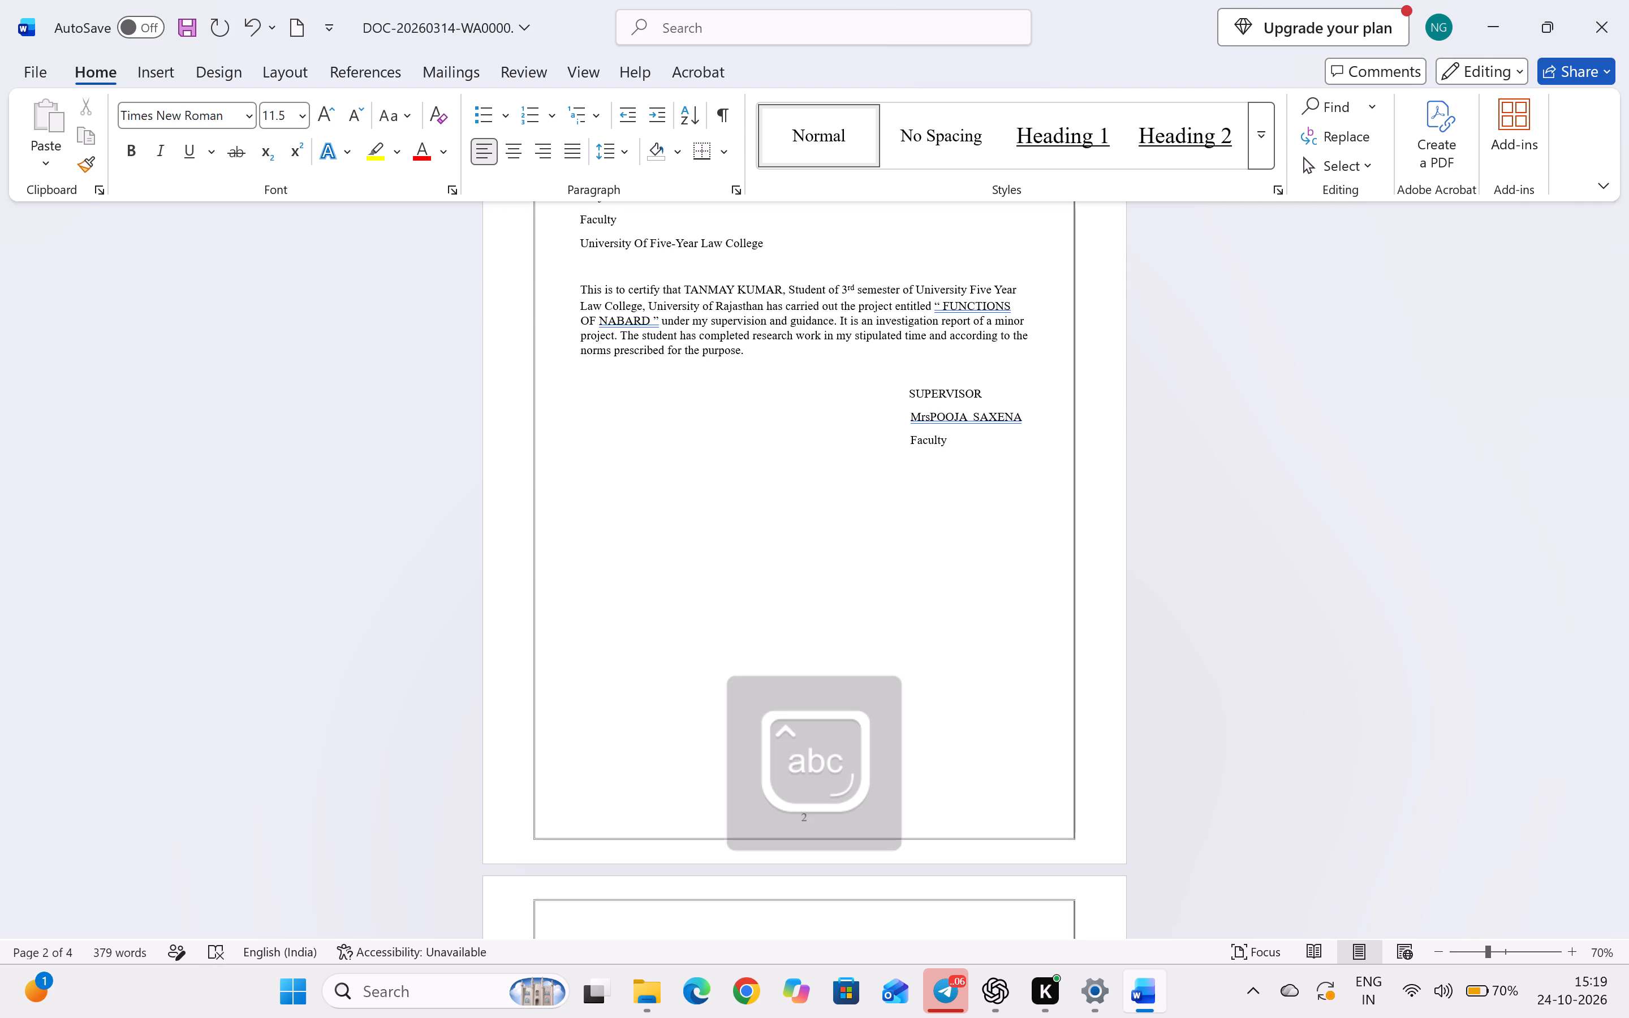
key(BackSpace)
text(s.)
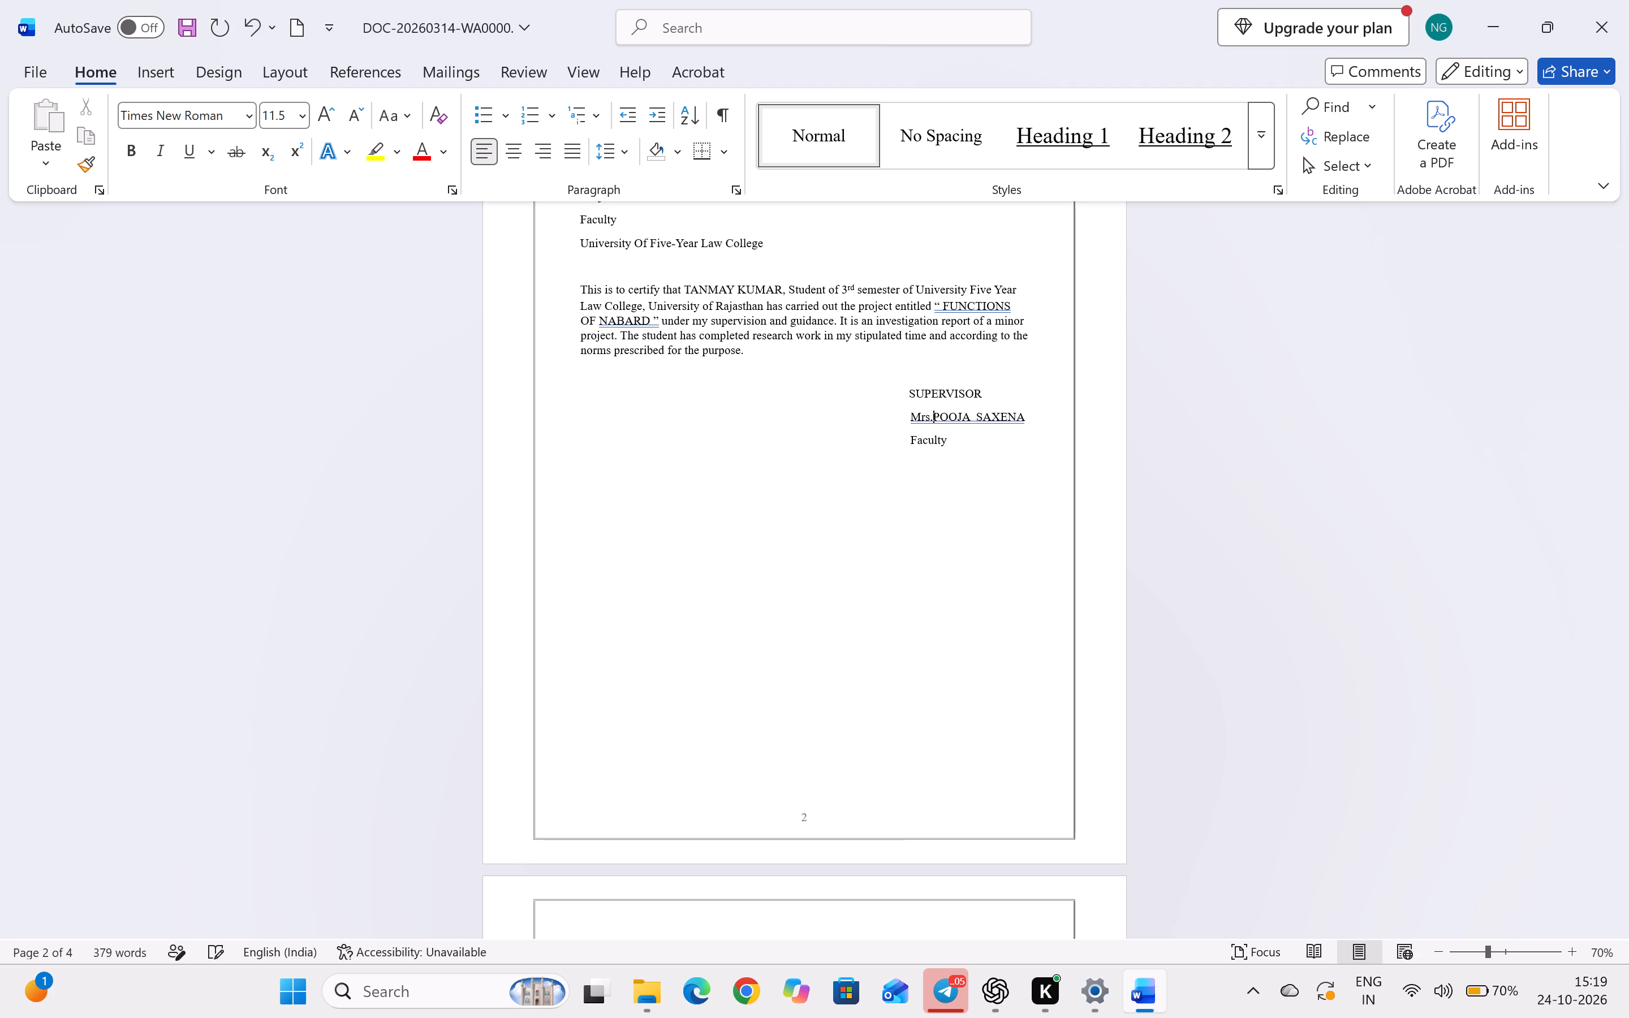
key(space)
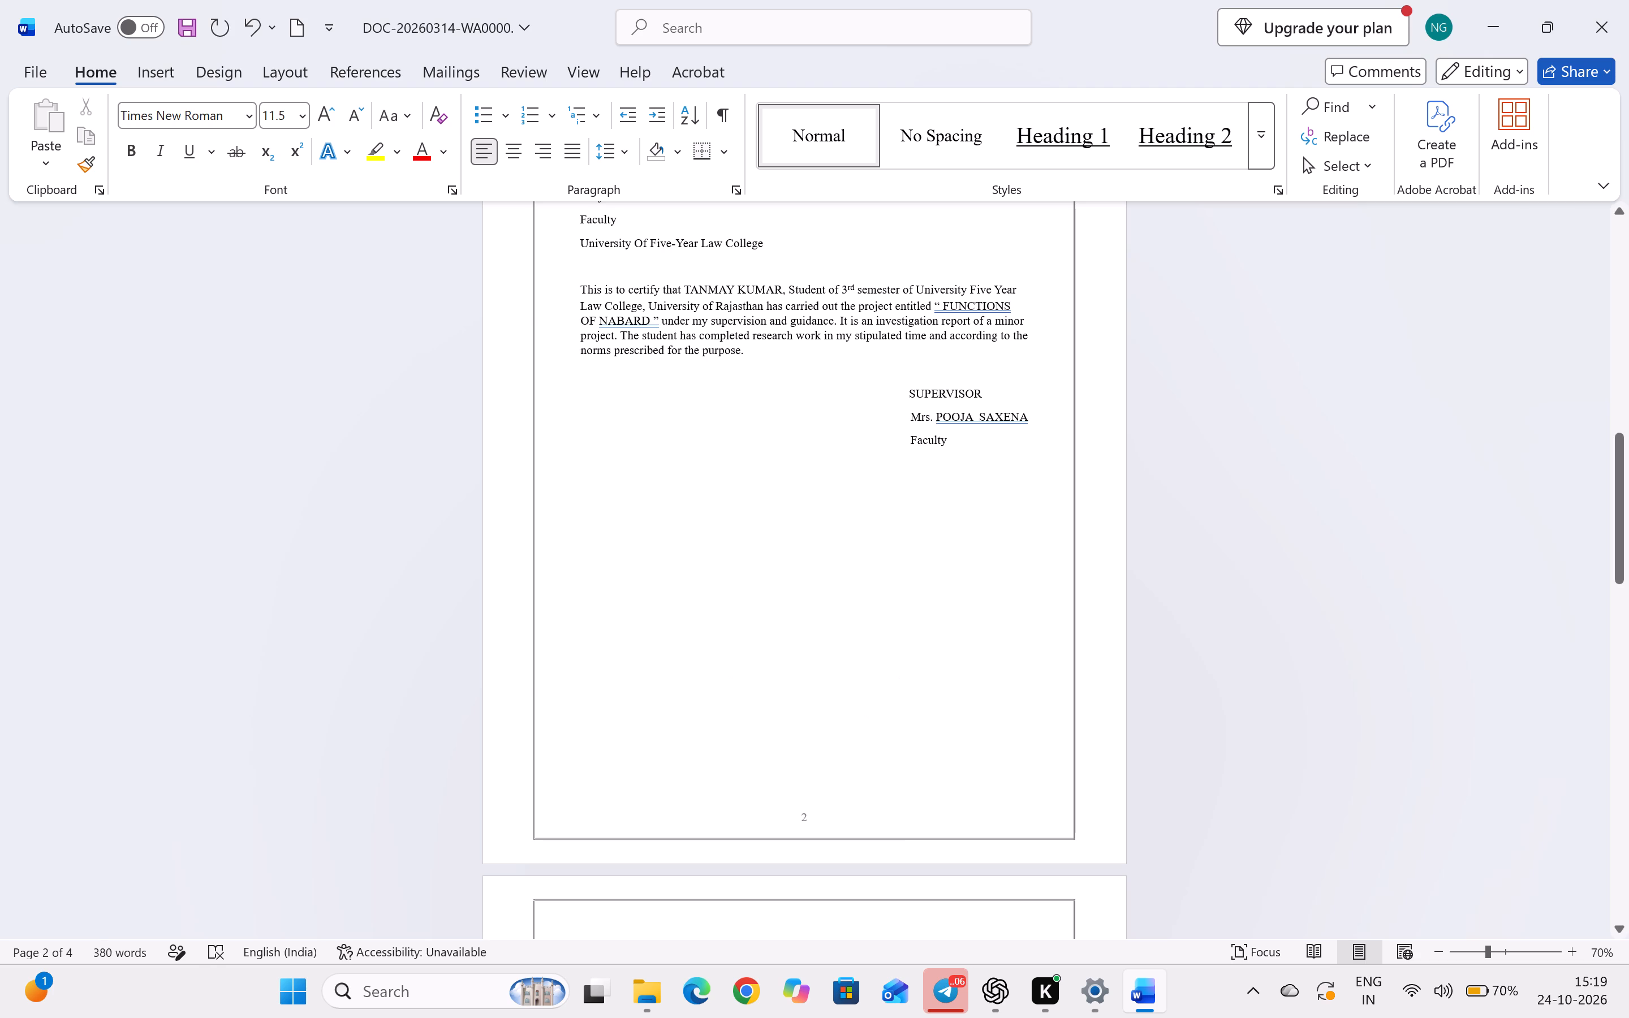
Add the title "Mrs." and a space before the faculty member's name above Faculty, below the CERTIFICATE heading.
scroll(921, 465, up, 1)
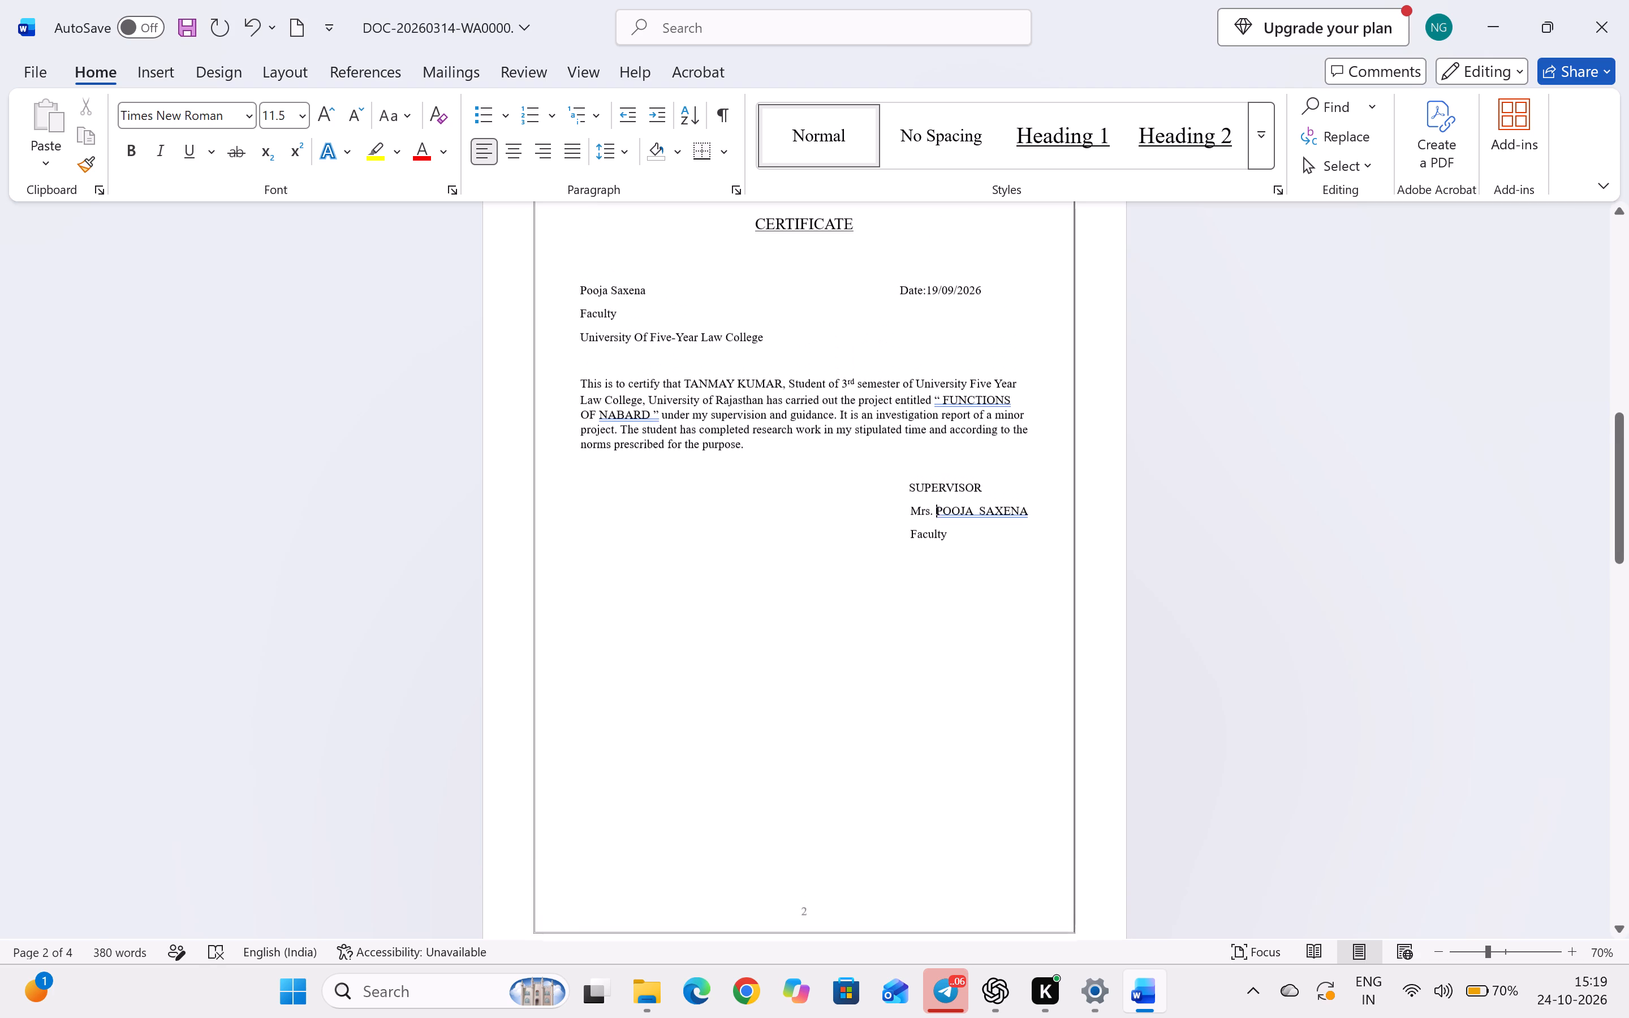
scroll(921, 465, up, 2)
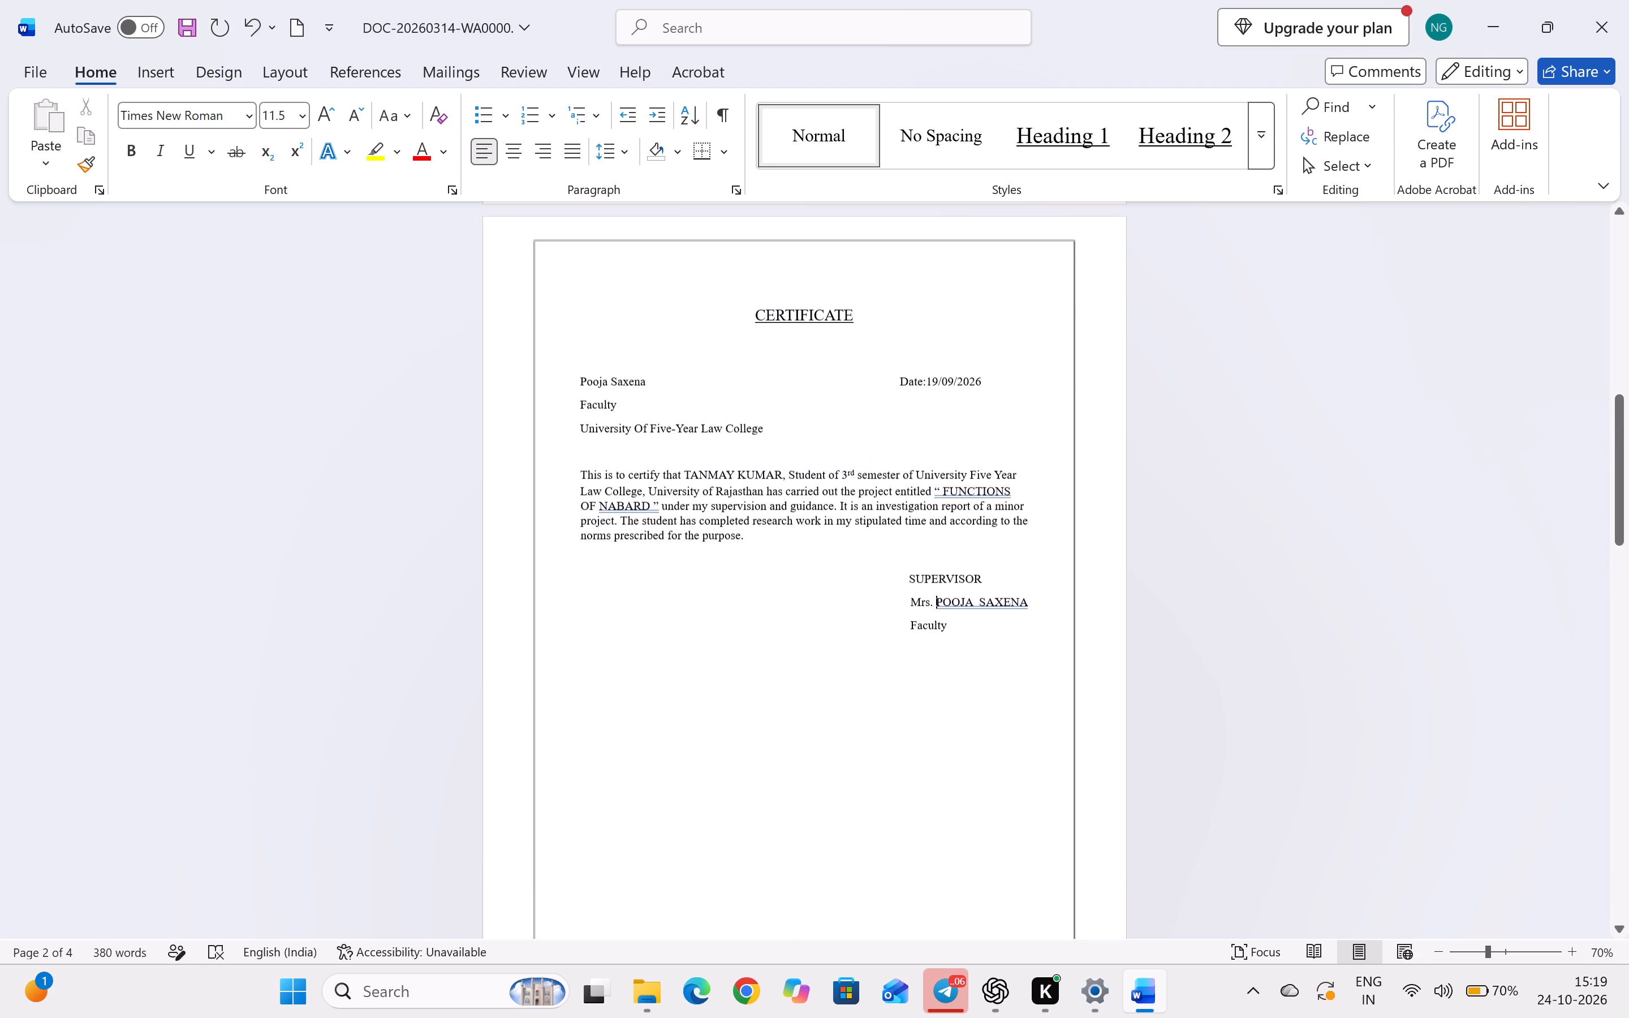
click(580, 378)
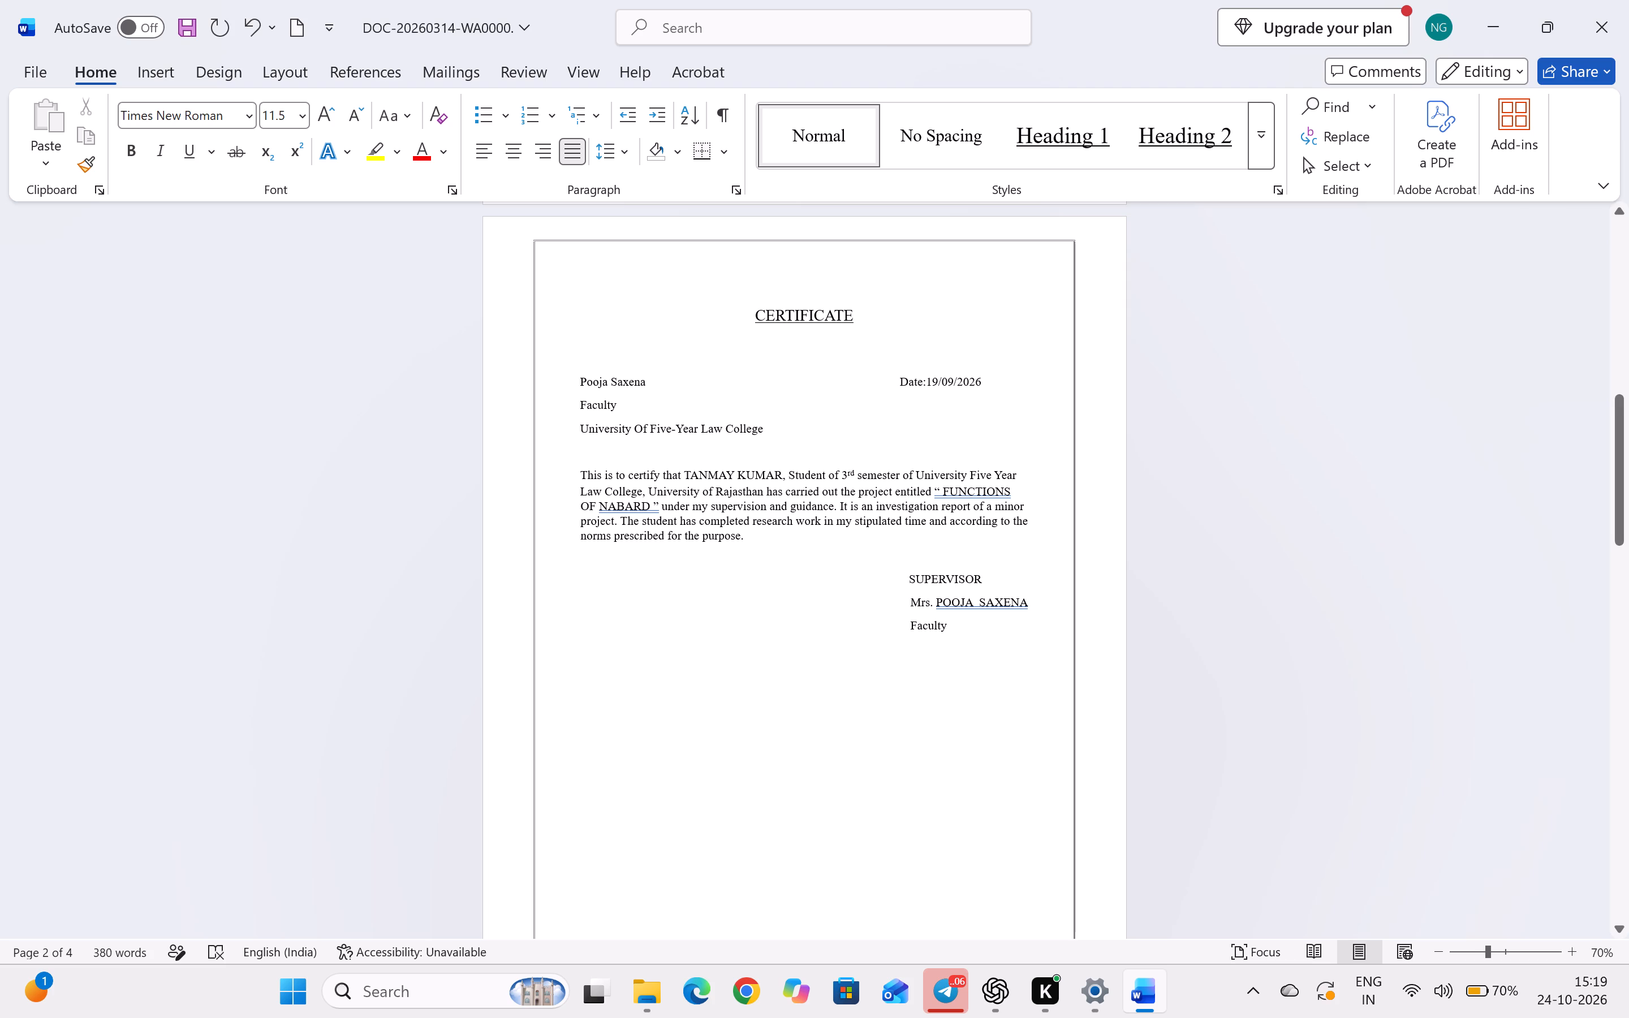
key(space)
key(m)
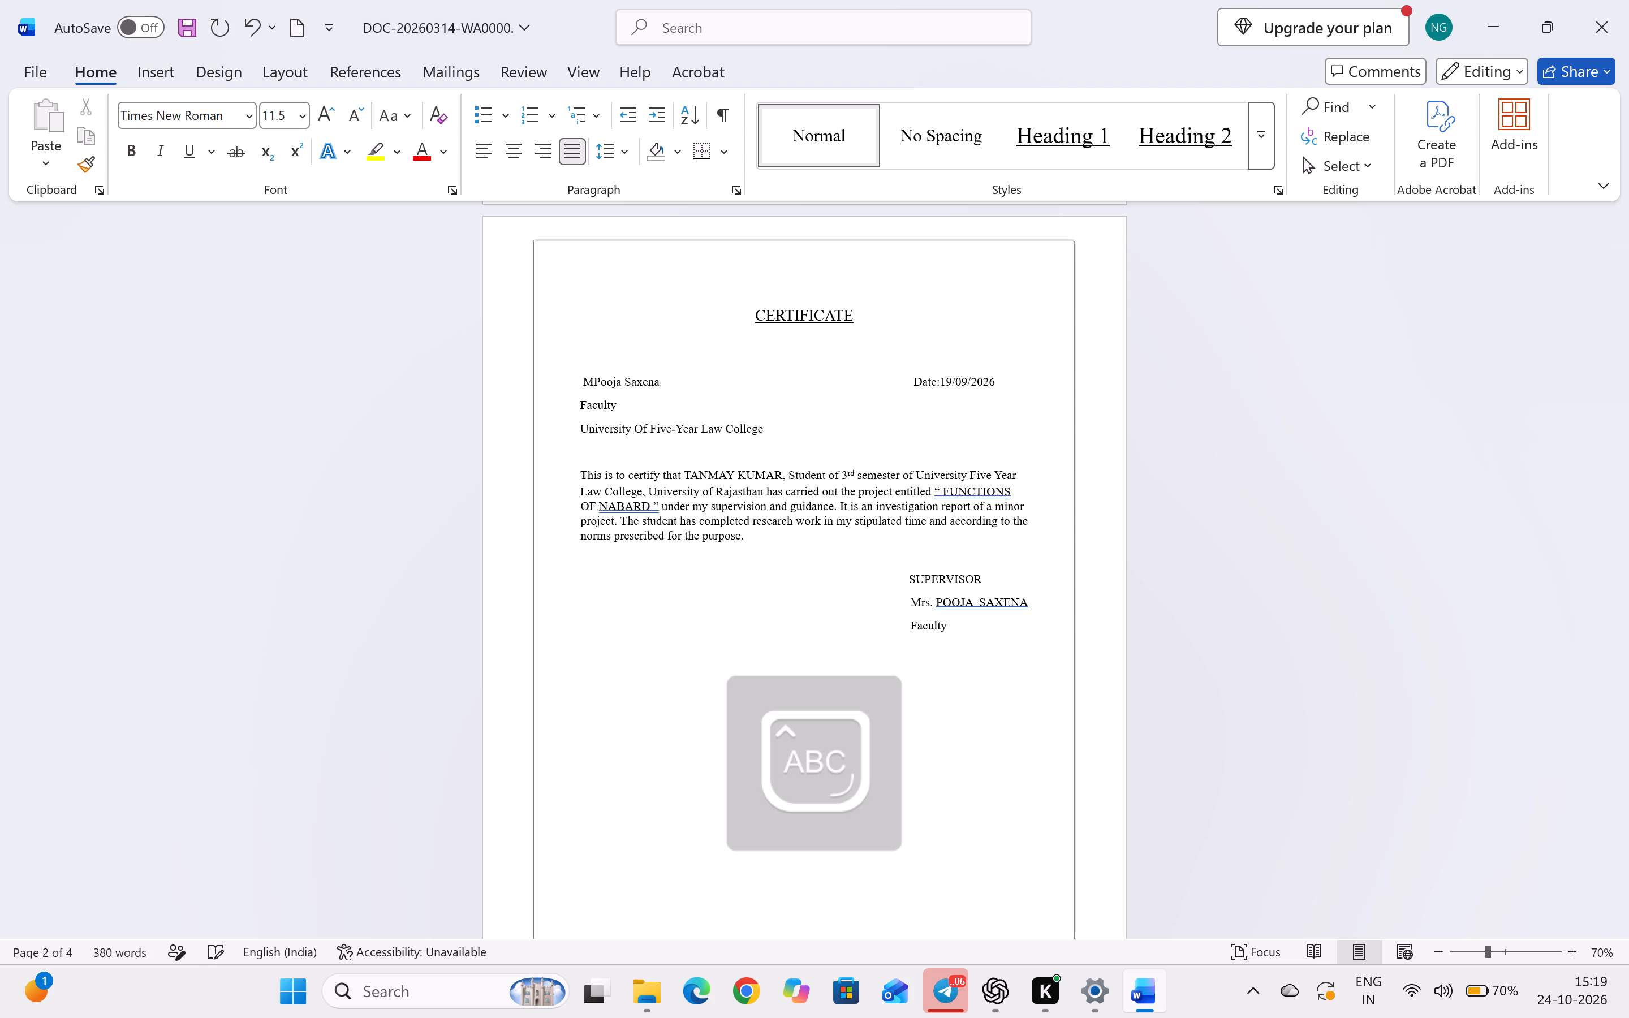
key(BackSpace)
key(BackSpace)
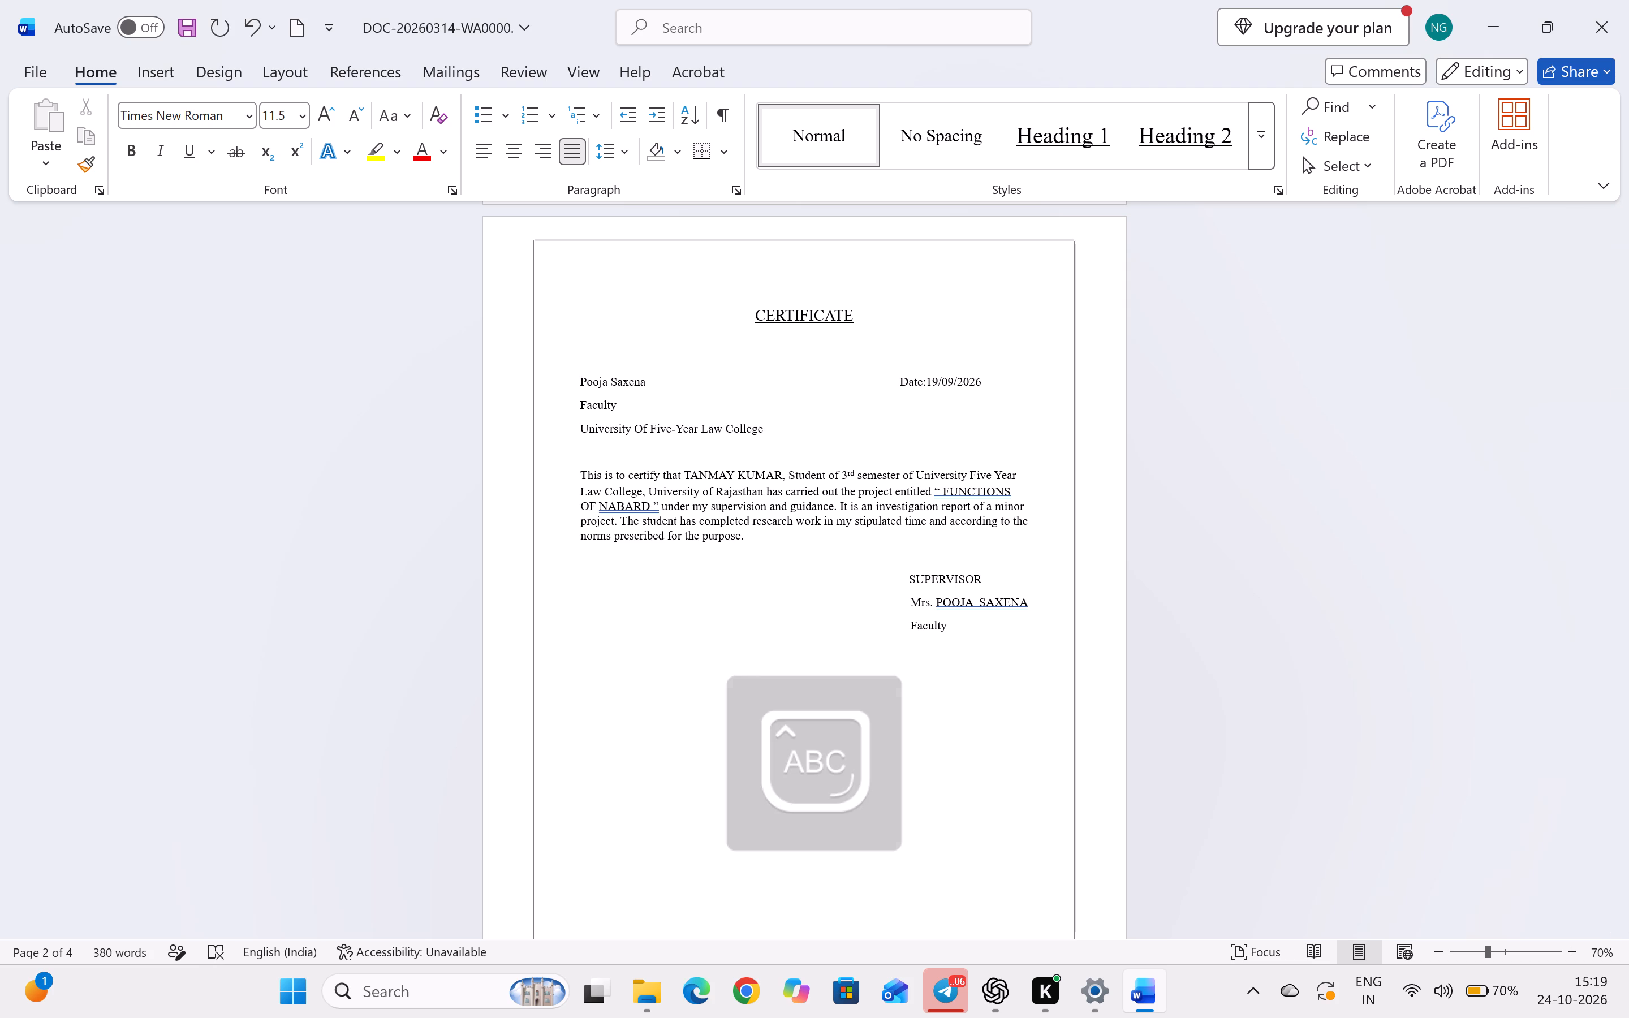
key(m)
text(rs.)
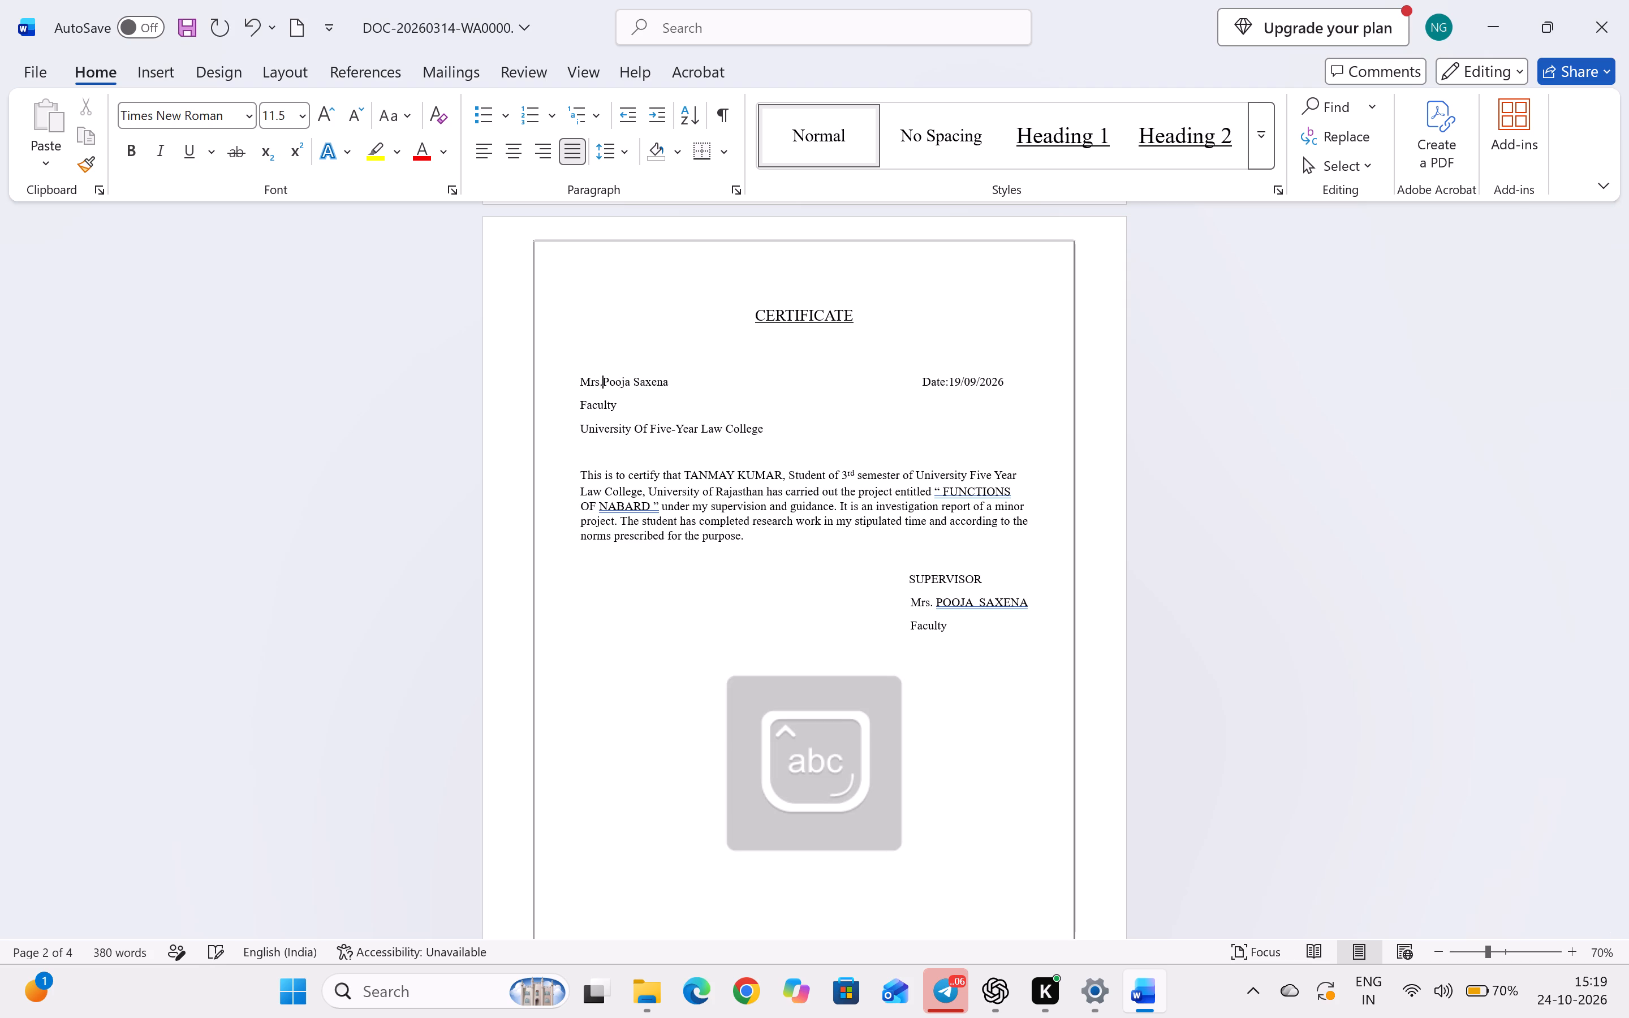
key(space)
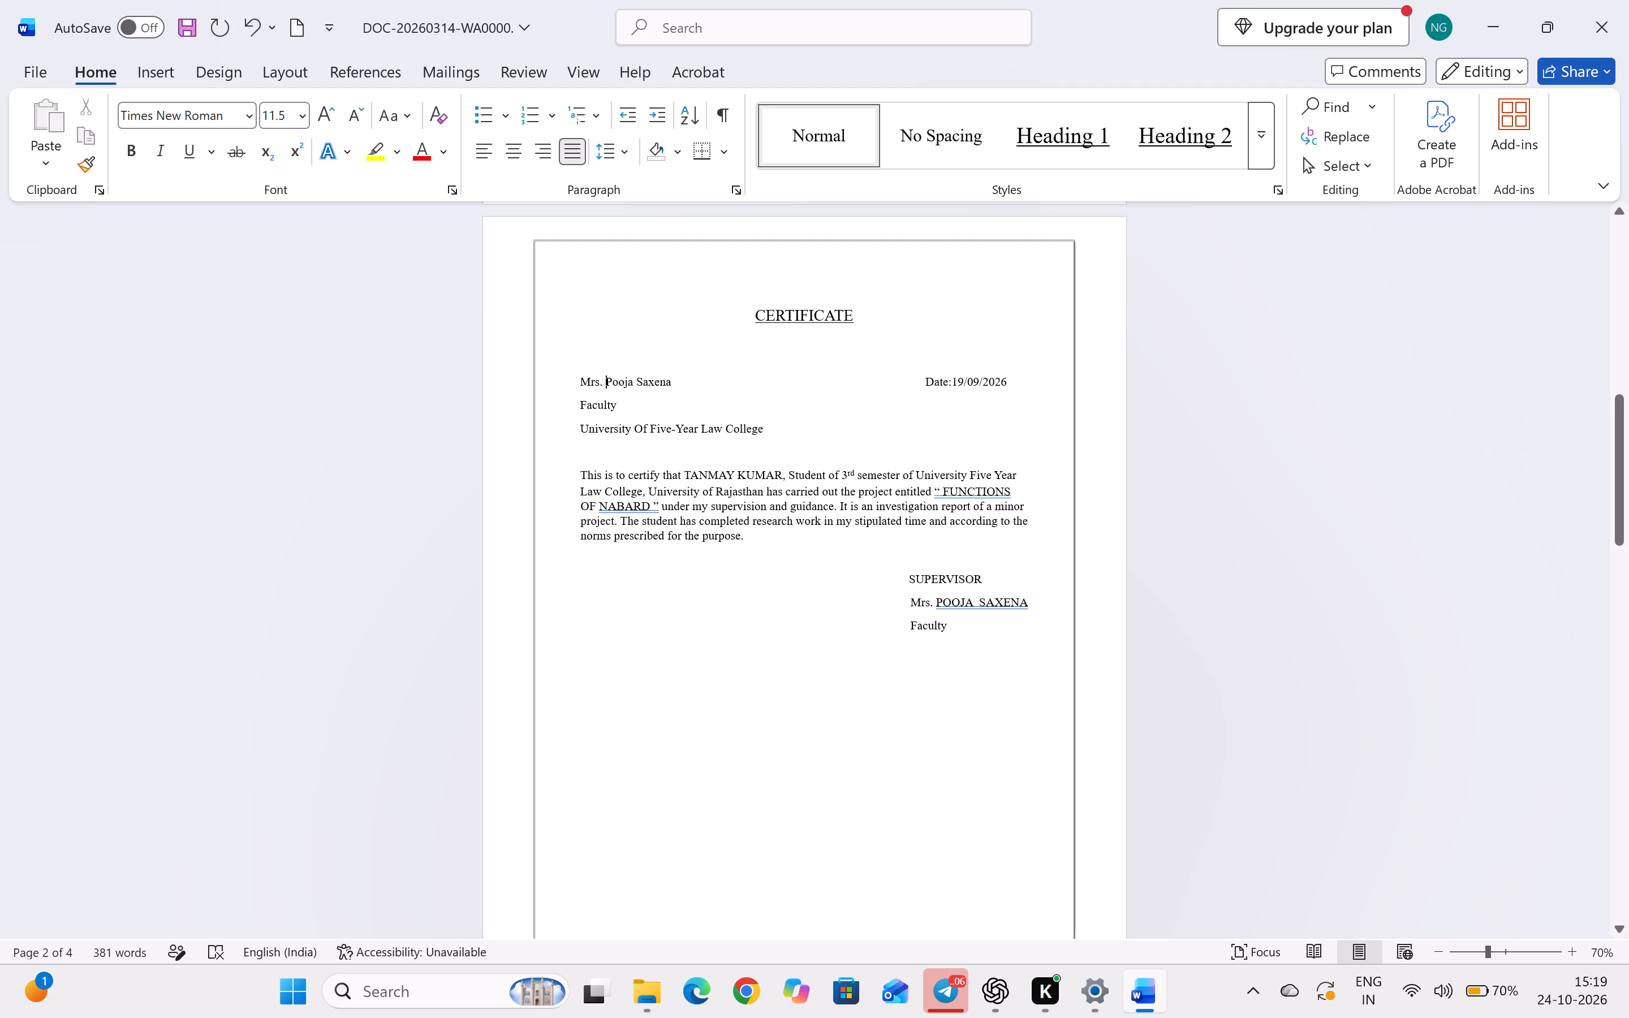
Add the title "Mrs." and a space before the faculty member's name under "Submitted to:" on the title page.
scroll(848, 425, up, 5)
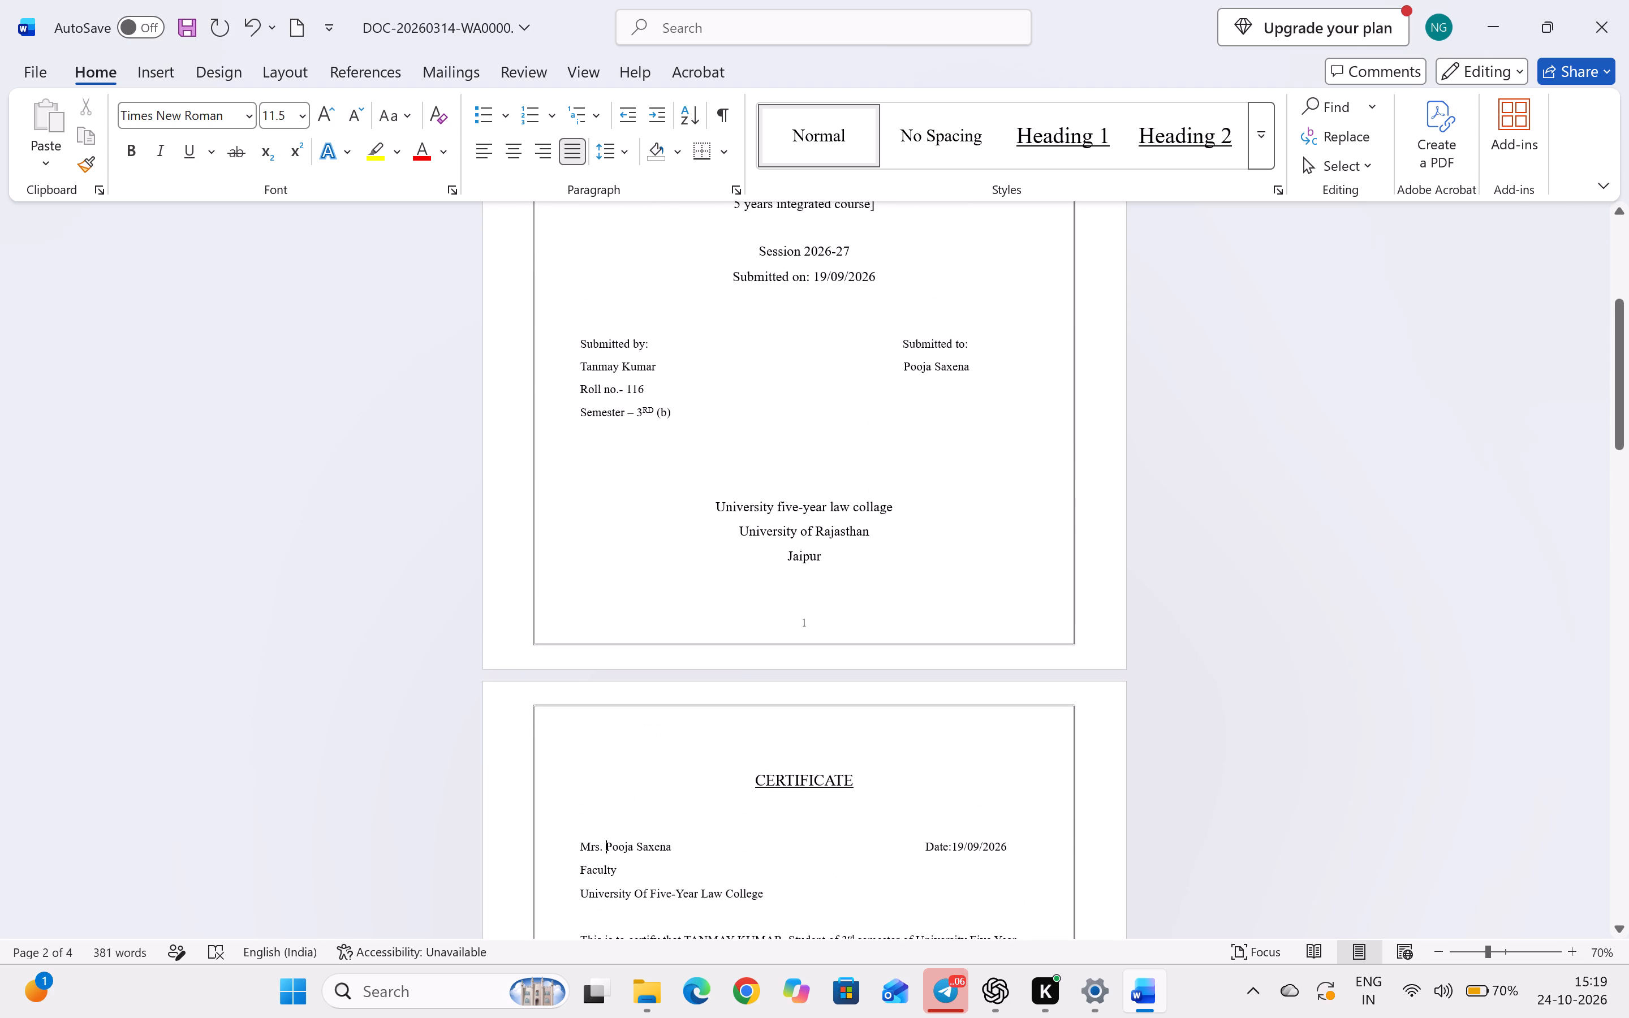
click(902, 366)
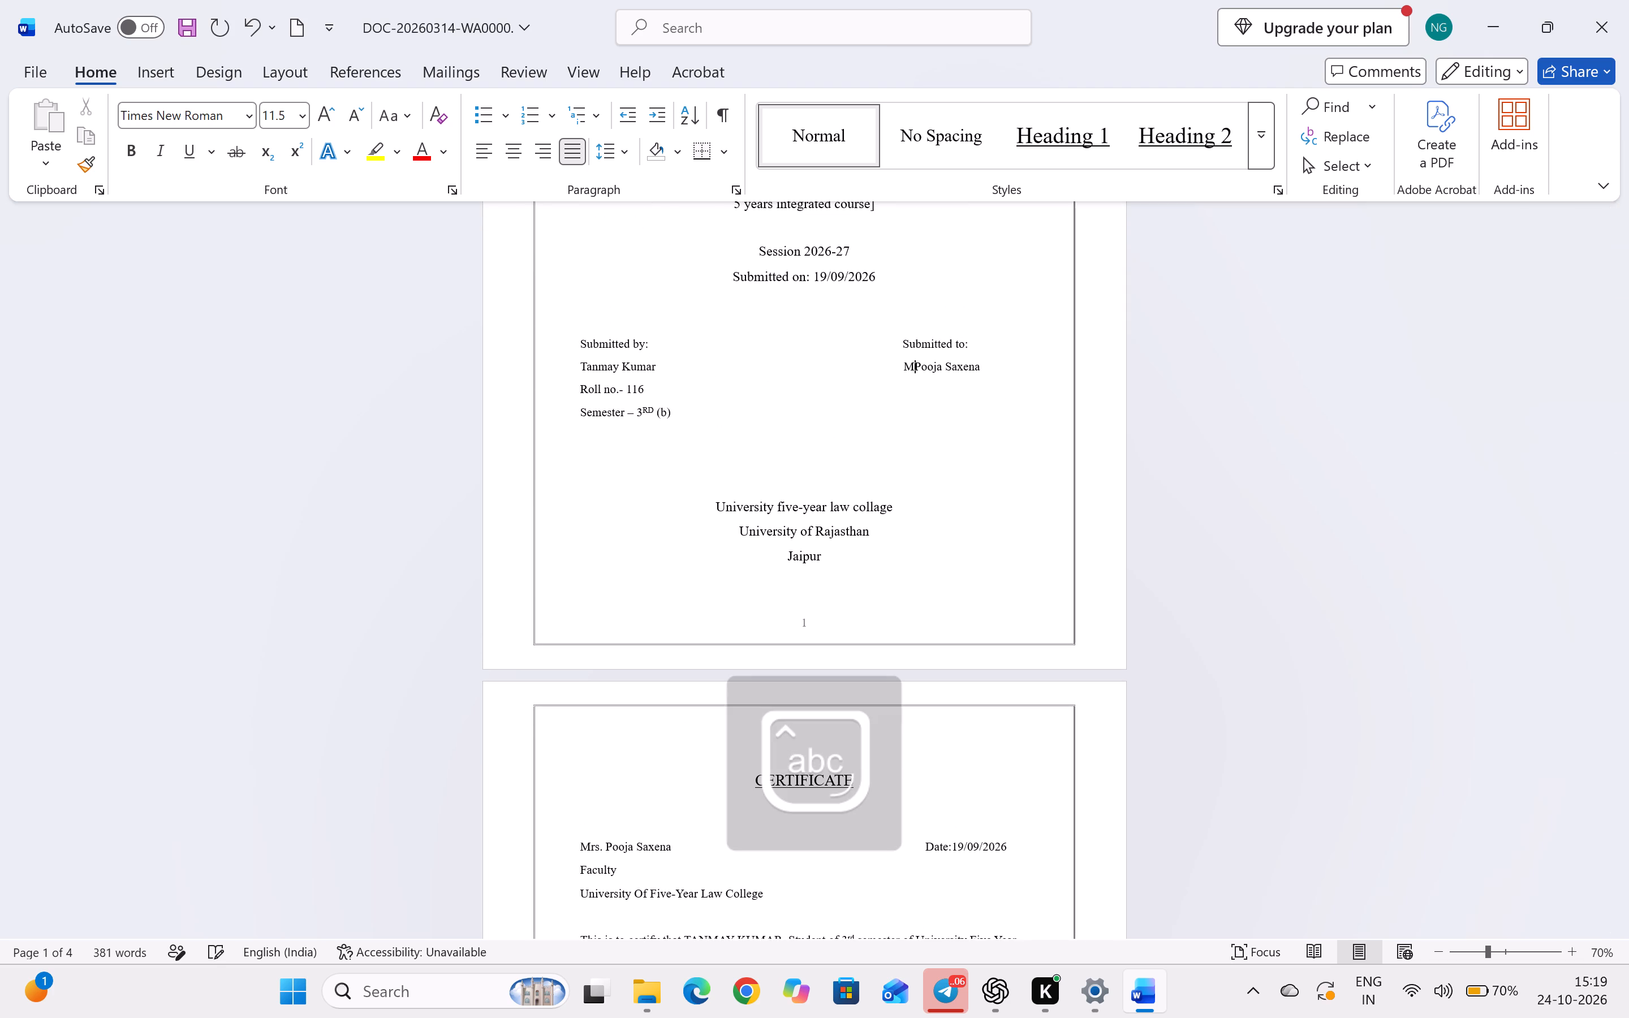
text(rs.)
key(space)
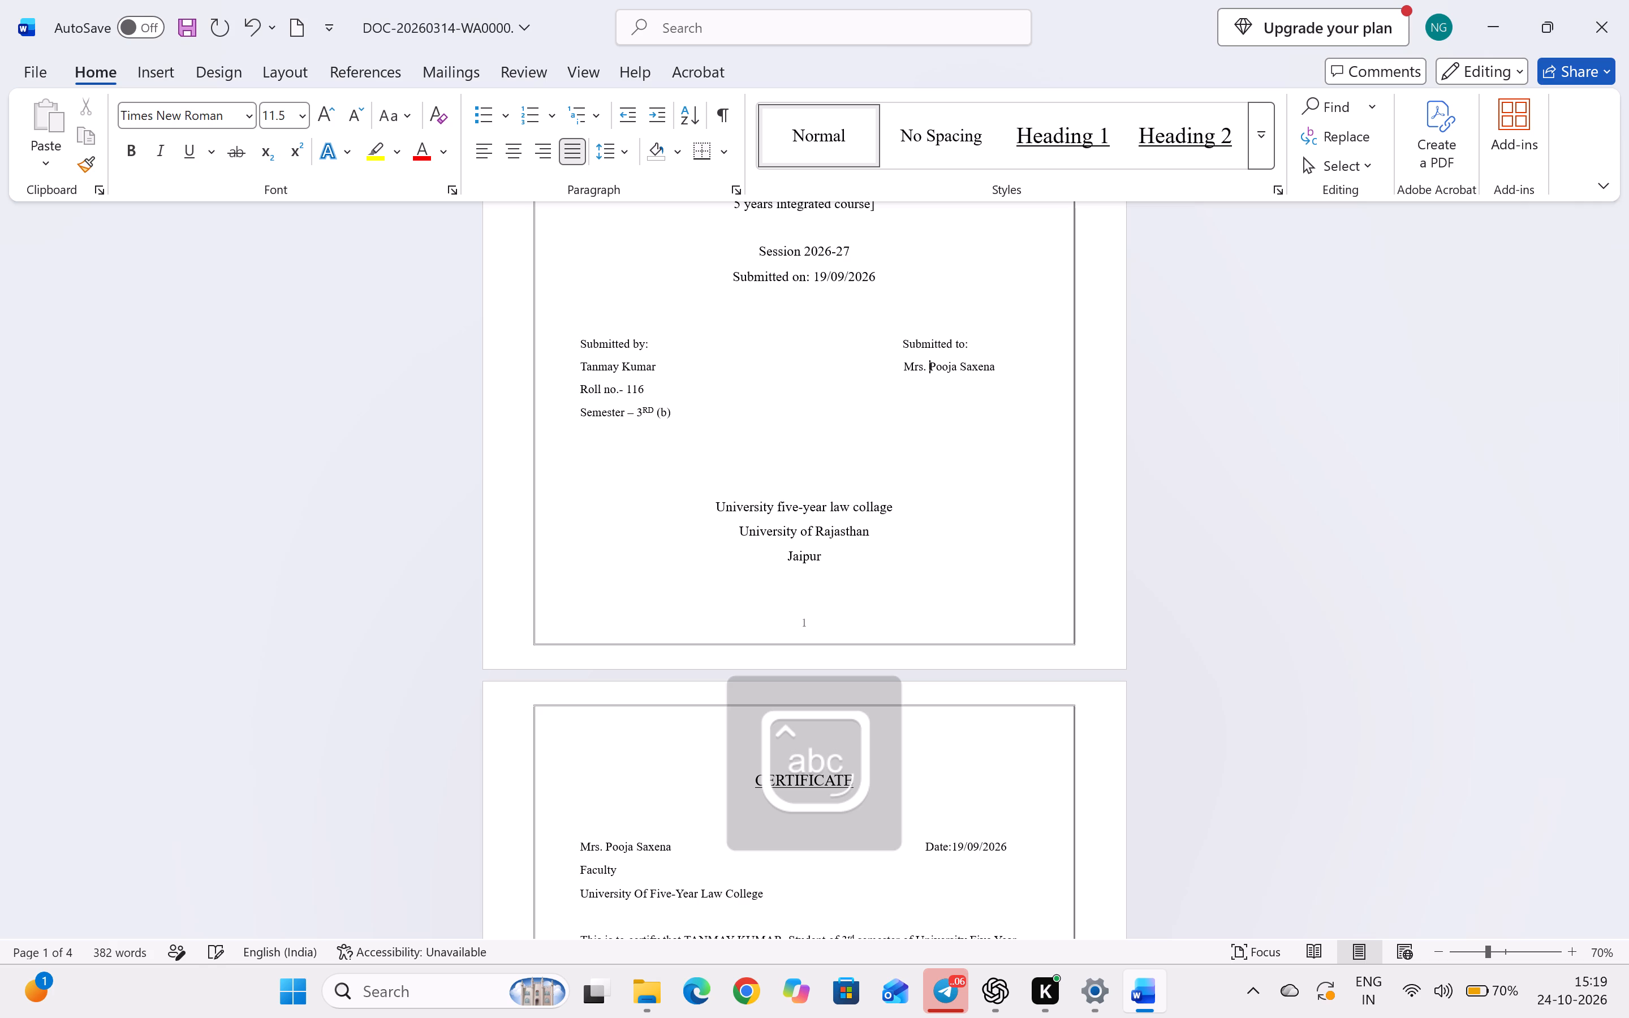
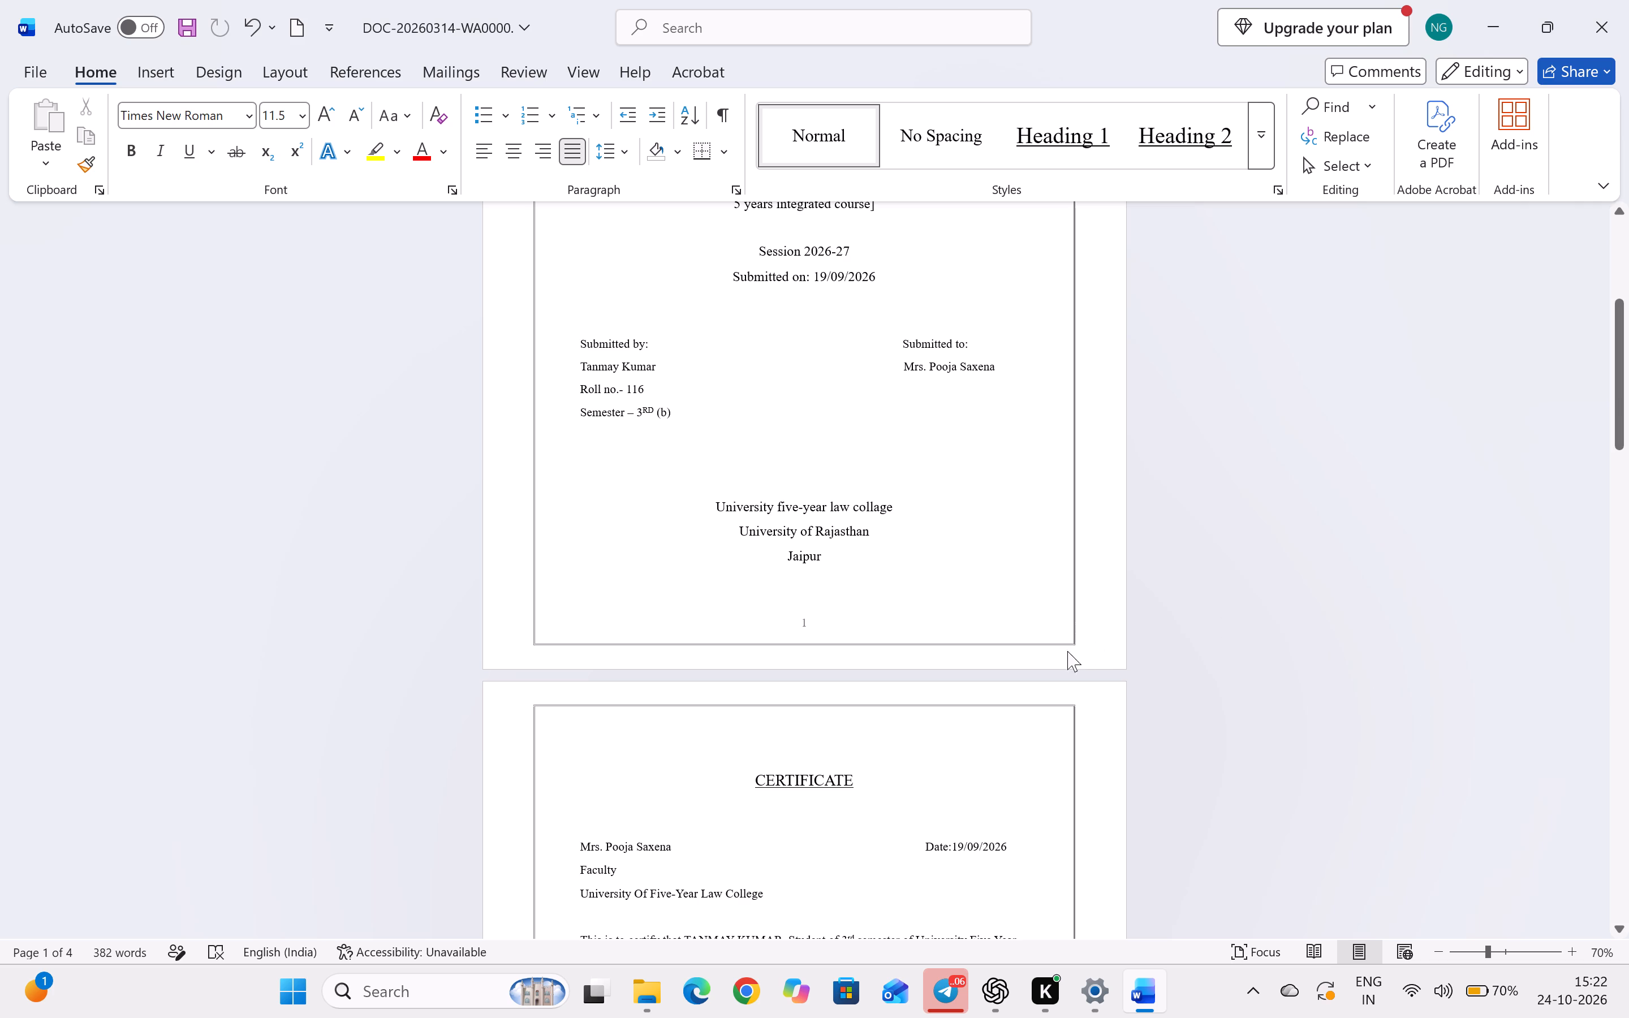
Review the cover, certificate, declaration and acknowledgement pages for names, dates and details still needing adaptation.
scroll(978, 645, left, 1)
scroll(978, 645, down, 1)
scroll(978, 645, left, 1)
scroll(978, 645, down, 2)
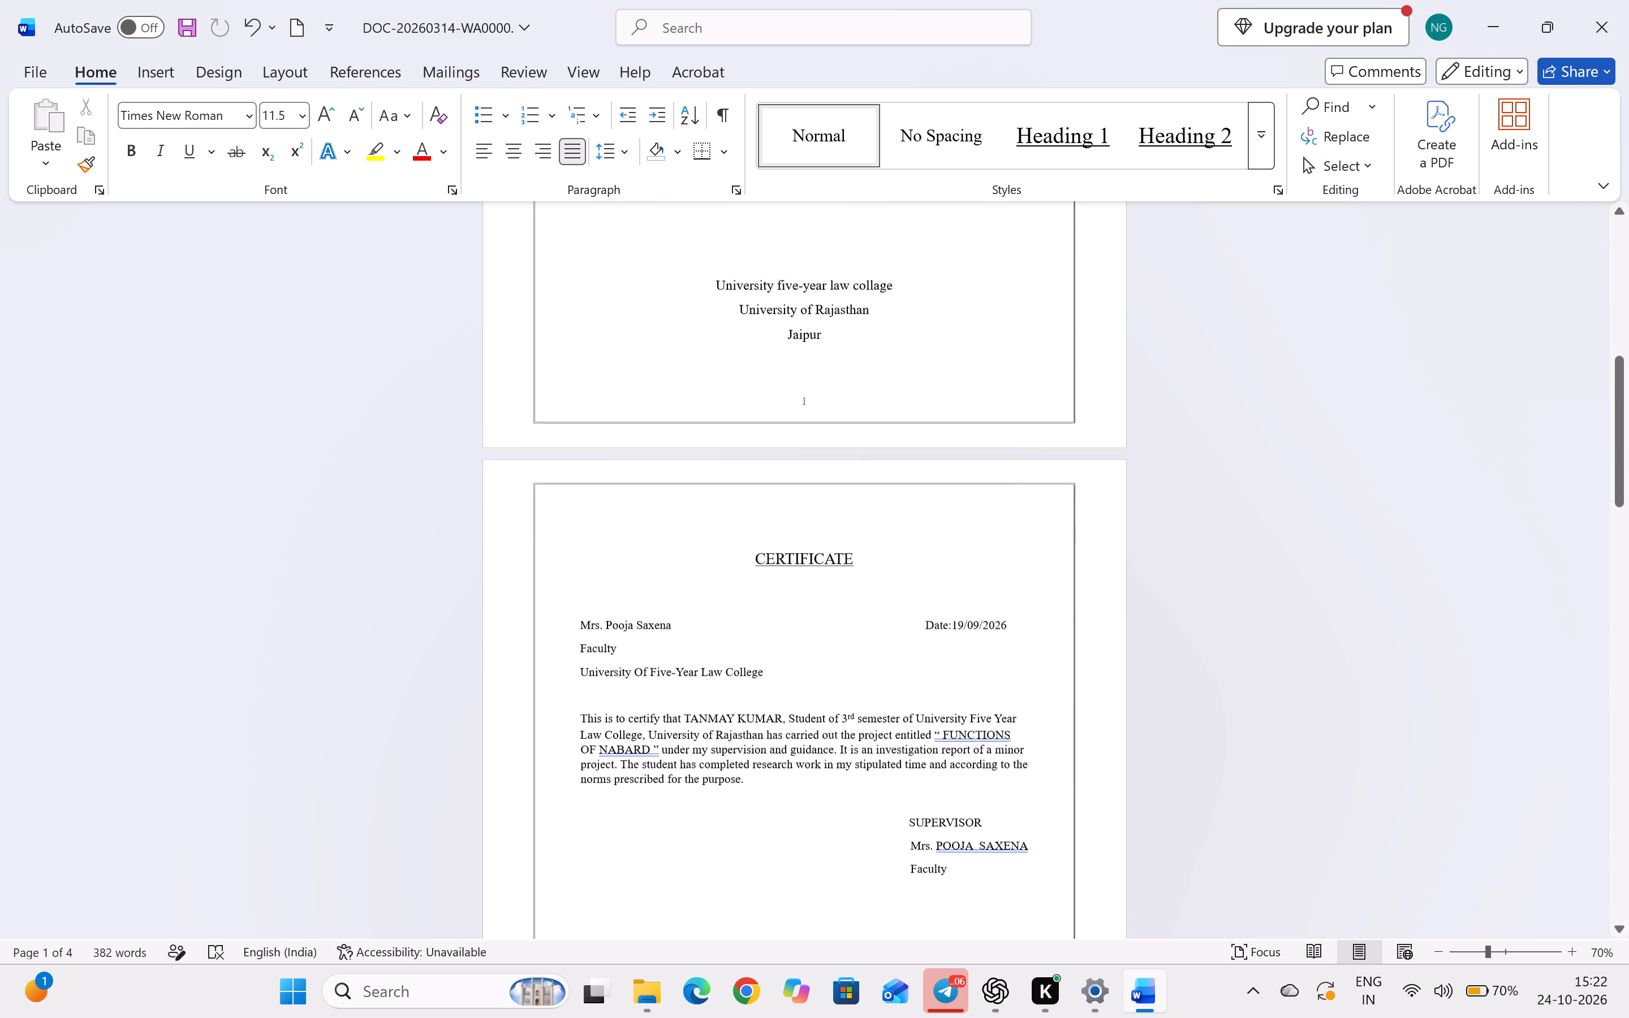
scroll(978, 645, down, 7)
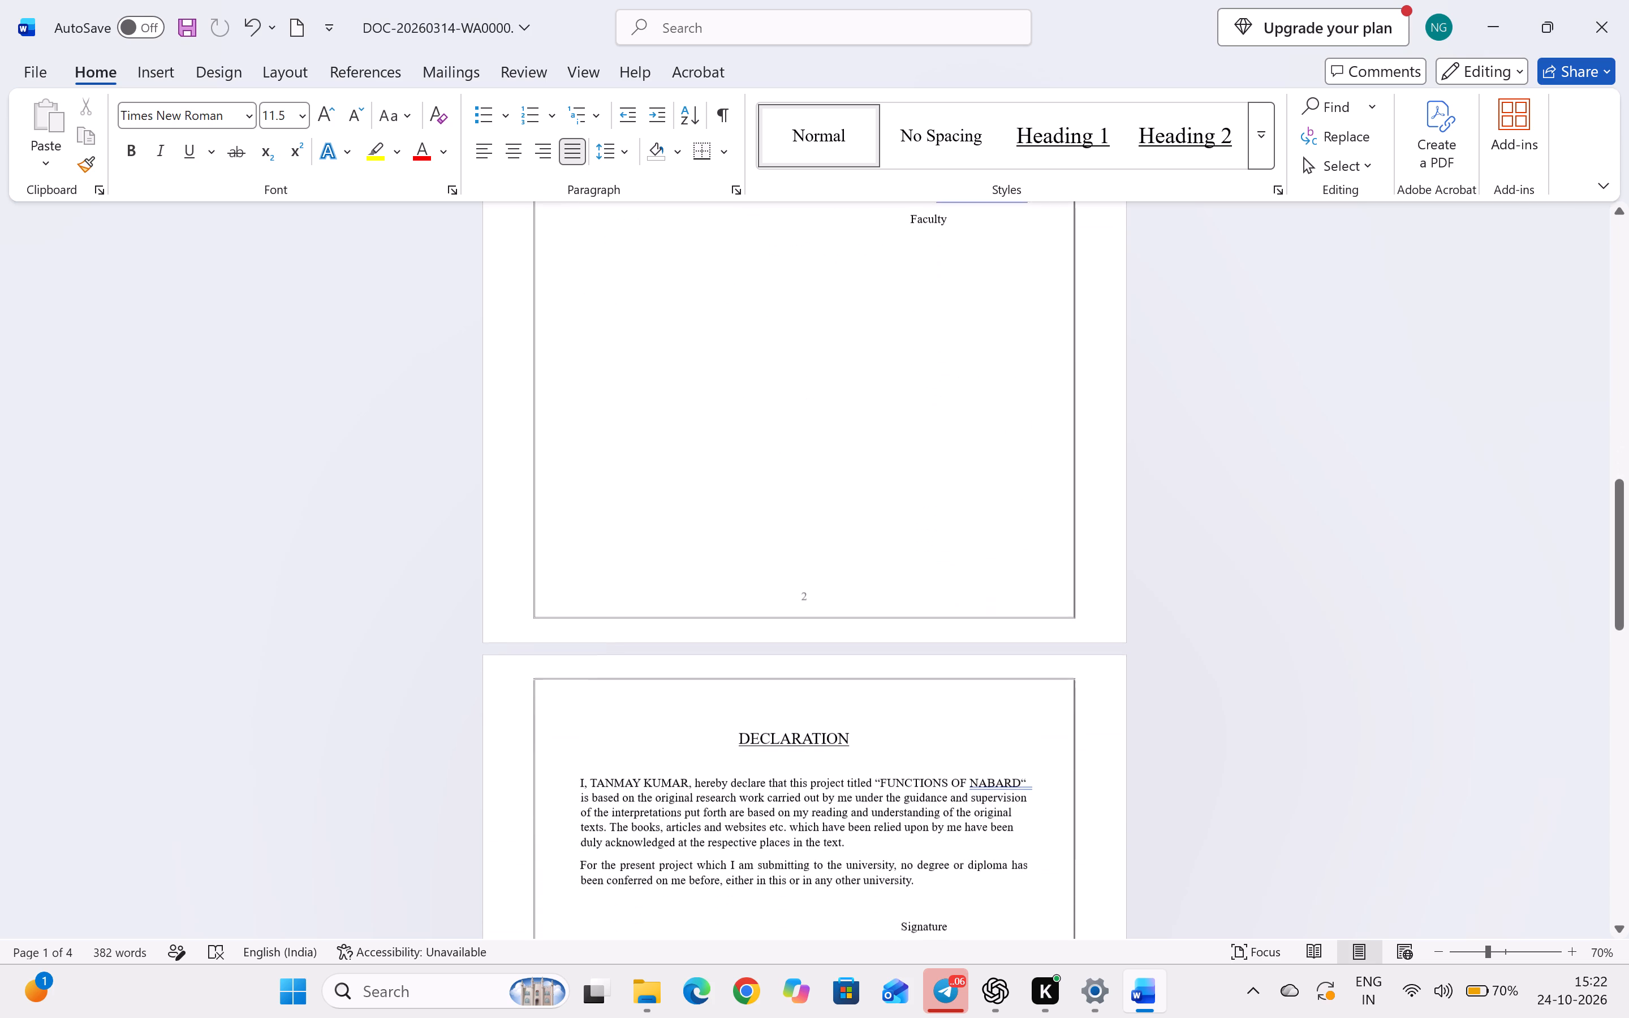
scroll(978, 645, down, 4)
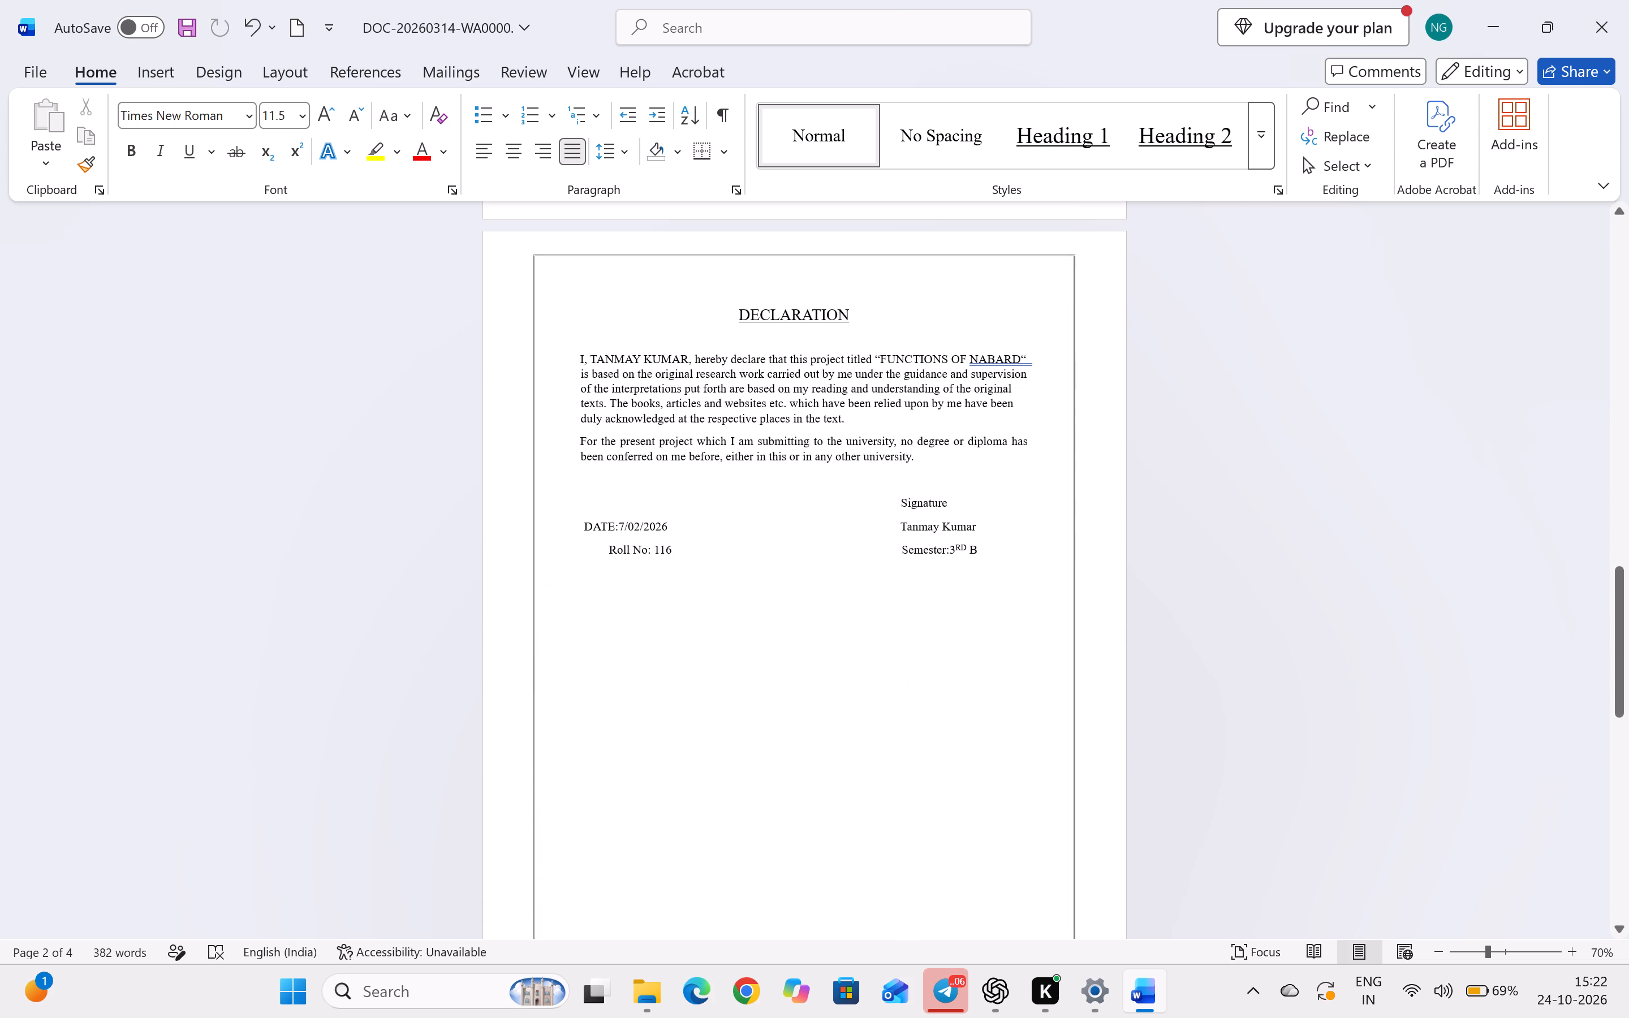
scroll(978, 645, down, 5)
ctrl+scroll(978, 645, up, 1)
ctrl+scroll(978, 645, down, 1)
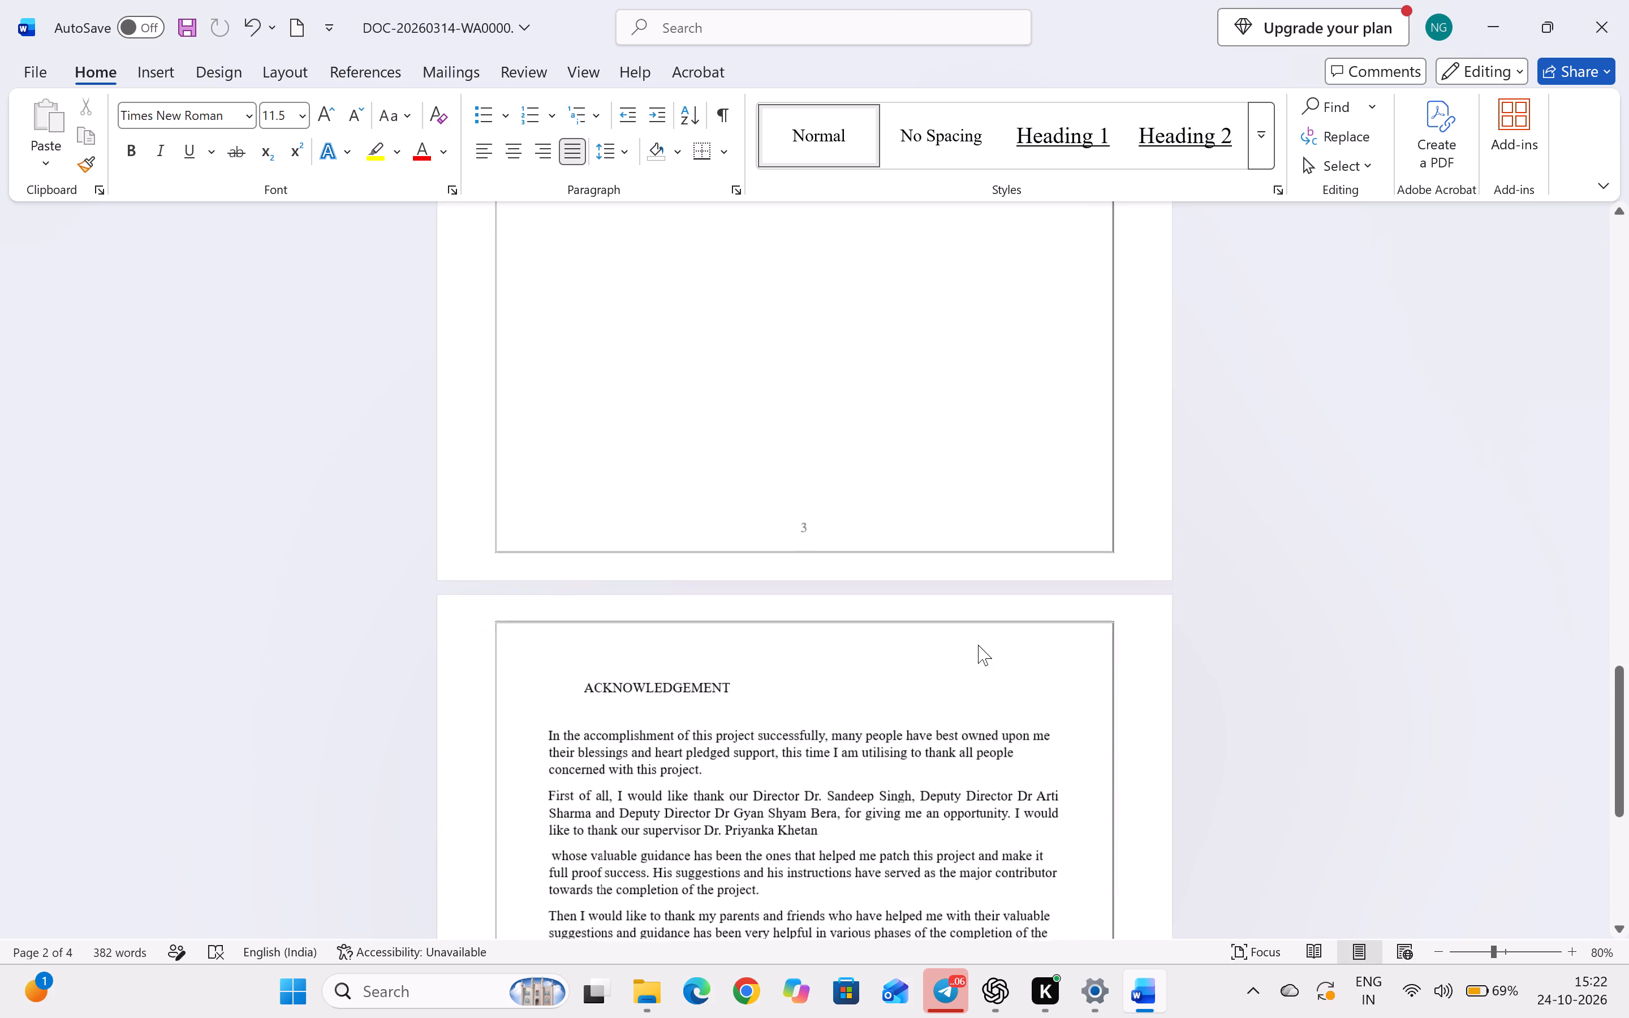
ctrl+scroll(978, 645, down, 1)
ctrl+scroll(978, 645, up, 1)
ctrl+scroll(978, 645, down, 1)
scroll(978, 645, down, 6)
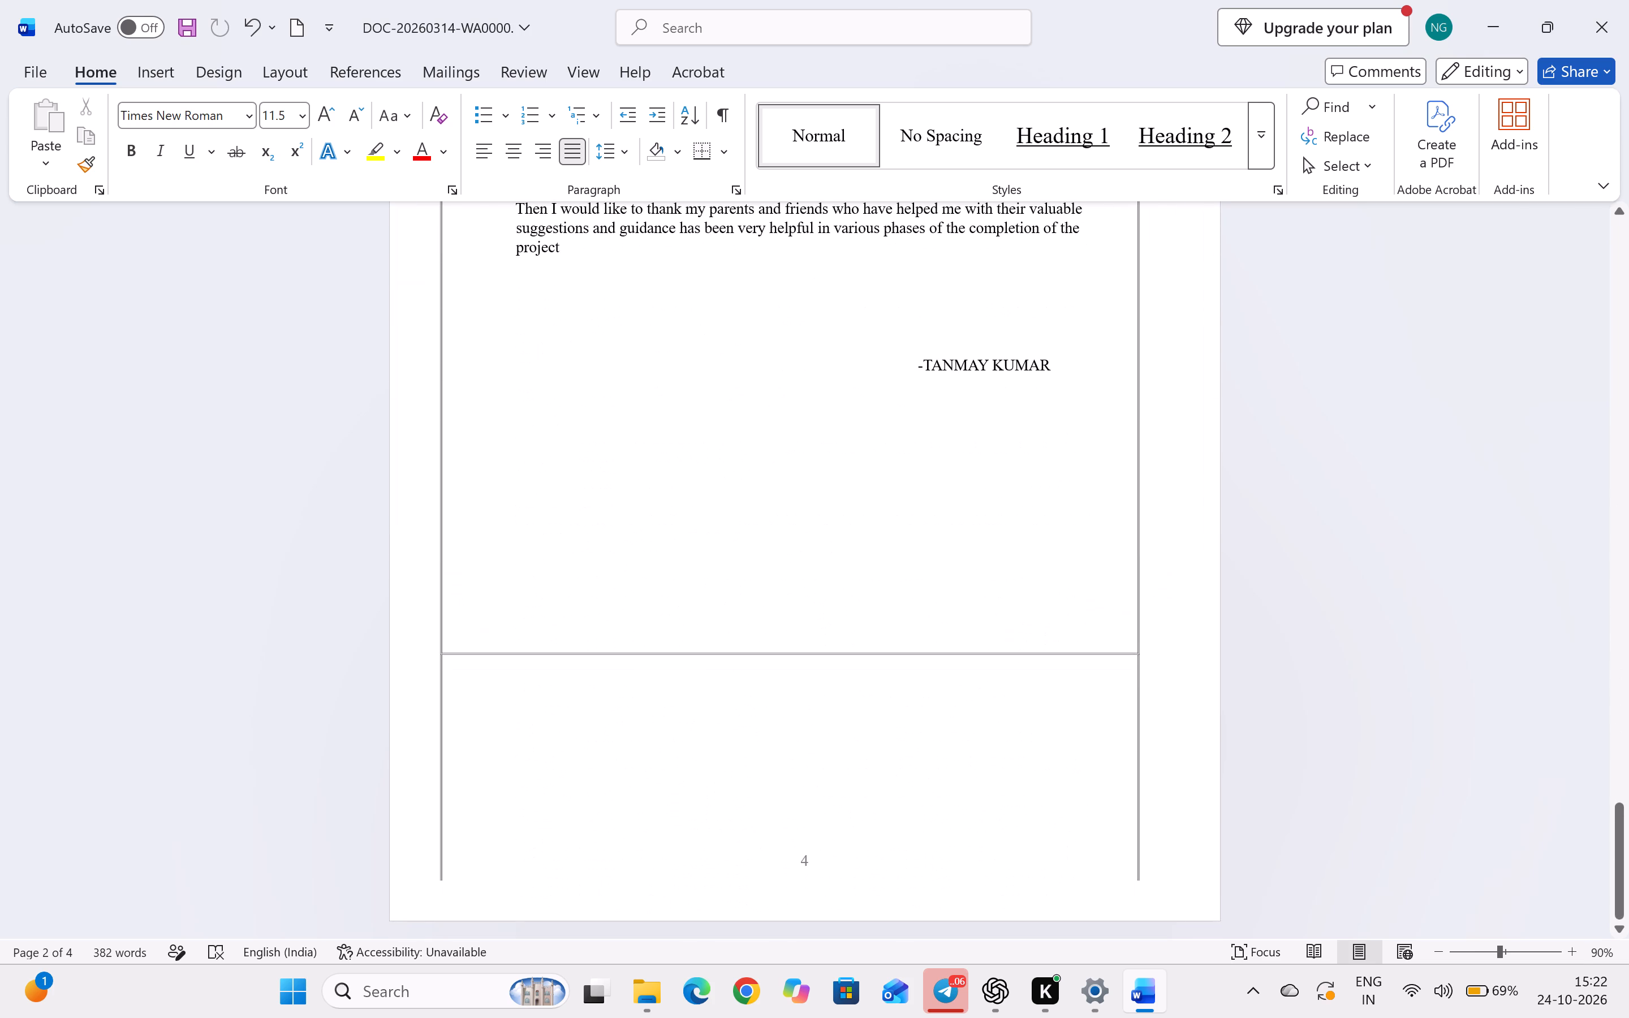
scroll(978, 645, down, 4)
scroll(978, 645, up, 7)
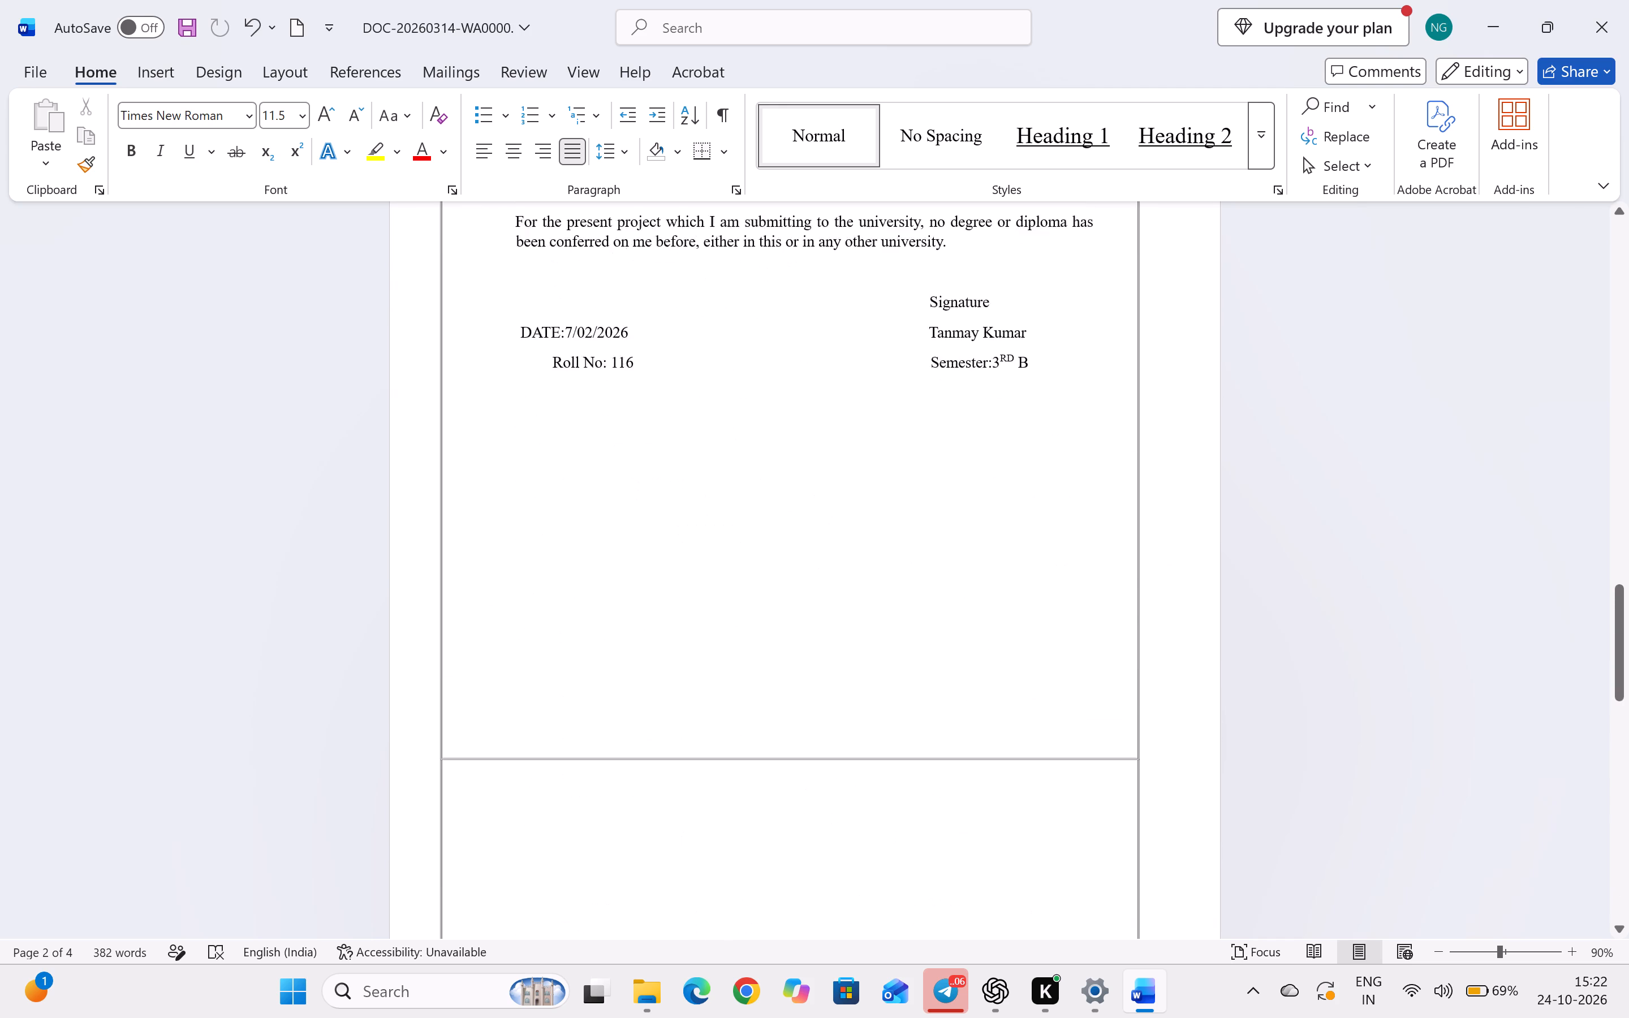
scroll(978, 645, up, 13)
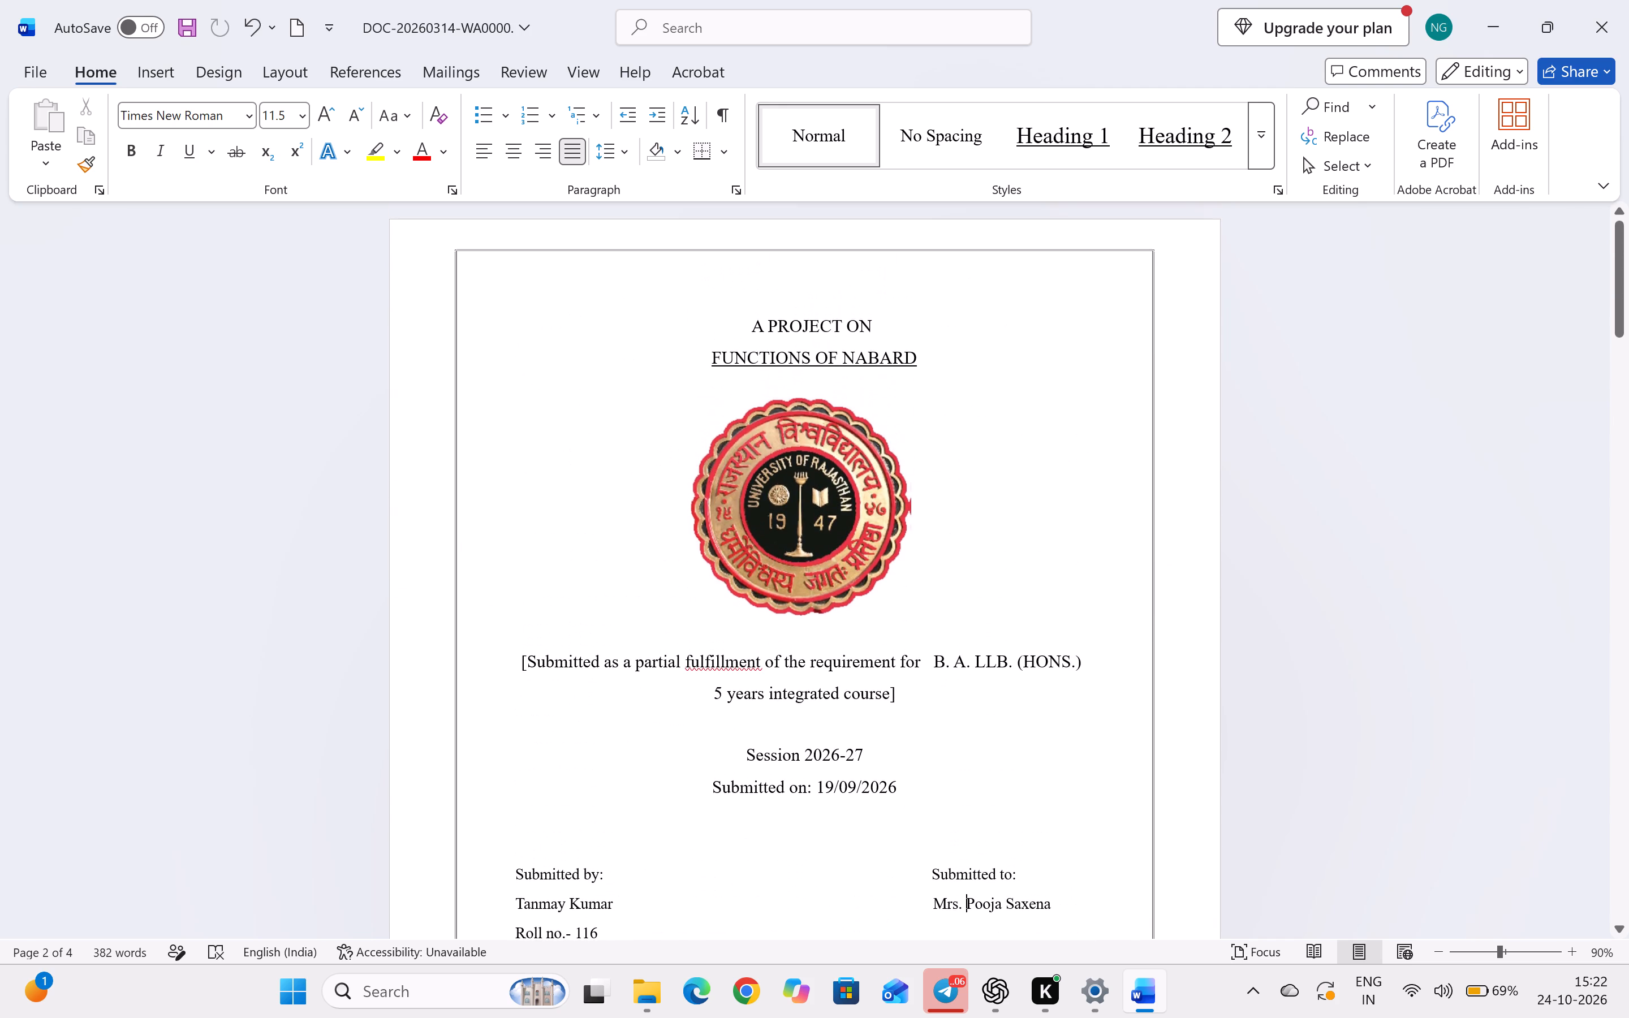
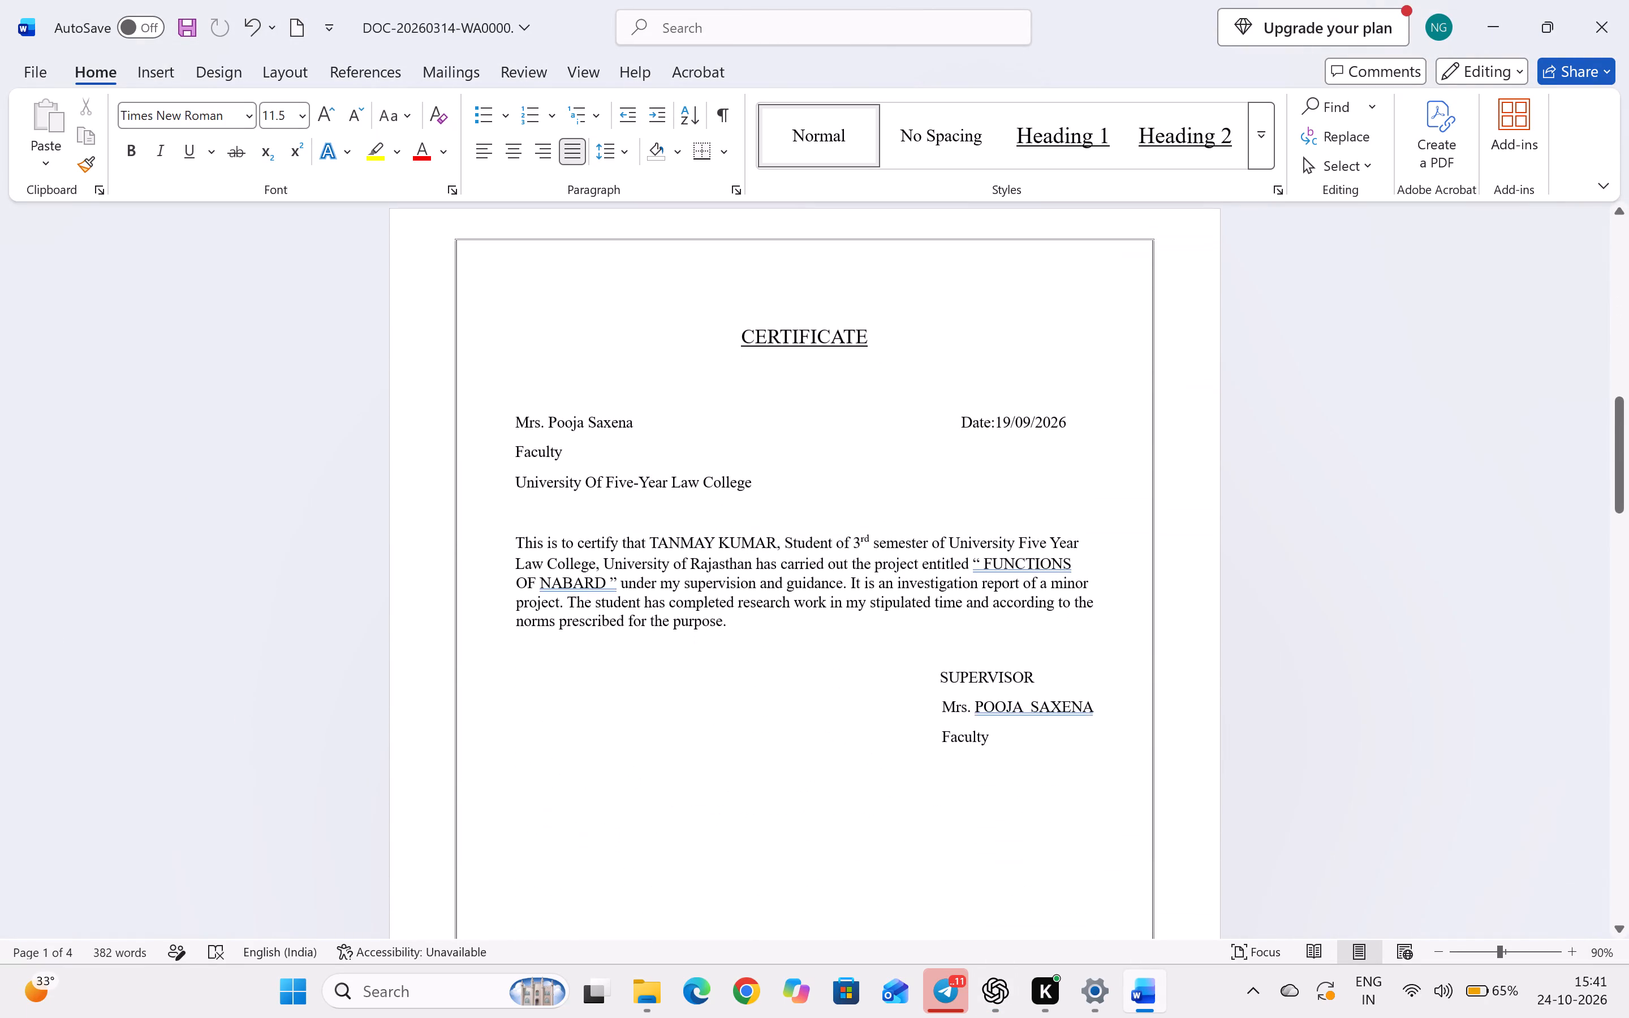
scroll(825, 709, down, 6)
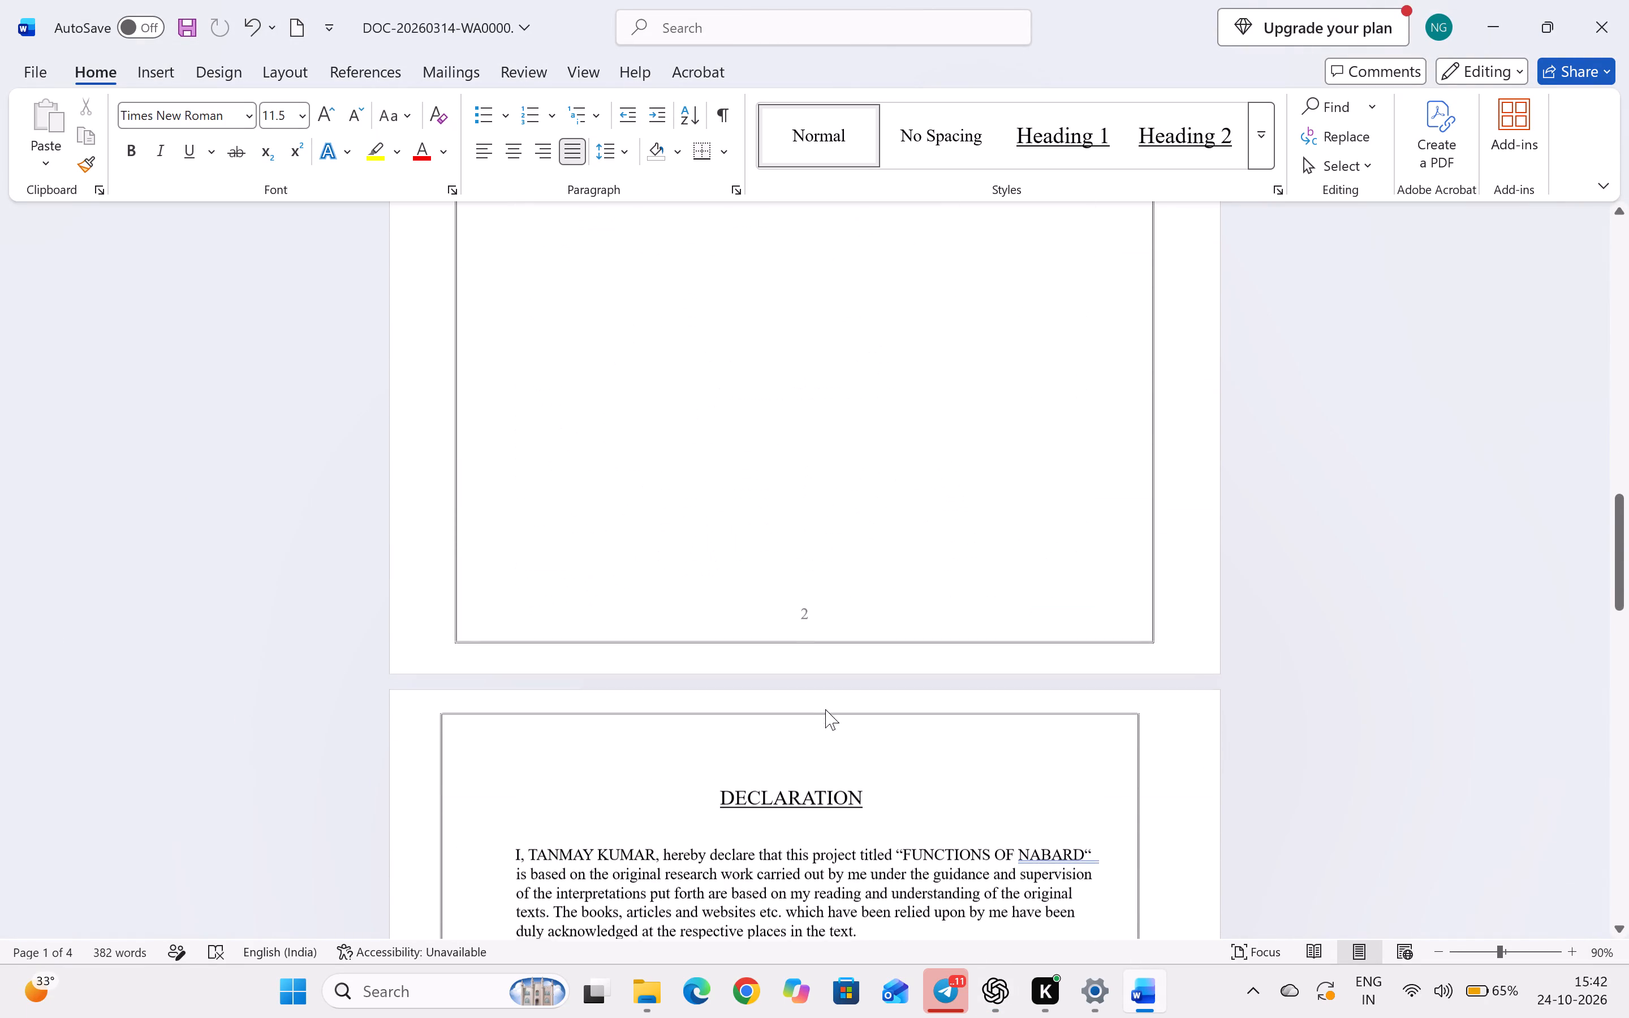
scroll(825, 709, down, 3)
scroll(830, 628, down, 1)
scroll(830, 628, up, 1)
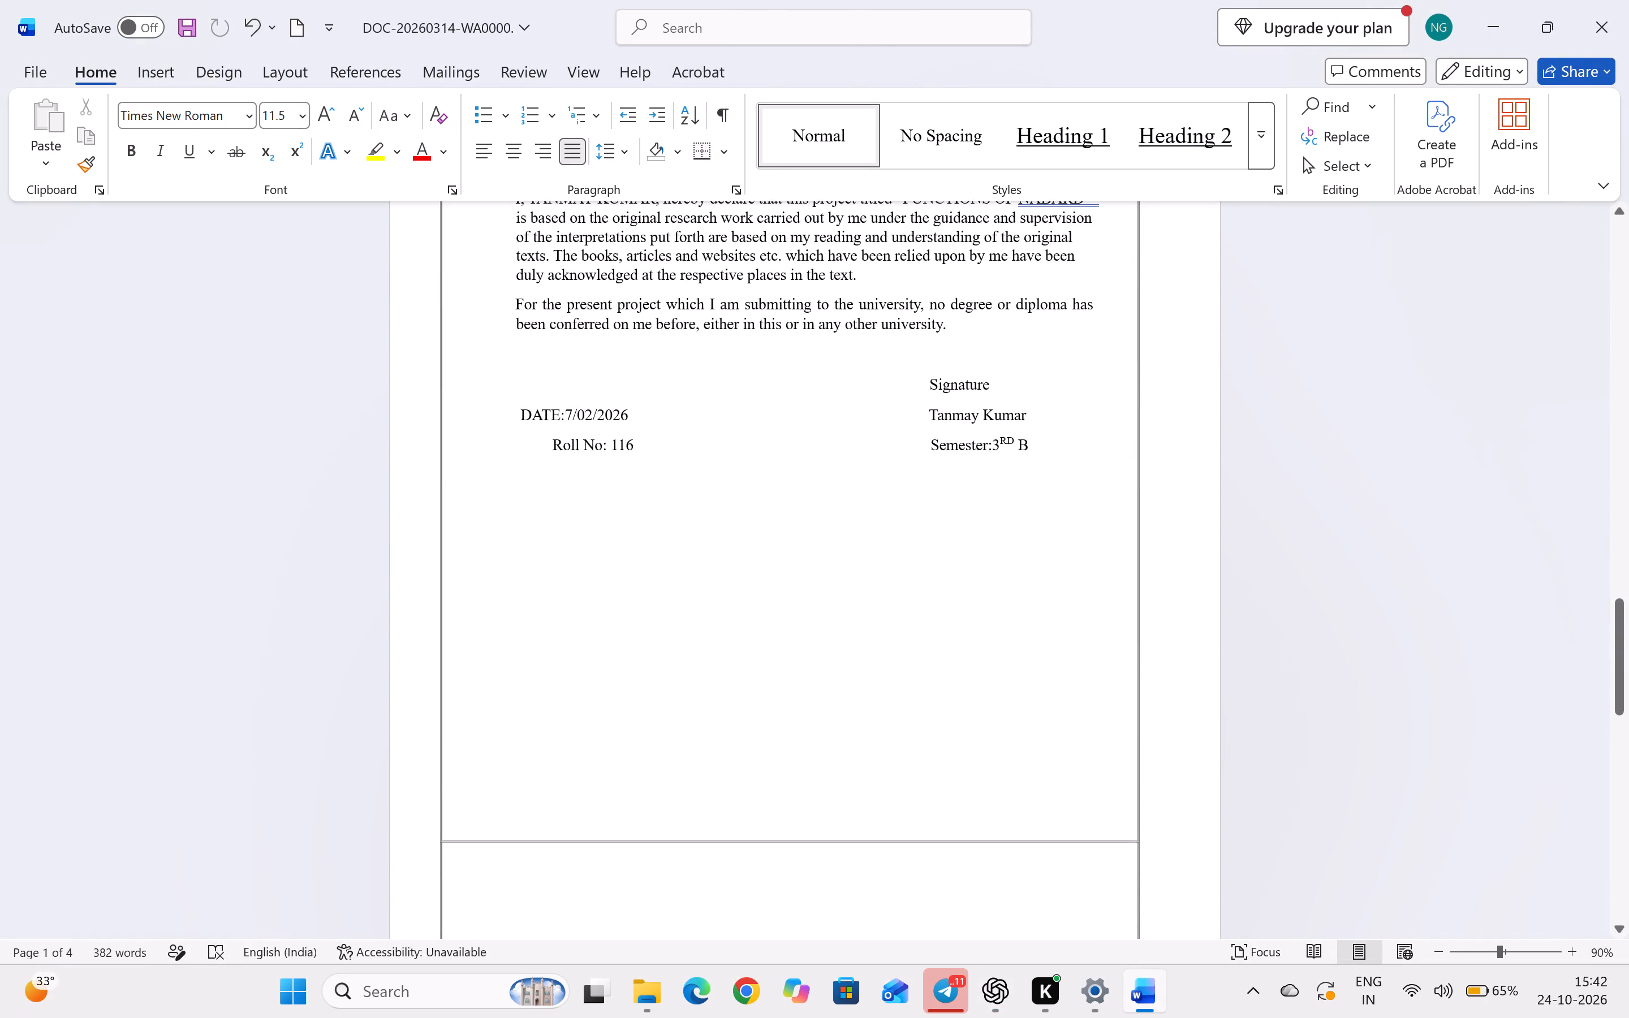
scroll(830, 628, up, 1)
scroll(640, 547, down, 2)
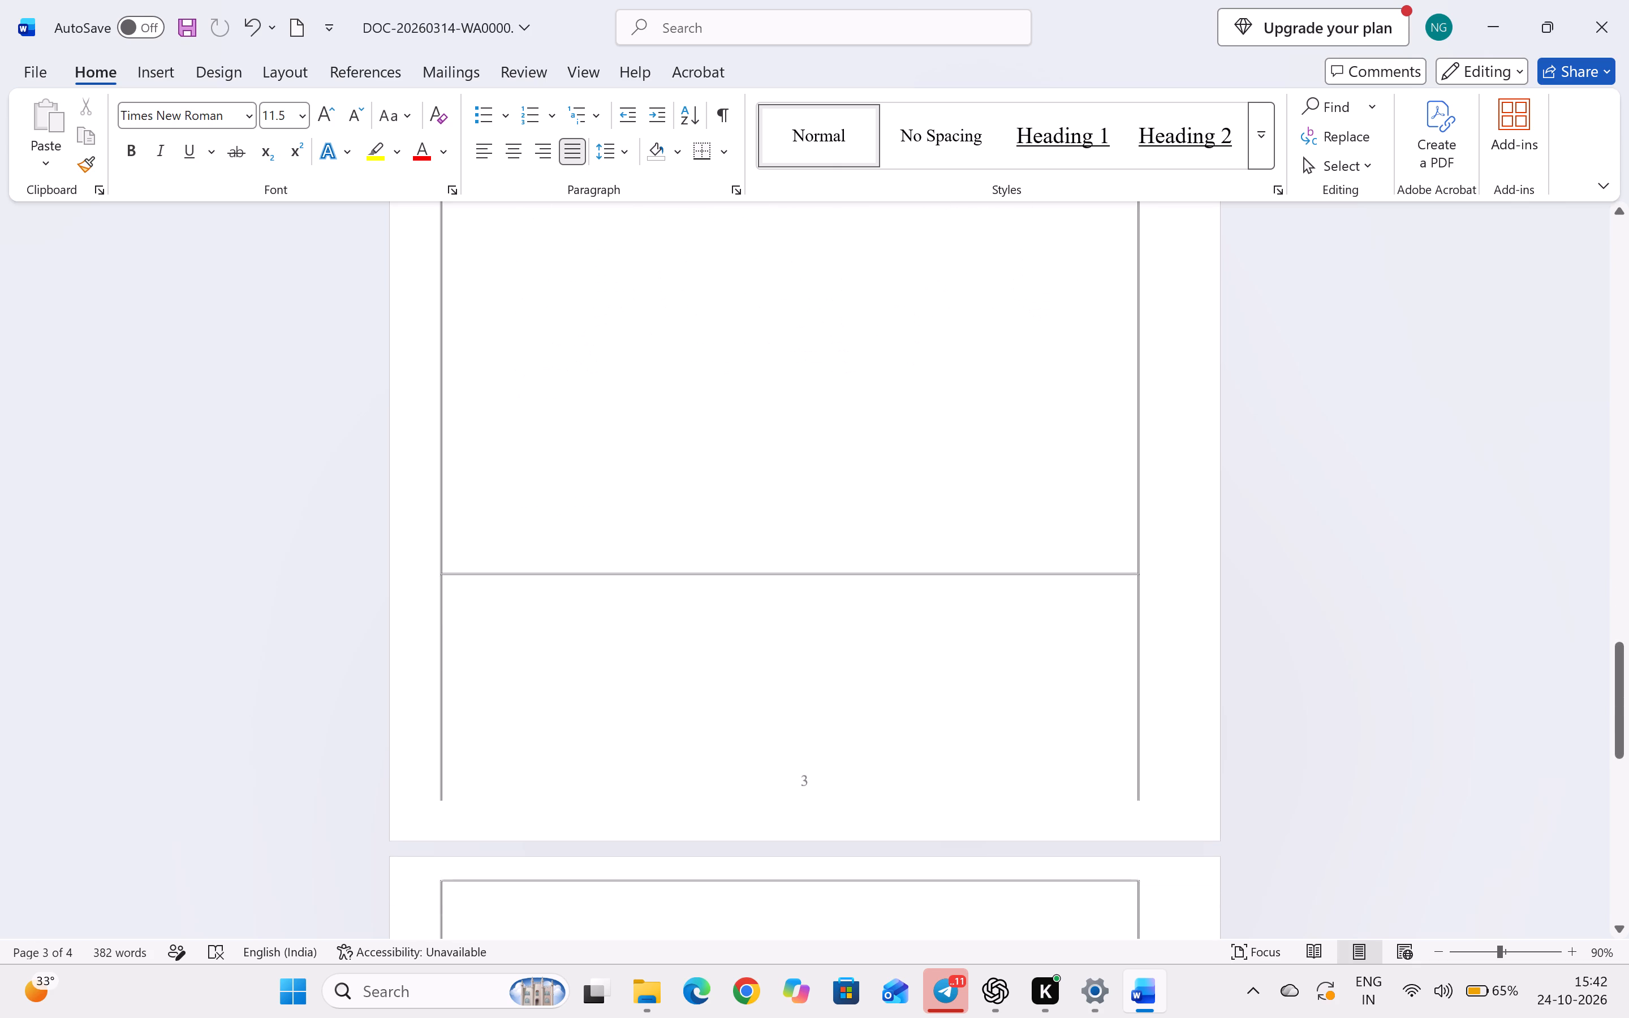
Add blank lines after the Semester line in the declaration page's signature block.
click(696, 299)
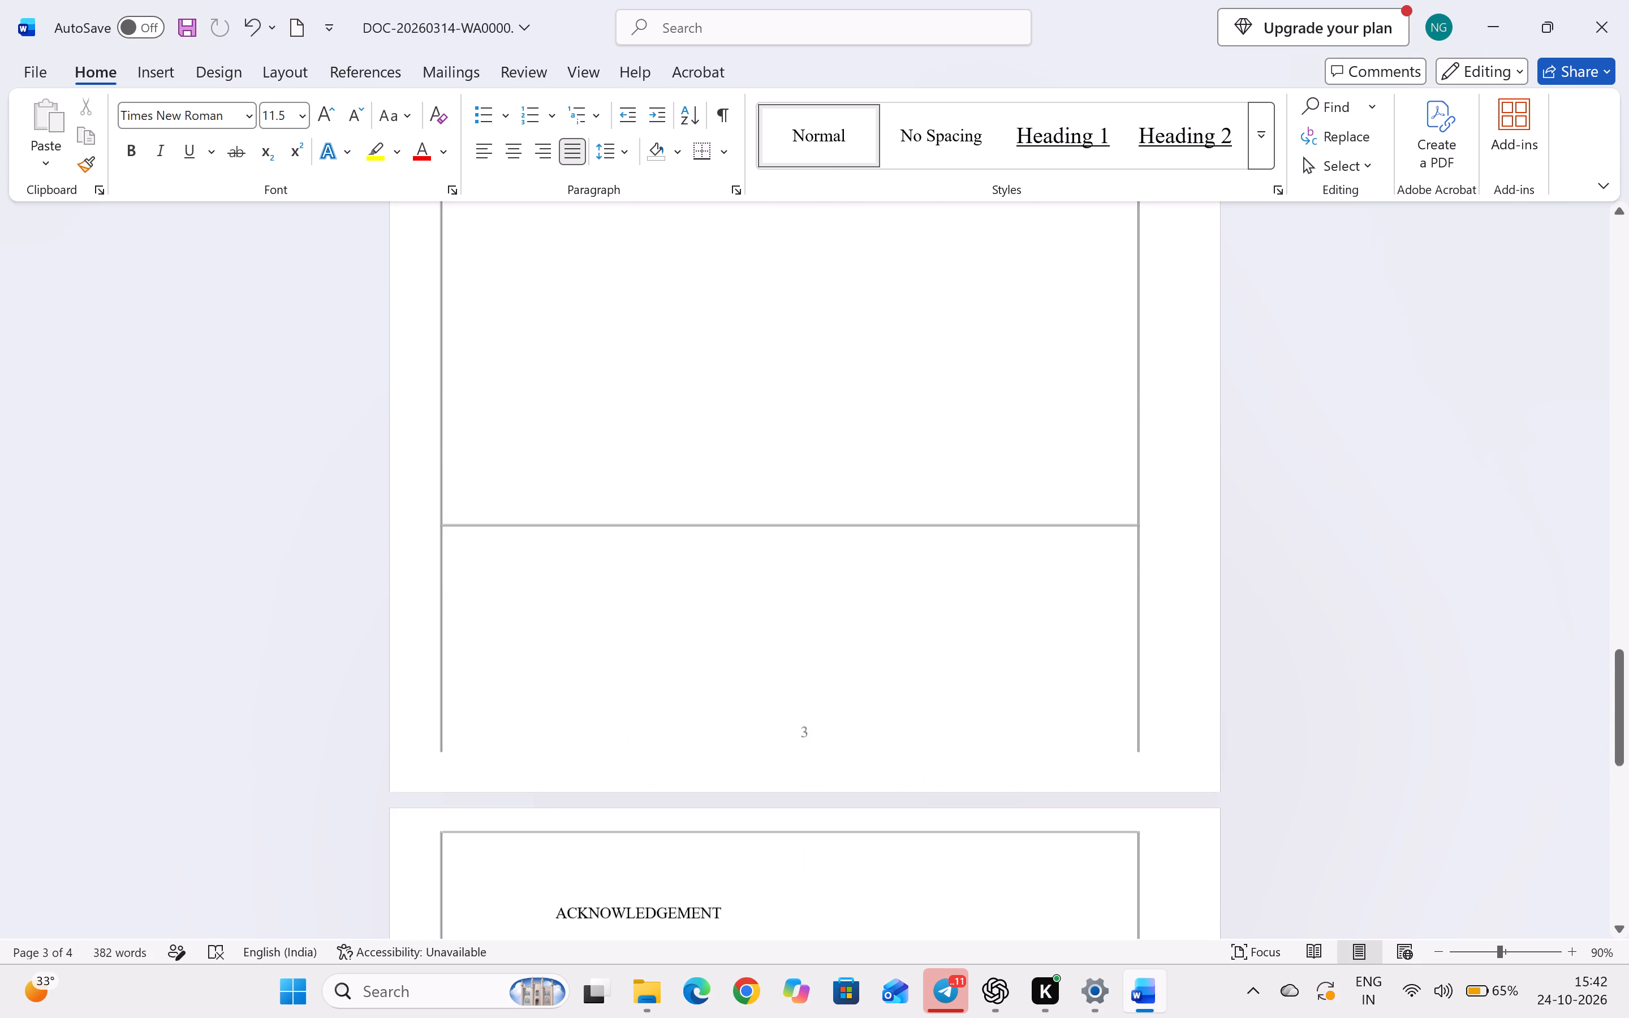
click(693, 368)
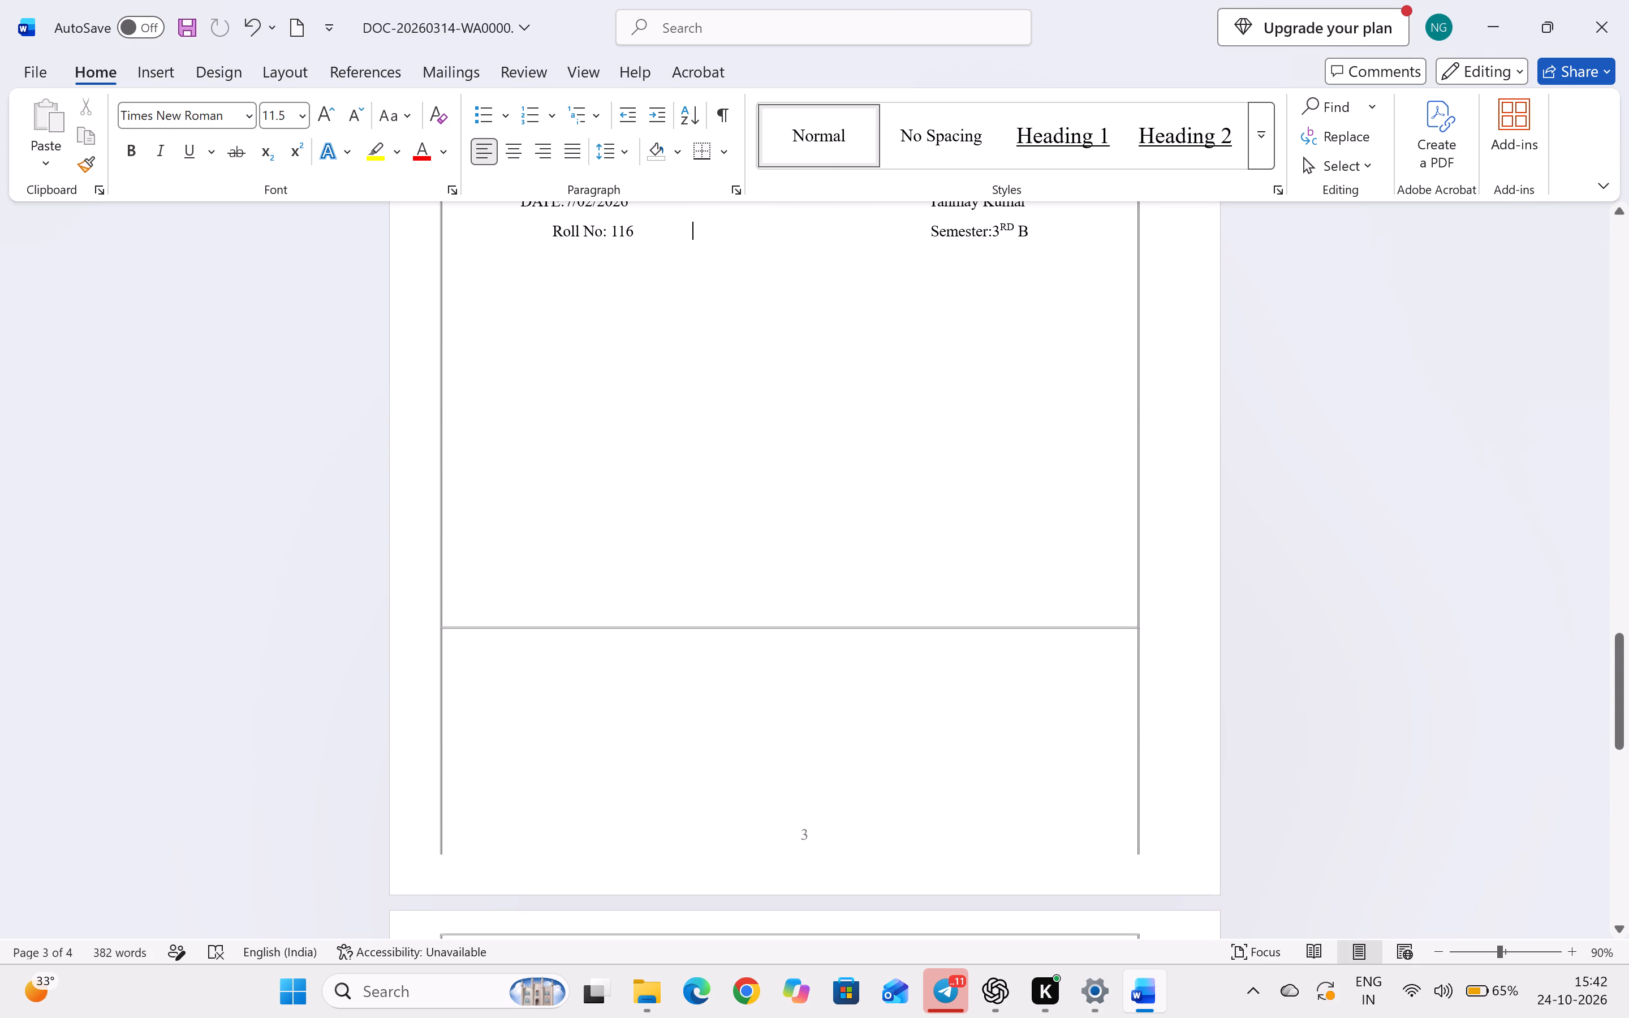
click(1053, 236)
key(Return)
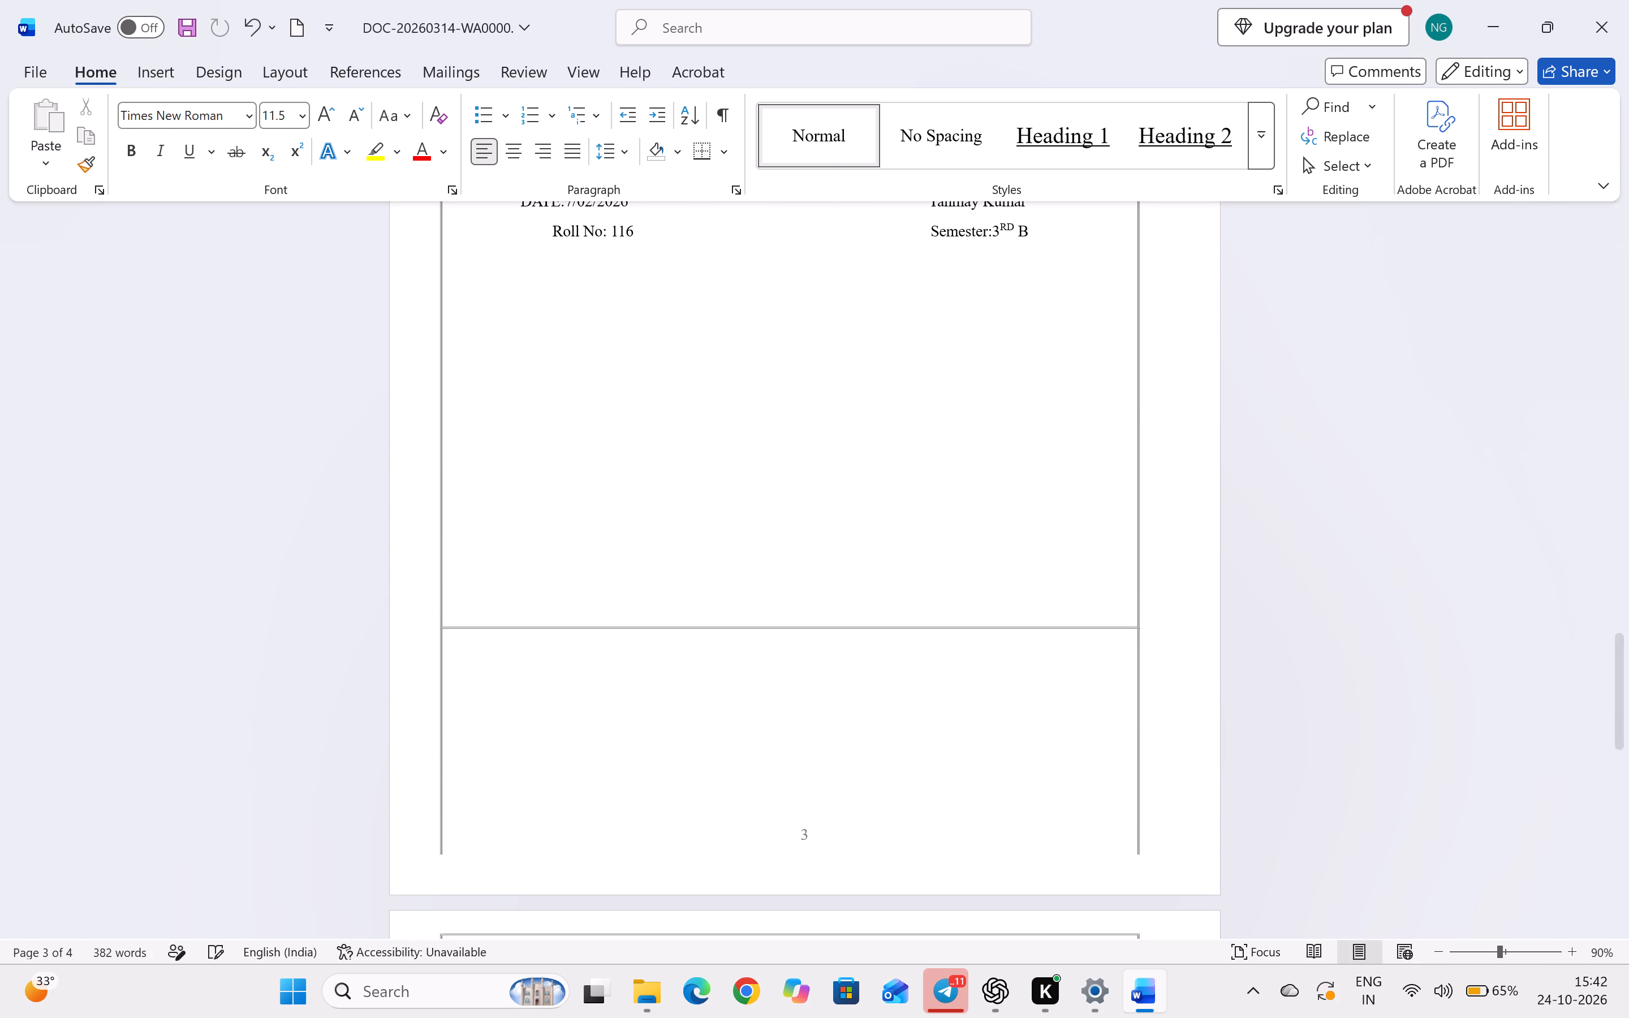
key(Return)
key(Return)
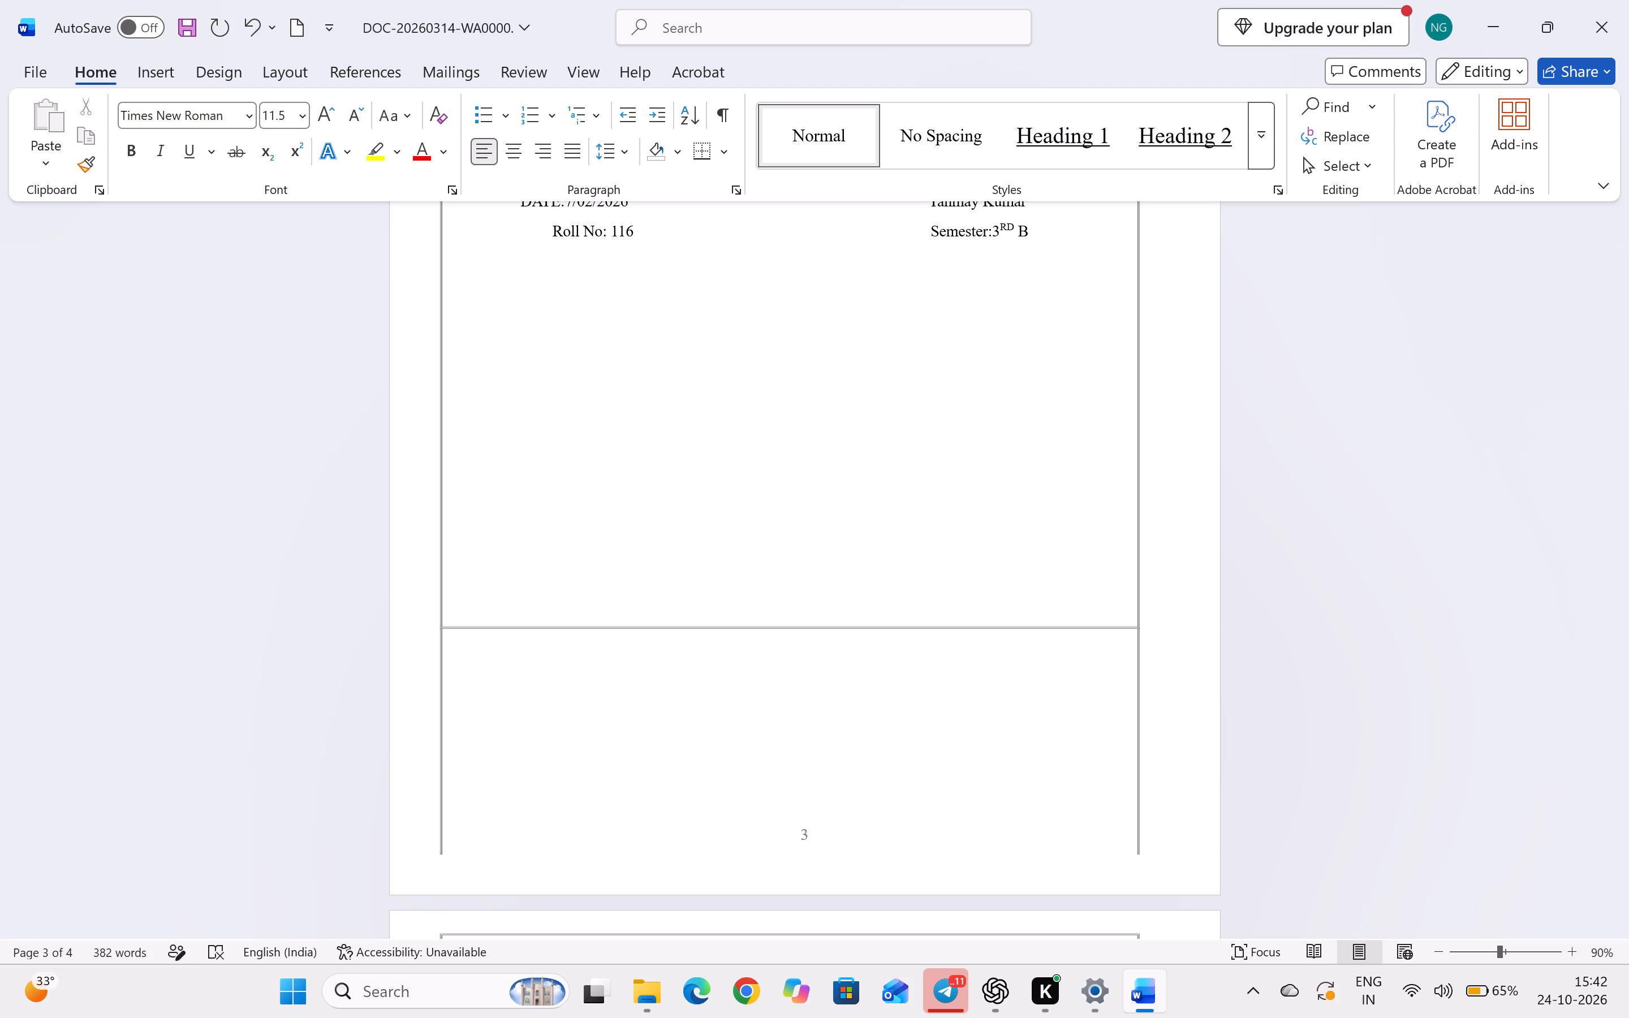
key(Return)
key(Return)
key(Return)
key(Return)
key(Return)
key(Return)
key(Return)
Add further blank lines in the empty area below the declaration page's signature block.
scroll(1053, 236, up, 7)
scroll(1053, 236, down, 1)
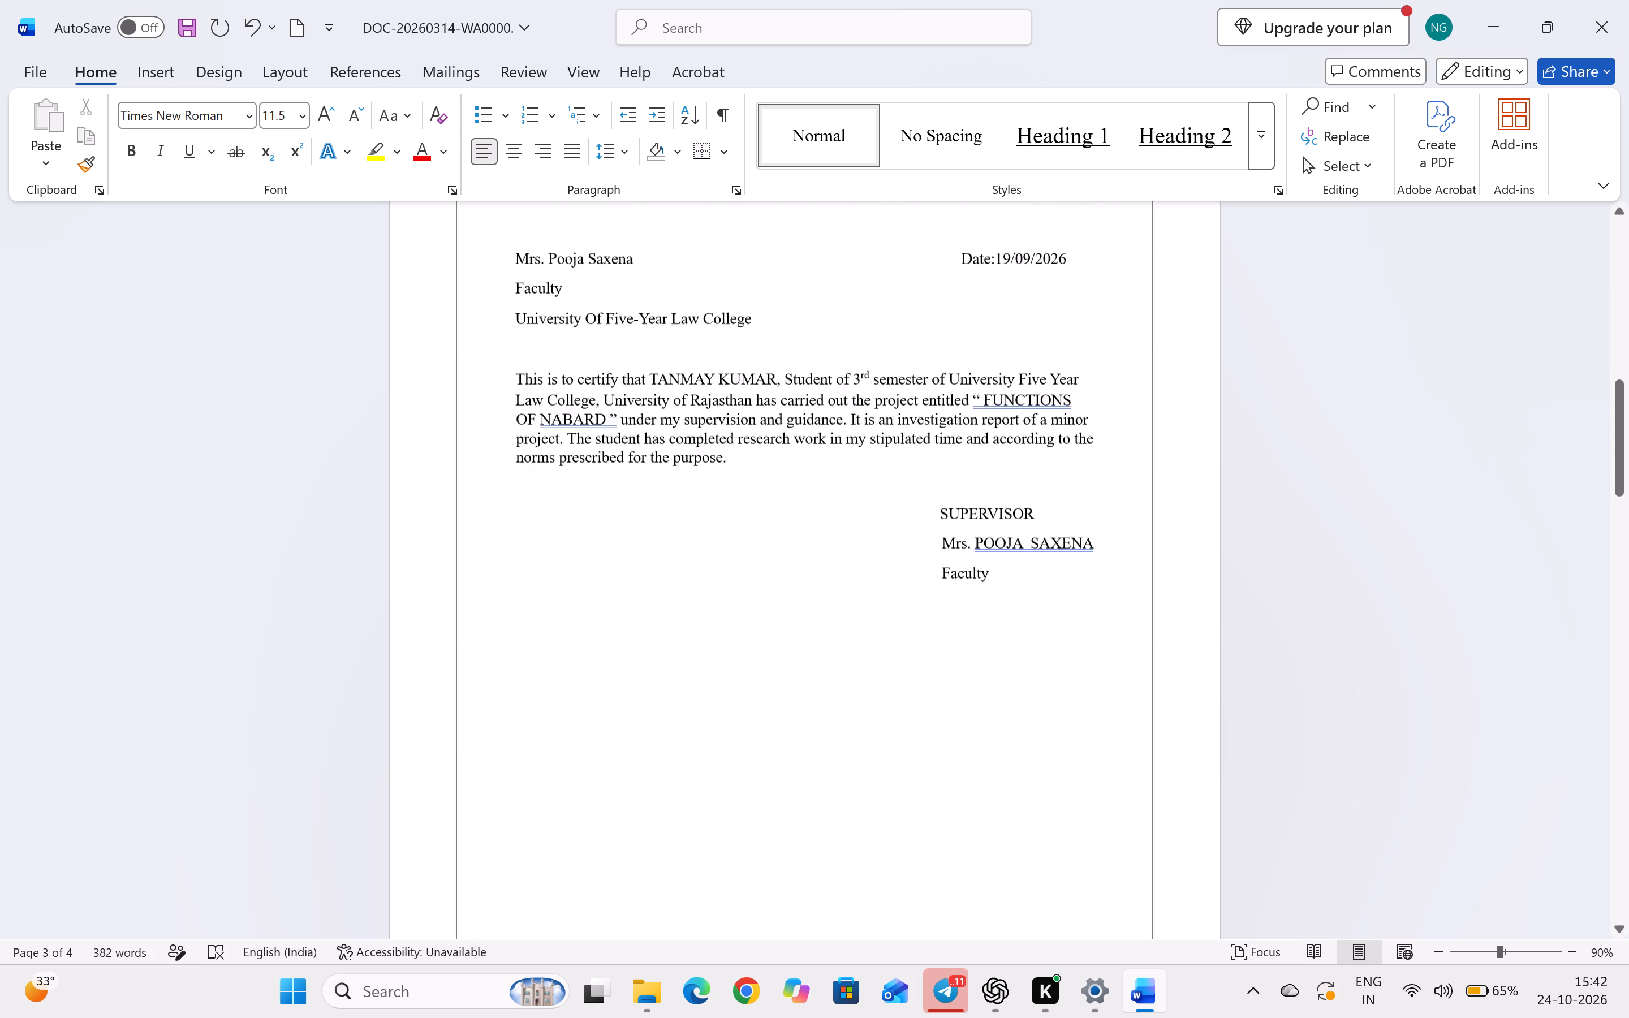
scroll(1053, 236, down, 2)
click(911, 269)
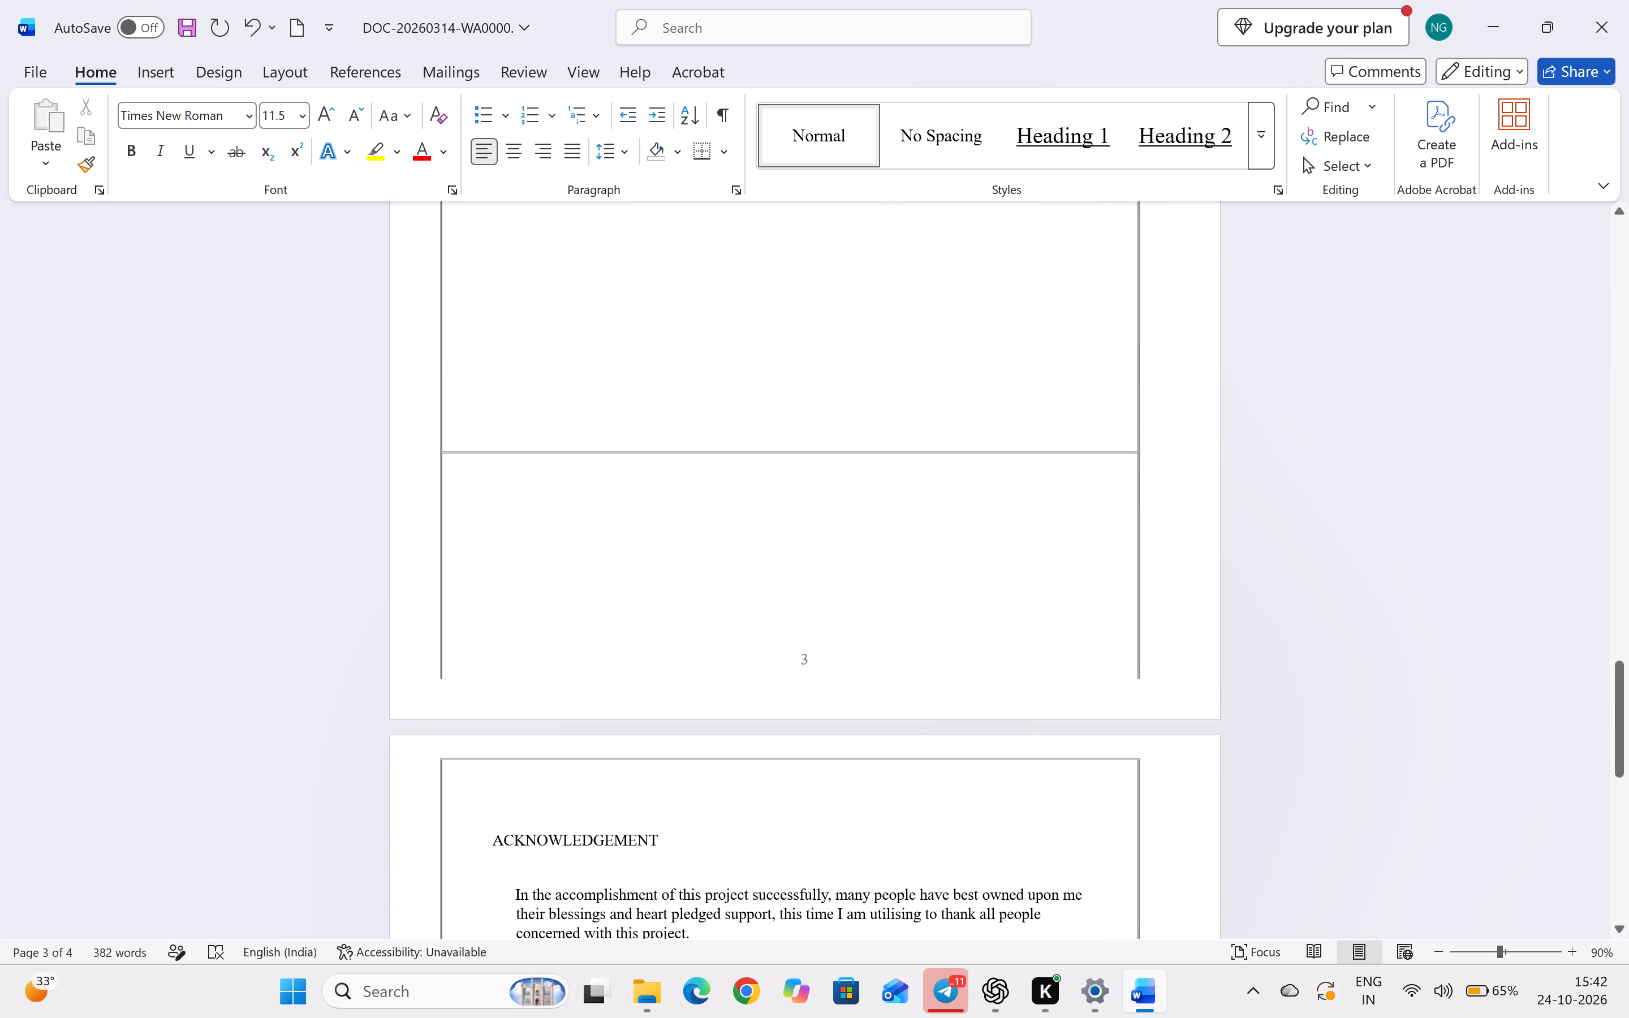
key(Return)
key(Return)
key(Return)
key(Return)
key(Return)
key(Return)
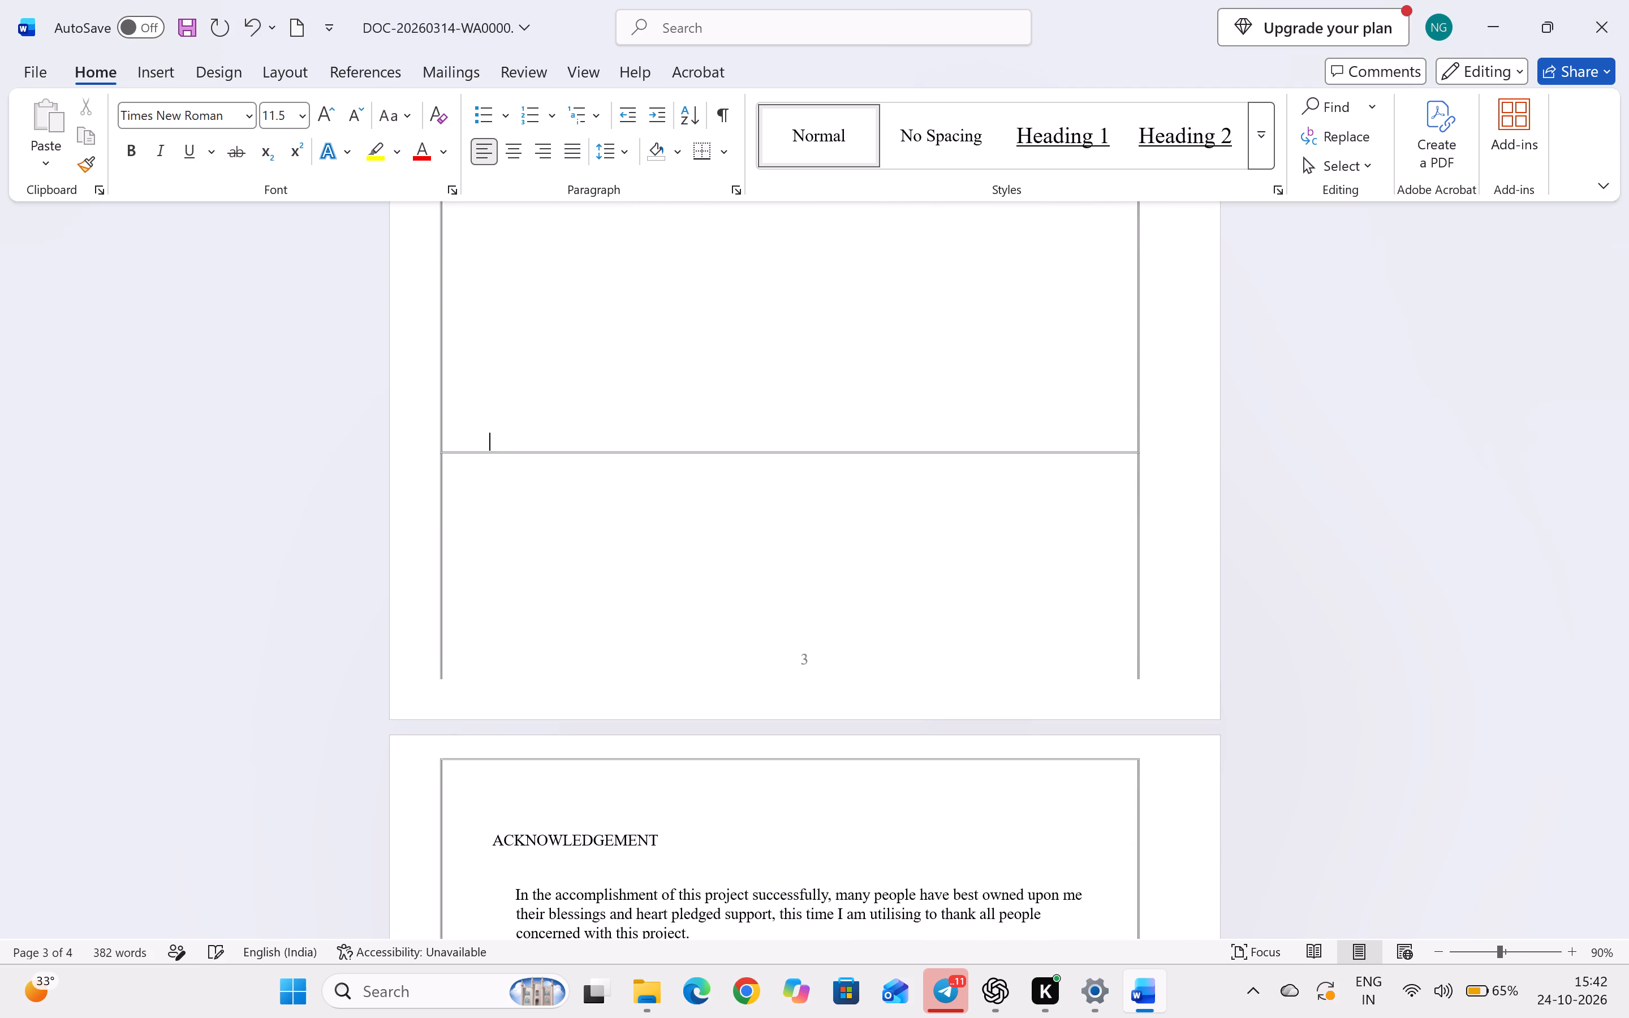
key(Return)
key(BackSpace)
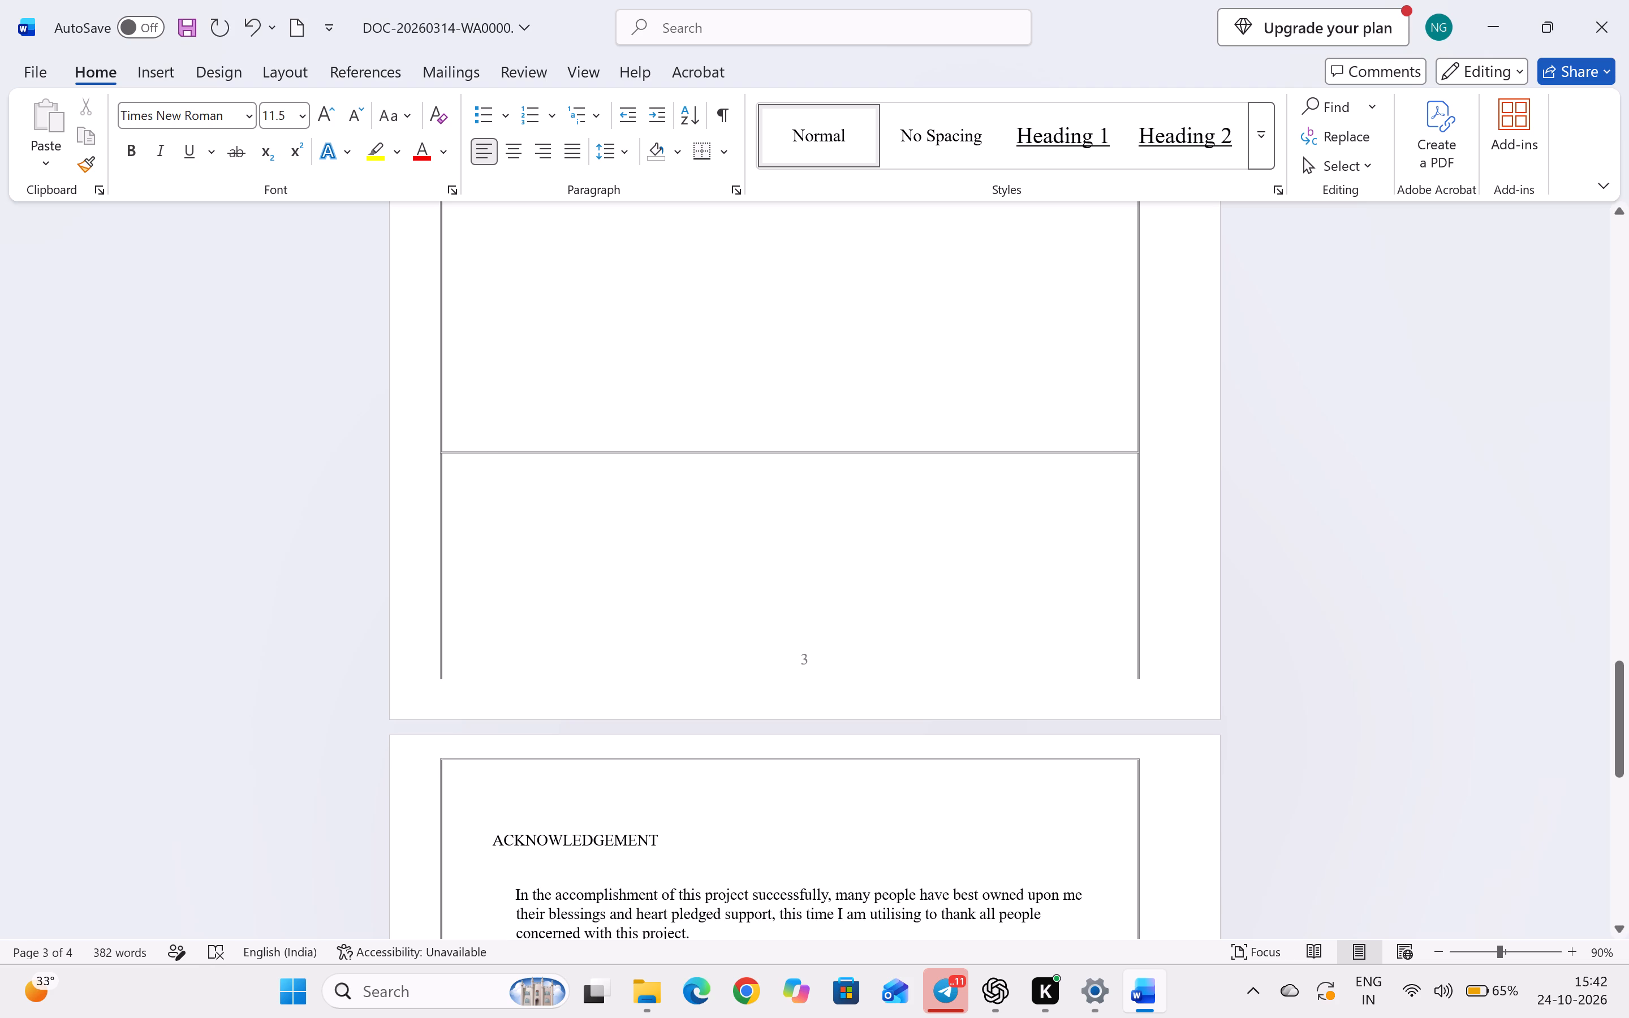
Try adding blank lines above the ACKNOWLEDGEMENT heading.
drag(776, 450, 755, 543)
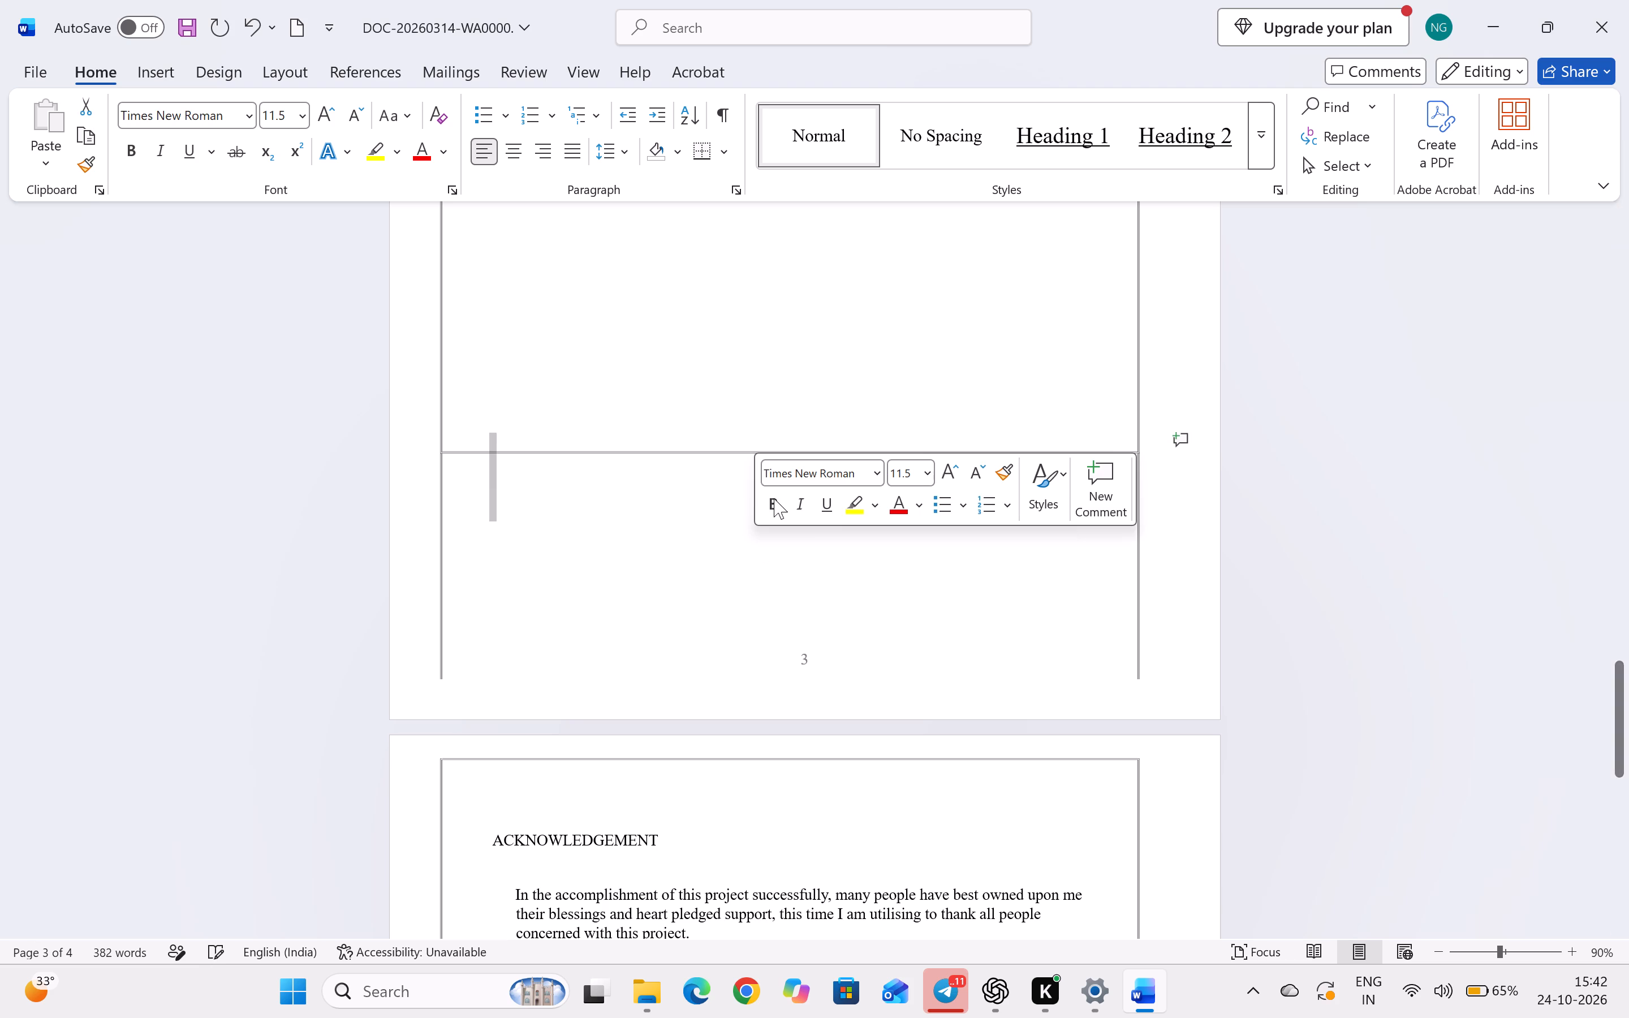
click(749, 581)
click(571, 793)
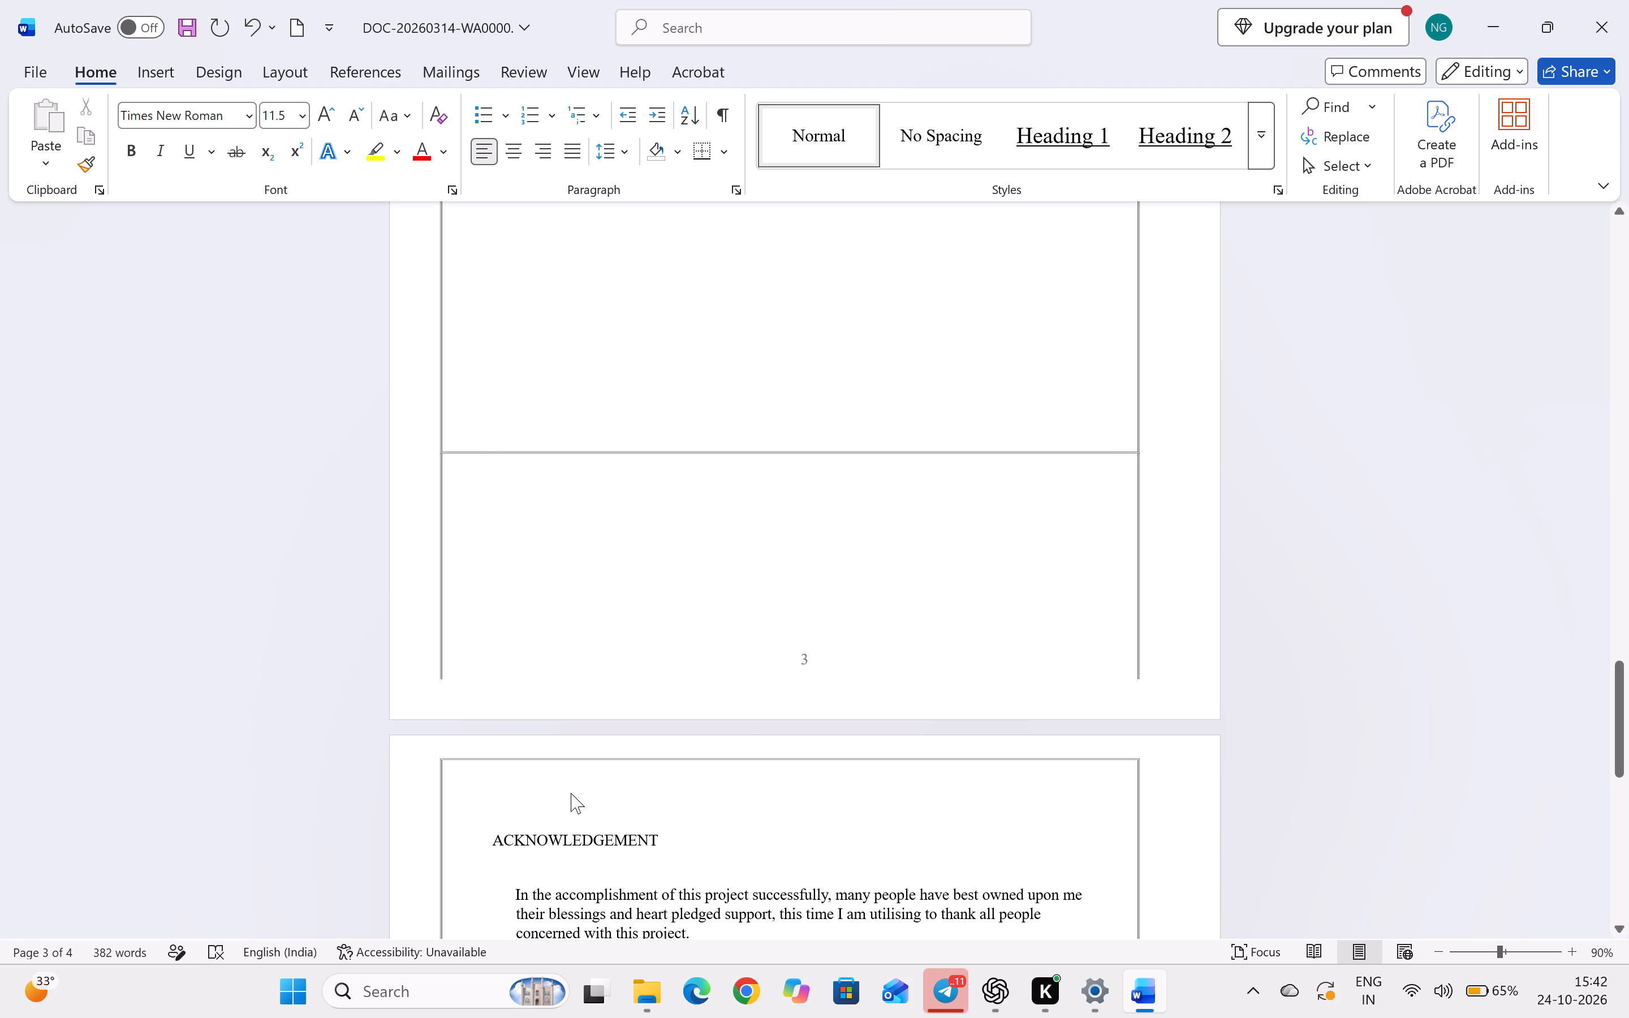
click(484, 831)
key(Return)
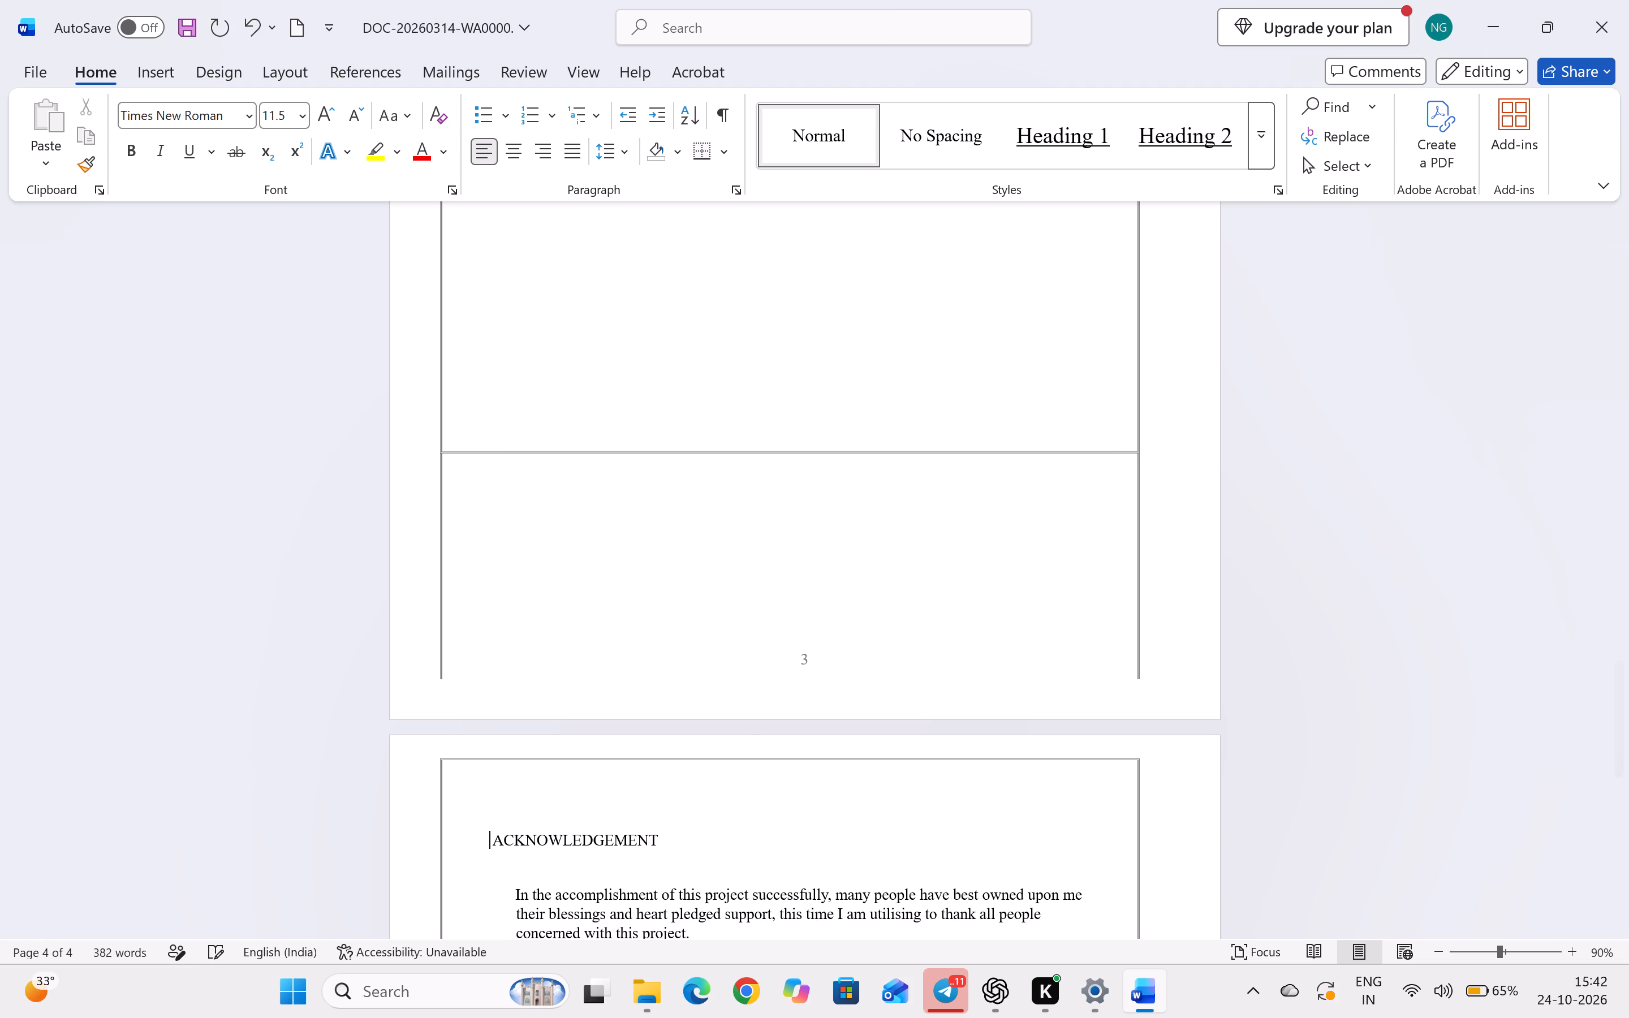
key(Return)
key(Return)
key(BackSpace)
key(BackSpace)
Examine the overall layout and page borders of the declaration and acknowledgement pages at a reduced view.
scroll(560, 728, up, 1)
ctrl+scroll(560, 728, down, 1)
ctrl+scroll(560, 728, up, 1)
ctrl+scroll(560, 728, down, 1)
ctrl+scroll(560, 728, up, 1)
ctrl+scroll(560, 728, down, 5)
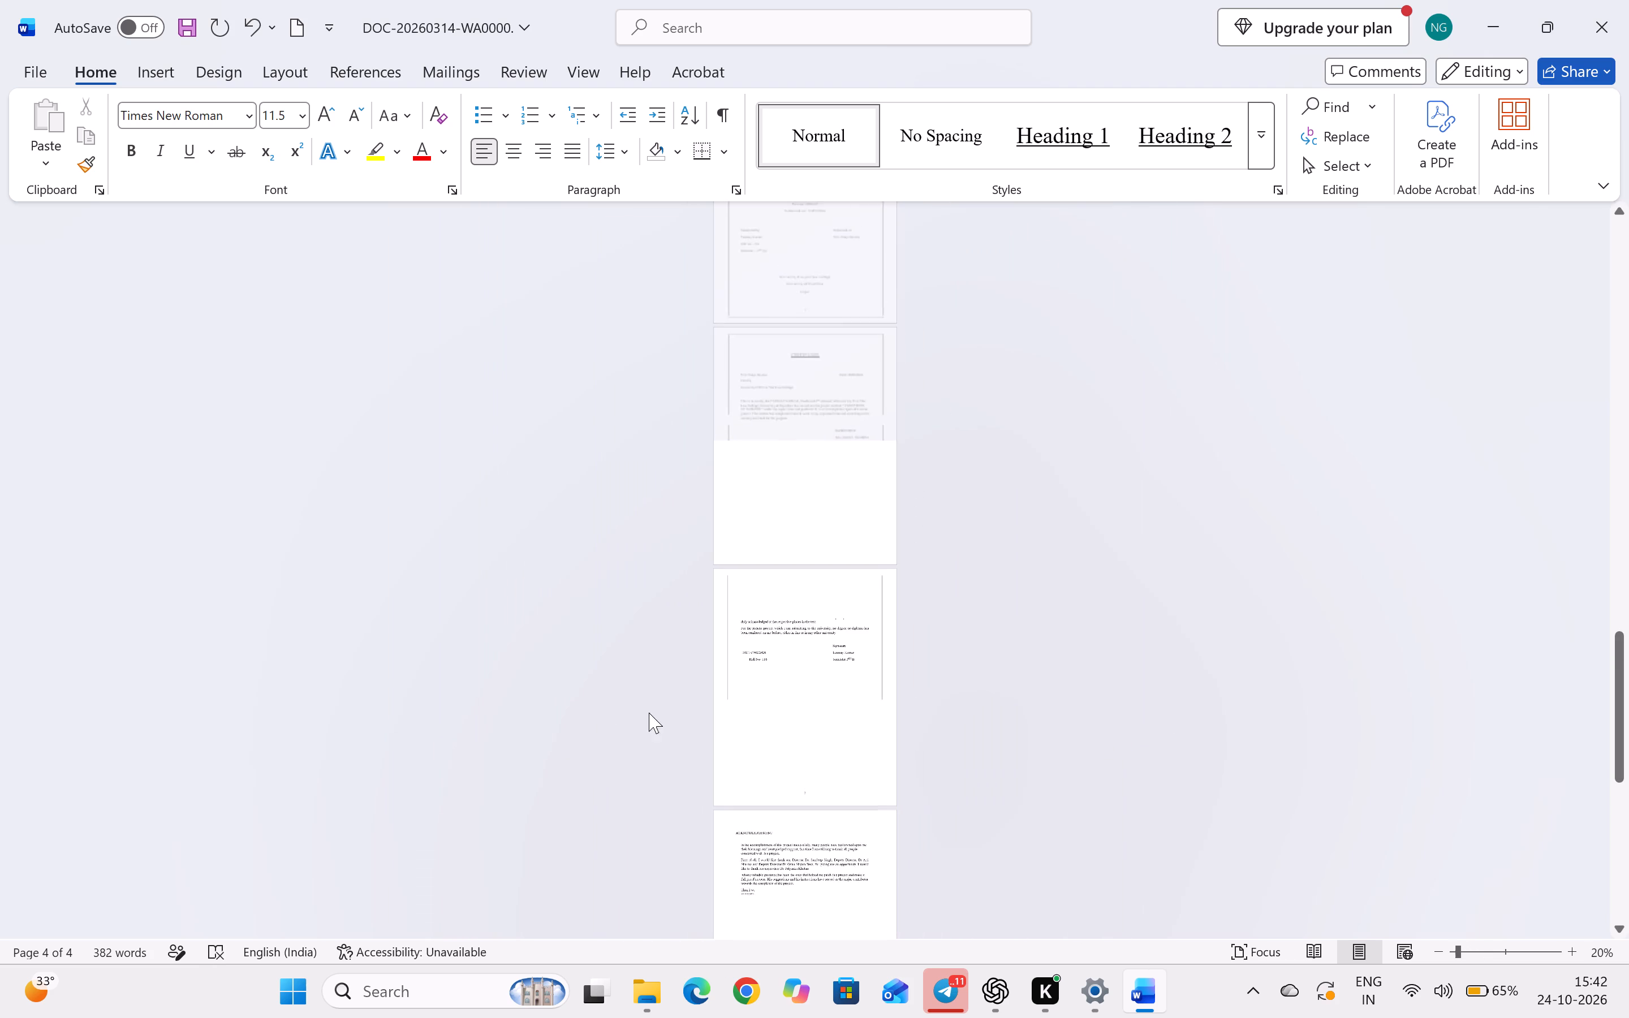
ctrl+scroll(678, 722, up, 4)
ctrl+scroll(678, 722, down, 3)
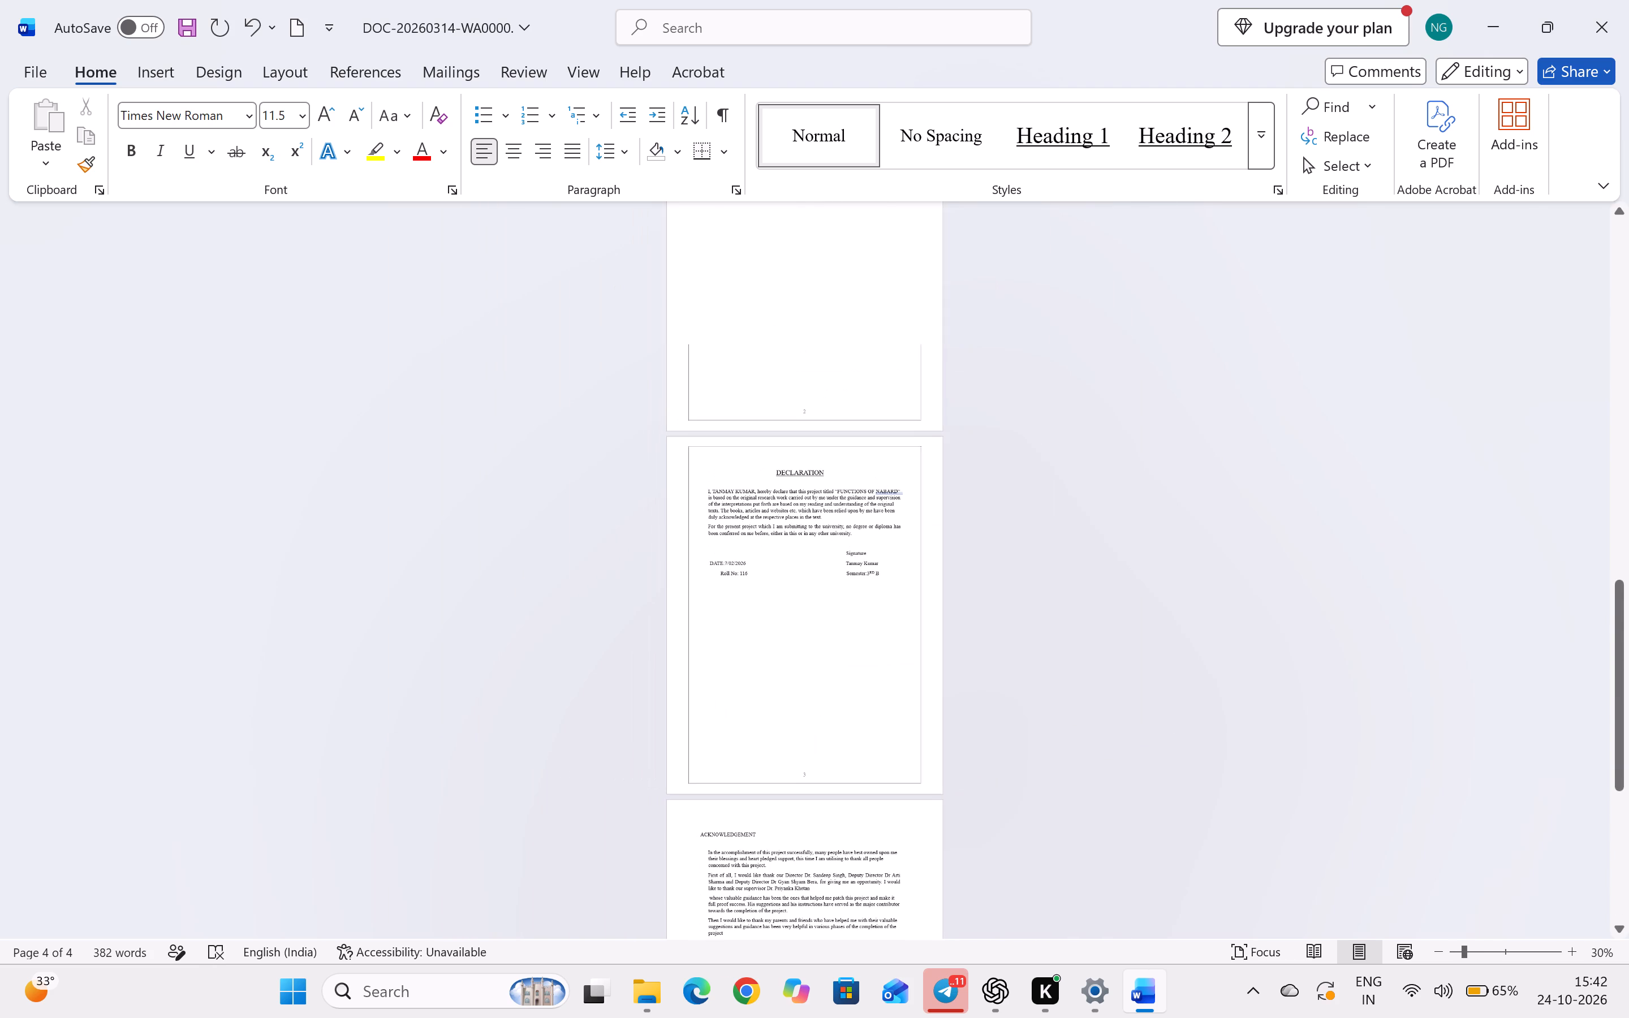
ctrl+scroll(678, 722, up, 3)
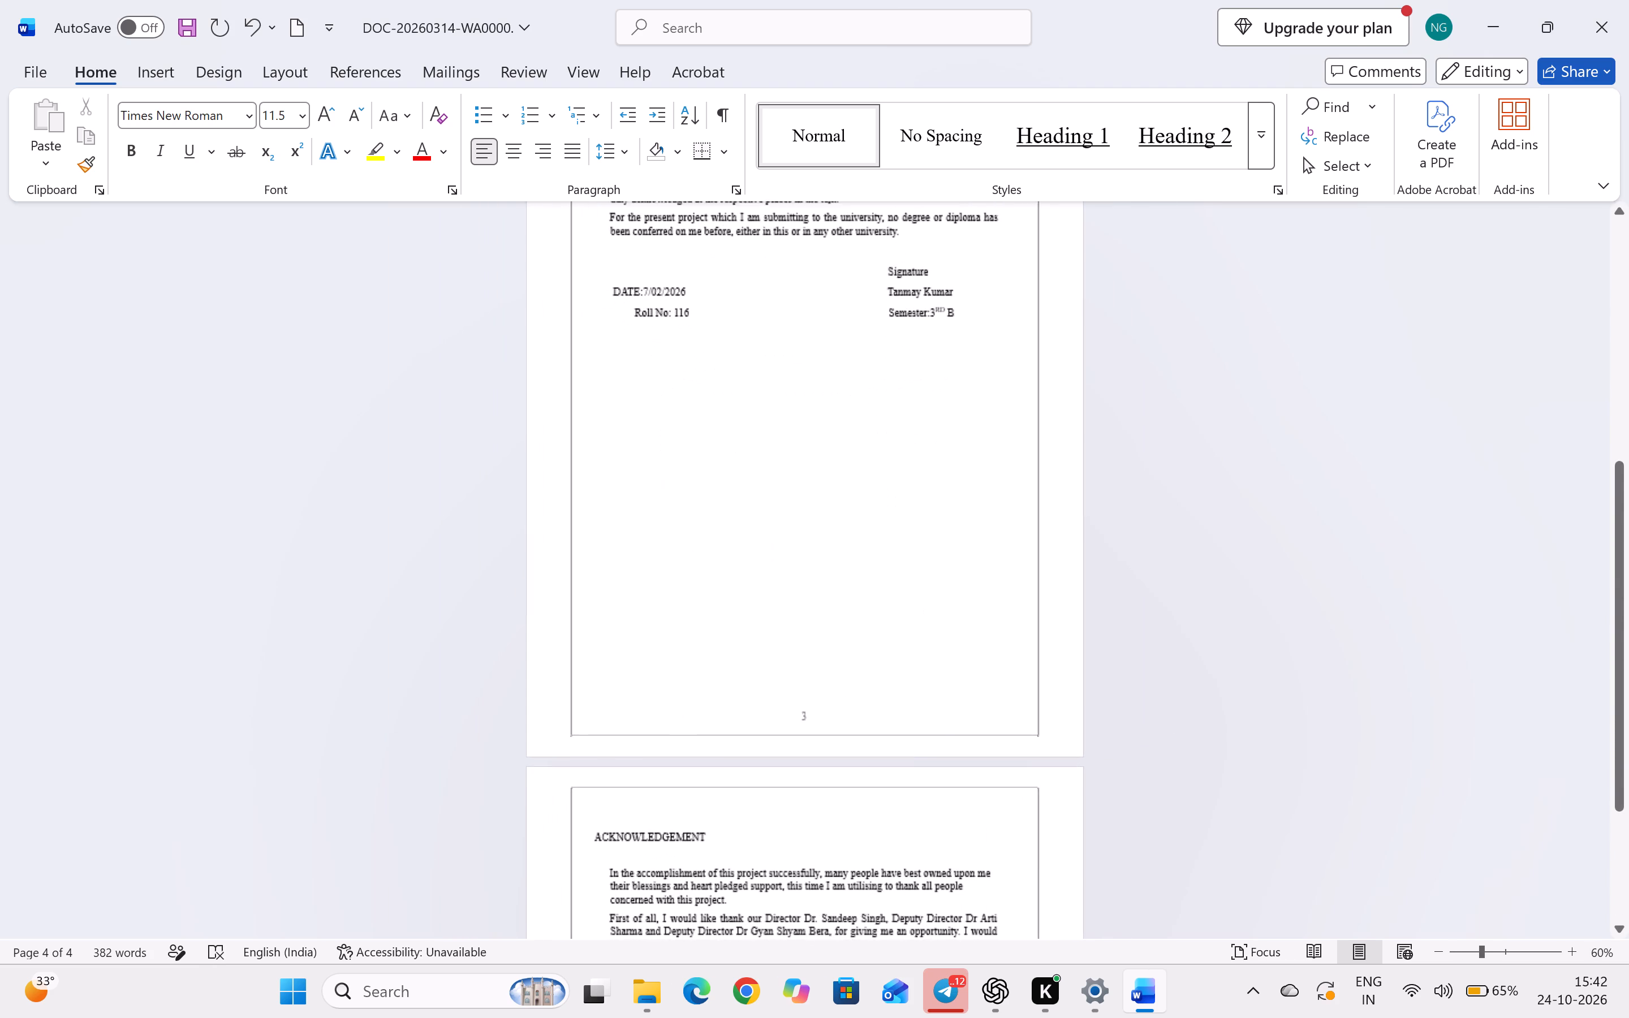
ctrl+scroll(678, 722, up, 1)
ctrl+scroll(678, 722, down, 1)
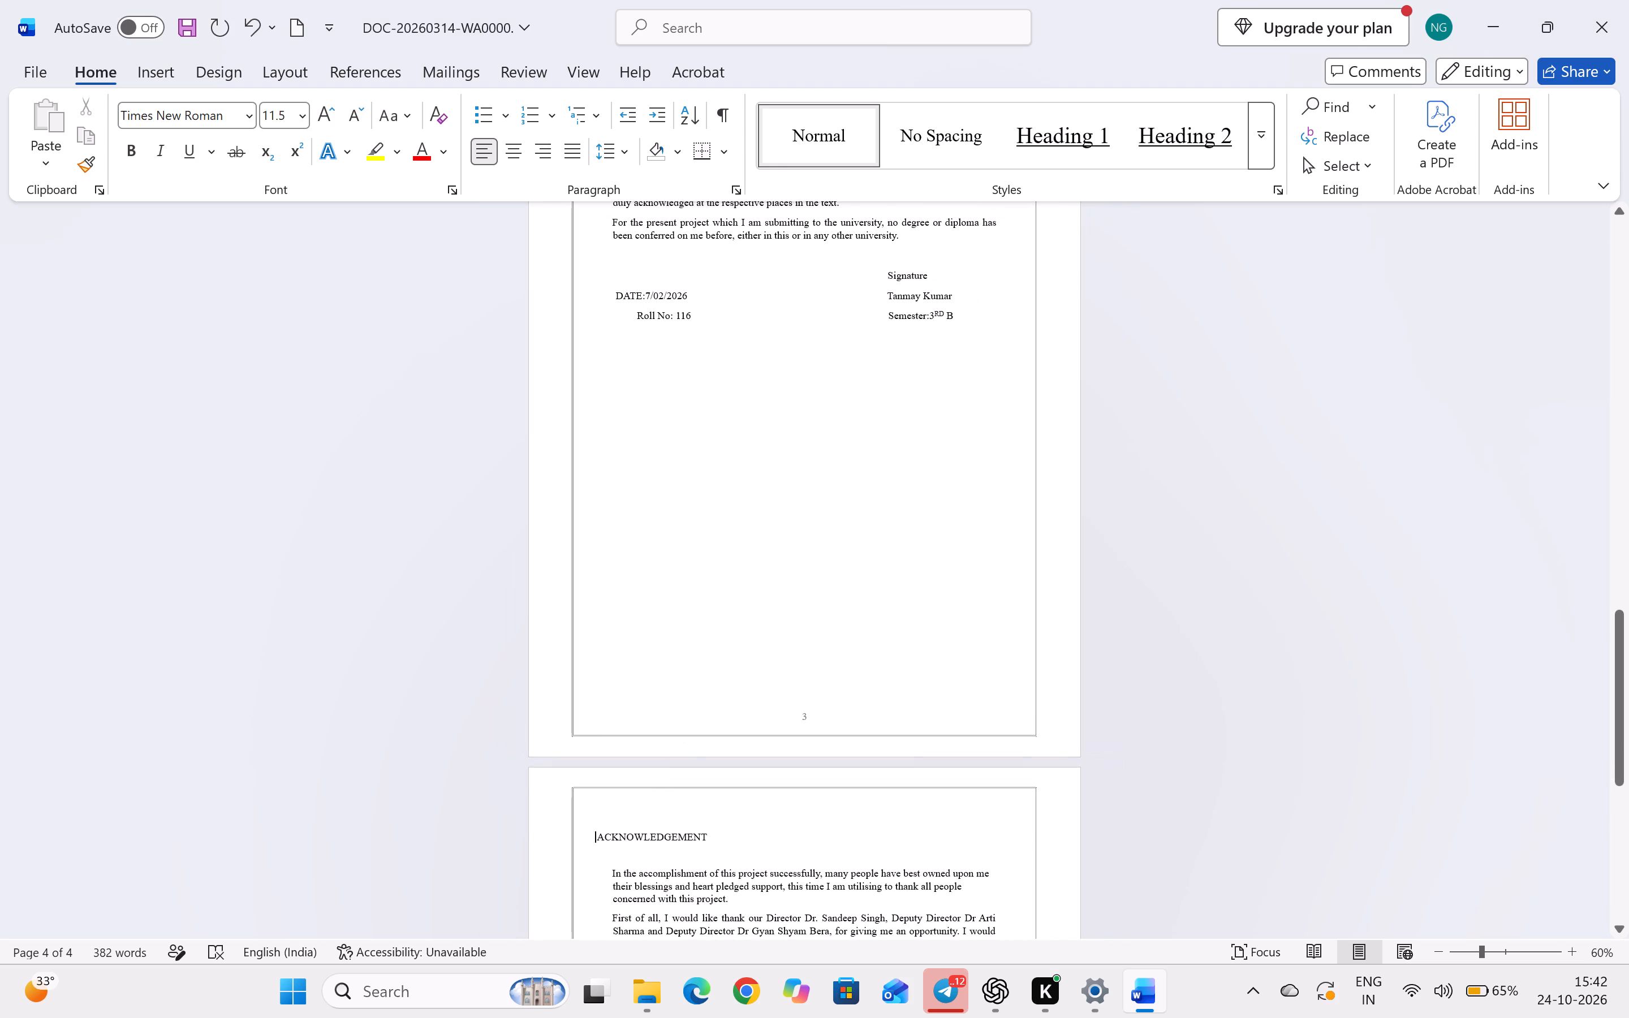
Add leading spaces to the ACKNOWLEDGEMENT heading and centre-align it.
click(591, 834)
key(space)
key(space)
key(space)
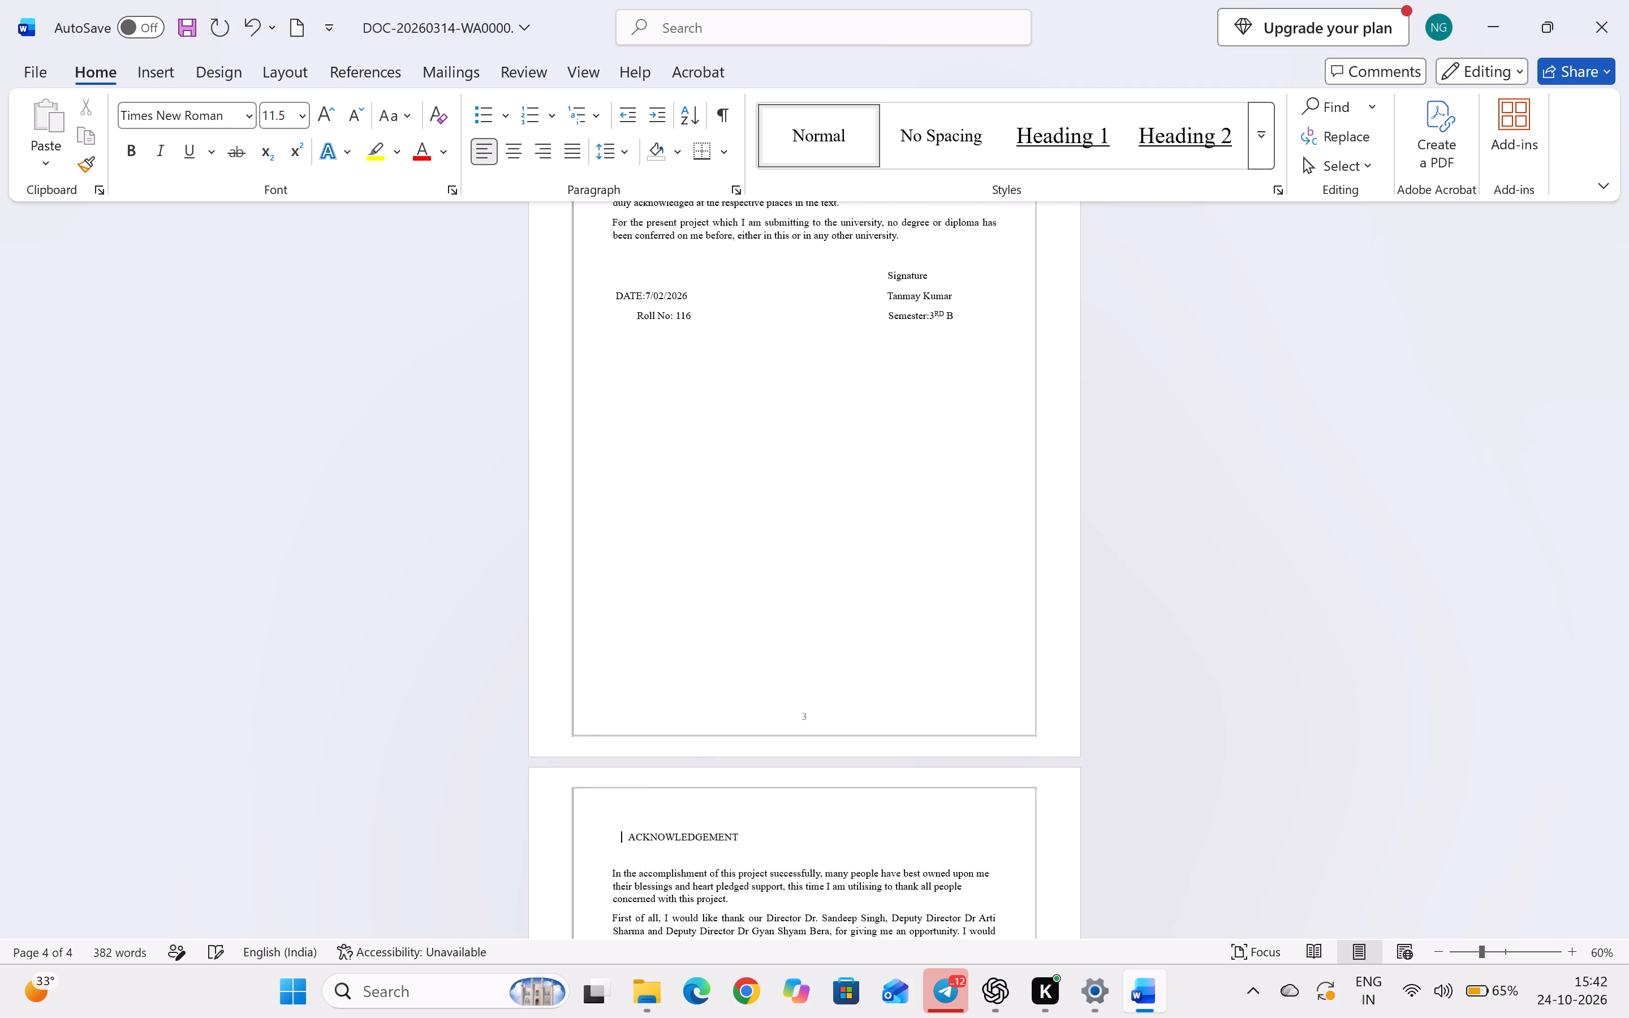
click(521, 145)
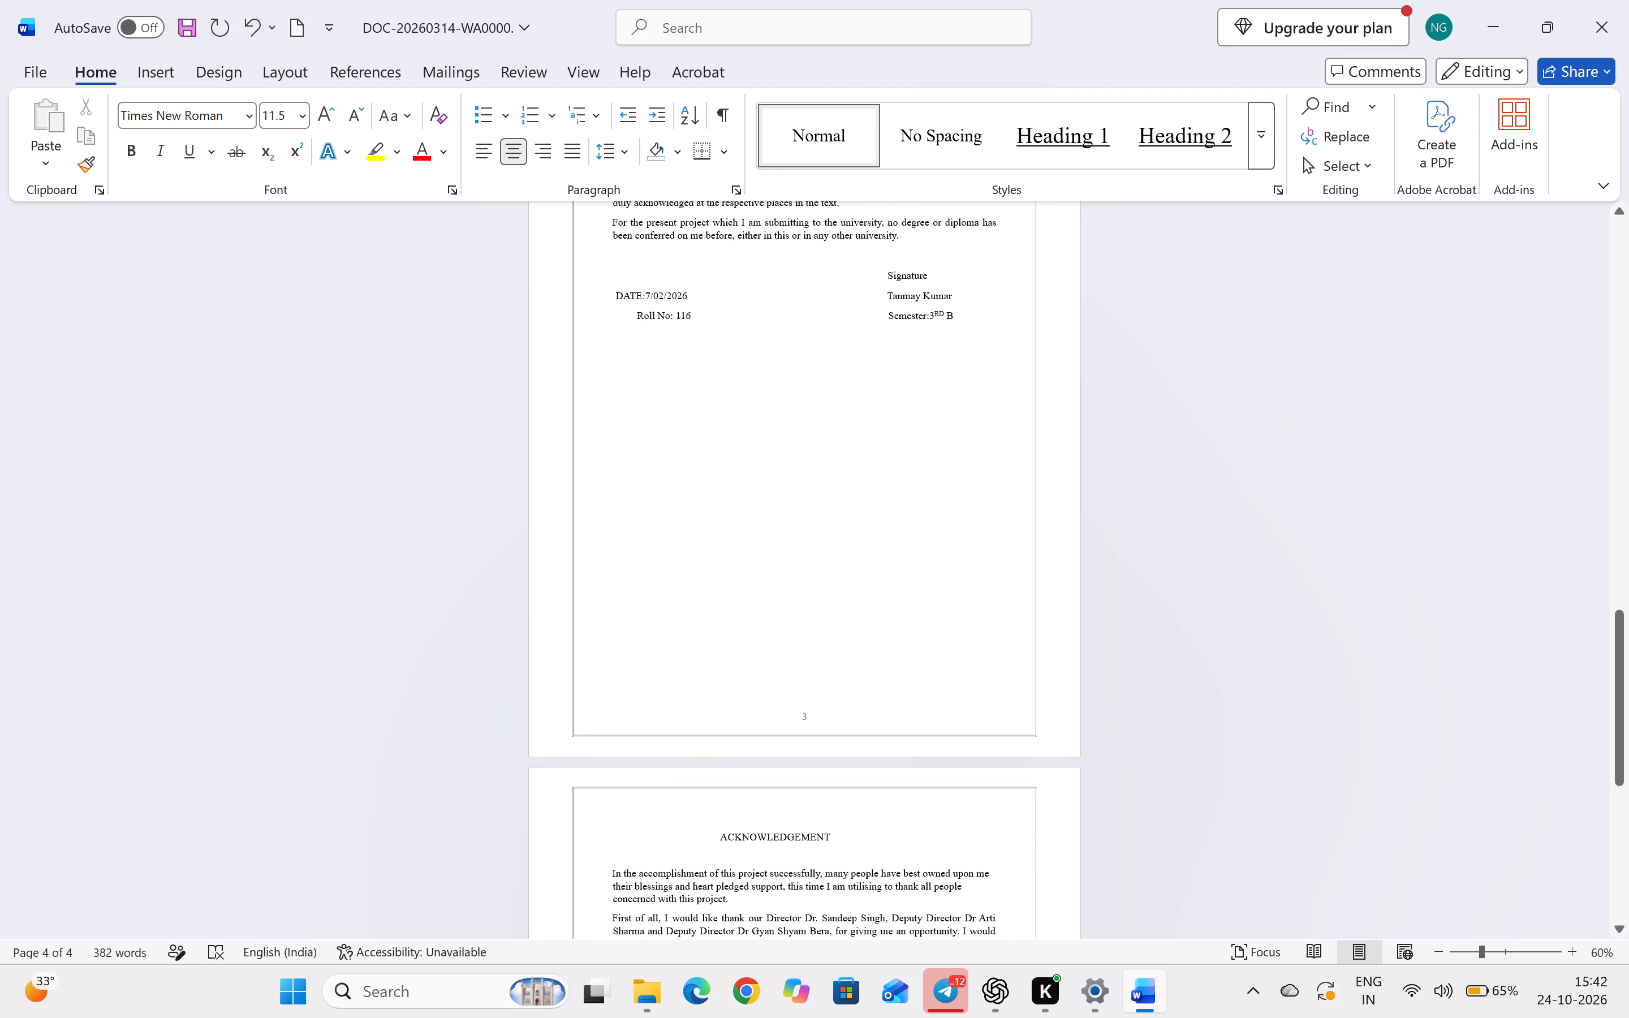
Adjust the ACKNOWLEDGEMENT heading with more spaces until it sits in the middle of the page width.
key(space)
key(space)
key(space)
key(space)
key(space)
key(space)
key(space)
key(space)
key(space)
key(space)
key(space)
key(space)
key(space)
key(space)
key(space)
key(space)
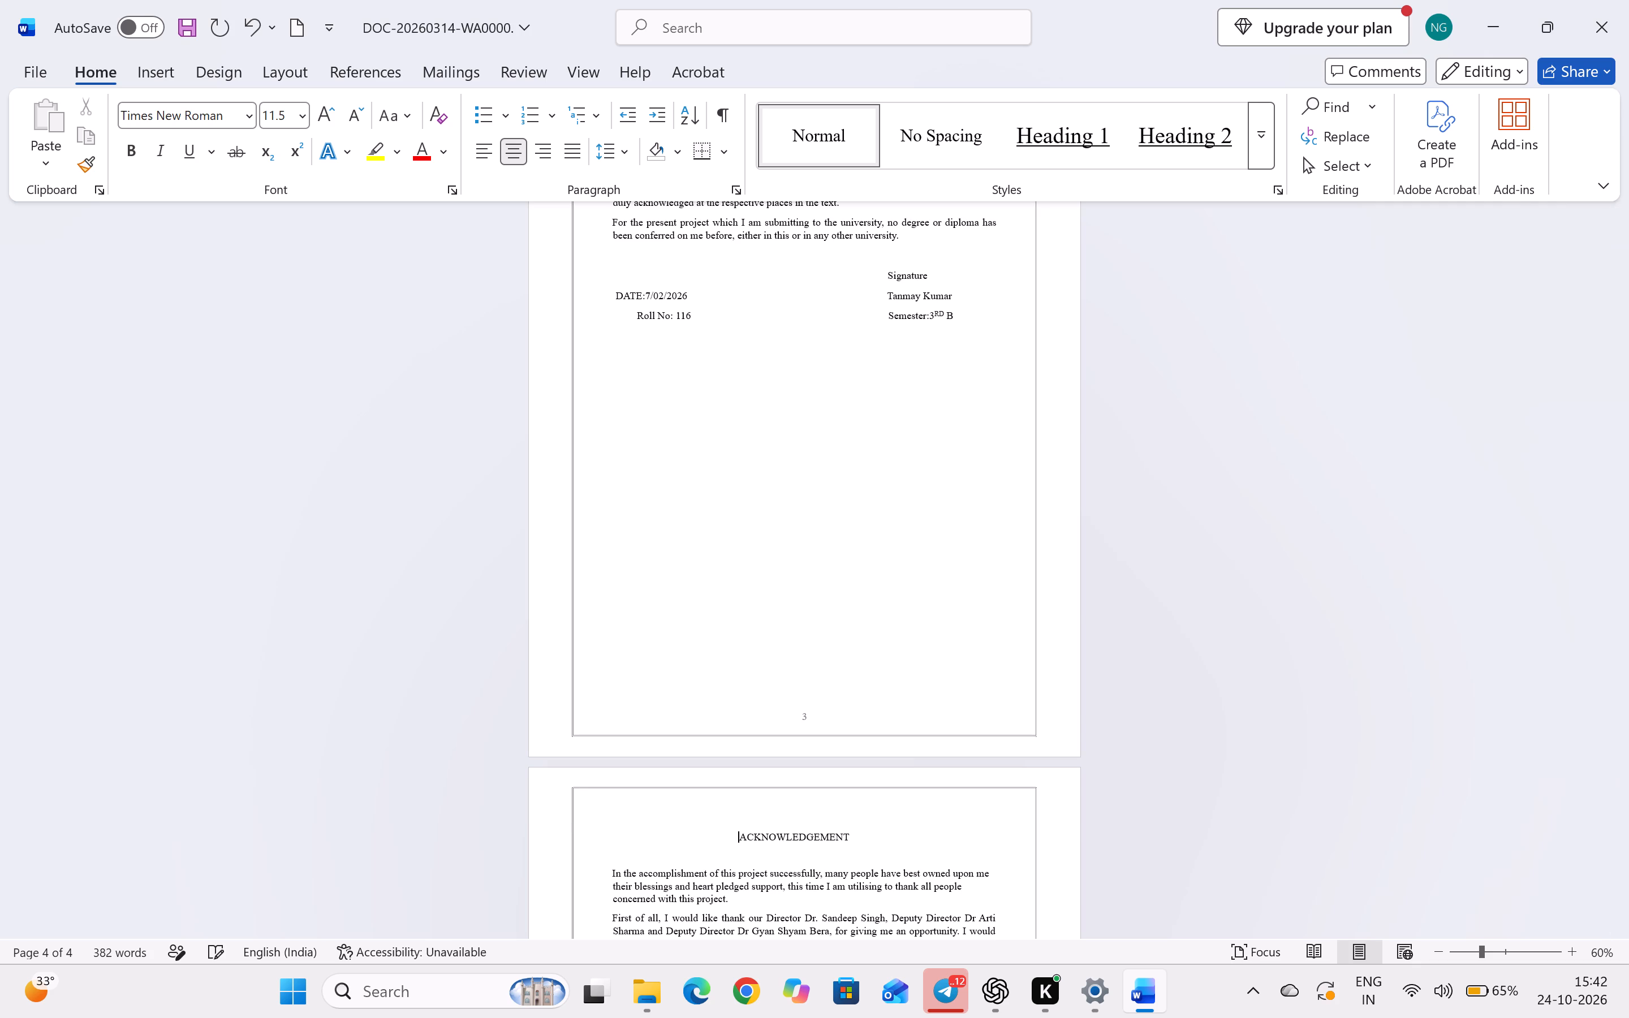
key(space)
key(space)
key(space)
key(space)
key(space)
key(space)
key(space)
key(space)
Format the ACKNOWLEDGEMENT heading as 16 pt bold with a single underline.
drag(751, 838, 860, 837)
click(307, 120)
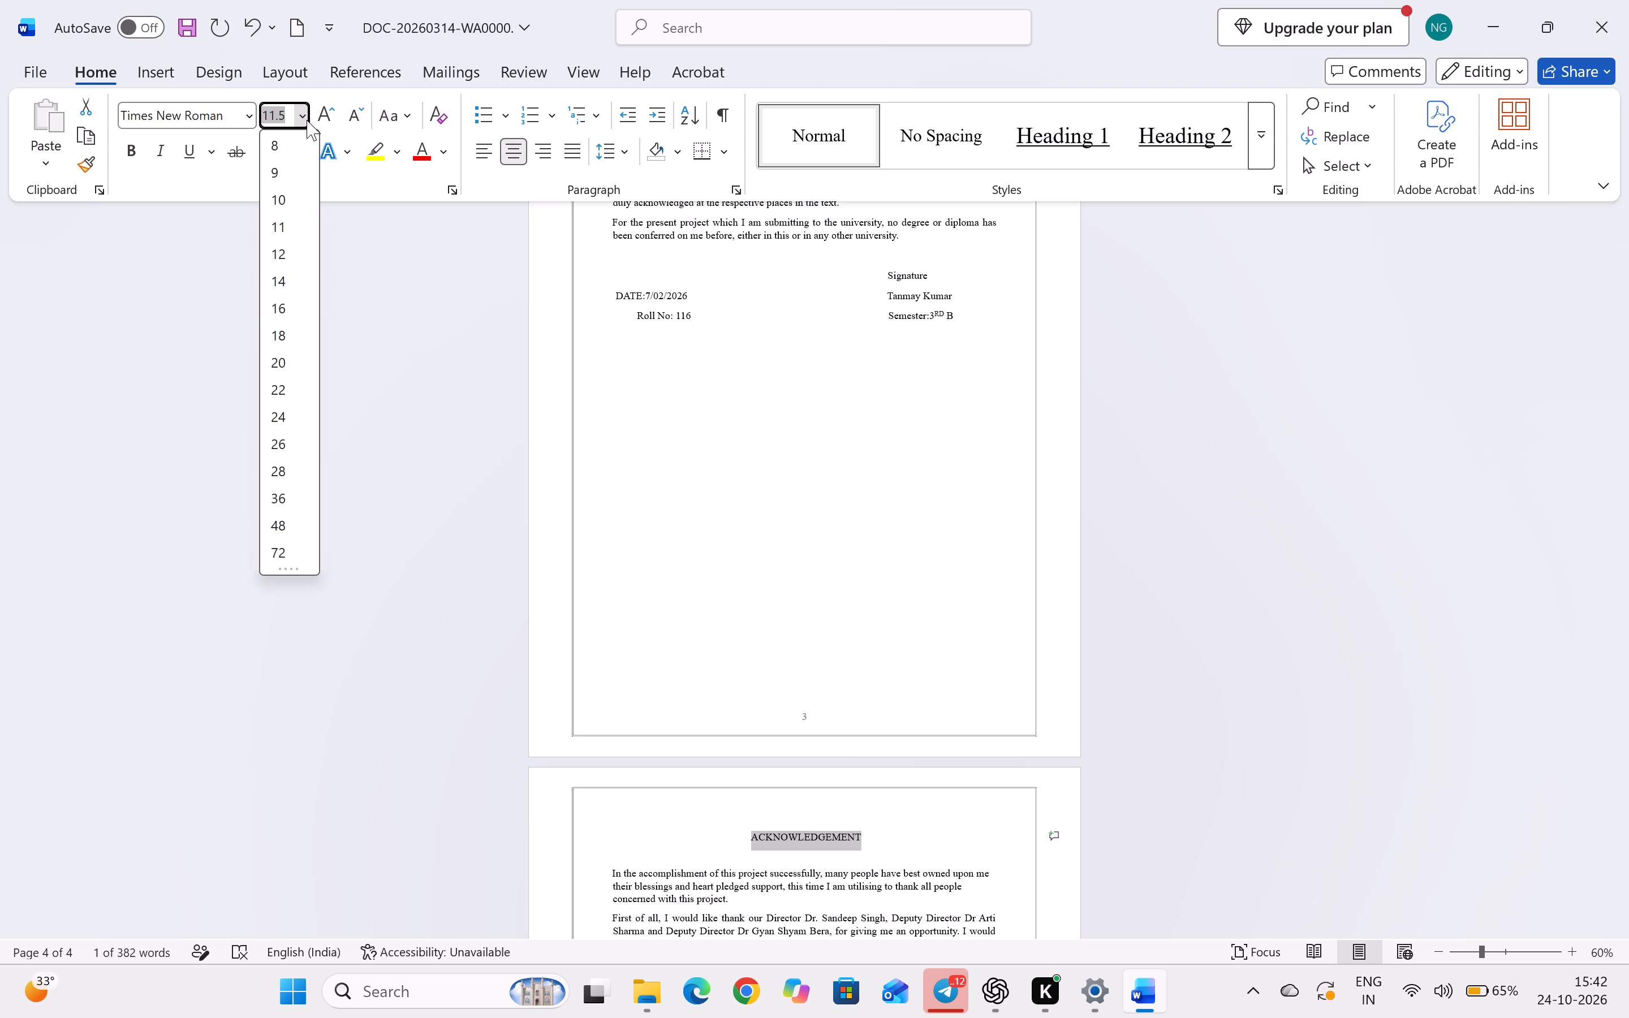
click(286, 303)
click(136, 146)
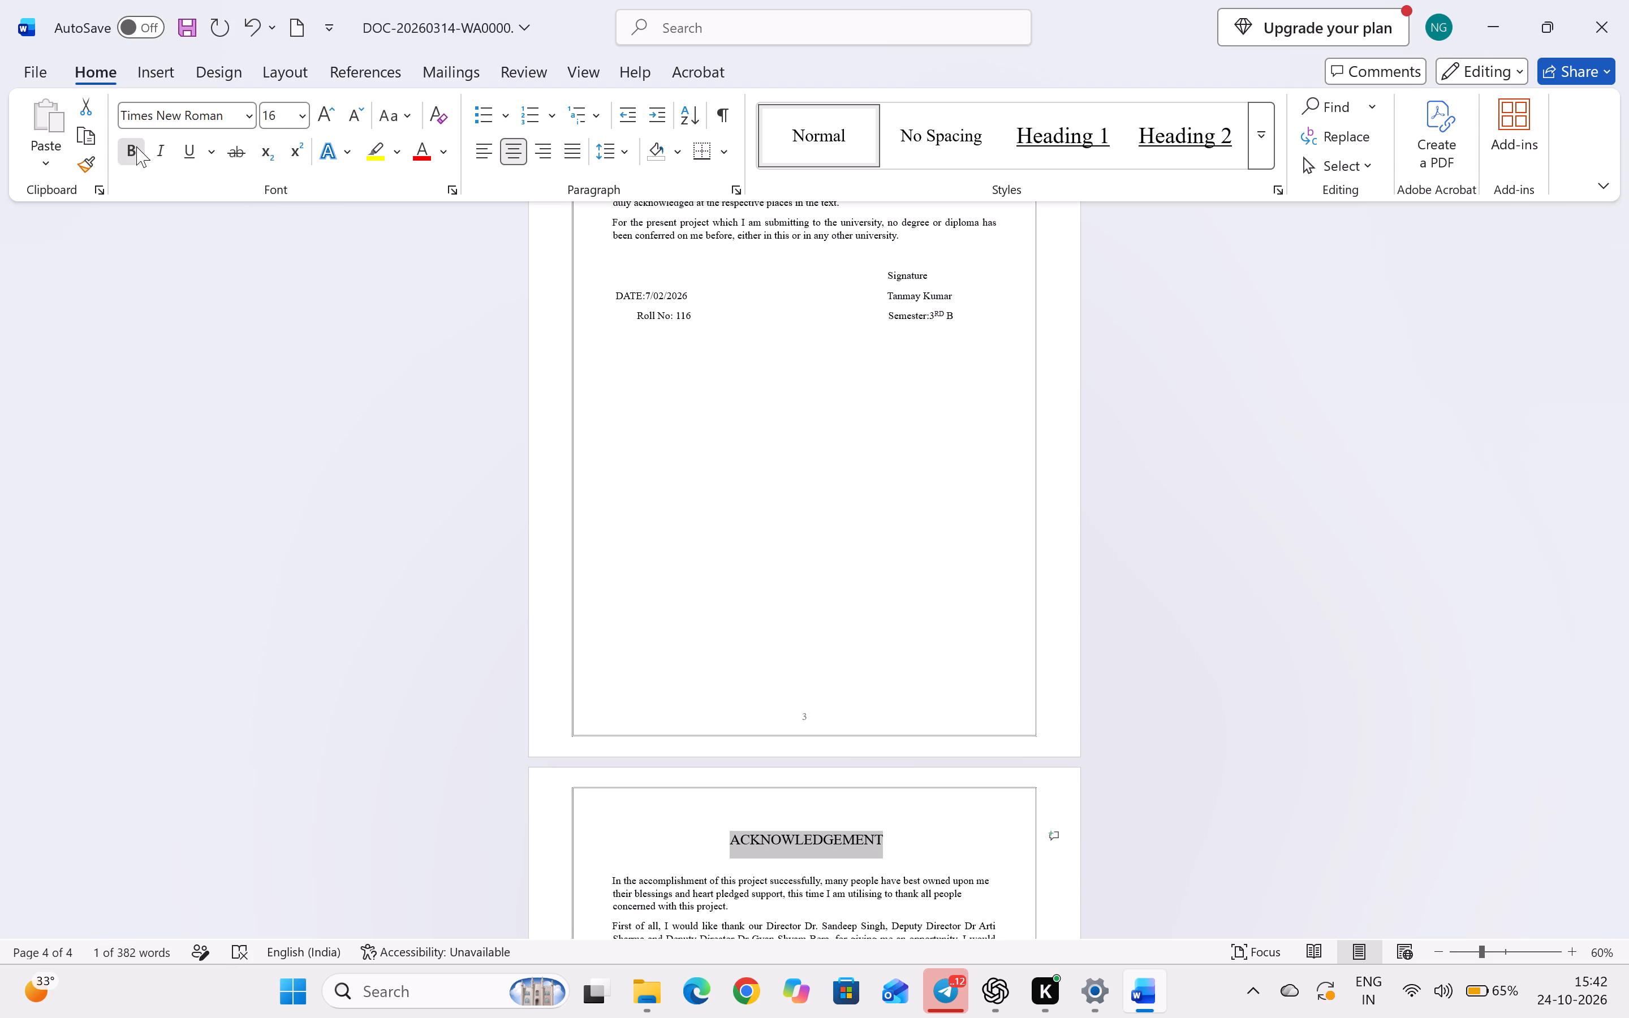
click(218, 146)
click(242, 227)
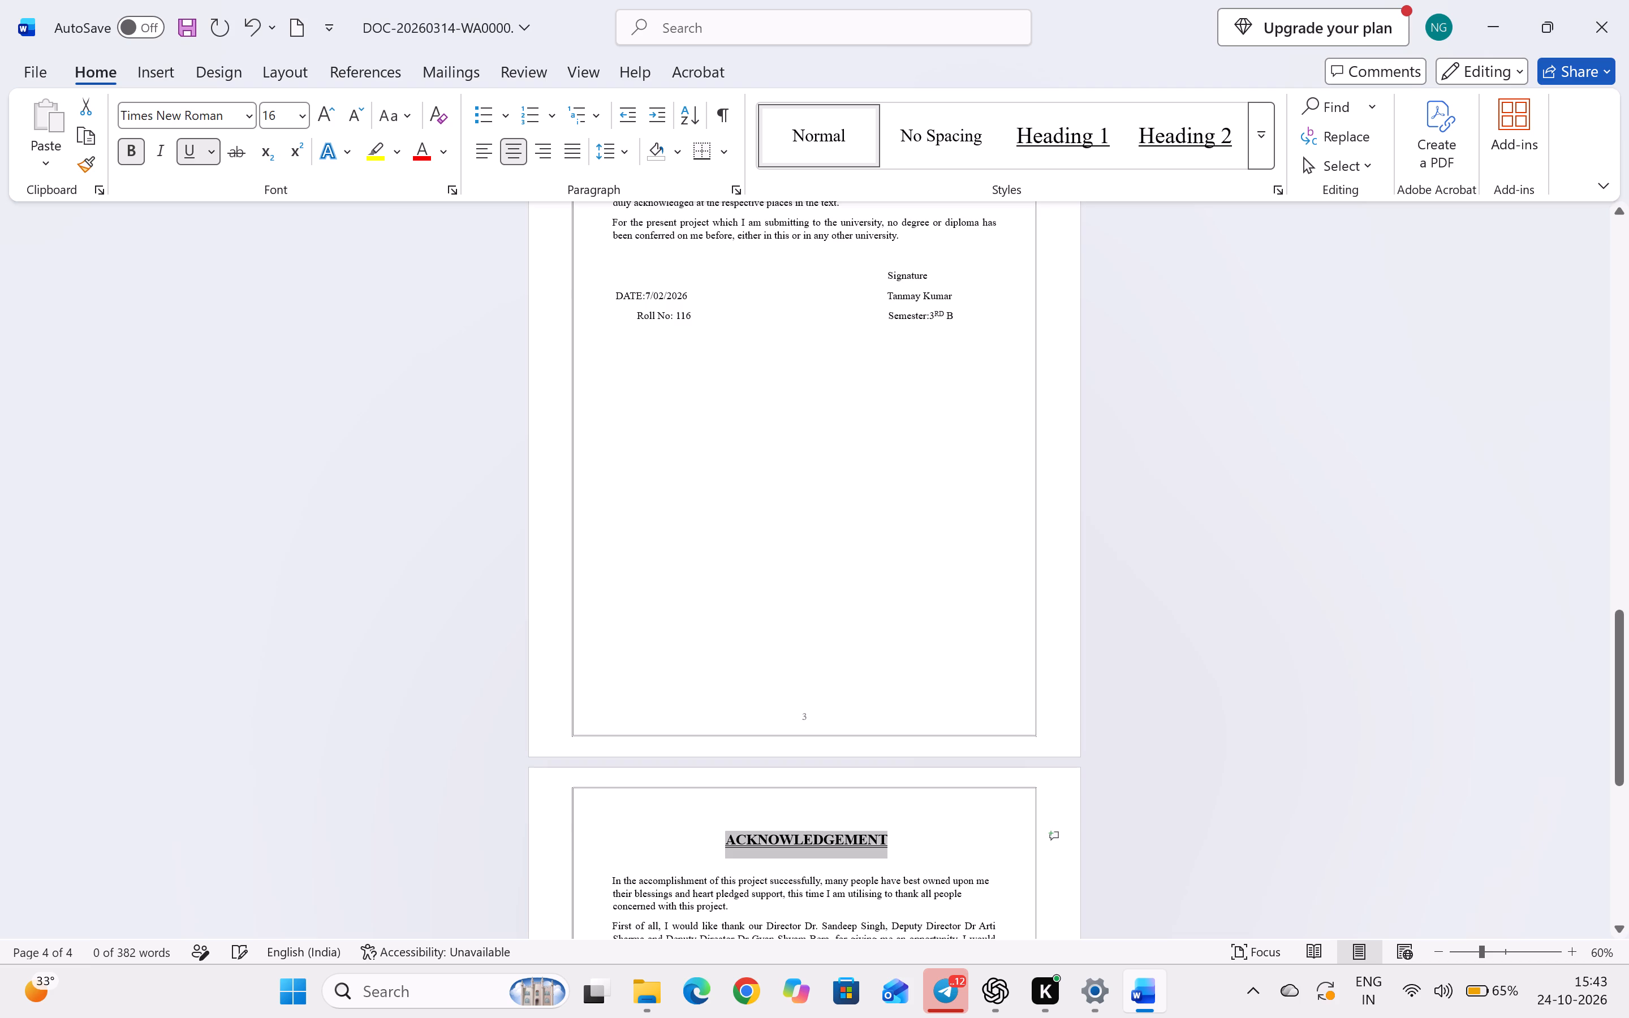
scroll(666, 480, up, 2)
scroll(666, 480, down, 2)
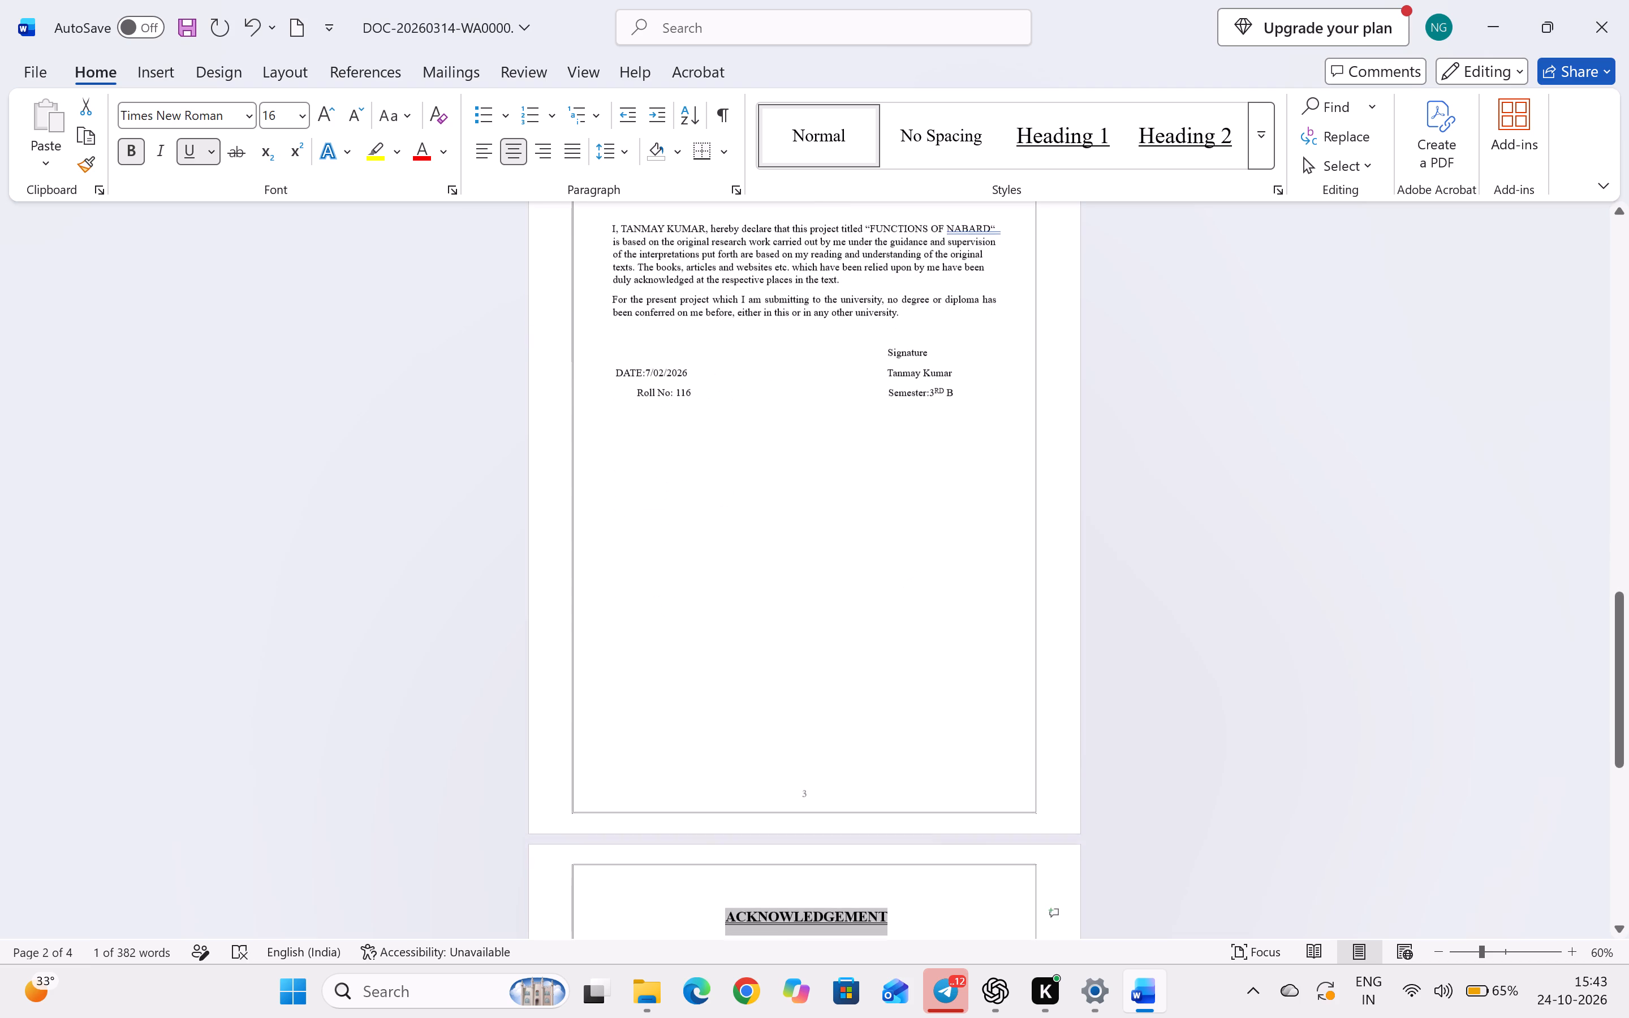
click(218, 145)
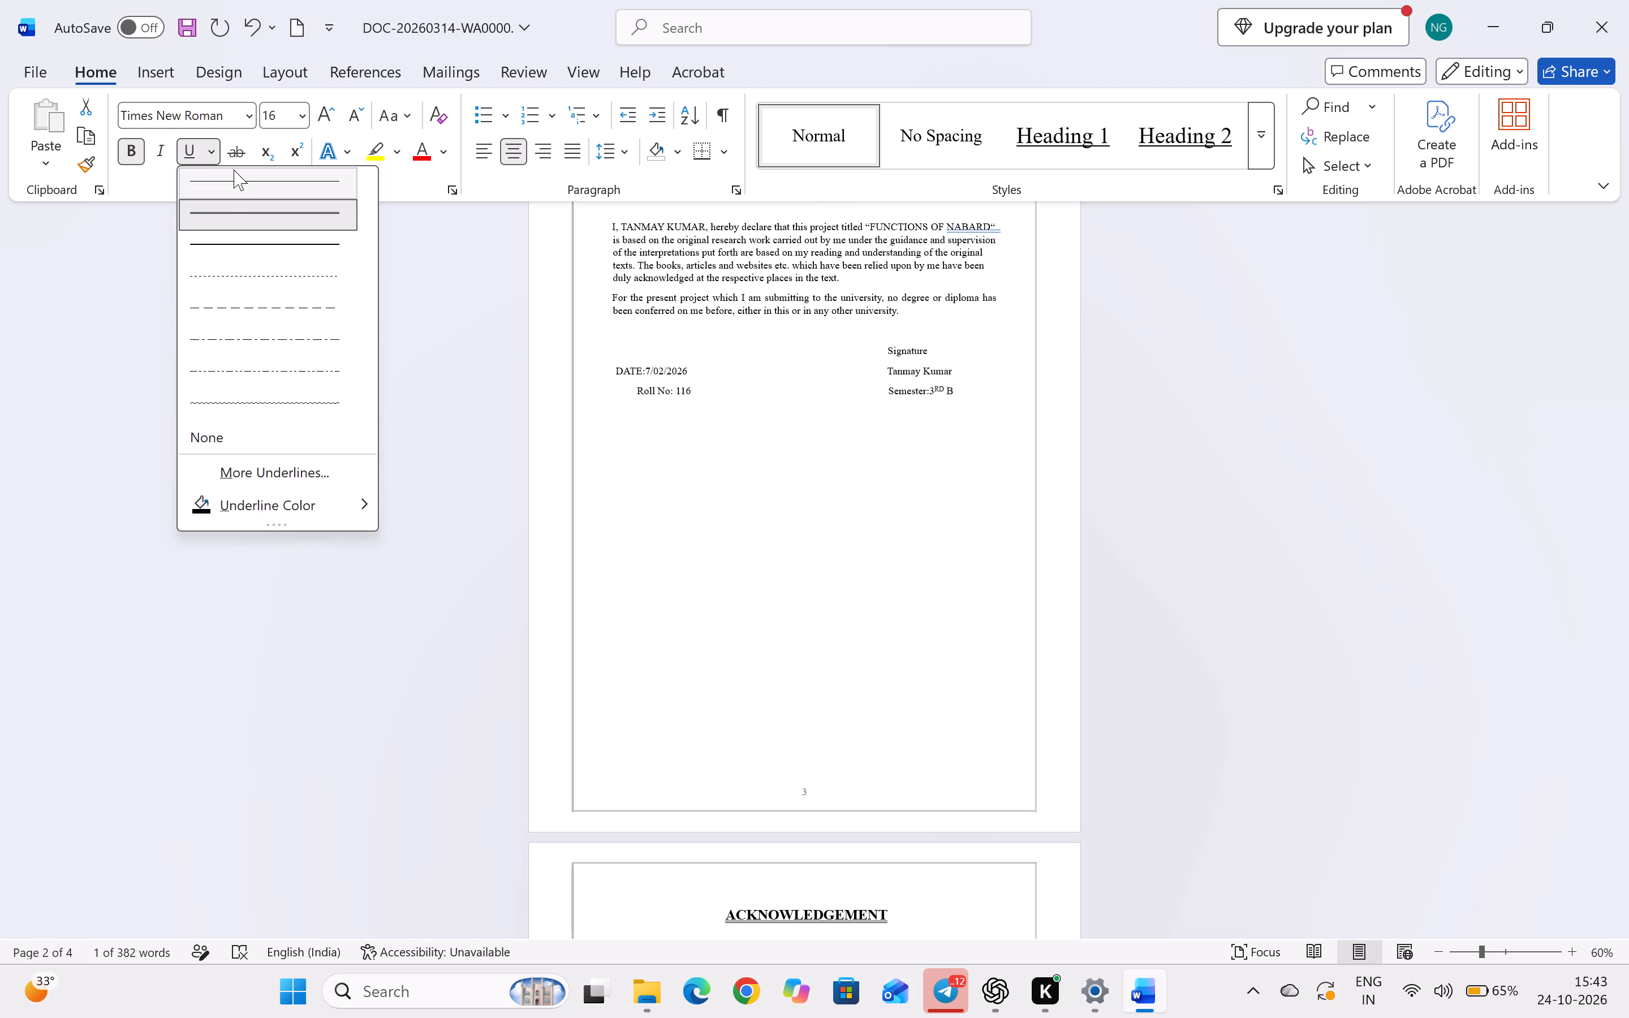
click(234, 171)
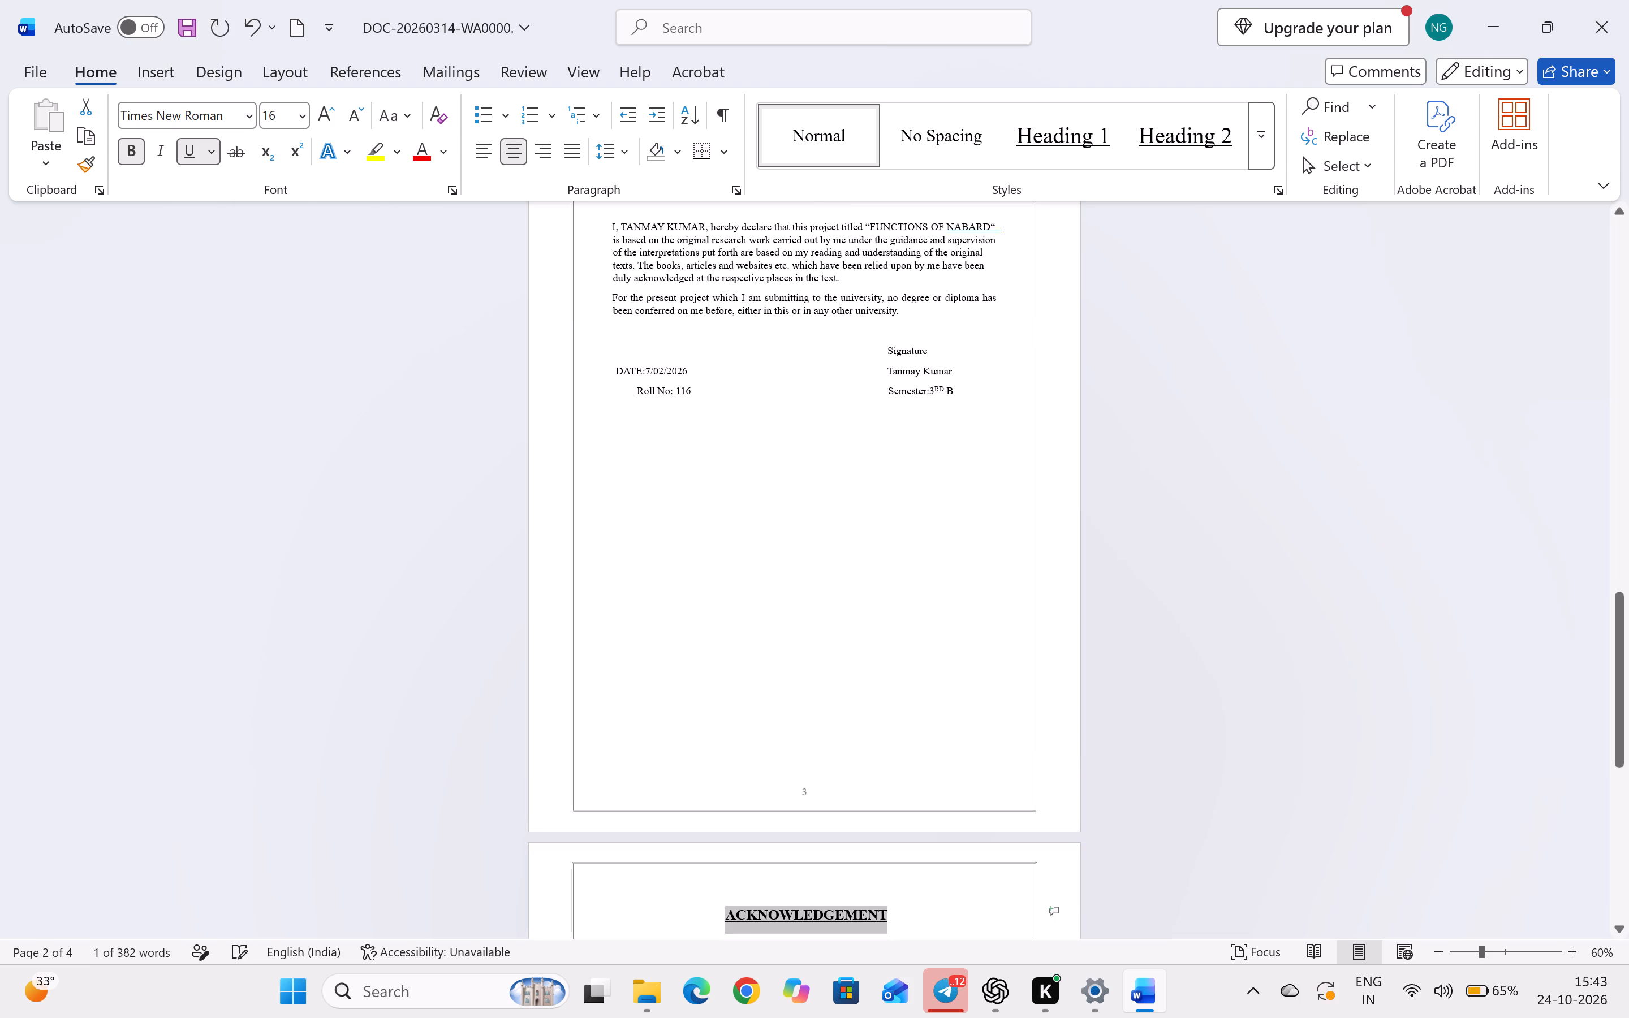
scroll(614, 419, right, 1)
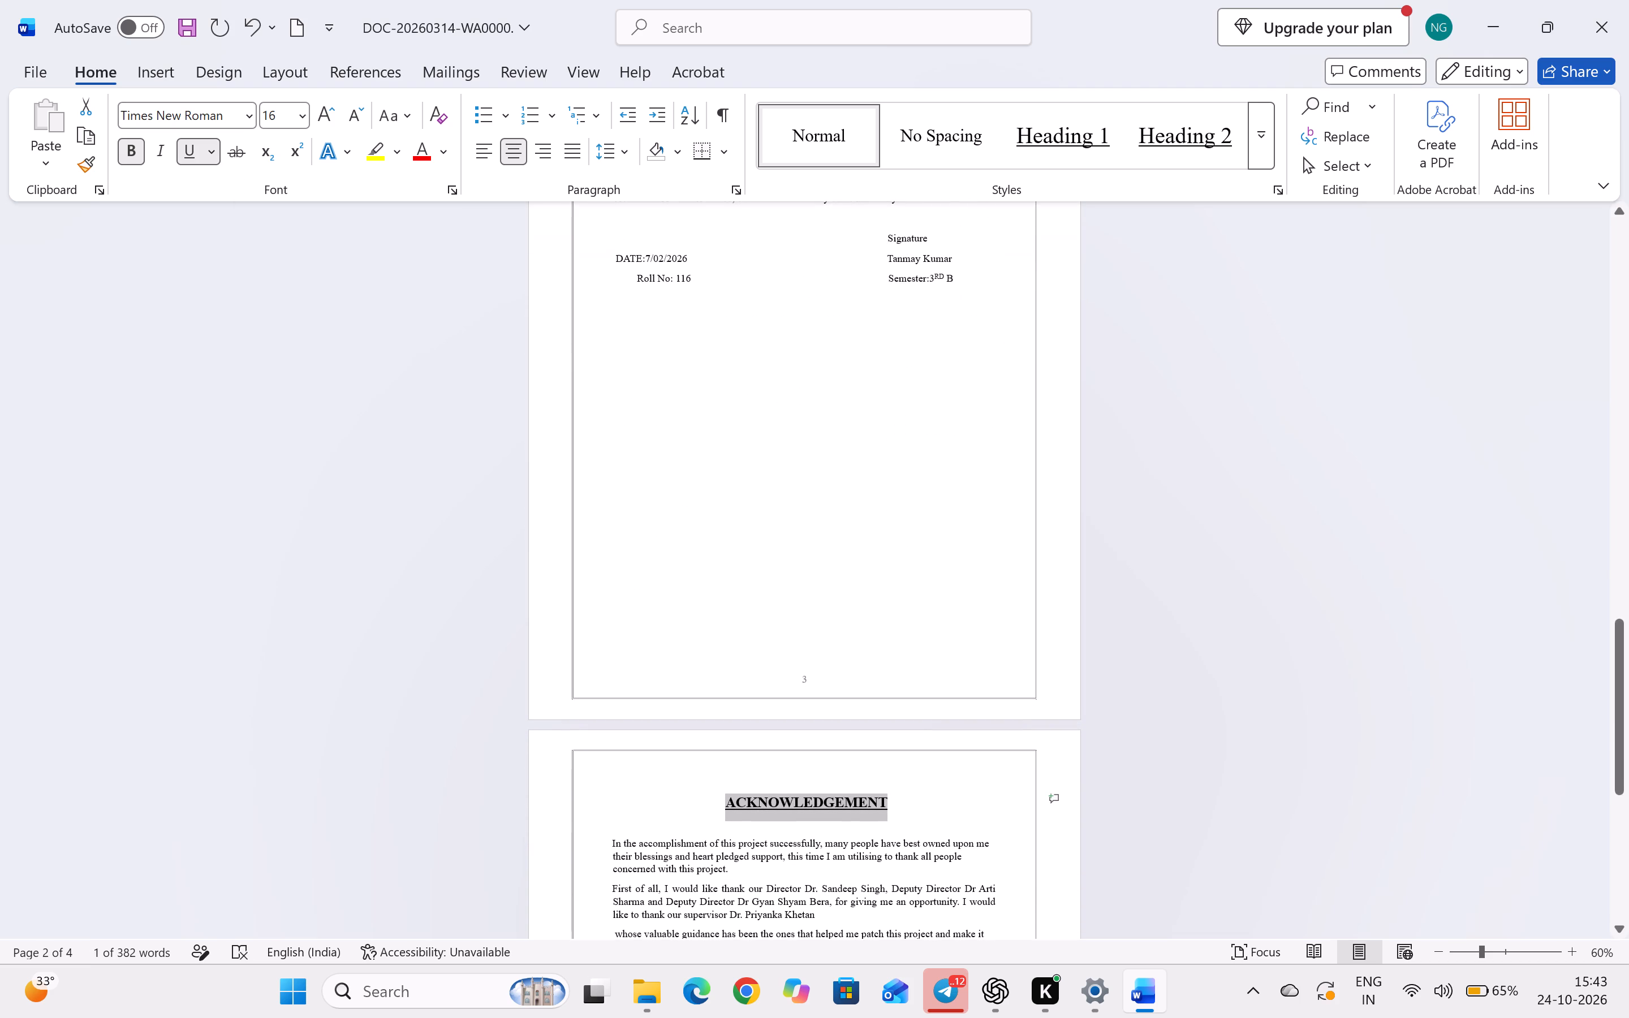
click(1059, 591)
Make the DECLARATION heading bold.
ctrl+scroll(1059, 591, down, 3)
ctrl+scroll(1059, 591, up, 2)
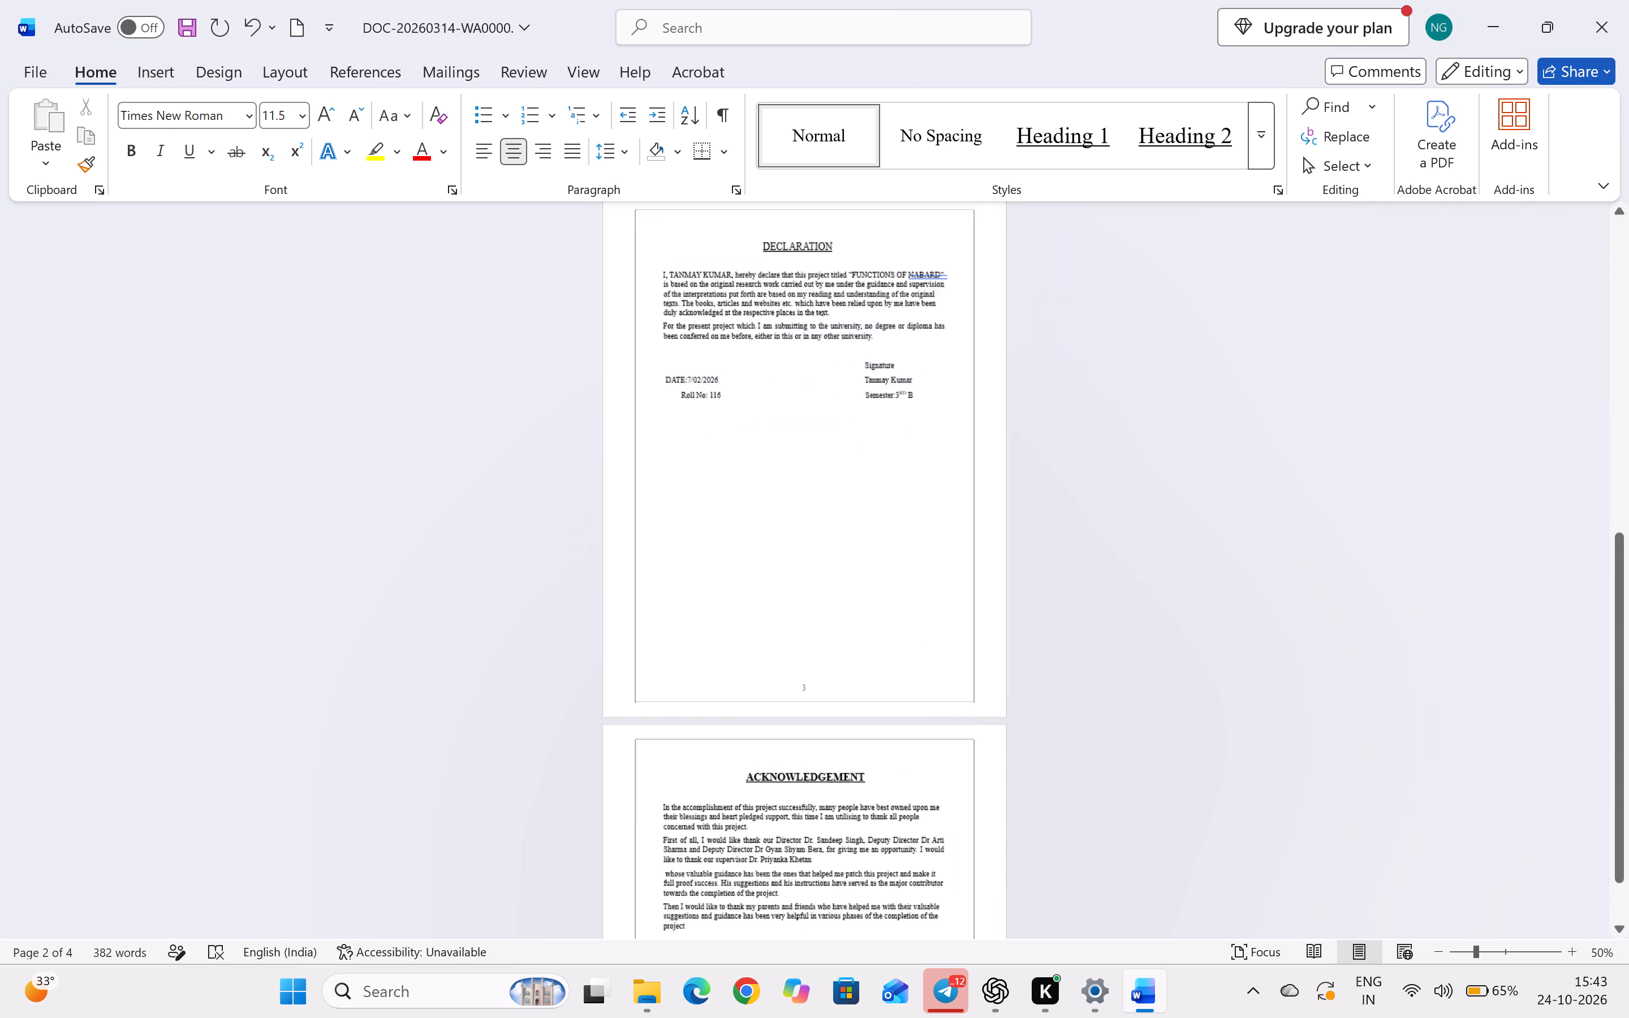
ctrl+scroll(1059, 591, up, 2)
scroll(953, 626, up, 2)
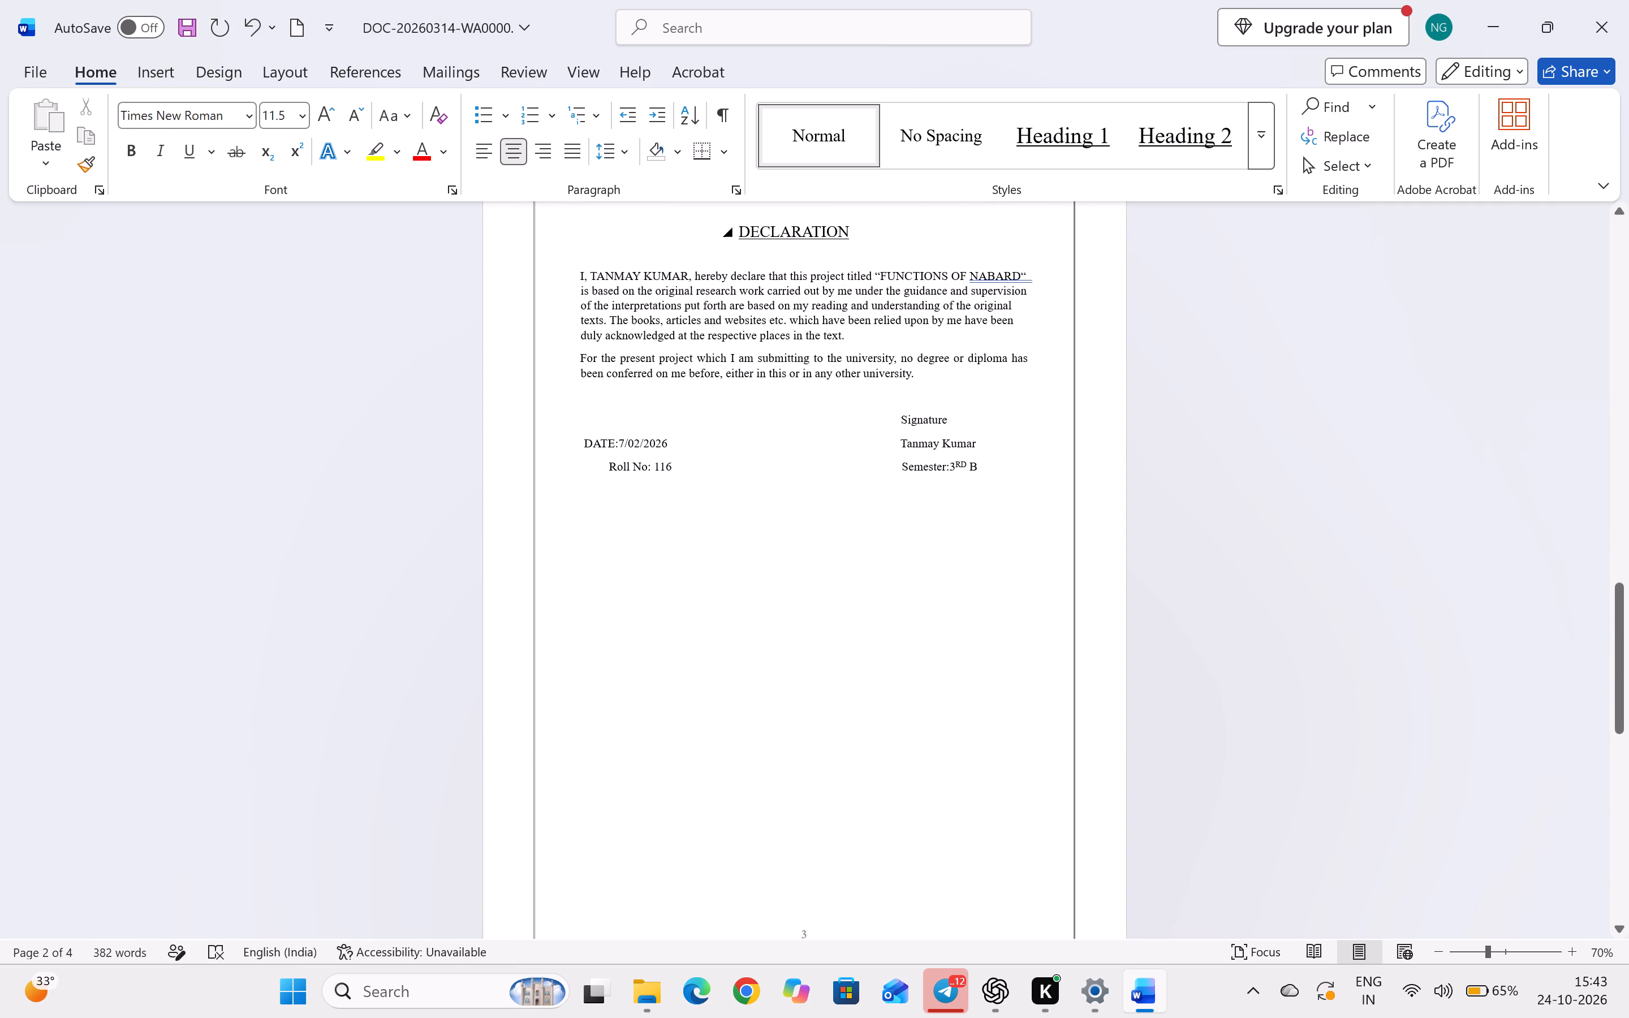
drag(850, 232, 743, 238)
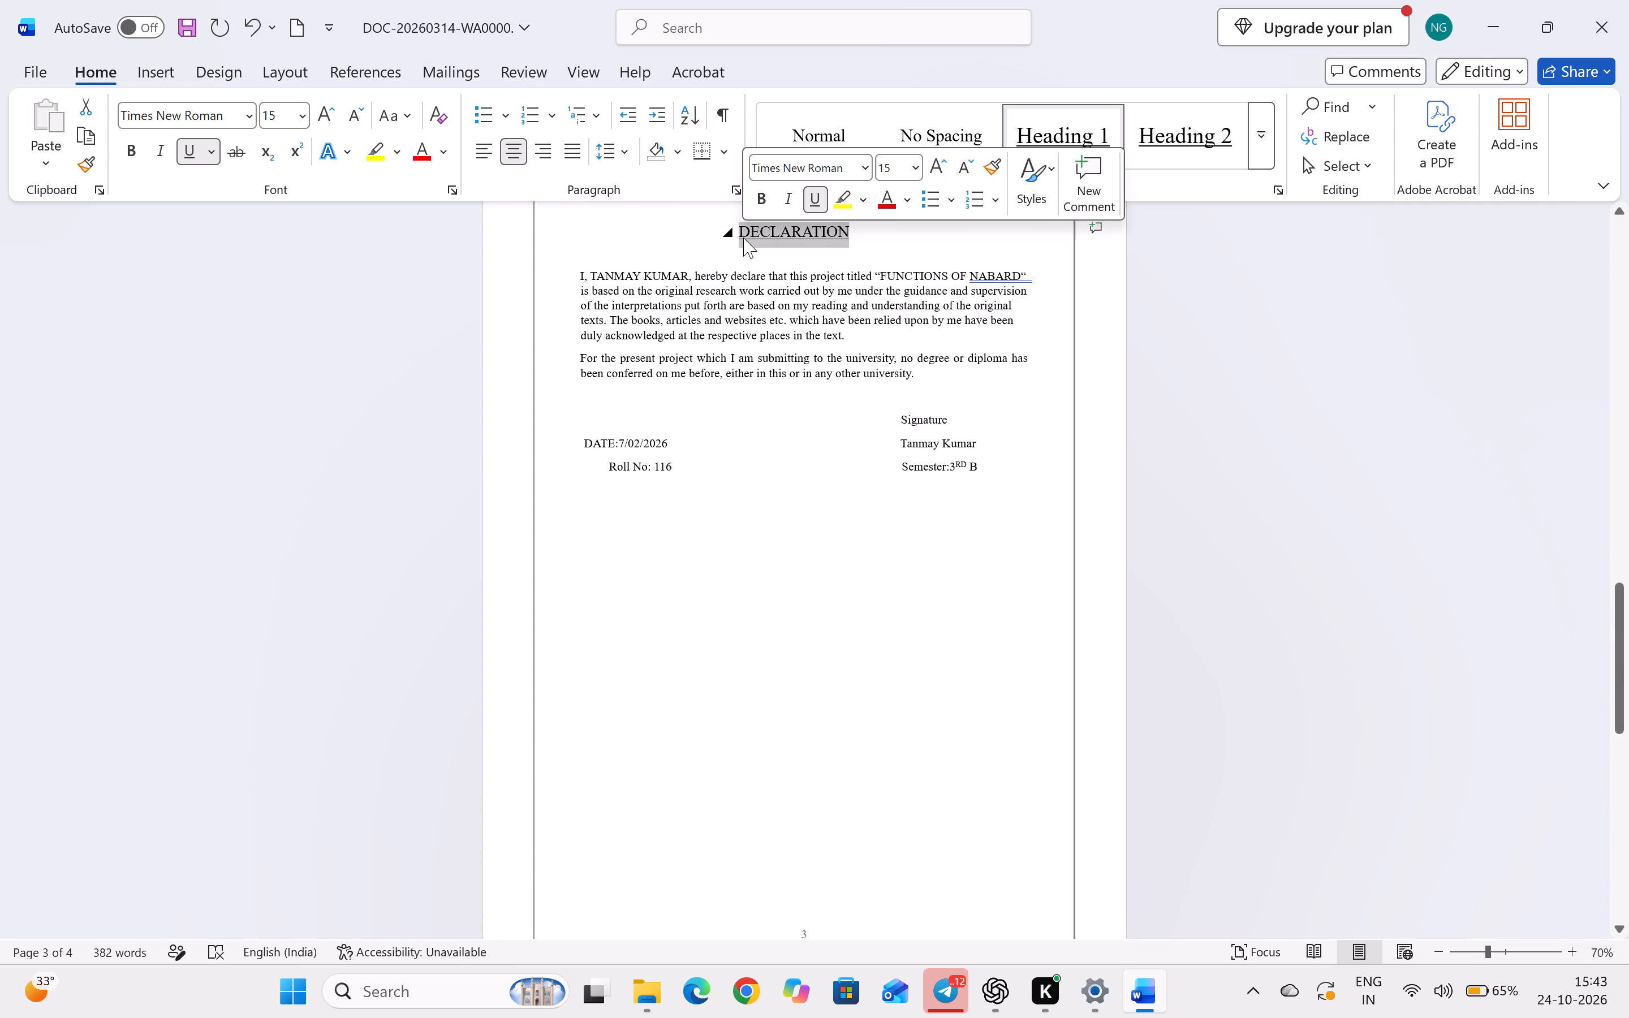
click(133, 152)
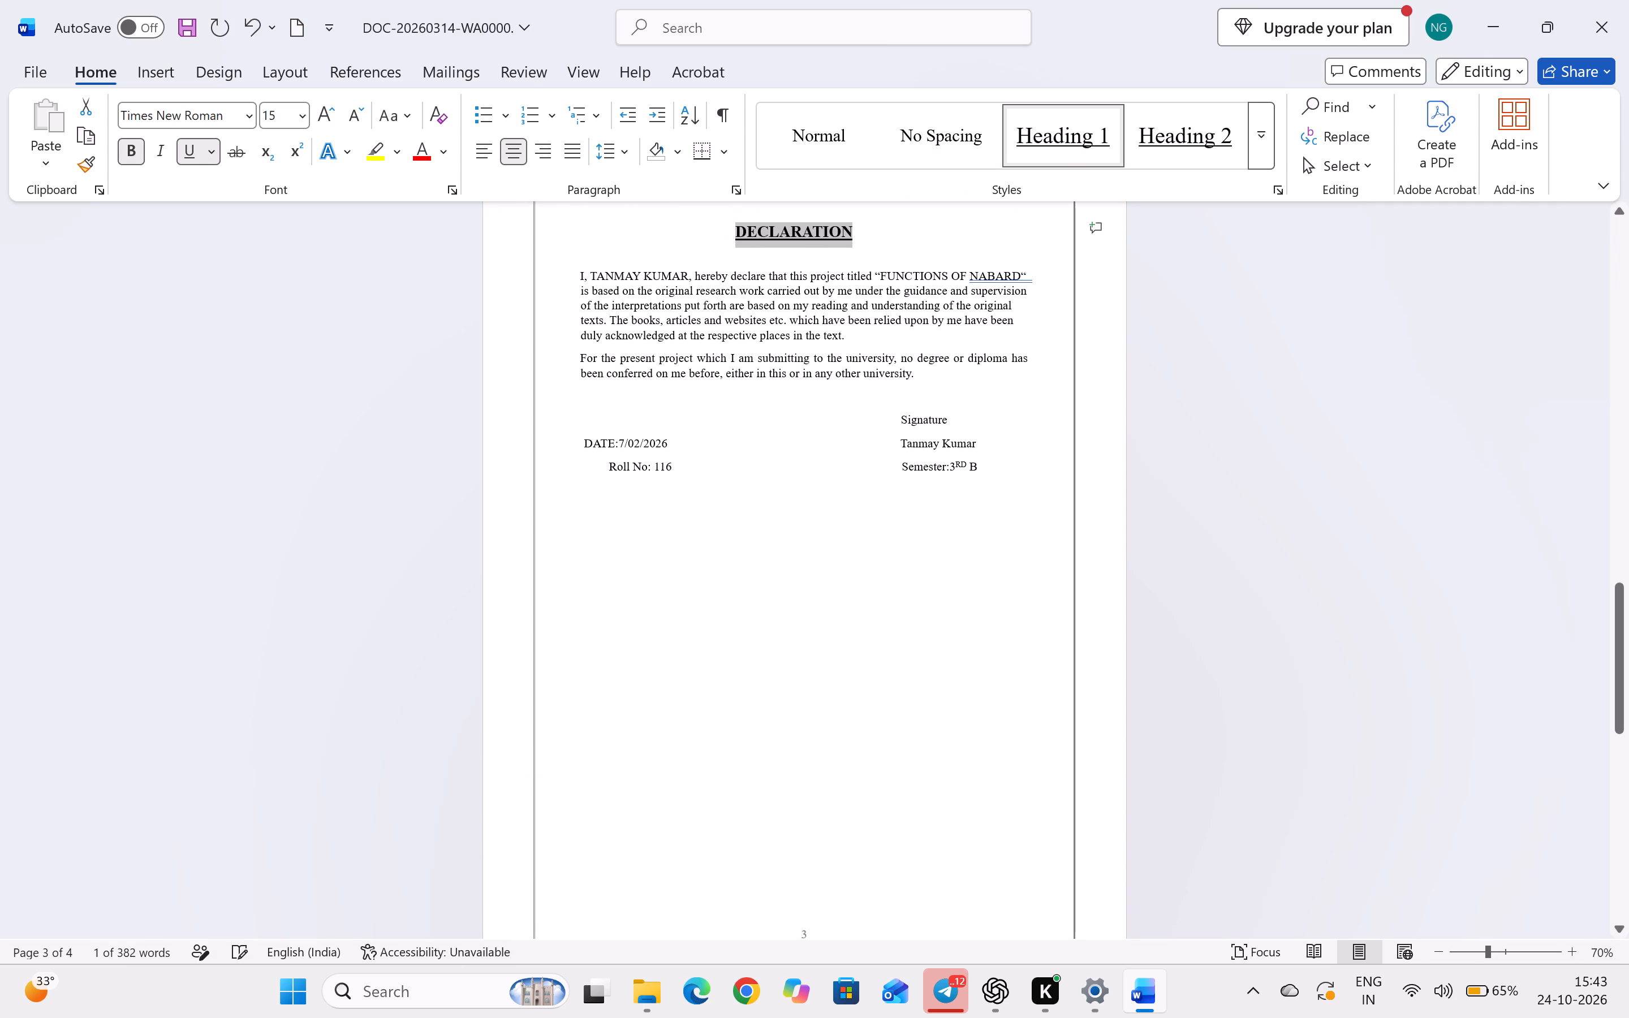
click(802, 485)
Make the CERTIFICATE heading on the certificate page bold.
scroll(802, 485, up, 7)
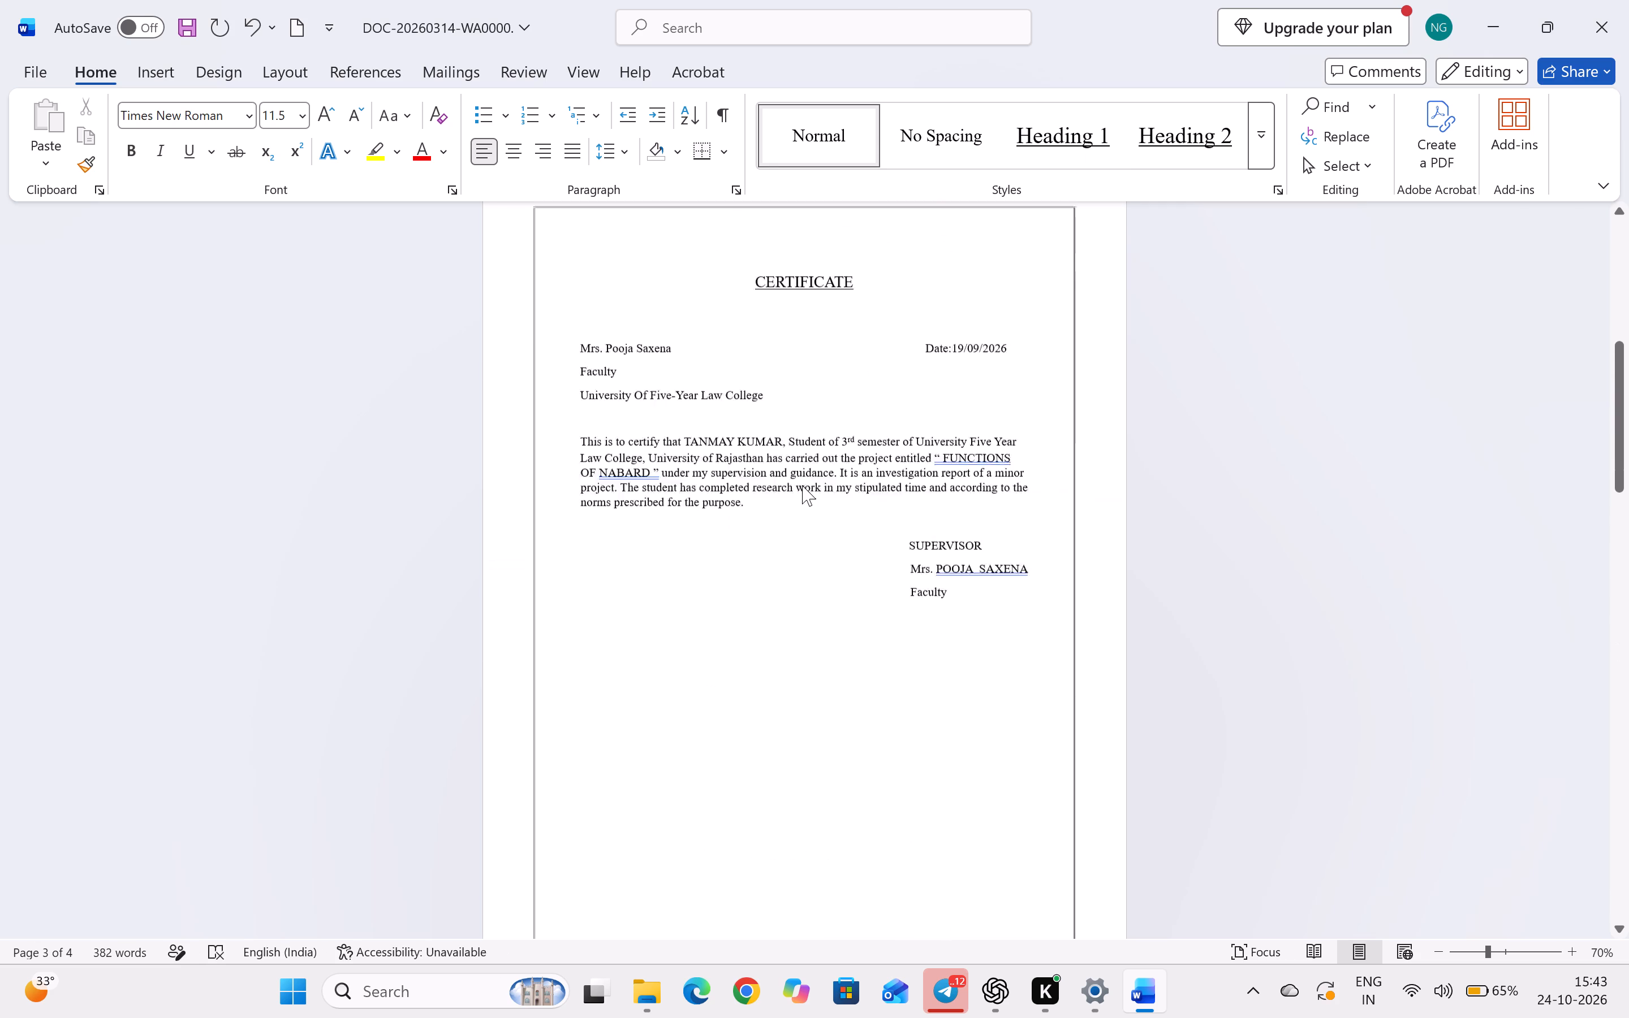
scroll(802, 485, up, 1)
drag(860, 684, 770, 678)
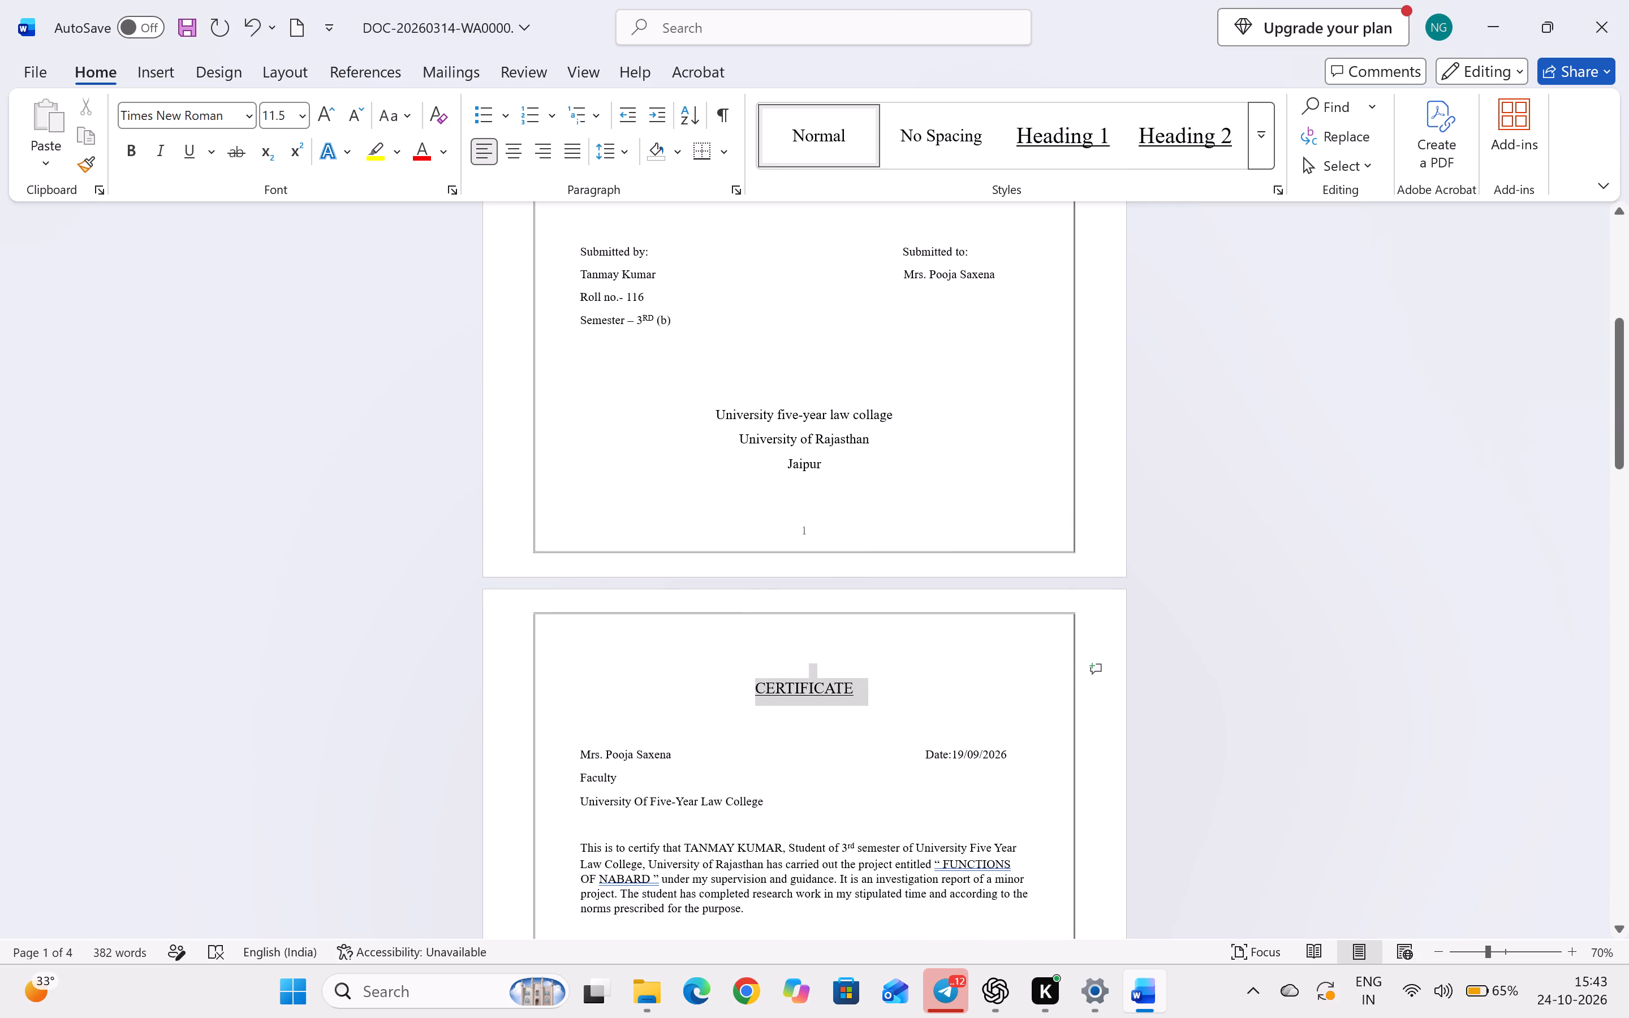
drag(770, 678, 769, 678)
click(128, 147)
Review the cover, certificate, declaration and acknowledgement pages, checking the headings and overall layout.
scroll(715, 515, down, 1)
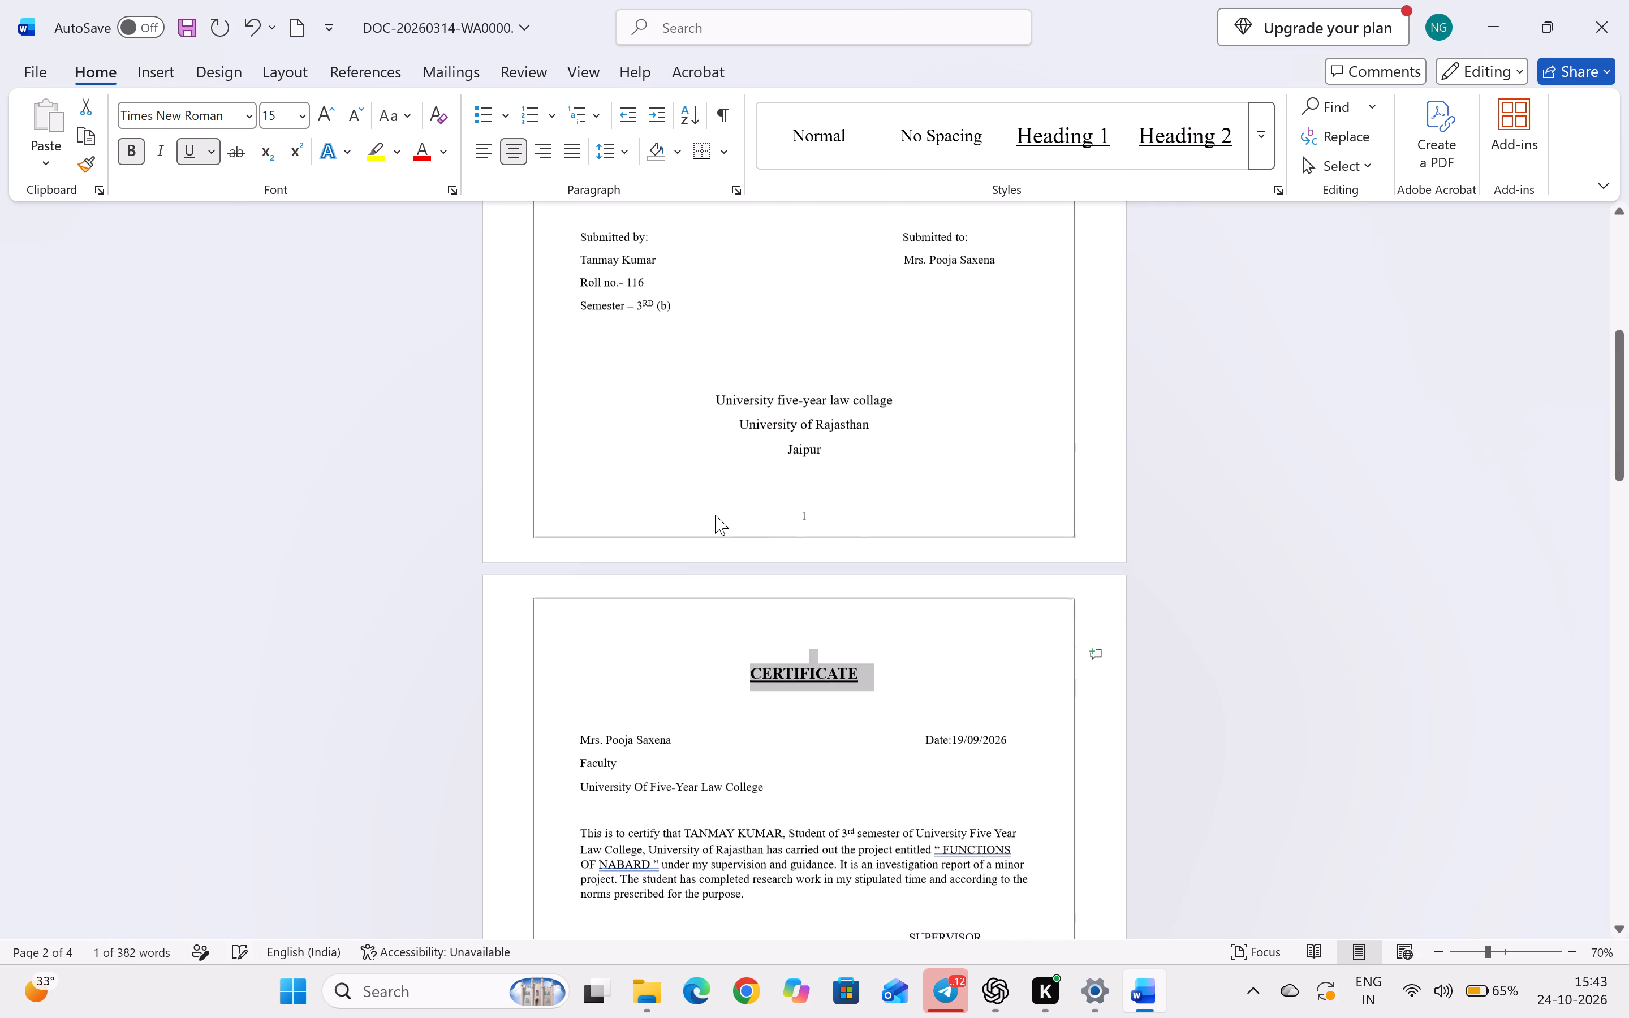
scroll(715, 515, down, 5)
scroll(715, 515, up, 1)
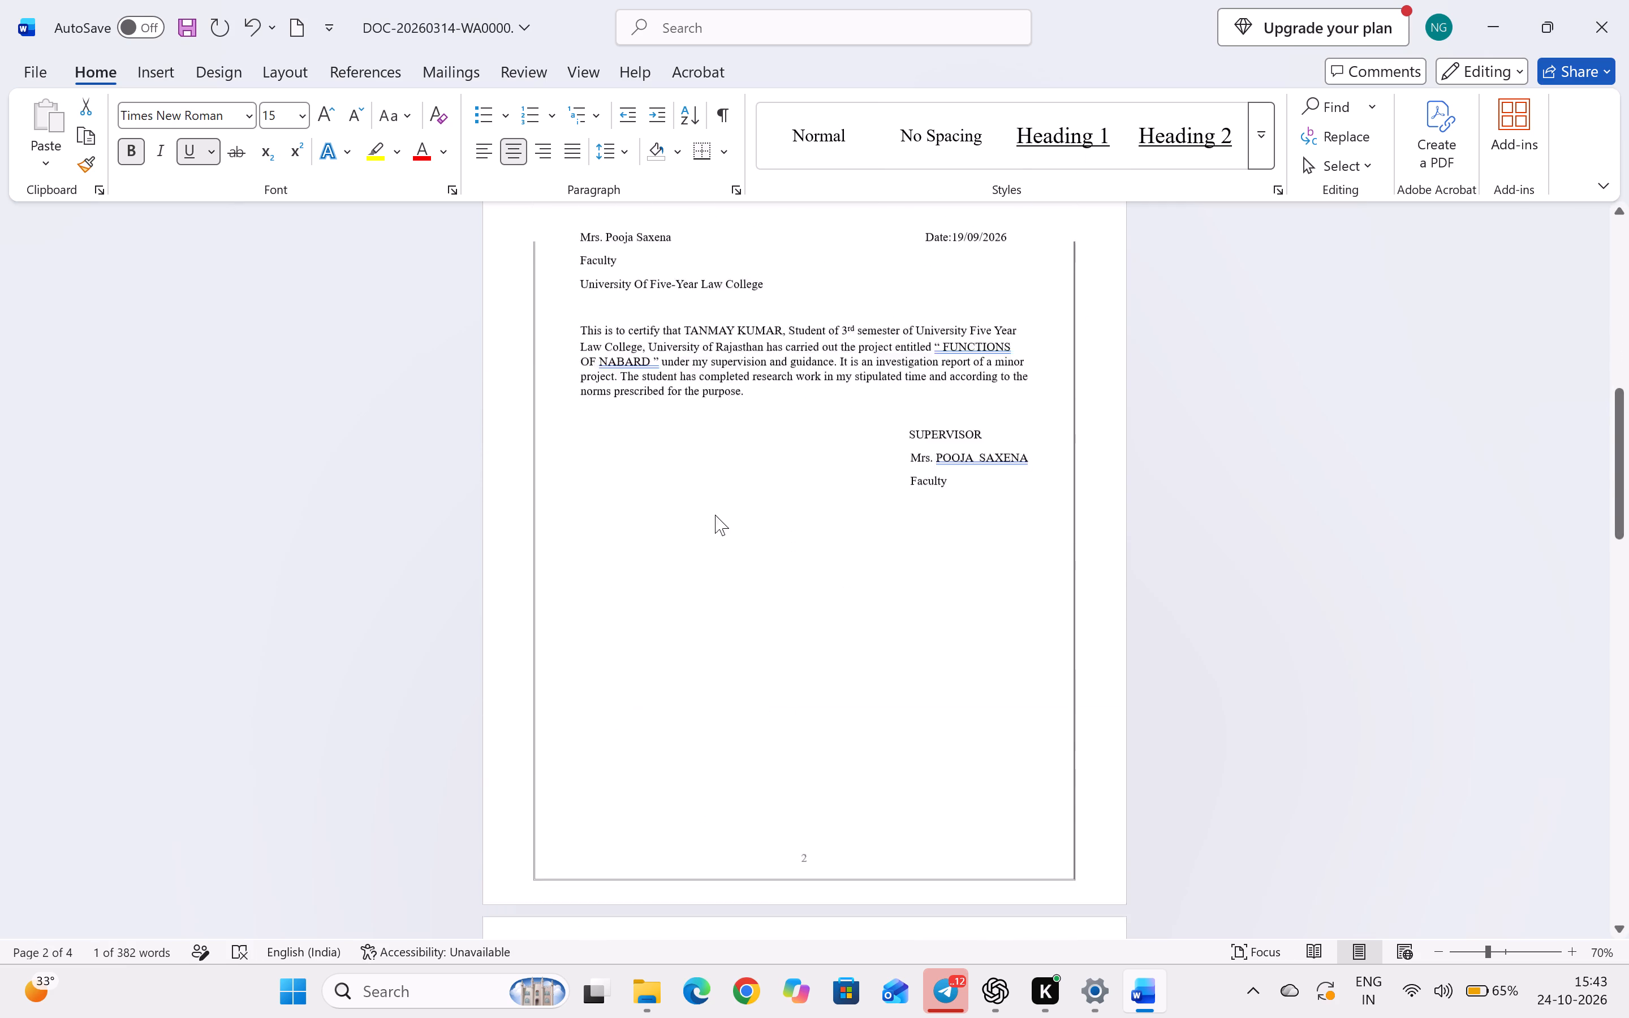
scroll(715, 515, up, 1)
scroll(715, 515, down, 6)
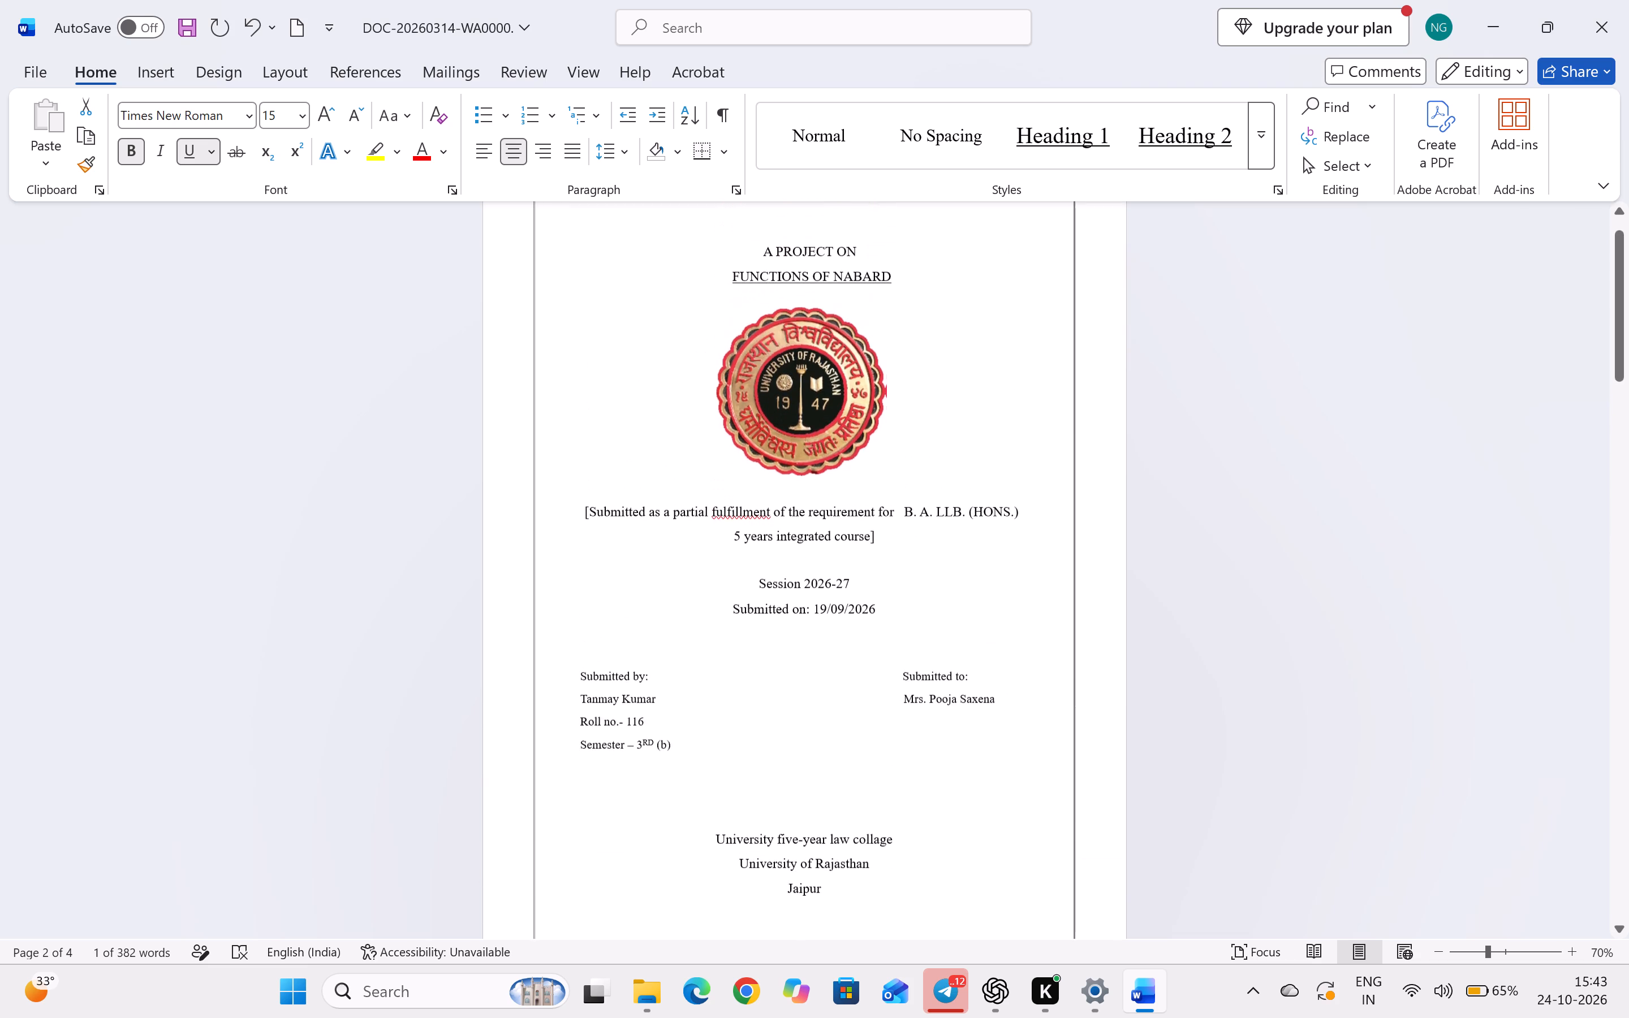
scroll(715, 515, down, 5)
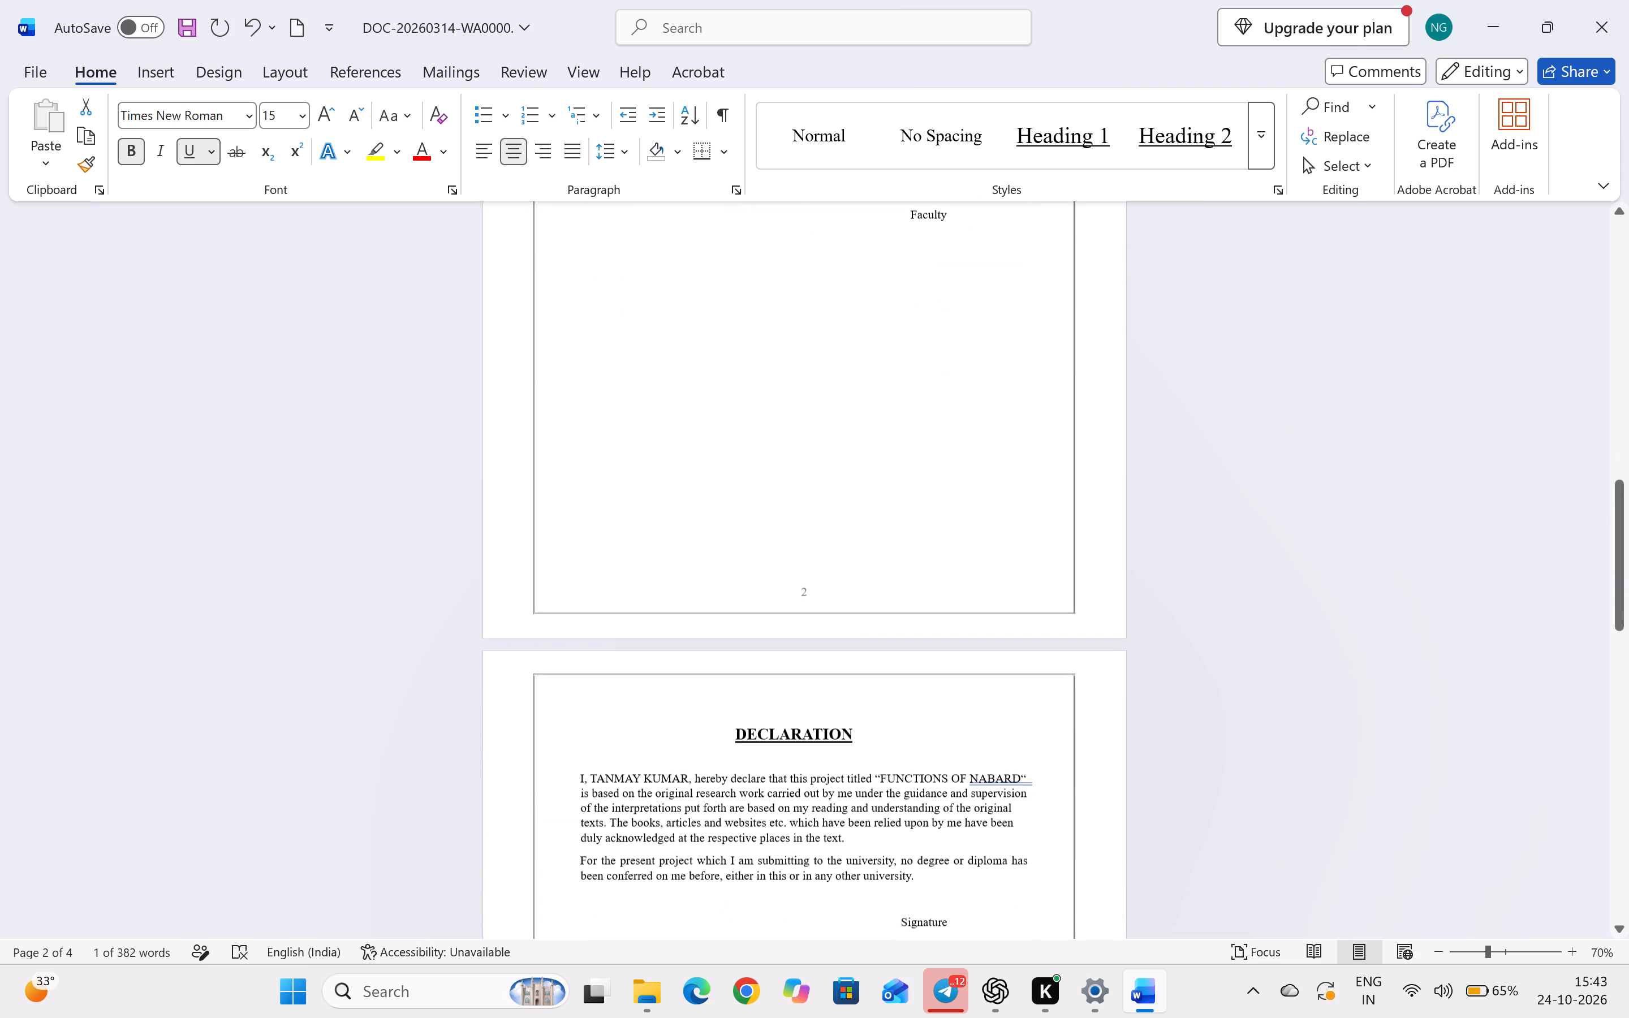
scroll(715, 515, down, 8)
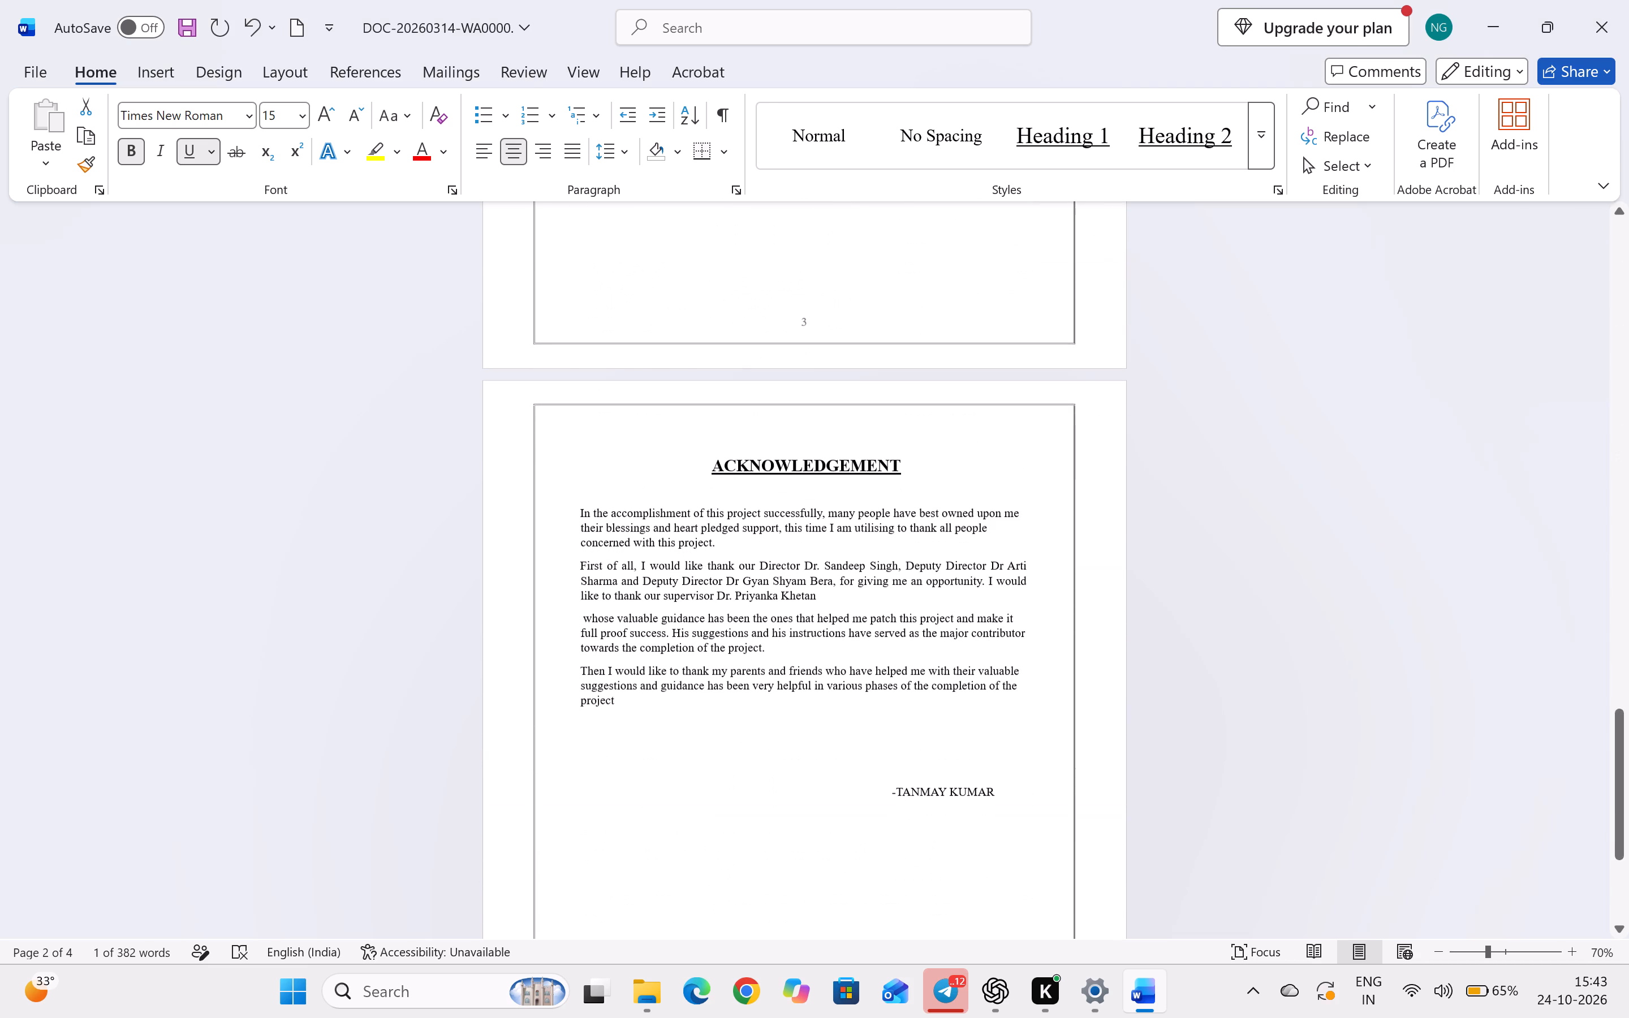
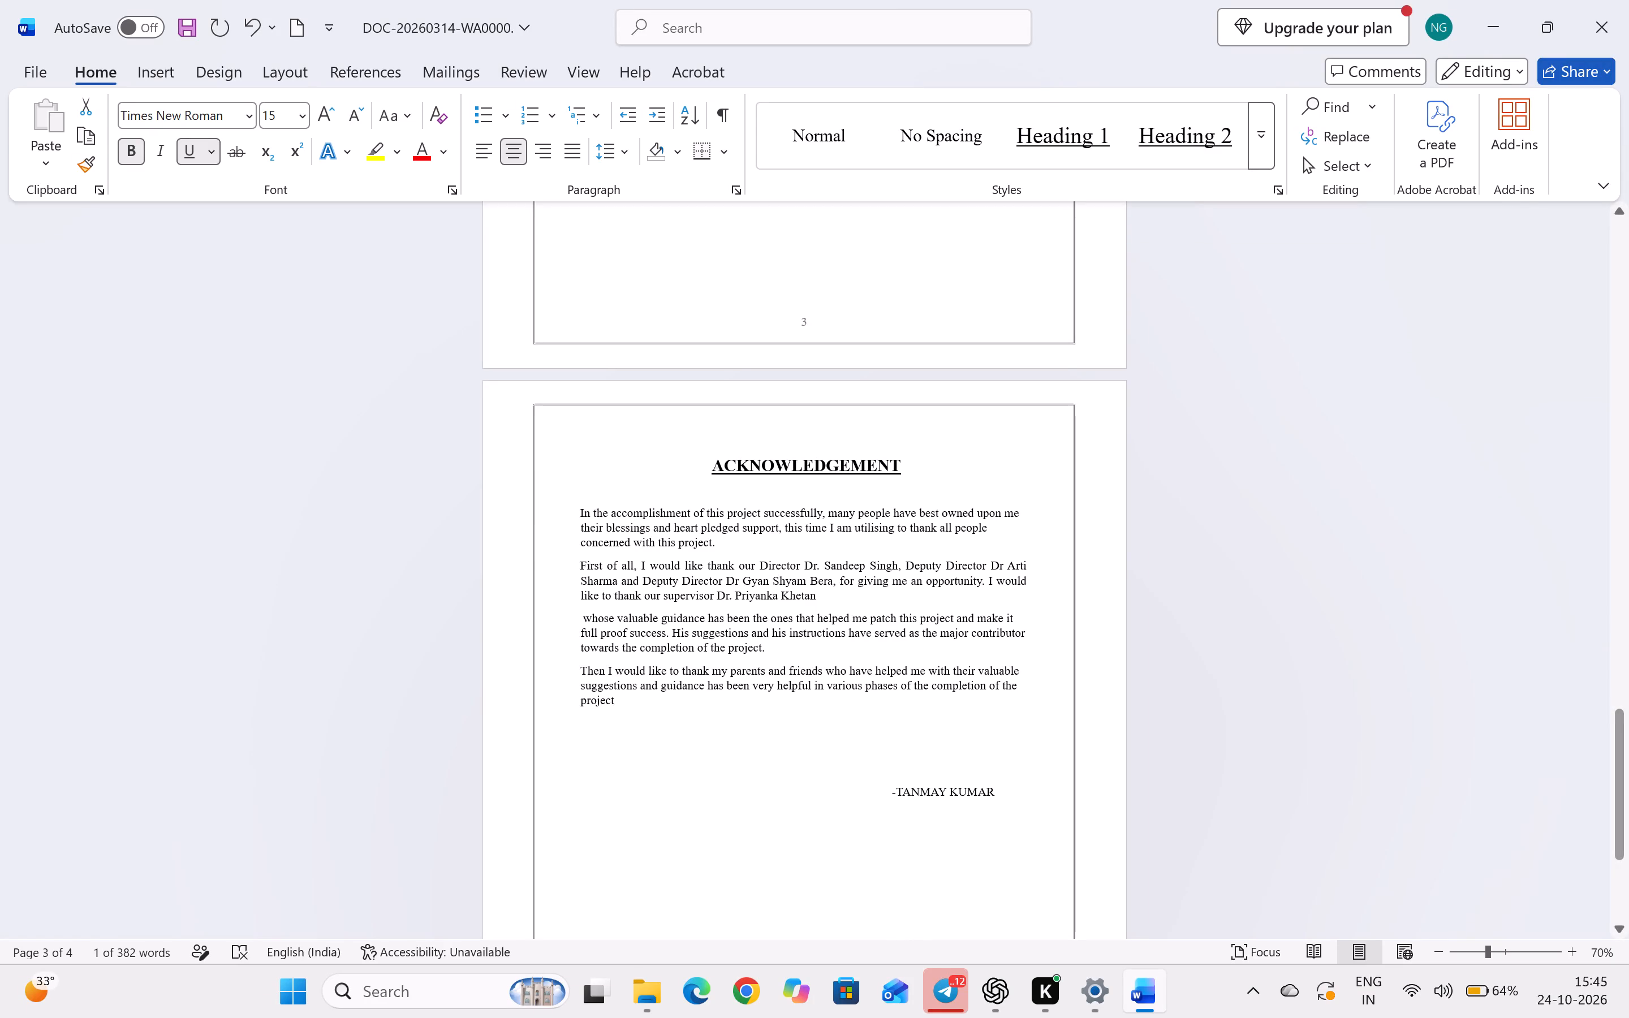
Remove both Deputy Directors from the acknowledgement's second paragraph, leaving the Director's name followed by a comma and "for giving me an opportunity".
click(614, 576)
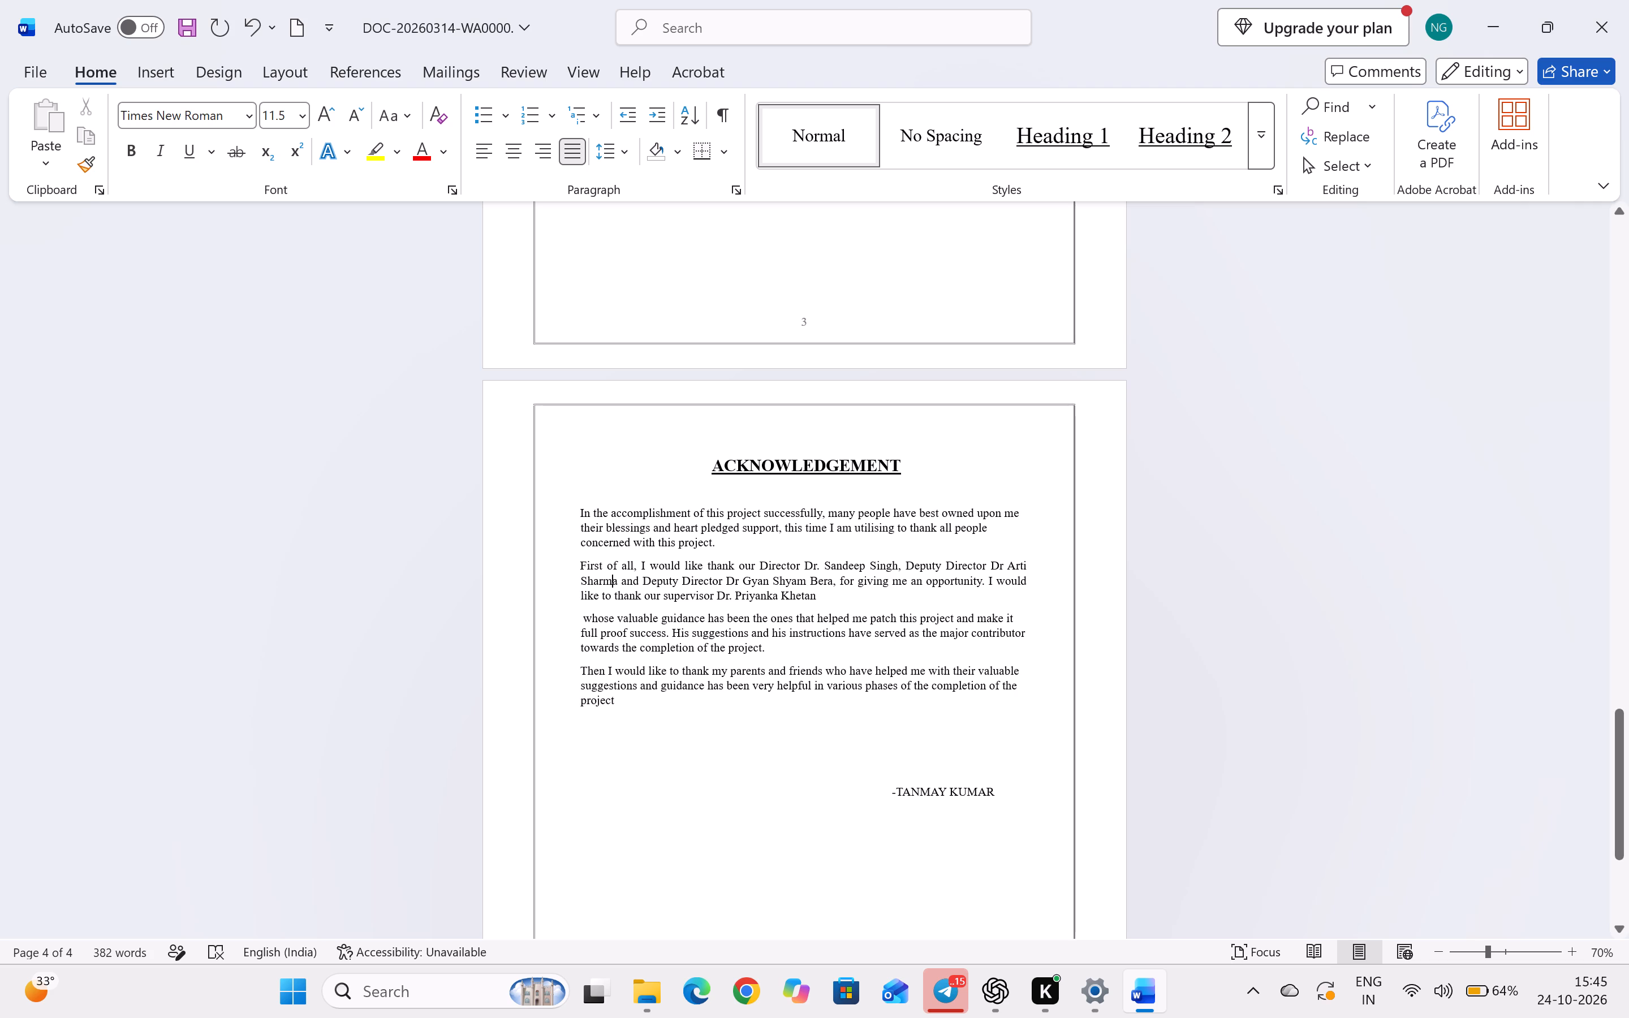
drag(830, 584, 751, 585)
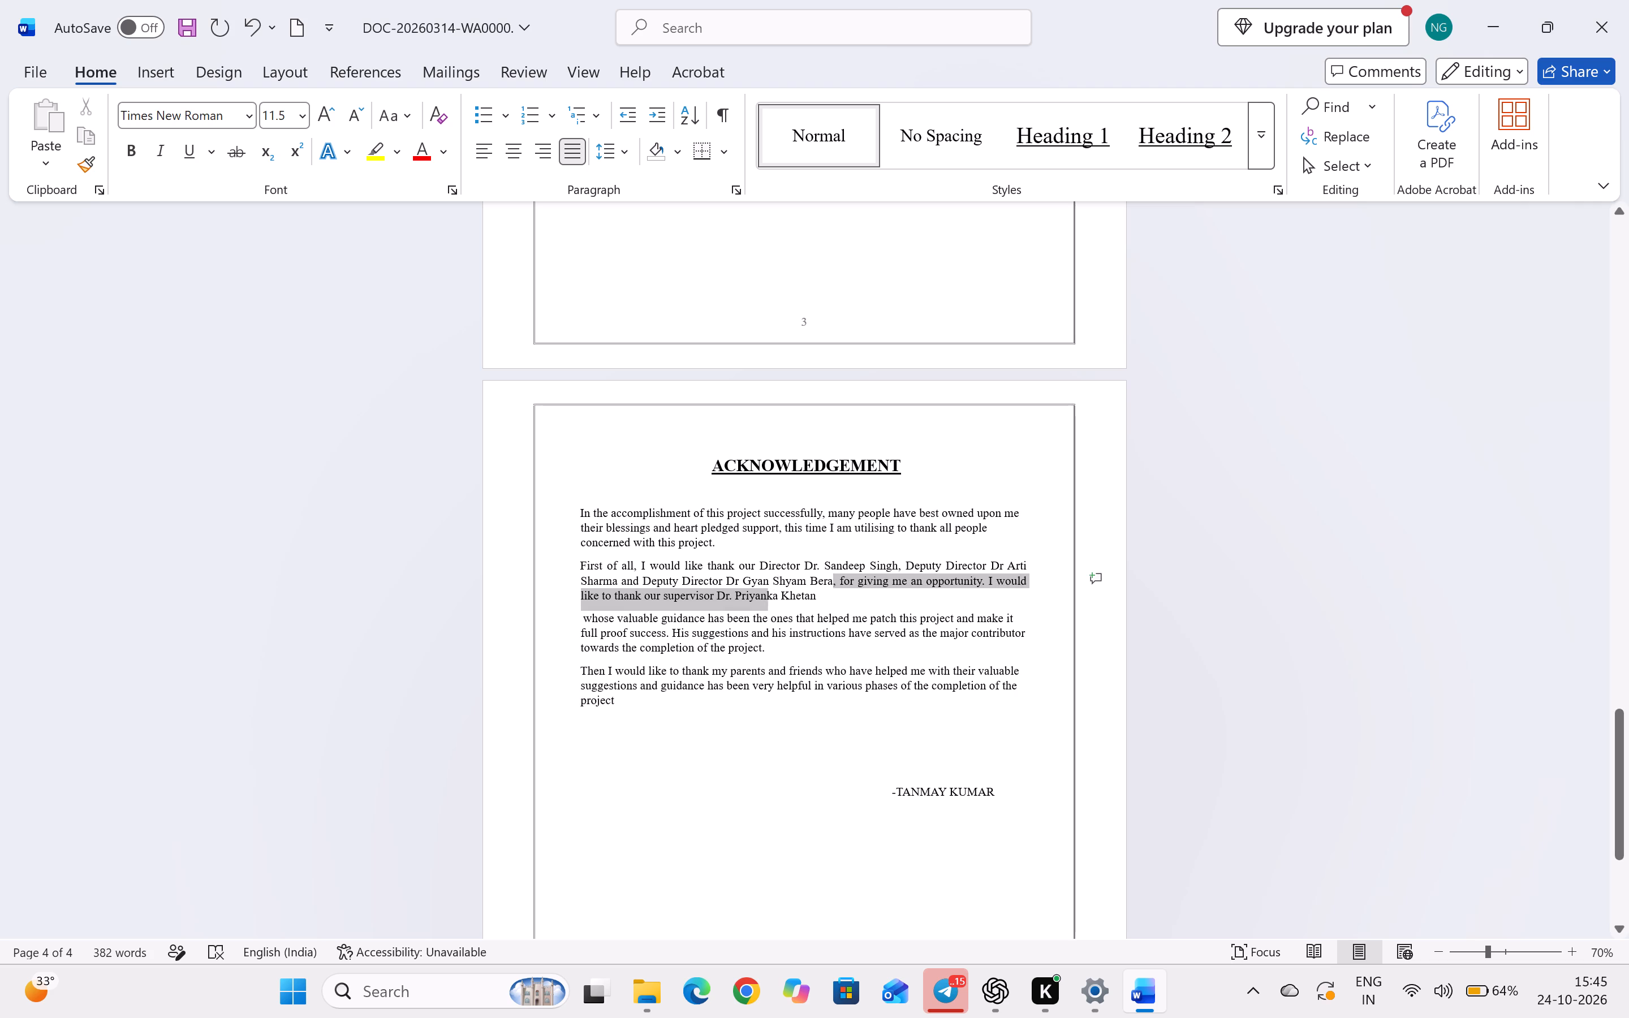
drag(751, 585, 908, 559)
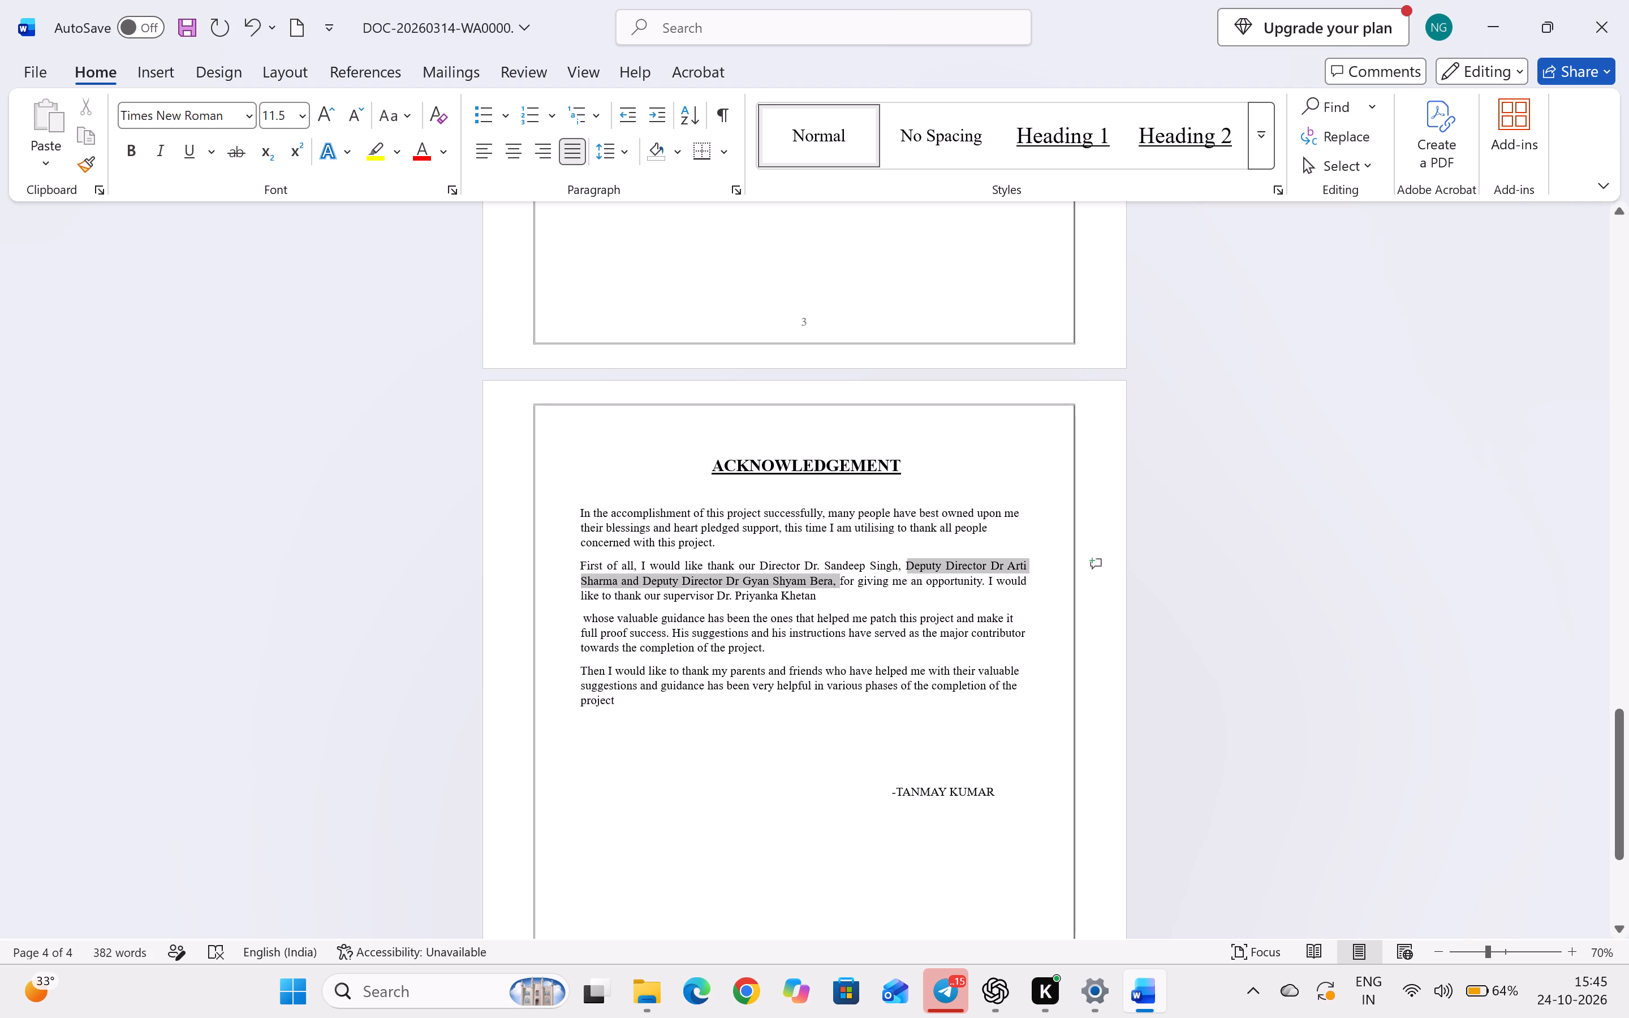
drag(908, 559, 902, 564)
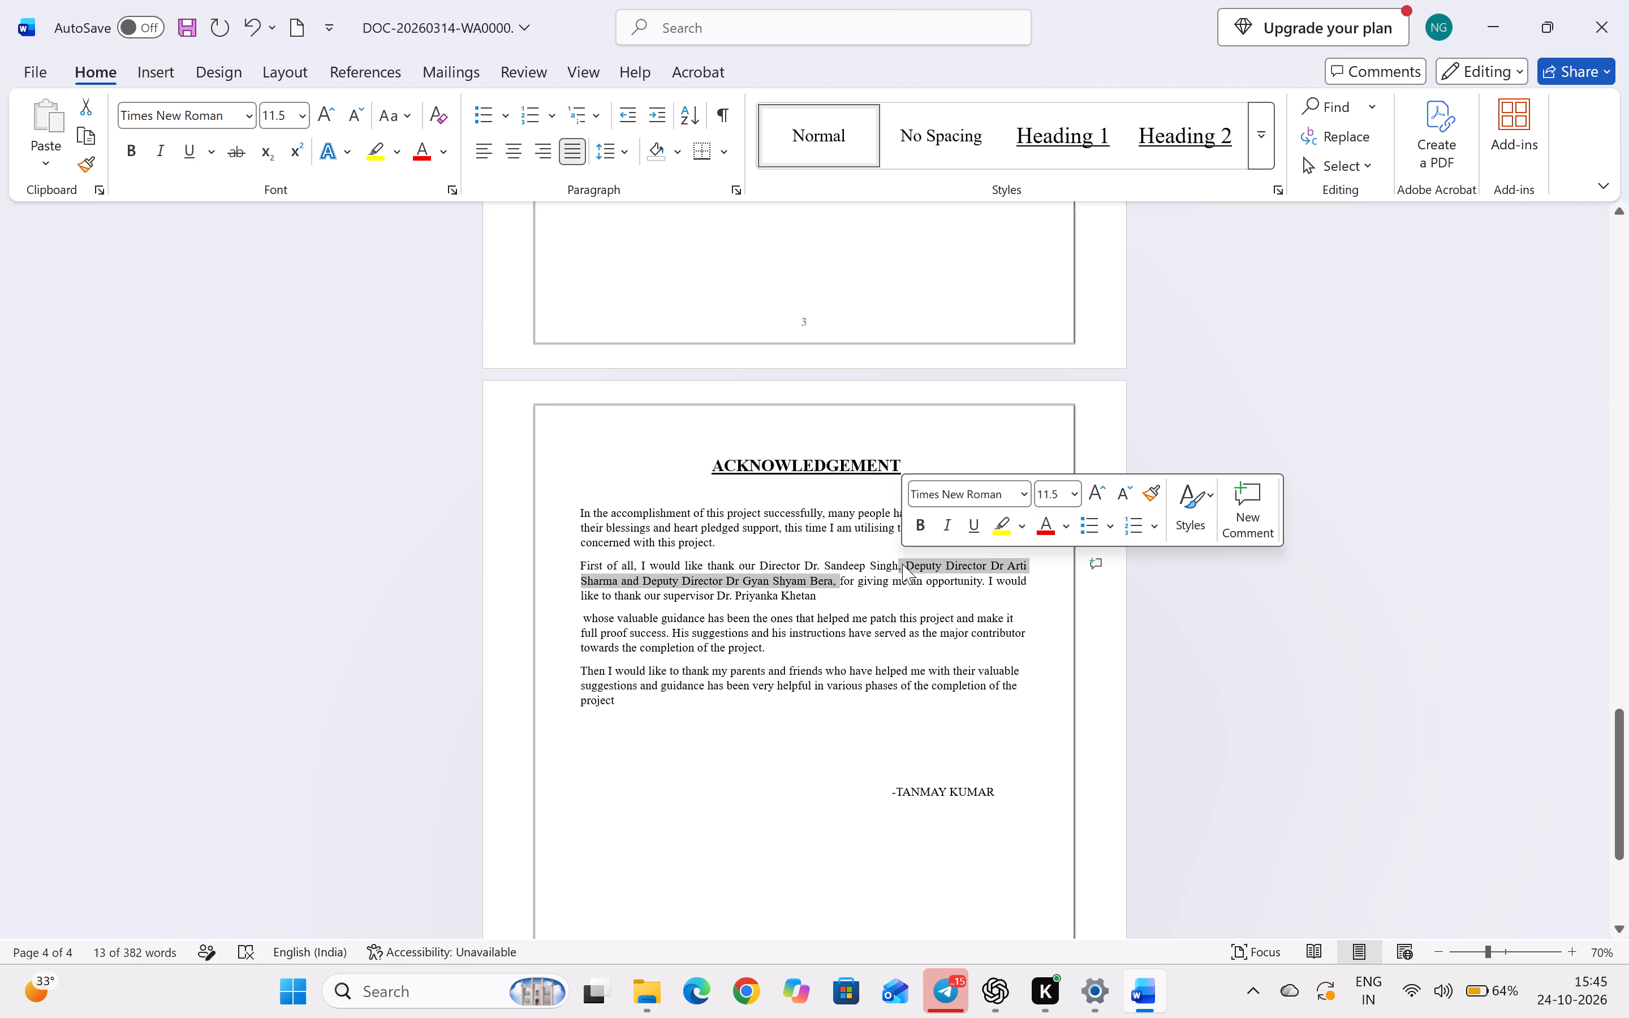
key(BackSpace)
text(,)
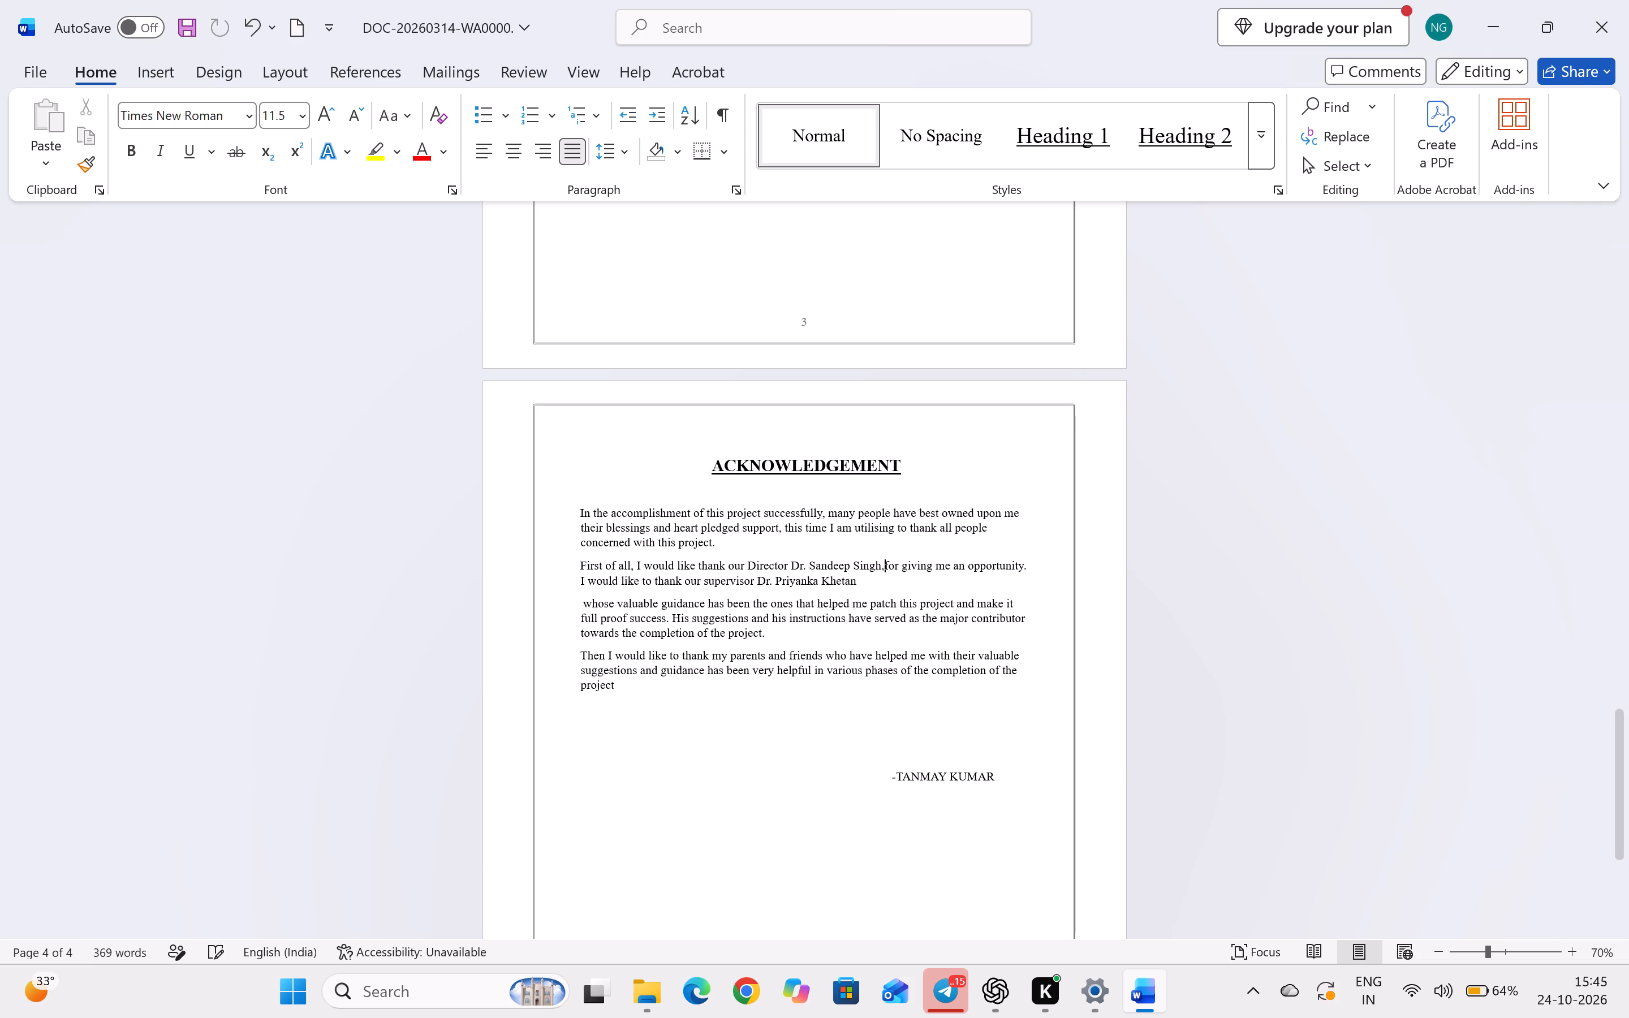
key(space)
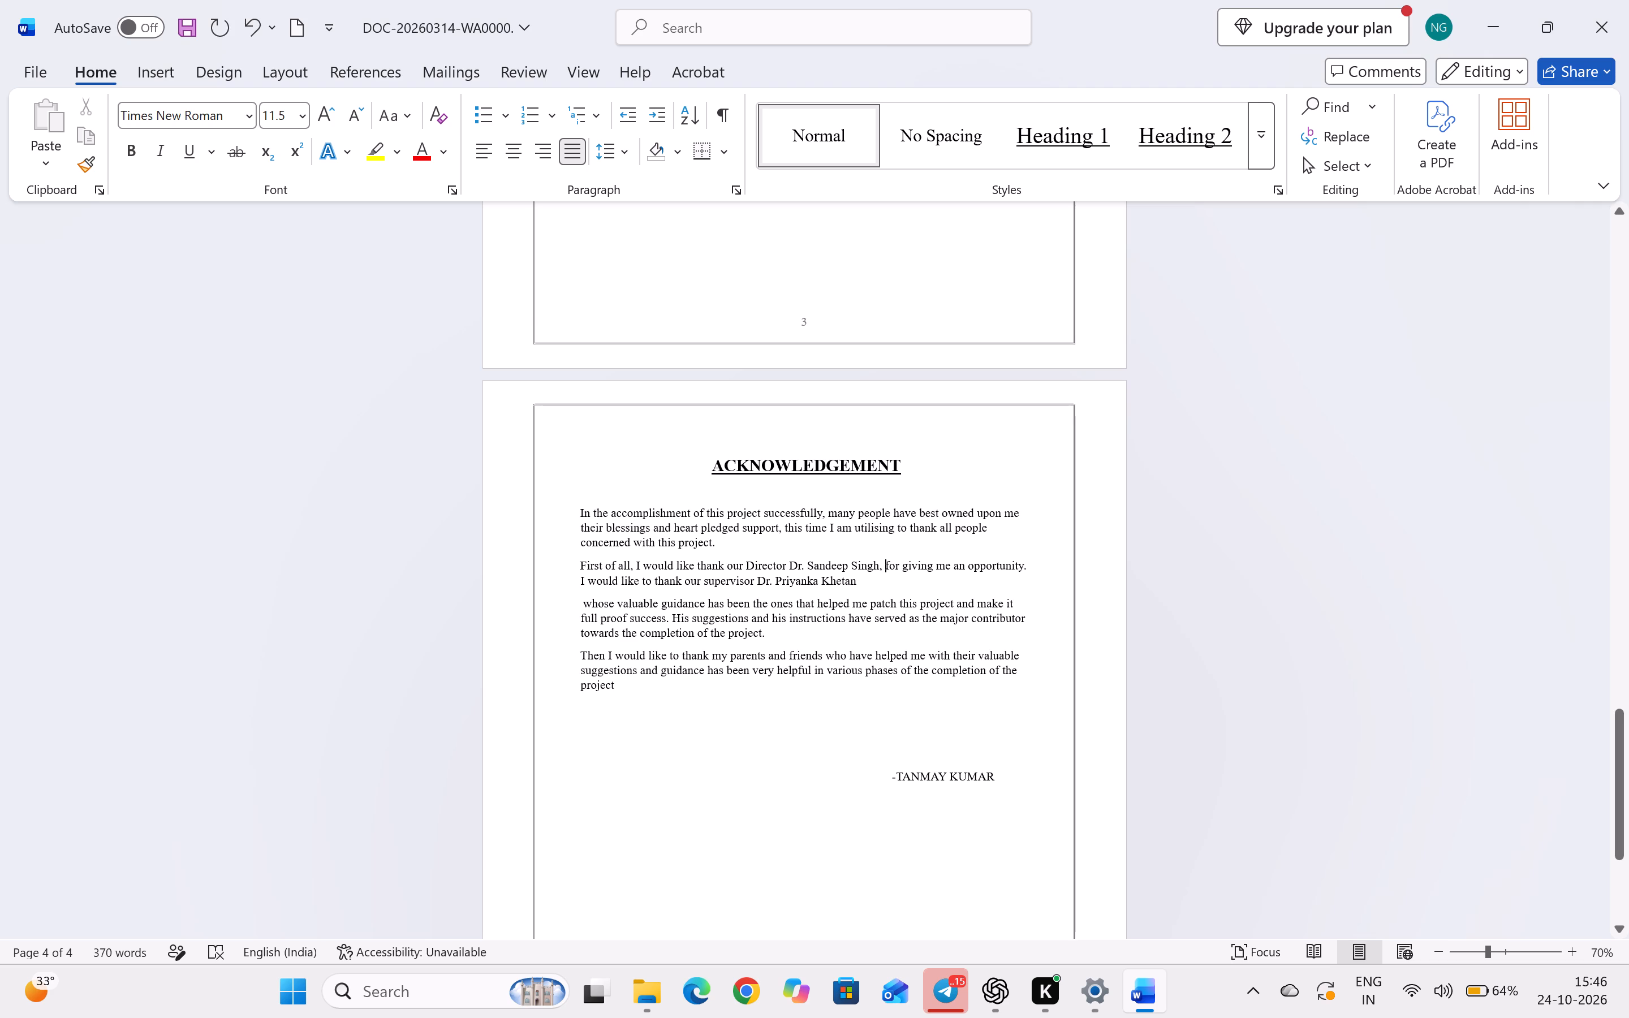
Delete the supervisor's title and name after "I would like to thank our supervisor" in the acknowledgement.
click(871, 584)
key(BackSpace)
key(BackSpace)
key(BackSpace)
key(BackSpace)
key(BackSpace)
key(BackSpace)
key(BackSpace)
key(BackSpace)
key(BackSpace)
key(BackSpace)
key(BackSpace)
key(BackSpace)
key(BackSpace)
key(BackSpace)
key(BackSpace)
key(BackSpace)
key(BackSpace)
key(BackSpace)
key(BackSpace)
key(BackSpace)
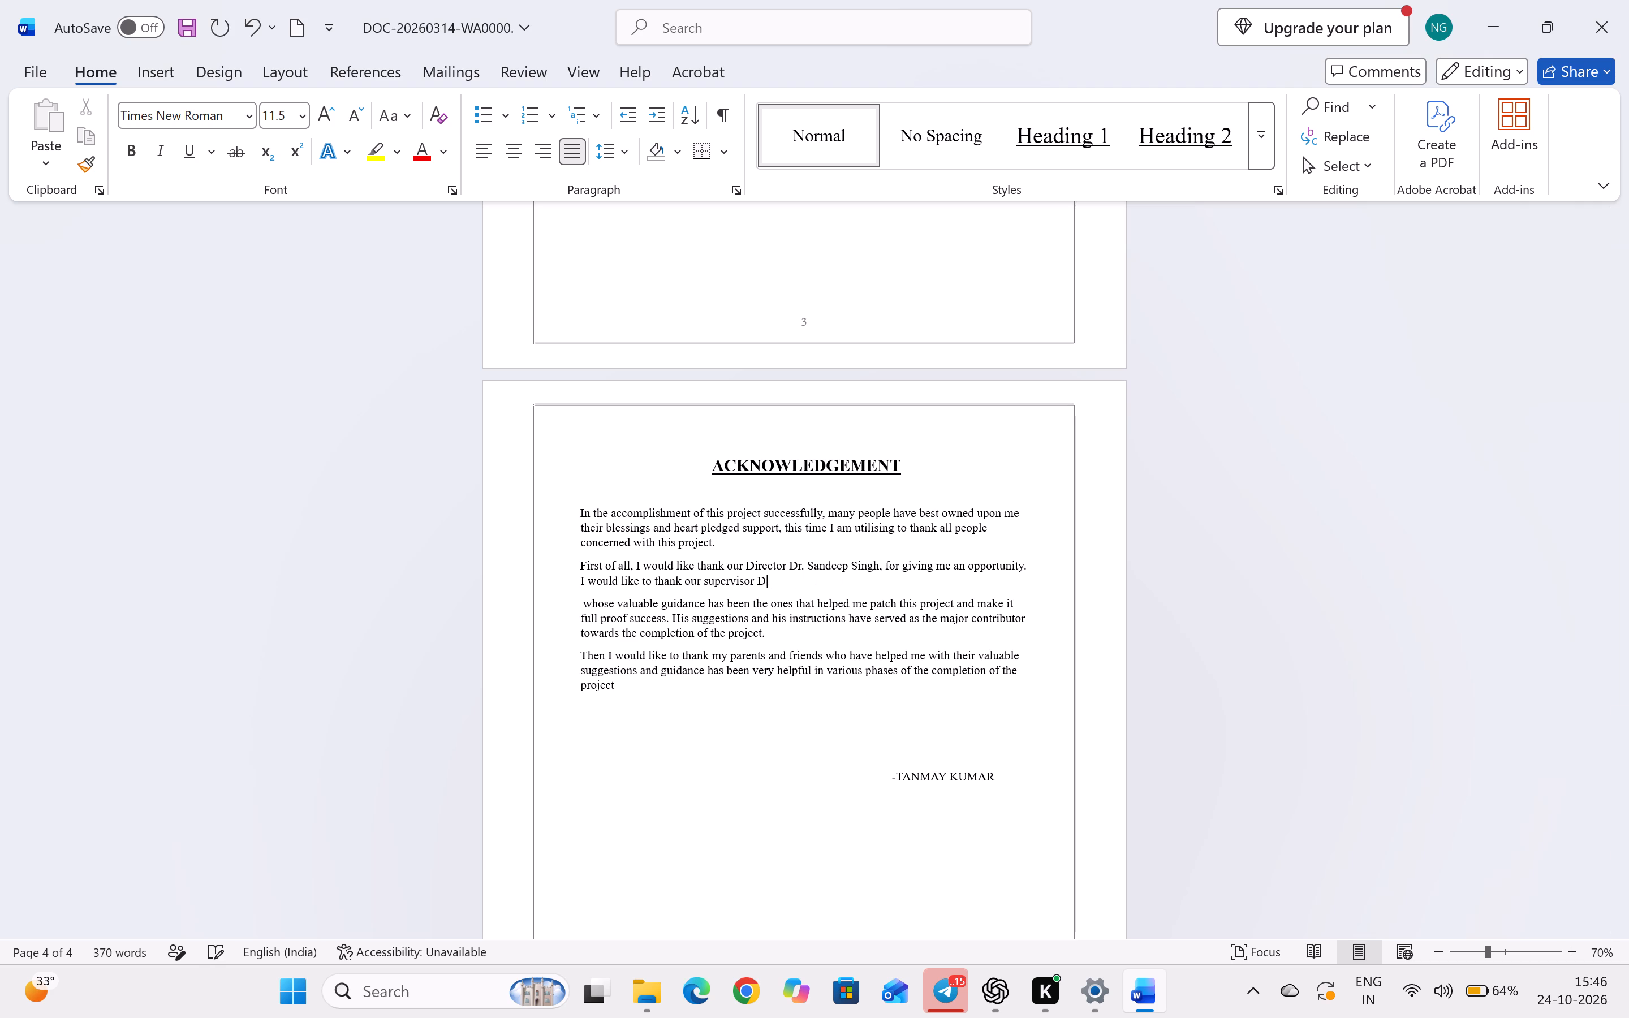
key(BackSpace)
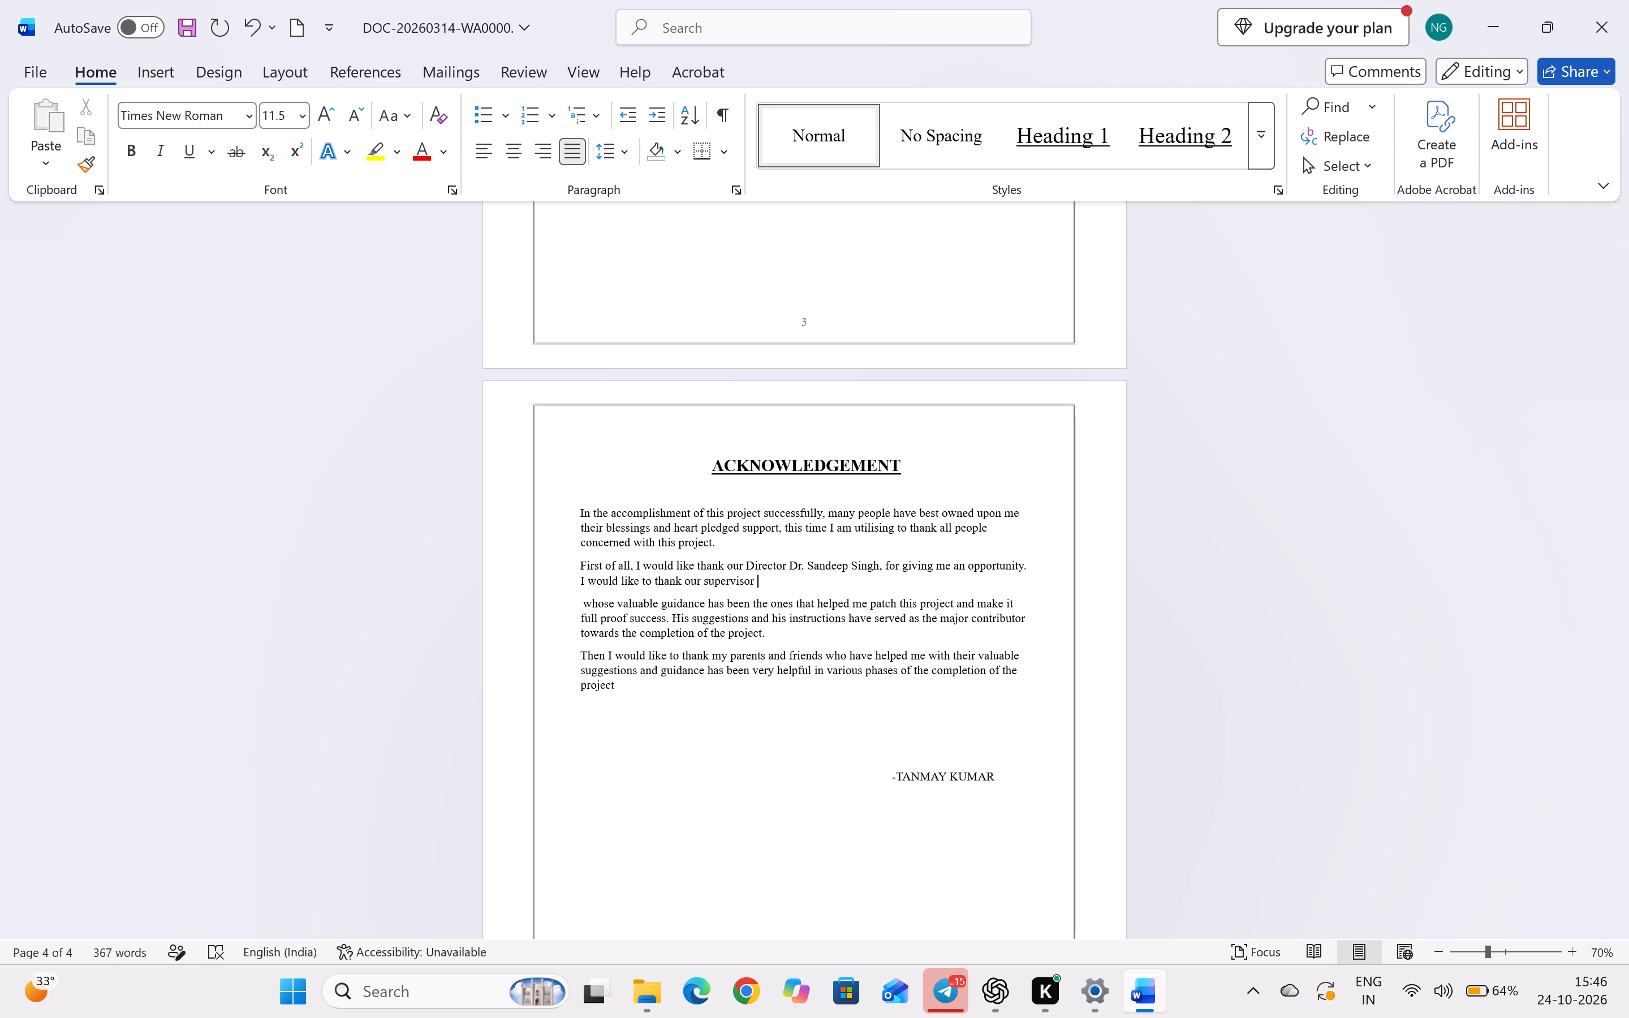
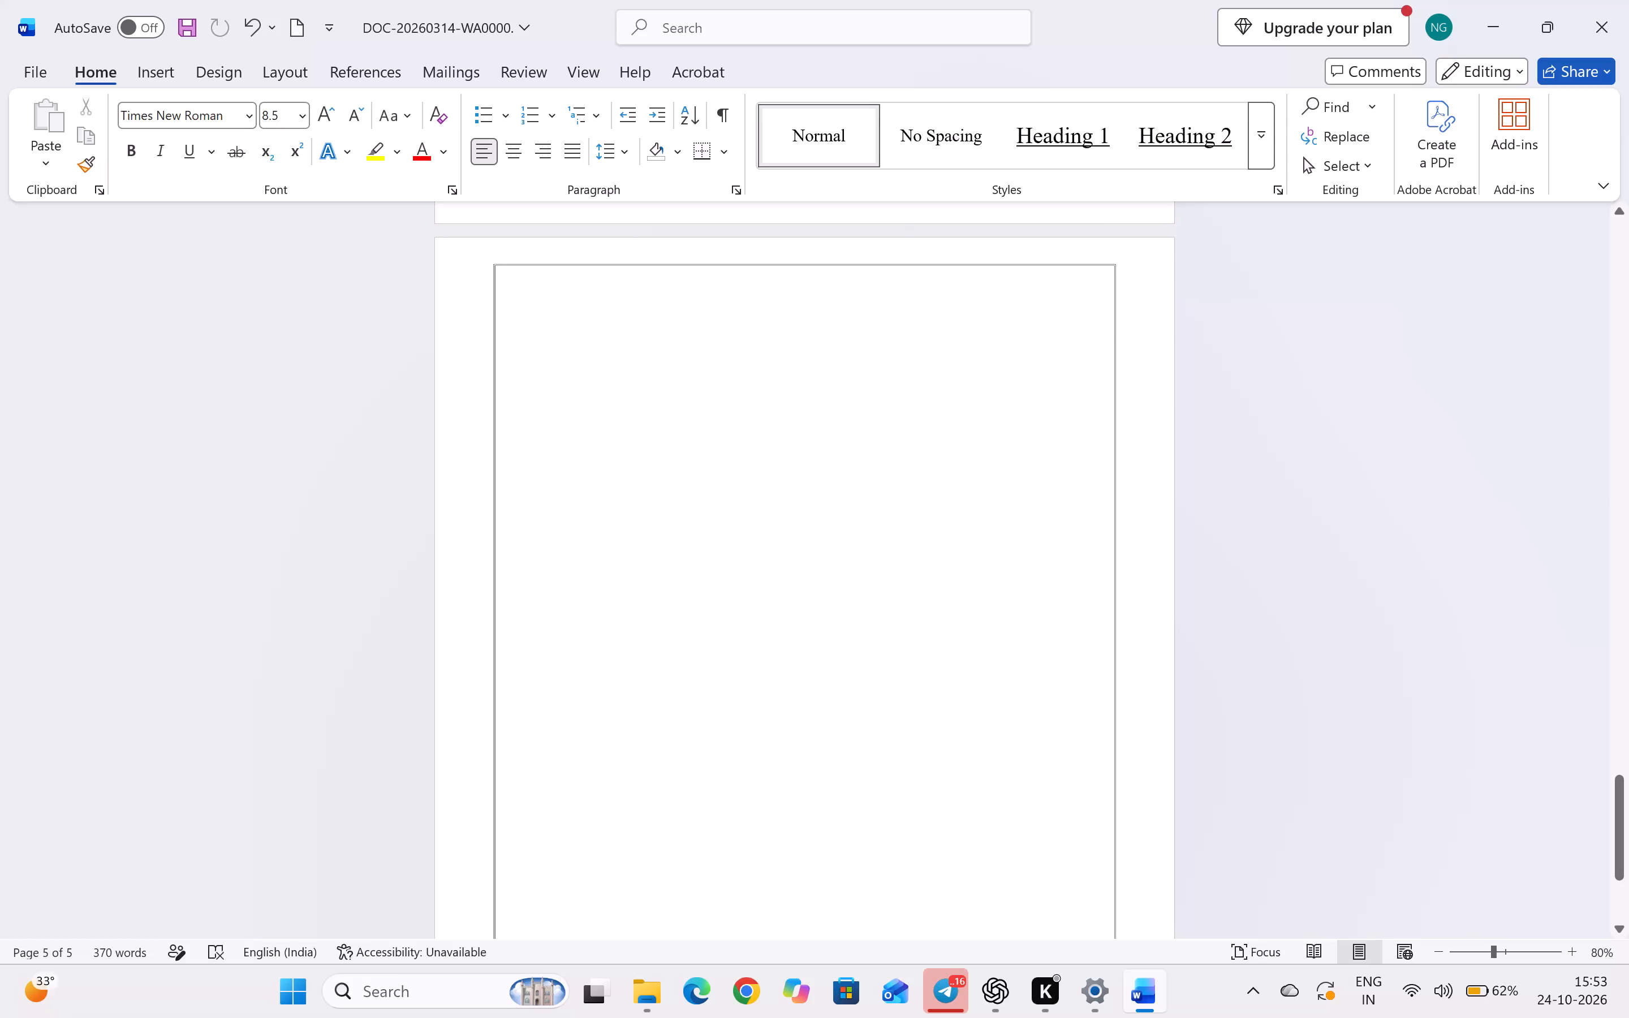
Centre the first line of the blank fifth page and set its font size to 18.
click(511, 136)
click(511, 147)
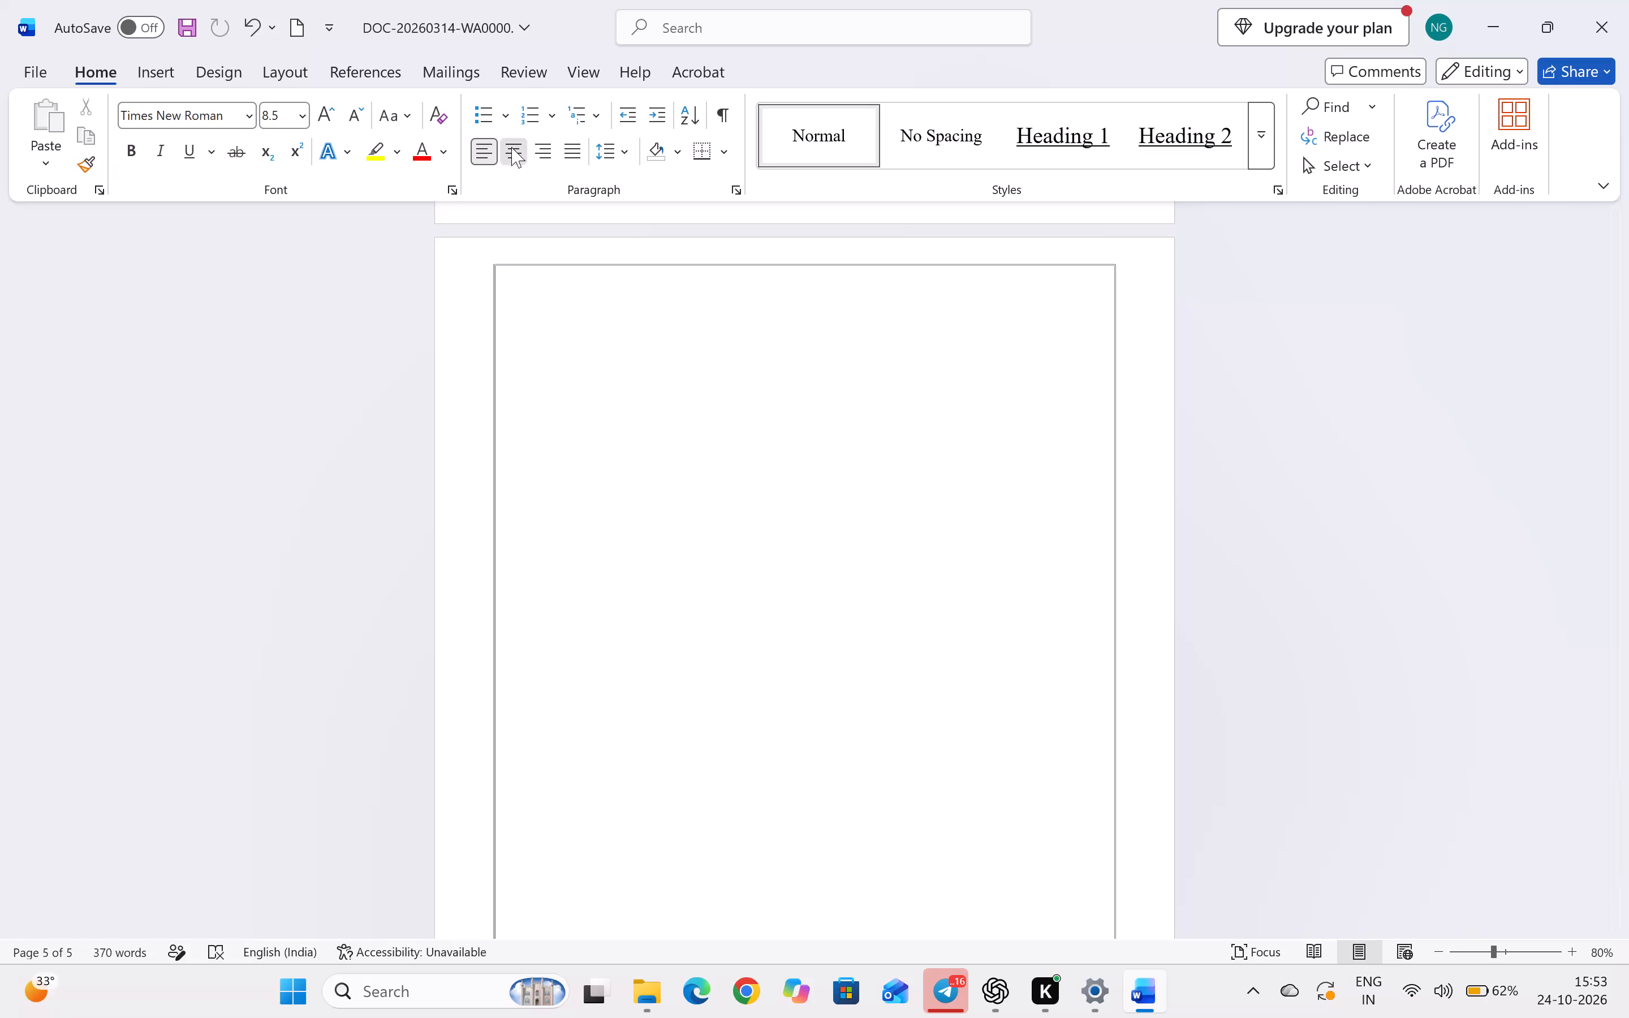
click(307, 106)
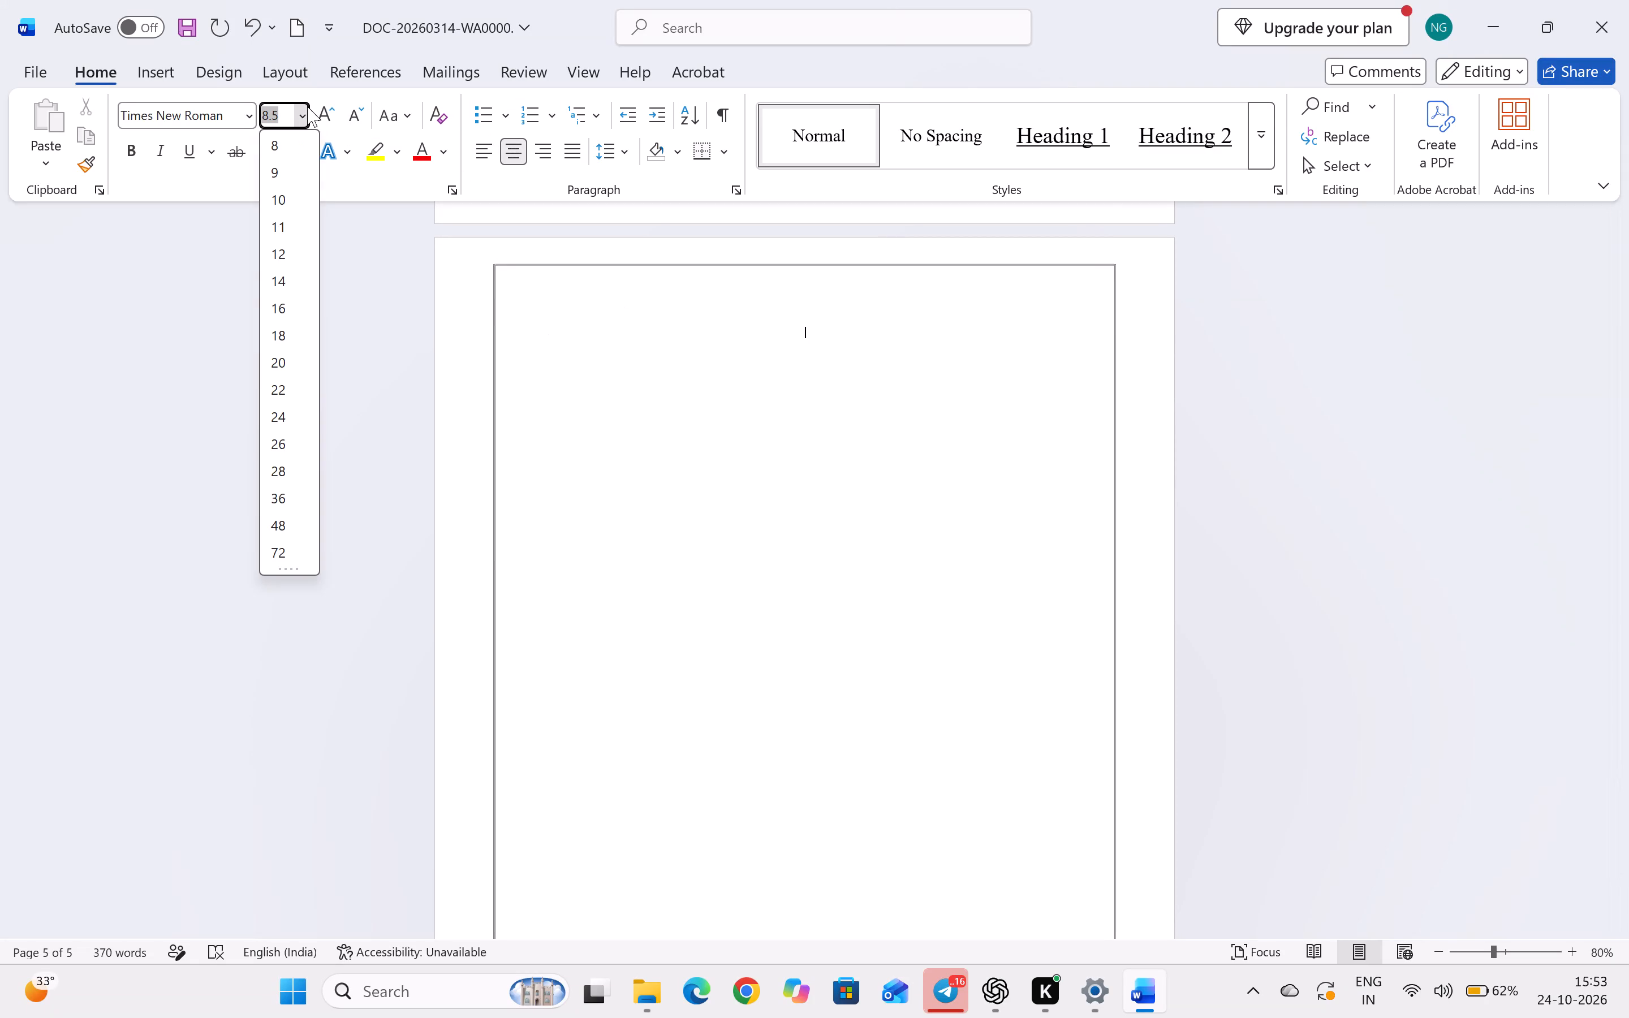
click(285, 330)
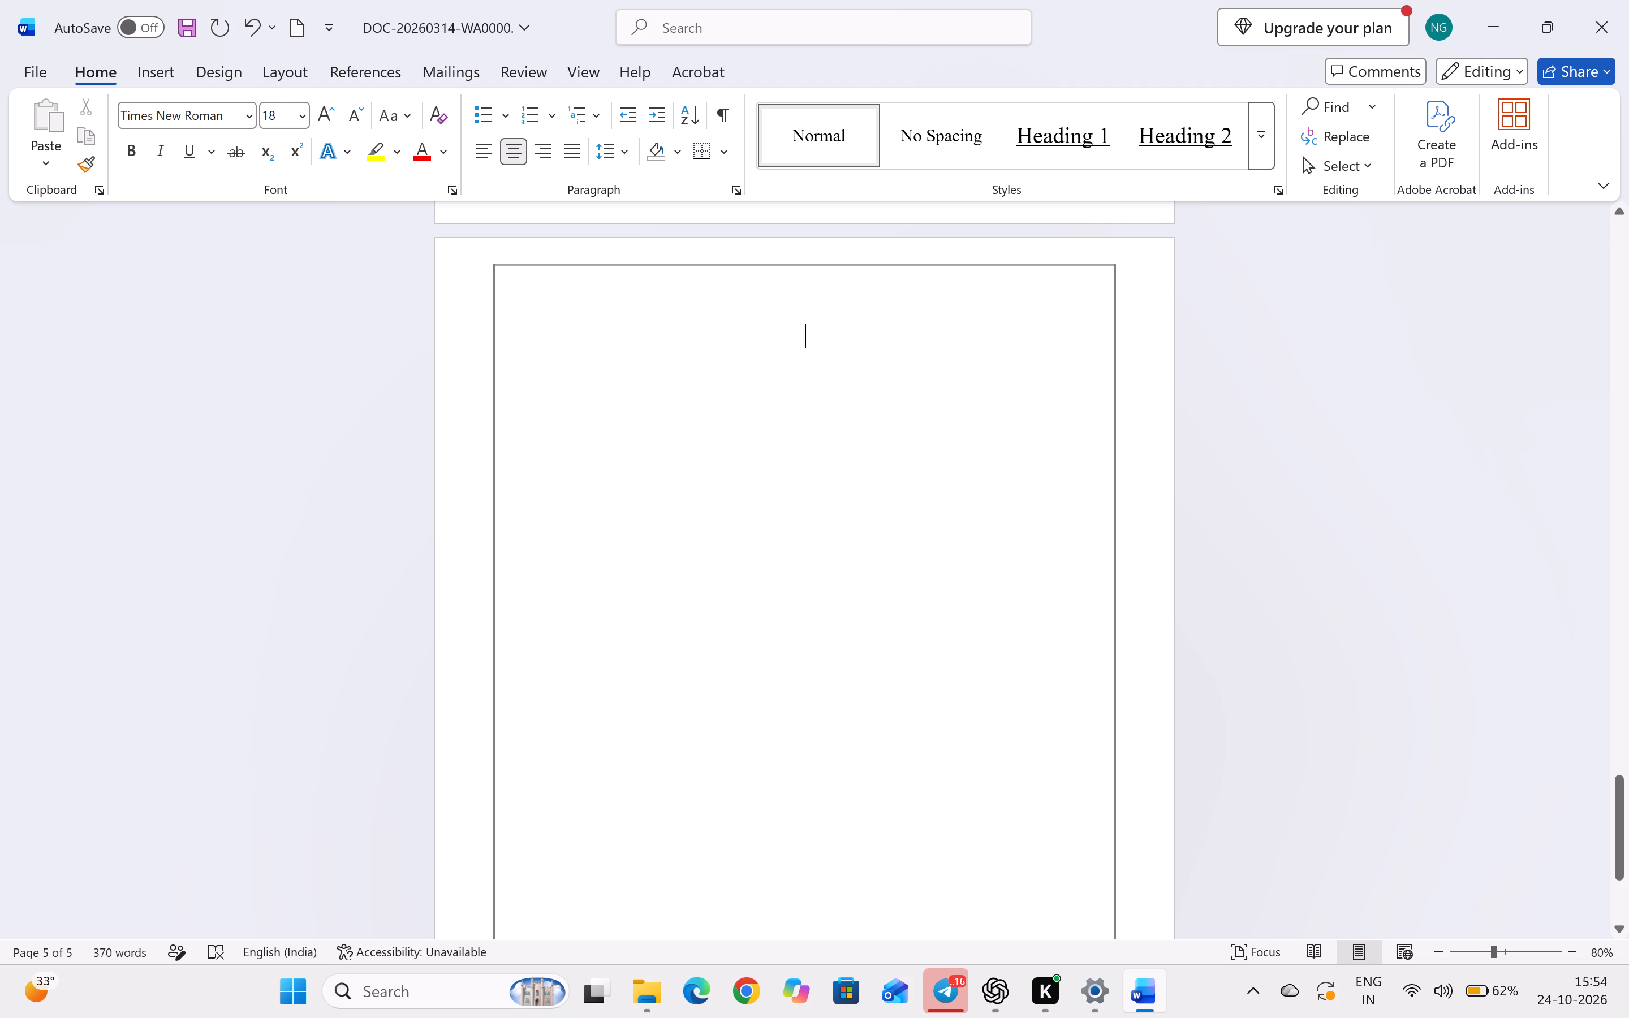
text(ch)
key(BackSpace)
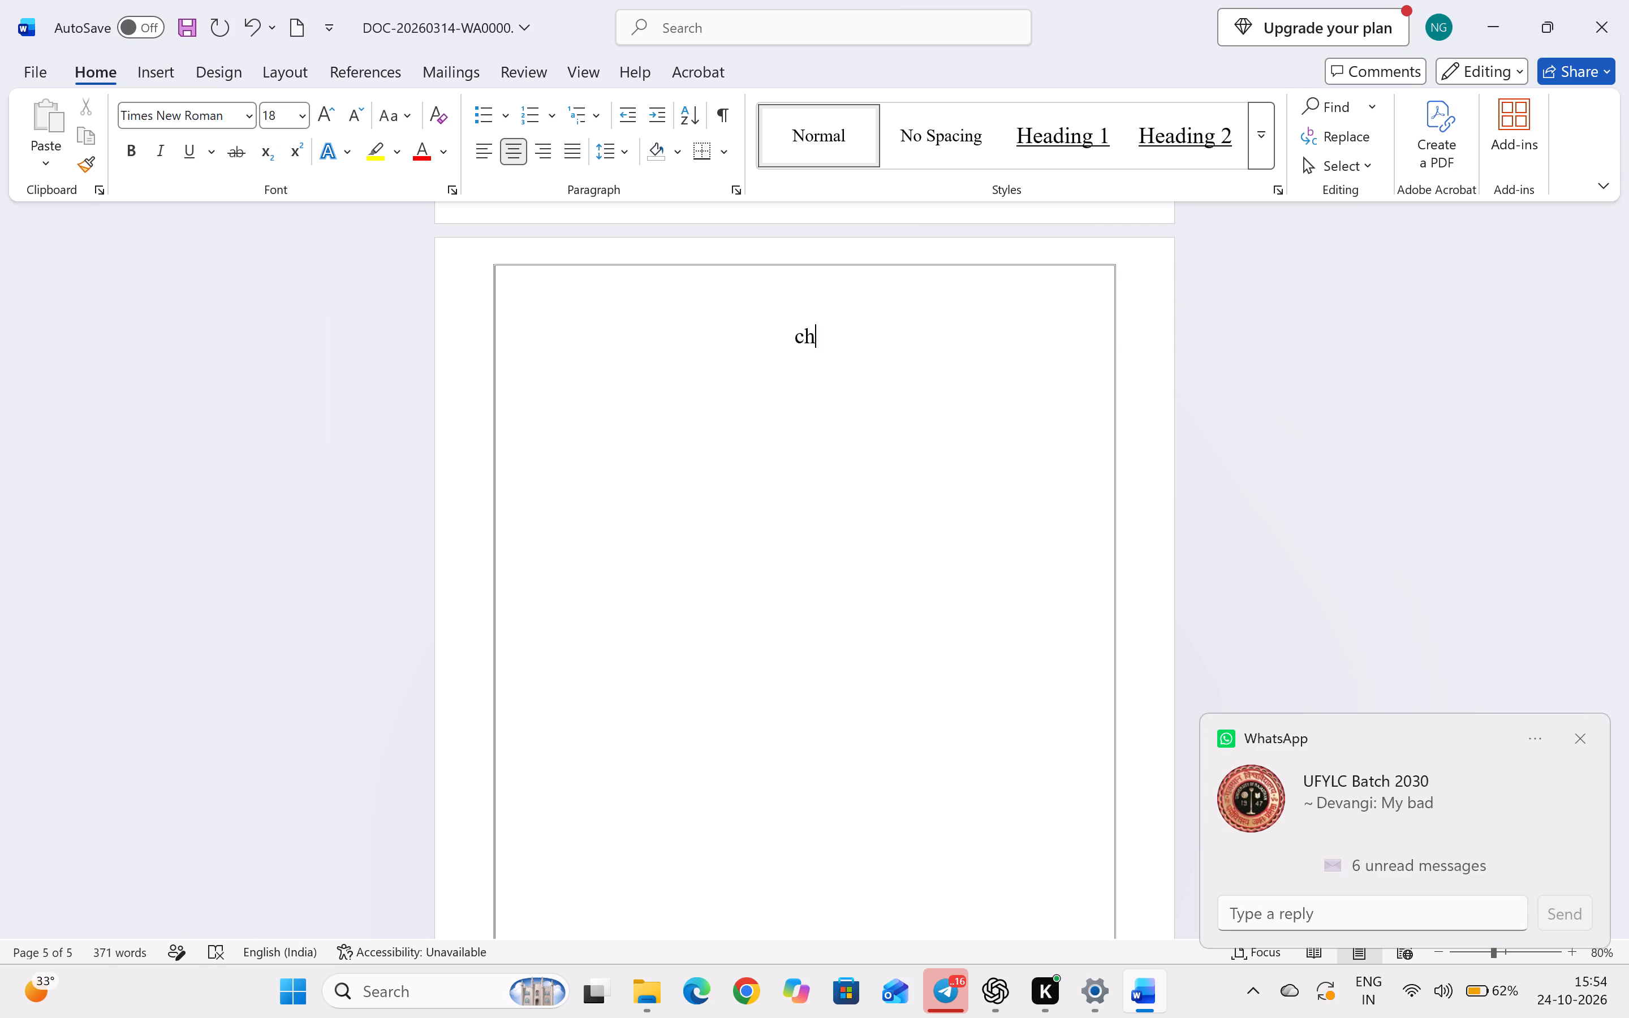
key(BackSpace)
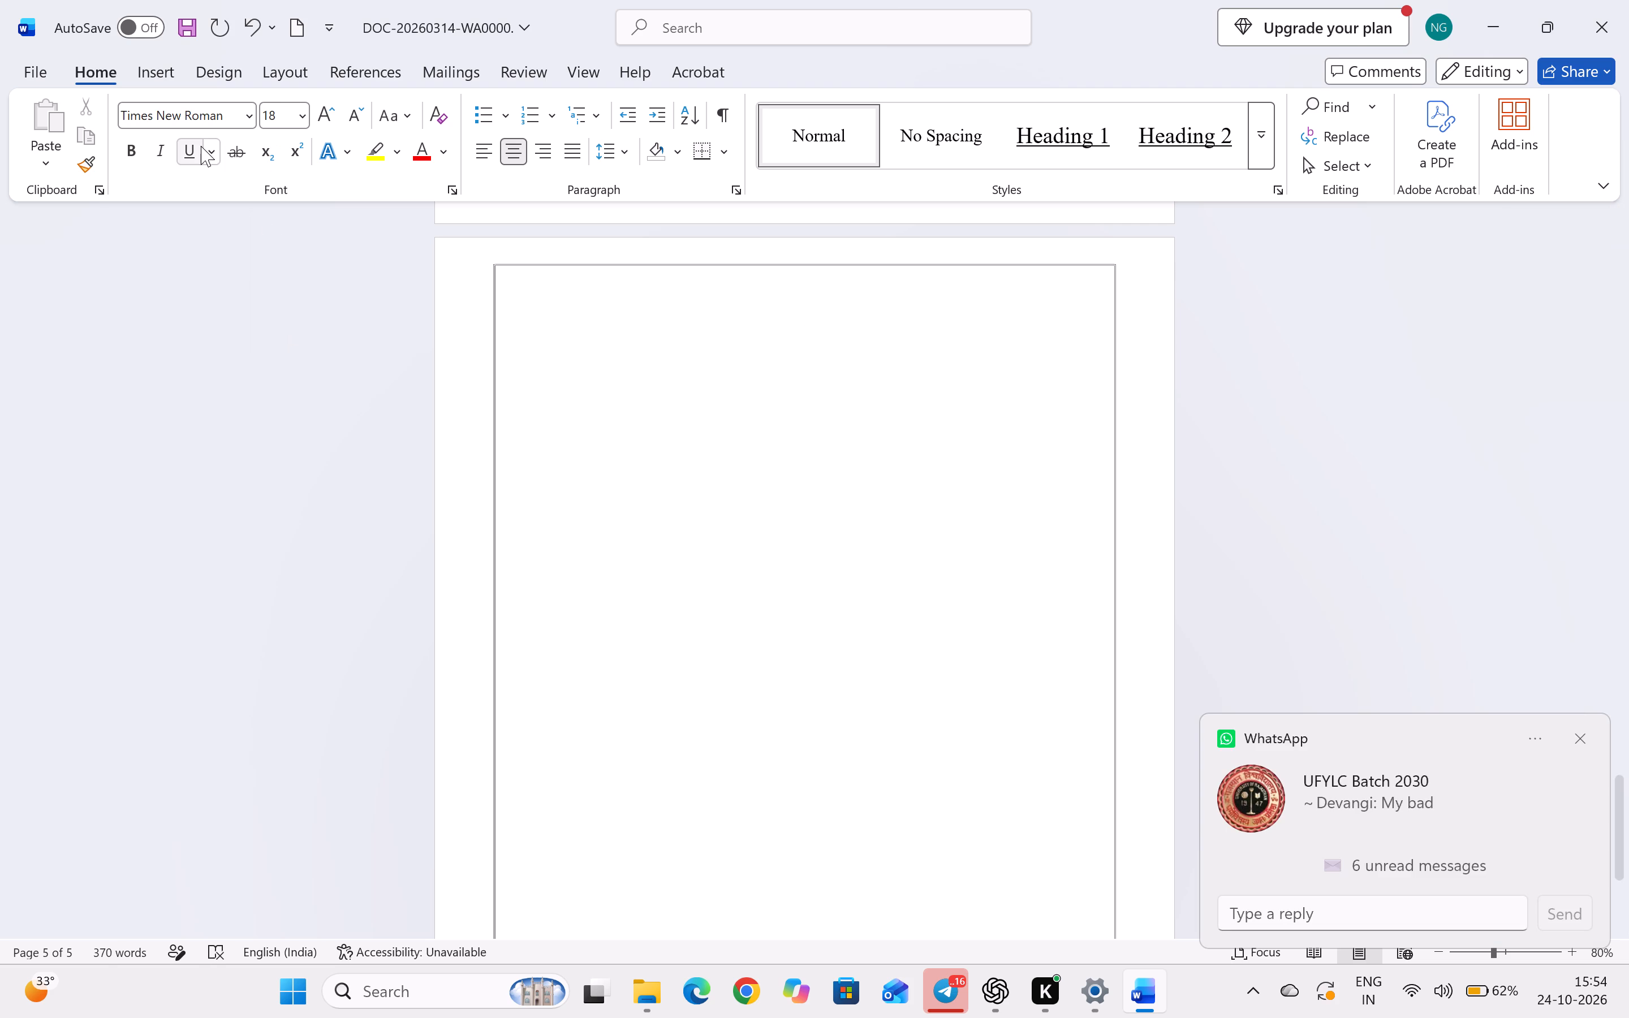
Apply bold and underline formatting to the empty centred line at the start of the fifth page.
click(129, 154)
click(211, 143)
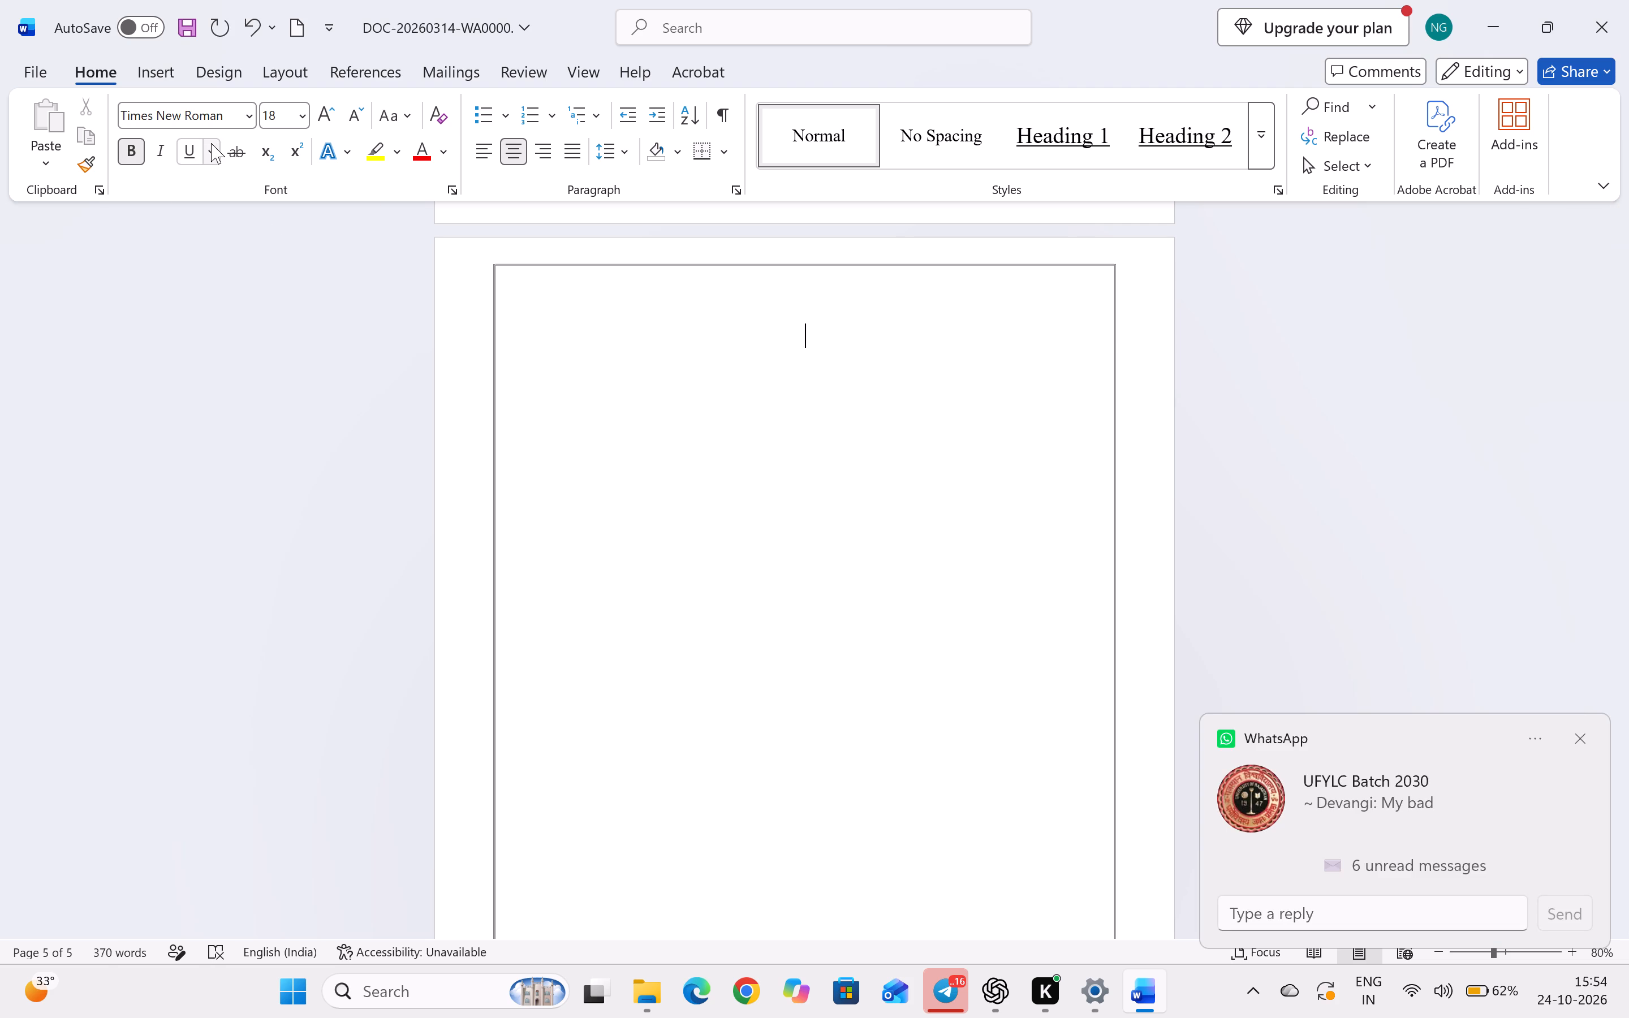
click(240, 176)
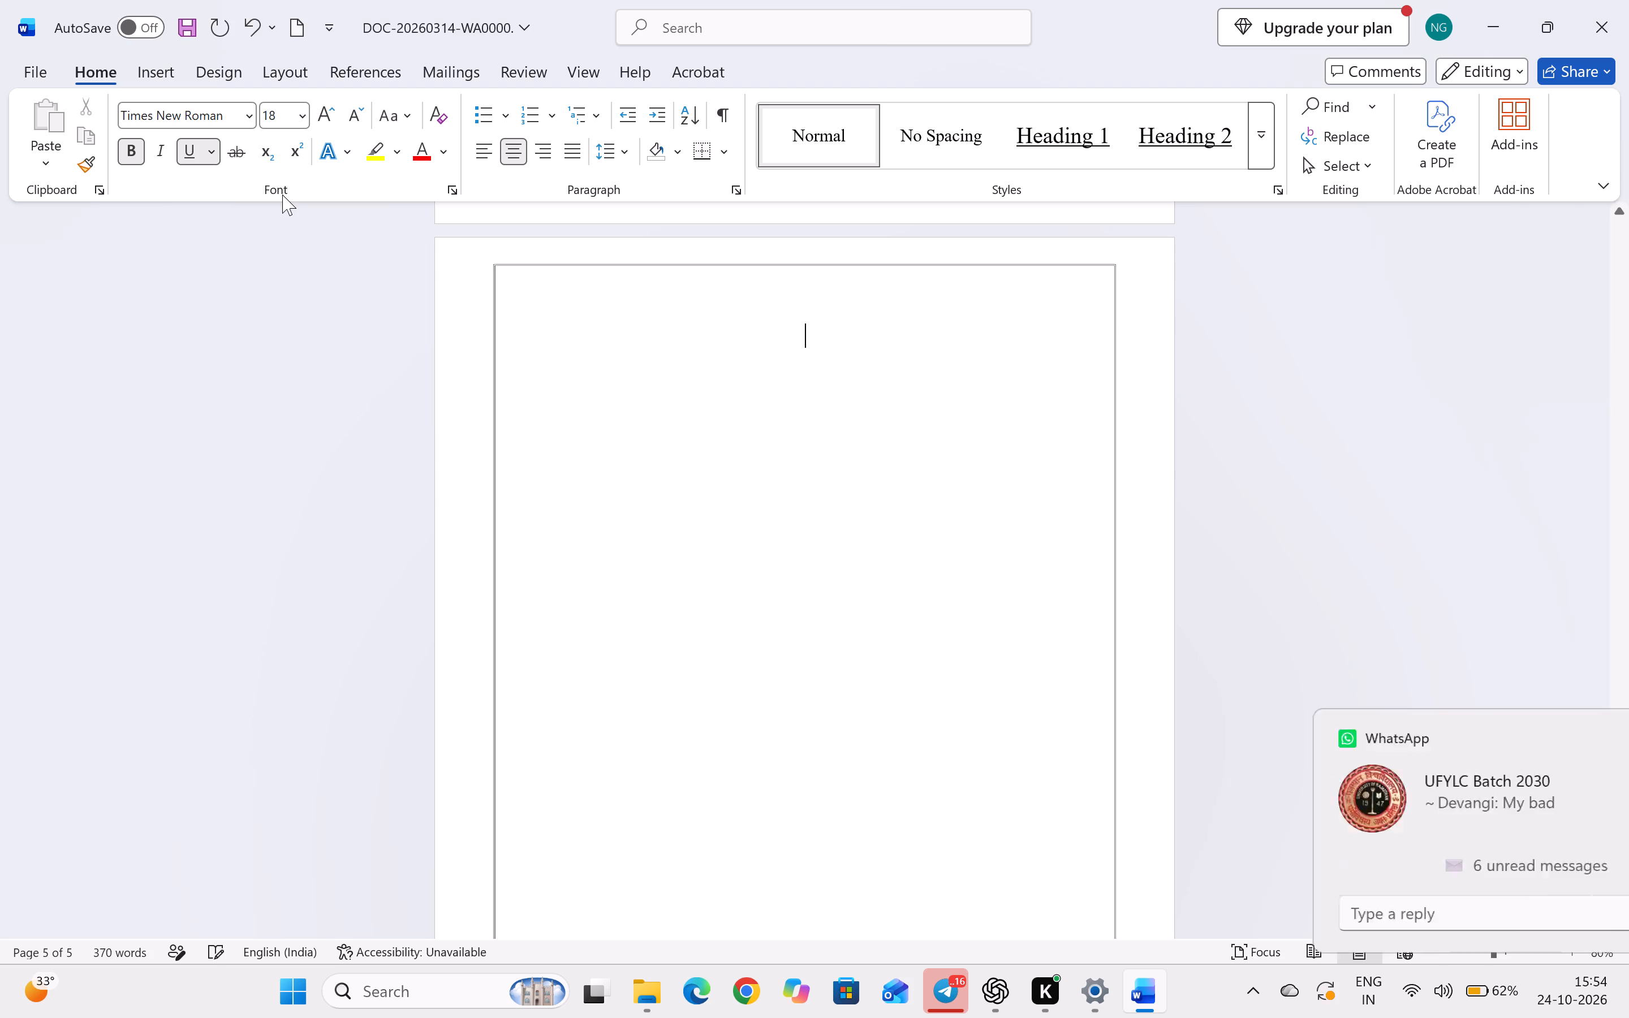
click(211, 148)
click(274, 229)
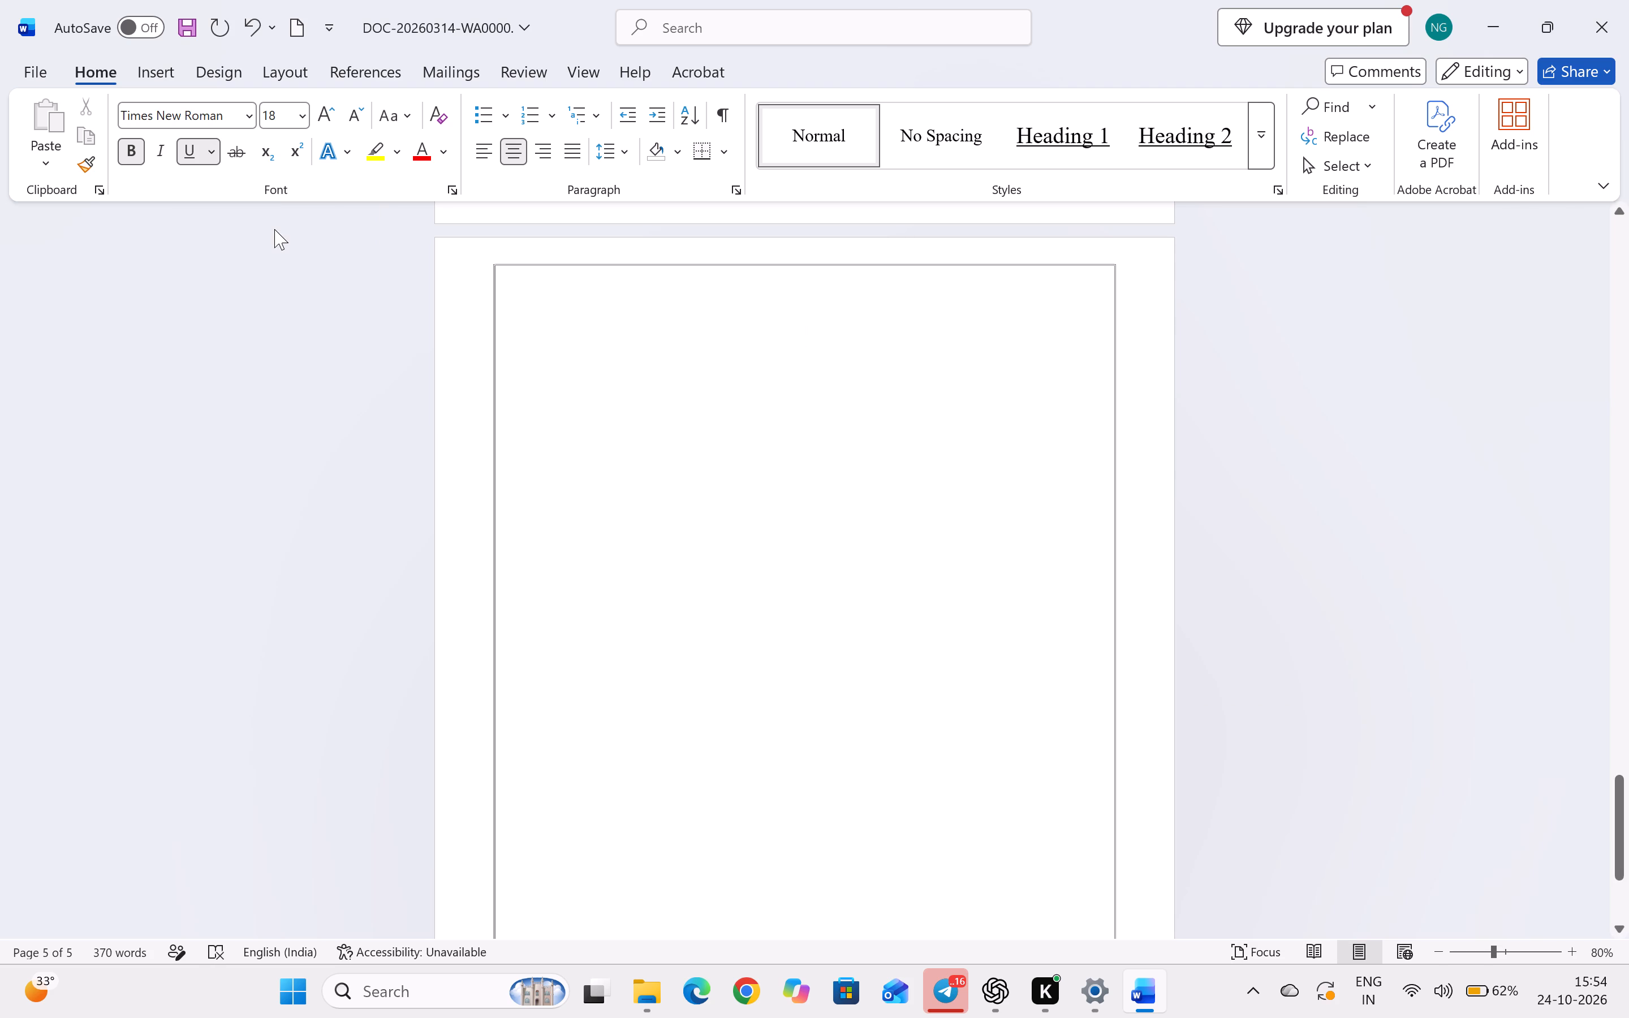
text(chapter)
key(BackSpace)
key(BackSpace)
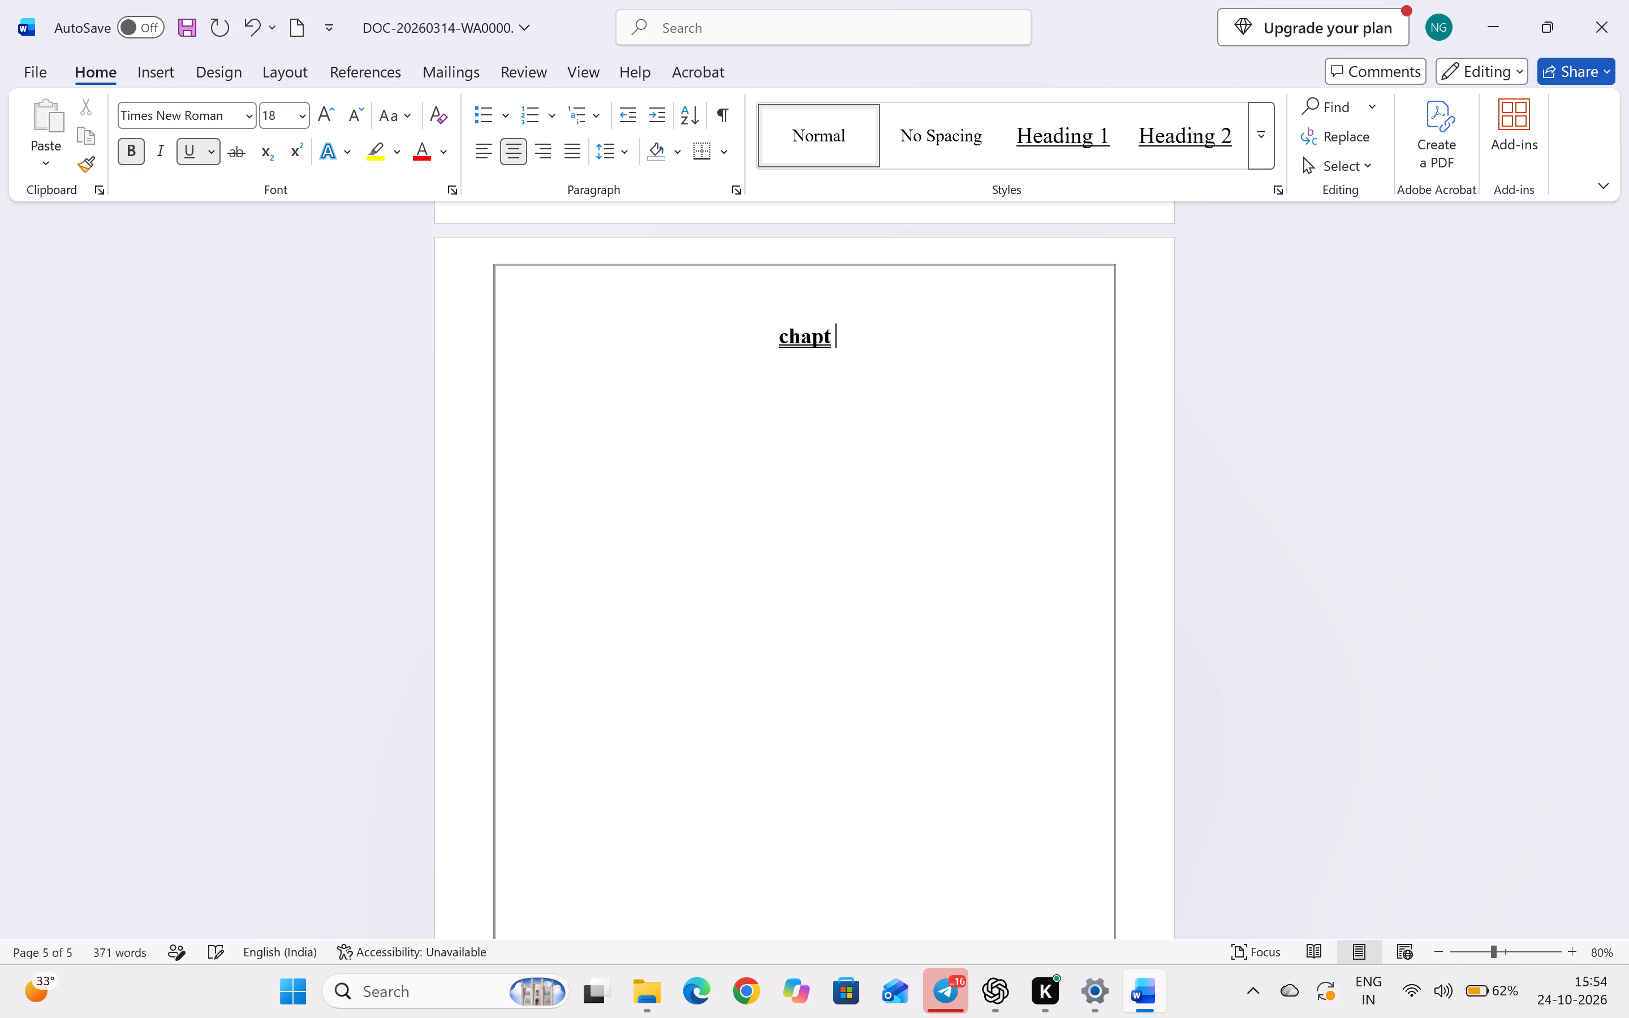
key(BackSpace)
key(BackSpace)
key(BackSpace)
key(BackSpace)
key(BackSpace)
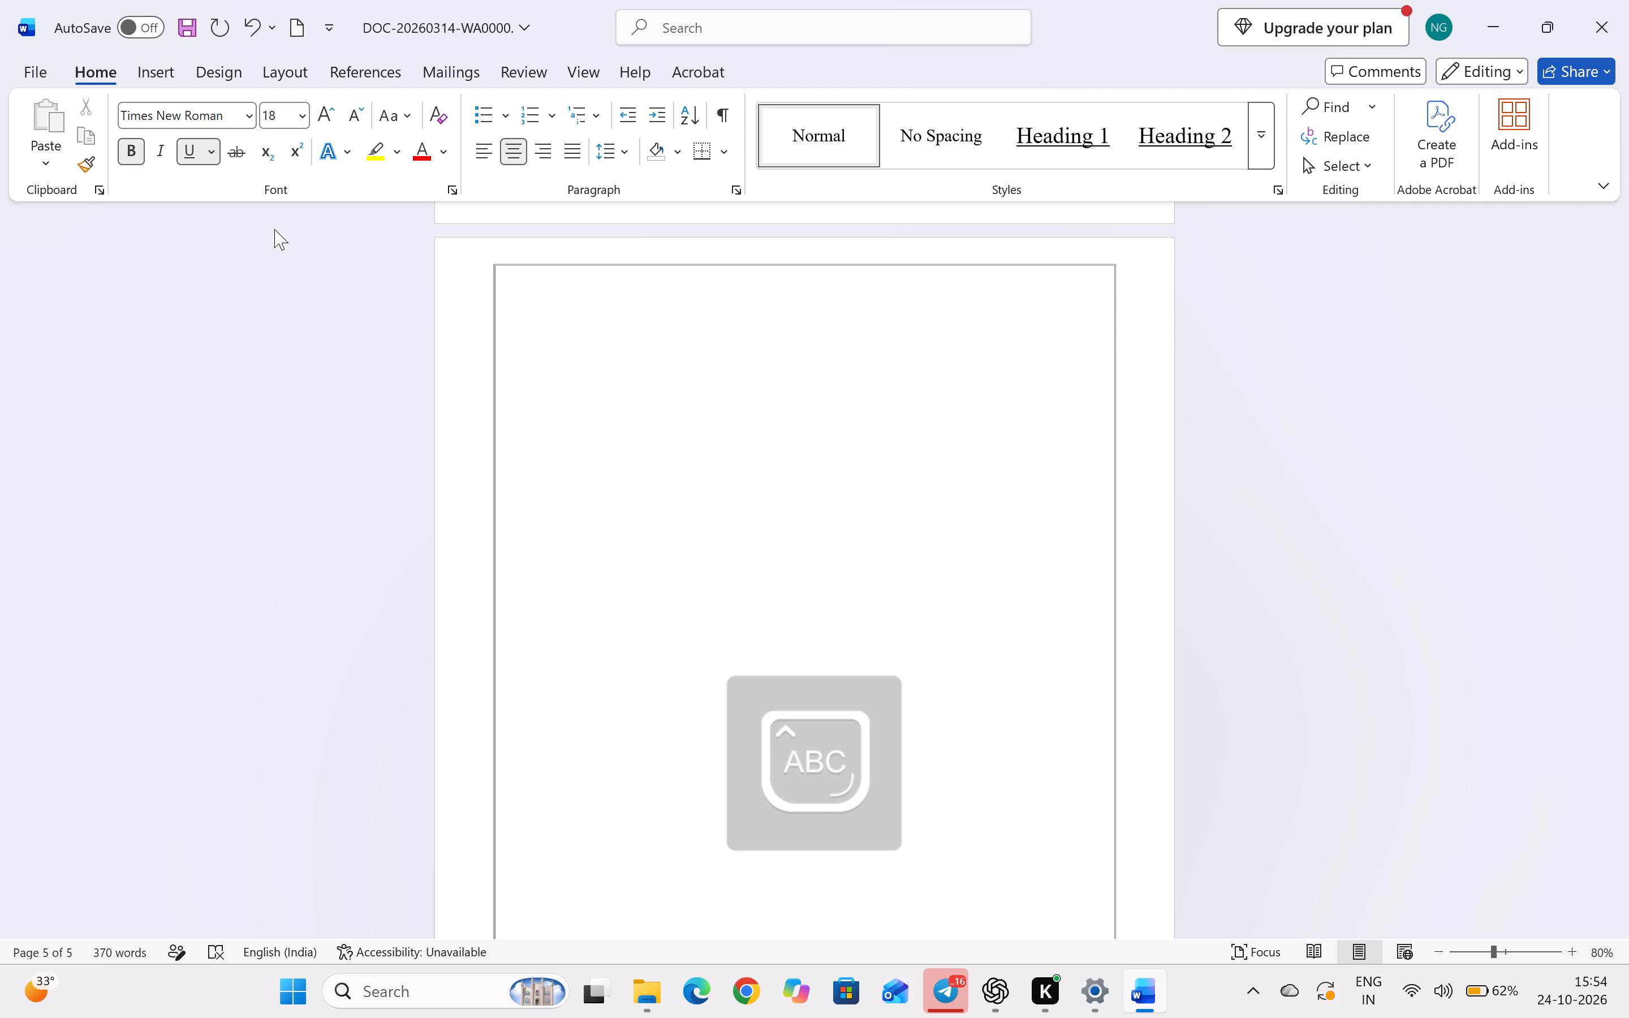
Enter the chapter heading "CHAPTER 1:" in capitals at the top of the blank fifth page.
text(CHAPTER 1)
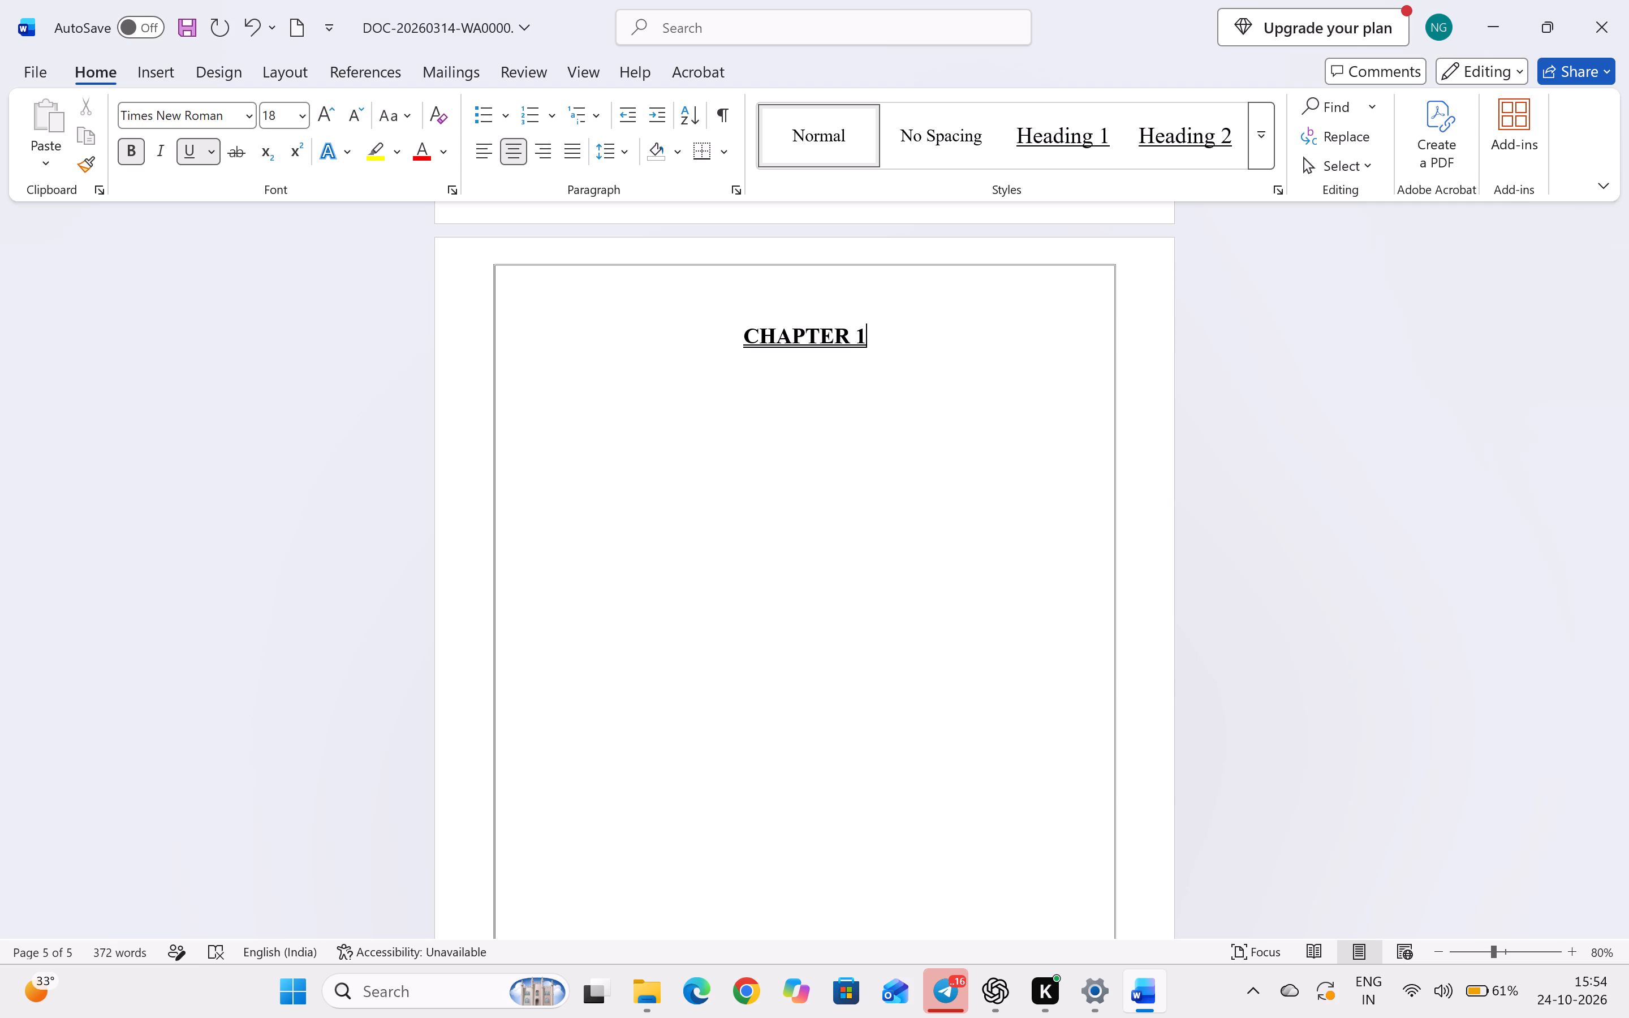
key(shift+colon)
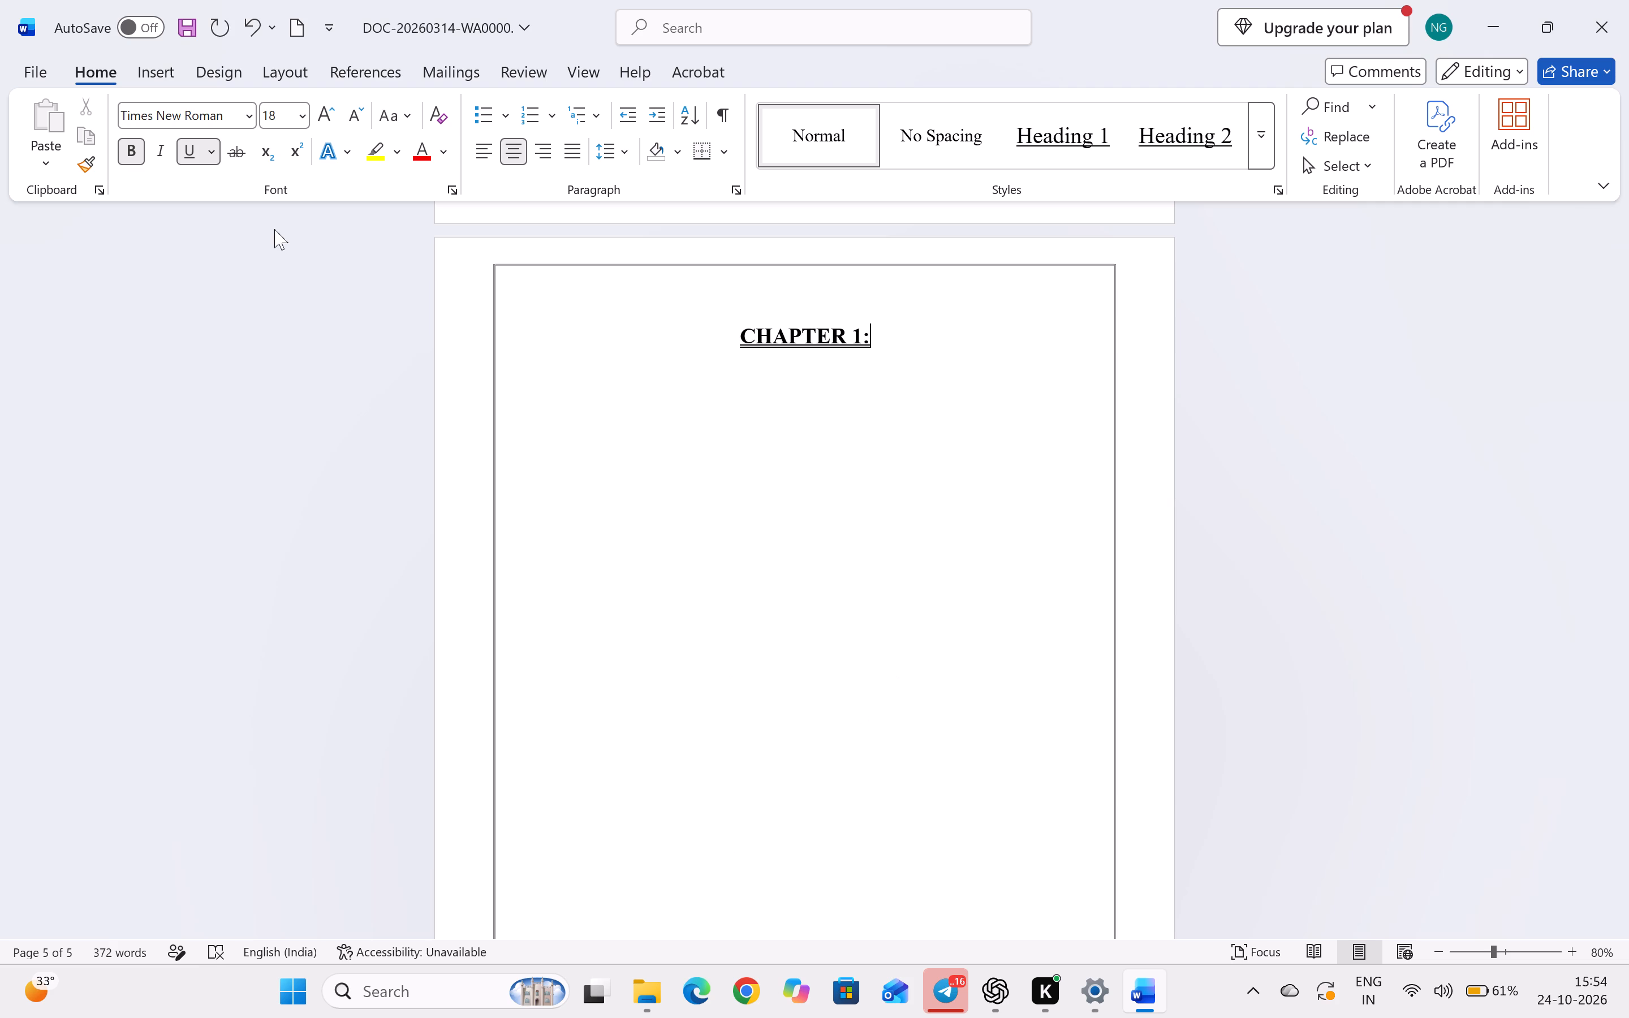
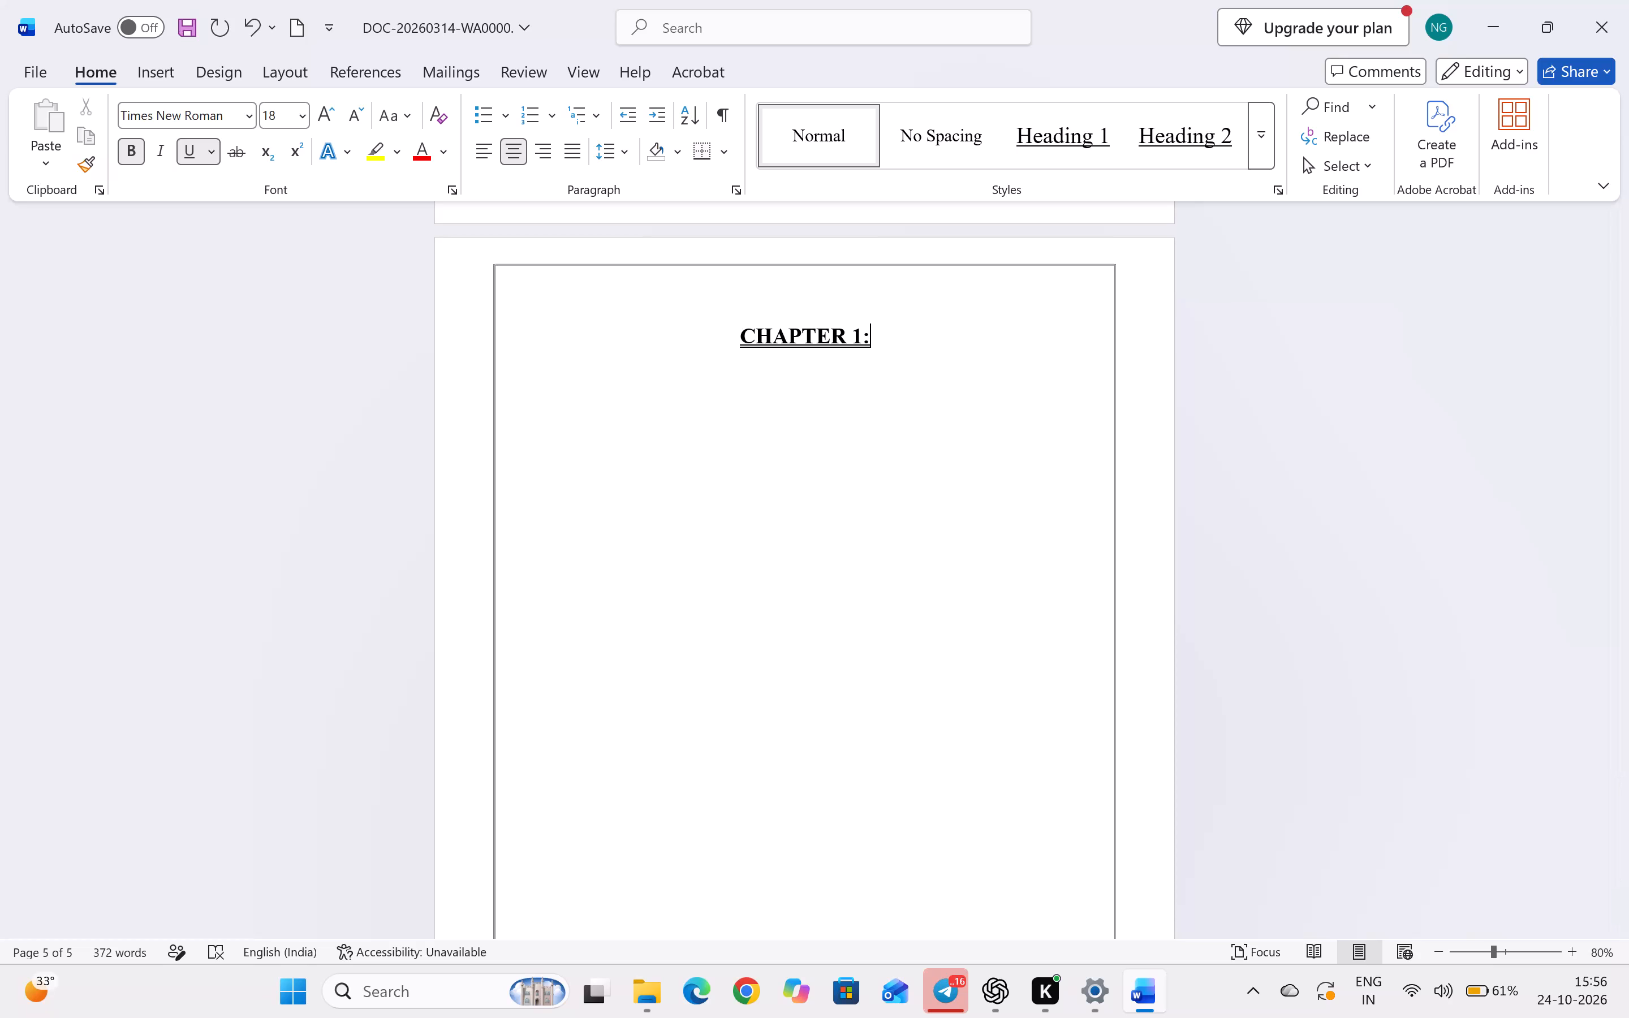
Review the project's front matter, from the cover page through the certificate, declaration and acknowledgement to the Chapter 1 page.
scroll(1397, 571, up, 15)
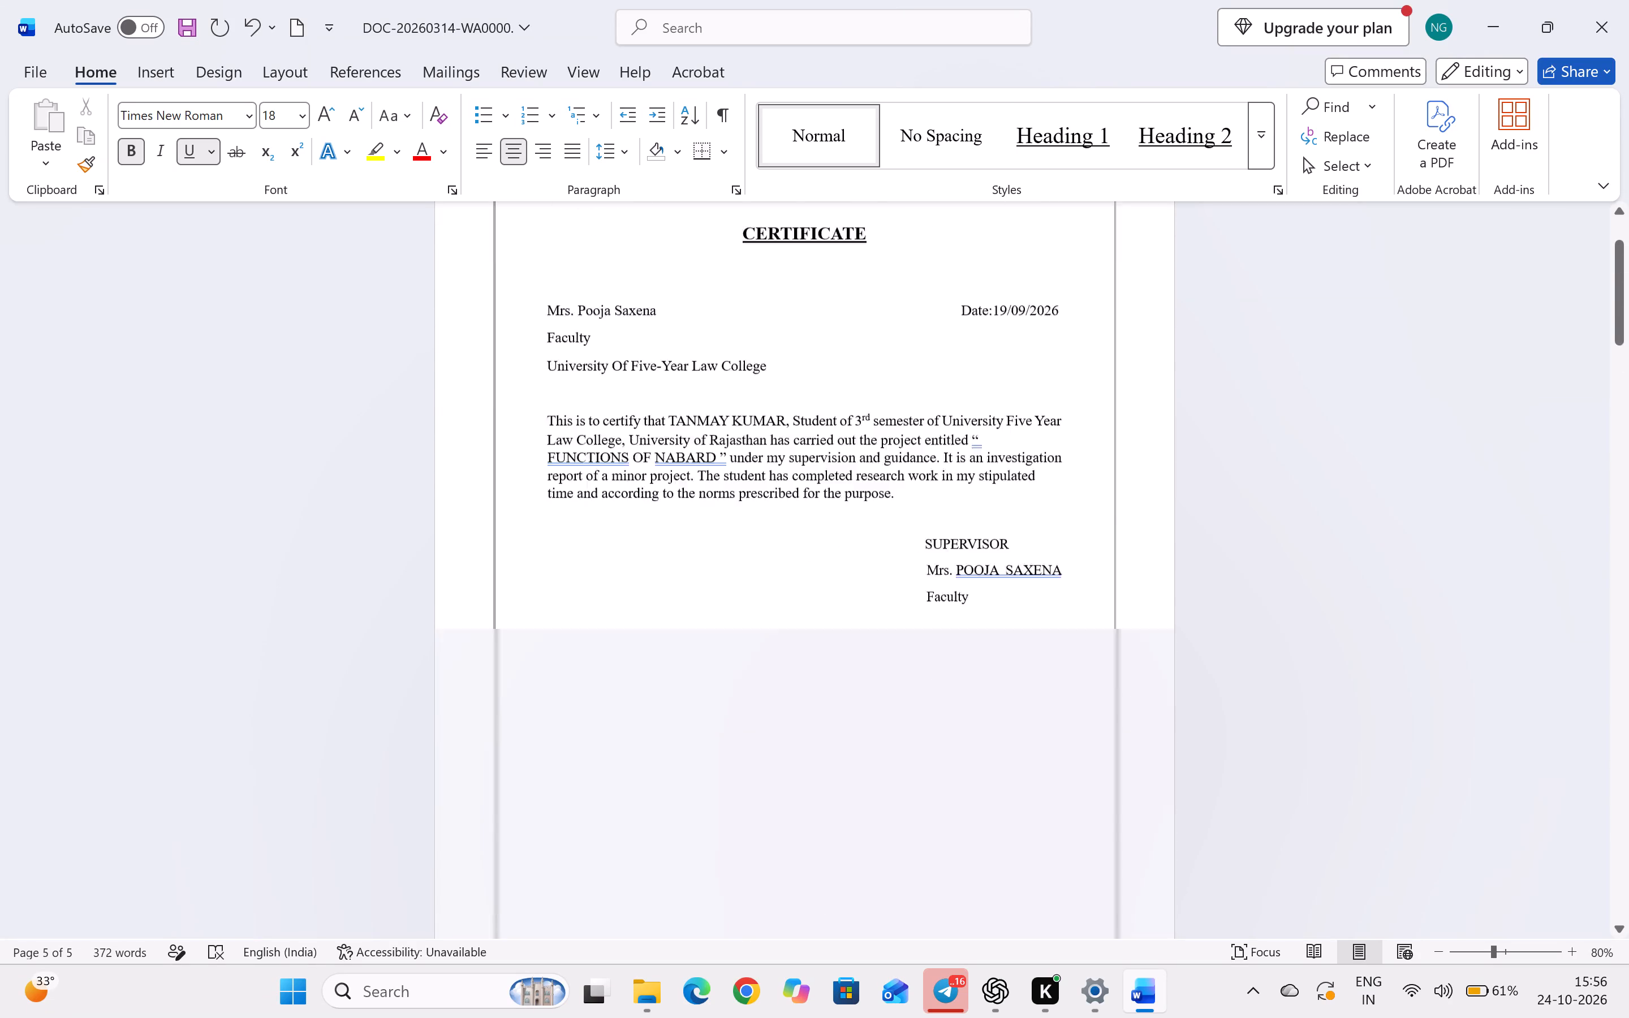
scroll(1397, 571, down, 2)
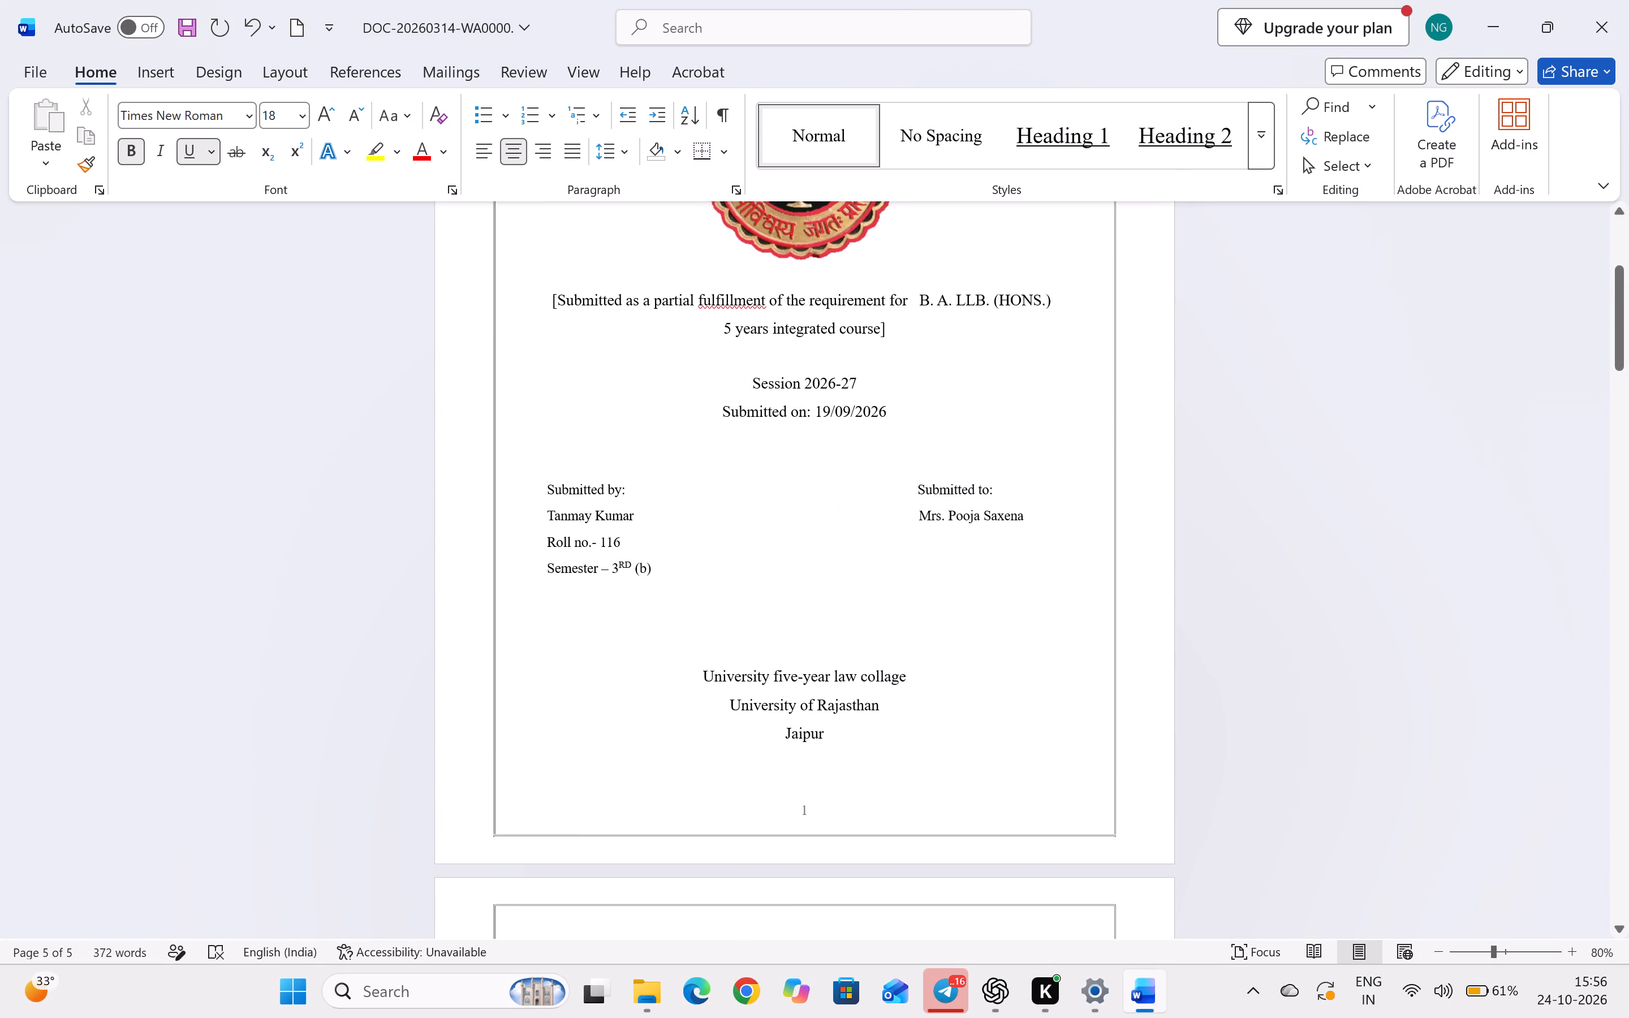
scroll(1397, 571, down, 2)
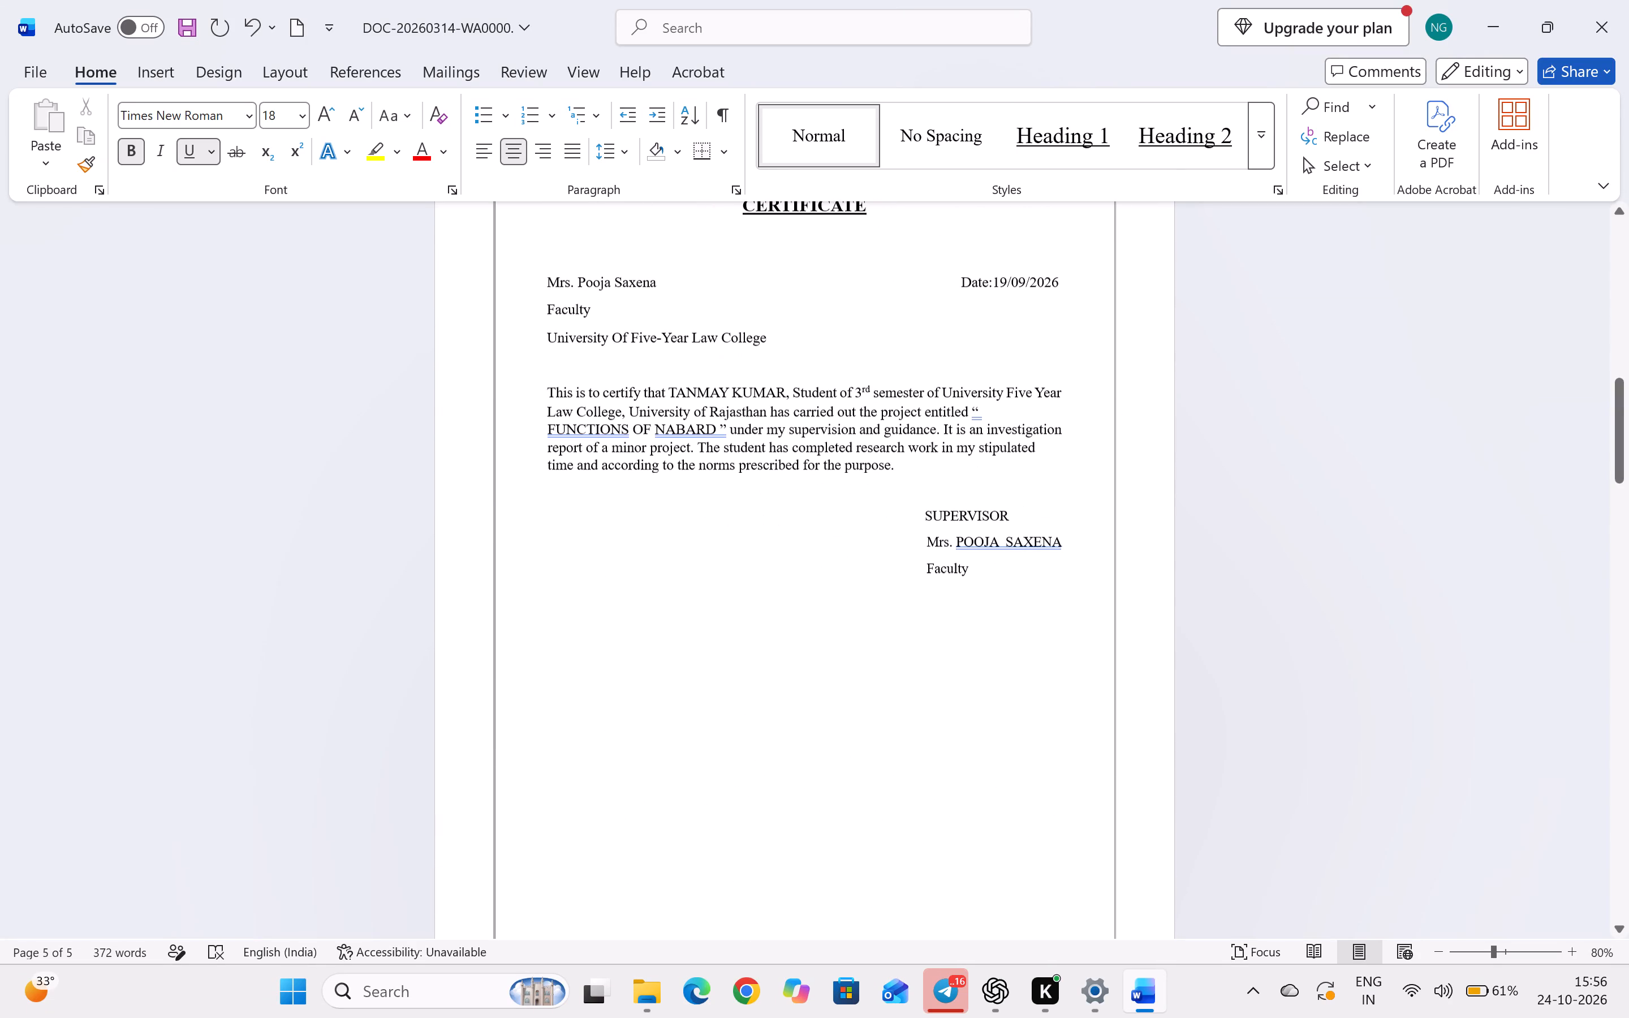
scroll(1397, 571, down, 5)
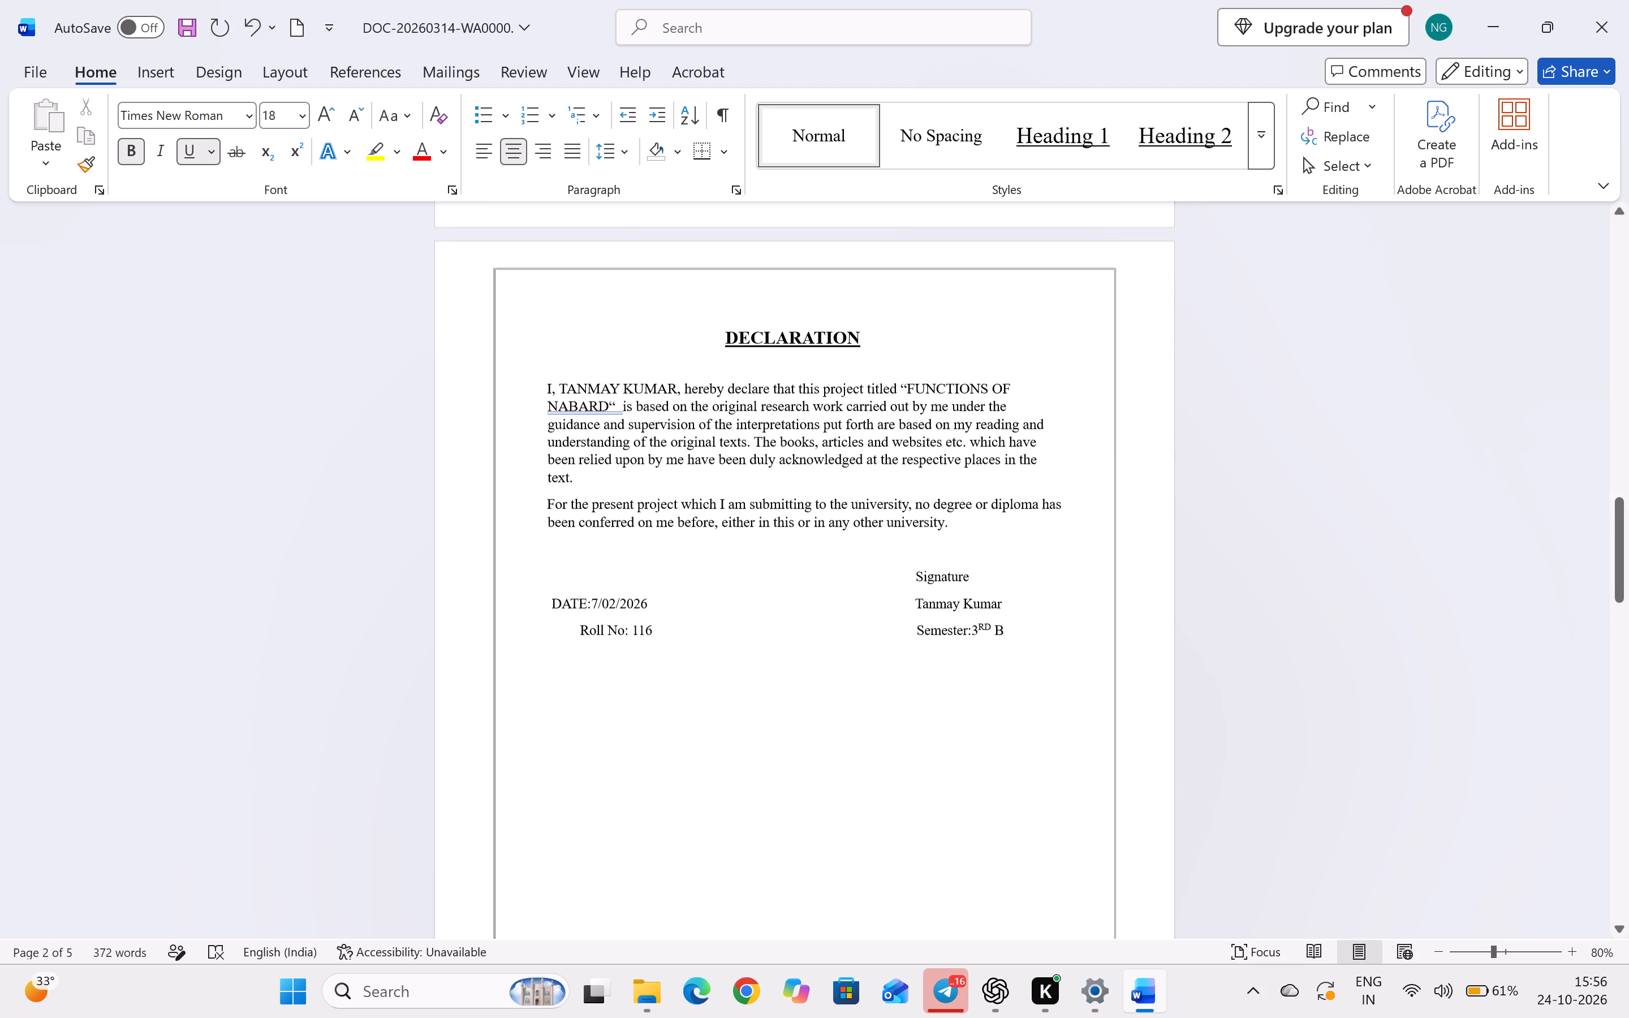
scroll(1397, 571, down, 8)
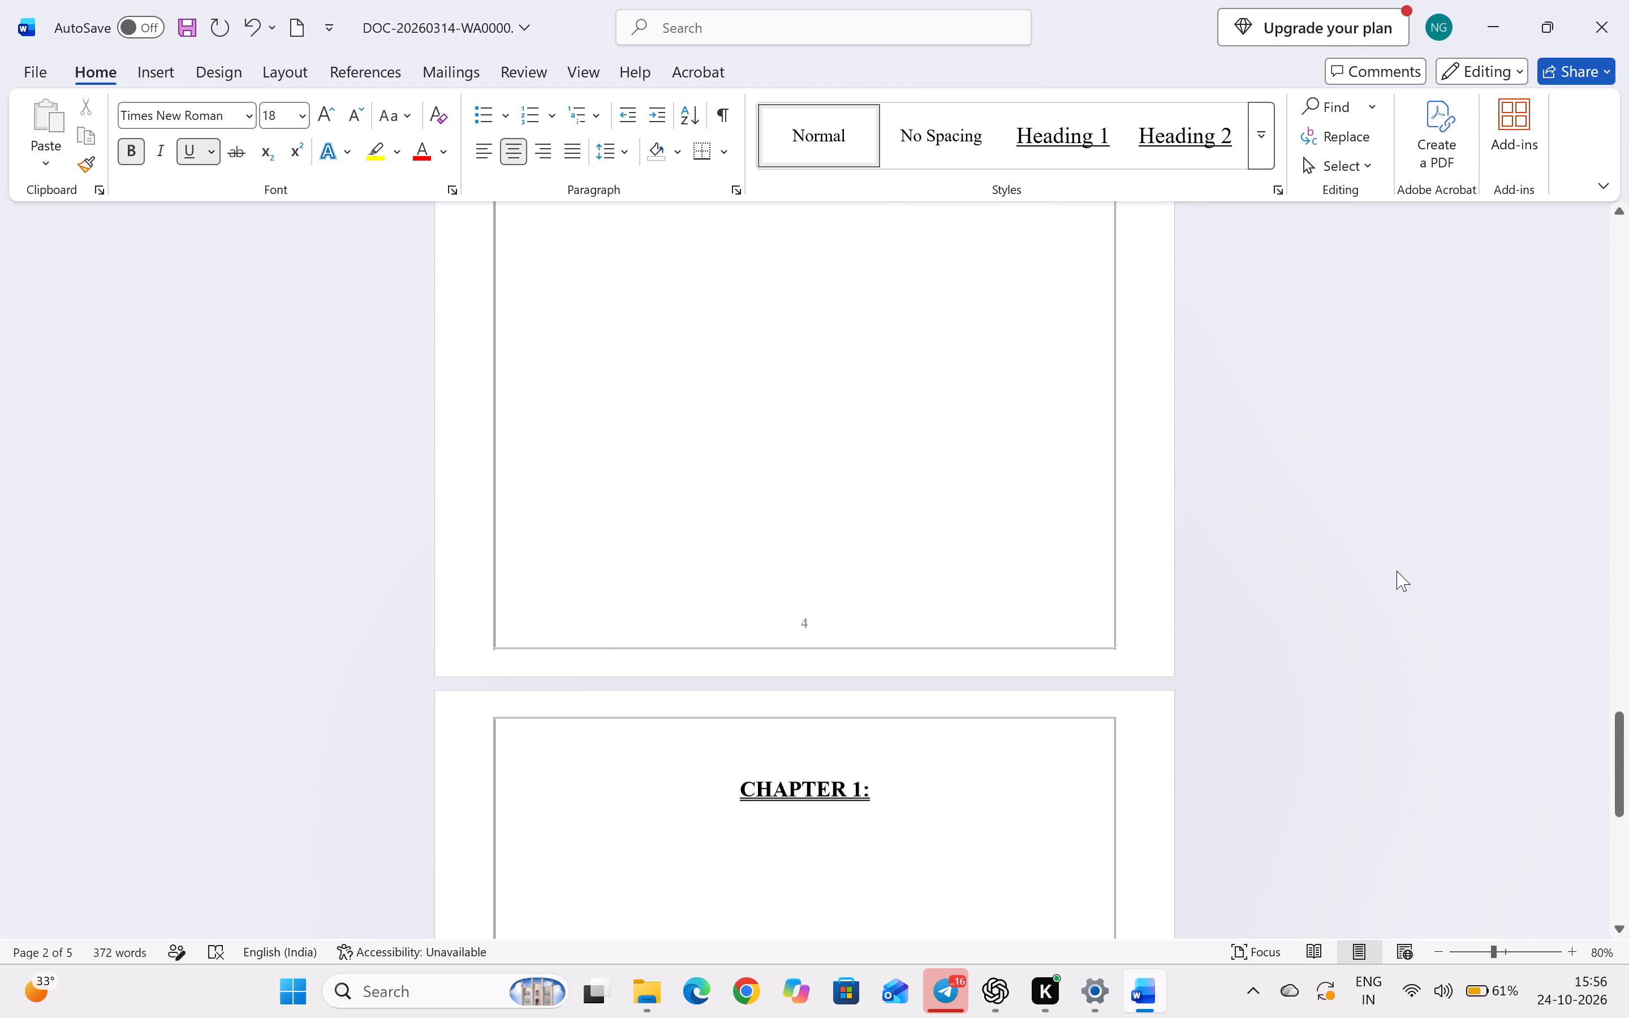
scroll(1397, 571, down, 5)
scroll(1397, 571, up, 15)
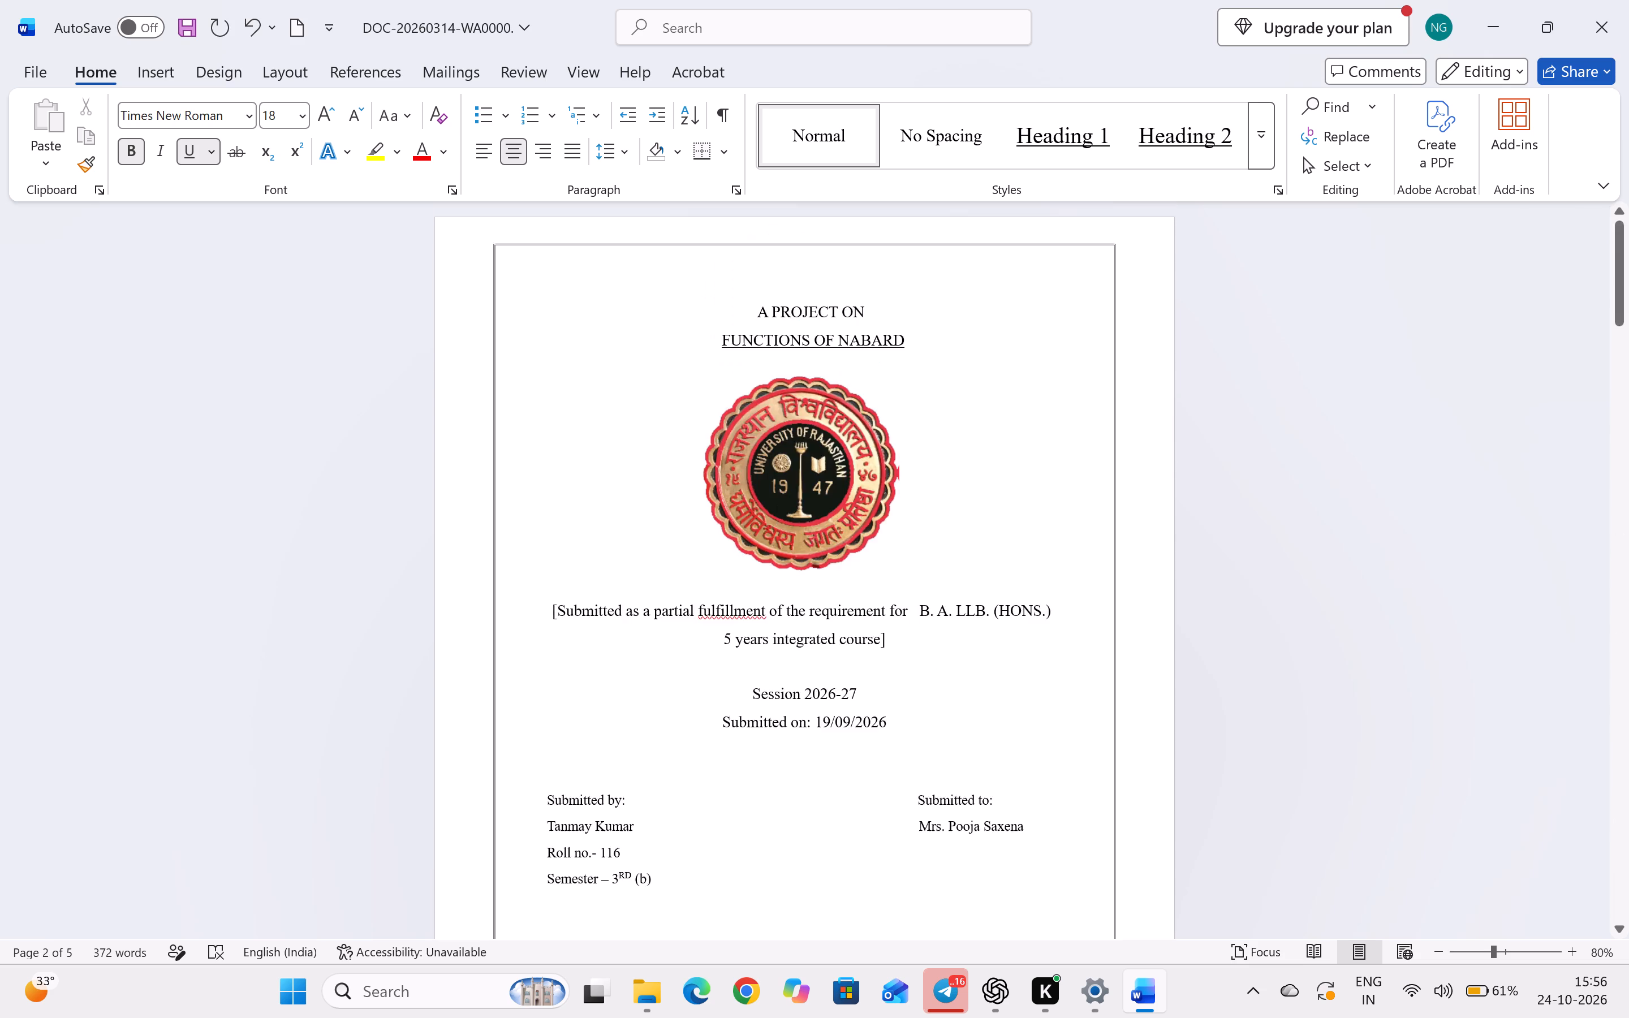
scroll(1397, 571, down, 7)
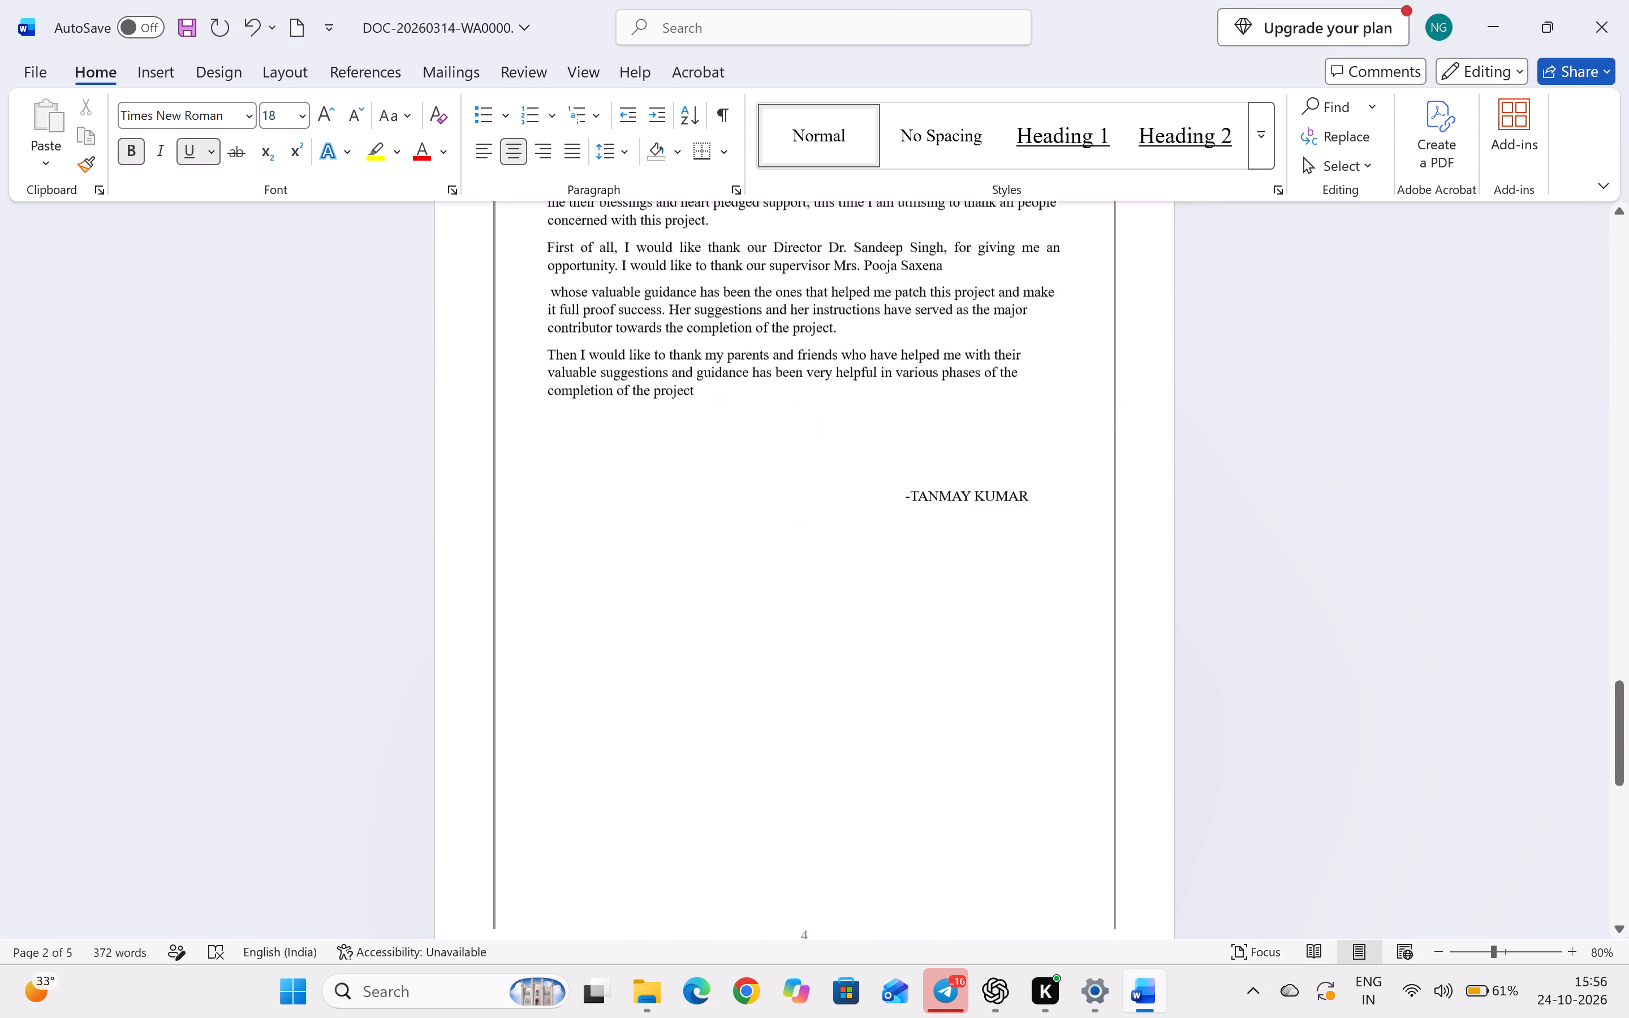
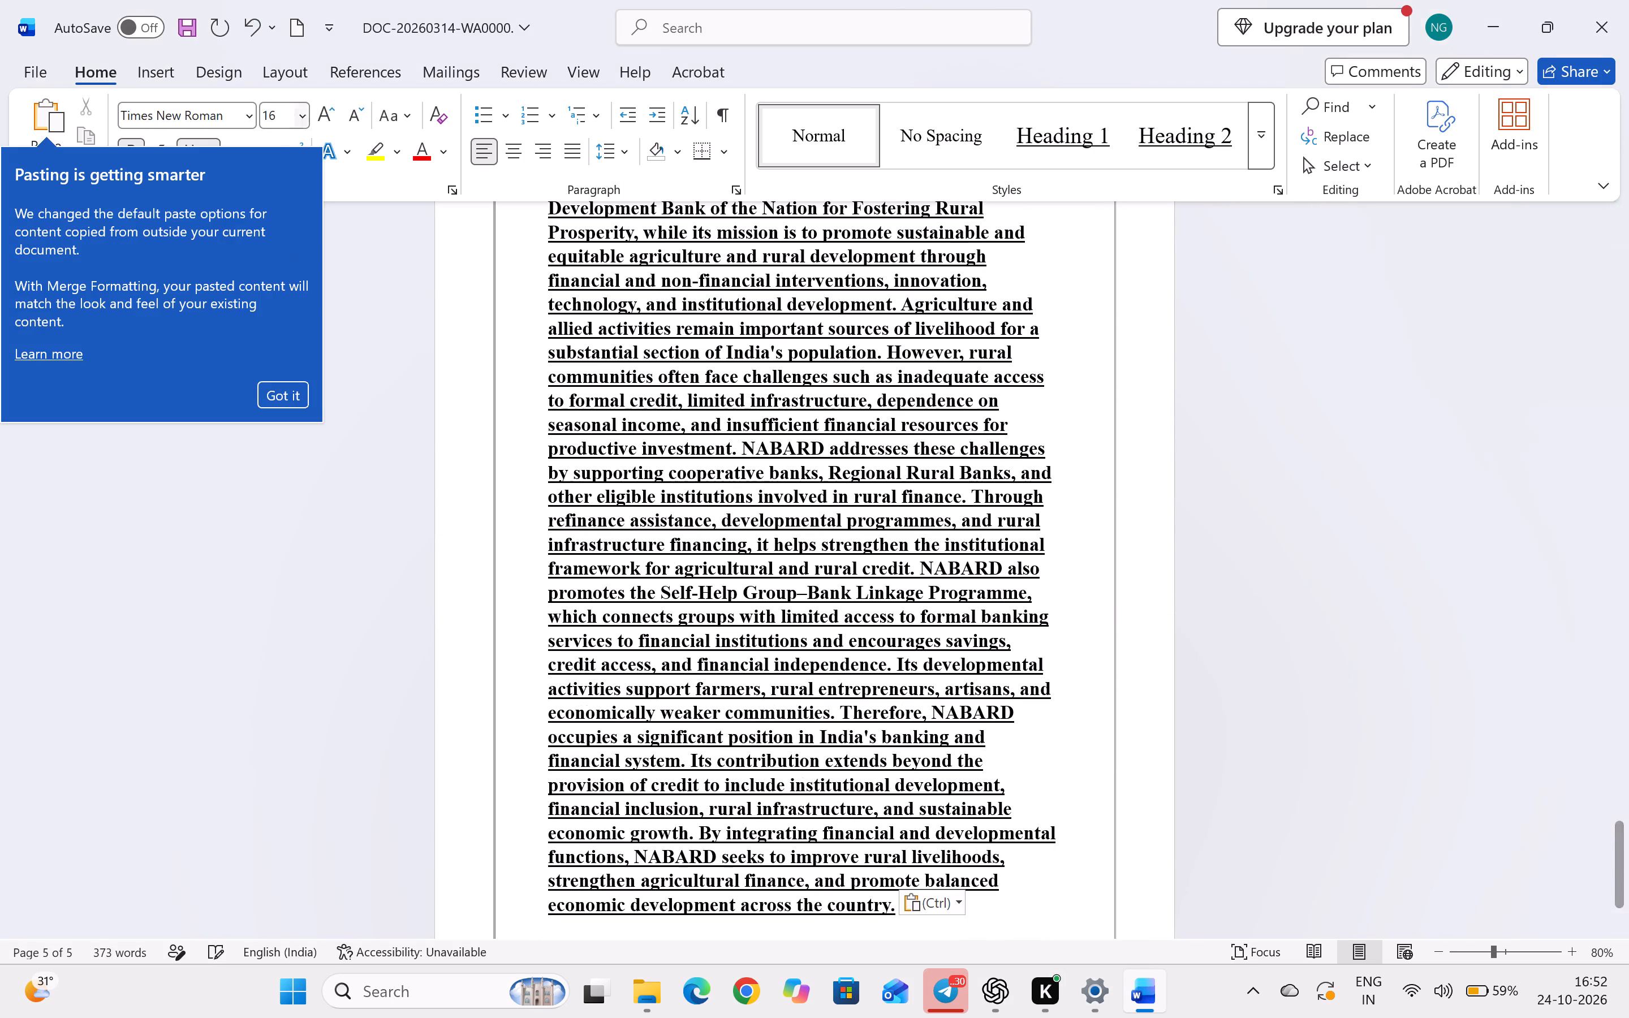
click(284, 391)
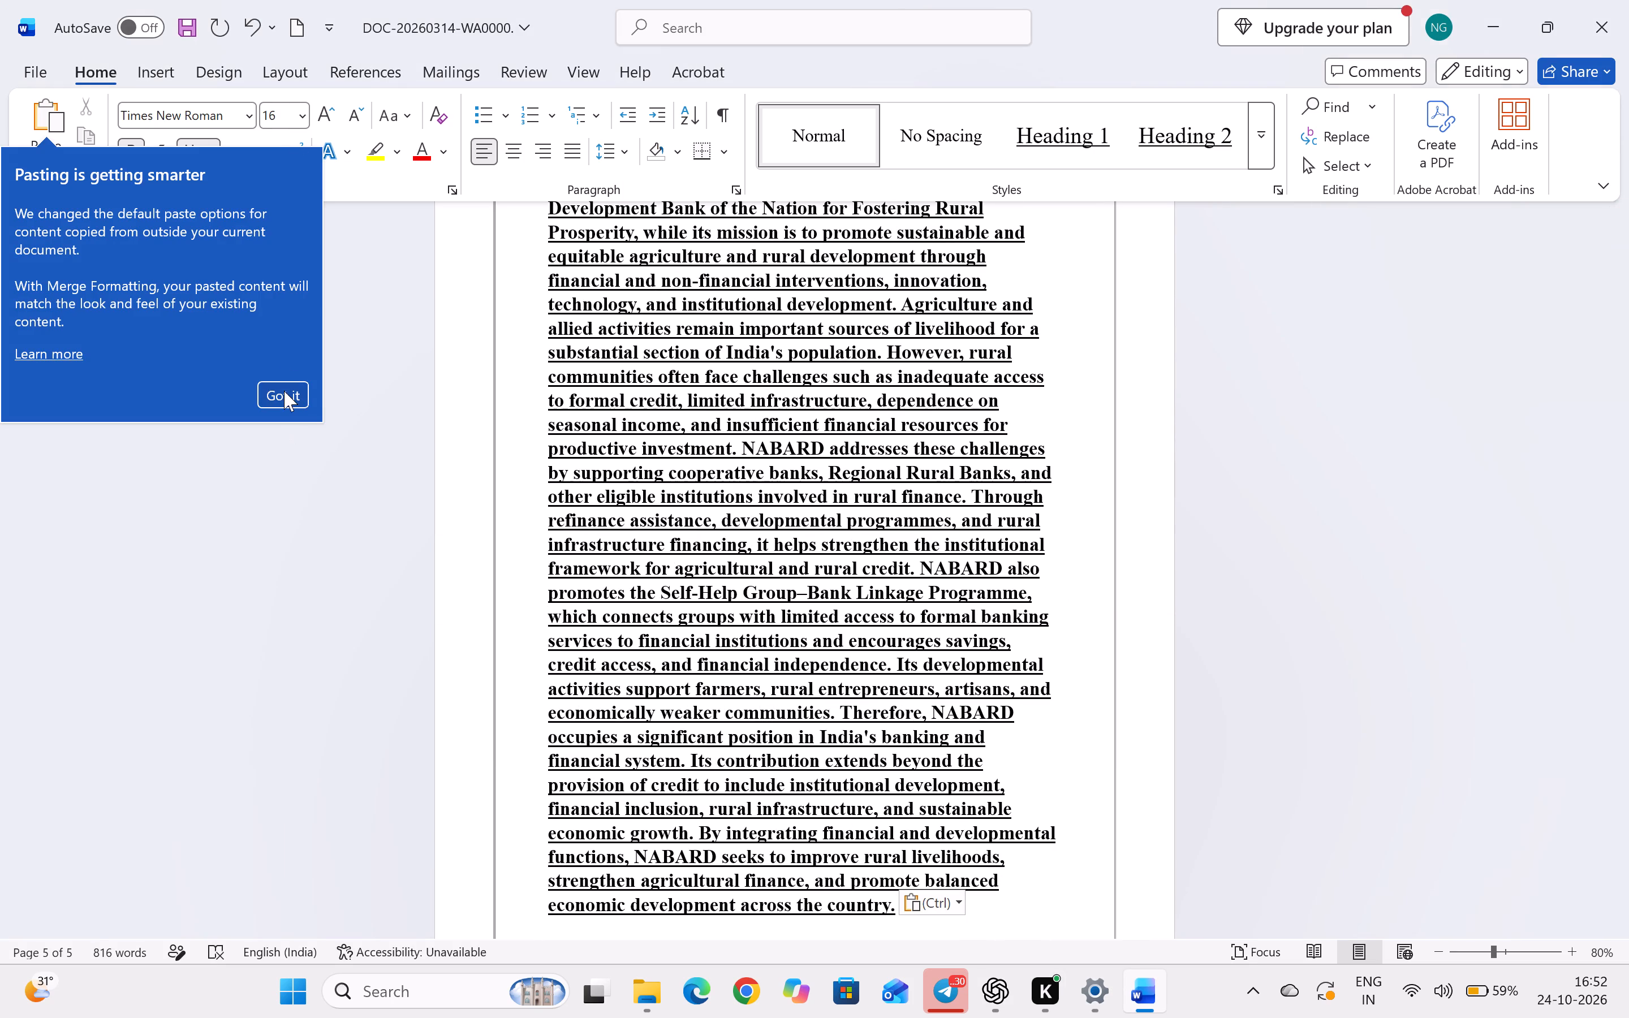
Set the whole pasted Introduction paragraph to font size 14 and remove its bold and underline.
scroll(716, 681, down, 3)
scroll(914, 830, down, 3)
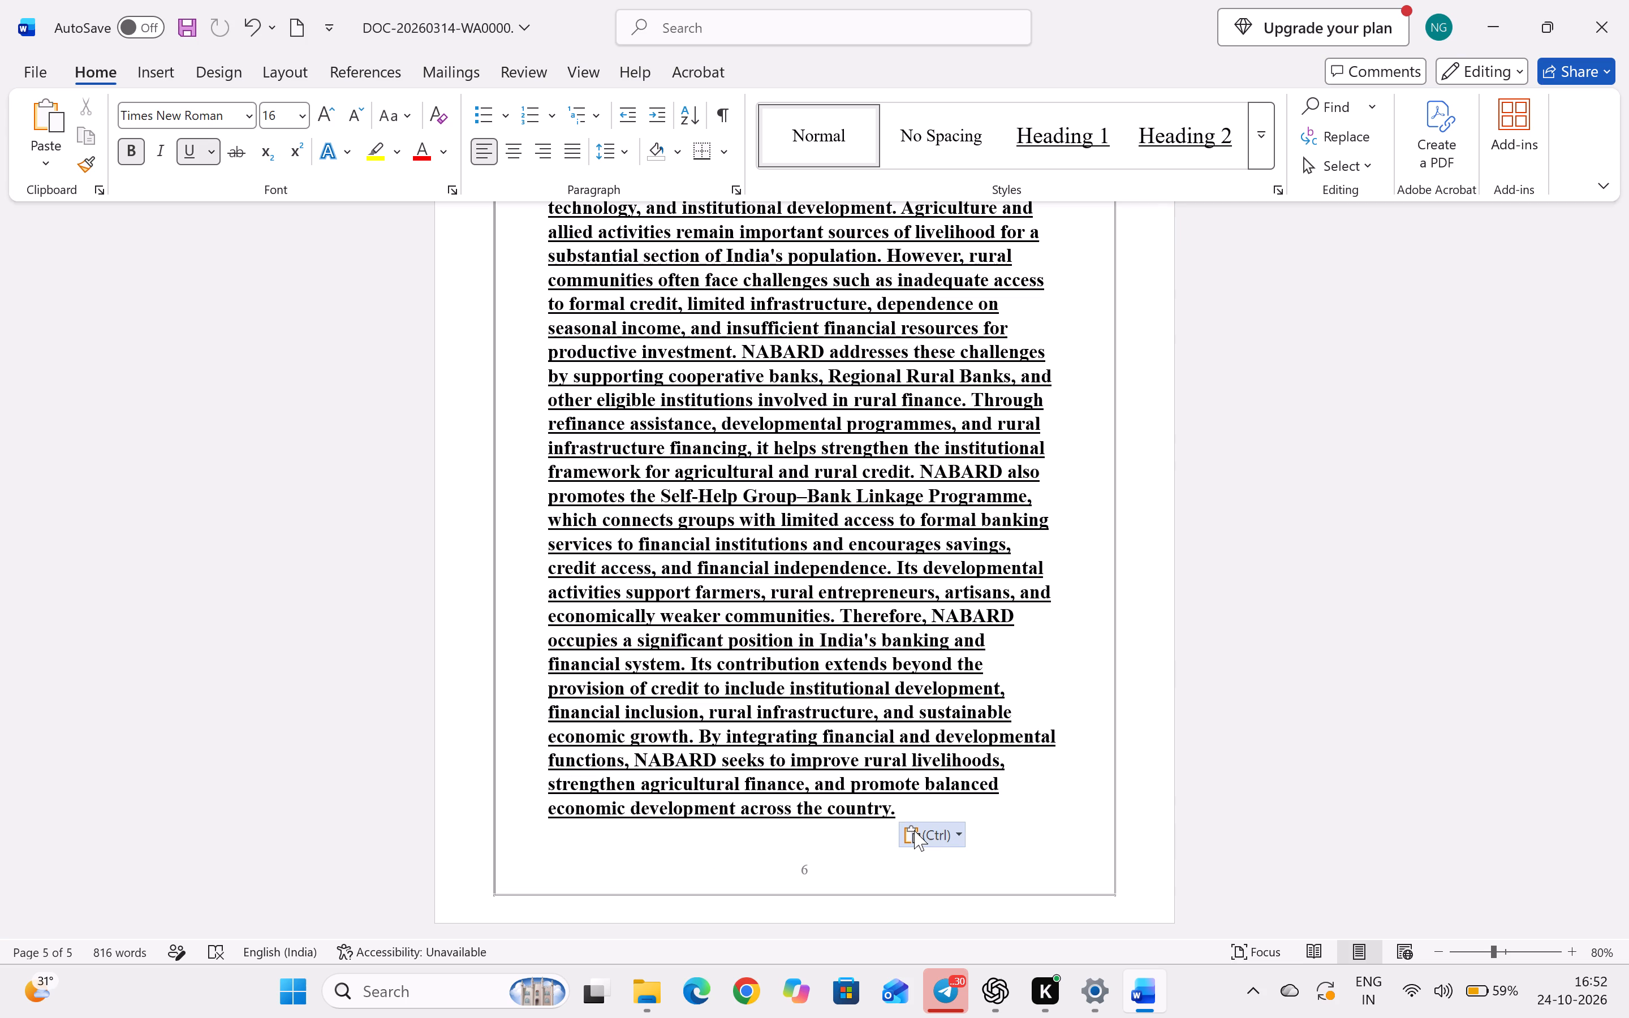
drag(906, 801, 585, 288)
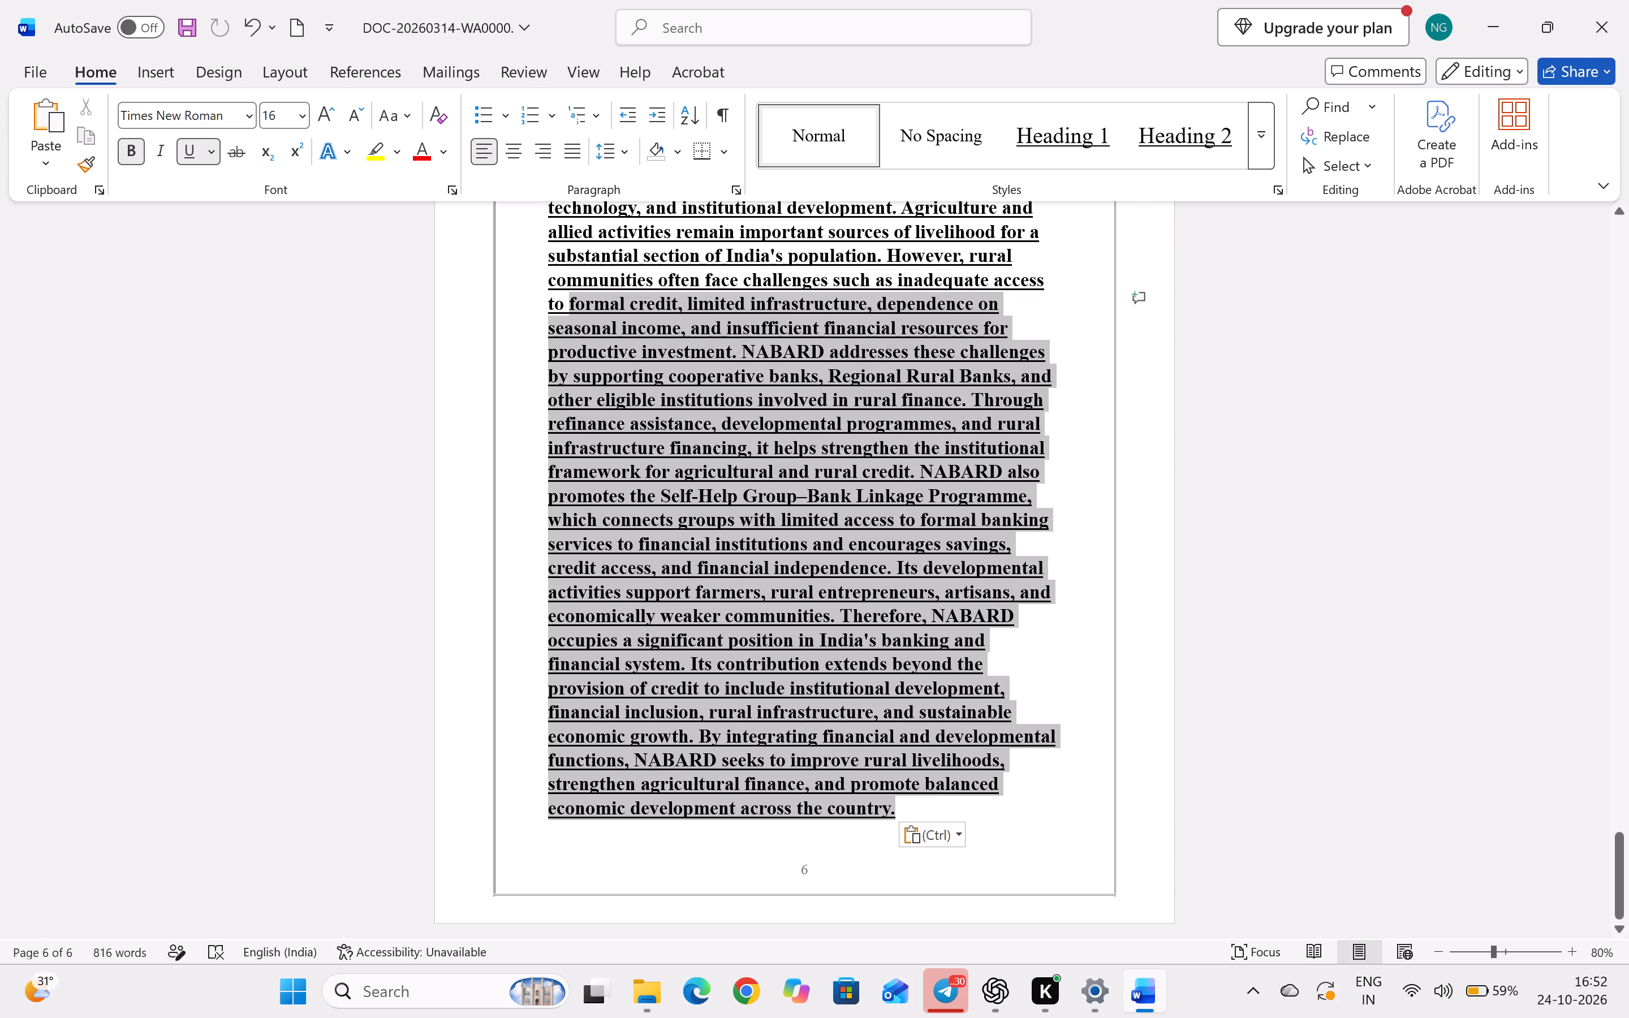
drag(585, 288, 561, 120)
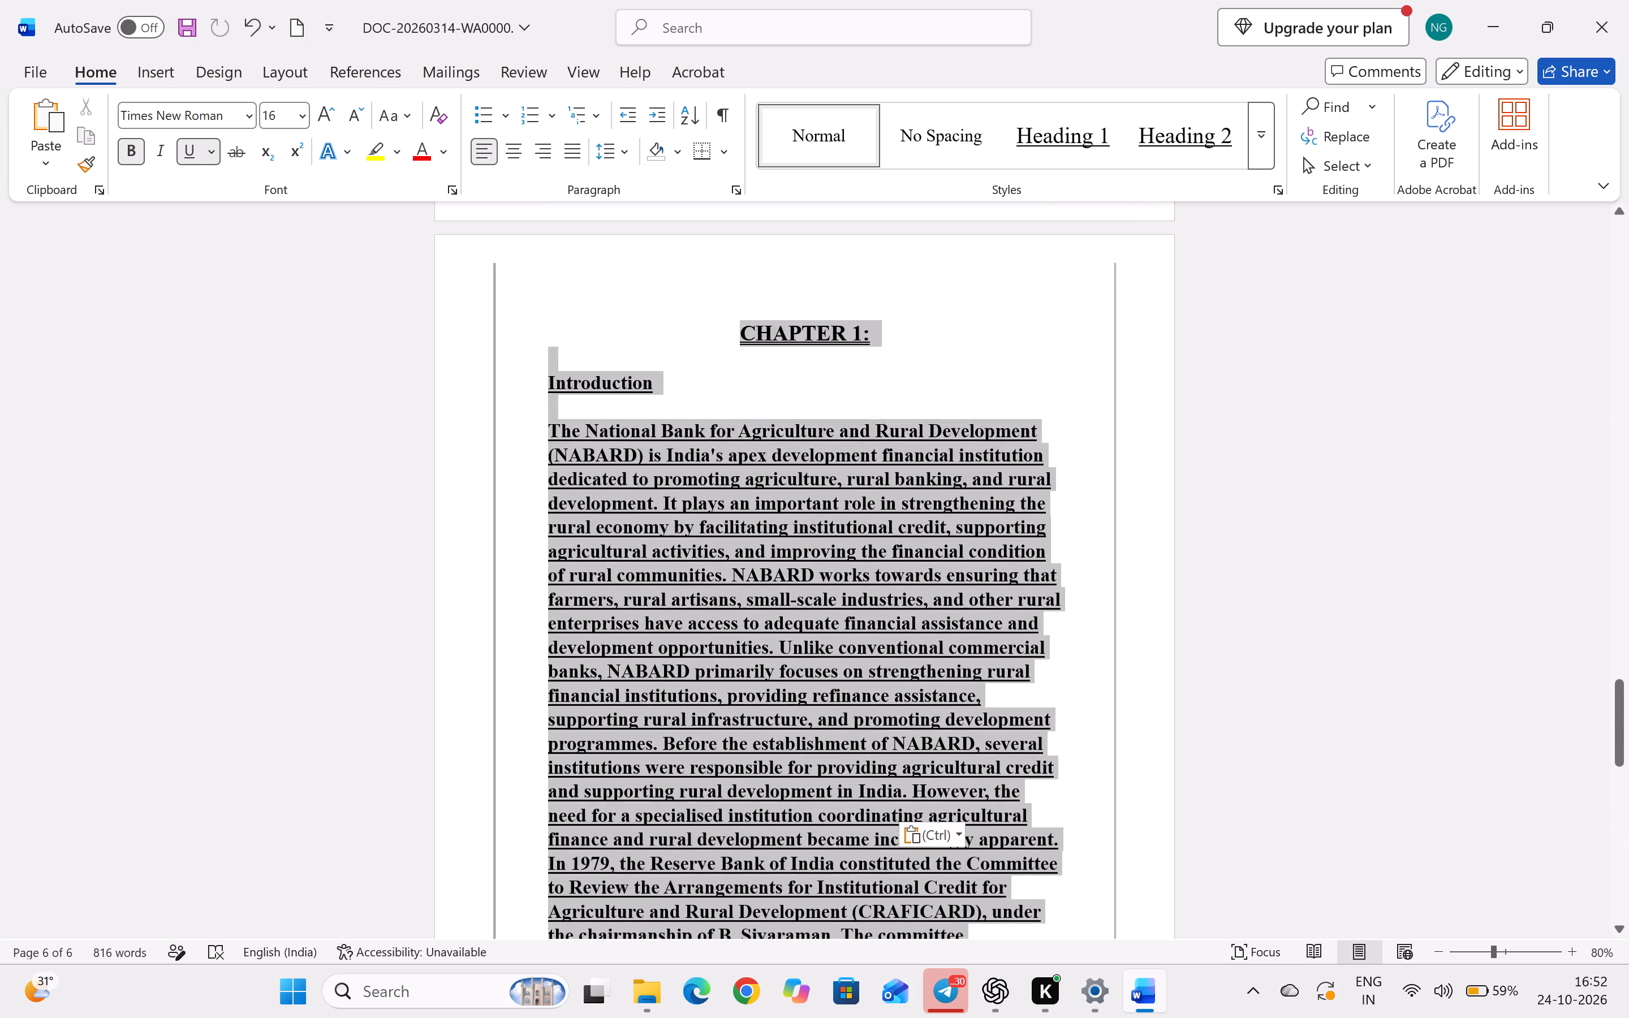
drag(561, 120, 541, 448)
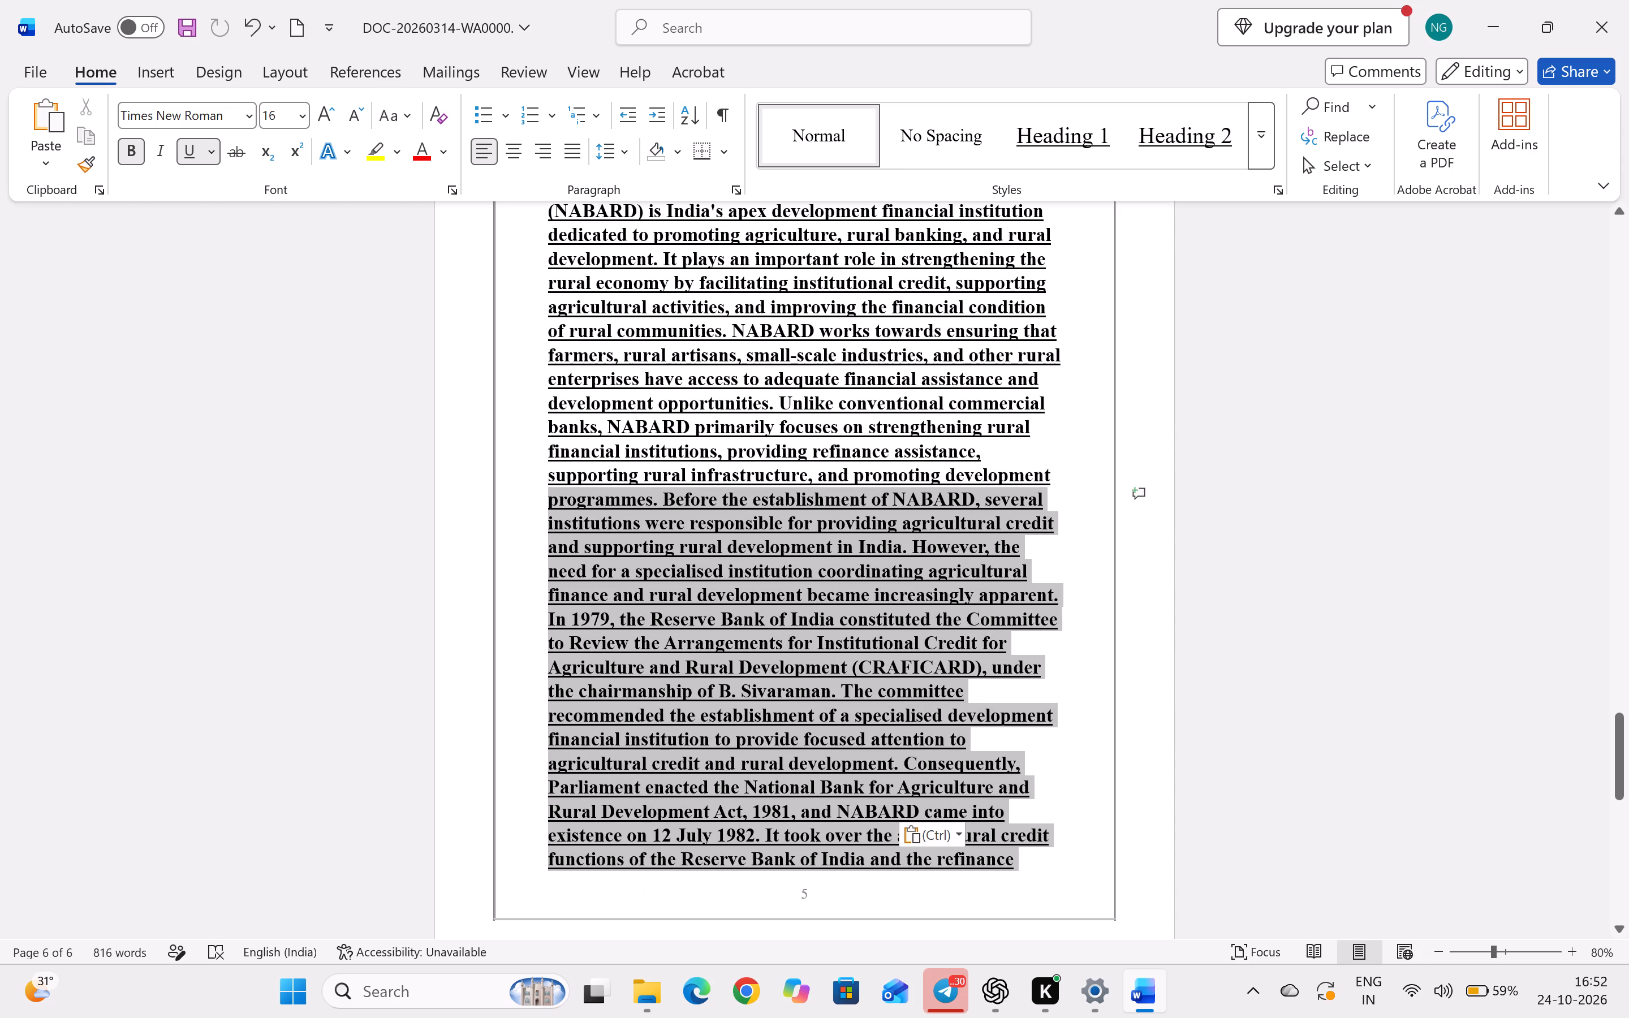
drag(541, 448, 528, 199)
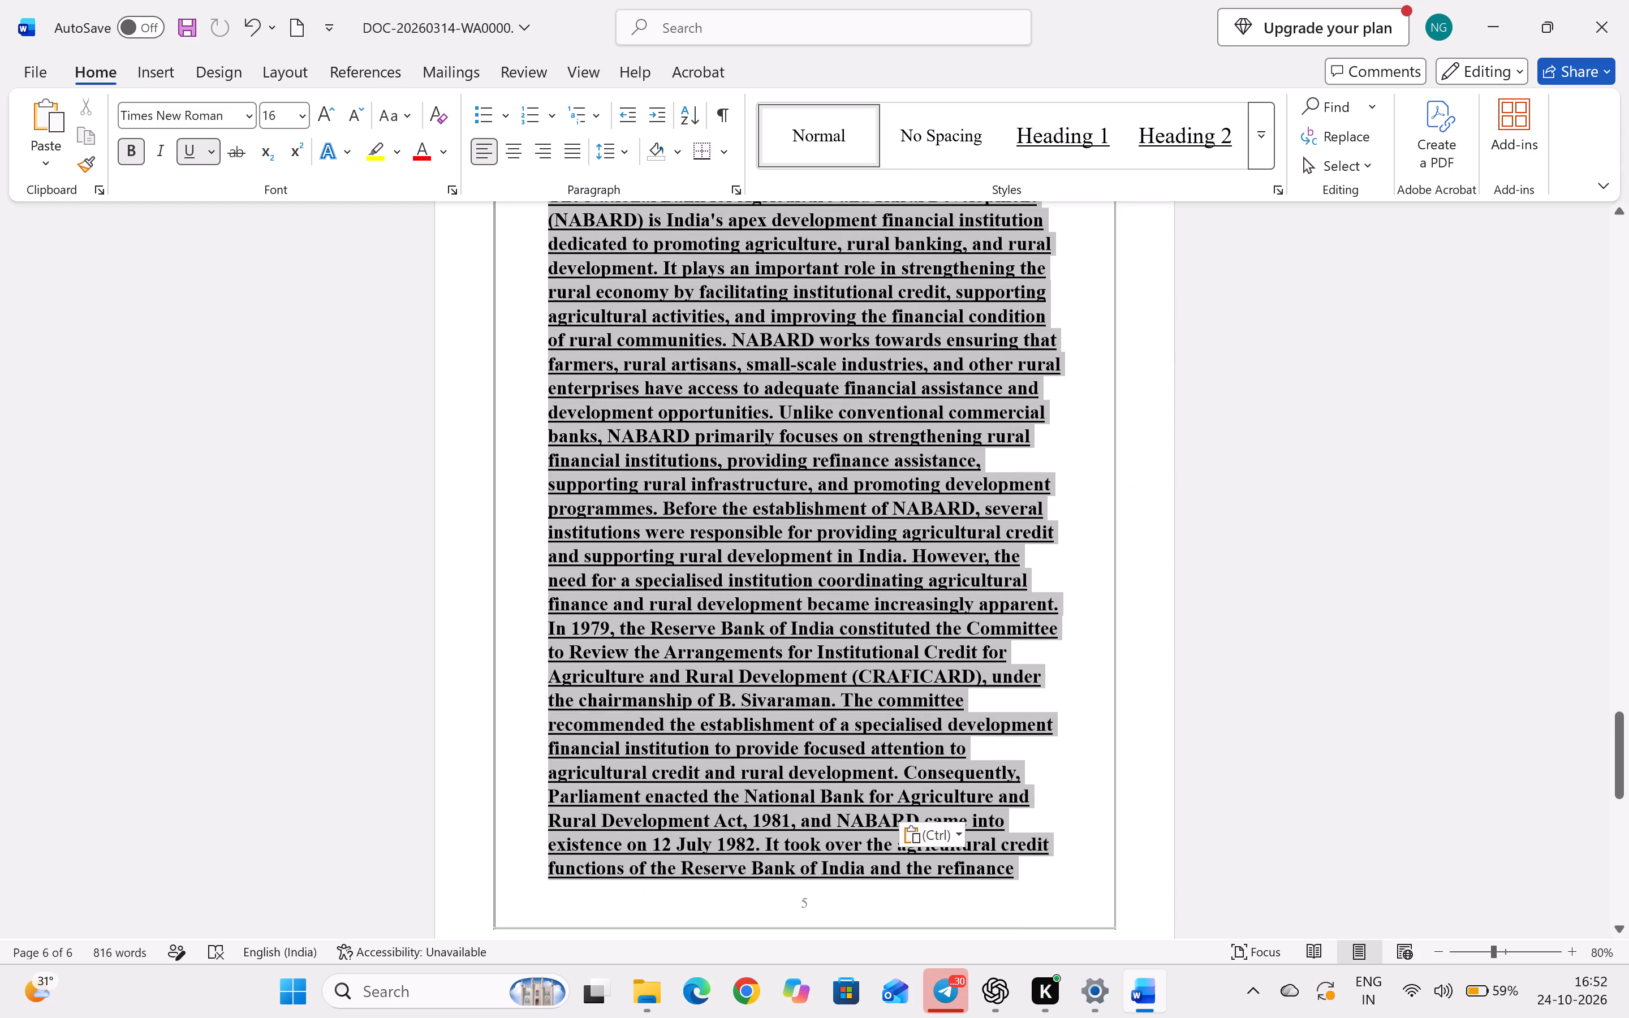
drag(528, 199, 529, 251)
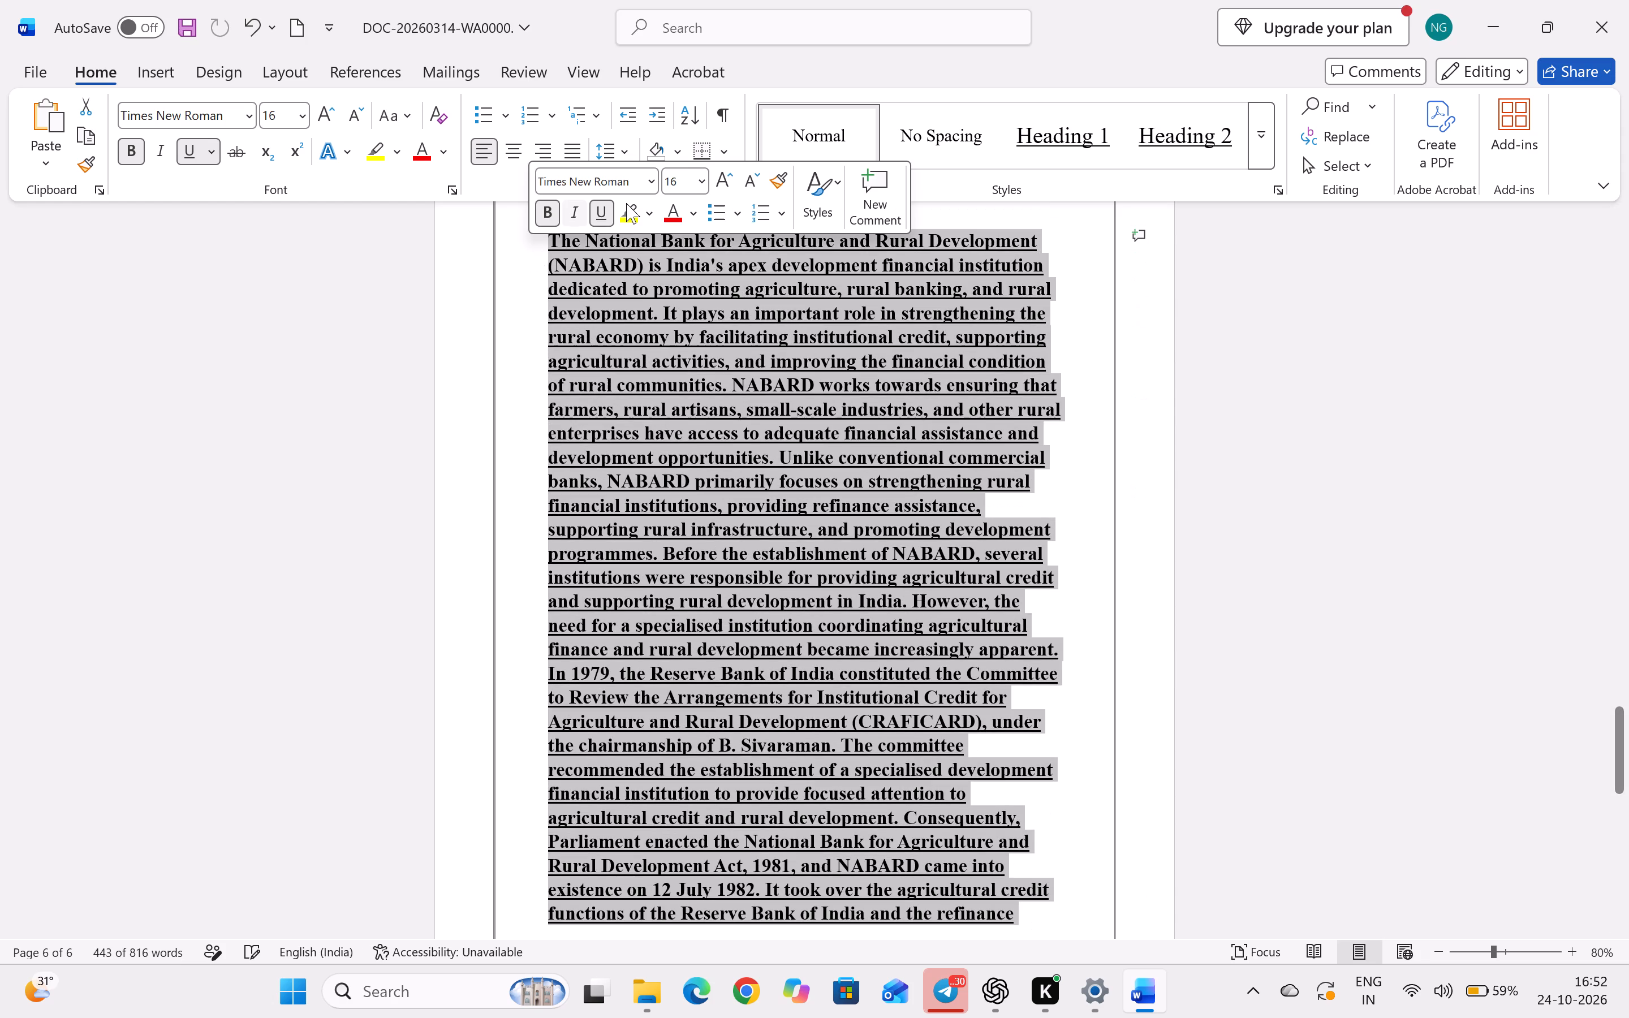
click(696, 176)
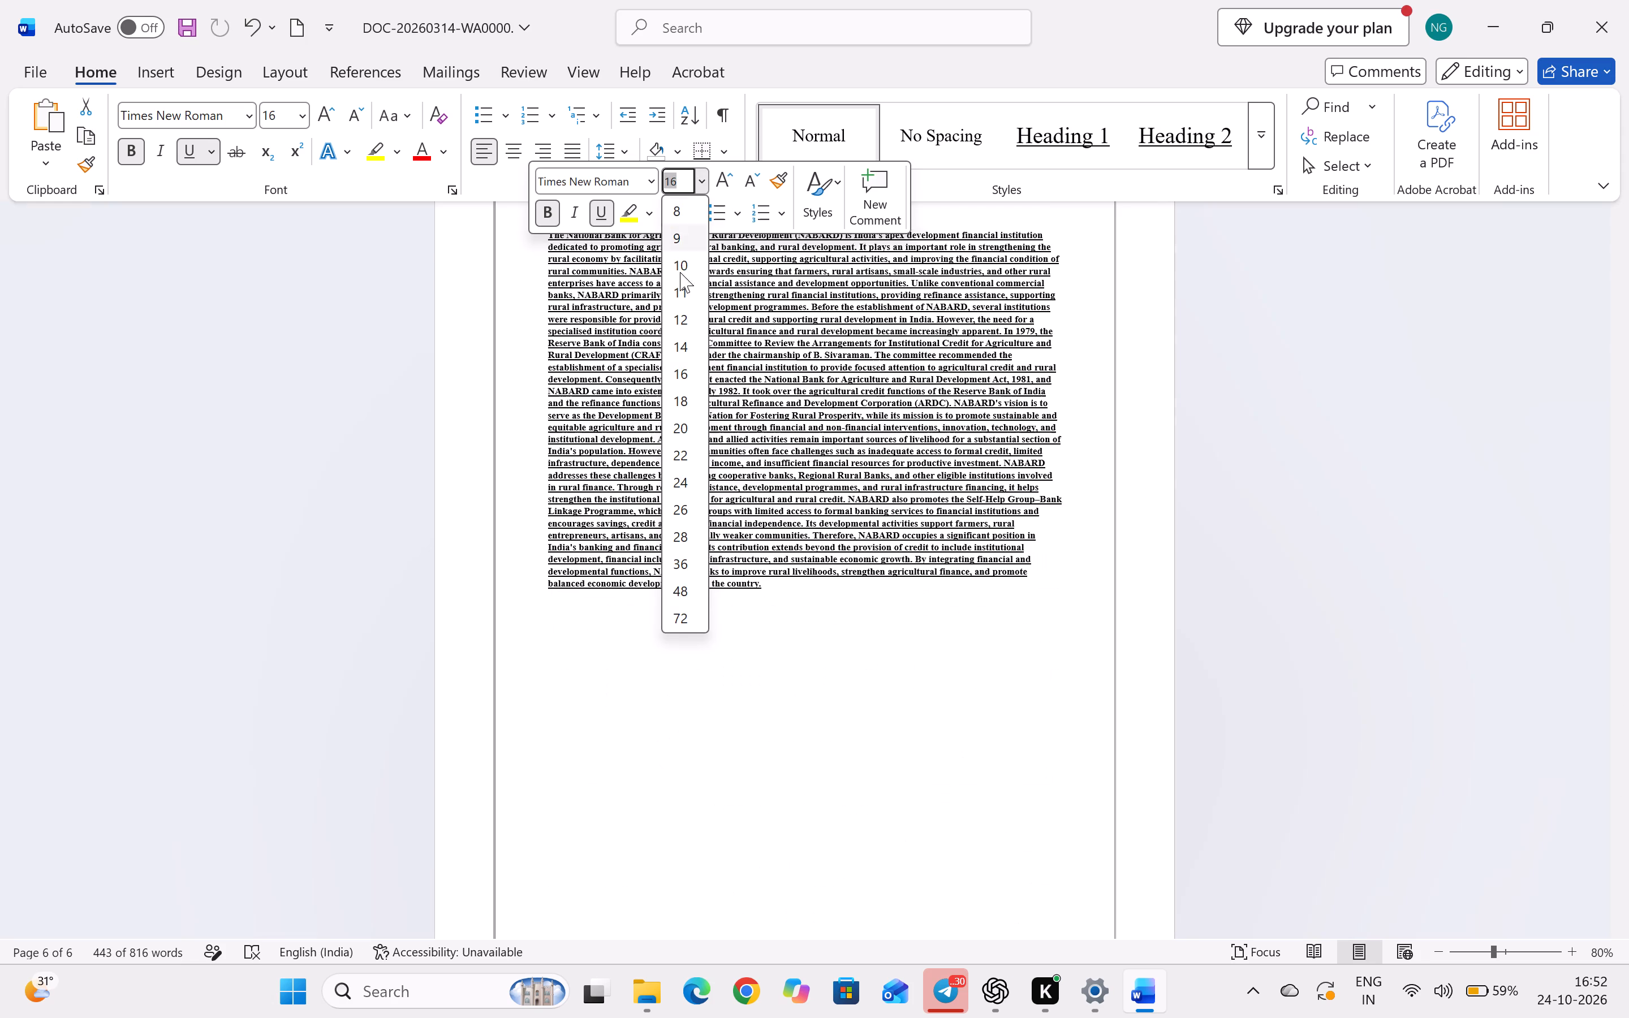
click(684, 342)
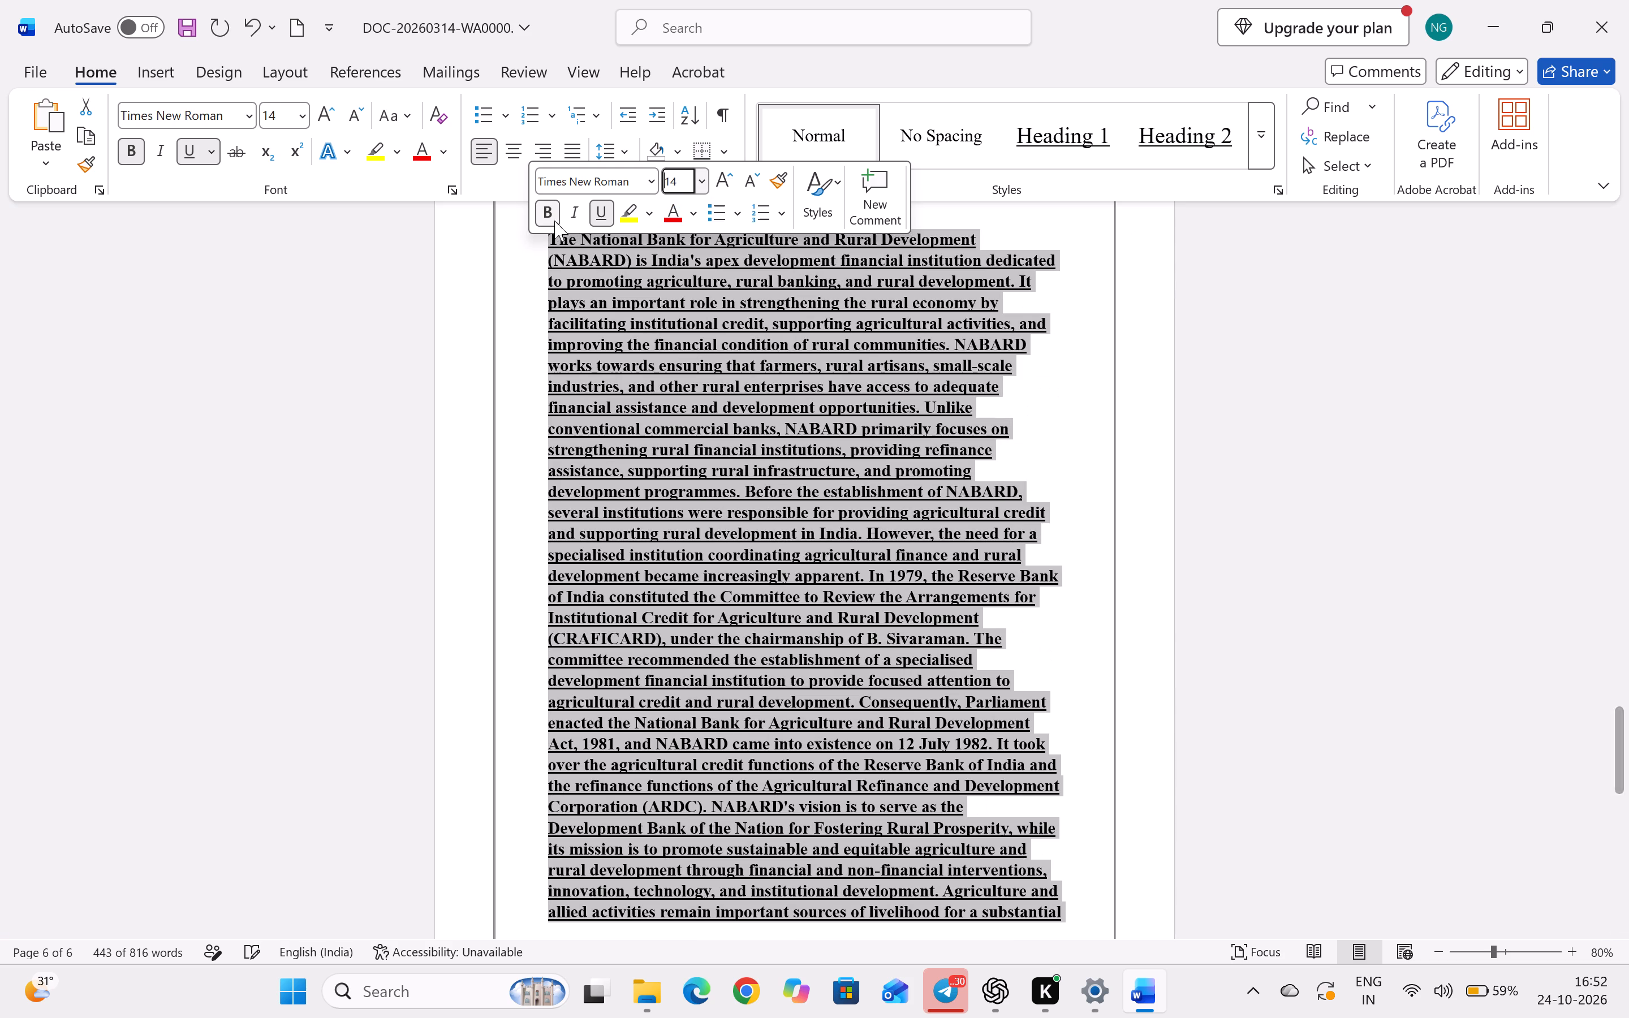
click(542, 199)
click(547, 212)
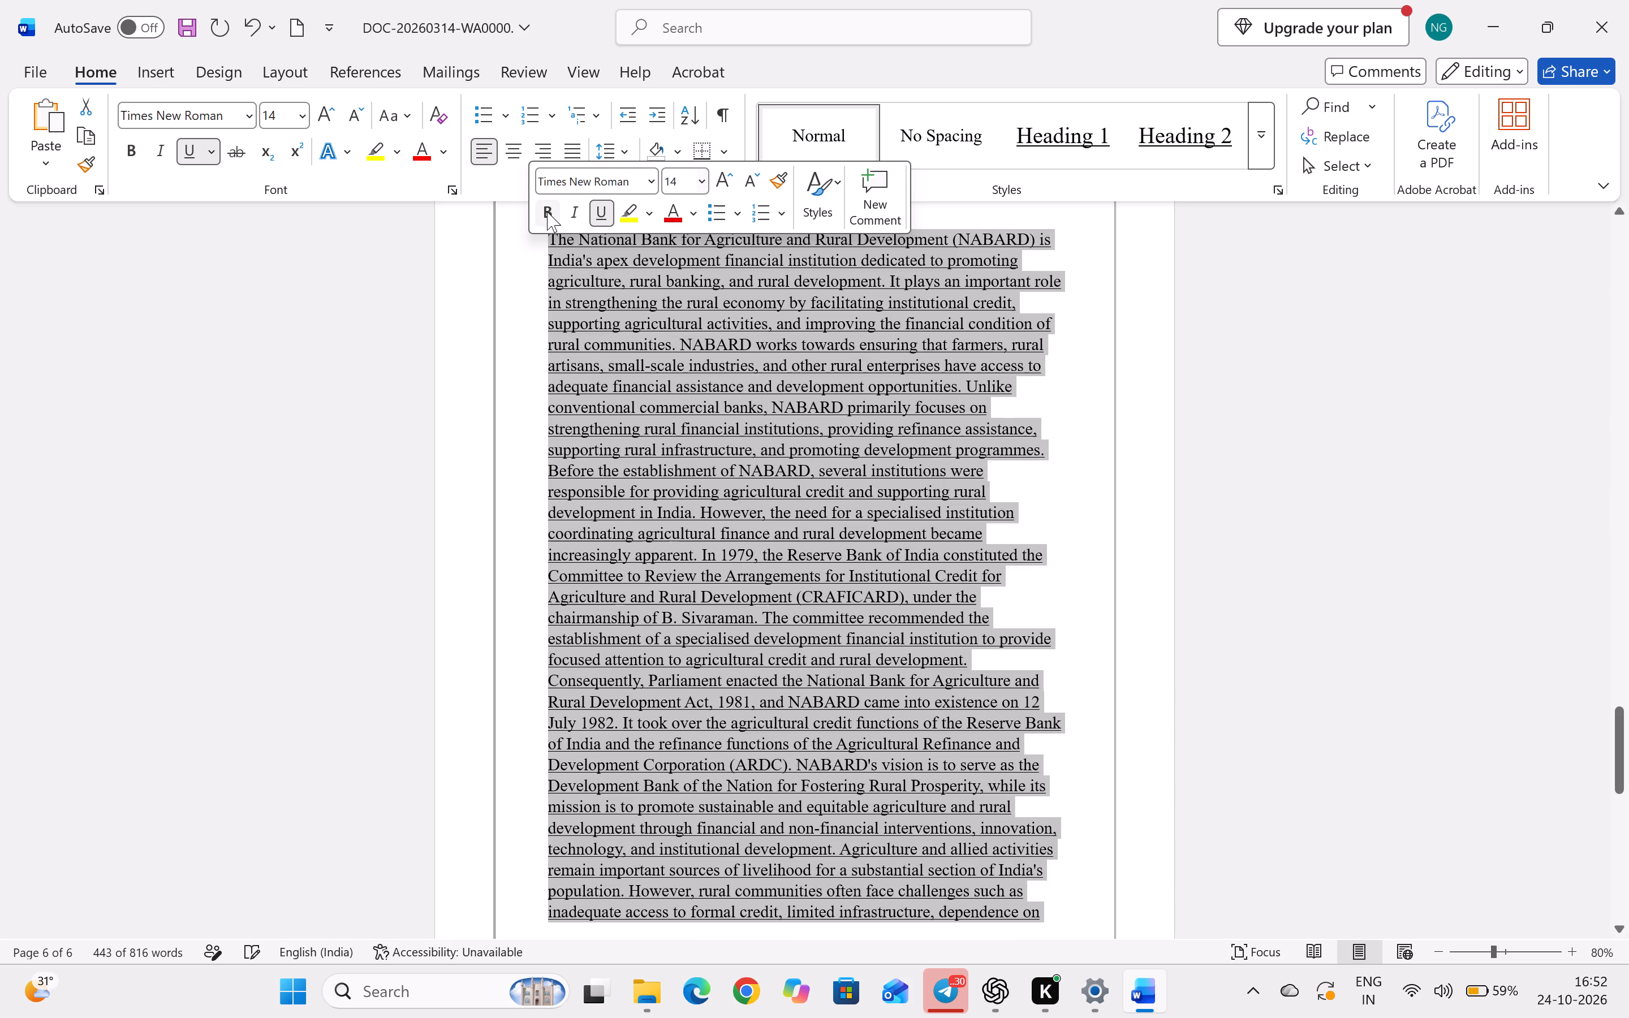
click(608, 214)
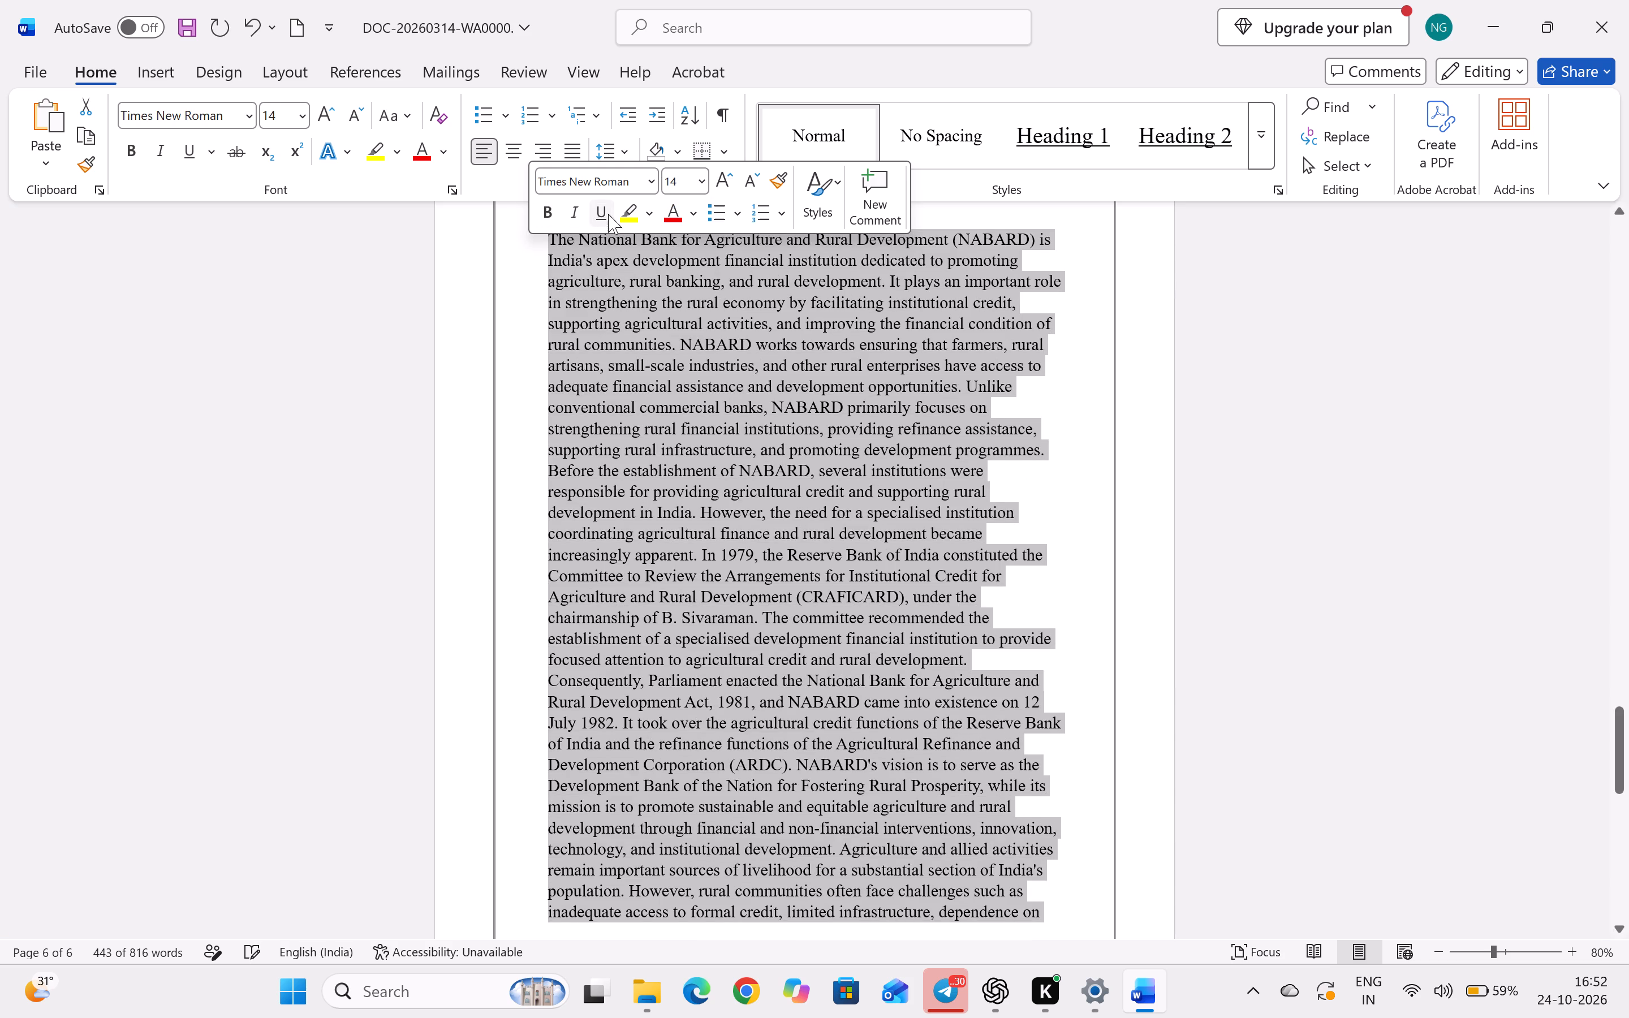
Justify the whole Introduction paragraph and slightly increase its line spacing.
scroll(846, 483, down, 4)
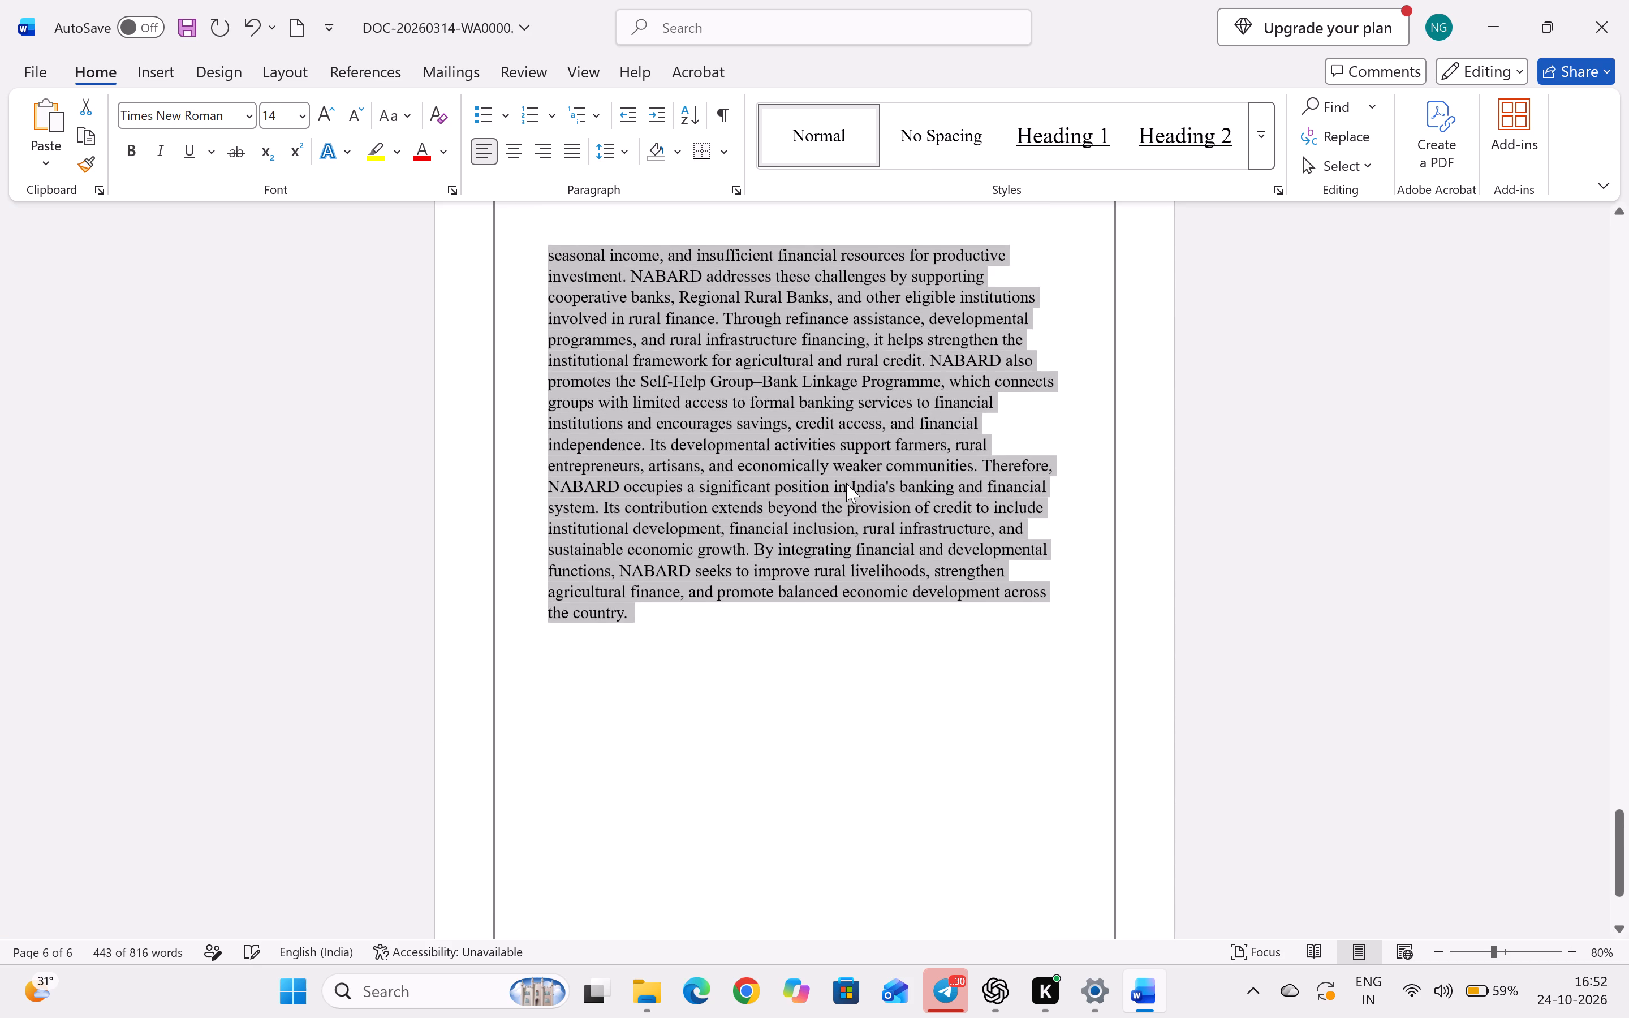
scroll(846, 483, down, 1)
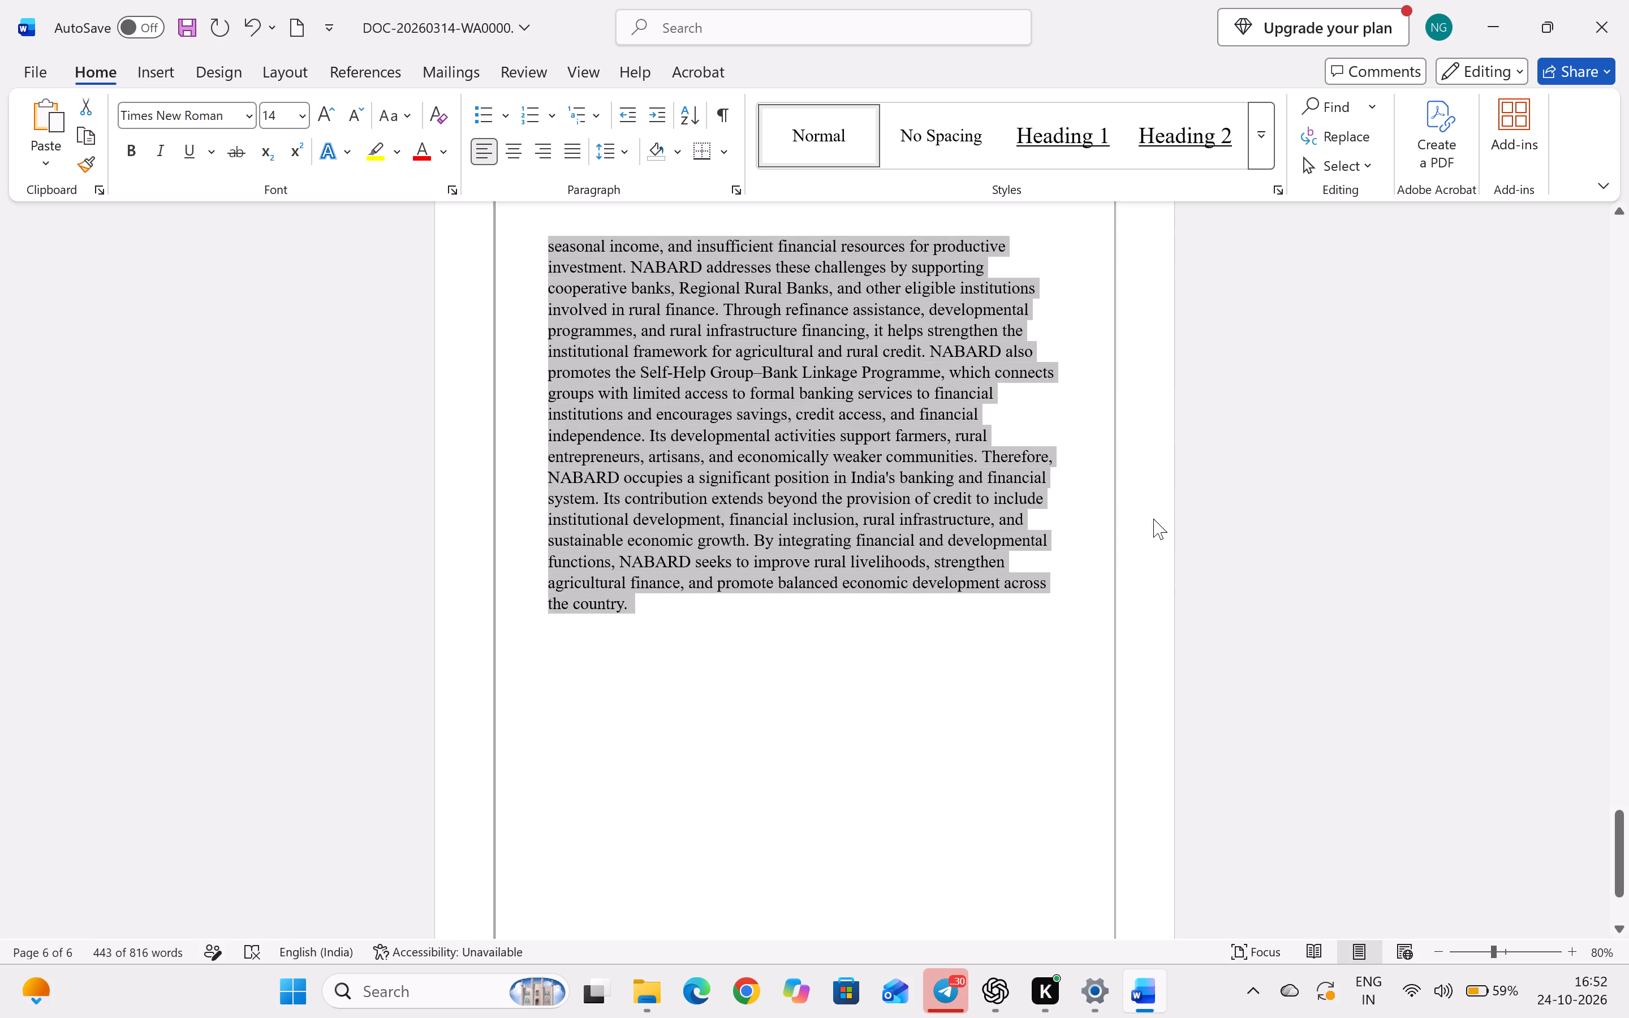
click(1153, 519)
scroll(1153, 519, up, 10)
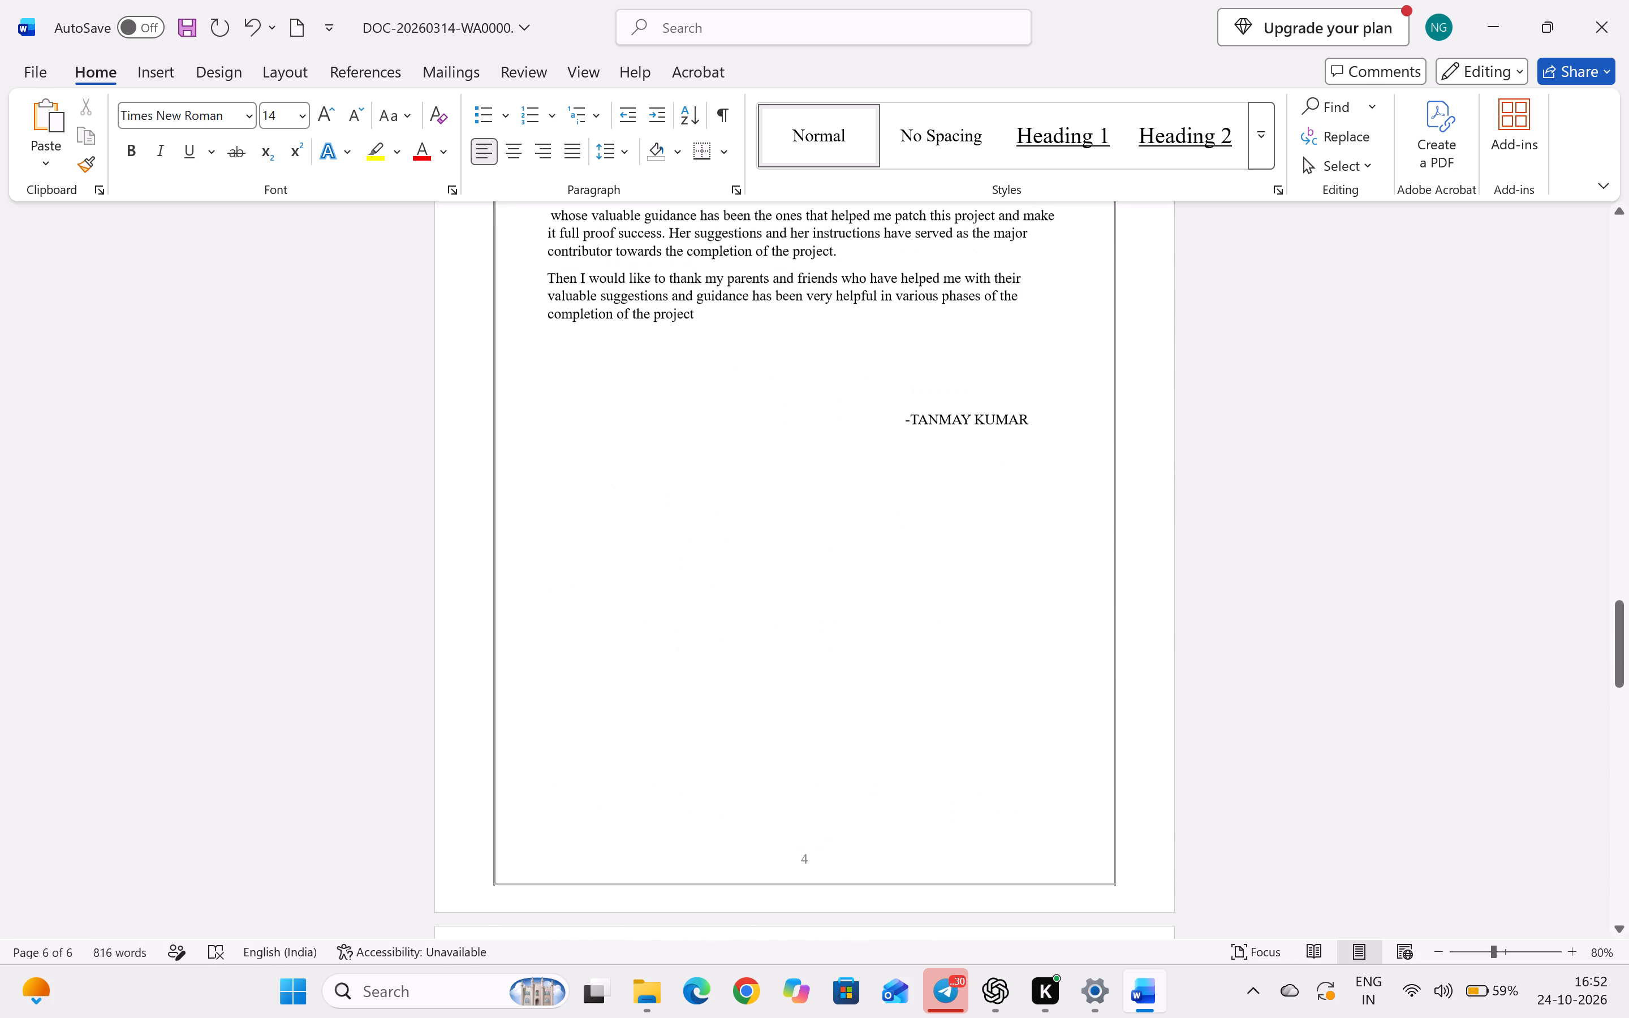
scroll(1153, 519, down, 6)
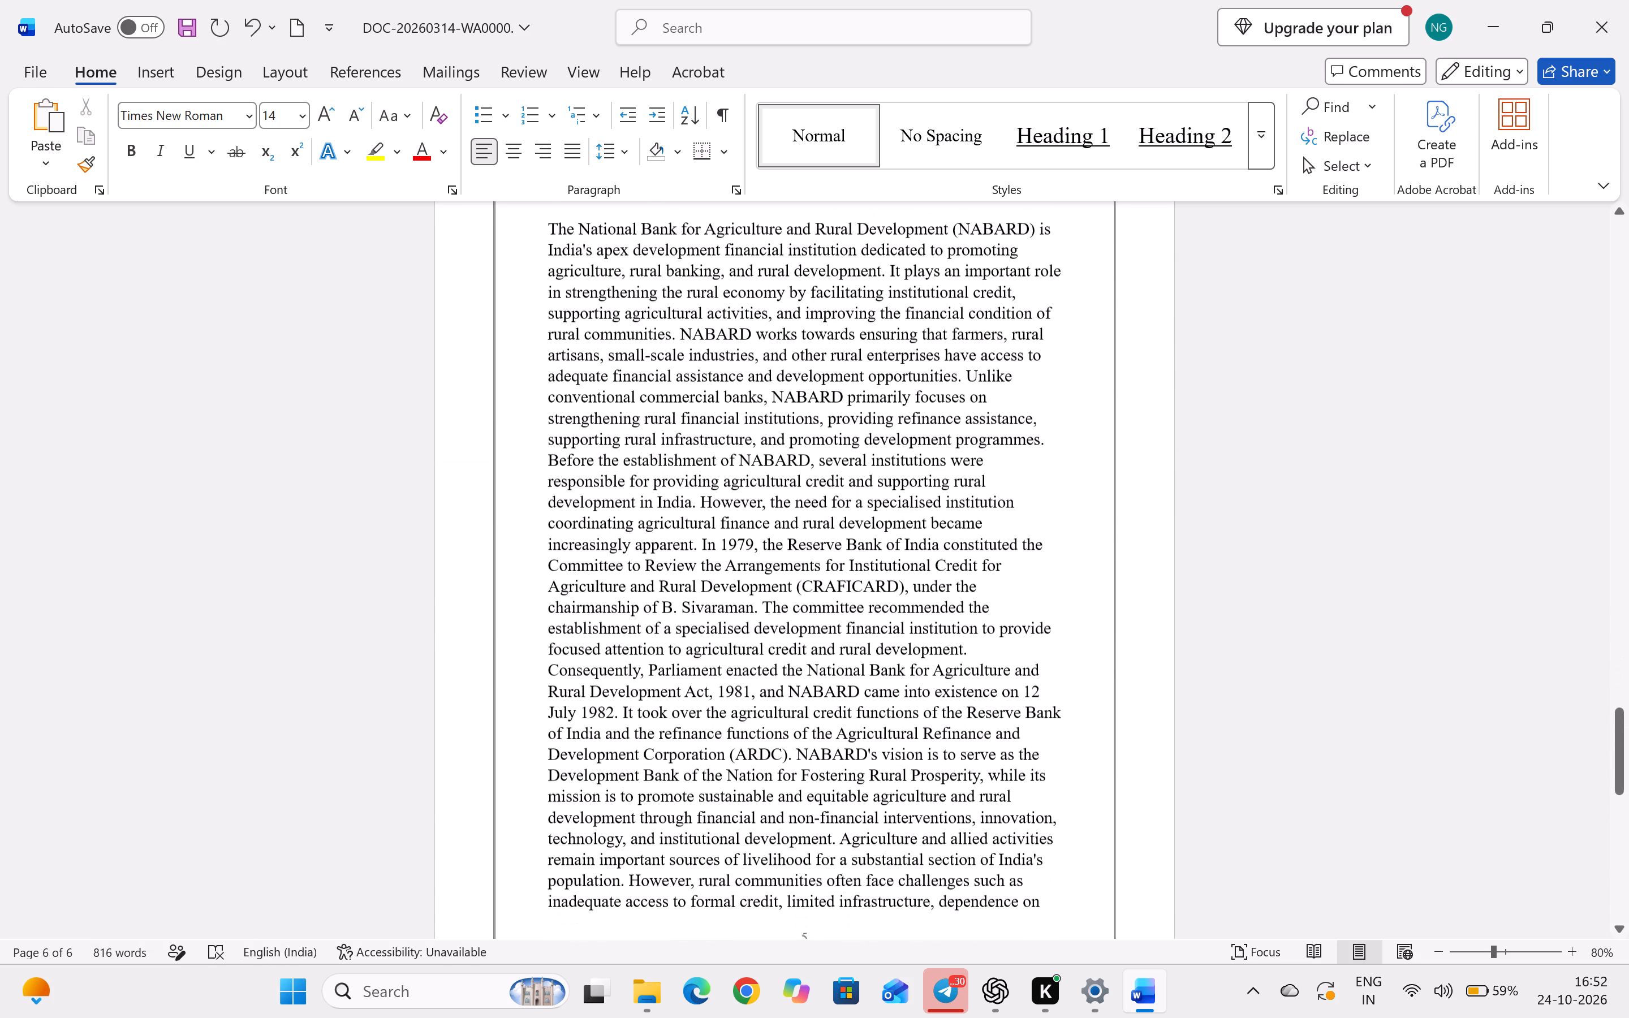
scroll(1153, 519, down, 1)
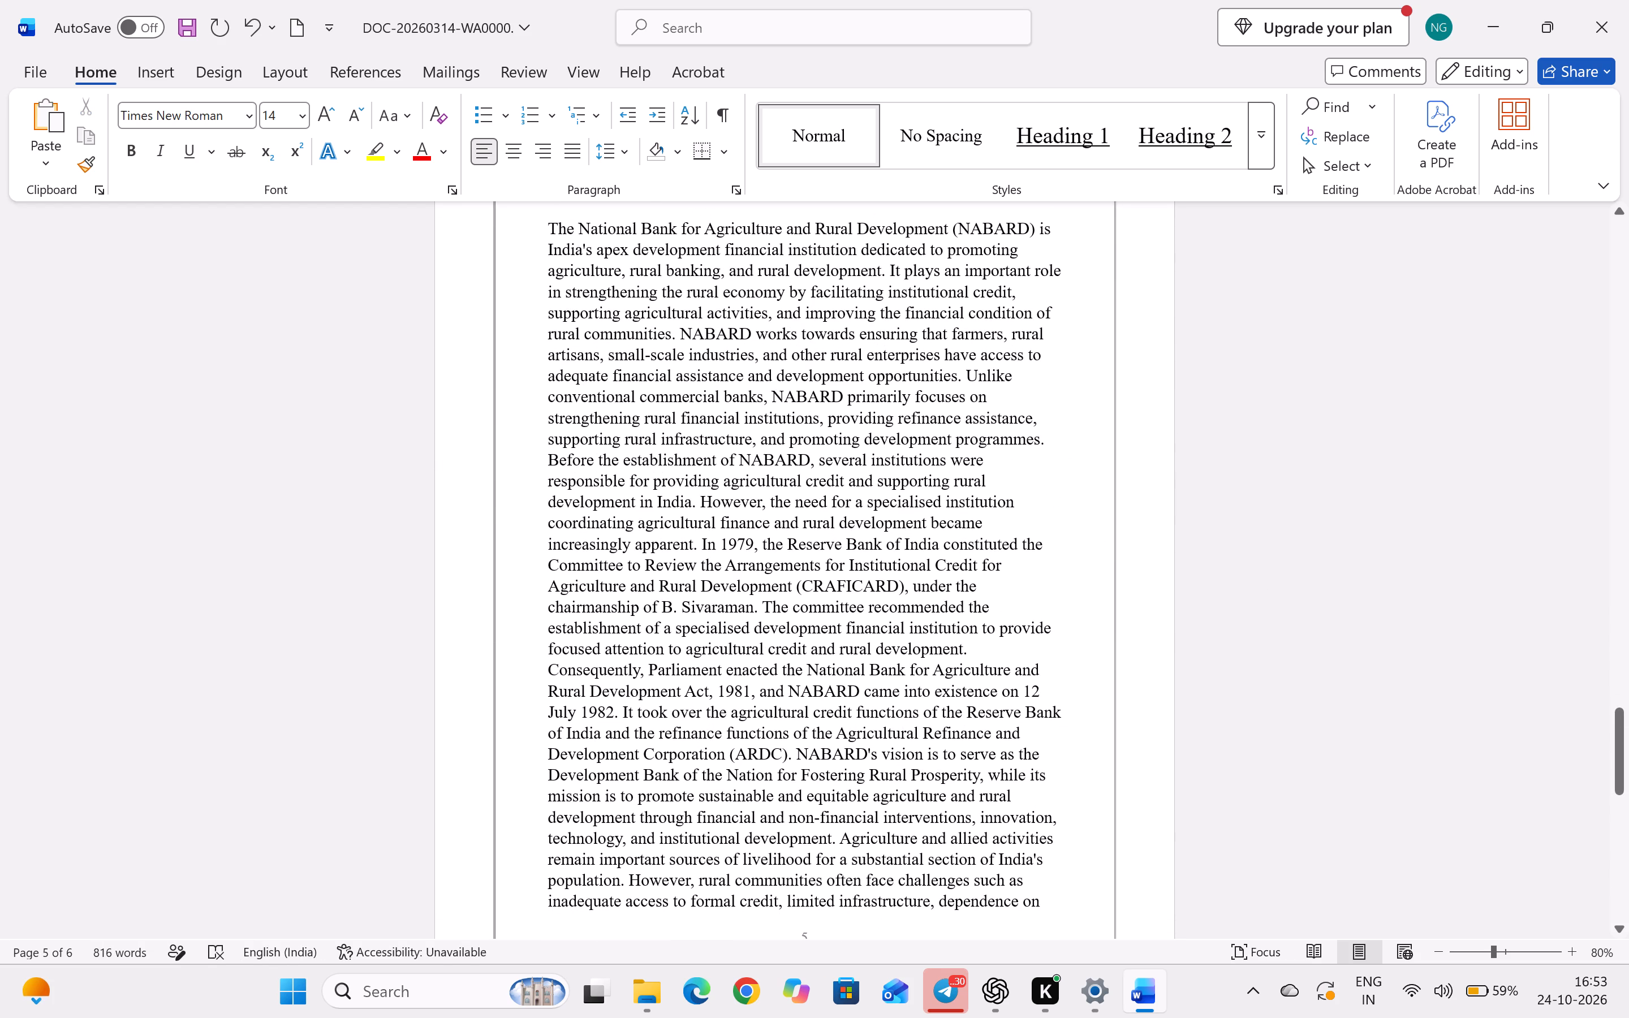
drag(549, 227, 993, 965)
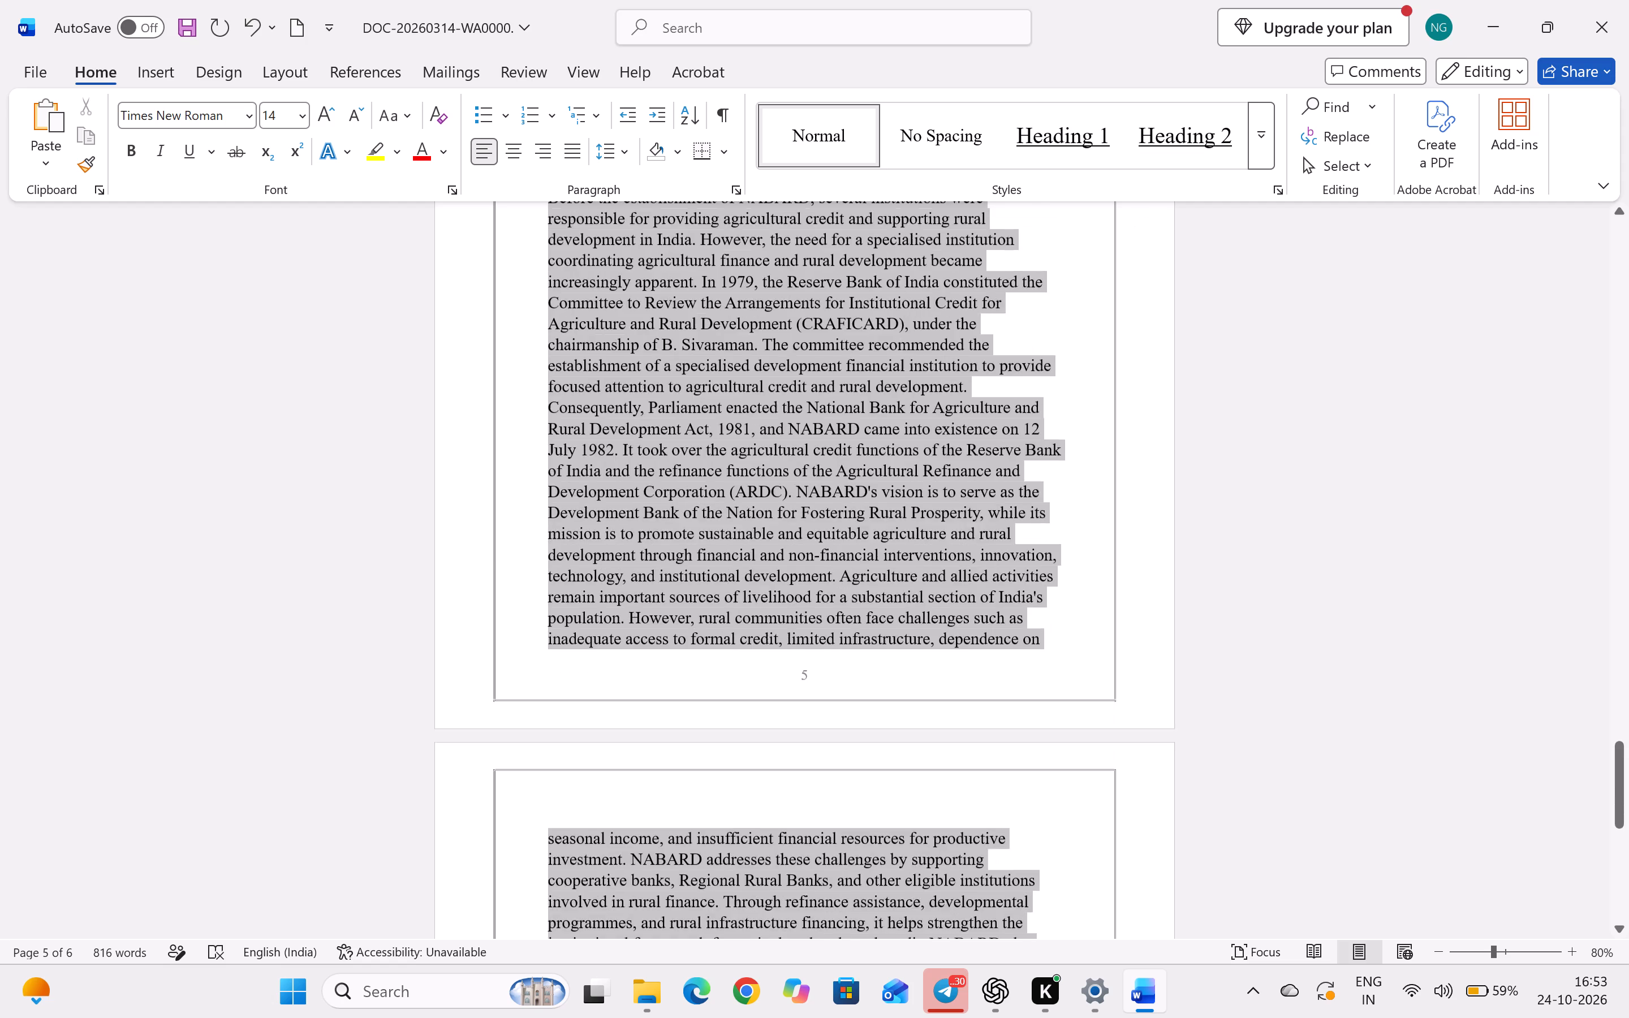
drag(993, 965, 624, 420)
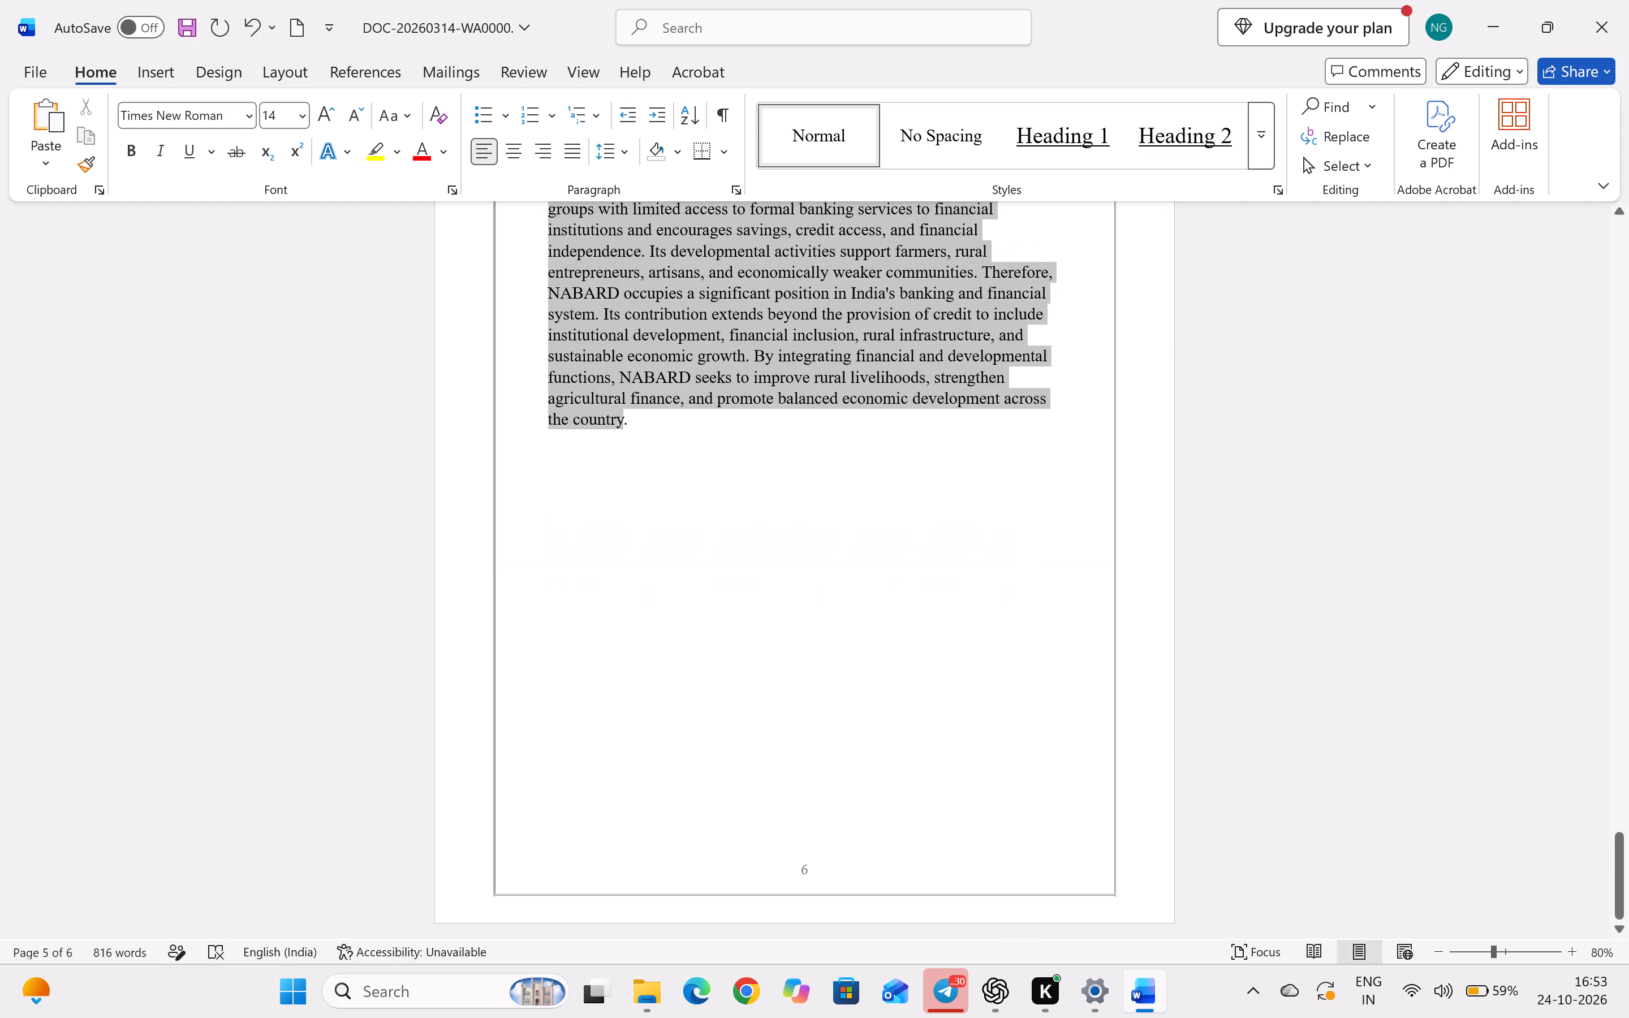
drag(624, 420, 627, 420)
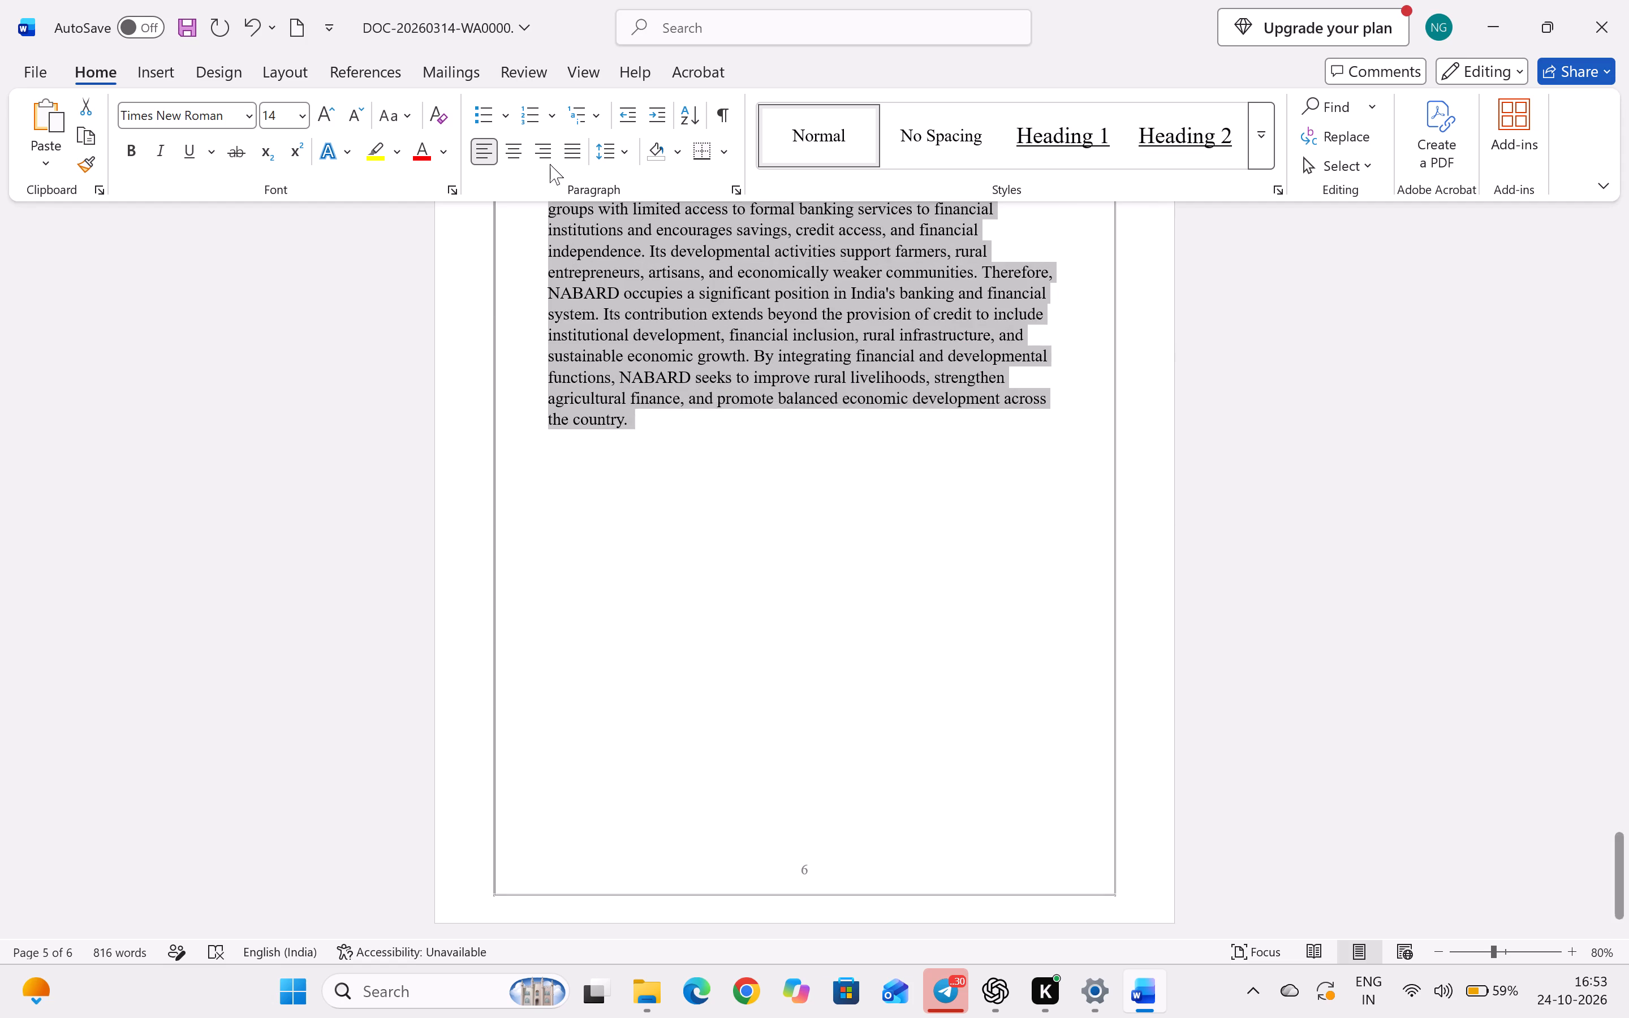
click(572, 145)
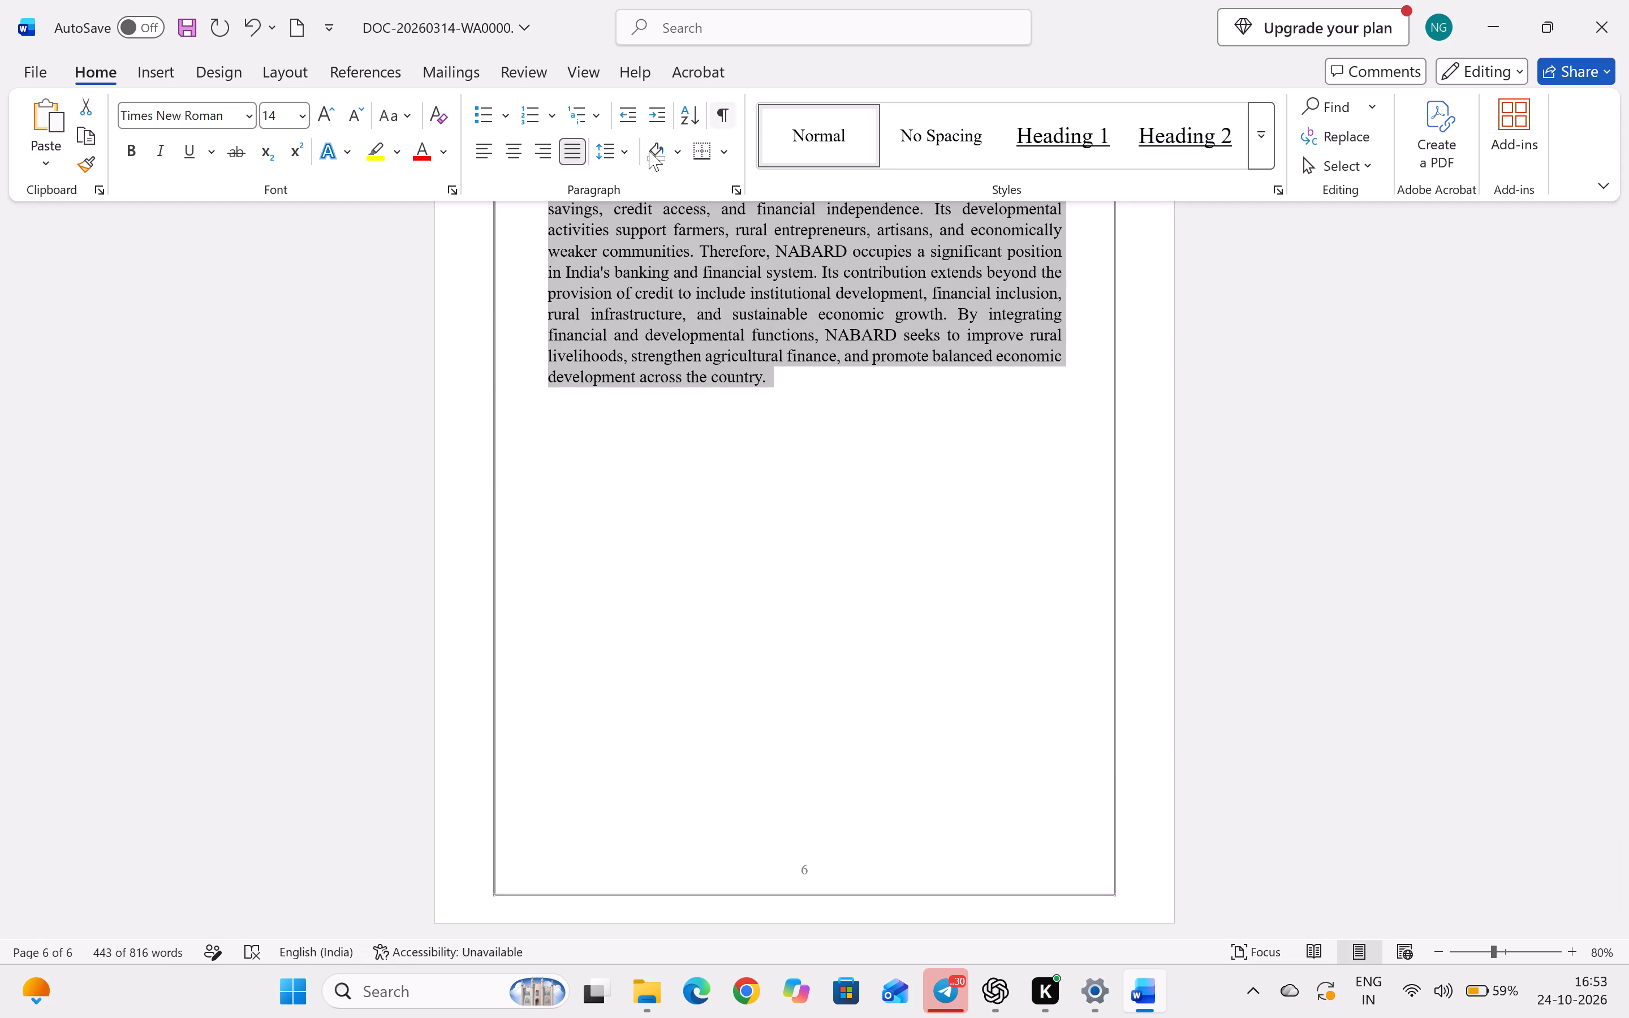
click(614, 149)
click(639, 208)
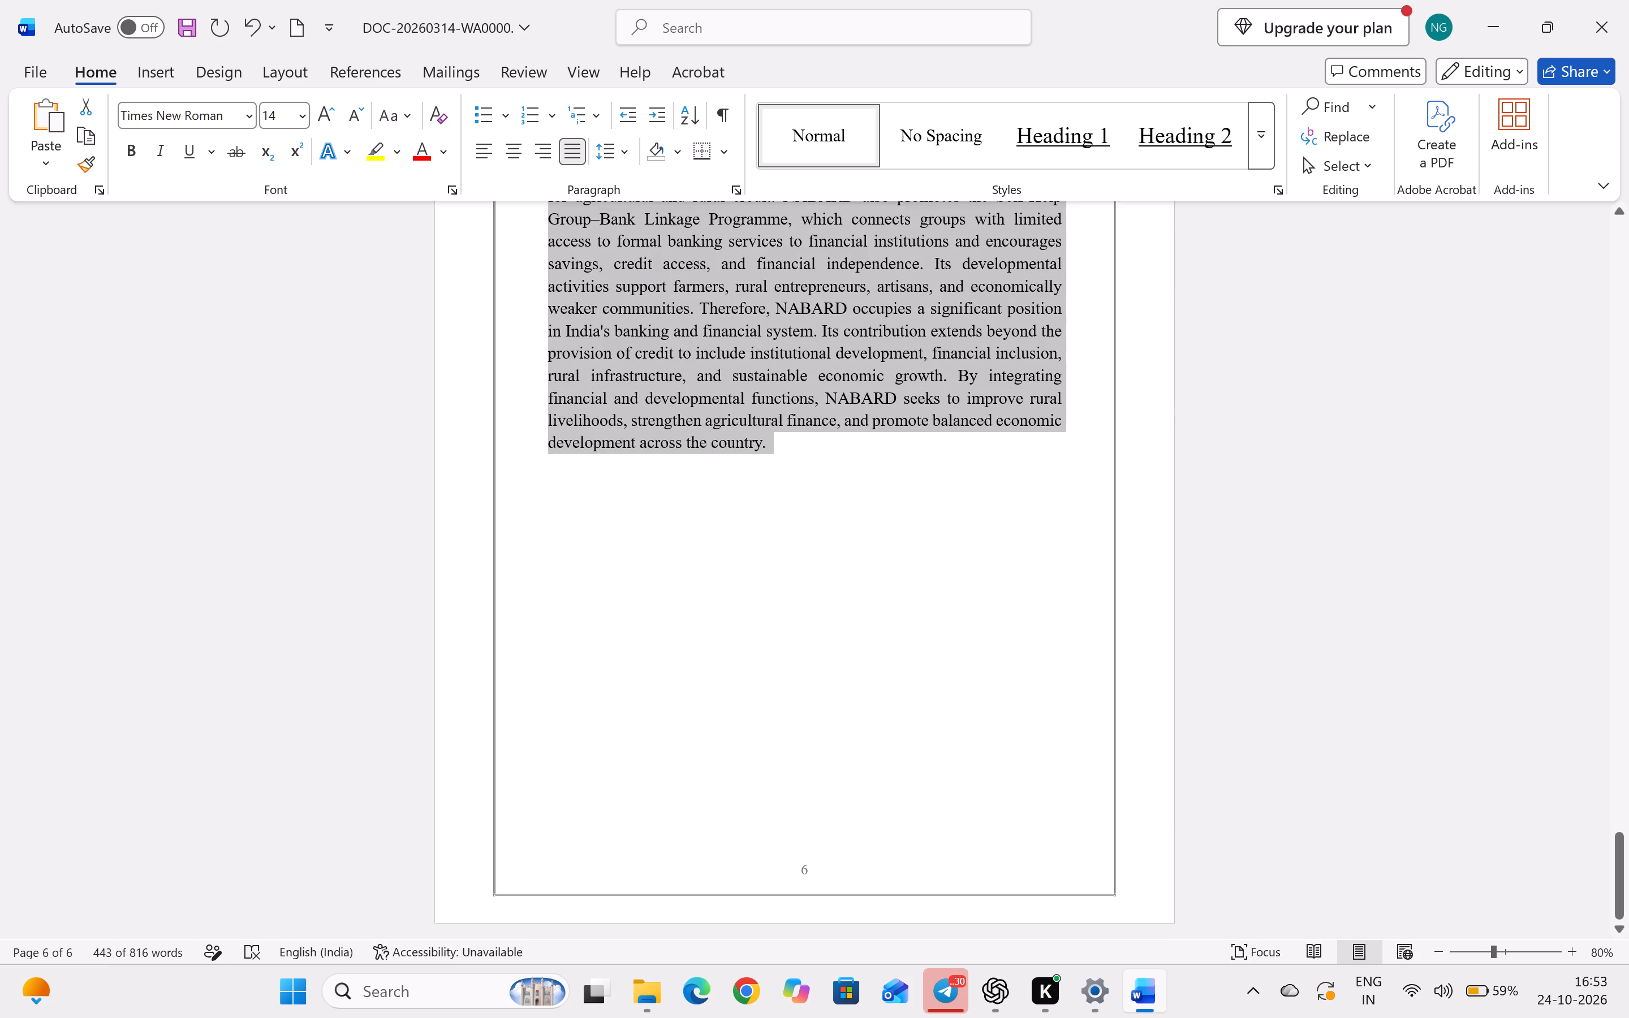
Review the formatted Introduction text under CHAPTER 1 from its heading to its closing lines.
click(813, 561)
scroll(813, 561, up, 8)
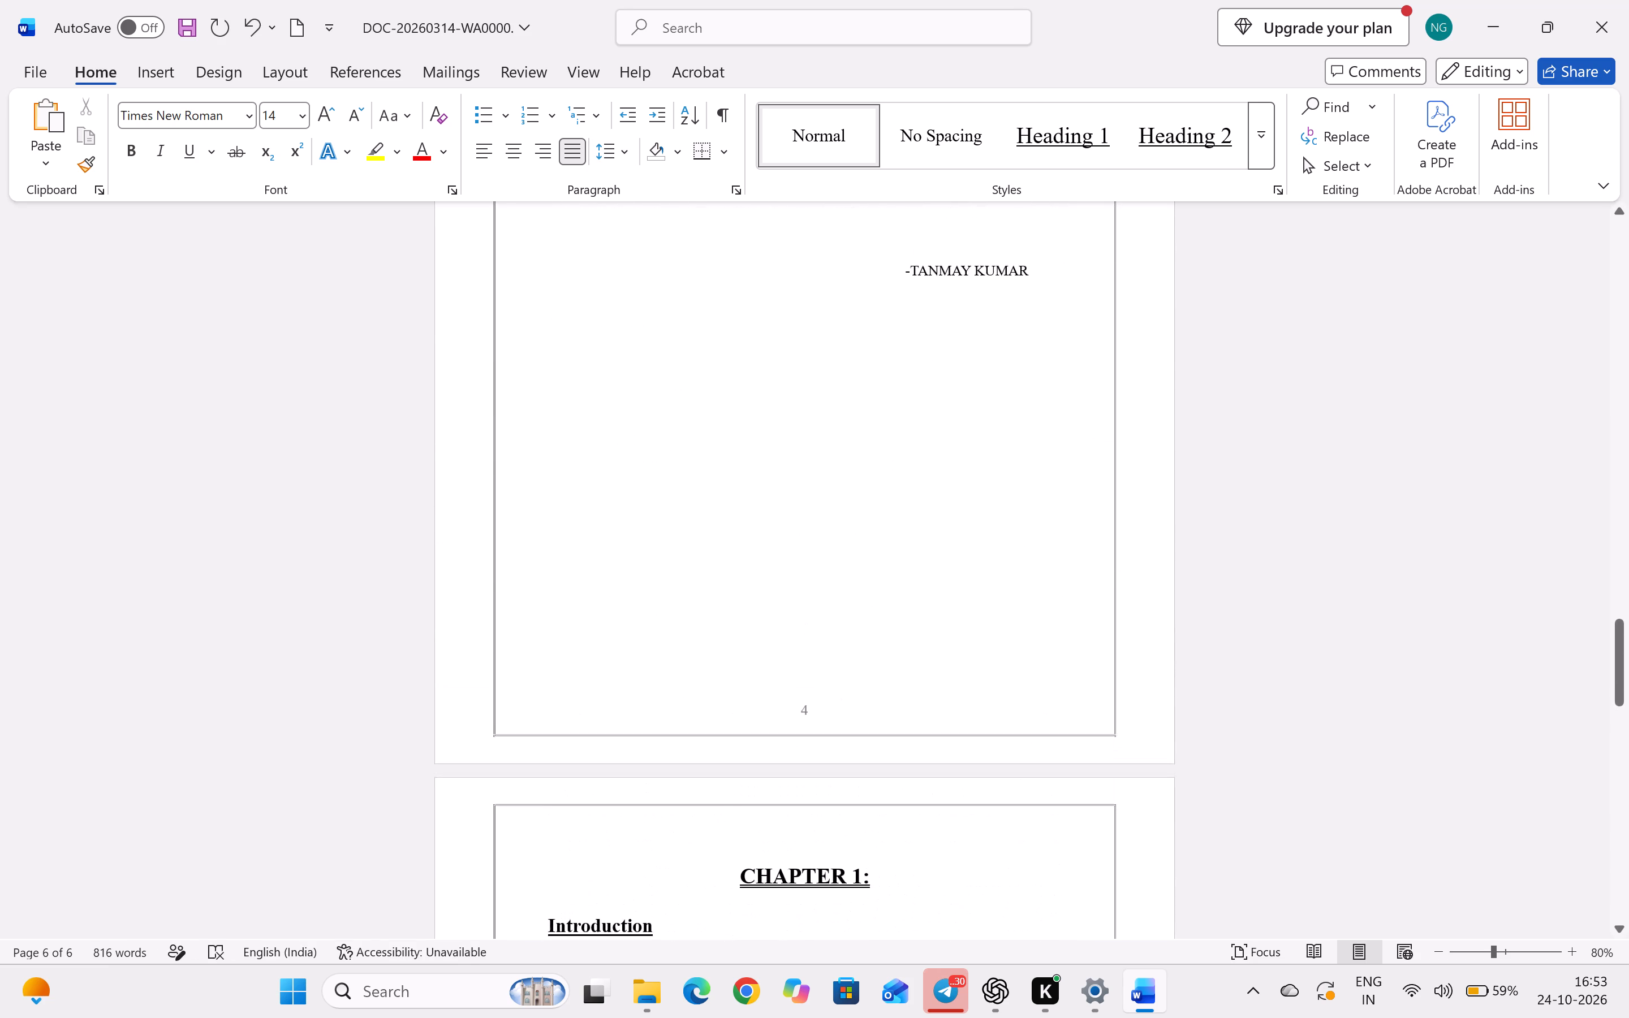
scroll(813, 561, down, 3)
scroll(813, 561, up, 1)
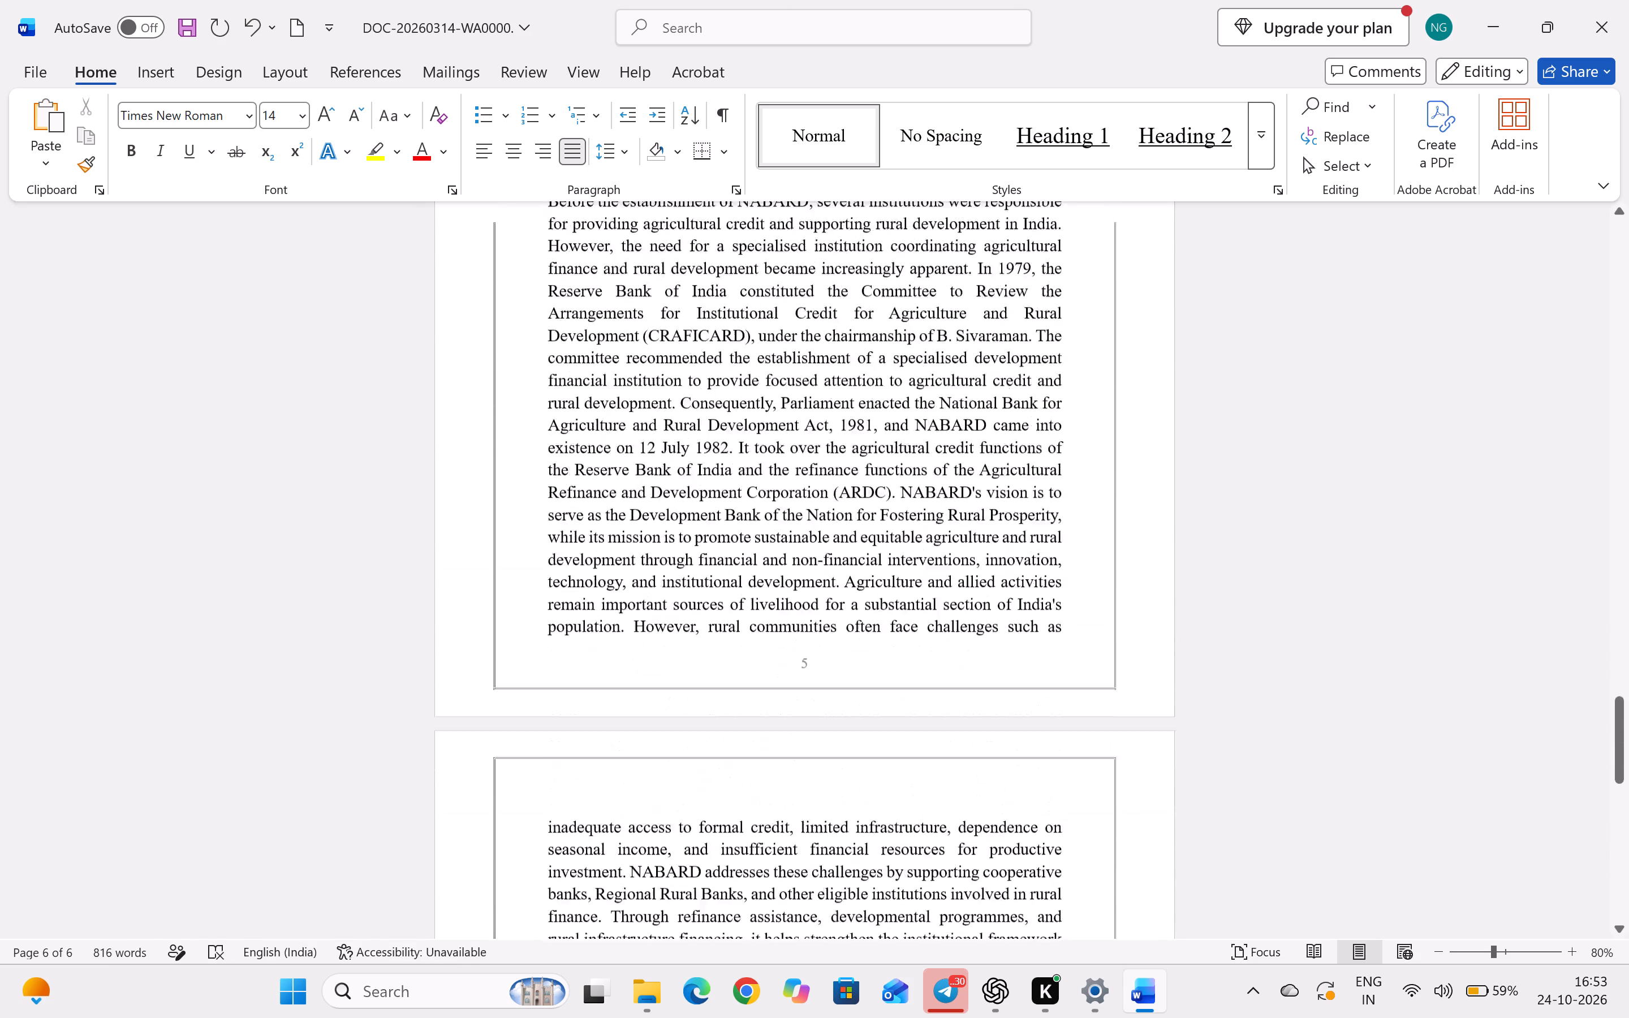
scroll(813, 561, up, 1)
scroll(813, 561, down, 10)
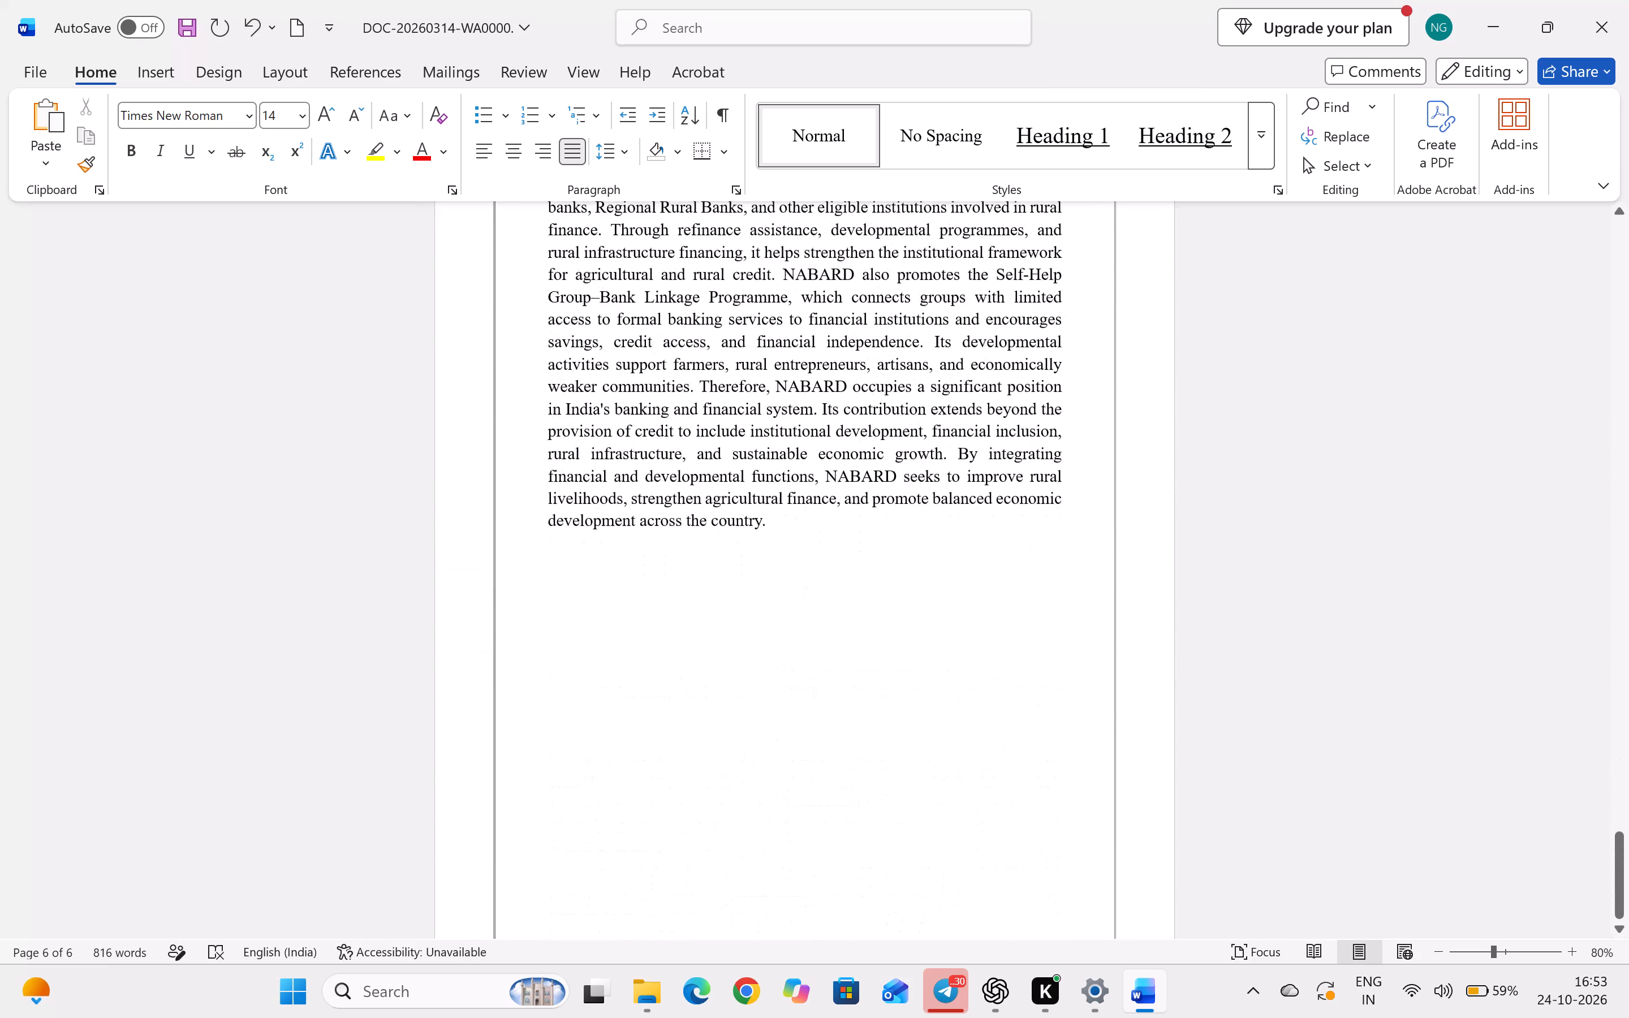
Add thirteen line breaks after the end of the Introduction paragraph, below "development across the country.".
right_click(790, 728)
click(760, 819)
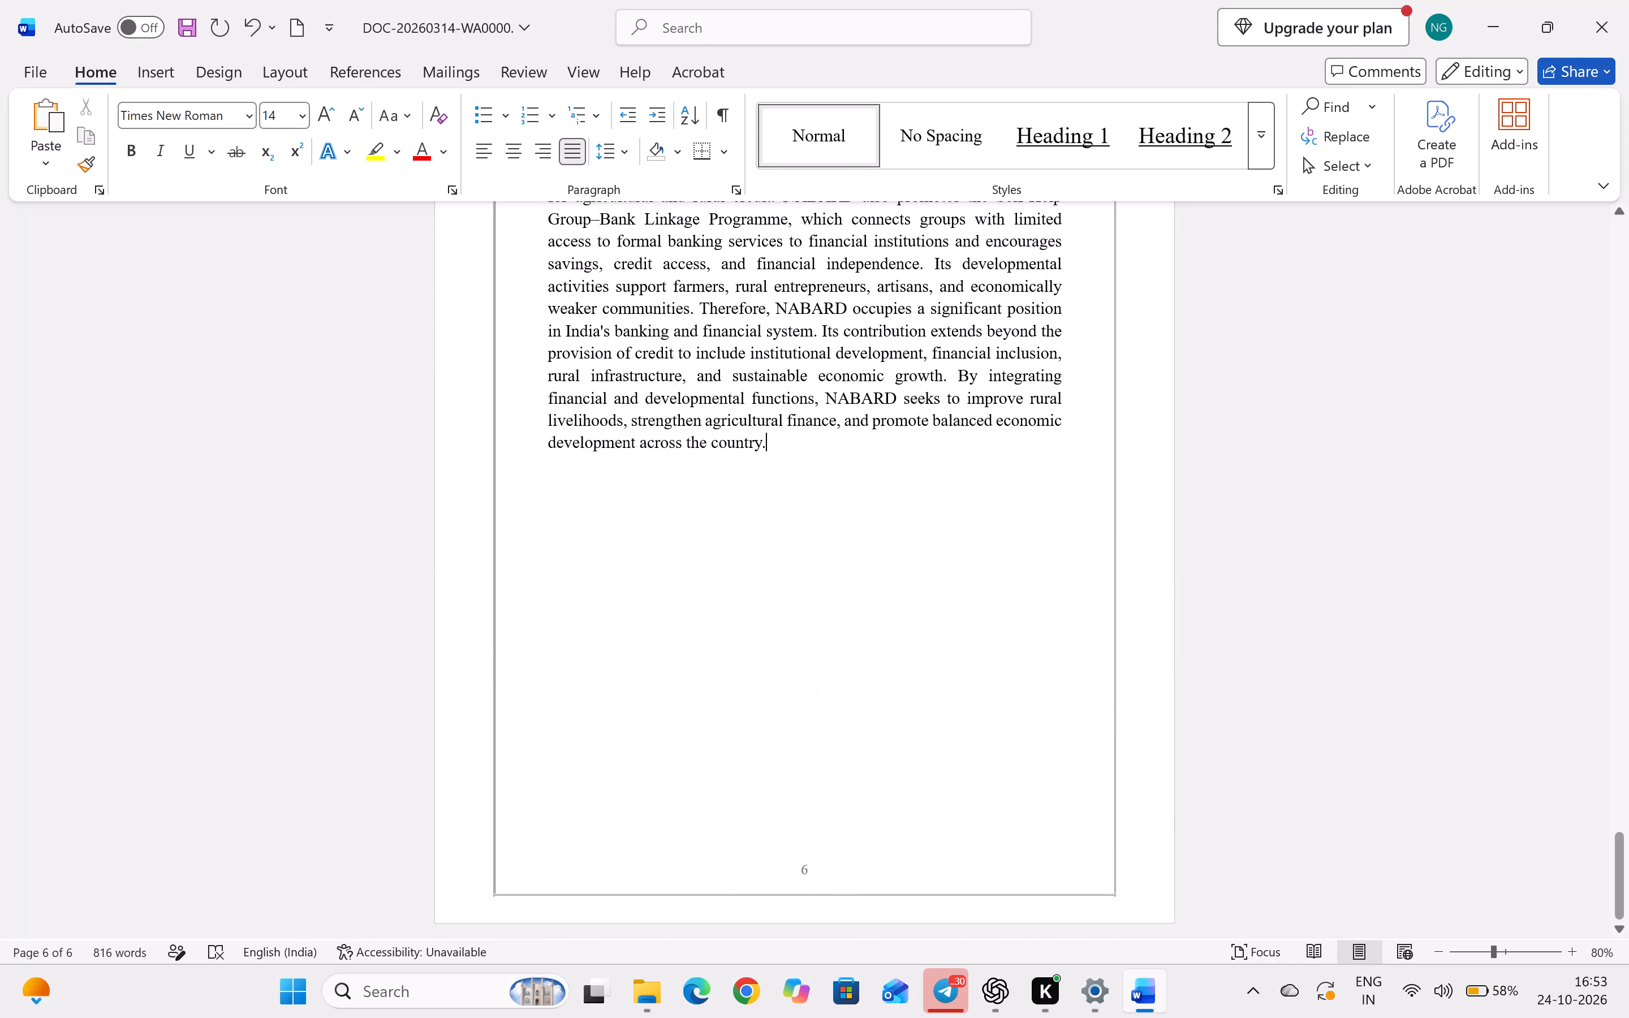
key(Return)
key(Return)
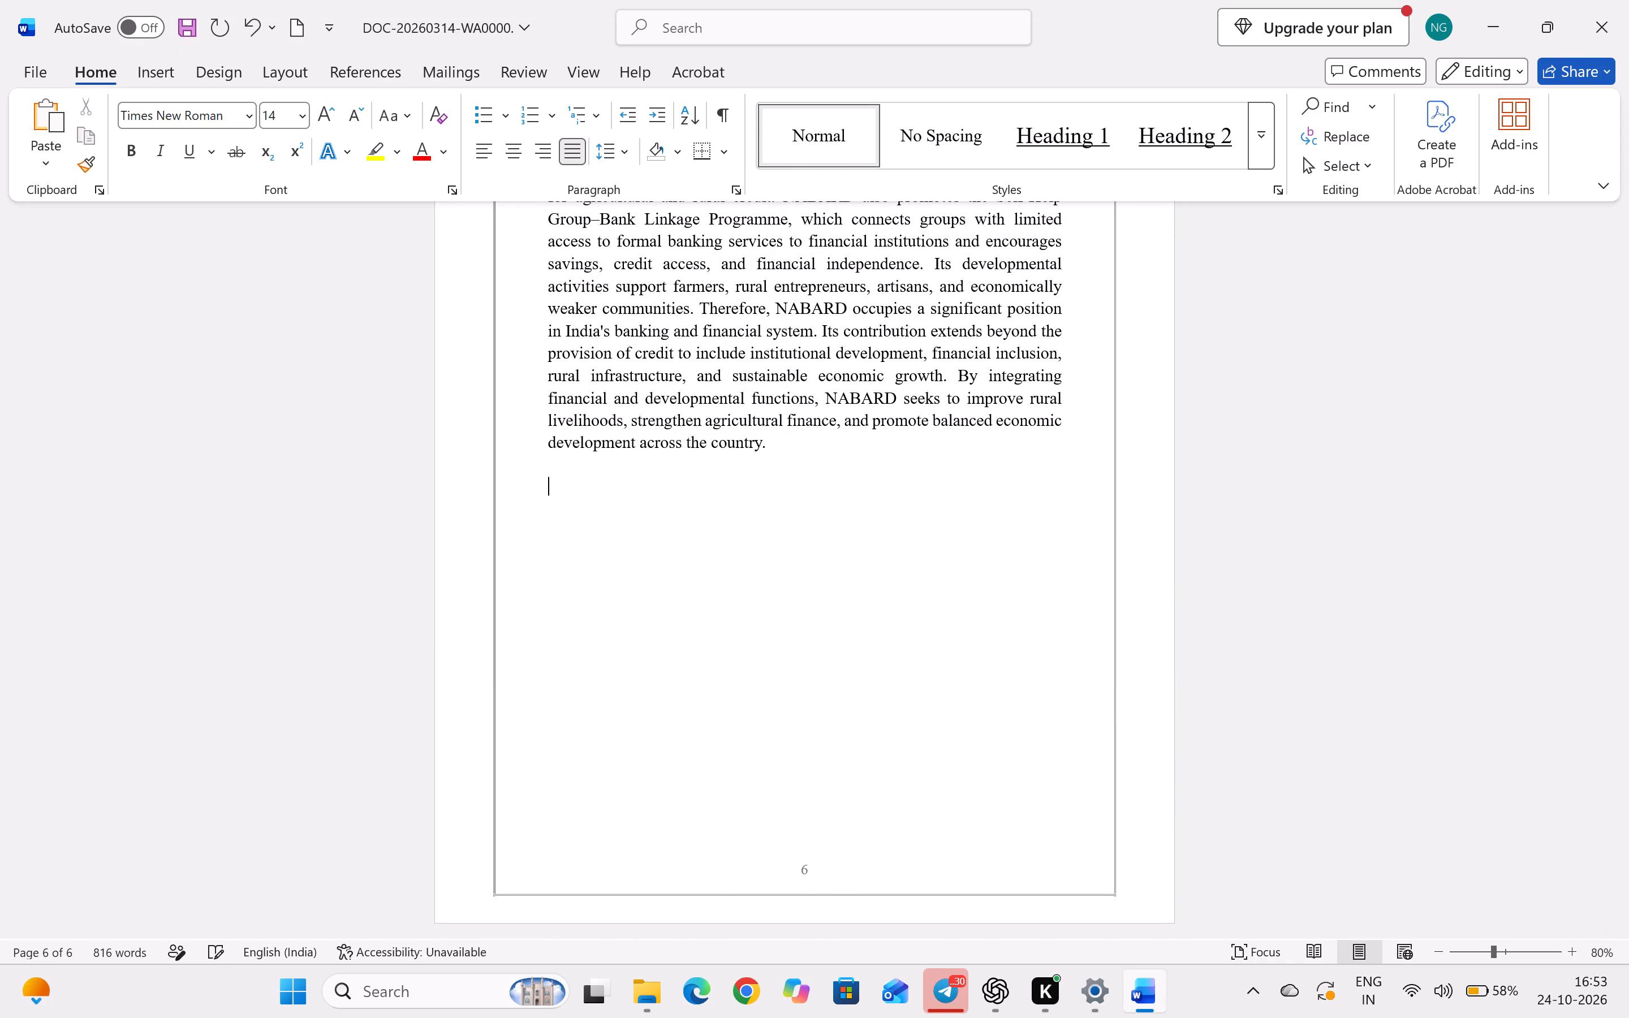
key(Return)
key(Return)
key(Return)
key(Return)
key(Return)
key(Return)
key(Return)
key(Return)
key(Return)
key(Return)
key(Return)
Add two line breaks at the end of the acknowledgement page, opening an empty line above the CHAPTER 1 heading.
scroll(824, 491, up, 5)
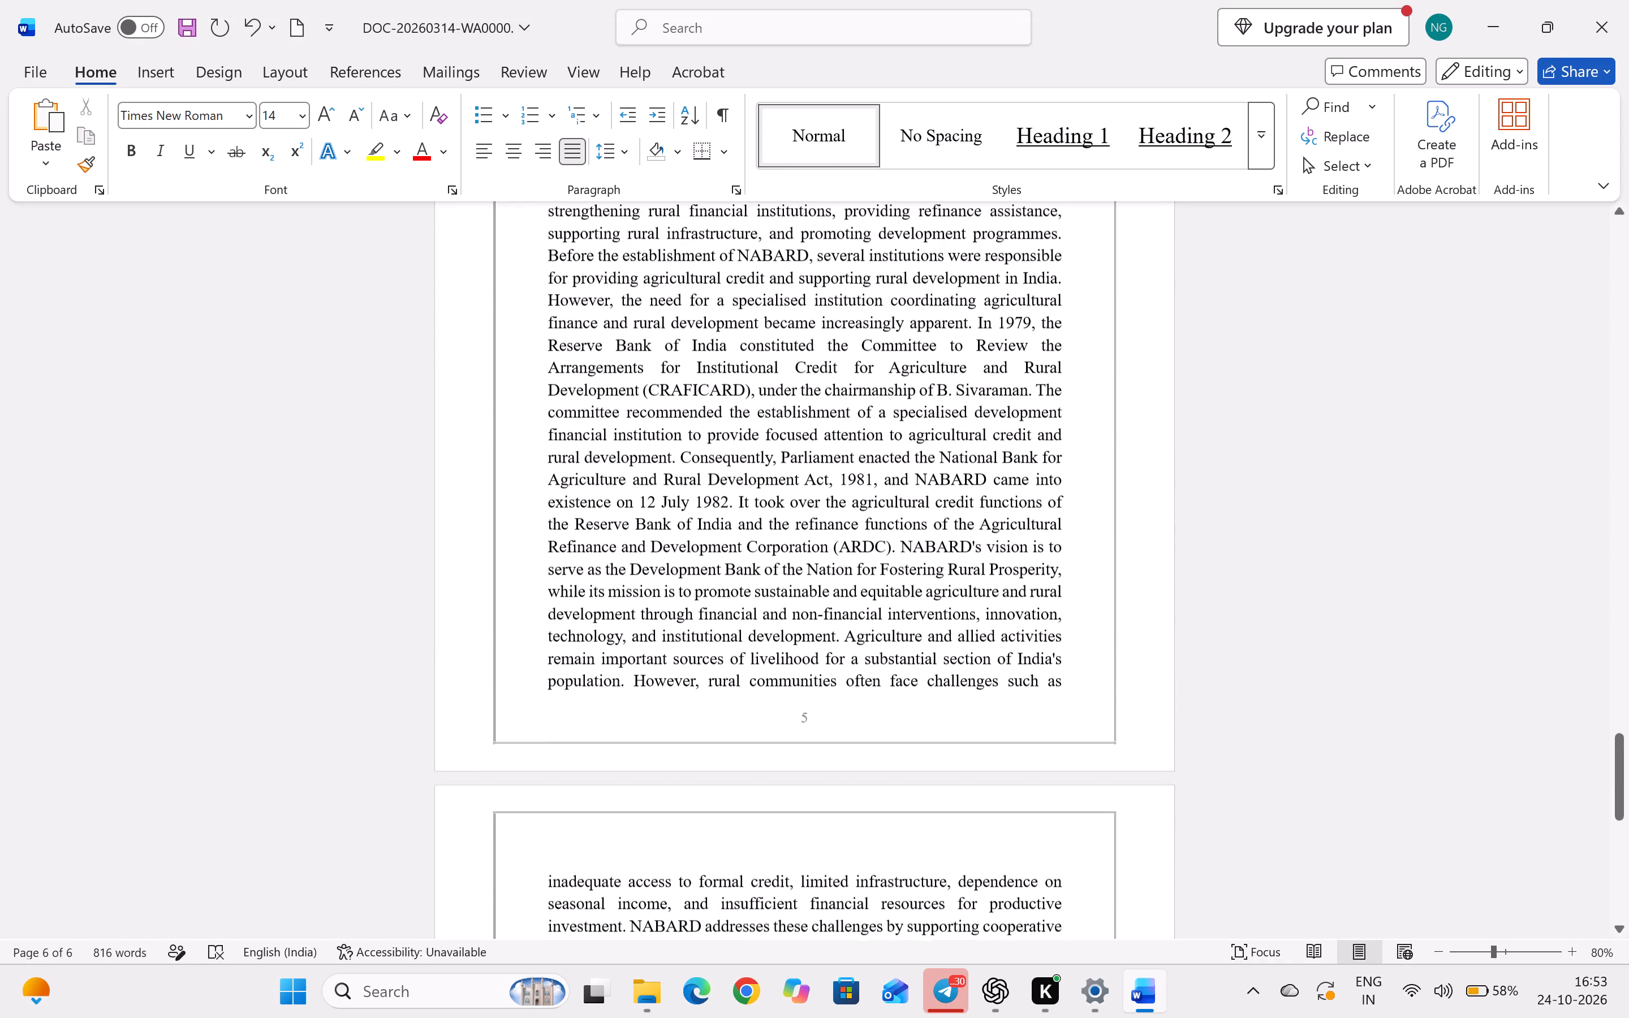
scroll(824, 491, up, 4)
scroll(824, 491, down, 3)
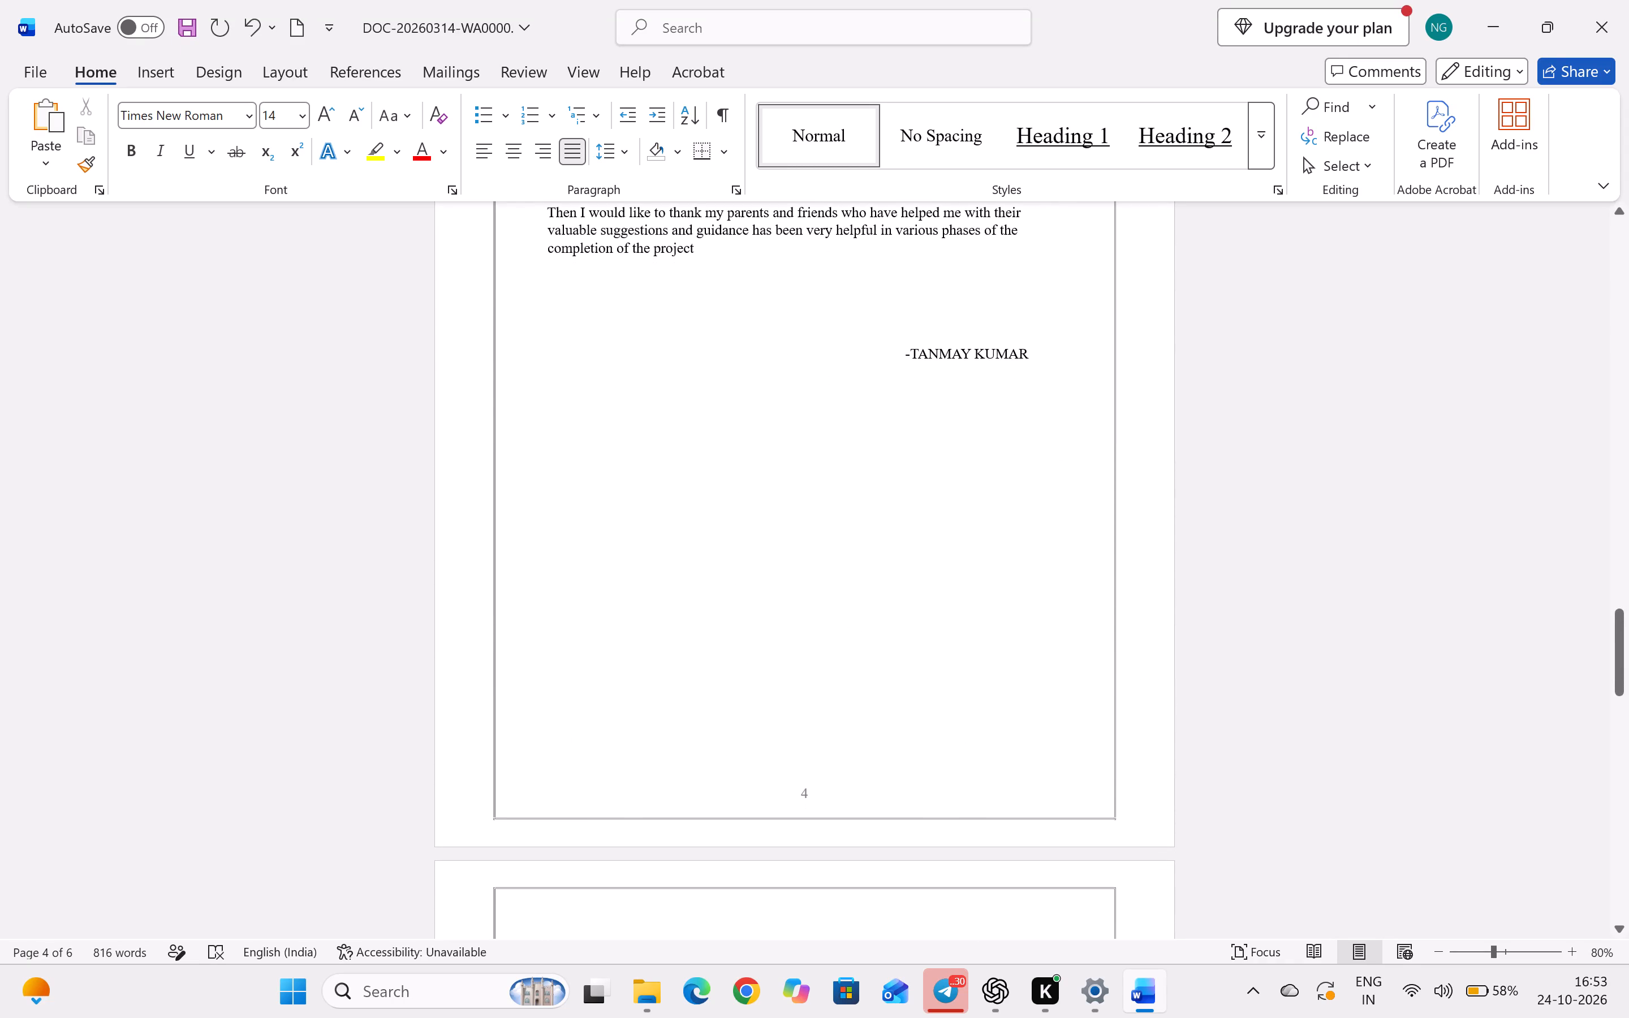
click(861, 760)
key(Return)
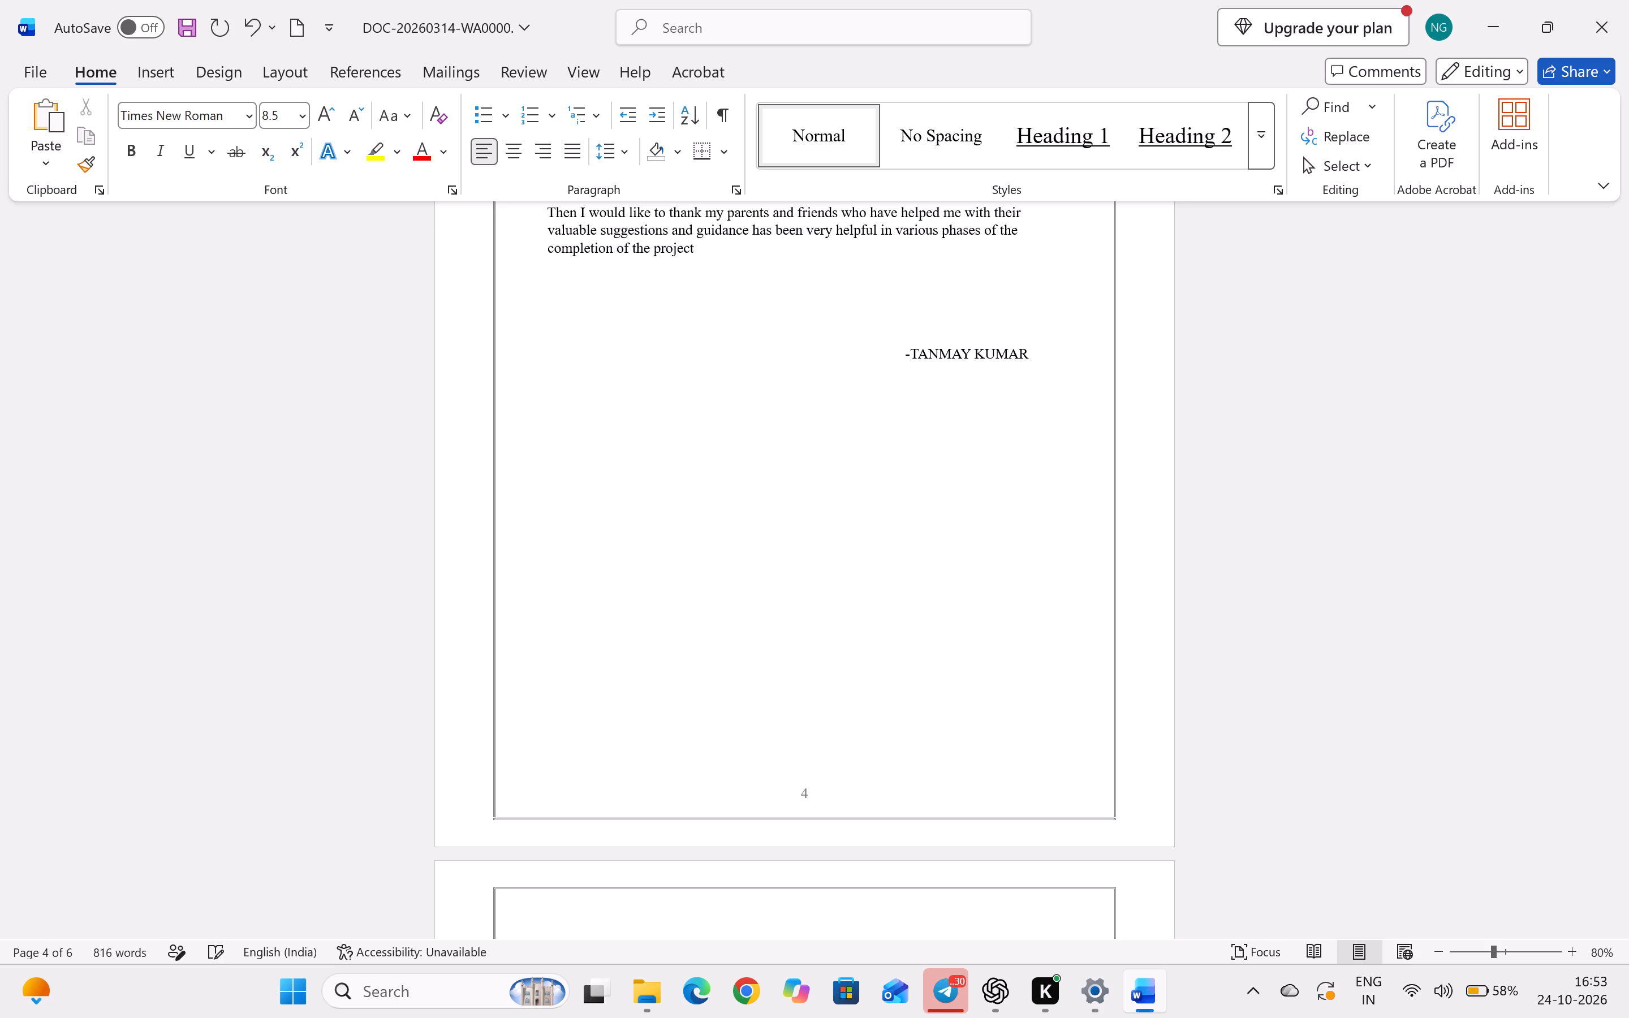
scroll(865, 754, down, 2)
scroll(940, 450, up, 1)
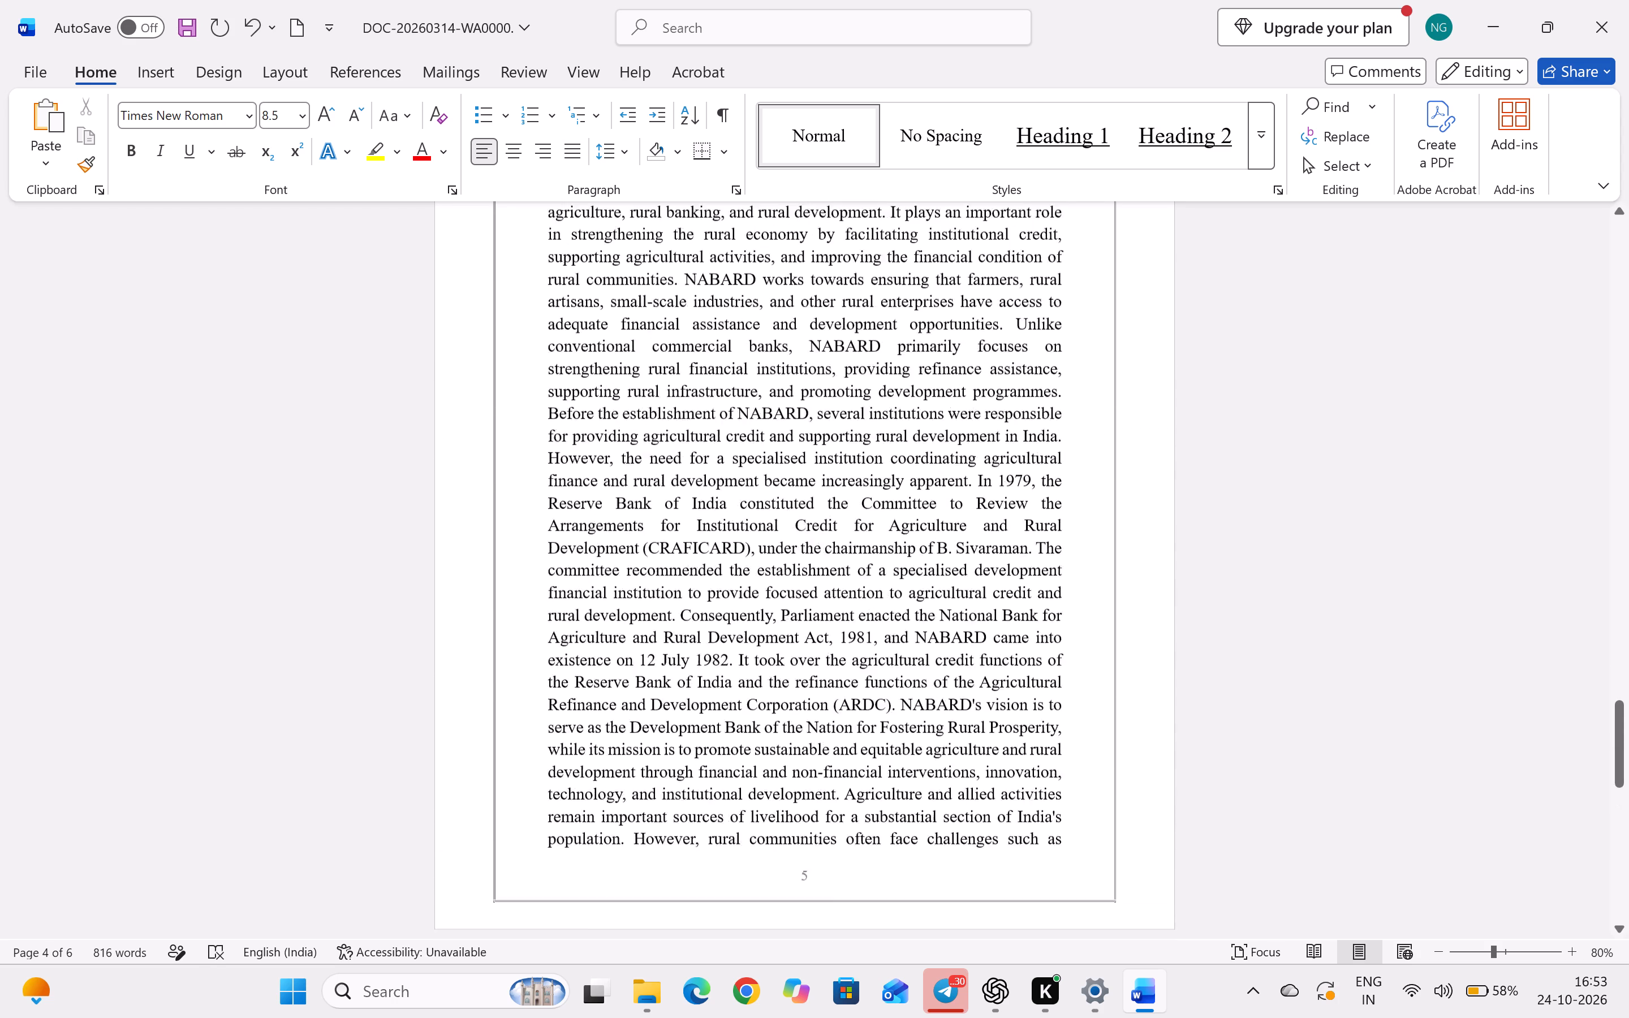
scroll(940, 450, up, 2)
key(Return)
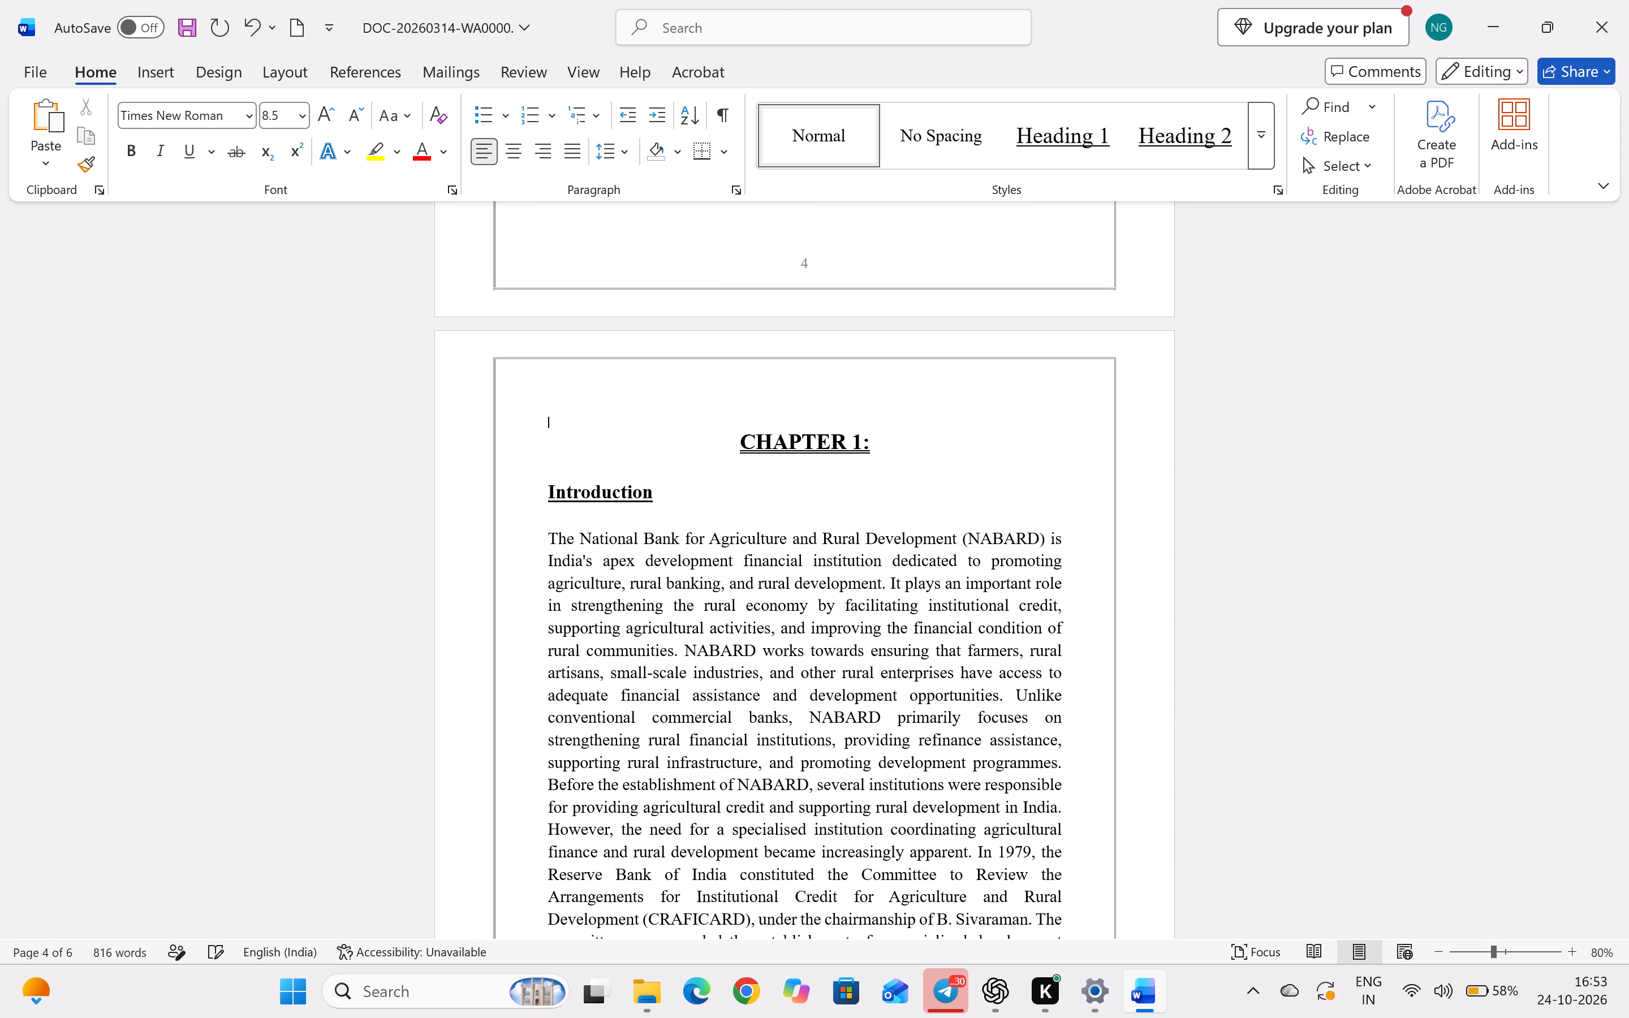
Insert nine line breaks directly before the CHAPTER 1 heading to push it down the page.
click(775, 403)
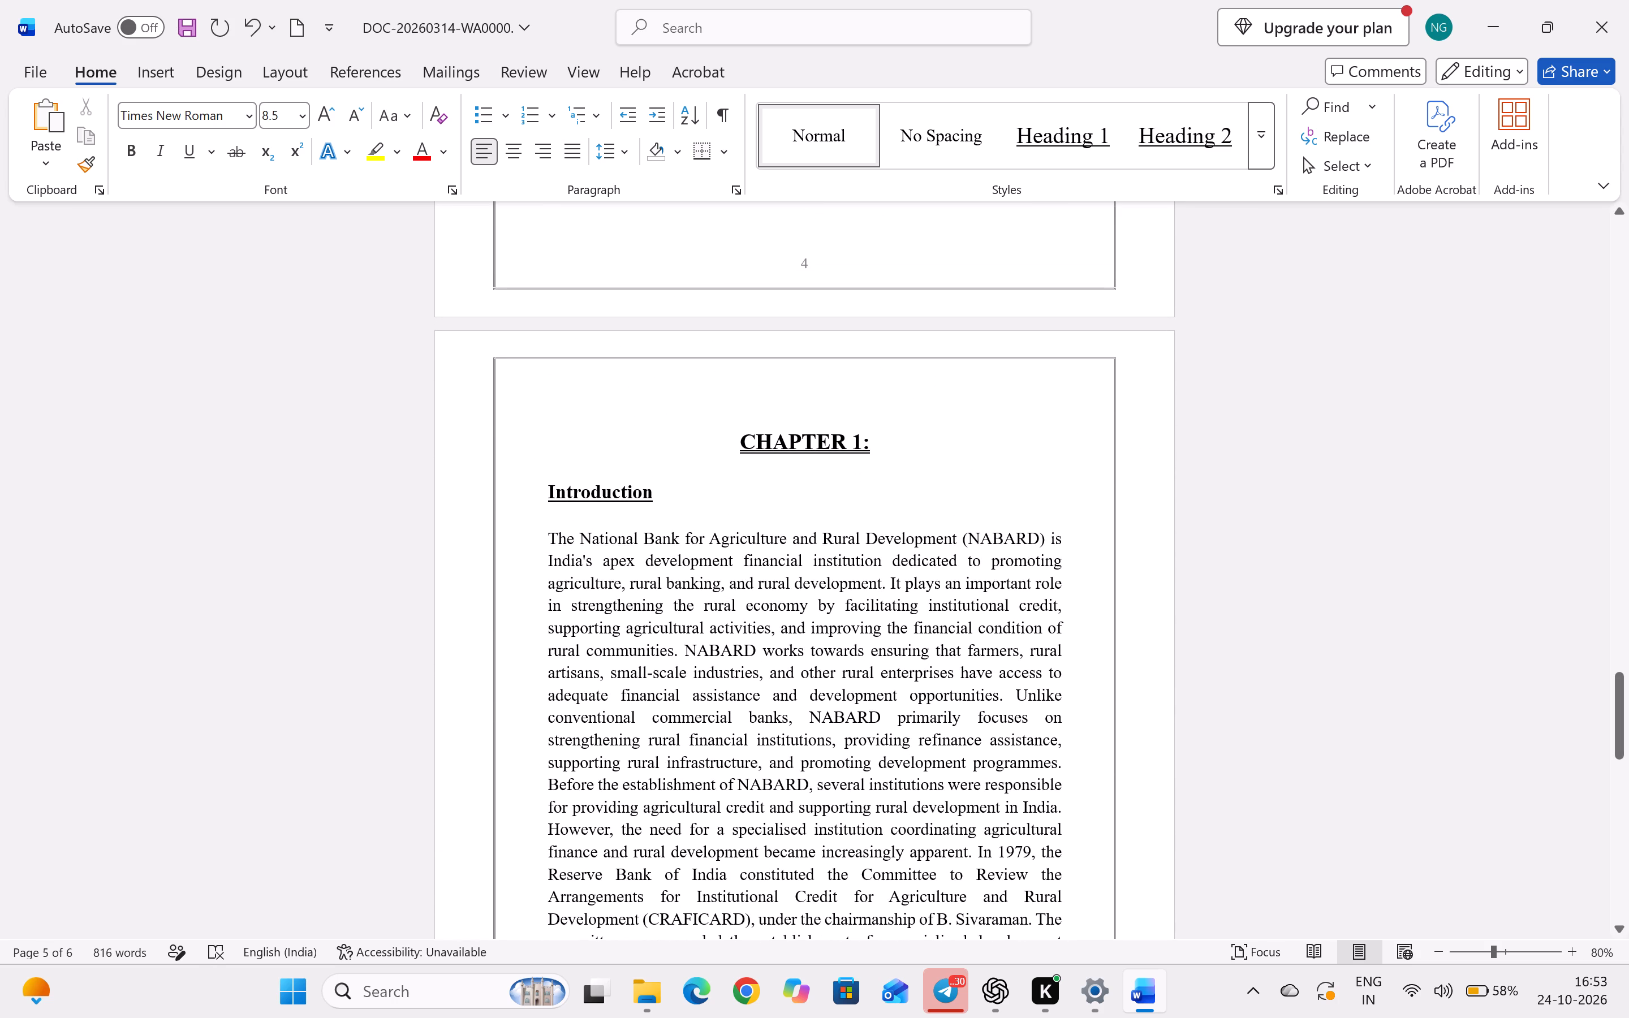
click(723, 442)
key(Return)
key(Return)
key(Return)
key(Return)
key(Return)
key(Return)
key(Return)
key(Return)
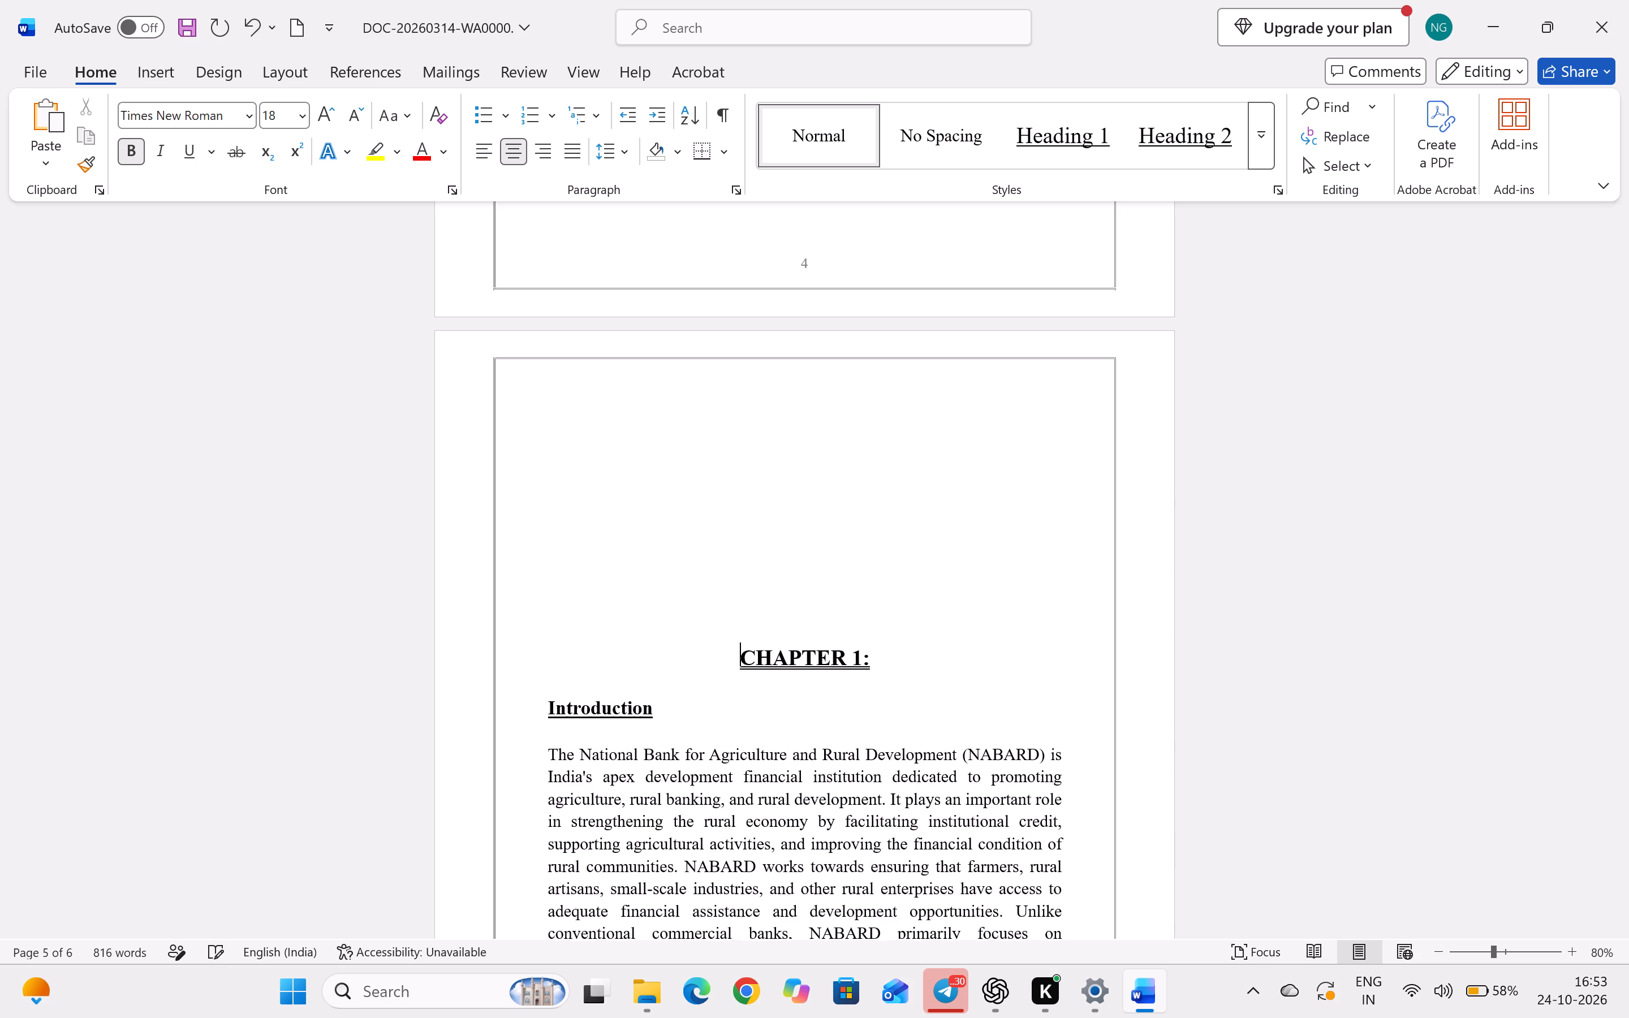
key(Return)
Enter the heading text "Table of content" on the empty first line of the page above CHAPTER 1.
click(714, 426)
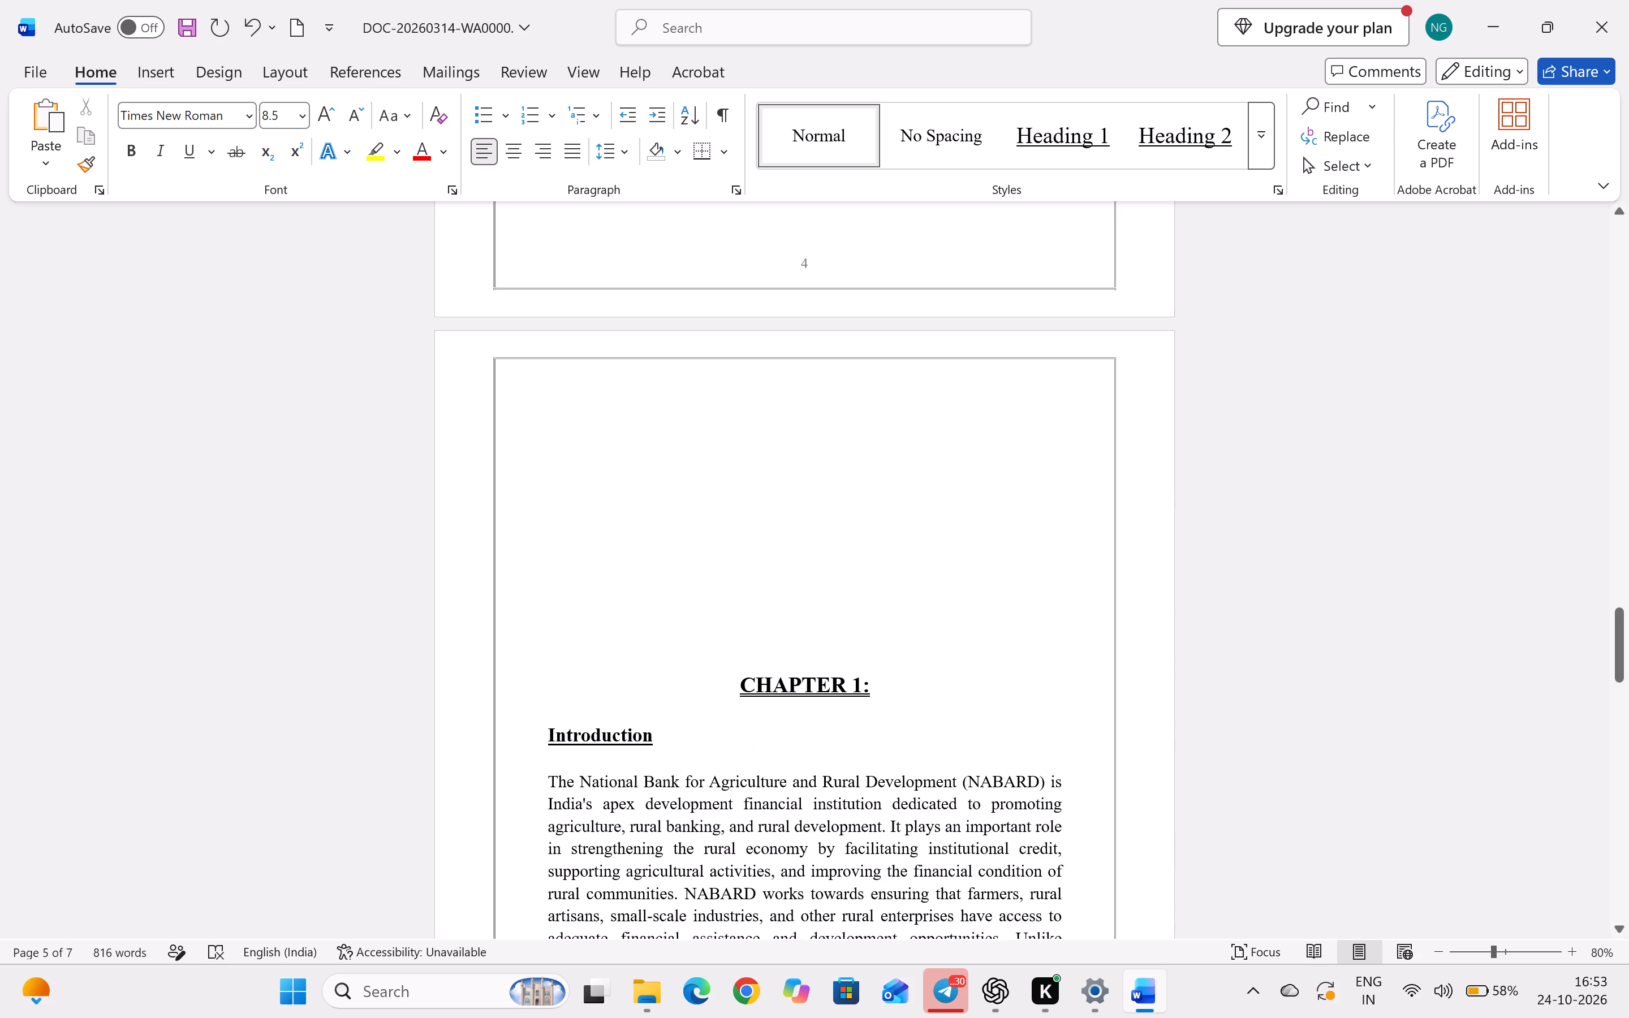
text(table of content)
click(695, 559)
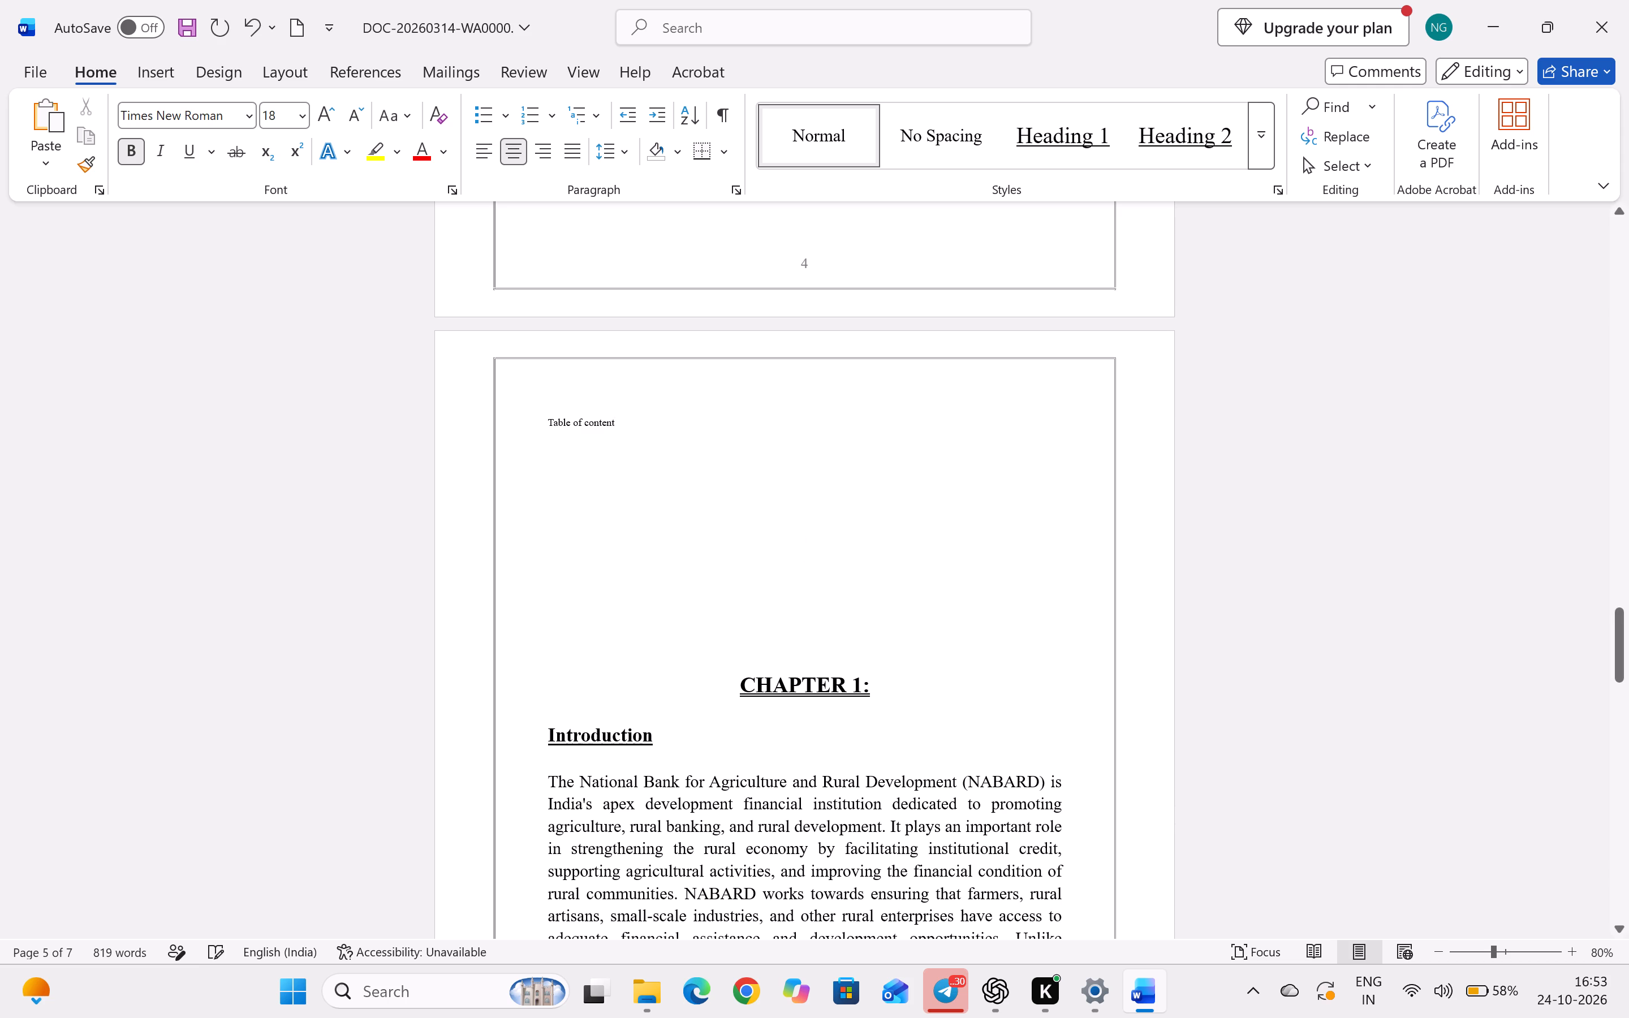
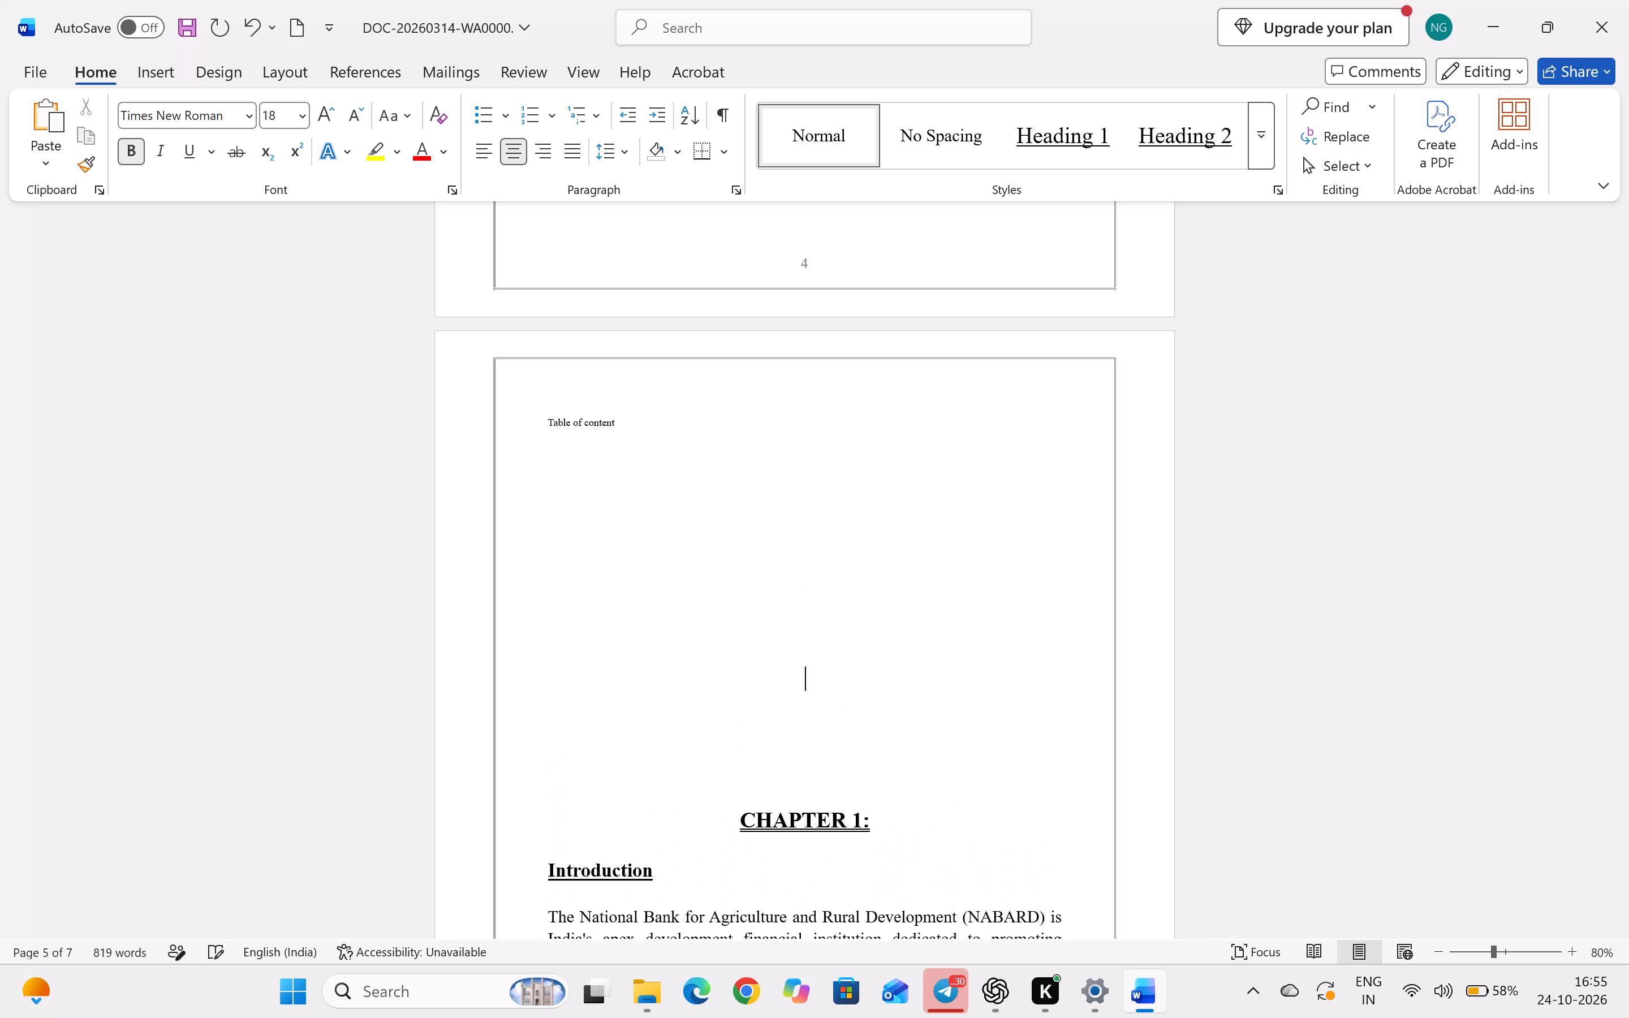
Insert fifteen line breaks above the CHAPTER 1 heading to push it onto the top of the following page.
key(Return)
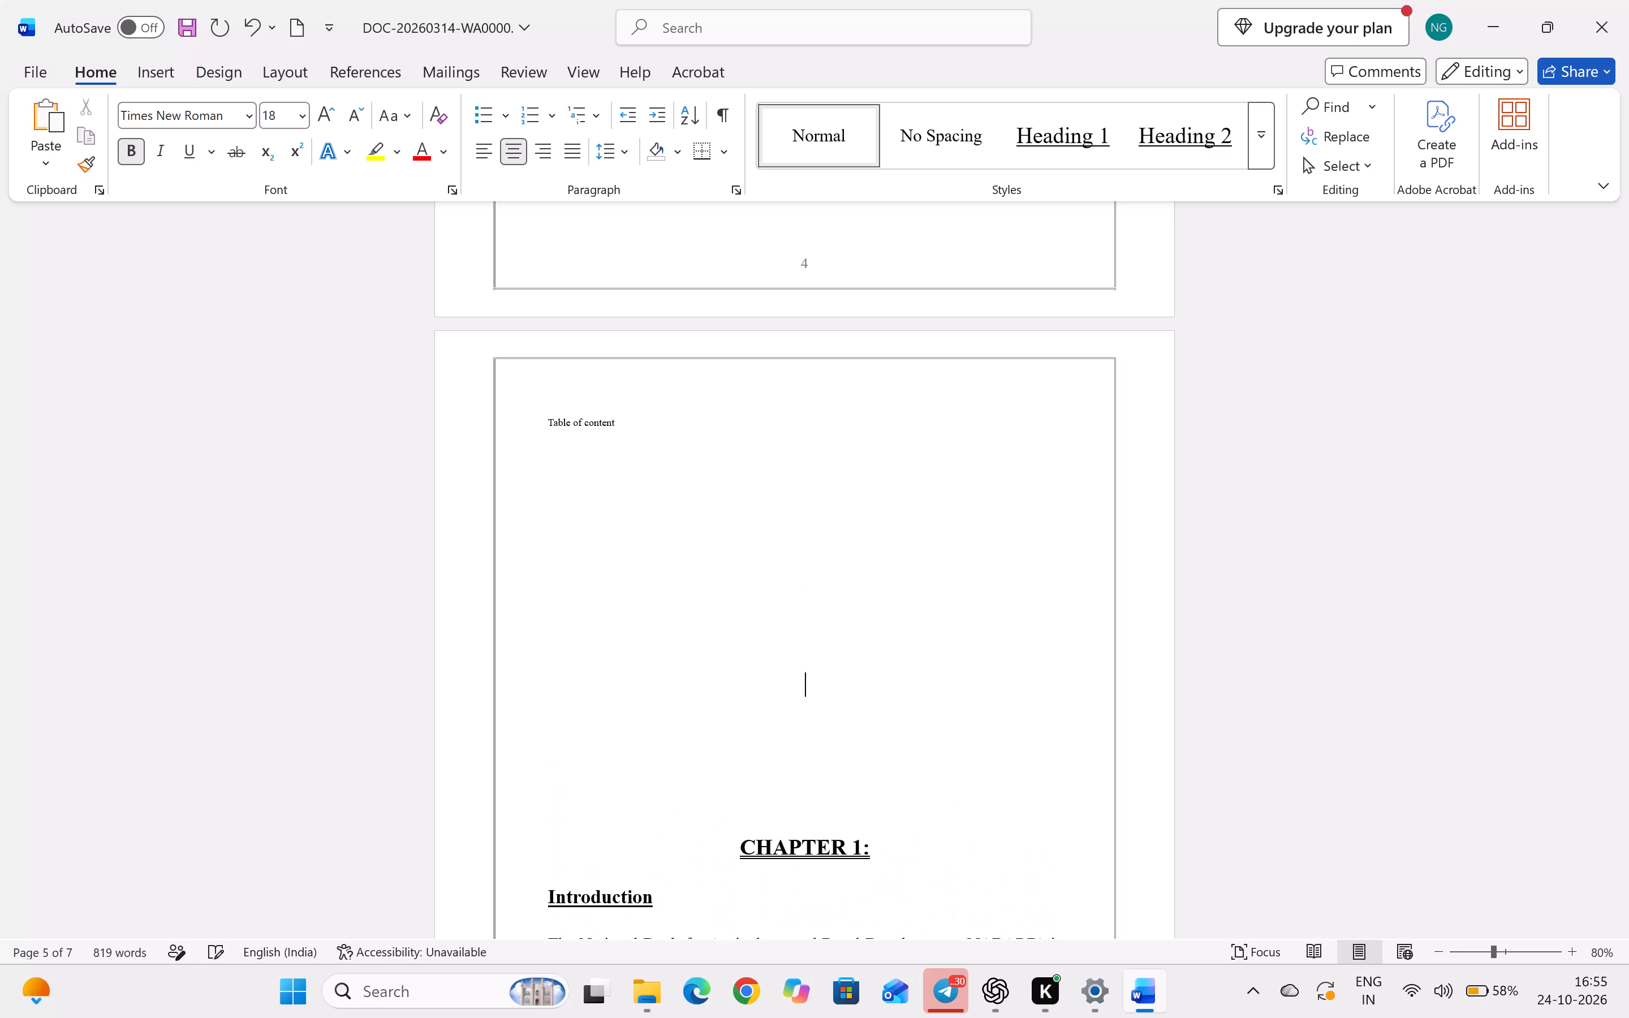
key(Return)
key(Return)
key(Return)
key(Return)
key(Return)
key(Return)
key(Return)
scroll(769, 639, down, 1)
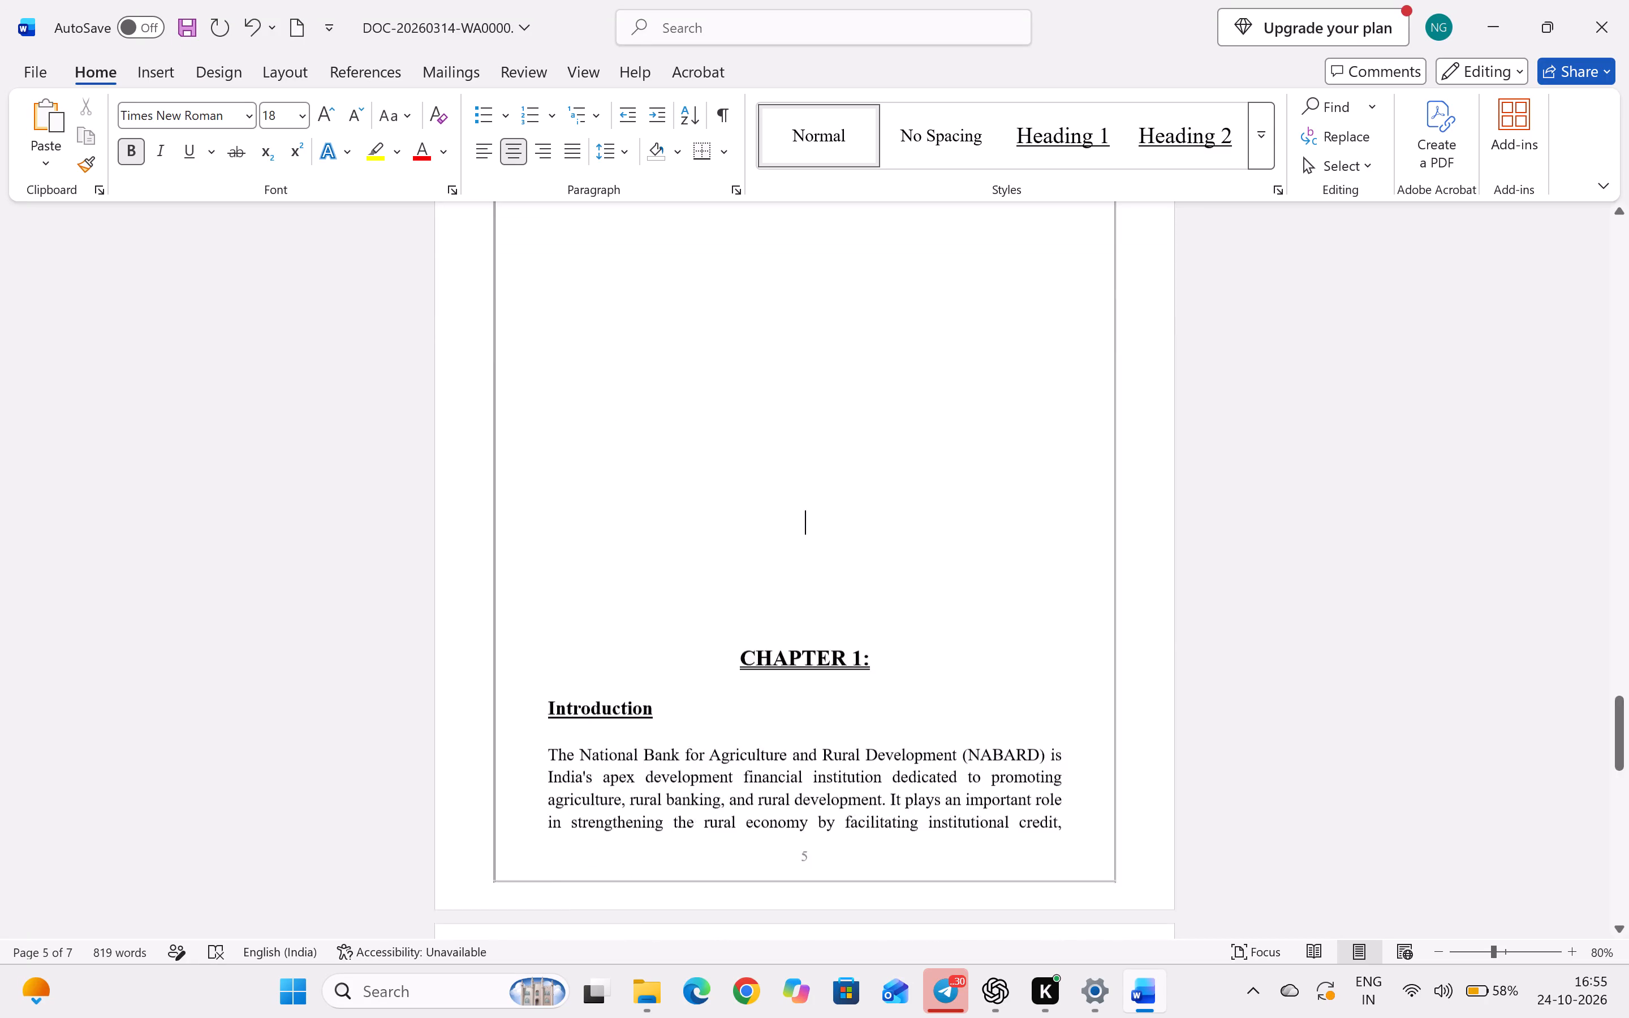
scroll(769, 639, down, 1)
scroll(593, 499, up, 1)
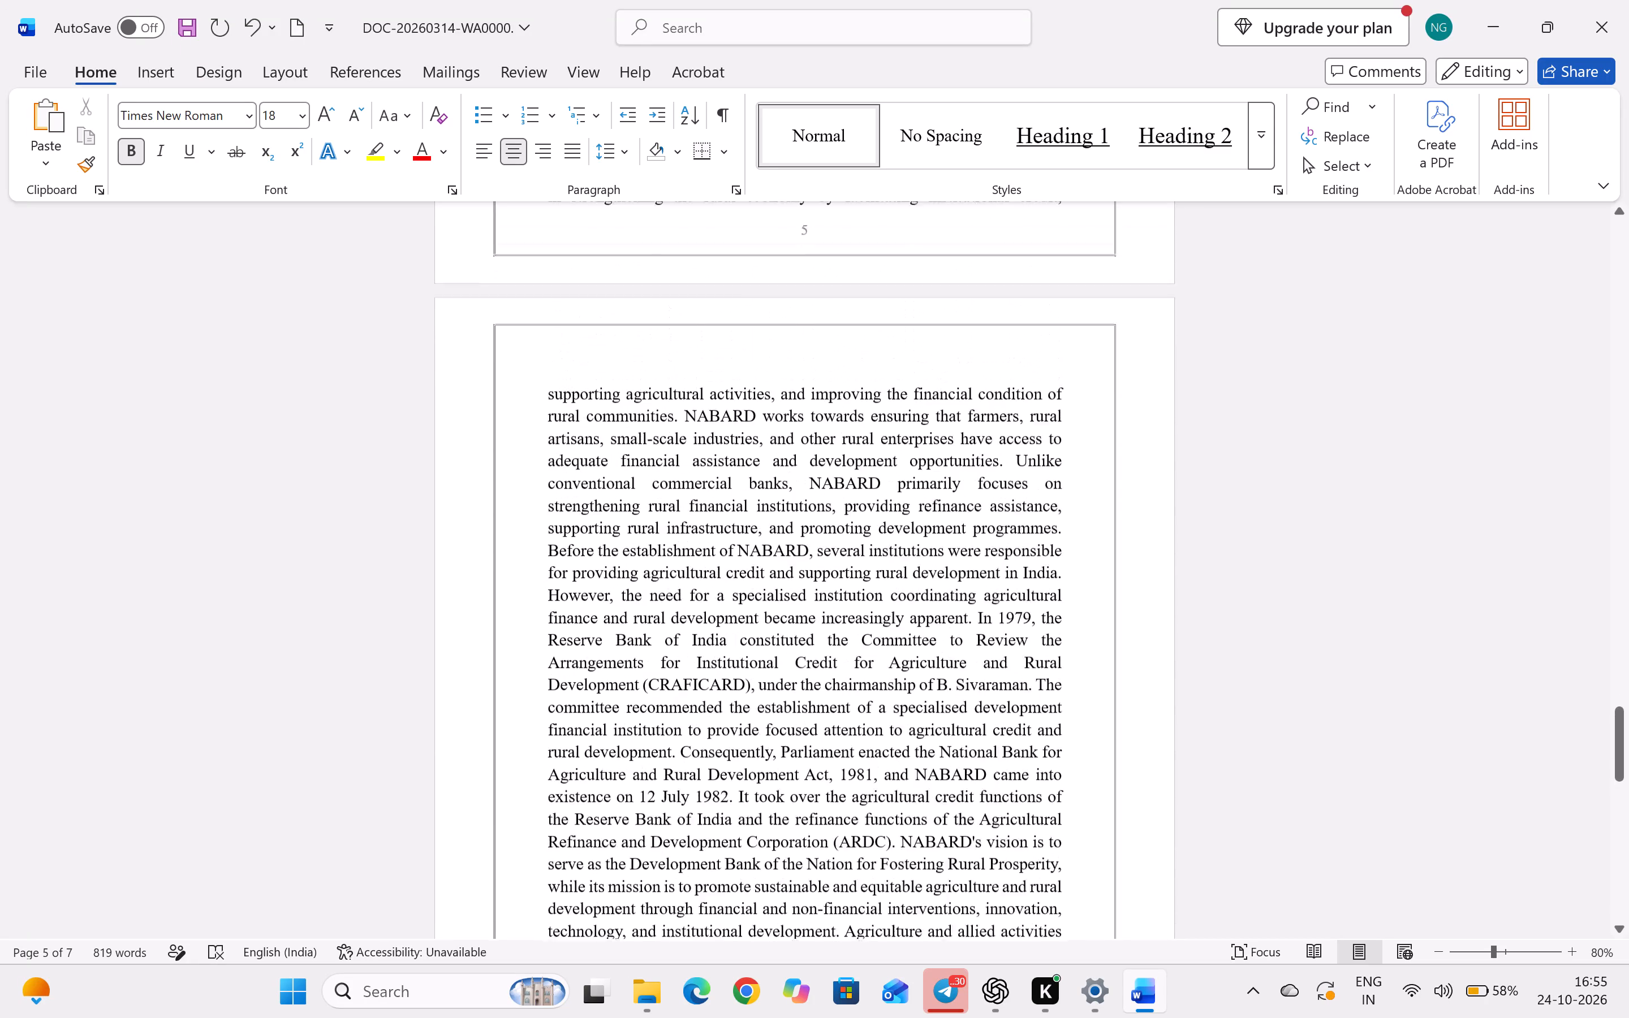
scroll(593, 499, up, 3)
key(Return)
key(Return)
key(Return)
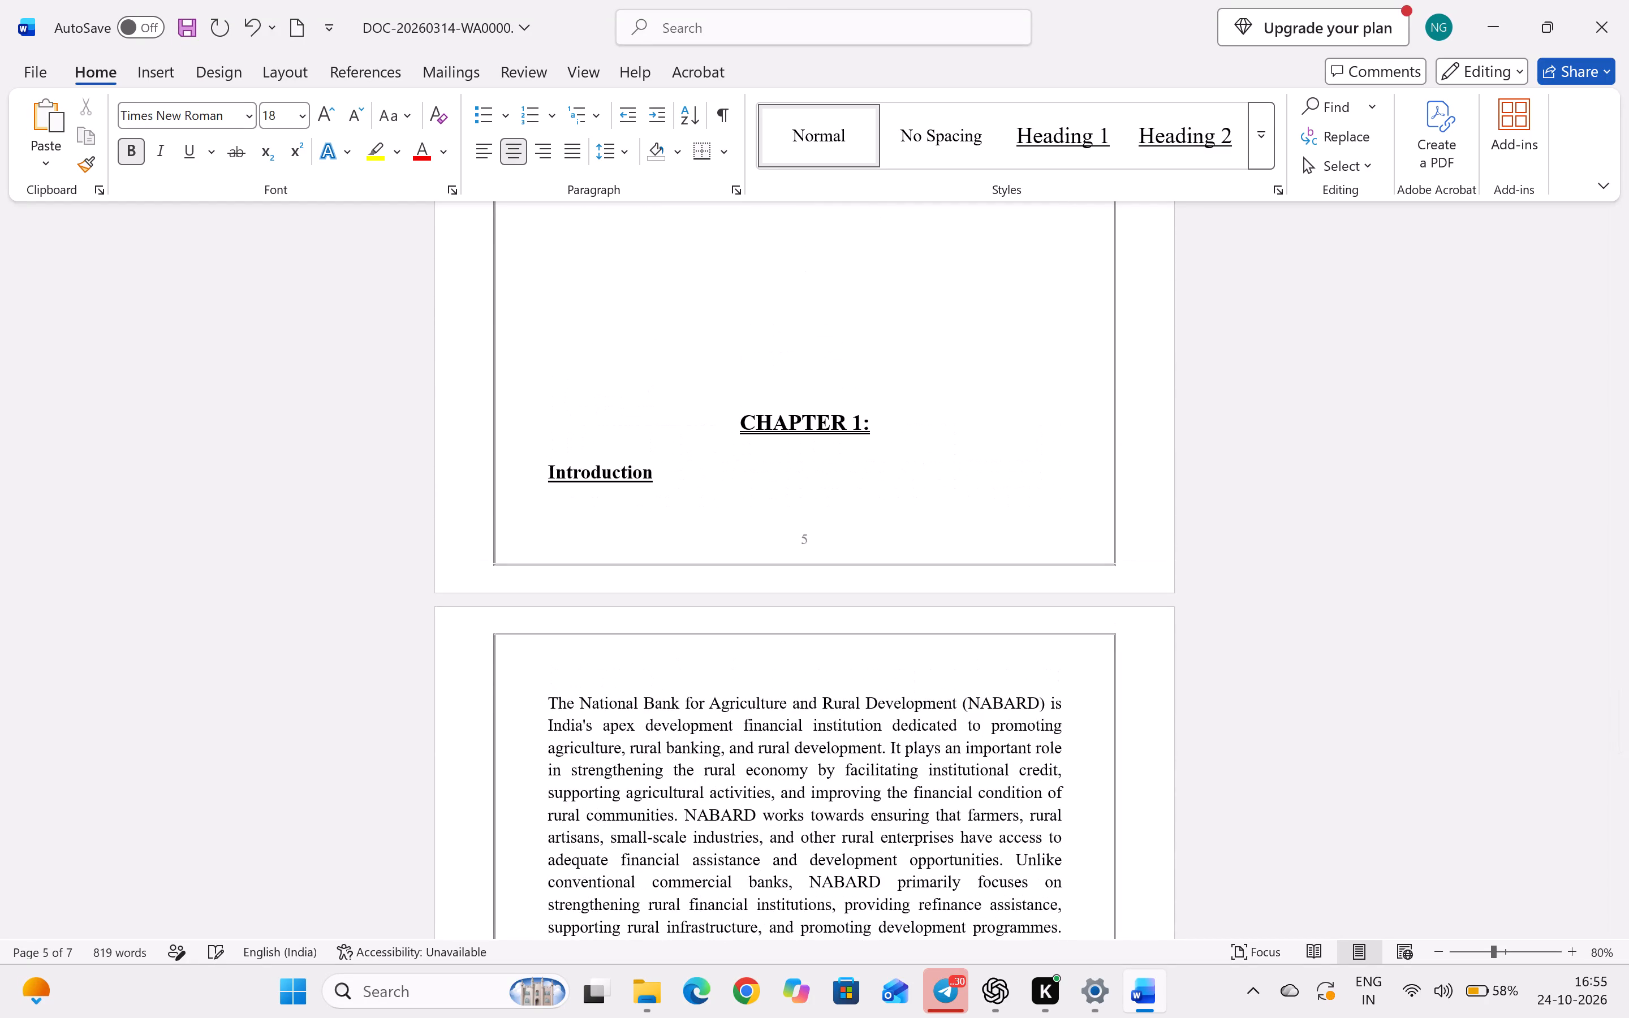
key(Return)
key(Return)
key(Return)
key(Return)
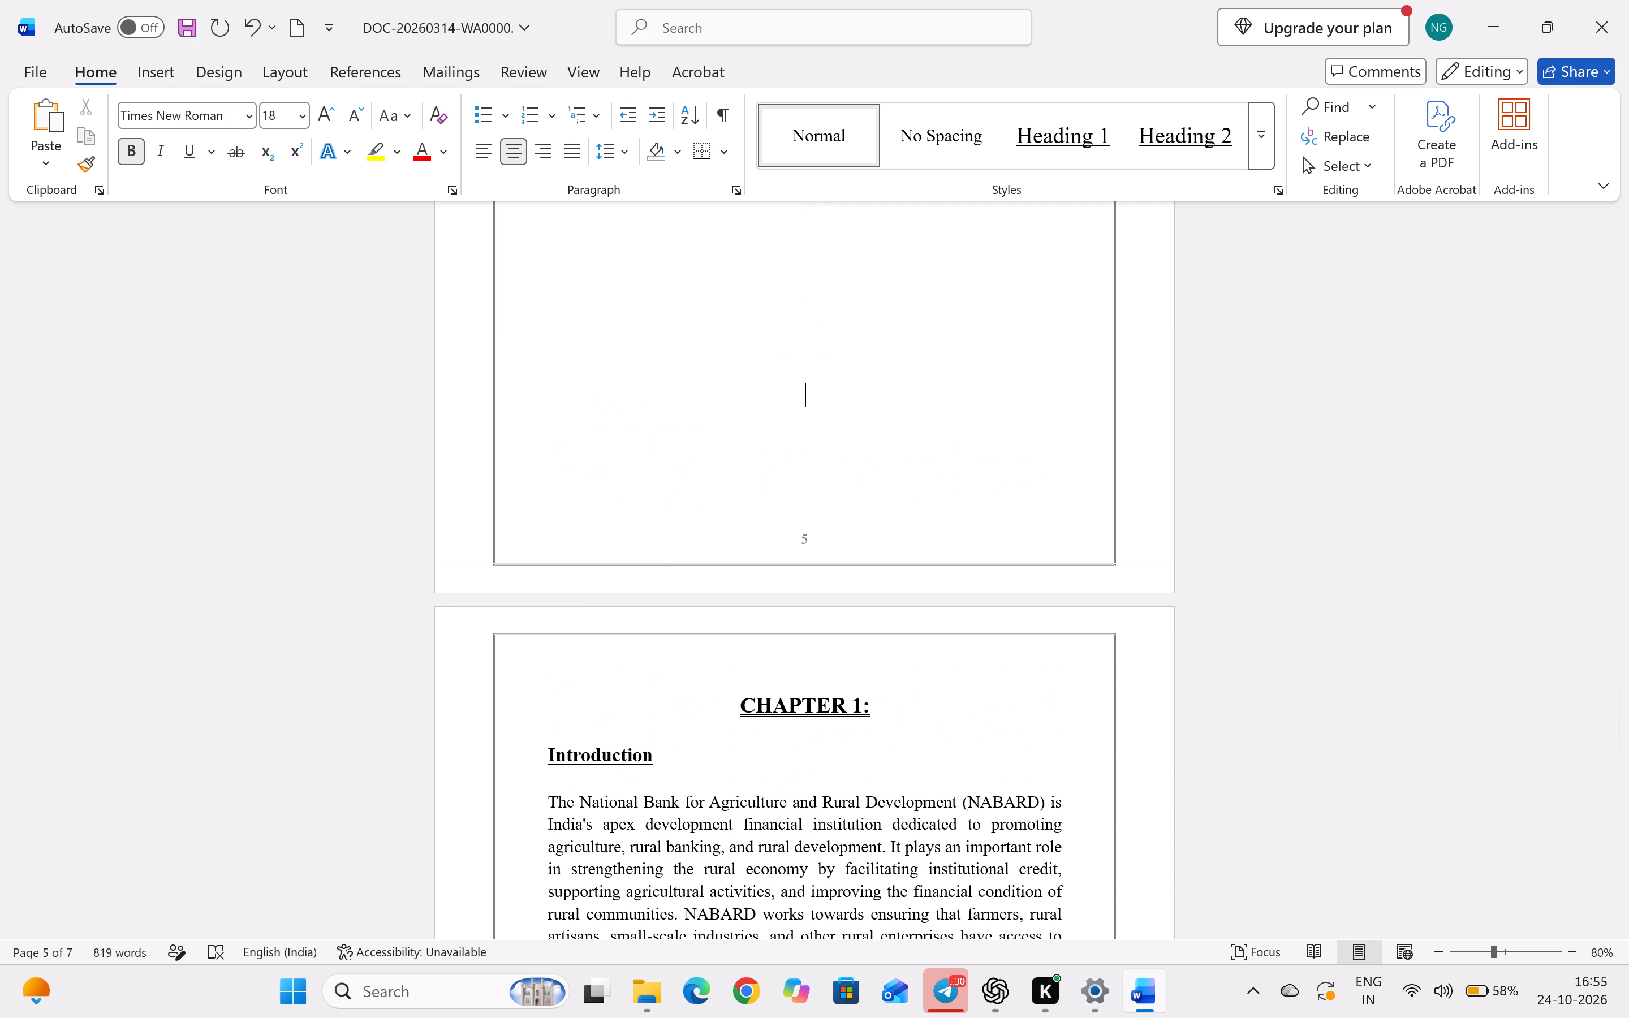
Add five line breaks in the empty space below the Introduction paragraph to open a new page after it.
scroll(593, 499, down, 9)
click(702, 758)
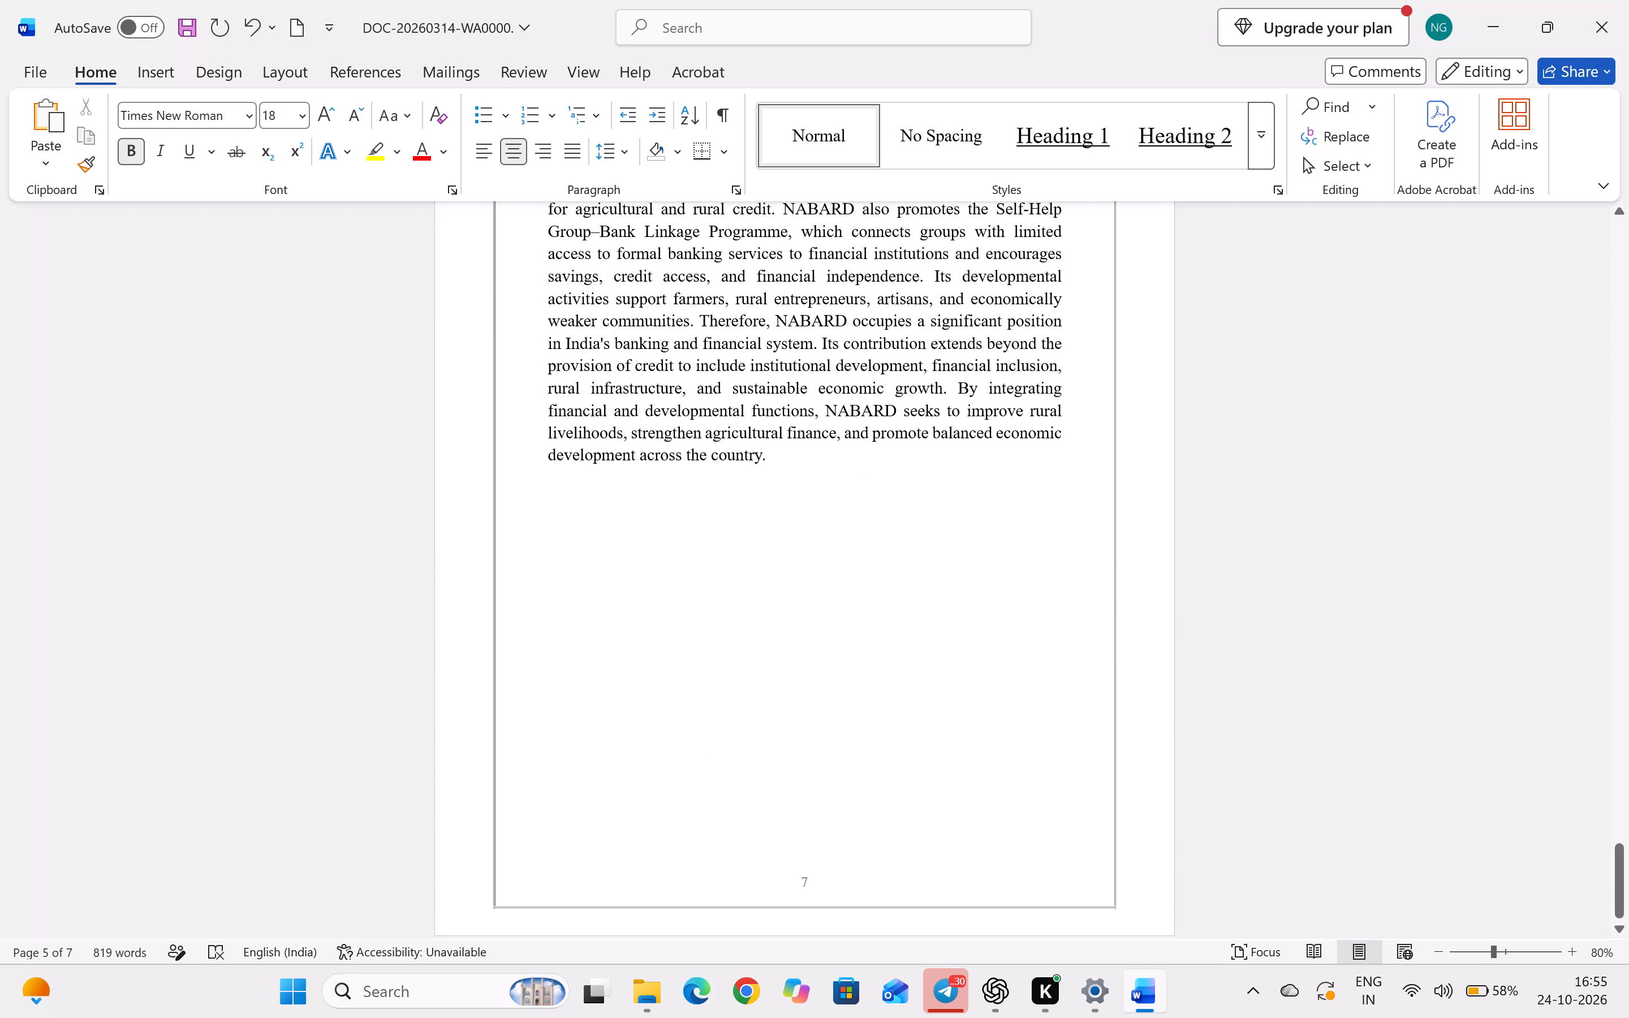
key(Return)
key(Return)
key(Return)
key(Return)
key(Return)
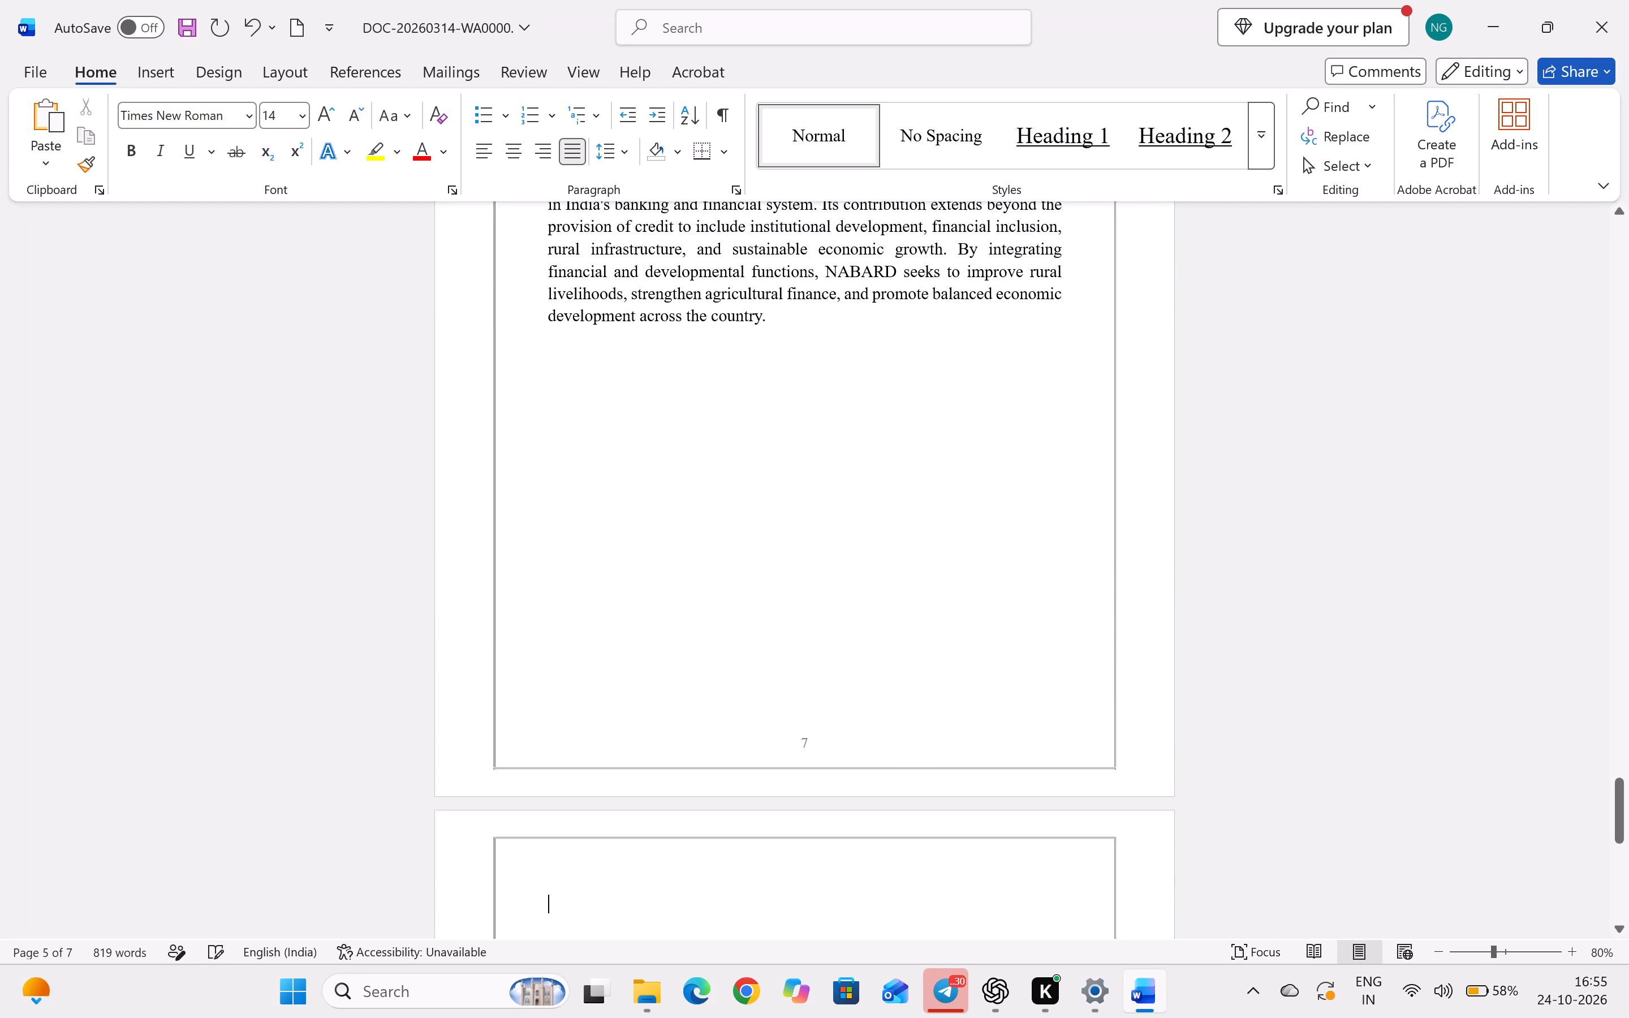
Enter the heading "CHAPTER 2:" on the new page, centred, bold, underlined and at 18 pt.
click(520, 158)
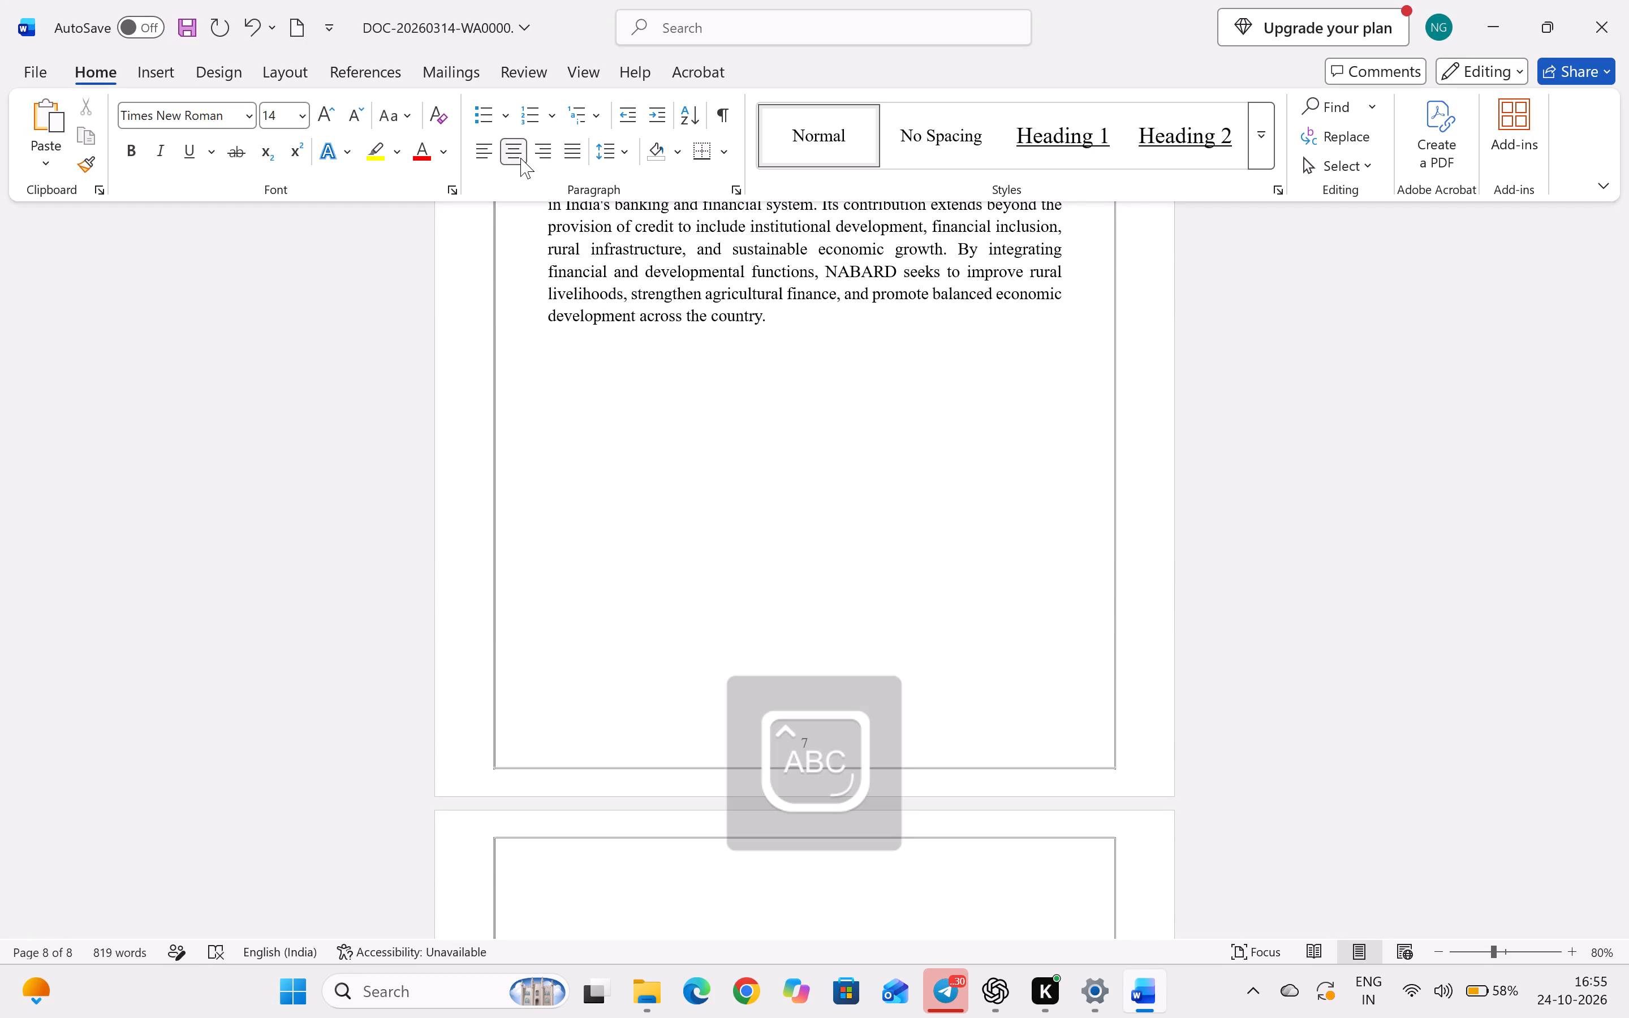
click(139, 151)
click(211, 150)
click(225, 214)
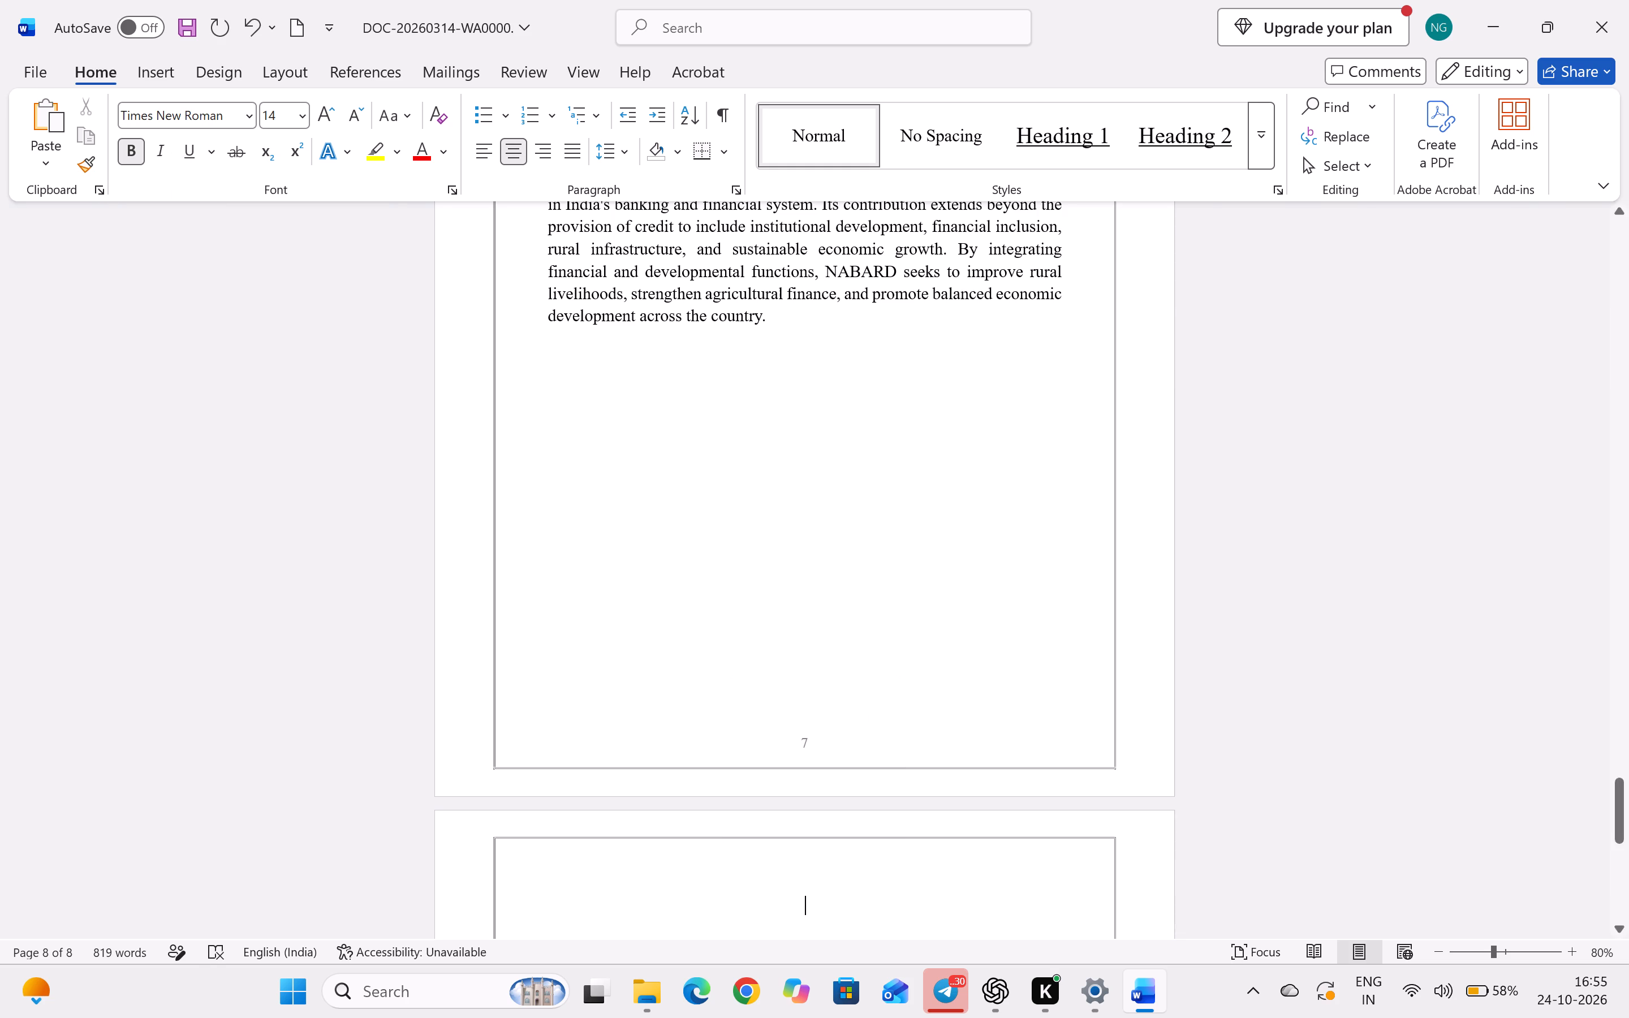
click(316, 110)
click(316, 110)
text(CHAPTER)
key(space)
text(2)
key(shift+colon)
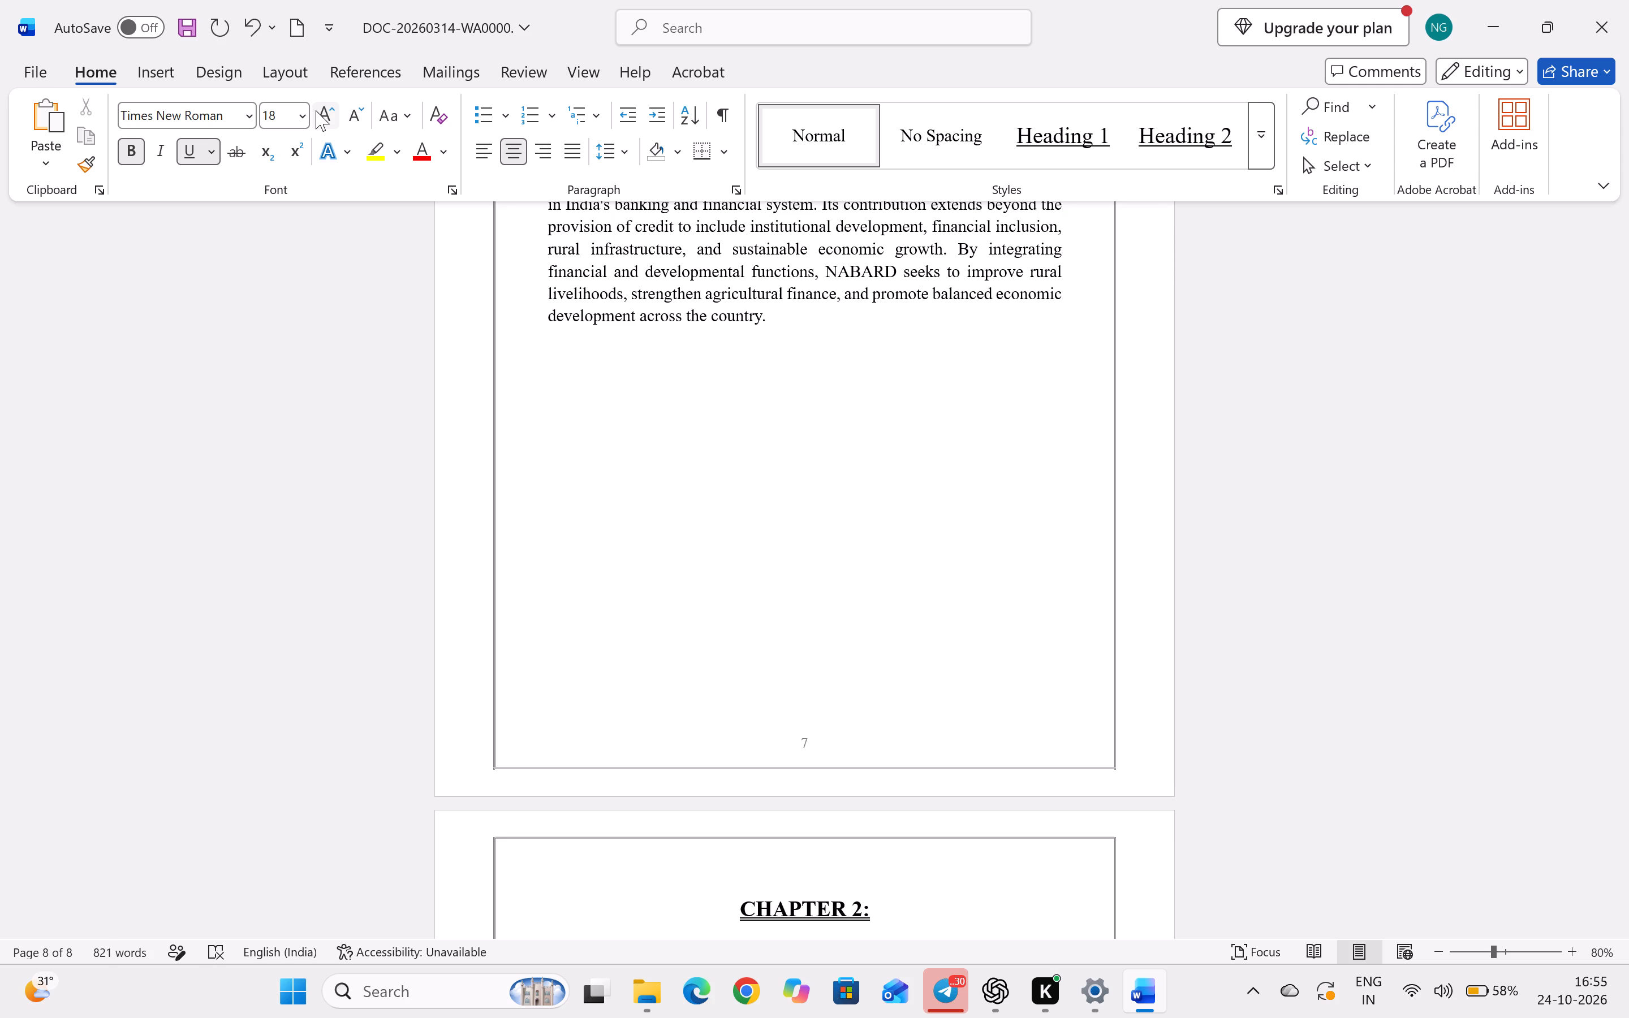
Open a left-aligned 16 pt line below the CHAPTER 2 heading, leaving one empty line between them.
key(Return)
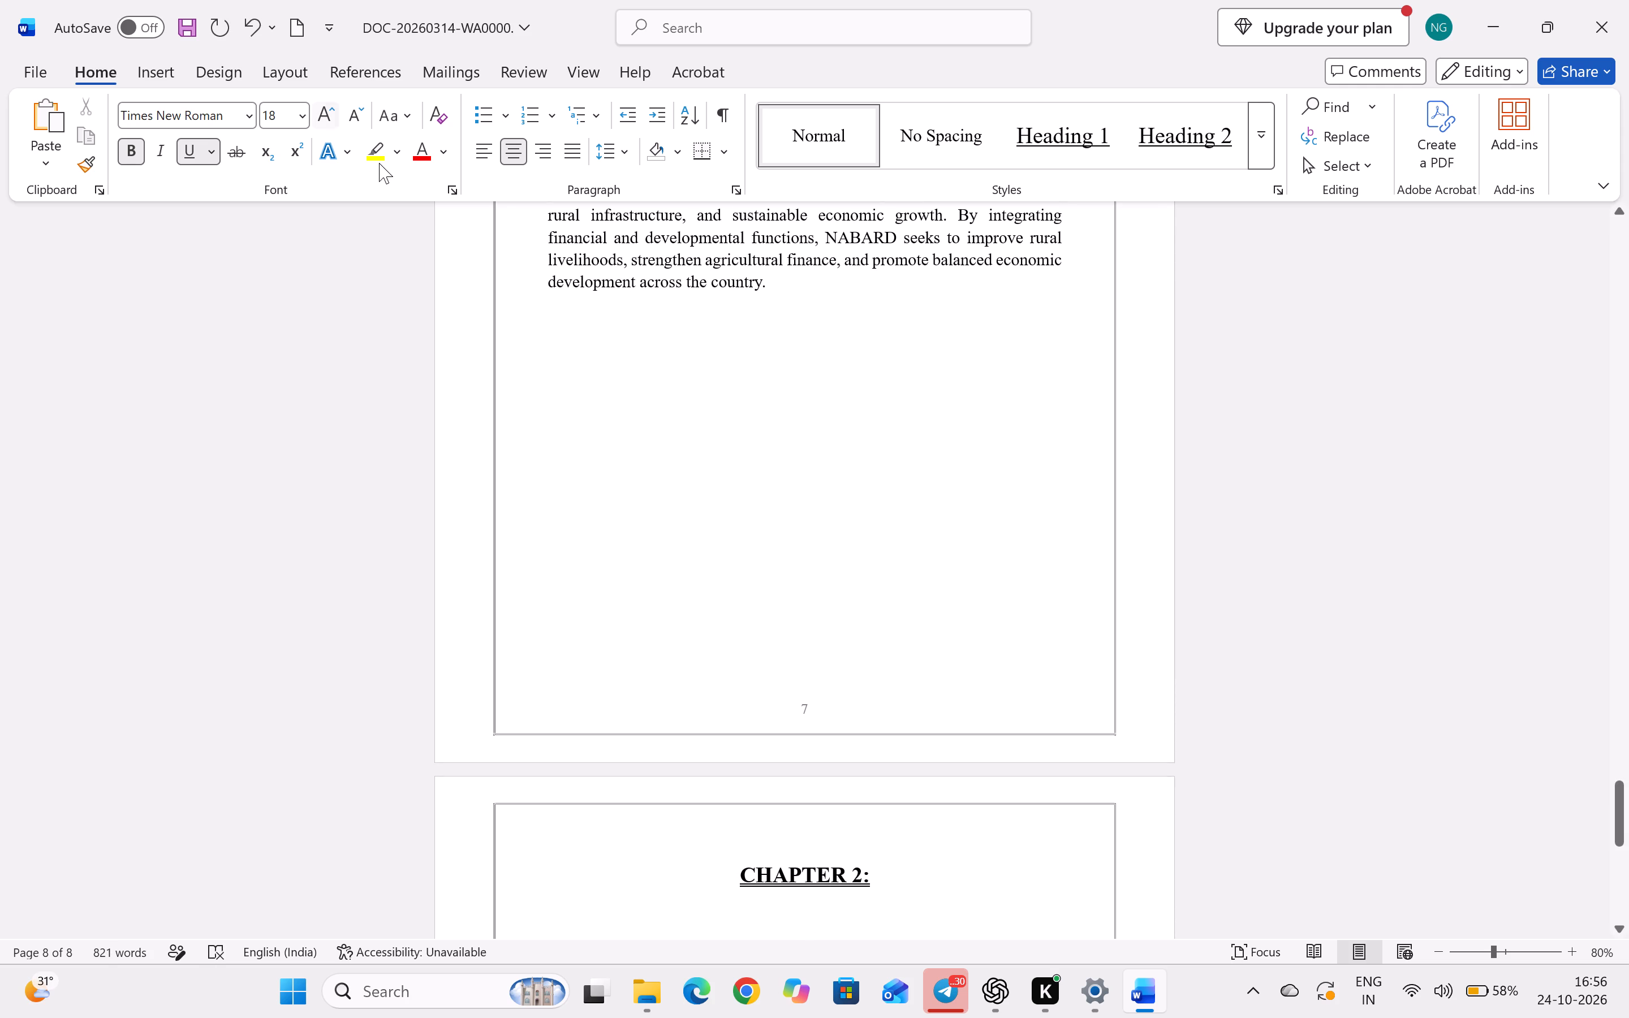
click(301, 114)
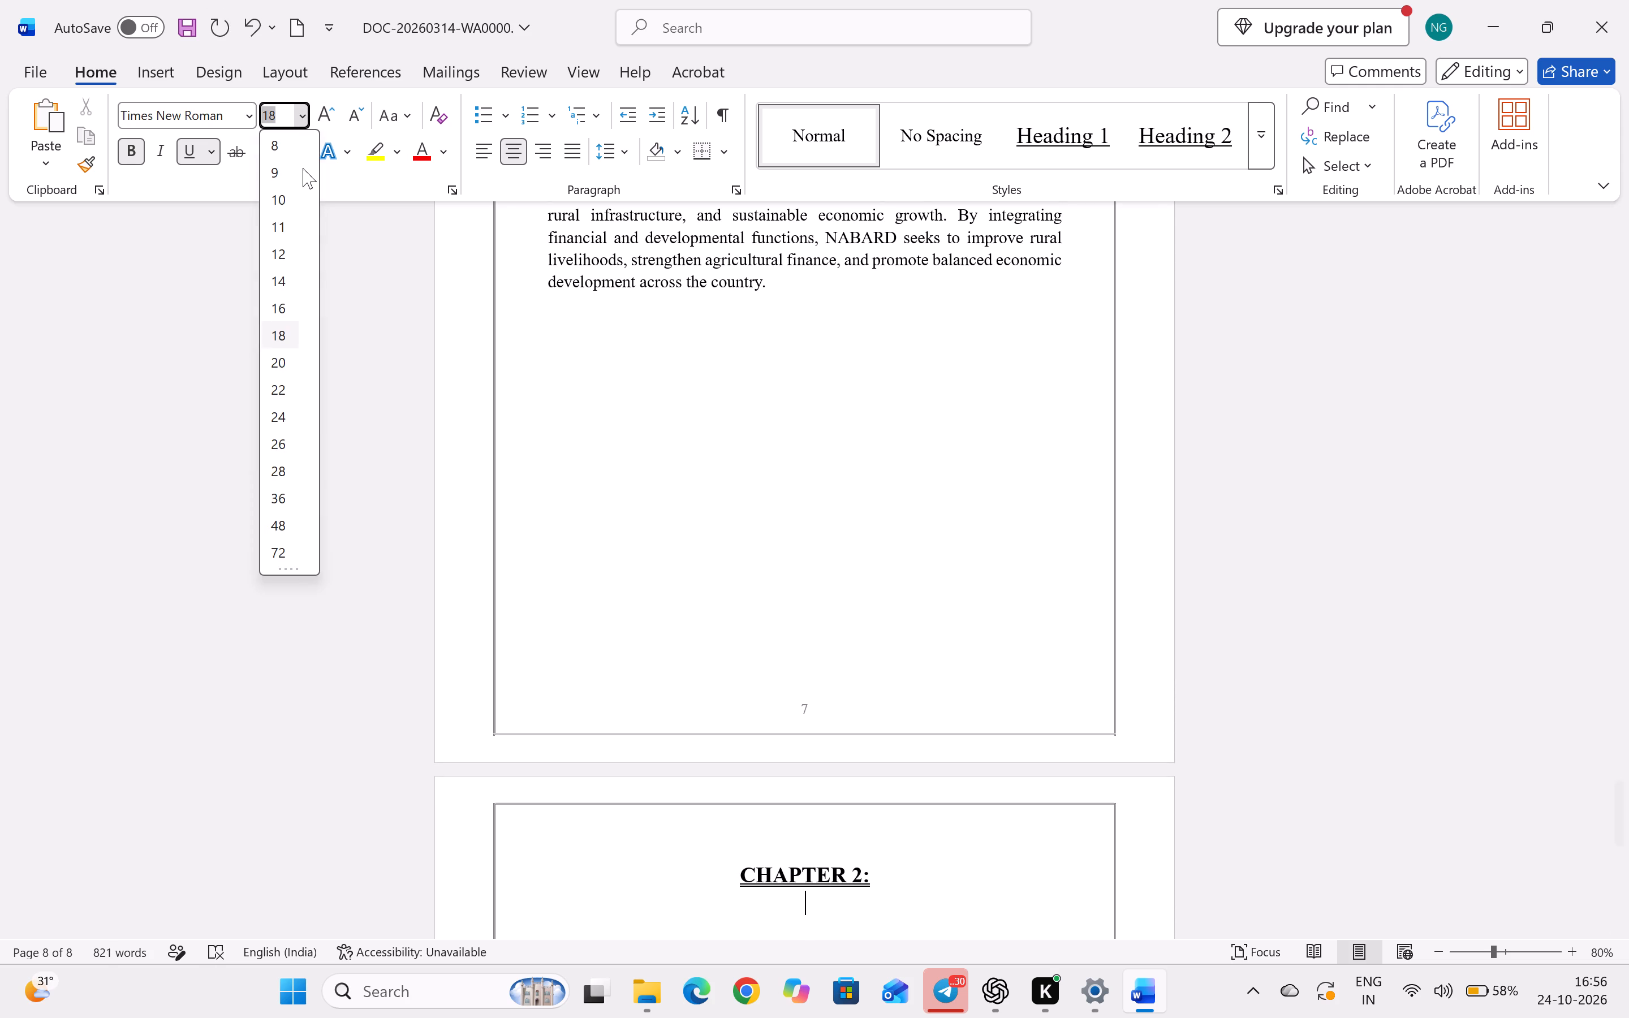
click(286, 312)
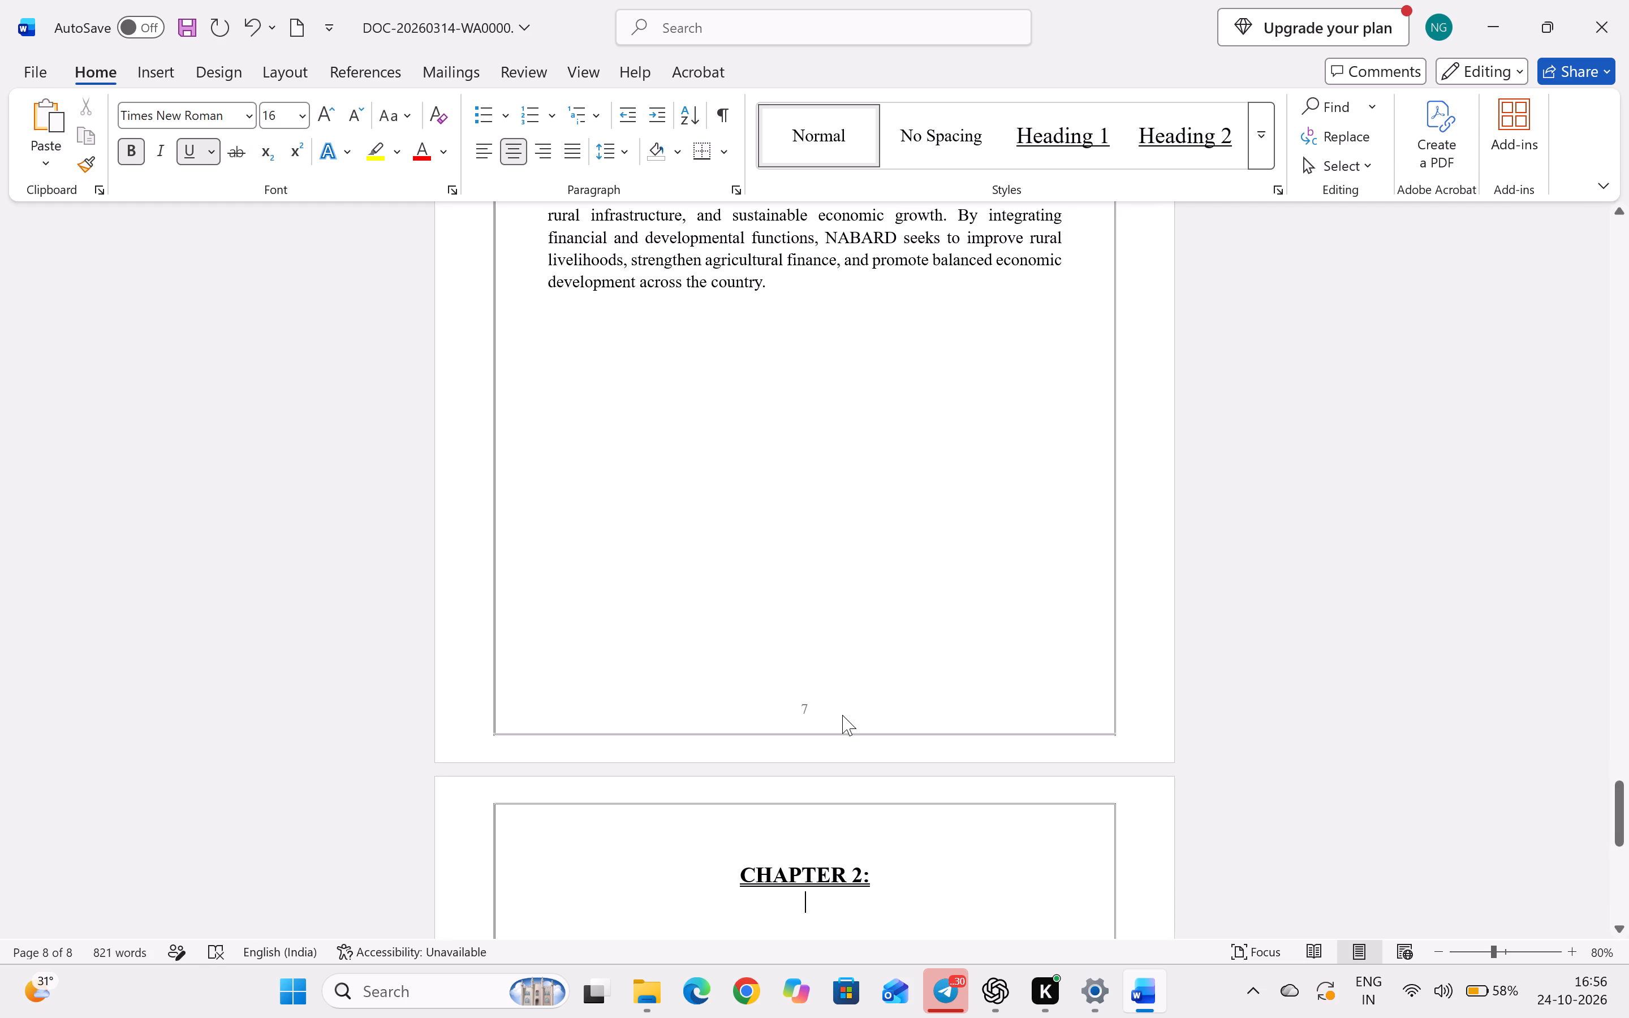
key(Return)
click(484, 151)
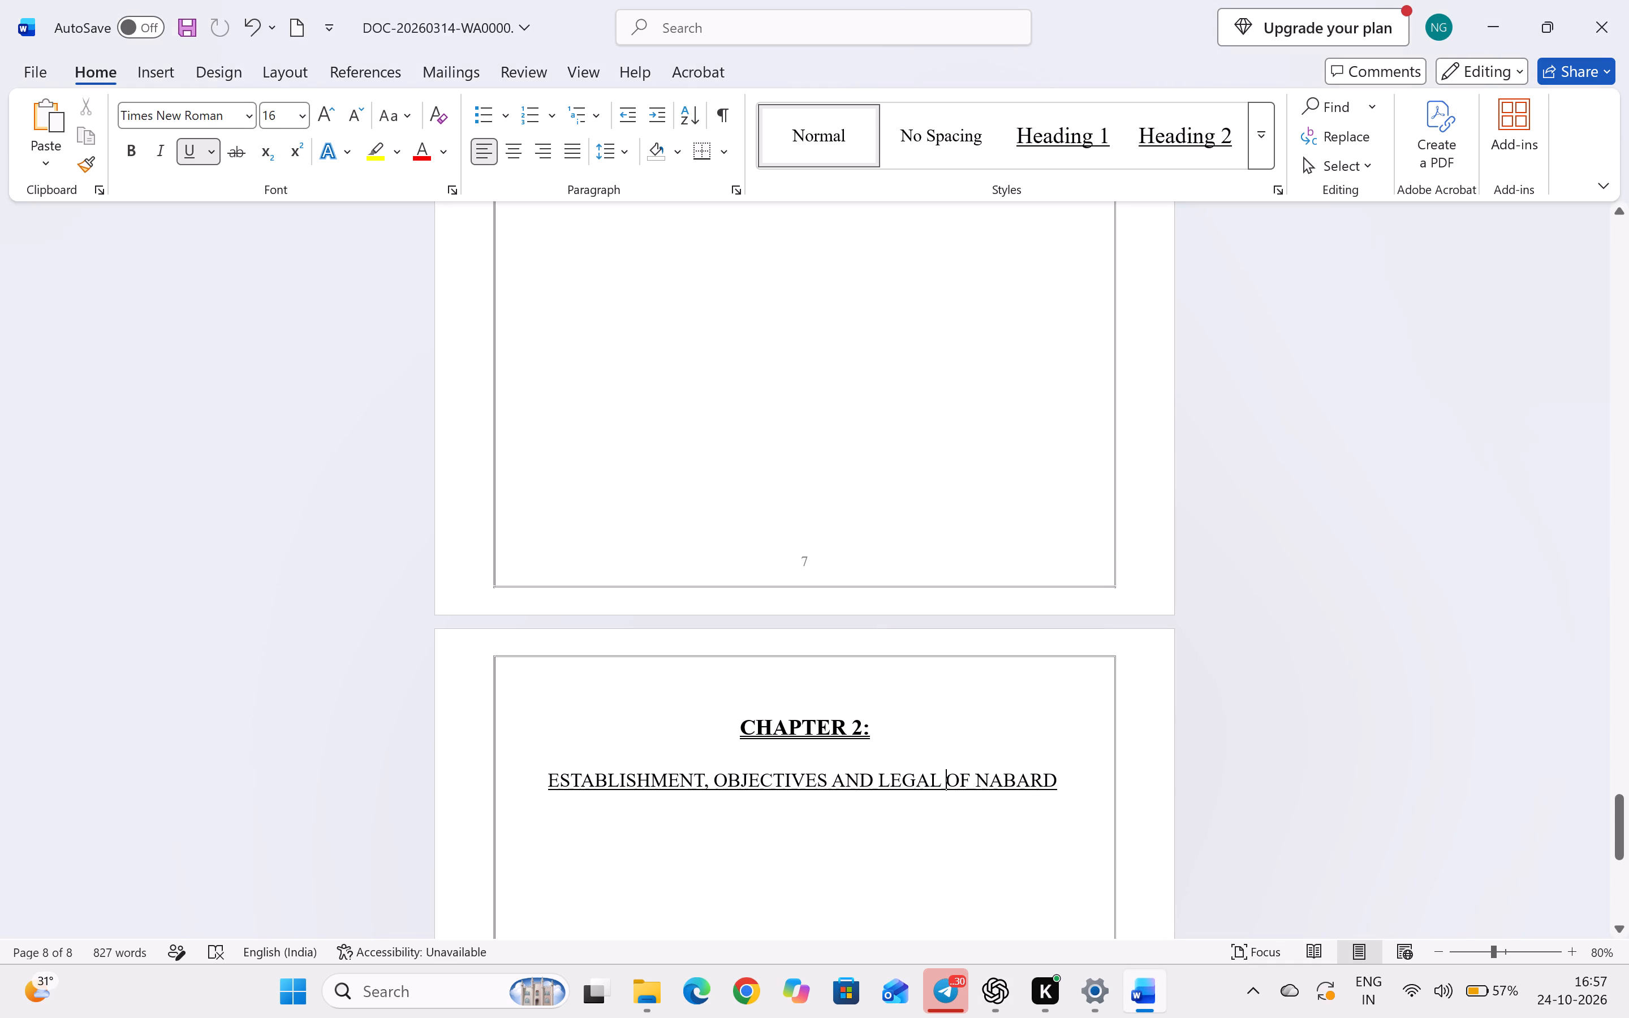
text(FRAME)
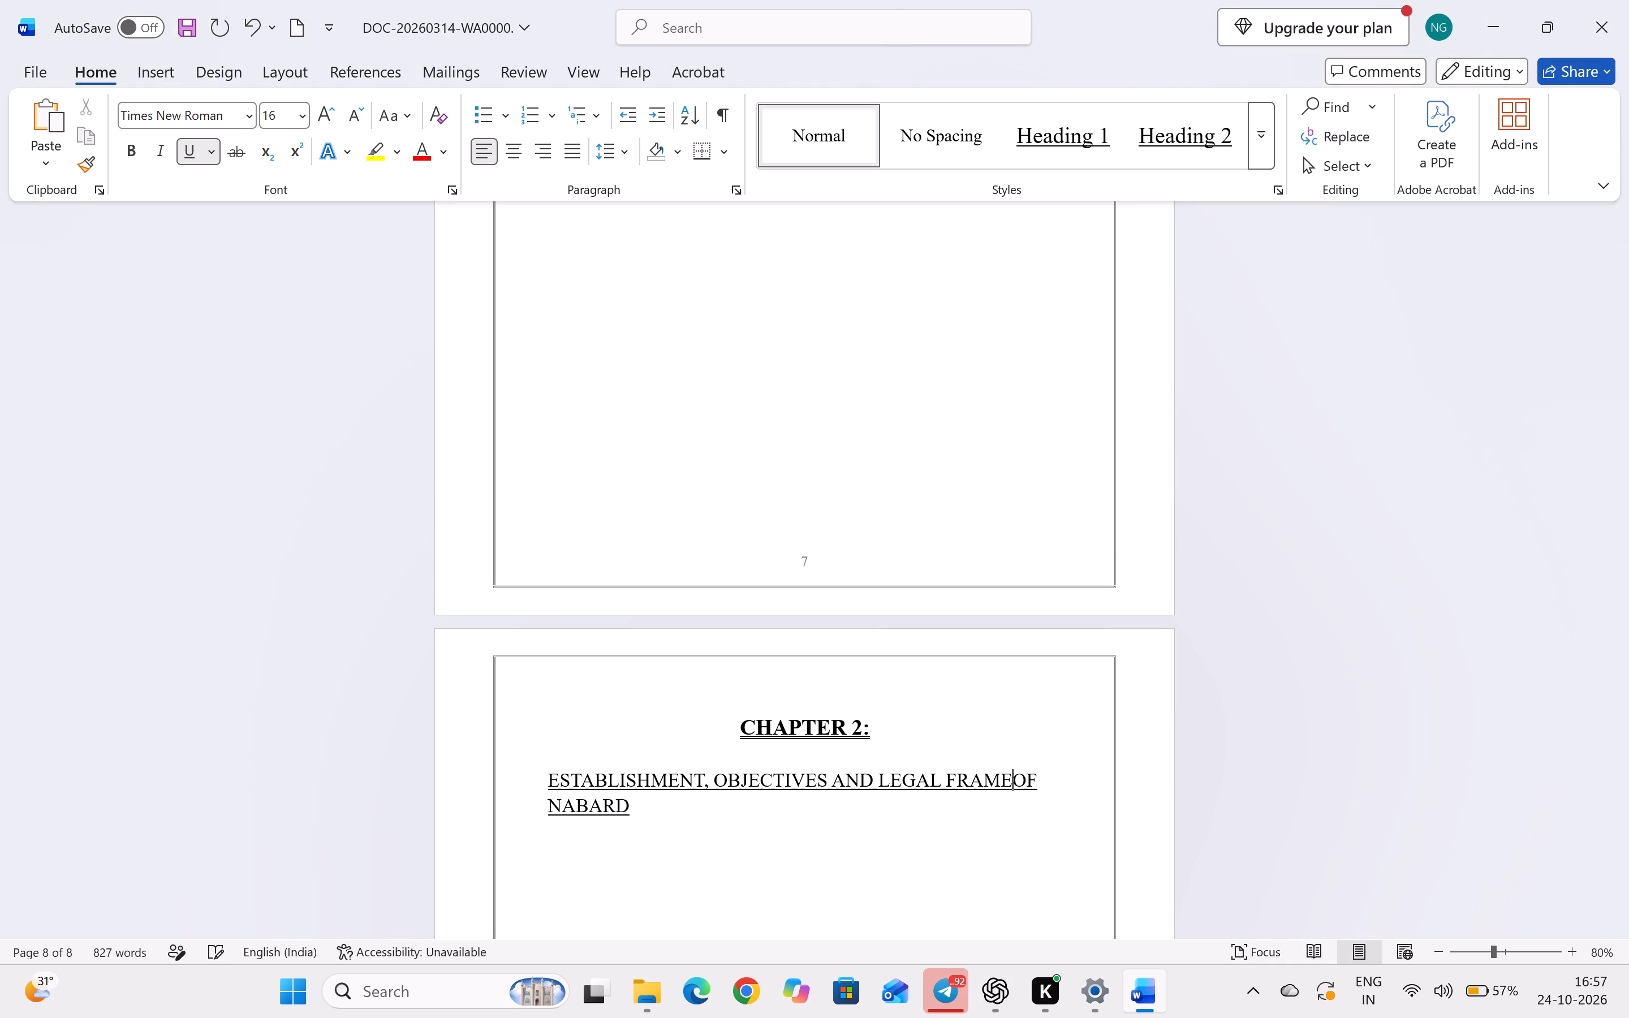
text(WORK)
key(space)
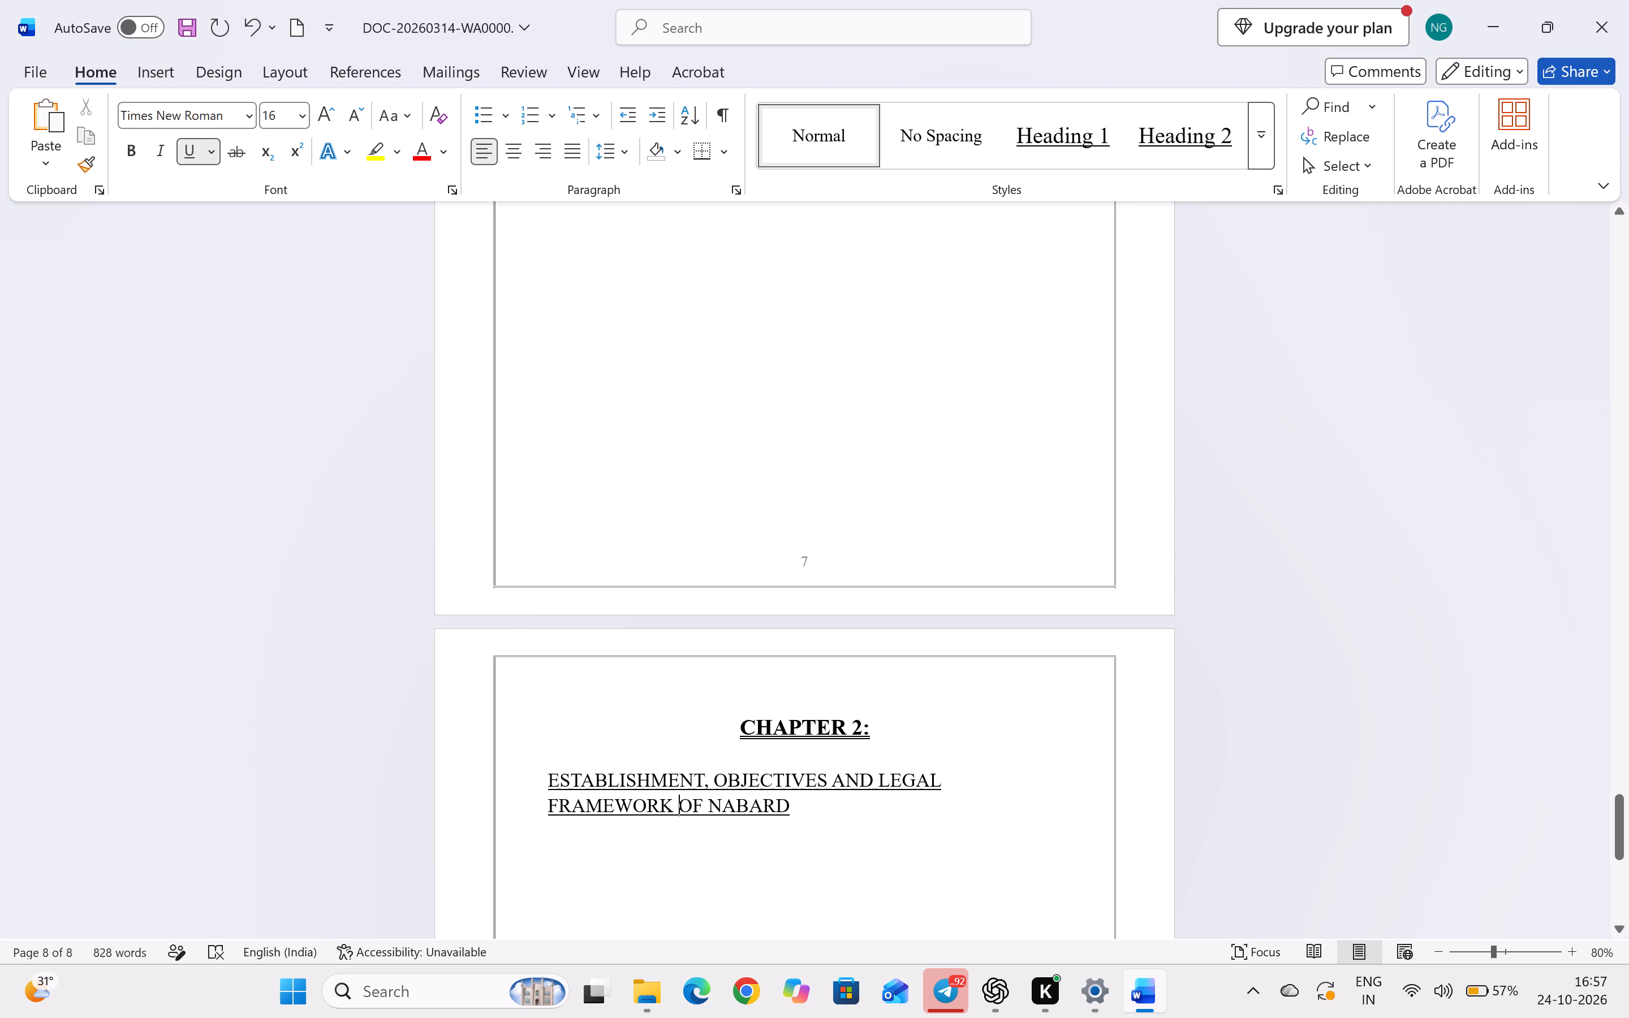
Convert the whole title below the CHAPTER 2 heading to lowercase.
drag(551, 771, 790, 809)
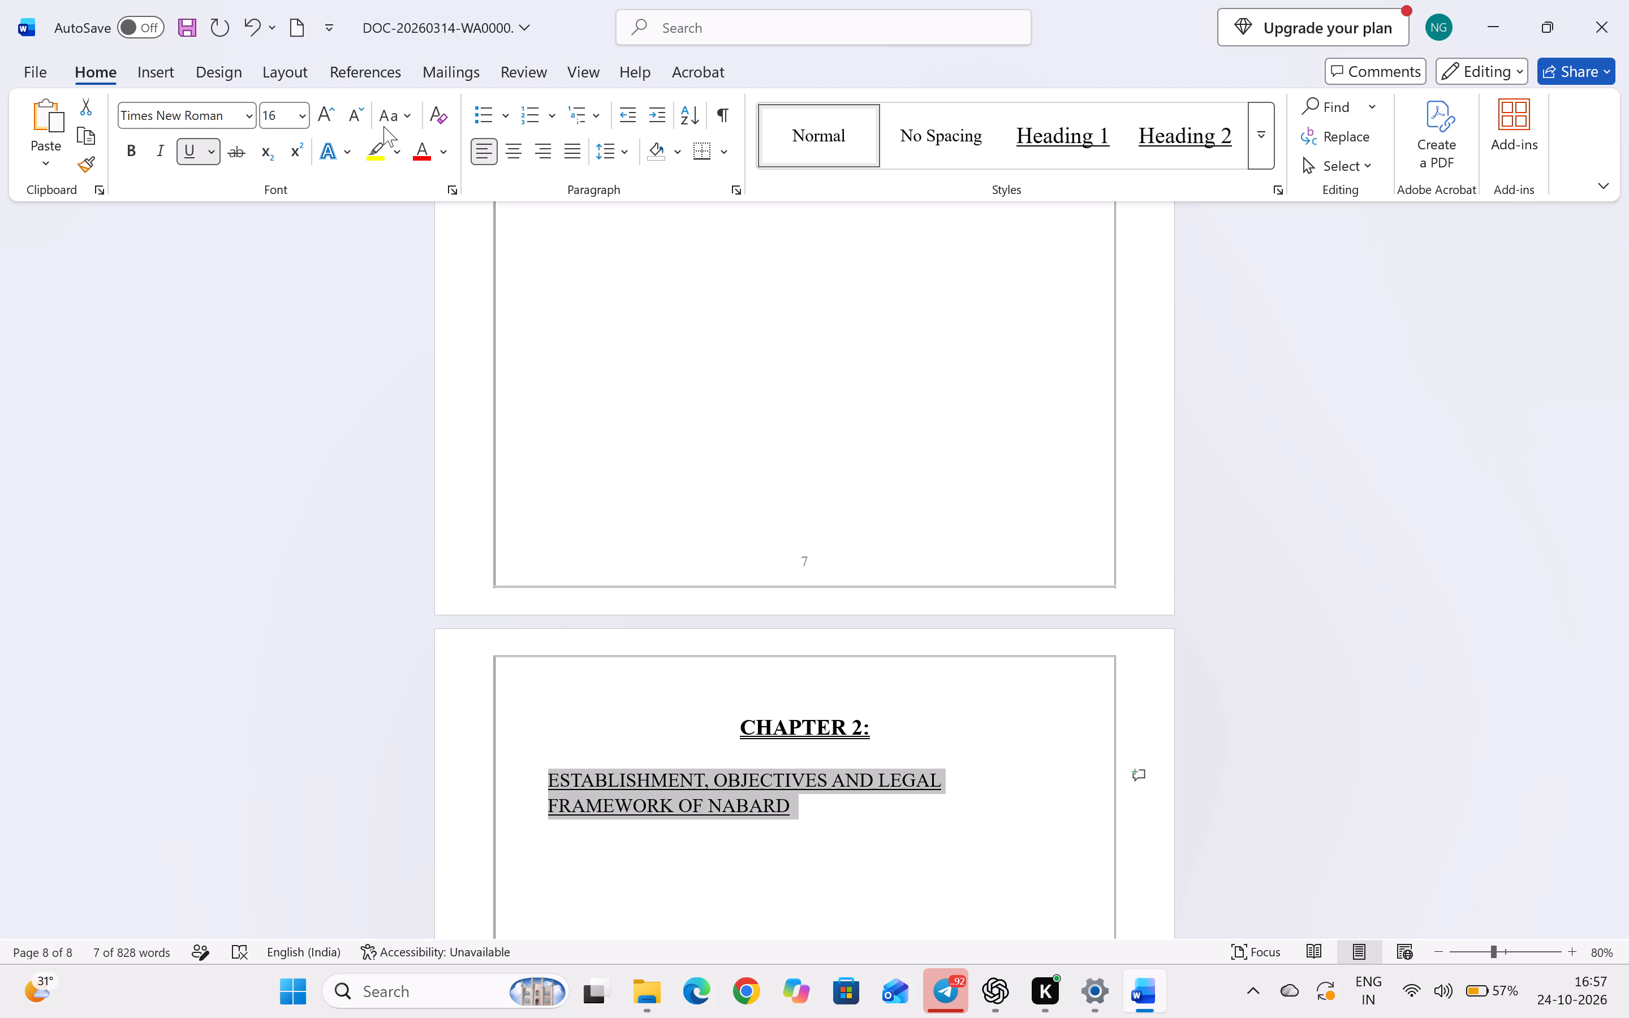
click(403, 109)
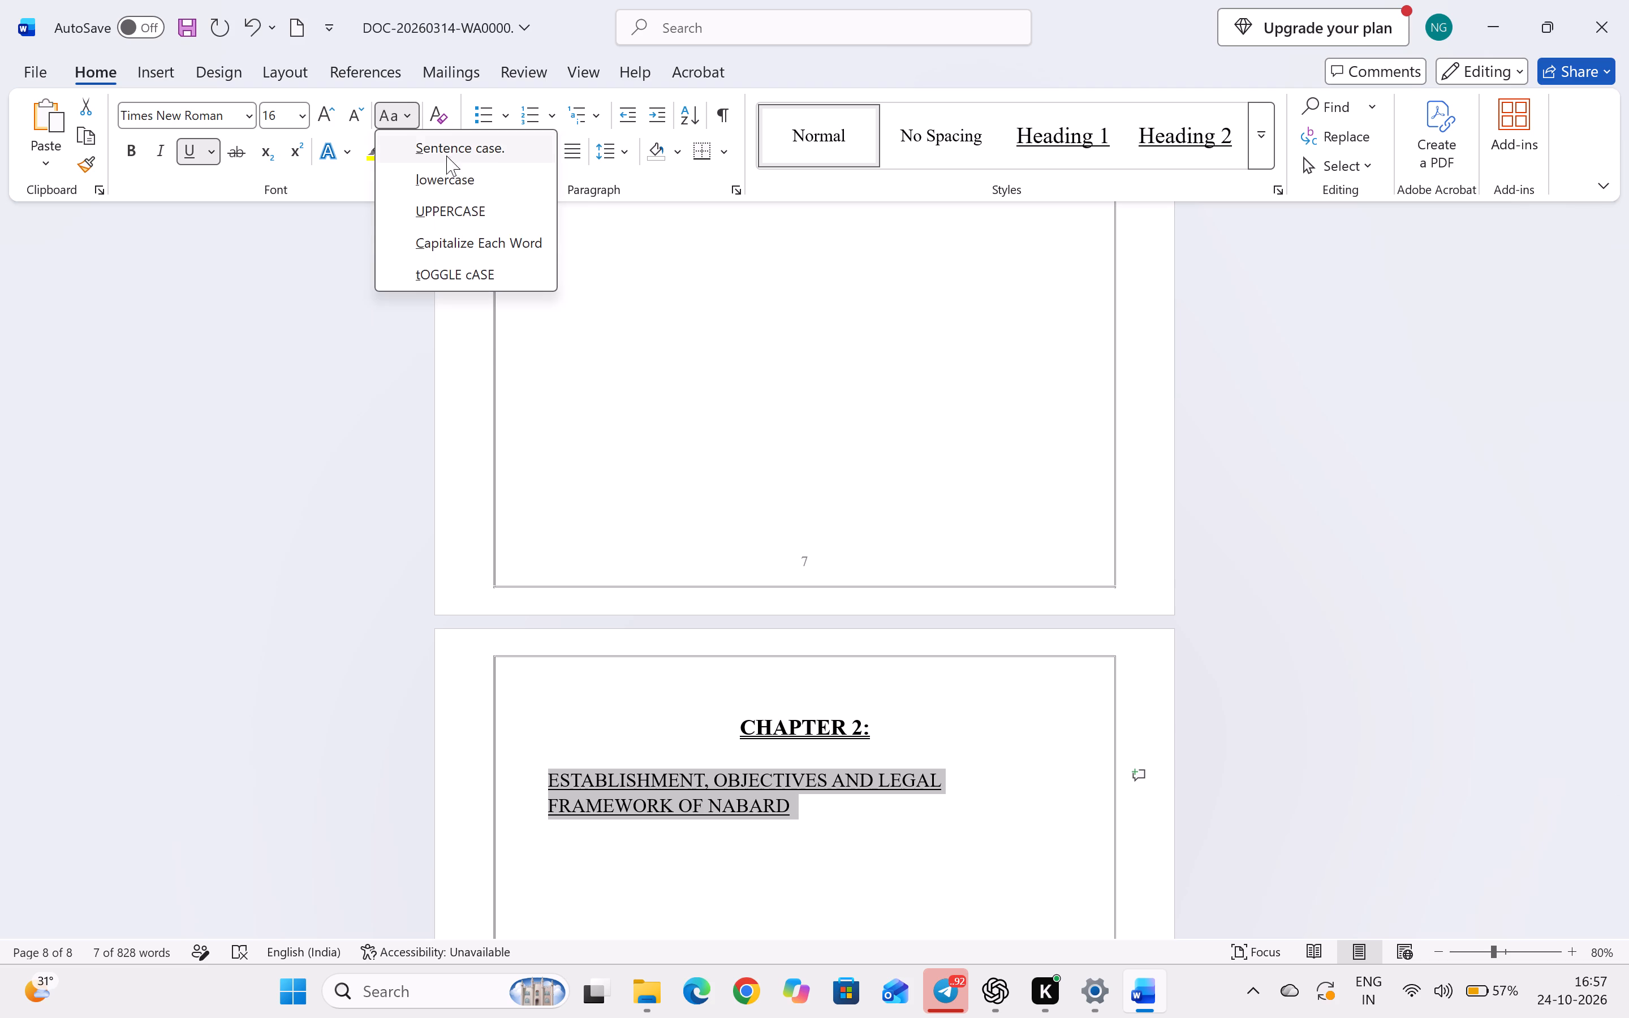
click(459, 221)
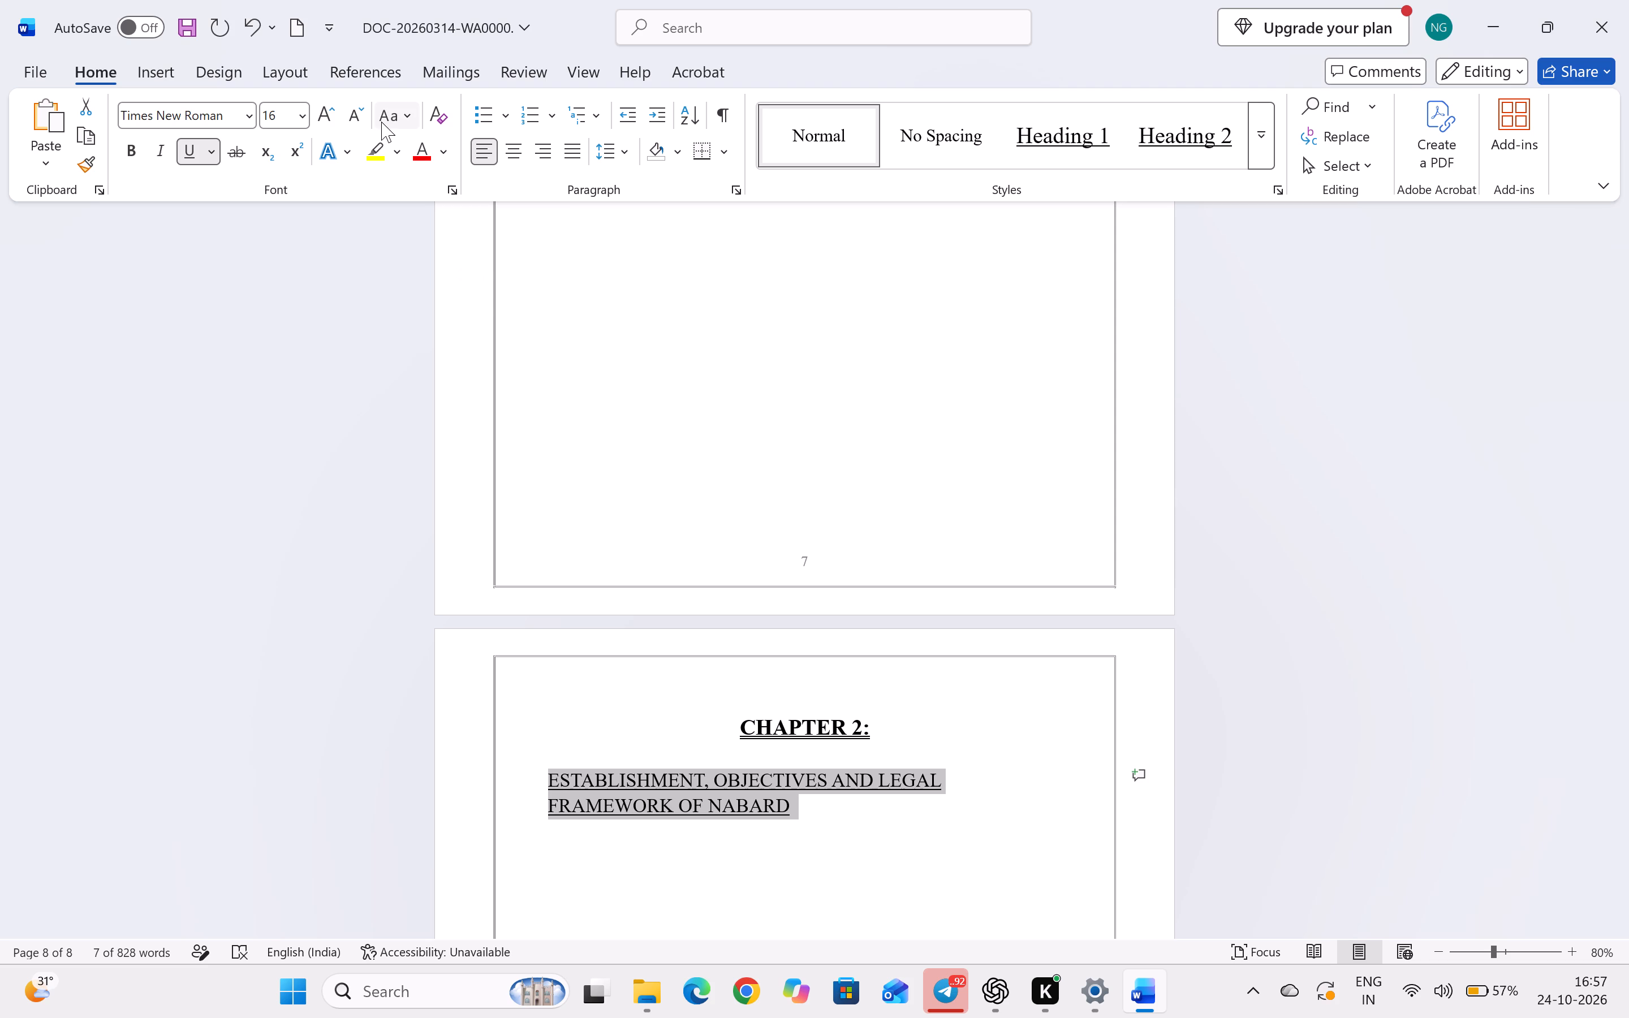
click(381, 122)
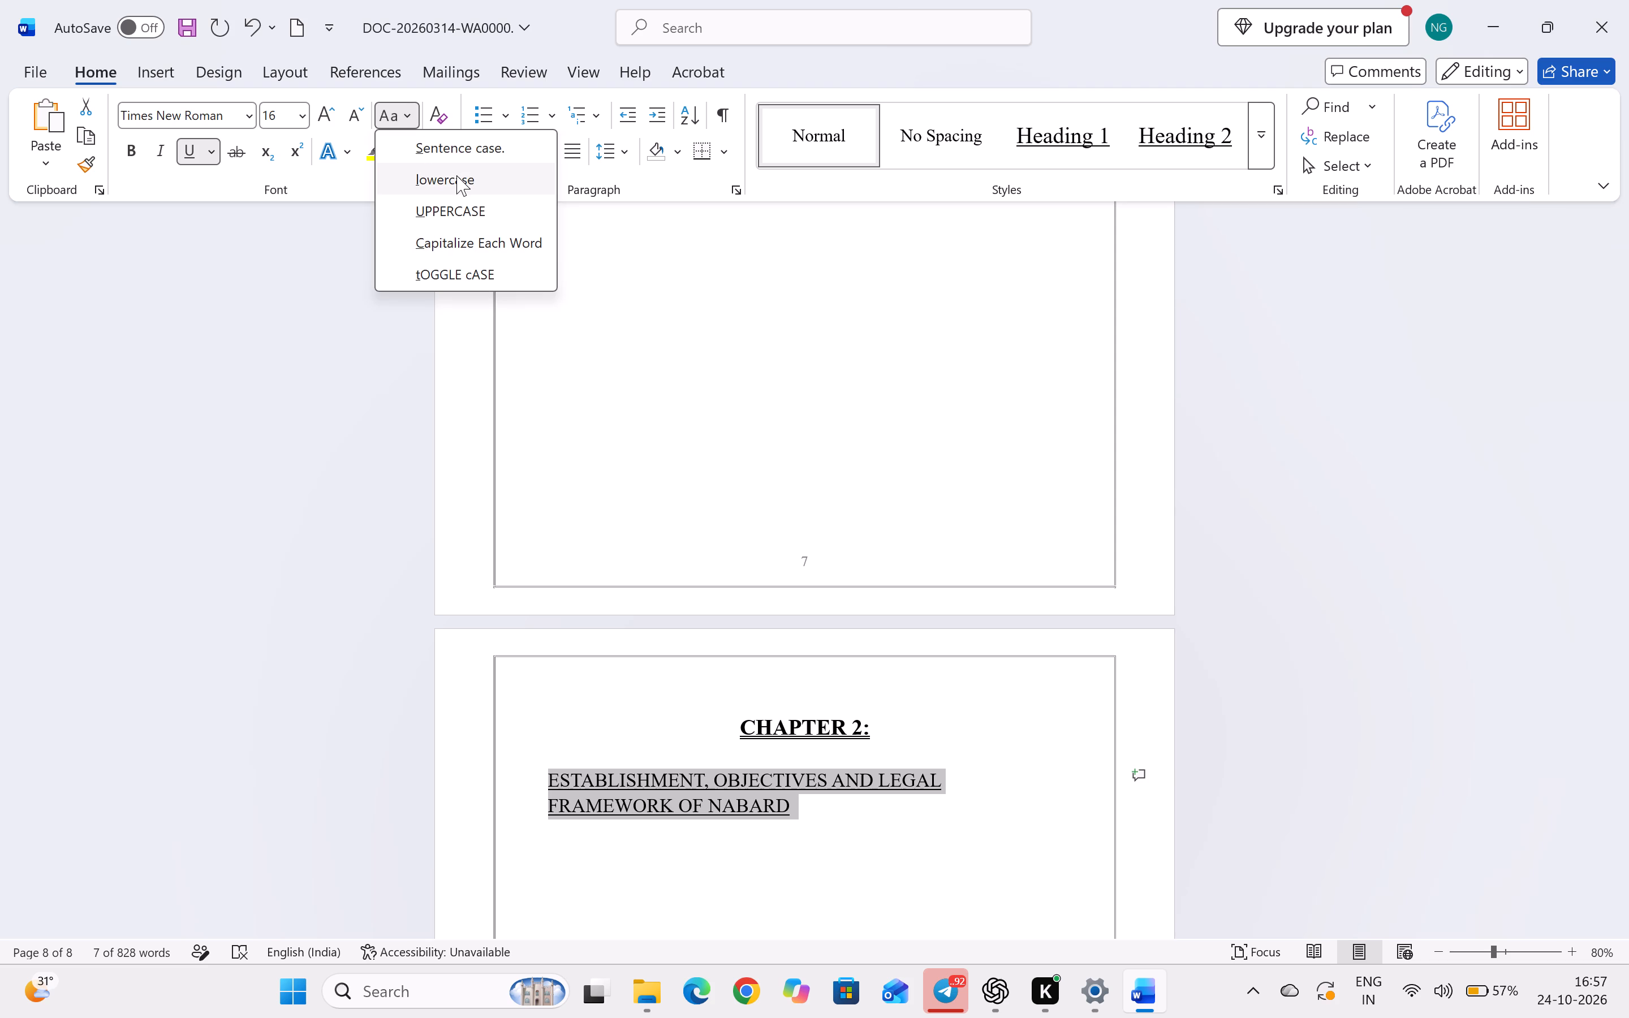
click(456, 175)
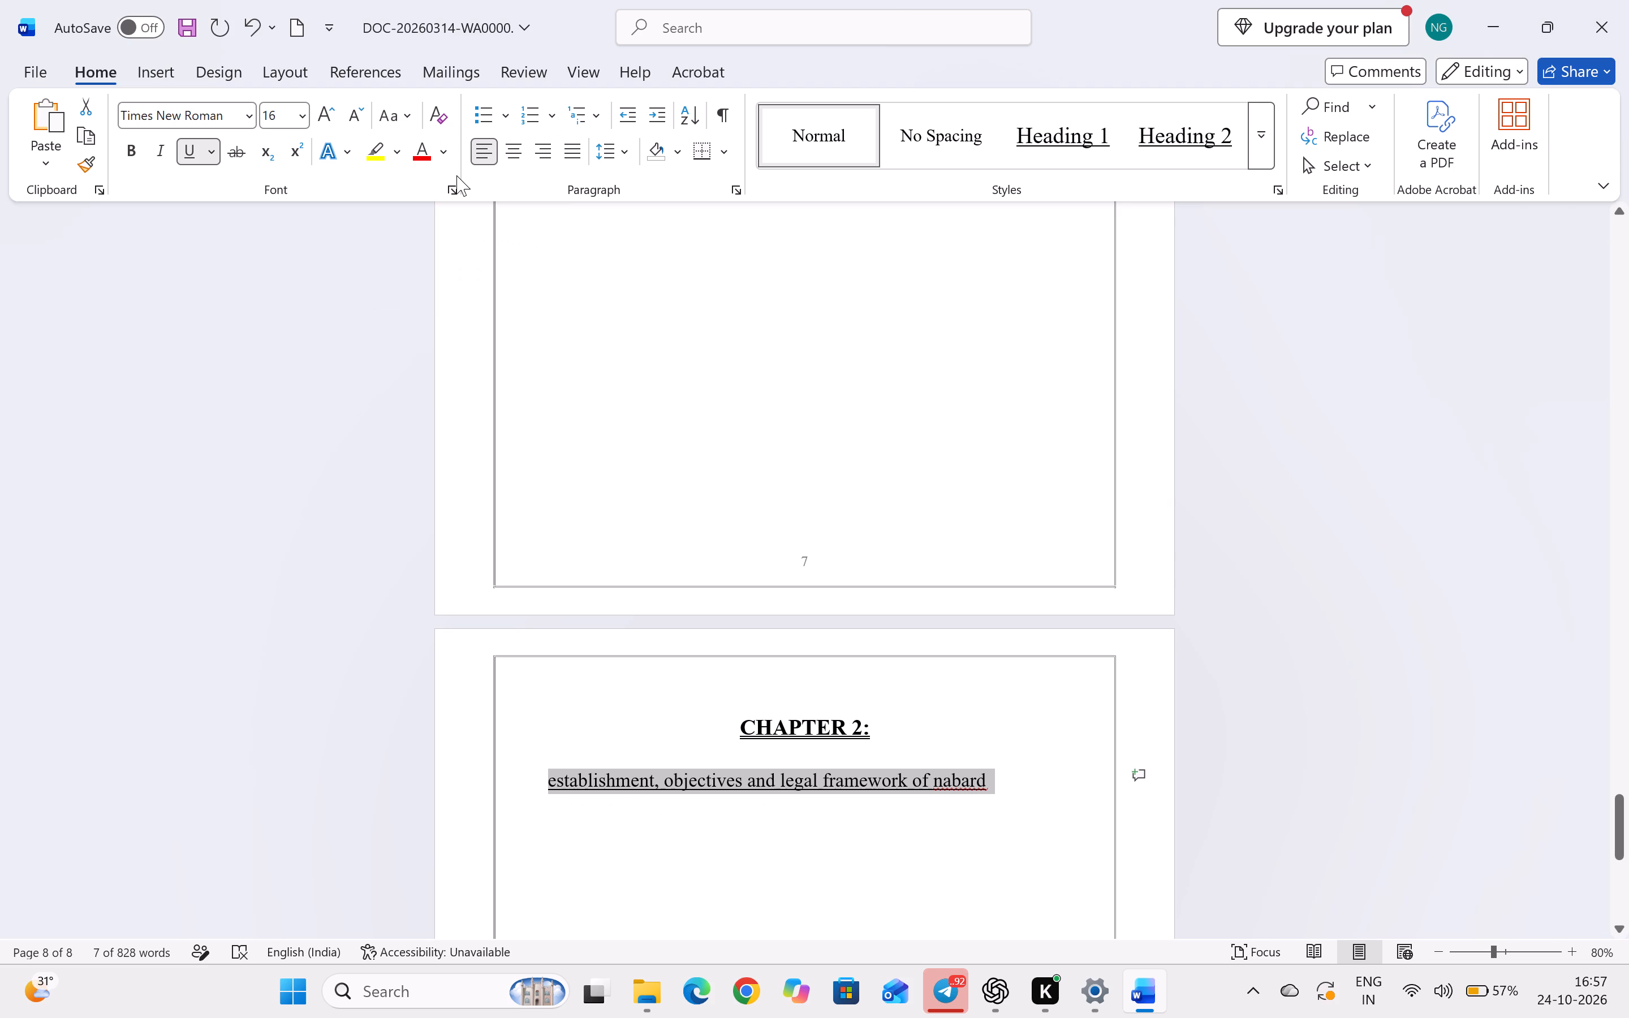
Capitalise the first letters of the opening title words so they read "Establishment, Objectives And Legal".
click(554, 780)
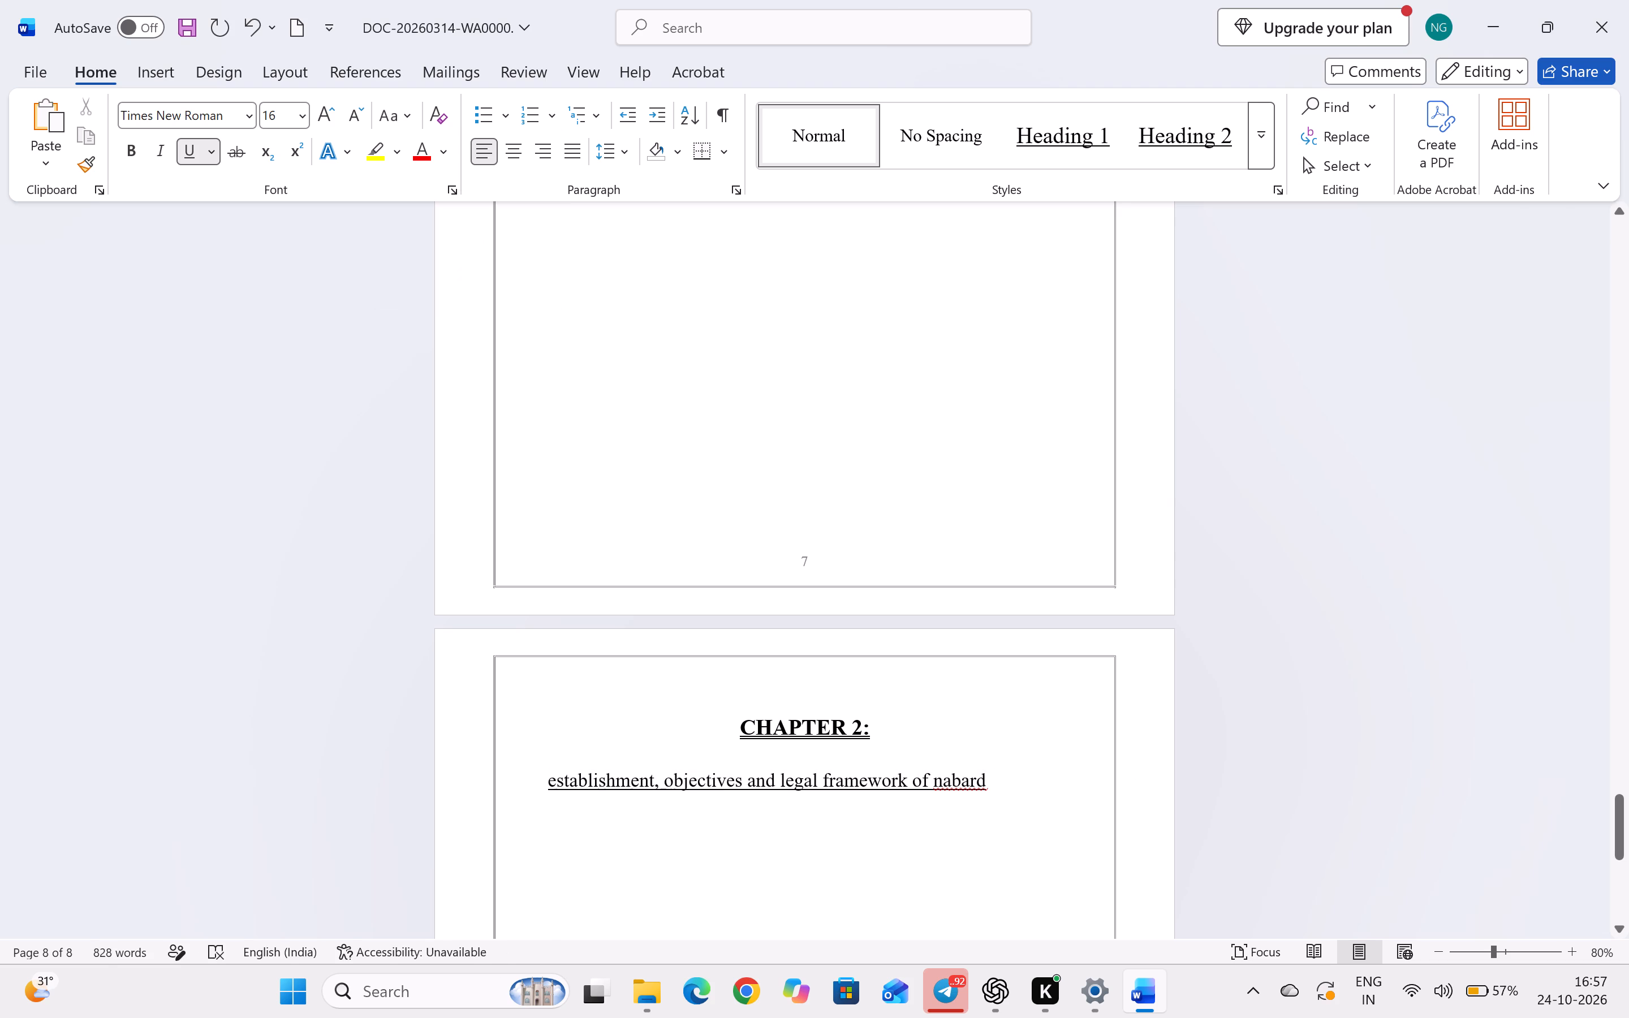
key(BackSpace)
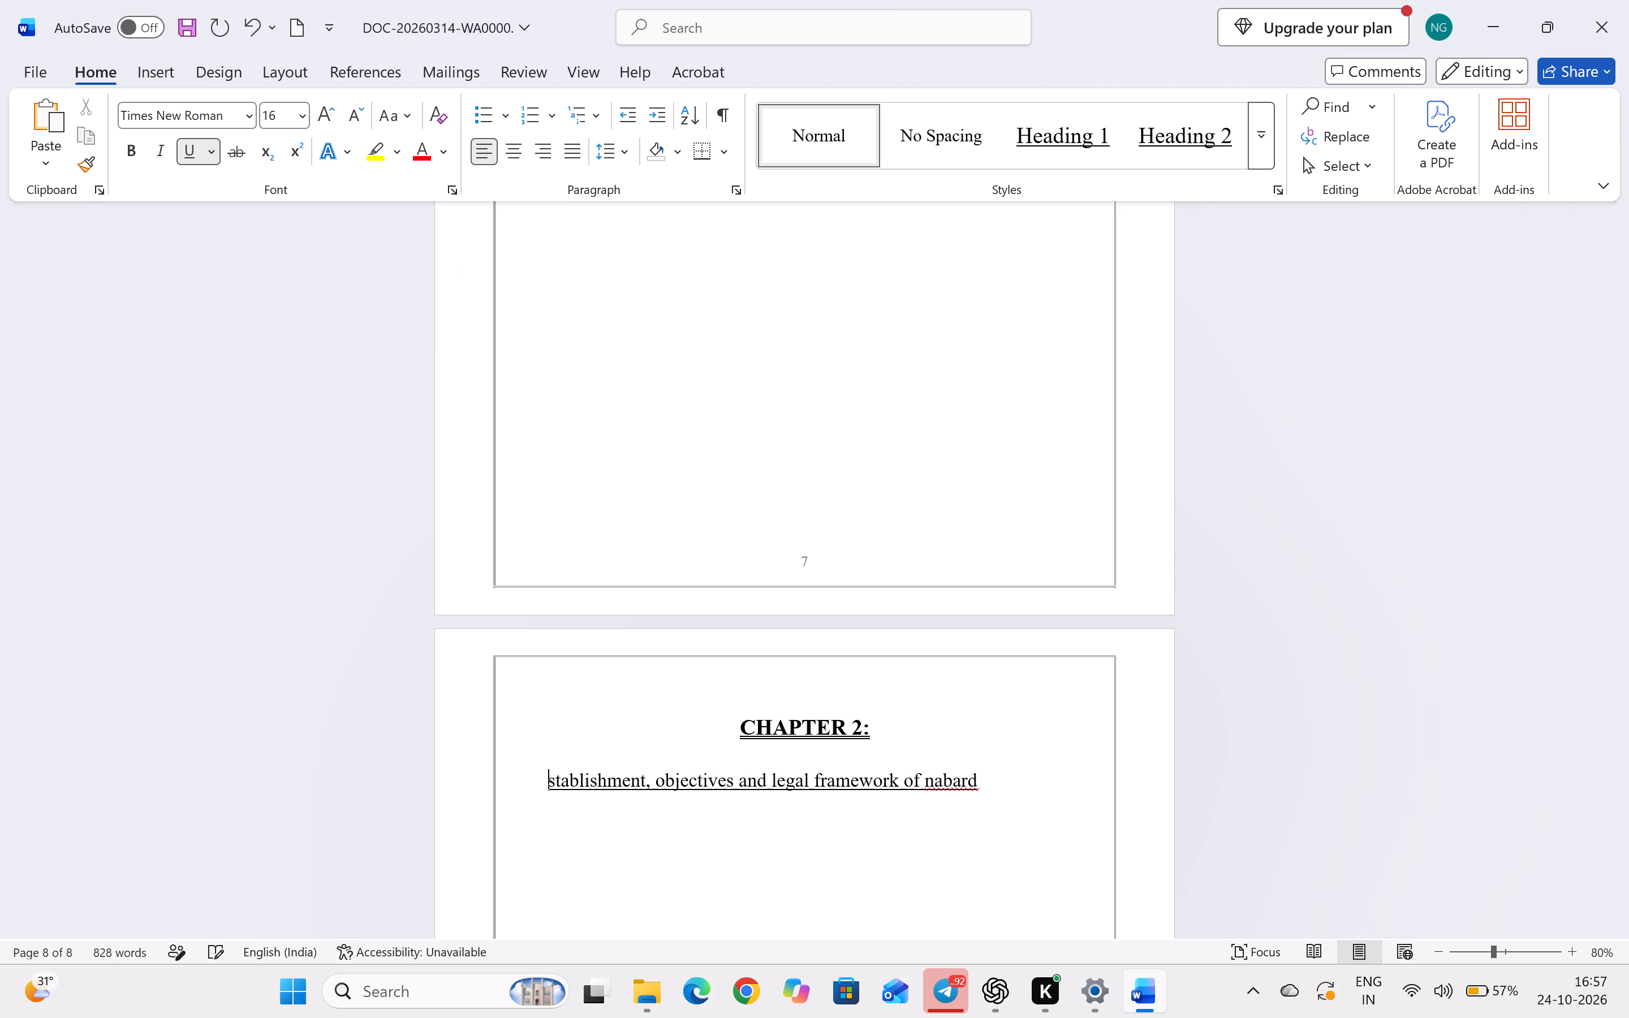
key(e)
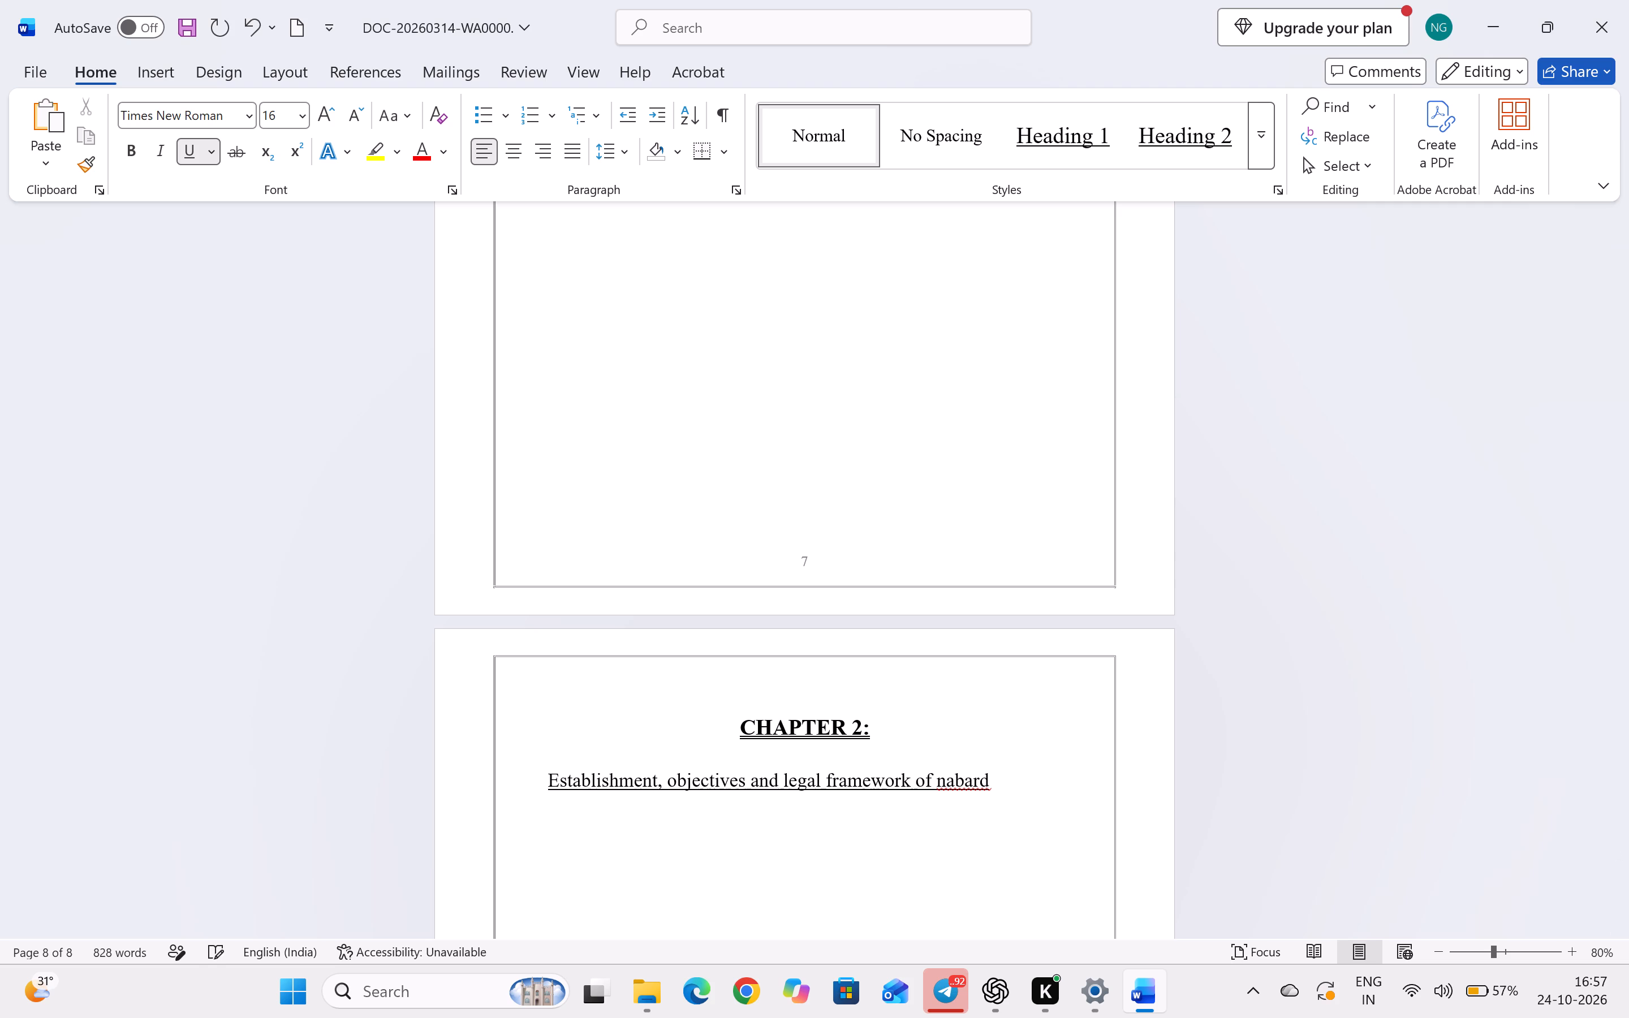
click(678, 783)
key(BackSpace)
key(o)
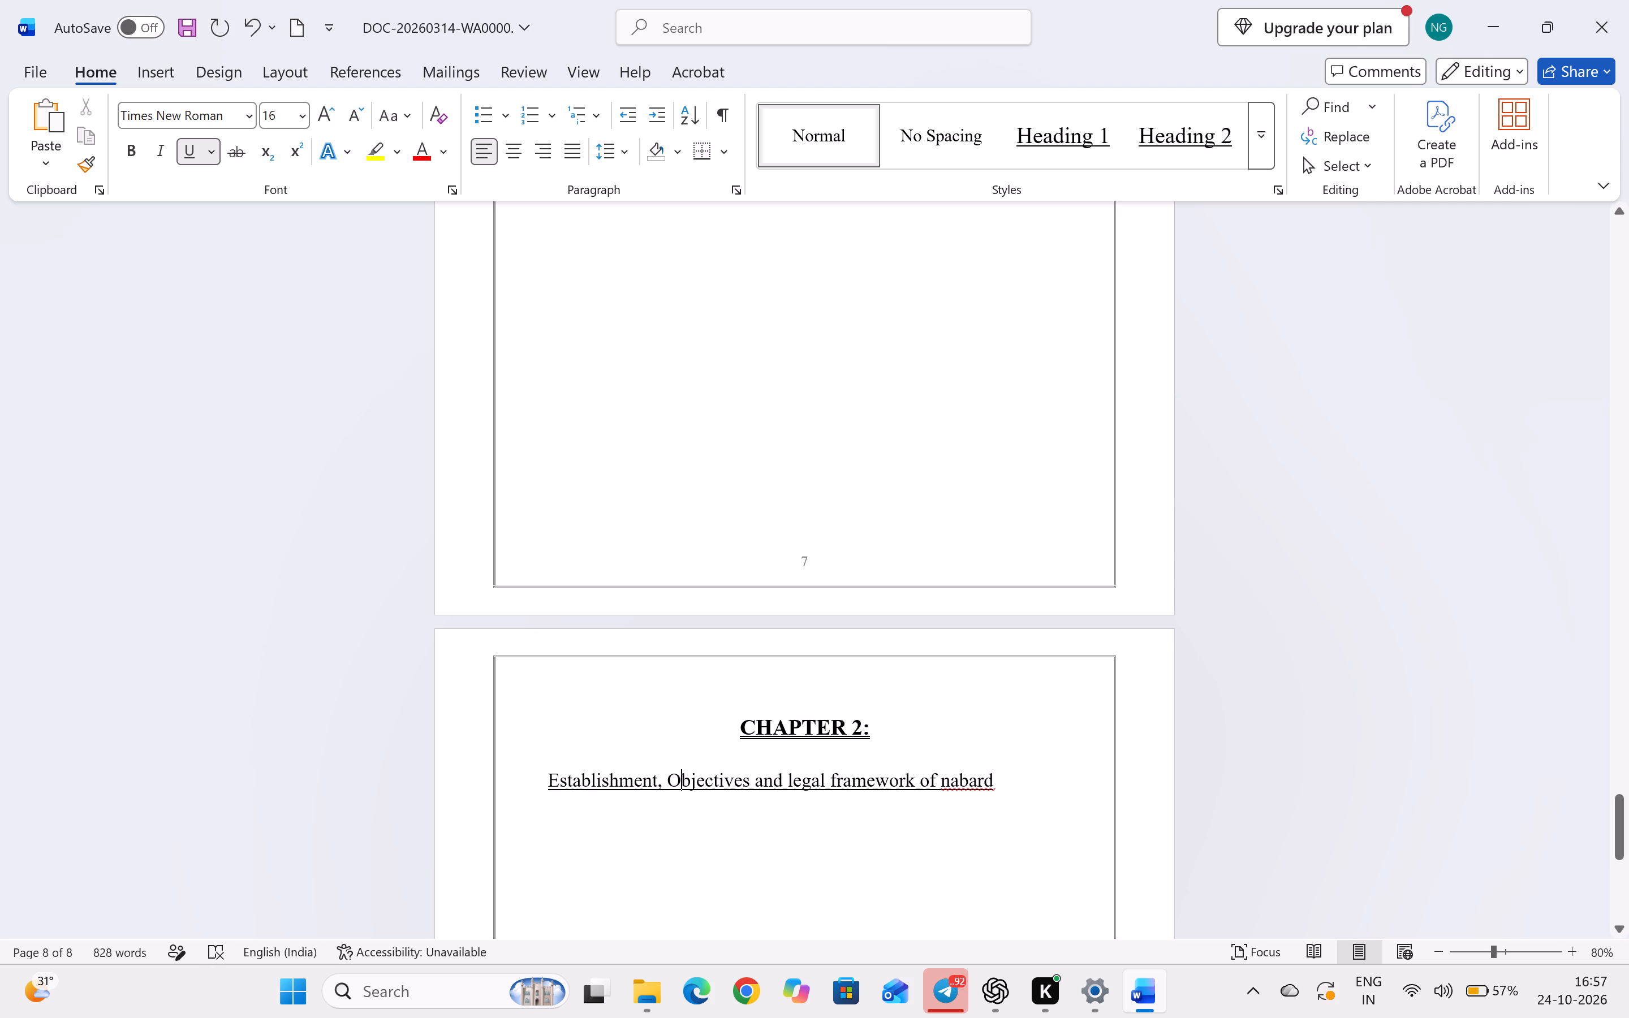
click(764, 780)
key(BackSpace)
key(a)
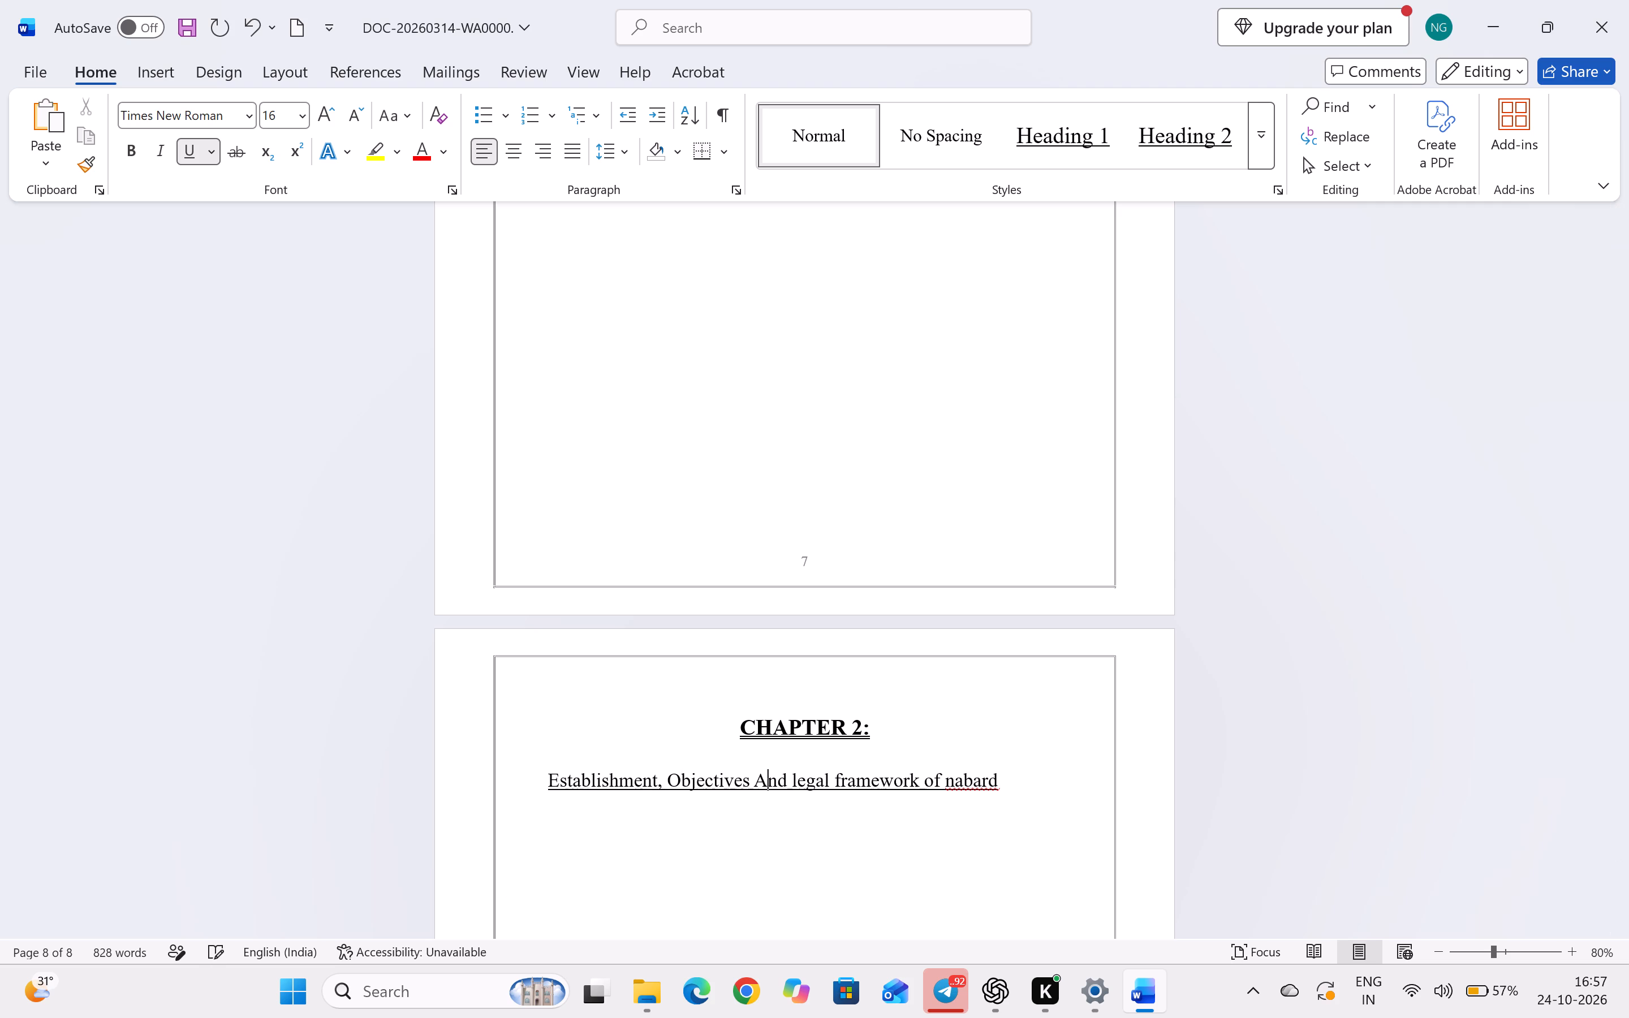
click(799, 778)
key(BackSpace)
key(l)
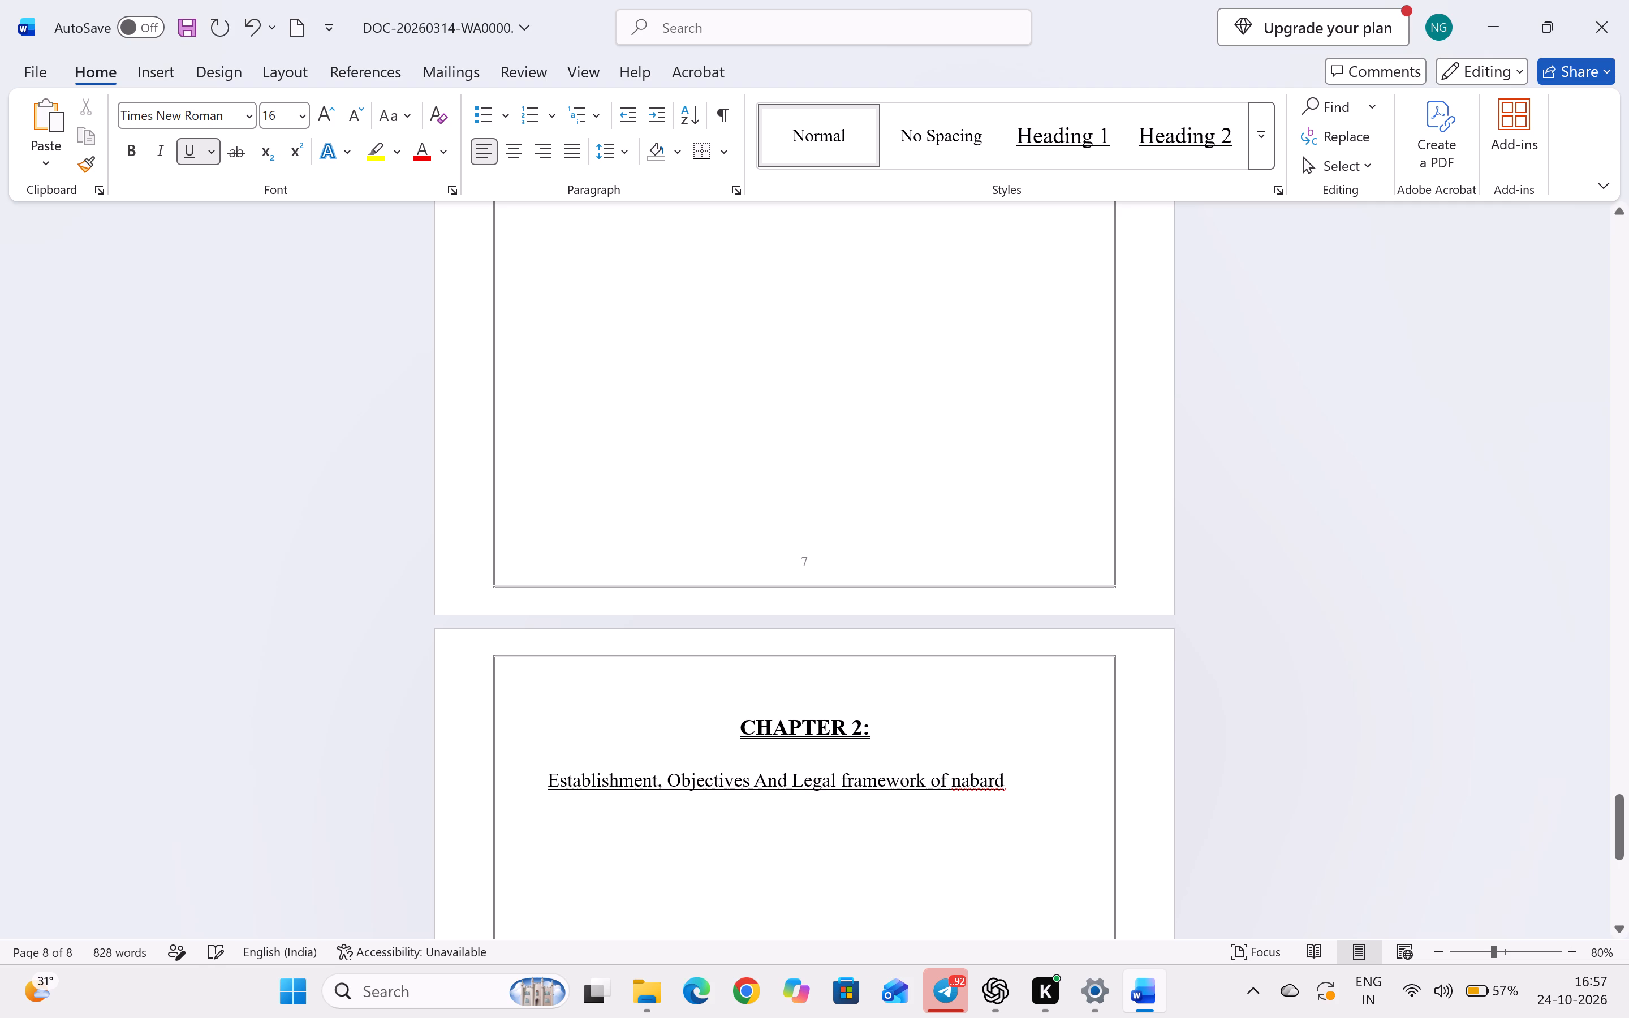
Capitalise the first letters of the remaining title words so they read "Framework Of Nabard".
click(845, 776)
key(BackSpace)
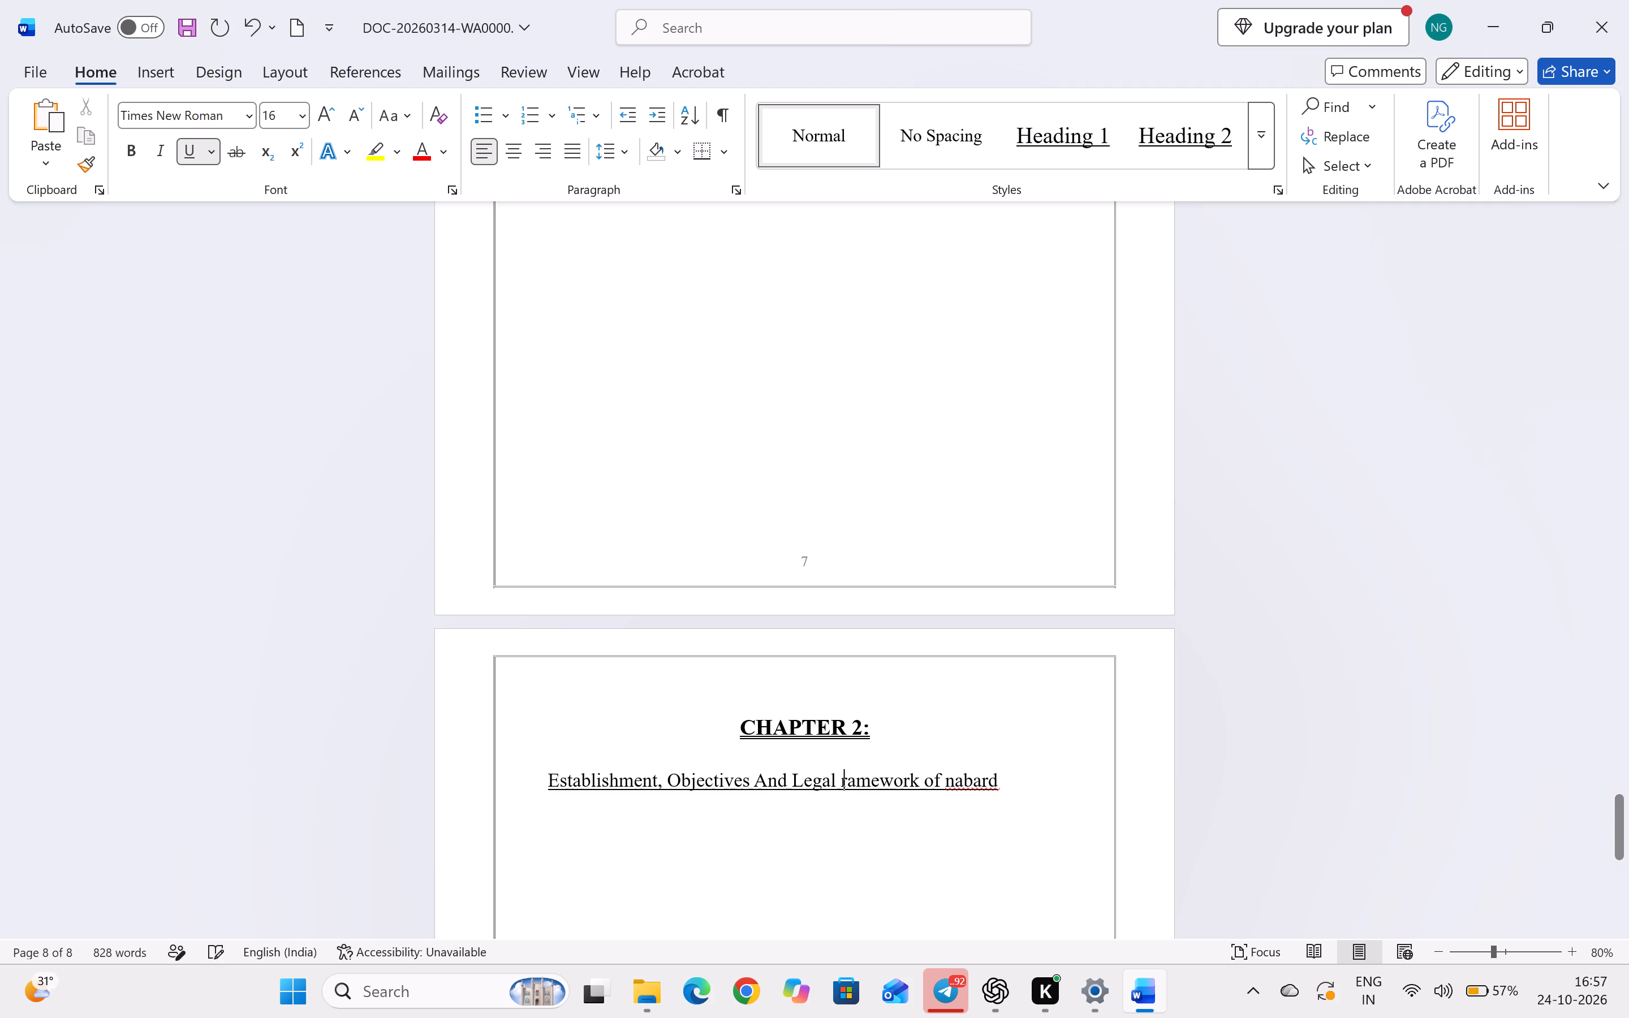
key(f)
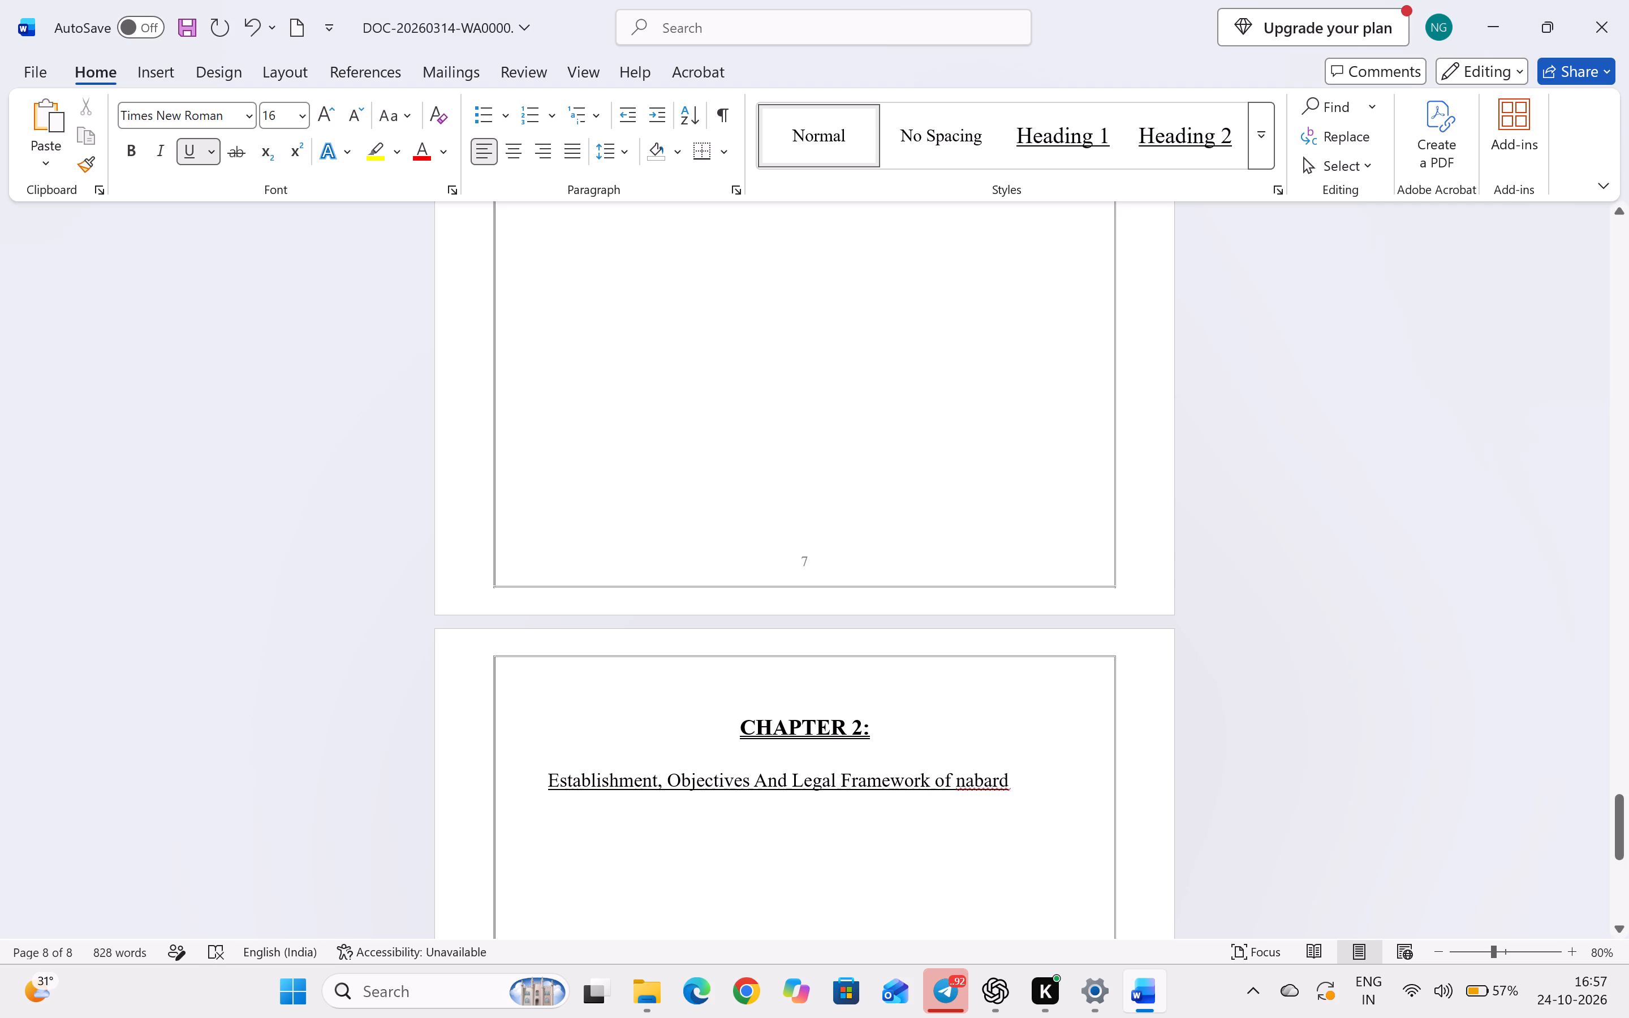
click(942, 779)
key(BackSpace)
key(o)
click(967, 783)
key(BackSpace)
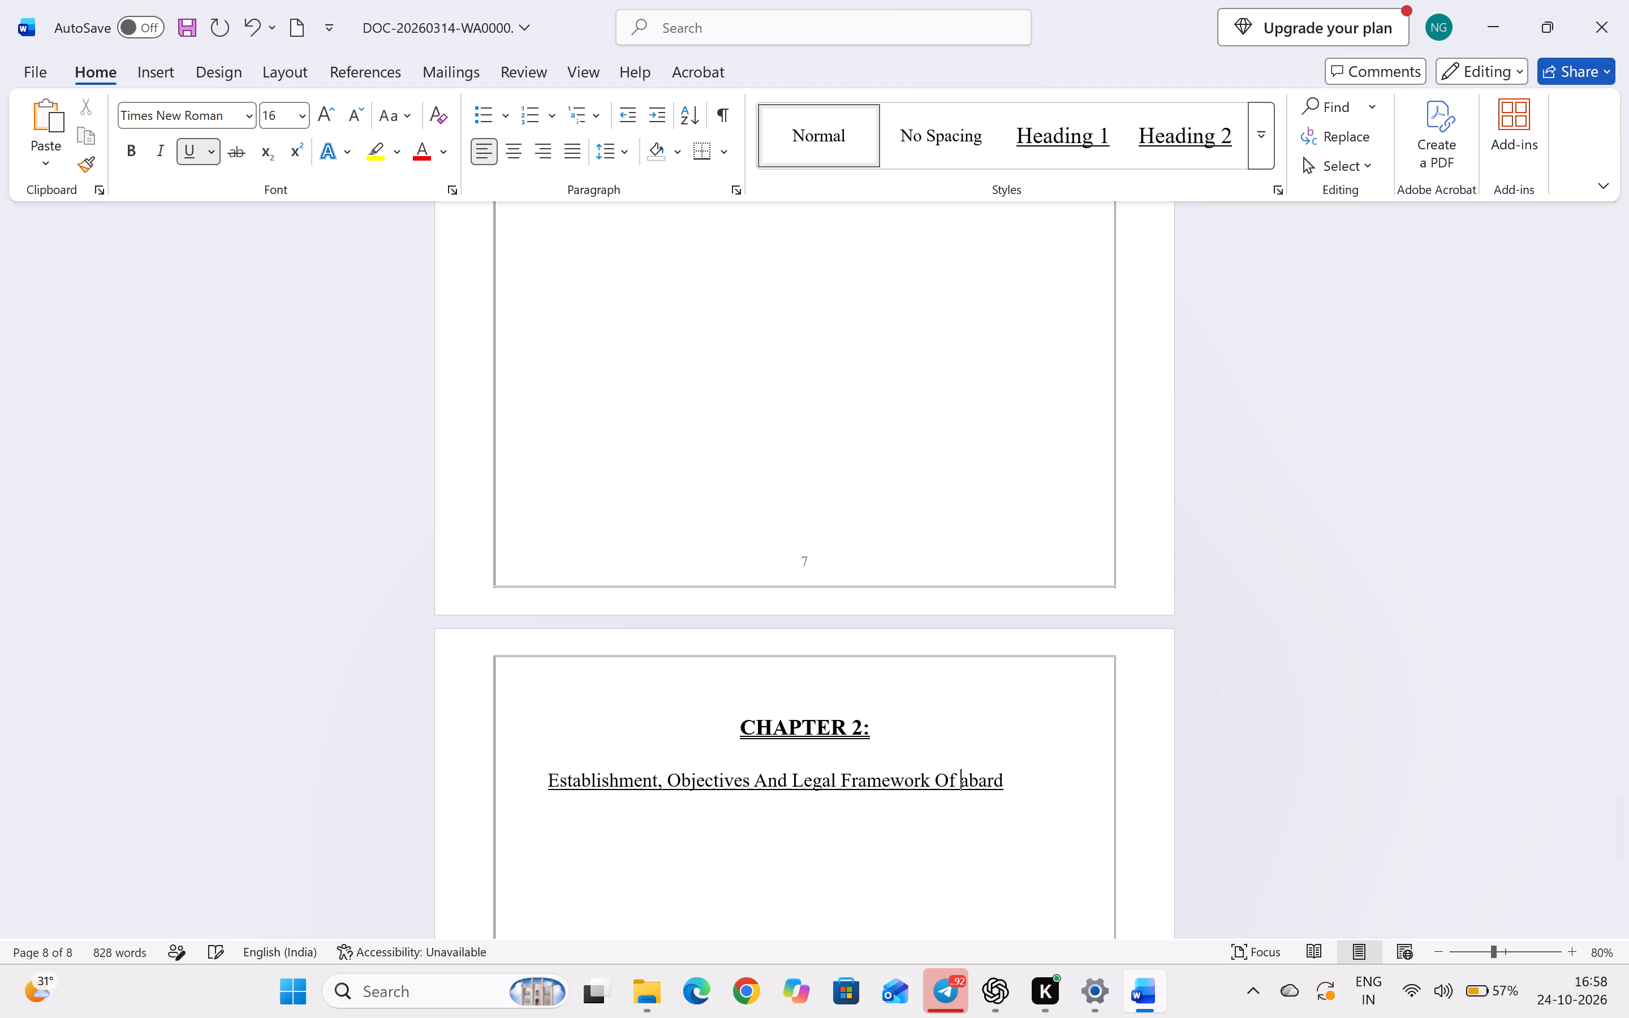
key(n)
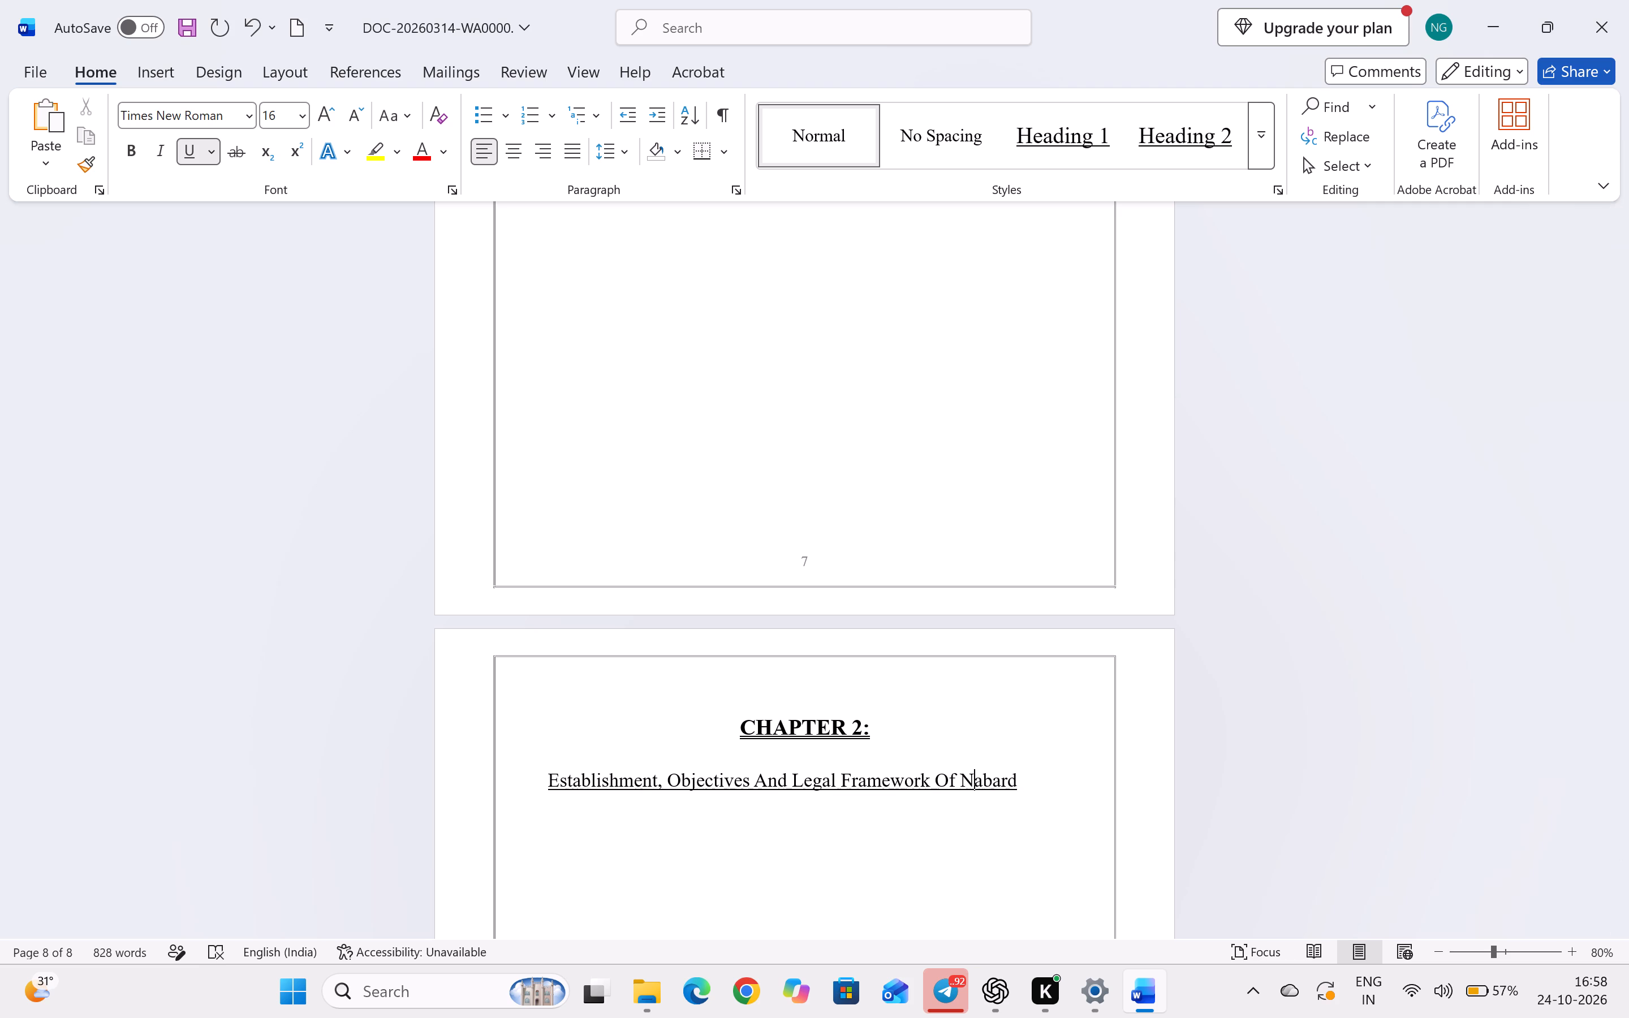
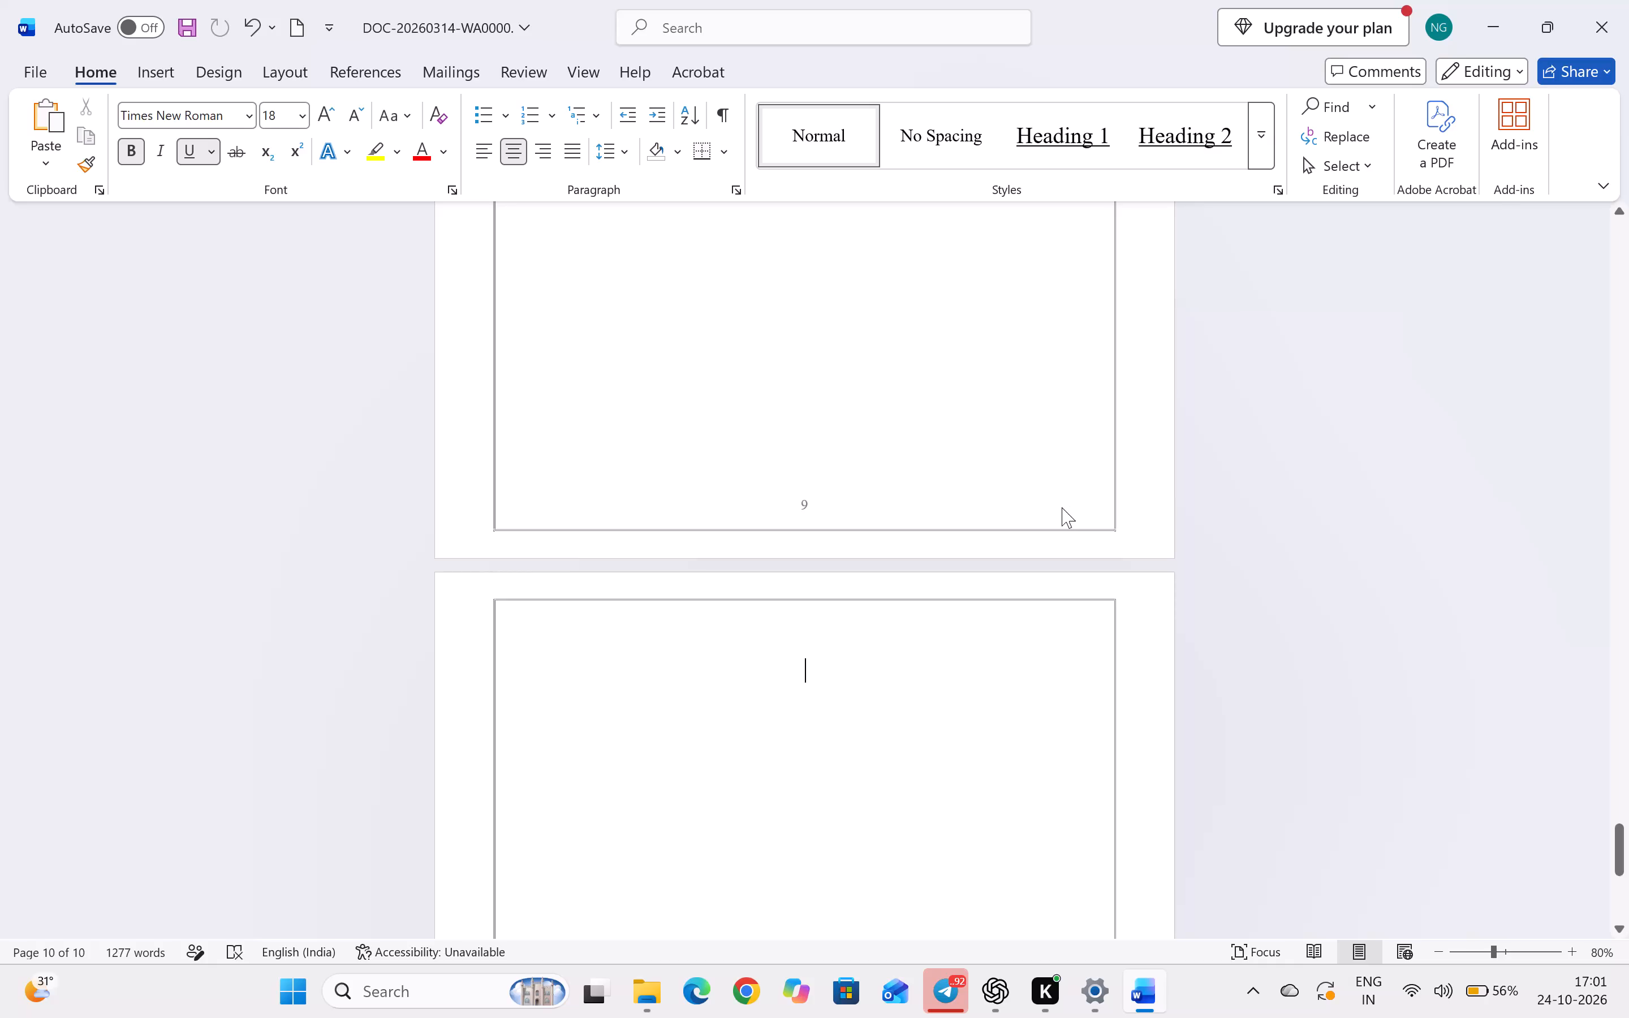
Review the formatted Chapter 2 pages and the blank page that follows them.
ctrl+scroll(1062, 507, down, 1)
ctrl+scroll(1062, 507, up, 1)
ctrl+scroll(1062, 507, down, 1)
ctrl+scroll(1062, 507, up, 1)
ctrl+scroll(1062, 507, down, 1)
ctrl+scroll(1062, 507, up, 1)
ctrl+scroll(1062, 507, down, 1)
ctrl+scroll(1062, 507, up, 1)
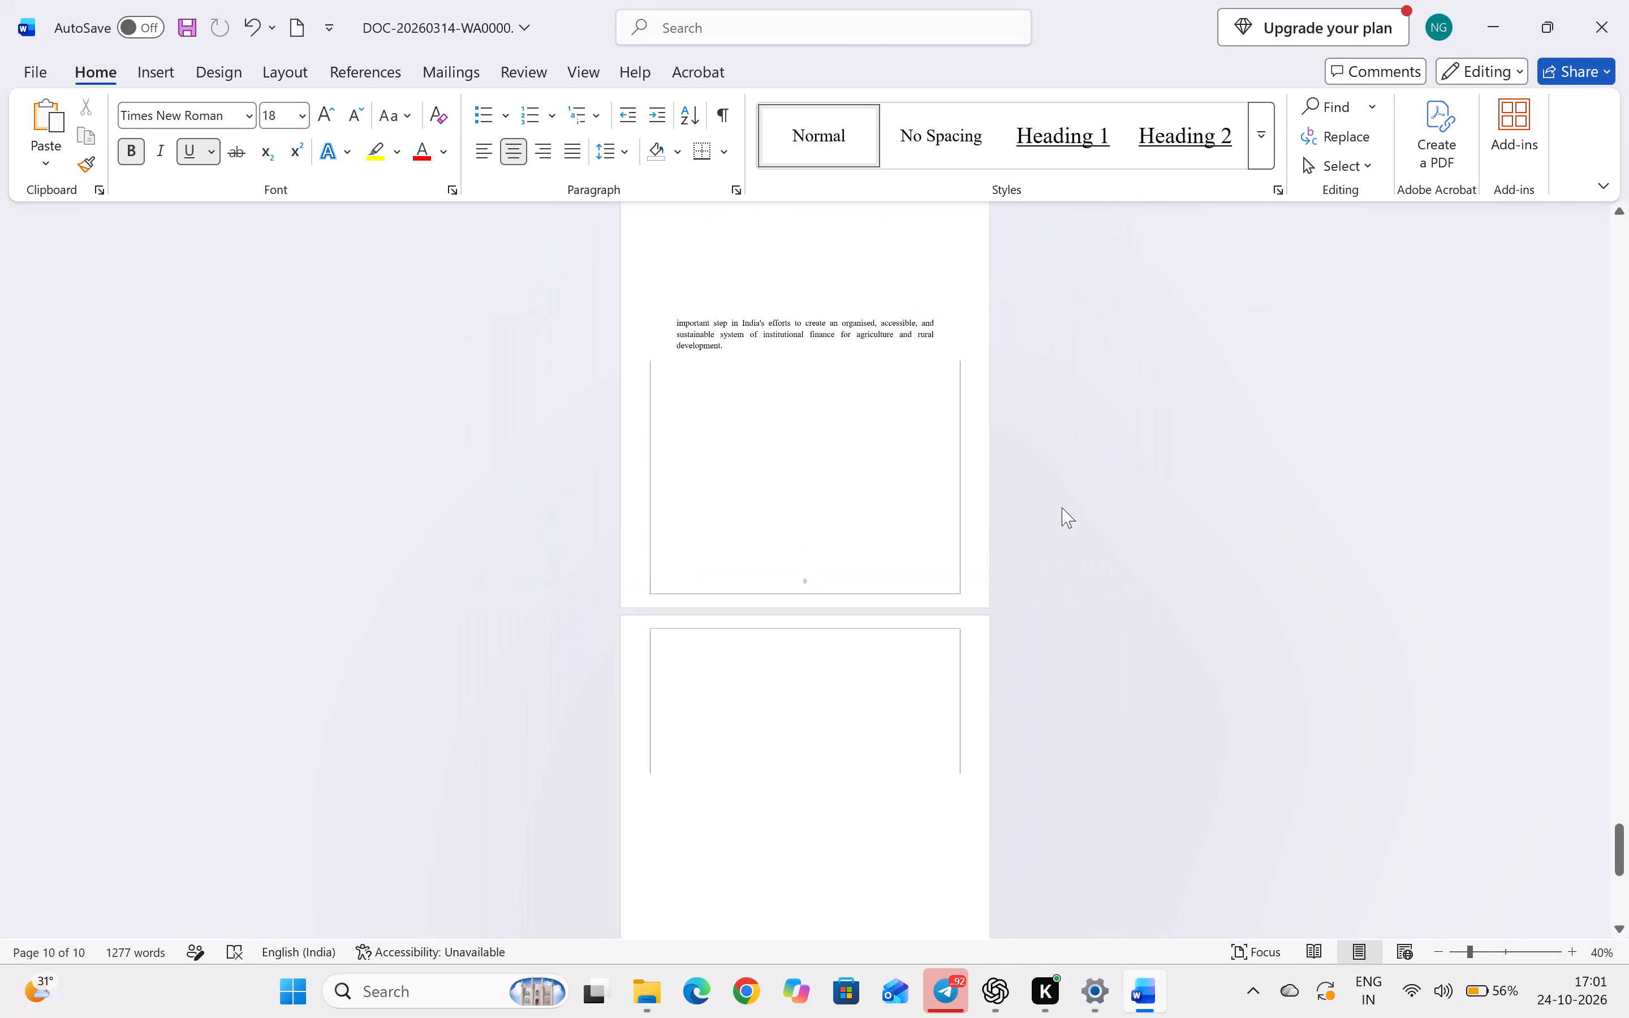
scroll(1062, 507, up, 9)
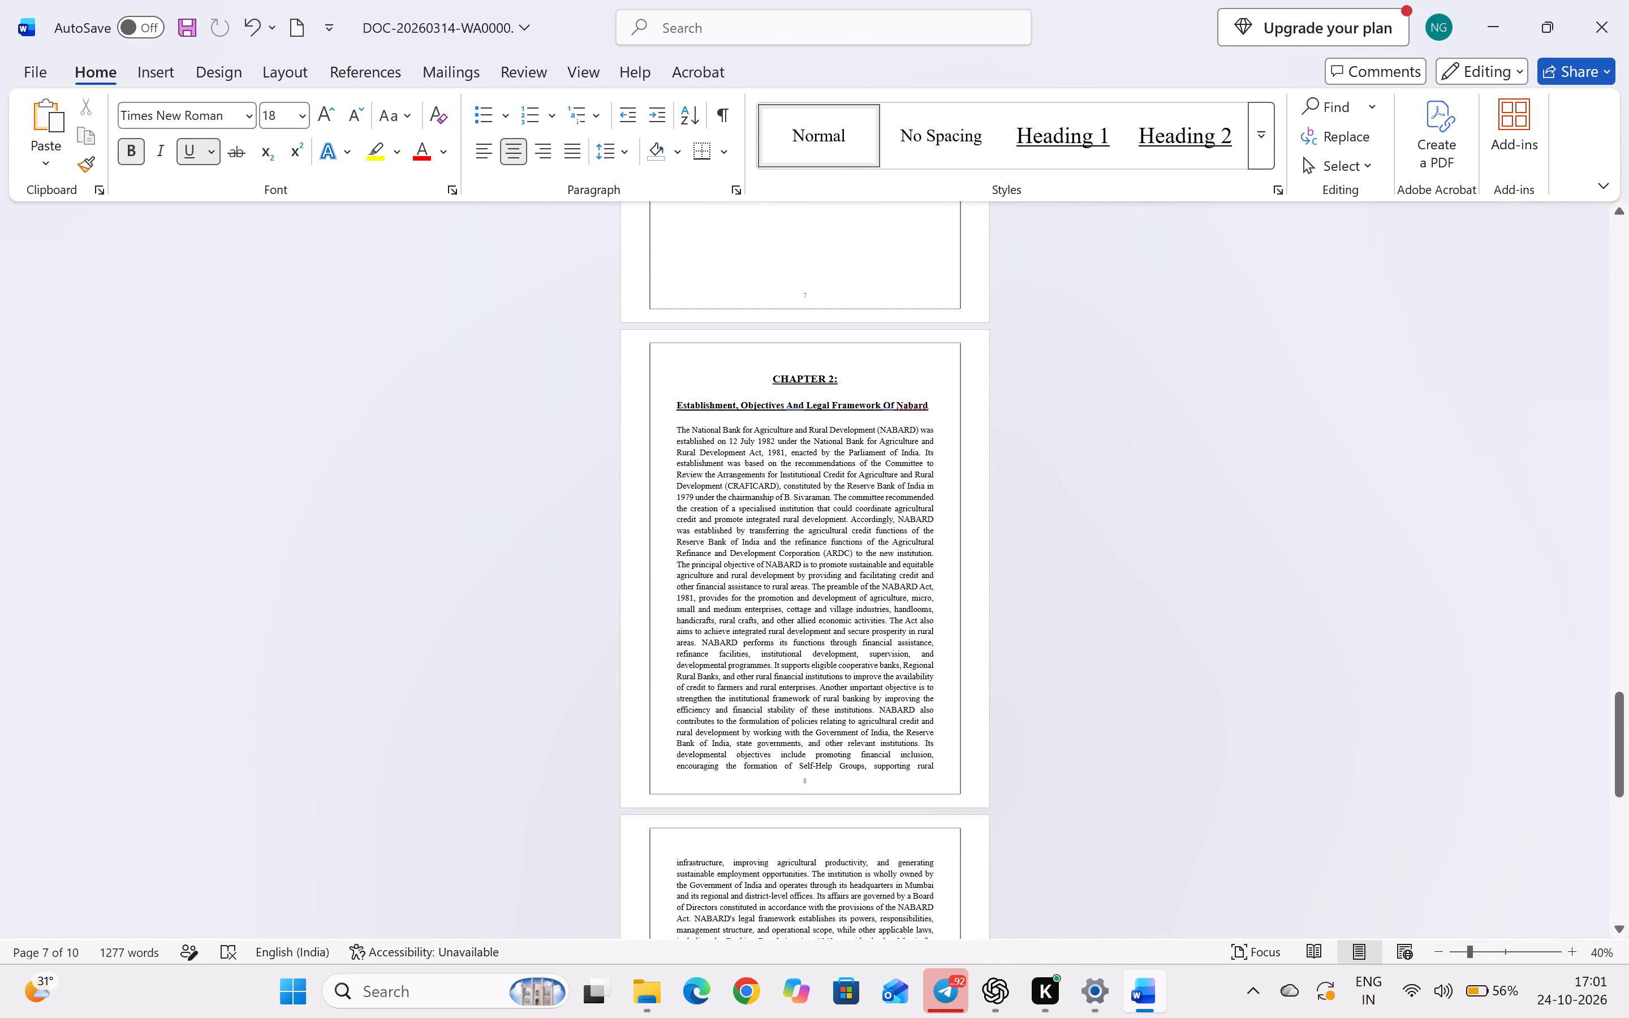
scroll(856, 551, down, 5)
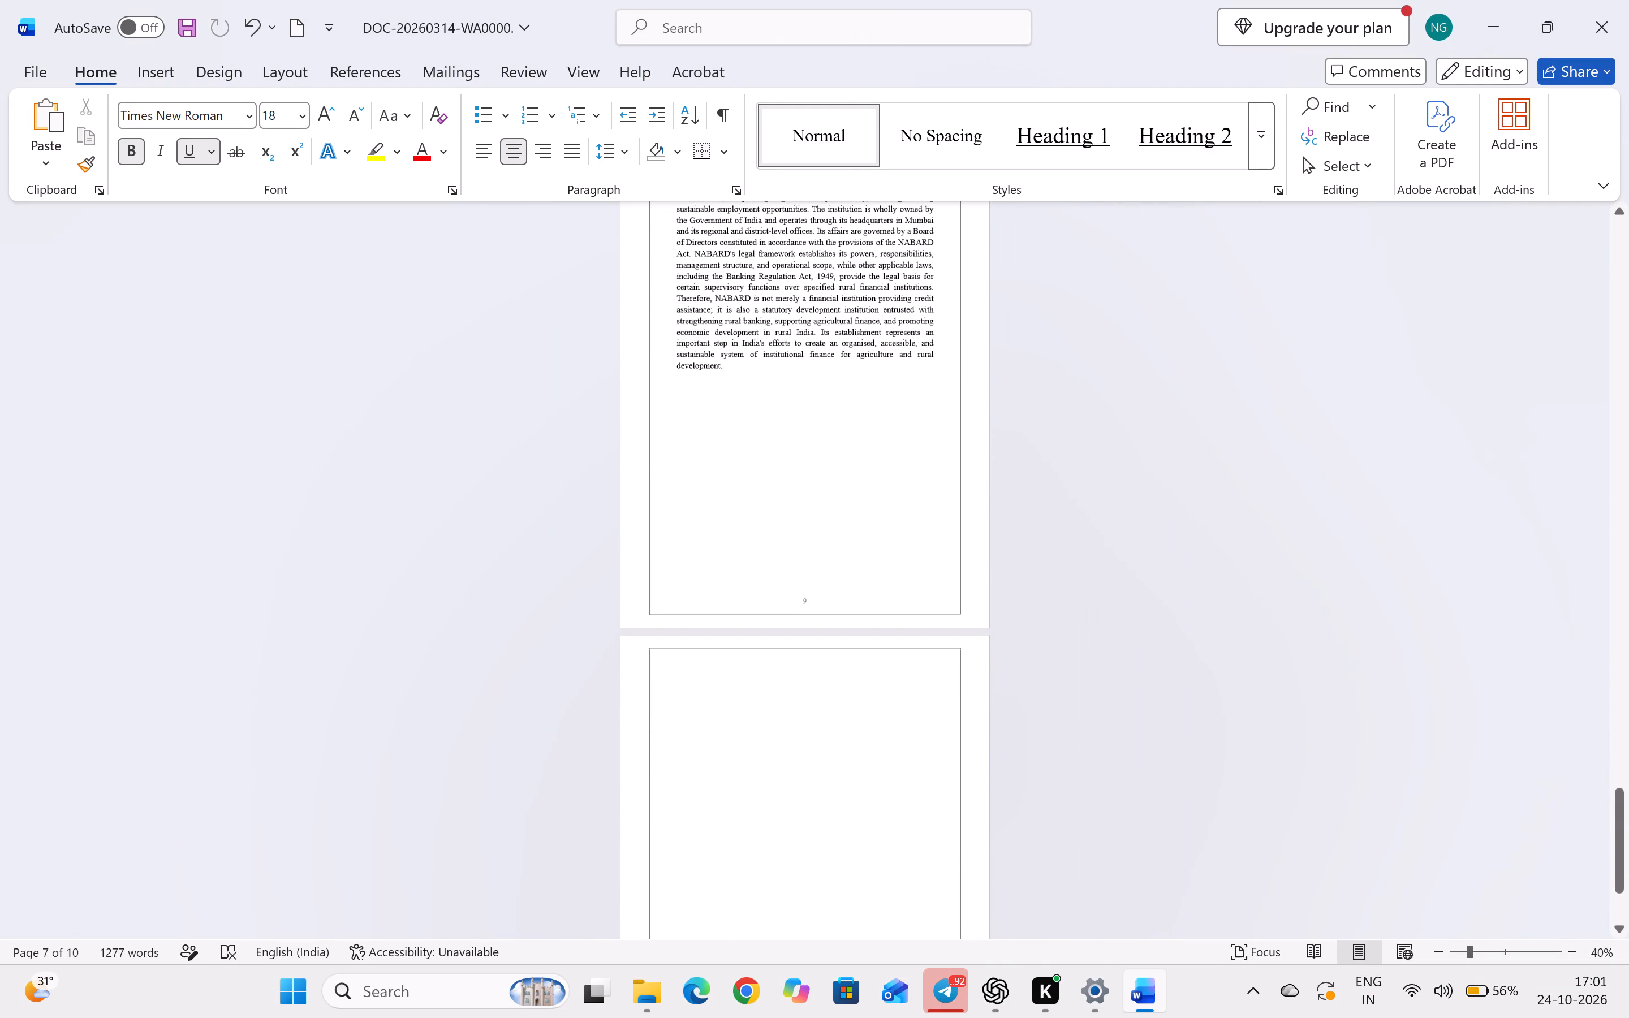
ctrl+scroll(813, 694, up, 4)
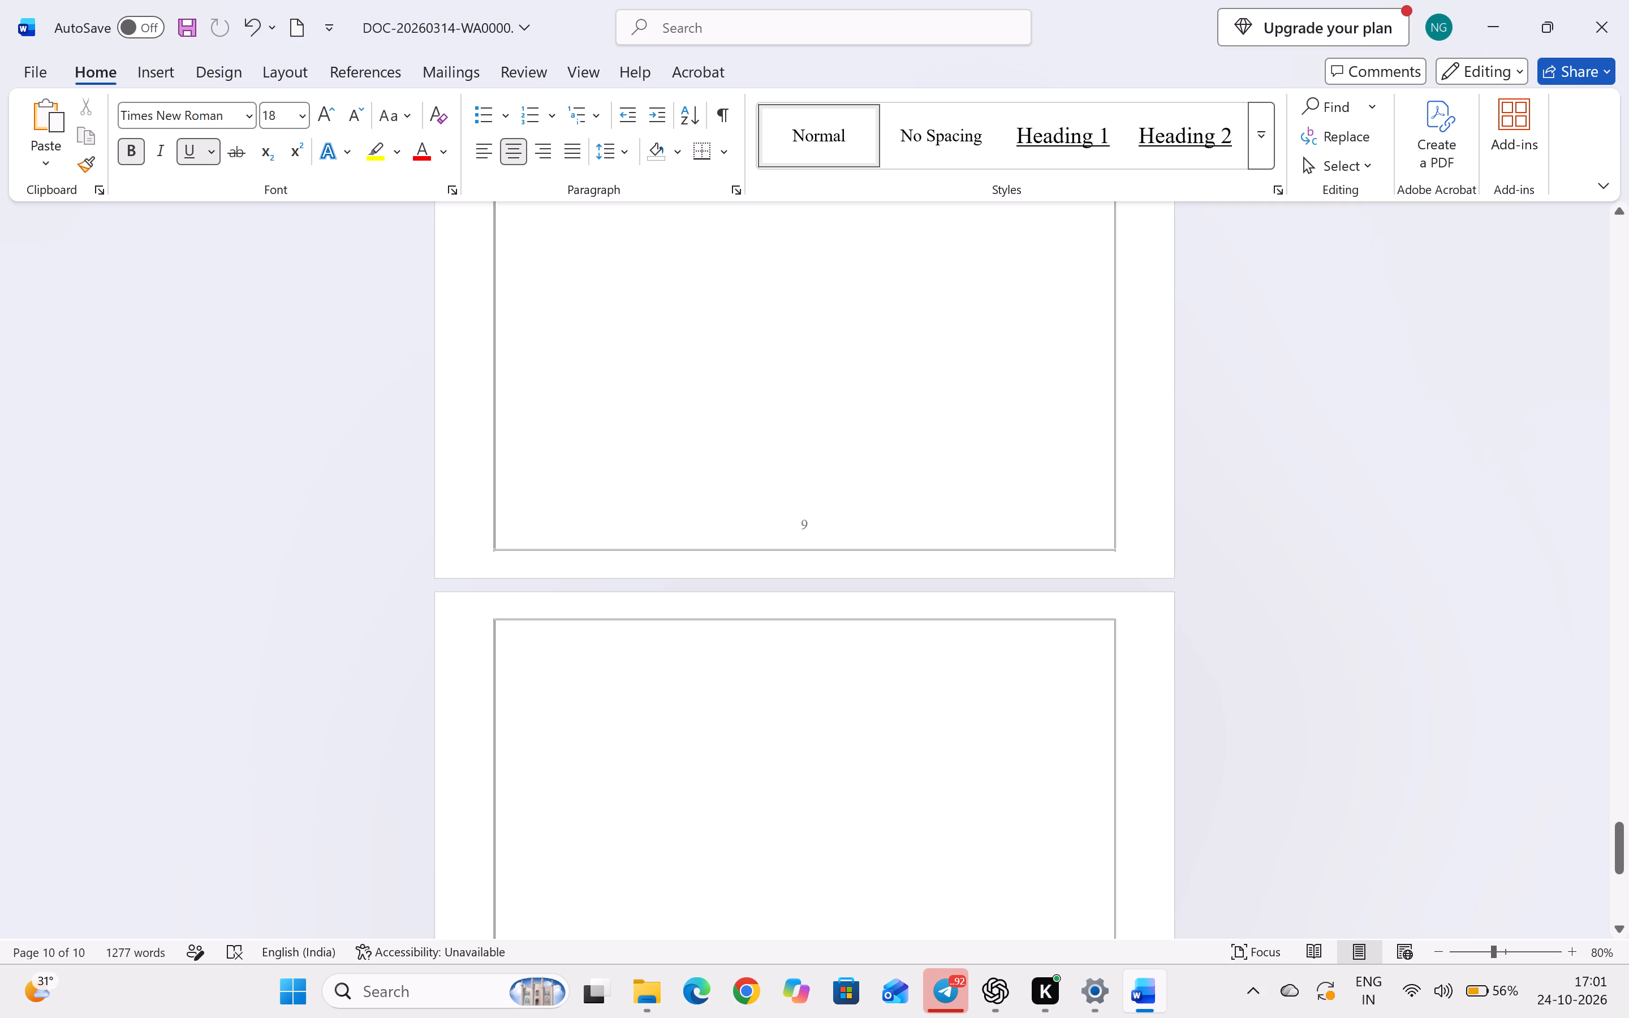
Enter the heading "CHAPTER 3:" at the top of the blank page after Chapter 2.
key(c)
key(BackSpace)
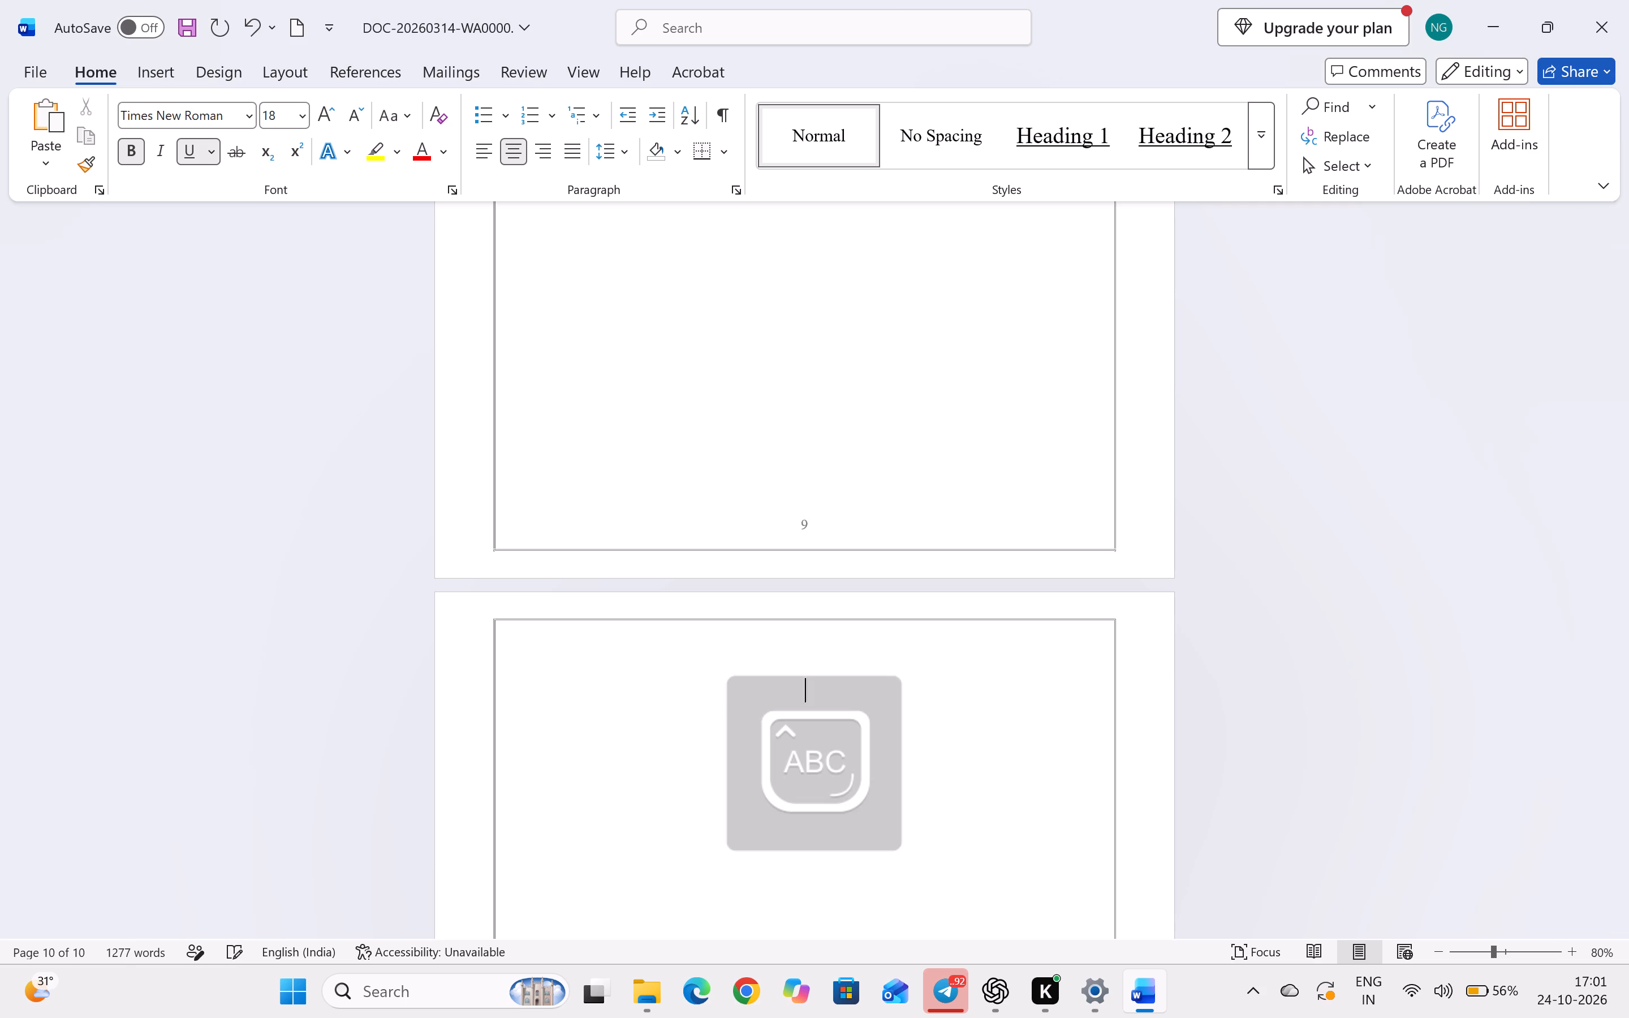
text(CHAPTER)
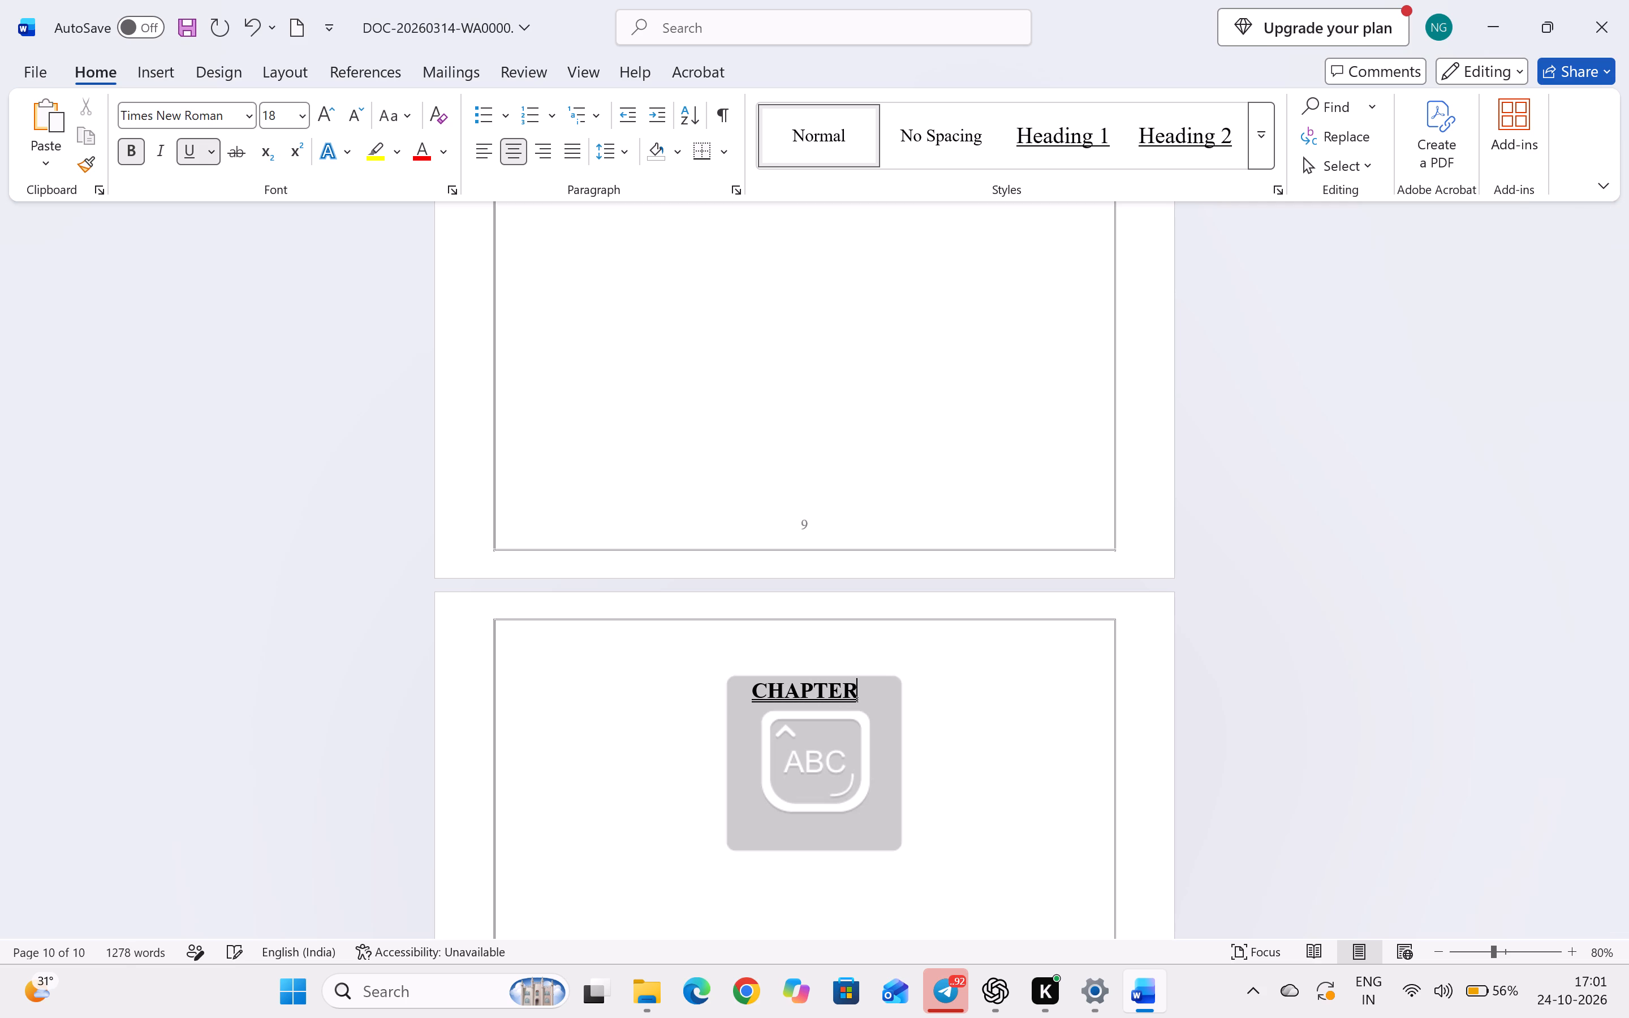
key(space)
key(3)
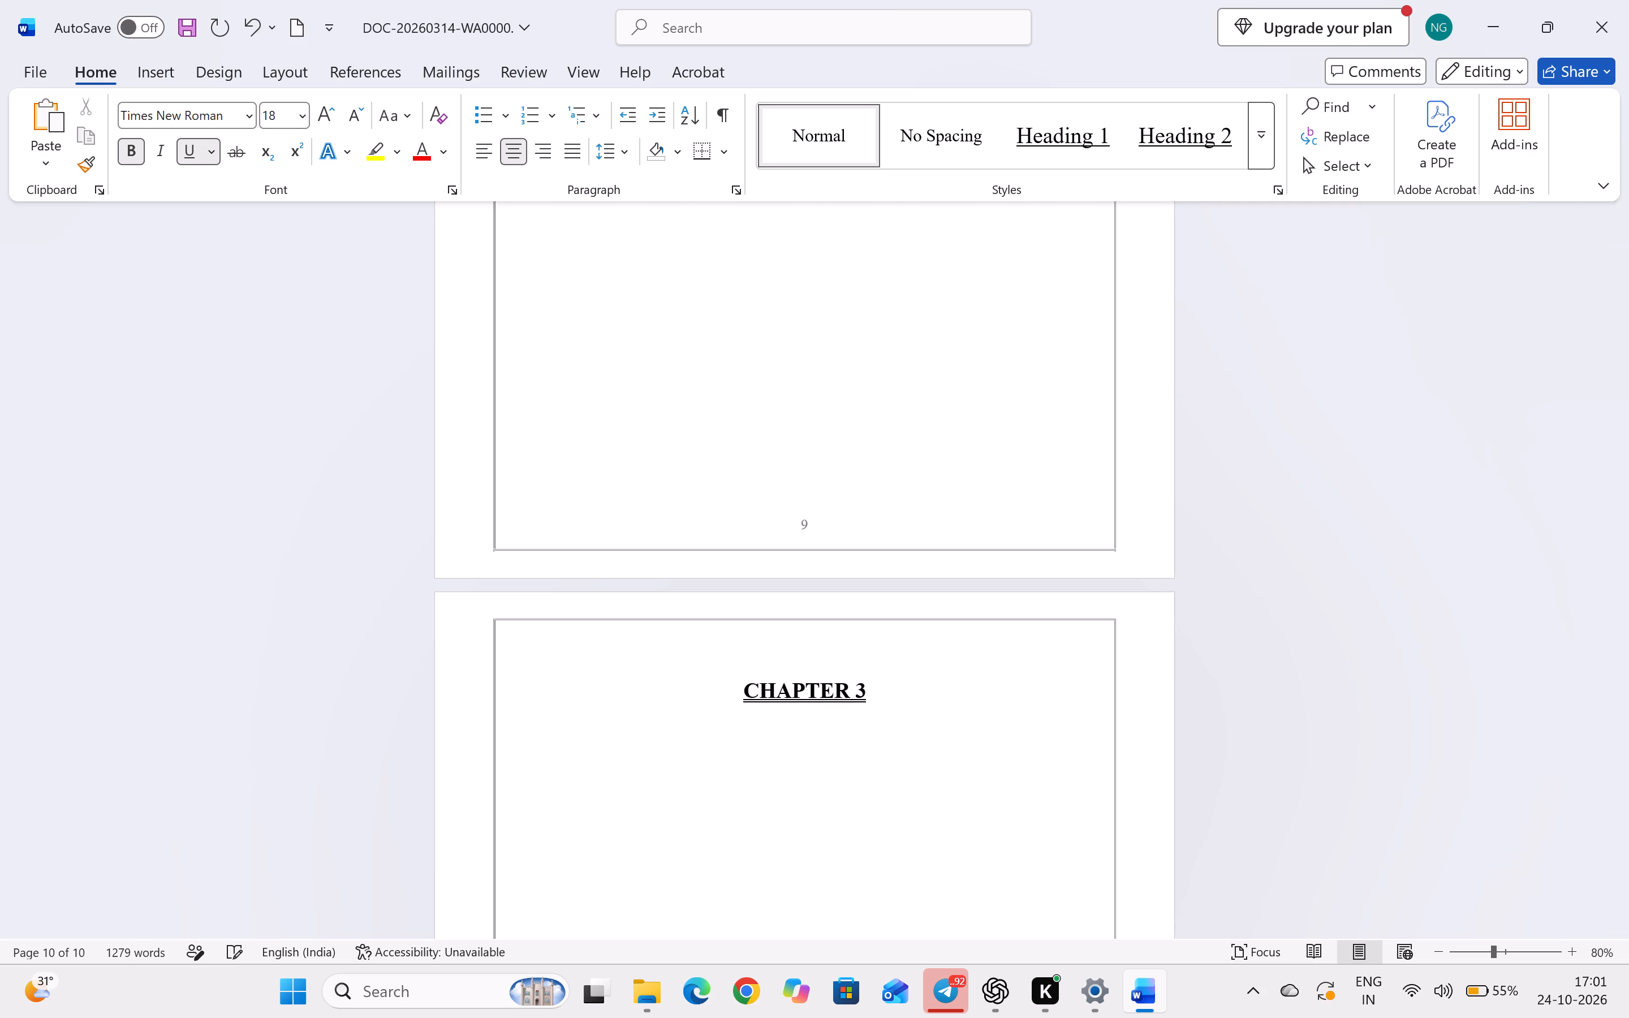
key(shift+colon)
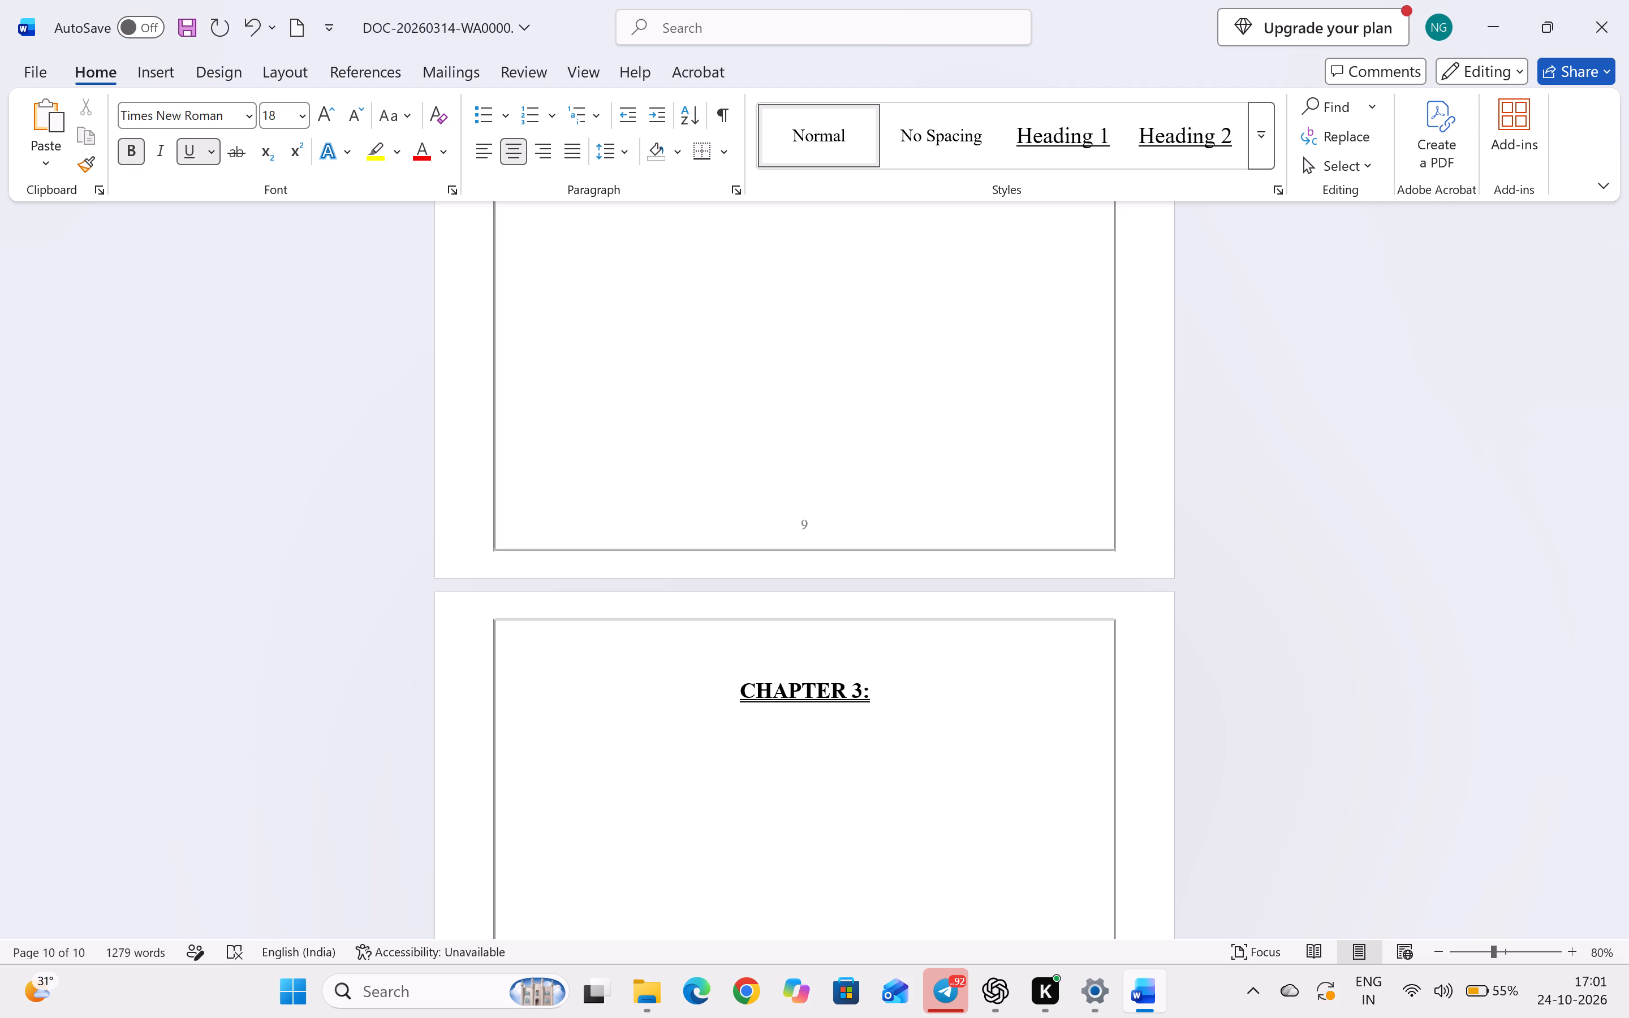
key(Return)
key(Return)
click(361, 117)
click(216, 150)
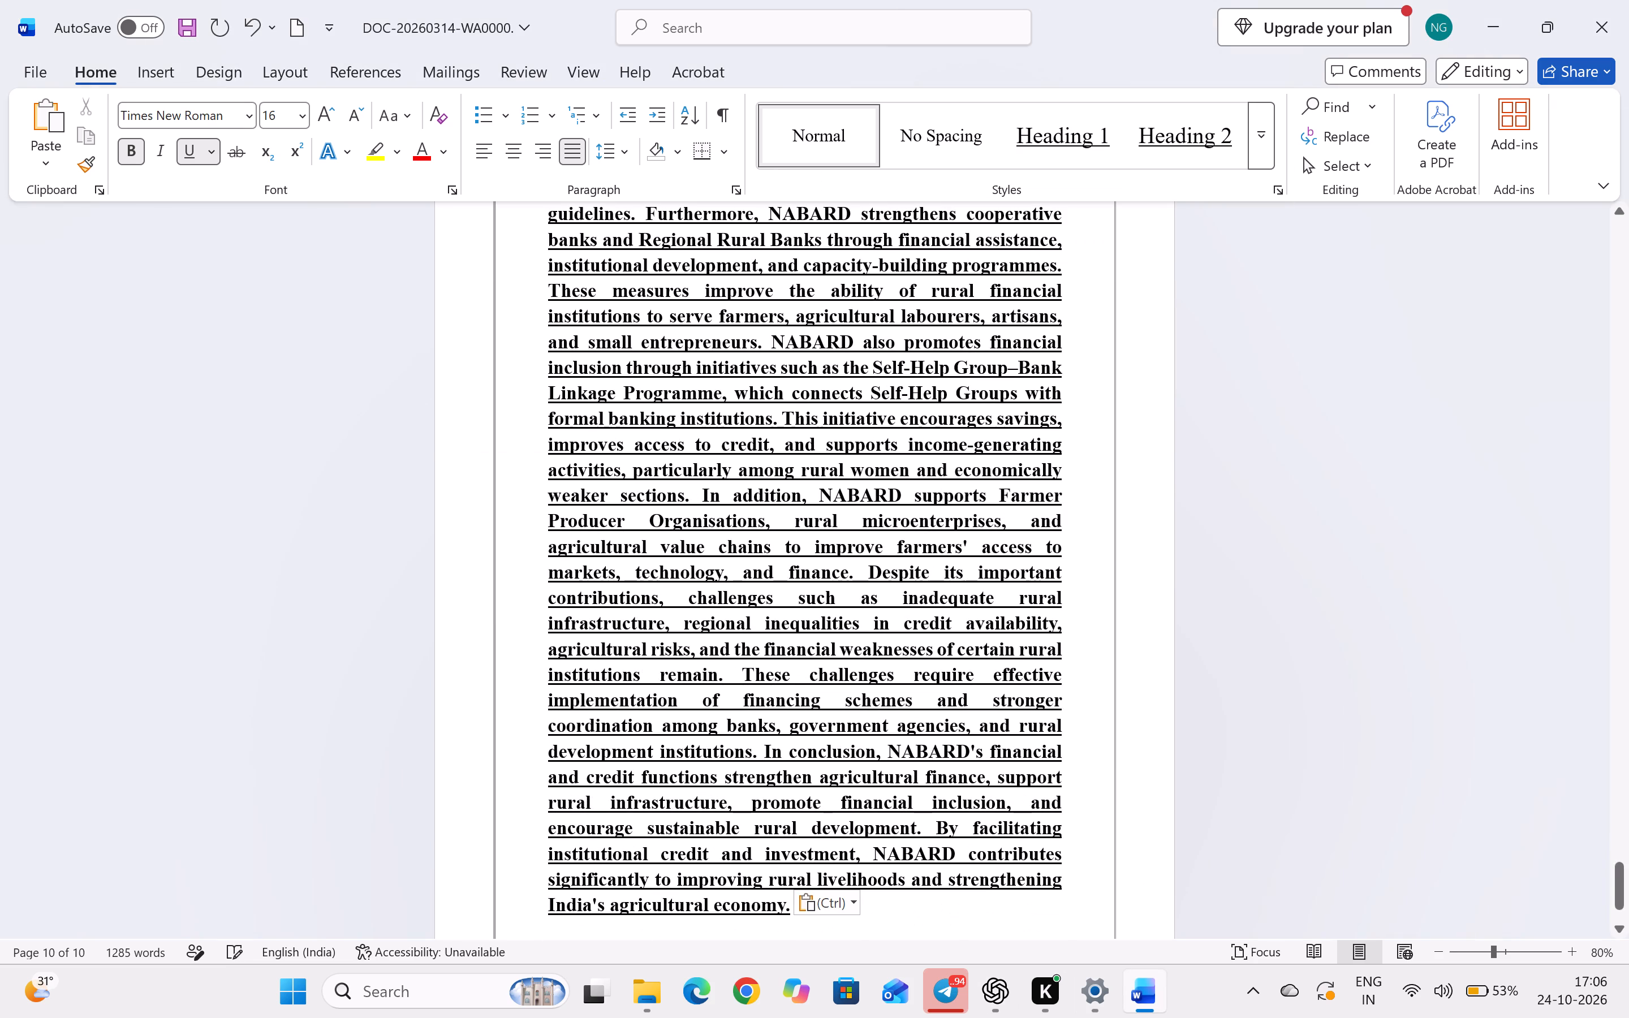
Remove bold and underline from the whole pasted Chapter 3 paragraph, set its font size to 14 and apply a line spacing option.
scroll(958, 891, down, 2)
scroll(802, 757, down, 2)
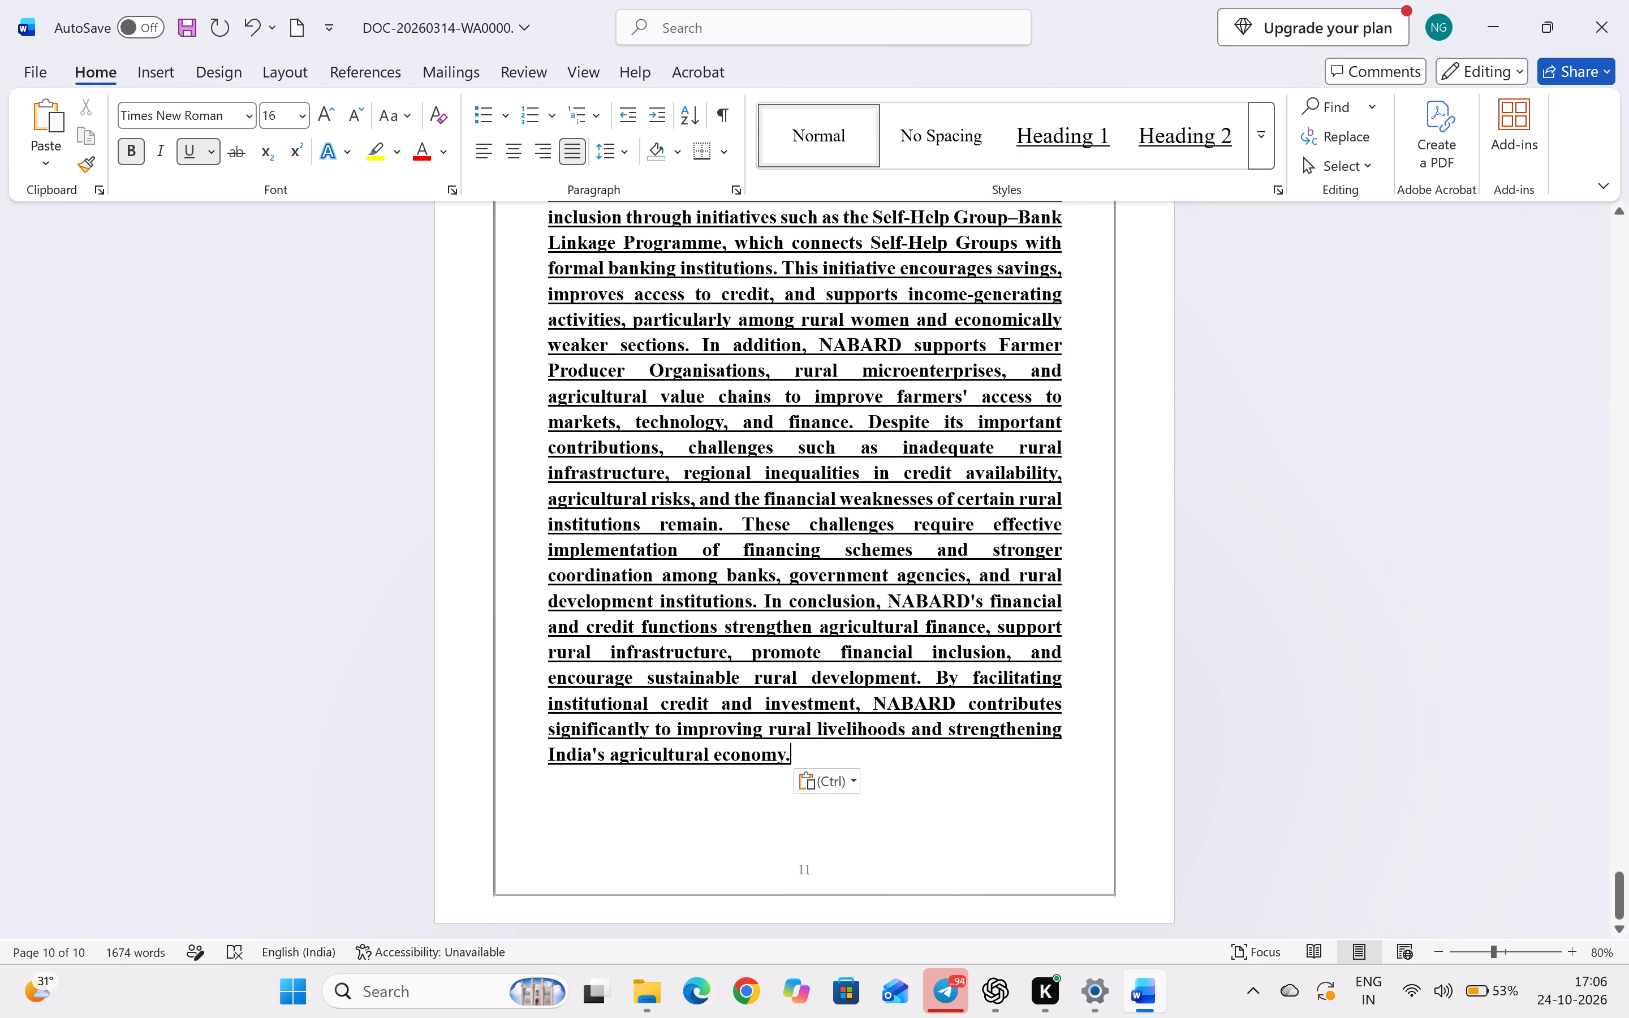
drag(802, 757, 647, 491)
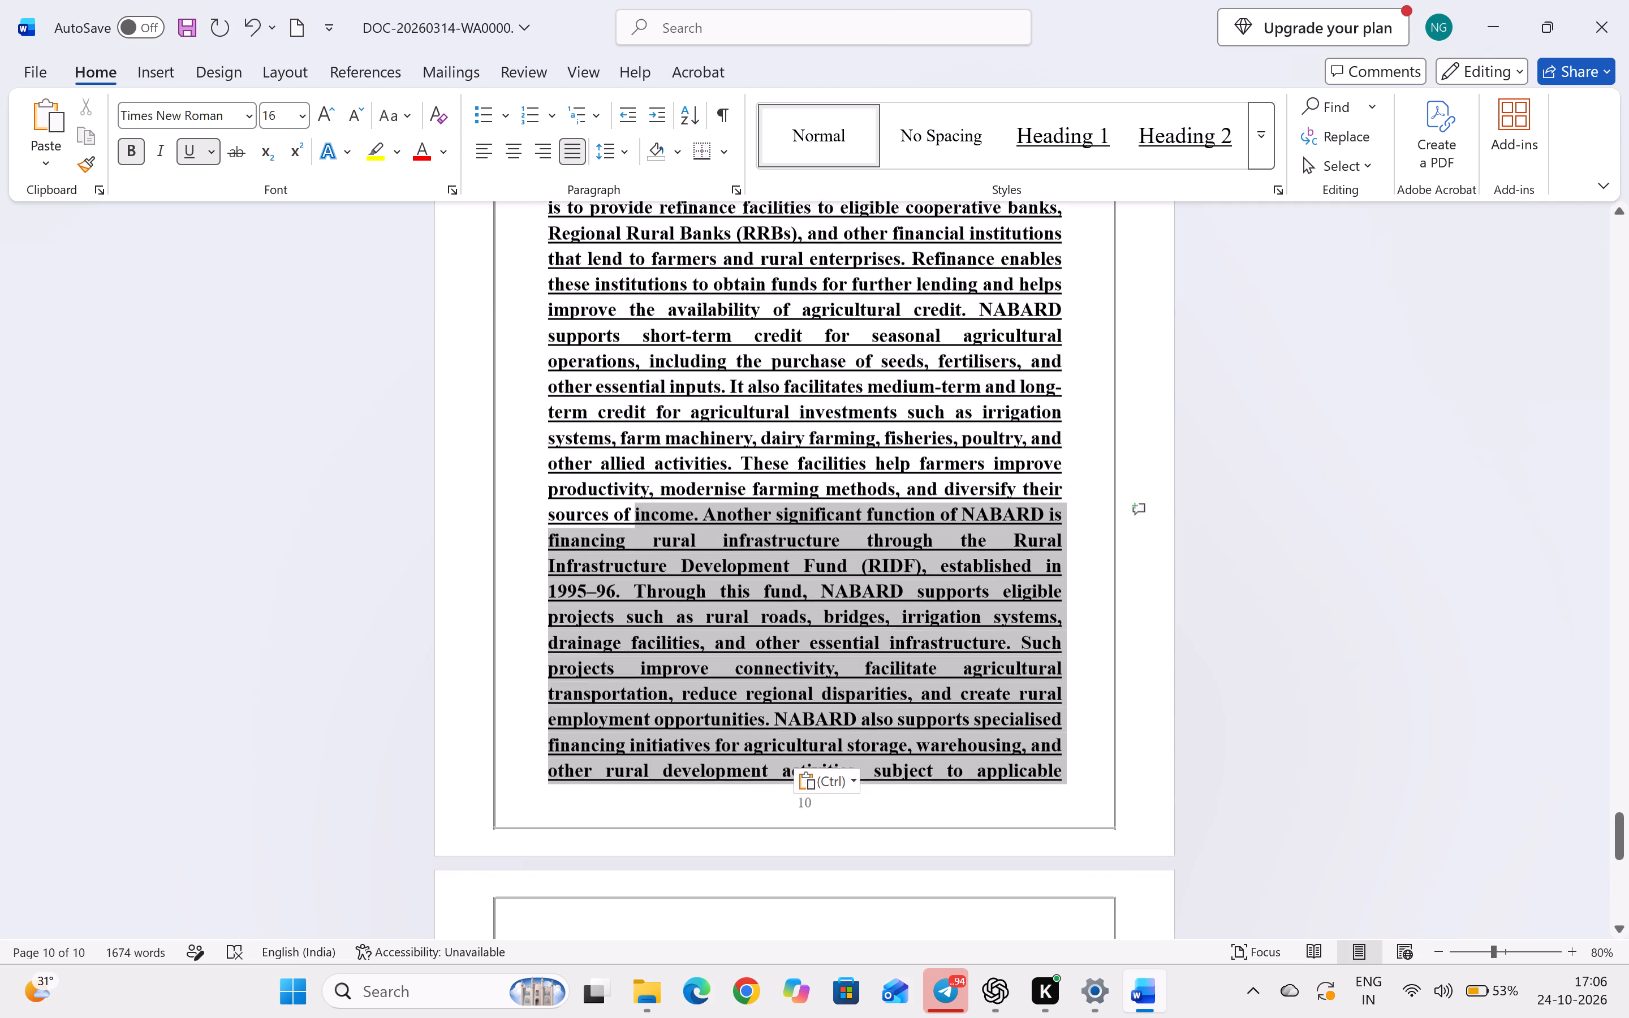
drag(647, 491, 695, 530)
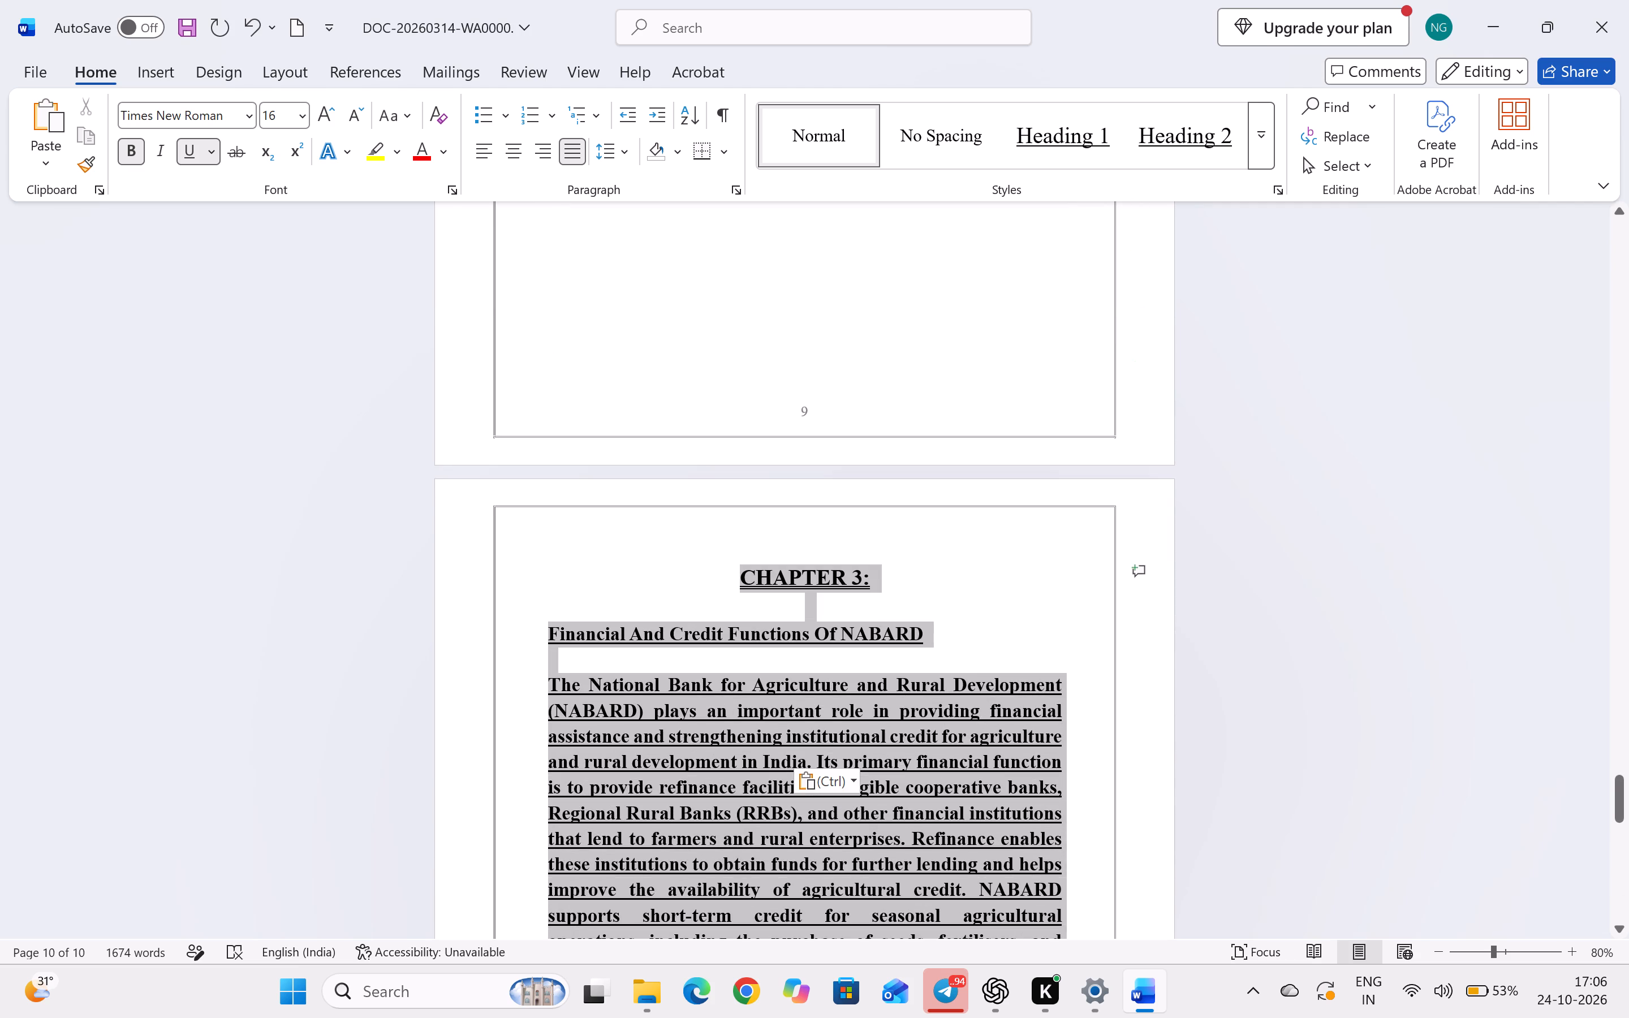
drag(695, 530, 553, 684)
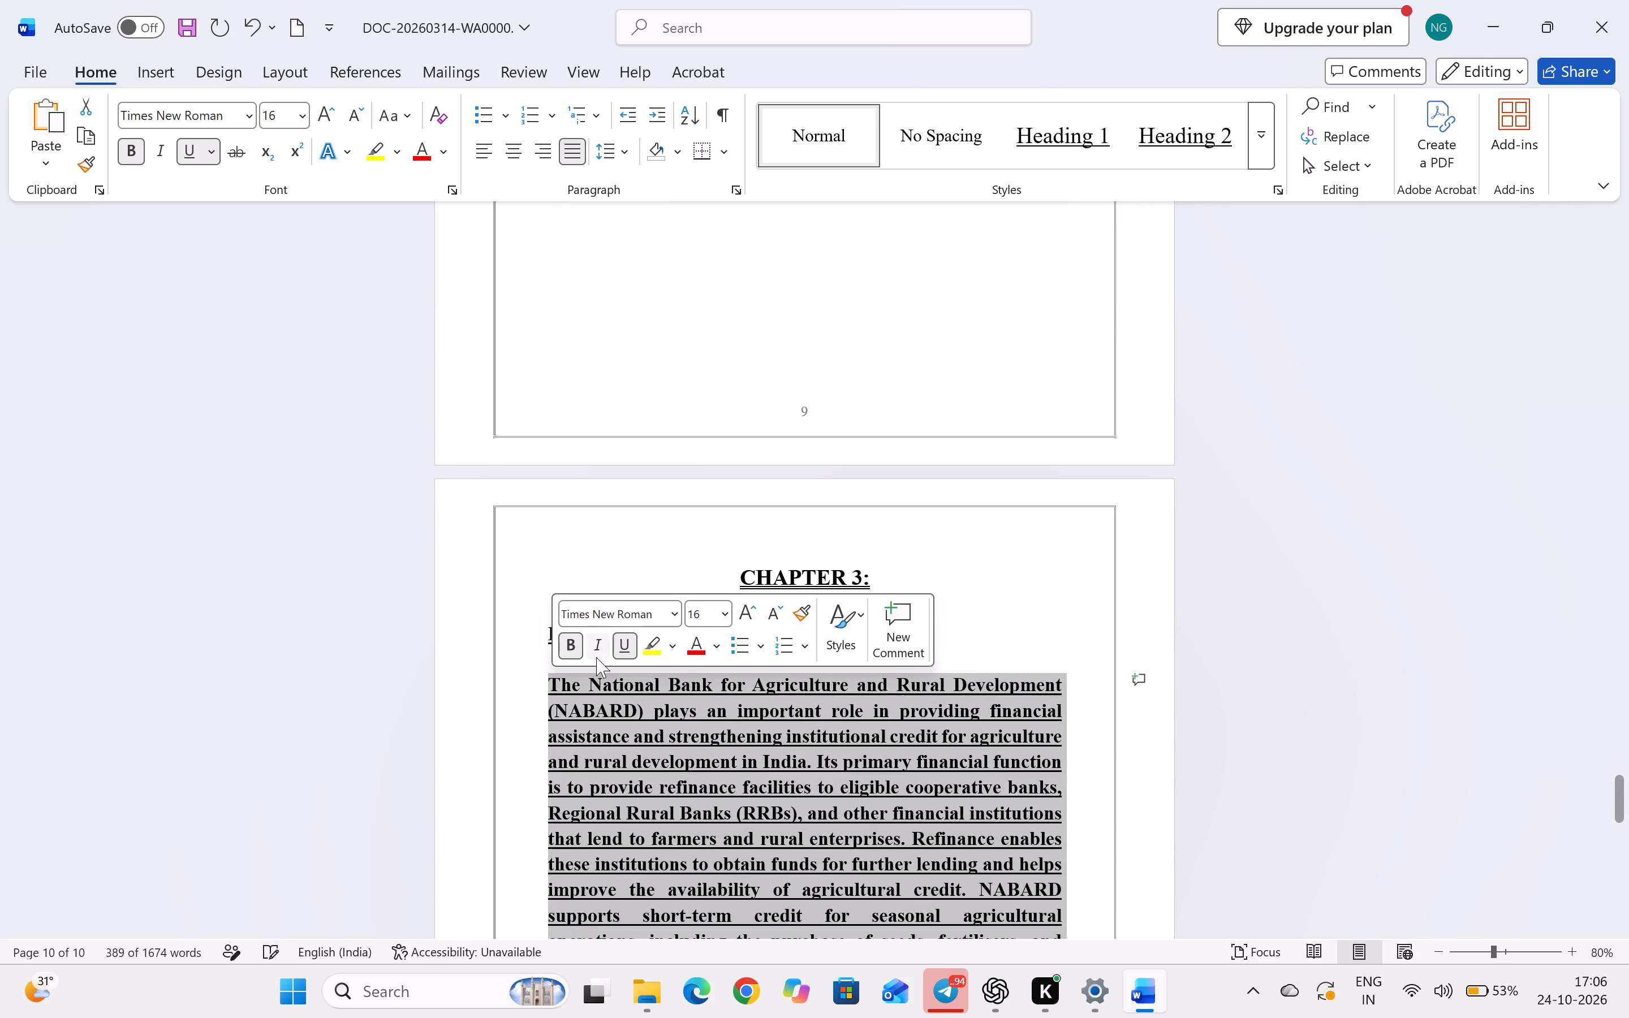
click(567, 640)
click(632, 633)
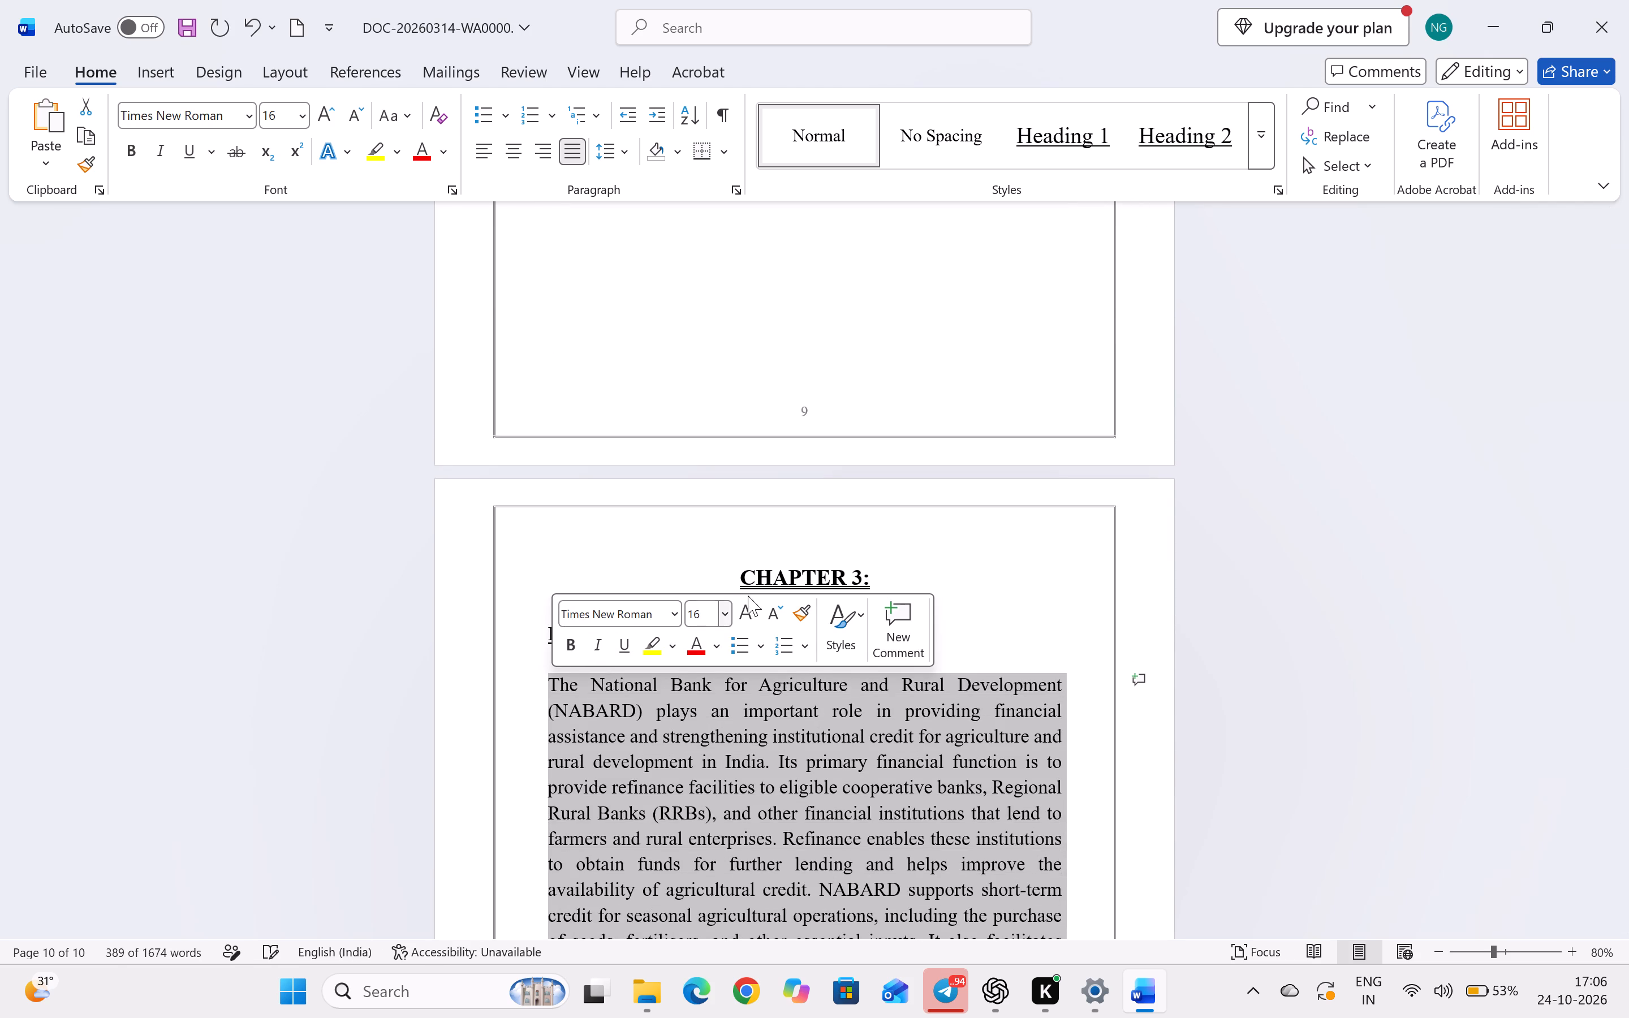
click(770, 601)
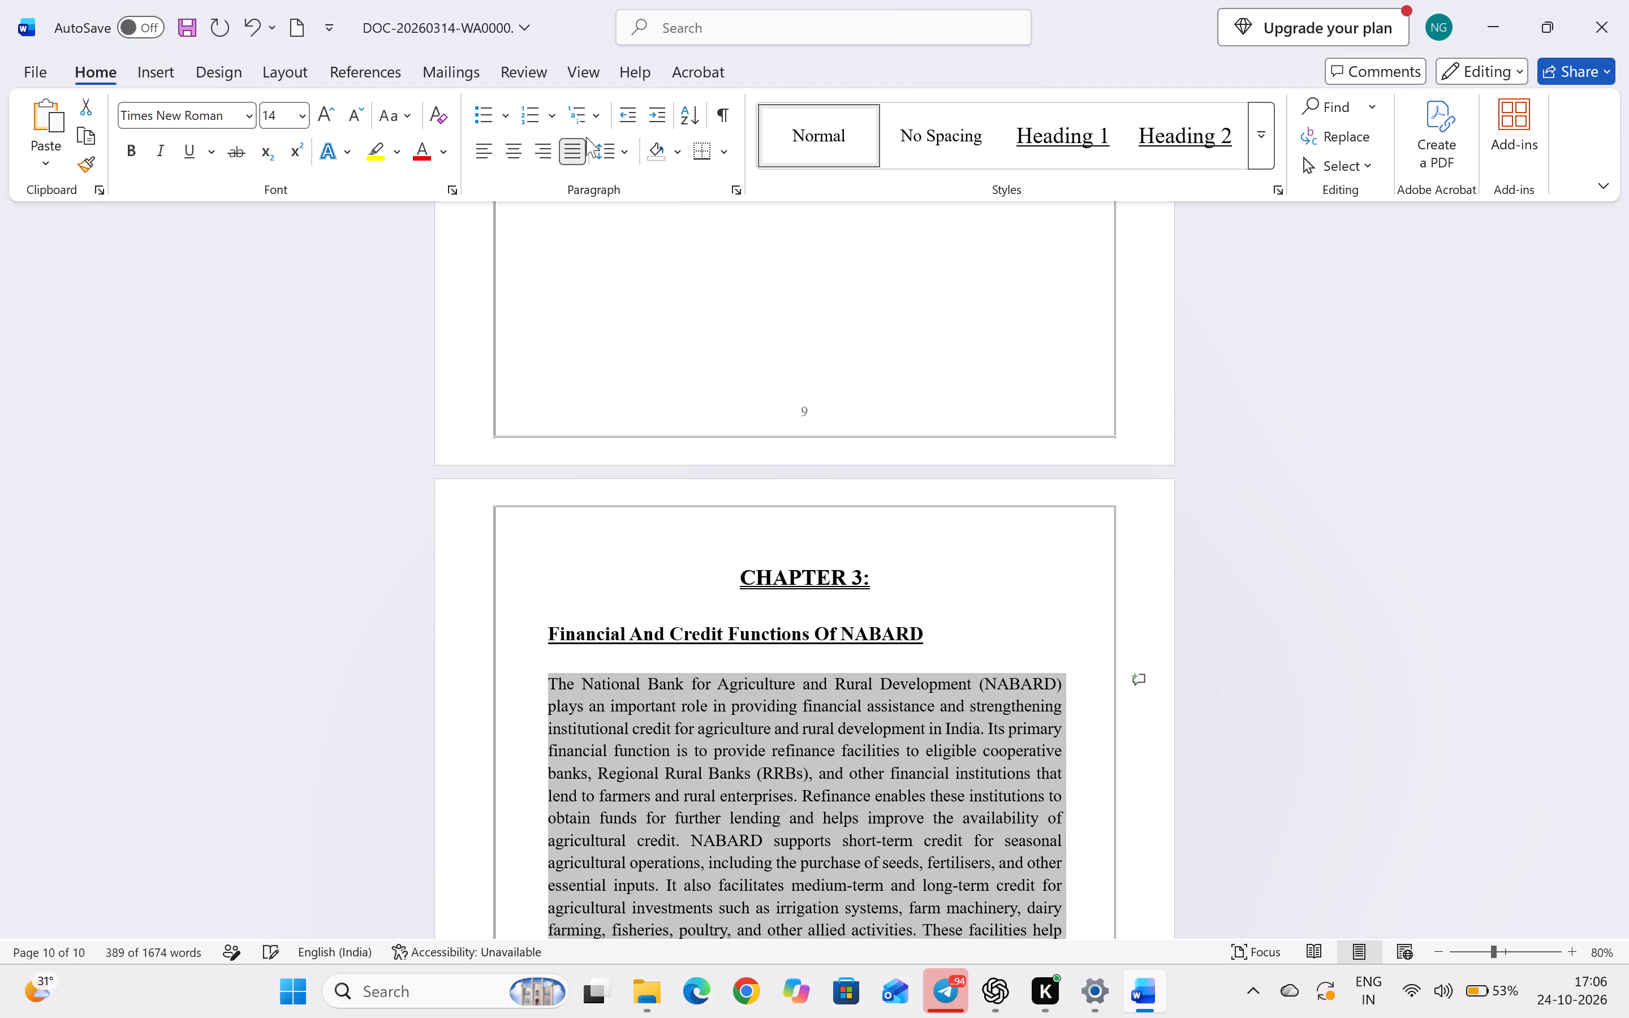
click(607, 152)
click(632, 220)
Start a new line after the end of the Chapter 3 paragraph.
scroll(907, 572, down, 1)
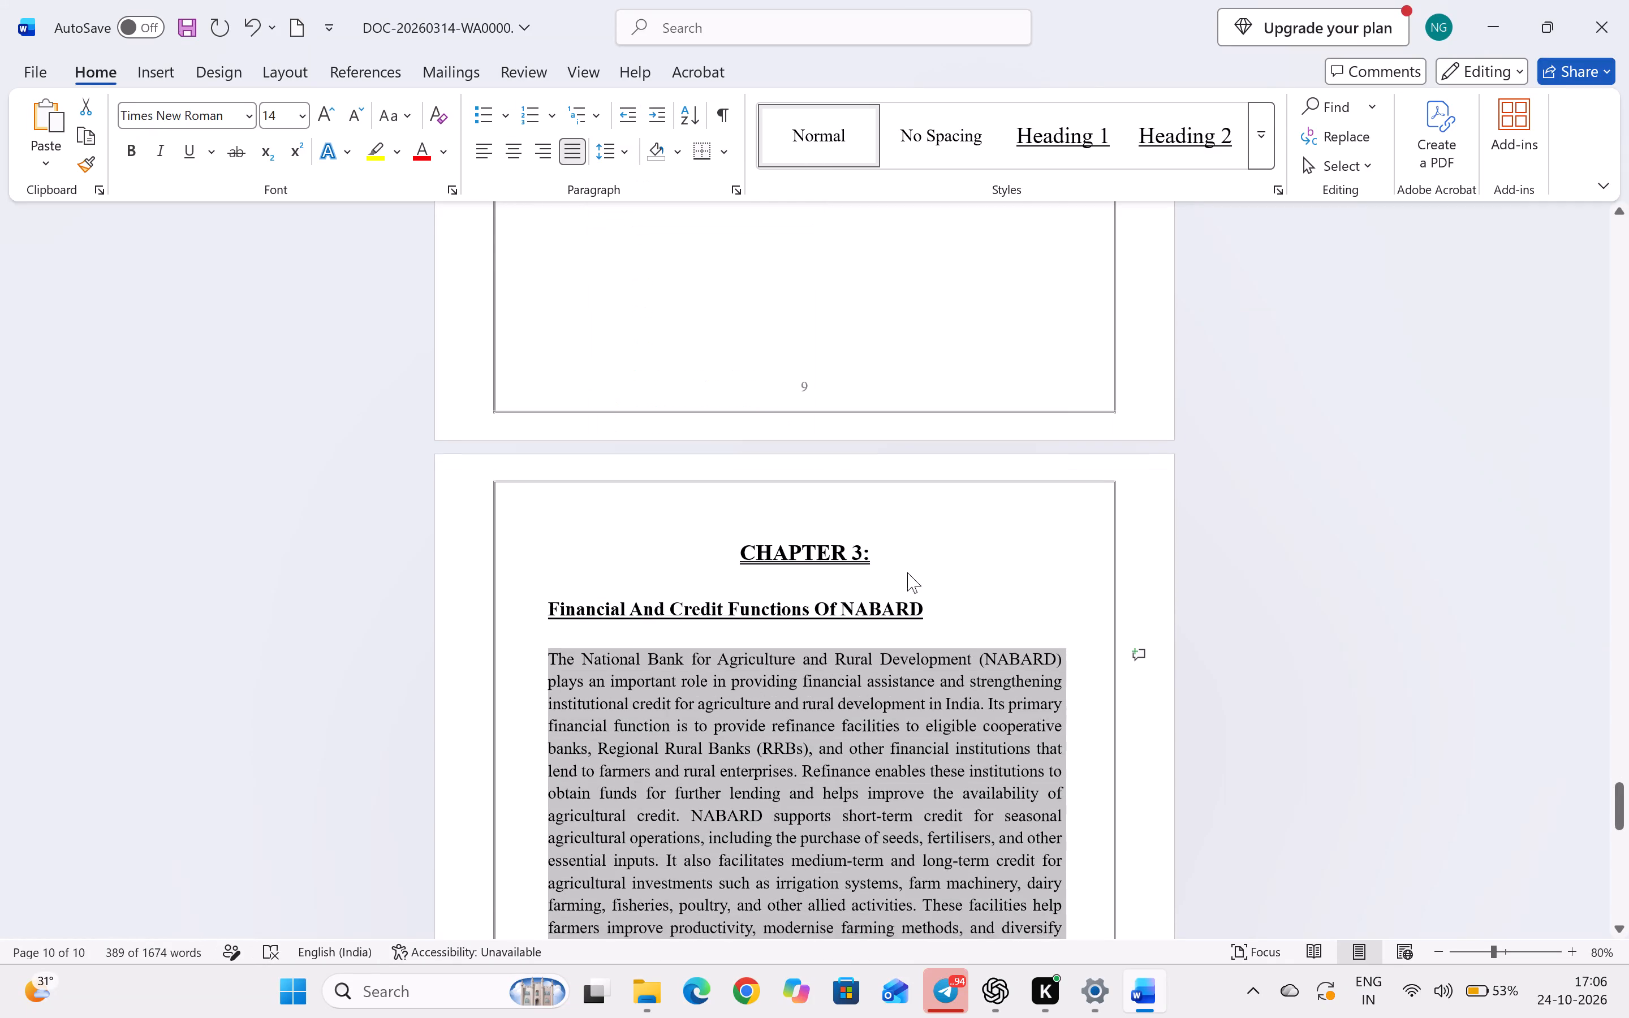
scroll(907, 572, down, 7)
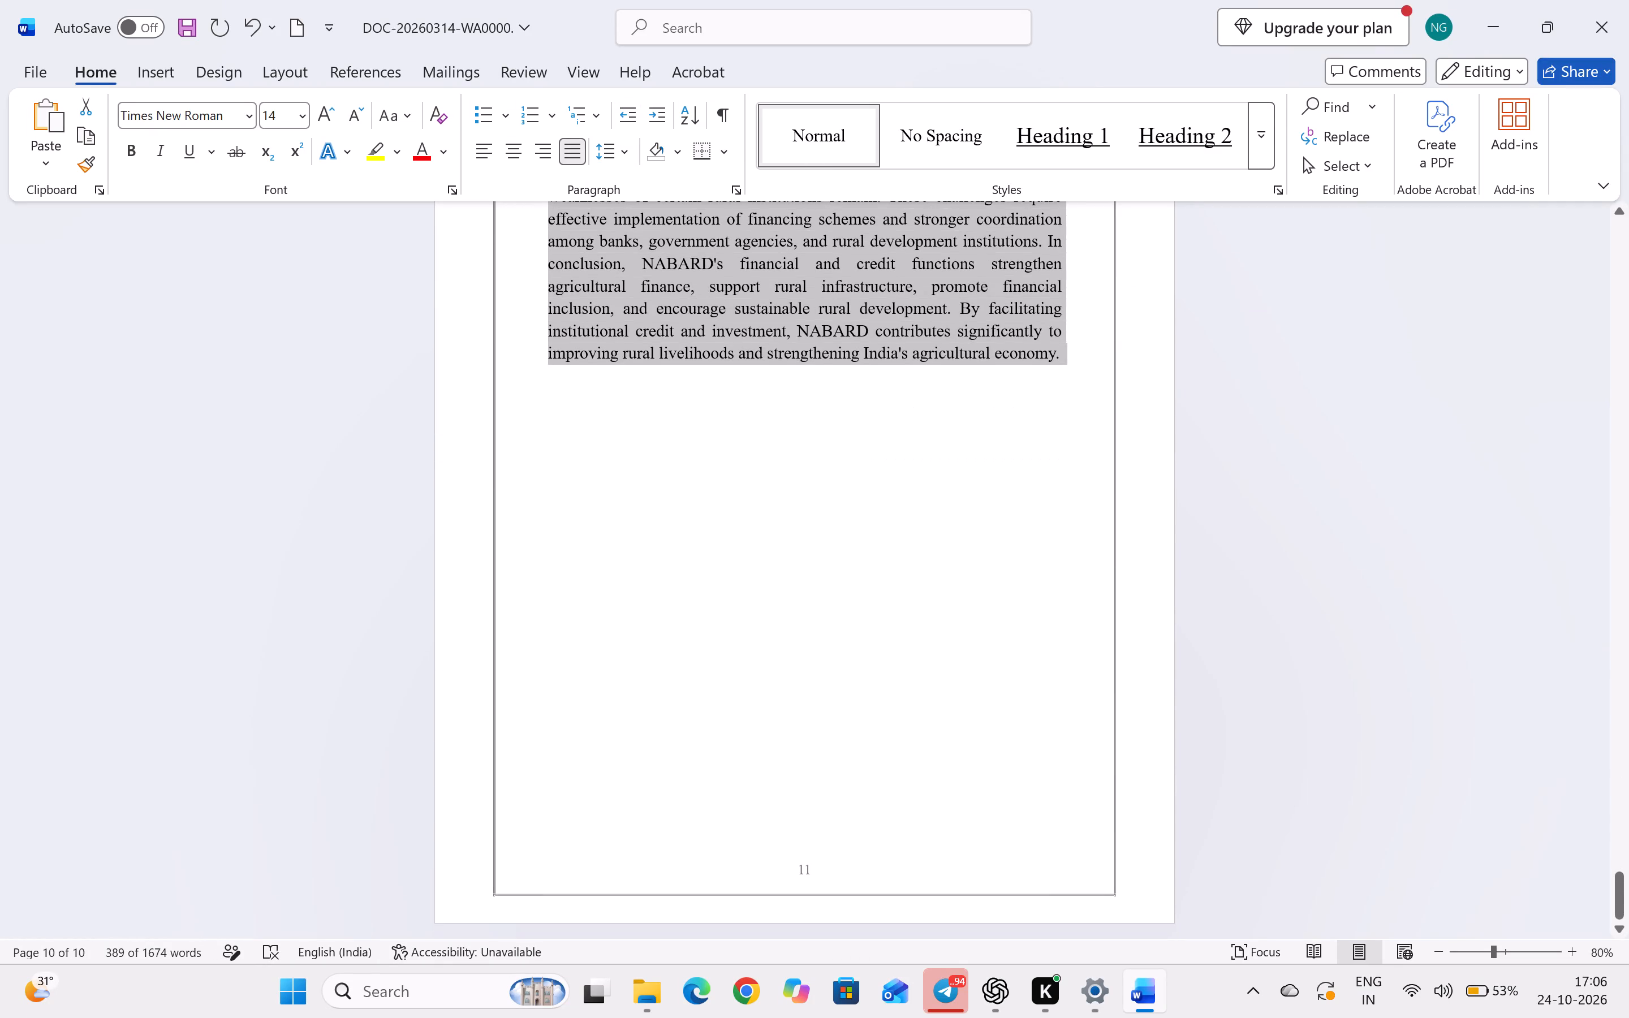
click(1086, 351)
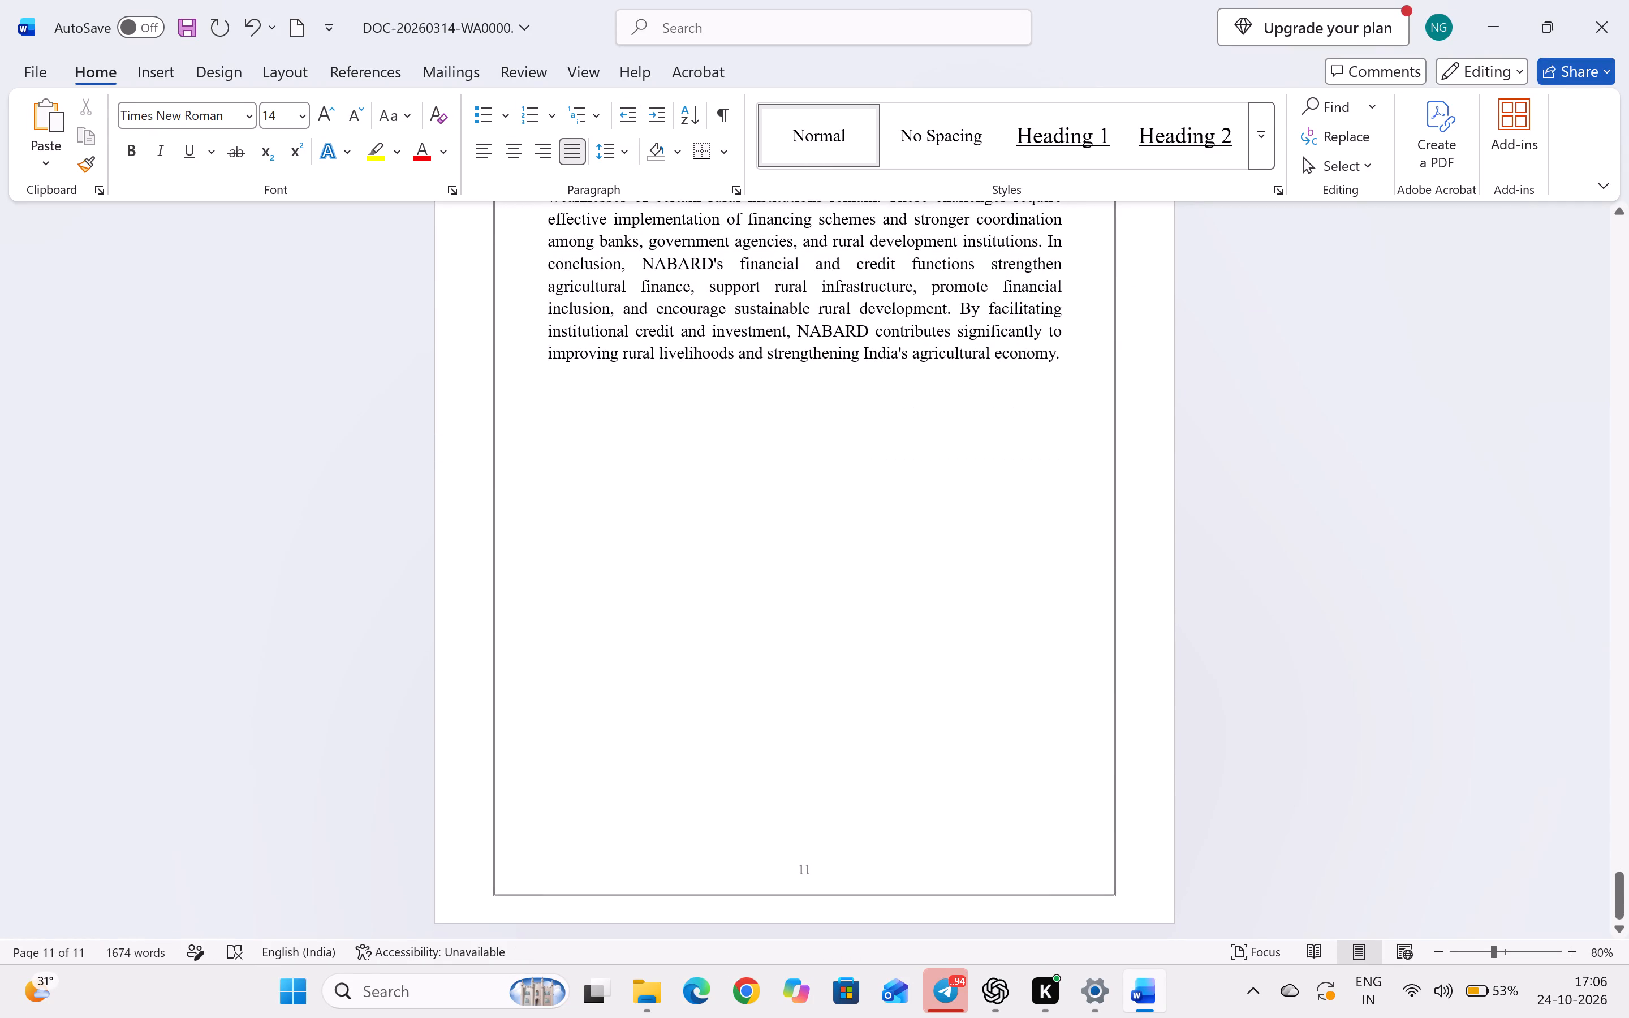
key(Return)
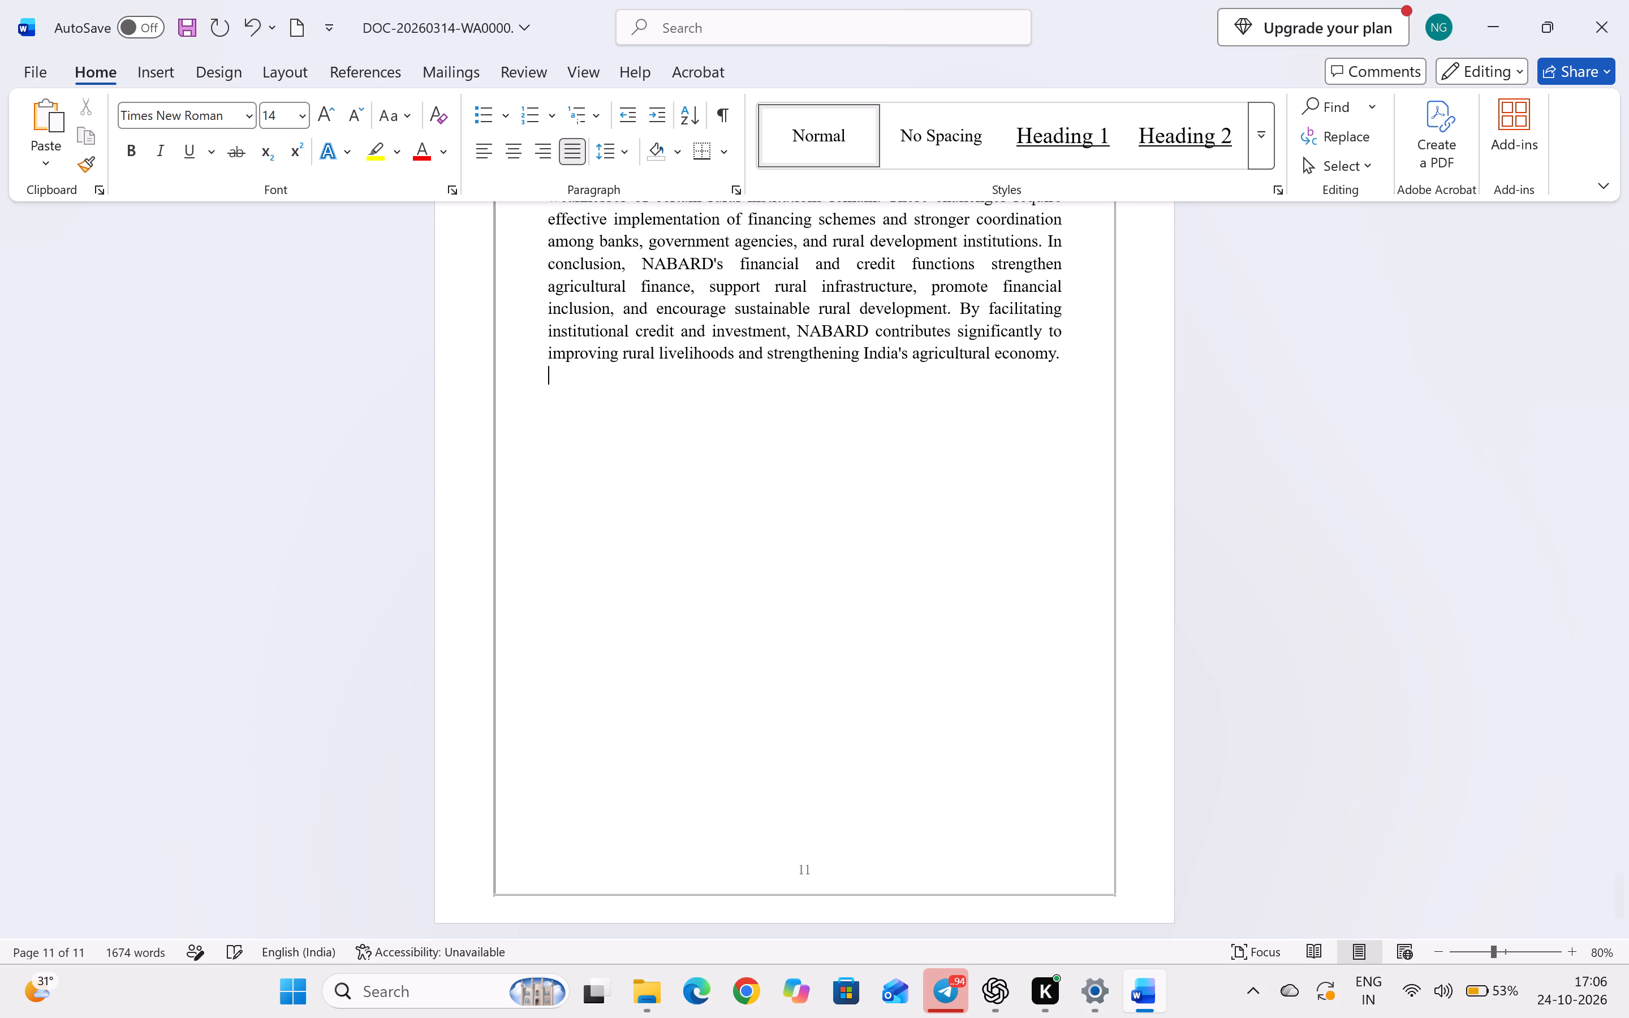
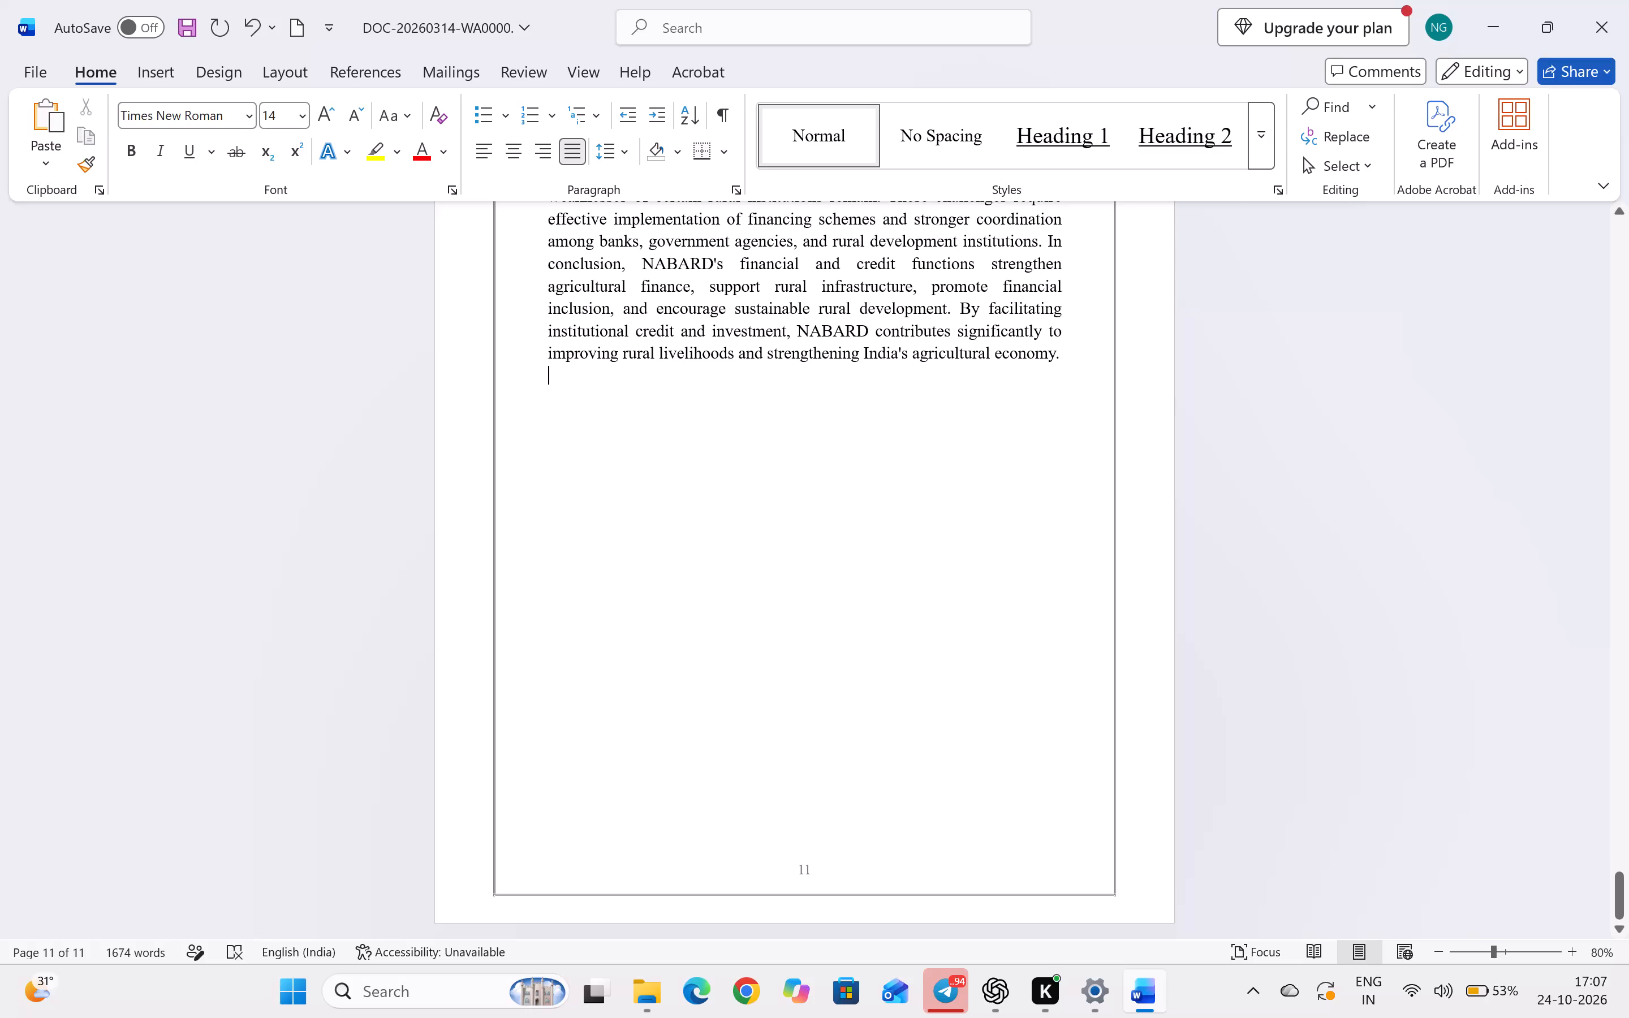
Add blank lines after the end of the Chapter 3 text until the insertion point reaches the top of a new page.
scroll(910, 827, up, 1)
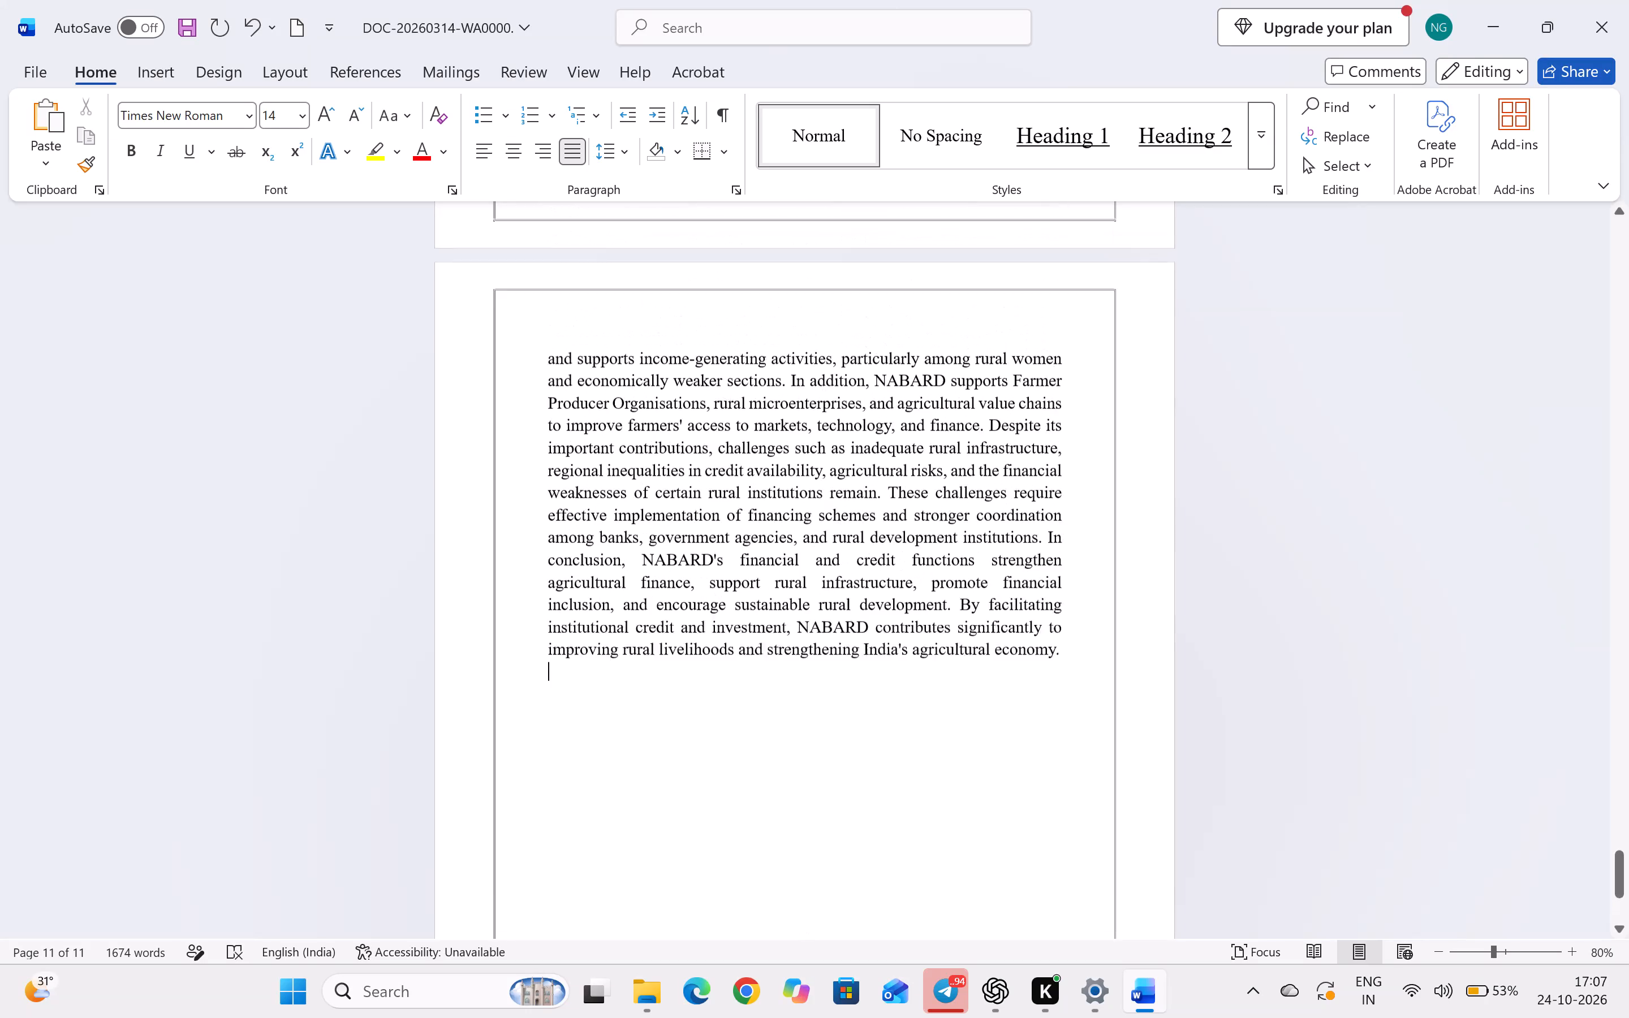
scroll(910, 827, up, 1)
key(Return)
key(Return)
key(Return)
key(Return)
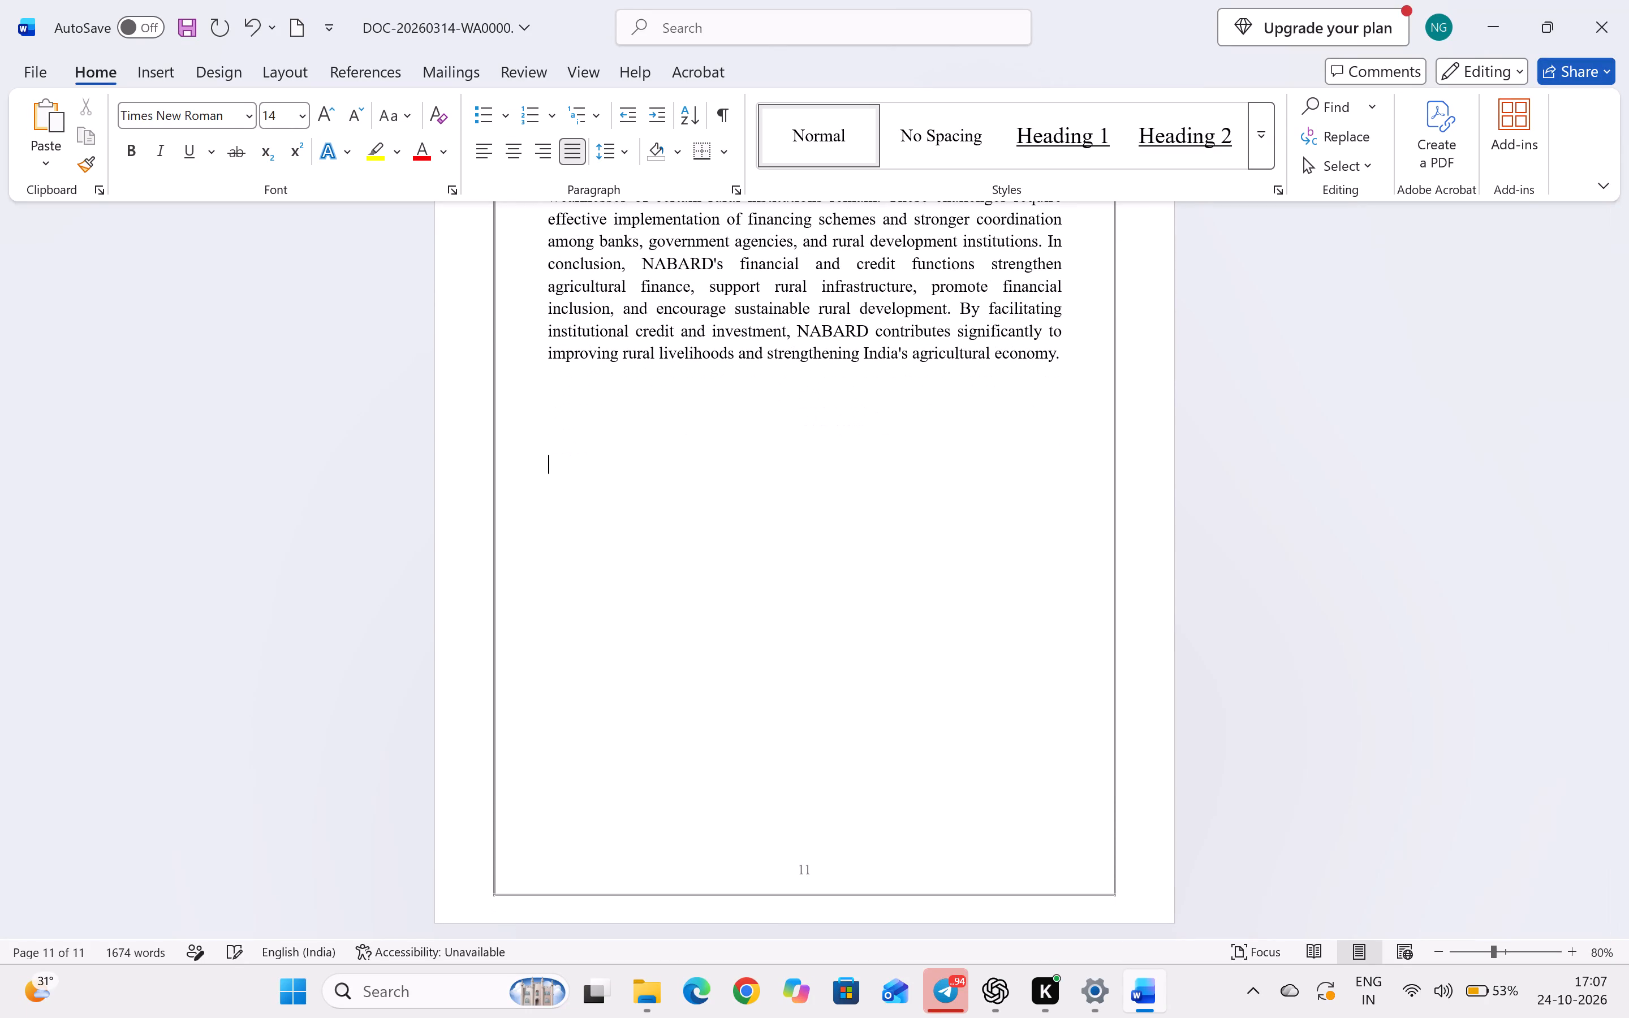
key(Return)
key(Return)
key(Return)
key(Return)
key(Return)
key(Return)
key(Return)
key(Return)
key(Return)
key(Return)
key(Return)
key(Return)
key(Return)
key(Return)
key(Return)
key(Return)
key(Return)
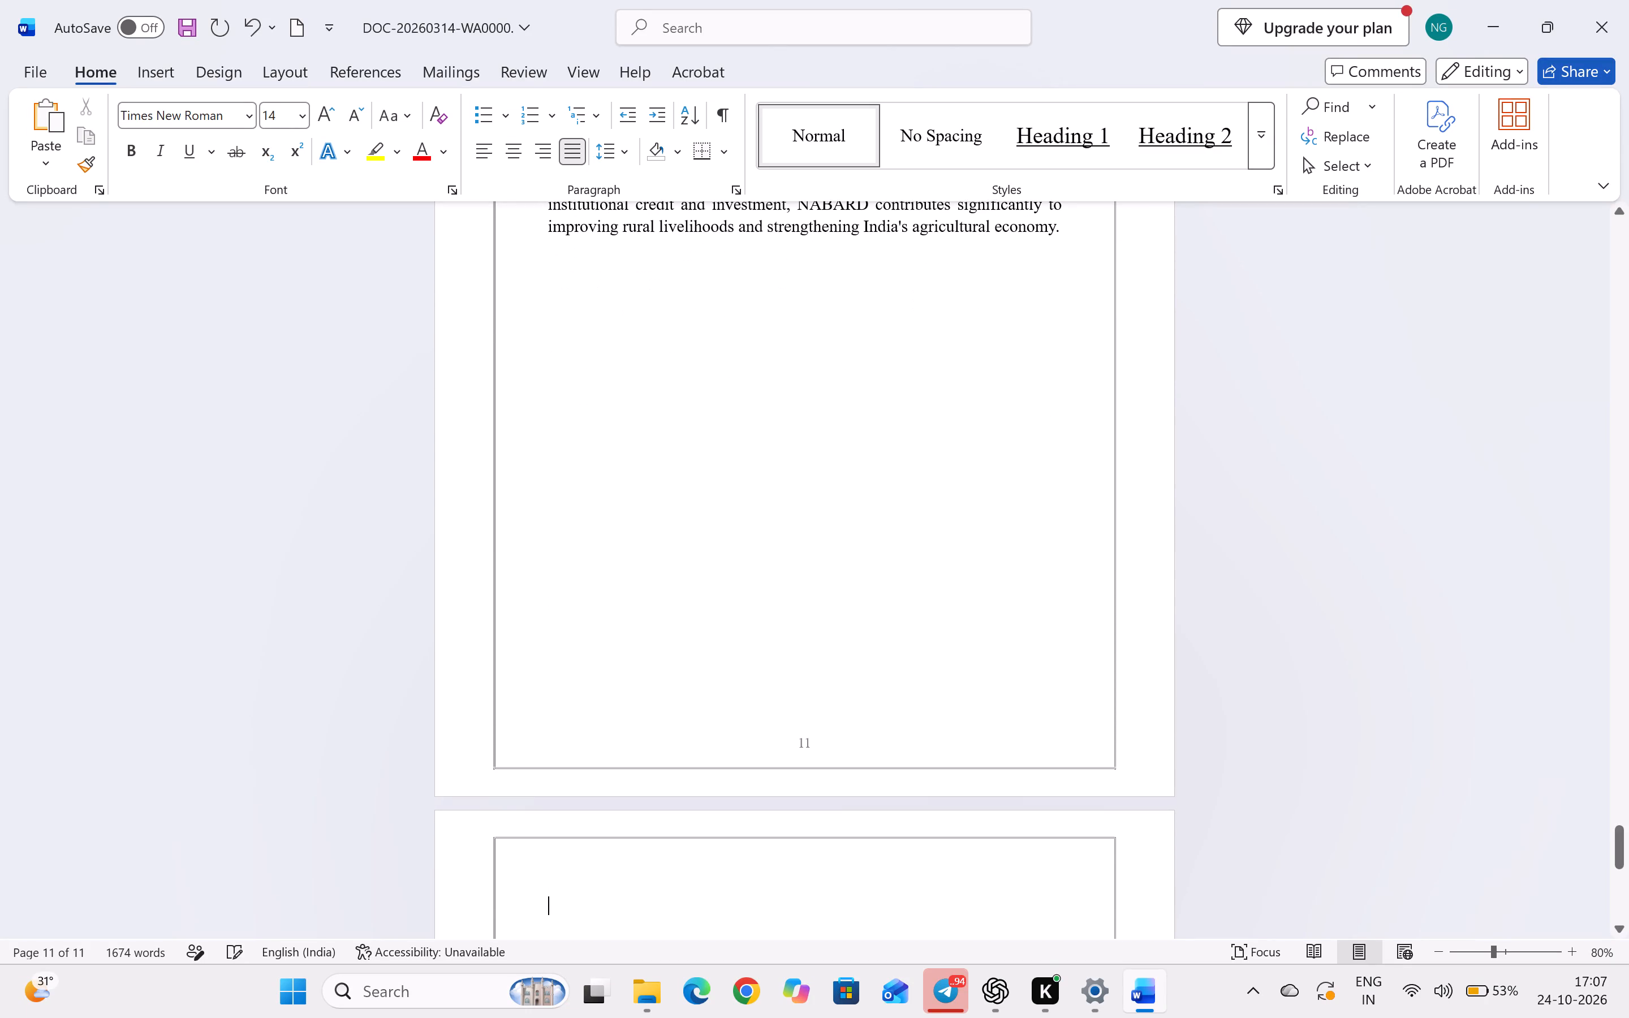
Enter the centred heading "CHAPTER 4:" in bold, underlined 18 pt text at the top of the new page.
click(516, 144)
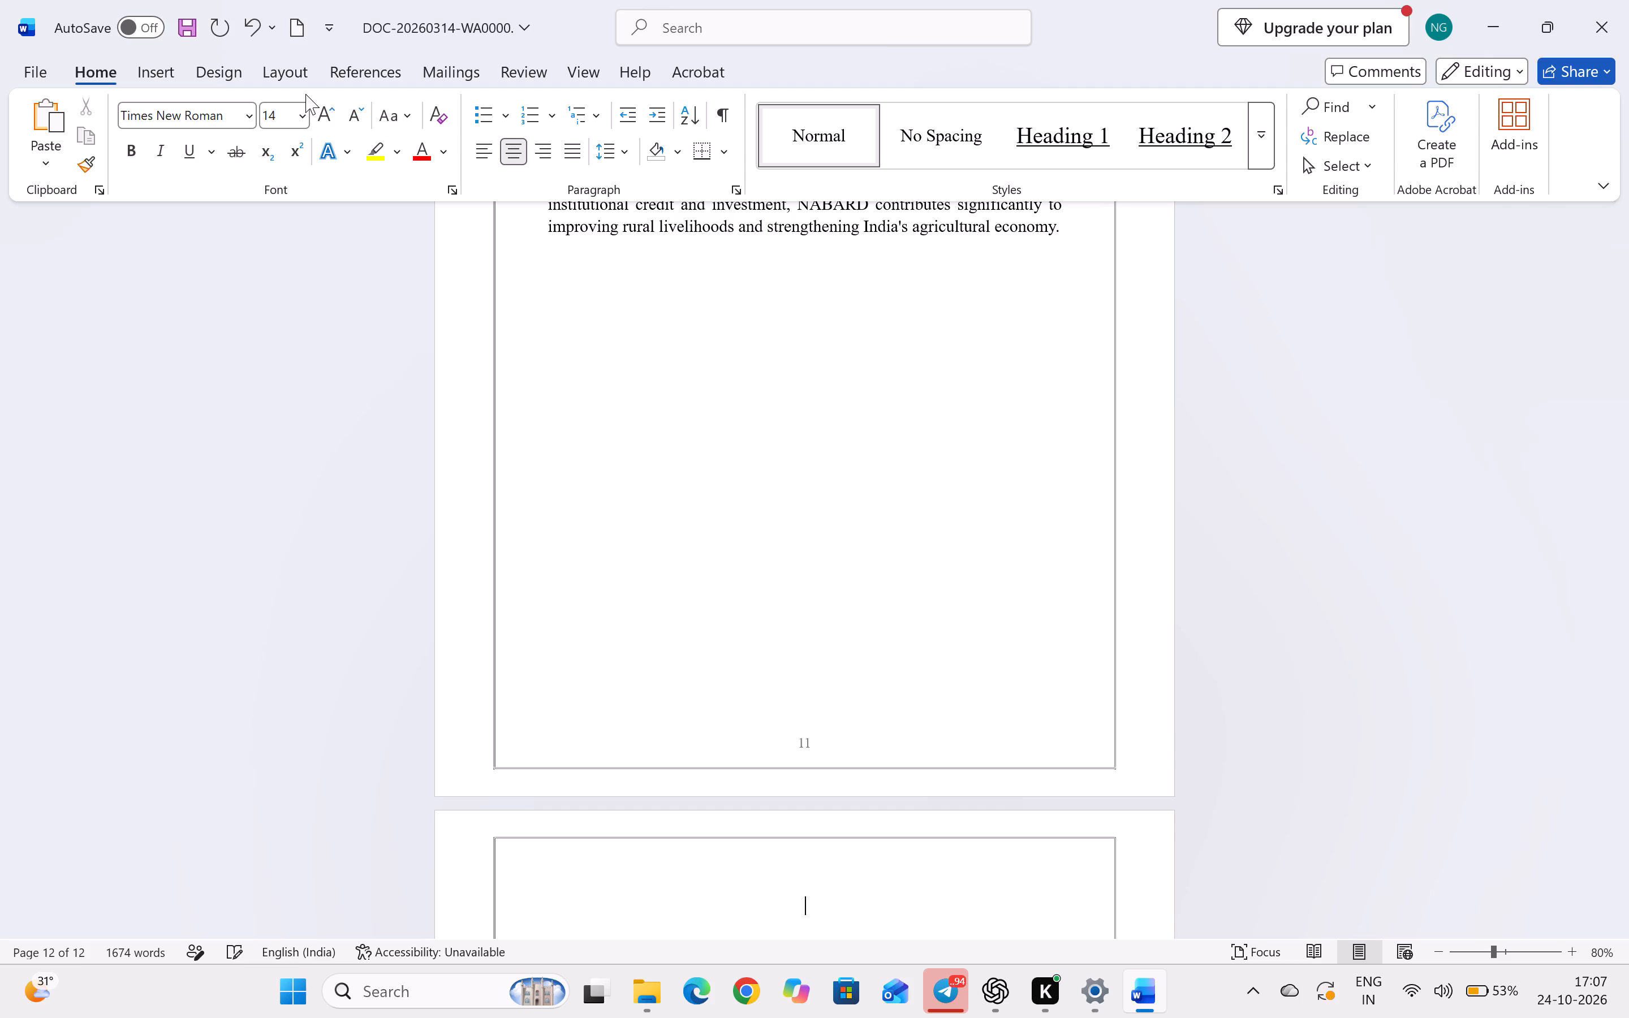
double_click(317, 106)
click(133, 148)
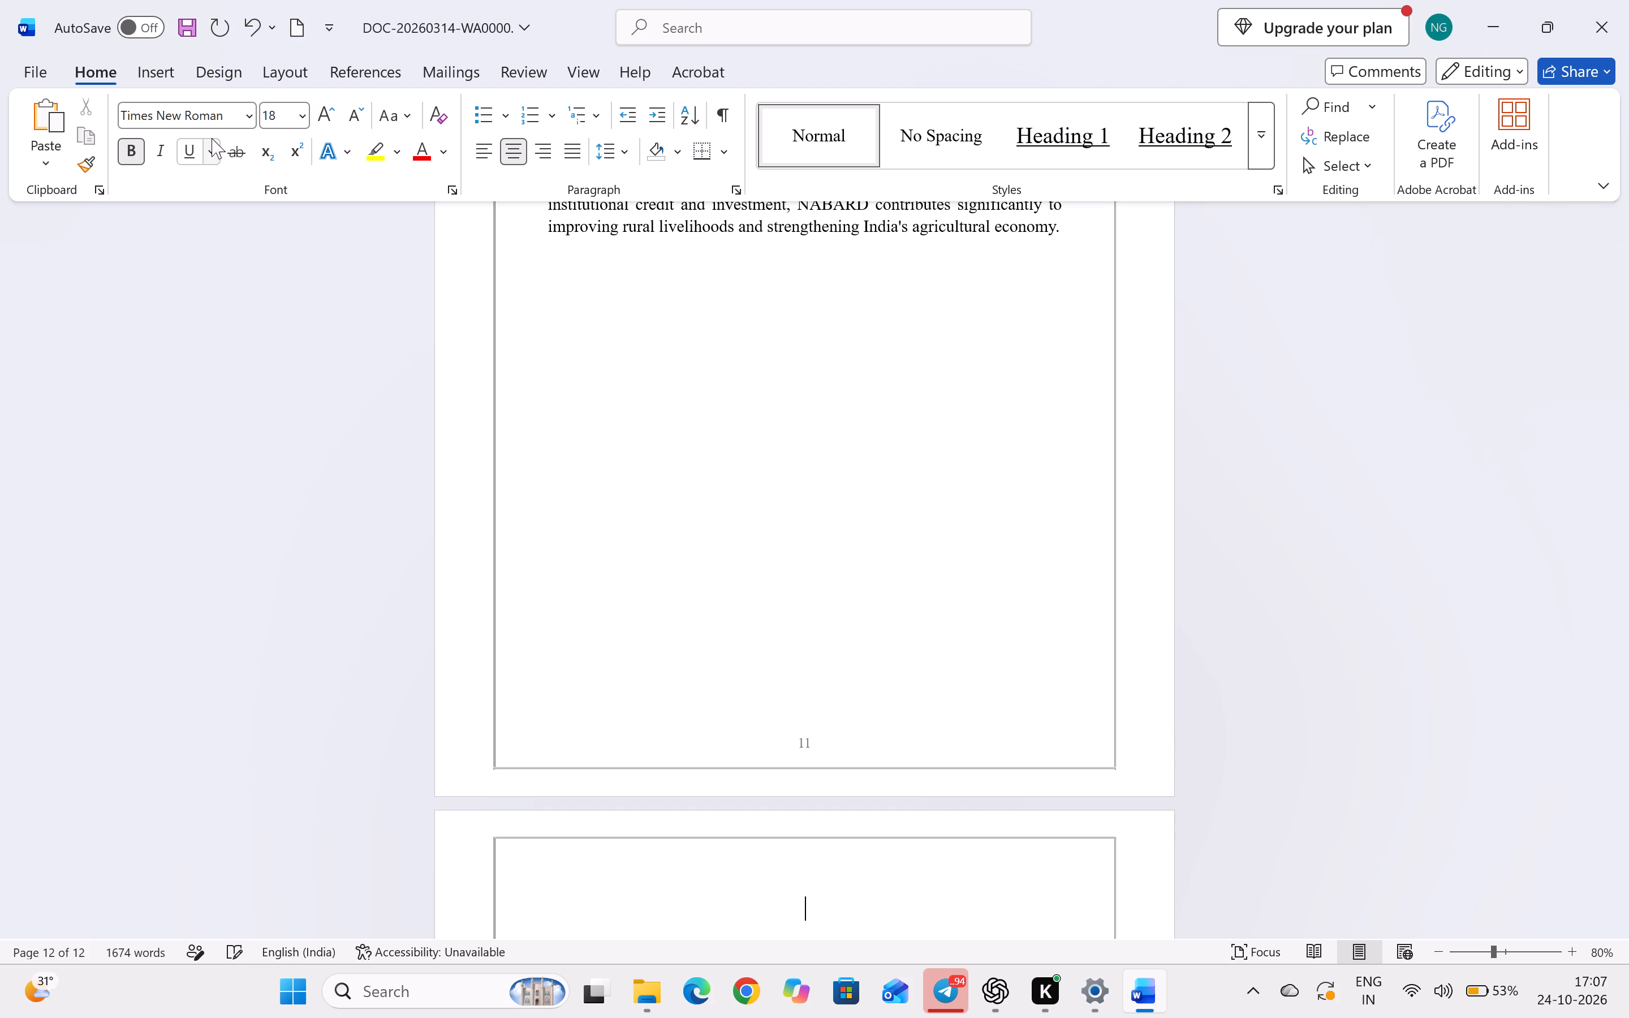
click(213, 139)
click(219, 198)
key(c)
text(HAPTER 2)
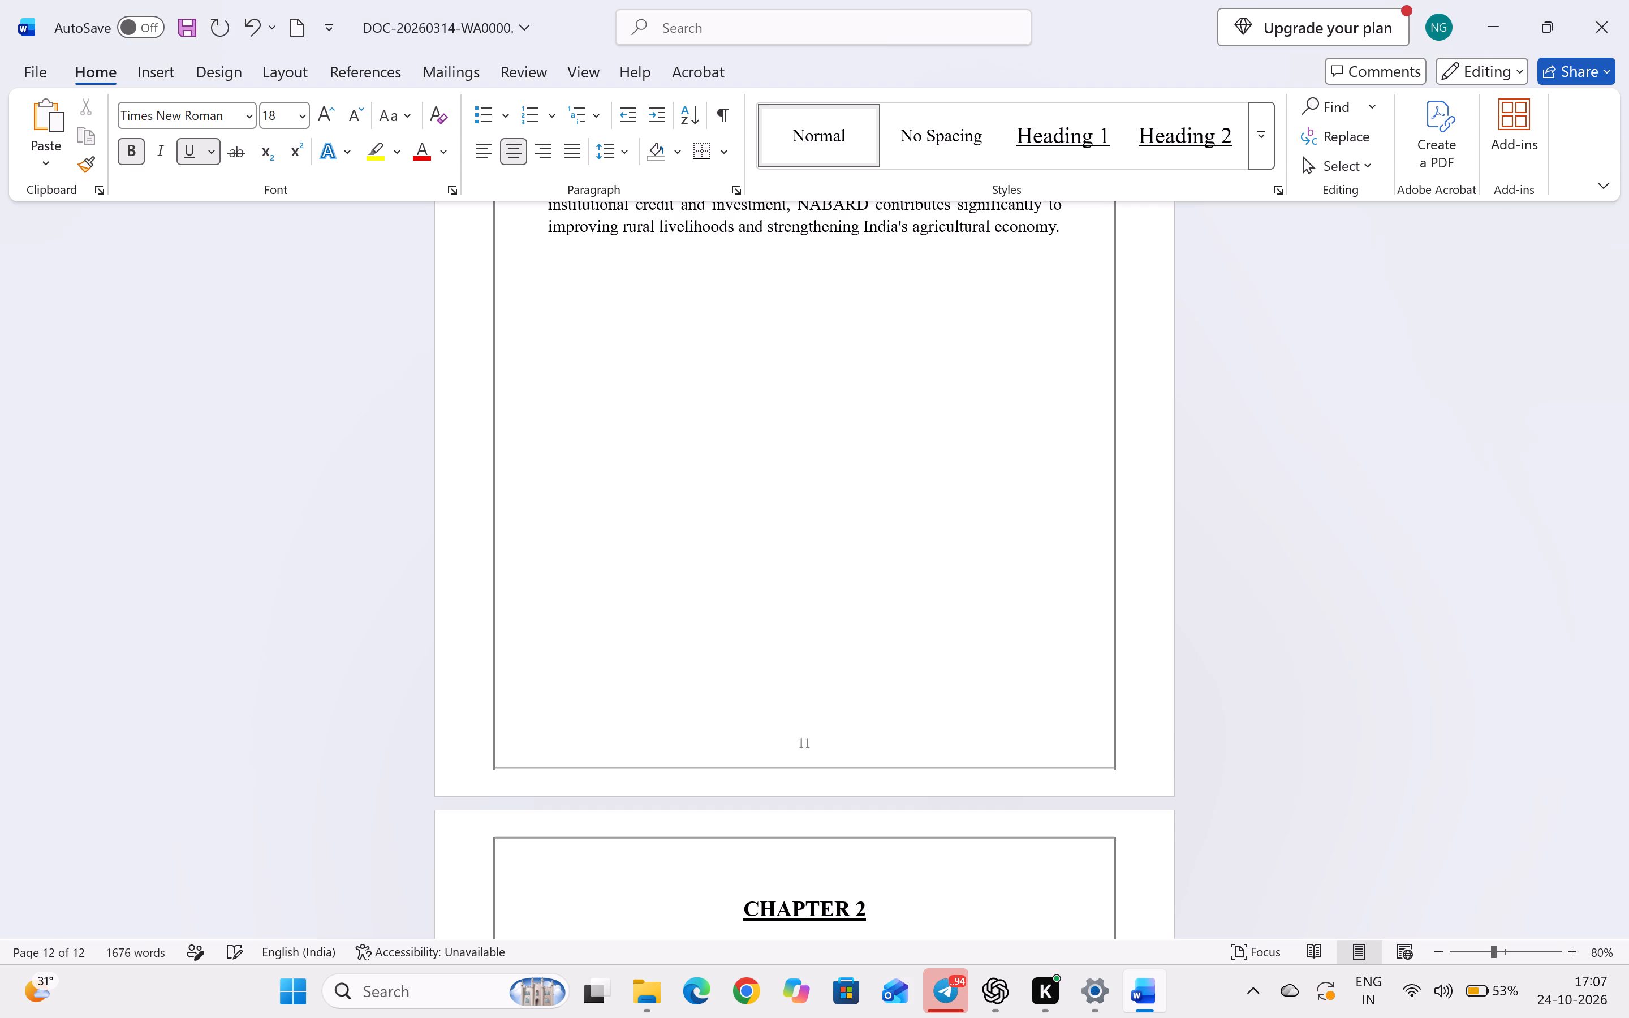
key(BackSpace)
key(3)
scroll(300, 346, up, 8)
scroll(300, 346, down, 3)
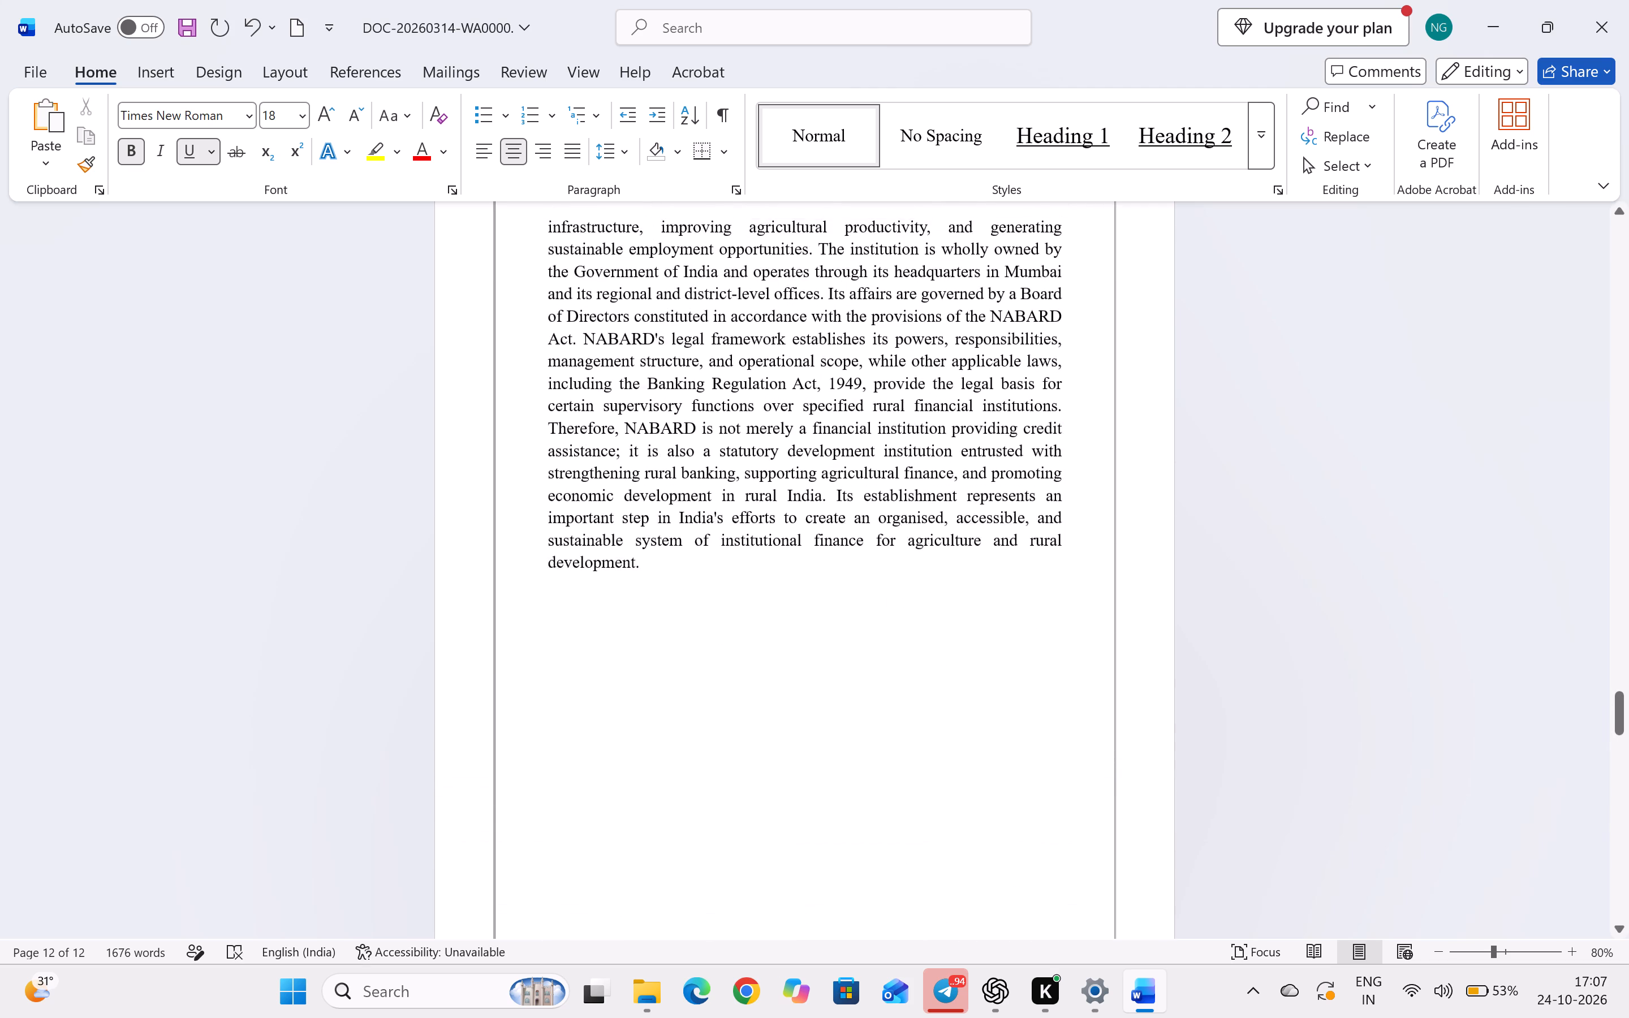
scroll(300, 346, down, 4)
scroll(300, 346, right, 1)
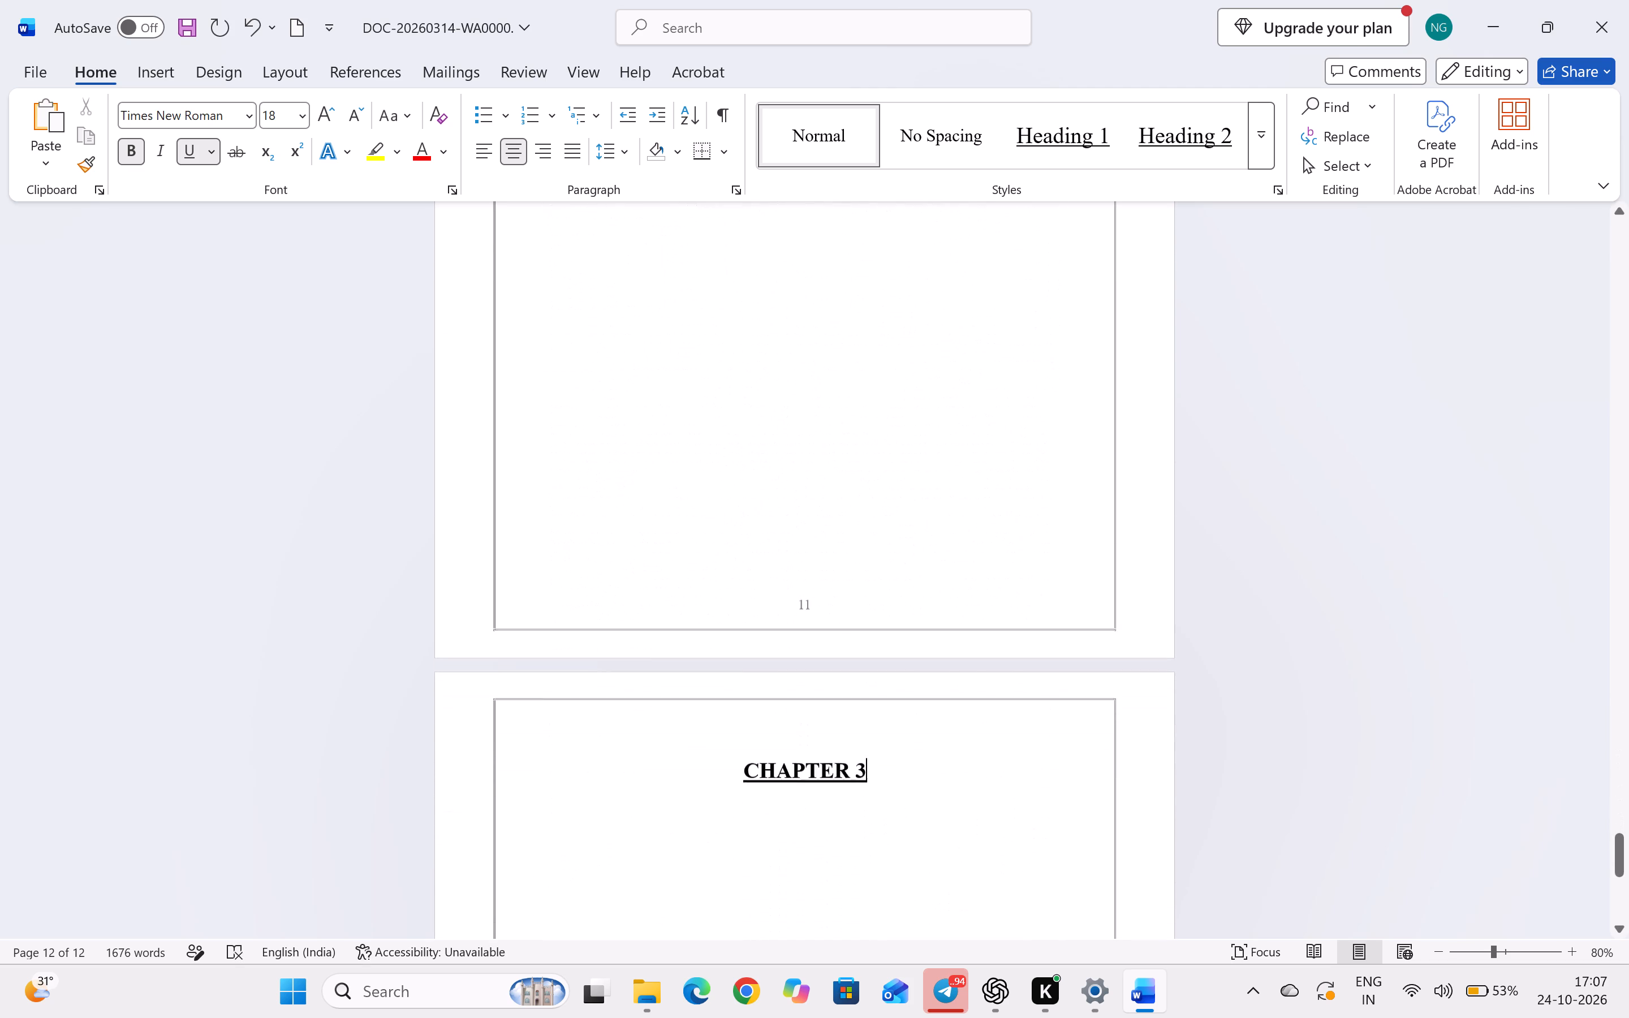
scroll(300, 346, right, 1)
key(BackSpace)
key(4)
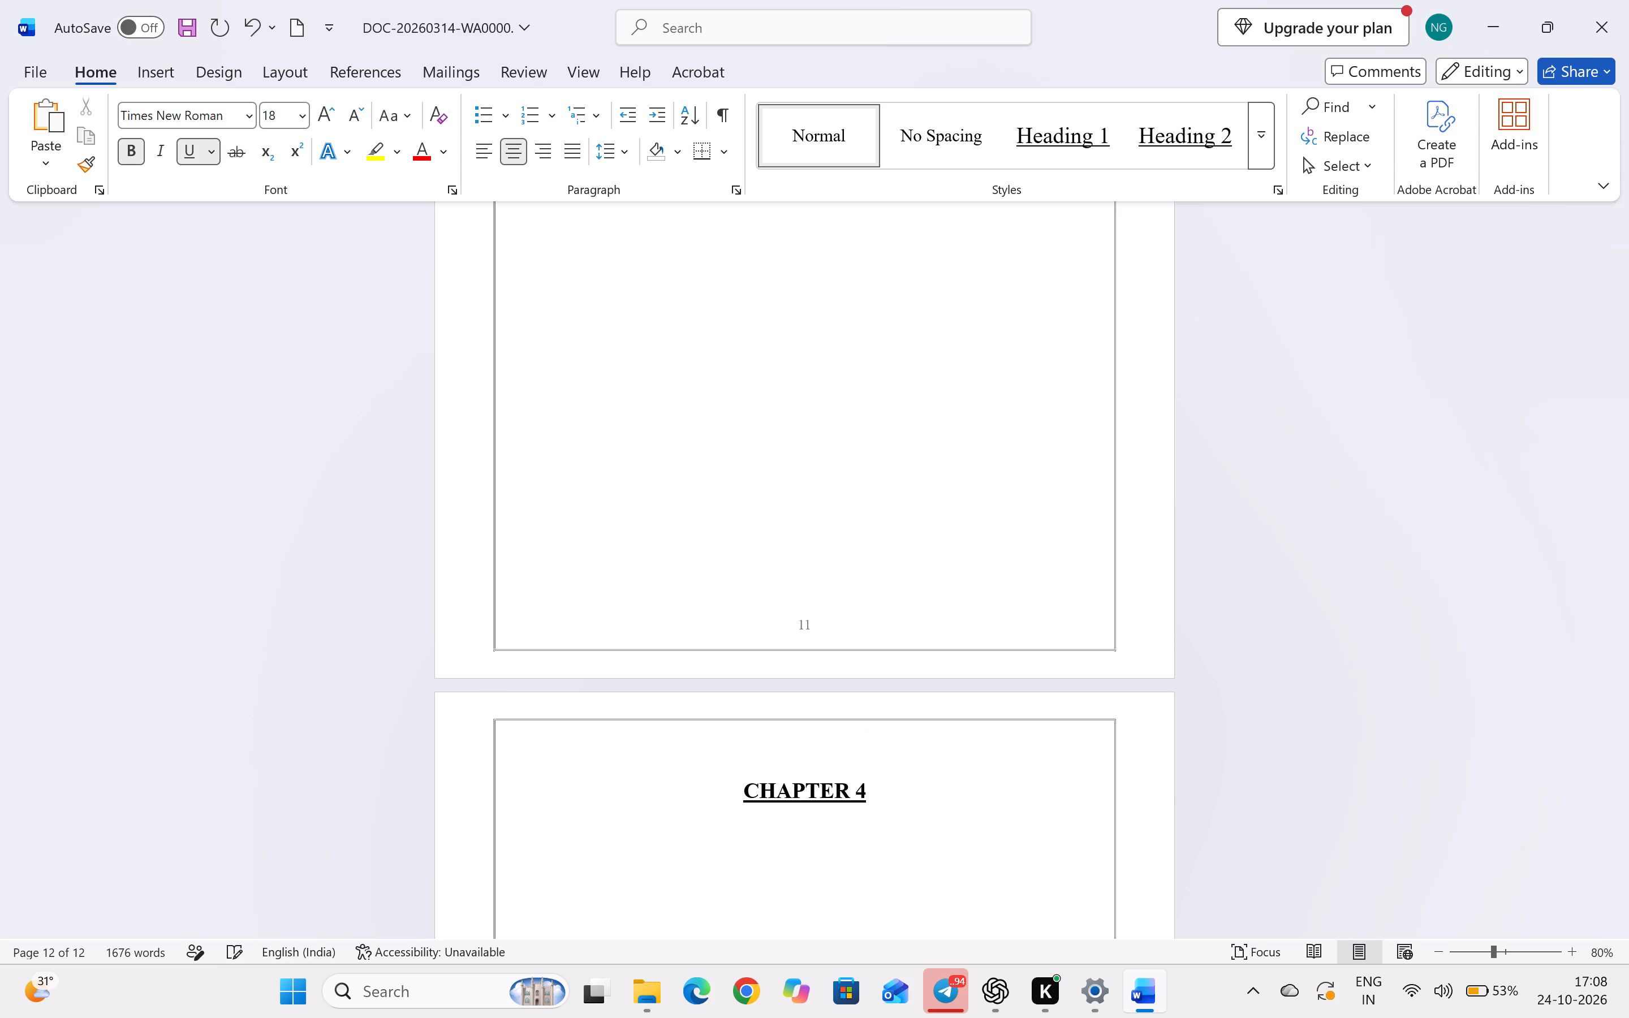
key(shift+colon)
key(Return)
key(Return)
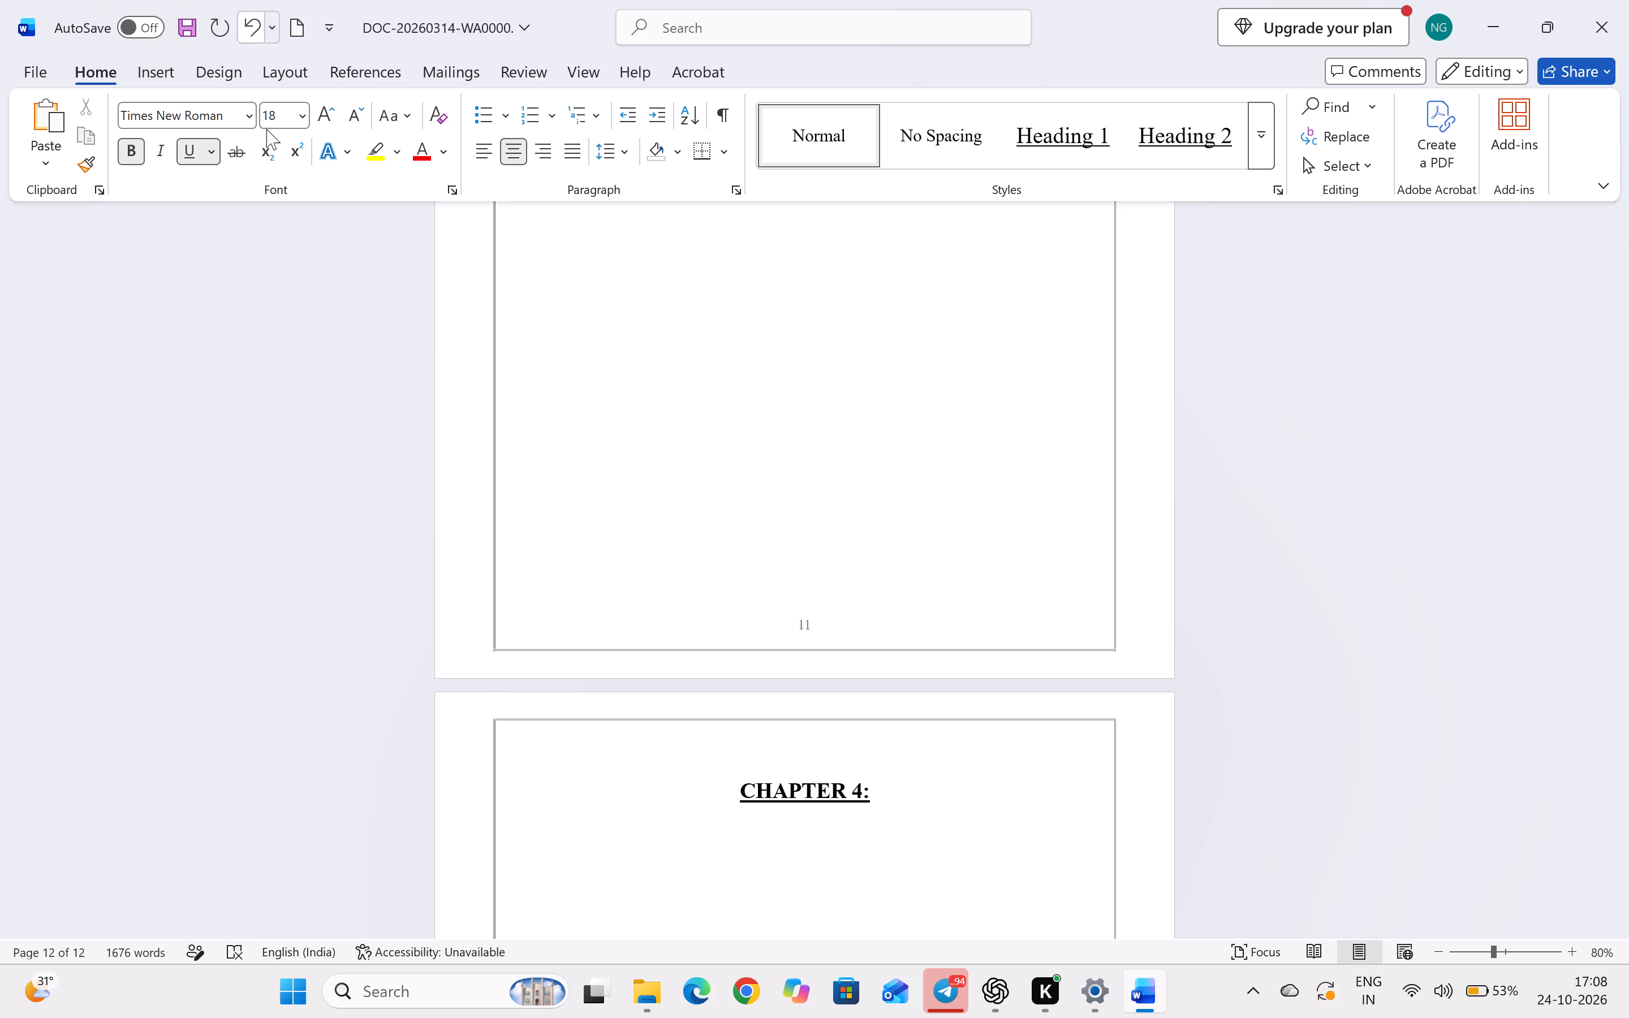
click(497, 157)
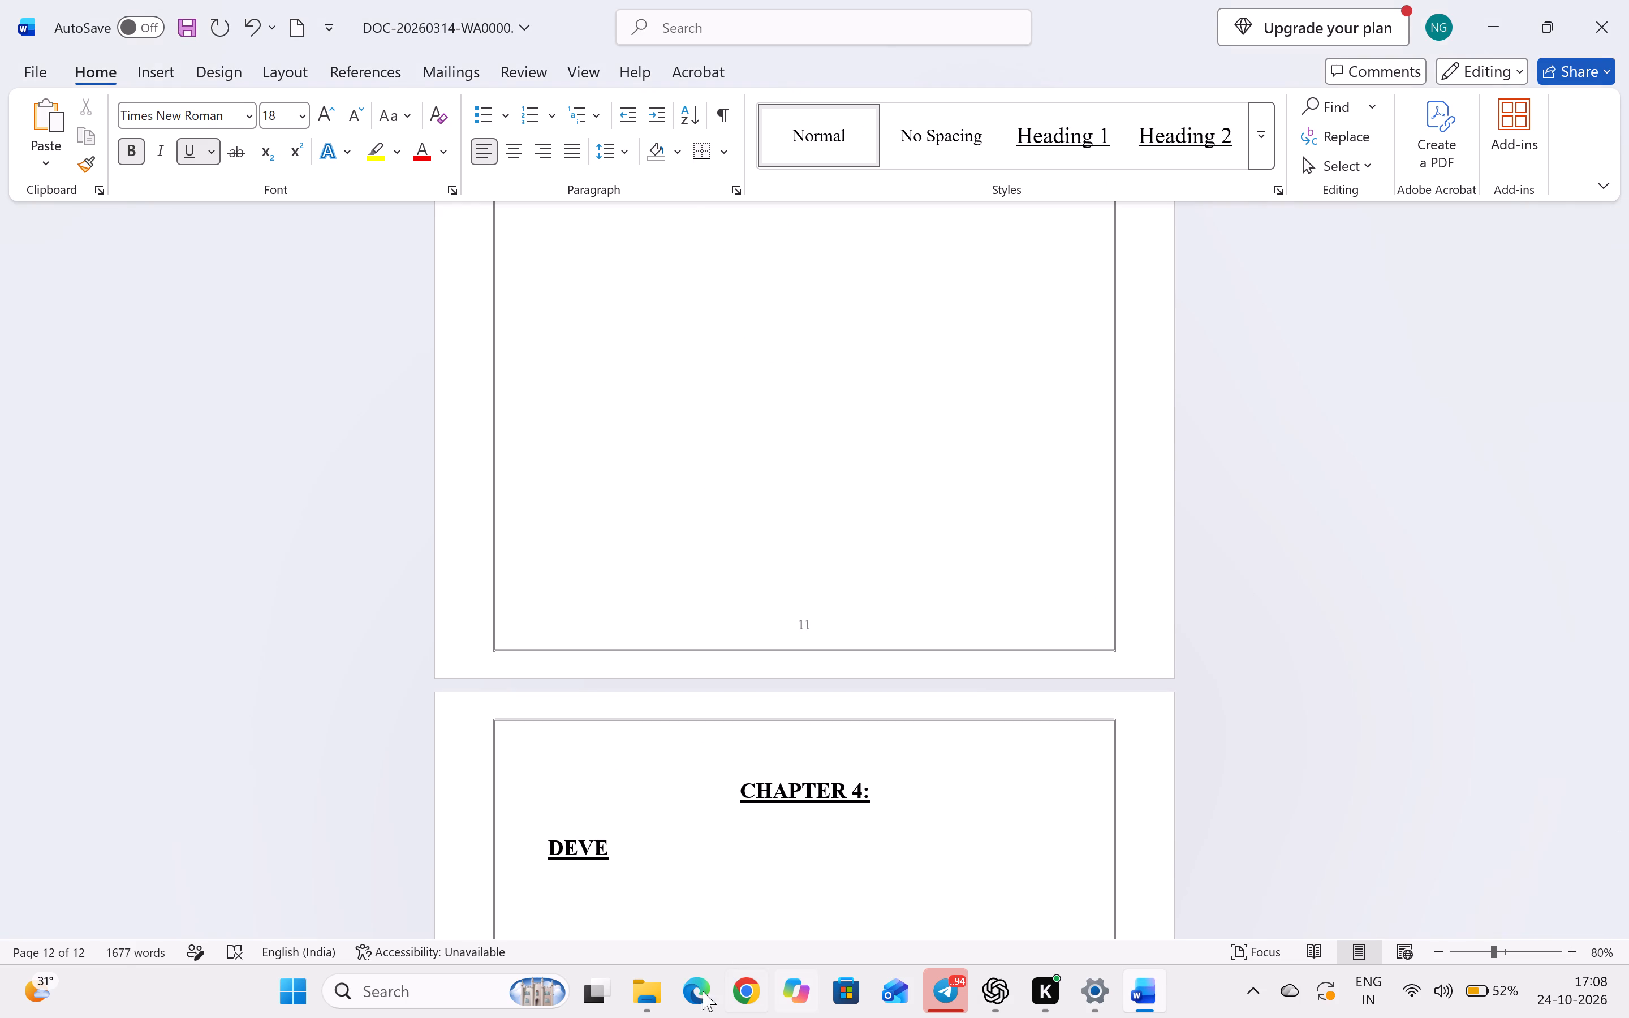
text(LOPMENT)
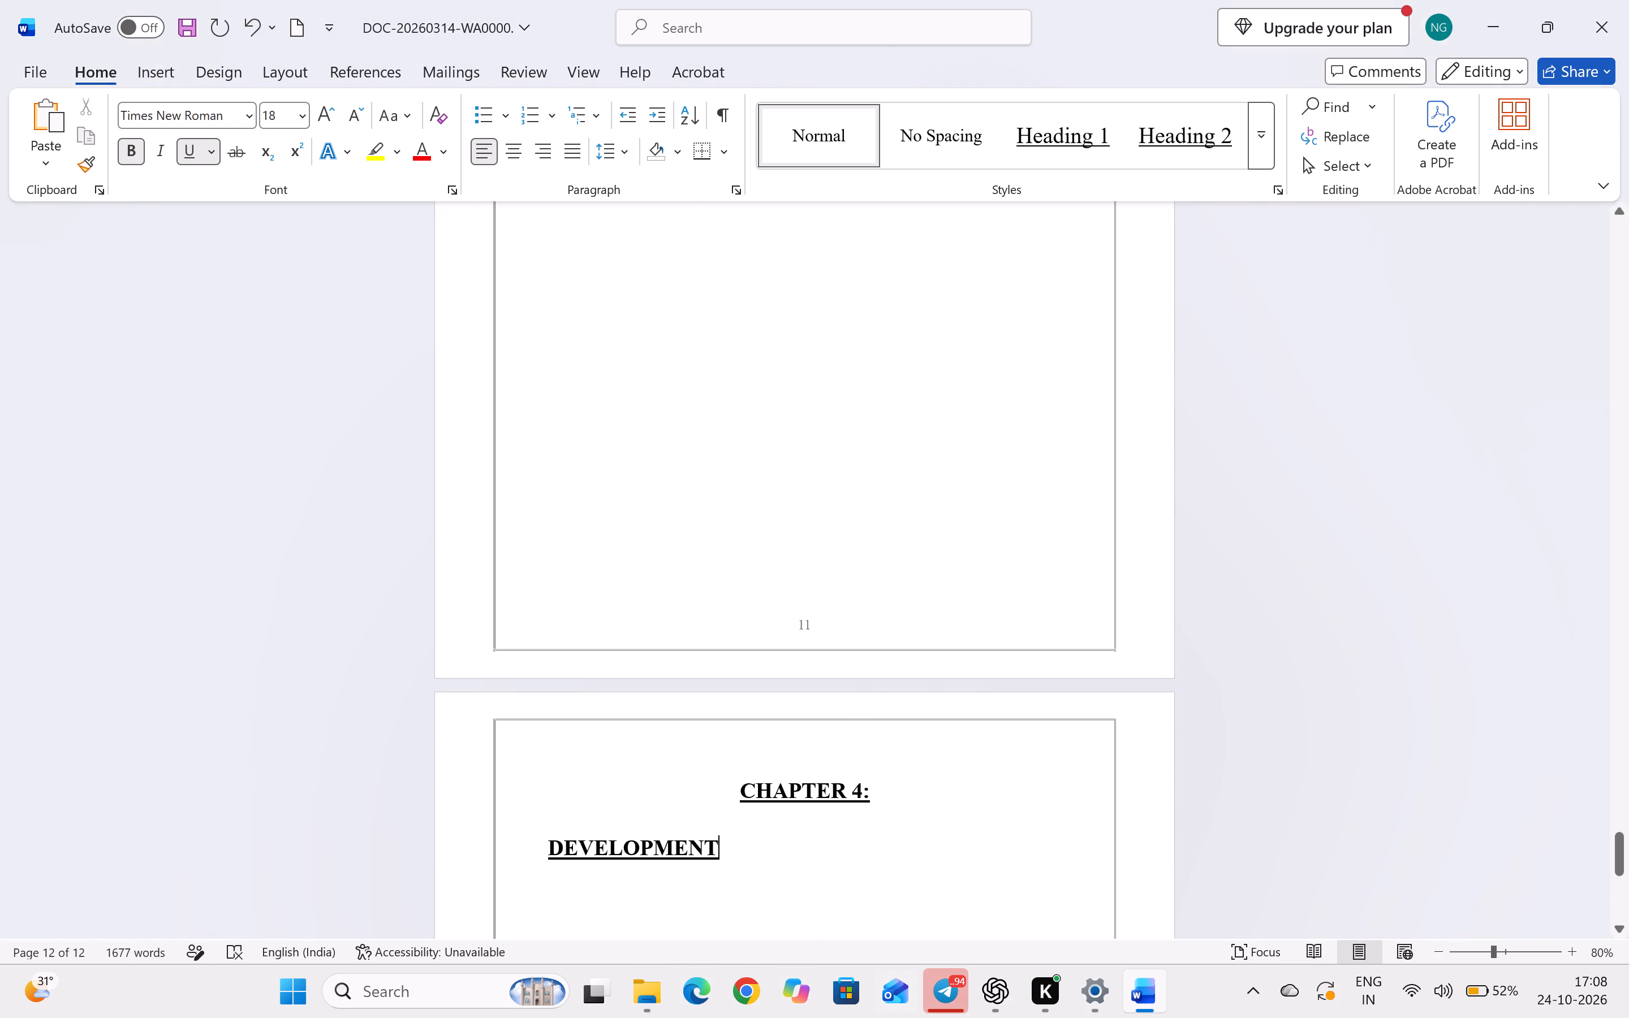
click(996, 990)
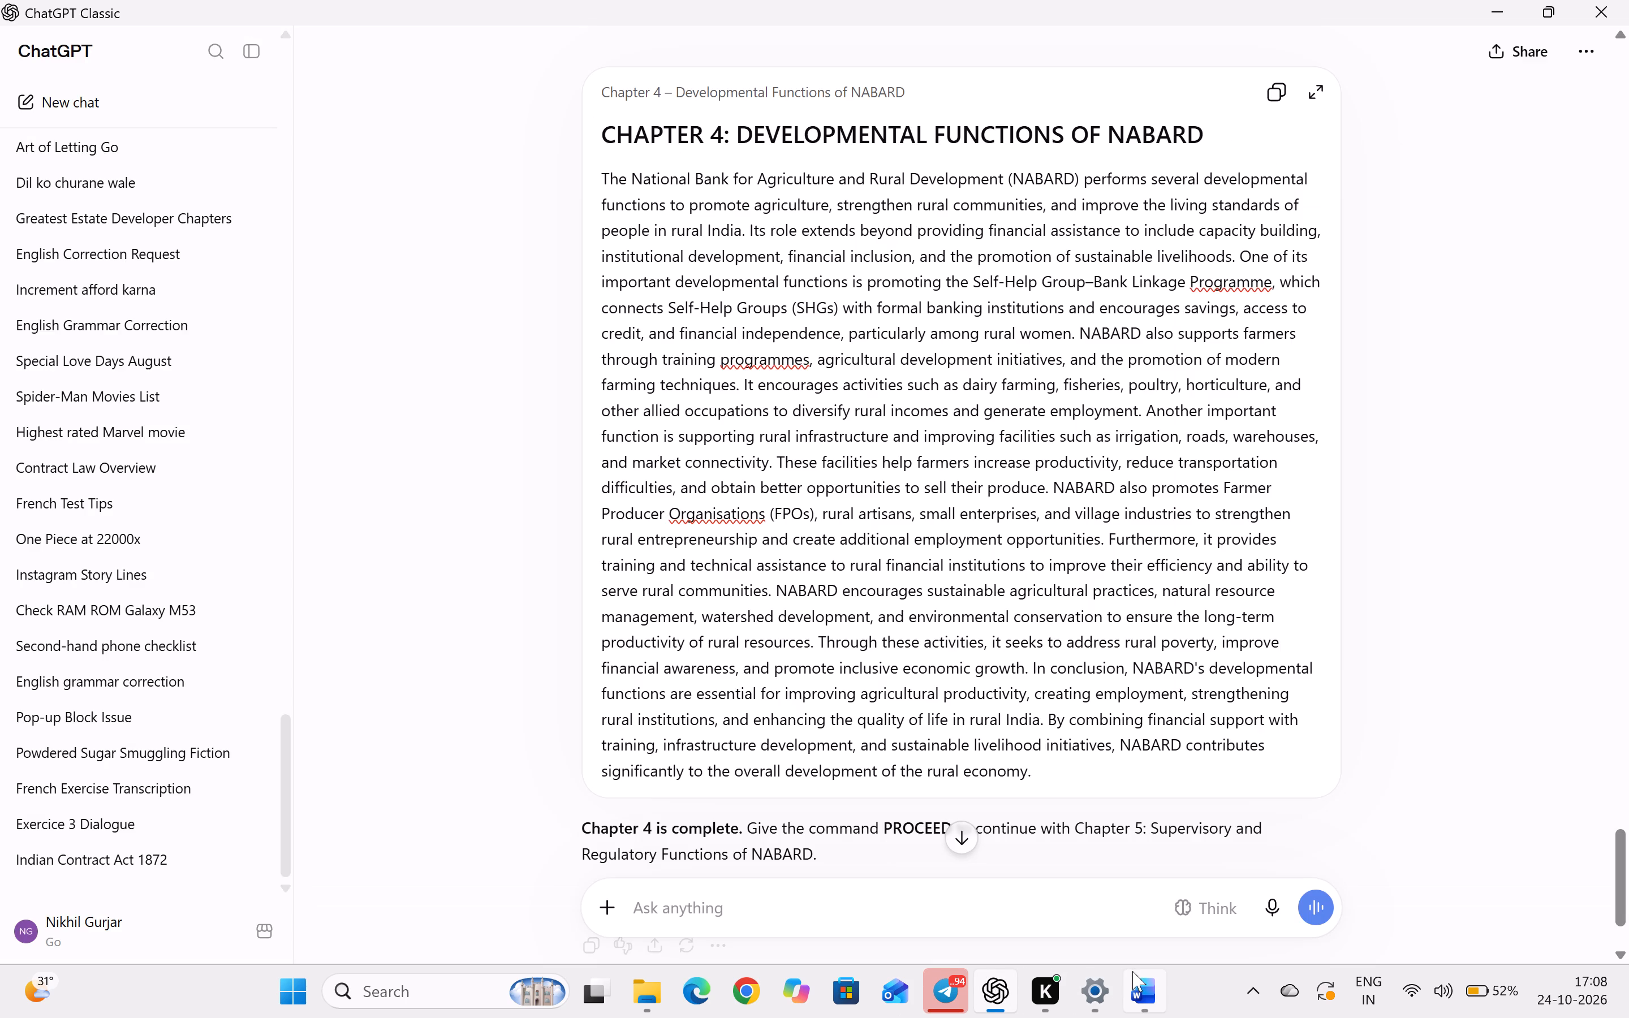
click(1134, 980)
key(space)
text(FUC)
key(BackSpace)
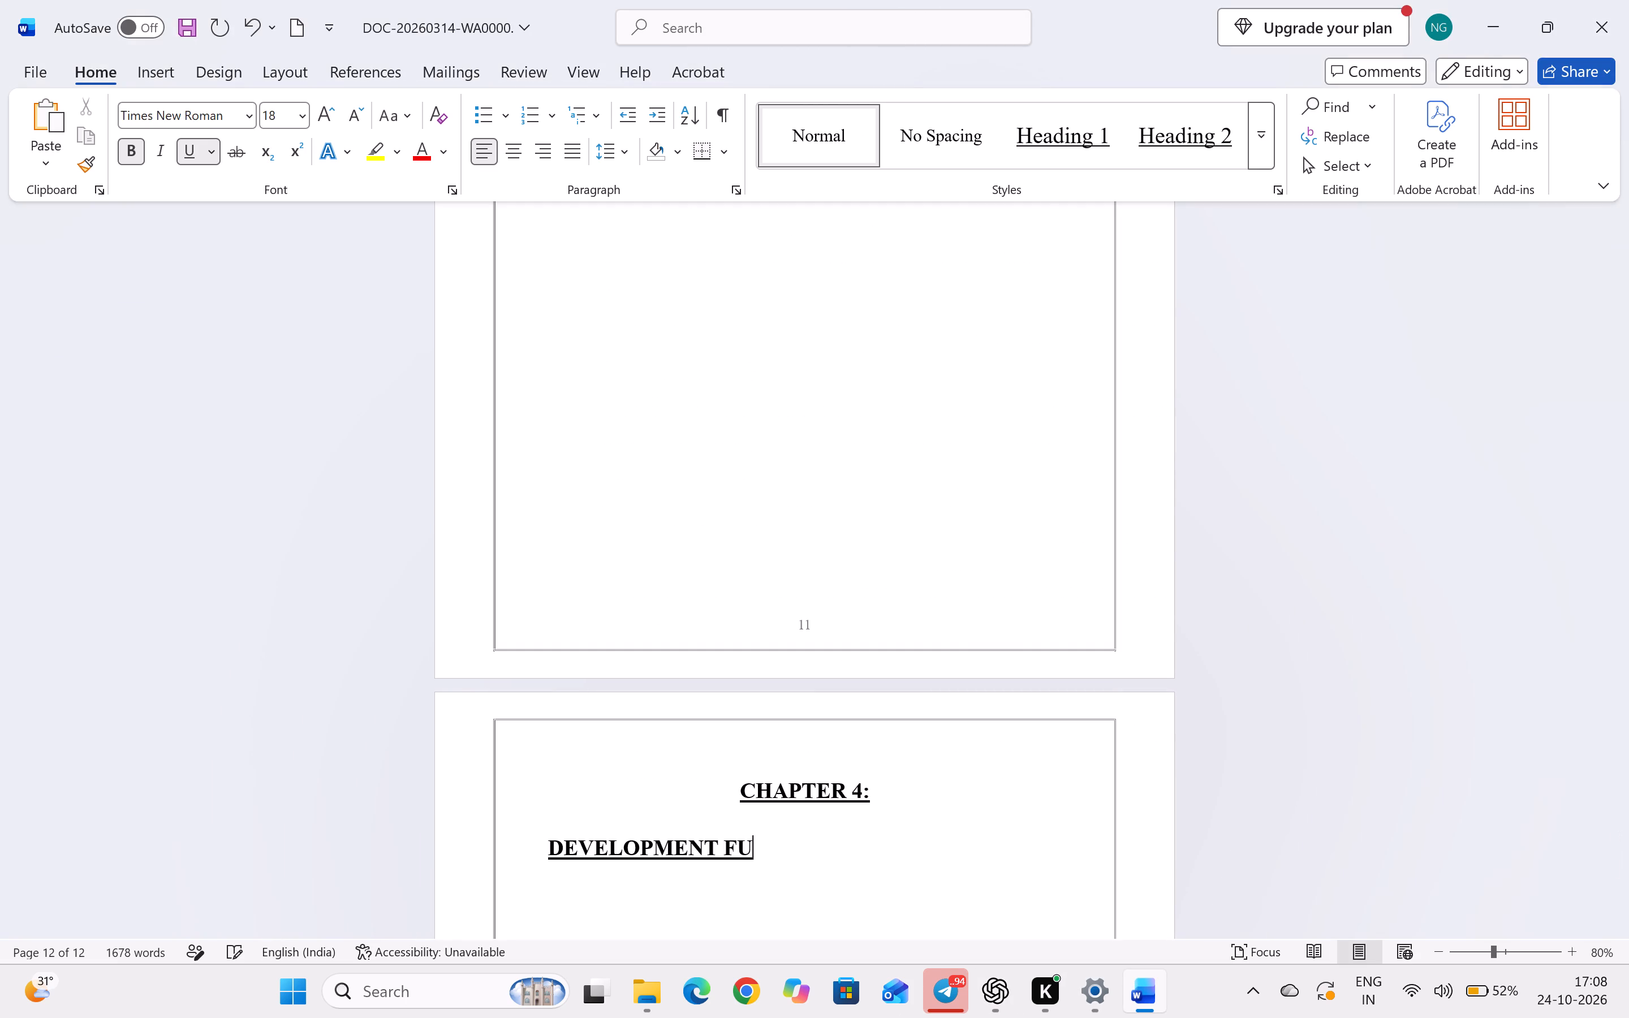
text(CT)
key(BackSpace)
key(BackSpace)
text(NCTION OF NABARD)
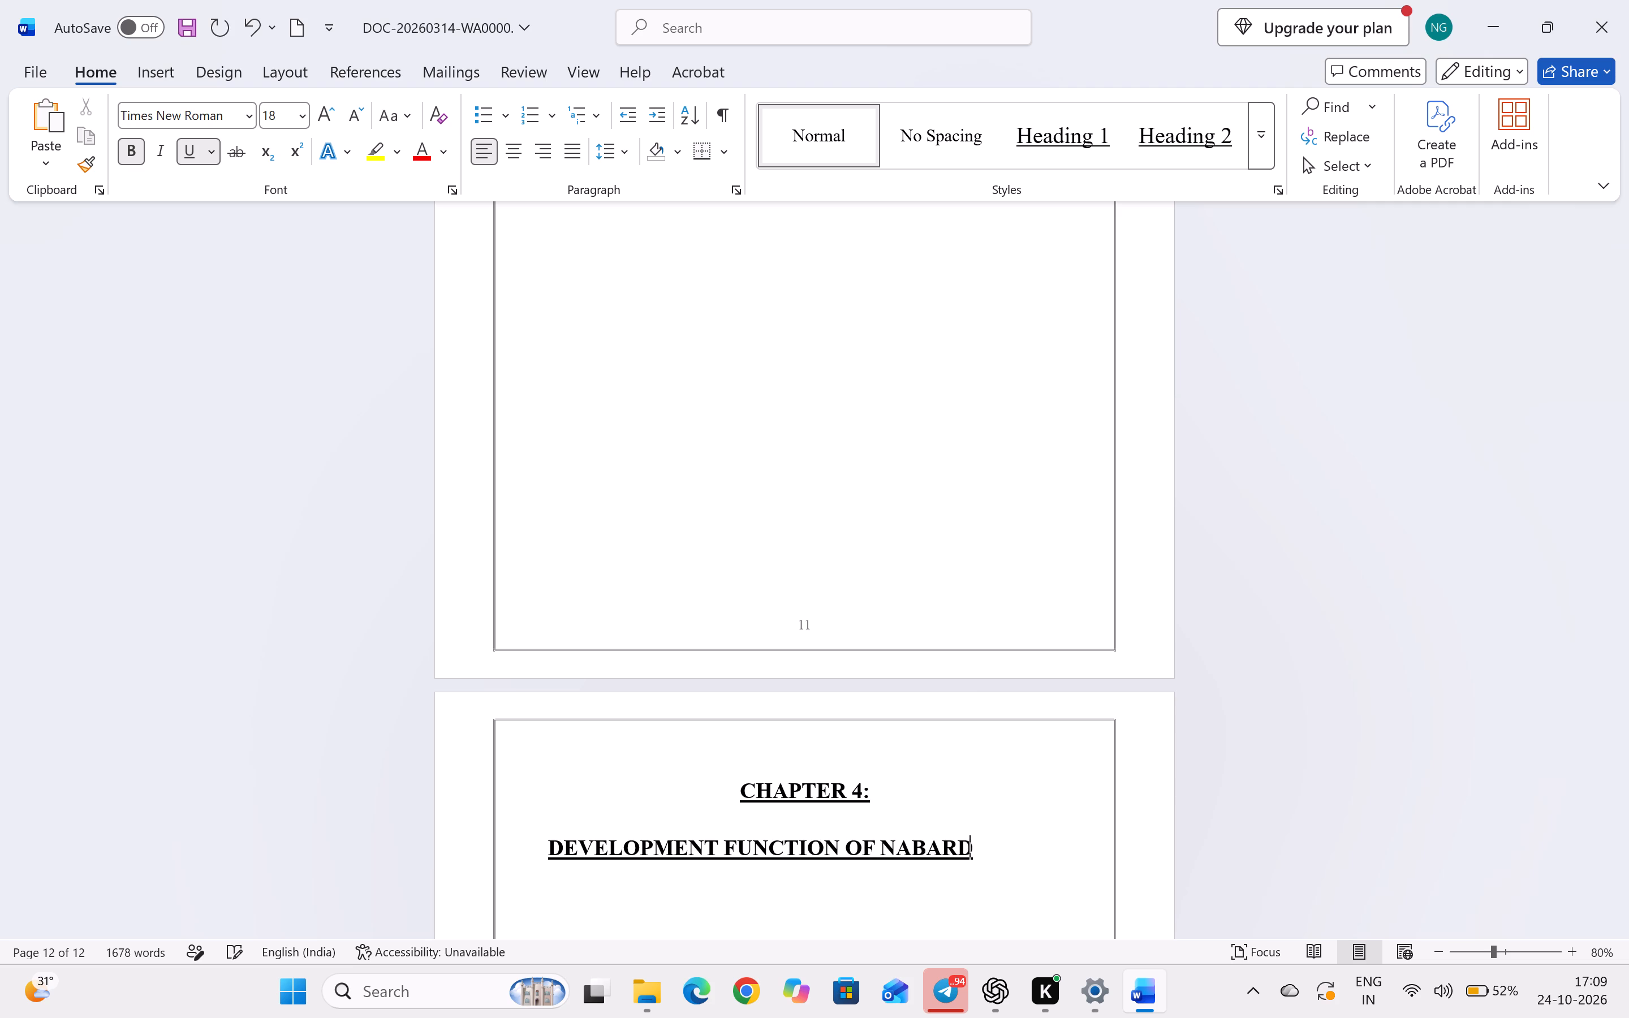
Change the case of the whole Chapter 4 title line to Capitalize Each Word, keeping it bold.
drag(979, 850, 551, 851)
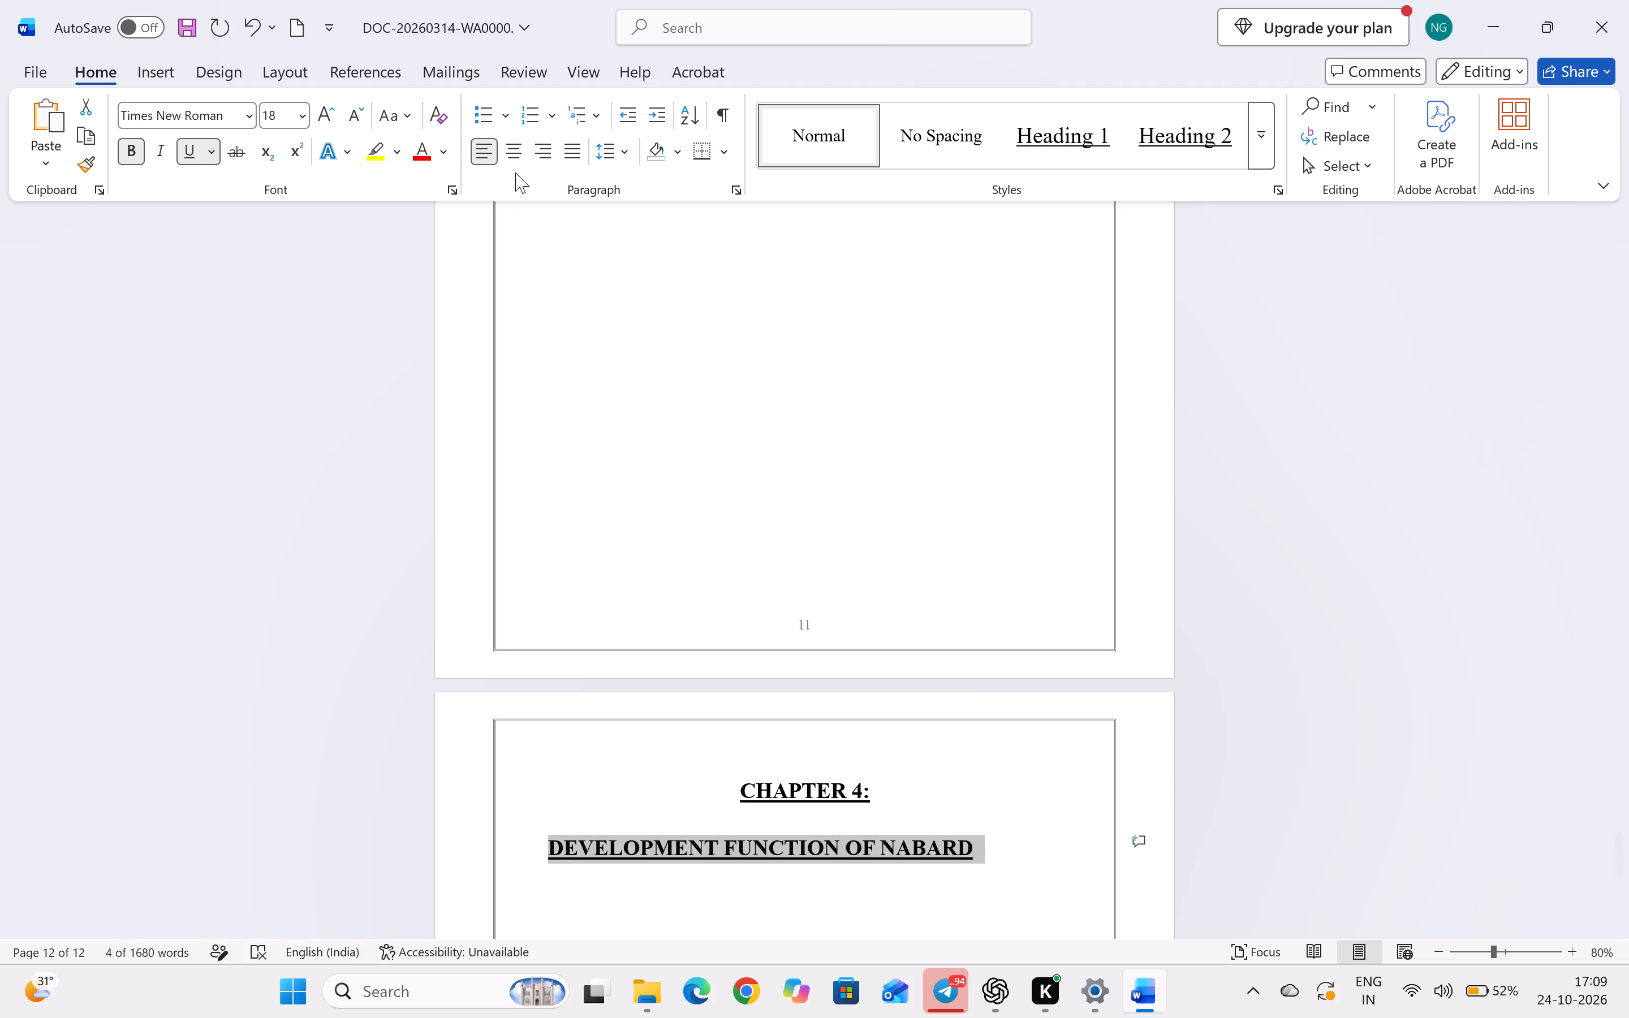
click(133, 152)
click(133, 152)
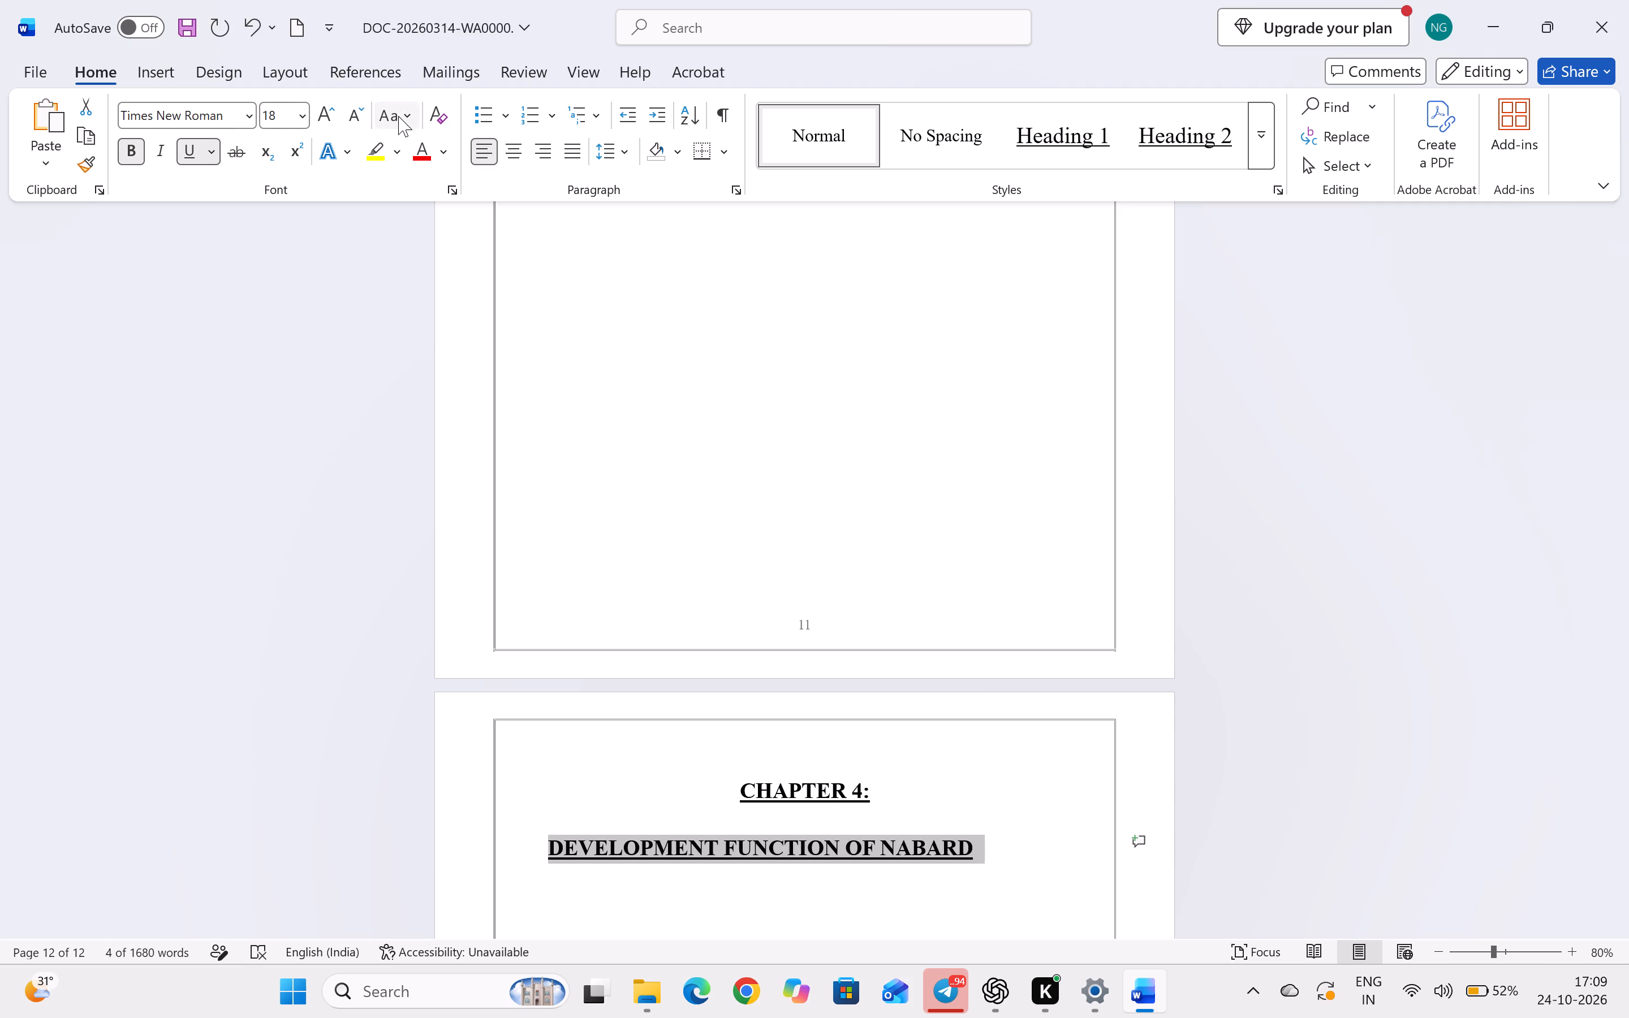
click(397, 116)
click(433, 238)
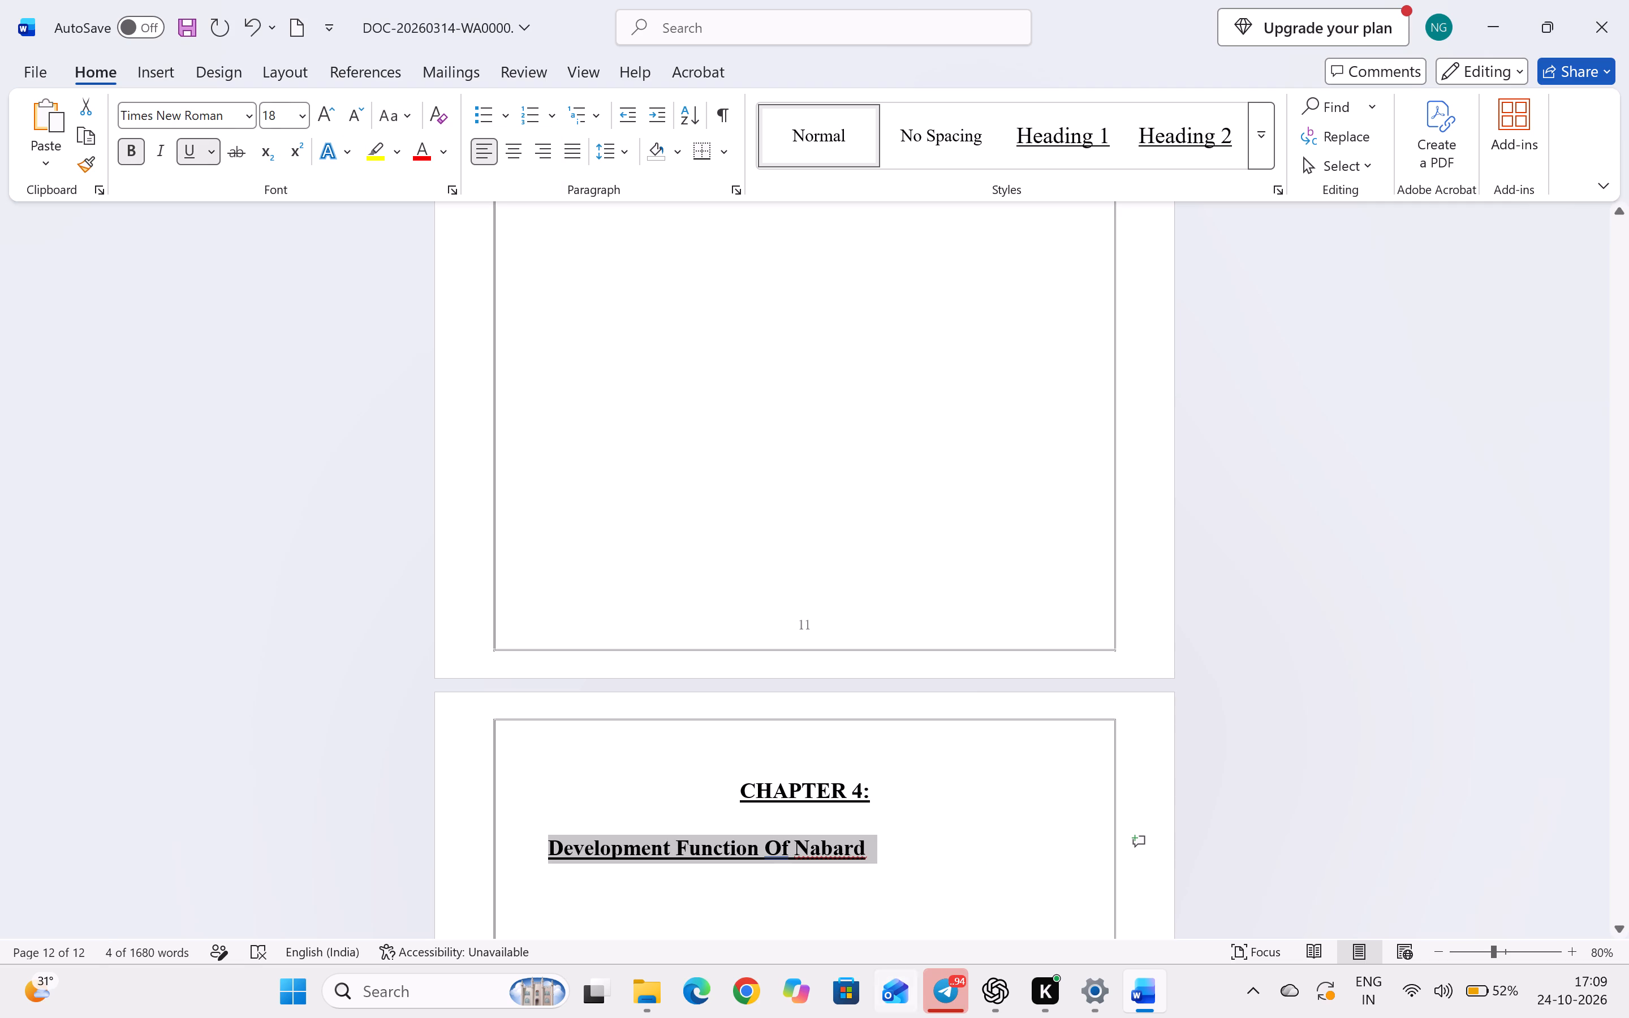
Paste the copied chapter paragraph two lines below the "Development Function Of Nabard" title.
double_click(913, 864)
key(Return)
key(Return)
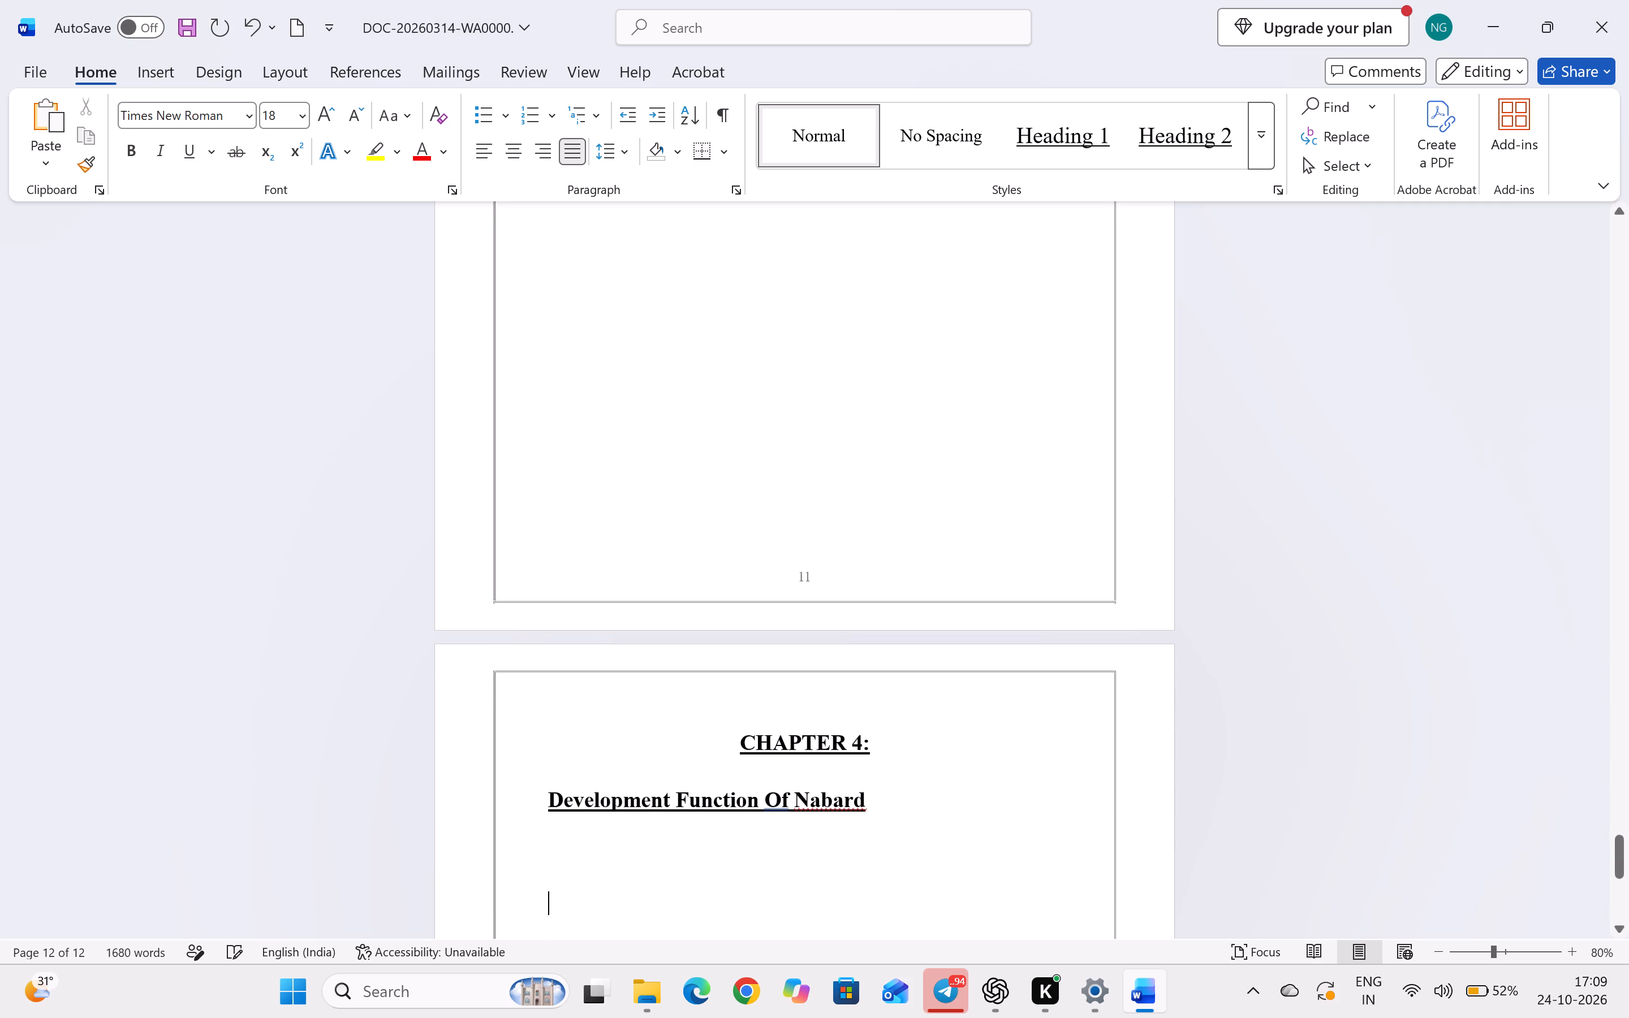
key(ctrl+v)
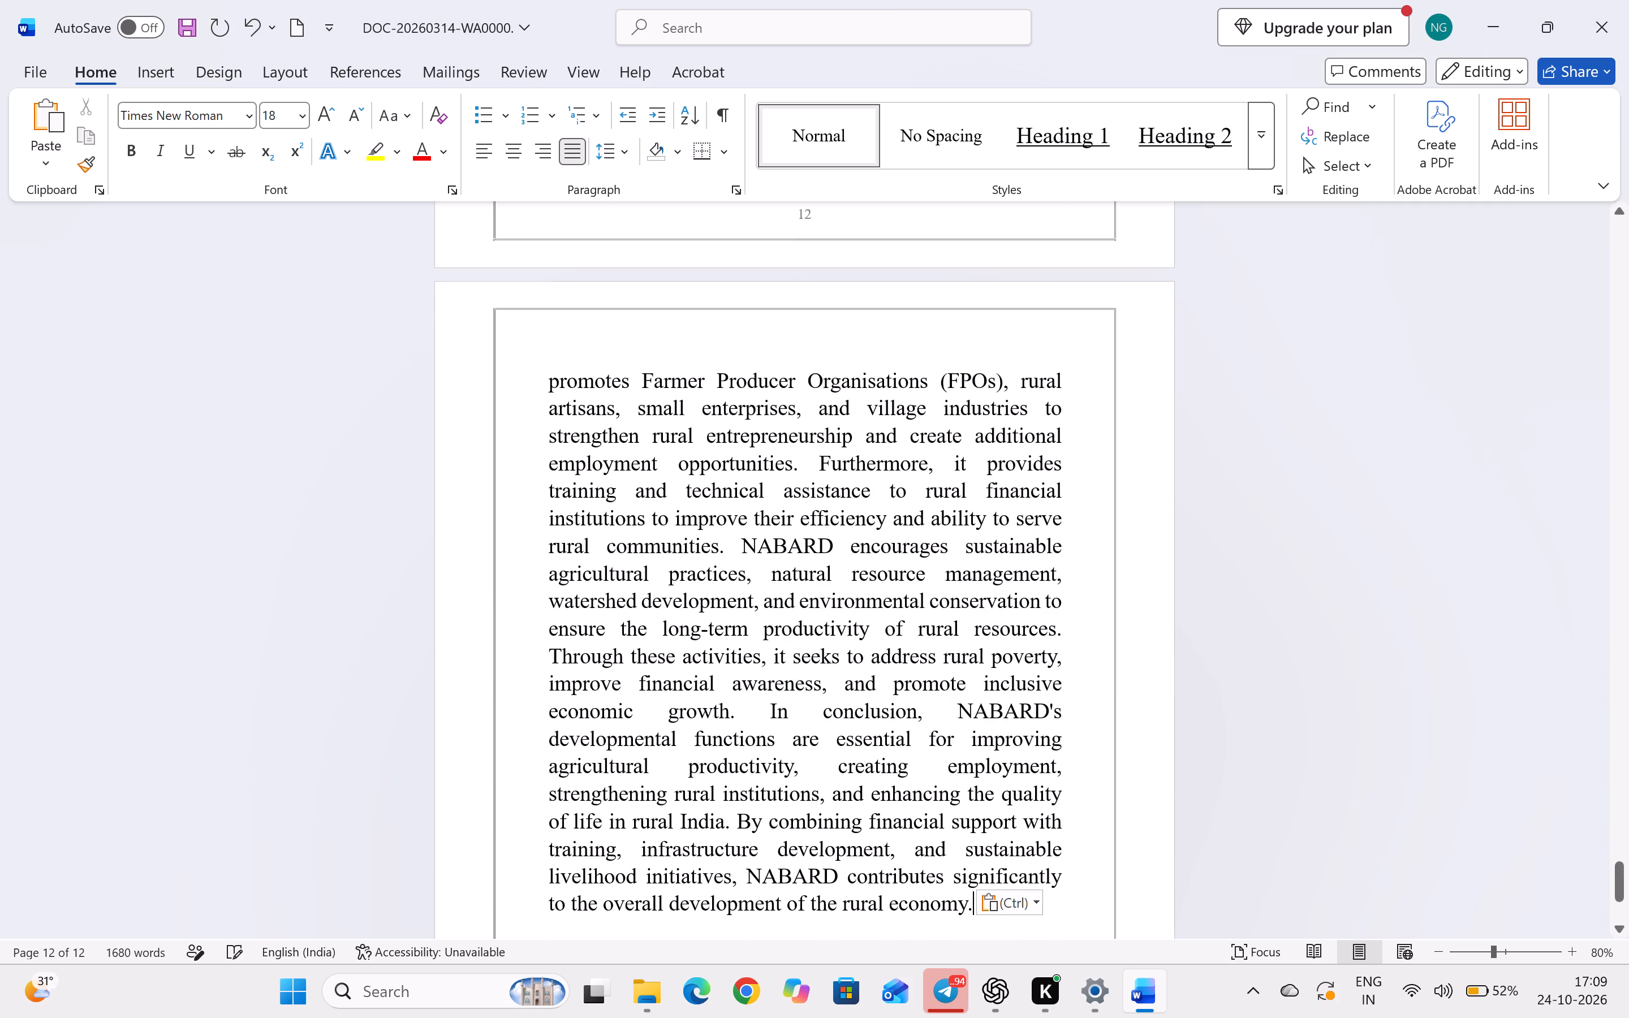
Reduce the font size of the whole pasted Chapter 4 body paragraph to 14, leaving the headings out.
scroll(874, 635, down, 1)
drag(971, 709, 964, 695)
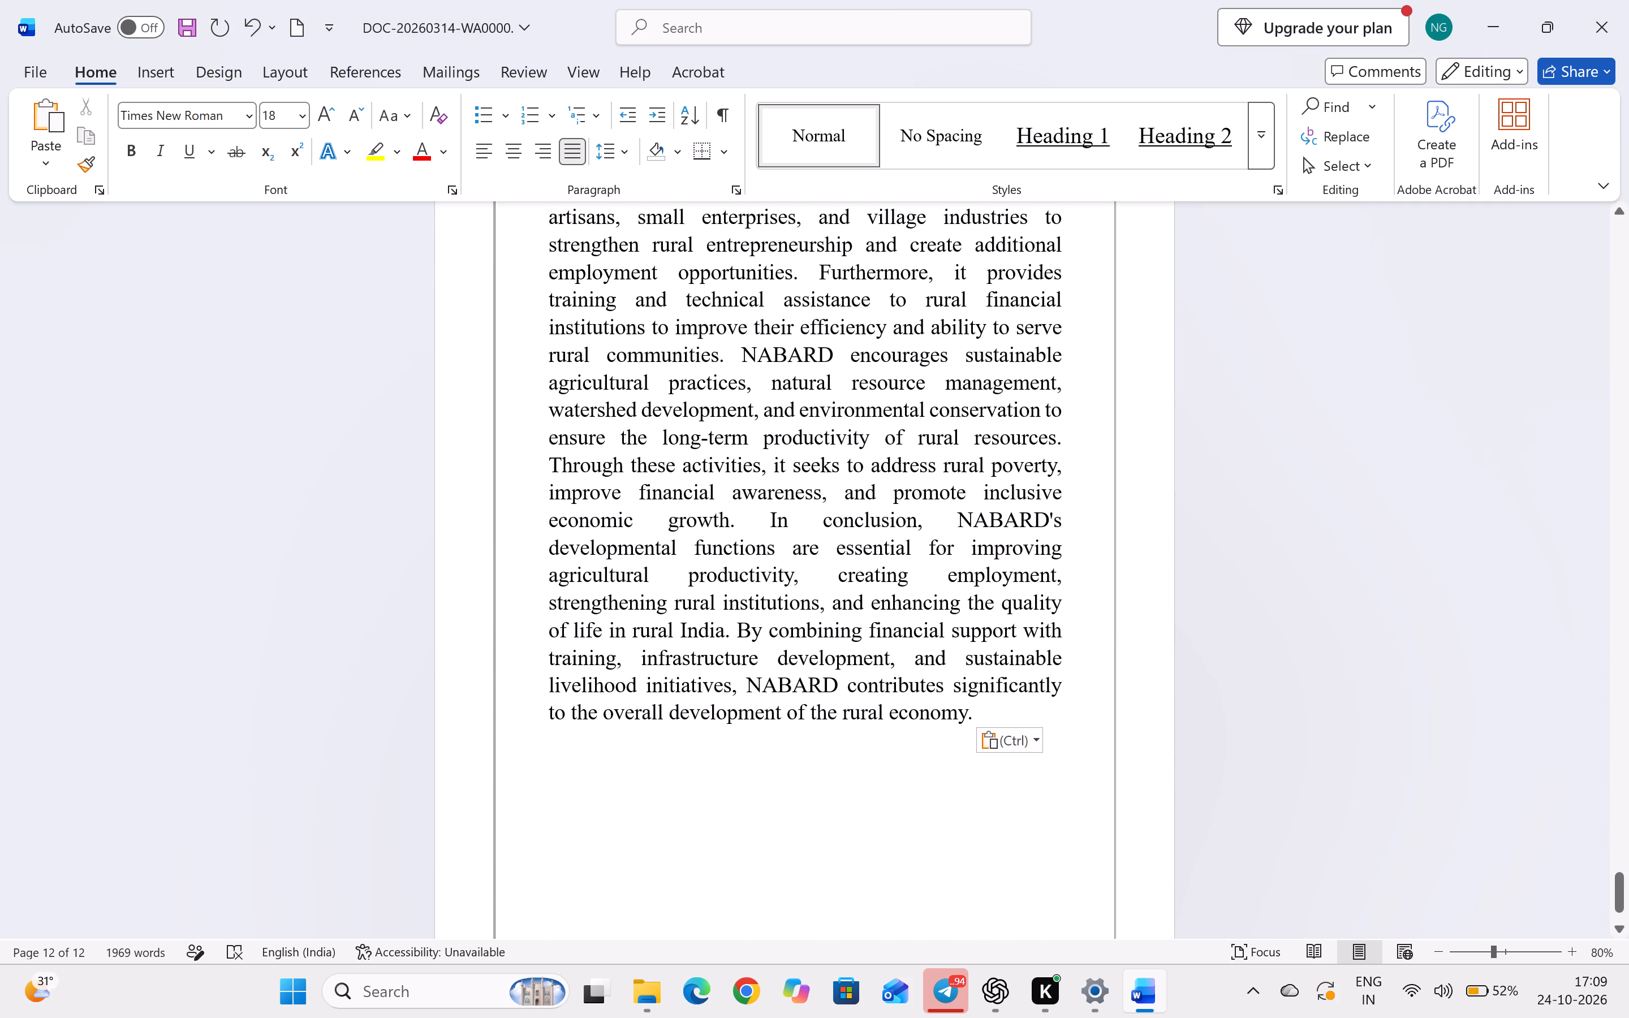
drag(964, 695, 564, 59)
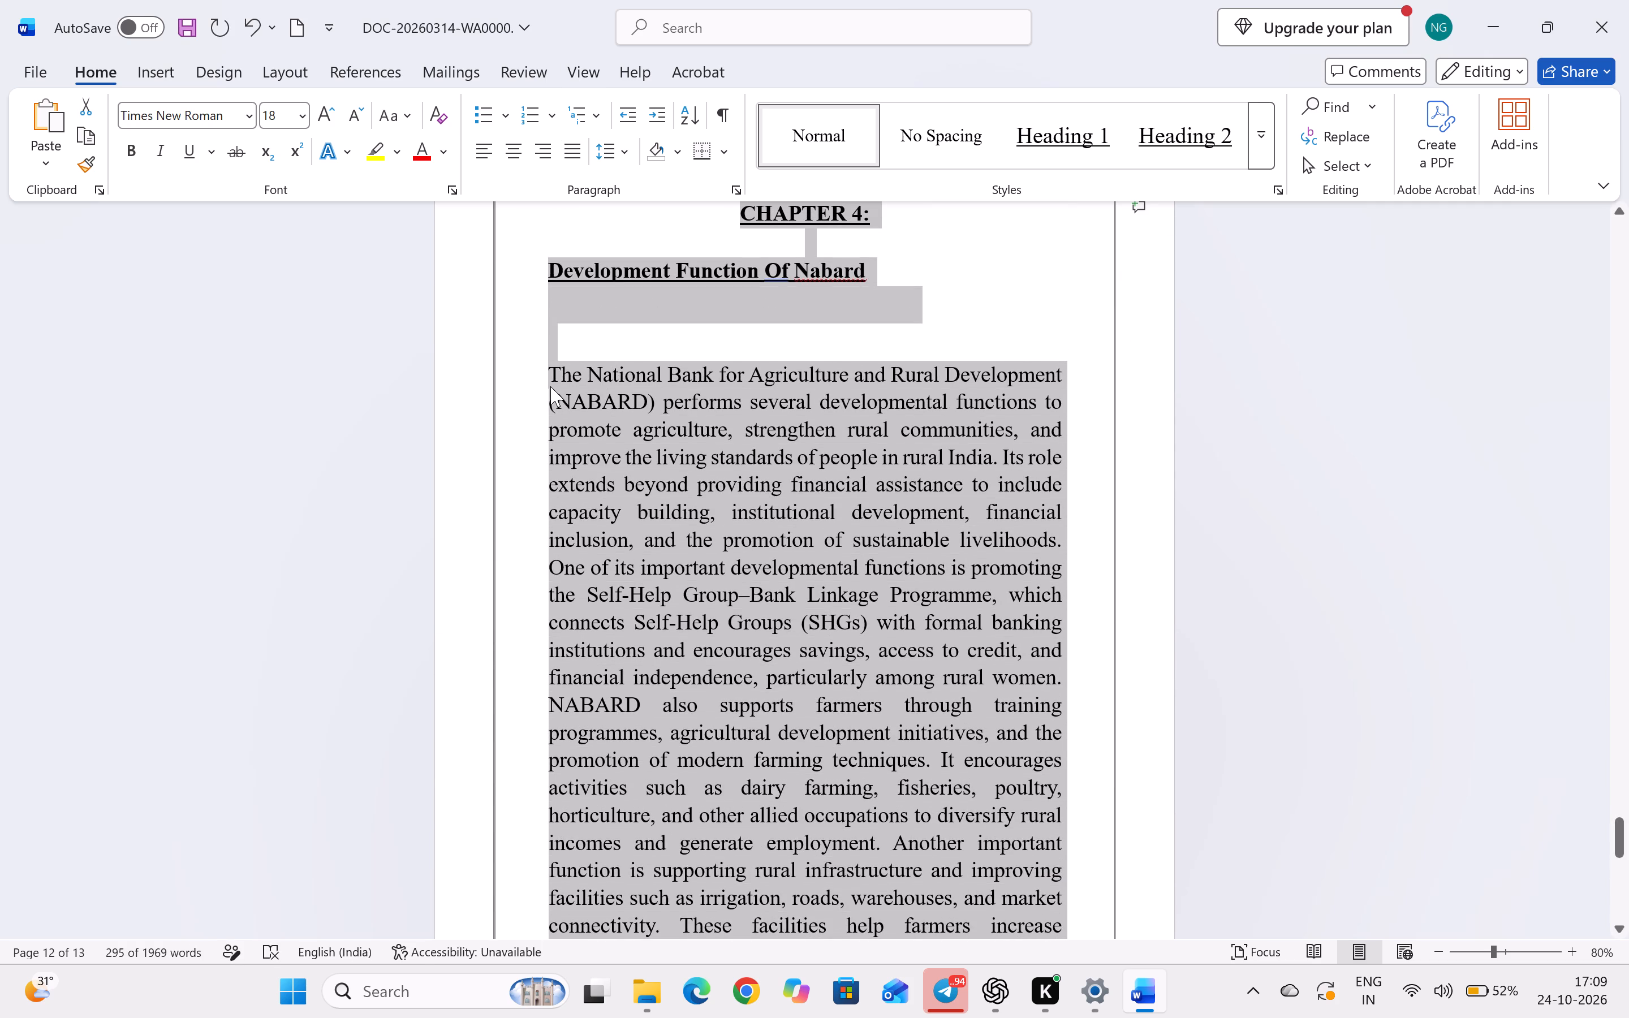
drag(557, 334, 551, 366)
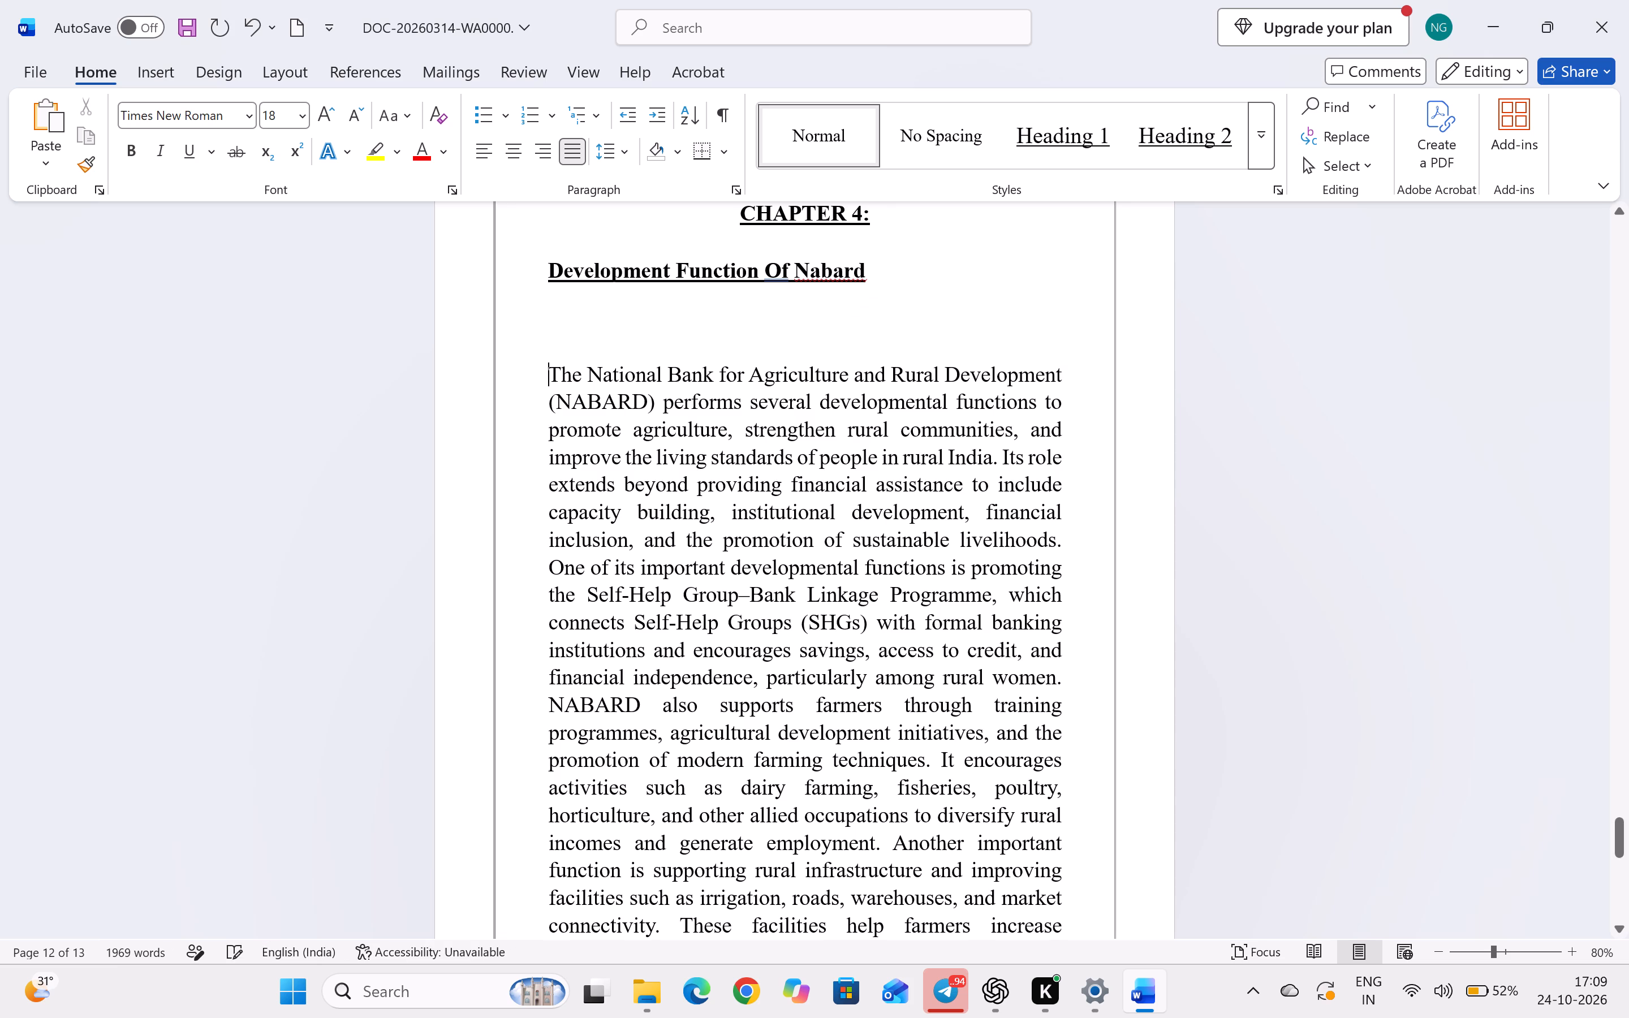
drag(548, 372, 1035, 1017)
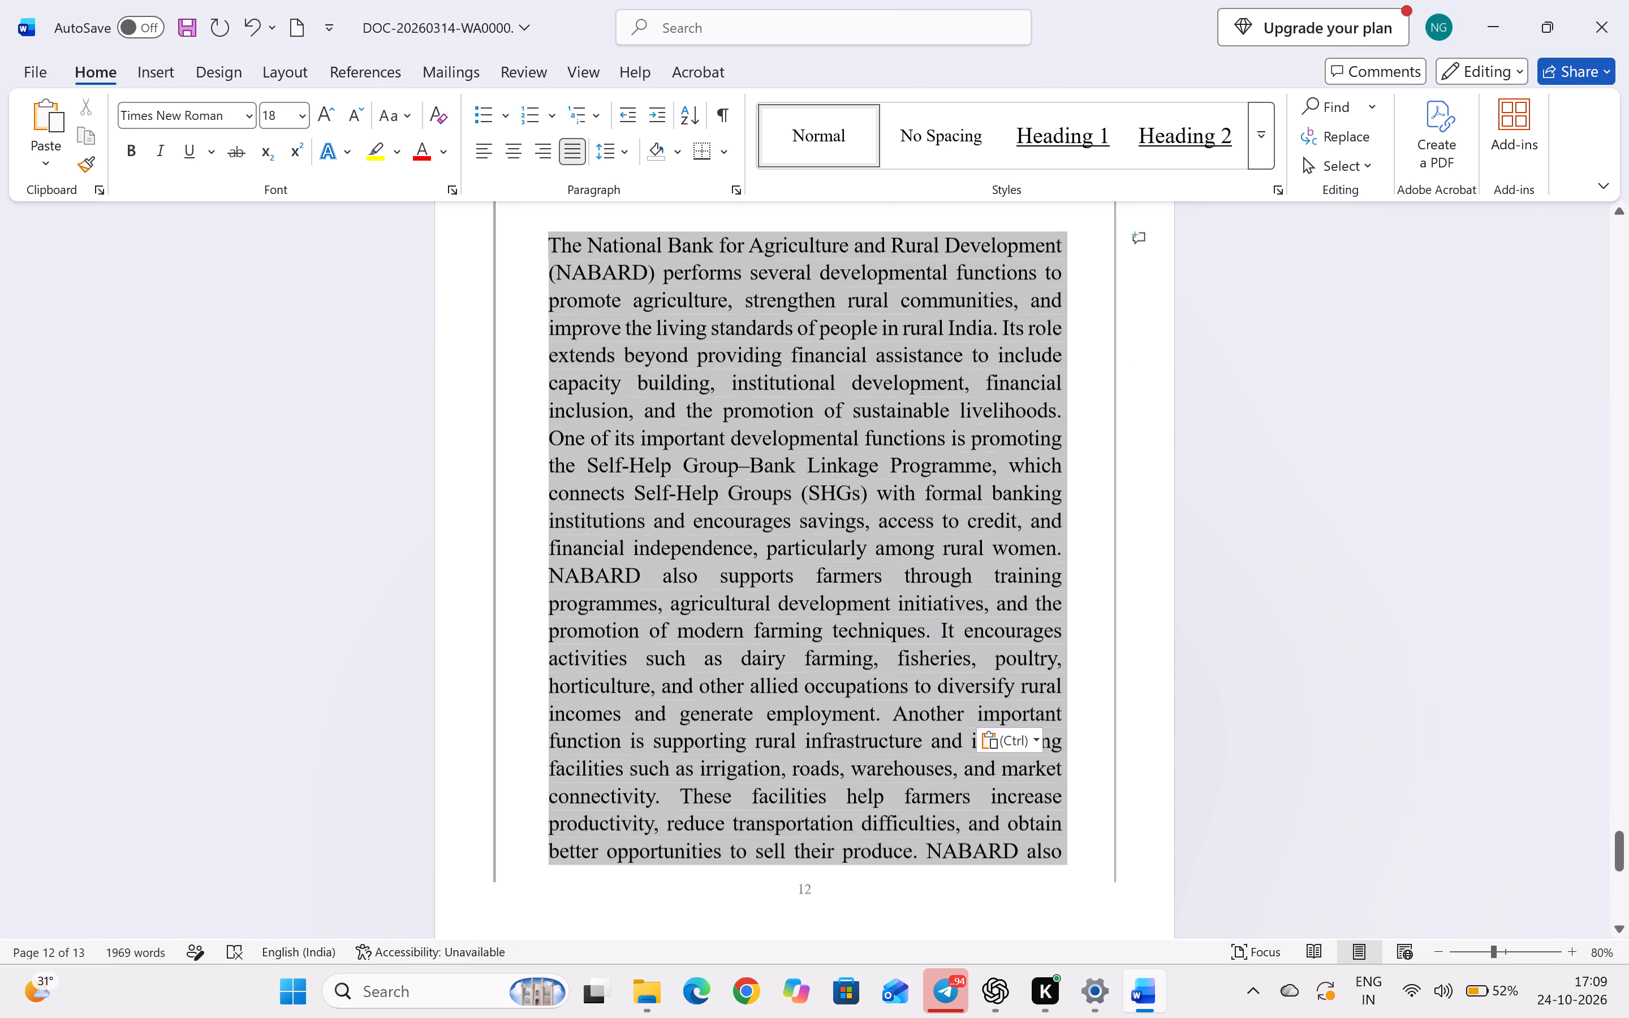
drag(1035, 1017, 972, 586)
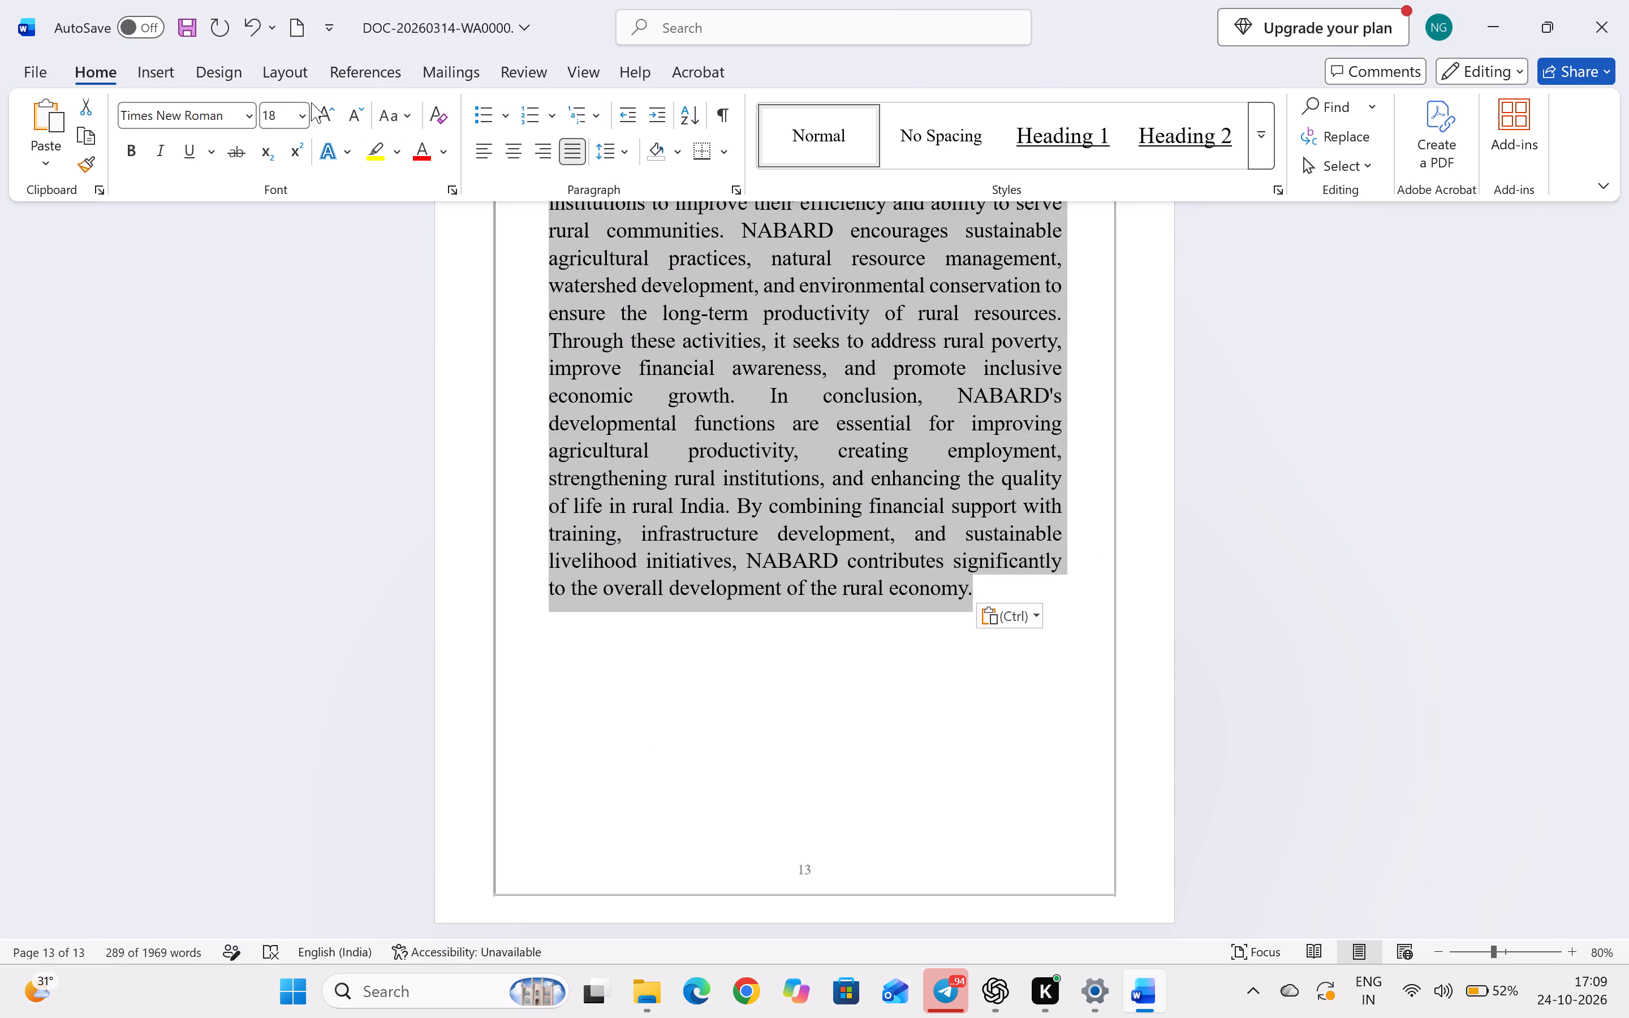
click(363, 108)
click(363, 108)
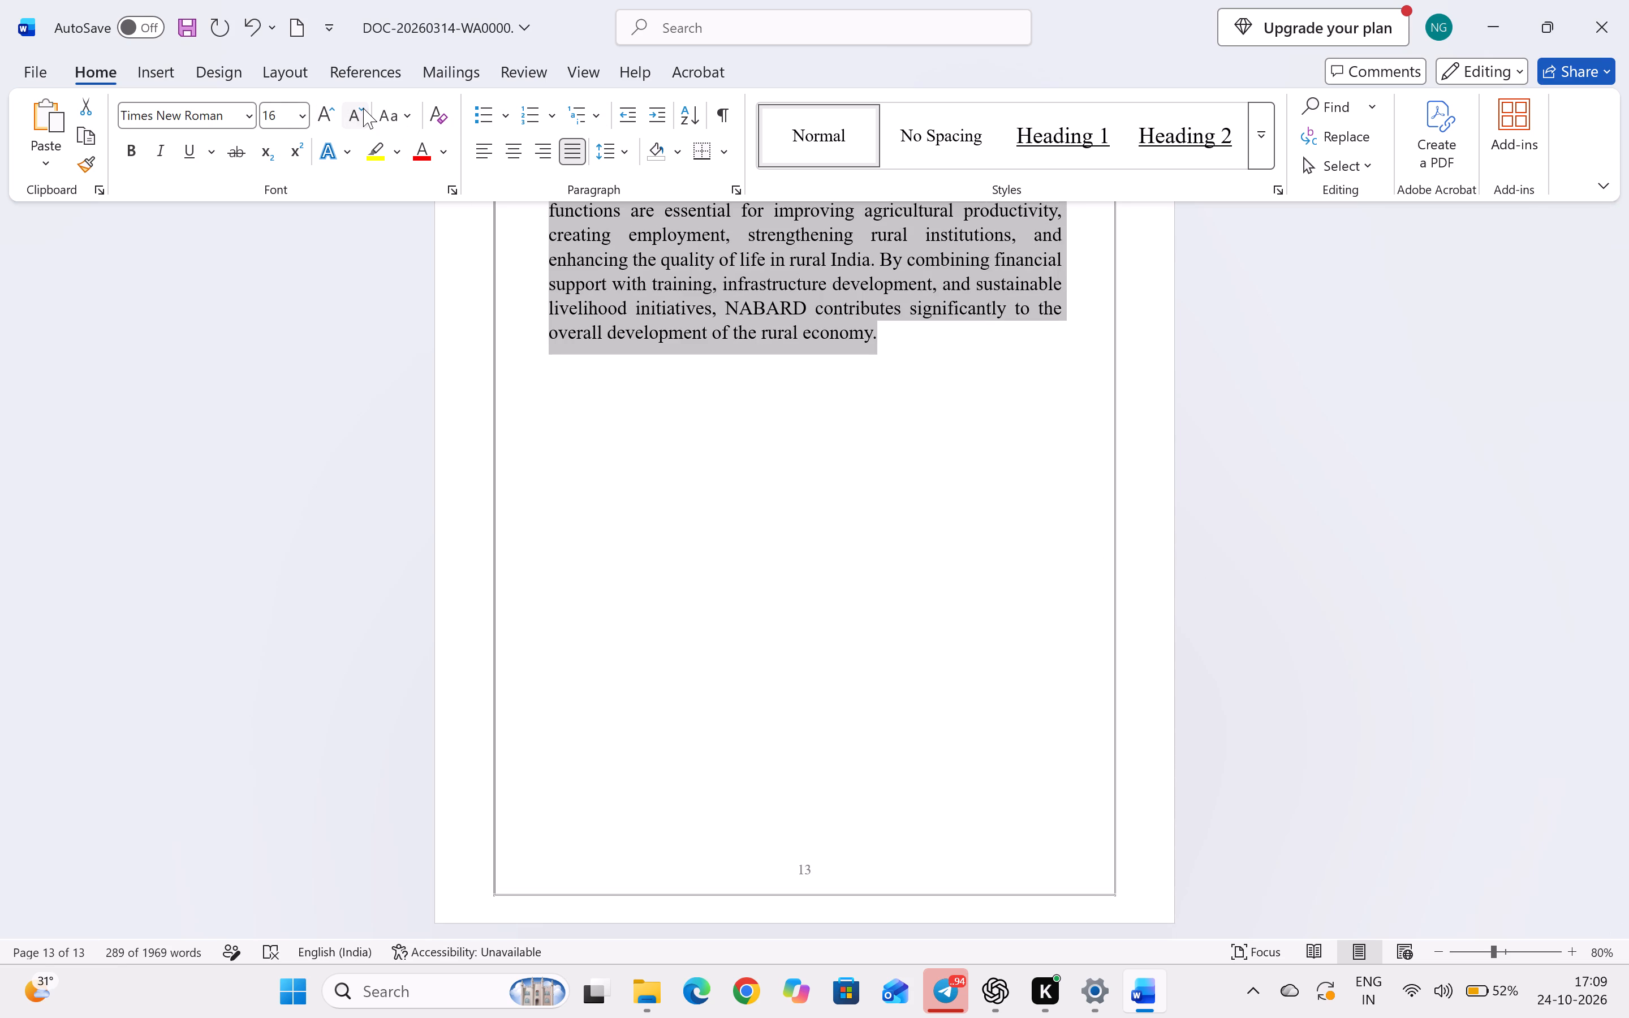
Change the line spacing of the Chapter 4 body paragraph.
scroll(751, 359, up, 2)
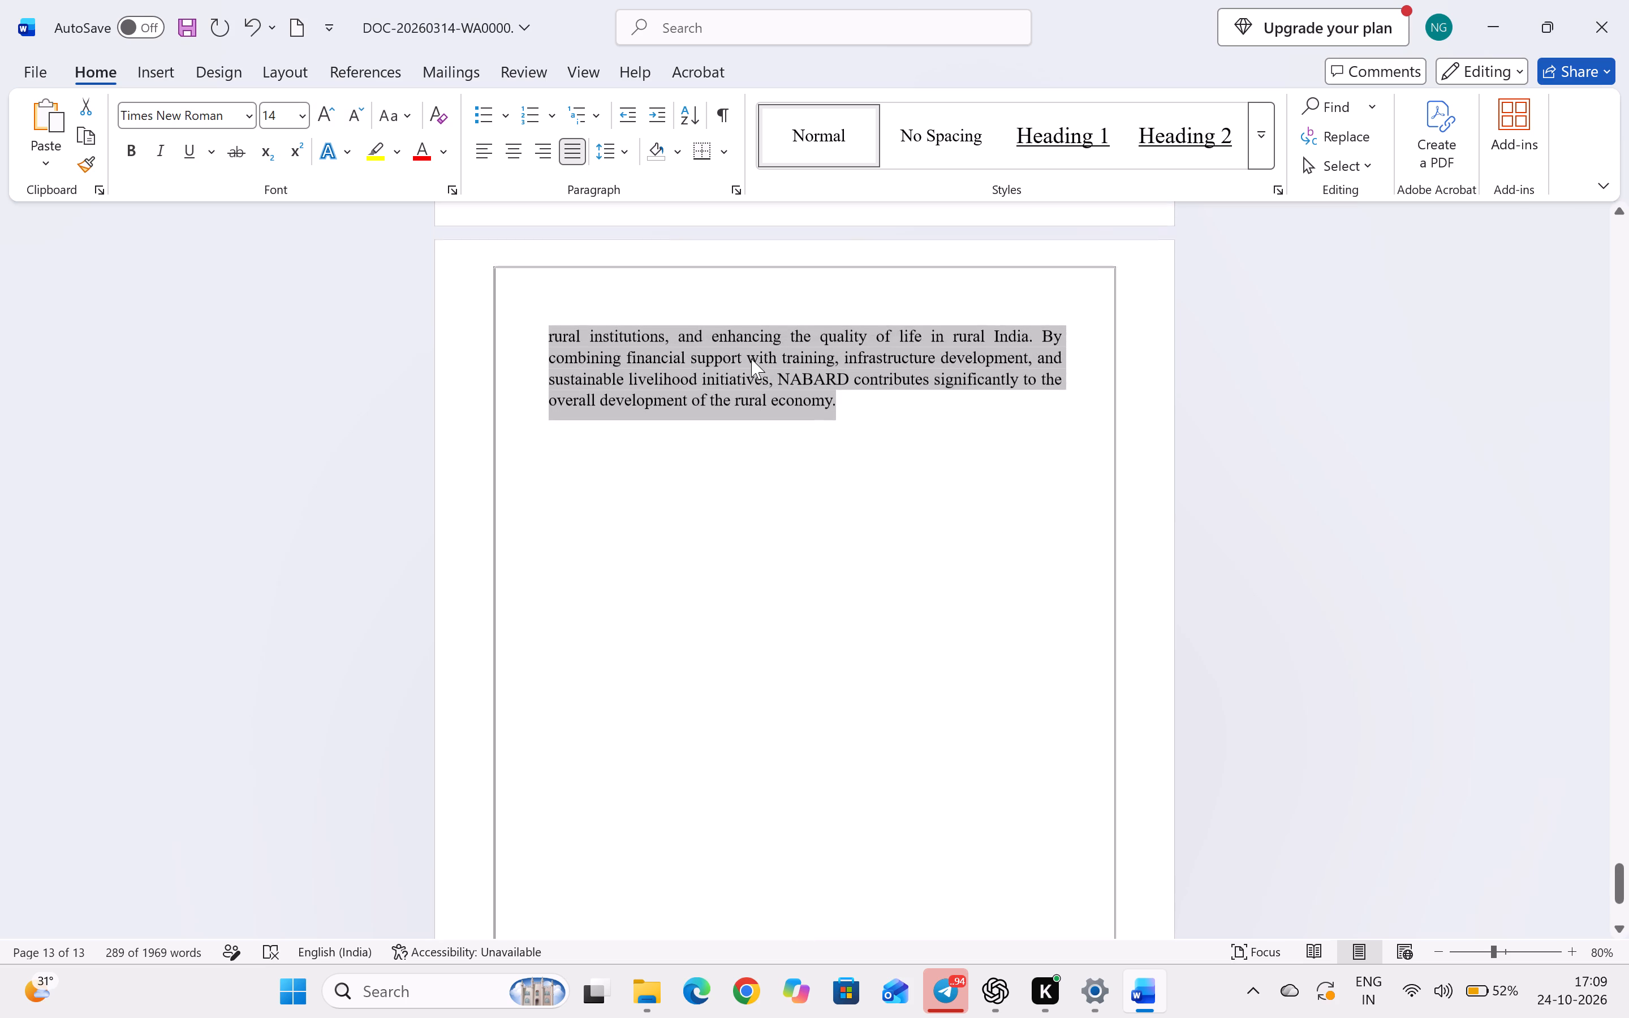
scroll(751, 359, up, 1)
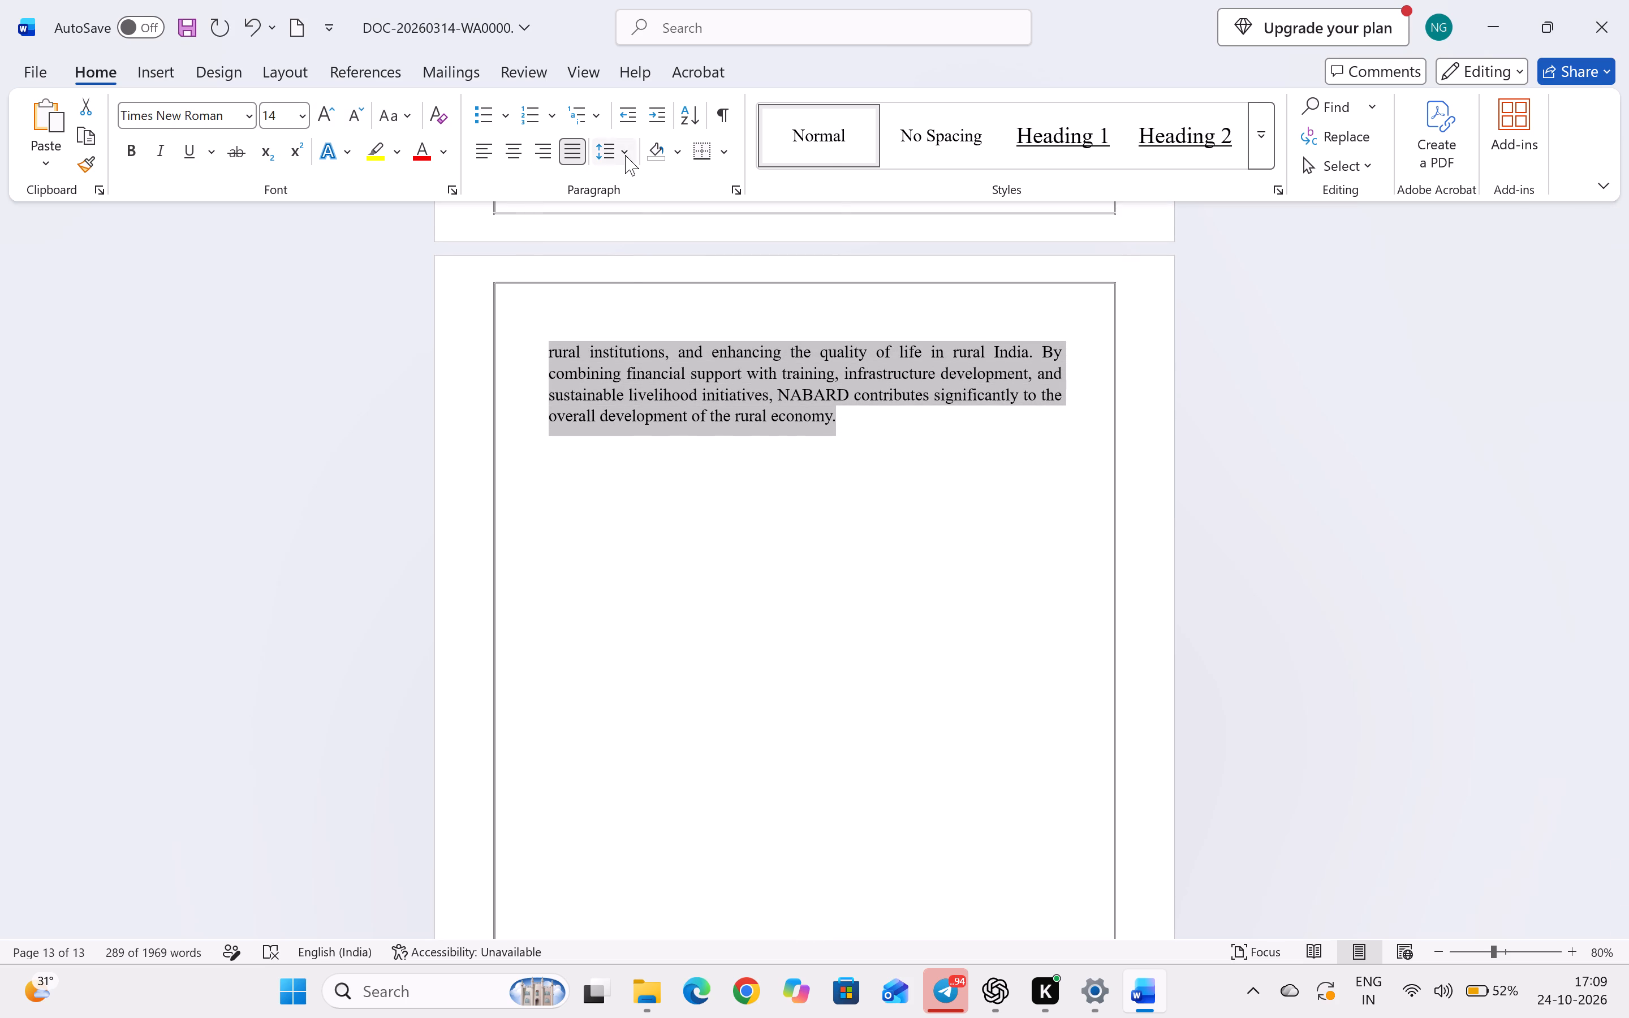
click(623, 158)
click(635, 205)
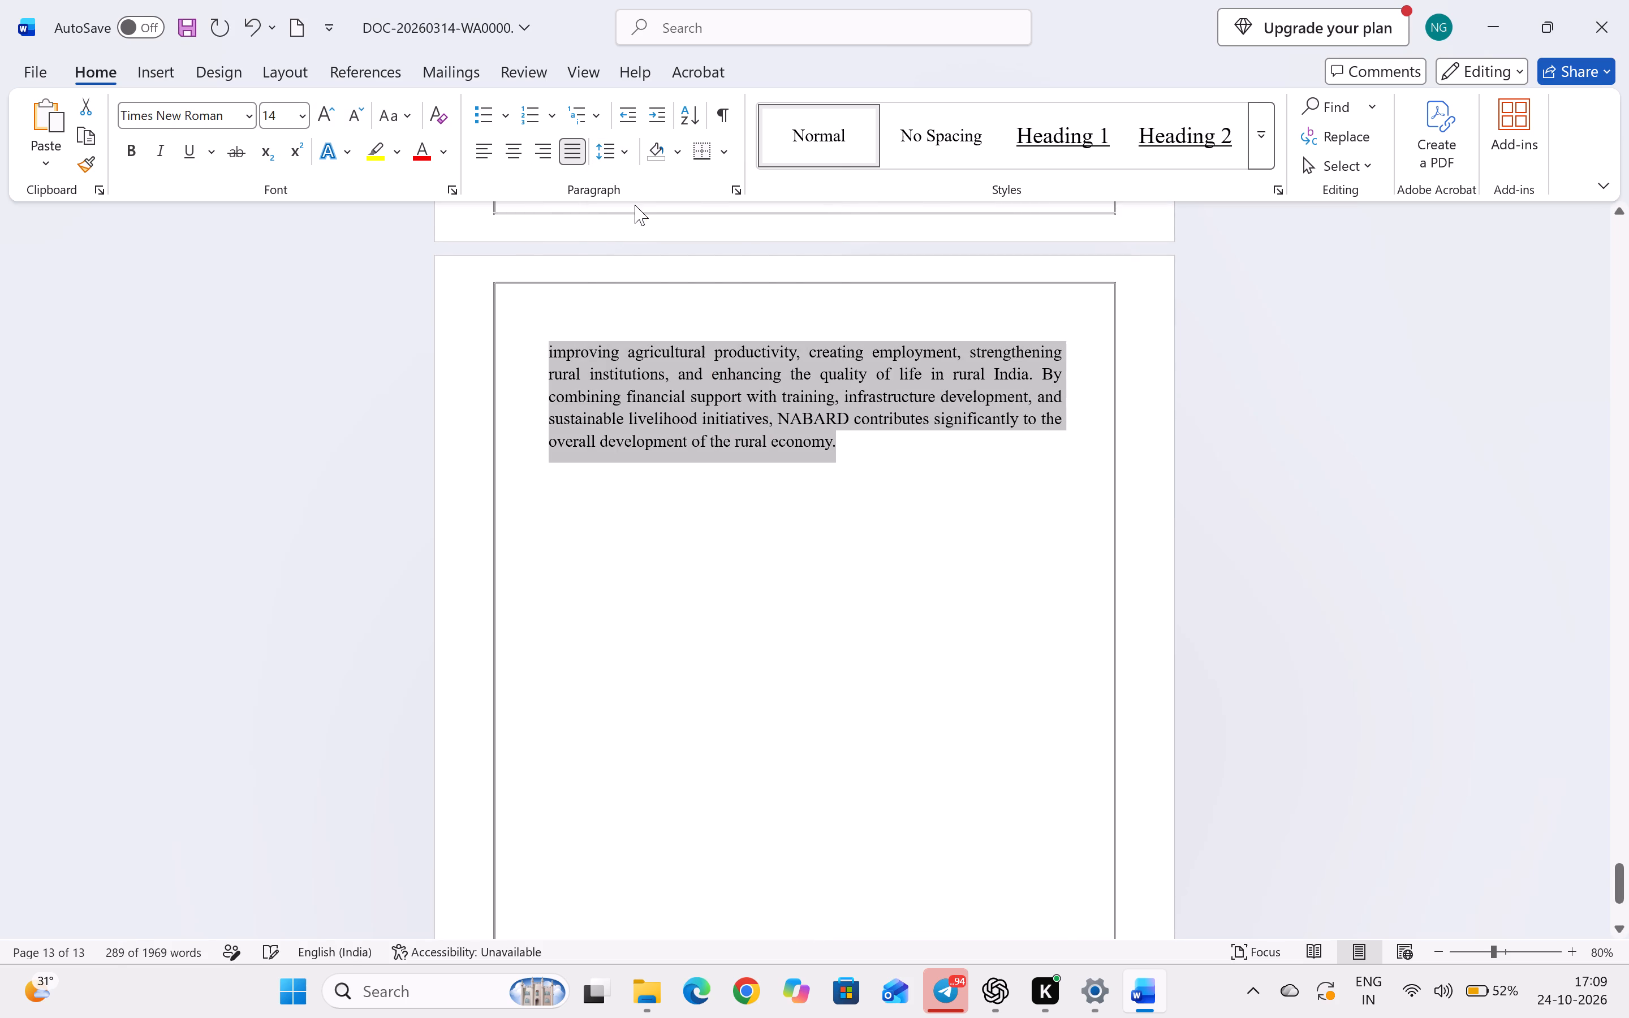
Examine the heading and body layout of Chapter 3 against that of Chapter 4.
scroll(554, 236, up, 7)
scroll(554, 236, down, 1)
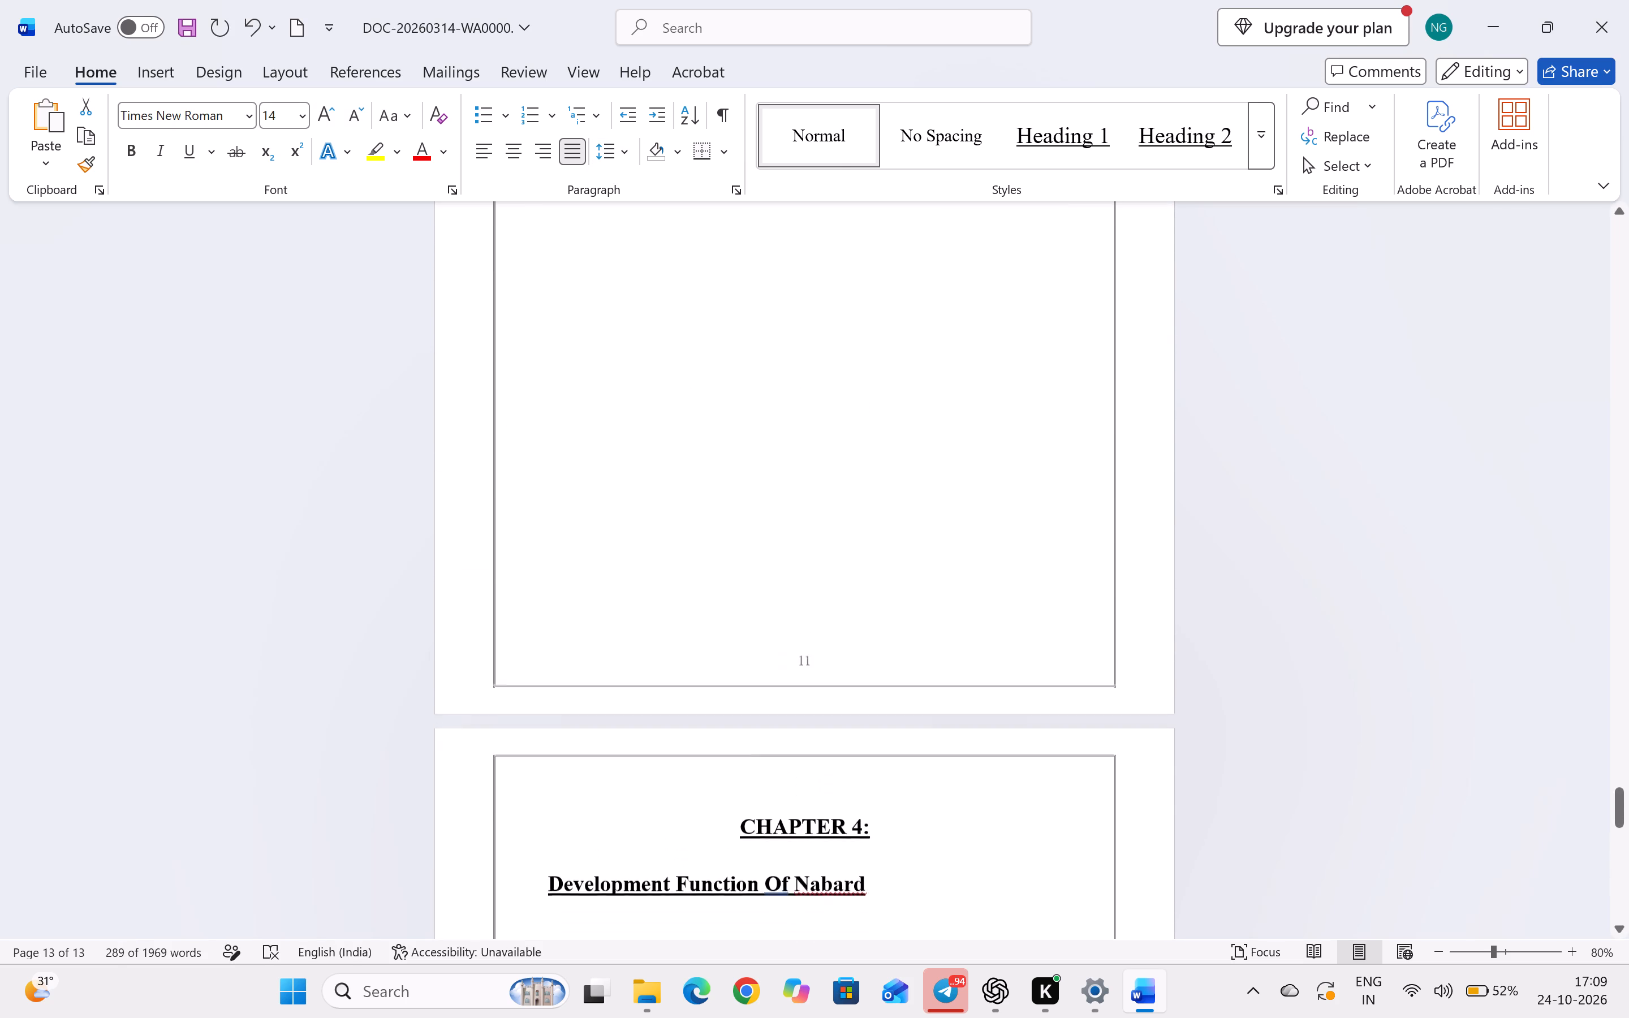
scroll(554, 236, down, 1)
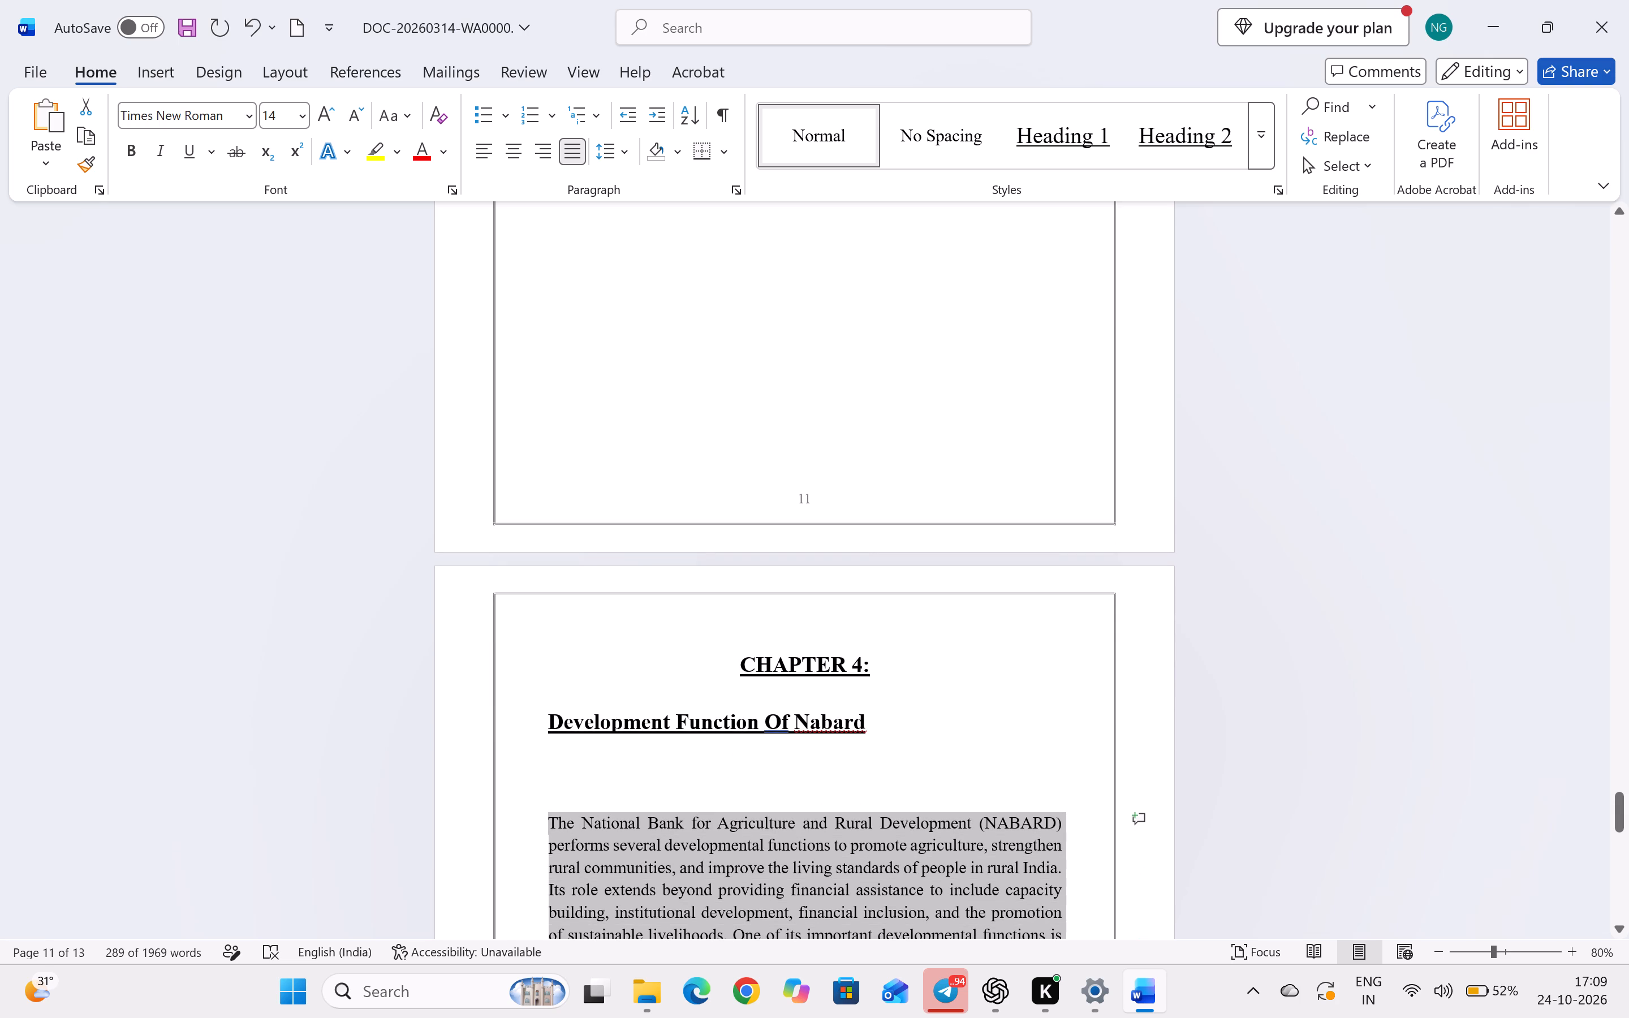
scroll(554, 355, up, 8)
scroll(554, 355, down, 2)
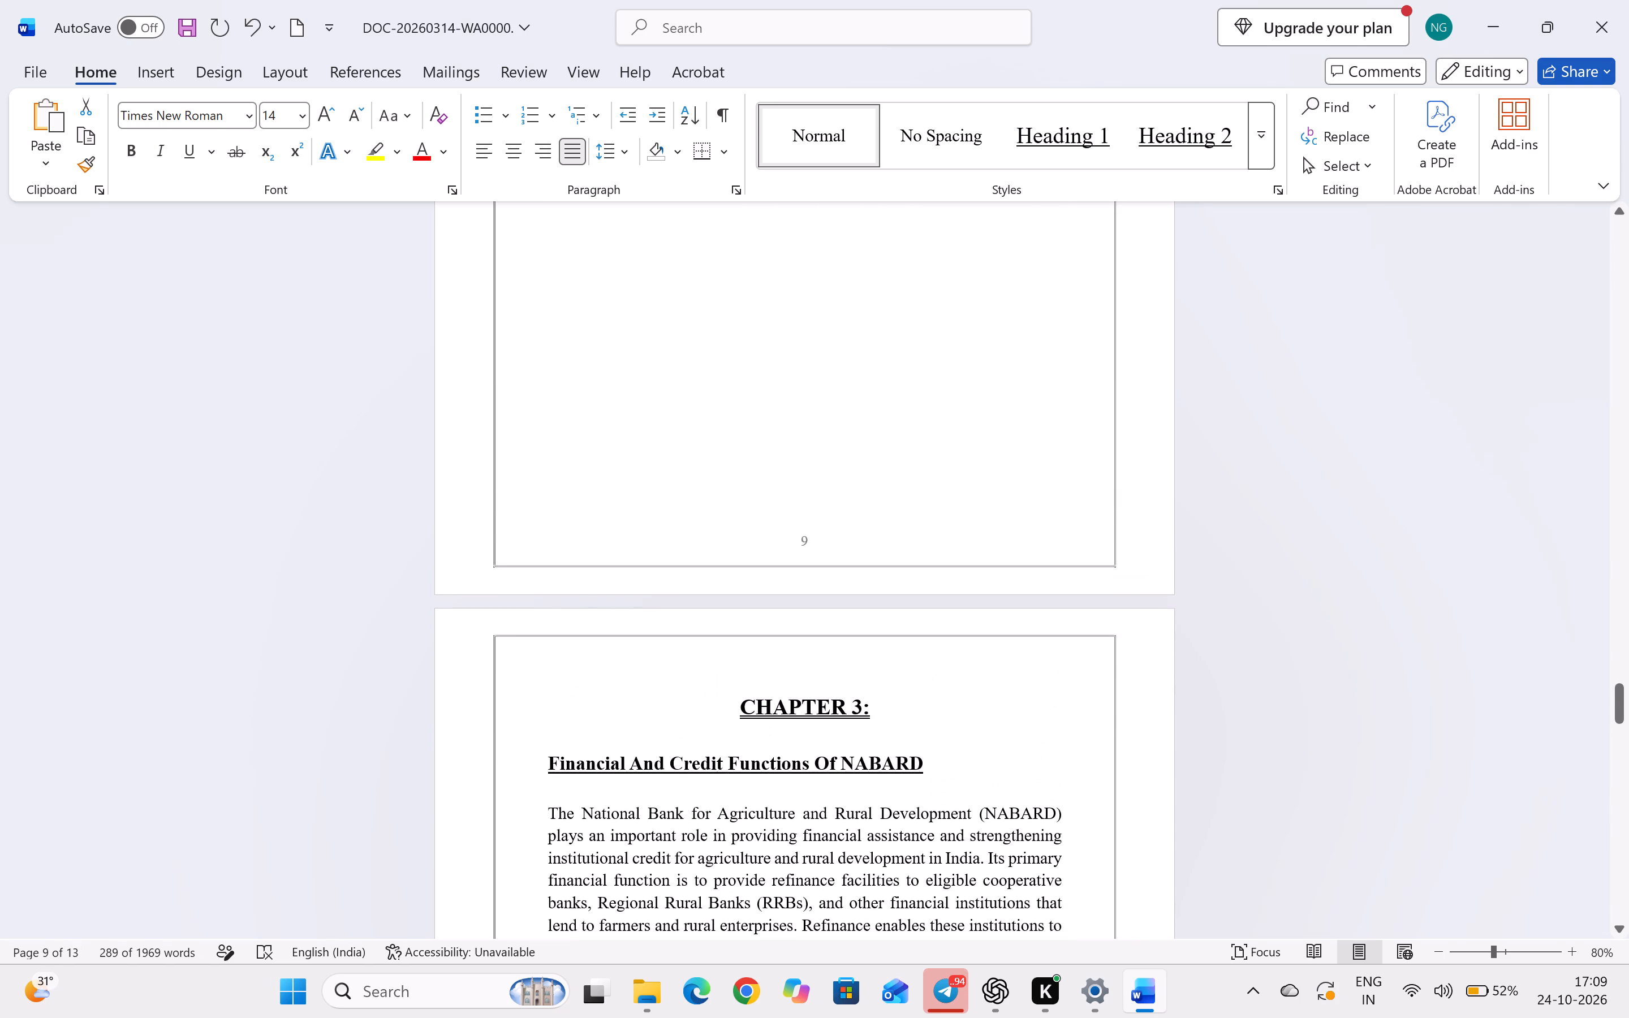
scroll(554, 355, down, 7)
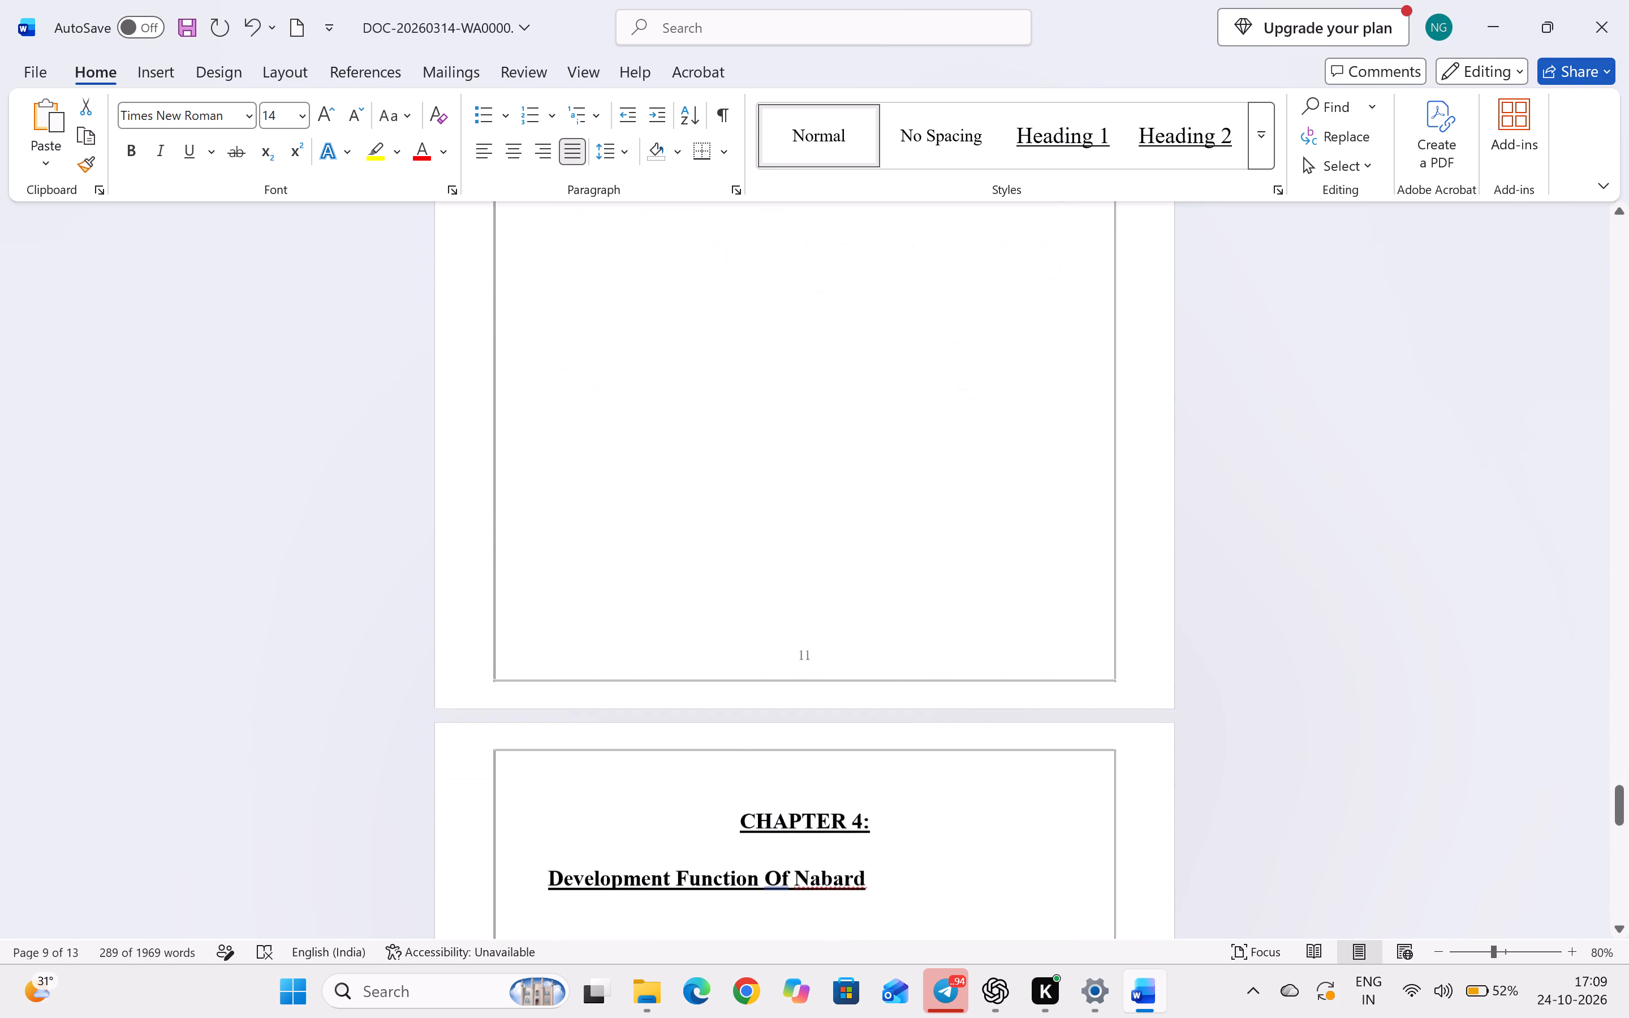
scroll(554, 355, down, 1)
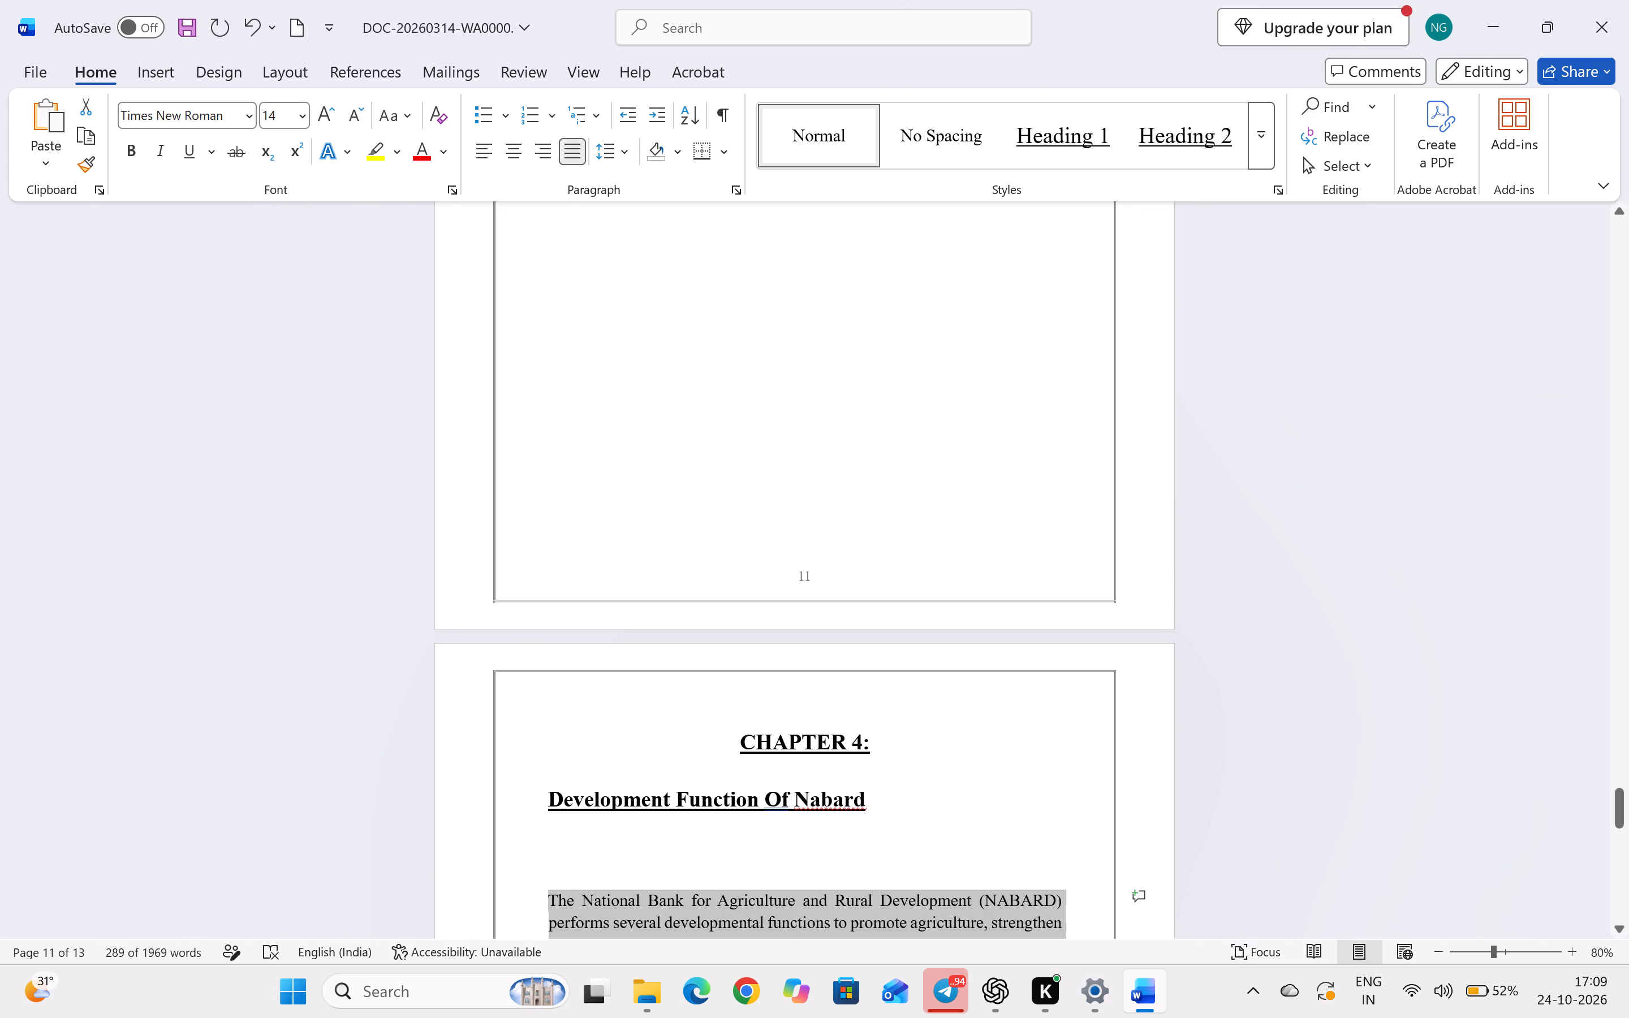
scroll(607, 346, down, 1)
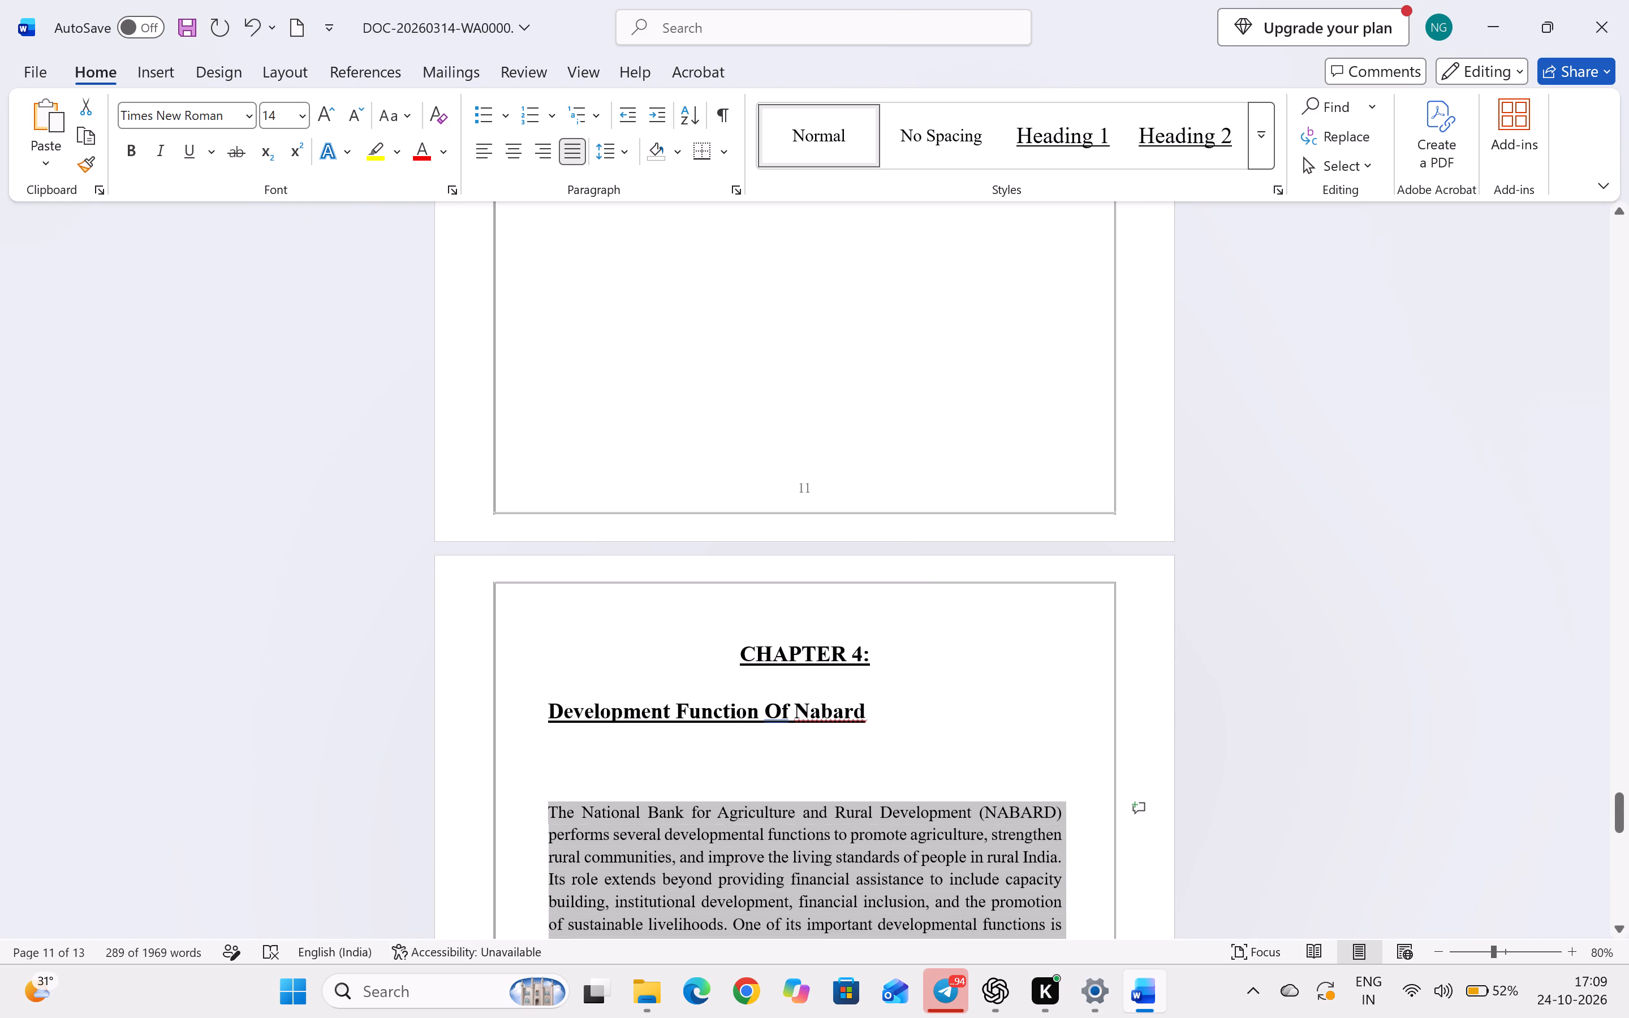
Set the Chapter 4 title line and the blank lines beneath it to font size 16.
drag(868, 712, 558, 777)
click(492, 754)
click(537, 788)
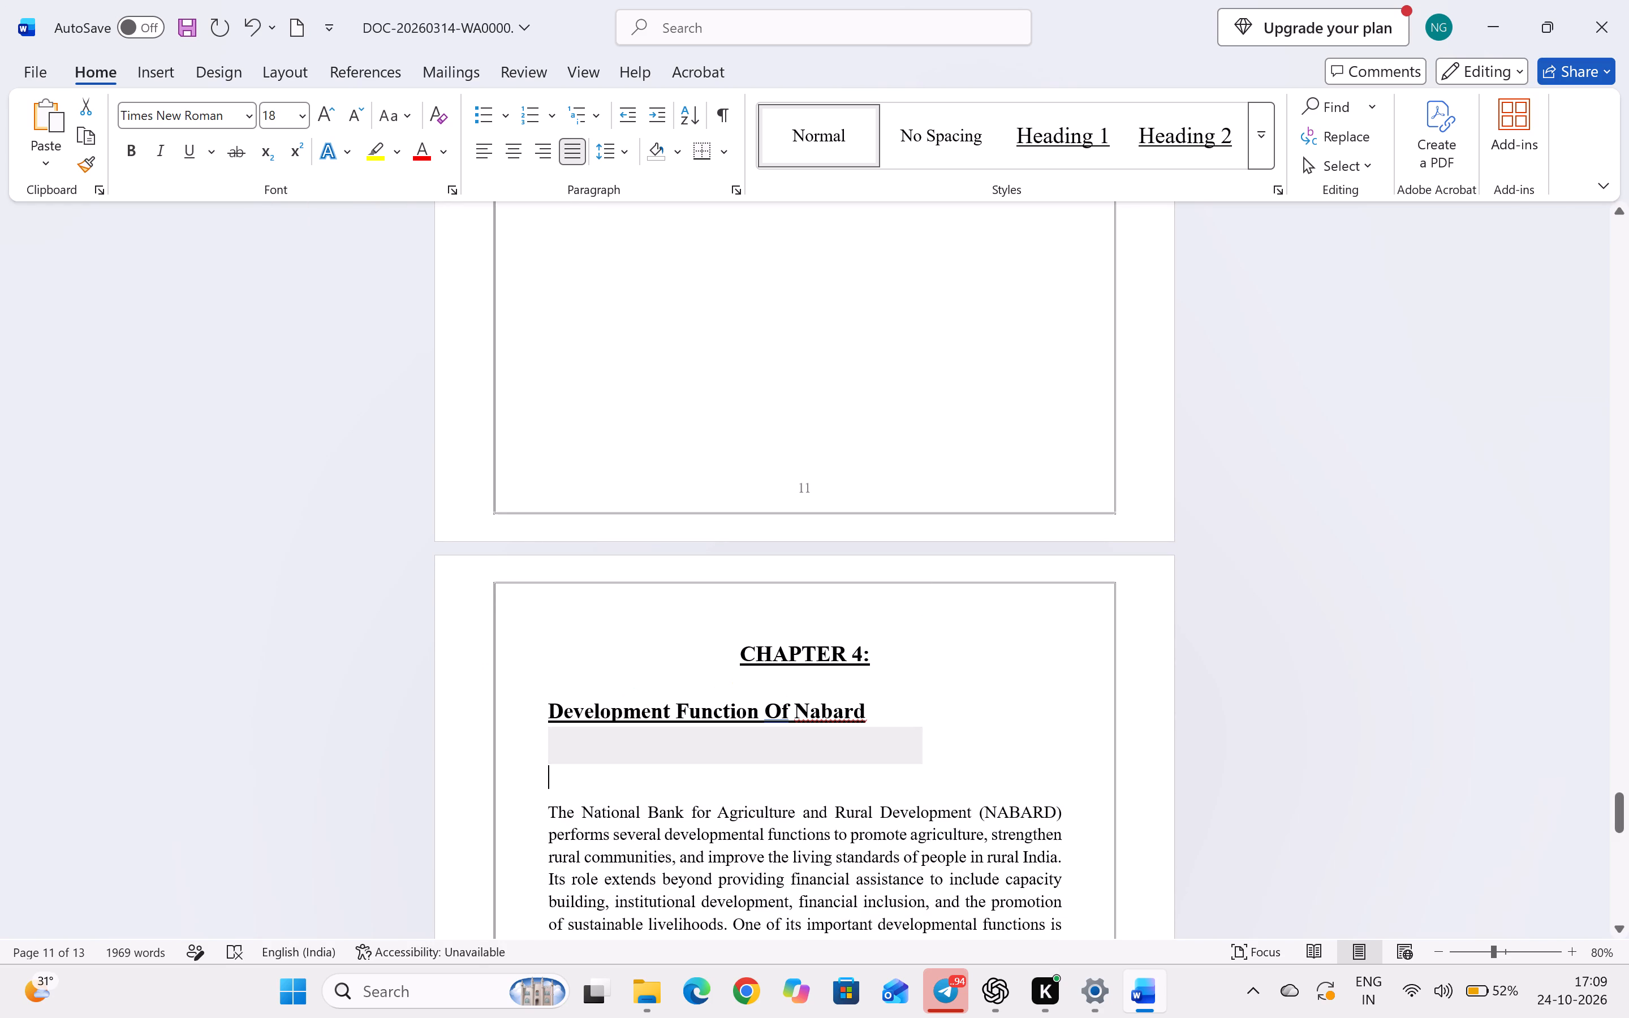
drag(552, 681, 575, 789)
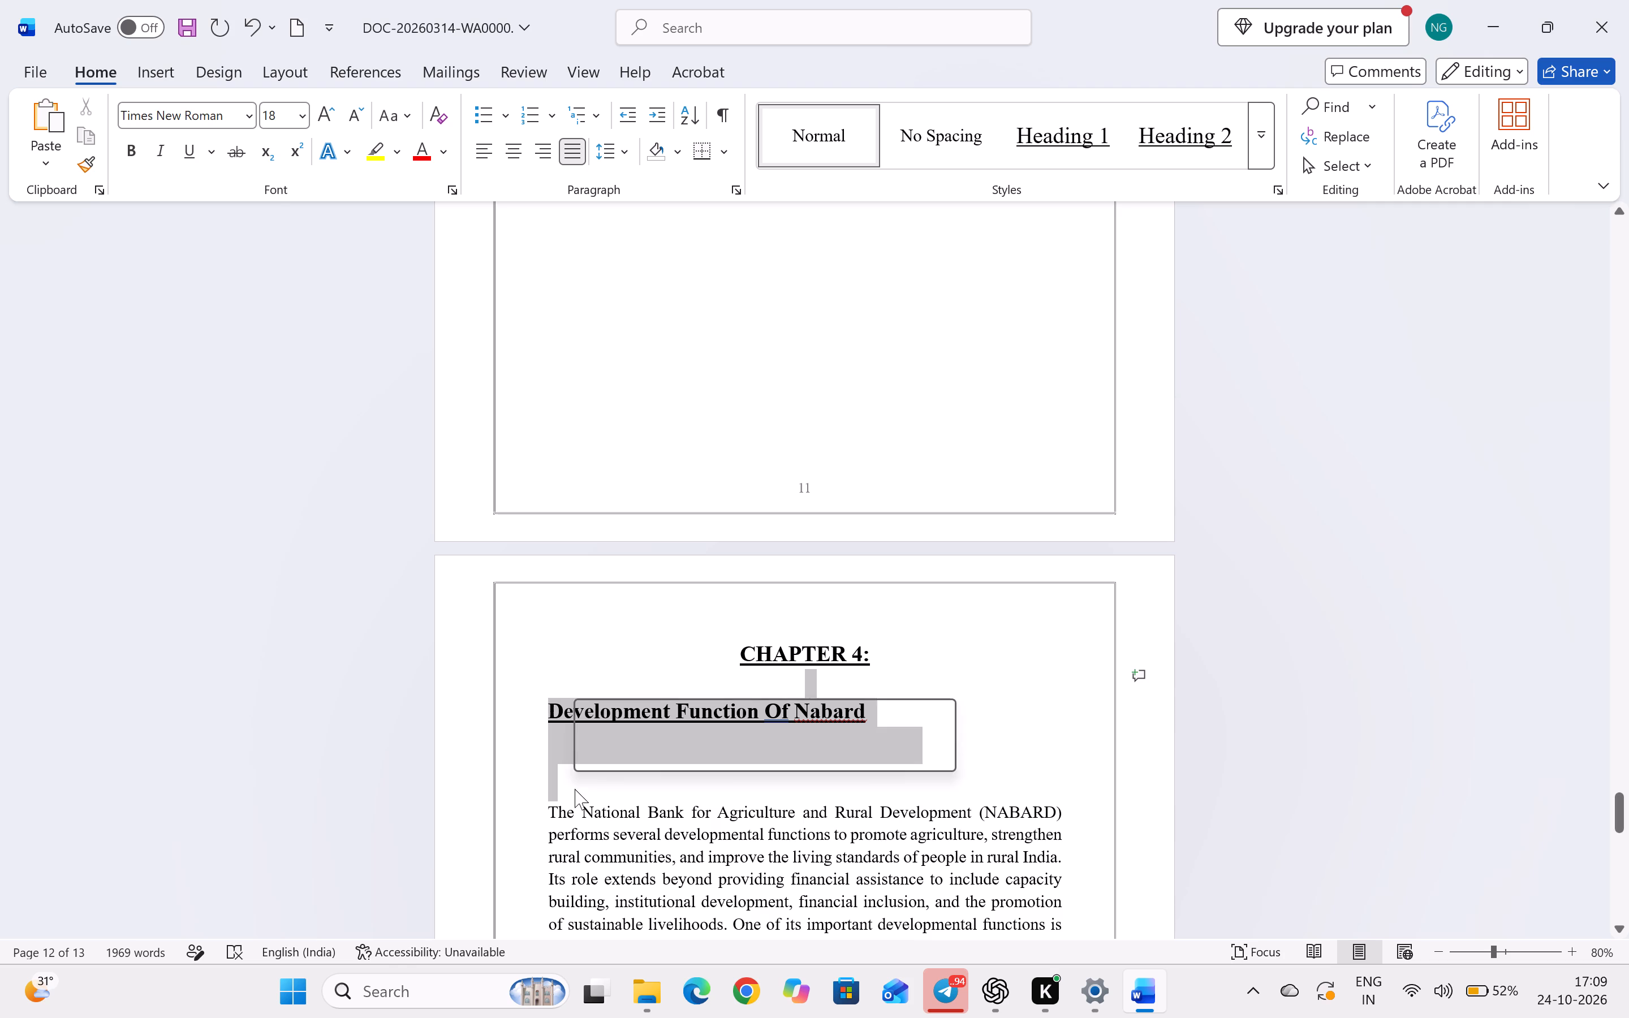
click(348, 122)
click(348, 122)
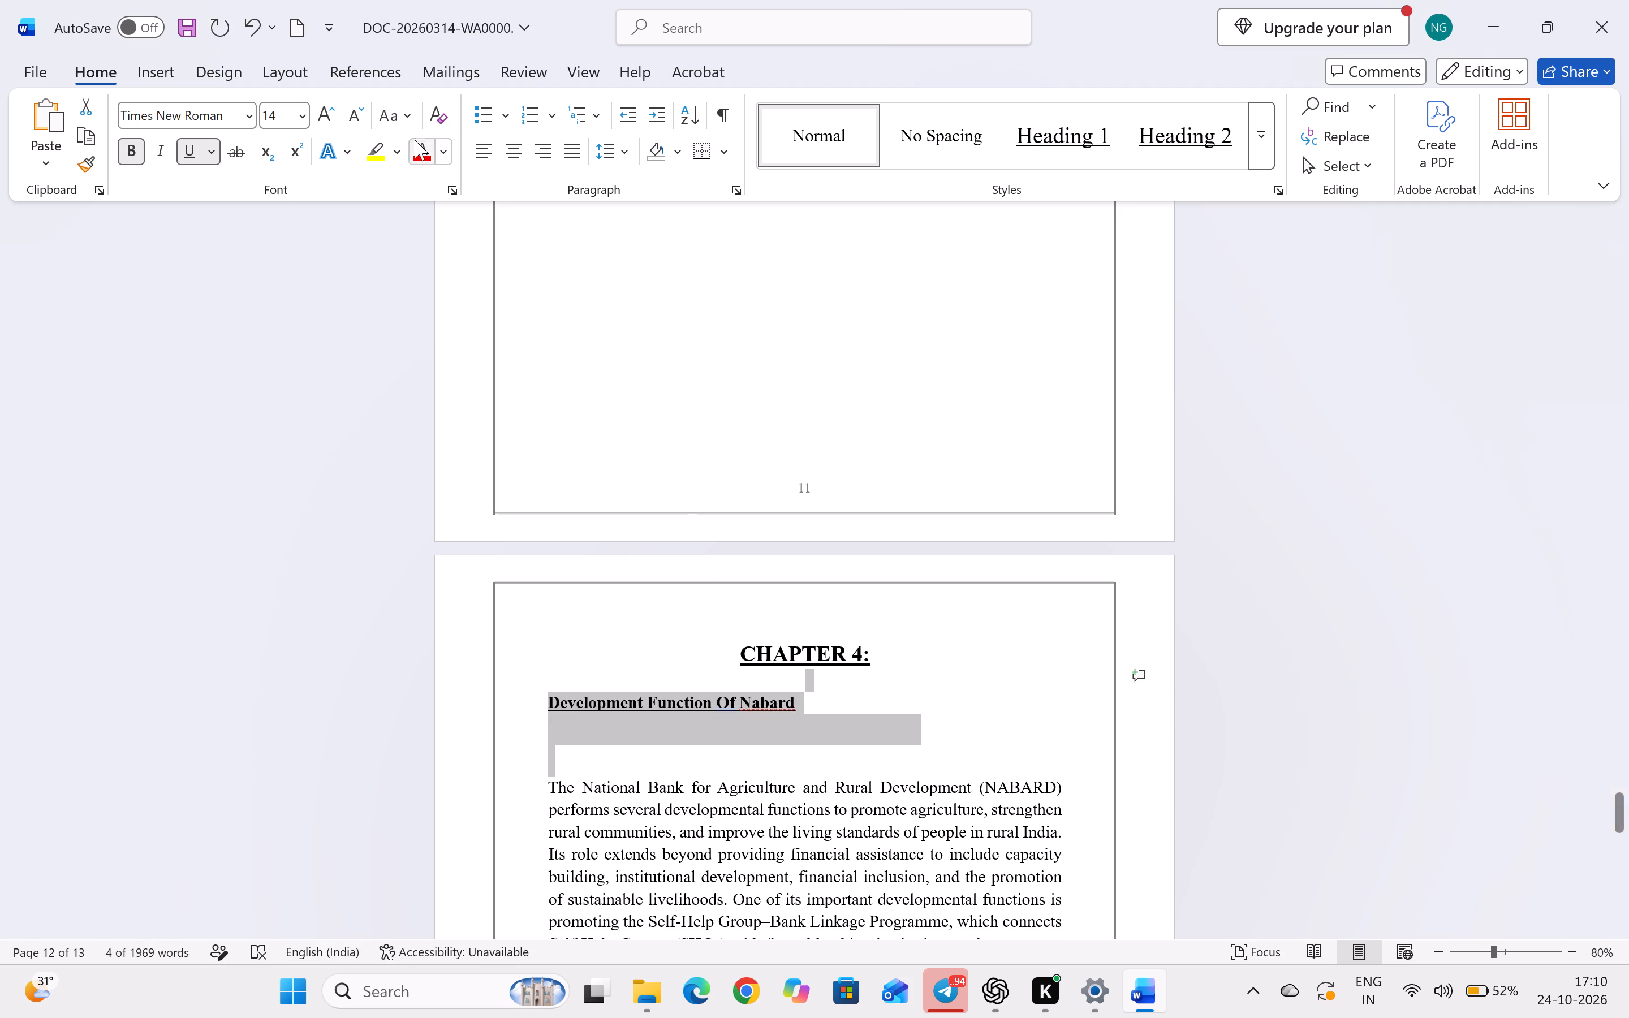
click(330, 120)
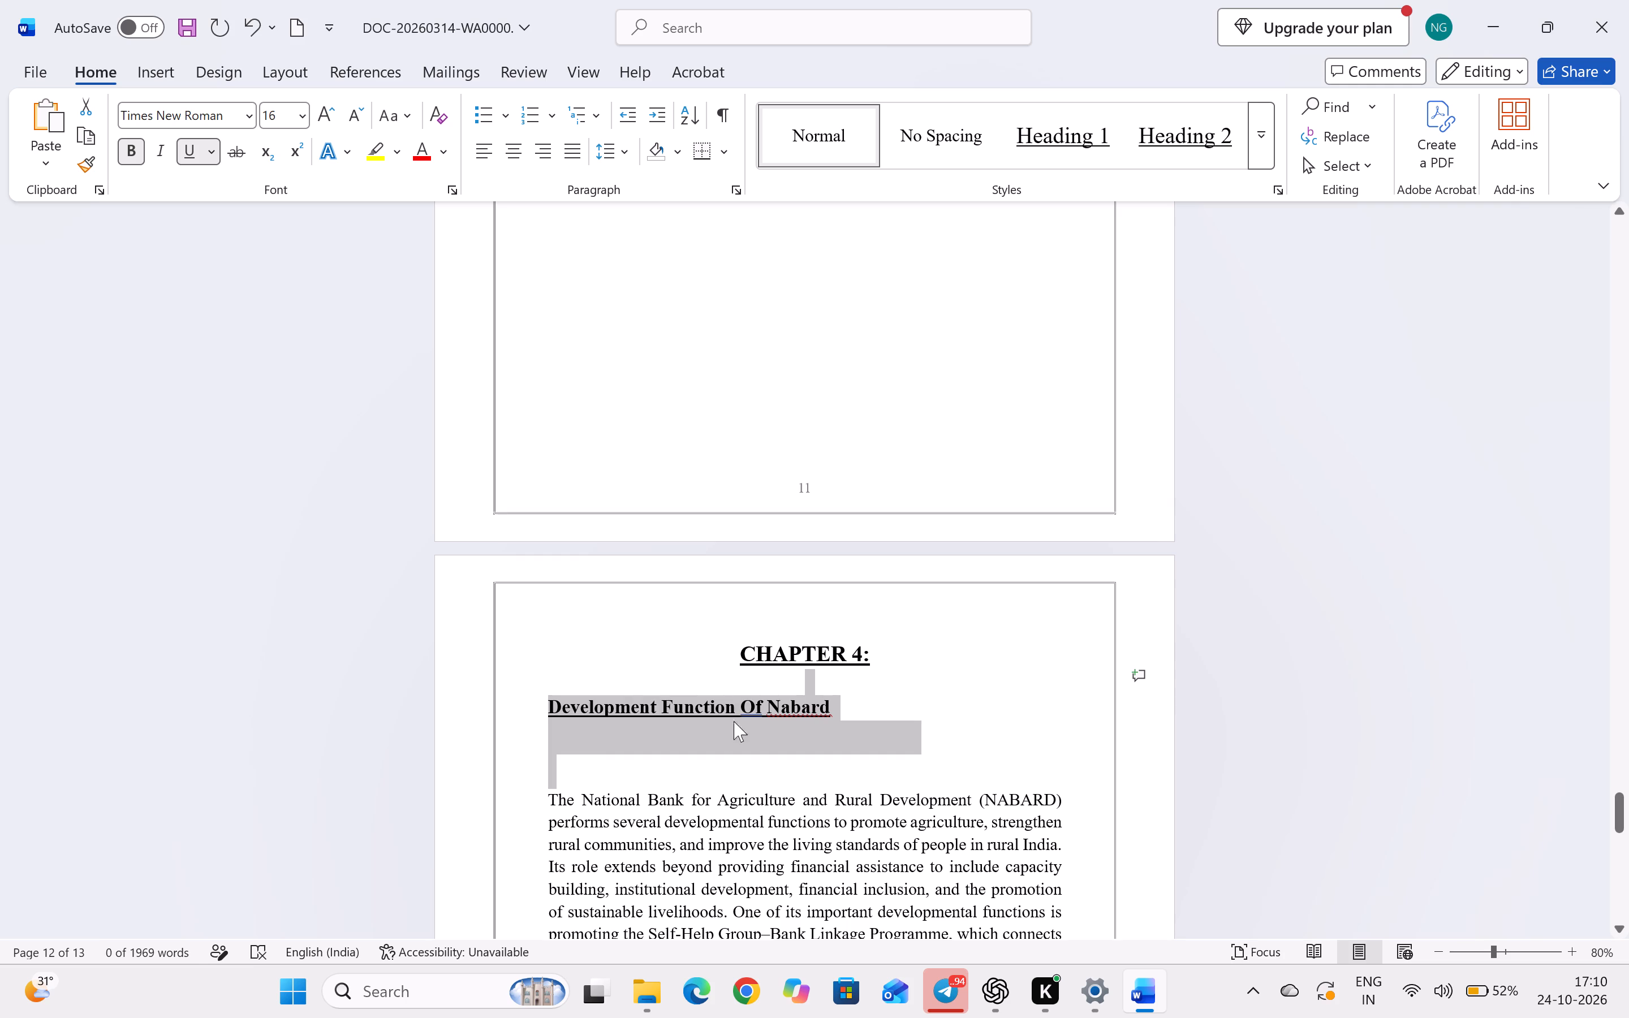
Shrink the two blank lines between the Chapter 4 title and body paragraph to font size 8.
click(730, 731)
drag(779, 724, 685, 770)
double_click(355, 109)
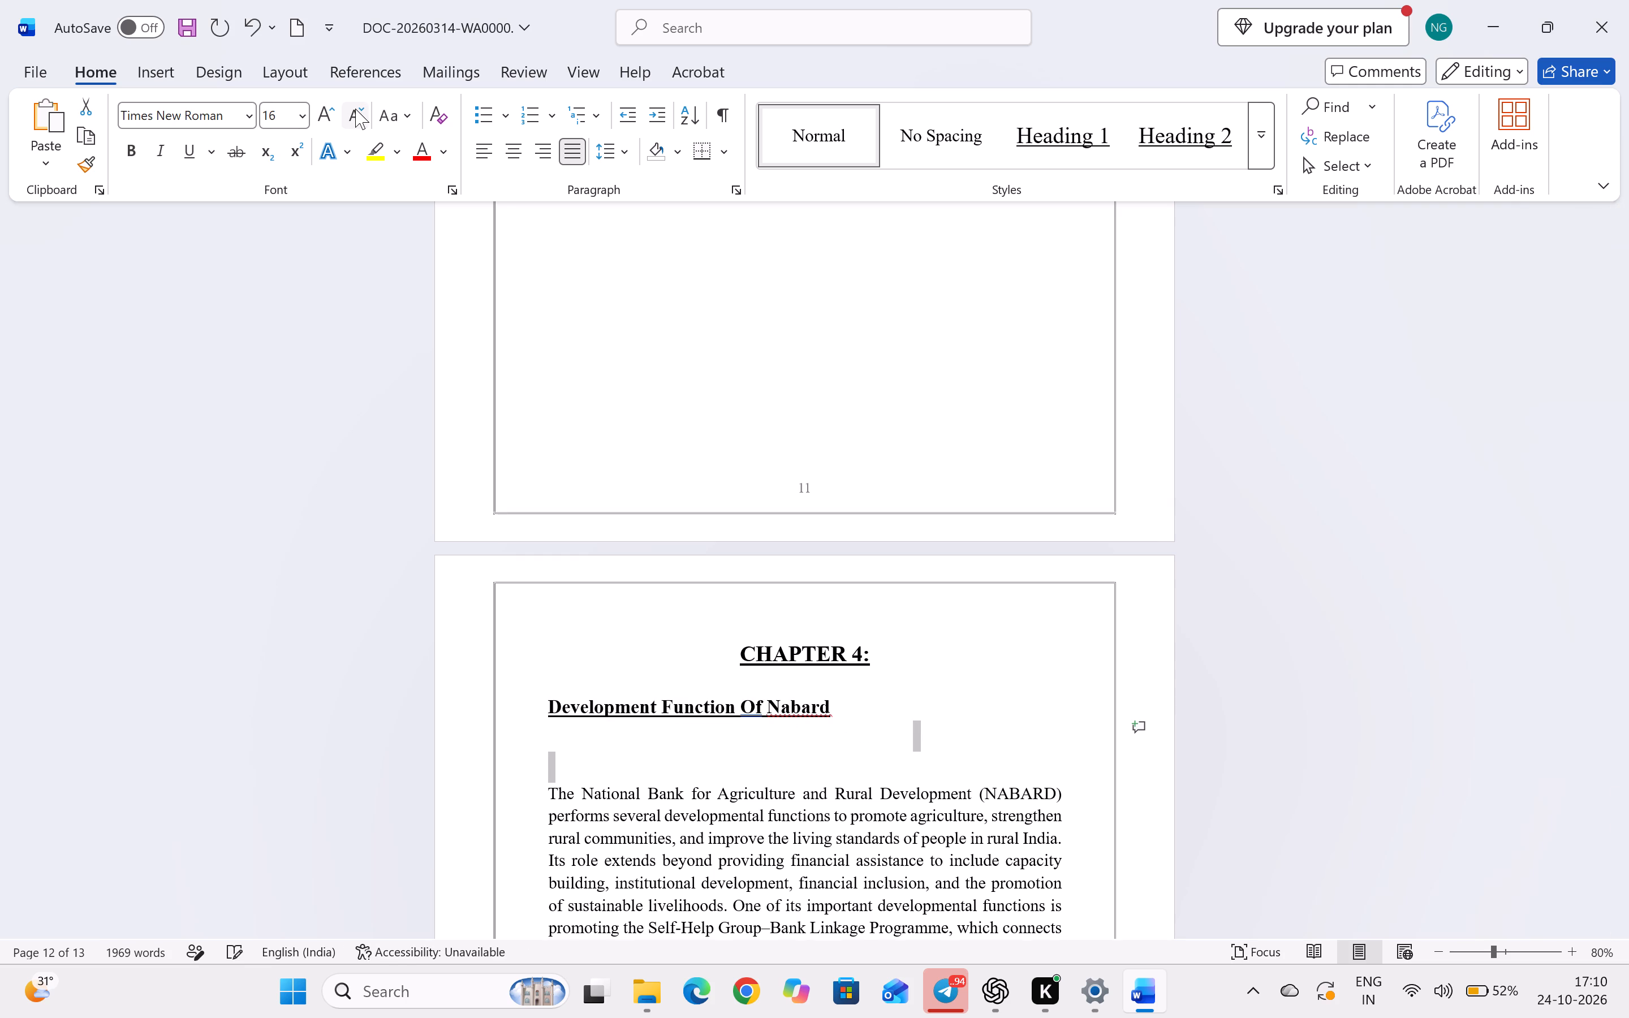
triple_click(355, 109)
click(355, 109)
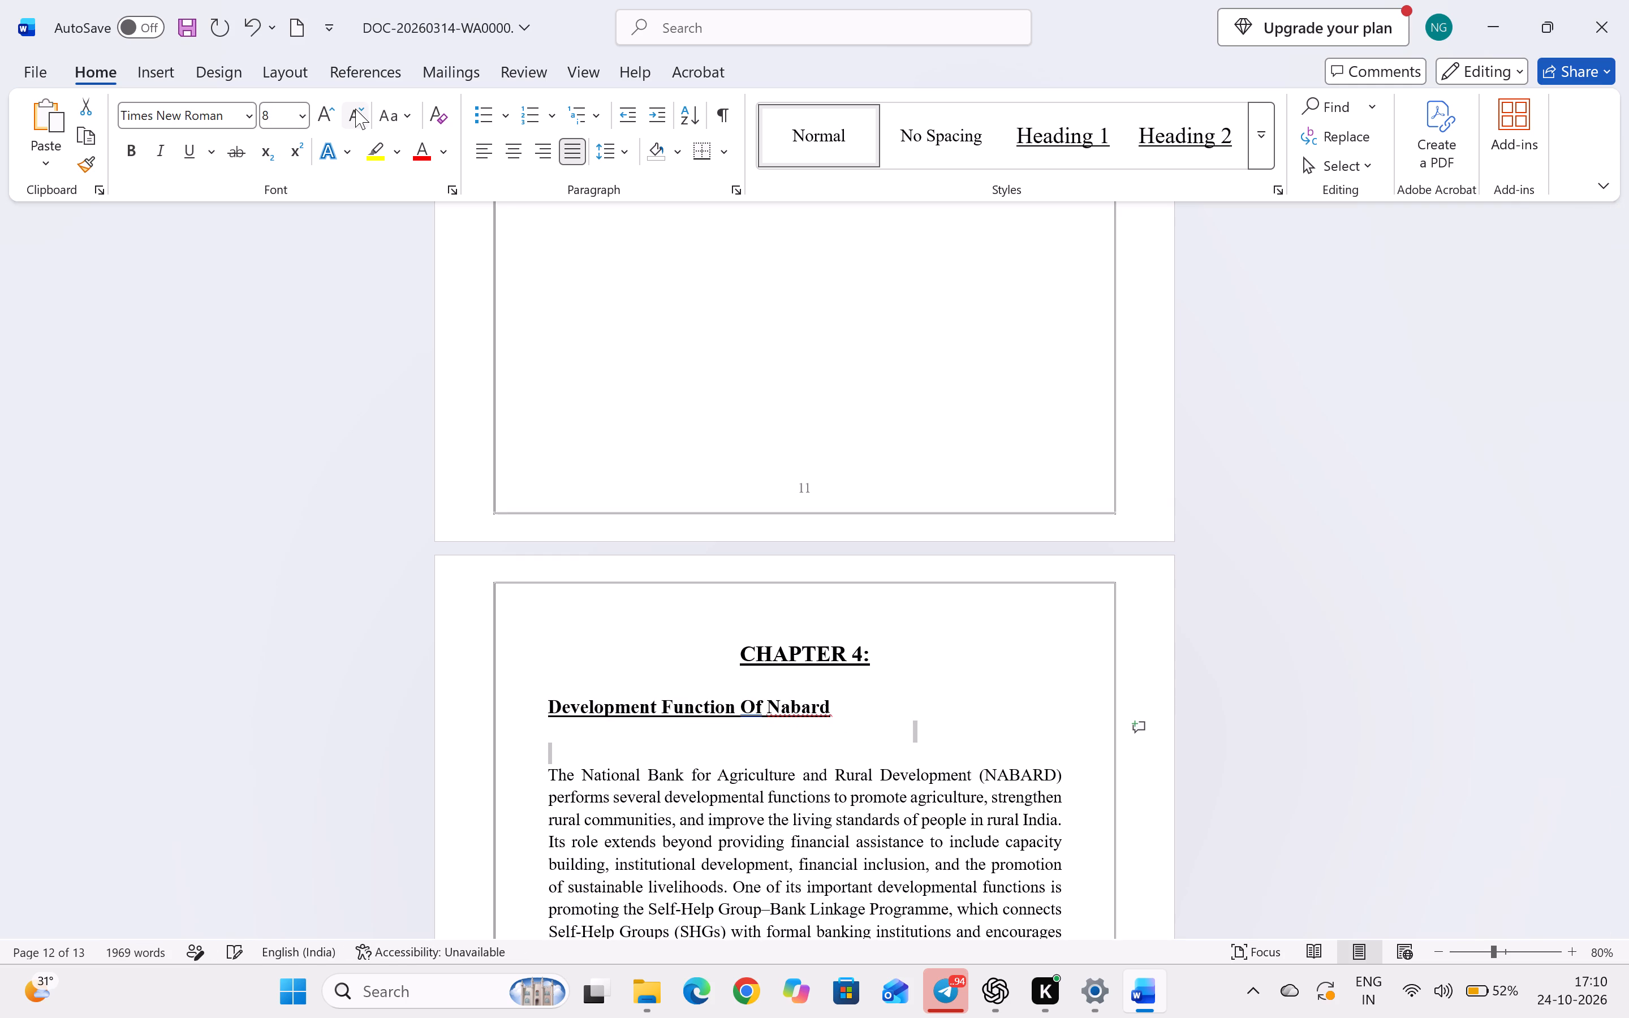
click(623, 403)
Review how the Chapter 4 text runs across pages 12 and 13.
scroll(623, 403, down, 6)
scroll(623, 403, up, 1)
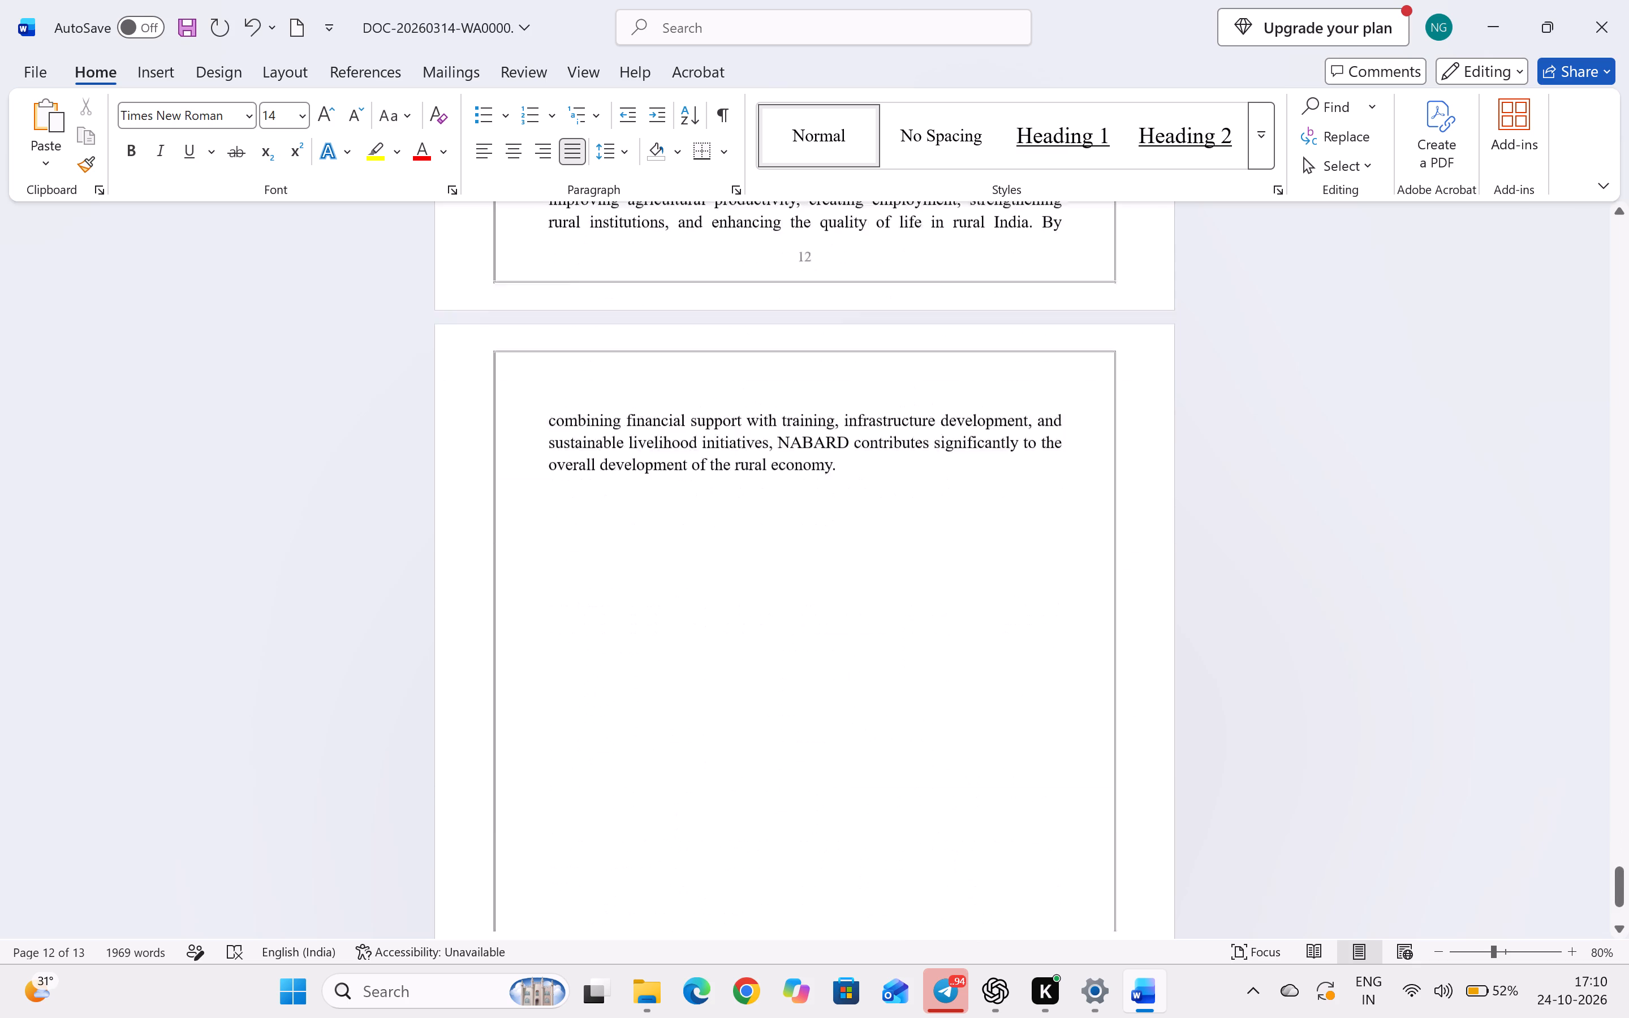
scroll(623, 403, up, 1)
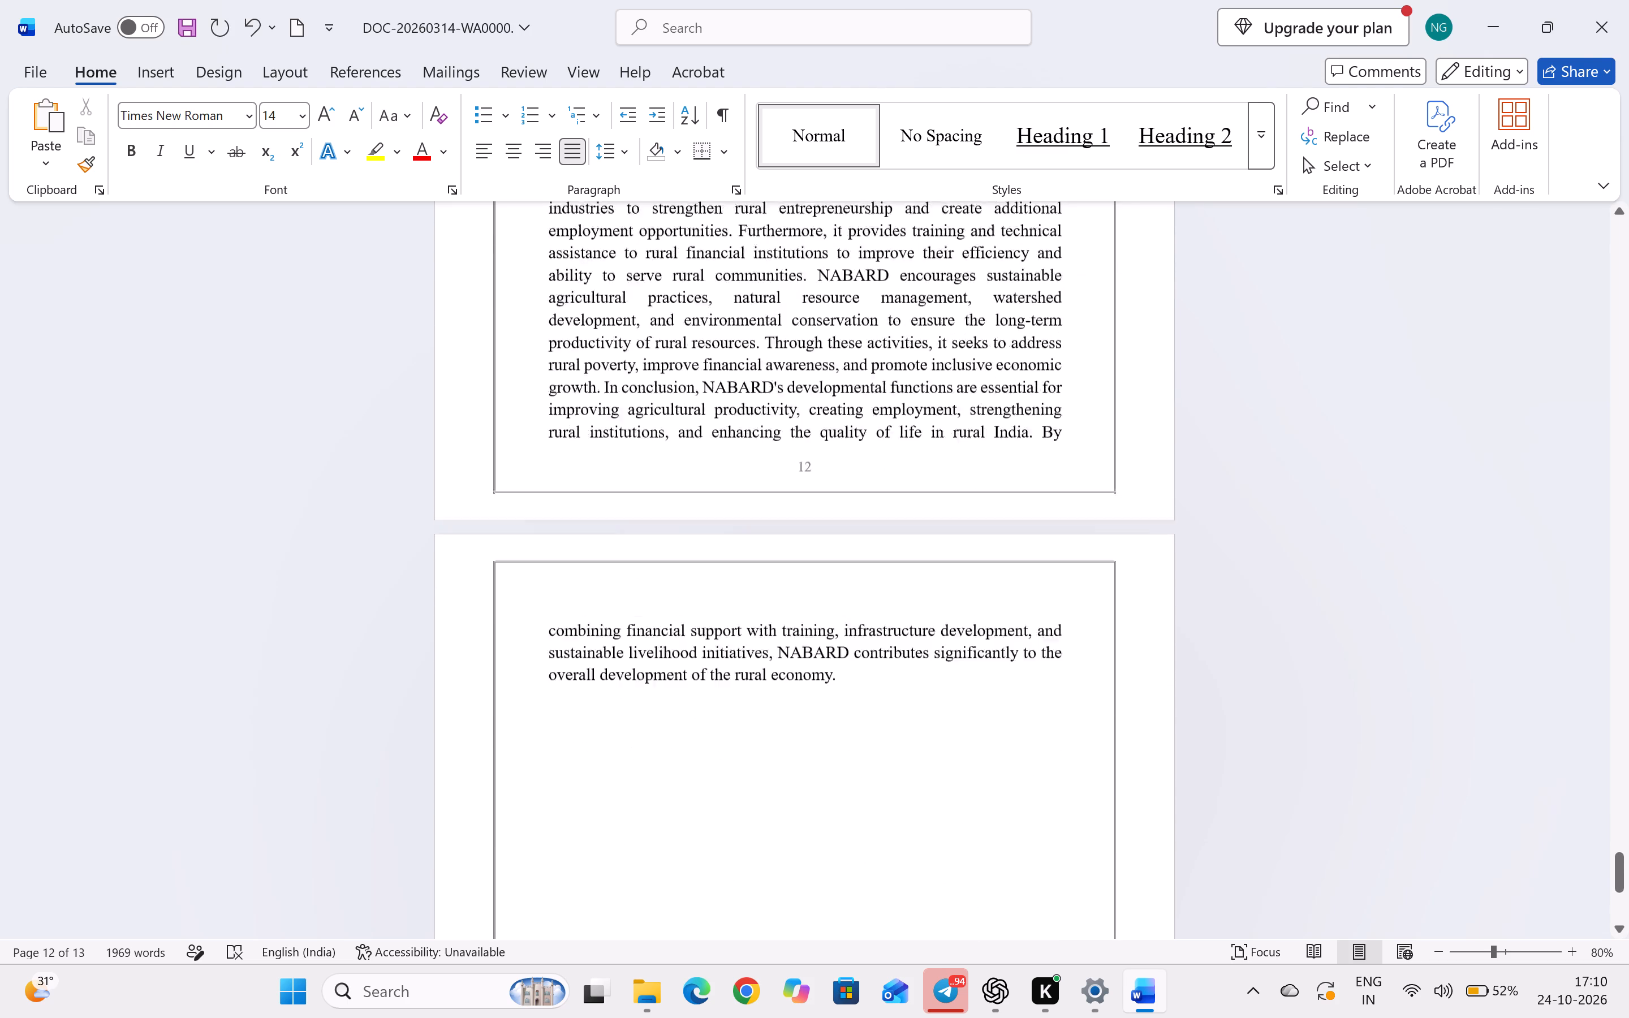
scroll(839, 792, up, 7)
scroll(839, 792, down, 20)
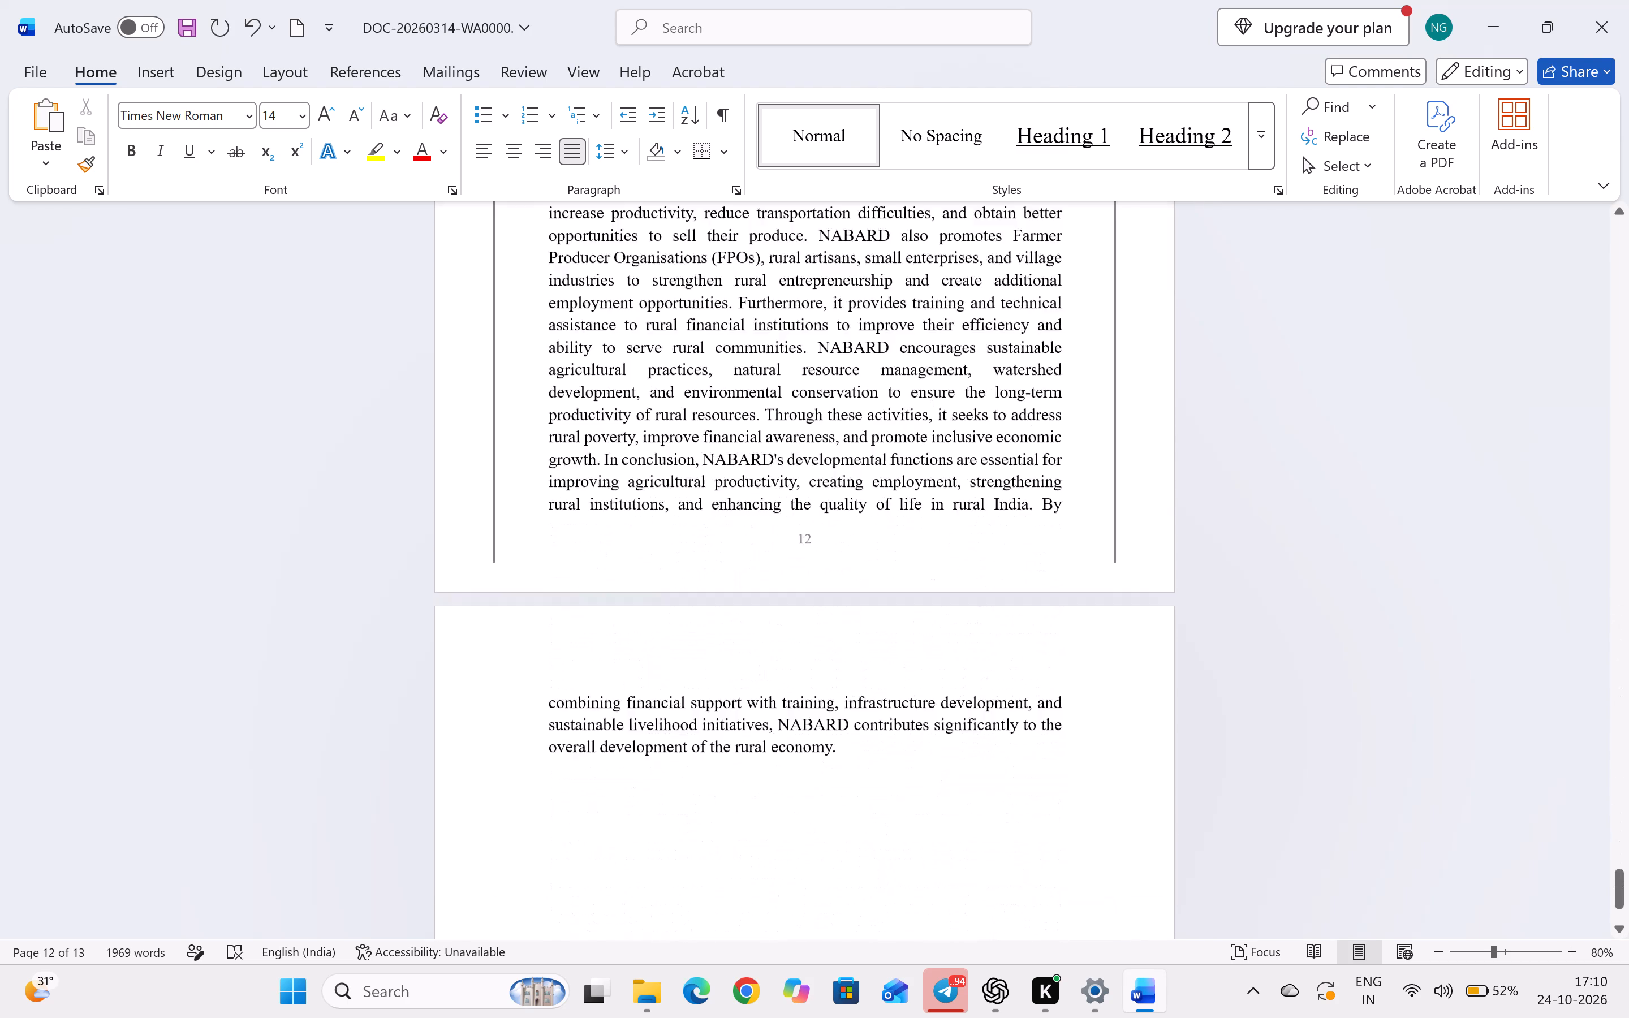
scroll(839, 792, down, 3)
scroll(839, 792, up, 4)
scroll(841, 788, down, 2)
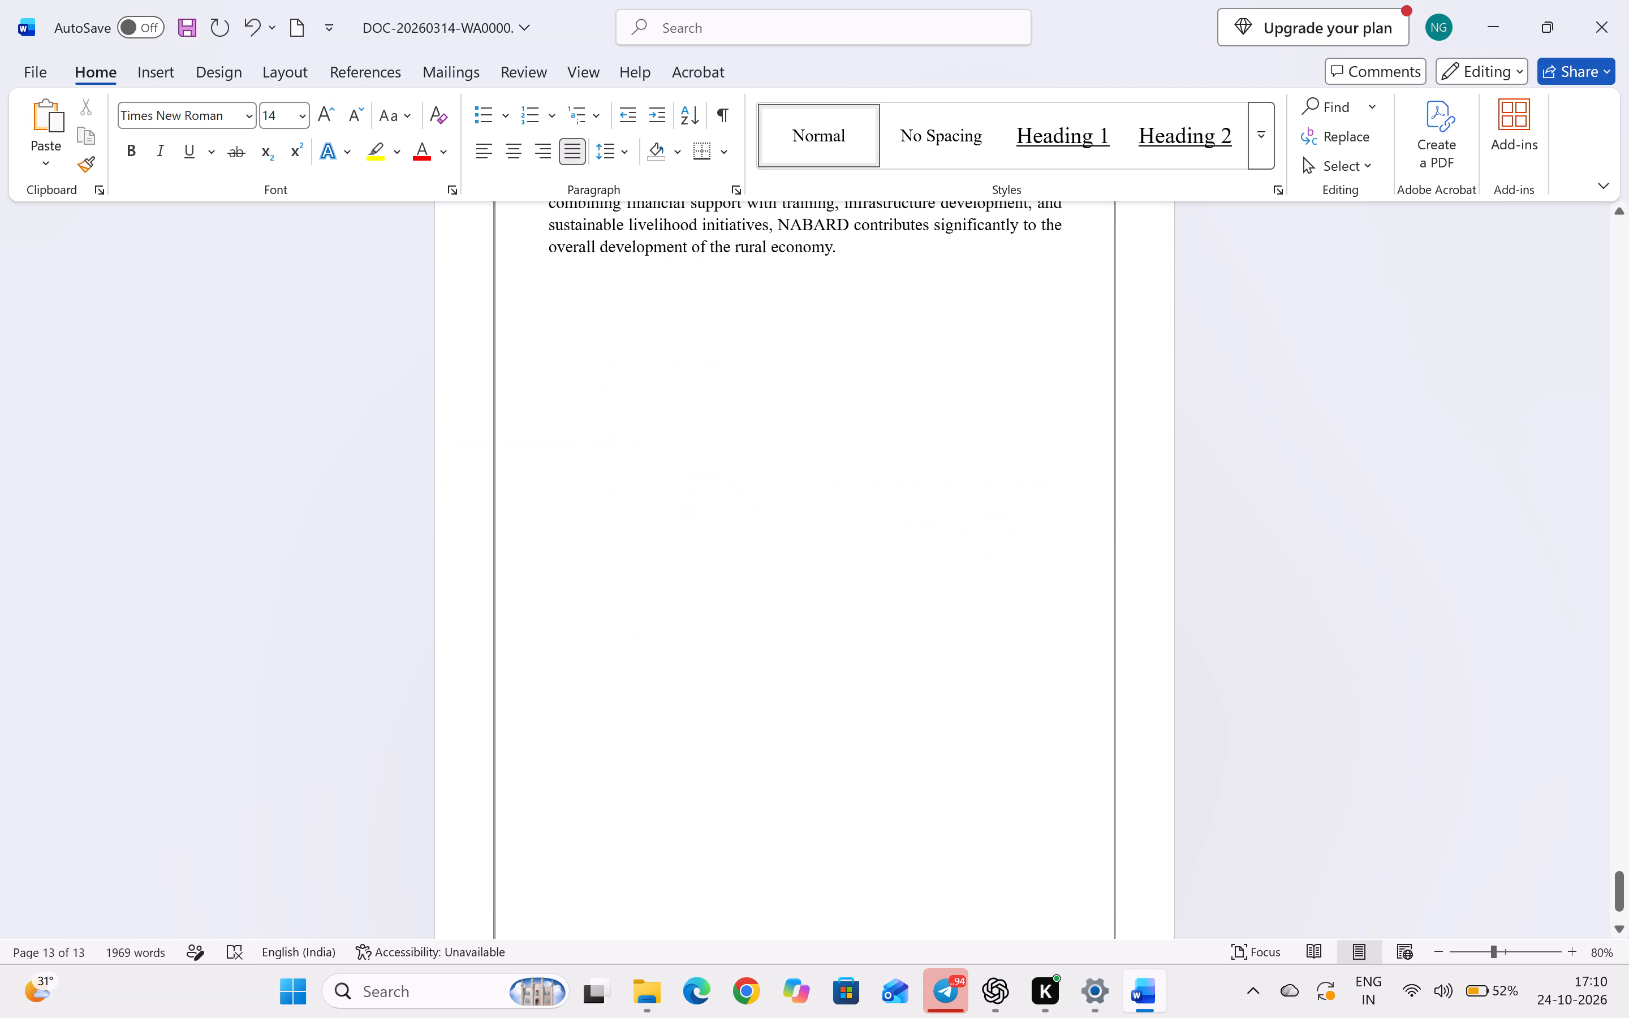
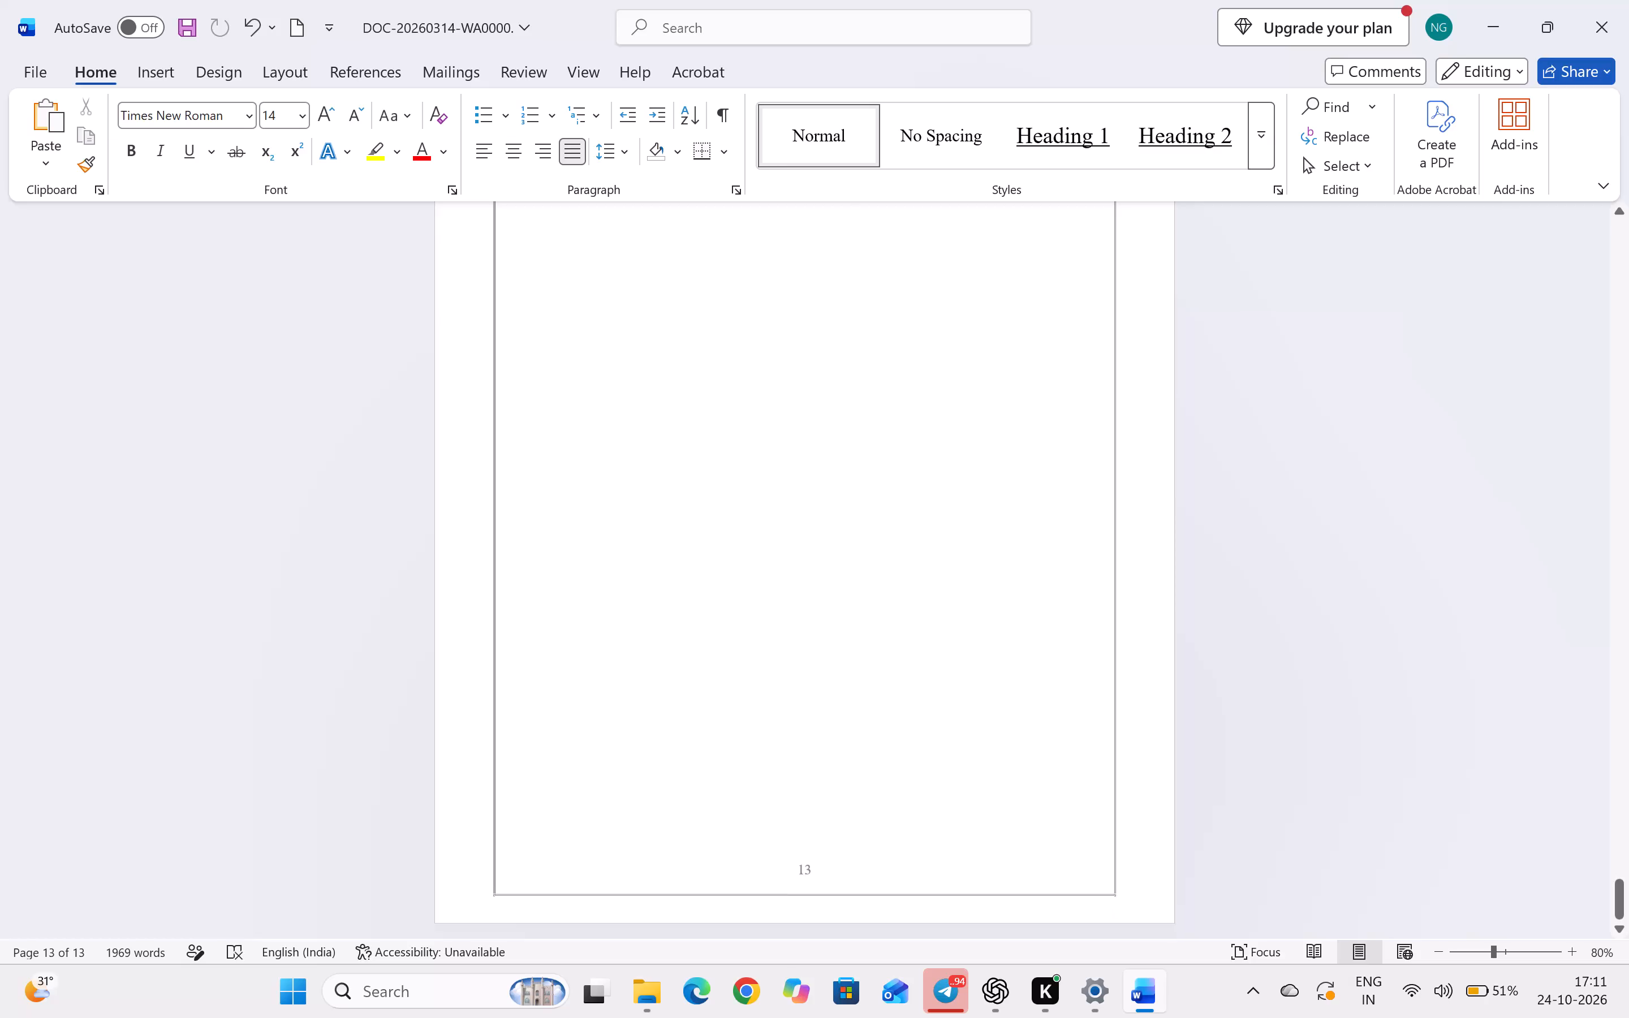
Review the overall page layout of Chapter 4 from its heading on page 12 to the end of its text.
scroll(841, 788, down, 6)
scroll(841, 788, up, 5)
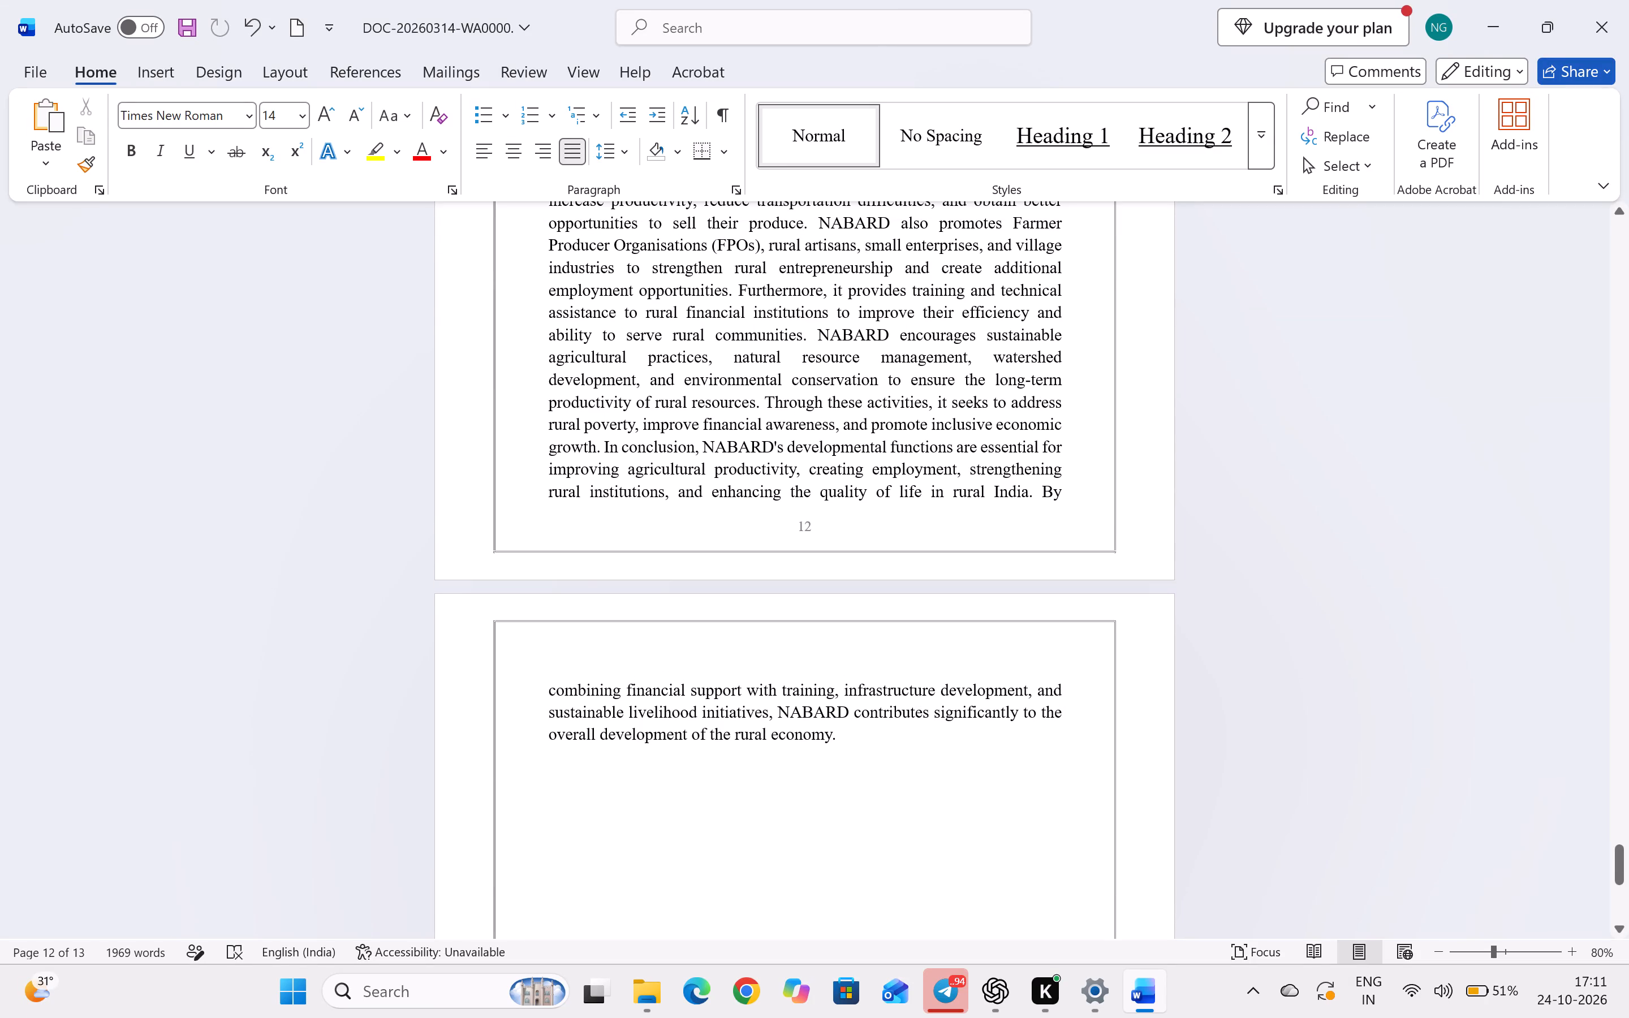
scroll(841, 788, up, 4)
ctrl+scroll(841, 788, down, 1)
ctrl+scroll(841, 788, up, 1)
ctrl+scroll(841, 788, down, 1)
ctrl+scroll(841, 788, up, 1)
ctrl+scroll(841, 788, down, 1)
ctrl+scroll(841, 788, up, 1)
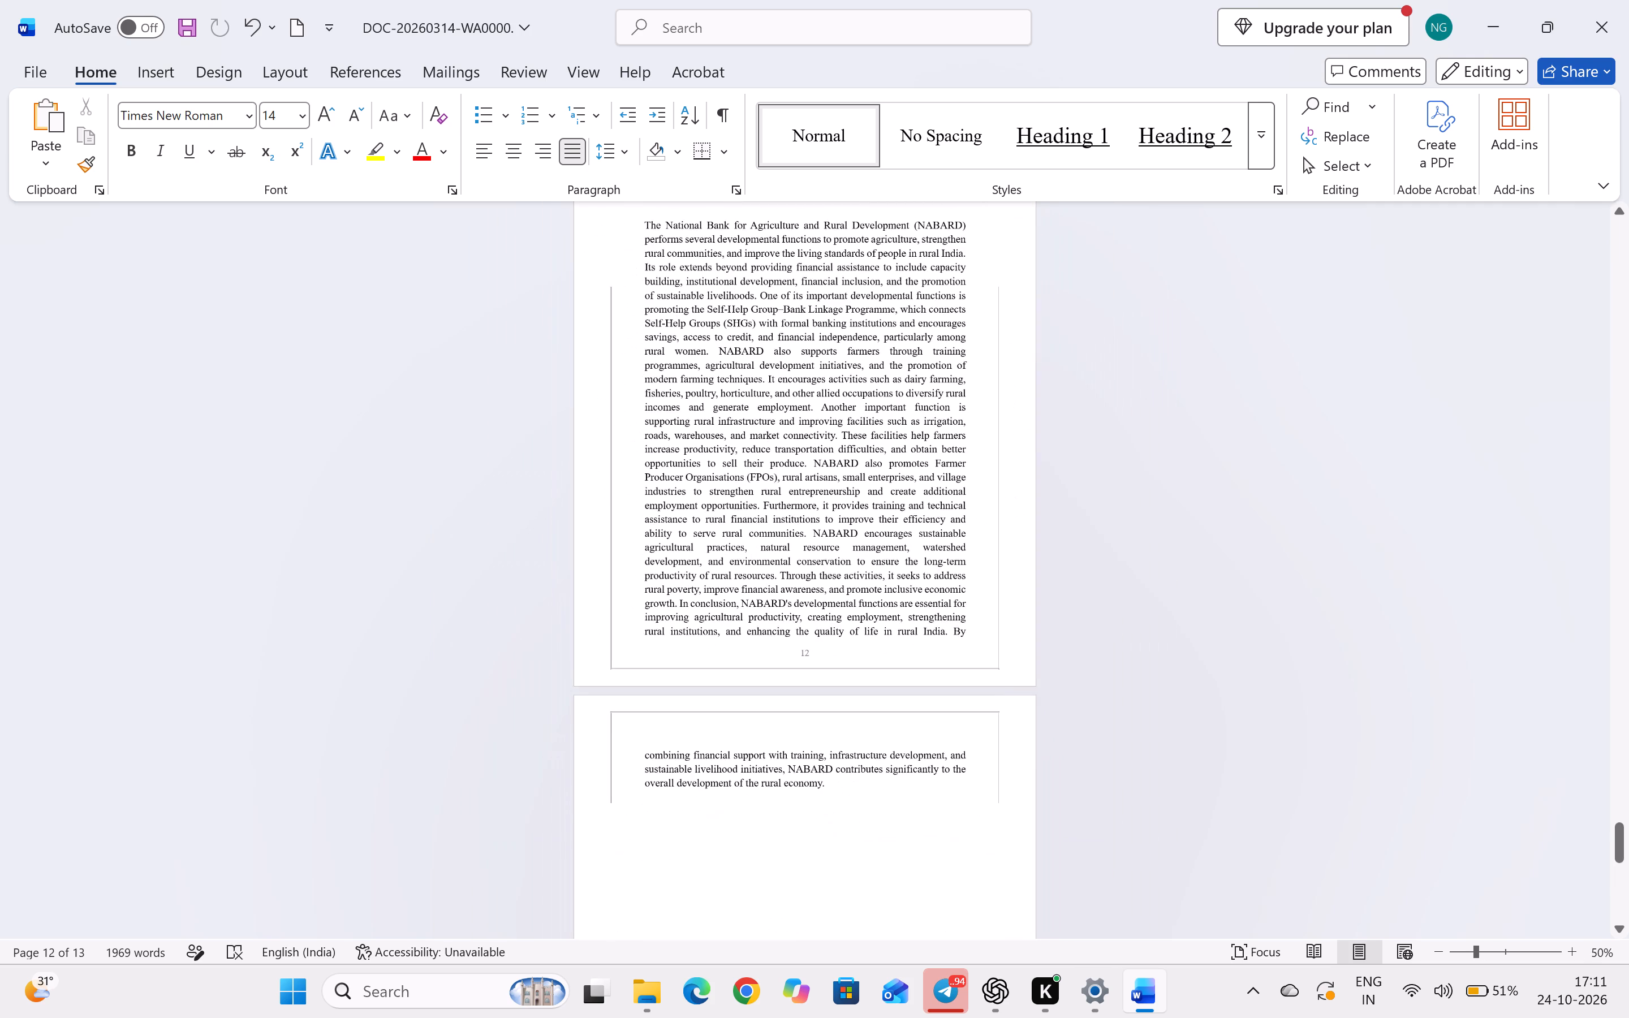
scroll(841, 788, up, 2)
scroll(841, 788, down, 4)
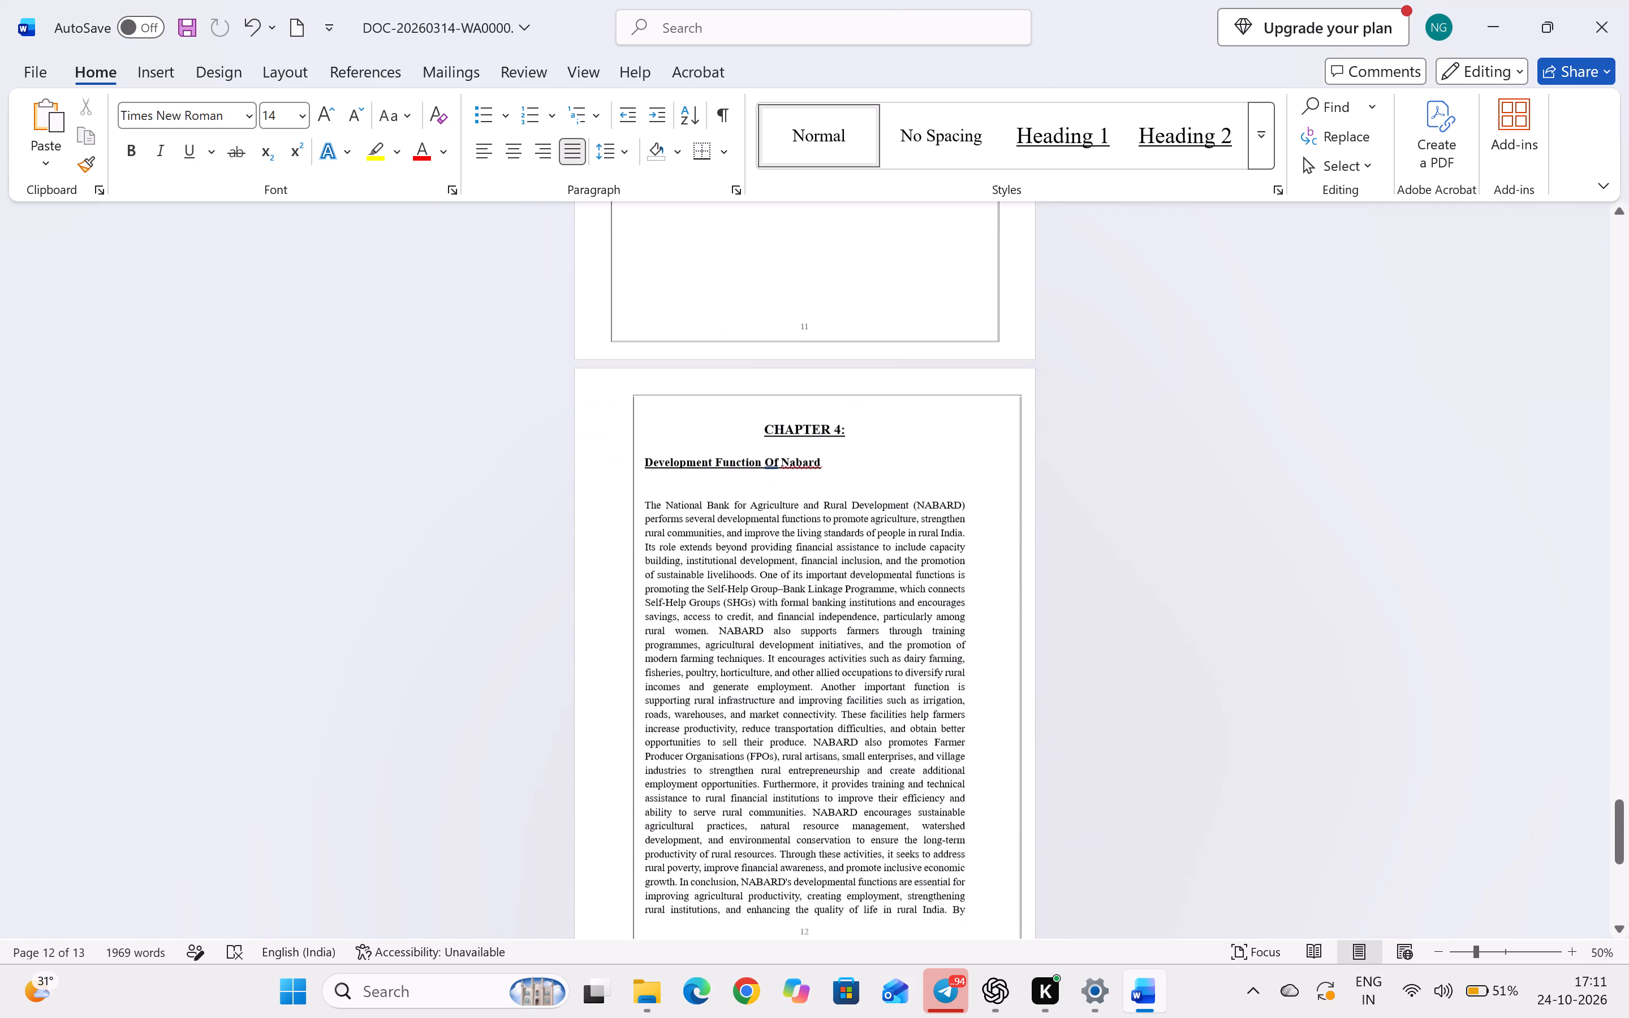
scroll(841, 788, down, 6)
Insert blank lines after the end of the Chapter 4 text until a new page 14 begins.
click(807, 696)
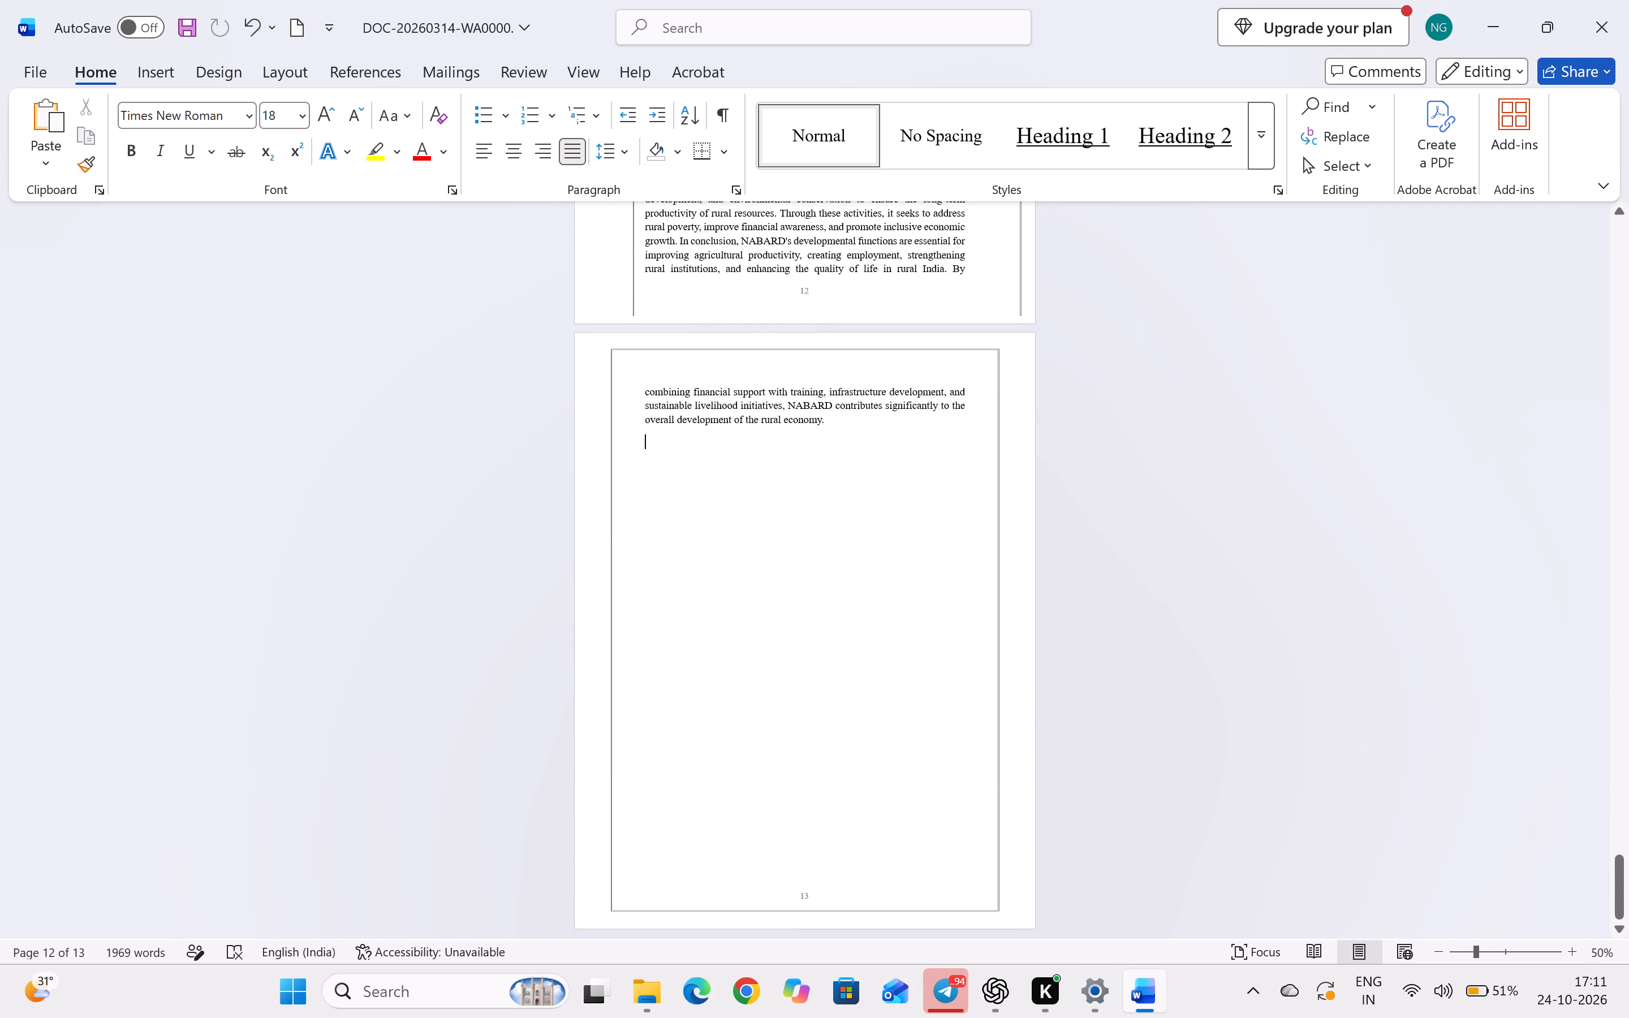
key(Return)
key(Return)
key(Return)
key(Return)
key(Return)
key(Return)
key(Return)
key(Return)
key(Return)
key(Return)
key(Return)
key(Return)
key(Return)
key(Return)
key(Return)
key(Return)
key(Return)
key(Return)
key(Return)
key(Return)
key(Return)
key(Return)
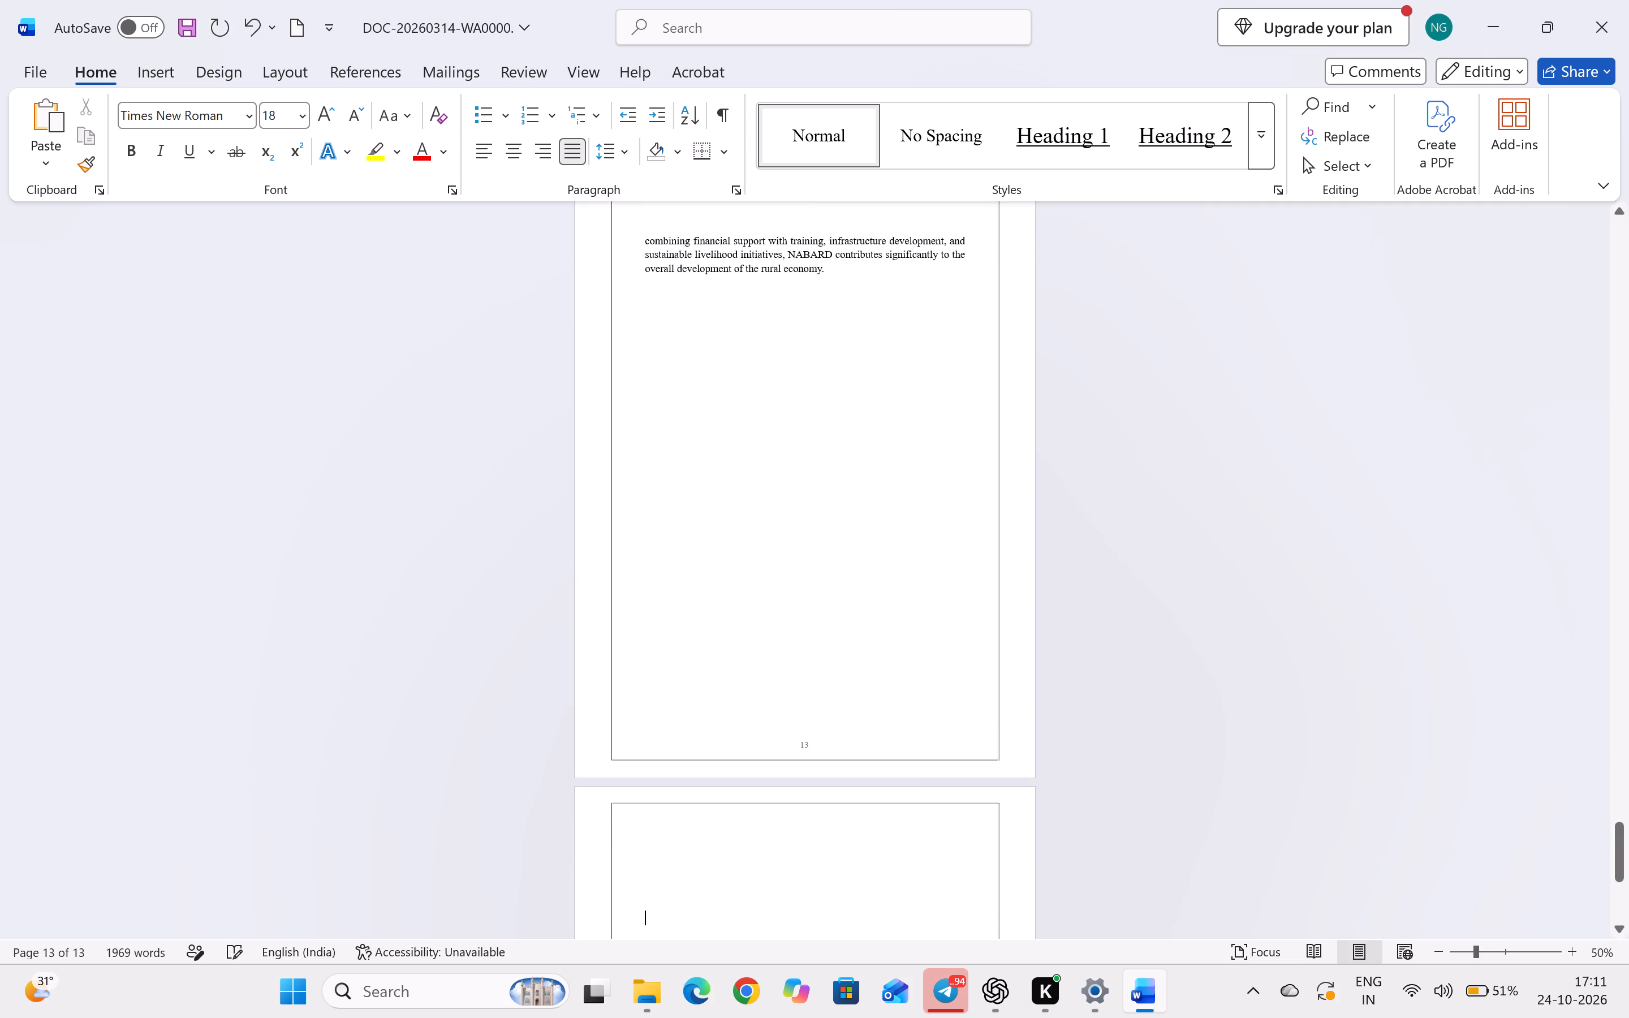
key(backslash)
Examine the Chapter 4 heading, the line beneath it and the title line for alignment, font size and style.
scroll(945, 319, up, 3)
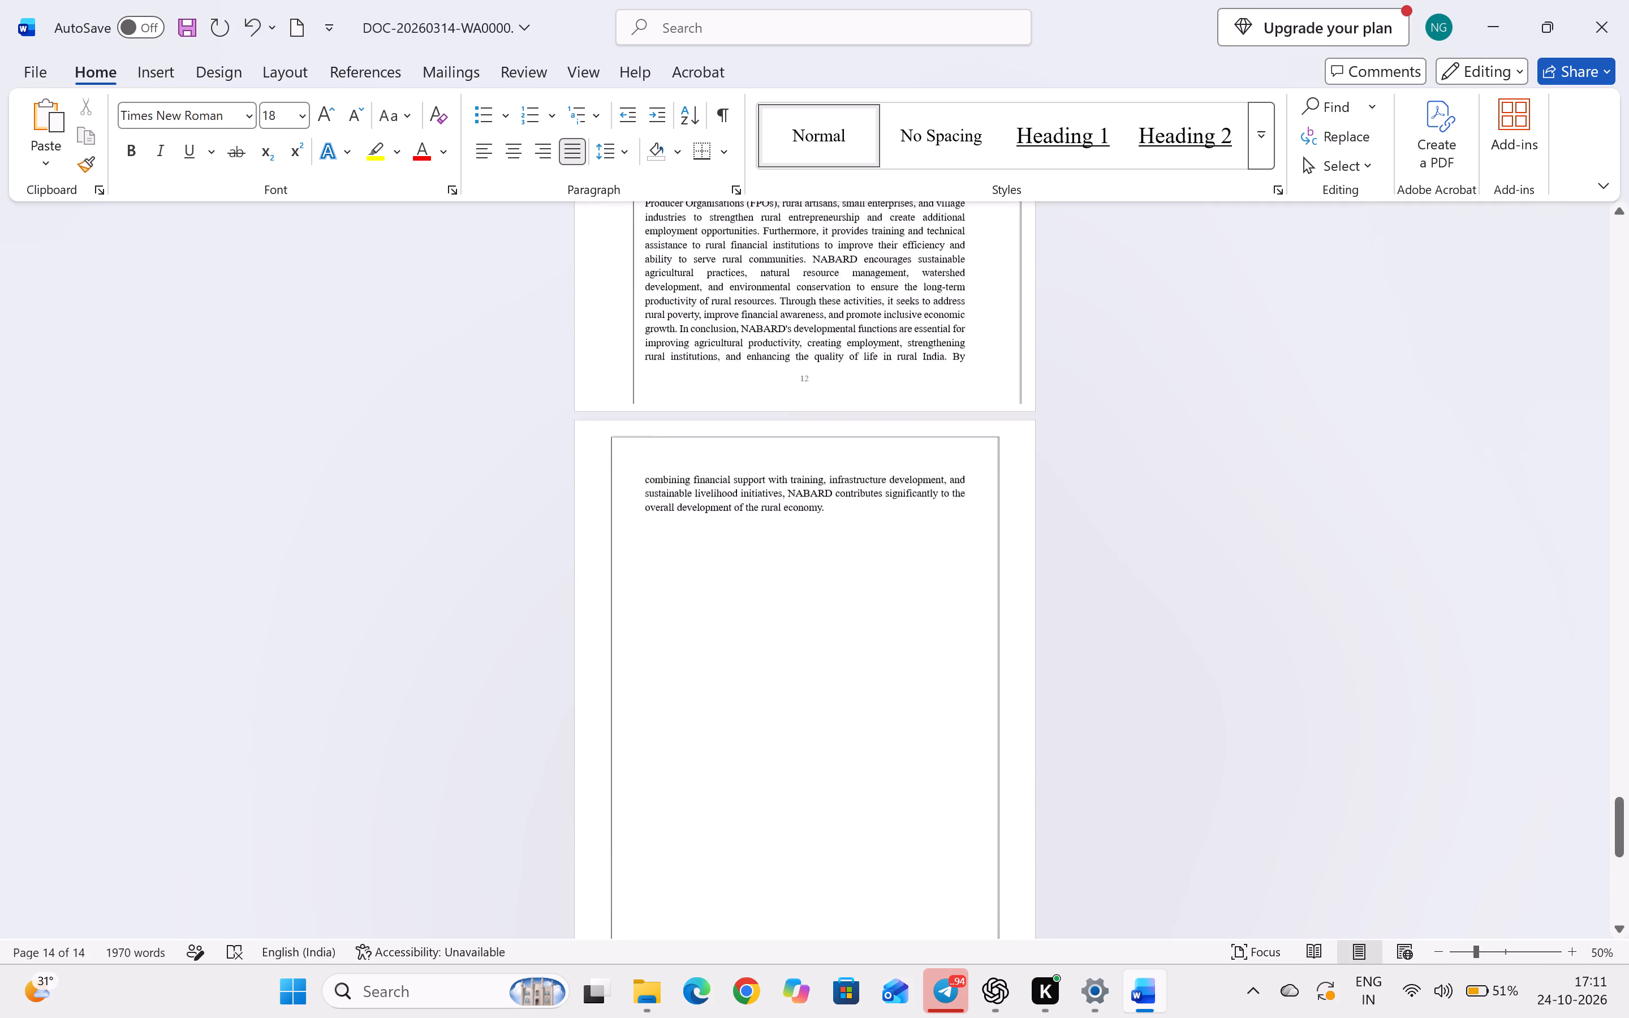
scroll(945, 319, up, 9)
click(667, 836)
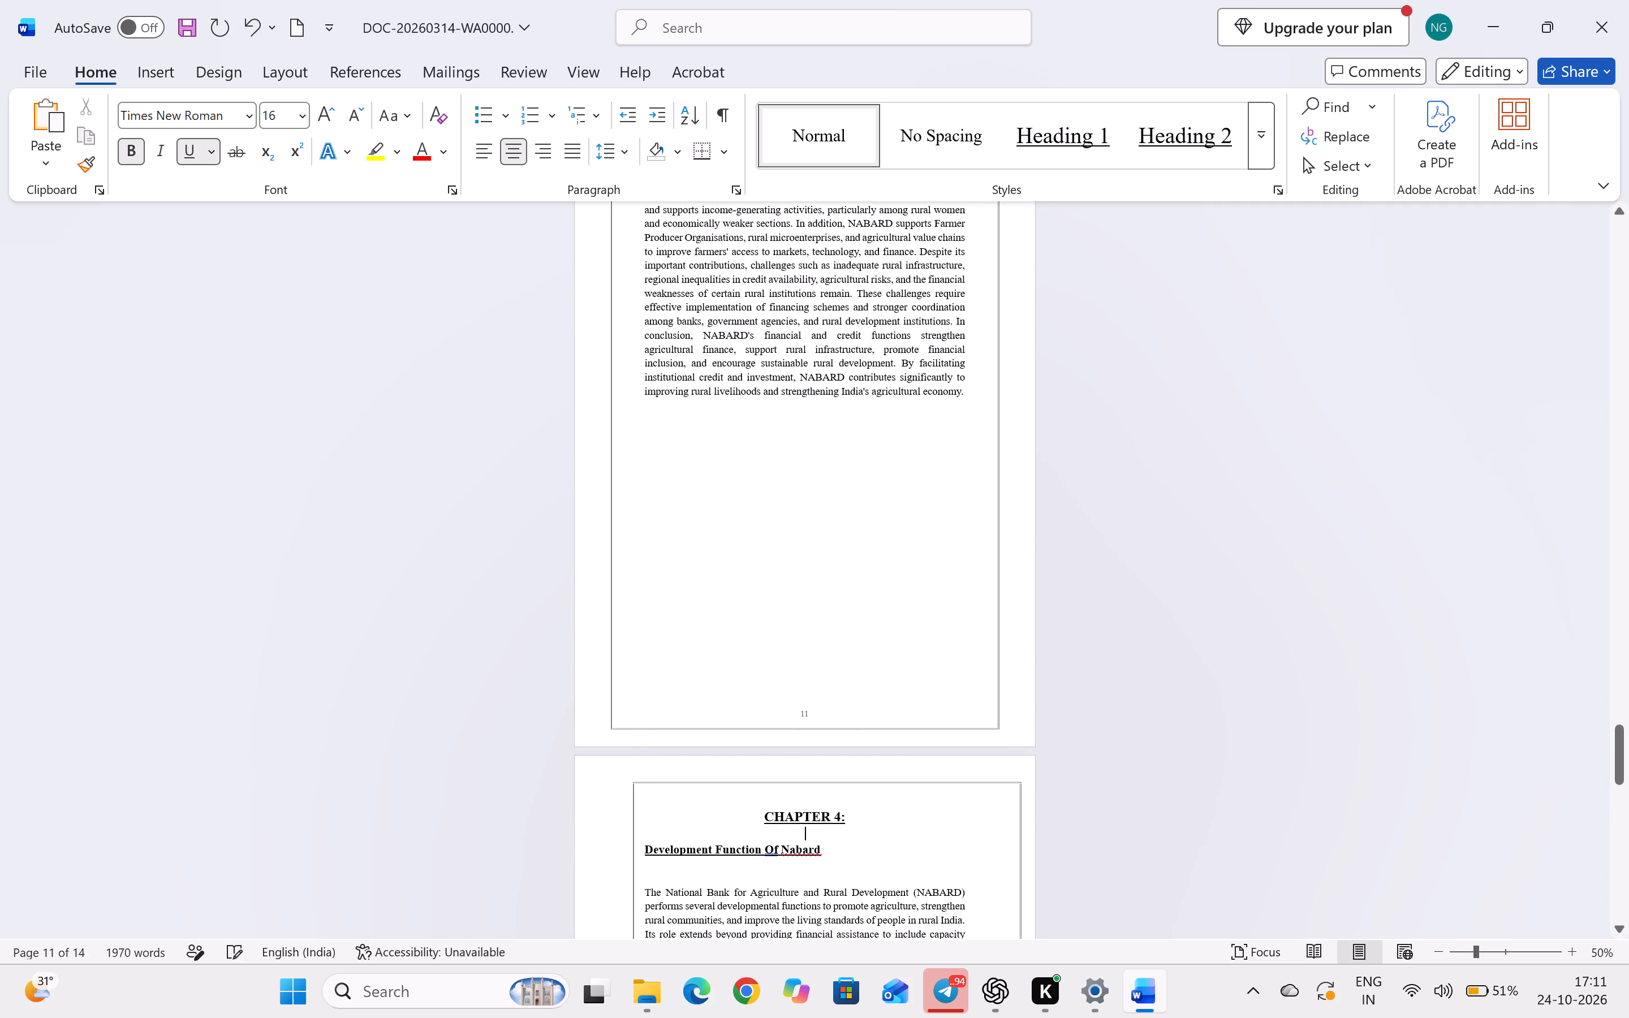
click(639, 855)
ctrl+scroll(632, 856, up, 7)
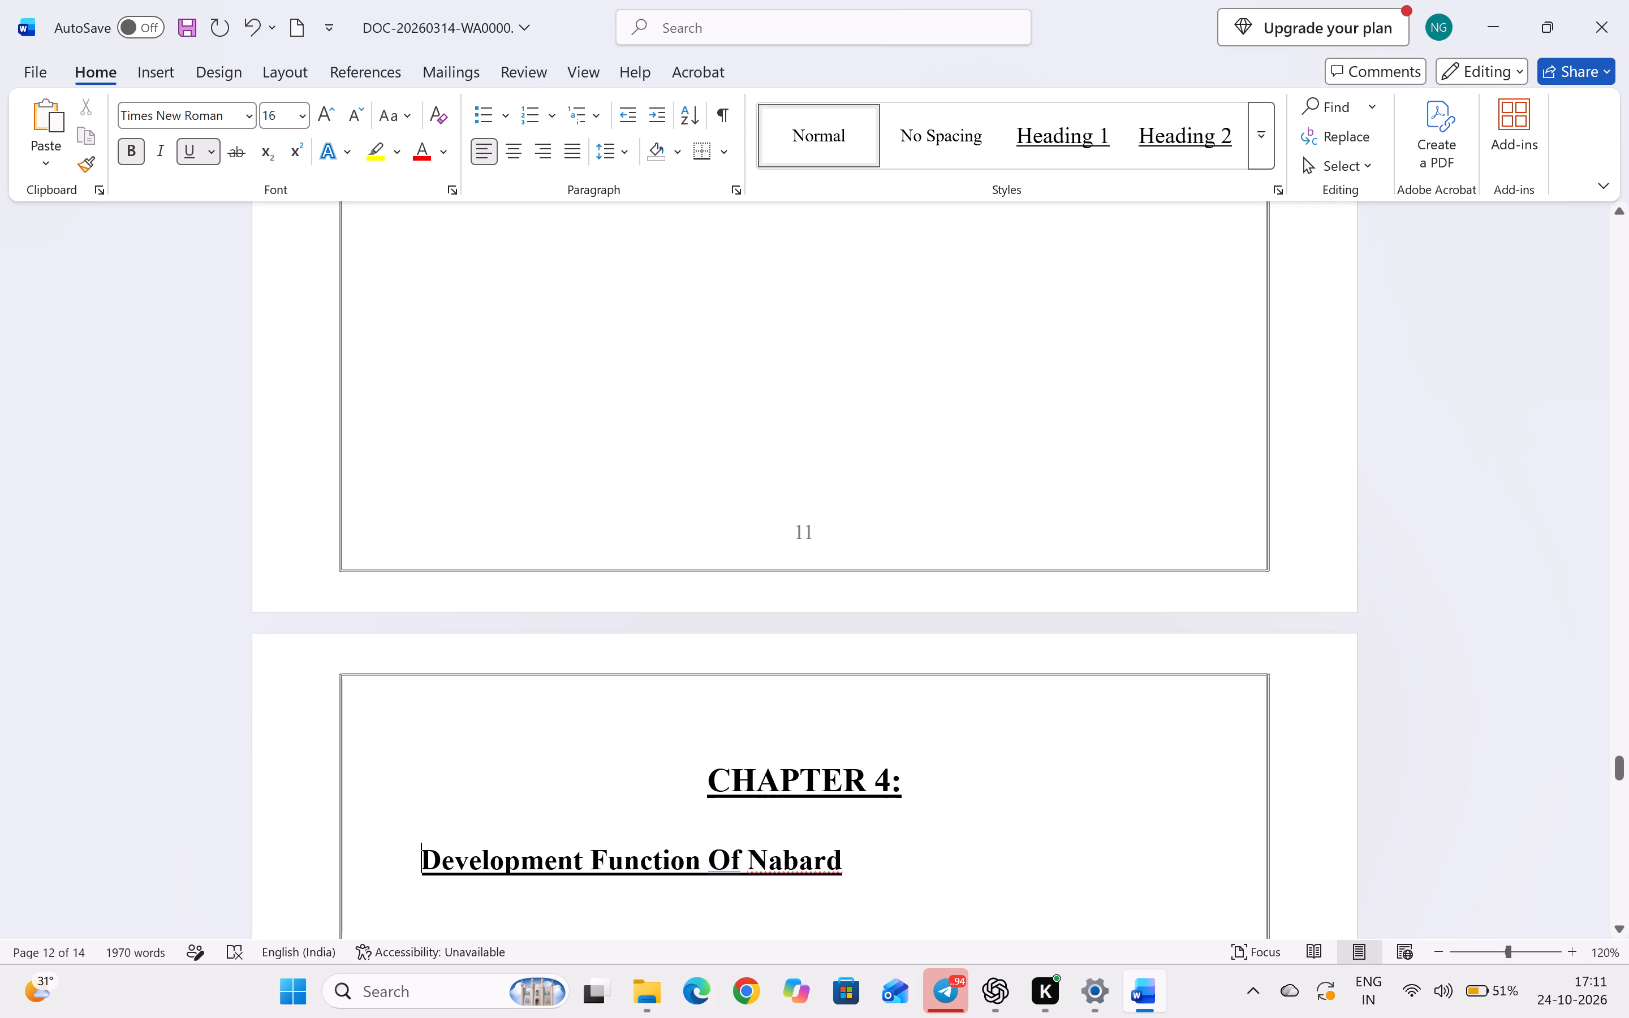
ctrl+scroll(440, 802, down, 6)
scroll(610, 775, down, 2)
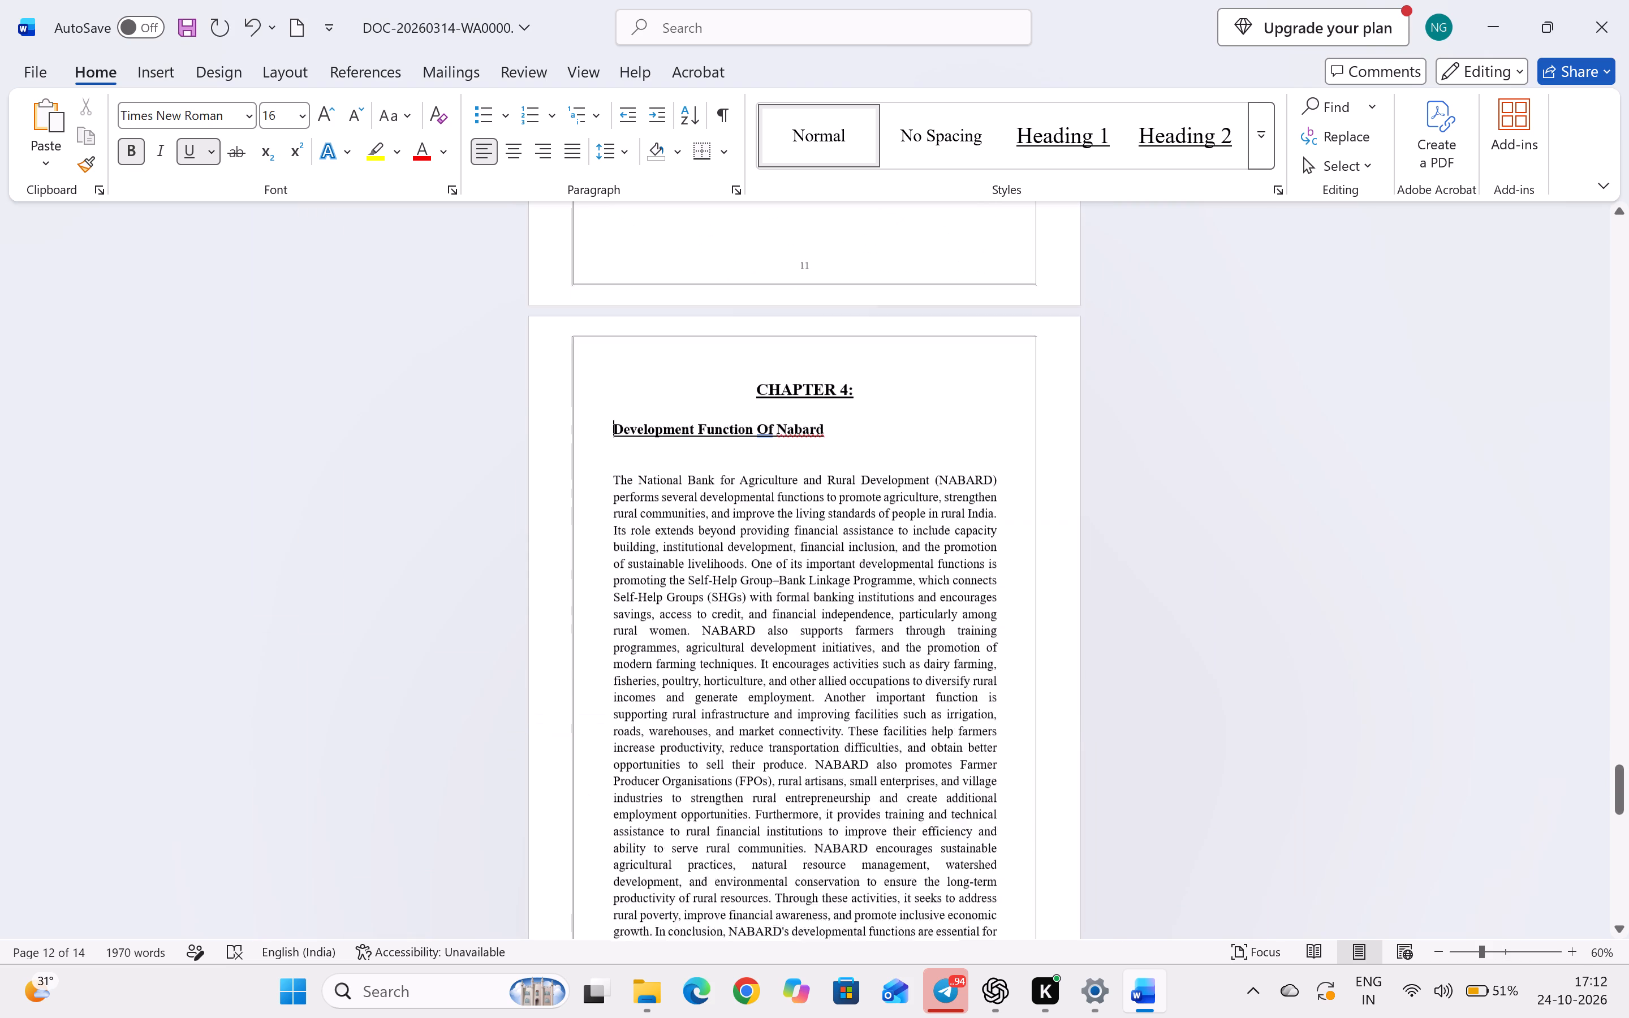
scroll(610, 775, down, 1)
scroll(610, 775, up, 6)
scroll(610, 775, right, 5)
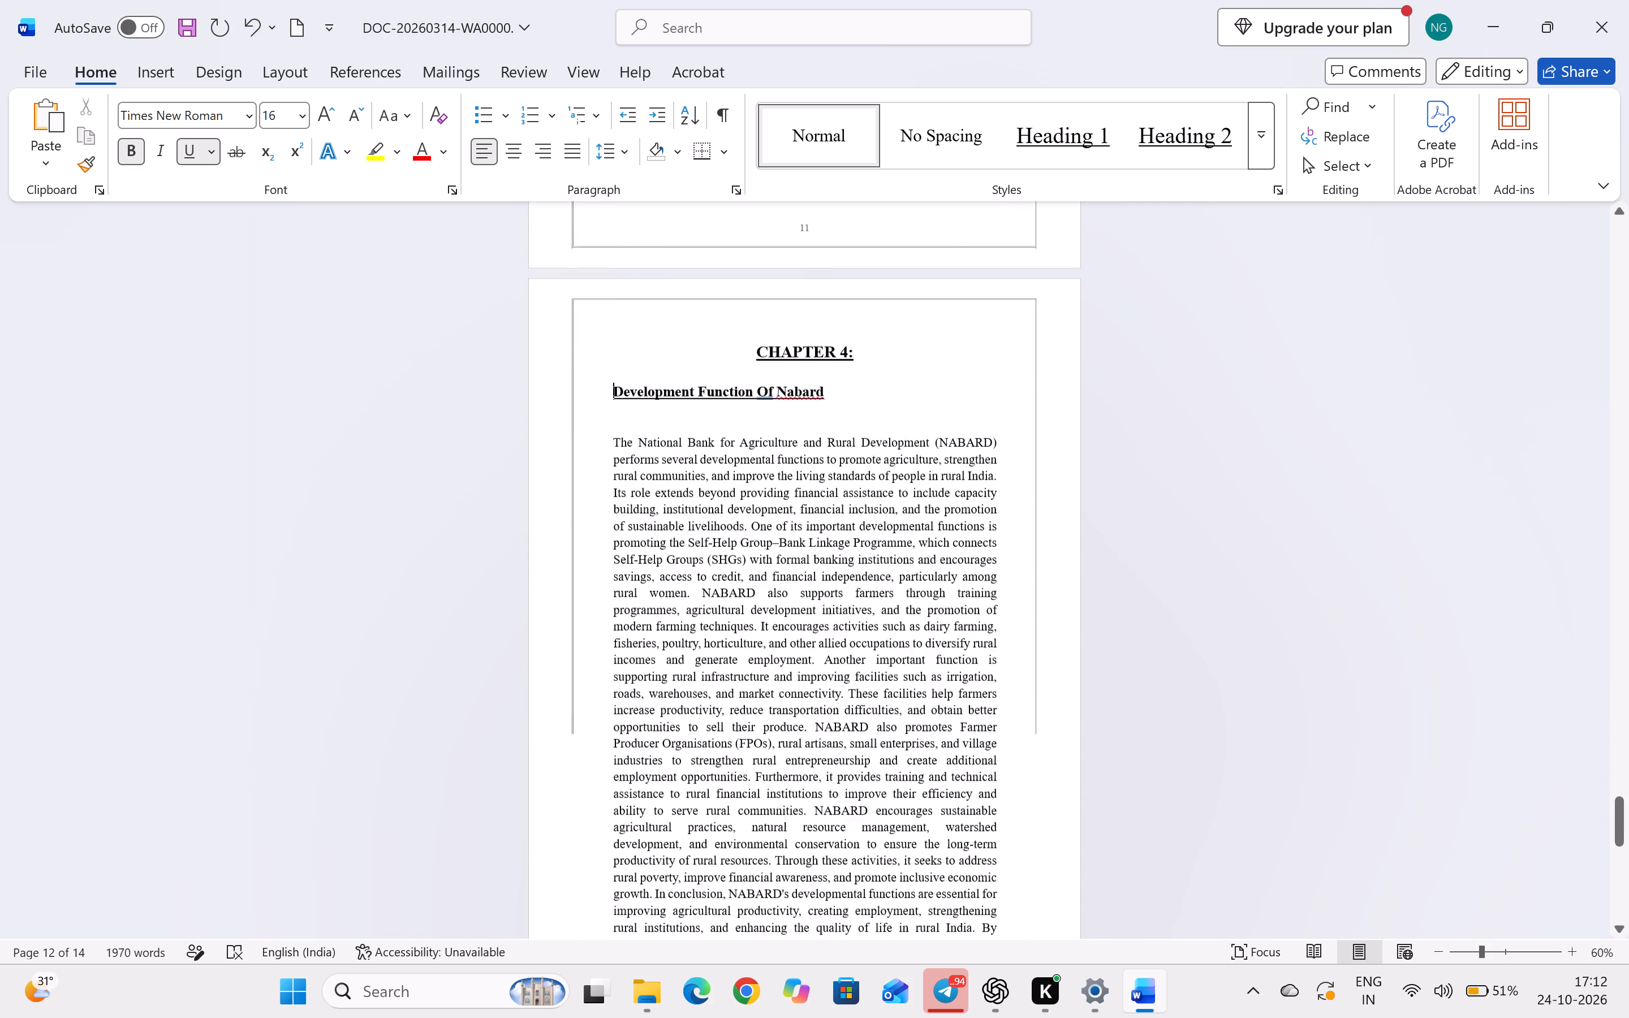
Delete the stray backslash on page 14.
scroll(610, 775, down, 3)
scroll(808, 457, up, 1)
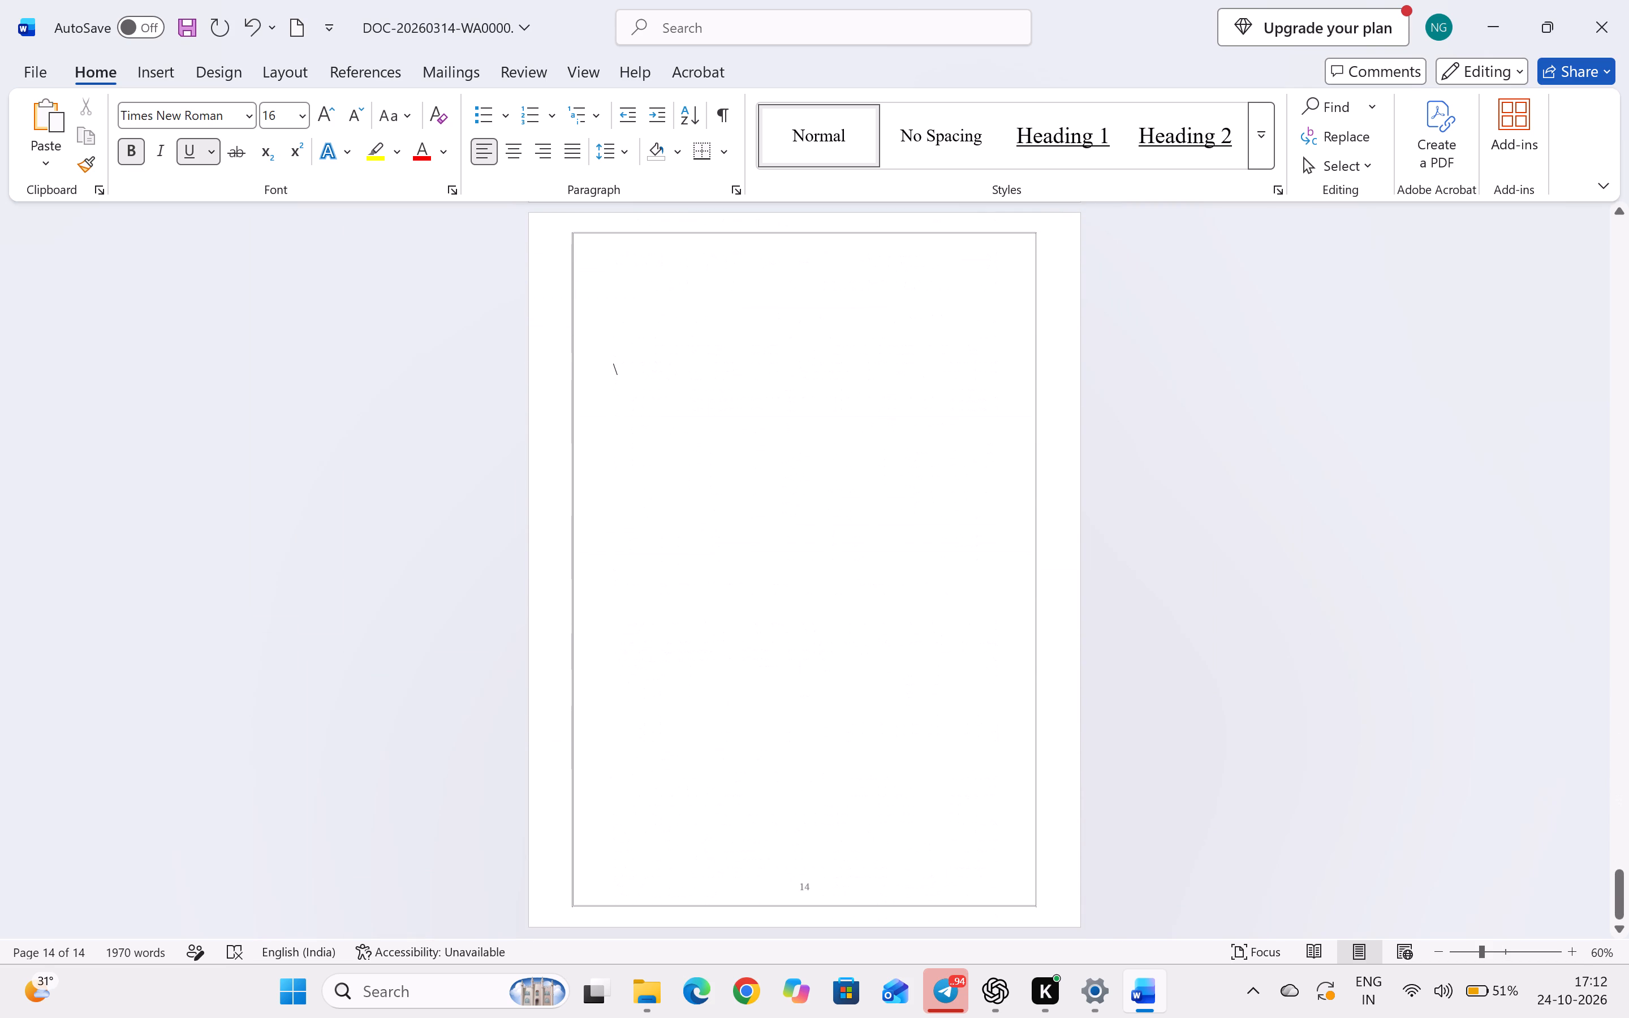
scroll(808, 457, up, 1)
click(658, 375)
key(BackSpace)
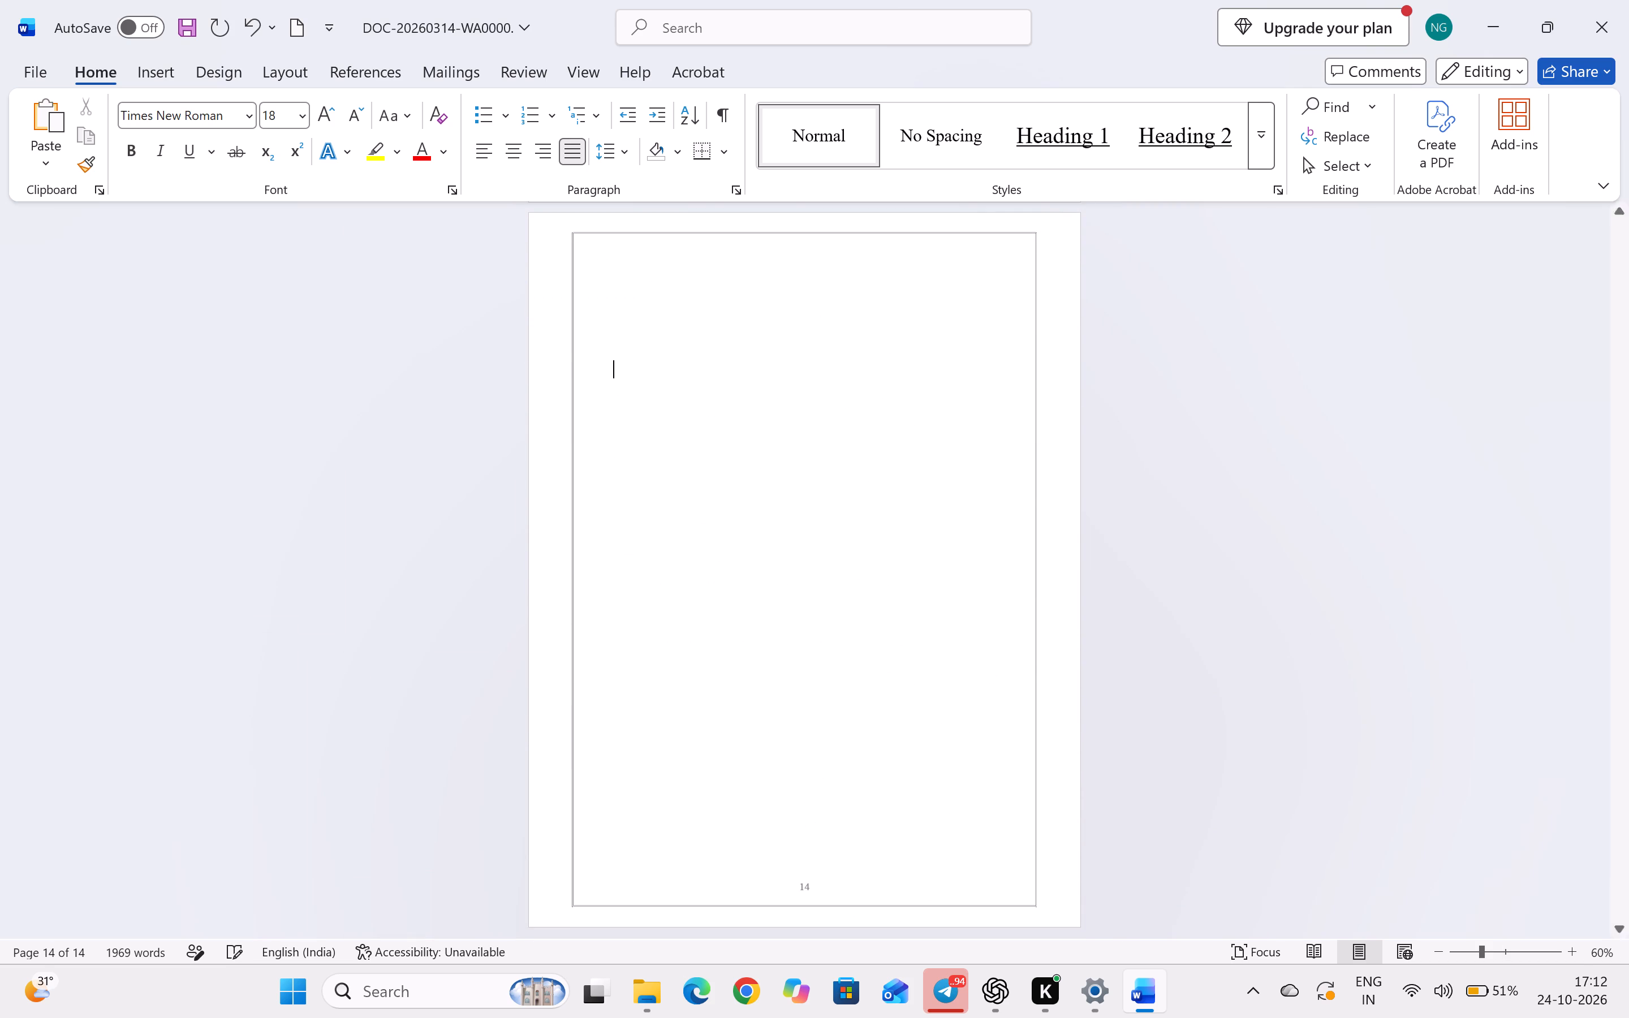
Add the centred, bold, underlined heading "CHAPTER 5:" at the top of page 14.
scroll(696, 297, up, 2)
click(738, 402)
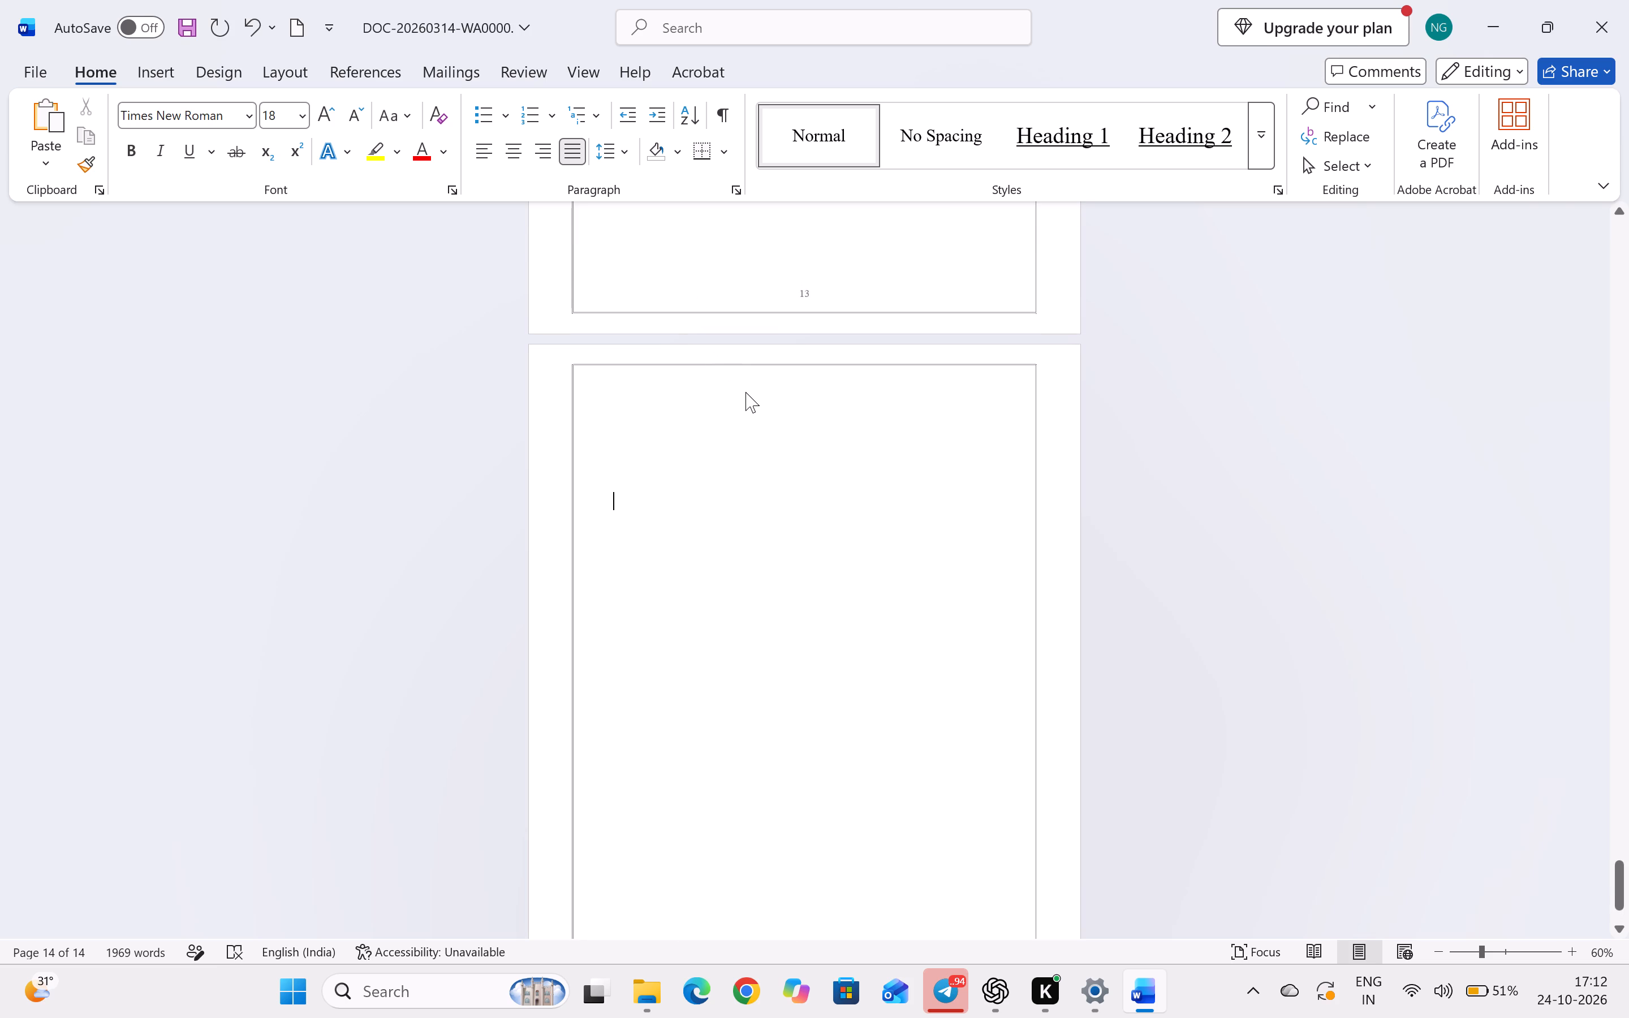
click(753, 386)
click(506, 148)
click(118, 143)
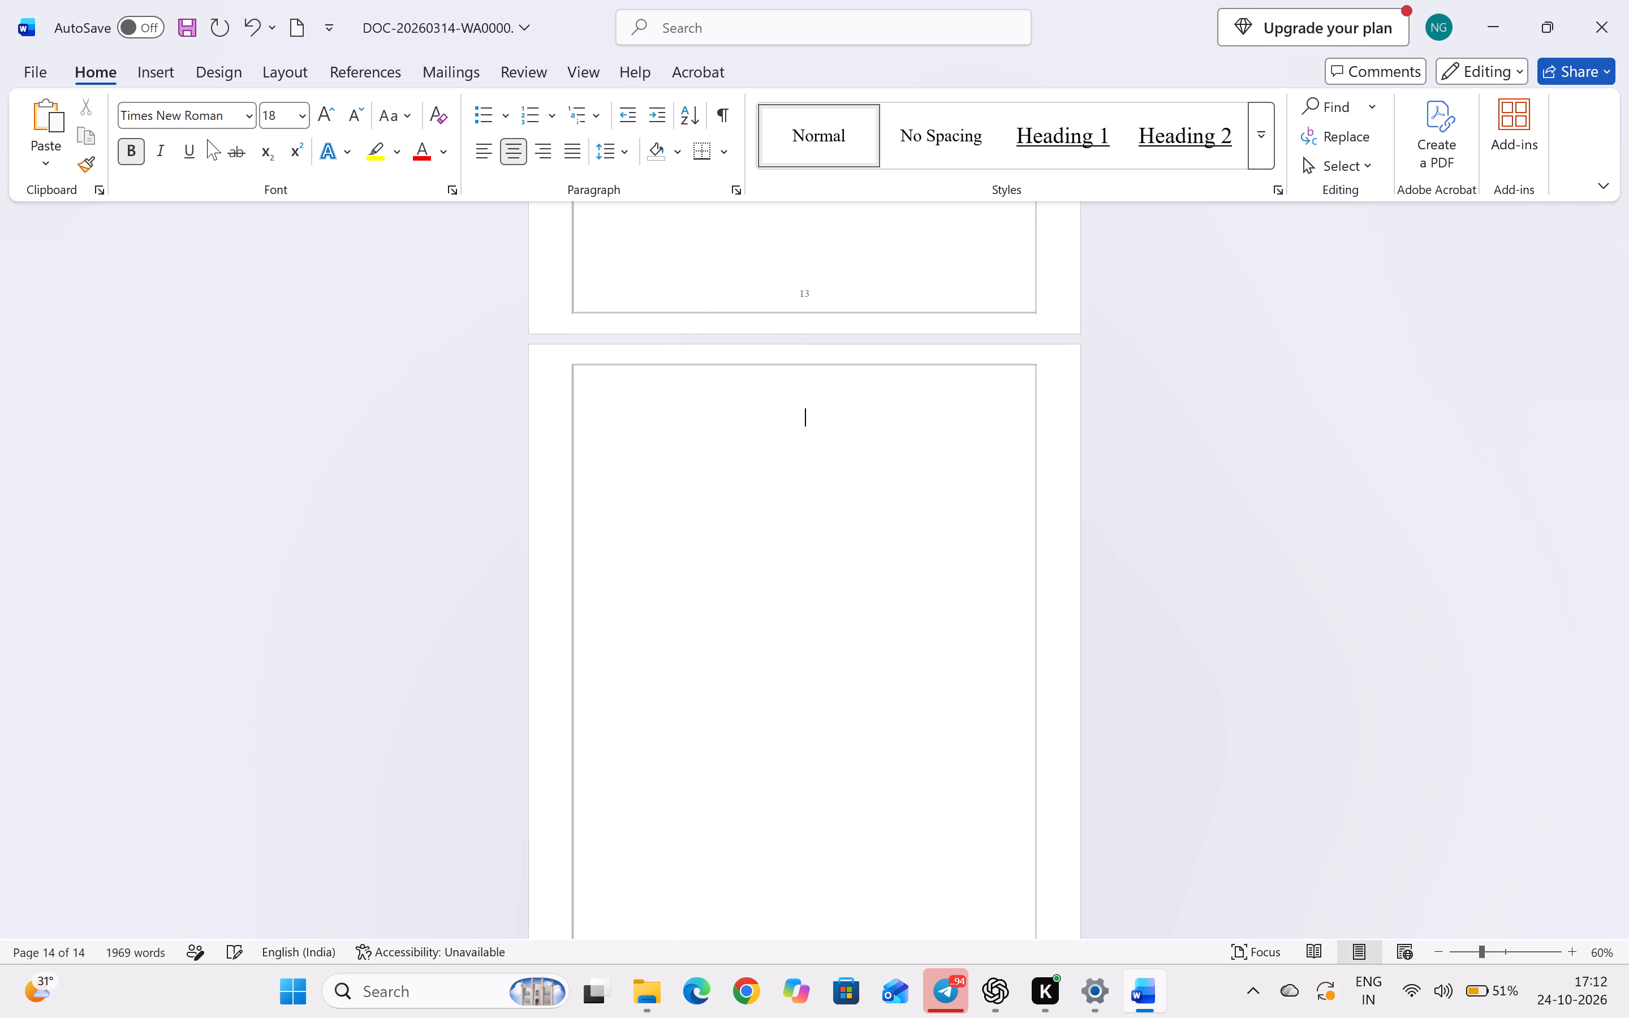
click(214, 148)
click(218, 223)
text(CHAPTER)
key(space)
text(5)
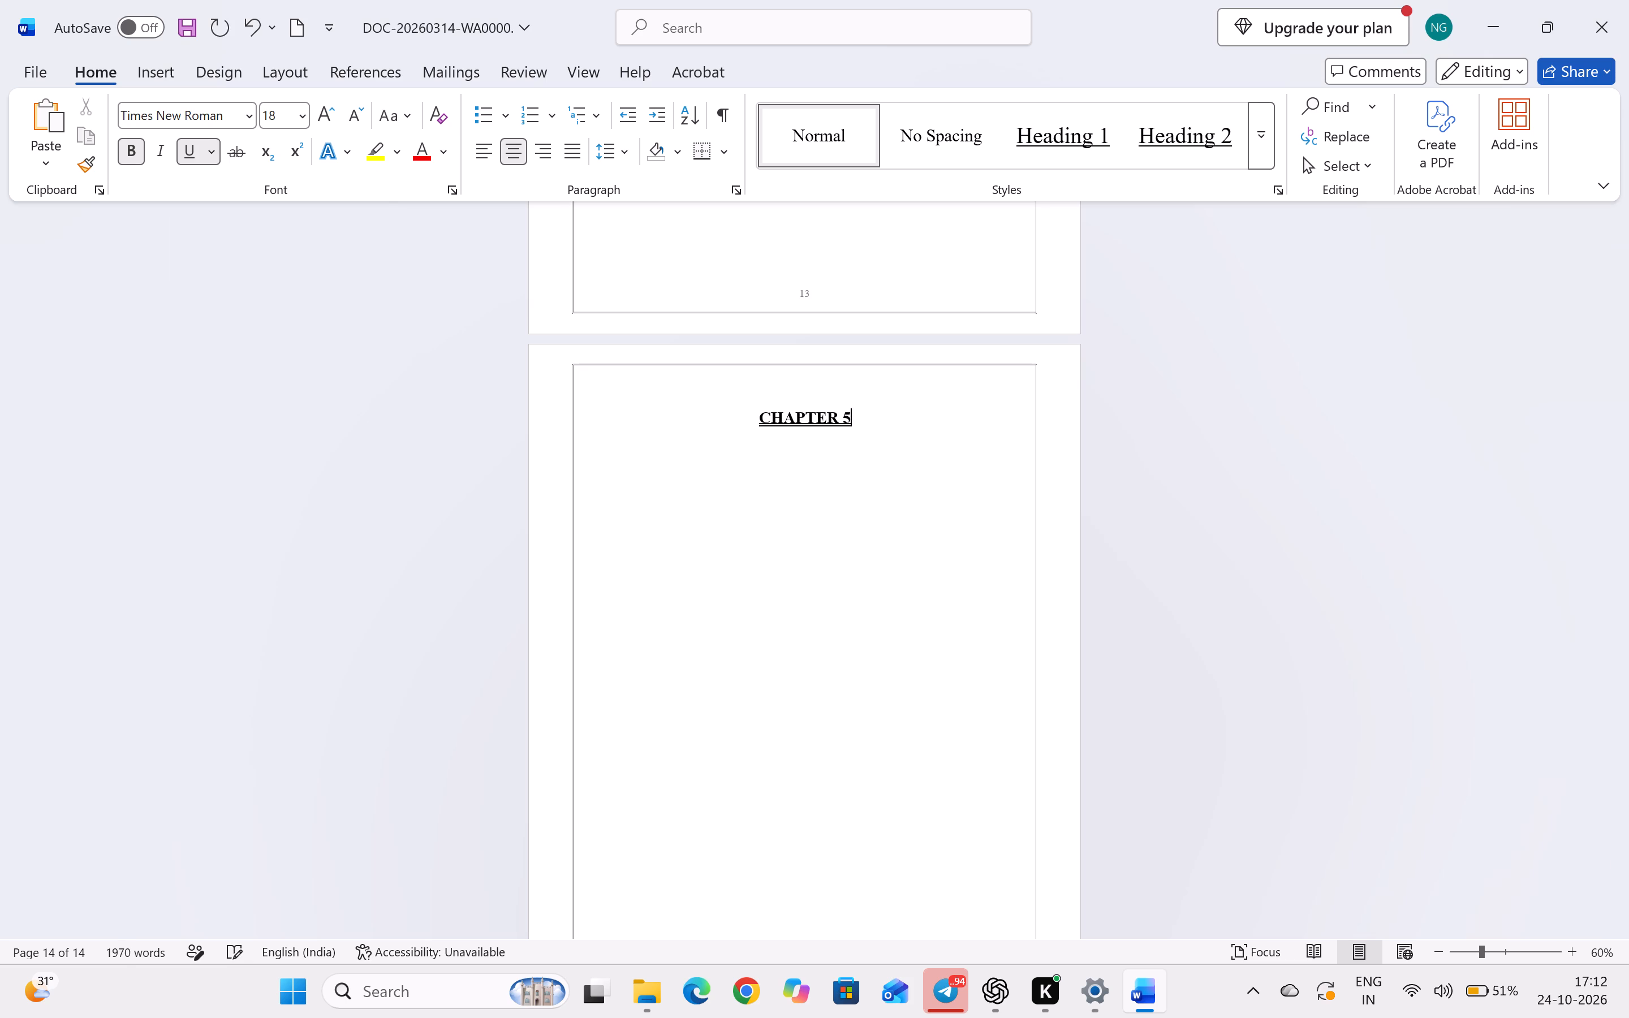
key(shift+colon)
Start a left-aligned title line at font size 16, one blank line below the CHAPTER 5 heading.
key(Return)
key(Return)
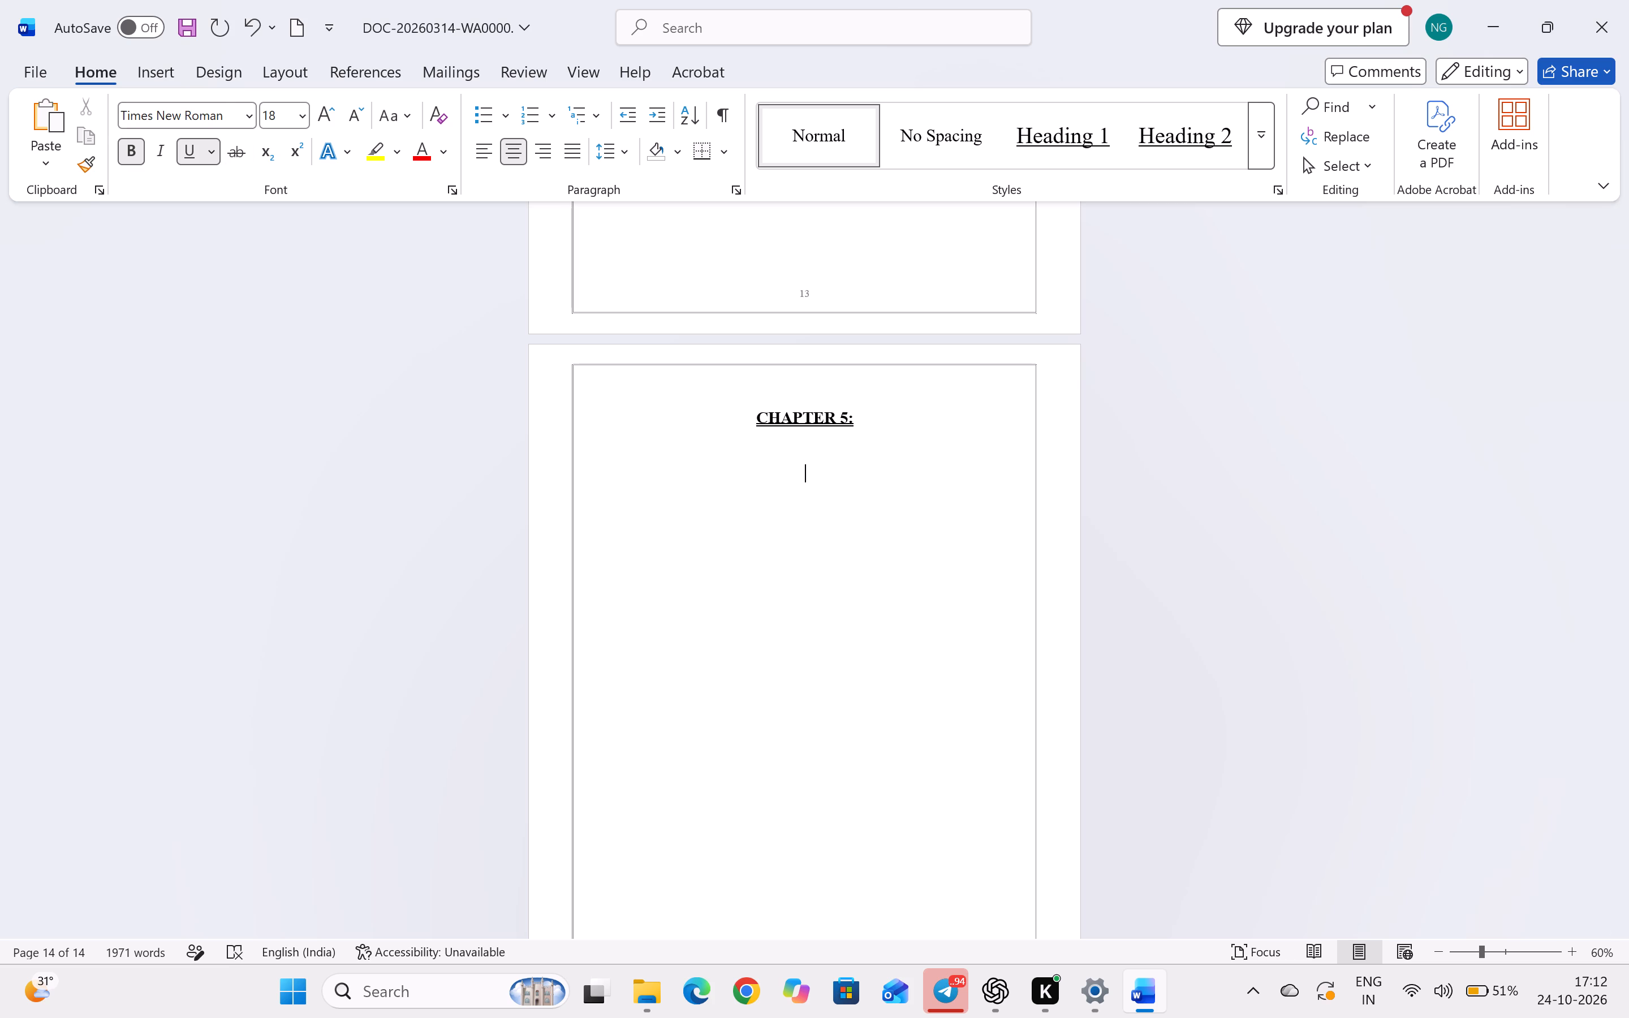
click(495, 146)
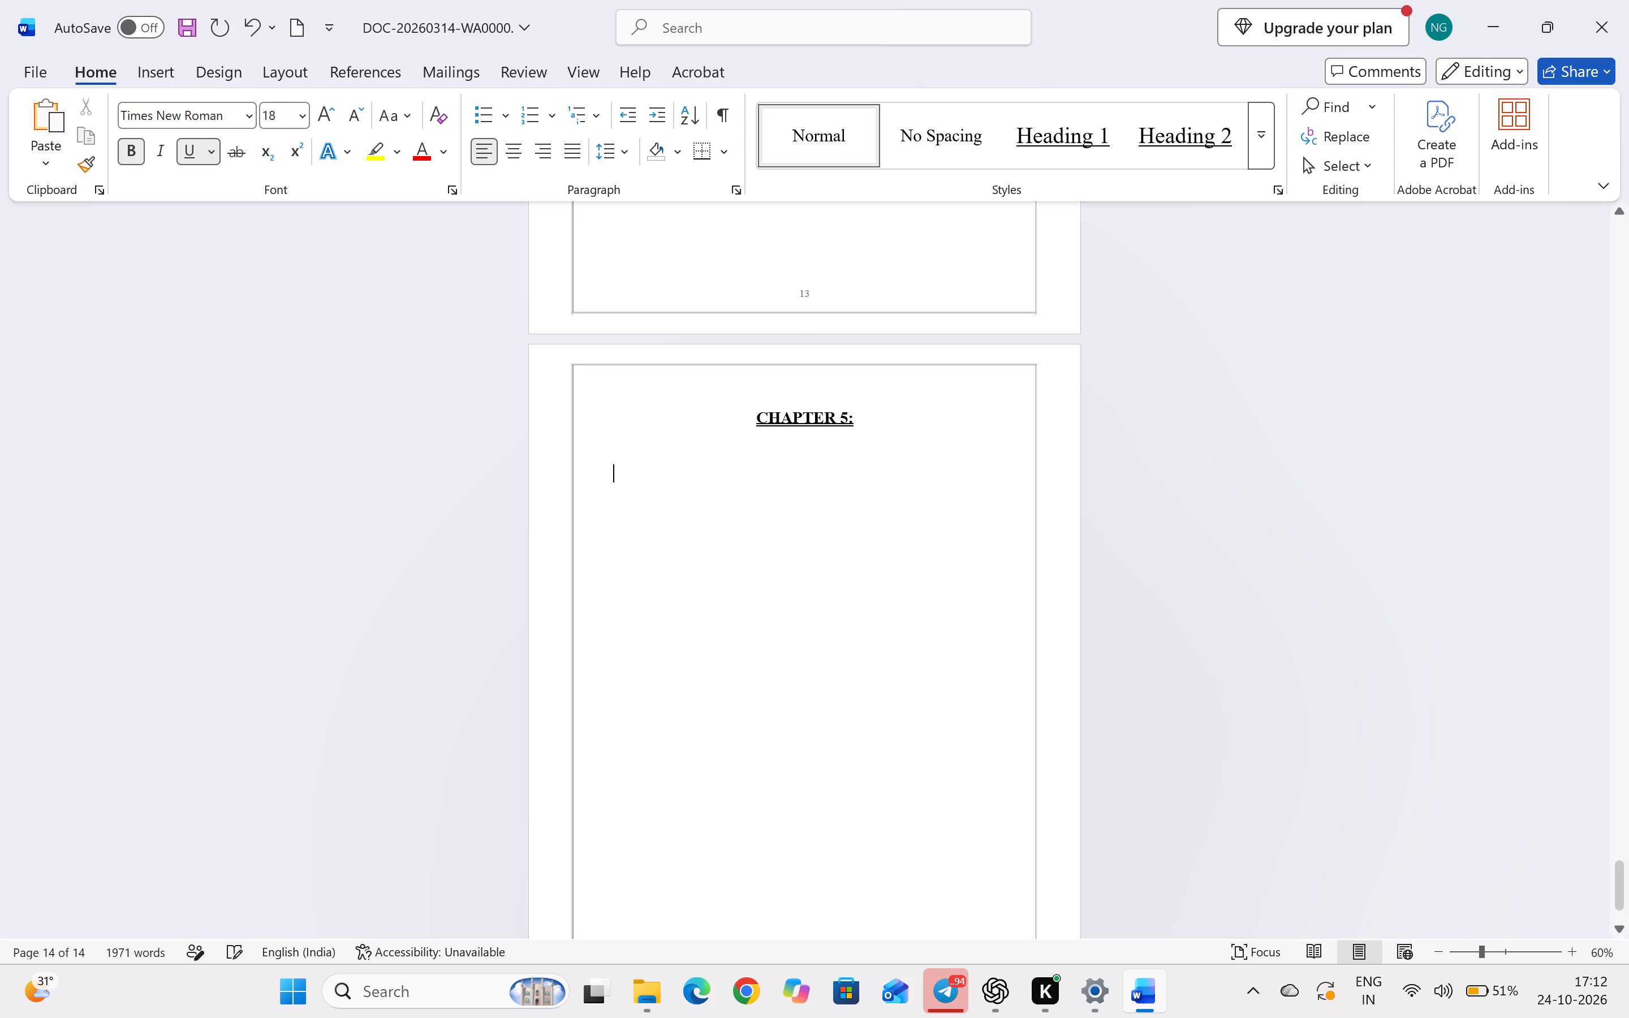
click(298, 113)
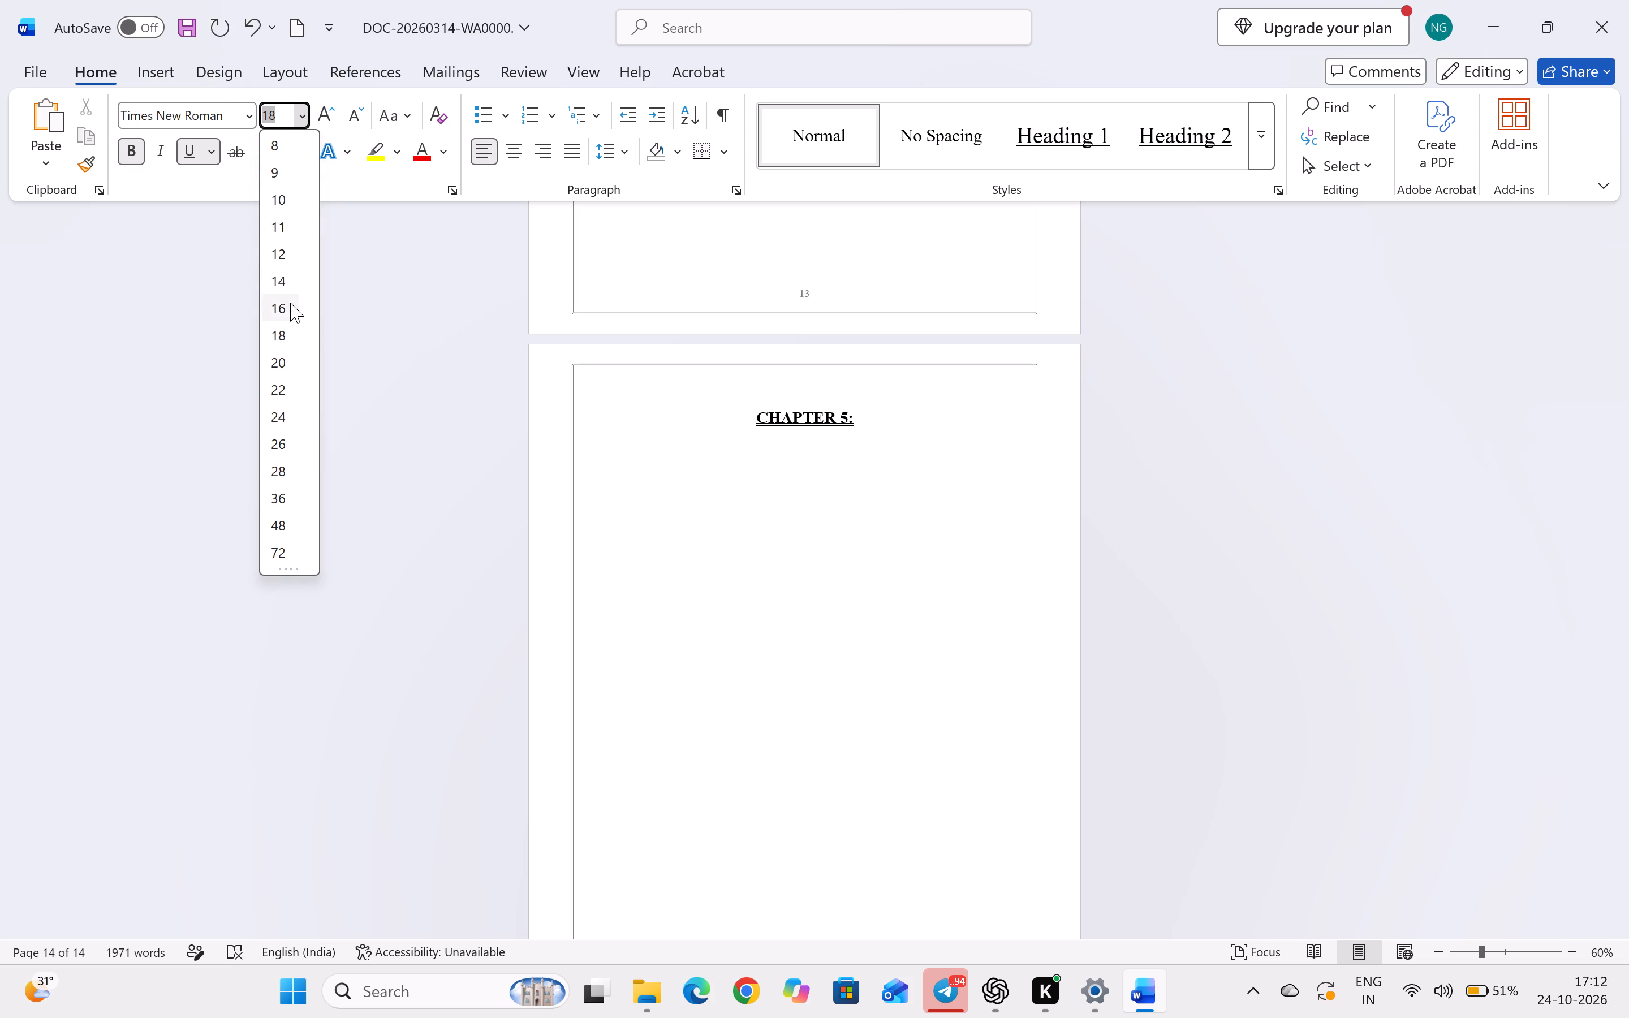
click(290, 303)
Reduce the font size of the blank line between the CHAPTER 5 heading and the title line.
click(796, 448)
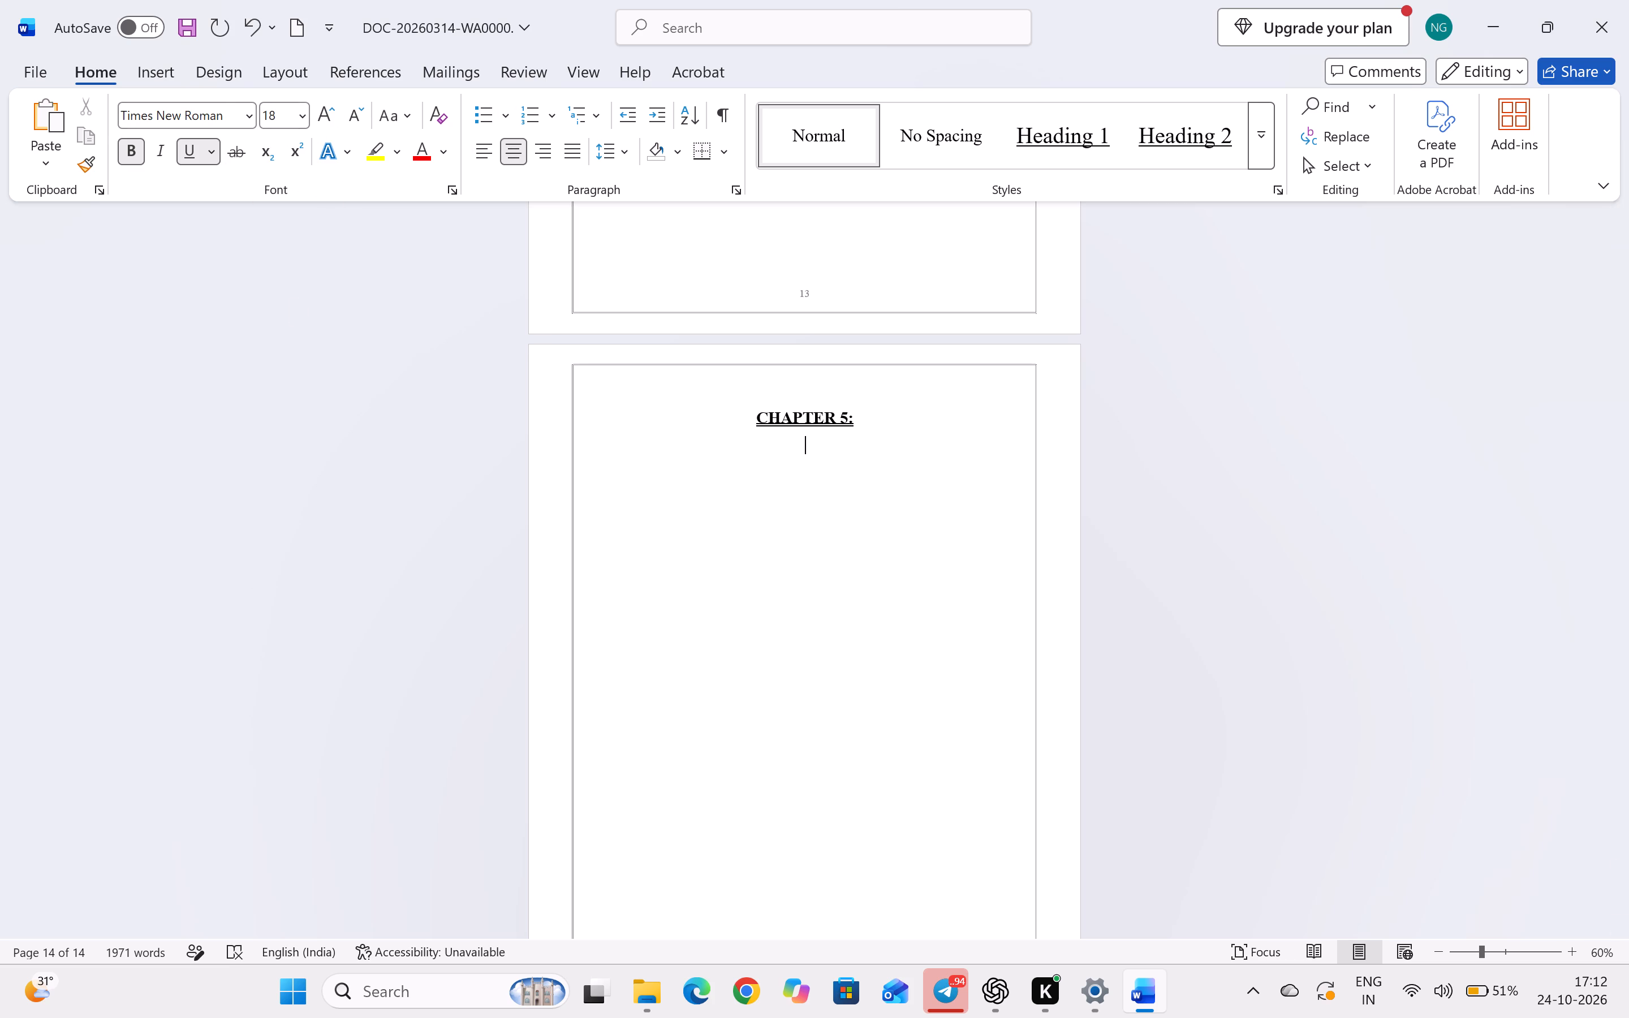
drag(305, 117, 359, 106)
triple_click(359, 106)
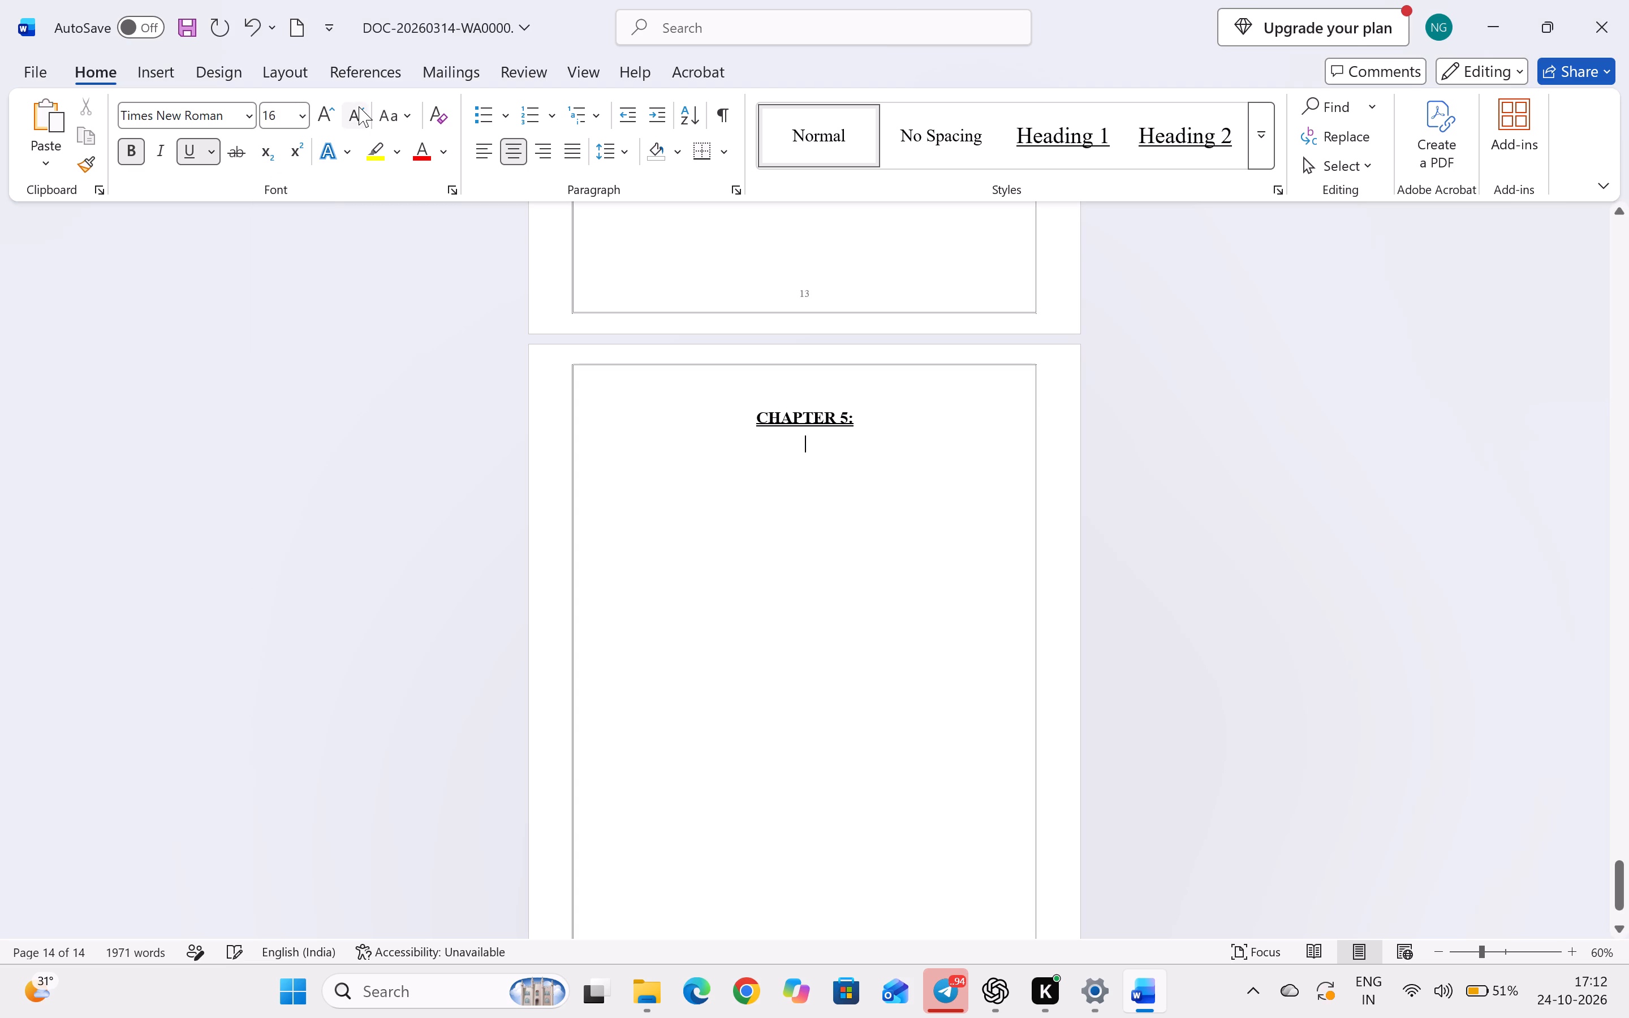
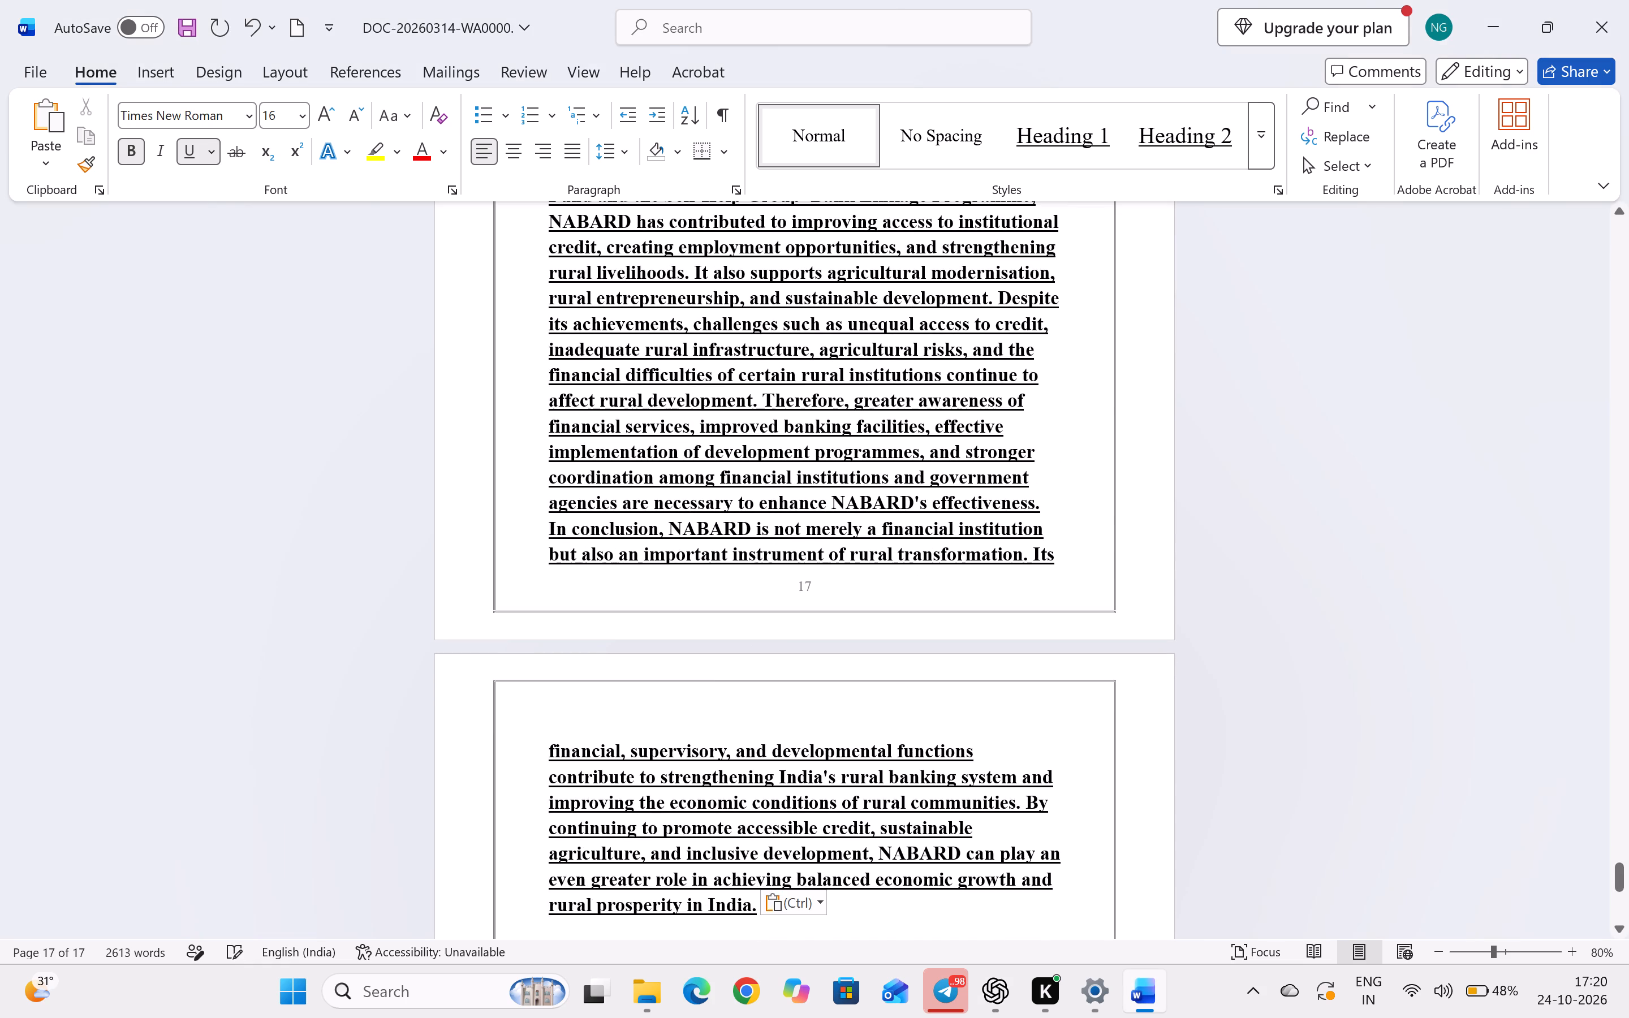
Format the pasted conclusion paragraph as size 14 without bold or underline, justify it, and check its line spacing setting.
click(859, 905)
drag(757, 905, 563, 169)
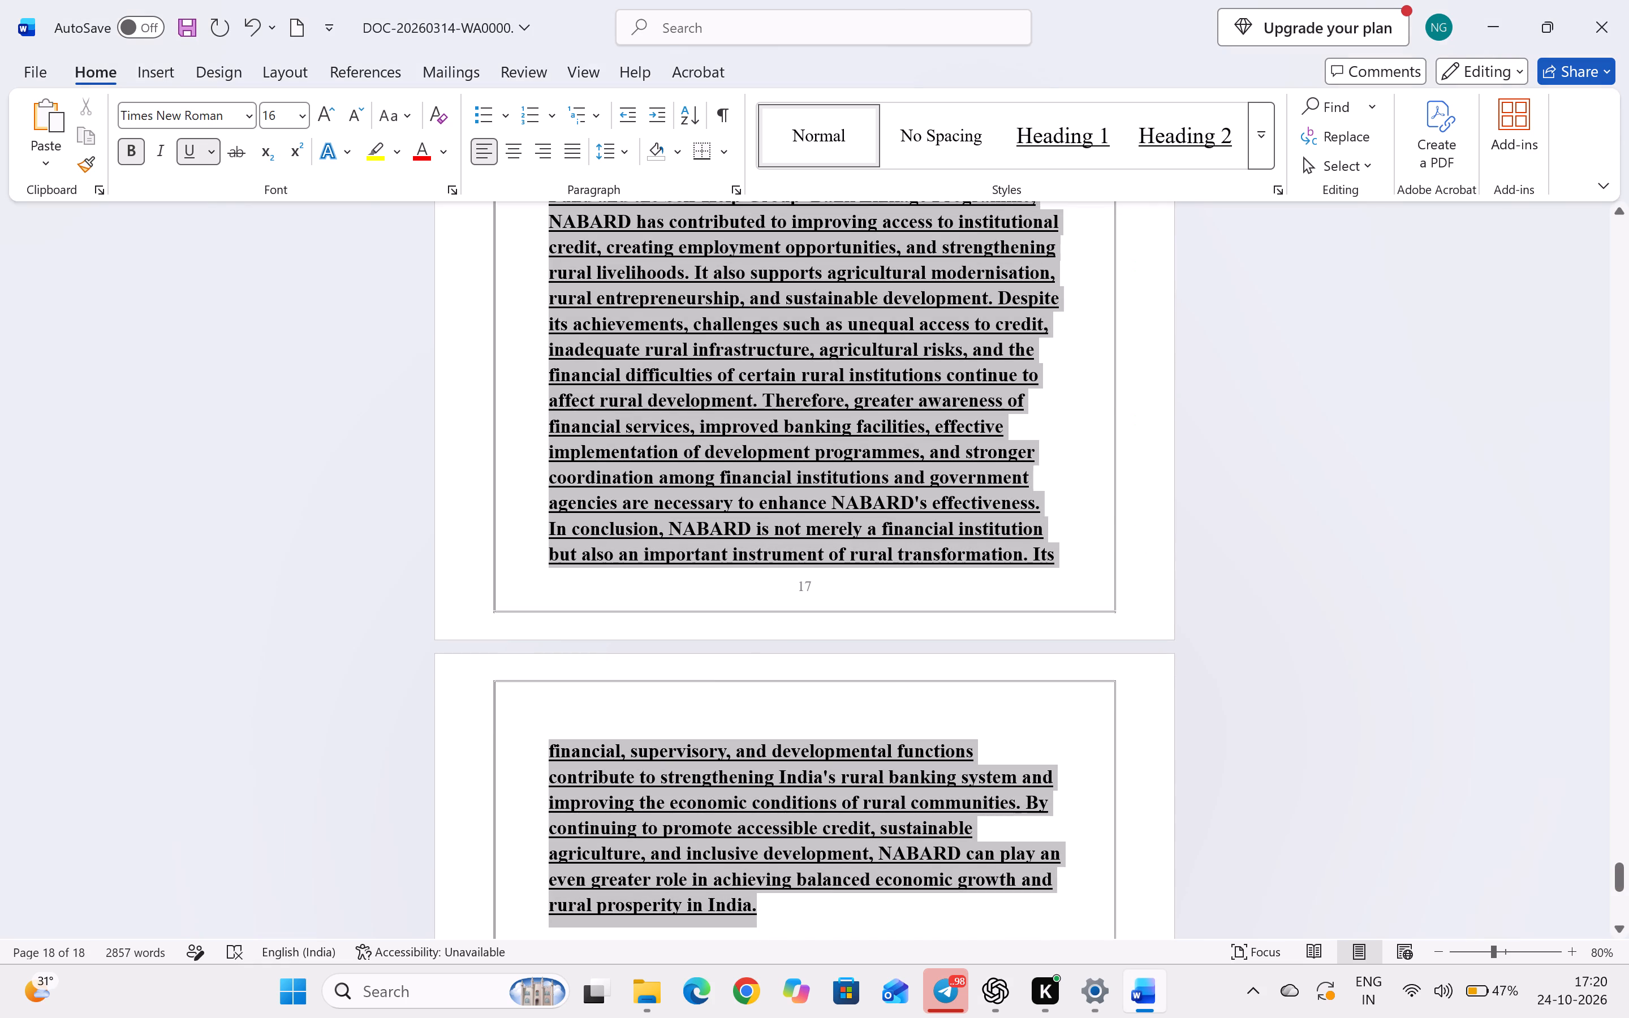
drag(563, 169, 535, 812)
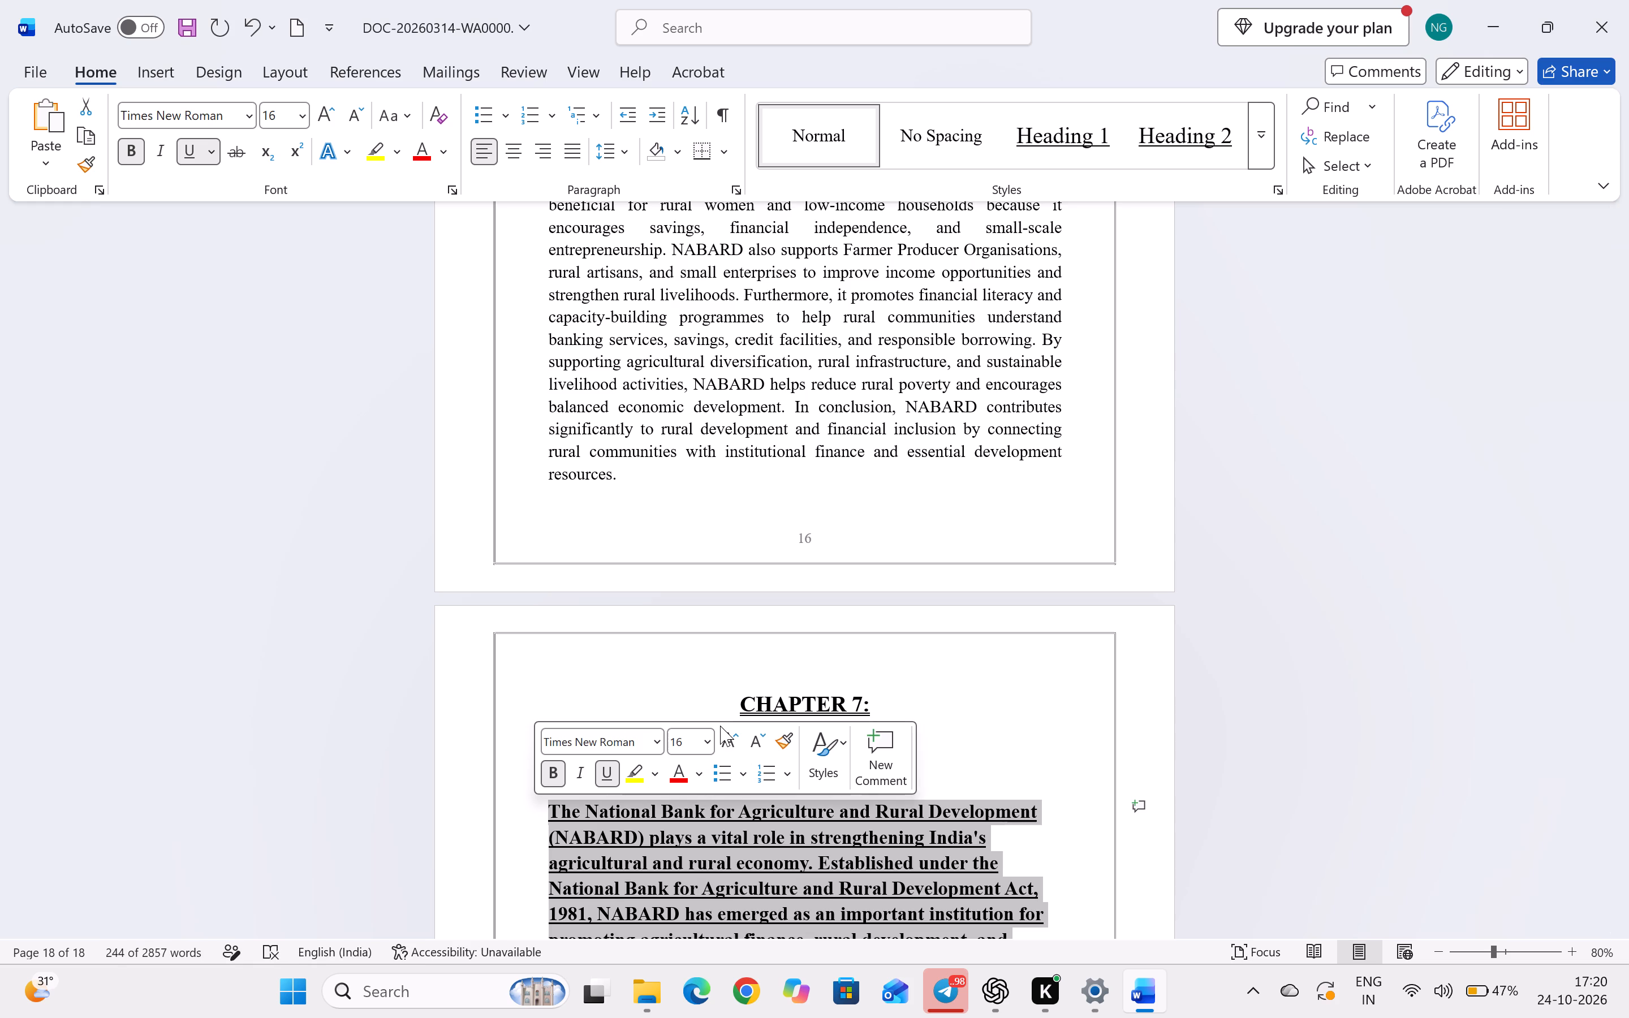
click(748, 730)
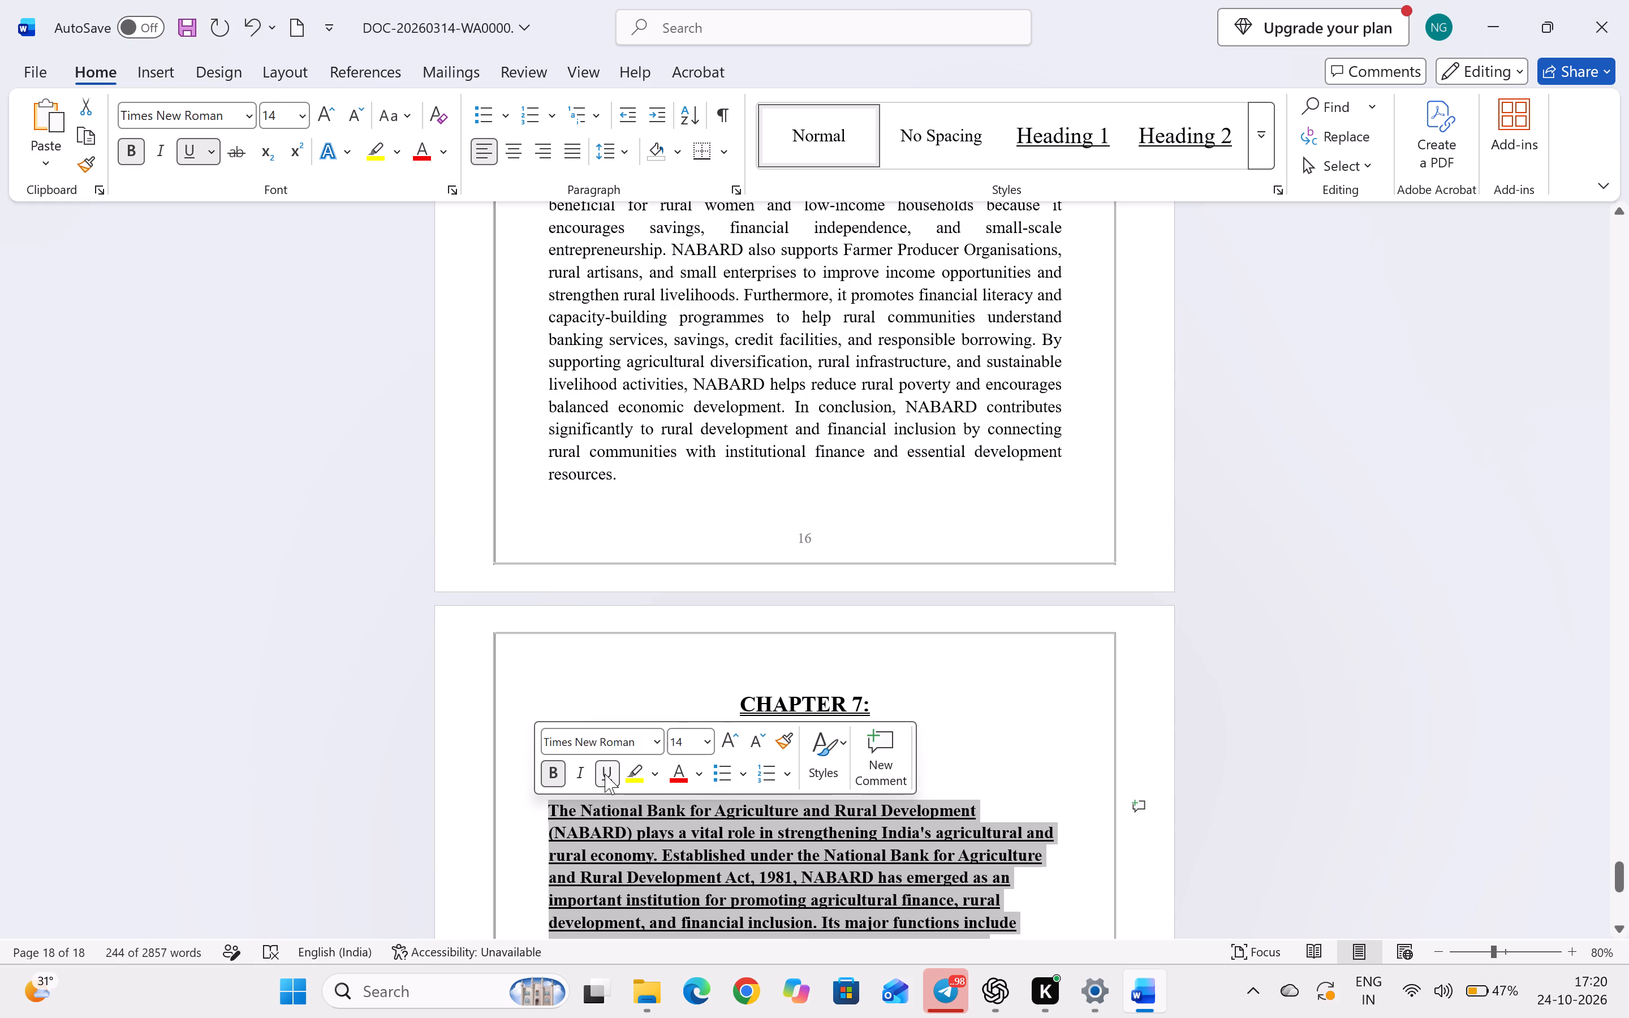
click(605, 774)
click(546, 770)
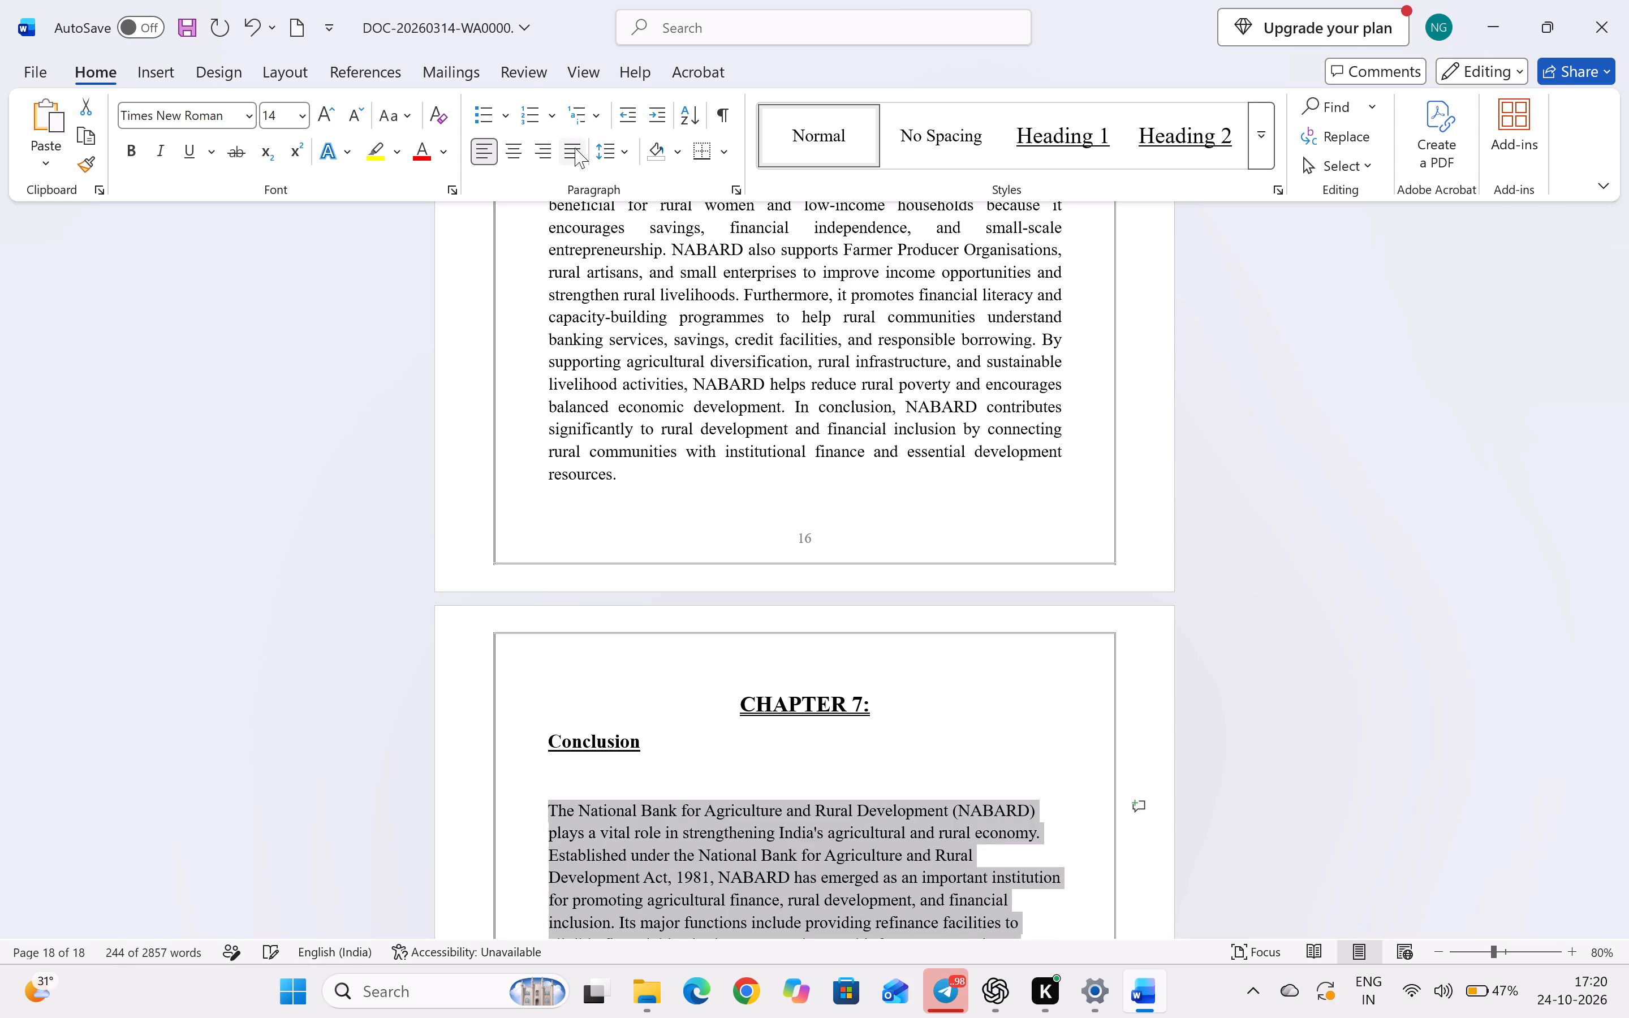
click(575, 148)
click(615, 141)
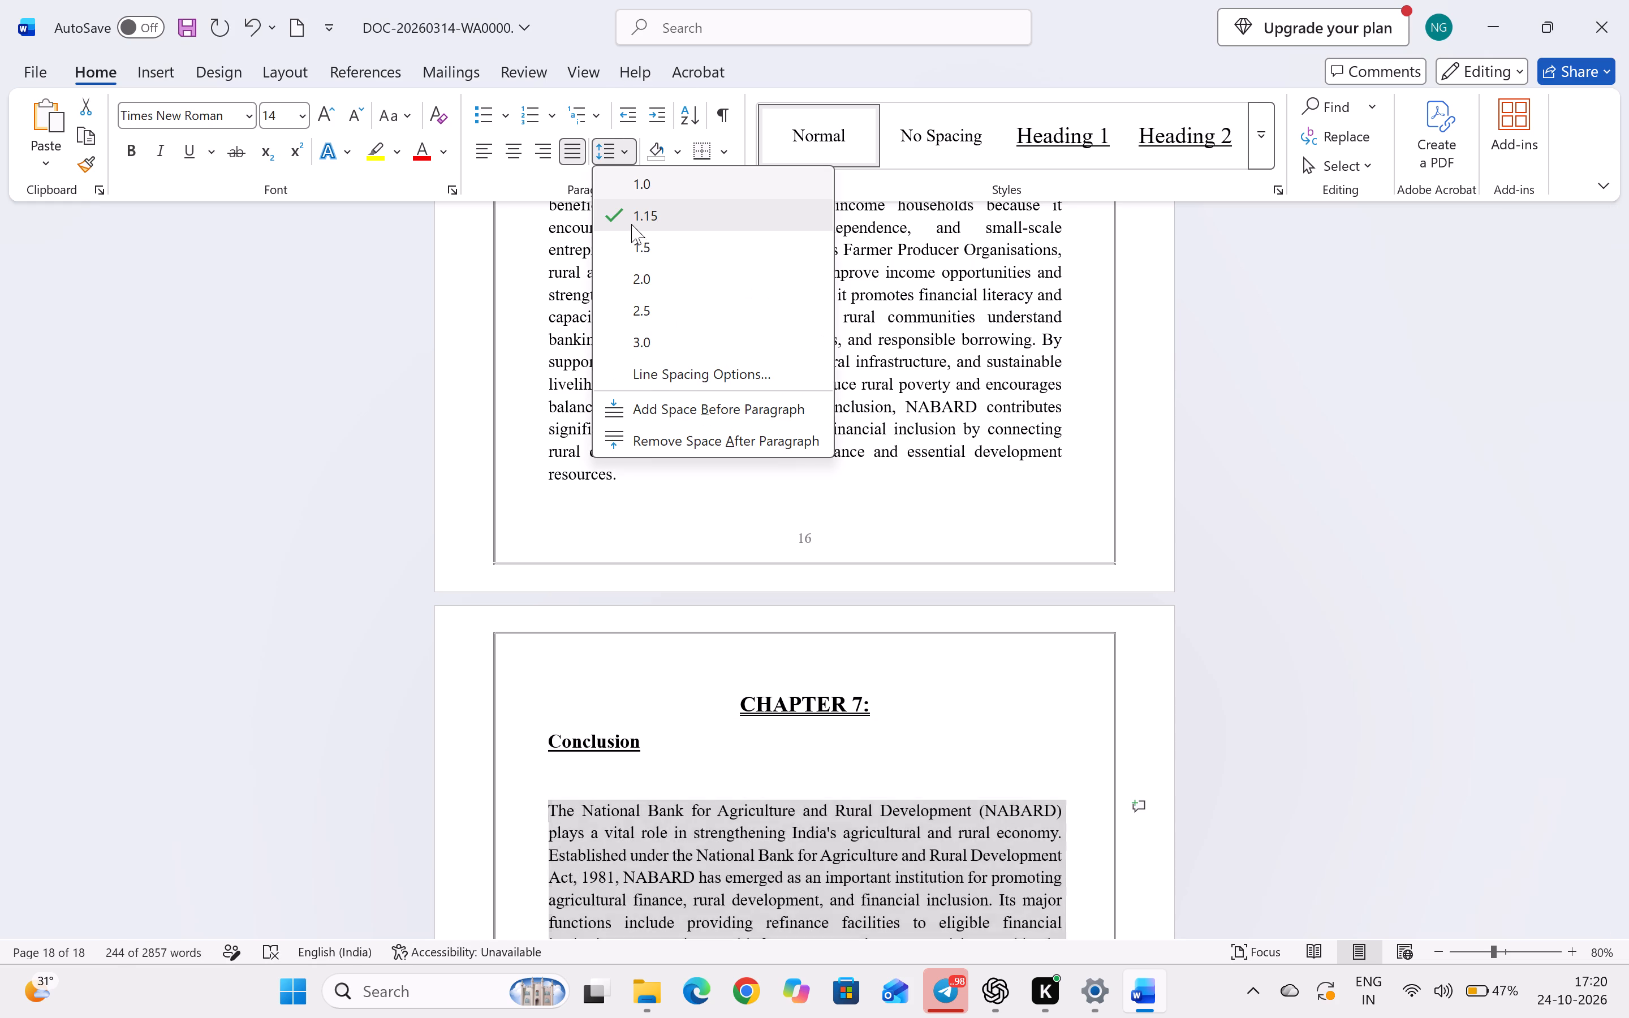
scroll(837, 547, down, 2)
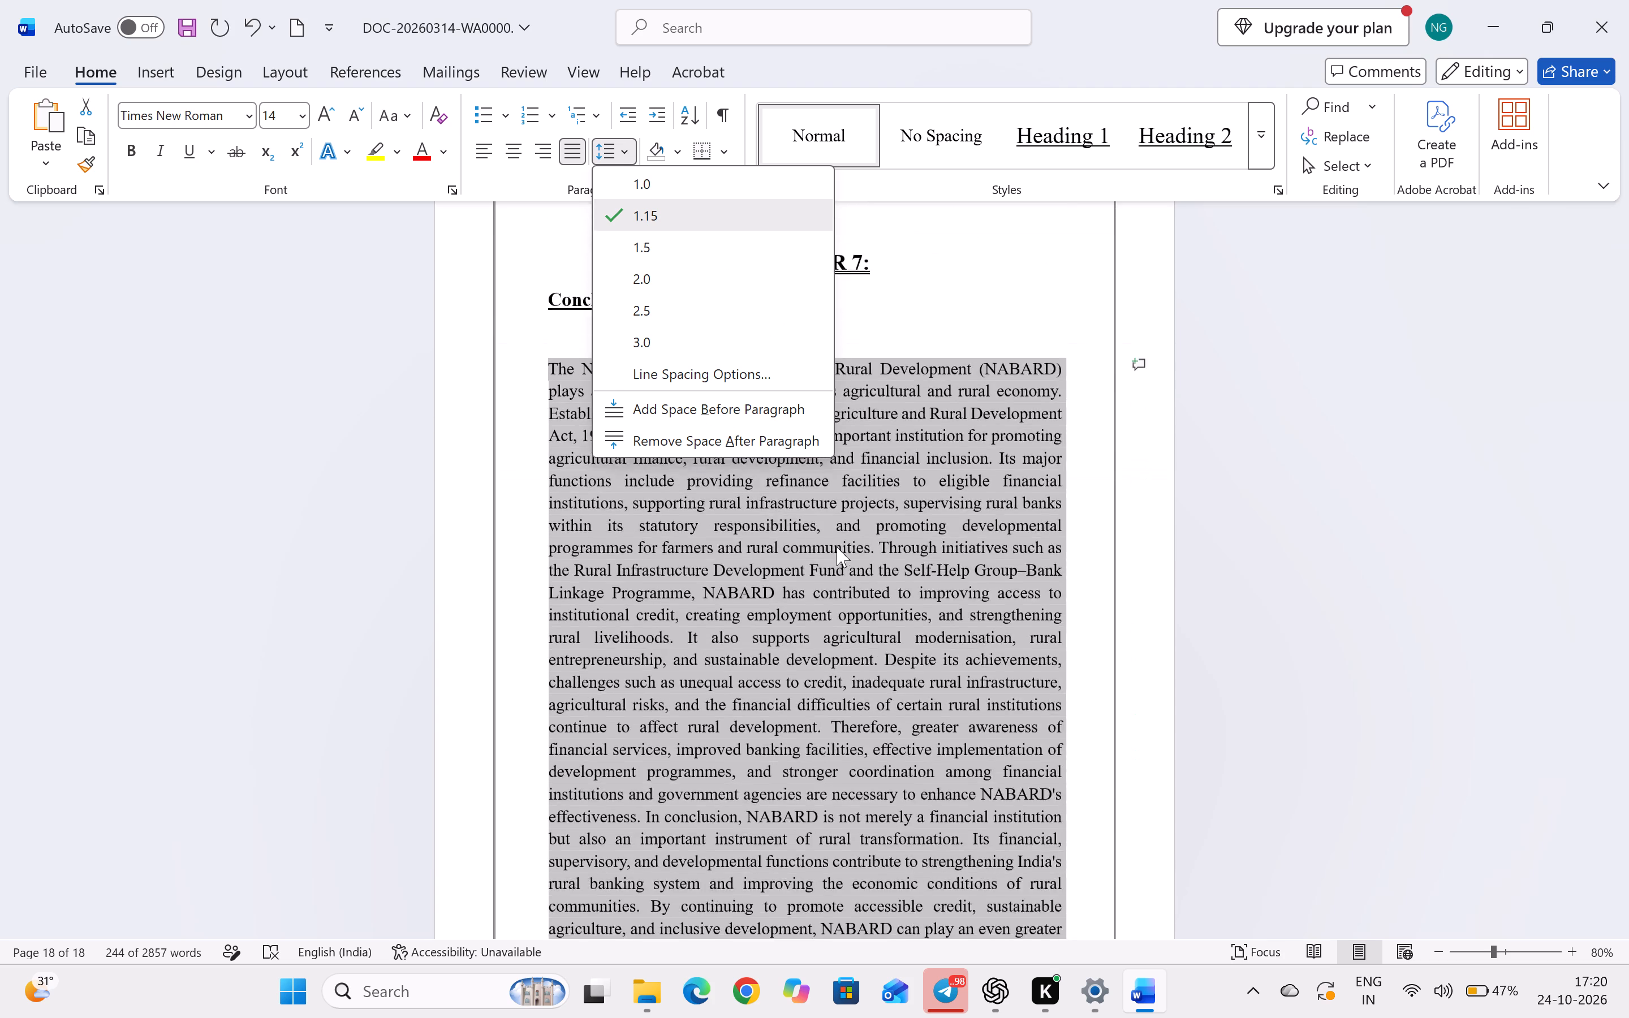
scroll(837, 547, down, 4)
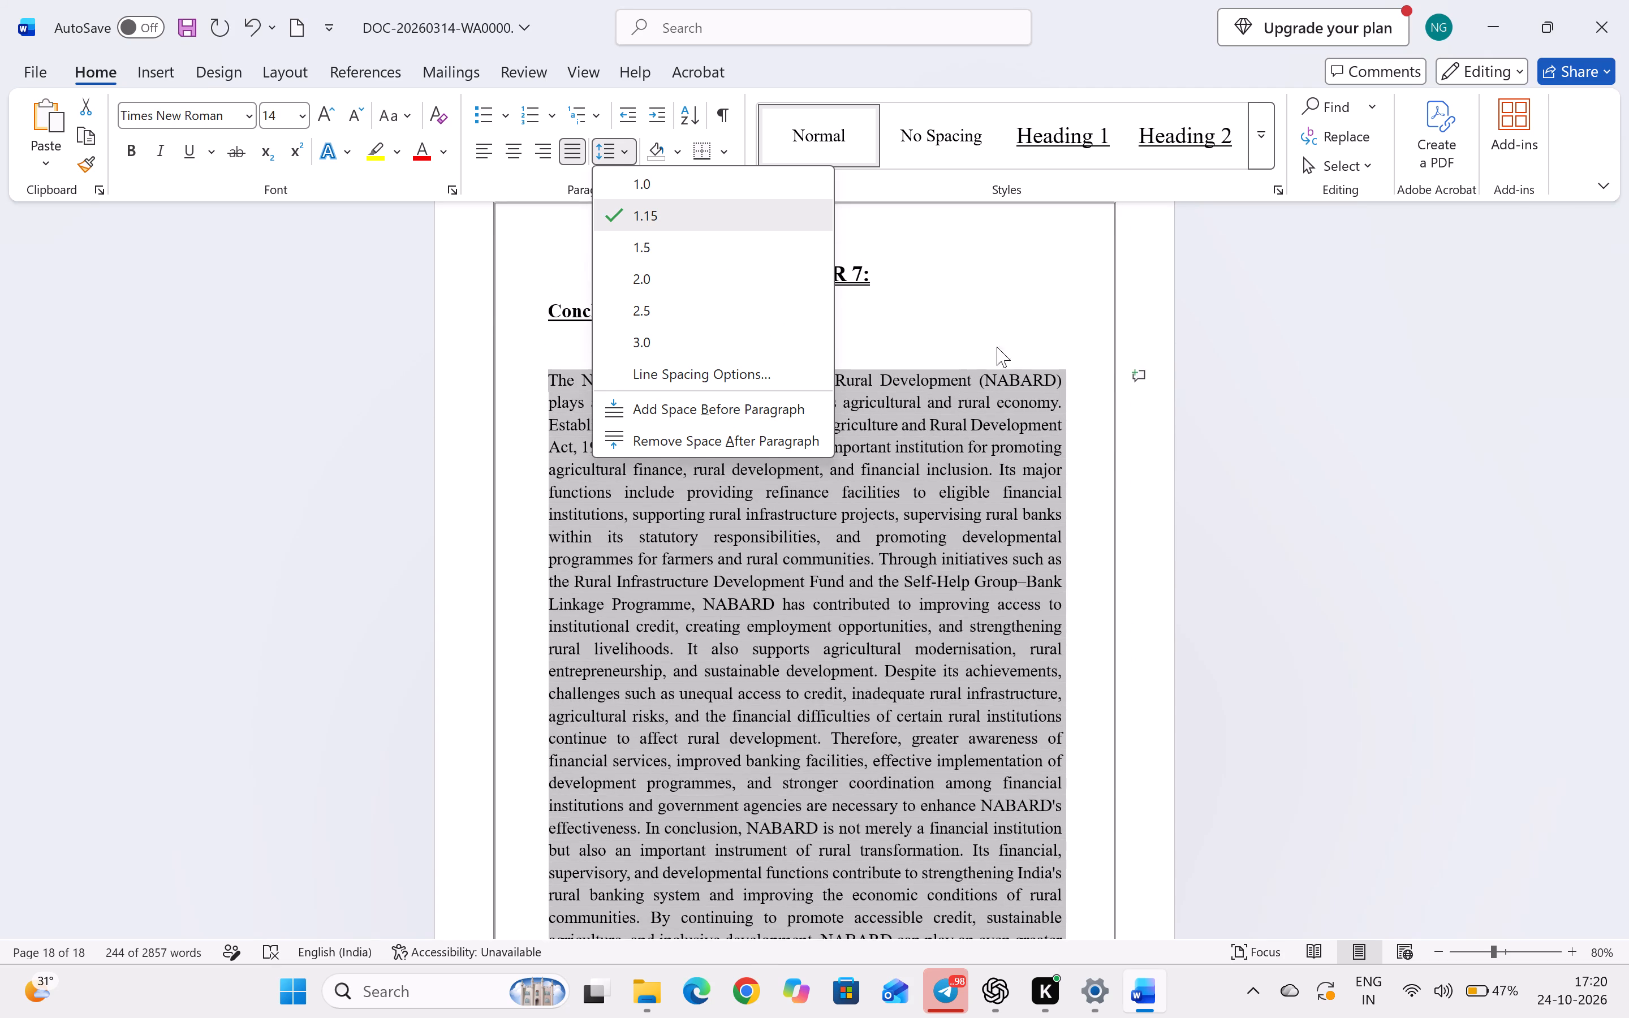
click(1016, 339)
Look through the document from the cover page to the end of Chapter 7 to check its content and layout.
scroll(1032, 435, down, 5)
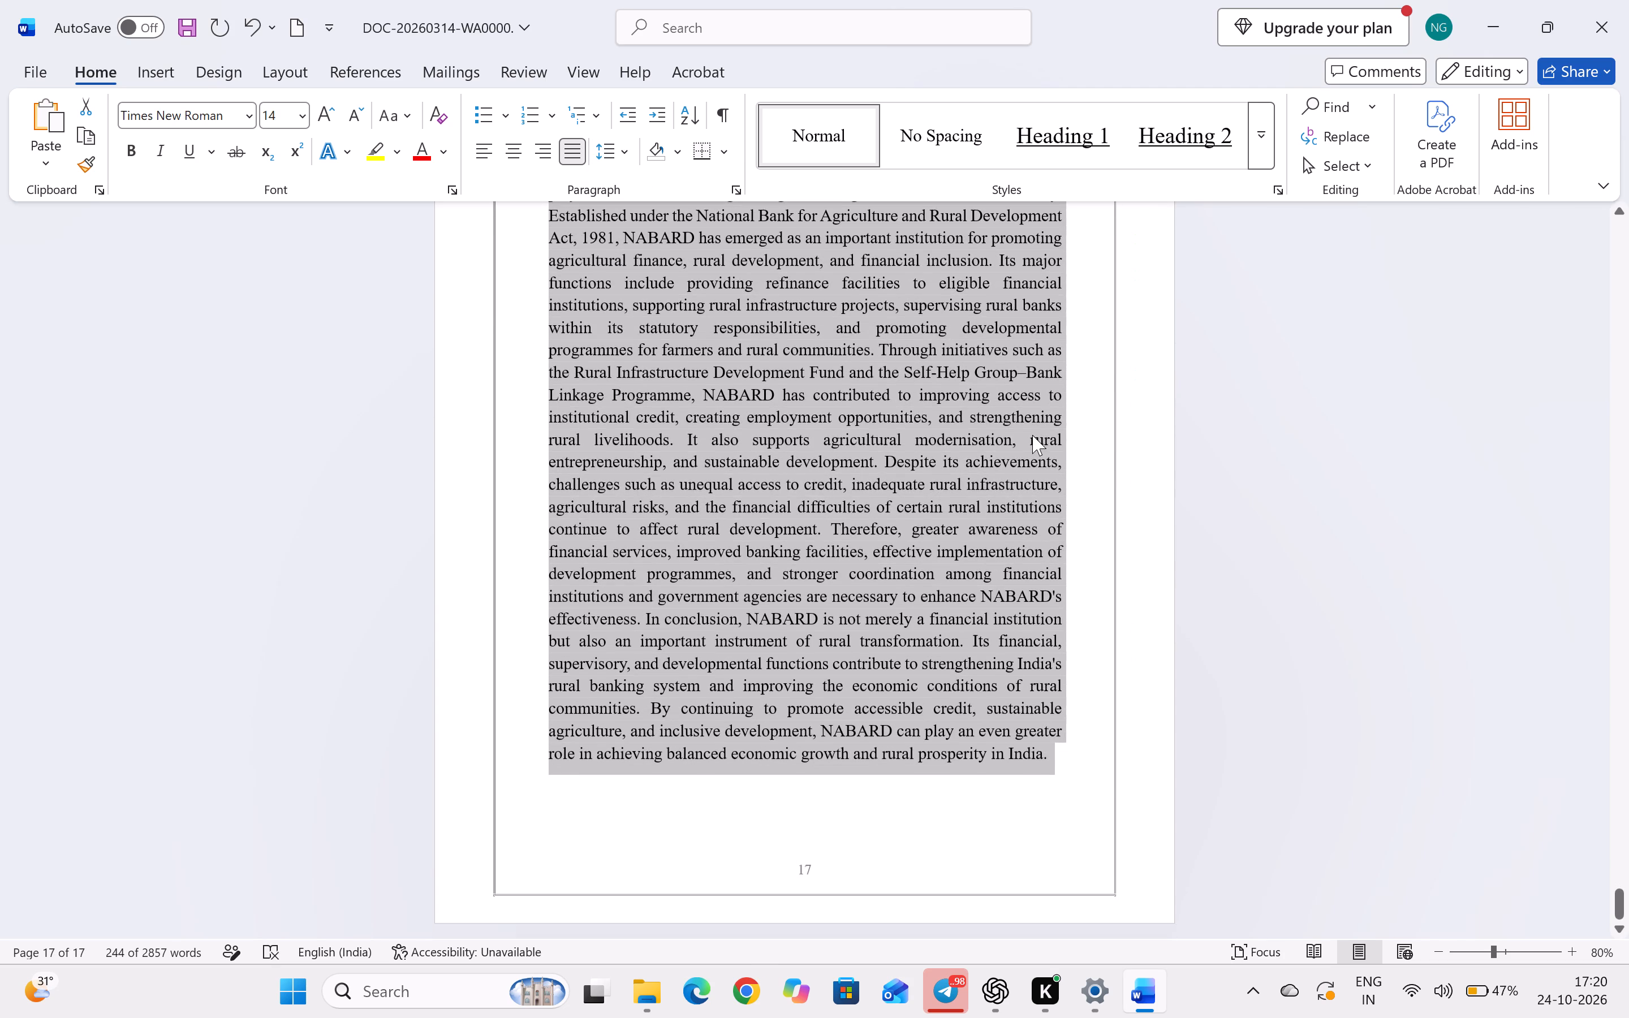
scroll(1032, 435, up, 14)
scroll(1032, 435, up, 8)
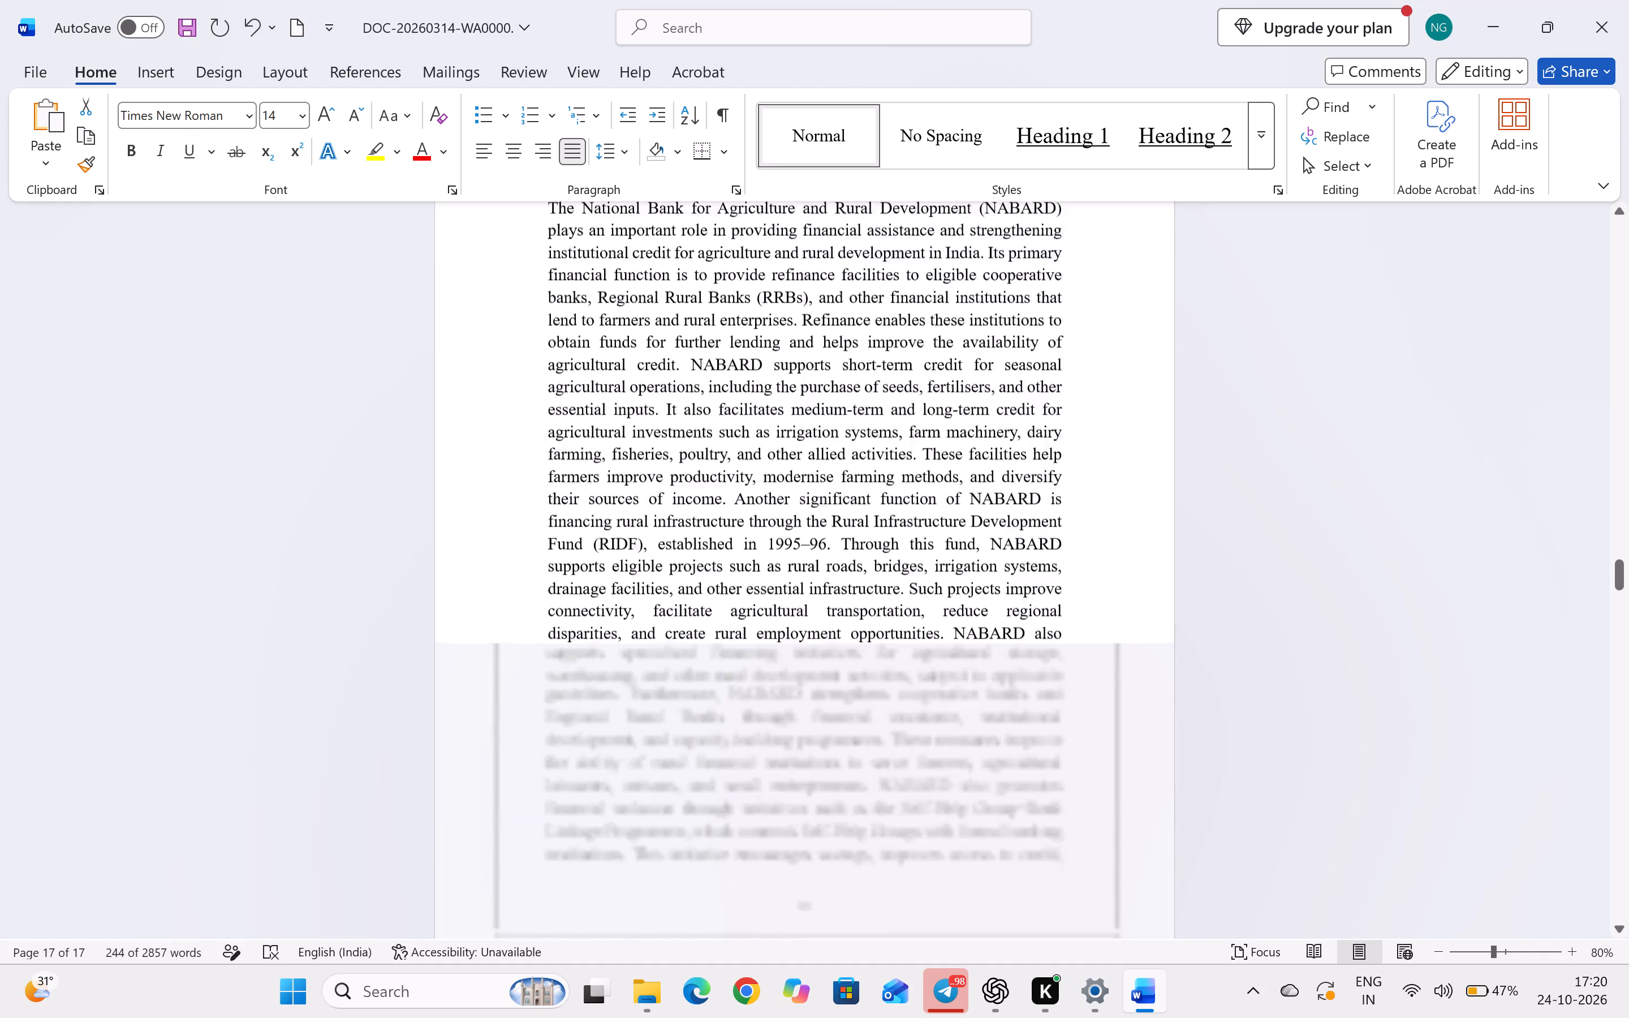
scroll(1032, 435, up, 7)
scroll(1032, 435, down, 4)
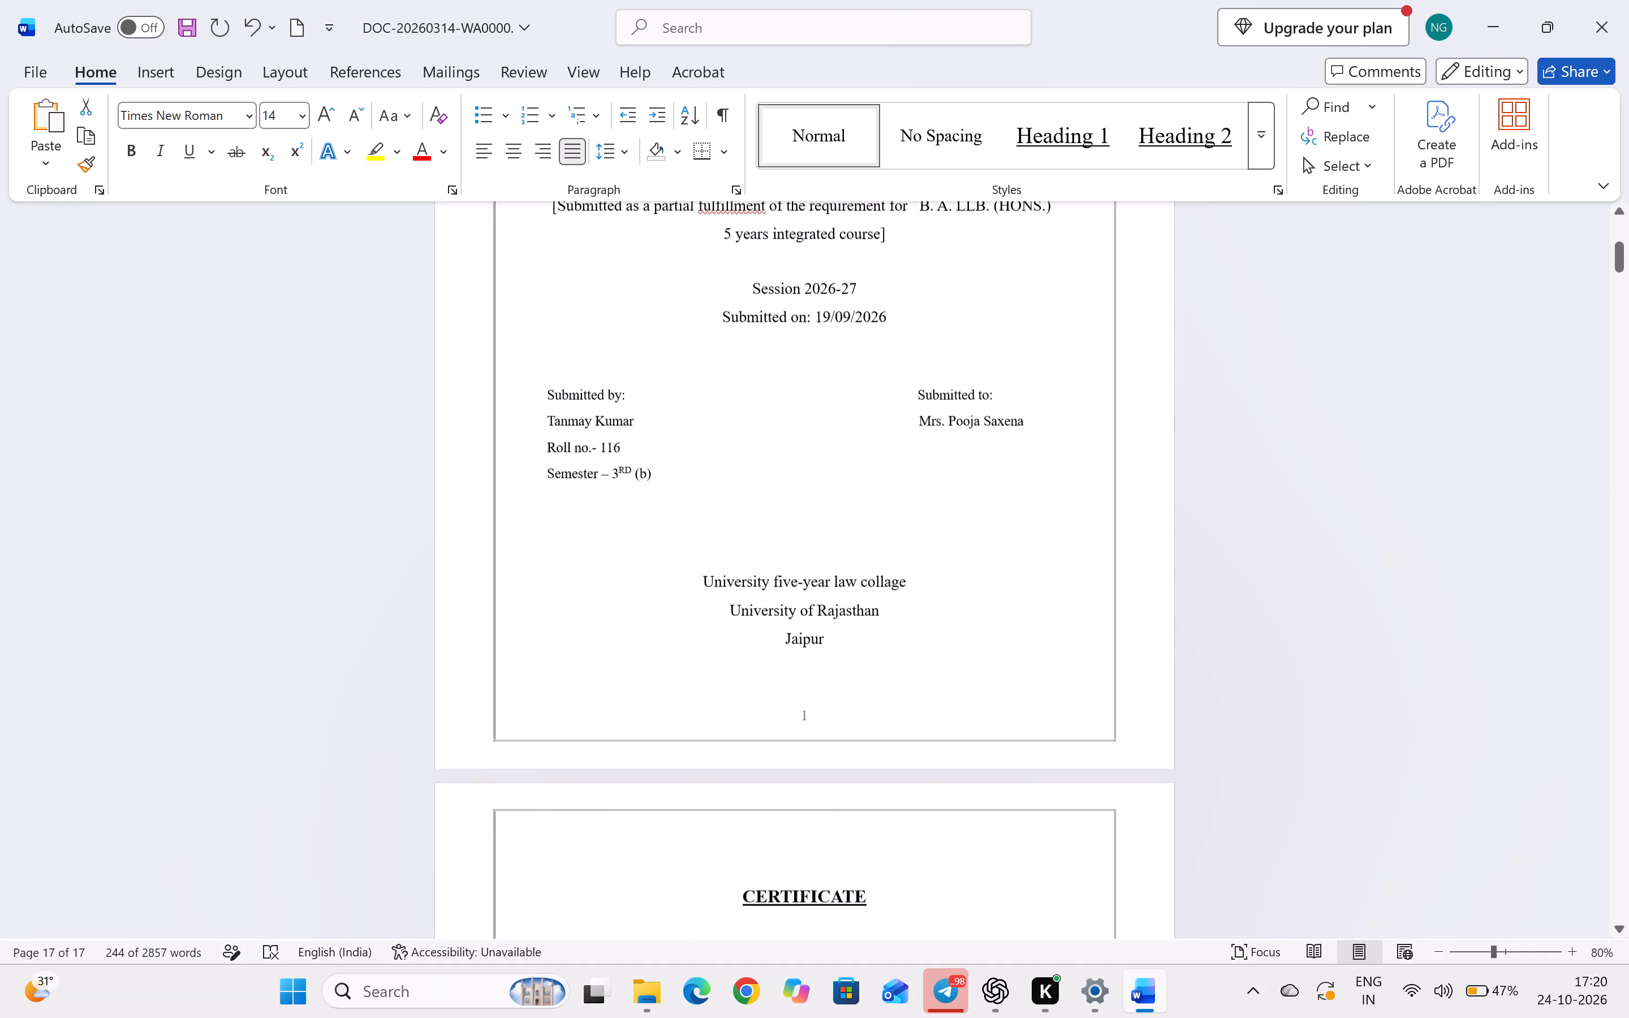
scroll(1032, 435, down, 8)
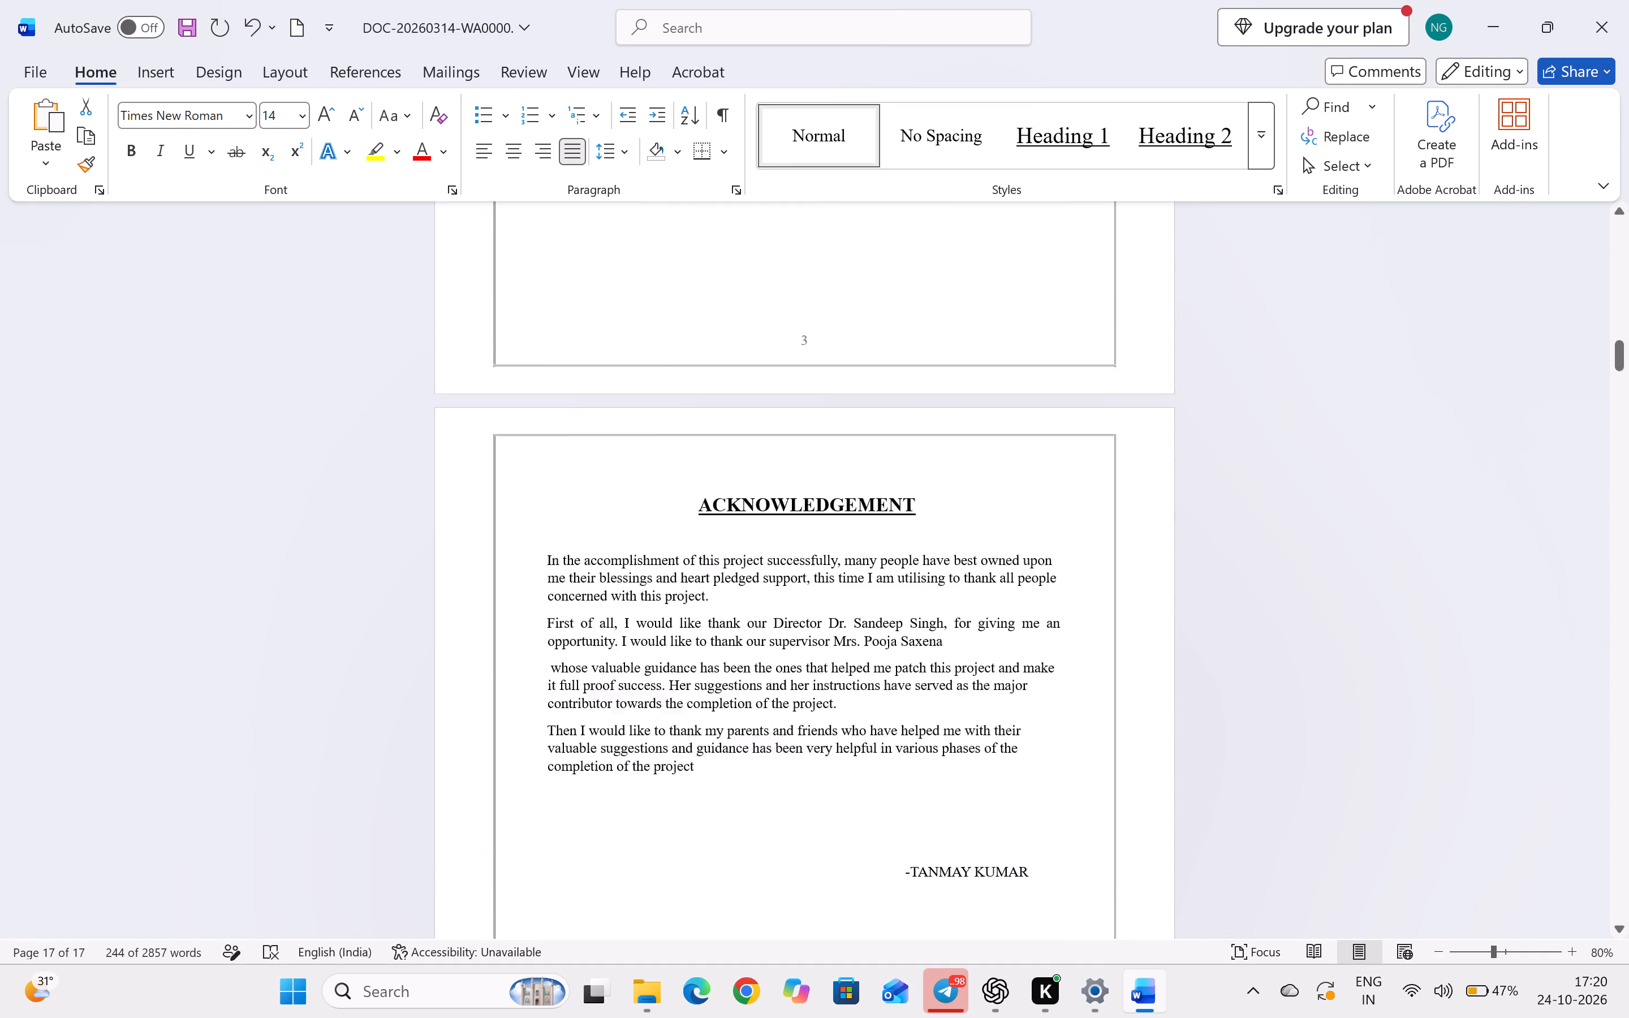
scroll(1032, 435, down, 7)
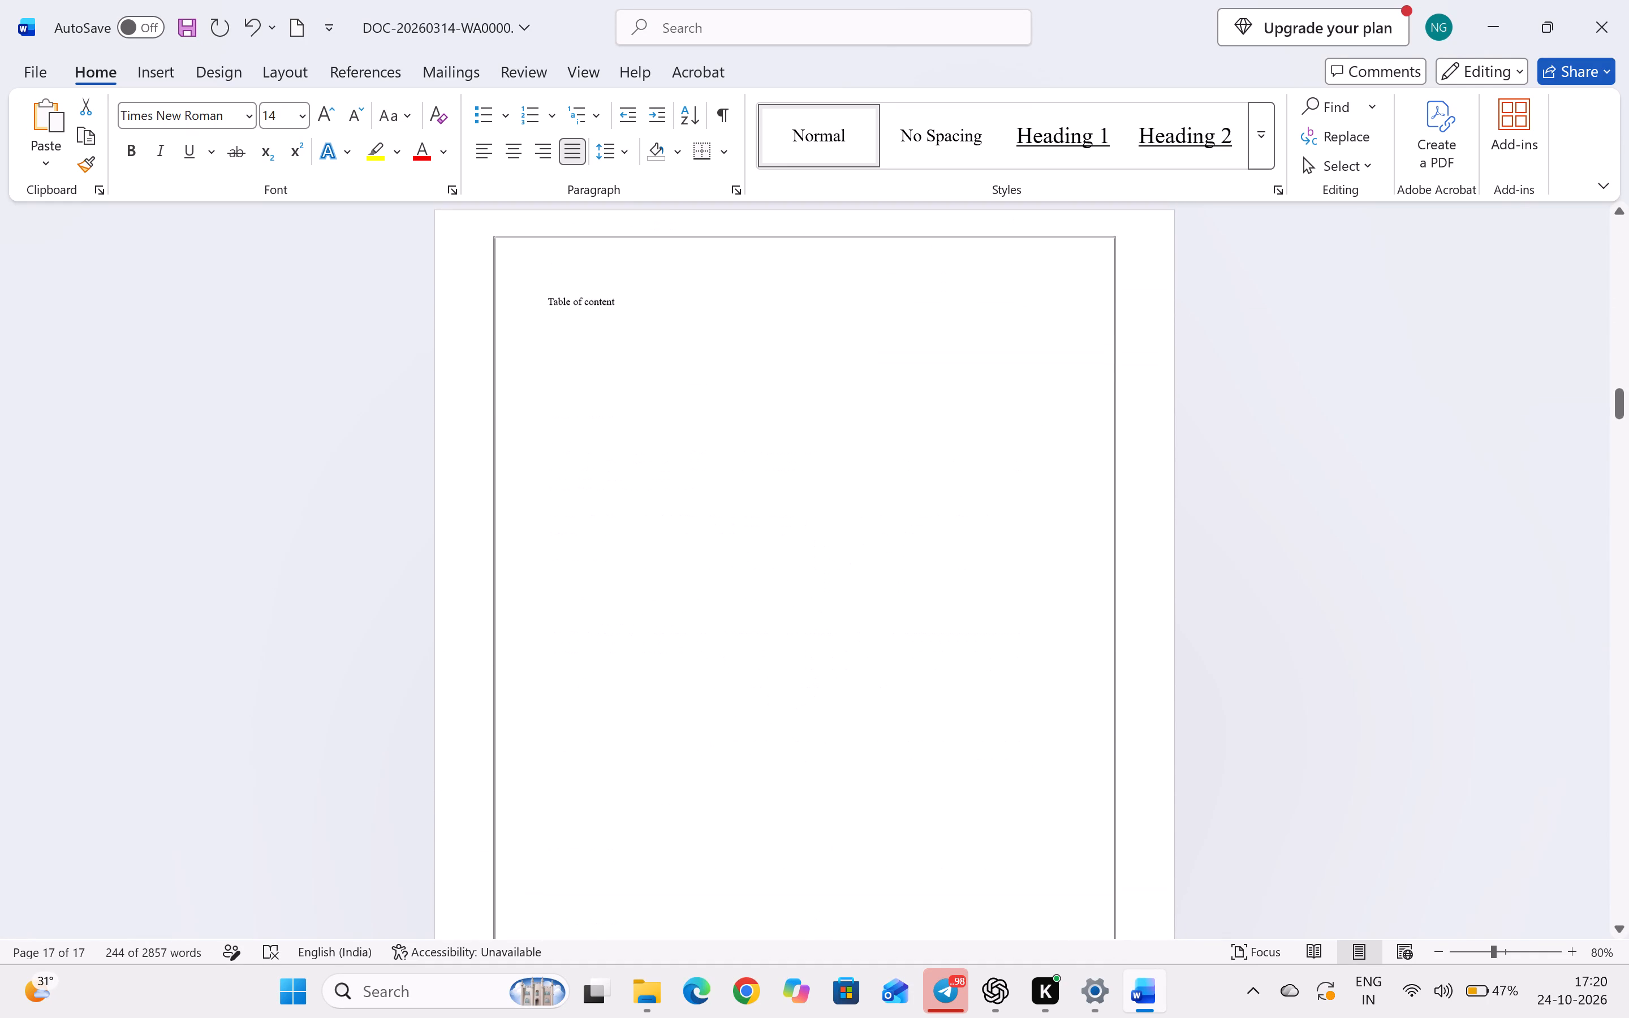
scroll(1032, 435, down, 3)
scroll(1066, 311, down, 13)
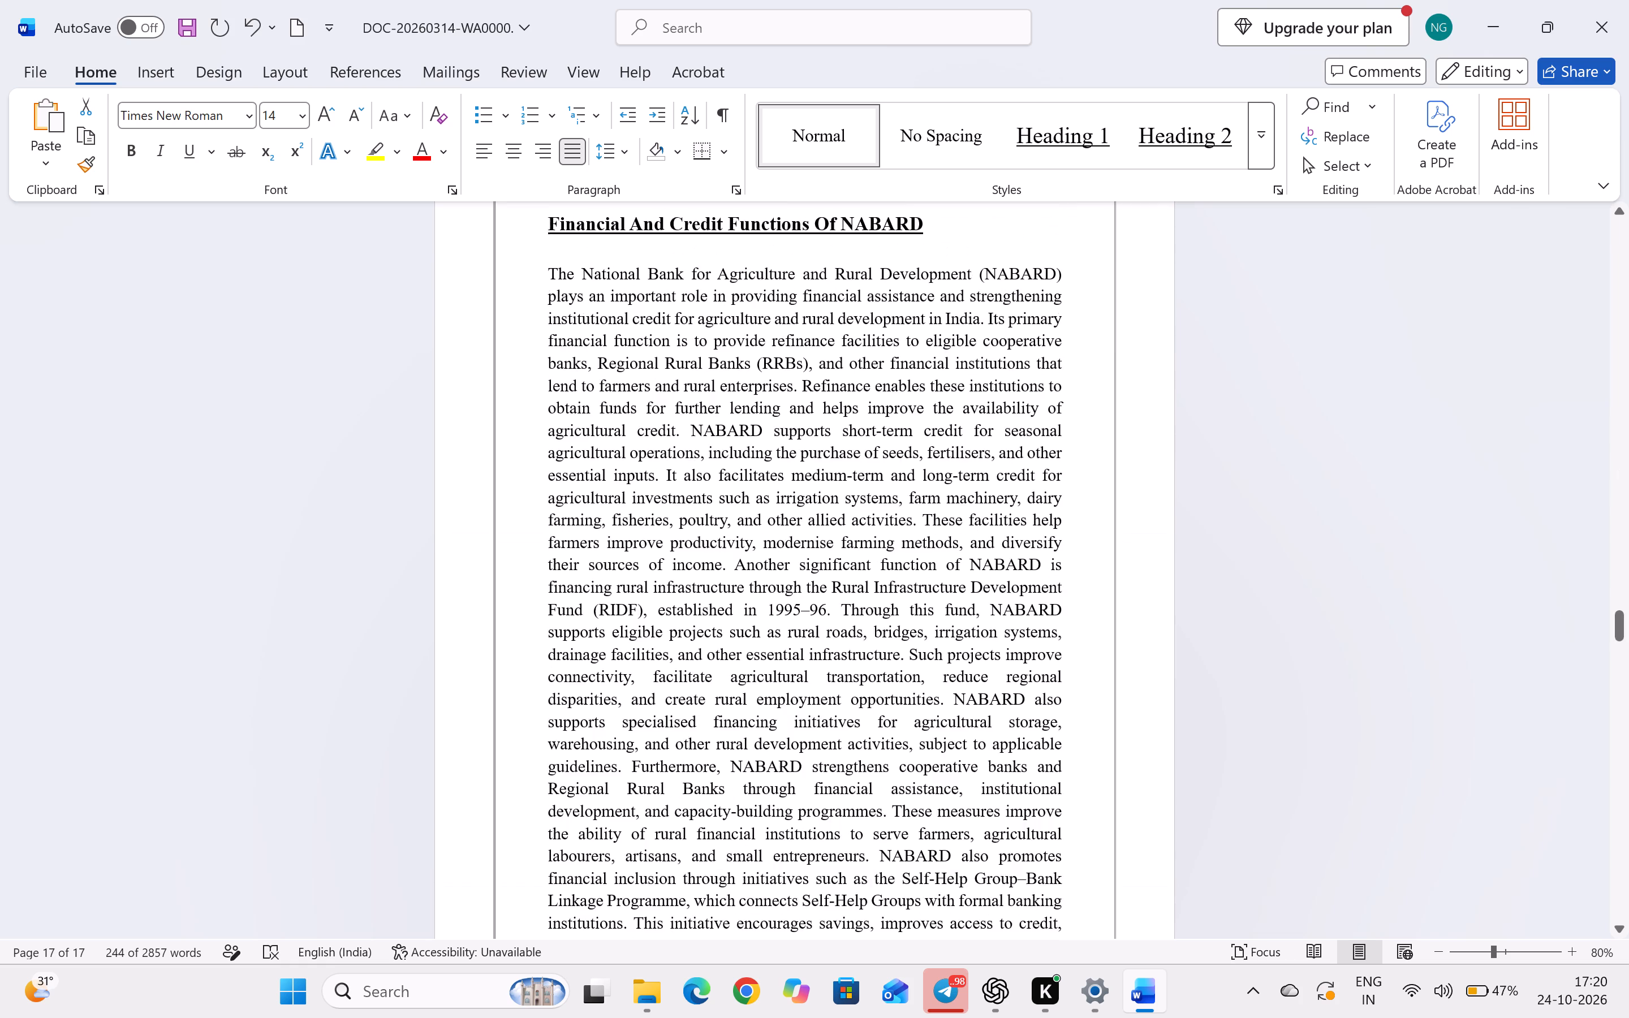
scroll(1066, 311, down, 10)
click(885, 799)
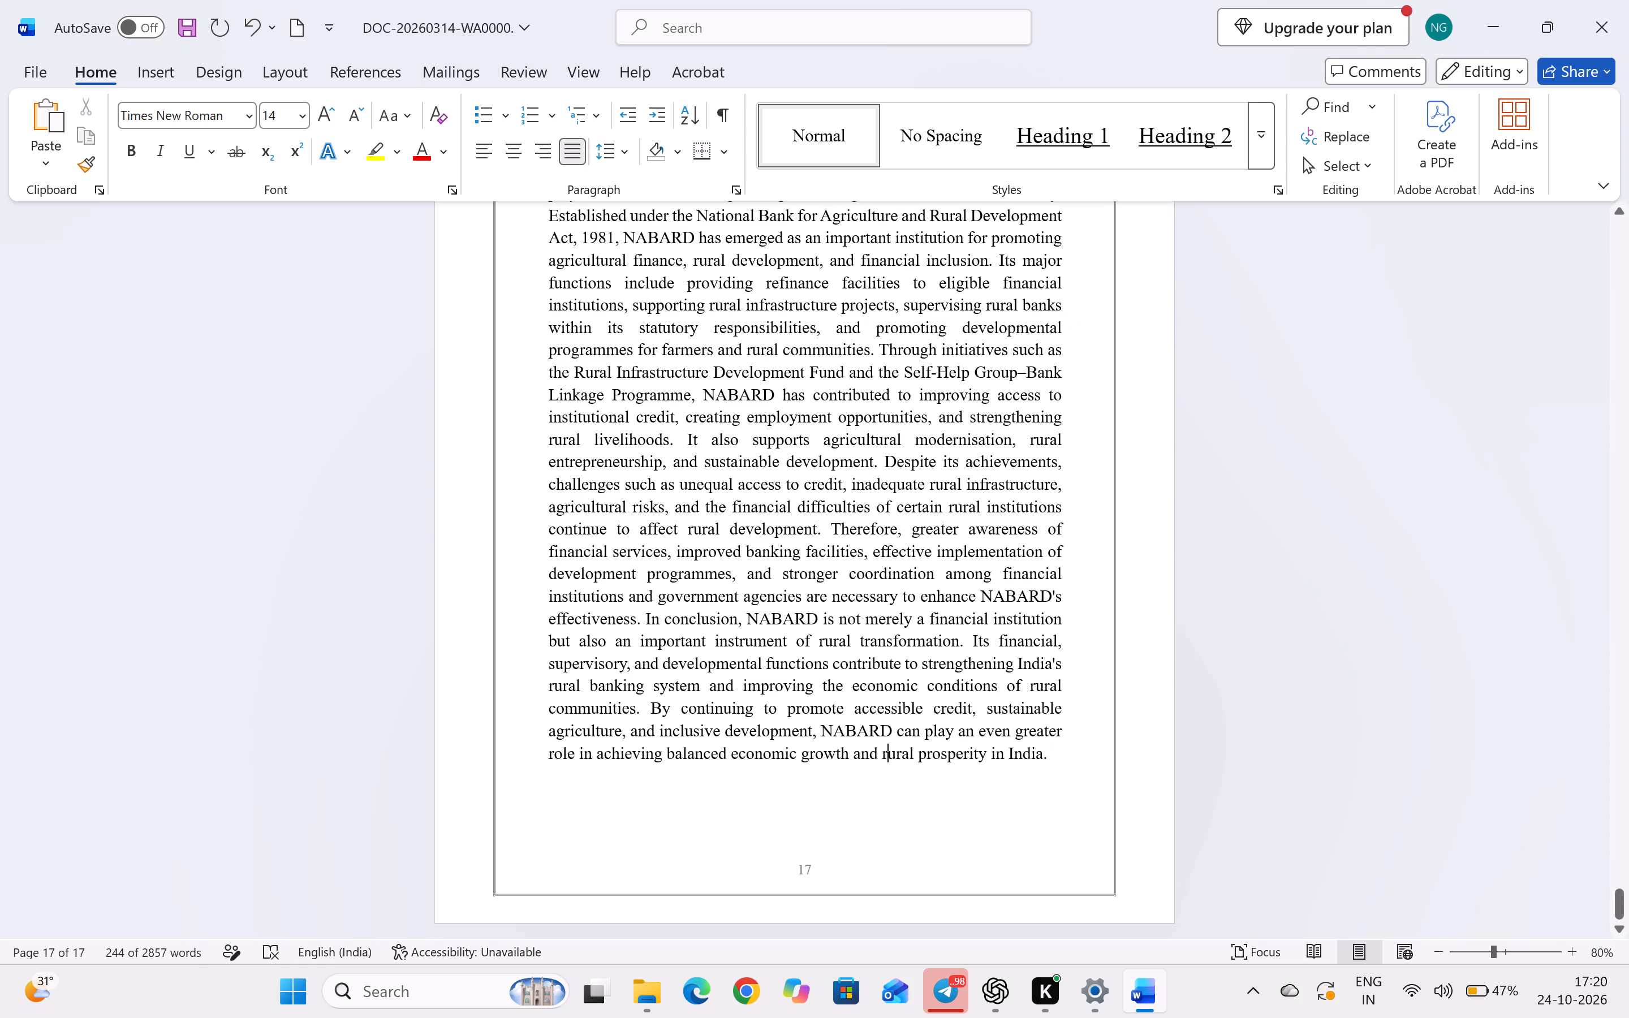
scroll(873, 868, down, 1)
scroll(1020, 803, up, 1)
ctrl+scroll(1020, 803, down, 1)
ctrl+scroll(1020, 803, up, 1)
ctrl+scroll(1020, 803, down, 1)
ctrl+scroll(1020, 803, up, 1)
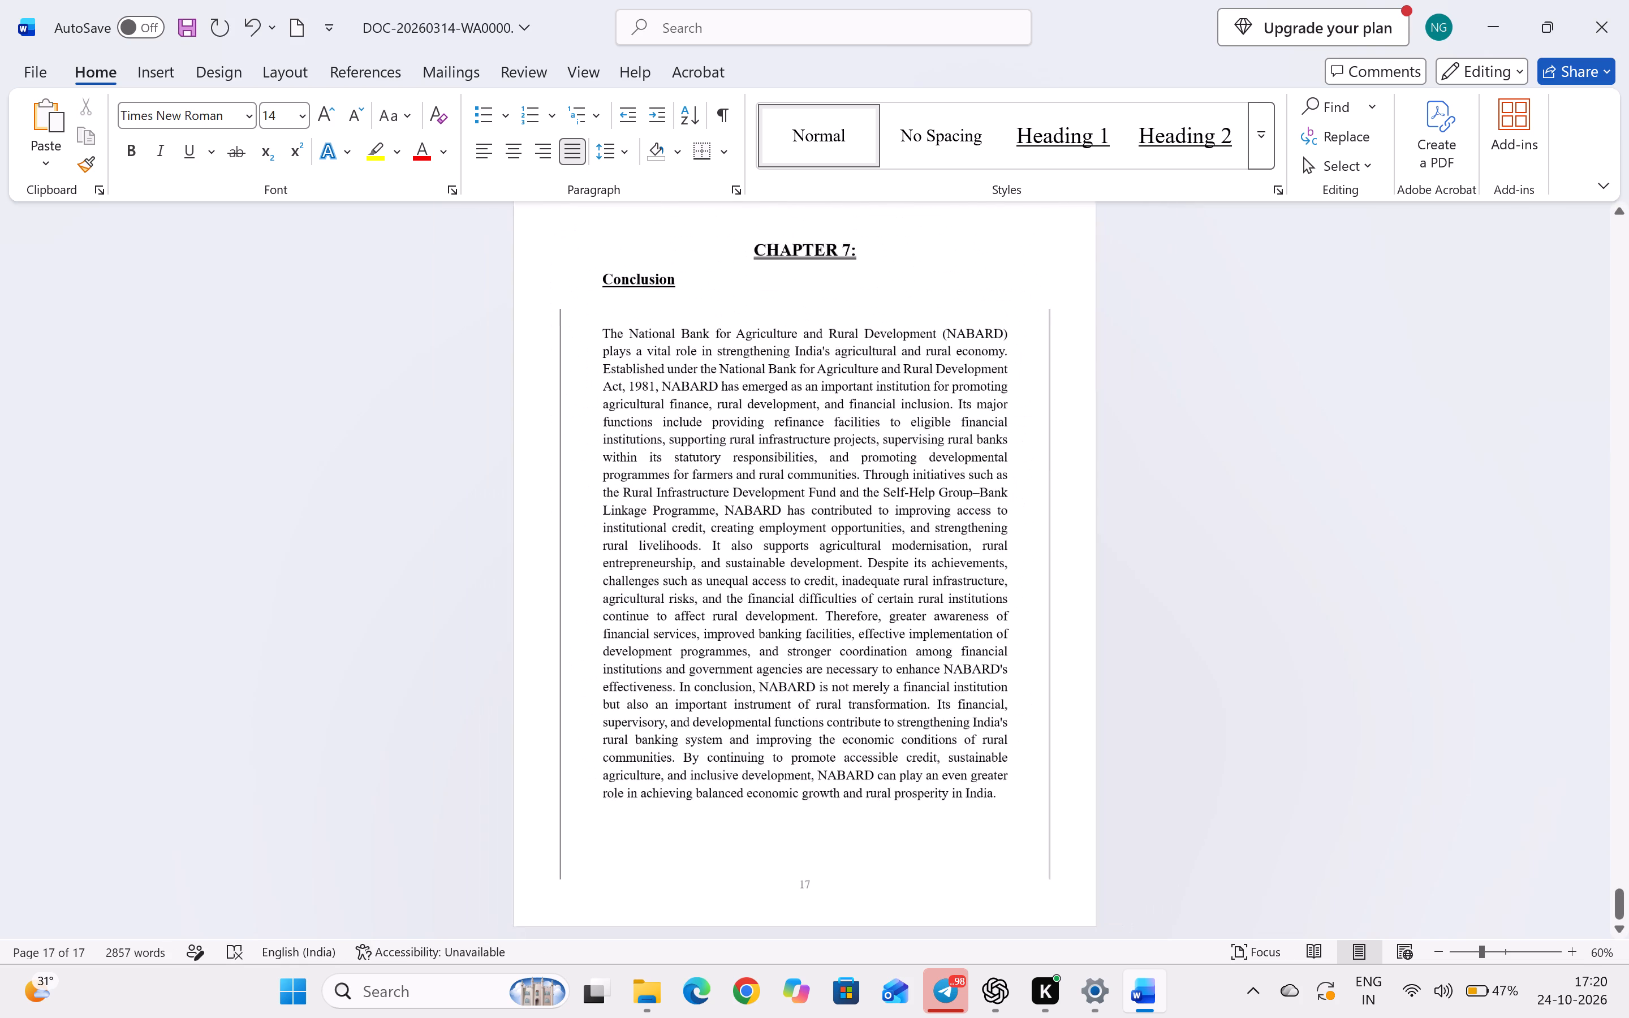
ctrl+scroll(1020, 803, up, 1)
Add the heading "bibliography" on a new page after the Chapter 7 paragraph, centred, bold and underlined, size 14.
click(1001, 806)
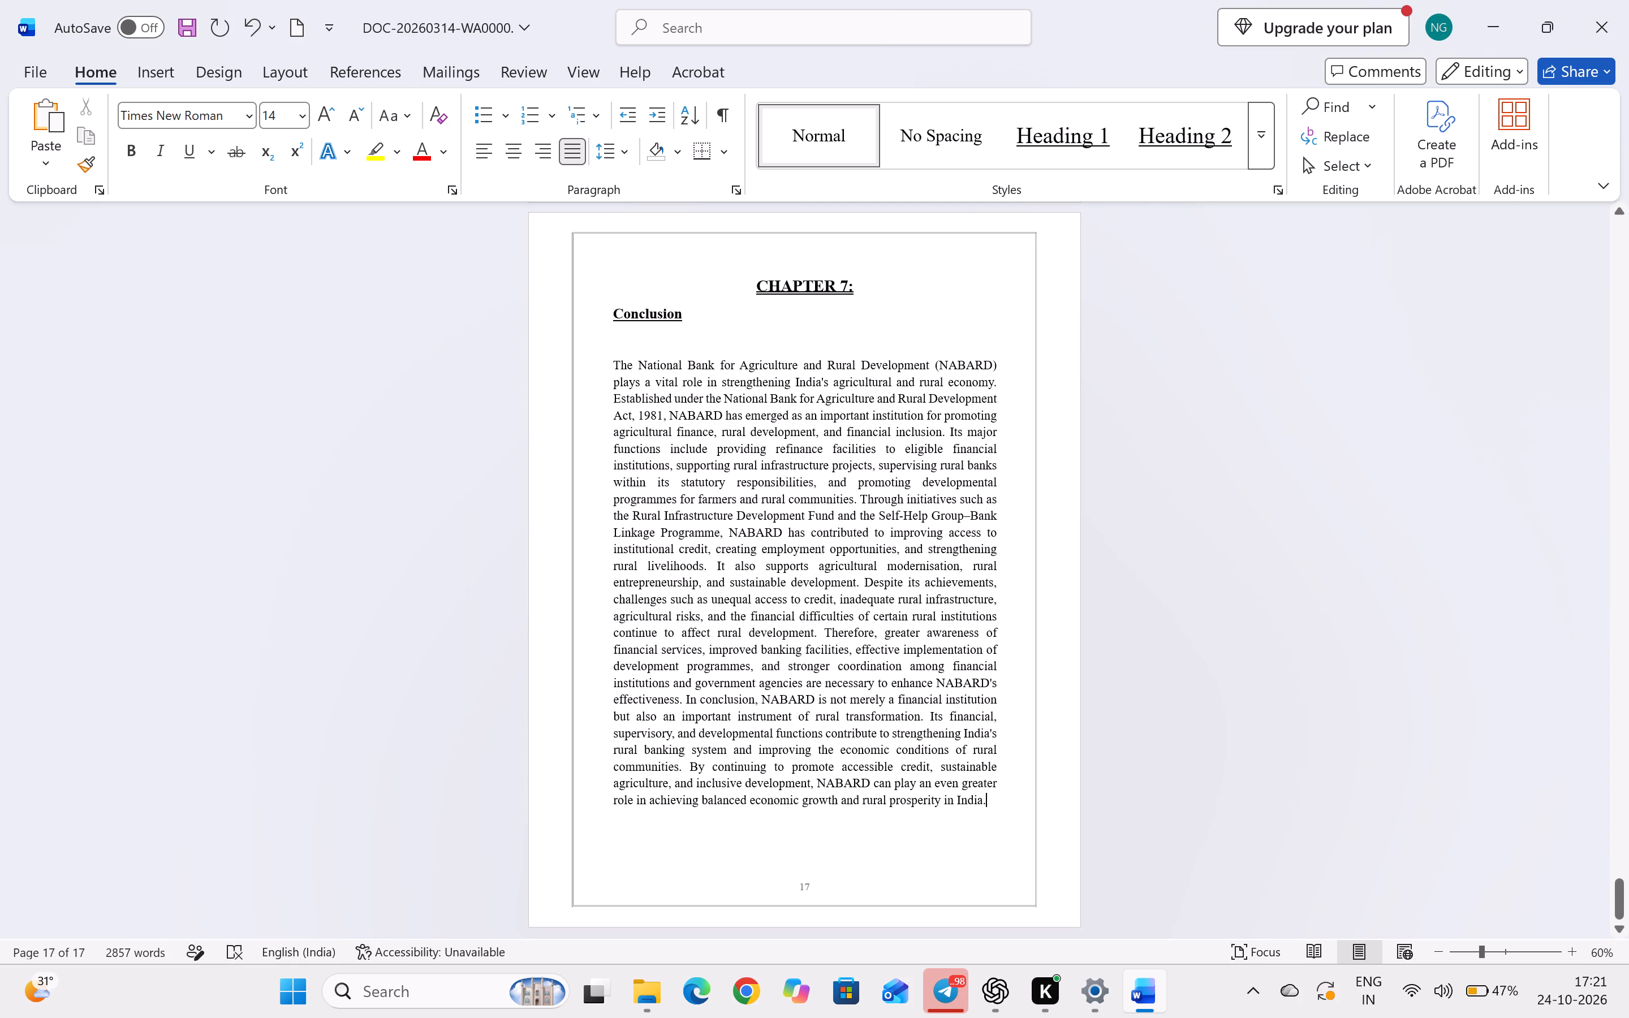
key(Return)
key(Return)
key(Return)
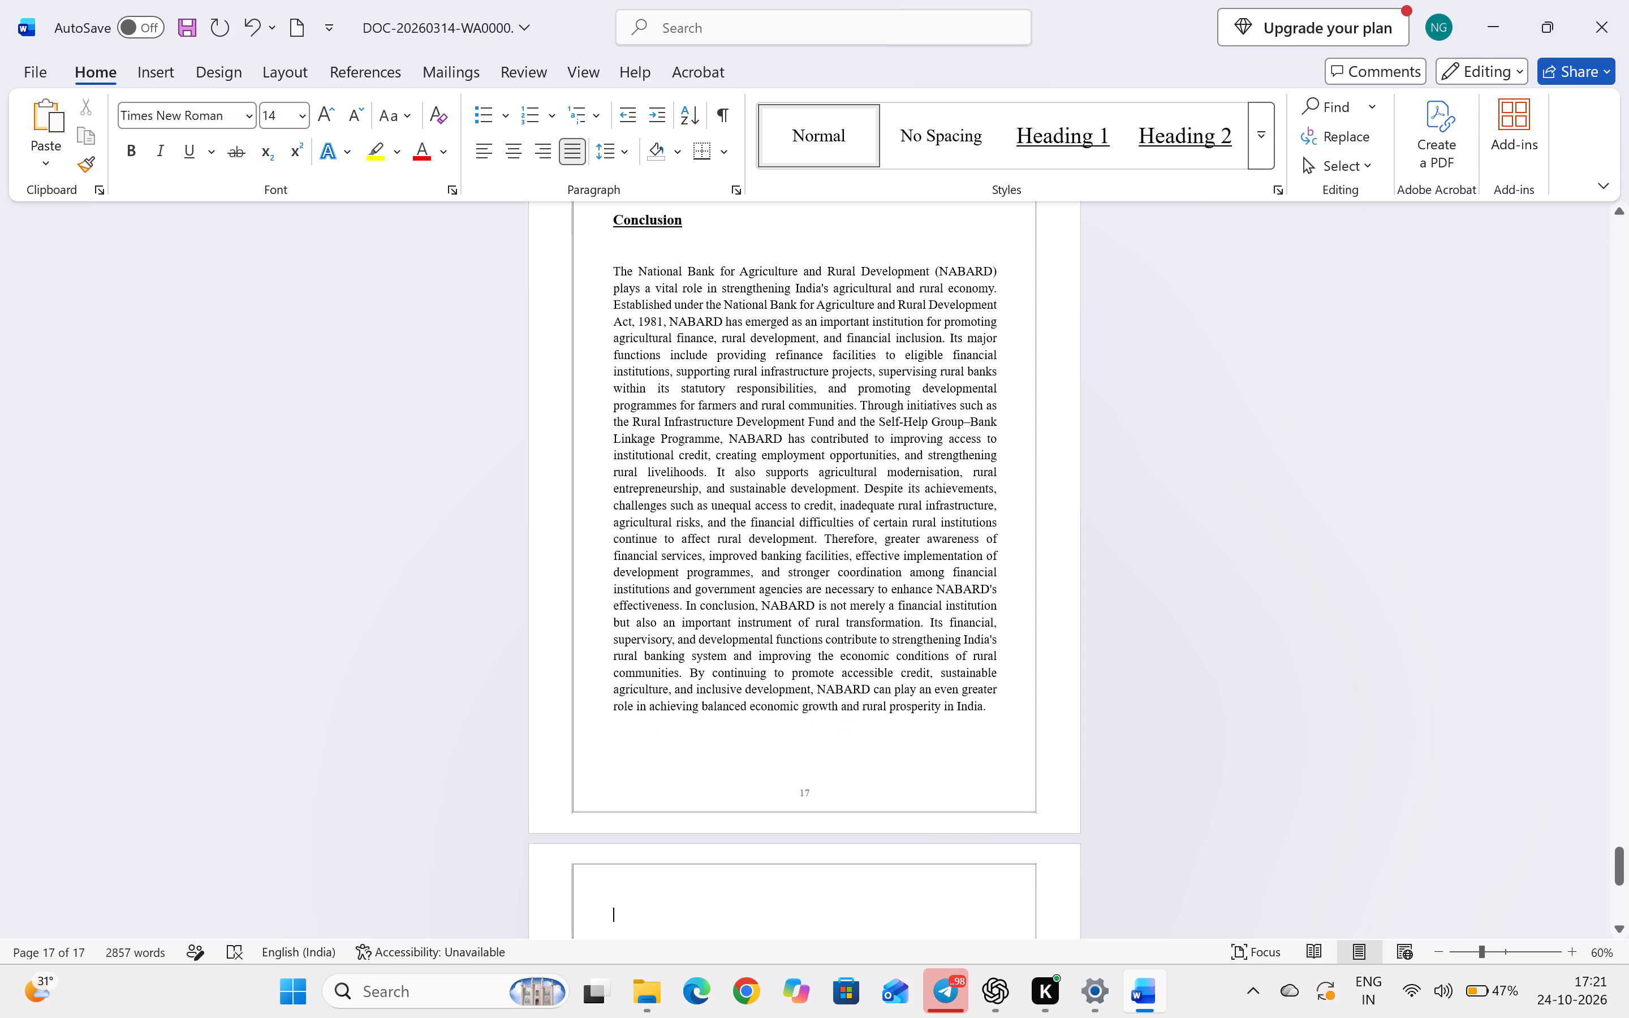
click(514, 148)
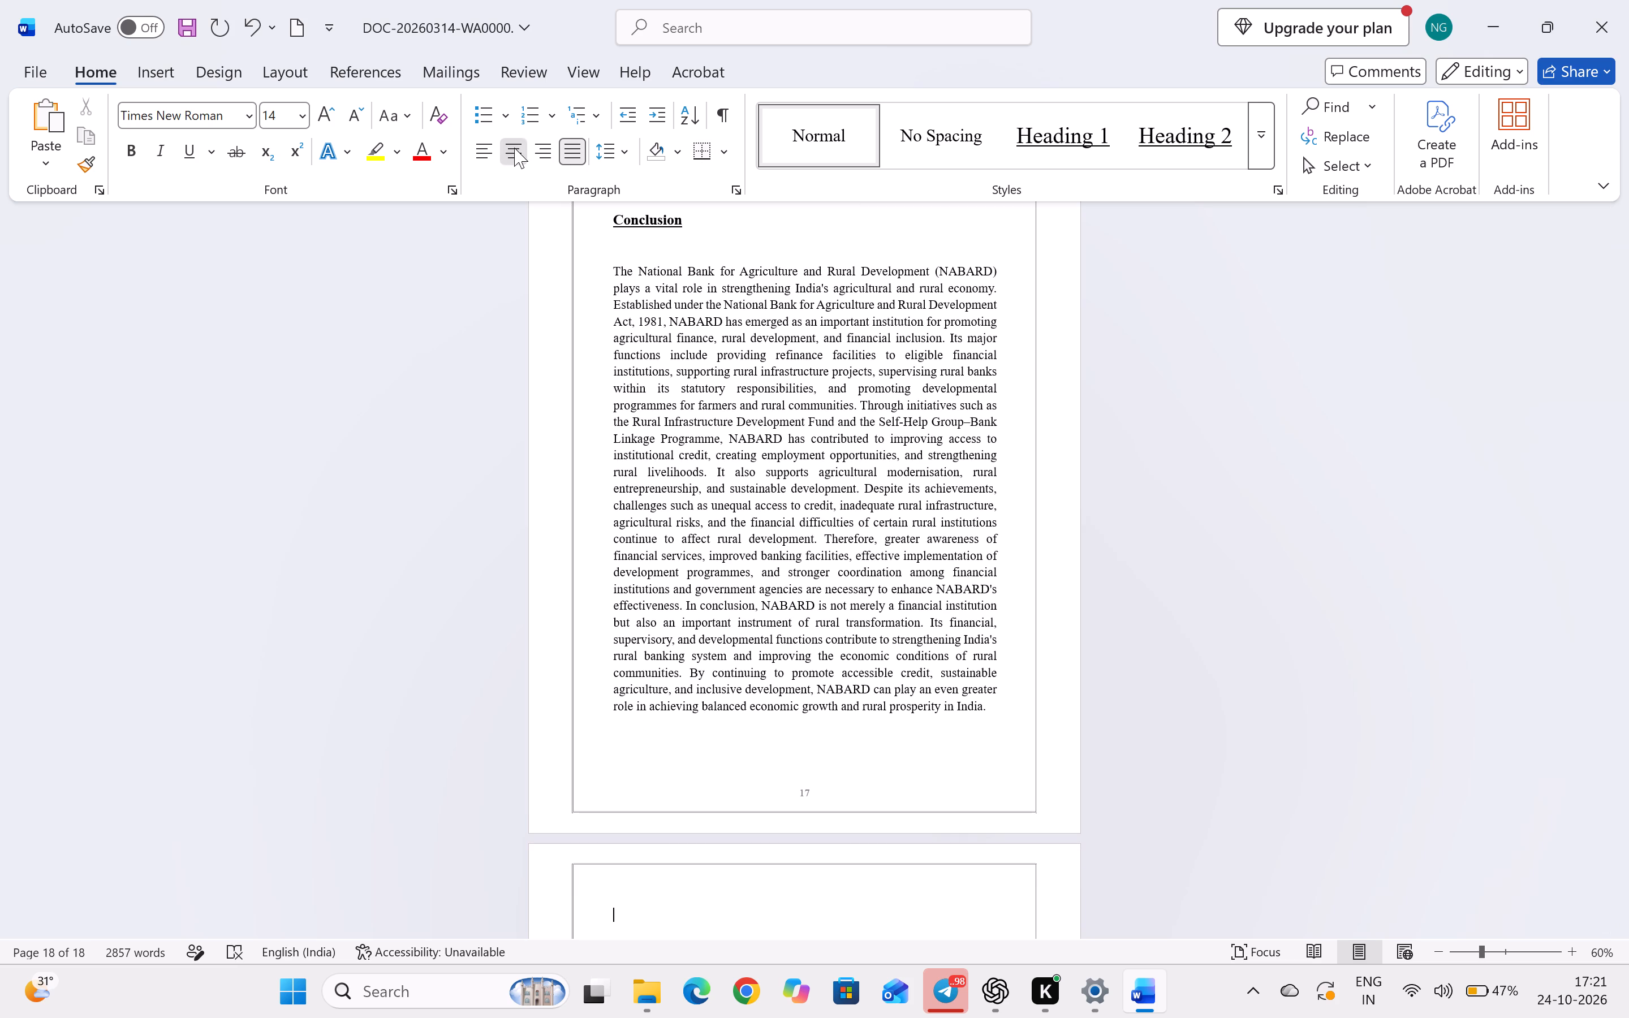
click(139, 155)
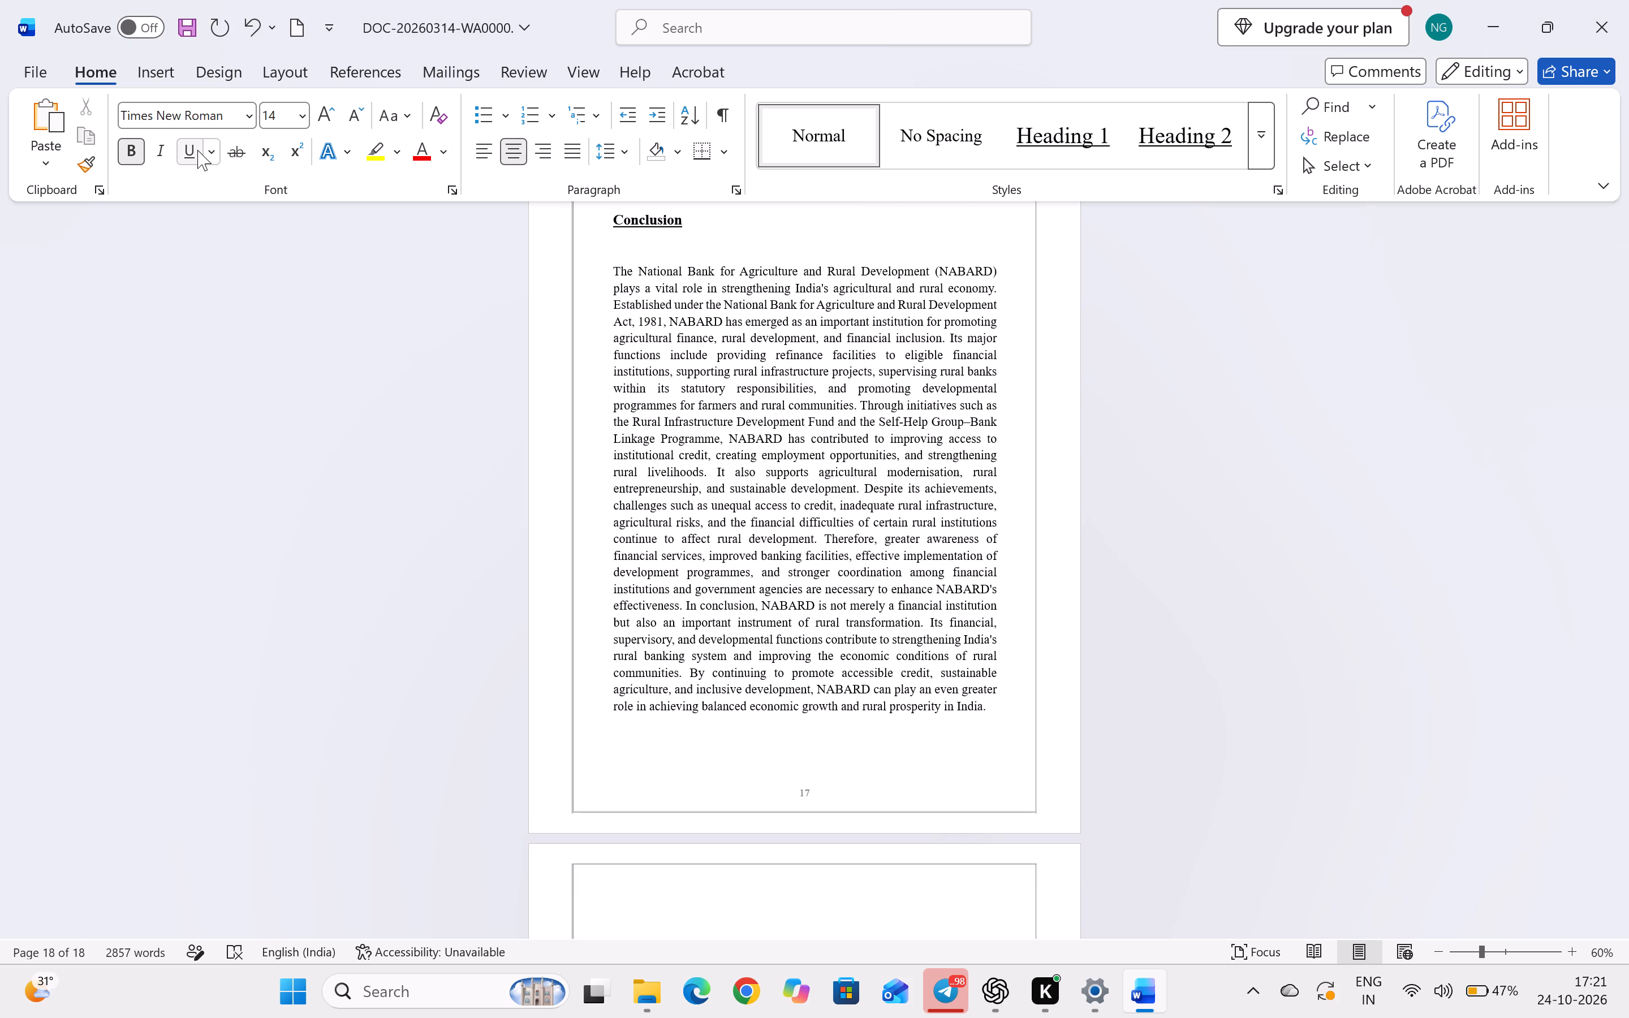
click(208, 148)
click(231, 206)
text(con)
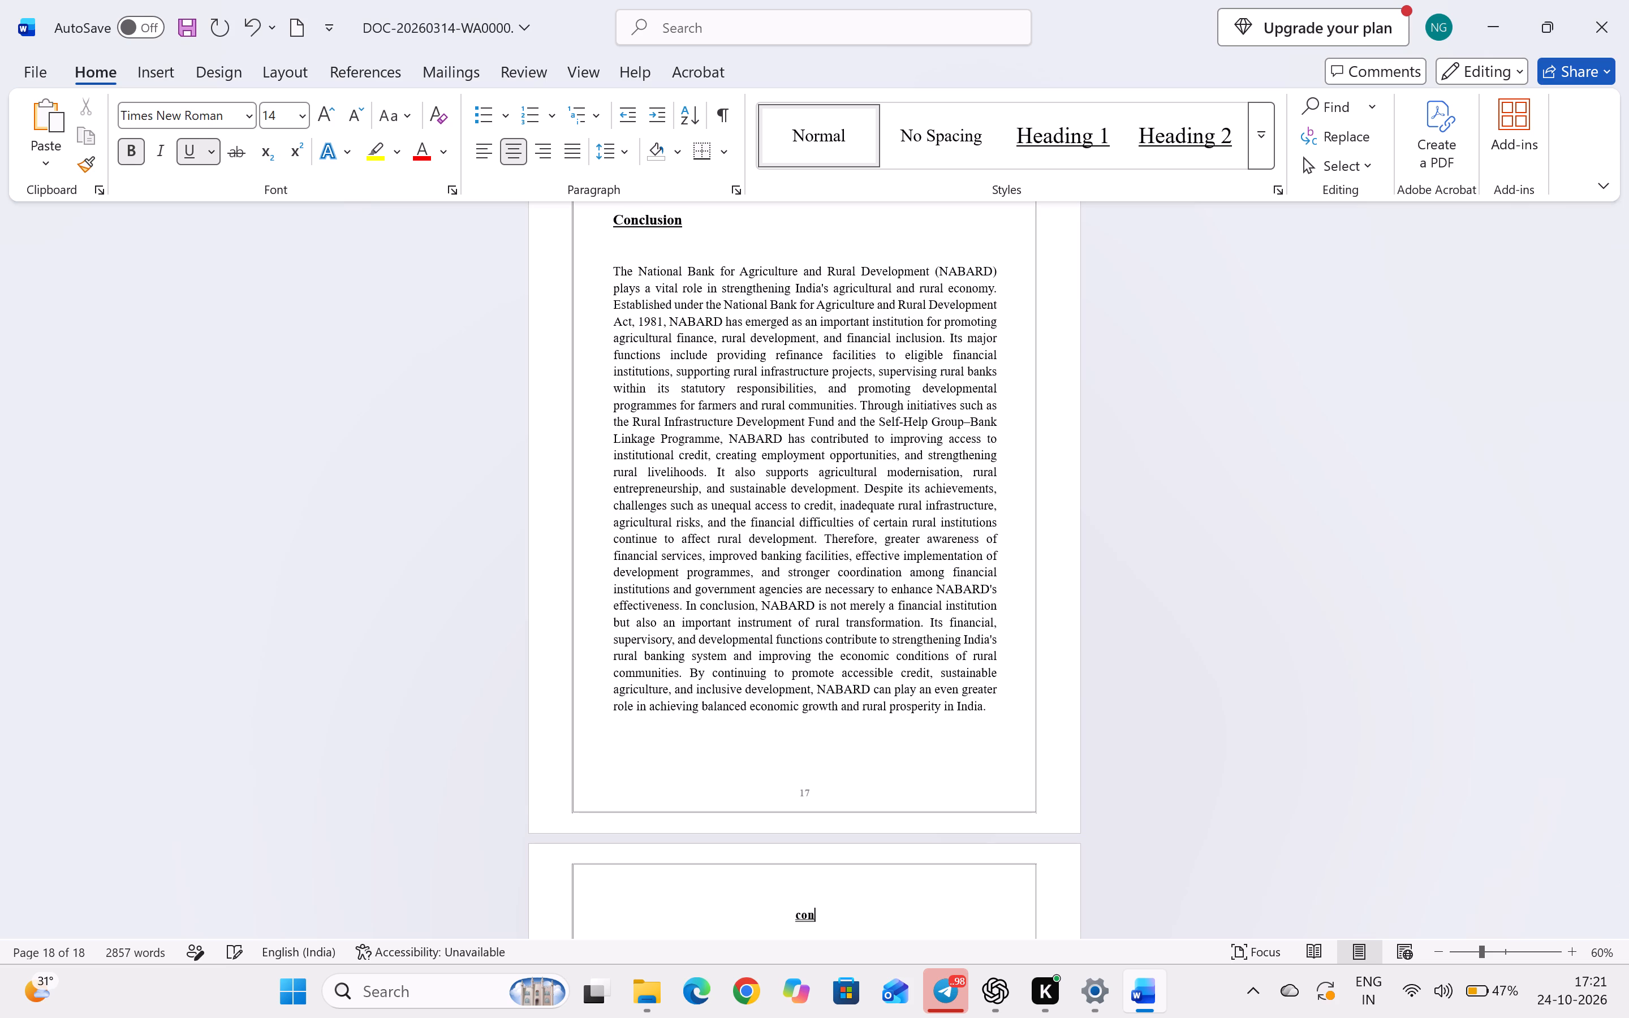
key(BackSpace)
key(BackSpace)
key(BackSpace)
text(bi)
text(bliography)
Change the "bibliography" heading on the last page to uppercase and start a new line below it.
drag(842, 903, 830, 901)
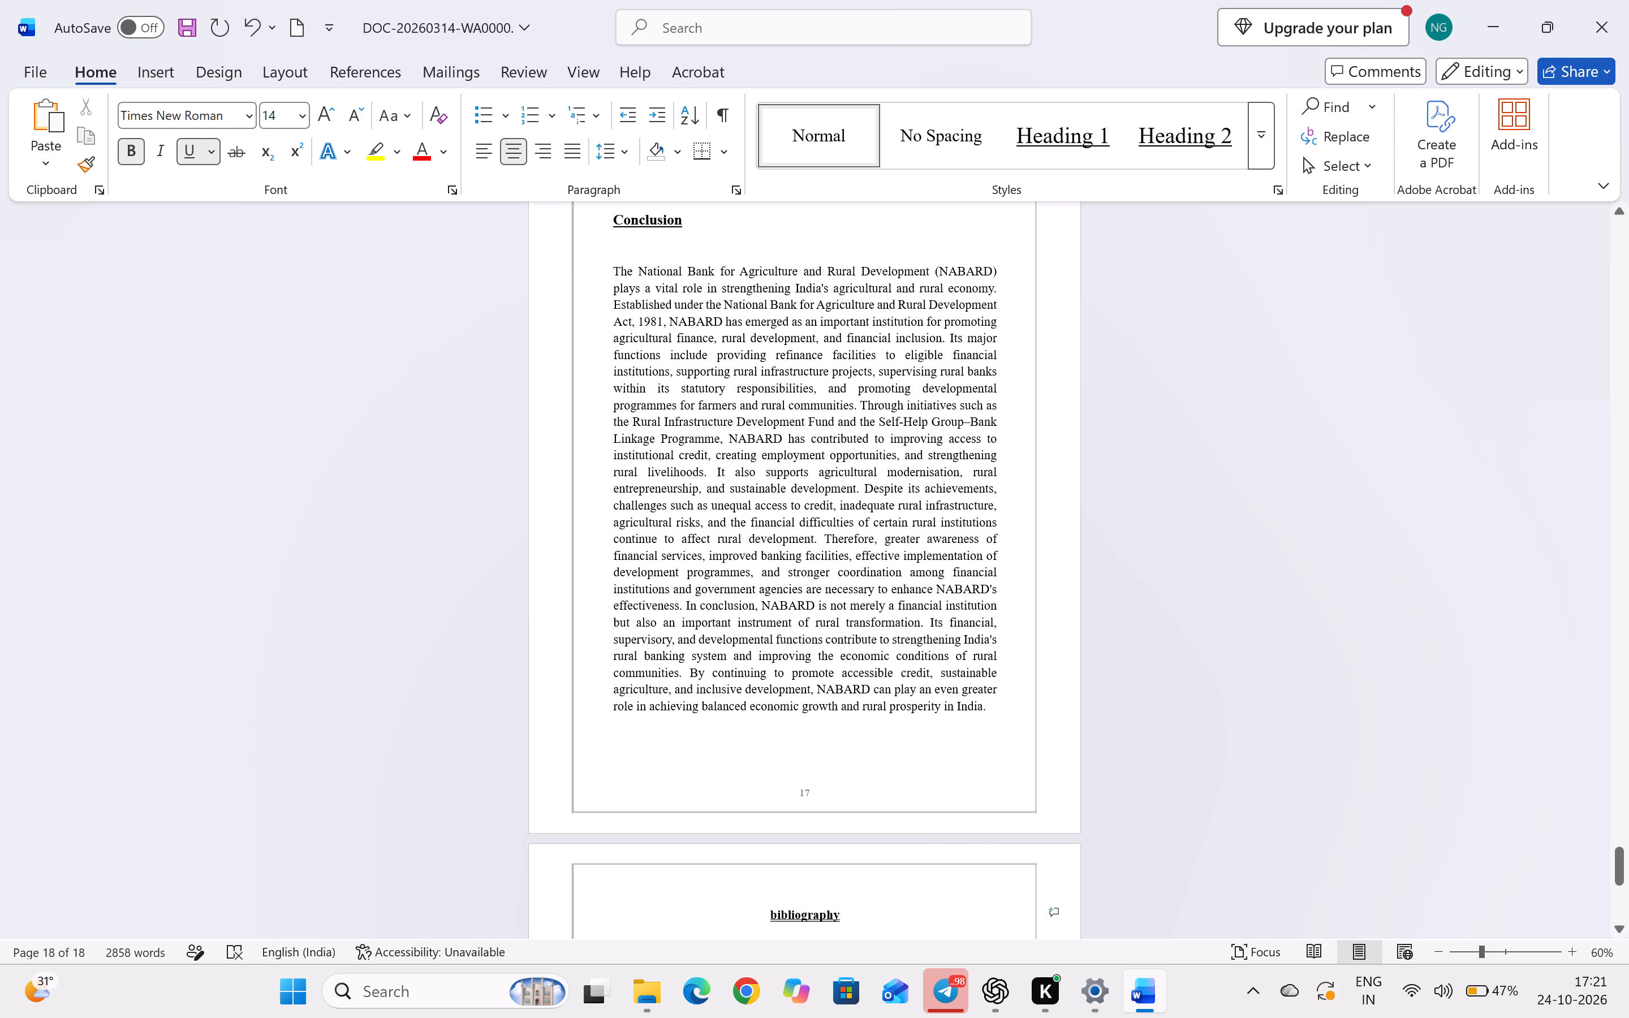
drag(830, 901, 766, 912)
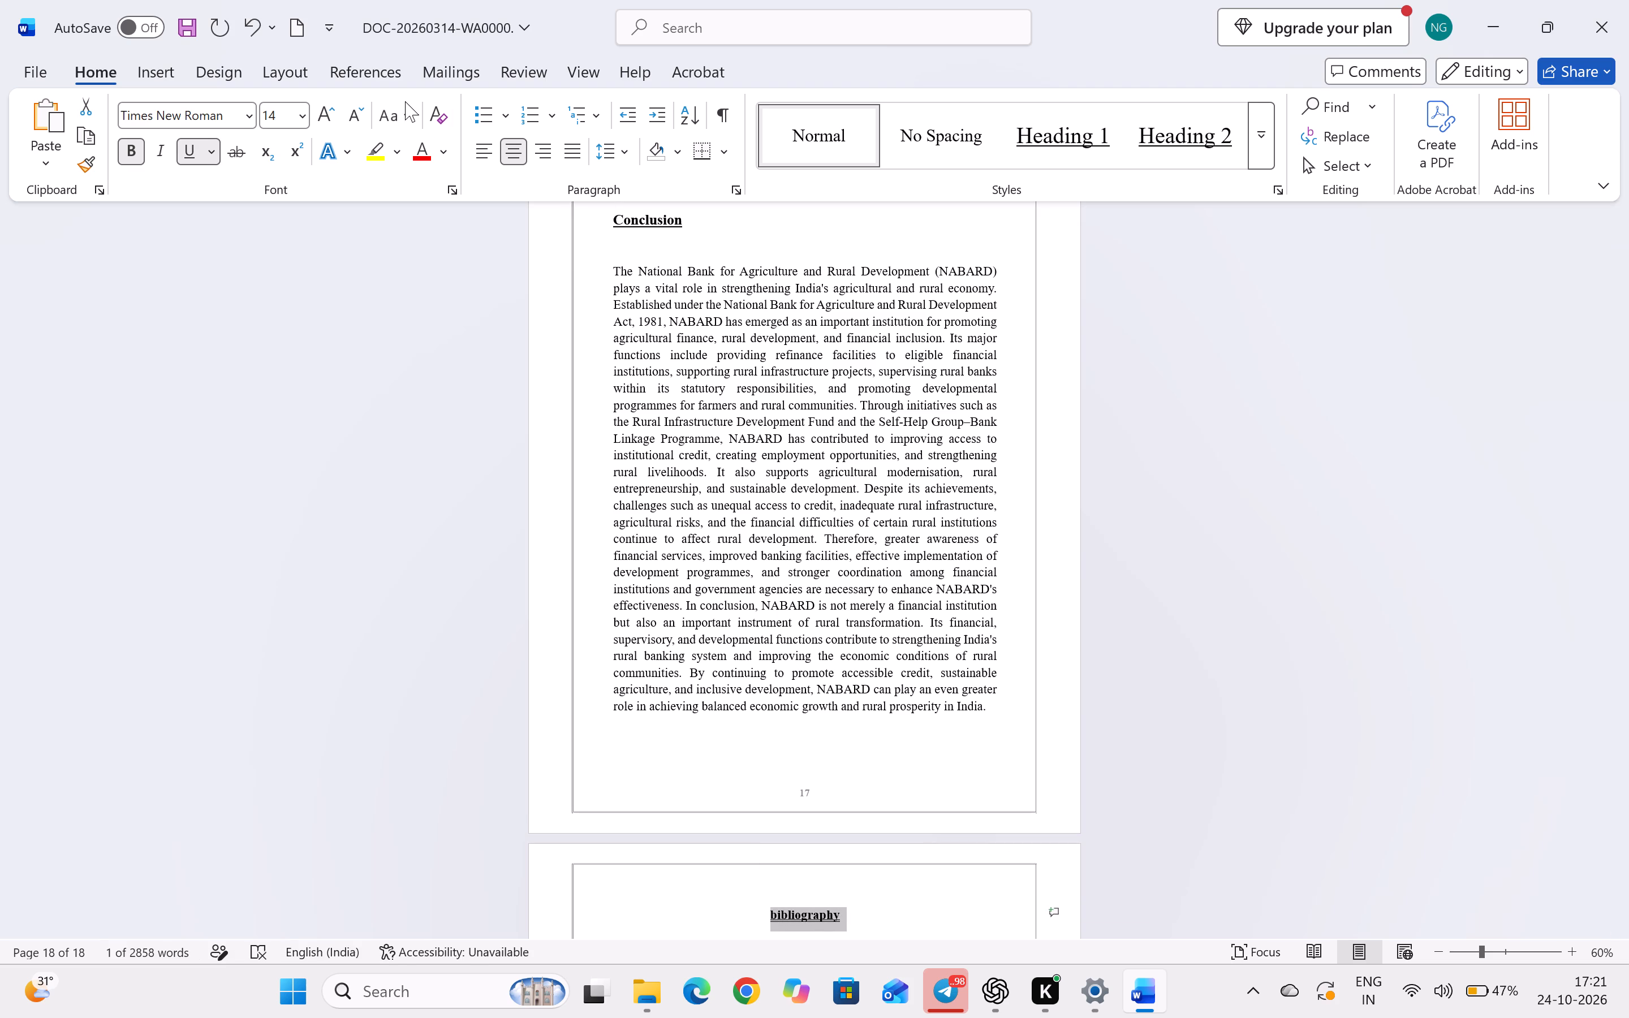
click(402, 102)
click(426, 215)
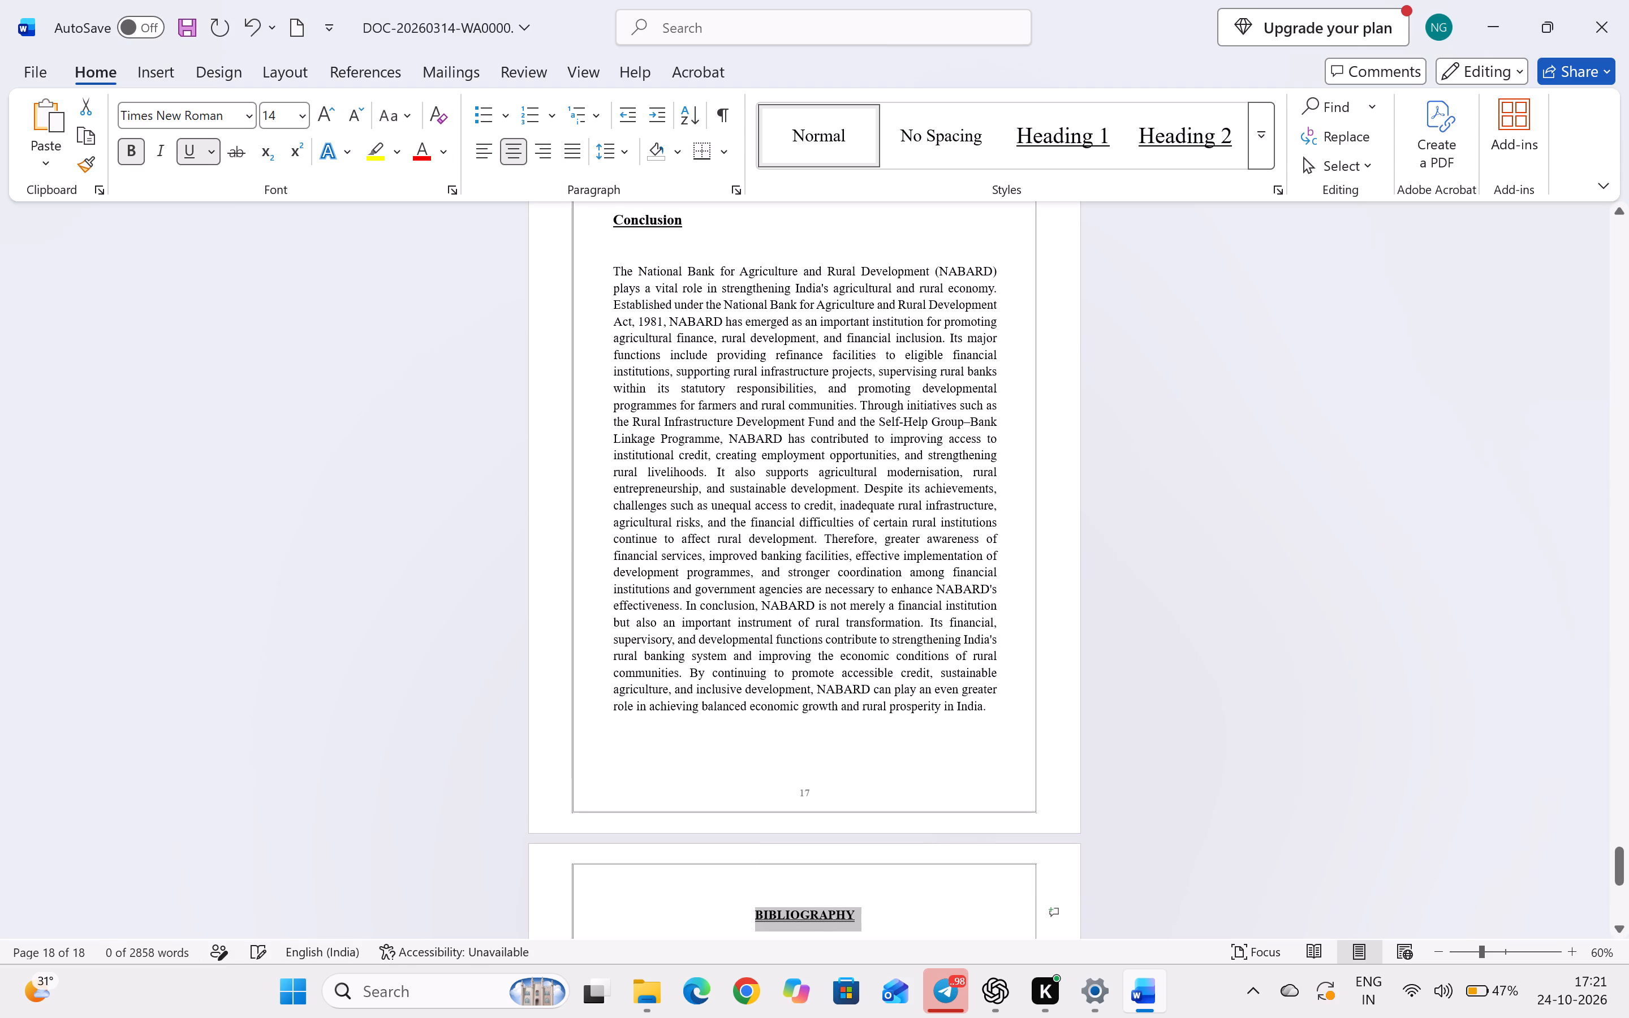
click(863, 915)
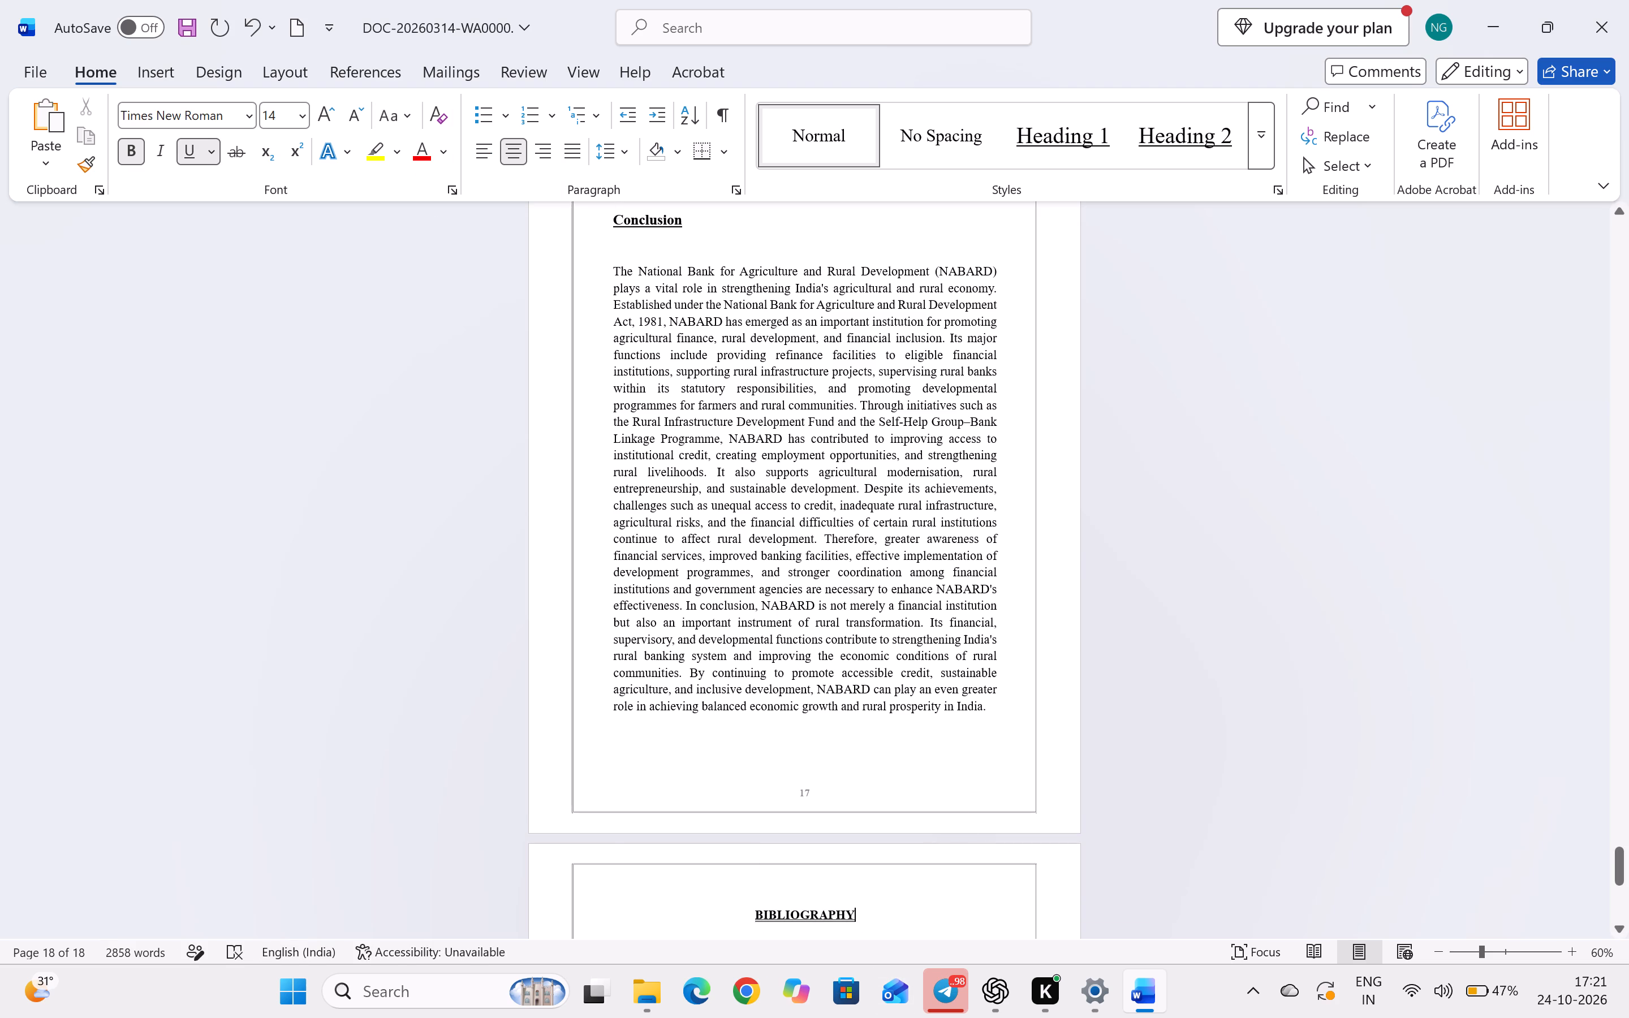
key(Return)
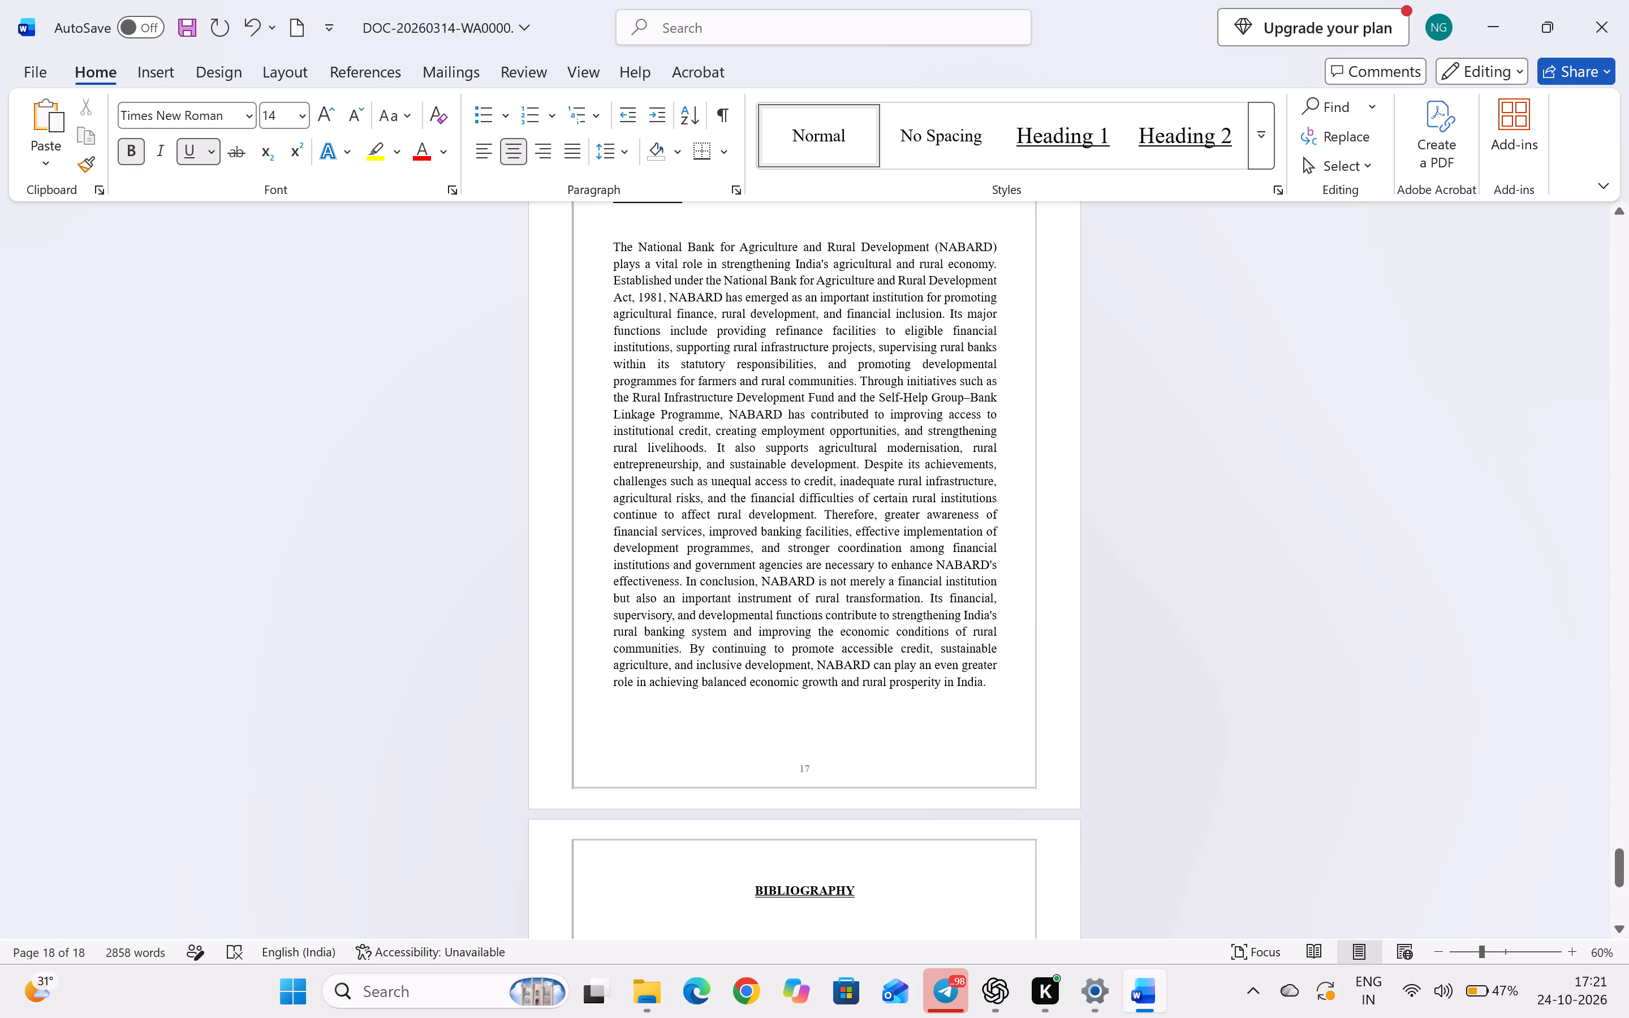
Centre the "Table of content" line on page 5 and enlarge it to size 18.
scroll(888, 549, up, 20)
scroll(888, 549, up, 20)
scroll(888, 549, up, 19)
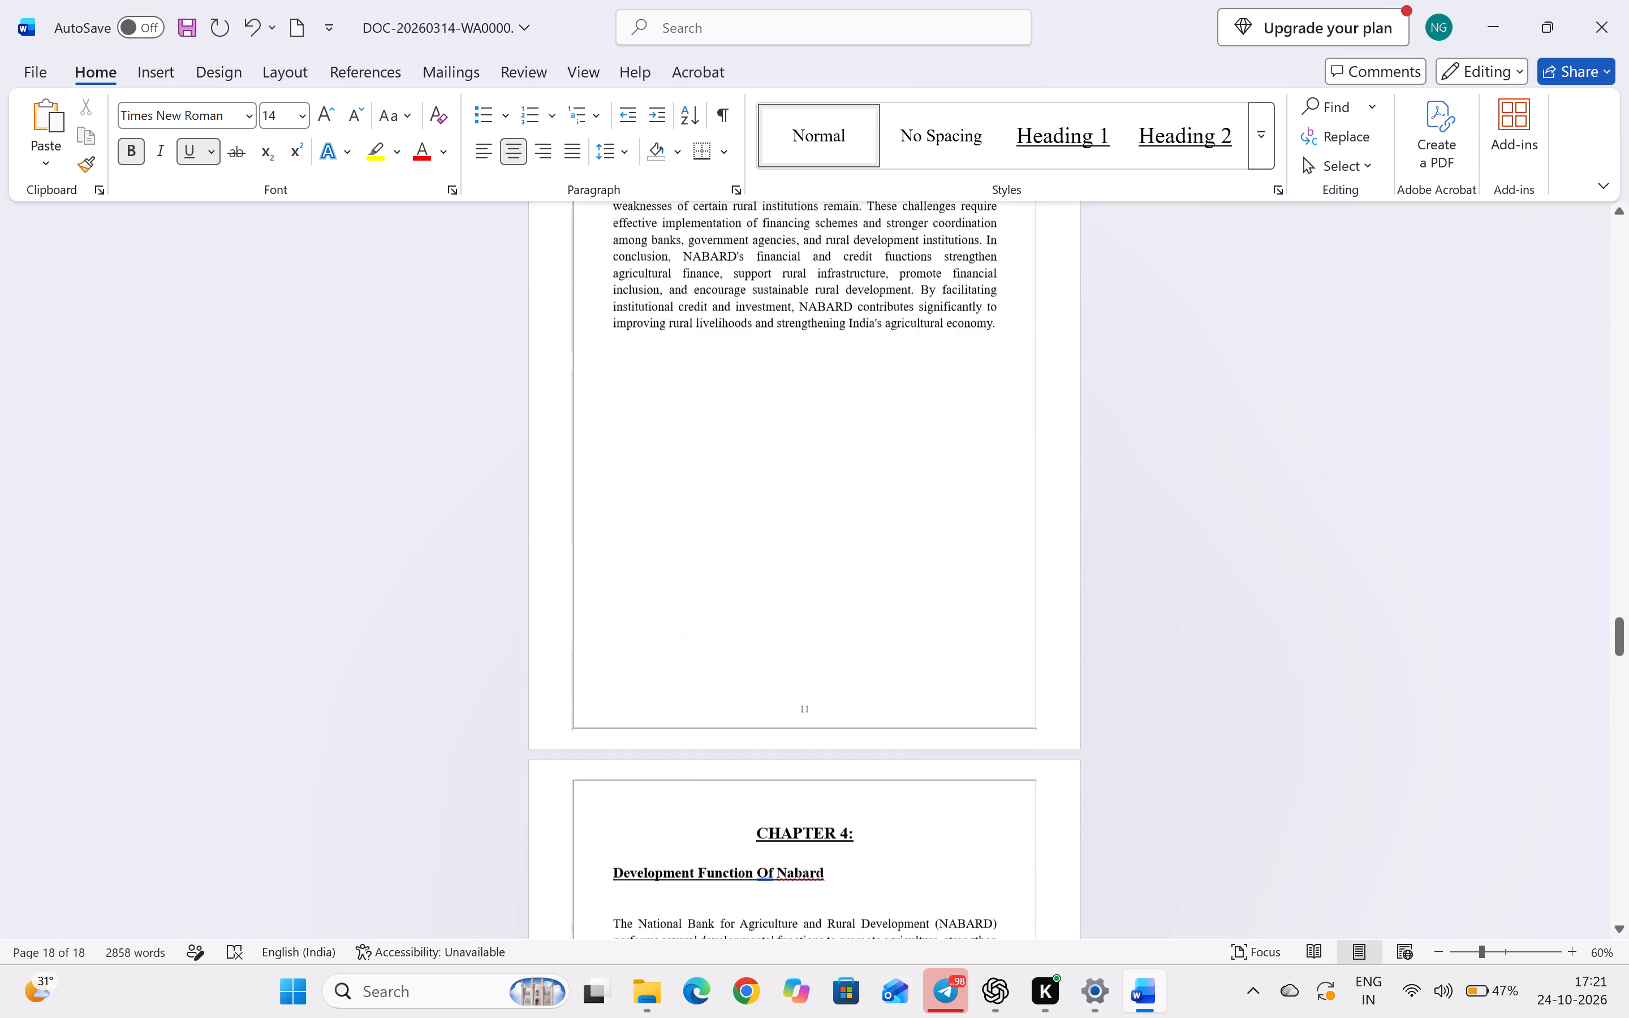
scroll(888, 549, up, 5)
scroll(888, 549, down, 1)
scroll(888, 549, up, 20)
scroll(888, 549, up, 8)
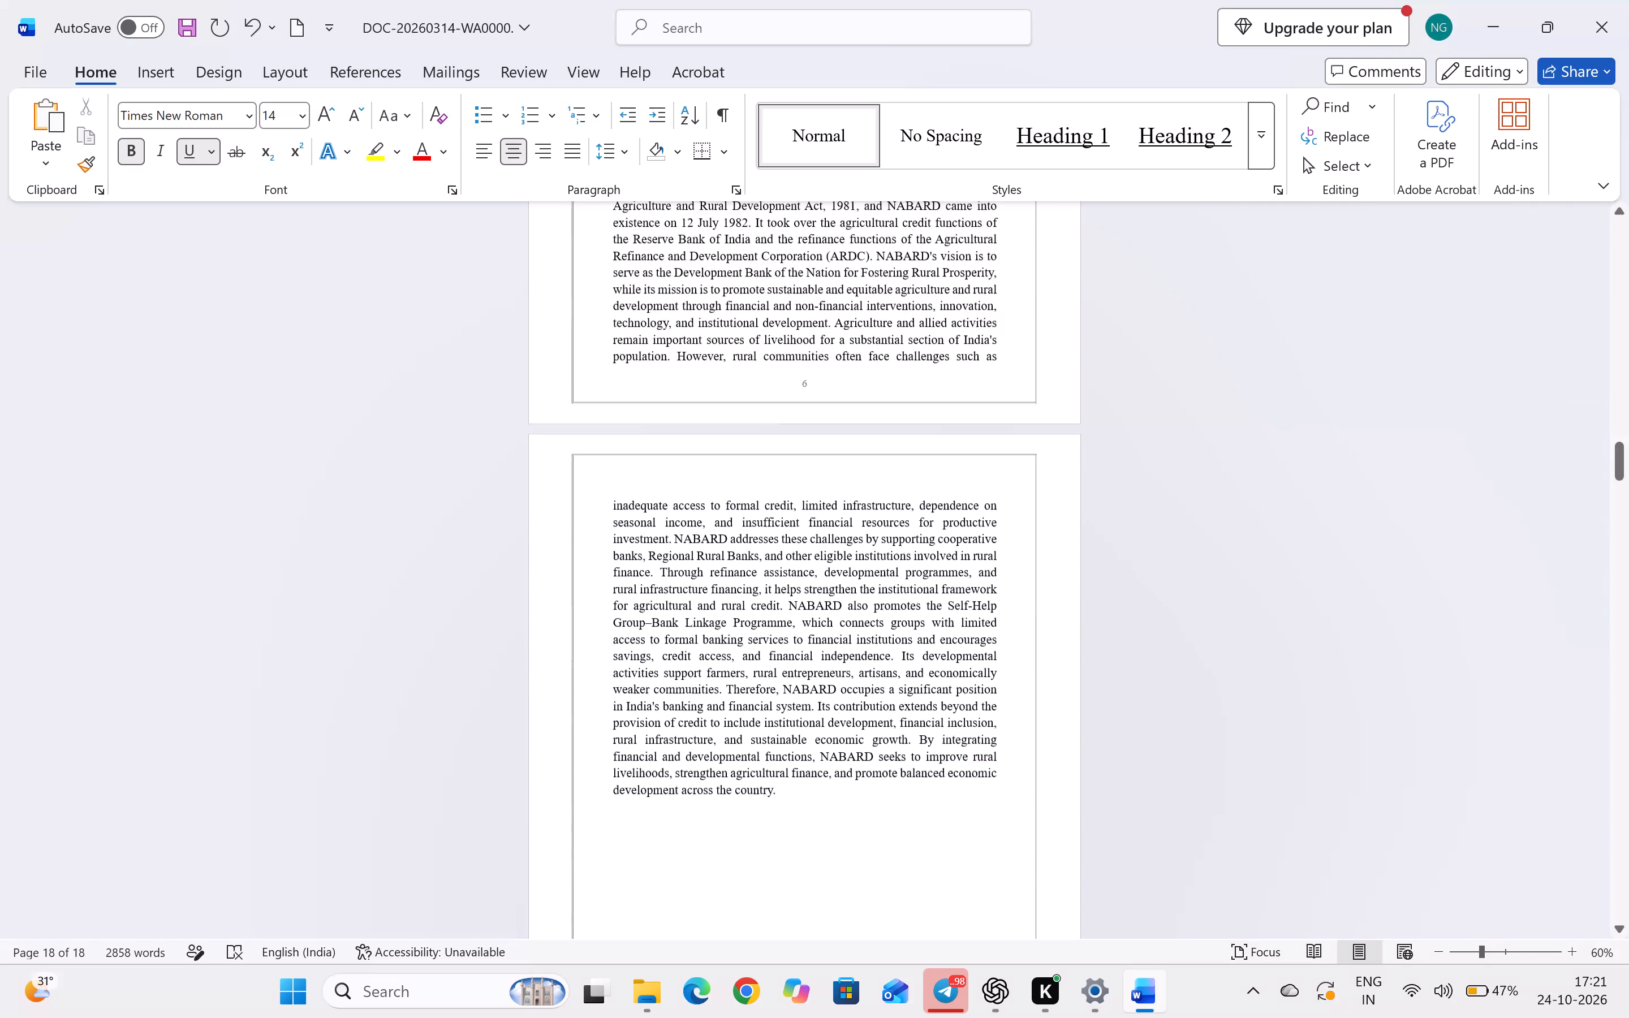
scroll(888, 549, up, 7)
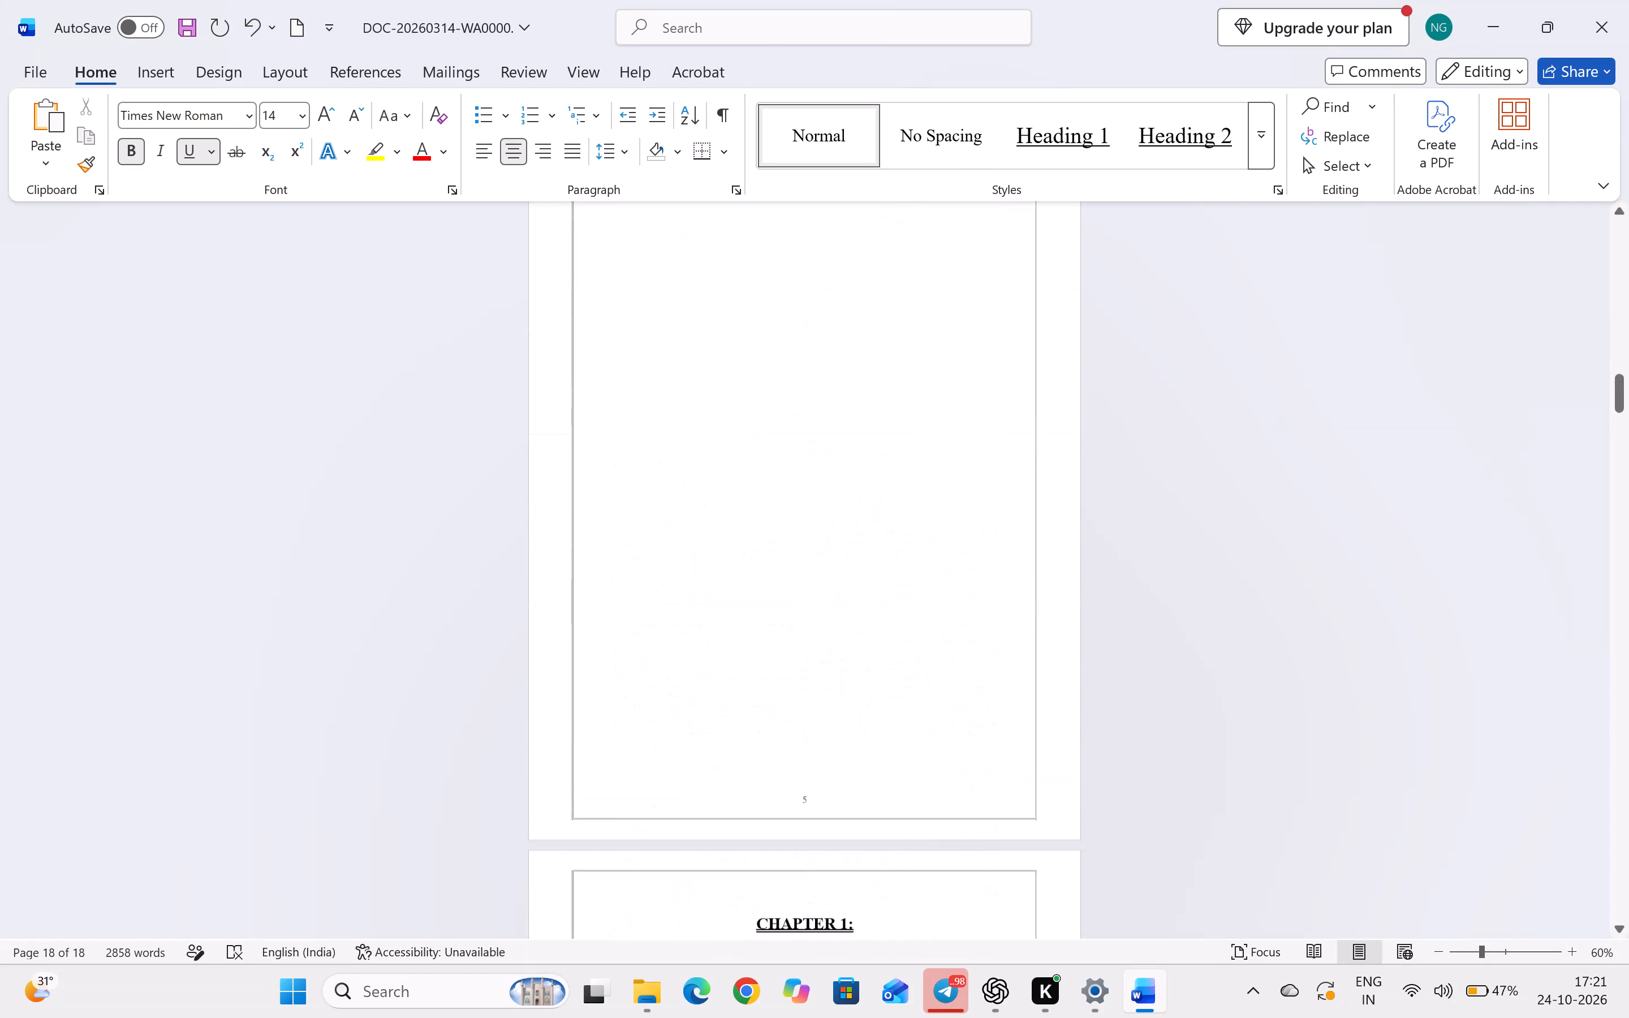
scroll(888, 549, up, 2)
click(788, 724)
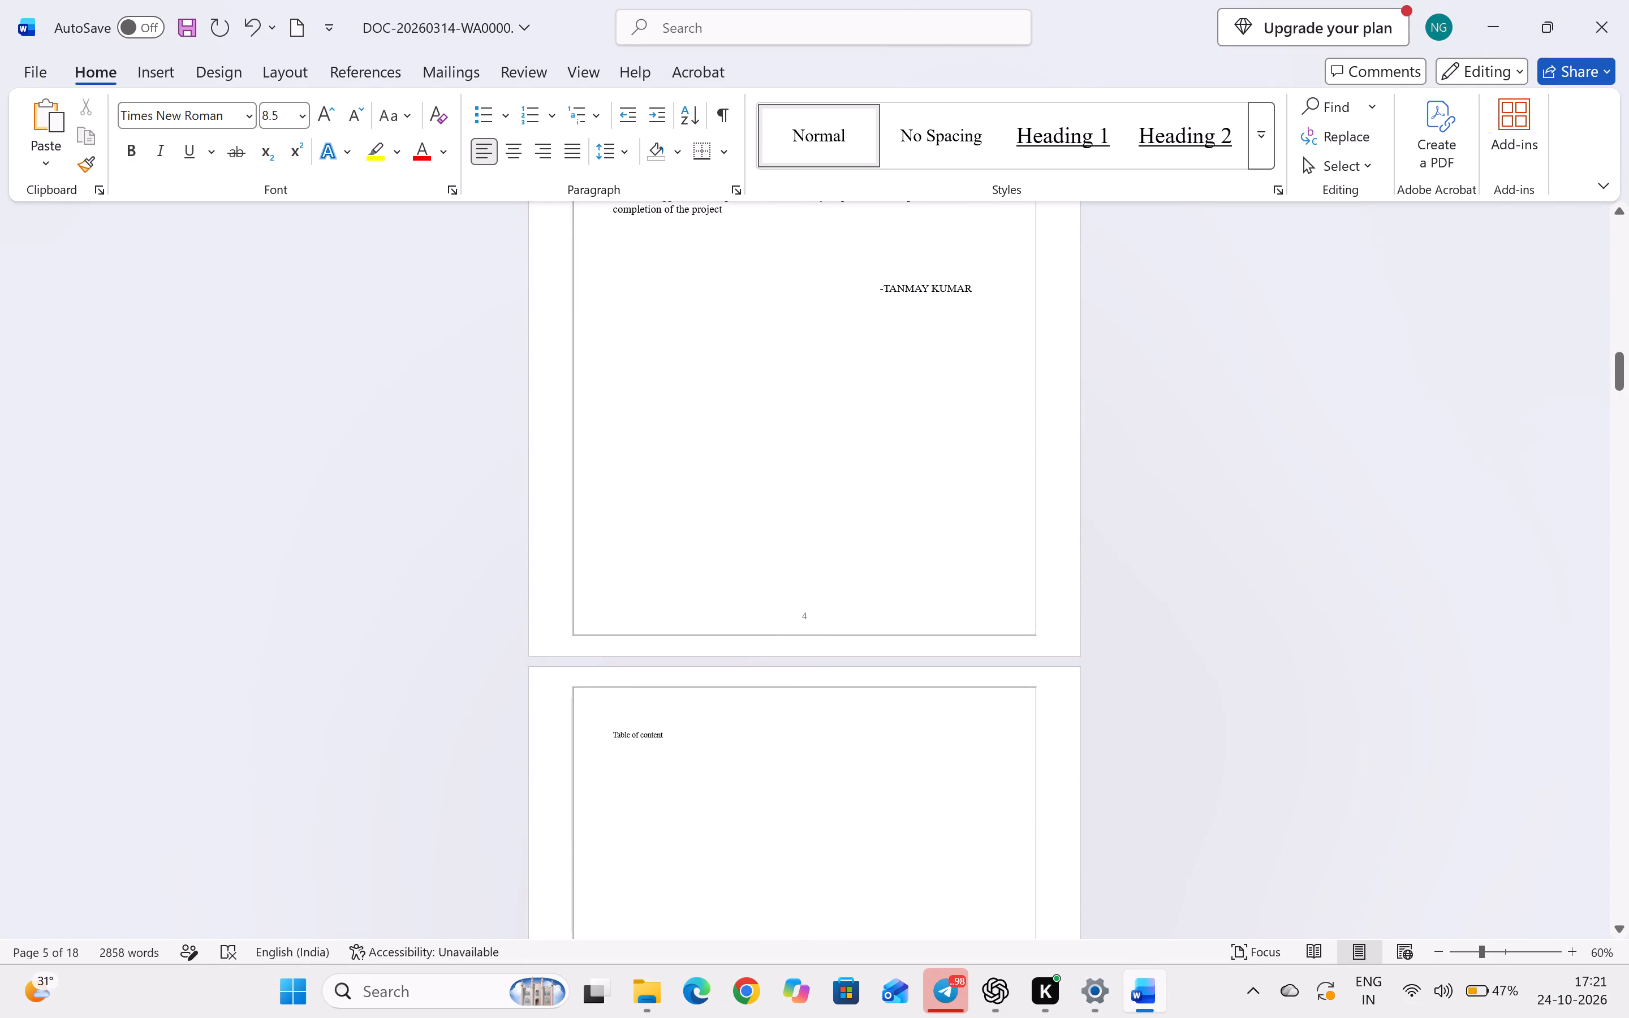
drag(665, 735, 610, 735)
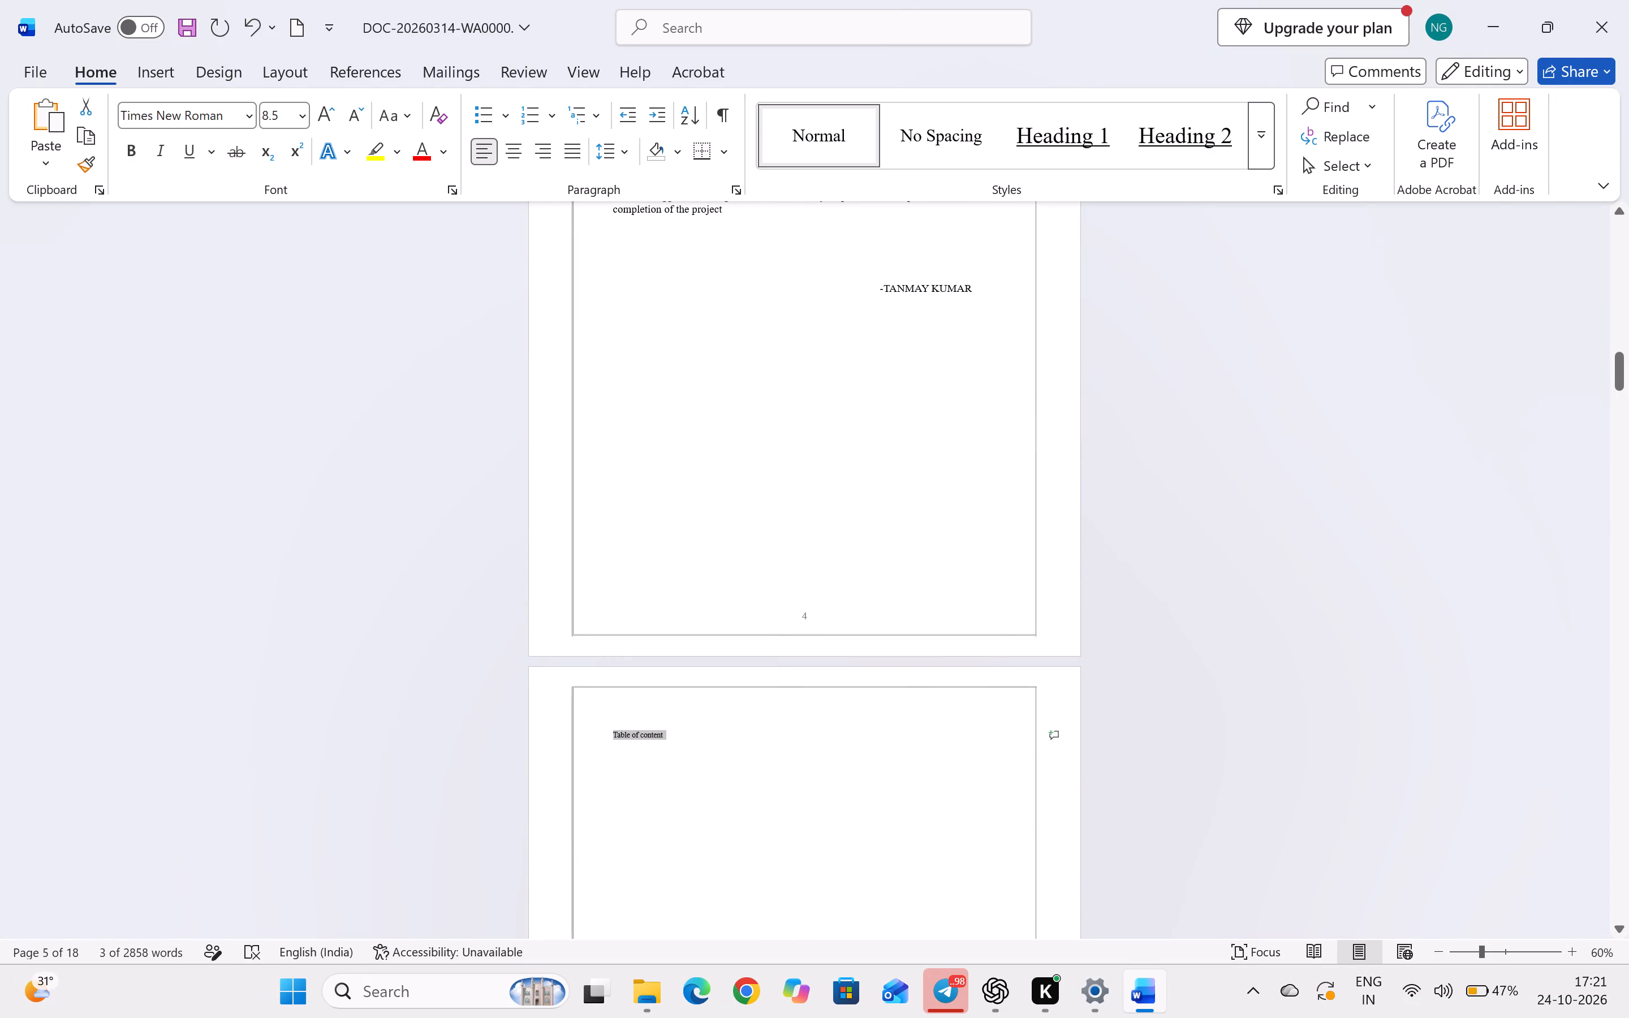
click(520, 156)
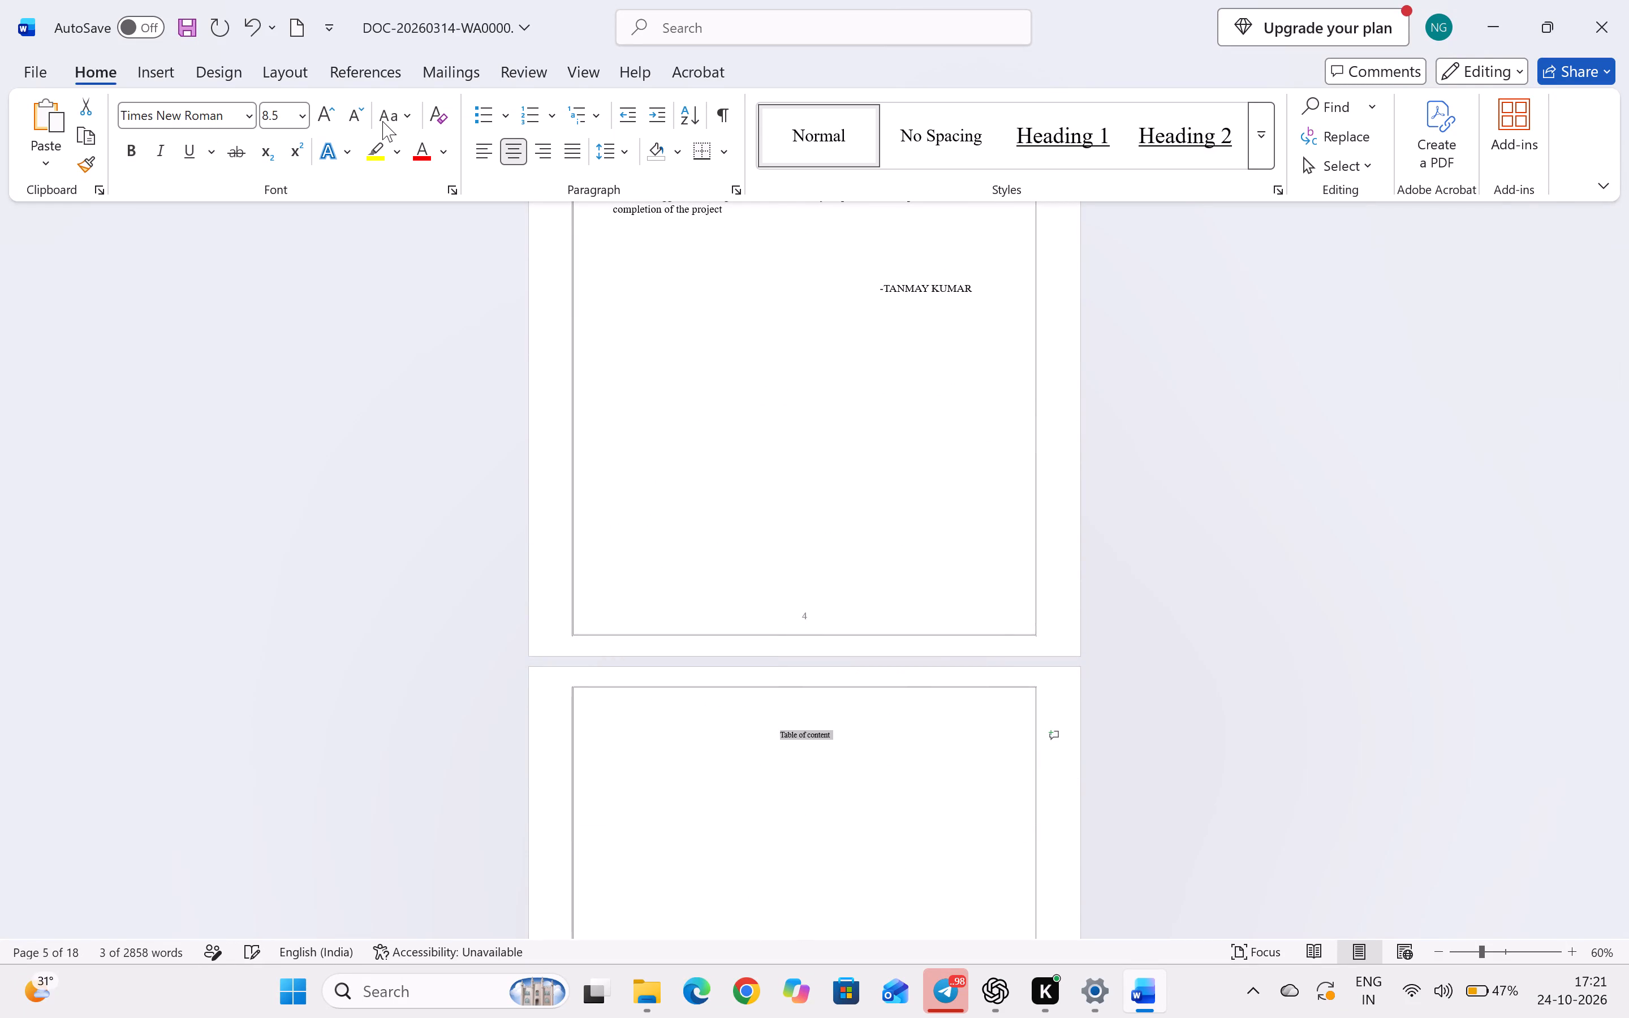
click(322, 113)
click(322, 113)
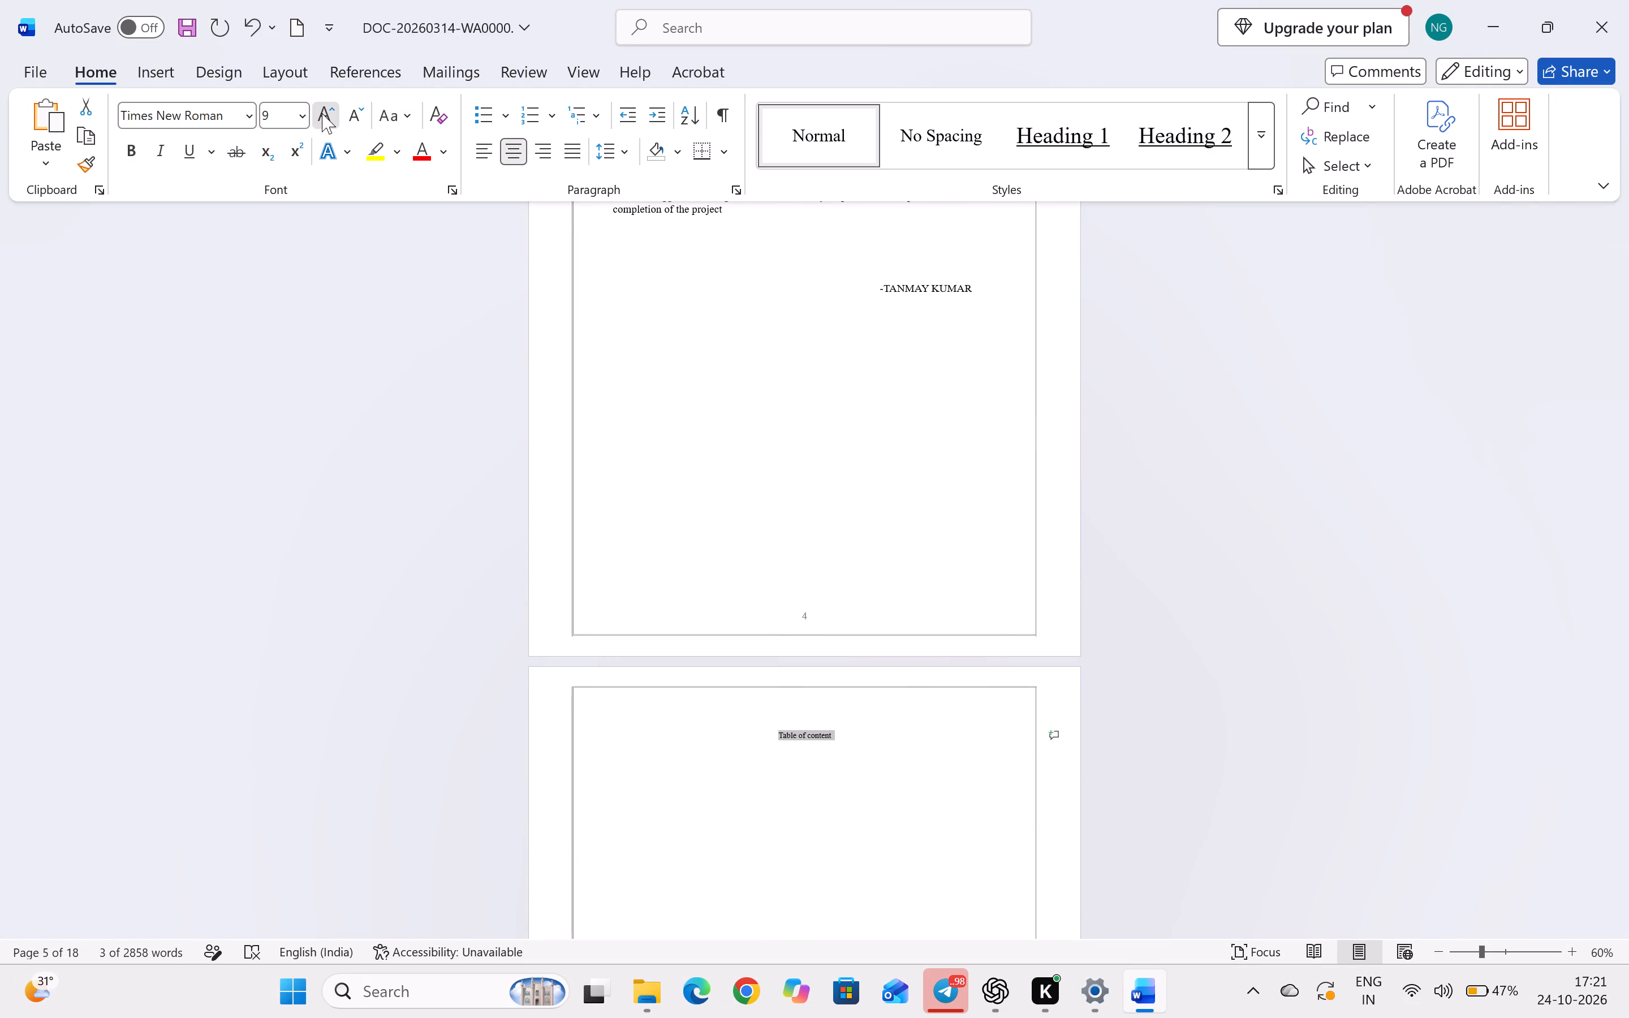
triple_click(329, 115)
click(329, 115)
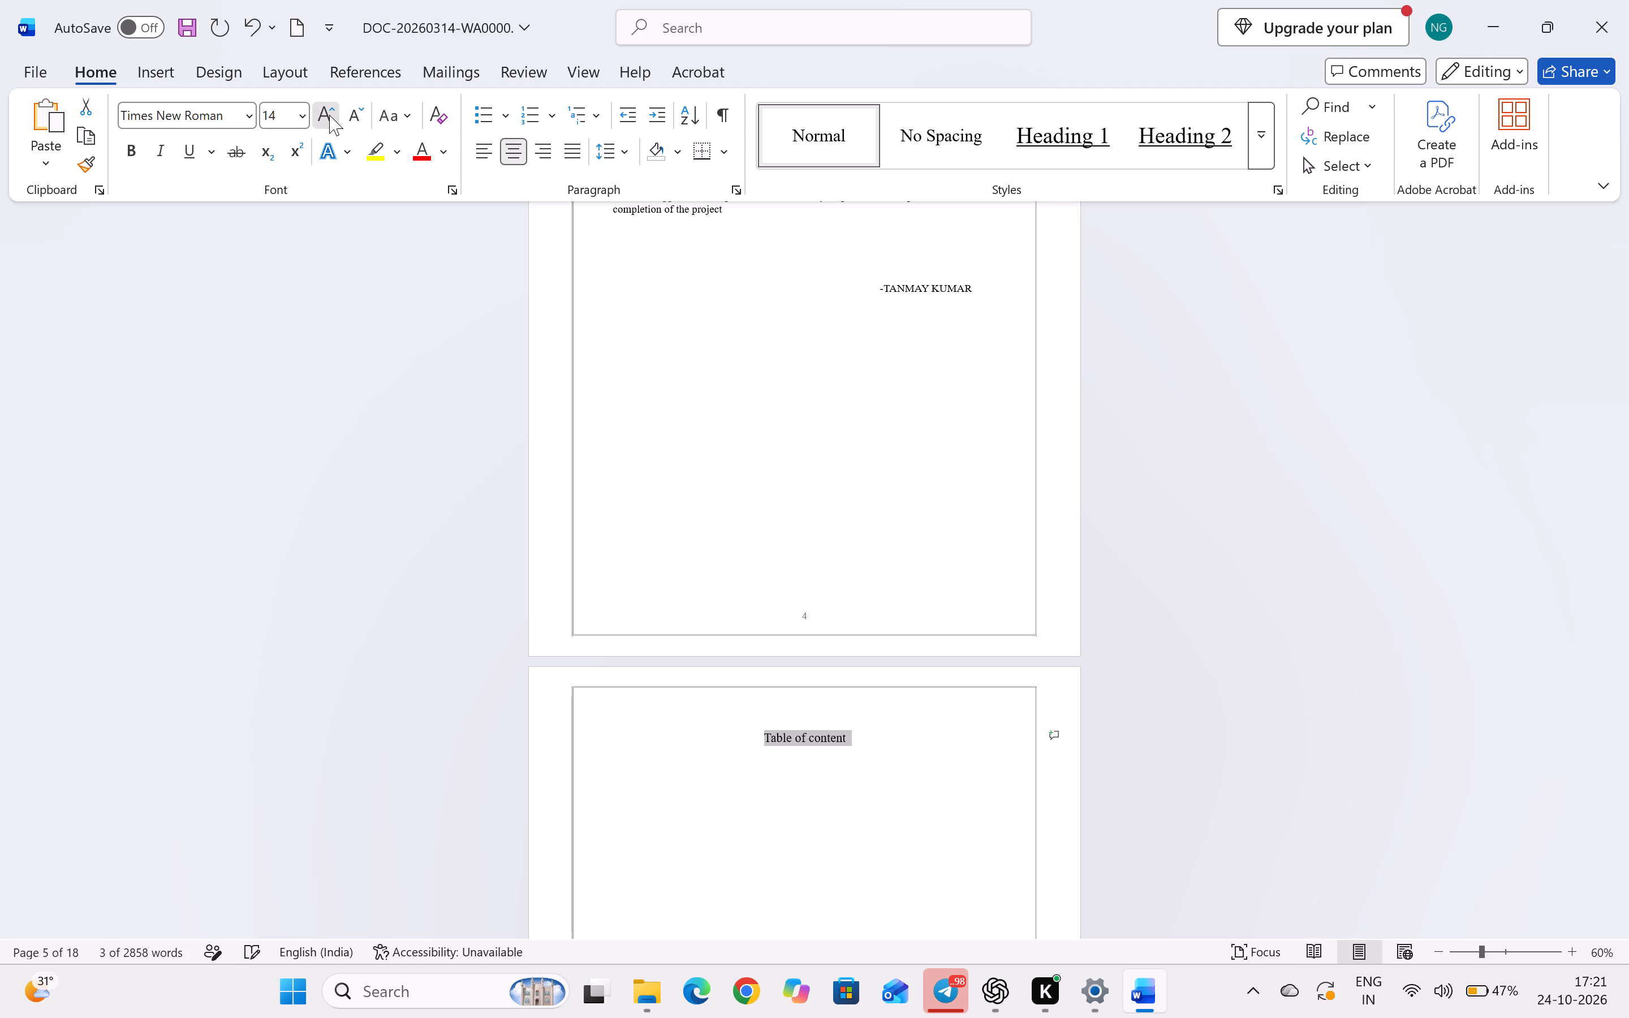
double_click(329, 115)
click(356, 114)
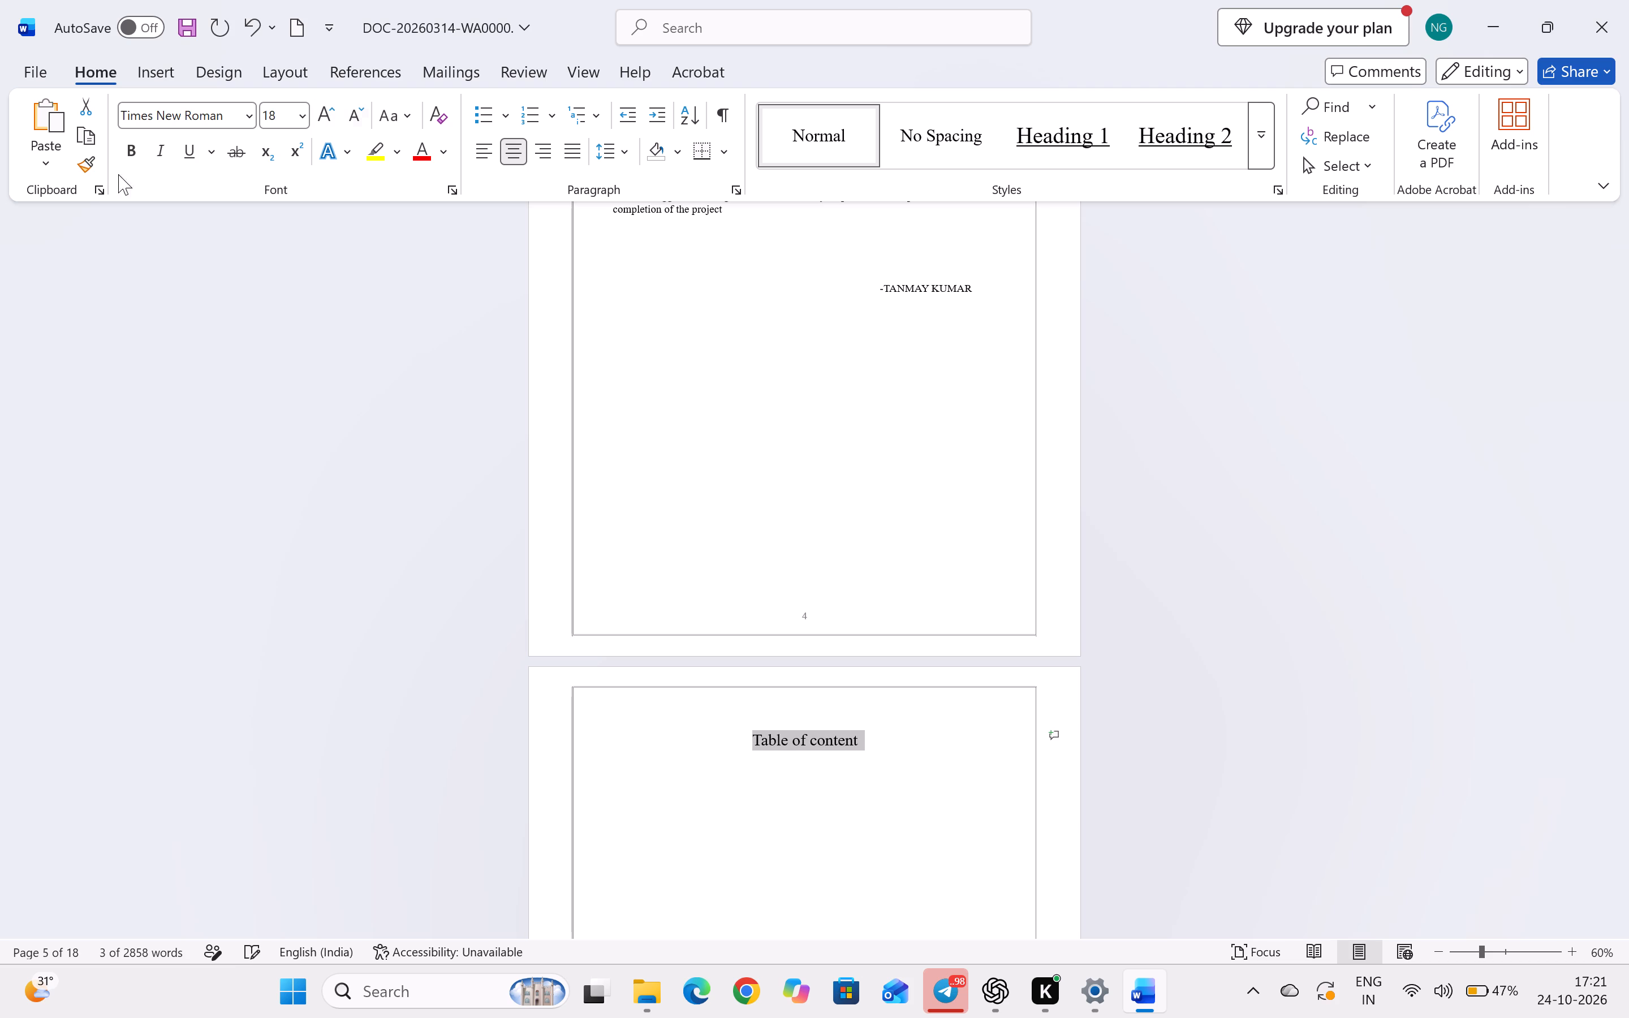
Make the "Table of content" heading bold, underlined and uppercase.
click(141, 158)
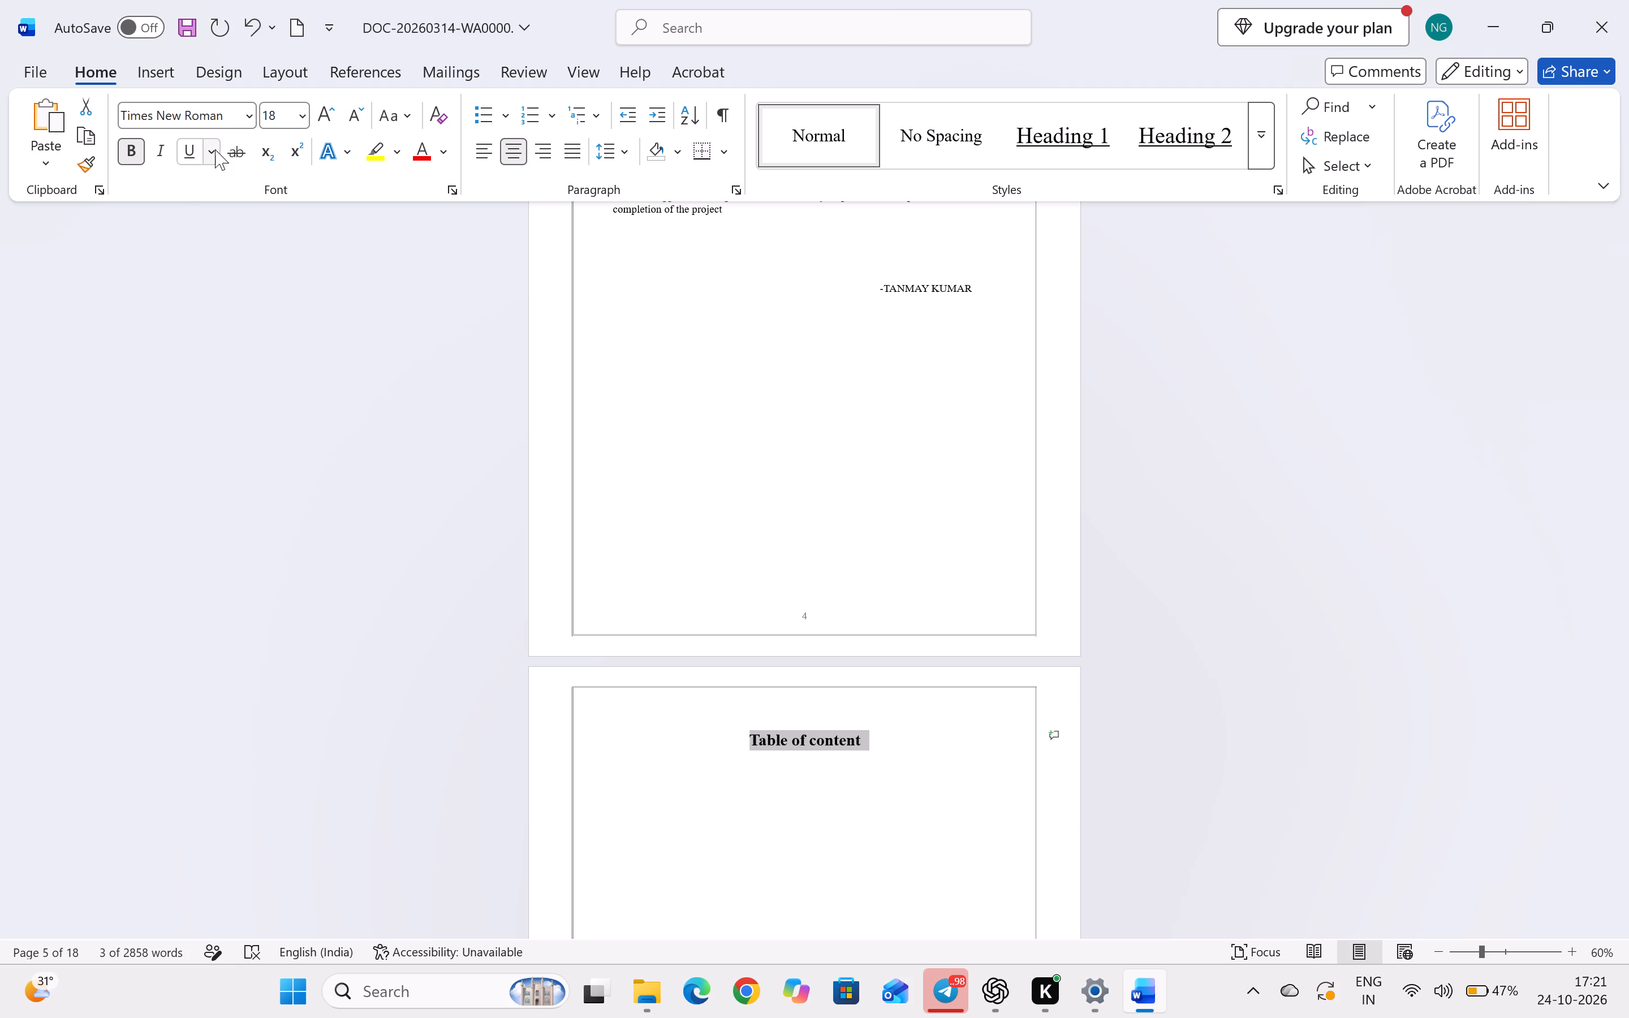
click(215, 149)
click(209, 210)
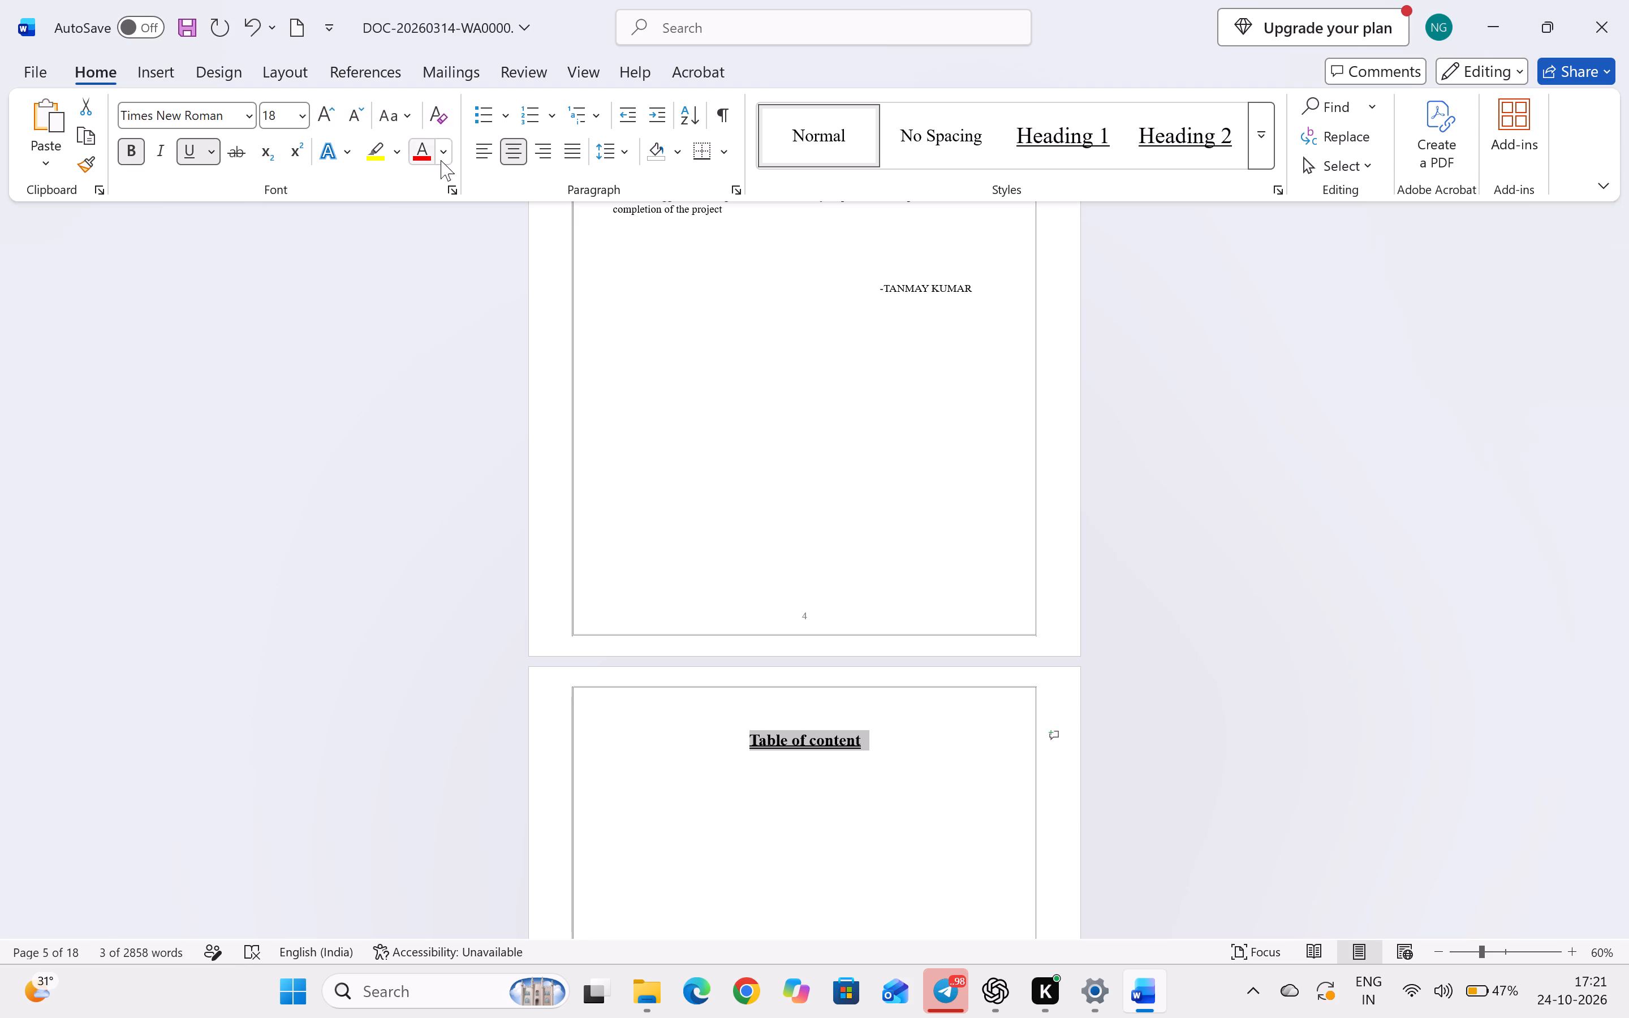
click(400, 125)
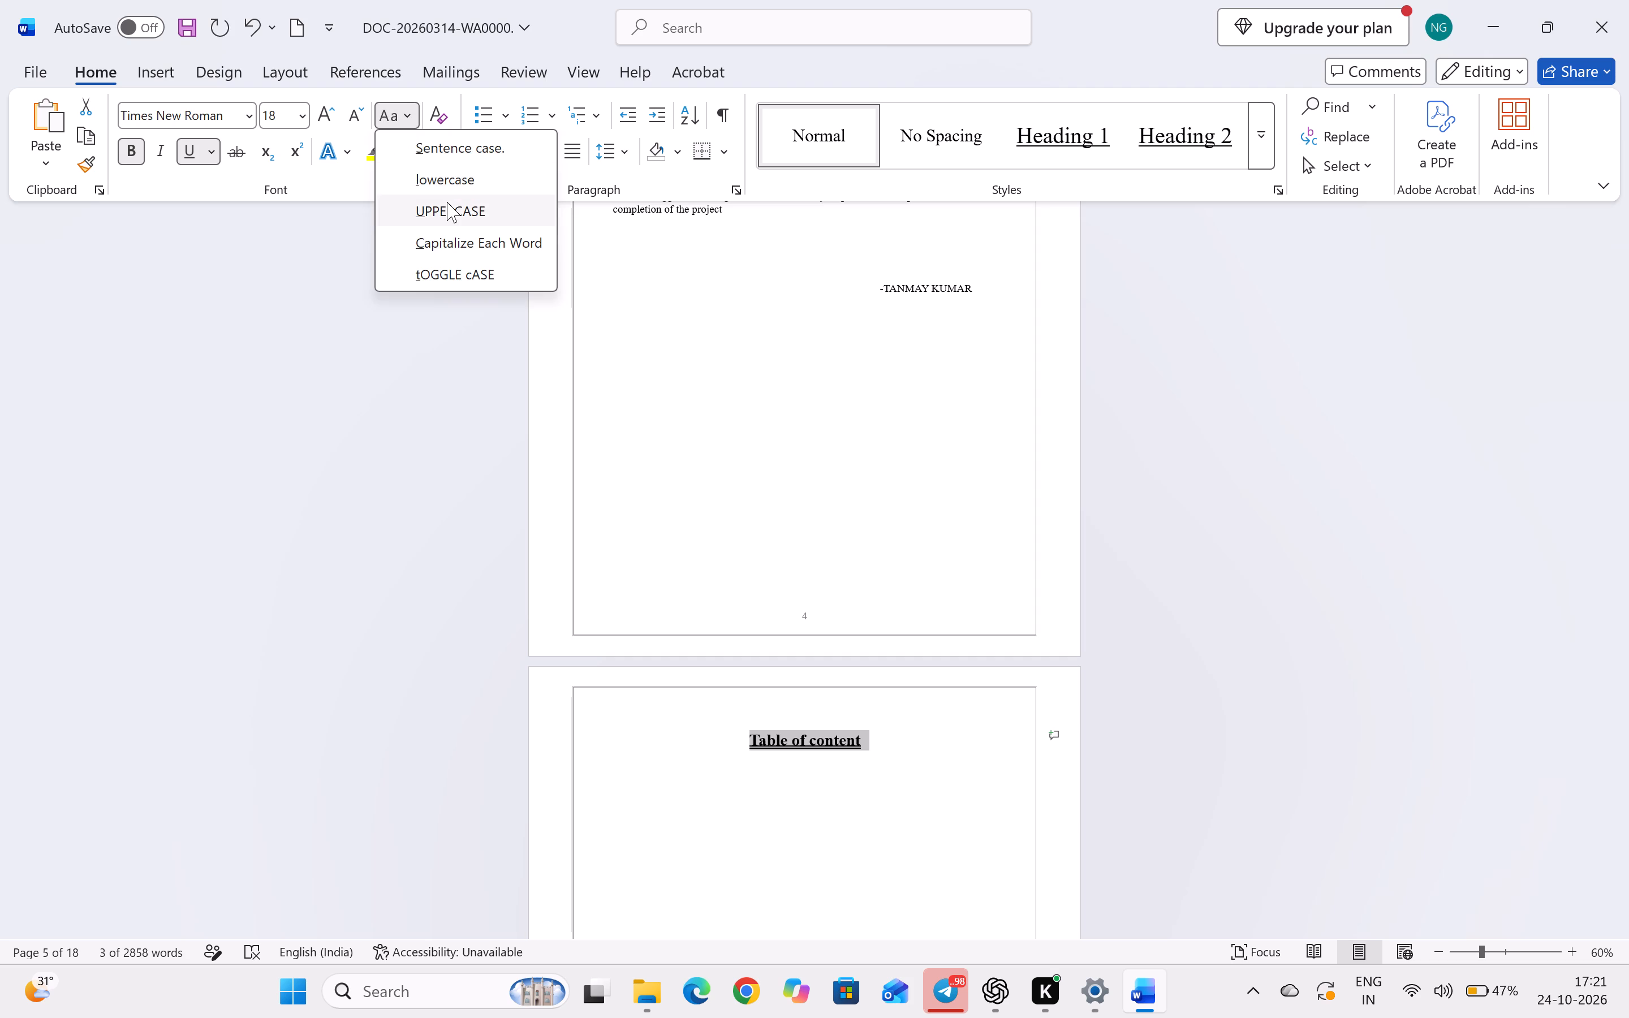
click(447, 202)
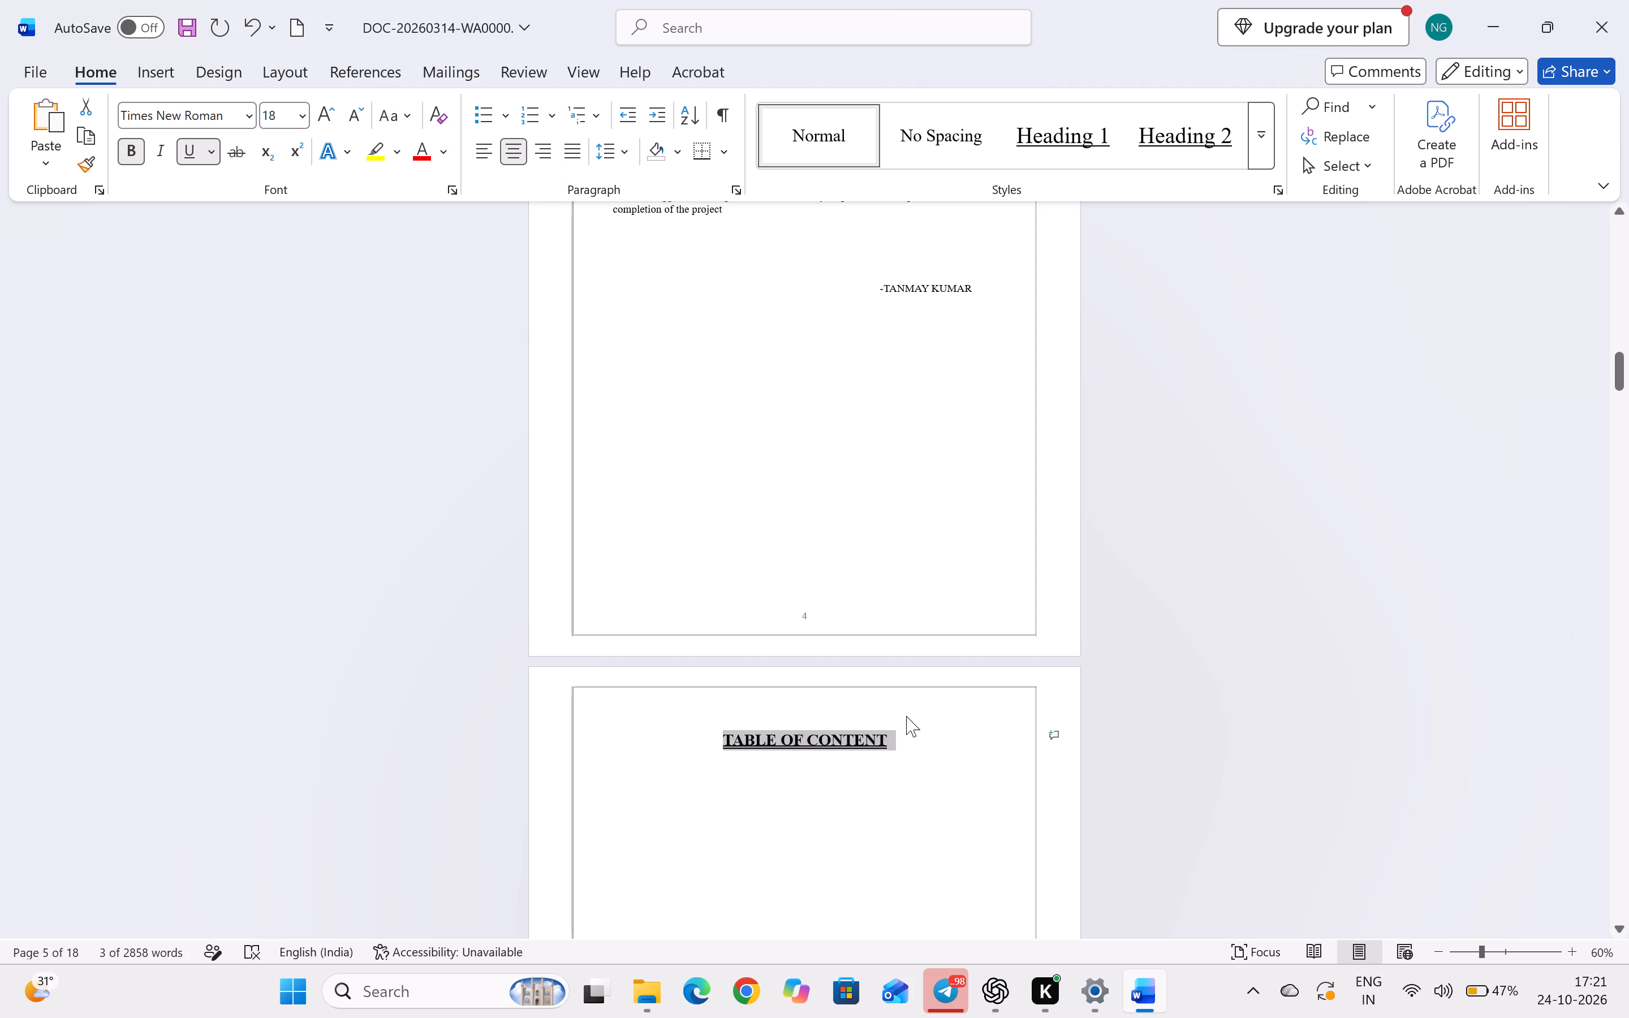
Add the left-aligned entry "Certificate" below the table of content heading, without bold or underline, leaving a blank line between.
click(900, 731)
key(Return)
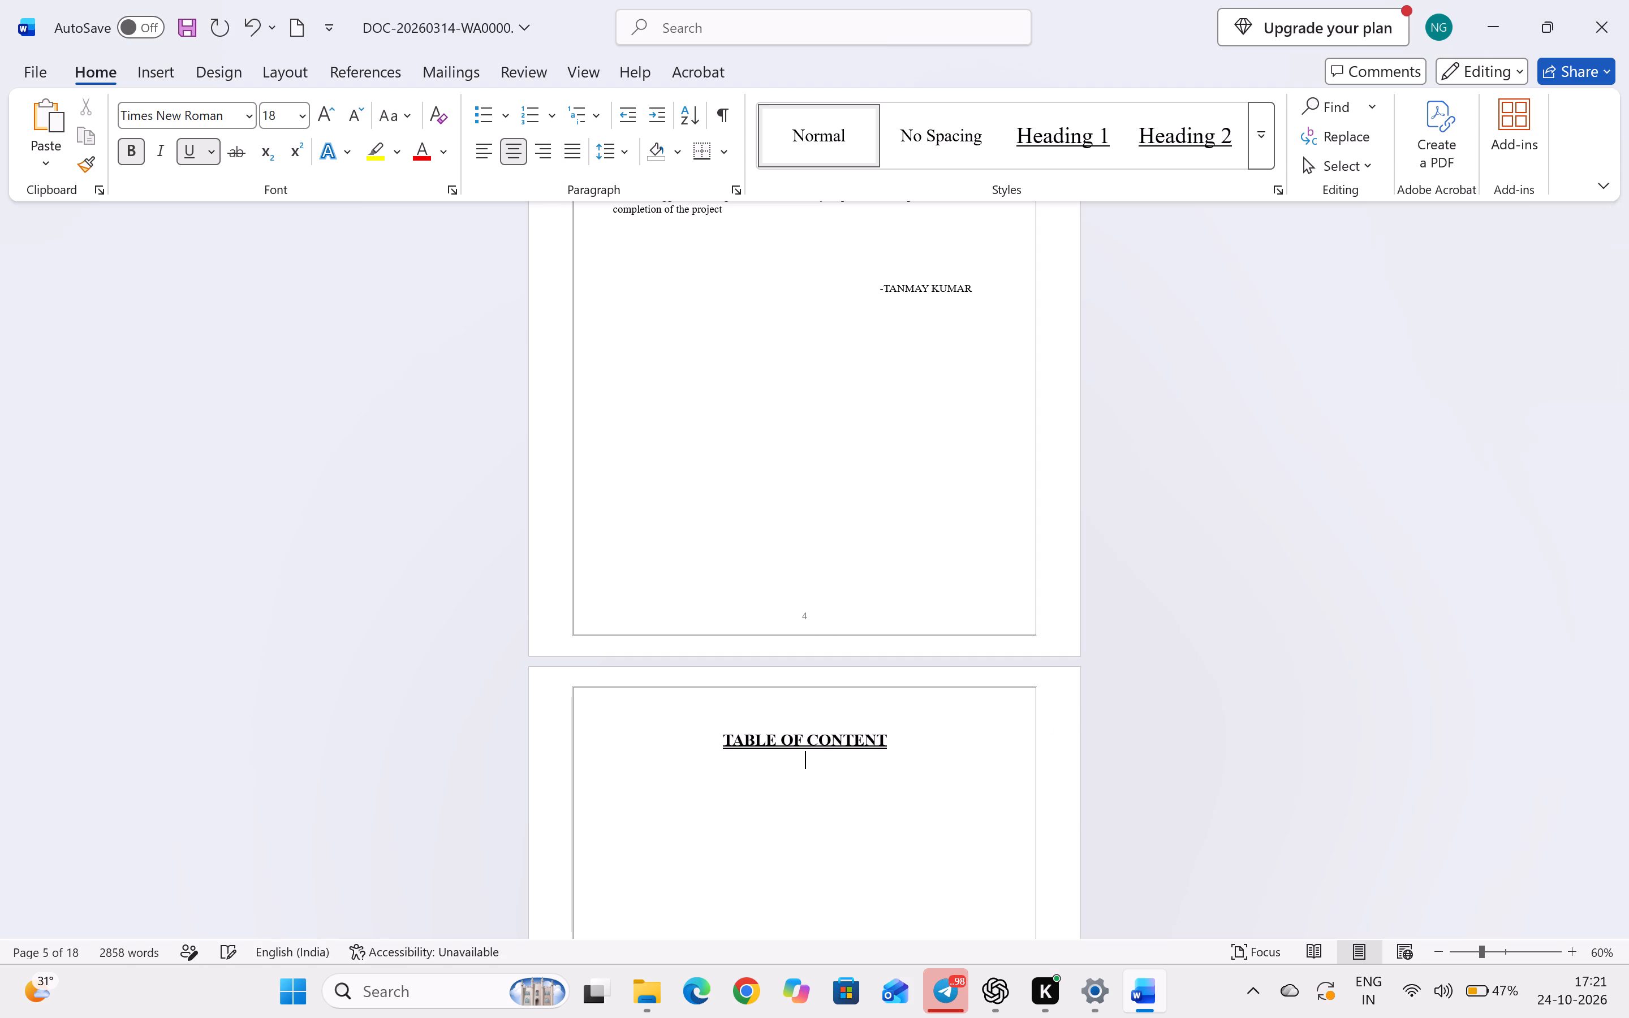
click(493, 147)
key(Return)
scroll(647, 391, up, 14)
scroll(647, 391, down, 5)
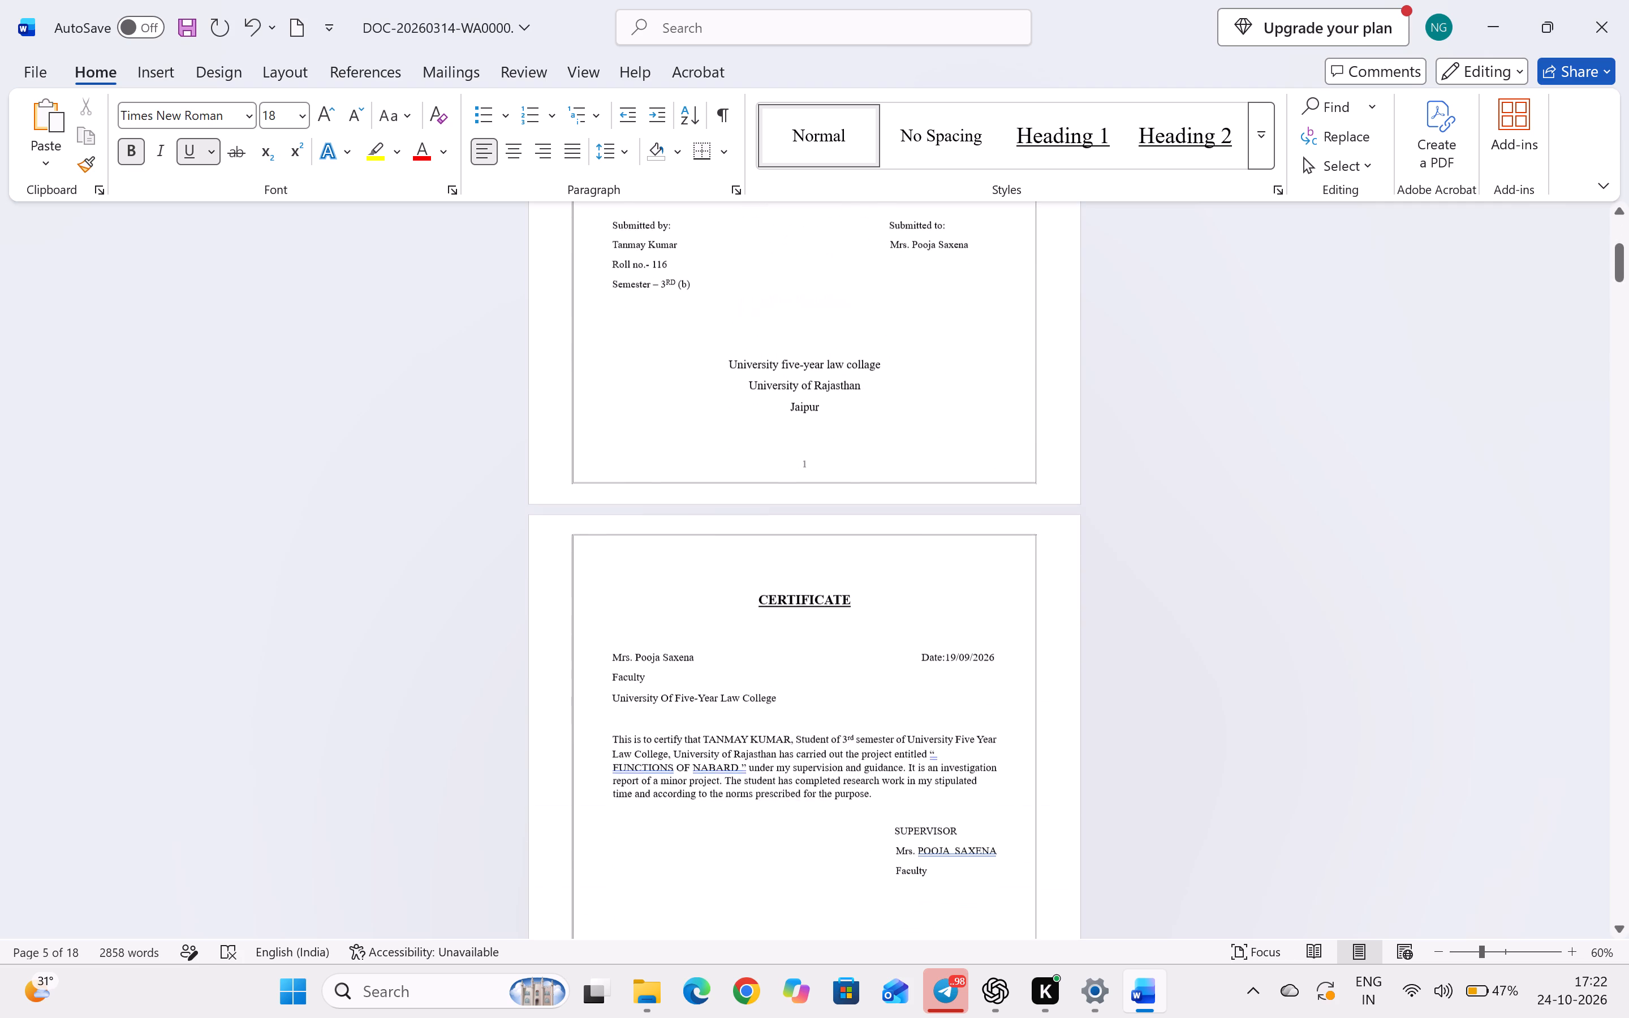
scroll(647, 391, down, 13)
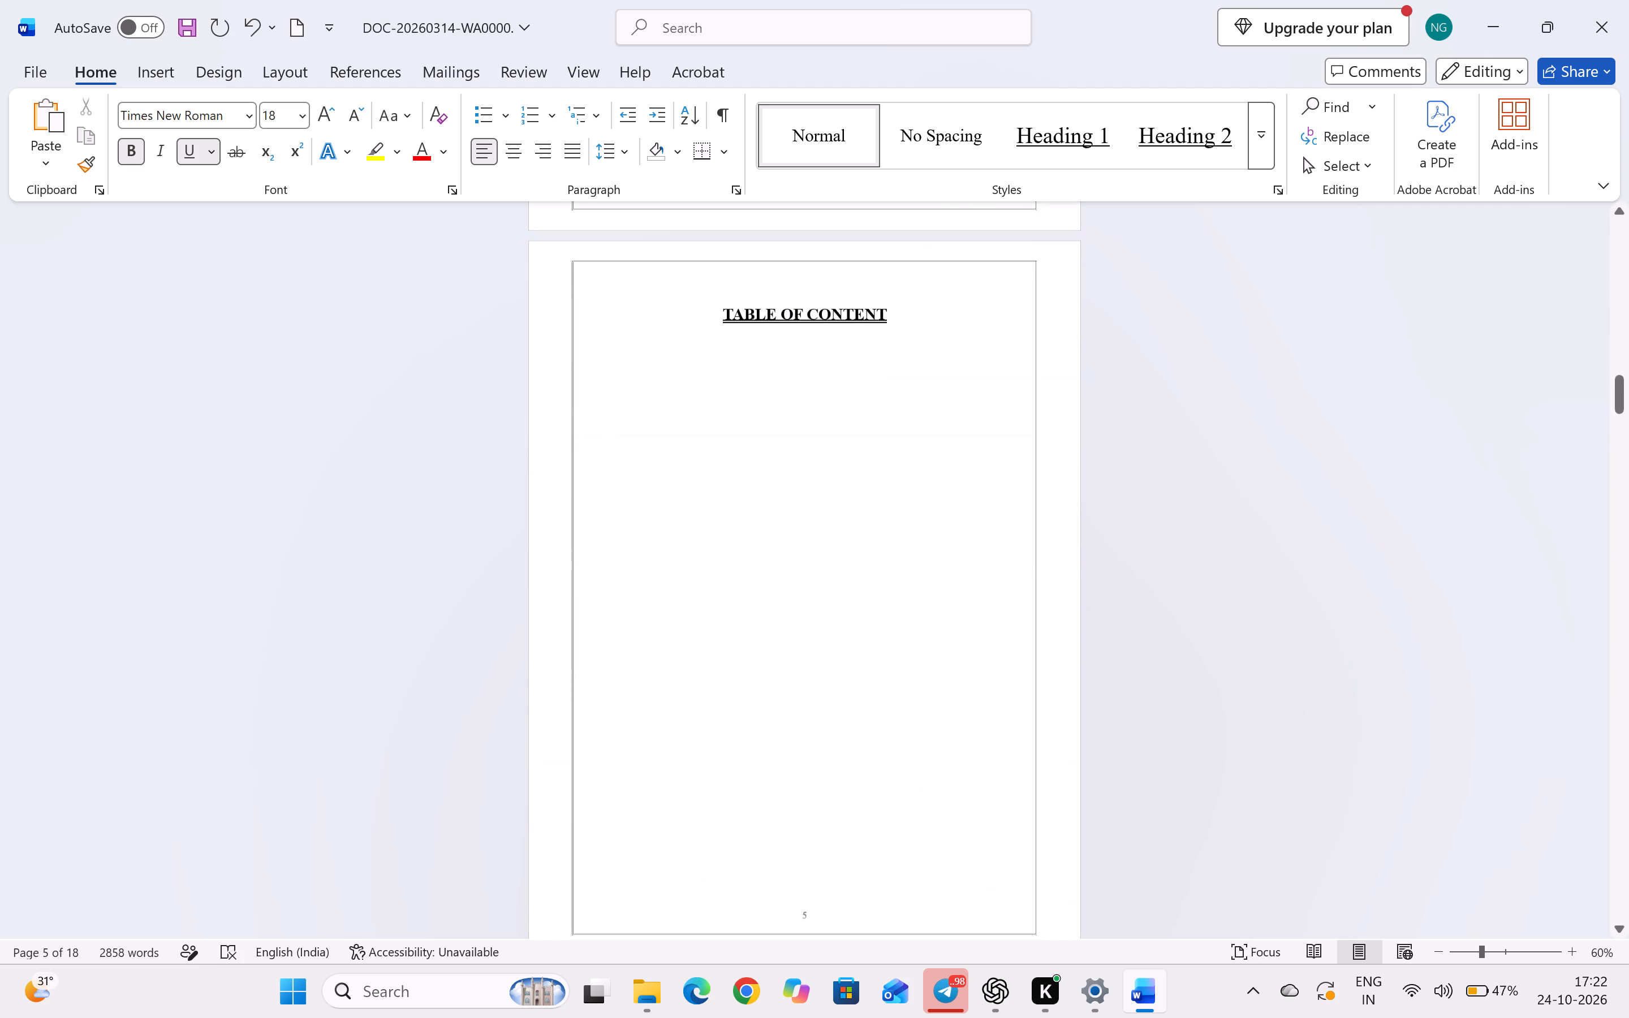
scroll(647, 391, down, 2)
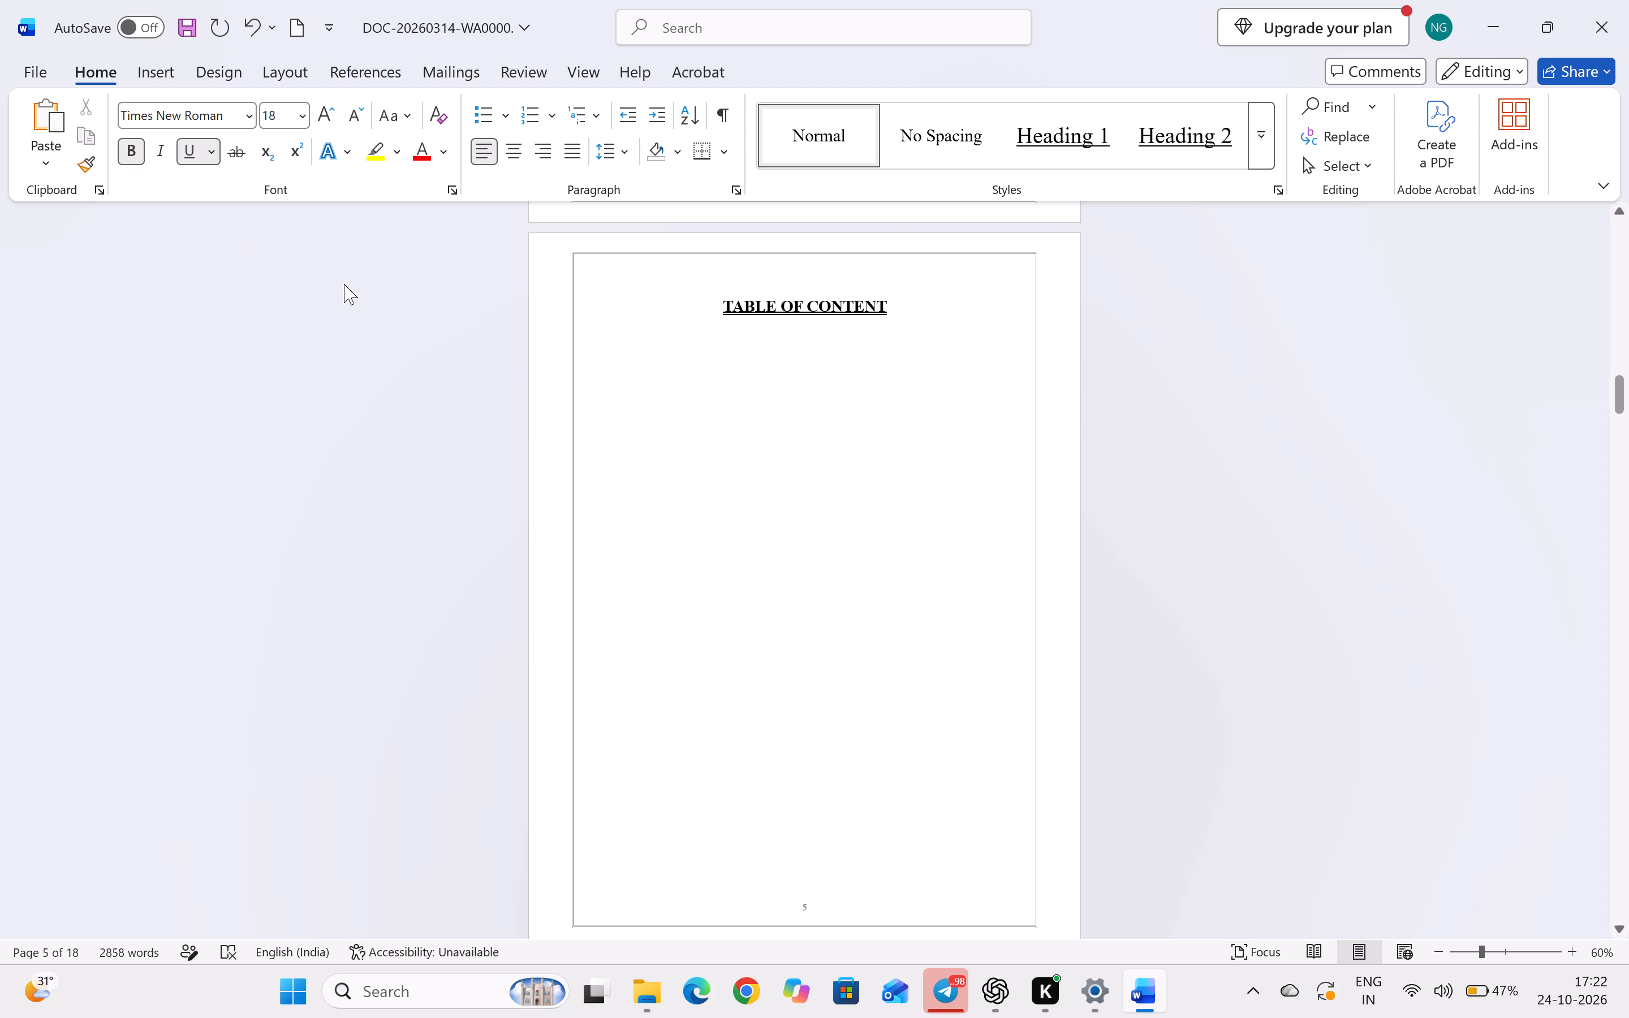
click(188, 155)
click(131, 141)
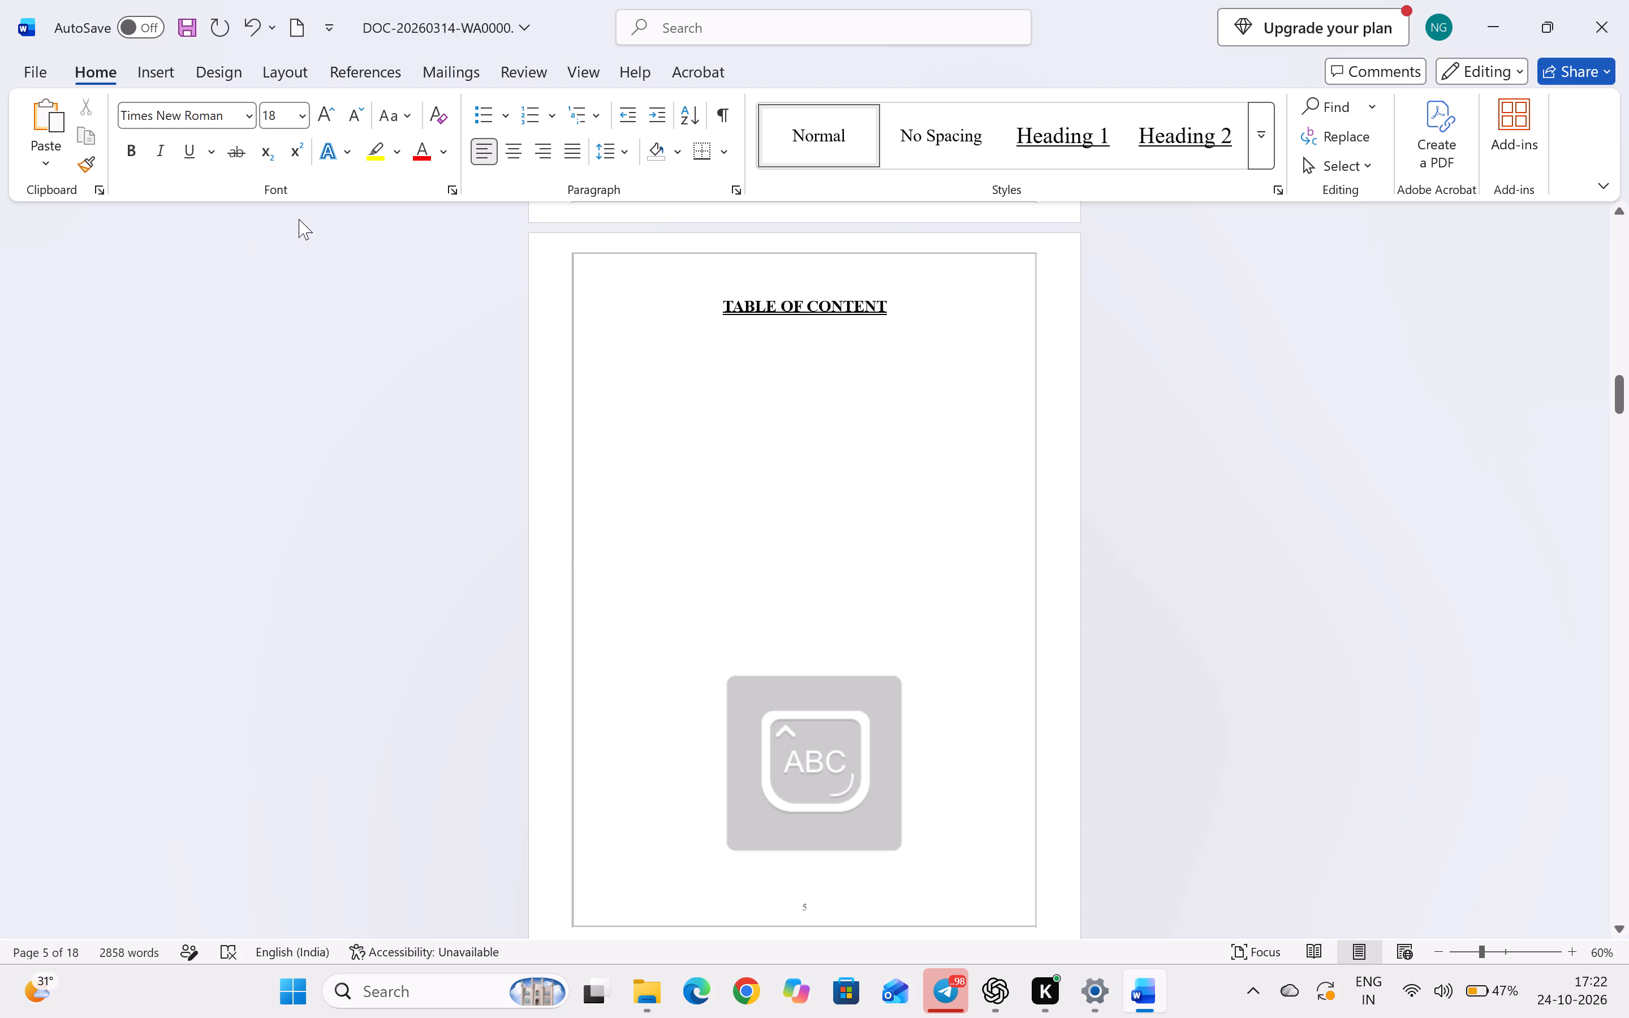
key(c)
text(erti)
text(fic)
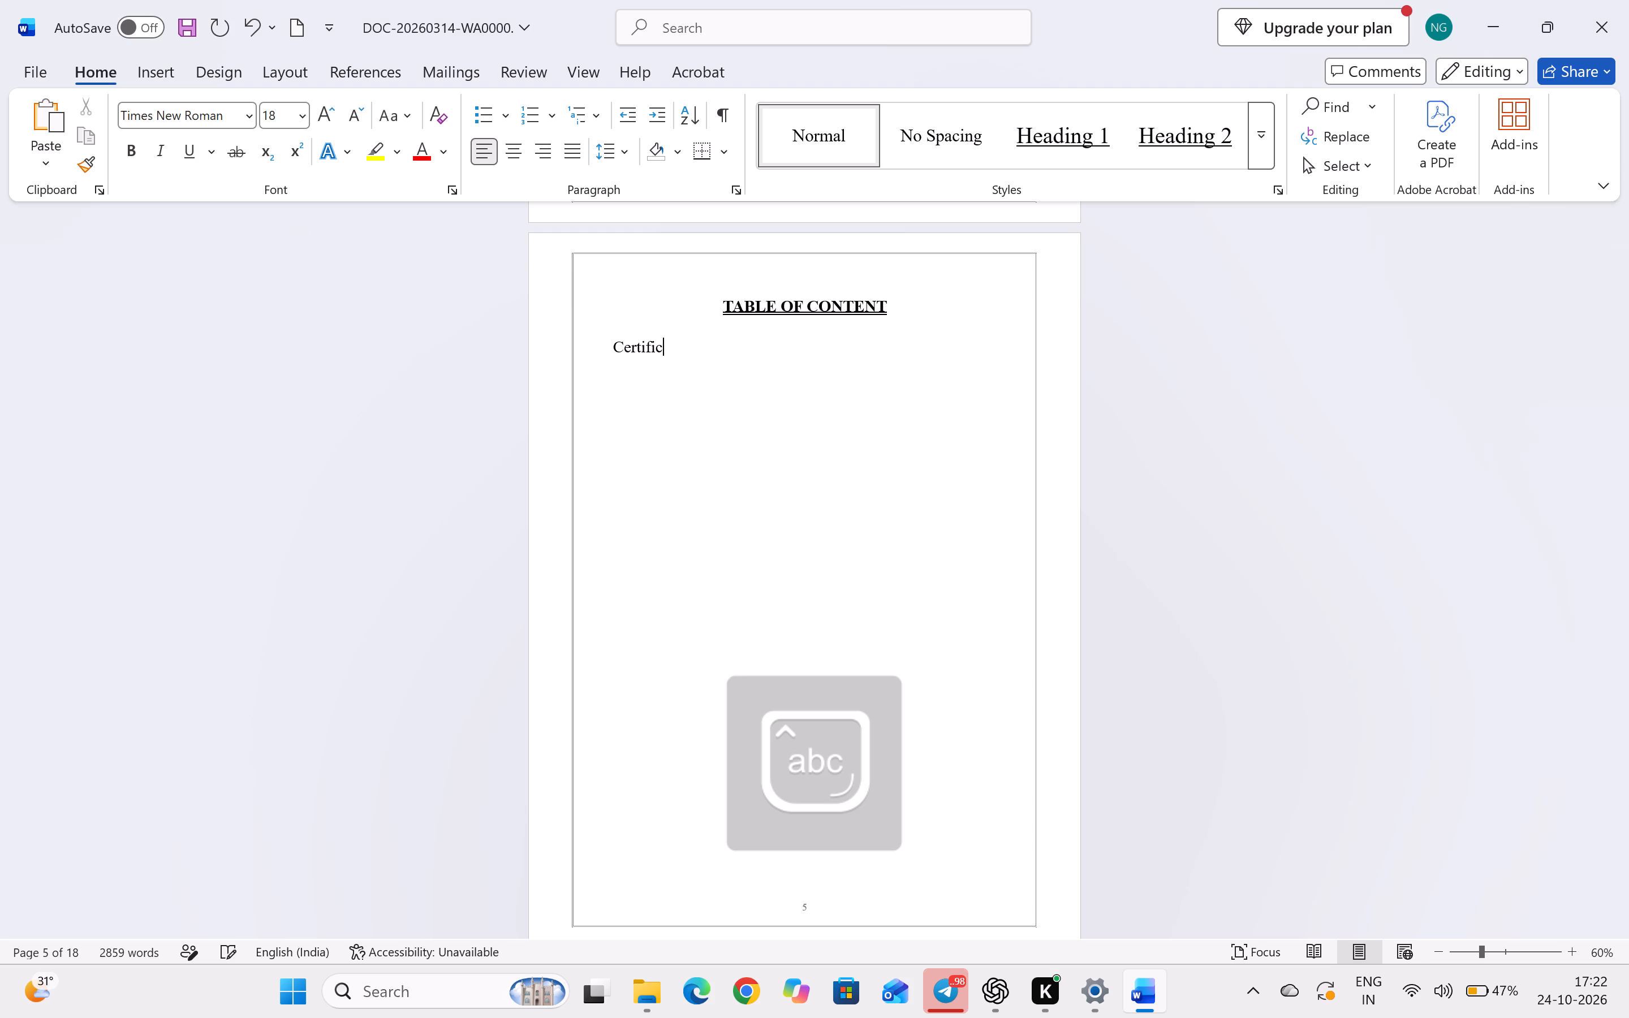
text(ate)
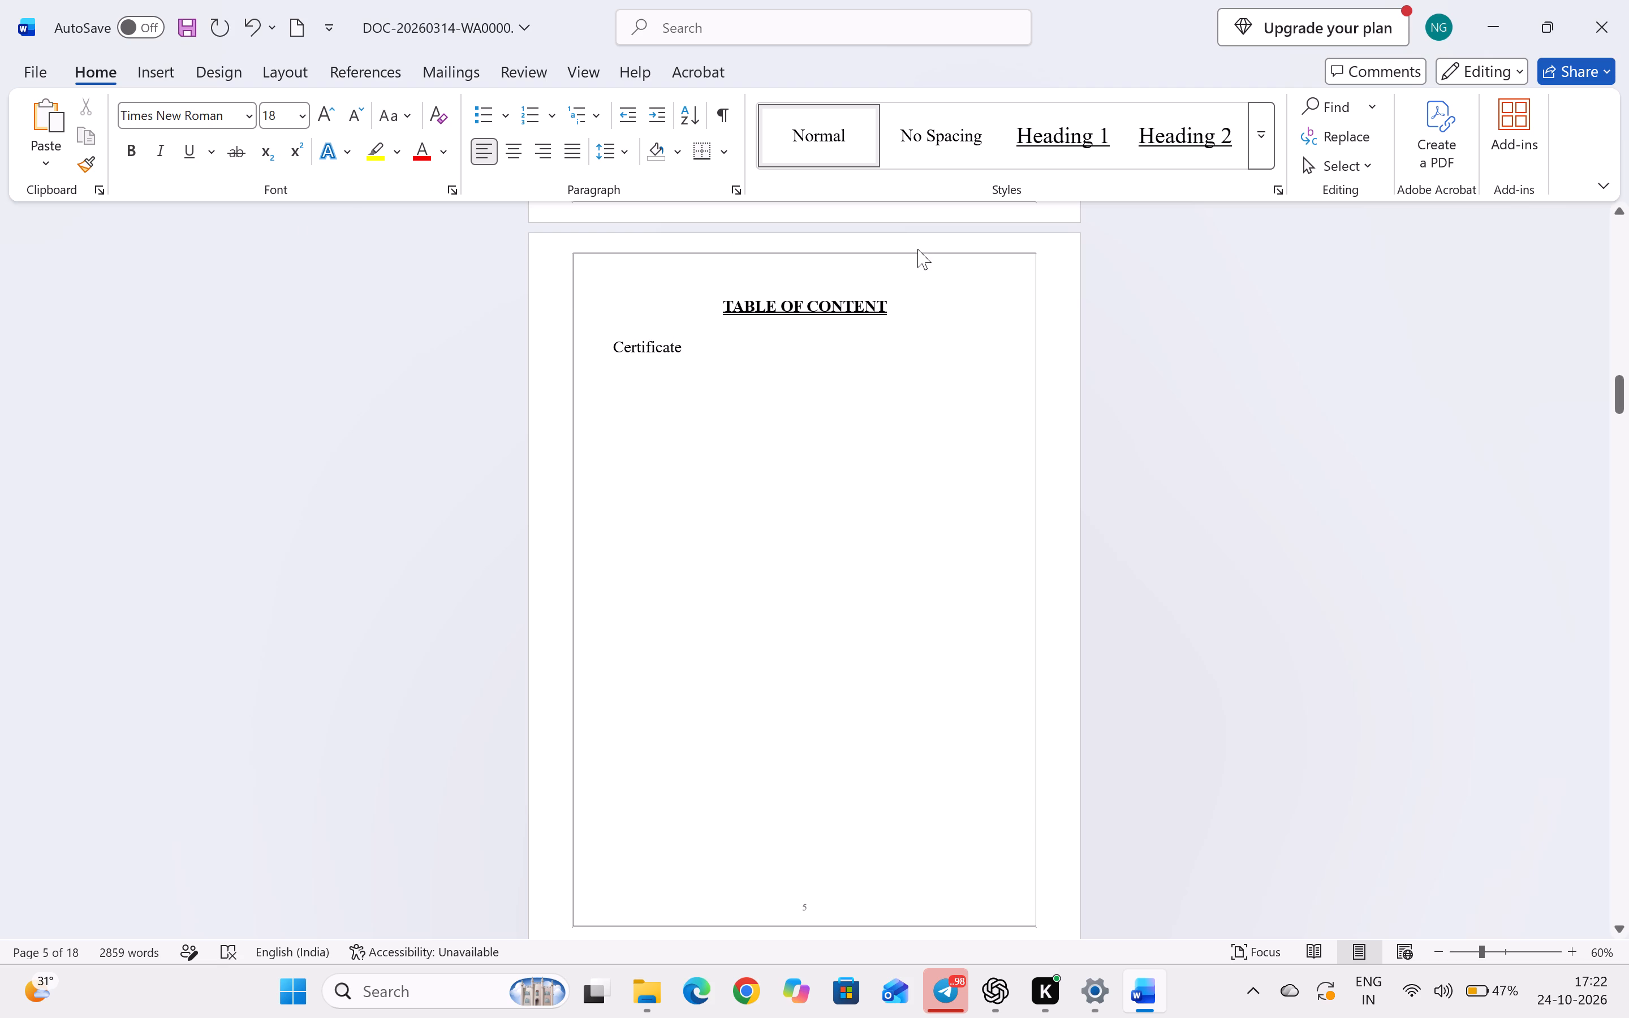
Insert two more blank lines between the "TABLE OF CONTENT" heading and the "Certificate" entry.
click(900, 298)
key(Return)
key(Return)
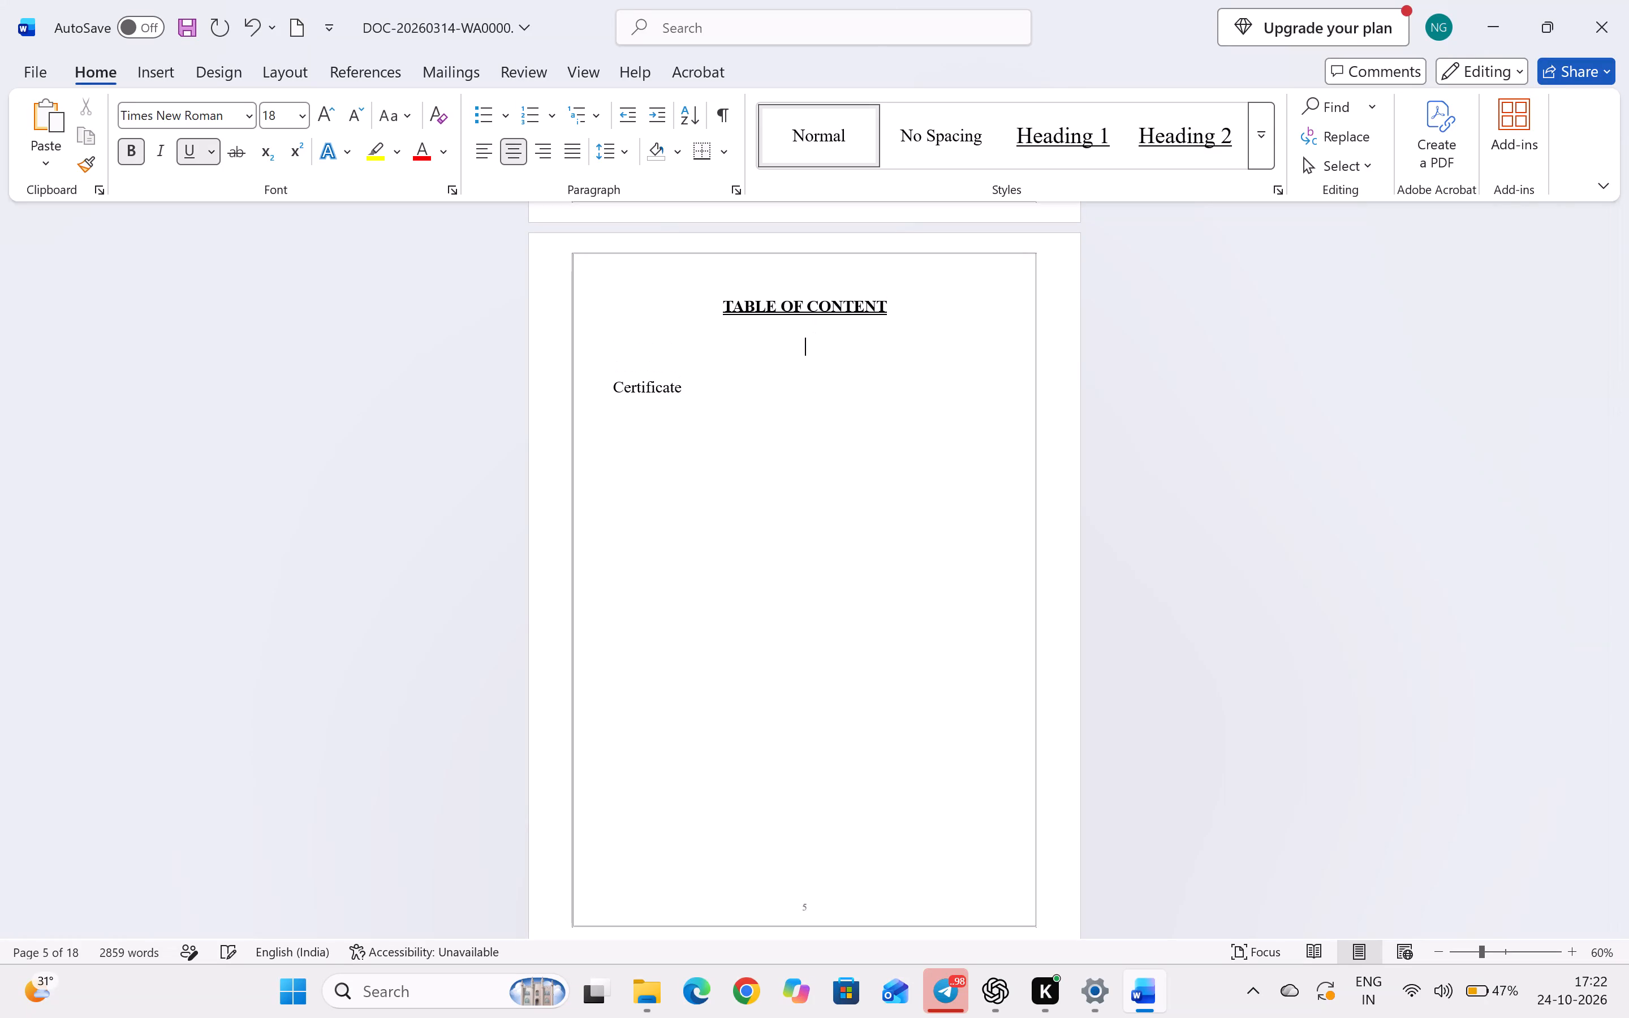
Extend the "Certificate" entry with a row of dots almost to the page's right margin and start a new line below.
click(697, 374)
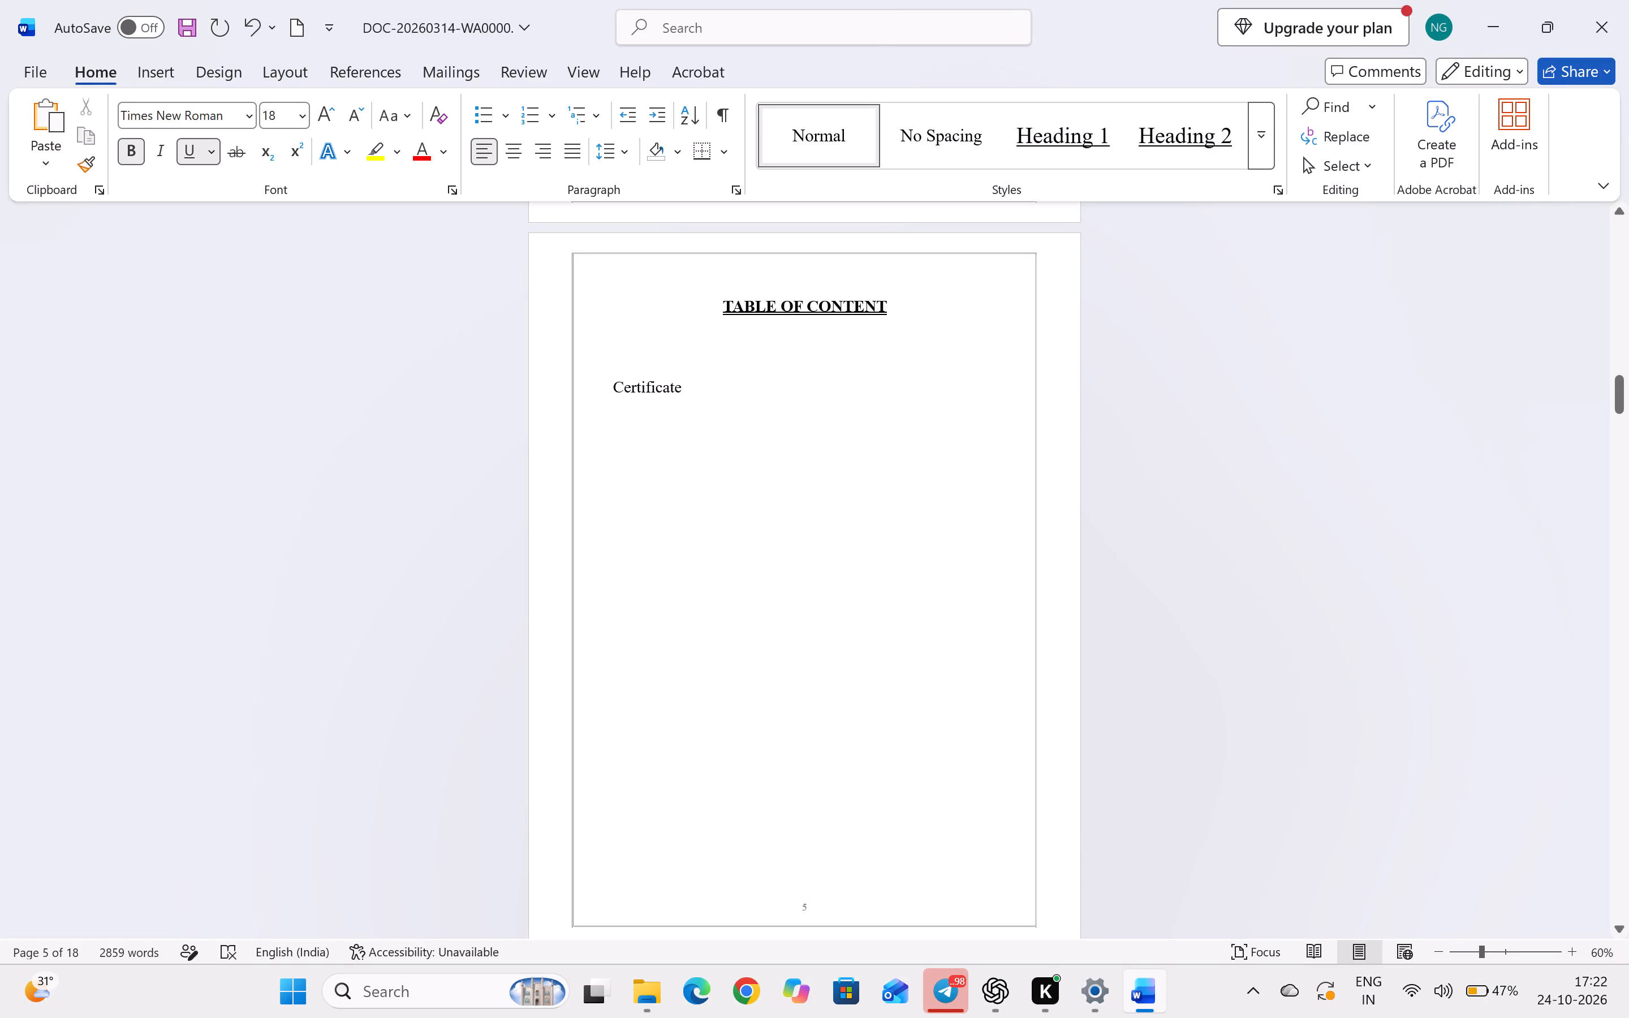
click(683, 396)
text(..)
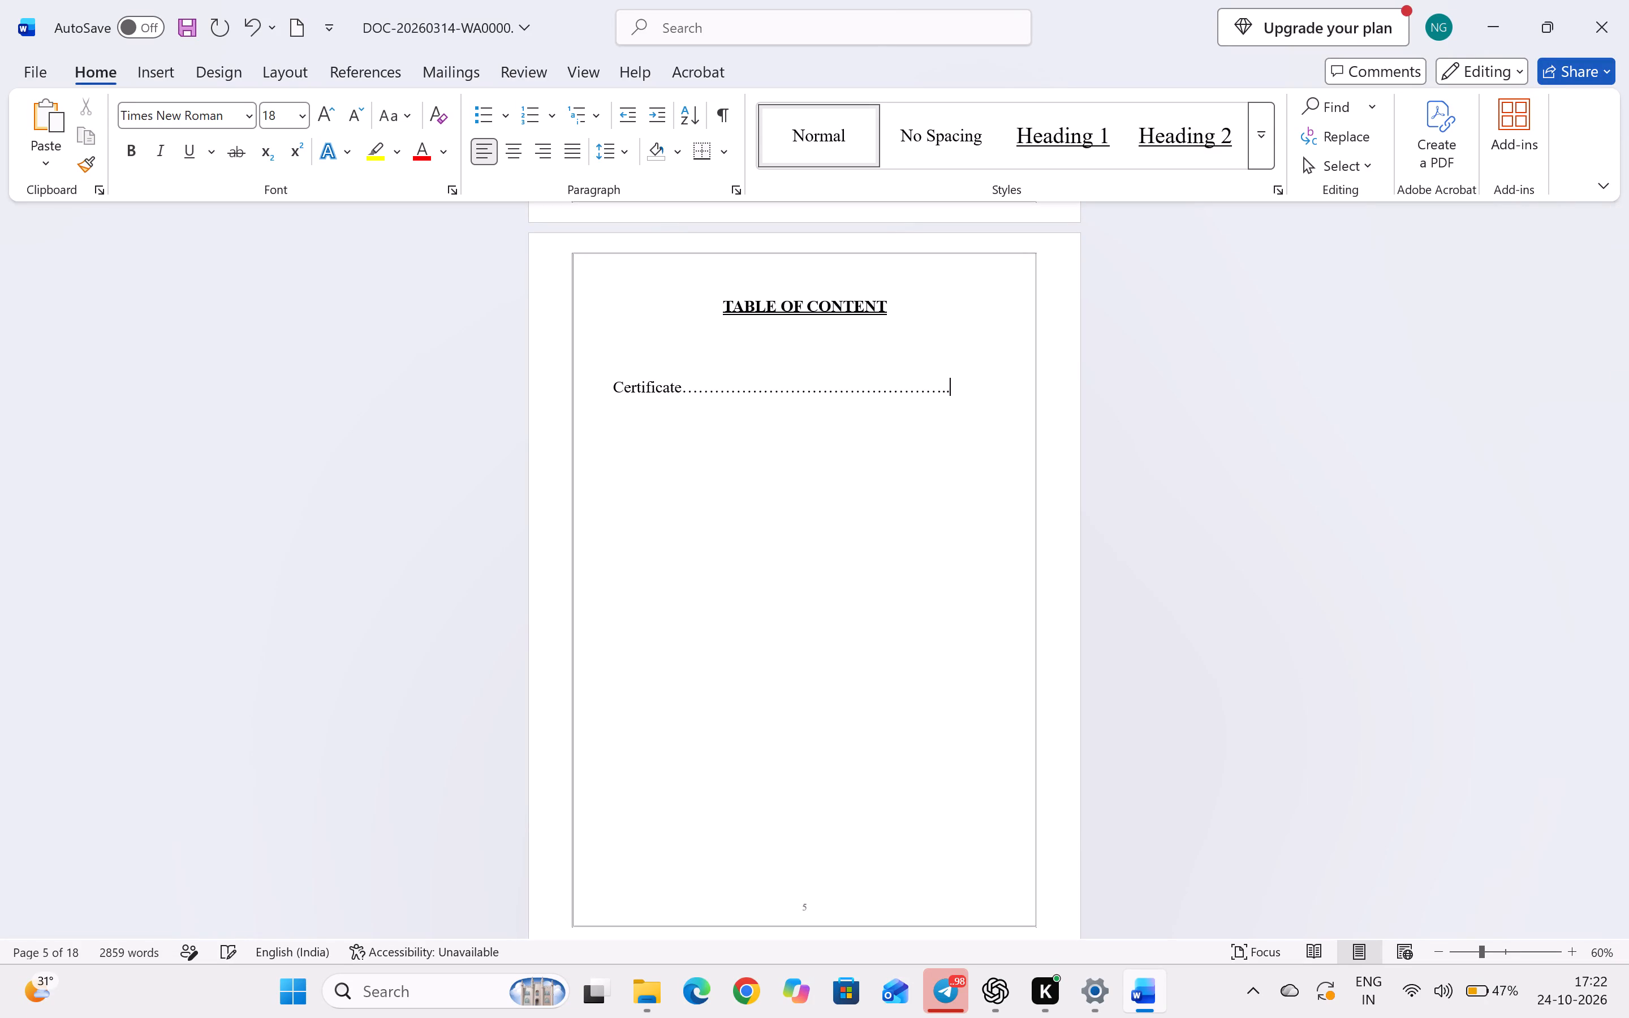
key(period)
key(Return)
Add the entry "Decleration" below "Certificate", followed by a row of dots of similar length, and start a new line.
scroll(743, 384, up, 9)
scroll(743, 384, down, 1)
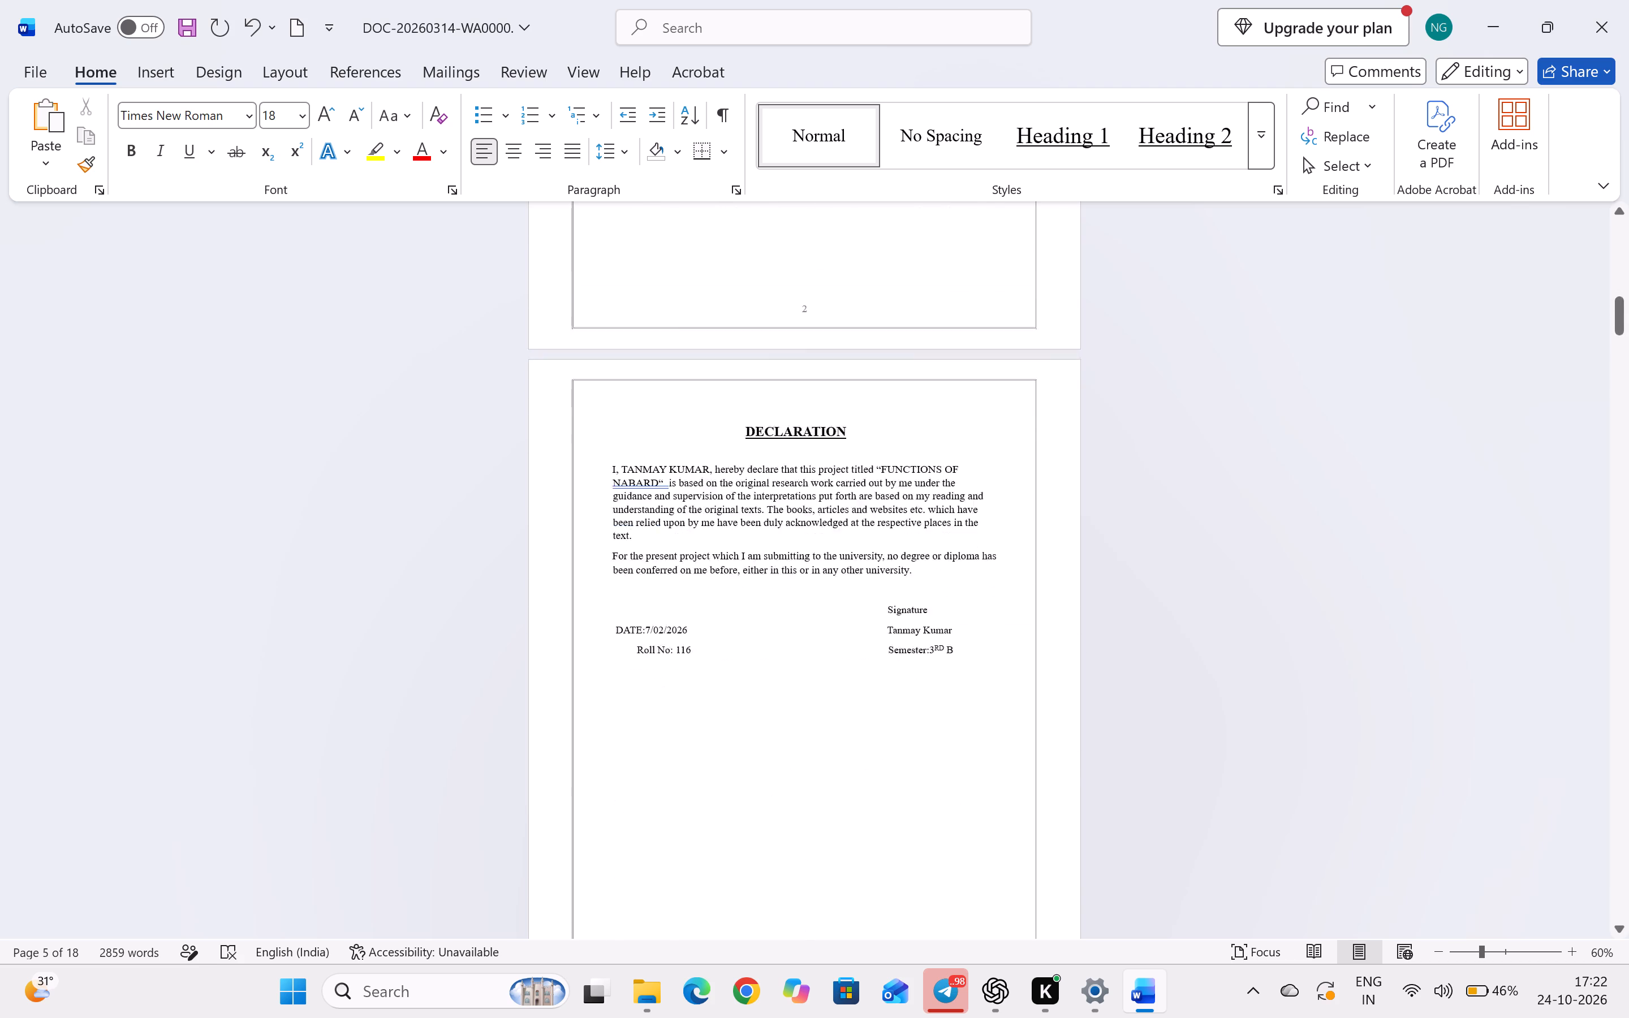
scroll(743, 384, down, 2)
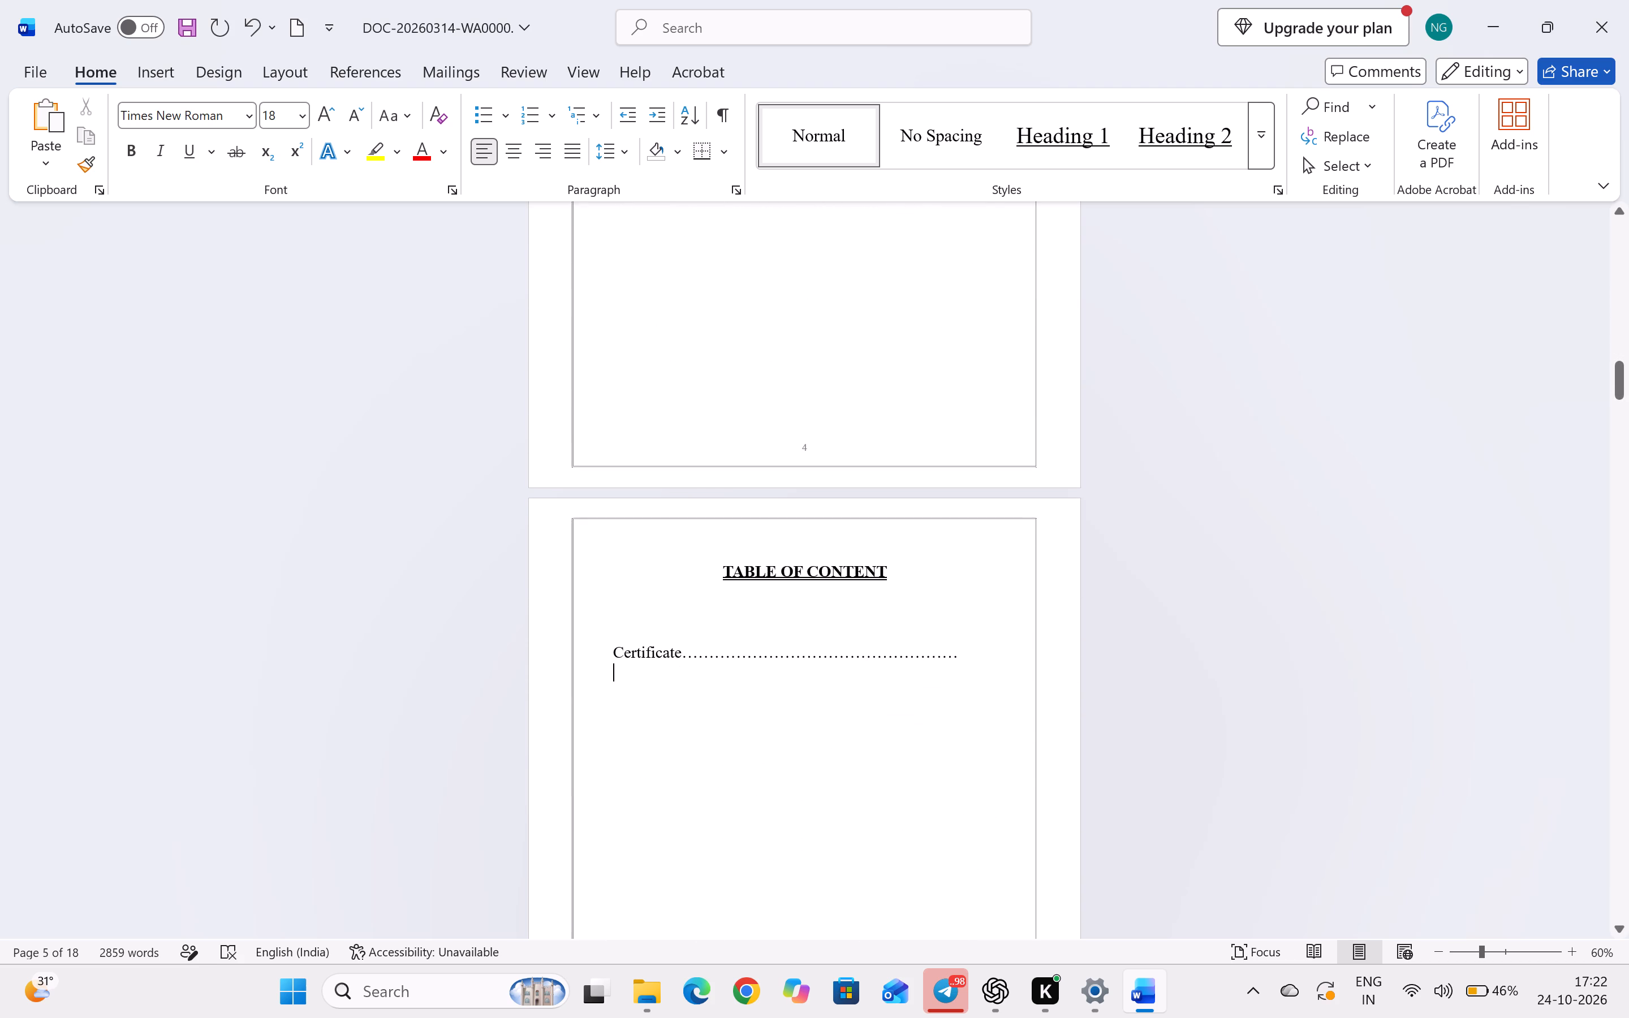
key(d)
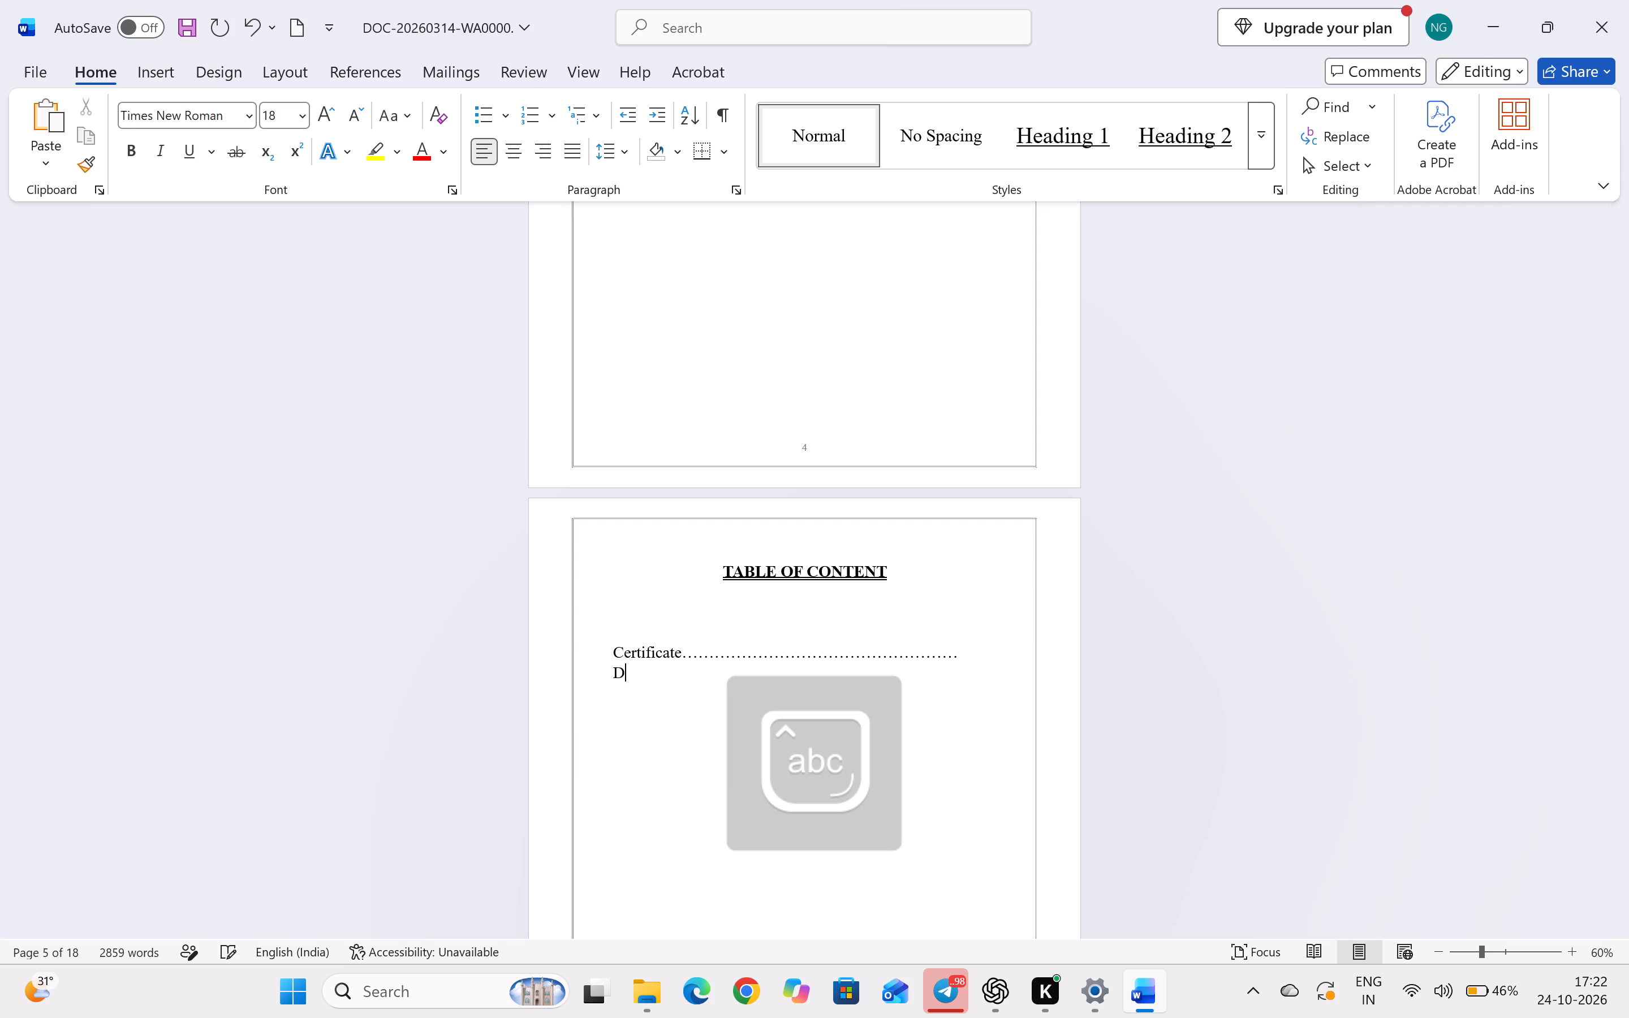
text(ecler)
text(ation.)
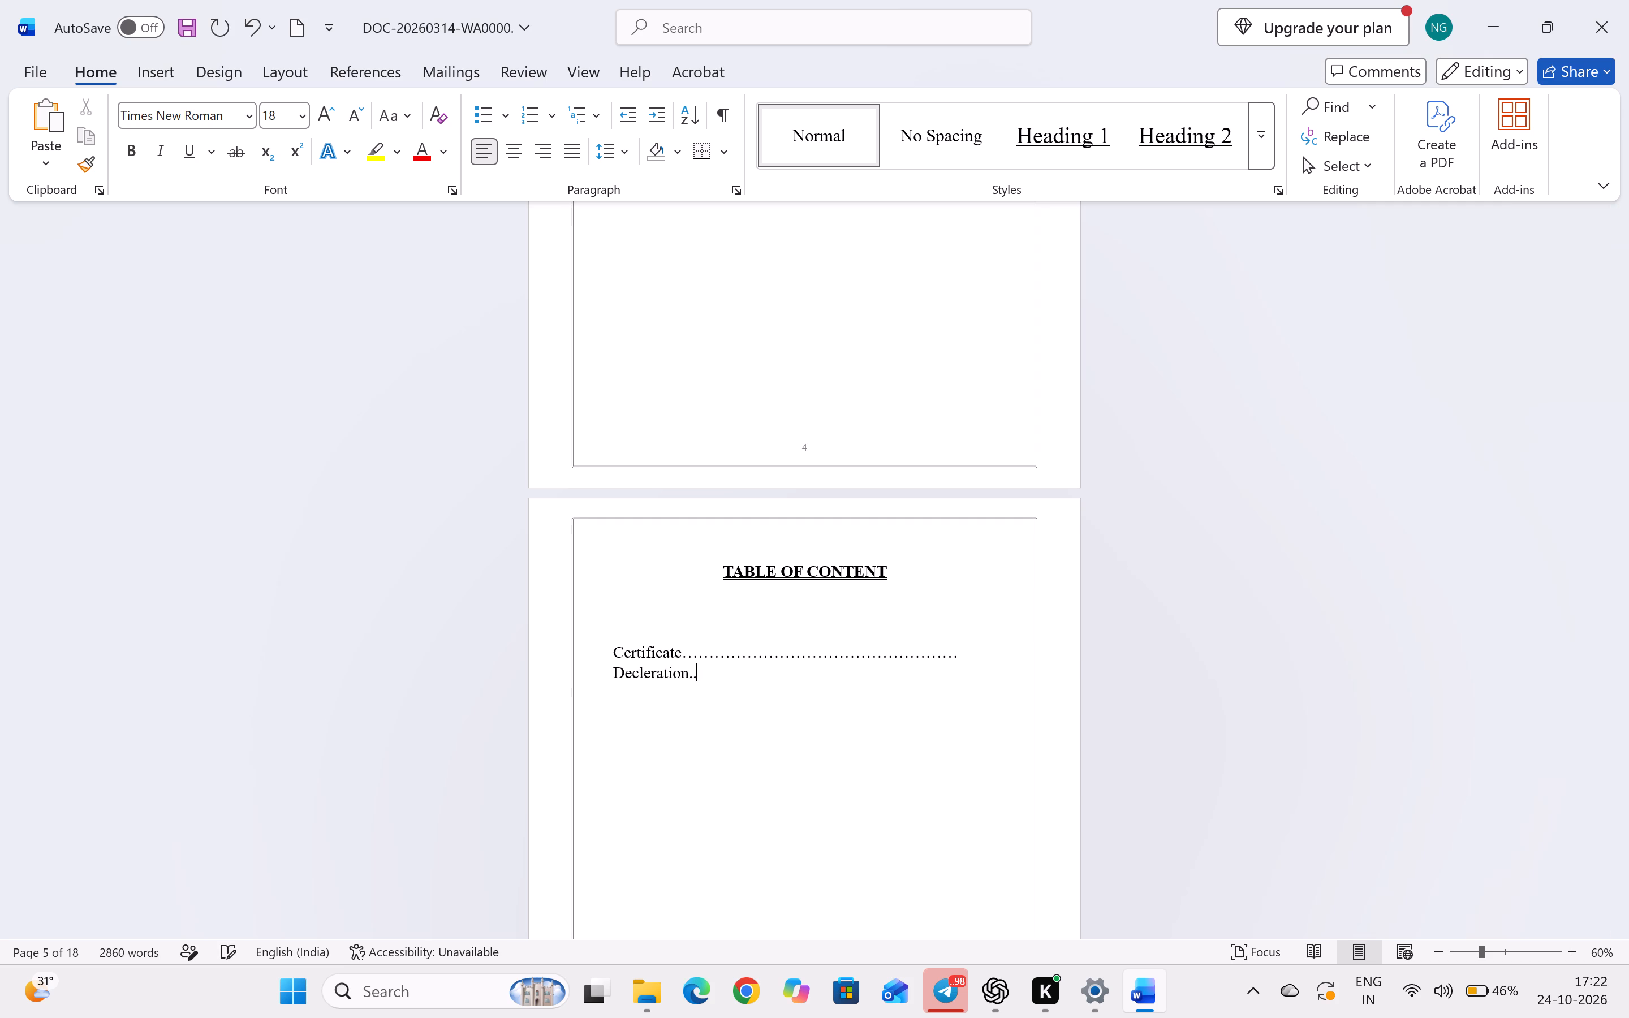
text(..)
key(Return)
Add the entry "Acknowledgement" with a row of dots reaching almost to the page's right margin, and start a new line.
text(ack)
text(nowledgement)
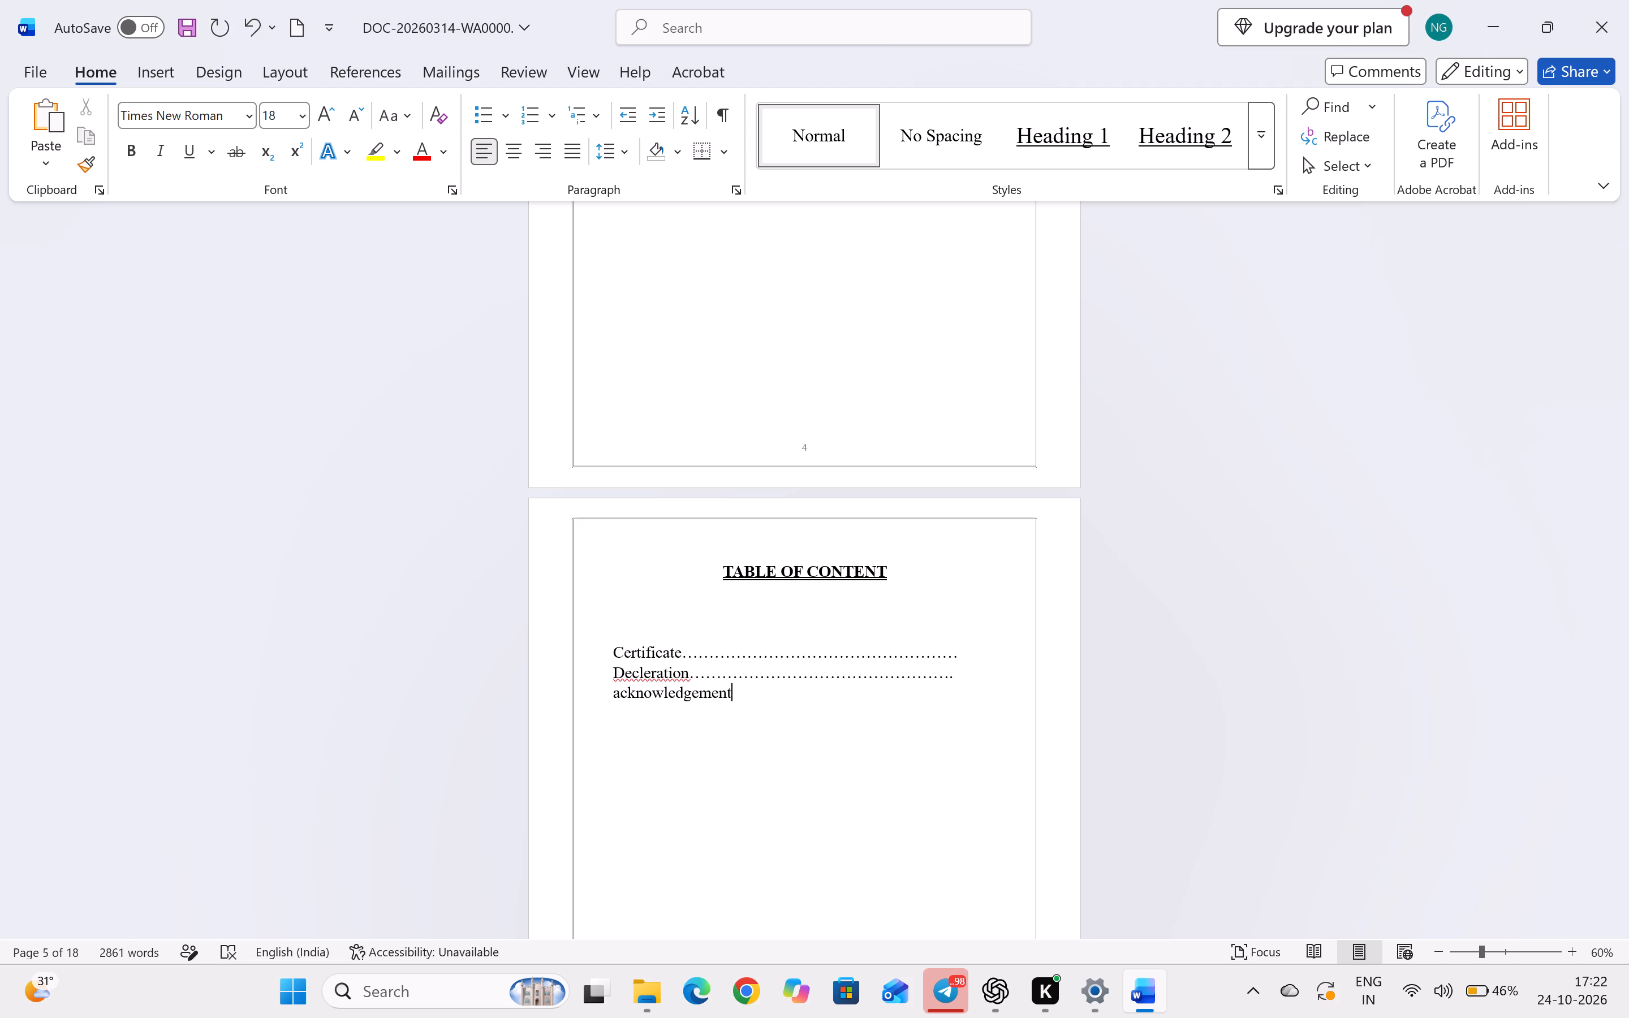
key(period)
key(period)
key(period)
key(period)
key(period)
key(period)
key(period)
key(period)
key(period)
key(period)
key(period)
key(period)
key(period)
key(period)
key(period)
key(period)
key(period)
key(period)
key(period)
key(period)
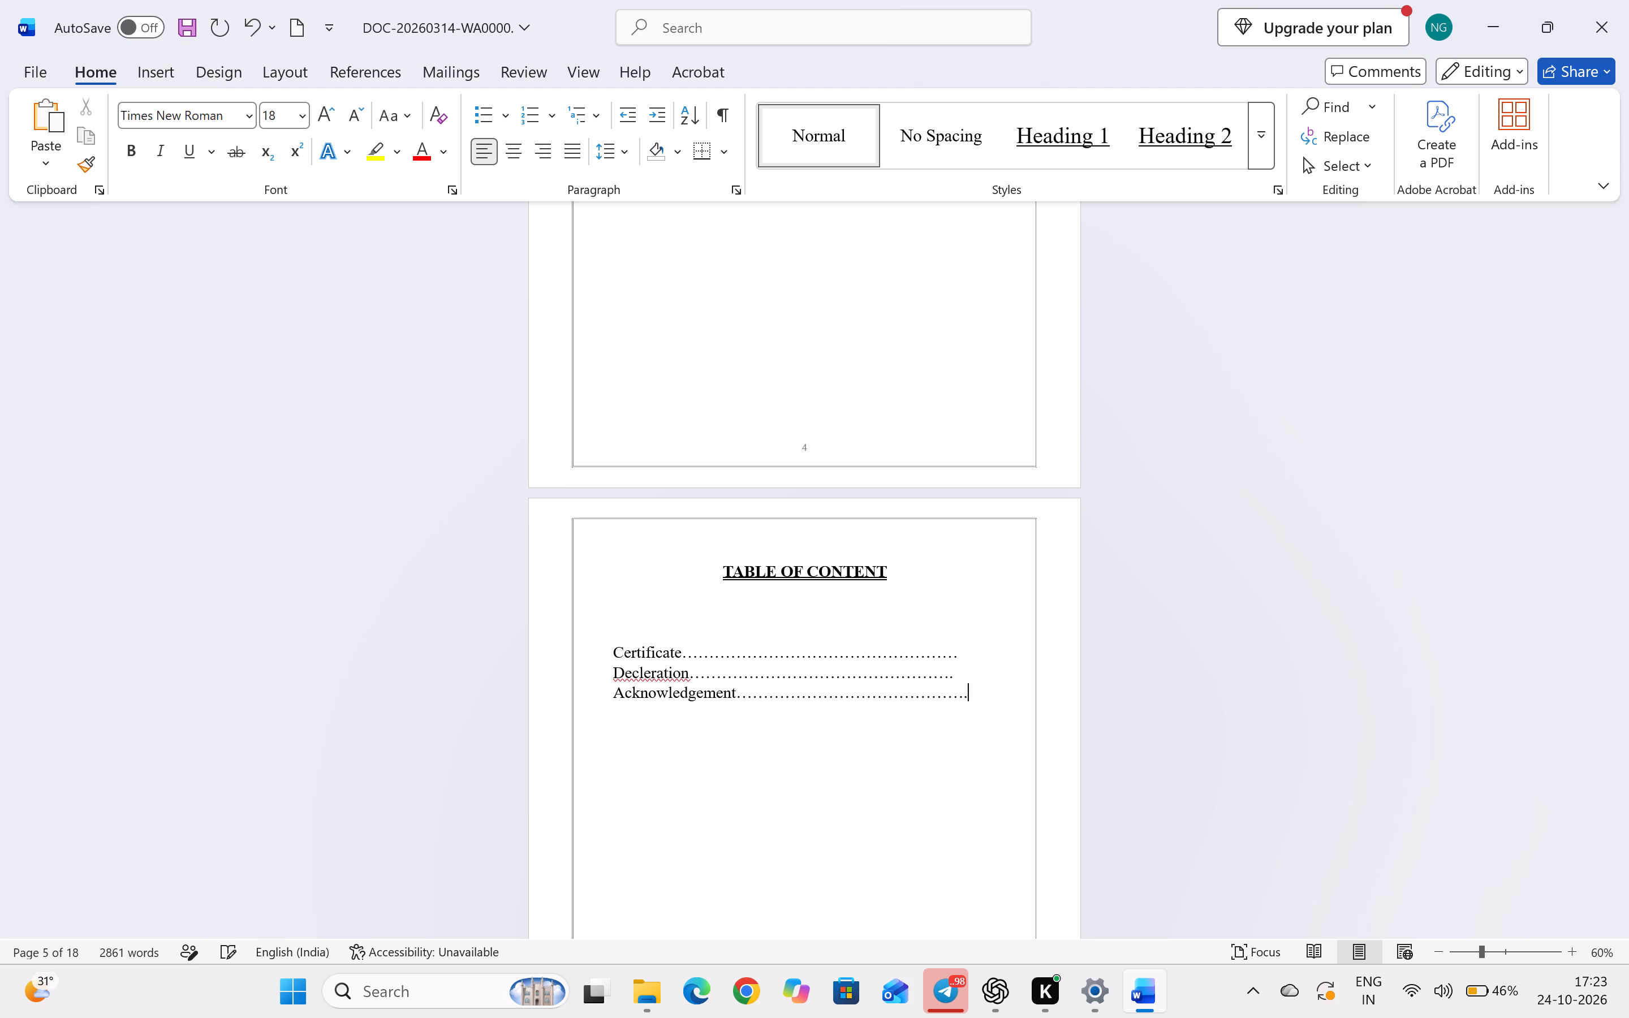
key(Return)
Add the entry "Table Of Content" with a row of dots ending level with the entry above, and start a new line.
scroll(743, 384, right, 2)
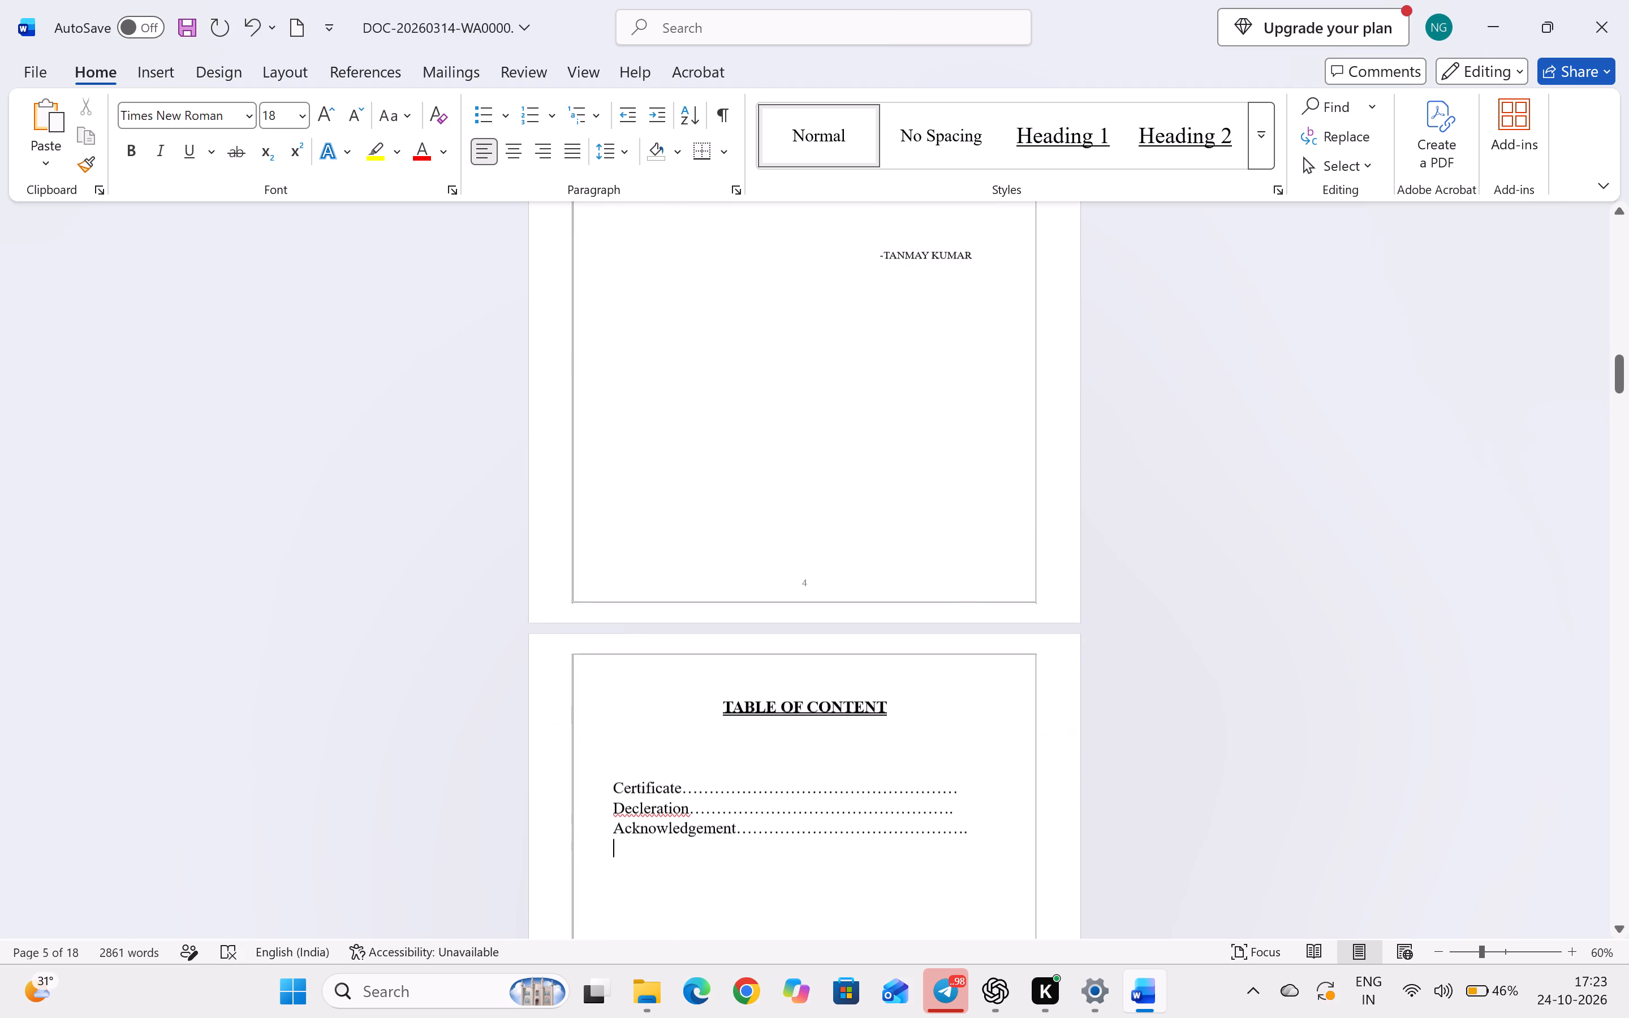
scroll(743, 384, right, 1)
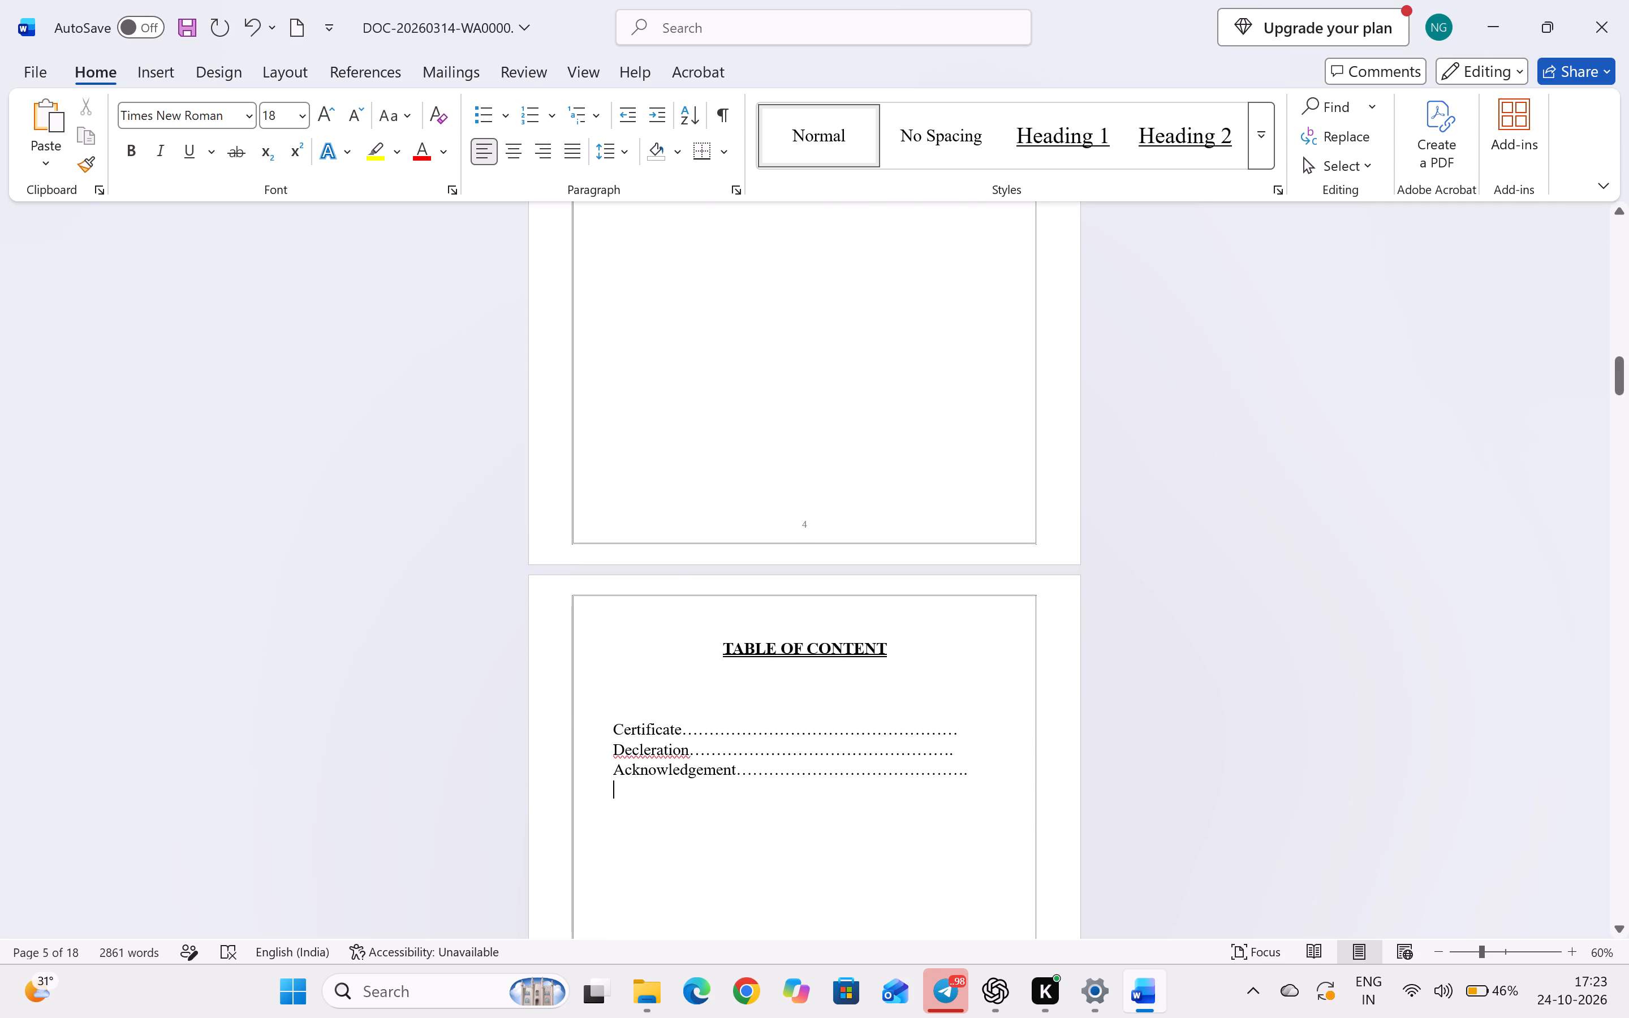
text(ta)
key(BackSpace)
key(BackSpace)
key(t)
text(able)
key(space)
key(o)
text(f co)
key(BackSpace)
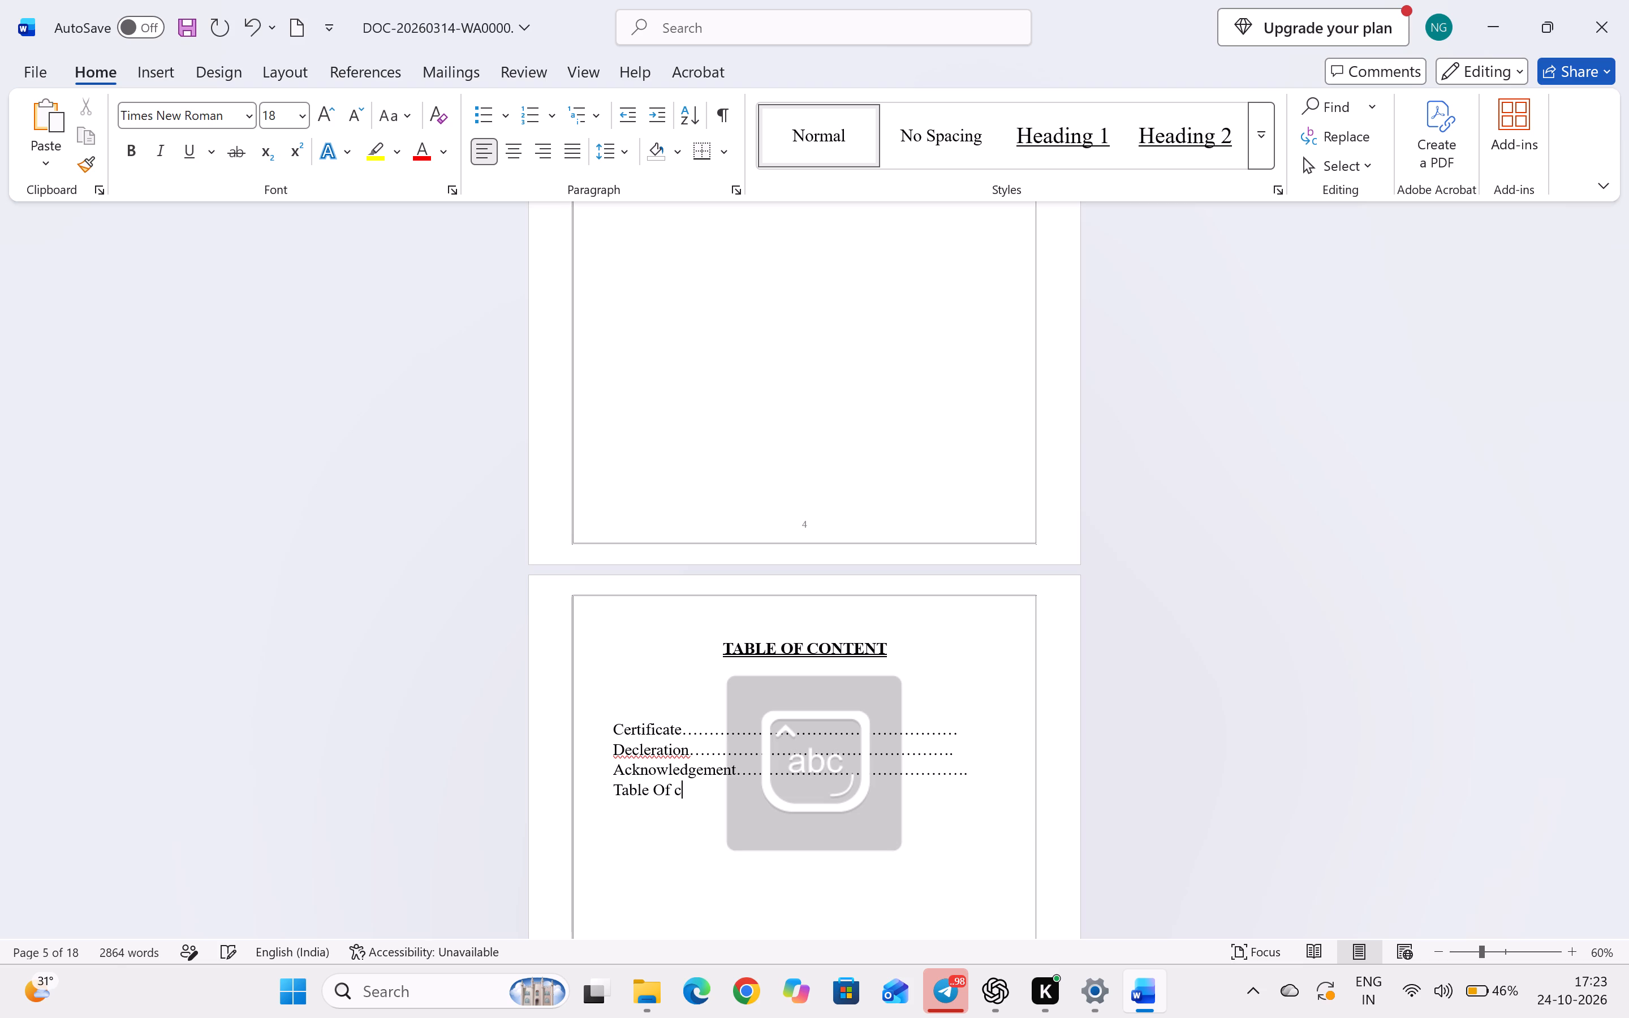
key(BackSpace)
key(c)
text(ontent)
text(..)
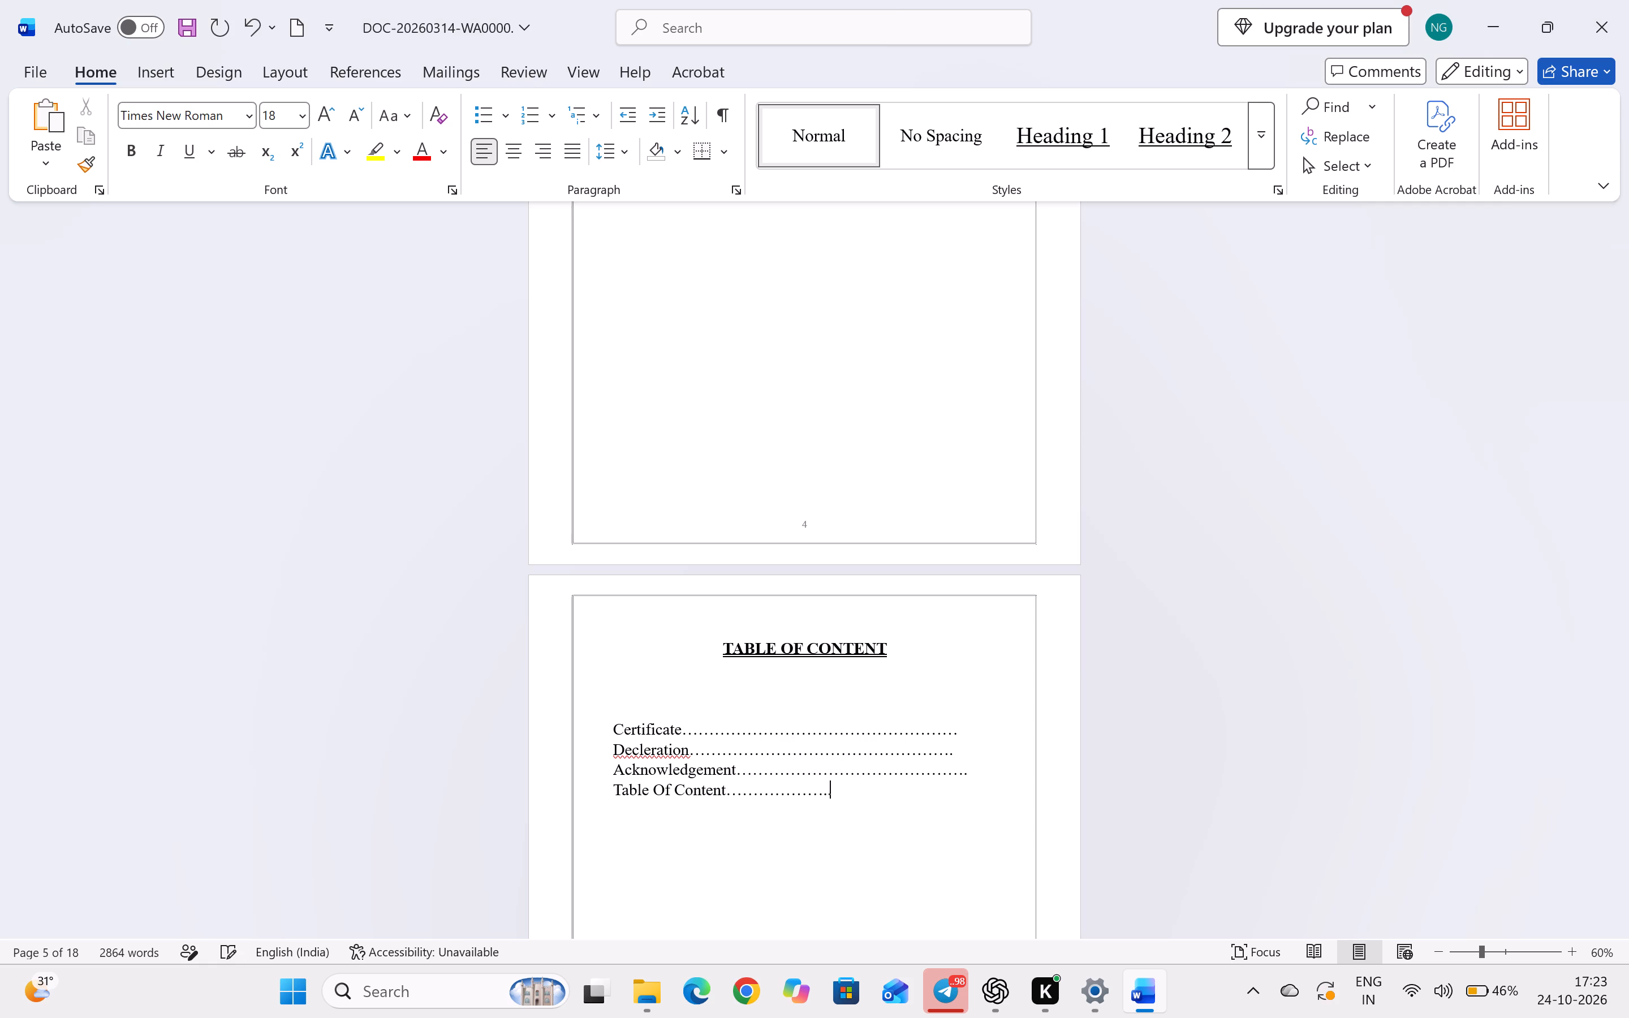
key(period)
key(period)
key(Return)
Check the front-page headings and correct the spelling of the second entry in the table of content to "Declaration".
scroll(764, 618, down, 1)
scroll(764, 618, up, 6)
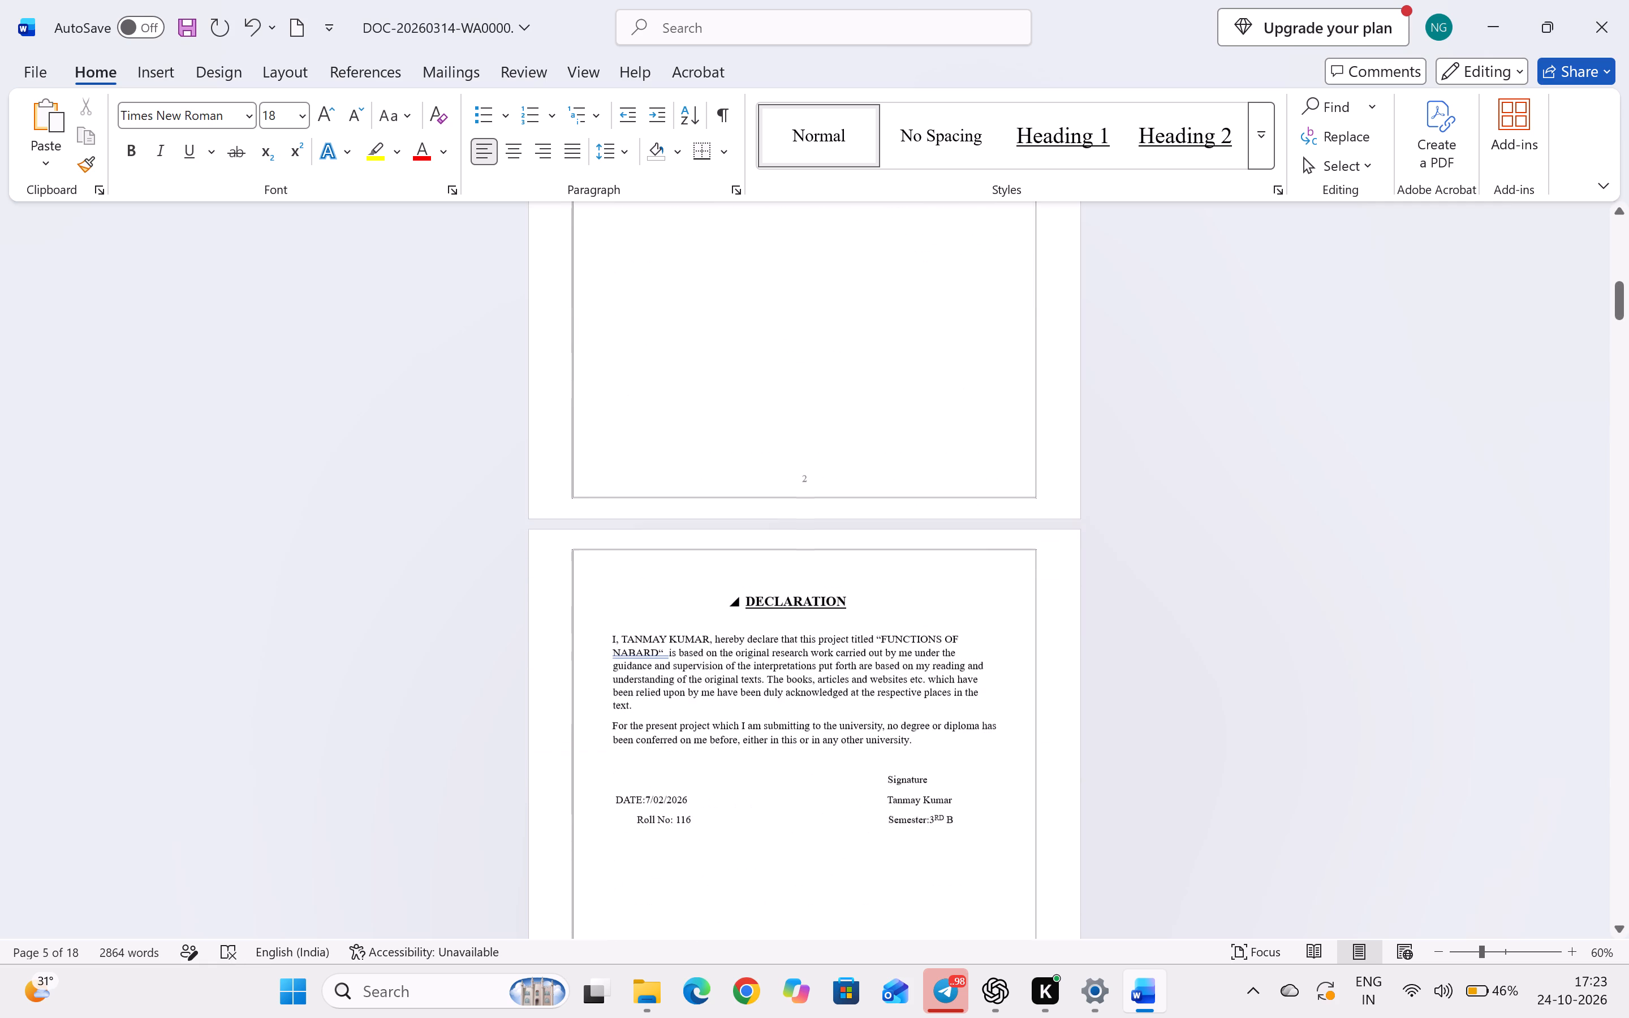
scroll(764, 618, down, 9)
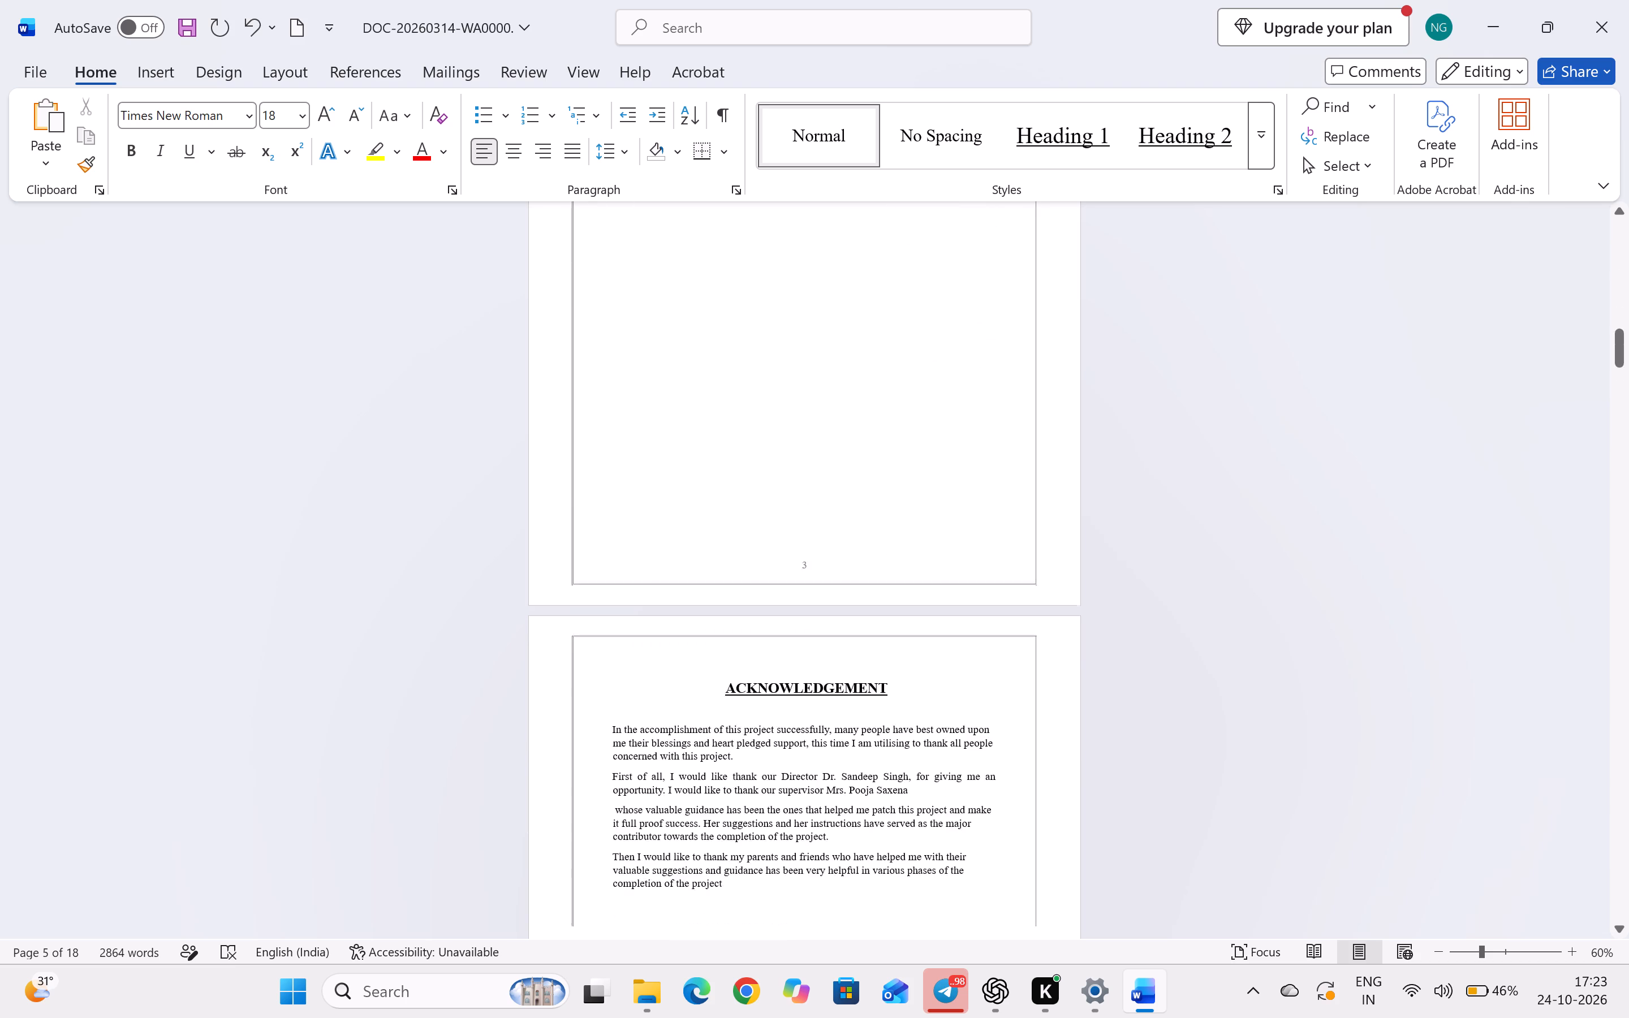
scroll(764, 618, down, 3)
scroll(764, 618, up, 6)
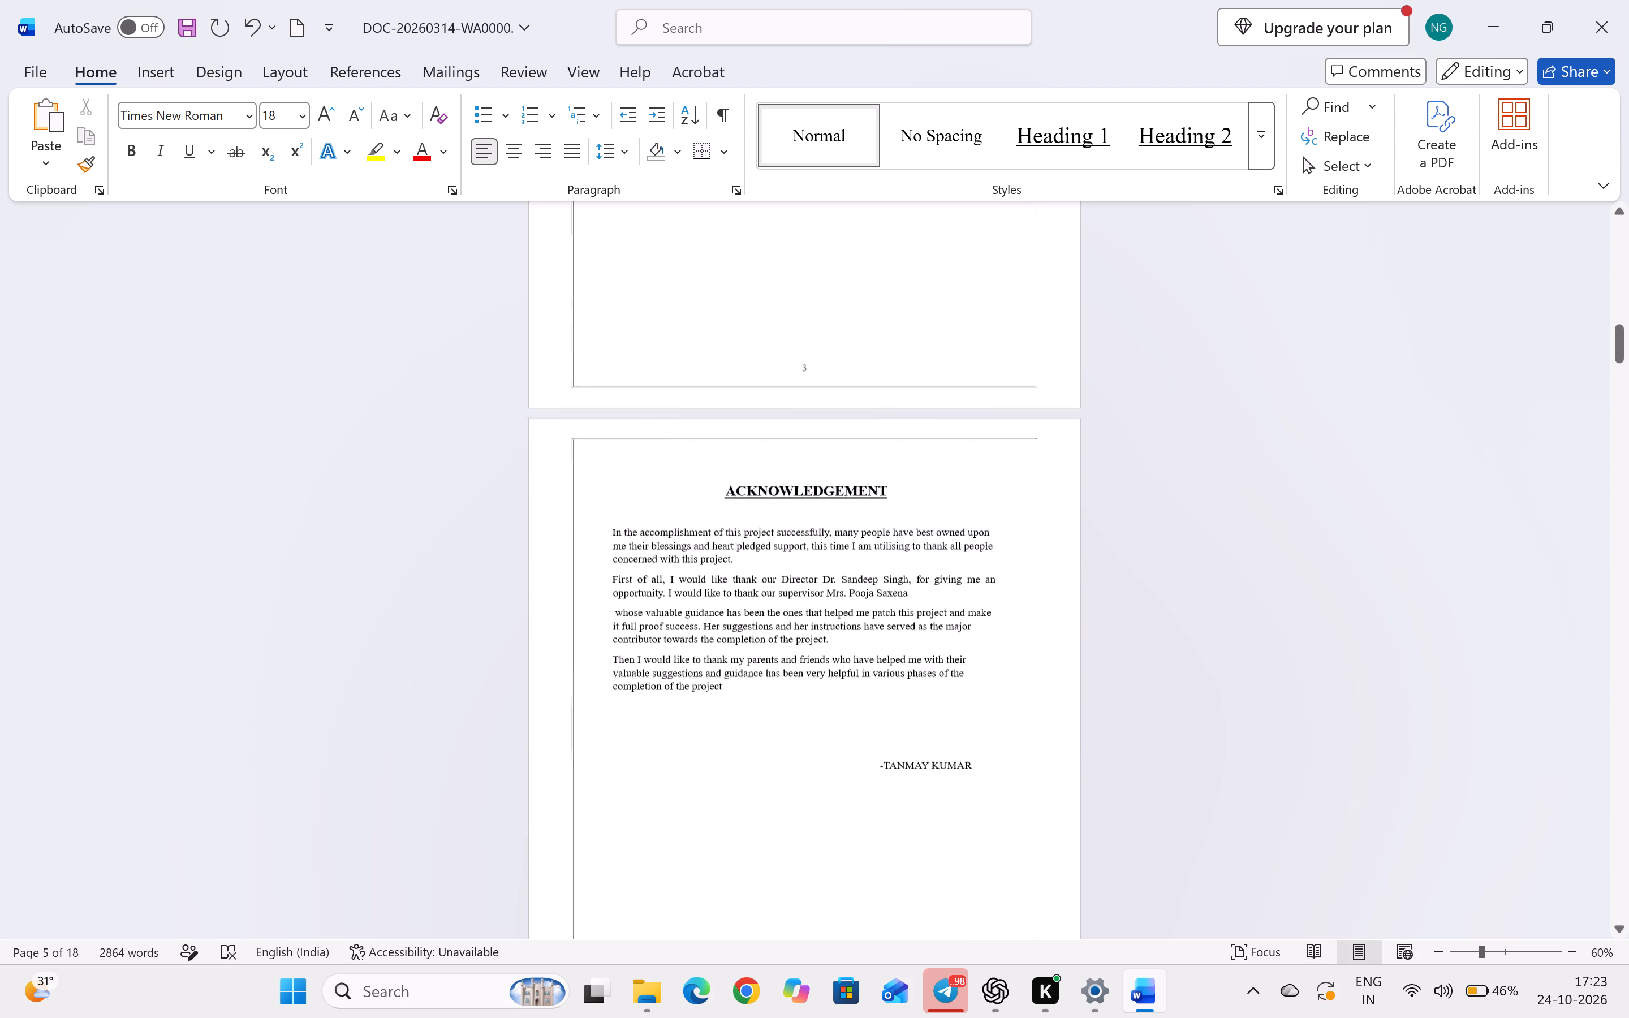
scroll(764, 618, right, 2)
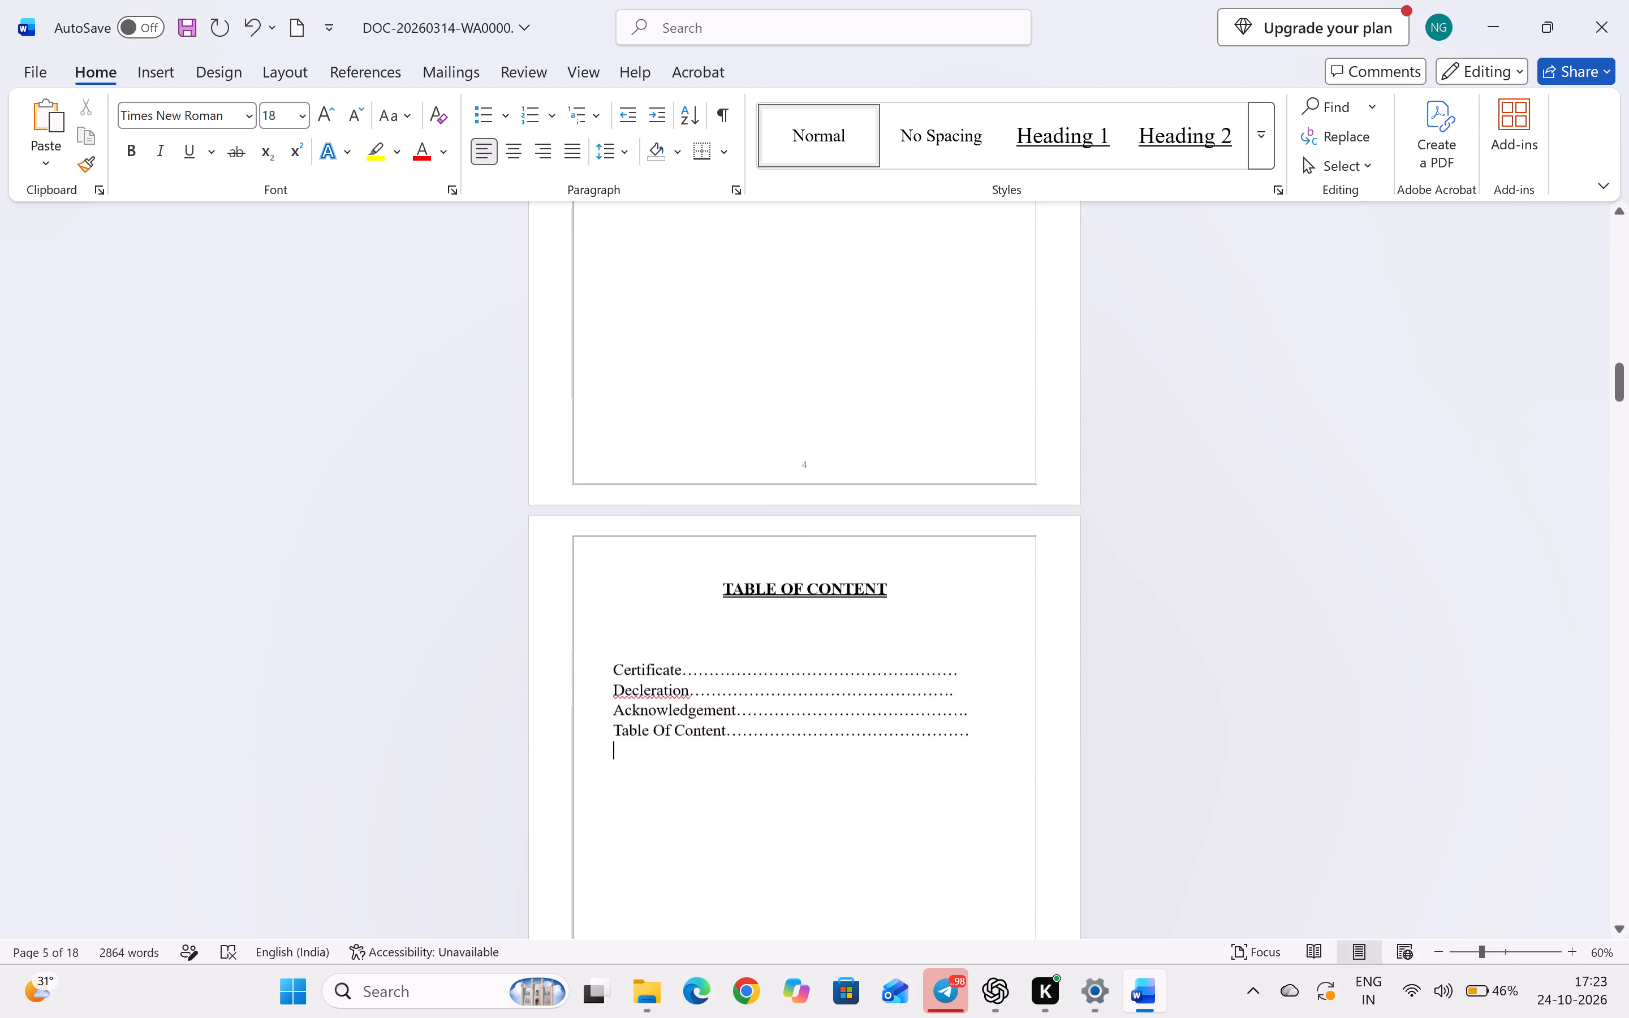
click(650, 626)
key(BackSpace)
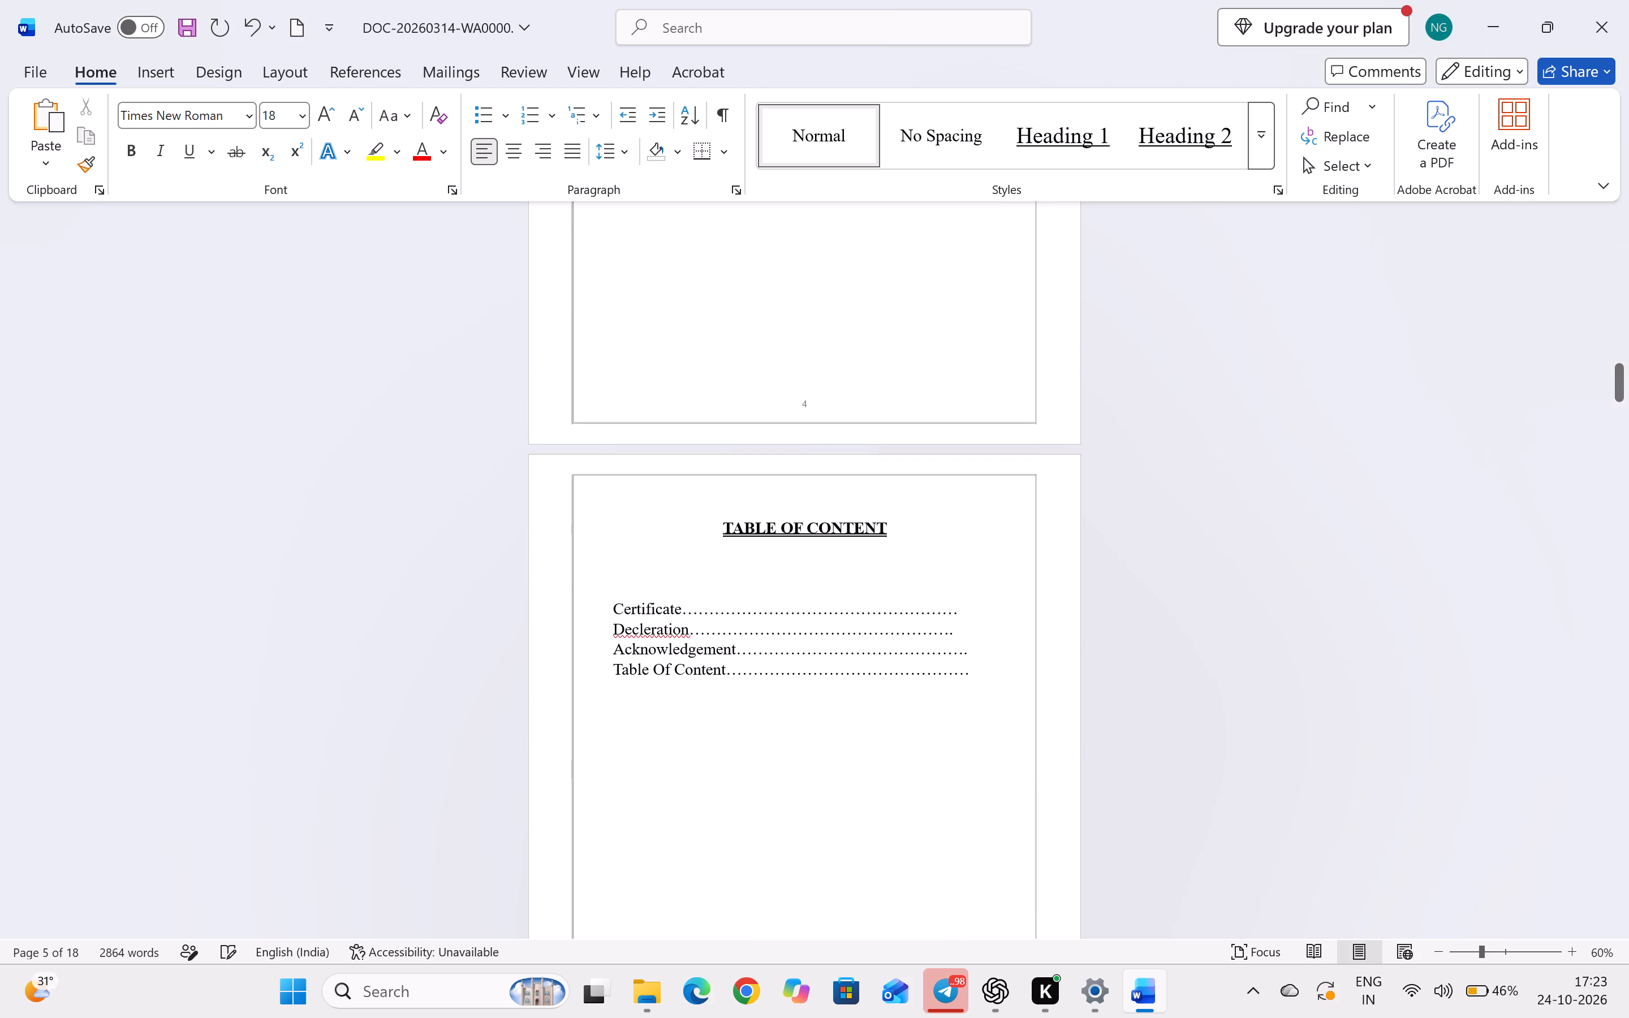
key(a)
Add the entry "Chapter 1" below "Table Of Content" with a row of dots of similar length, and start a new line.
click(618, 698)
text(chapter)
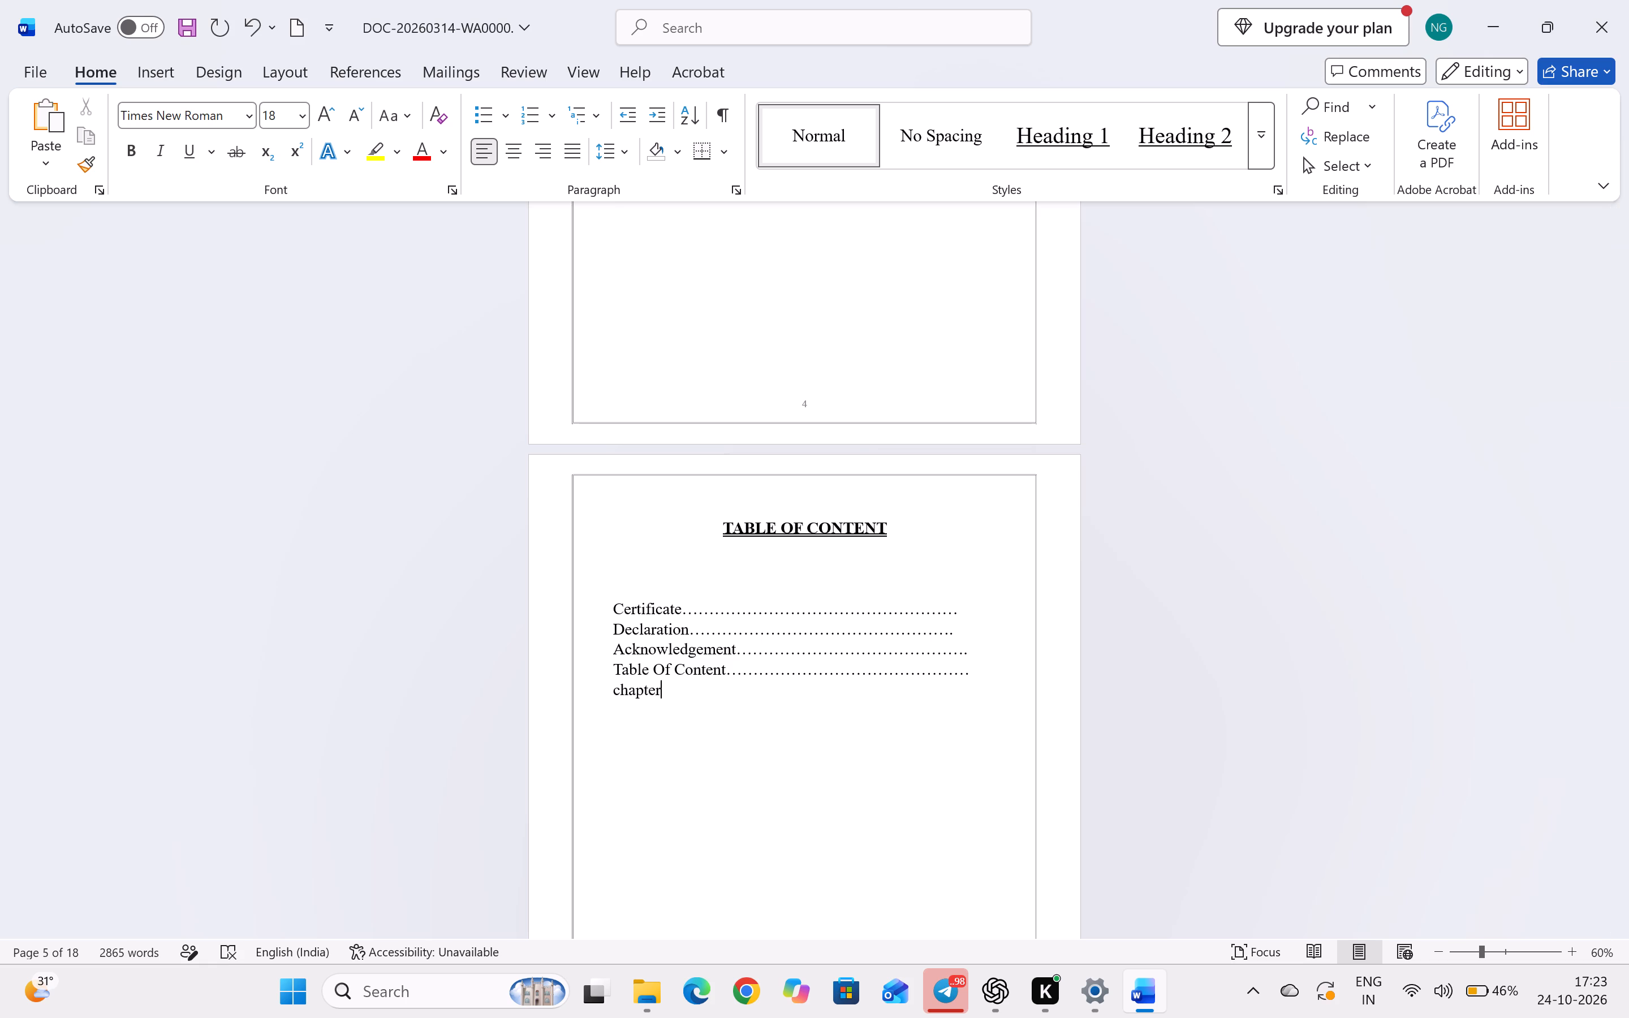
key(space)
text(1)
text(..)
key(Return)
Add the entry "Chapter 2" with a row of dots almost to the page's right margin, and start a new line.
text(chapter 2)
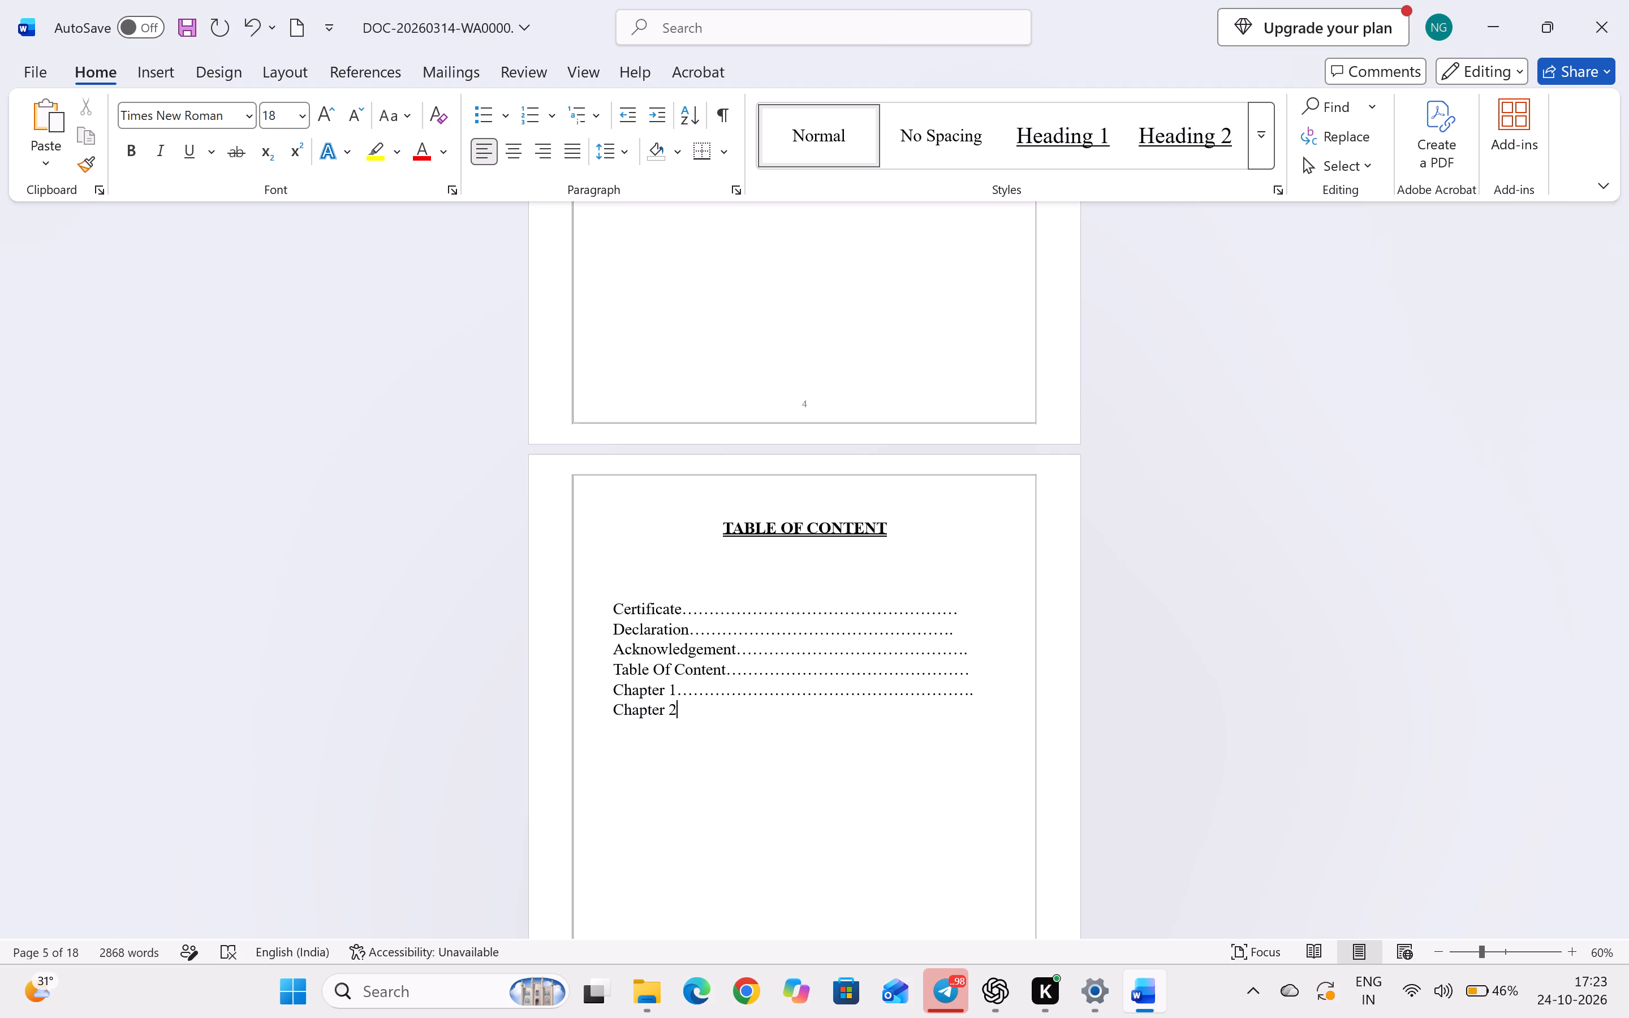
key(period)
key(period)
key(period)
key(period)
key(period)
key(period)
key(period)
key(period)
key(period)
key(period)
key(period)
key(period)
key(period)
key(period)
key(period)
key(period)
key(period)
key(period)
key(period)
key(period)
key(period)
key(Return)
Add the entry "Chapter 3" with a row of dots almost to the page's right margin, and start a new line.
text(chapter 3)
key(period)
key(period)
key(period)
key(period)
key(period)
key(period)
key(period)
key(period)
key(period)
key(period)
key(period)
key(period)
key(period)
key(period)
key(period)
key(period)
key(period)
key(period)
key(period)
key(period)
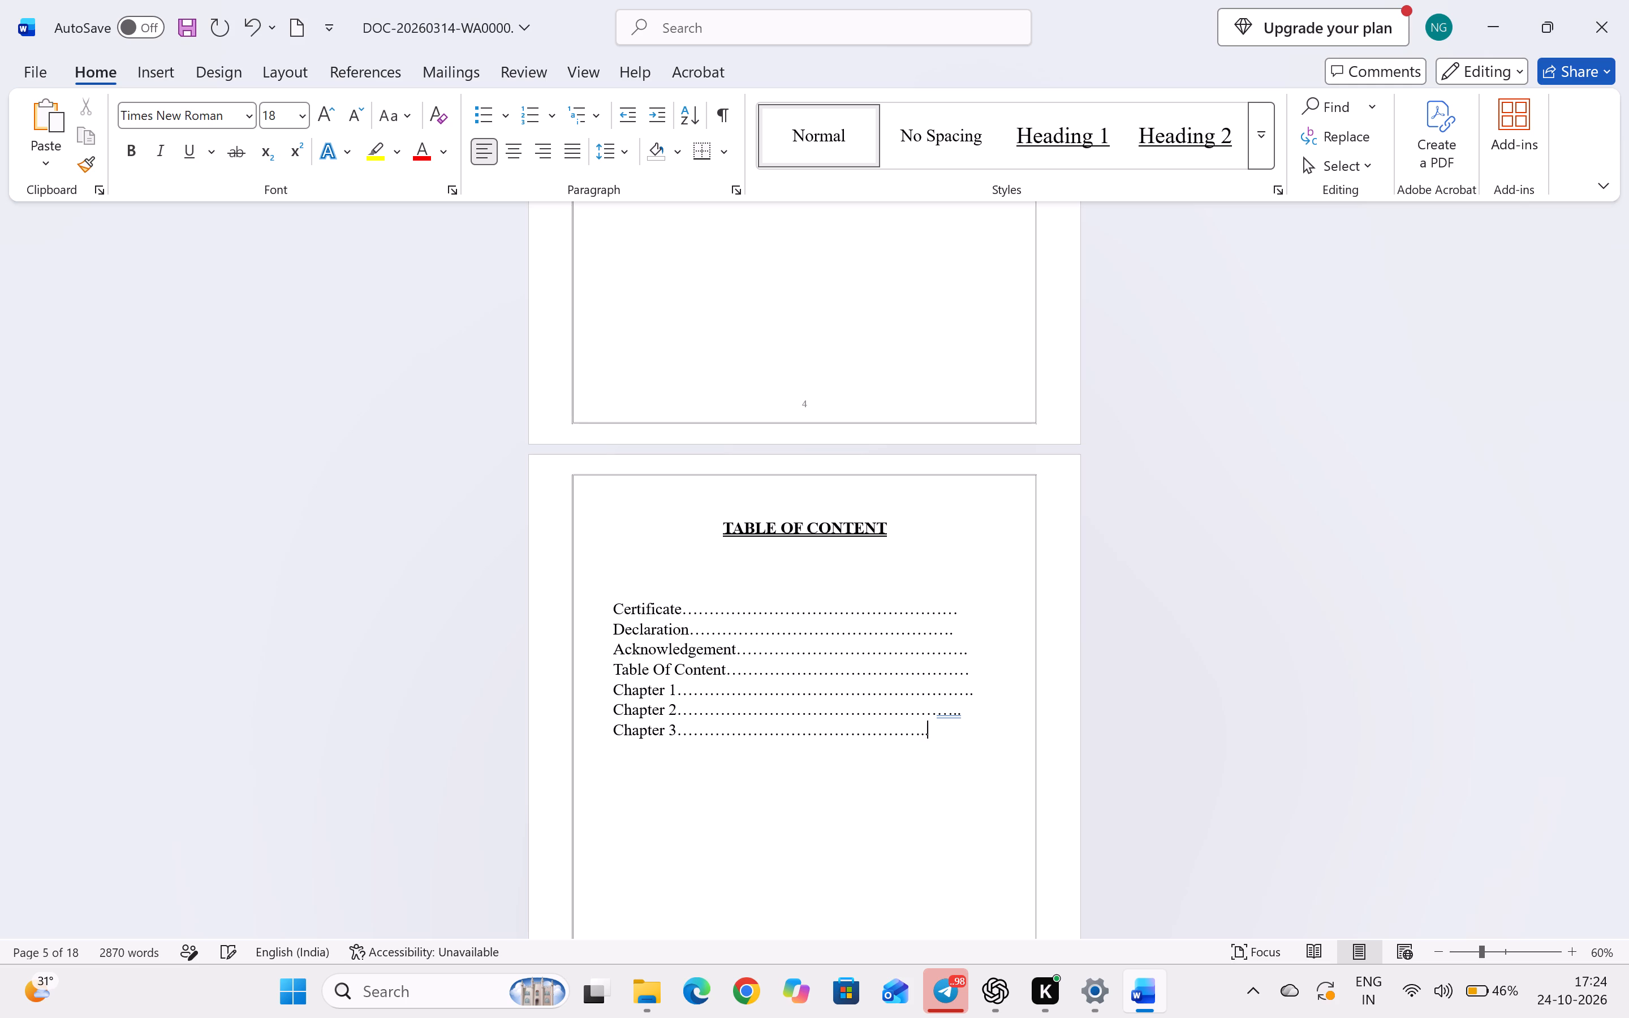
key(period)
key(Return)
Add the entry "Chapter 4" with a row of dots matching the Chapter 3 line's length, and start a new line.
key(c)
text(hapter 4)
key(comma)
key(BackSpace)
key(period)
key(period)
key(period)
key(period)
key(period)
key(period)
key(period)
key(period)
key(period)
key(period)
key(period)
key(period)
key(period)
key(period)
key(period)
key(period)
key(period)
key(period)
key(period)
key(period)
key(period)
key(Return)
Add the entry "Chapter 5" with a row of dots matching the line above, and start a new line.
text(chapter5)
key(BackSpace)
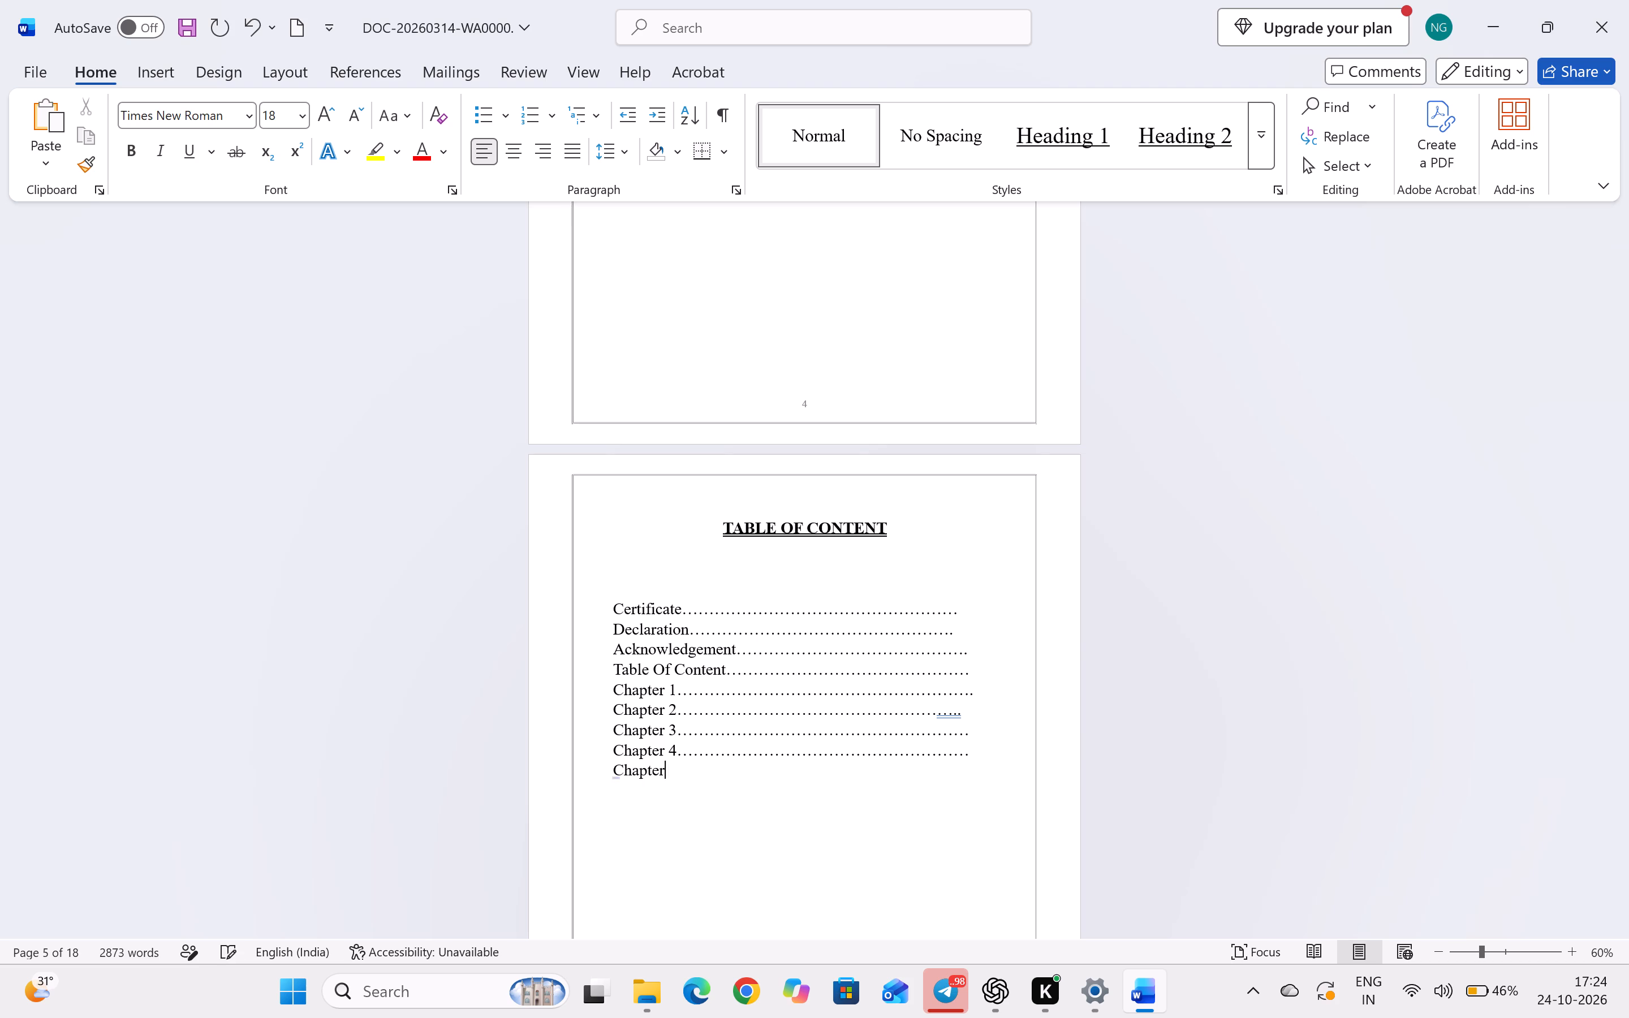
key(space)
text(5)
key(period)
key(period)
key(period)
key(period)
key(period)
key(period)
key(period)
key(period)
key(period)
key(period)
key(period)
key(period)
key(period)
key(period)
key(period)
key(period)
key(period)
key(period)
key(period)
key(period)
text(..)
key(Return)
Add the entry "Chapter 6" with a row of dots about as long as the Chapter 1 line, and start a new line.
text(chapter 6)
key(space)
key(BackSpace)
key(period)
key(period)
key(period)
key(period)
key(period)
key(period)
key(period)
key(period)
key(period)
key(period)
key(period)
key(period)
key(period)
key(period)
key(period)
key(period)
key(period)
key(period)
key(period)
key(period)
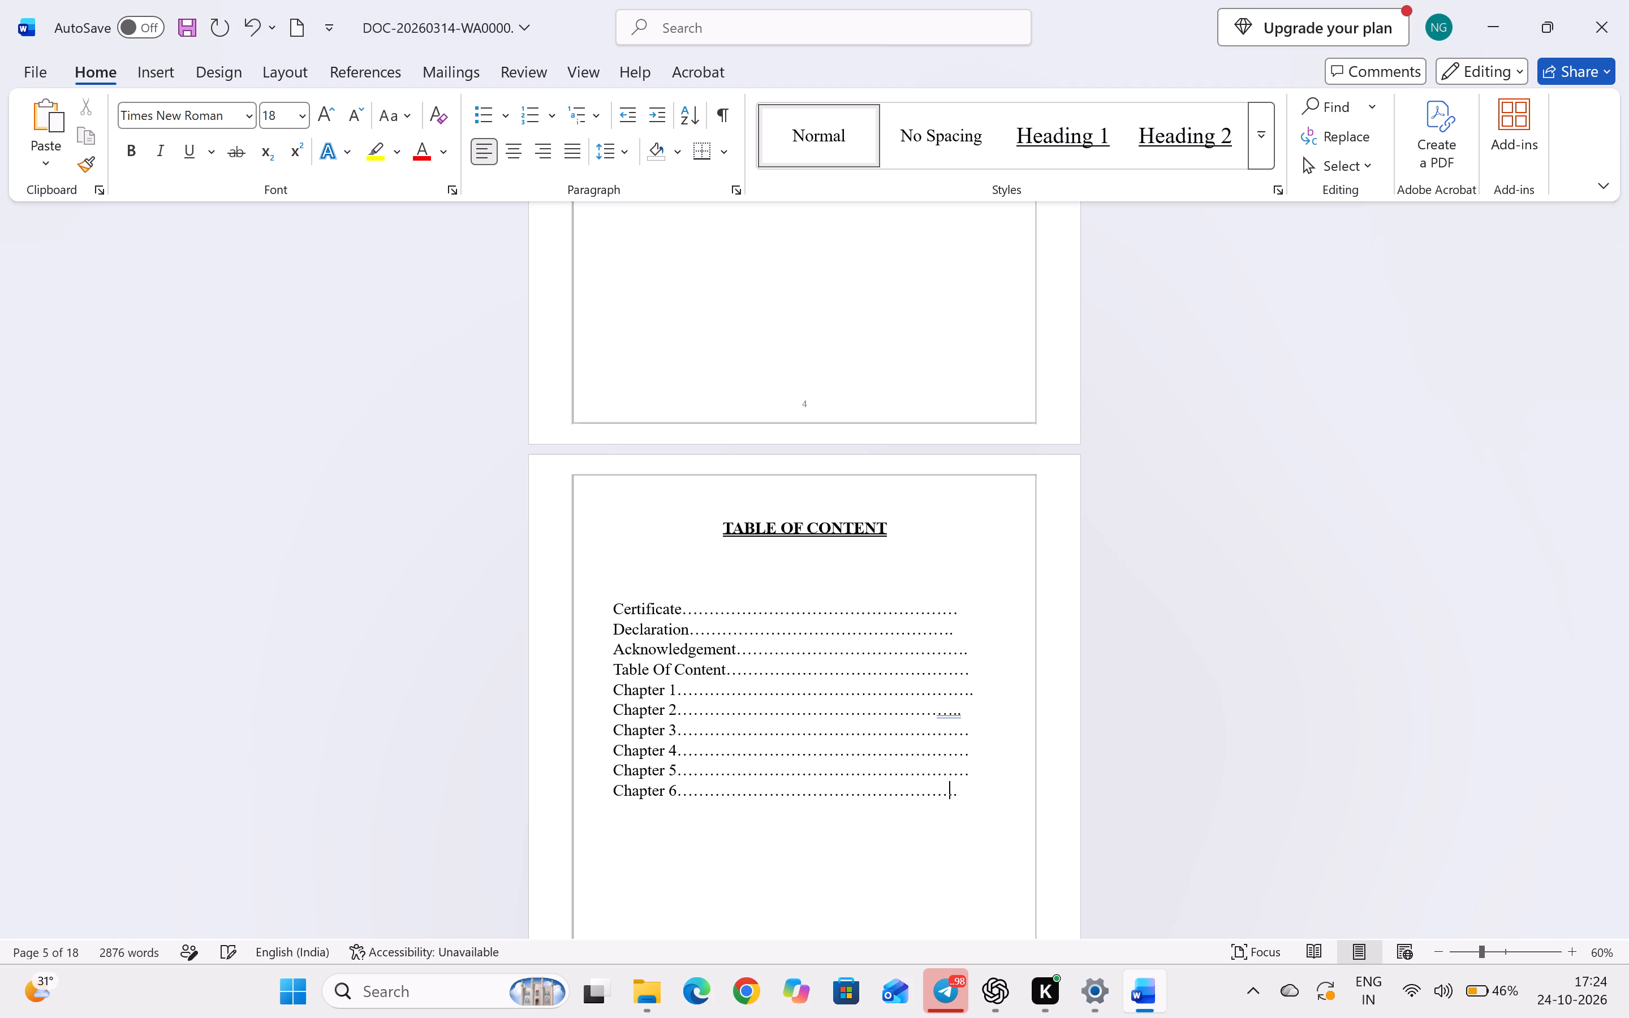
key(BackSpace)
key(Return)
Add the entry "Chapter 7" with a row of dots of similar length, and start a new line.
text(chapter 6)
key(BackSpace)
text(7.)
key(period)
key(period)
key(Return)
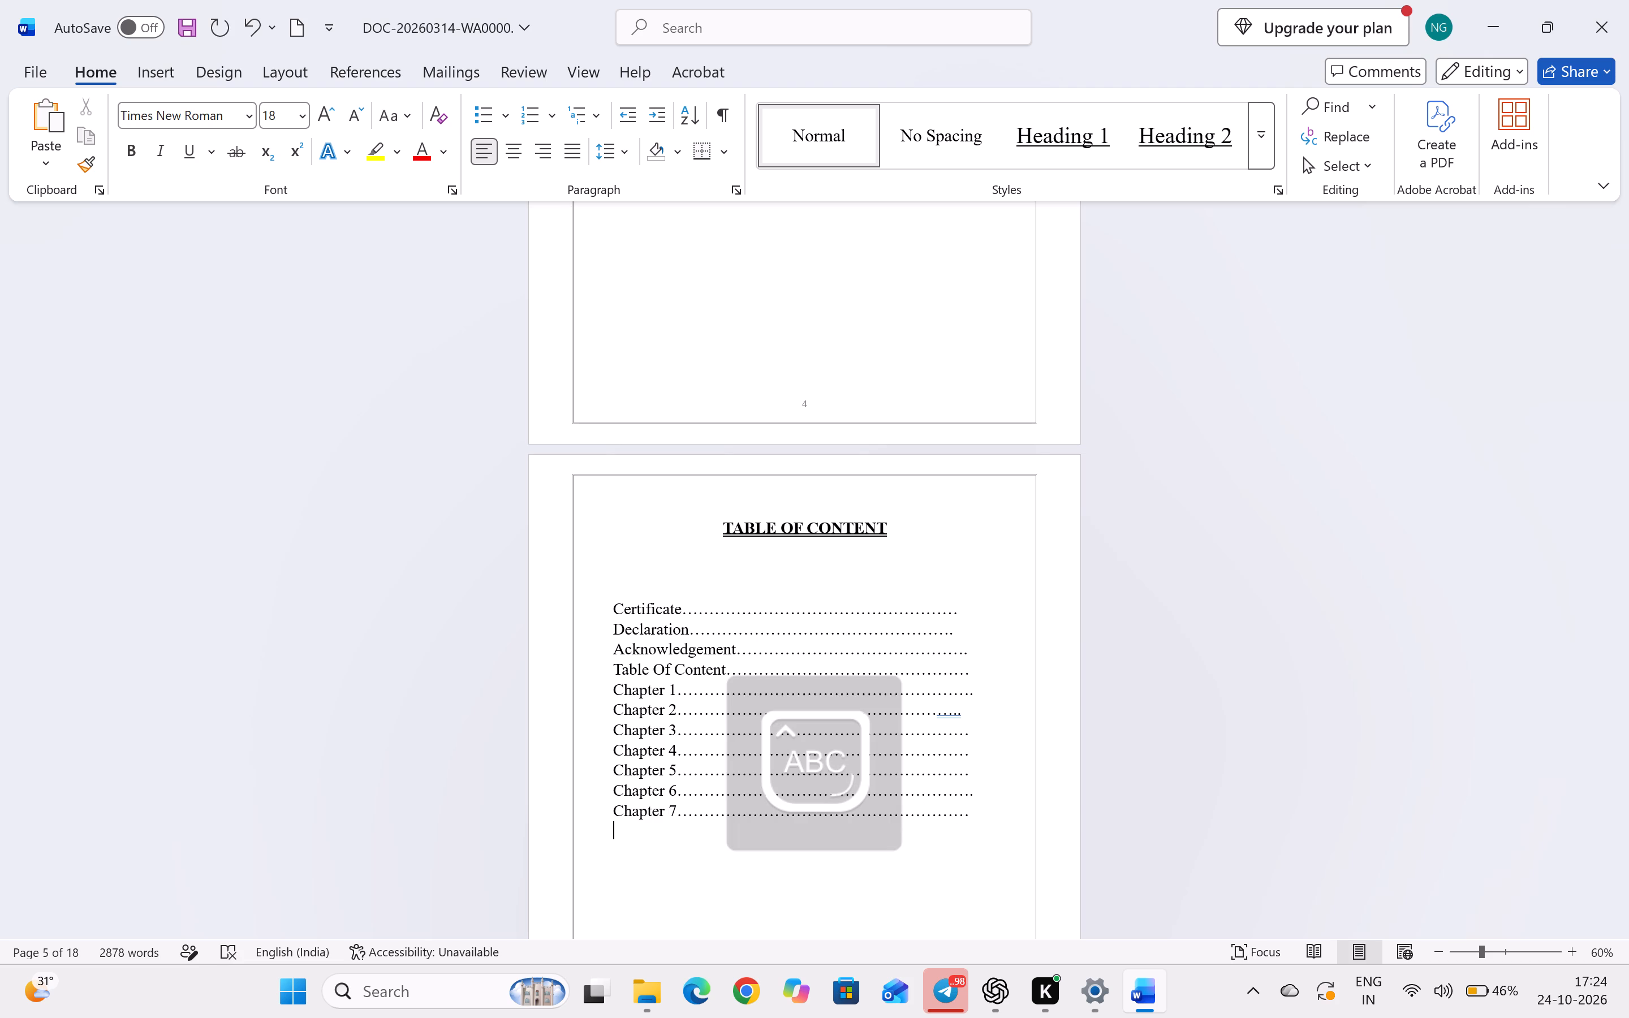
Add the final entry "Bibliography" below Chapter 7 with a row of dots reaching about as far as the other rows.
key(b)
text(ib)
text(liography)
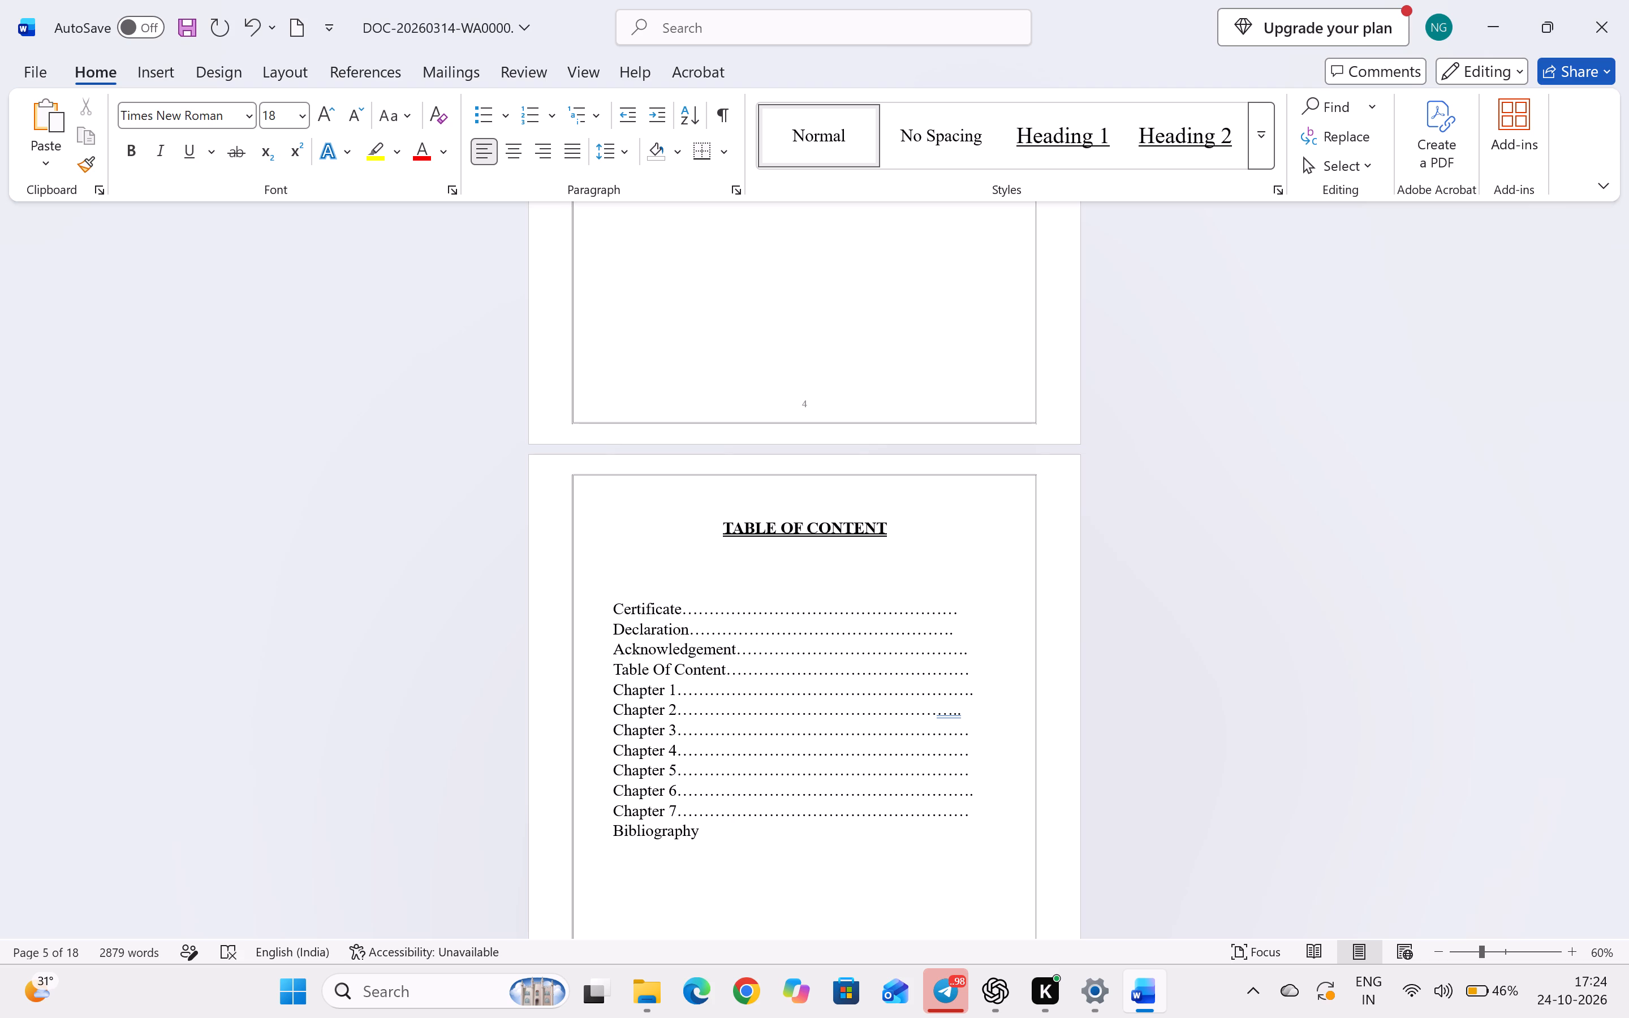
key(period)
key(period)
key(period)
key(period)
key(period)
key(period)
key(period)
key(period)
key(period)
key(period)
key(period)
key(period)
key(period)
key(period)
key(period)
key(period)
key(period)
key(period)
key(period)
key(period)
Add page number 2 to the Certificate entry, and extend the Declaration dots by one before adding page number 3.
click(962, 610)
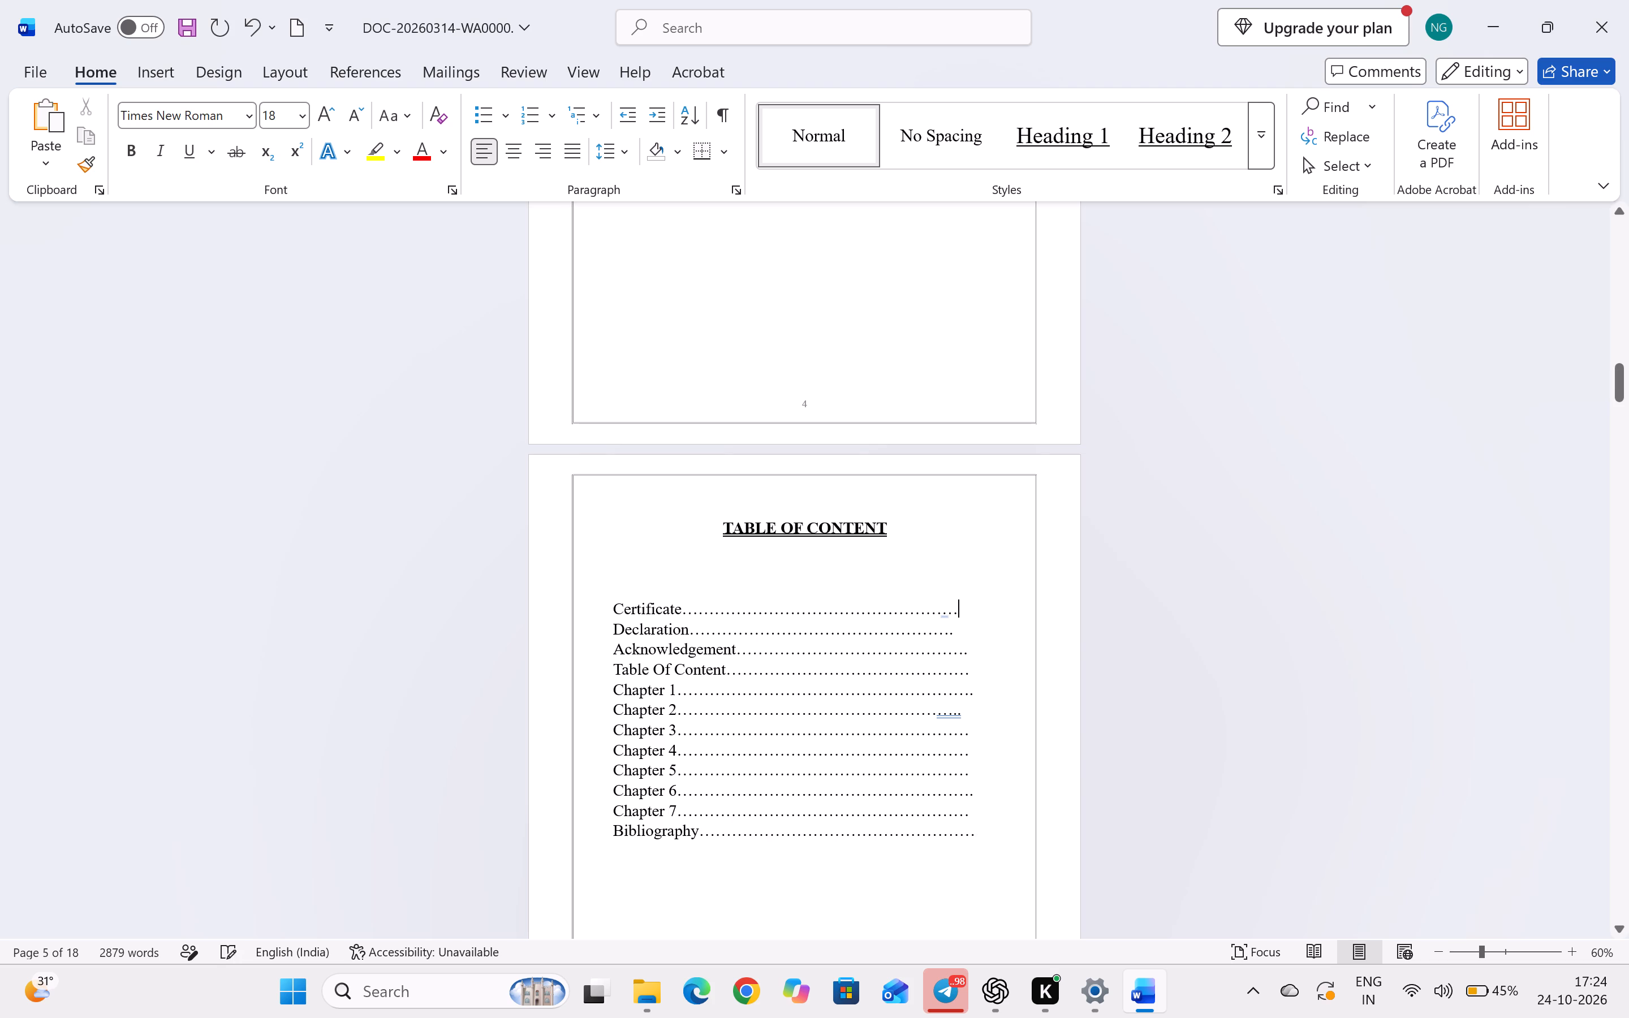
click(973, 615)
key(2)
click(957, 630)
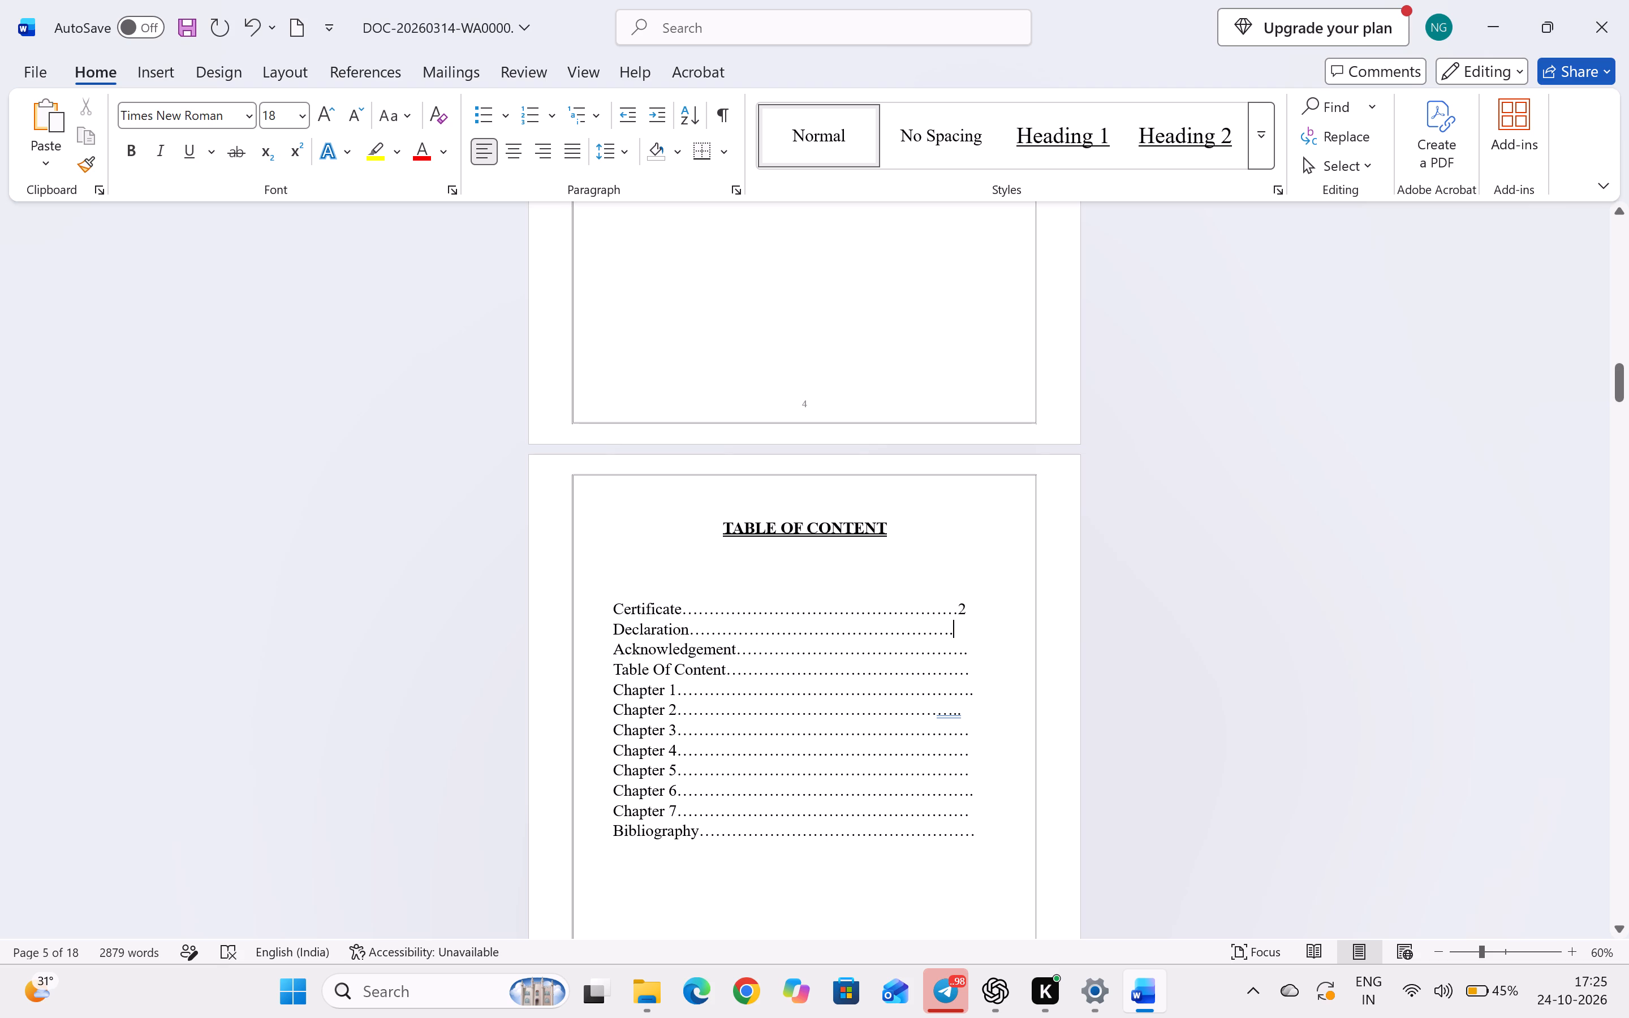
key(period)
key(3)
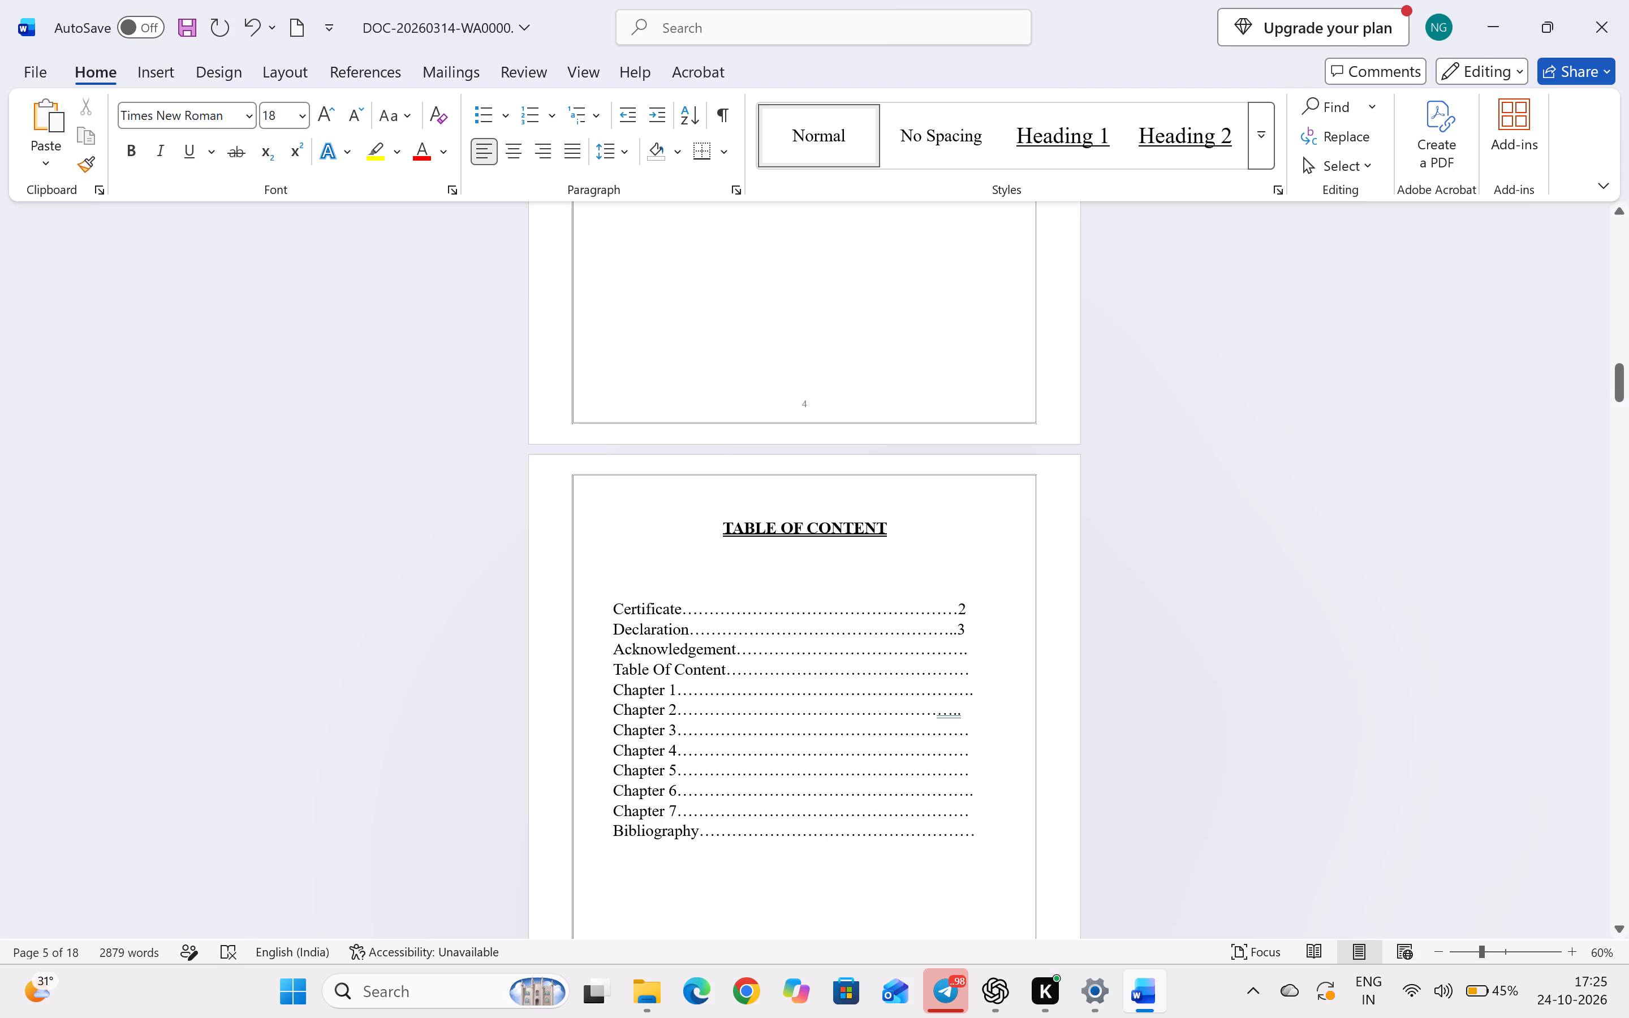
Shorten the Acknowledgement entry's row of dots to line up with the rows above and end it with page number 4.
click(985, 660)
click(973, 654)
key(BackSpace)
key(BackSpace)
text(...)
key(BackSpace)
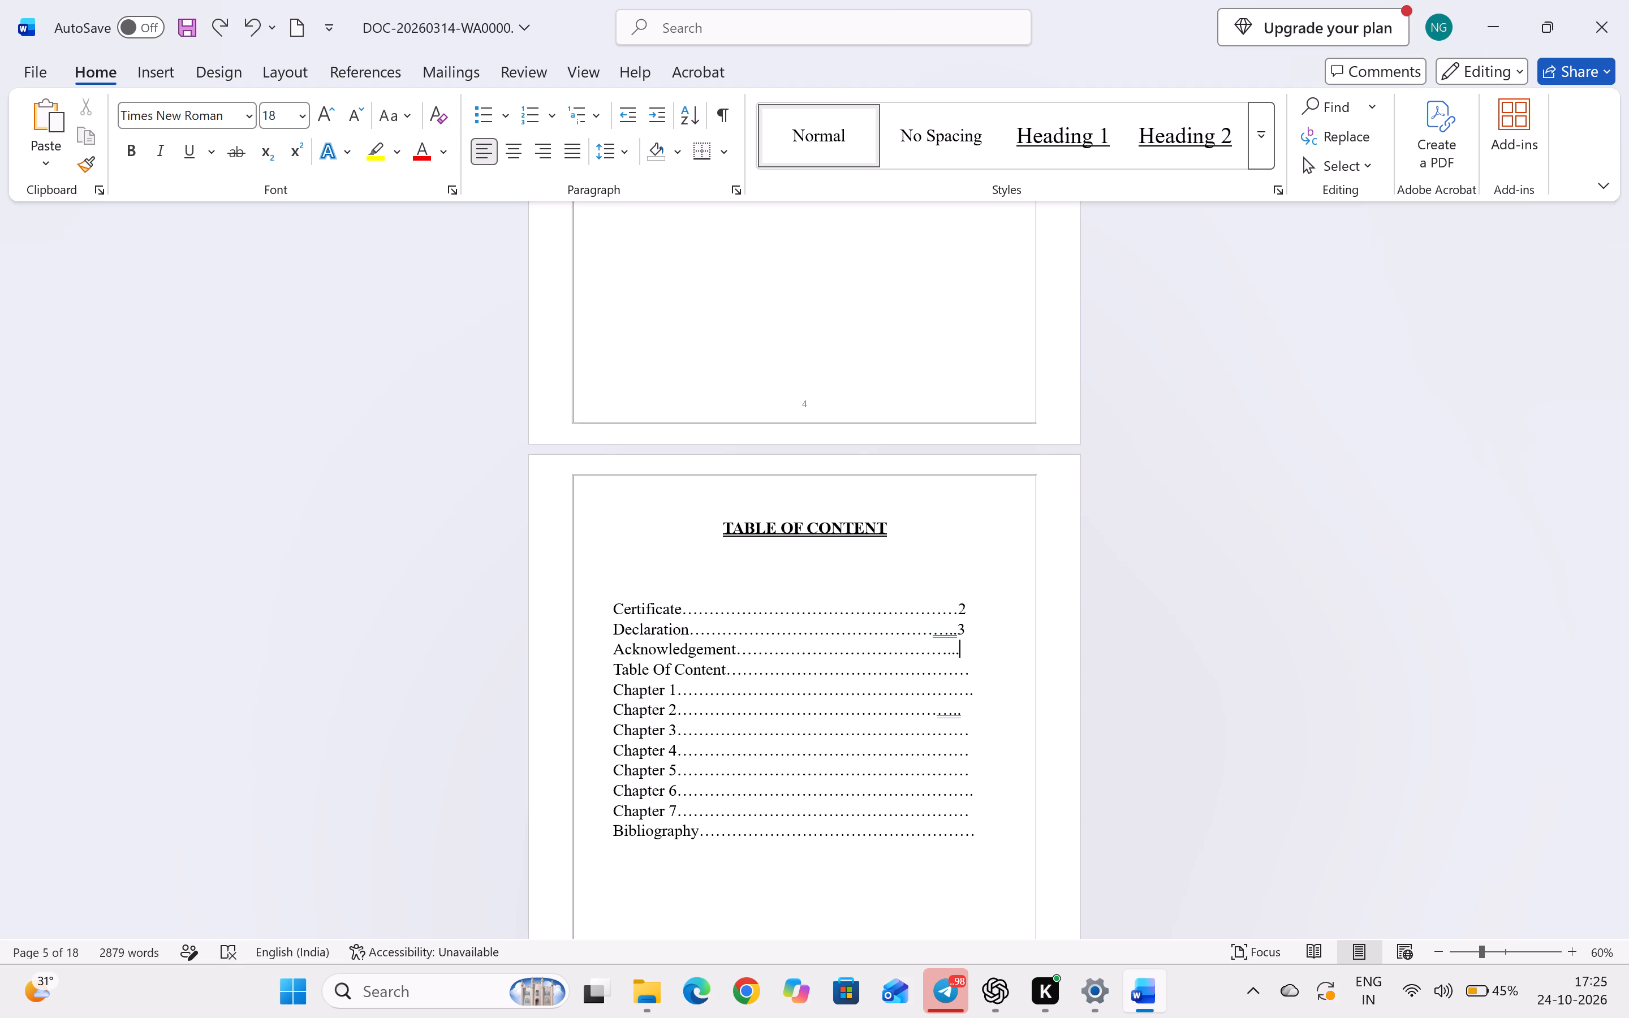
key(4)
Shorten the dots of the Table Of Content and Chapter 1 entries and end them with page numbers 5 and 6.
key(Down)
key(BackSpace)
text(..)
key(BackSpace)
key(5)
key(Down)
key(BackSpace)
key(Right)
key(6)
Add page number 8 to the Chapter 2 entry, adjust its dots to align the number, and shorten the Chapter 3 dots.
key(Down)
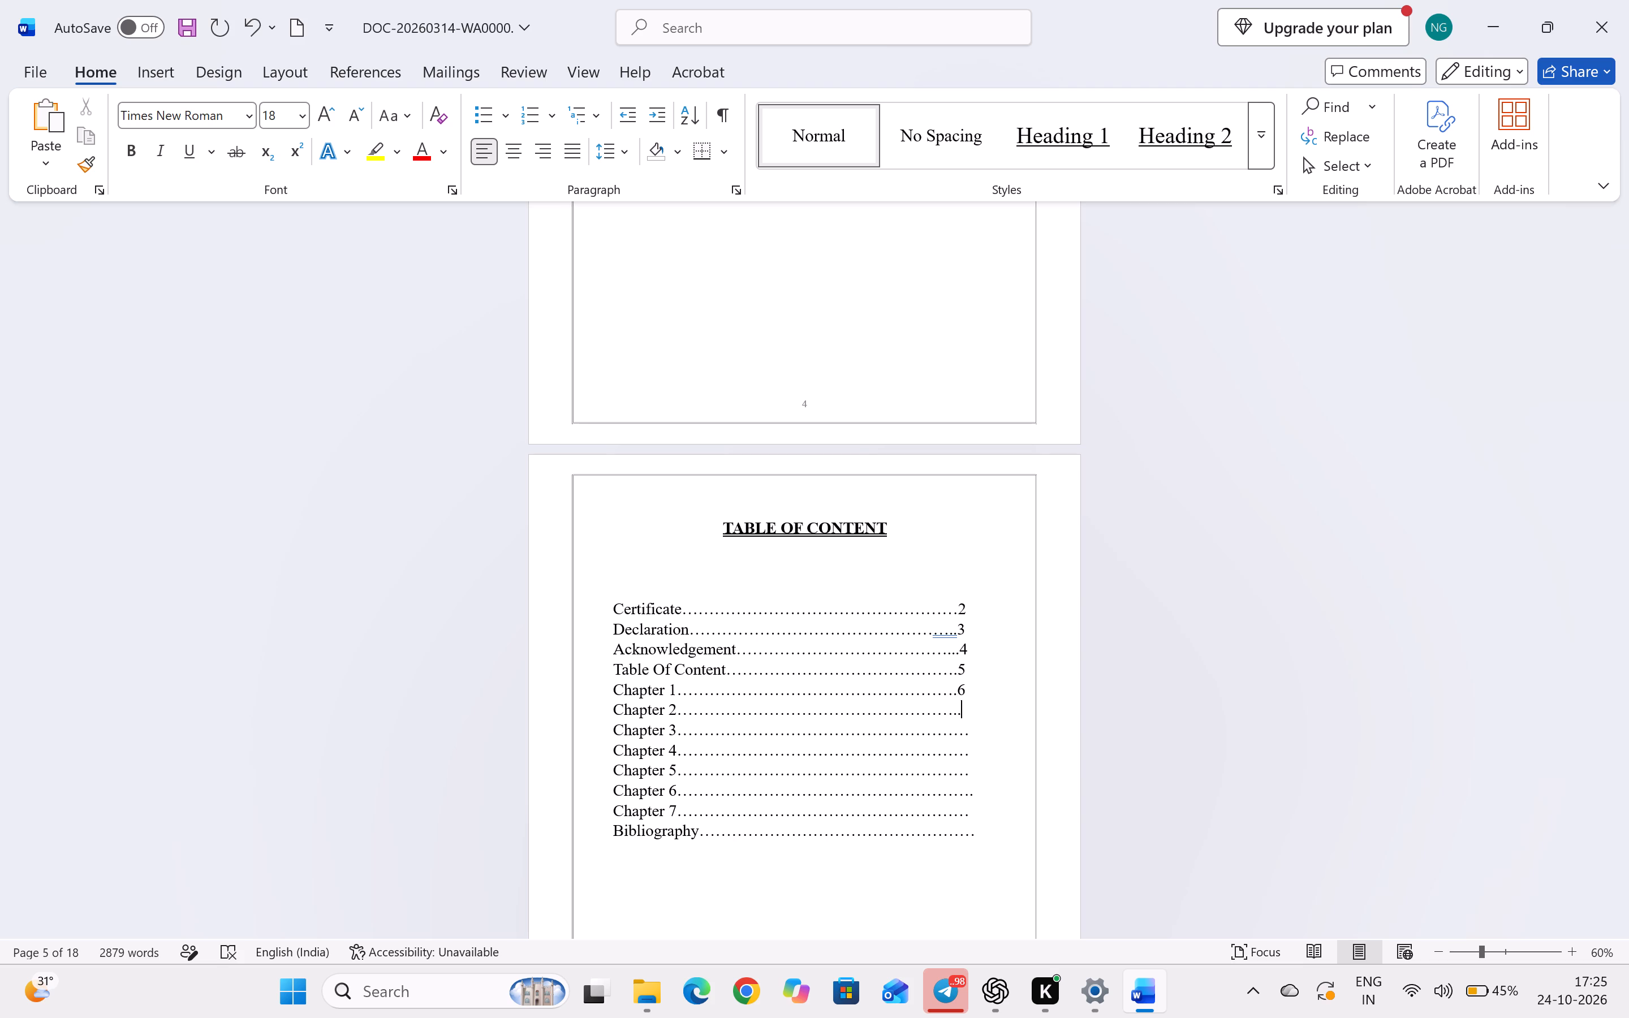
key(8)
key(Down)
key(BackSpace)
key(Up)
key(BackSpace)
text(...)
key(BackSpace)
Add one dot and page number 10 to the Chapter 3 entry, and shorten the Chapter 4 dots to match, ending with 12.
click(985, 734)
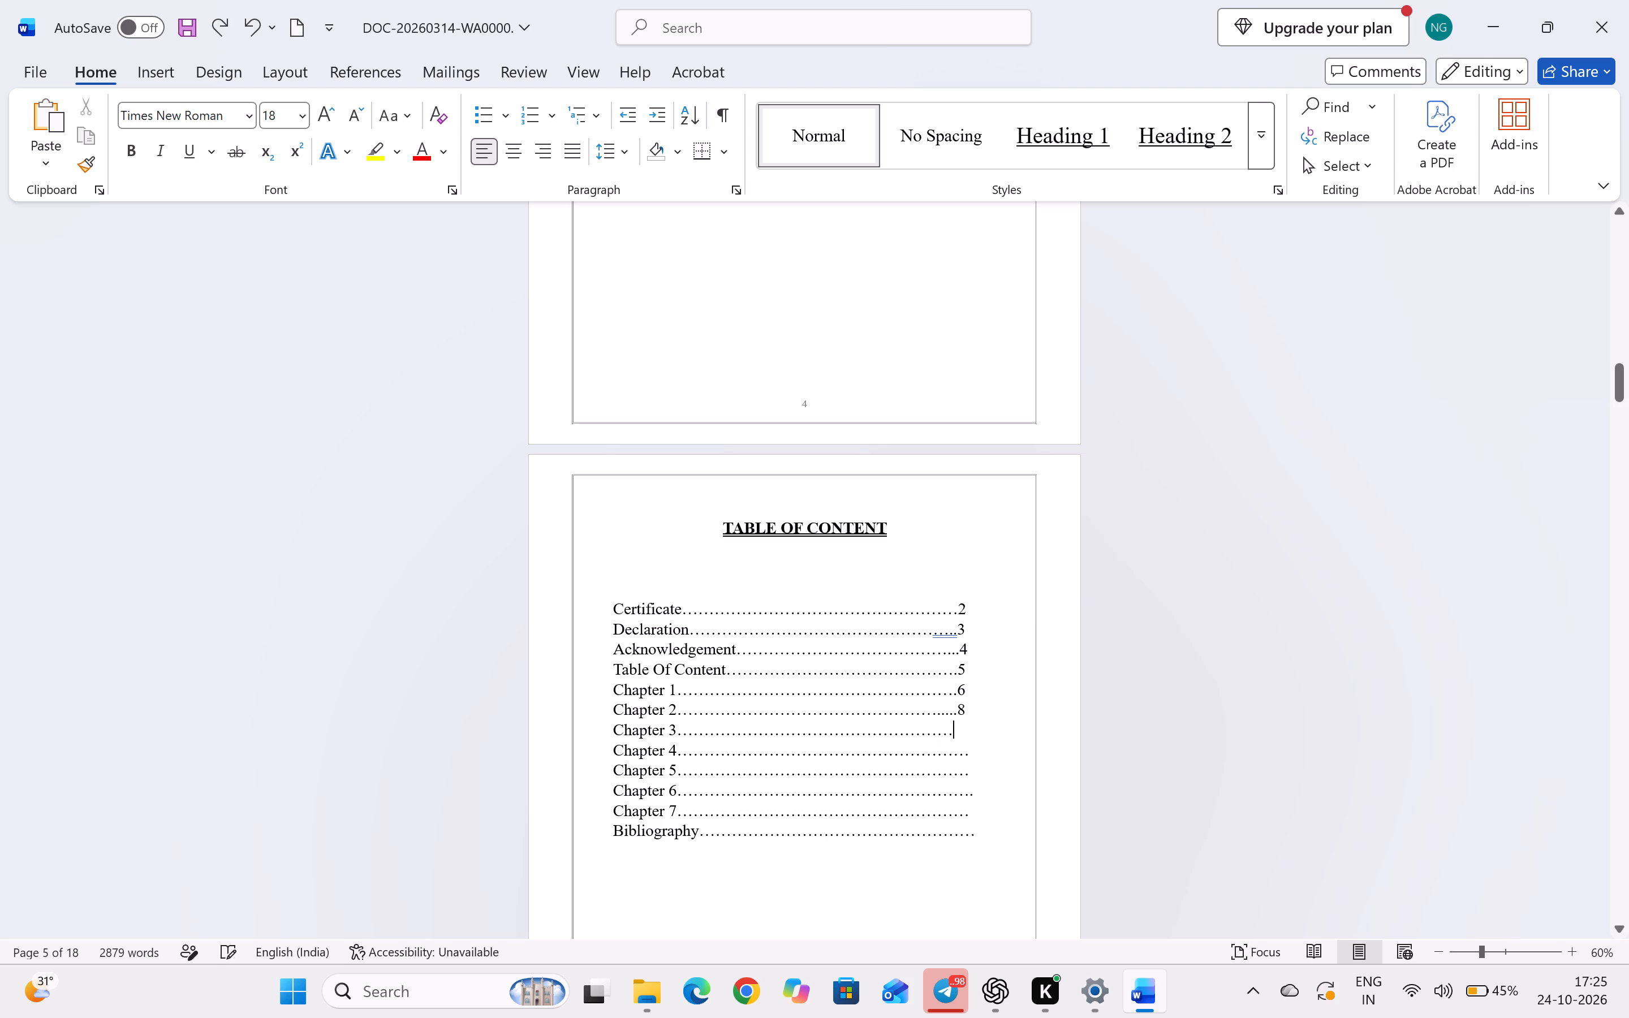
key(period)
text(10)
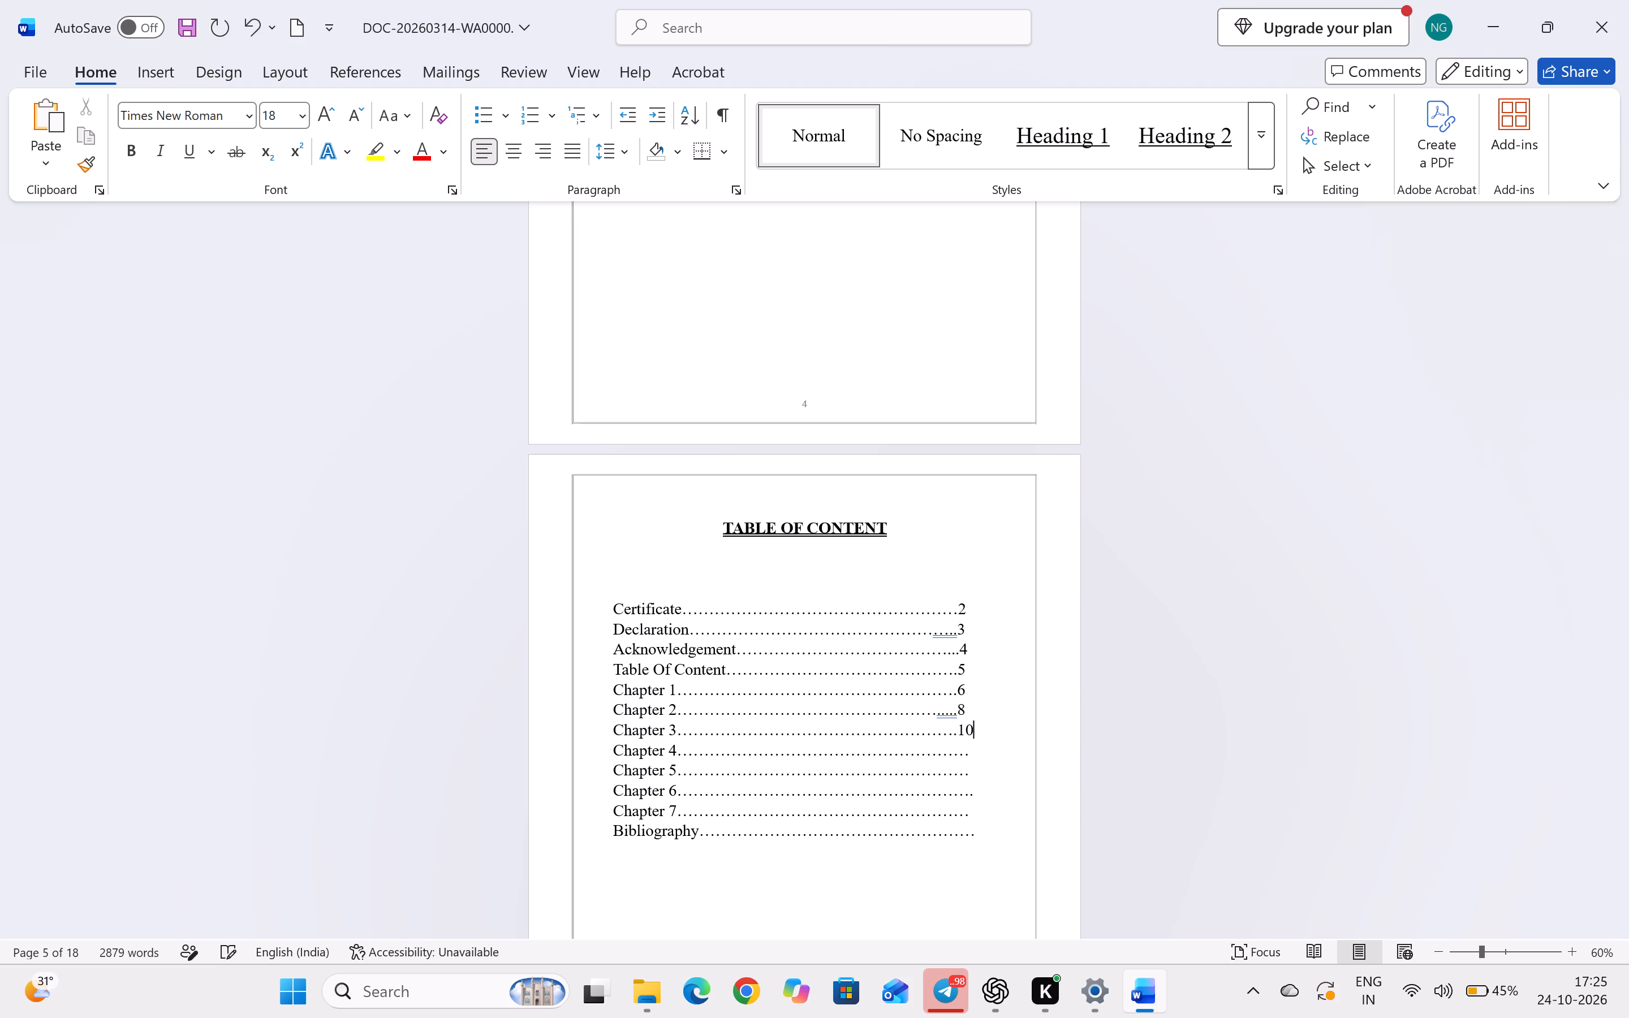
key(Down)
key(BackSpace)
key(period)
text(12)
Shorten the dots of the Chapter 5 and Chapter 6 entries to line up with the rows above and end them with page numbers 14 and 15.
key(Down)
key(BackSpace)
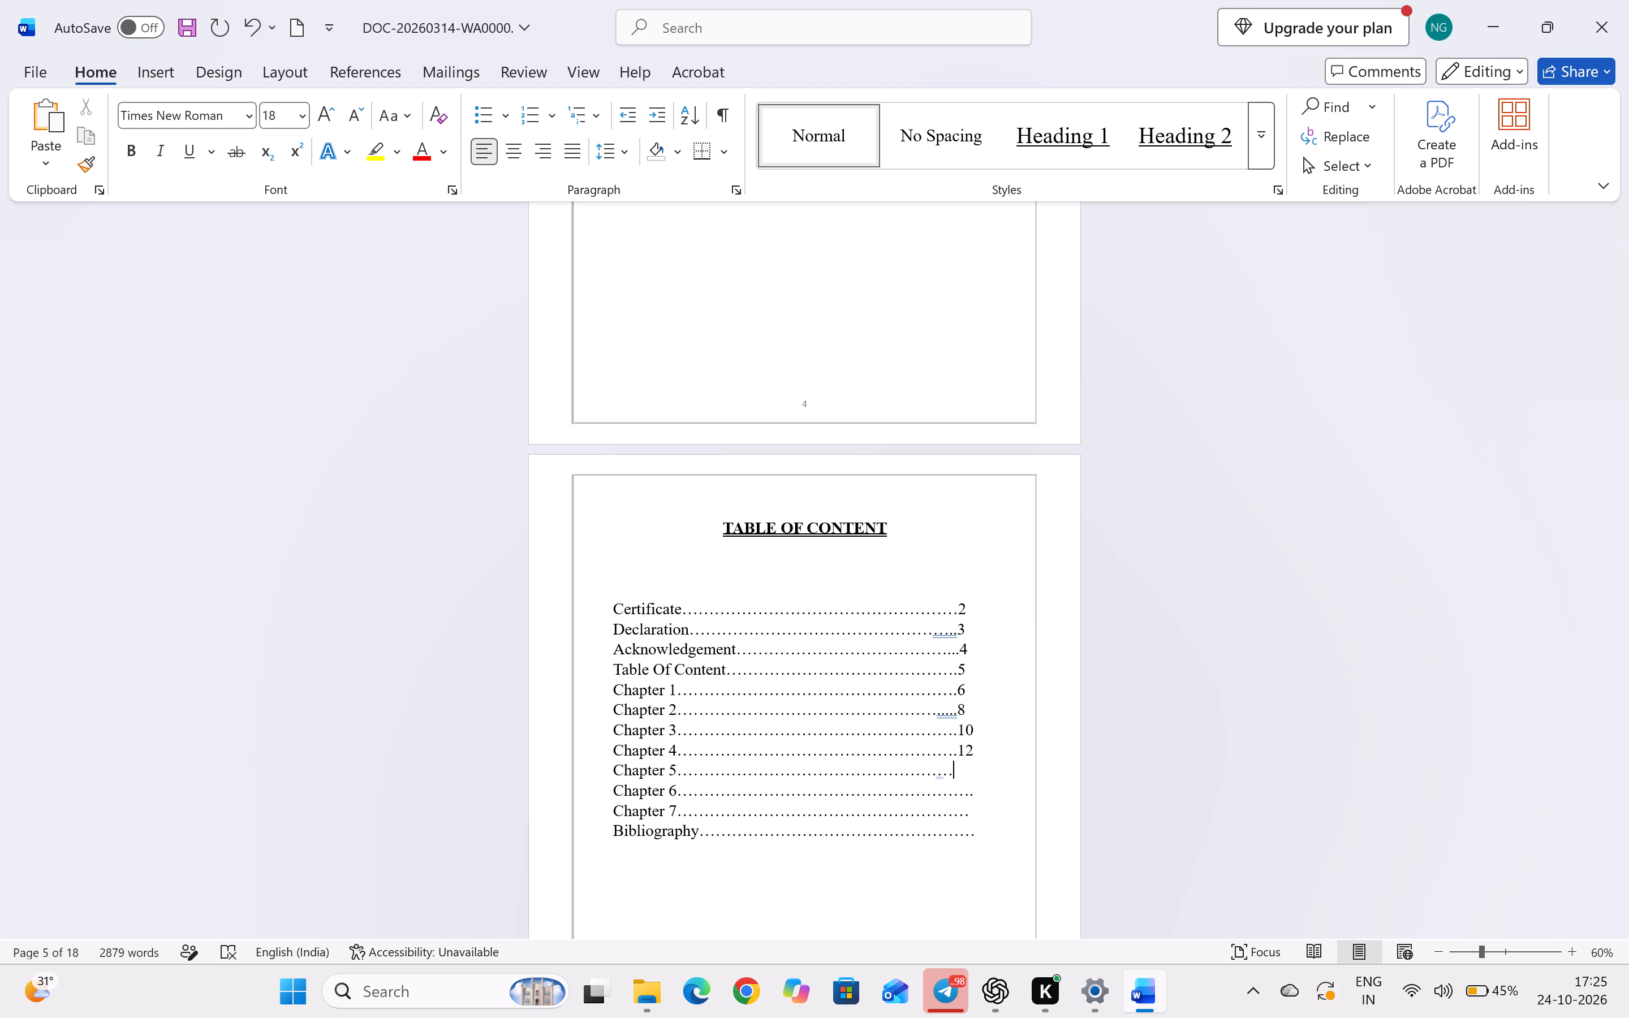
key(period)
key(1)
key(4)
key(Down)
key(BackSpace)
key(BackSpace)
key(period)
key(1)
key(5)
End the Chapter 7 entry with page number 16 and the Bibliography entry with 17, trimming both rows of dots to align the numbers.
key(Down)
key(BackSpace)
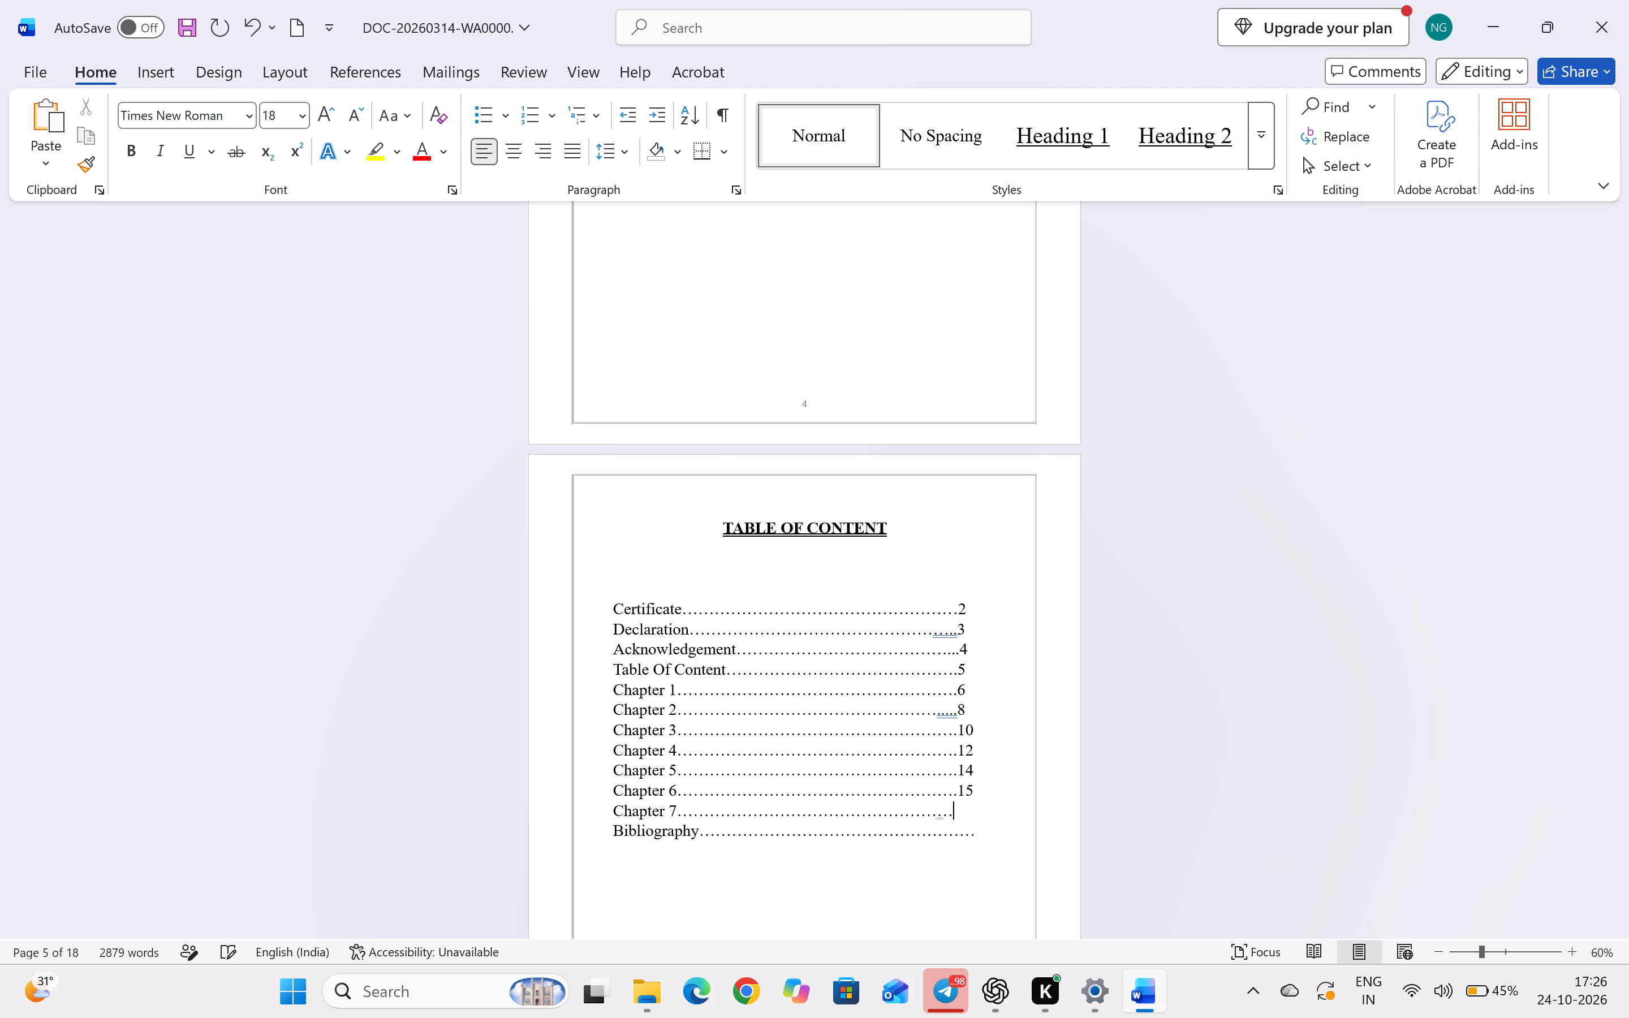
key(period)
key(period)
key(1)
key(6)
key(Down)
key(BackSpace)
text(17)
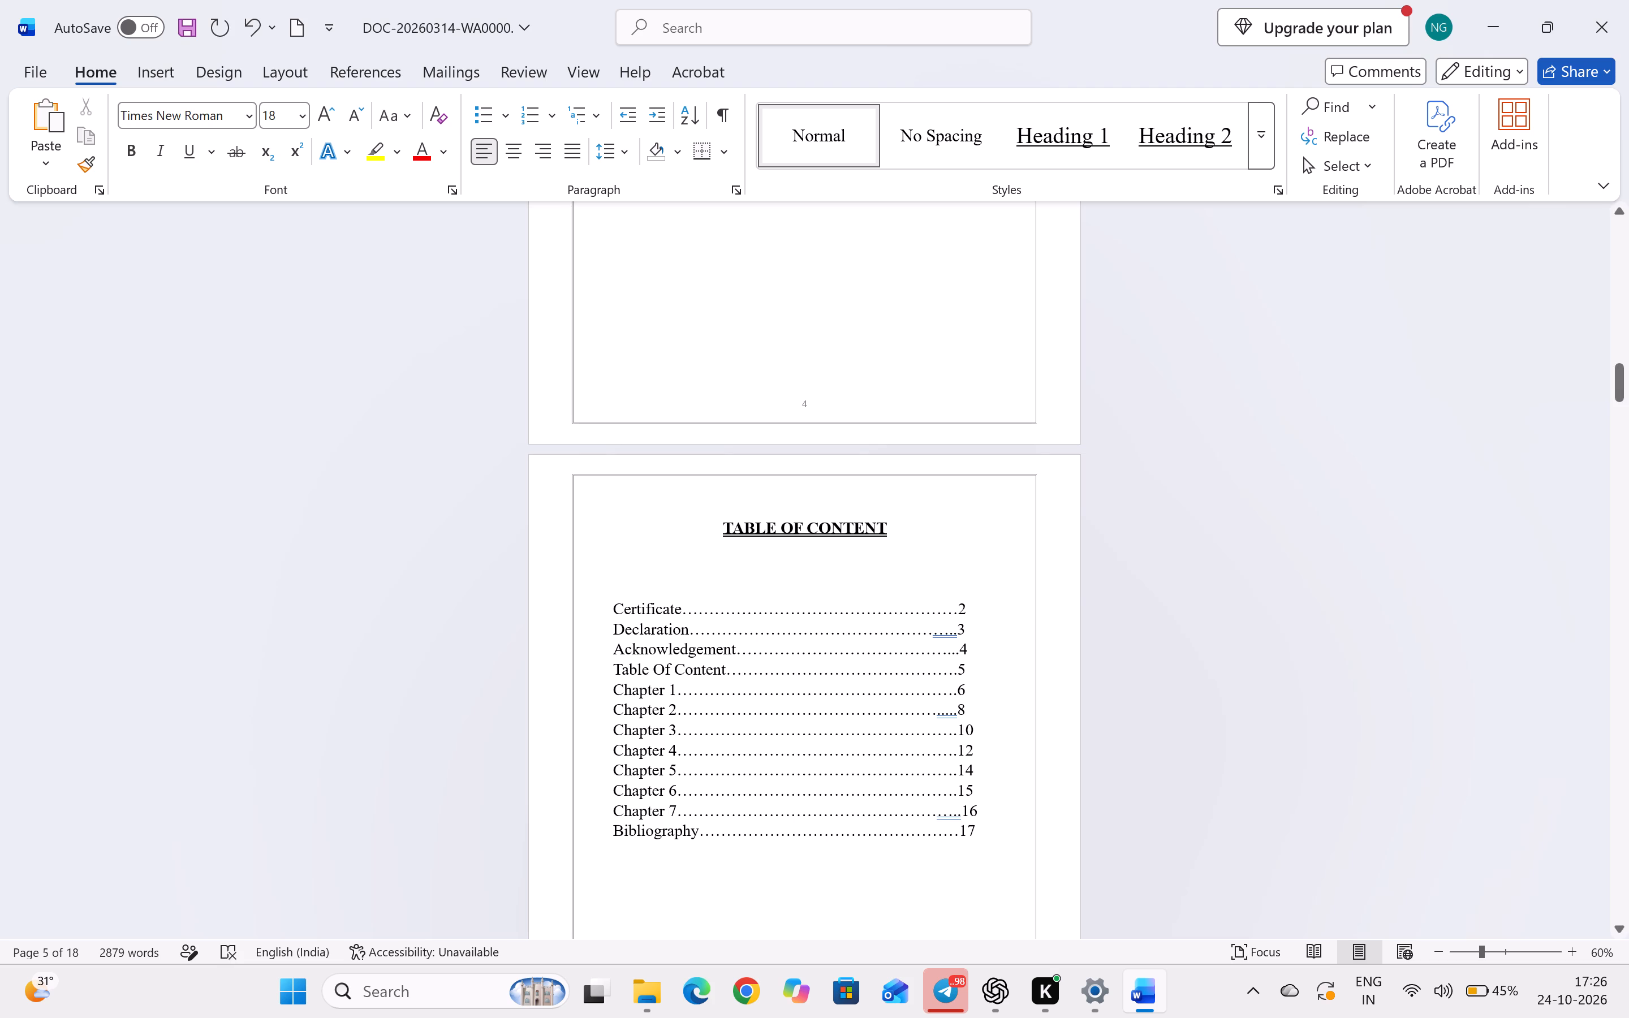
click(960, 813)
key(BackSpace)
Delete the empty lines above the CHAPTER 1 heading so that it starts at the top of its page.
scroll(960, 813, down, 17)
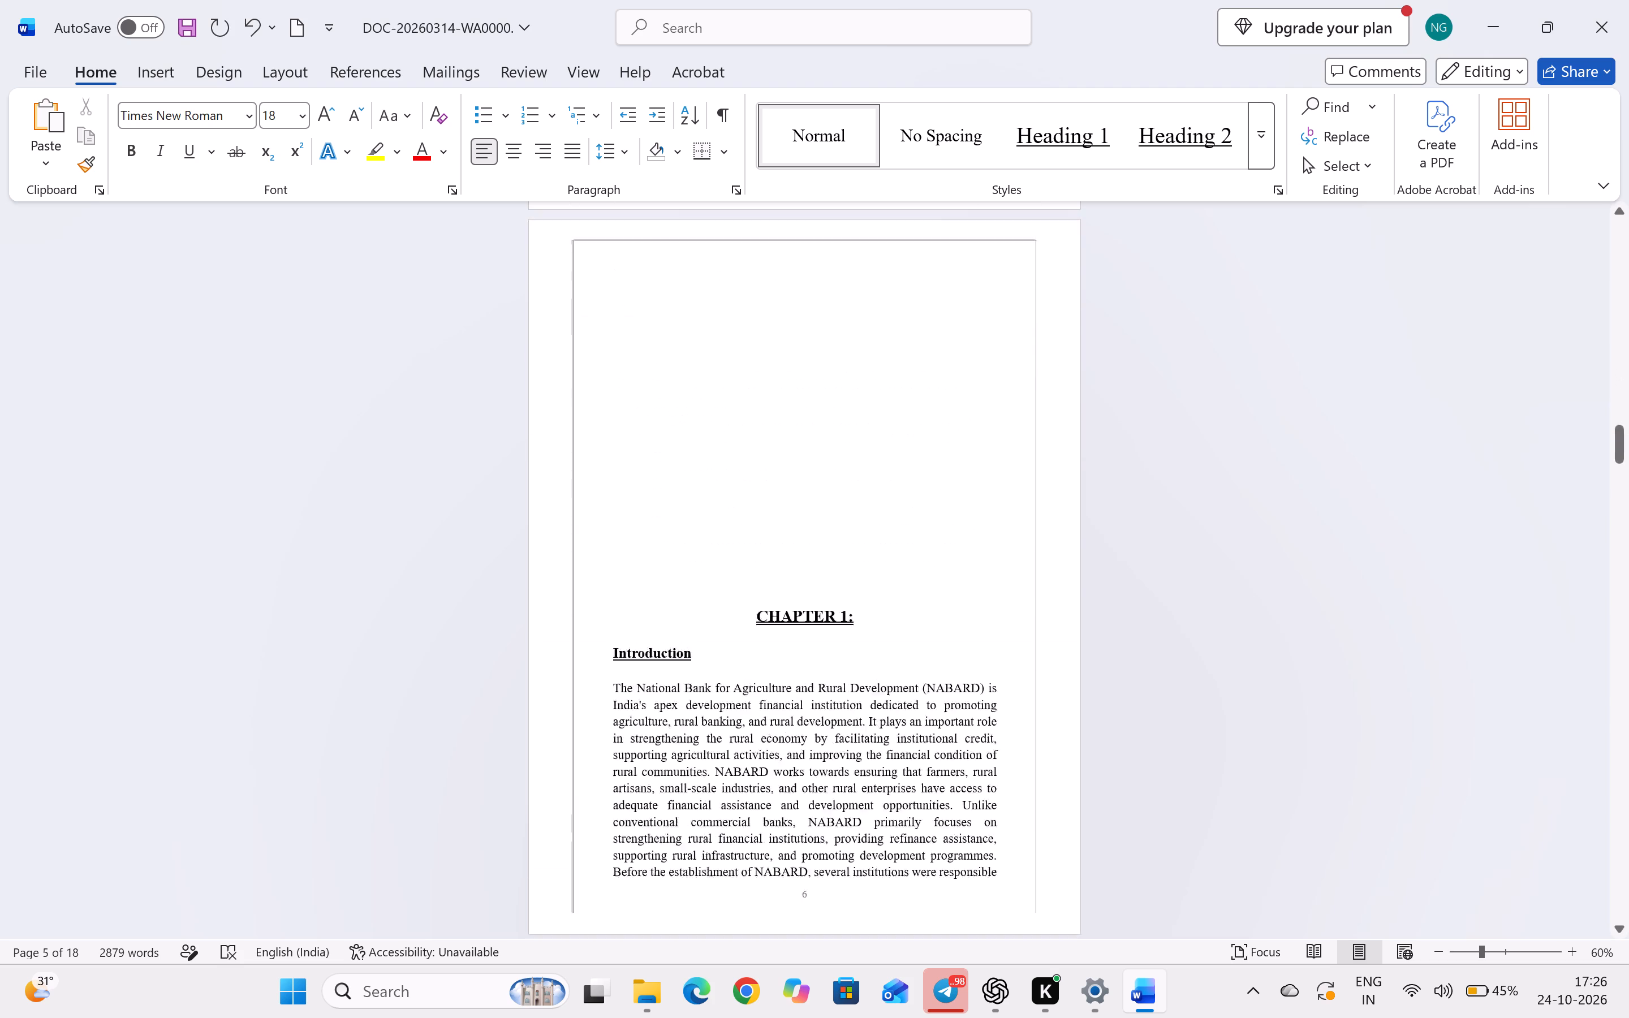
scroll(960, 813, down, 14)
scroll(970, 773, down, 17)
scroll(970, 773, down, 13)
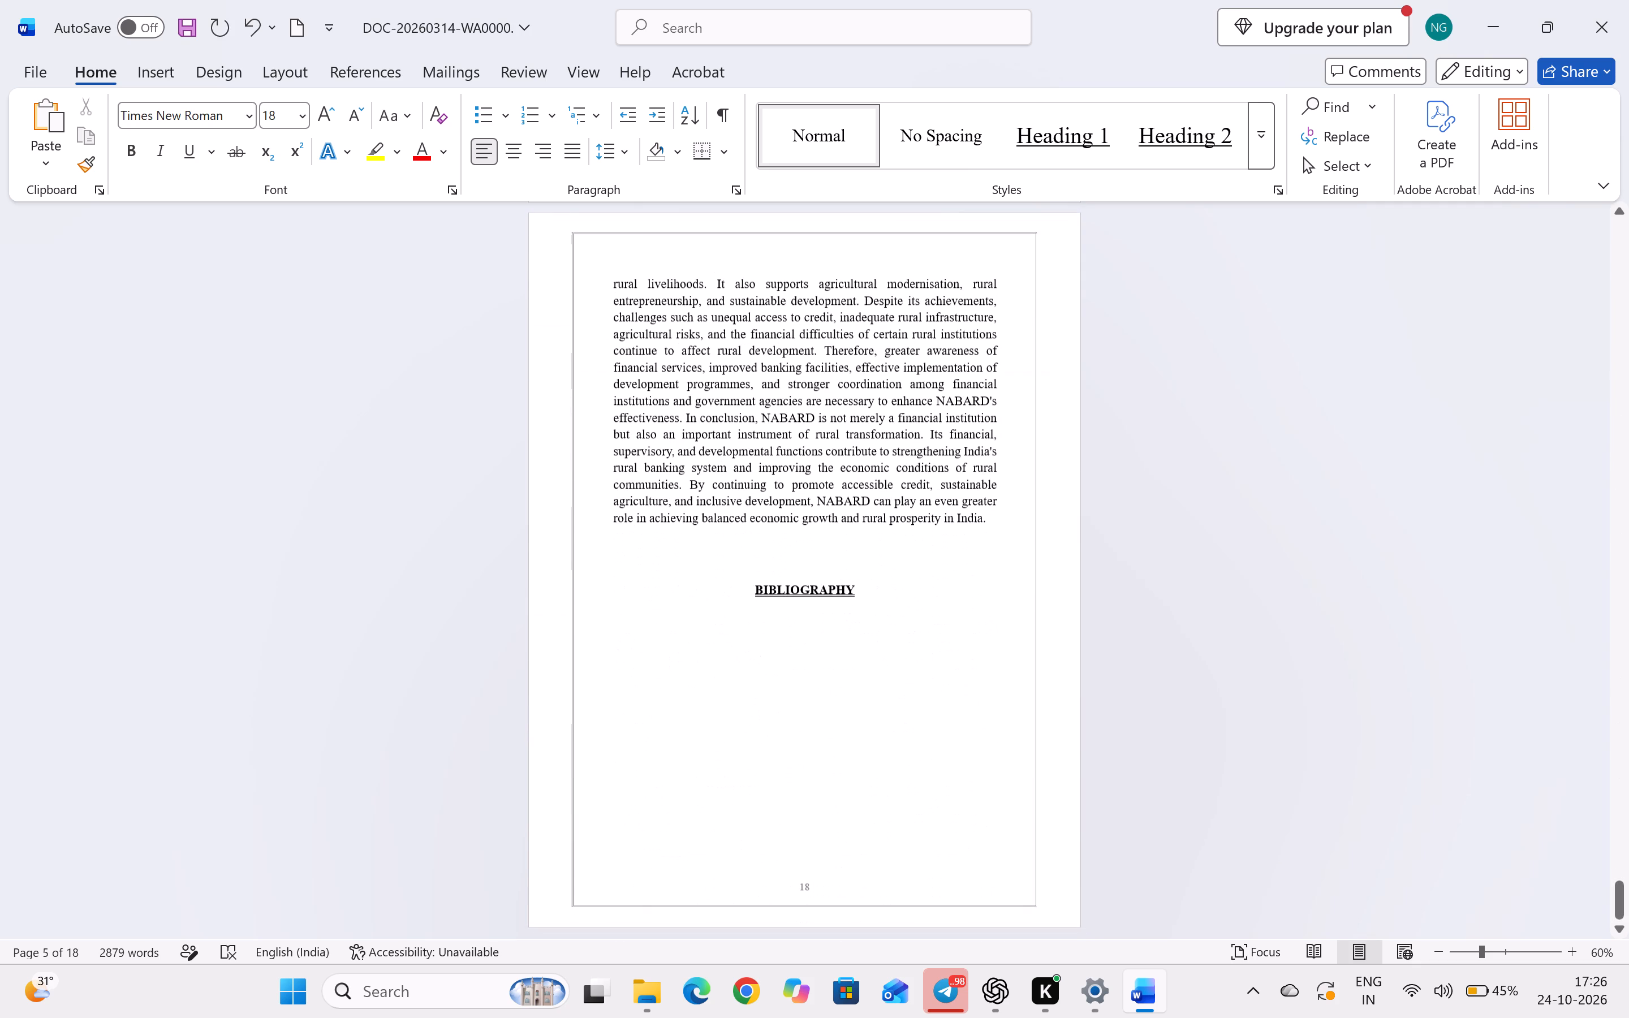
scroll(970, 773, up, 20)
scroll(970, 773, up, 5)
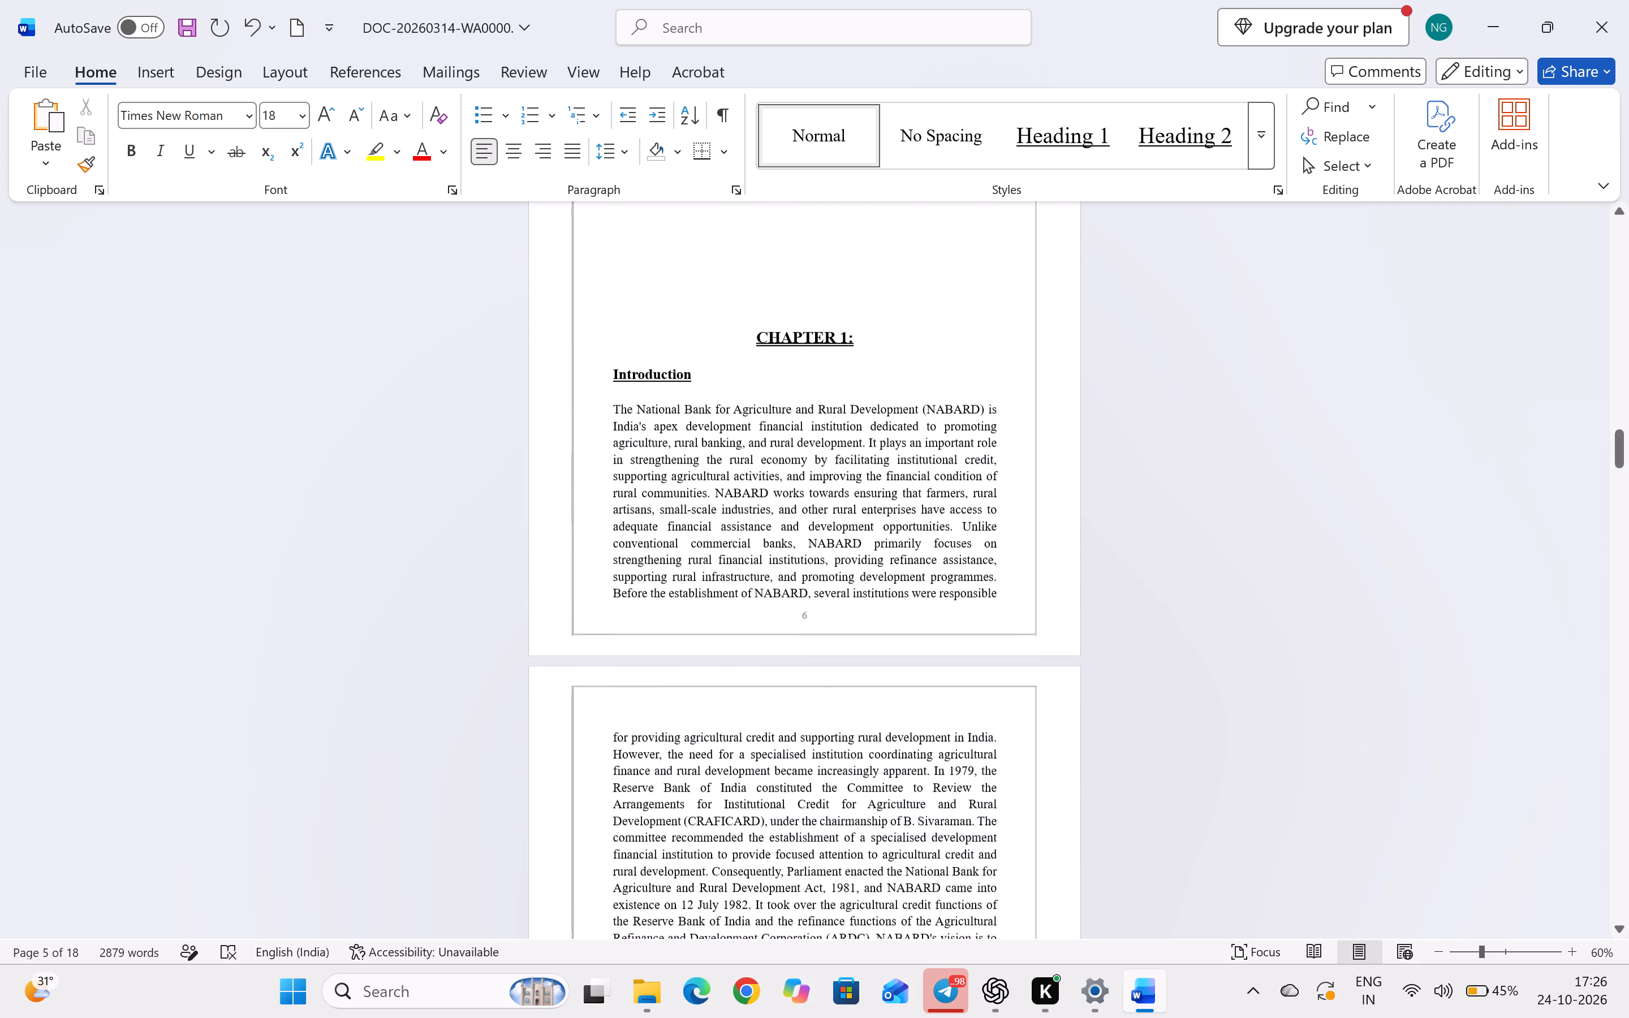
scroll(970, 773, down, 4)
scroll(970, 773, up, 7)
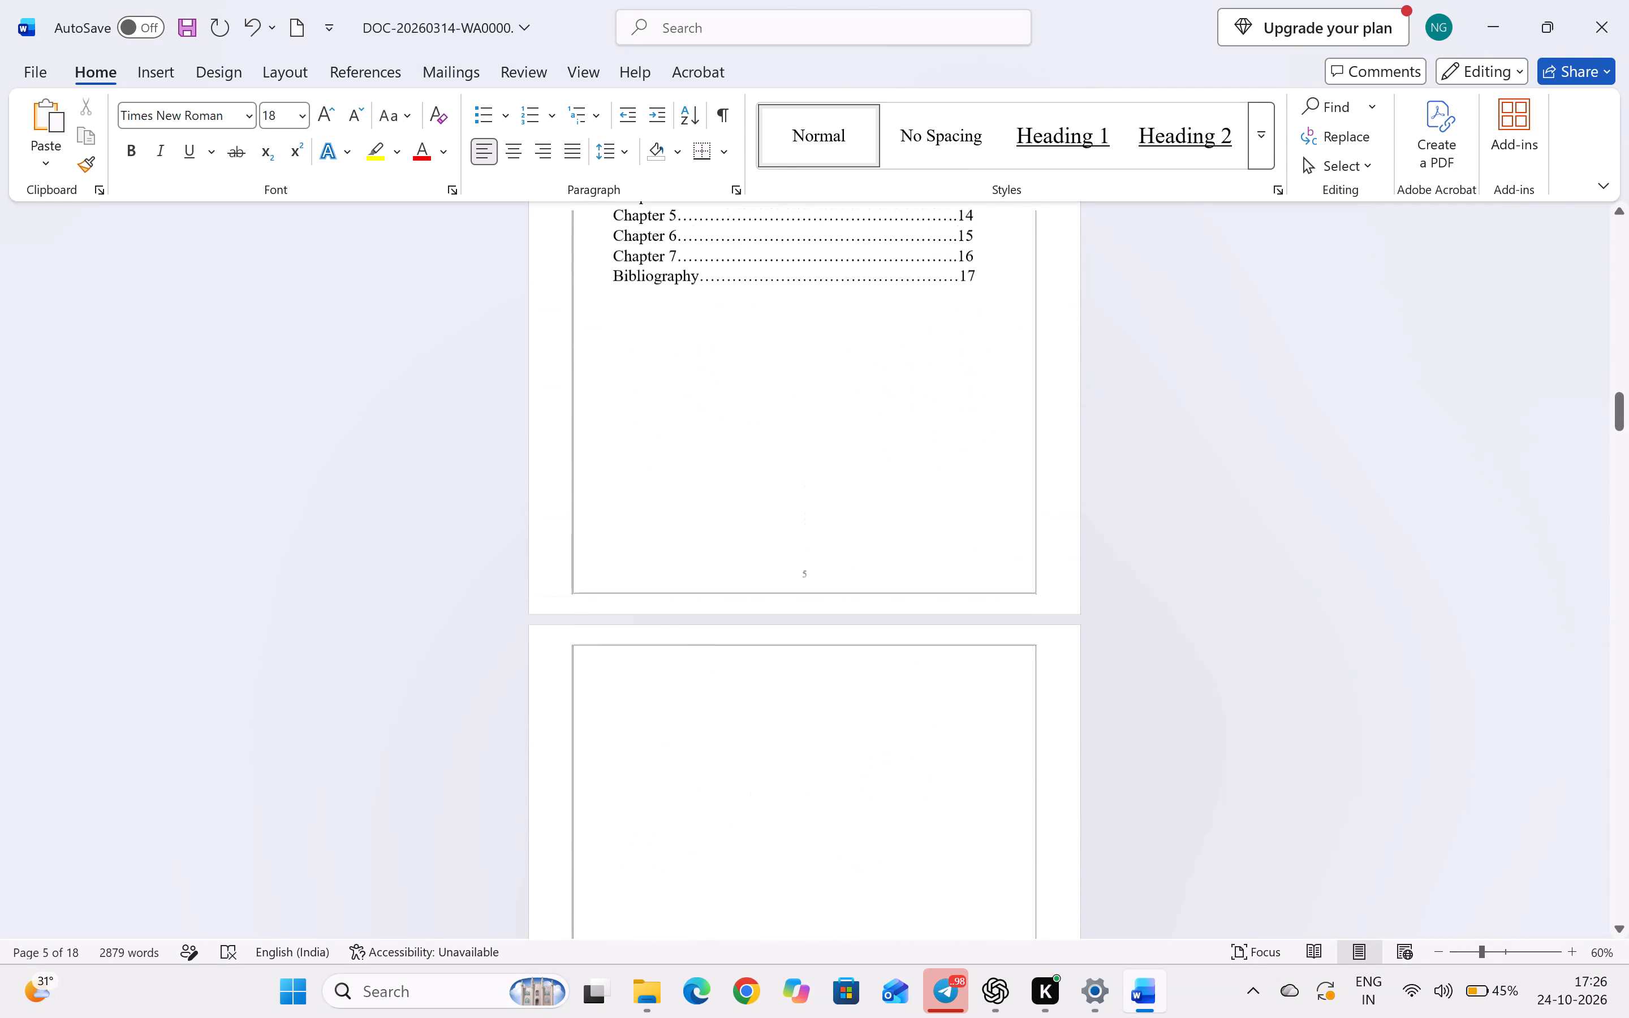
click(898, 883)
key(BackSpace)
key(BackSpace)
key(BackSpace)
key(BackSpace)
key(BackSpace)
key(BackSpace)
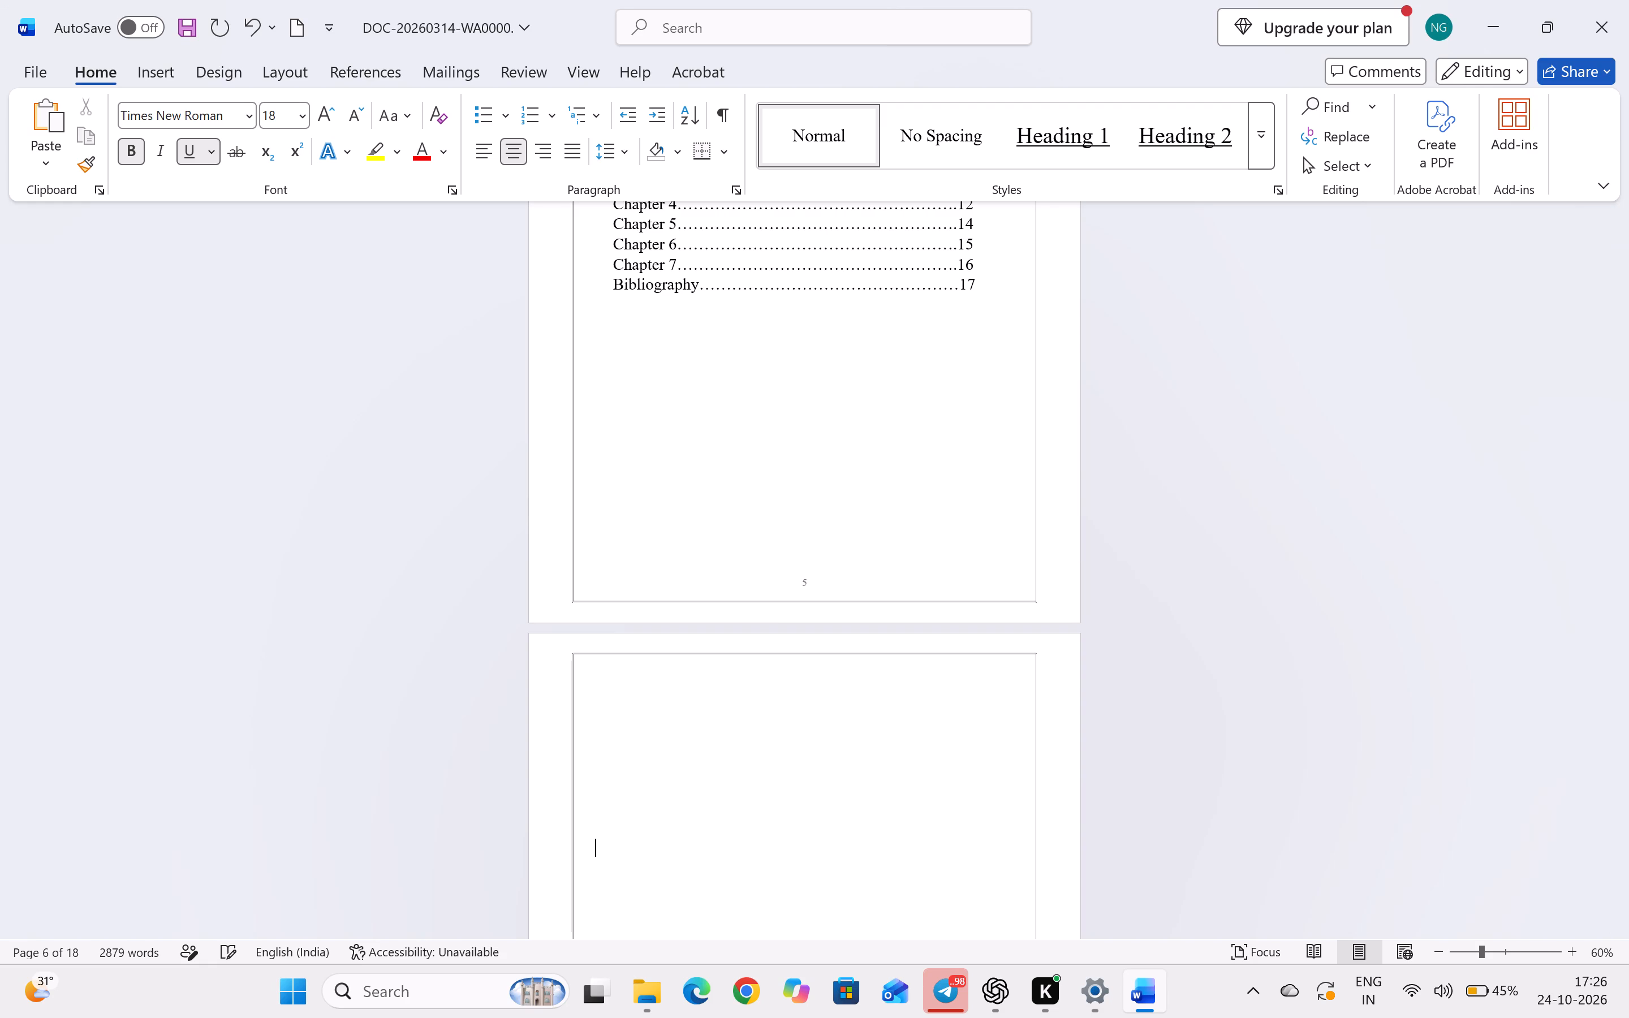
key(BackSpace)
key(BackSpace)
key(BackSpace)
key(BackSpace)
key(BackSpace)
key(BackSpace)
key(BackSpace)
key(BackSpace)
key(BackSpace)
key(BackSpace)
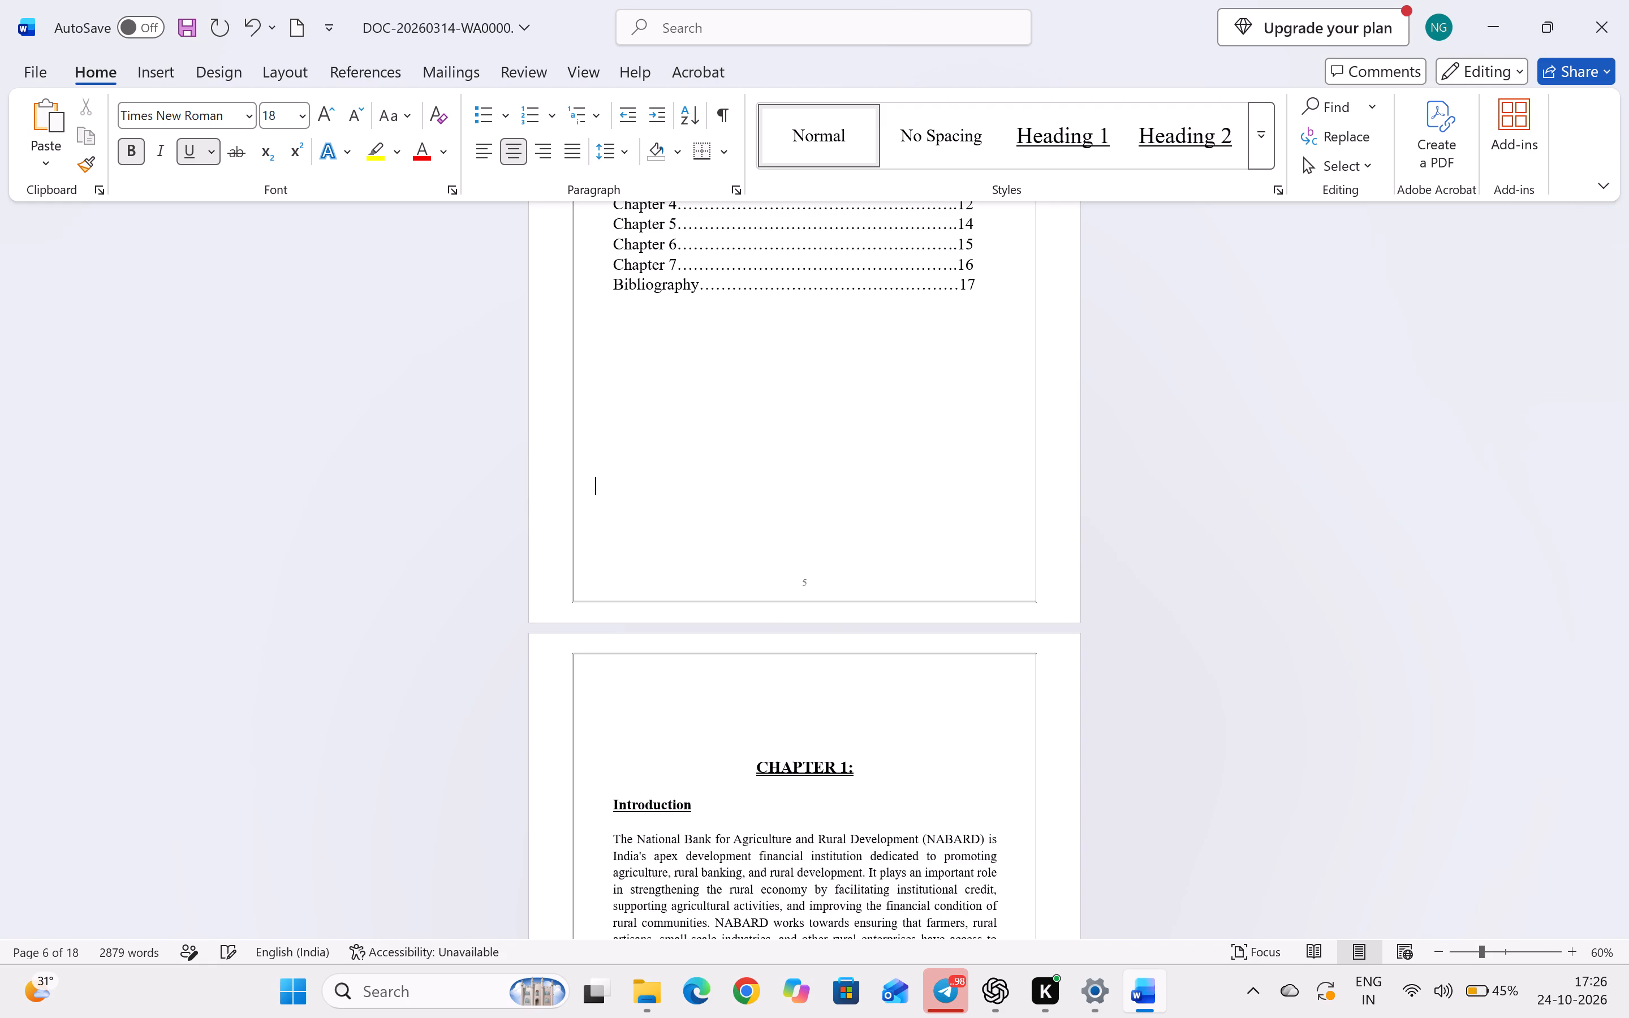
key(BackSpace)
key(BackSpace)
key(BackSpace)
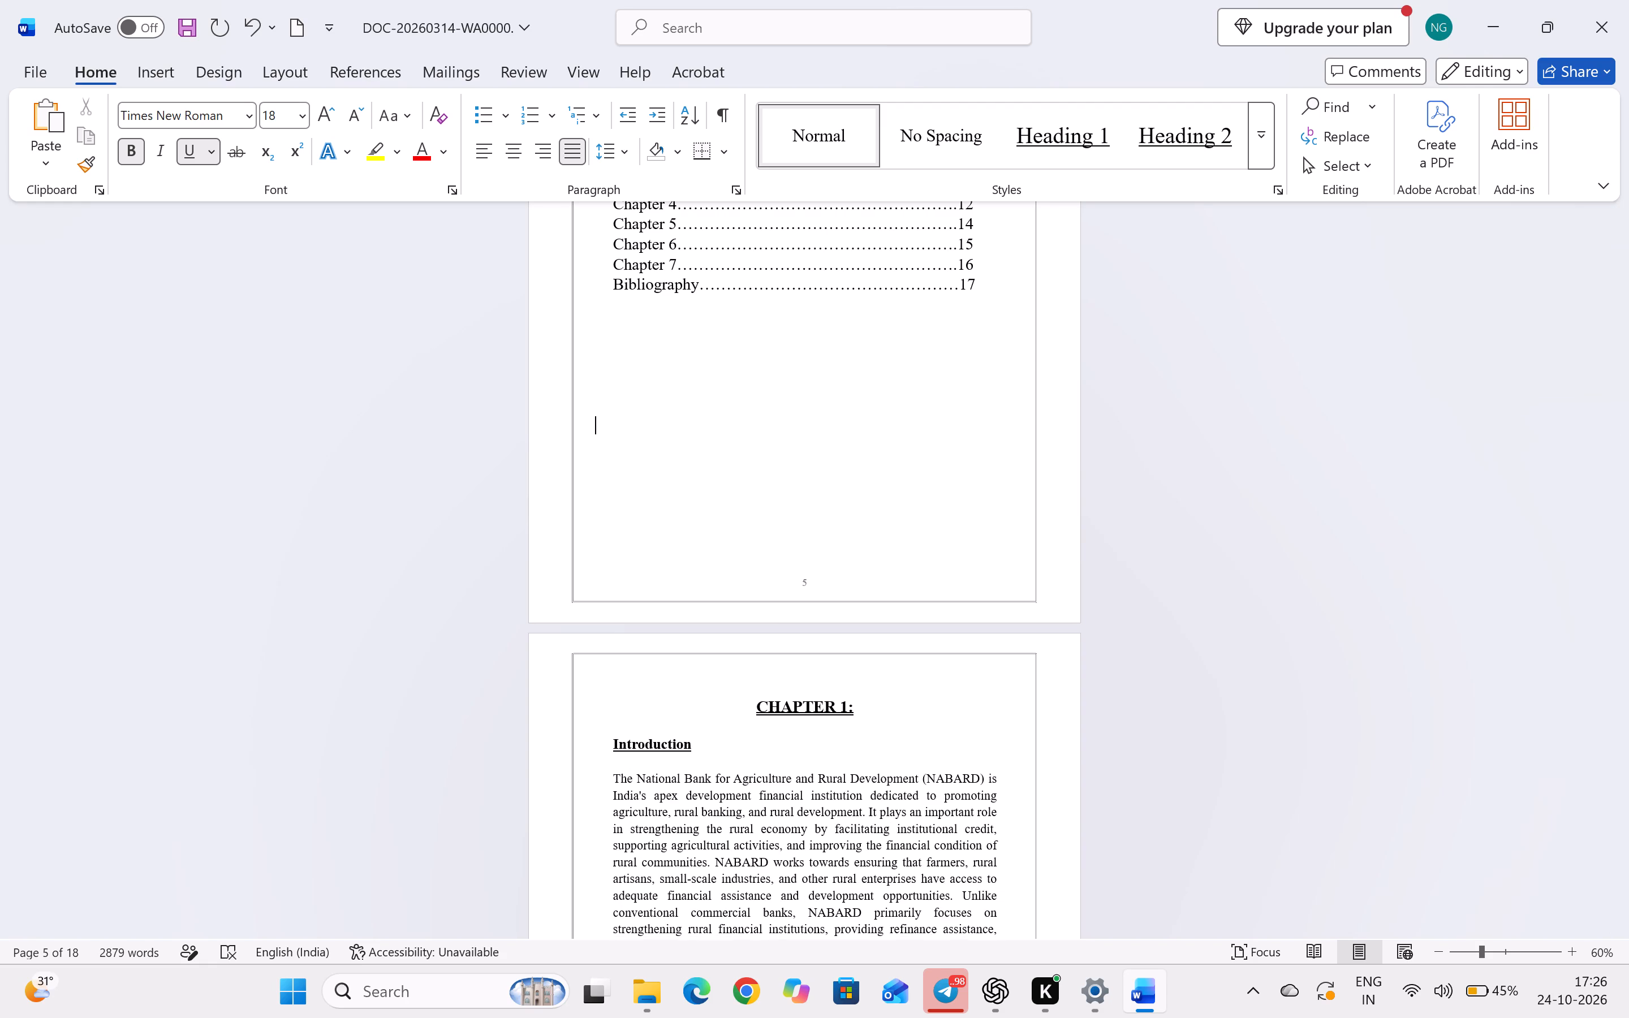
Check which page each chapter and the bibliography start on, from Chapter 1 to the document's end.
scroll(898, 883, down, 9)
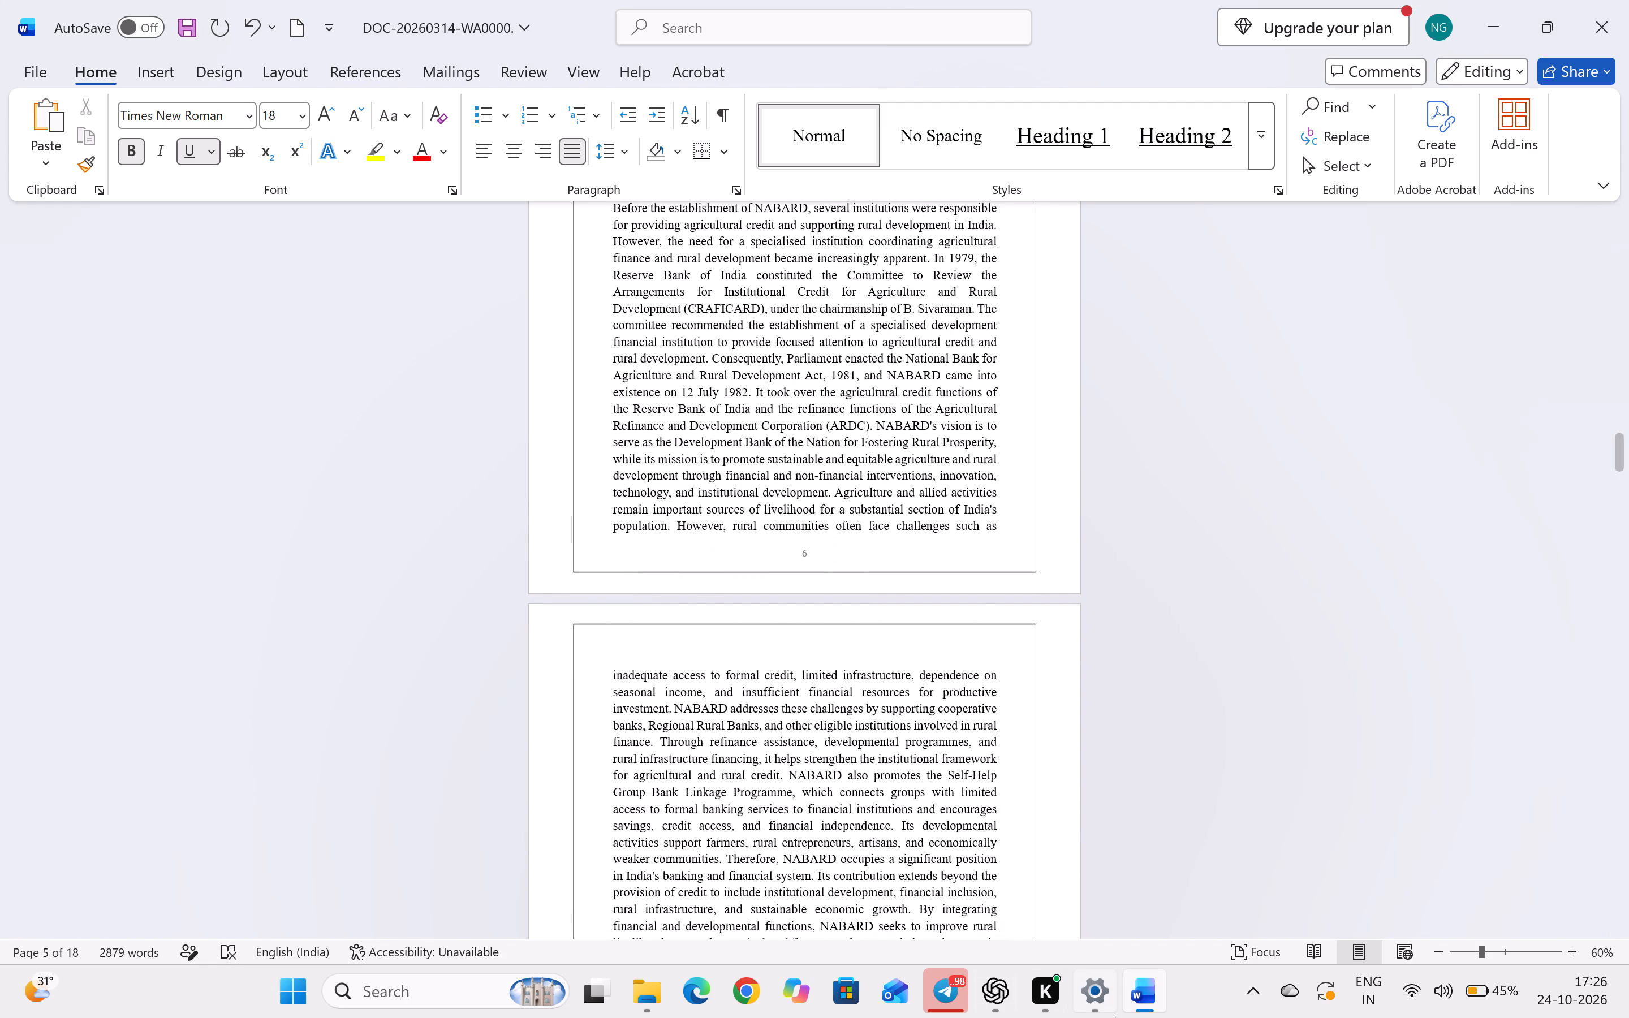
scroll(1115, 1017, down, 6)
scroll(1171, 602, down, 5)
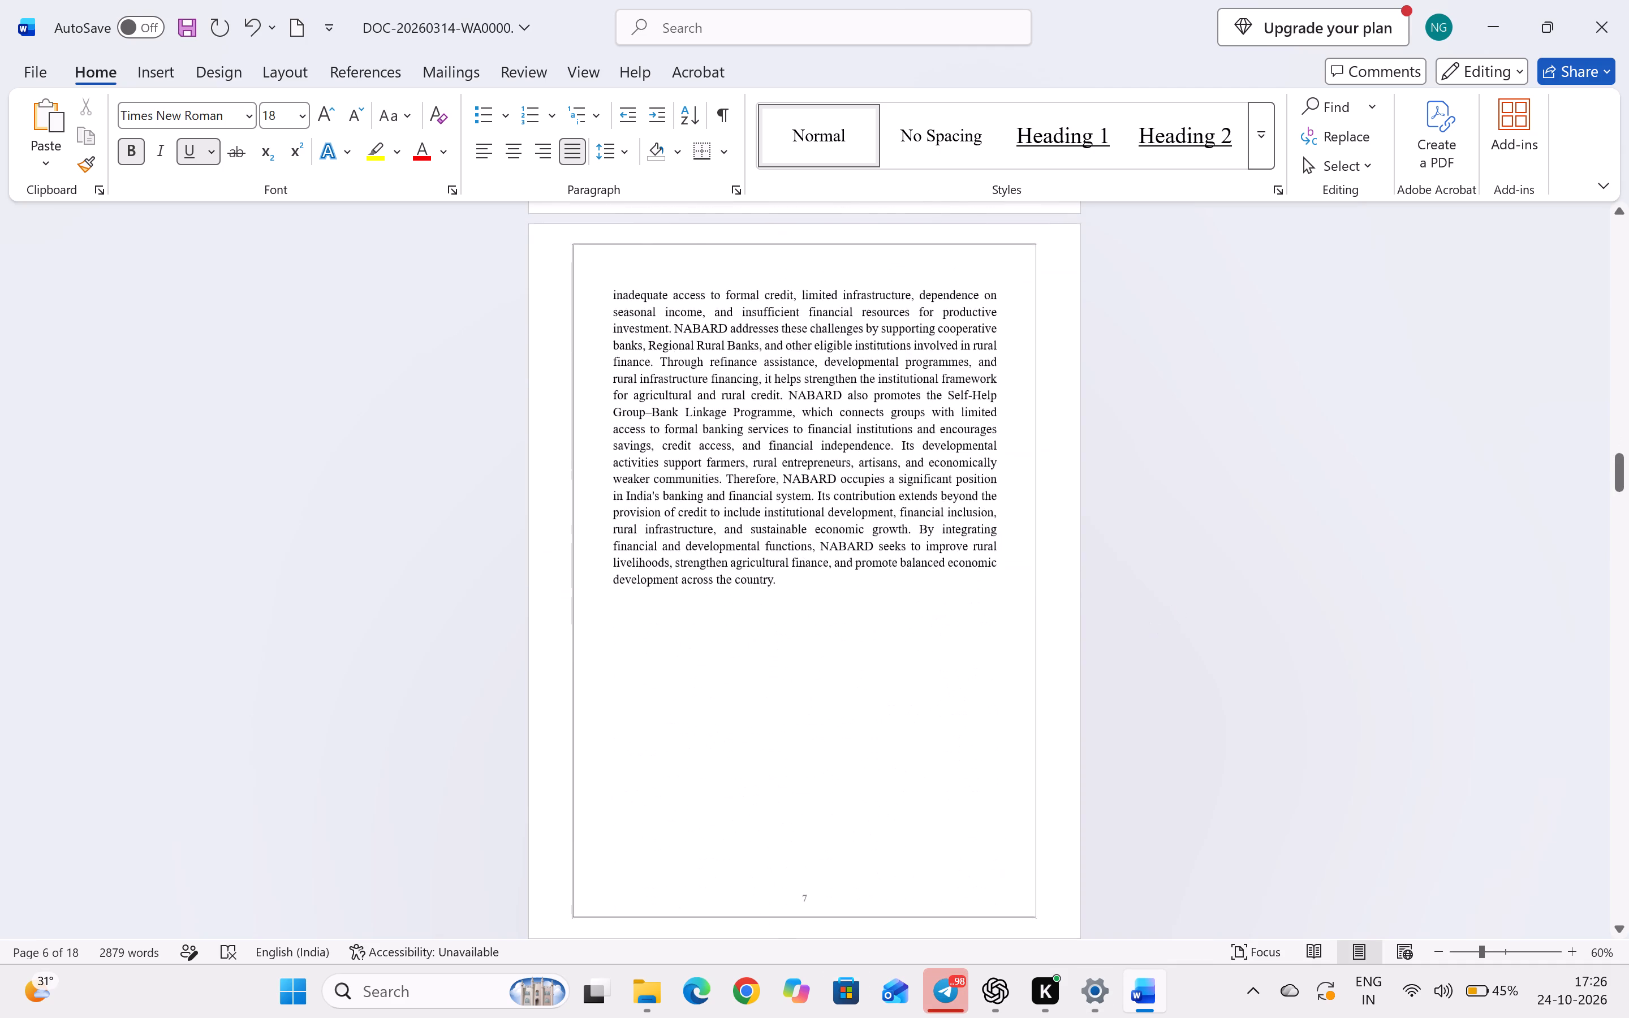
scroll(1171, 602, down, 11)
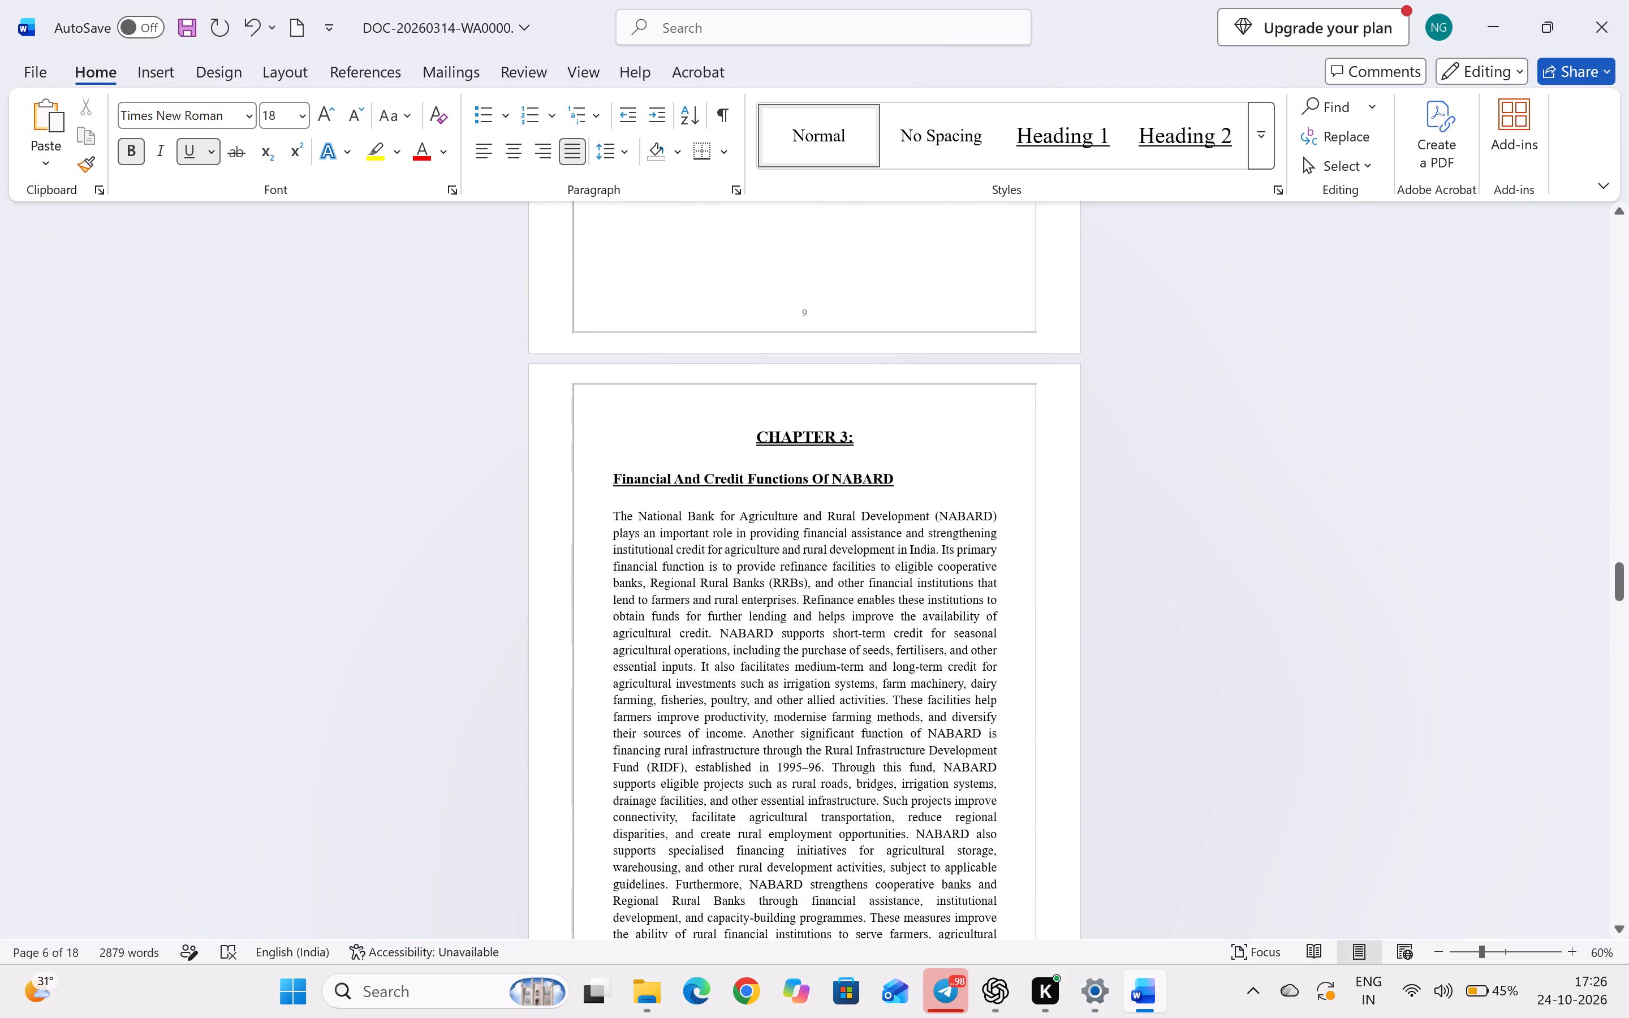
scroll(1171, 602, down, 6)
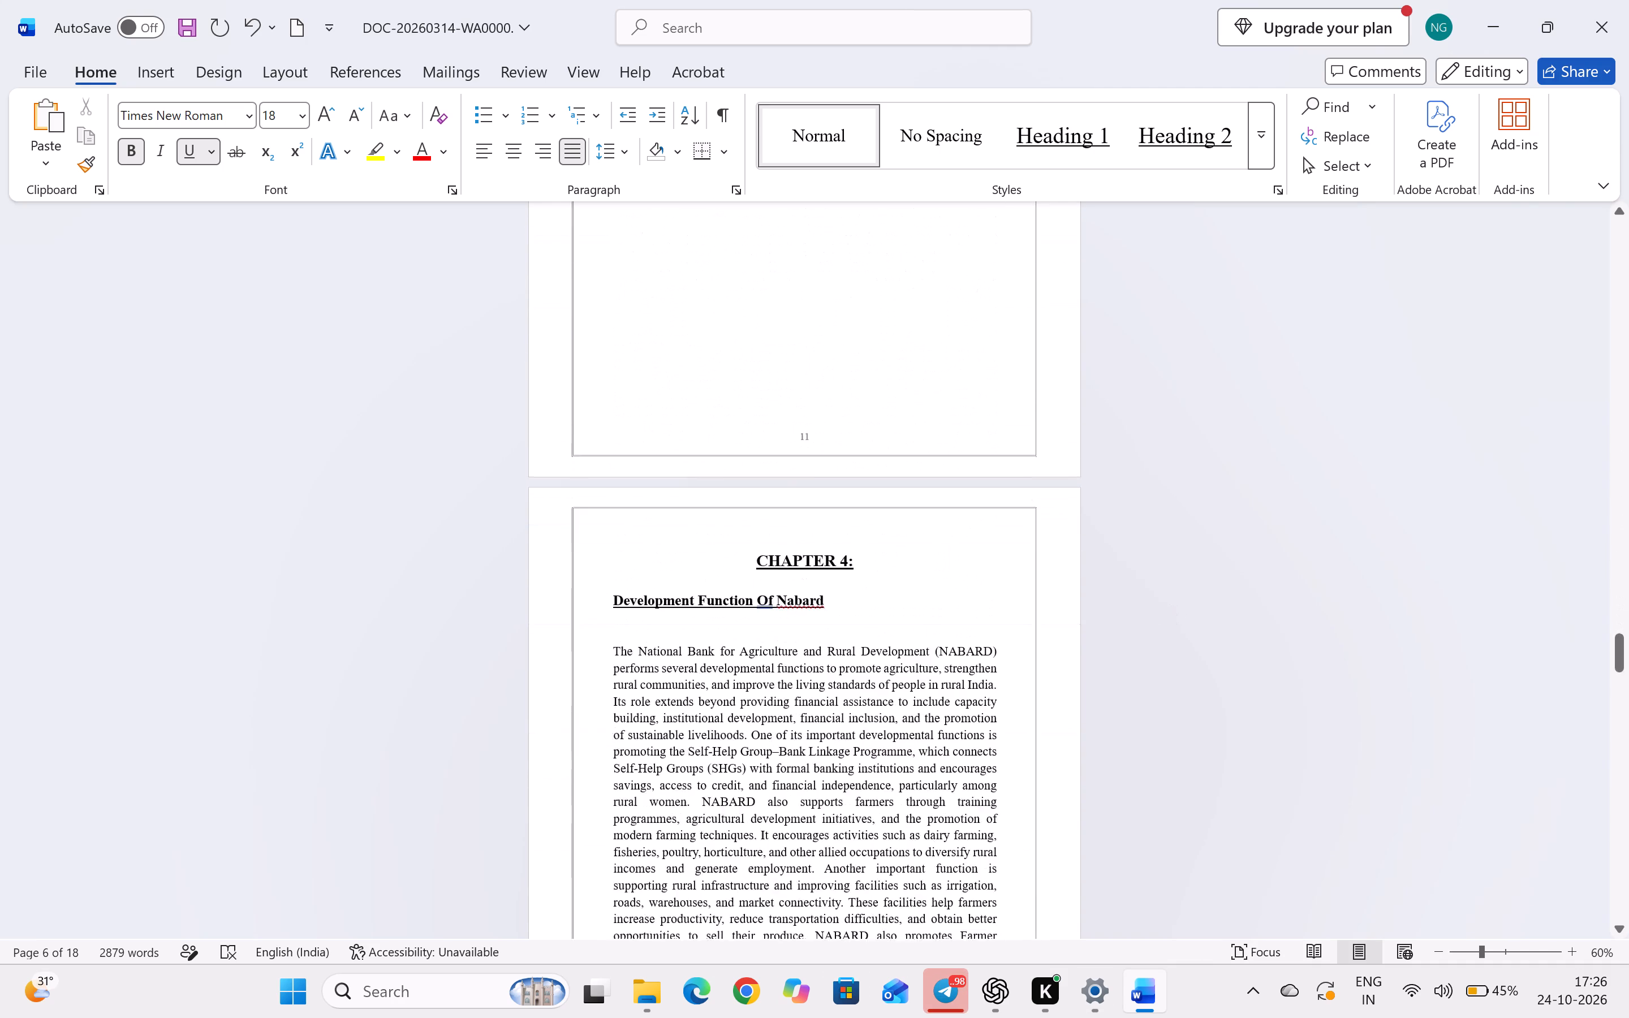
scroll(1171, 602, down, 6)
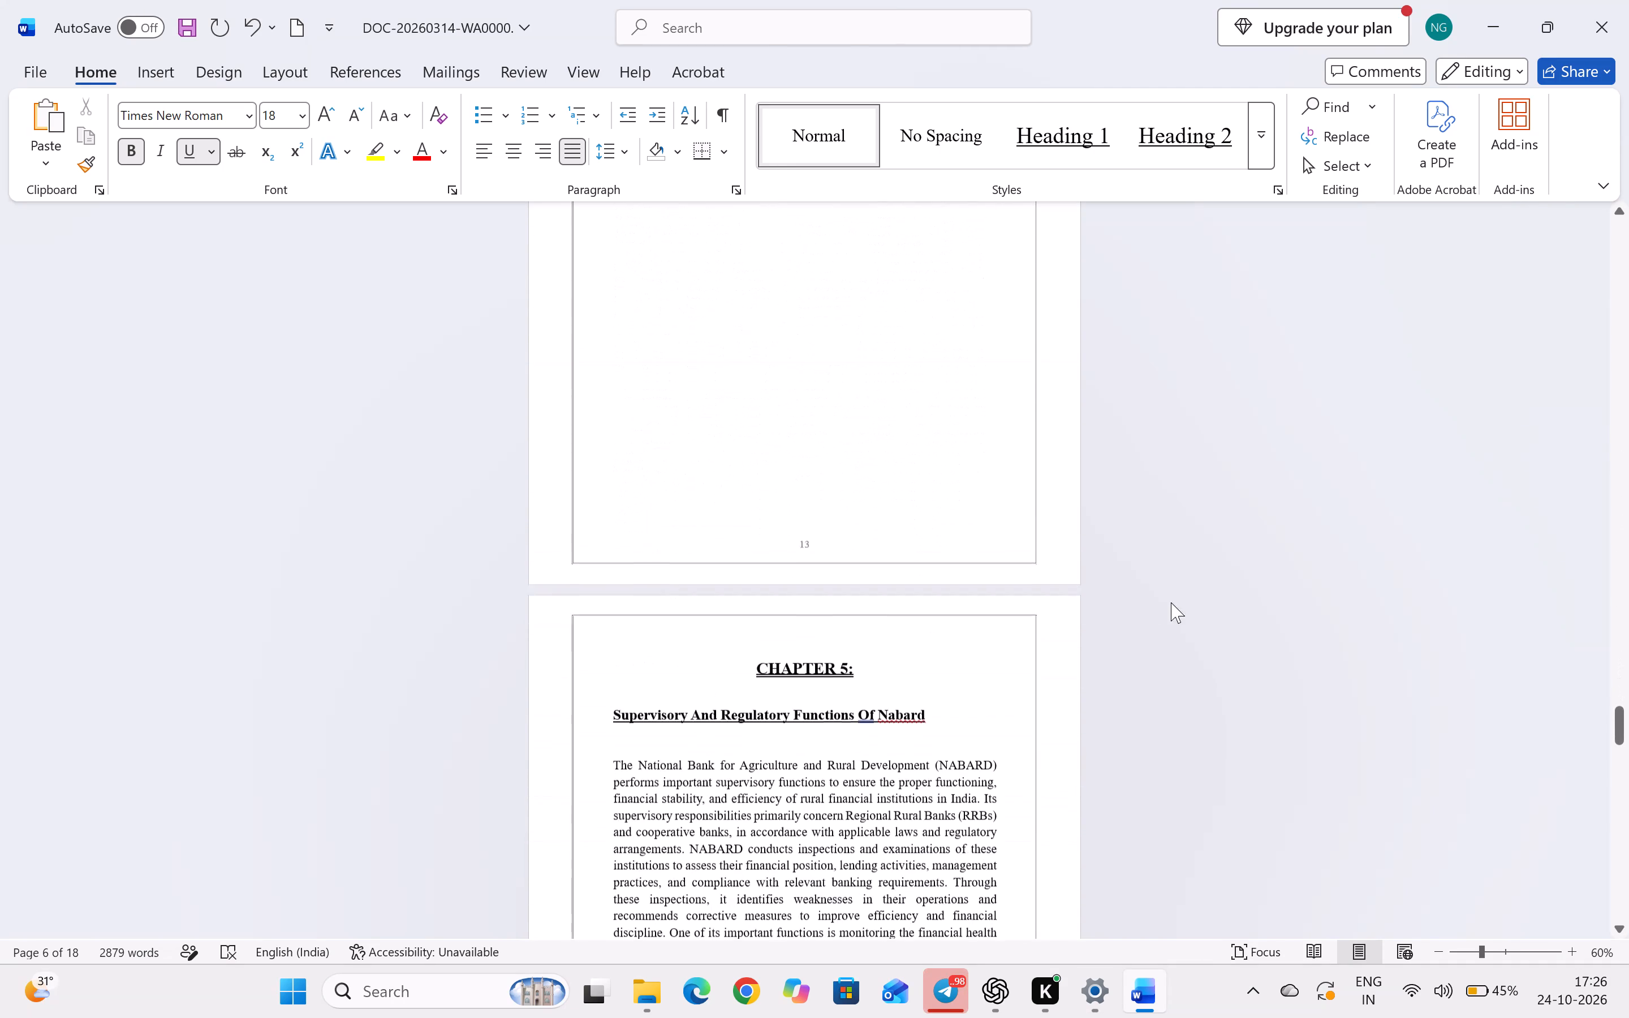
scroll(1171, 602, down, 8)
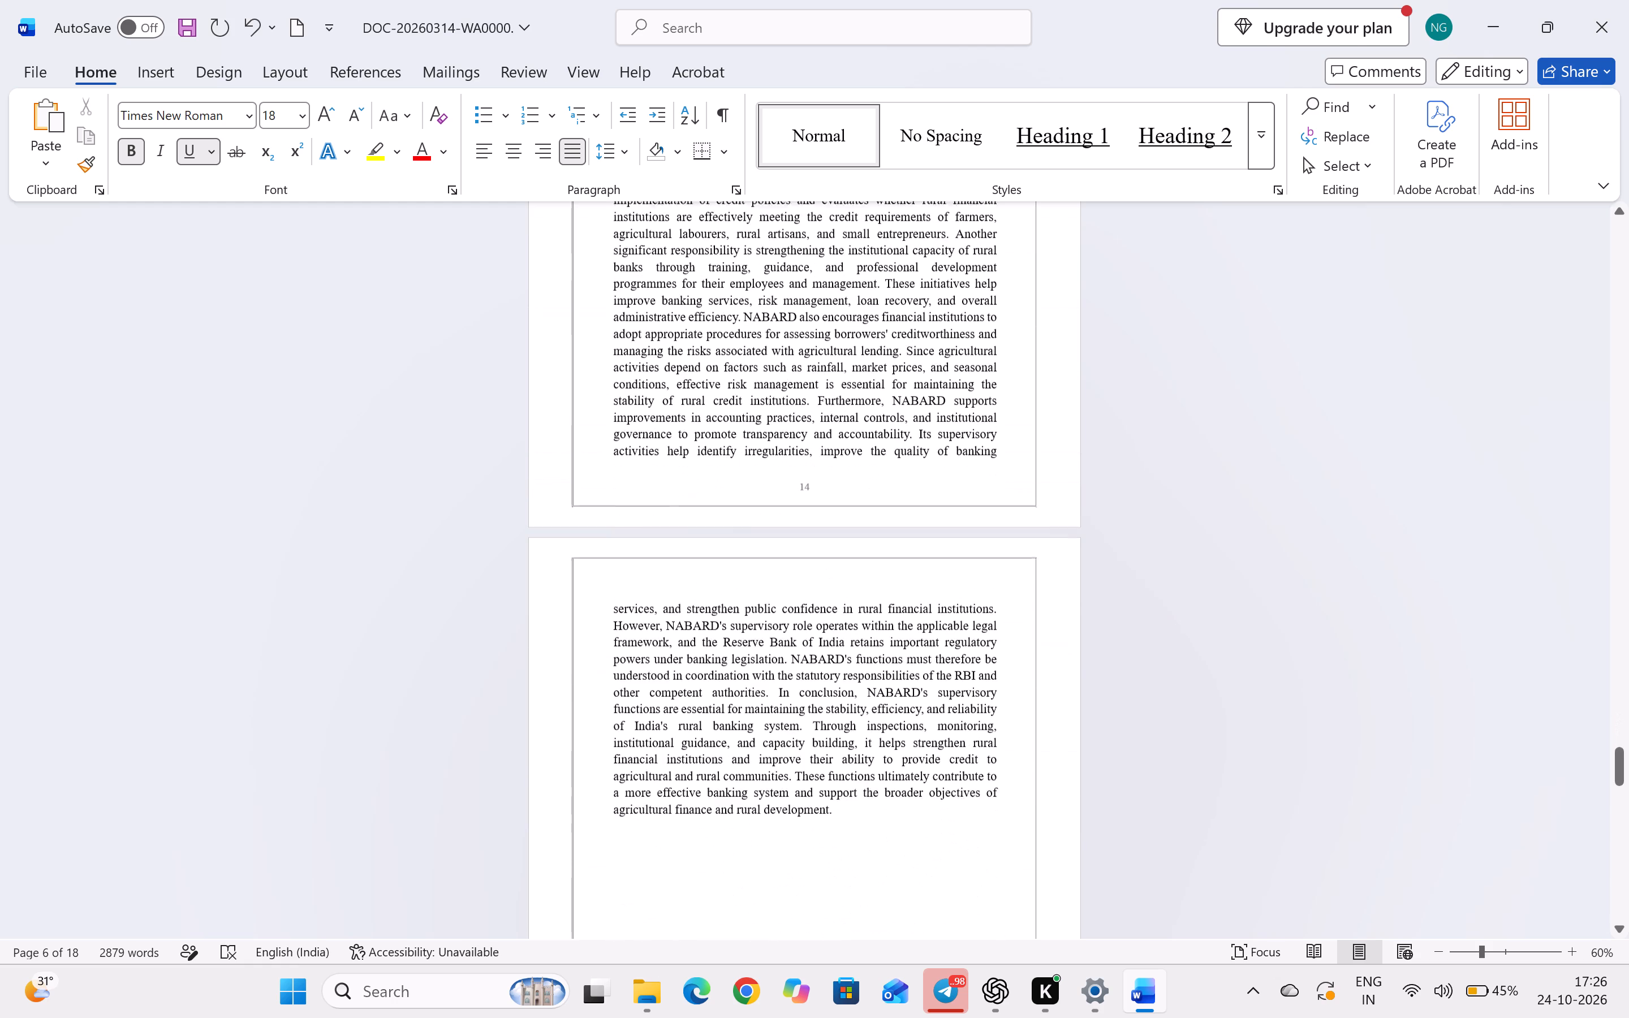
scroll(1171, 602, down, 8)
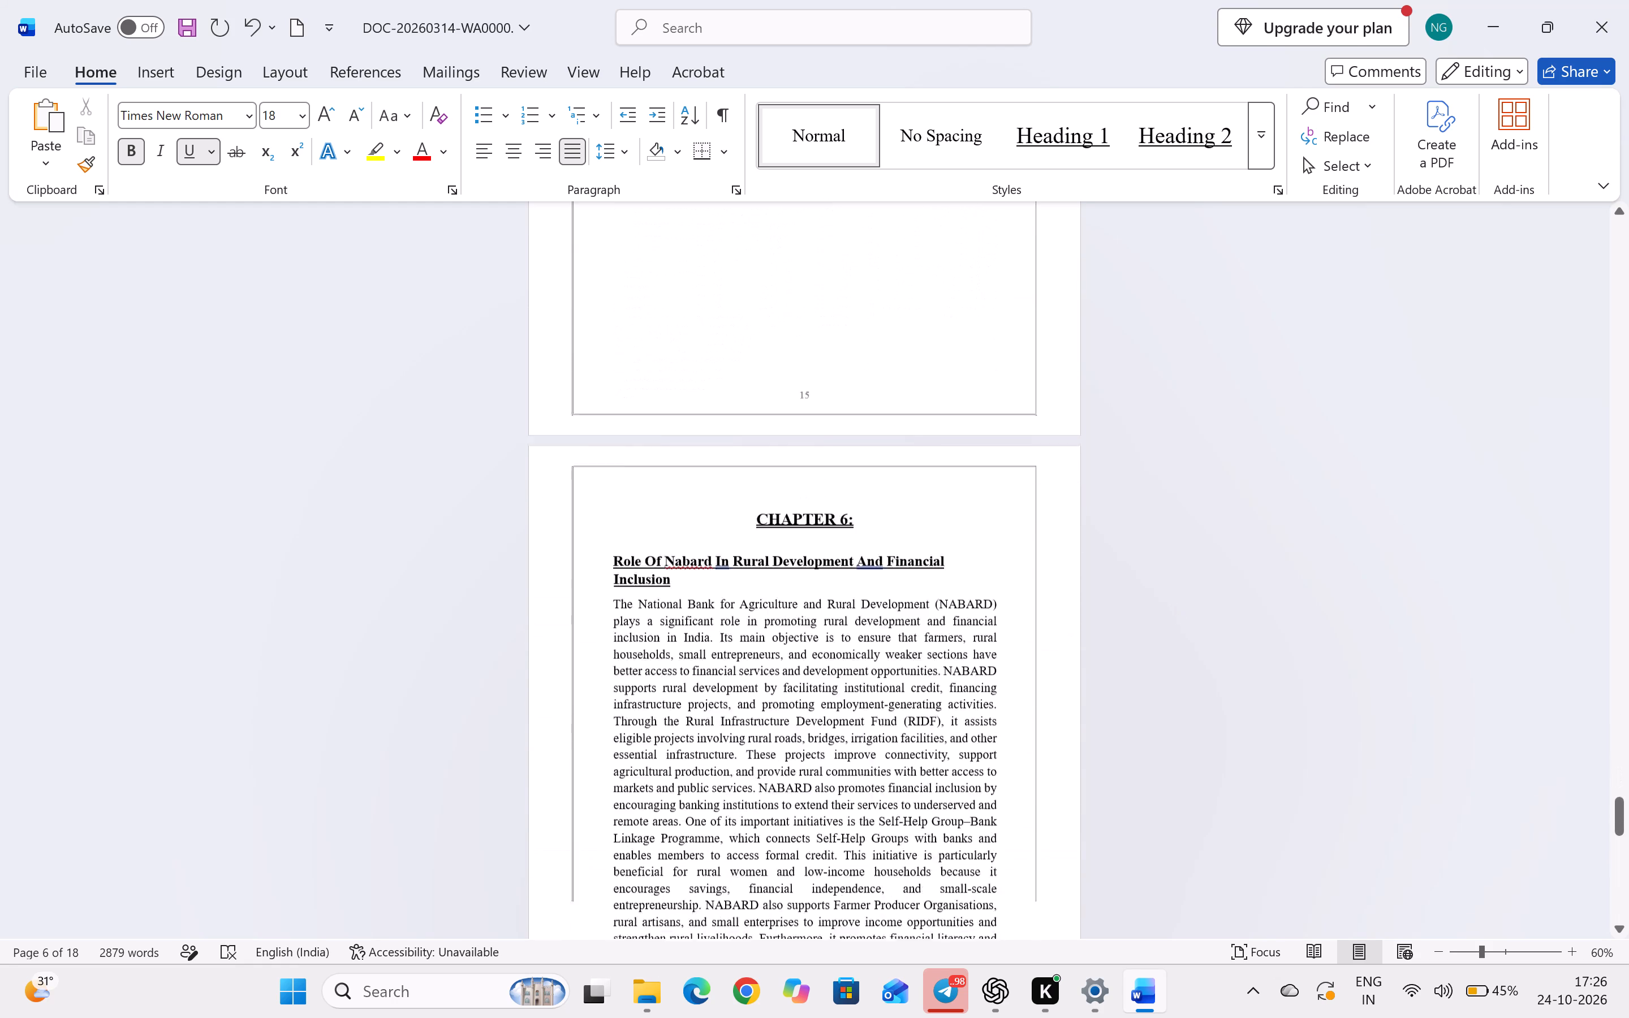
scroll(1171, 602, down, 9)
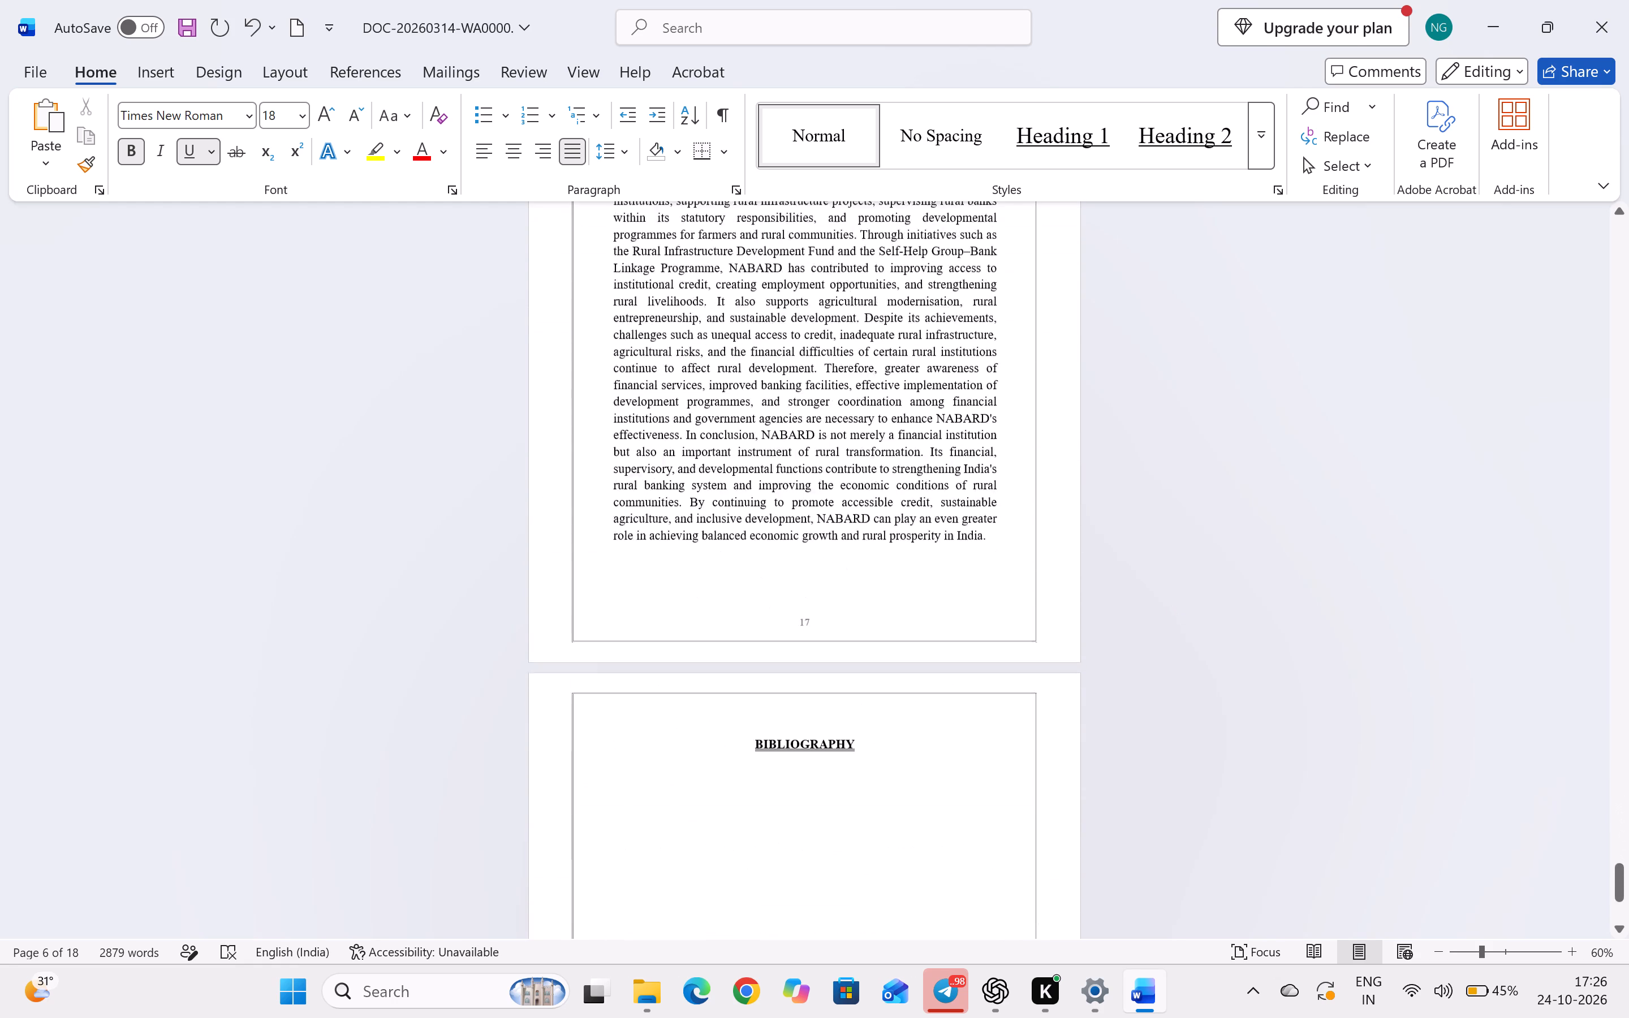
scroll(1171, 602, down, 1)
scroll(1171, 602, right, 2)
scroll(1171, 602, up, 12)
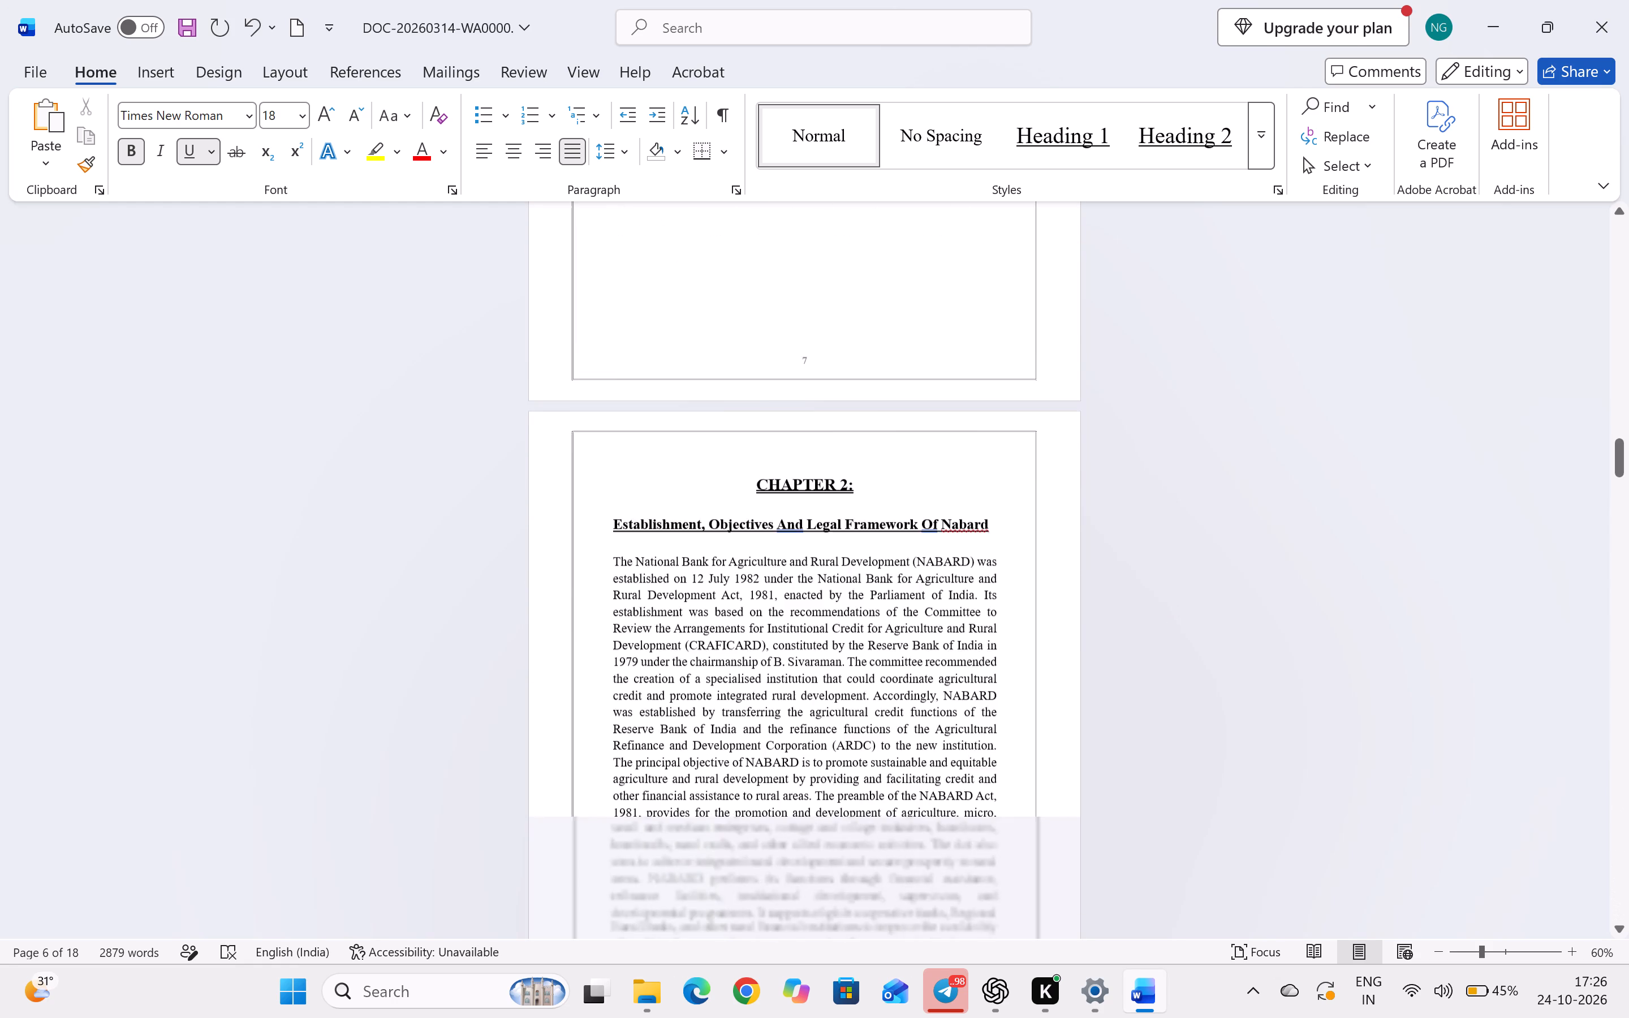
In the table of content, change the page numbers of Chapter 6 to 16, Chapter 7 to 17 and Bibliography to 18.
scroll(1171, 602, up, 6)
scroll(1171, 602, down, 4)
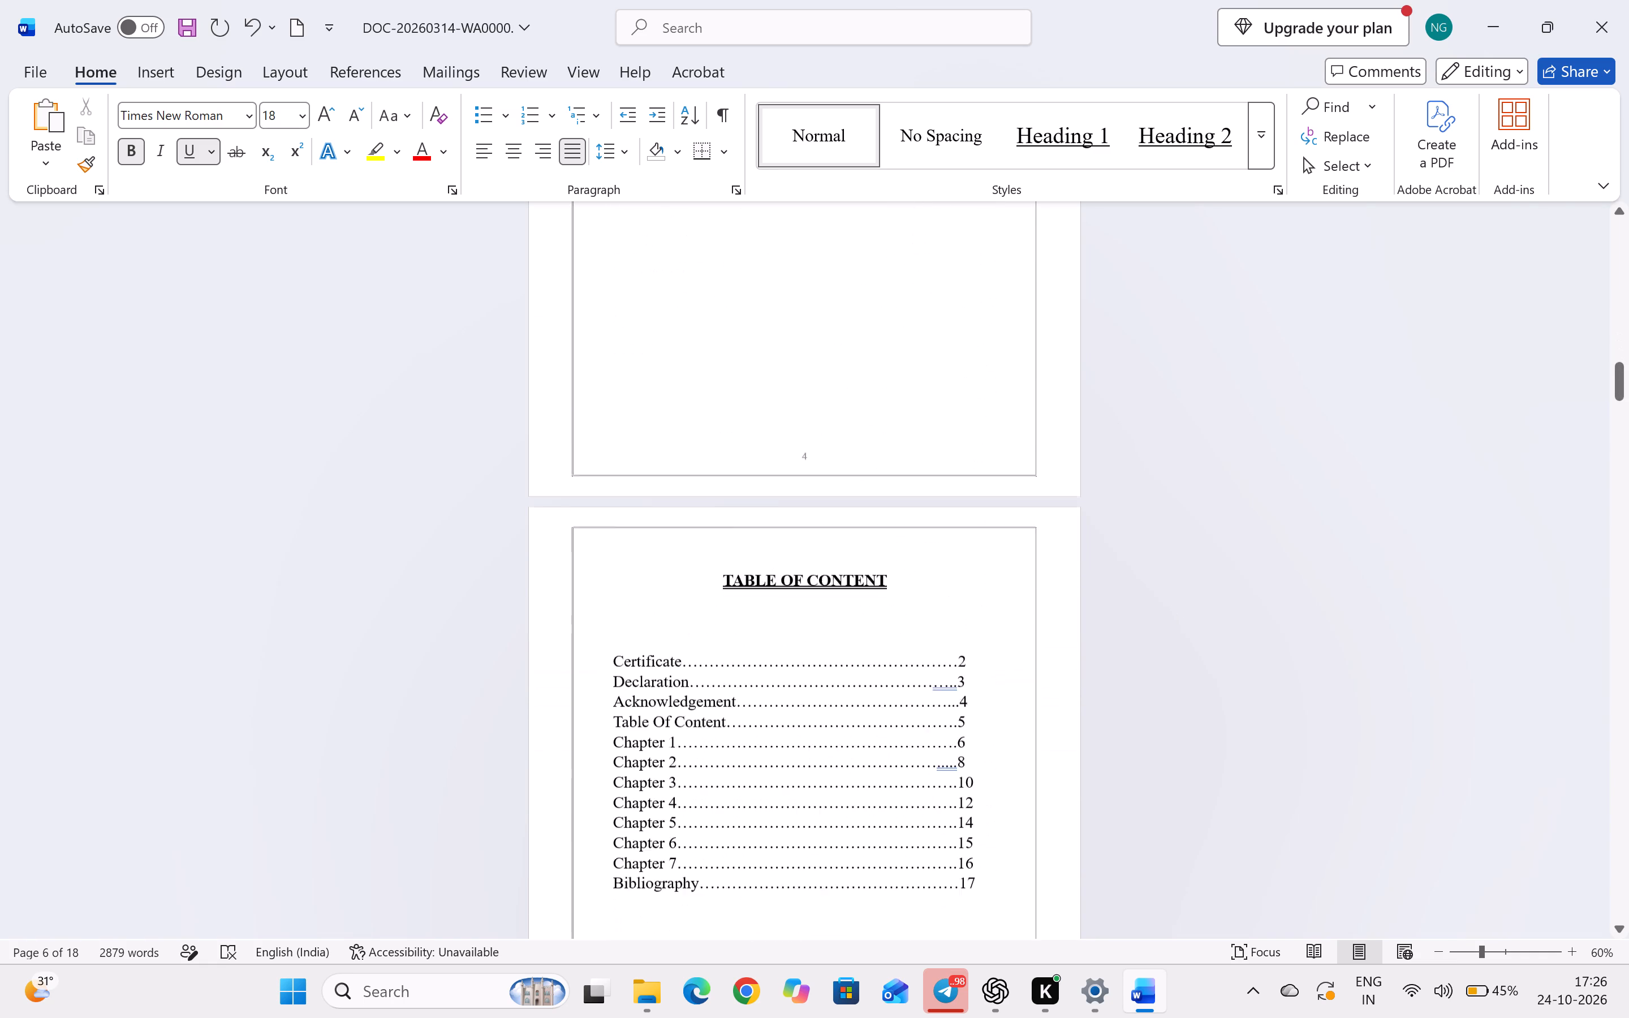
scroll(1171, 602, down, 2)
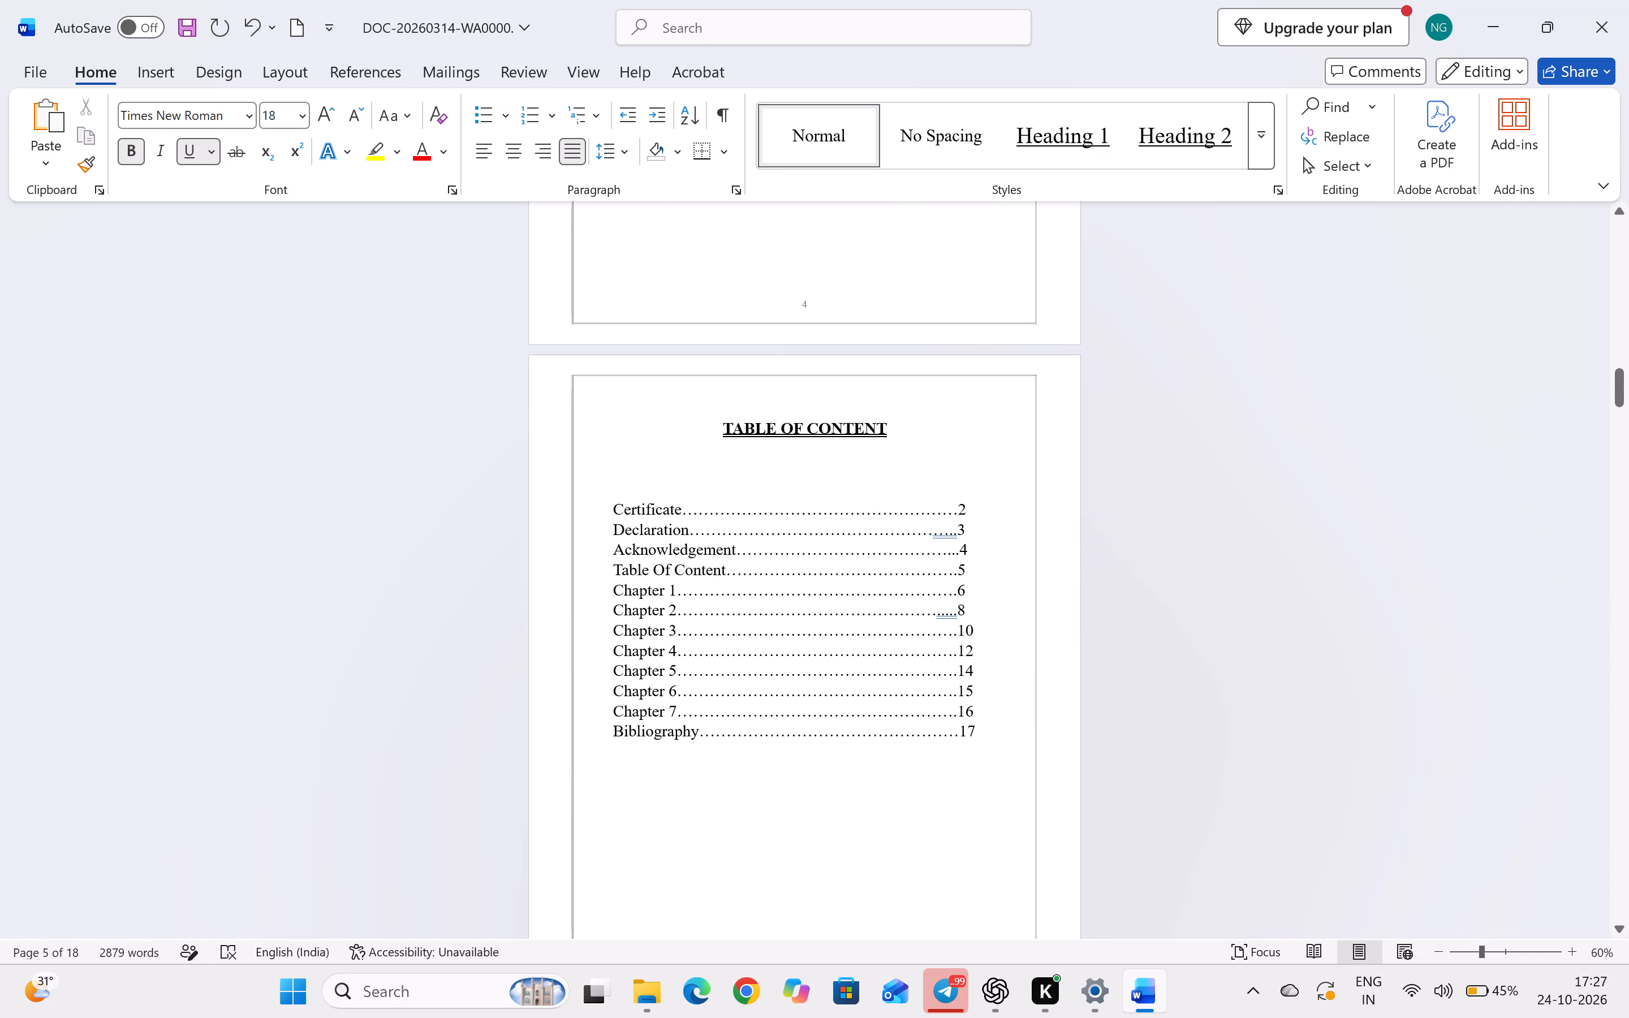
click(976, 692)
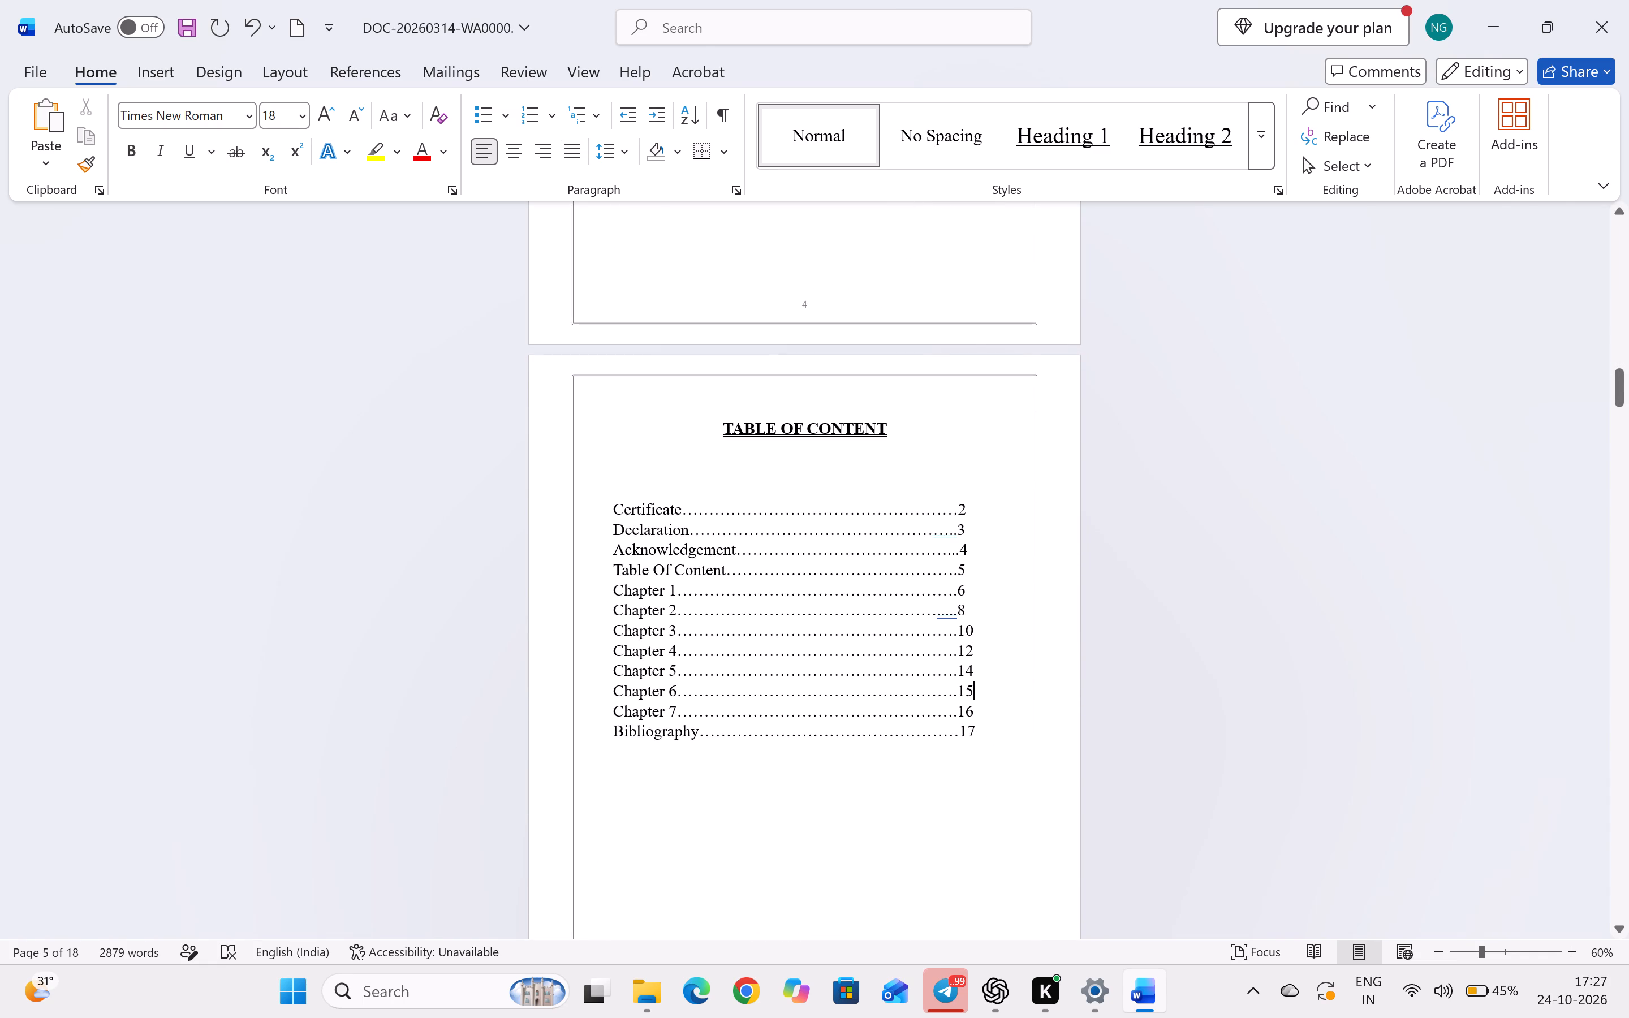
key(BackSpace)
key(6)
key(Down)
key(BackSpace)
key(7)
key(Down)
key(BackSpace)
key(8)
Check the chapters' starting pages against the page numbers in the table of content, from Chapter 1 through Chapter 7.
scroll(1014, 669, down, 4)
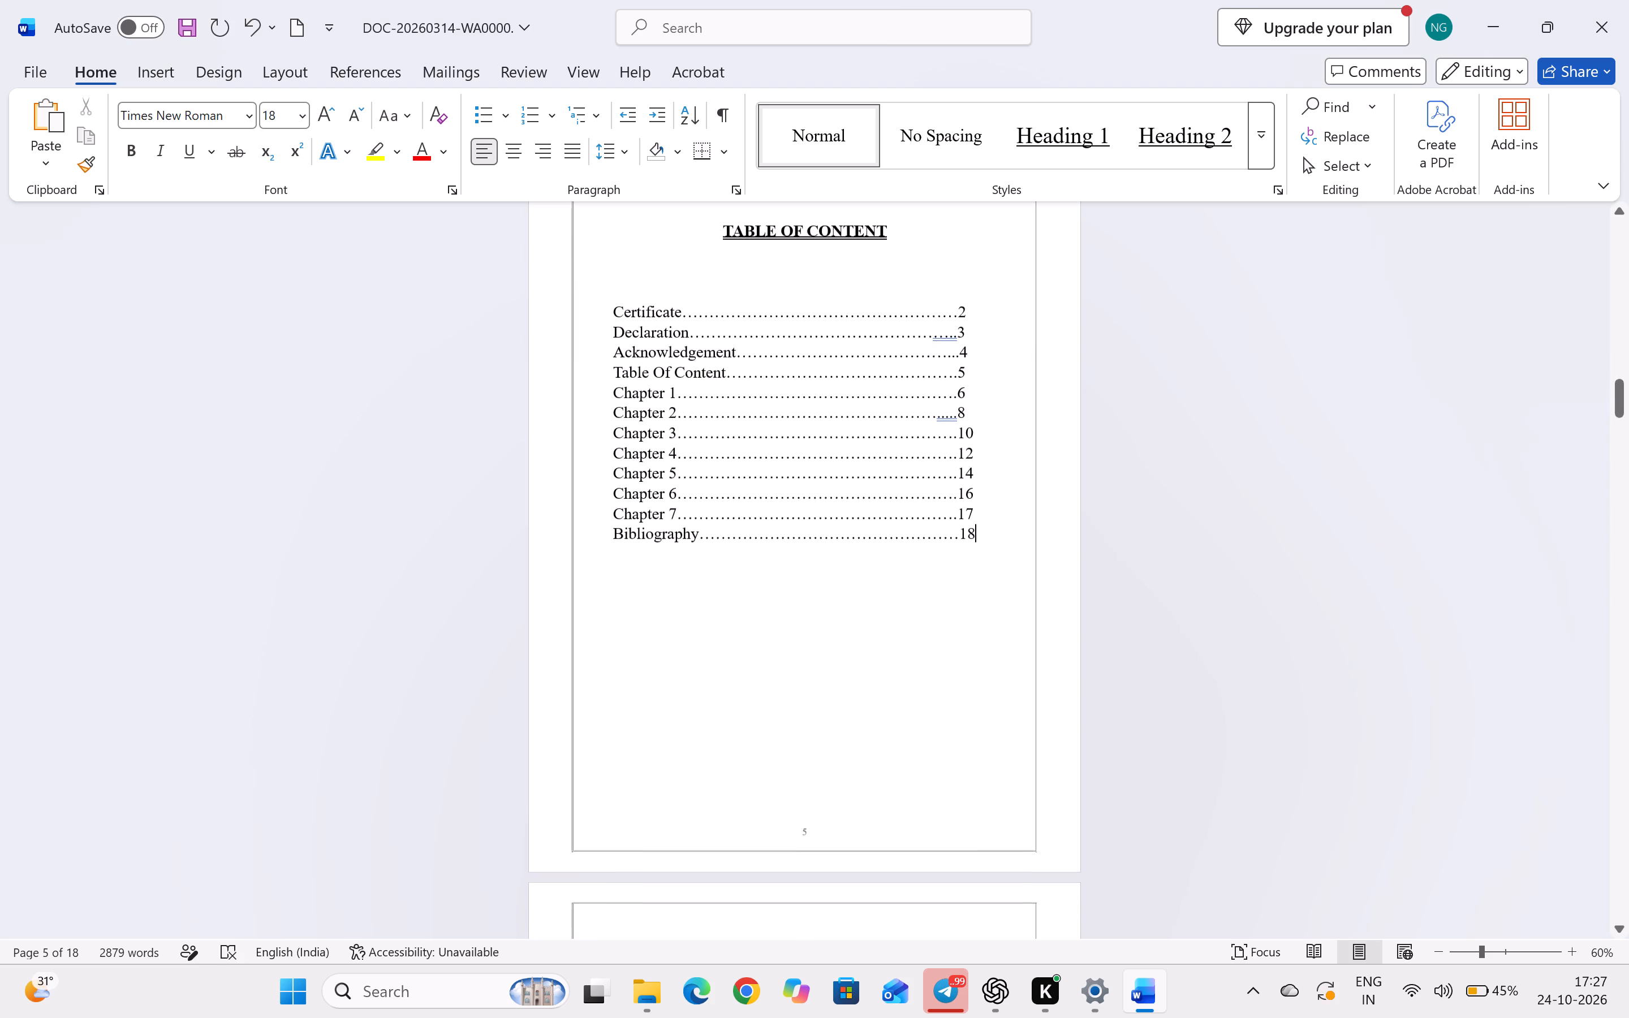
scroll(1014, 669, down, 7)
scroll(1014, 669, up, 2)
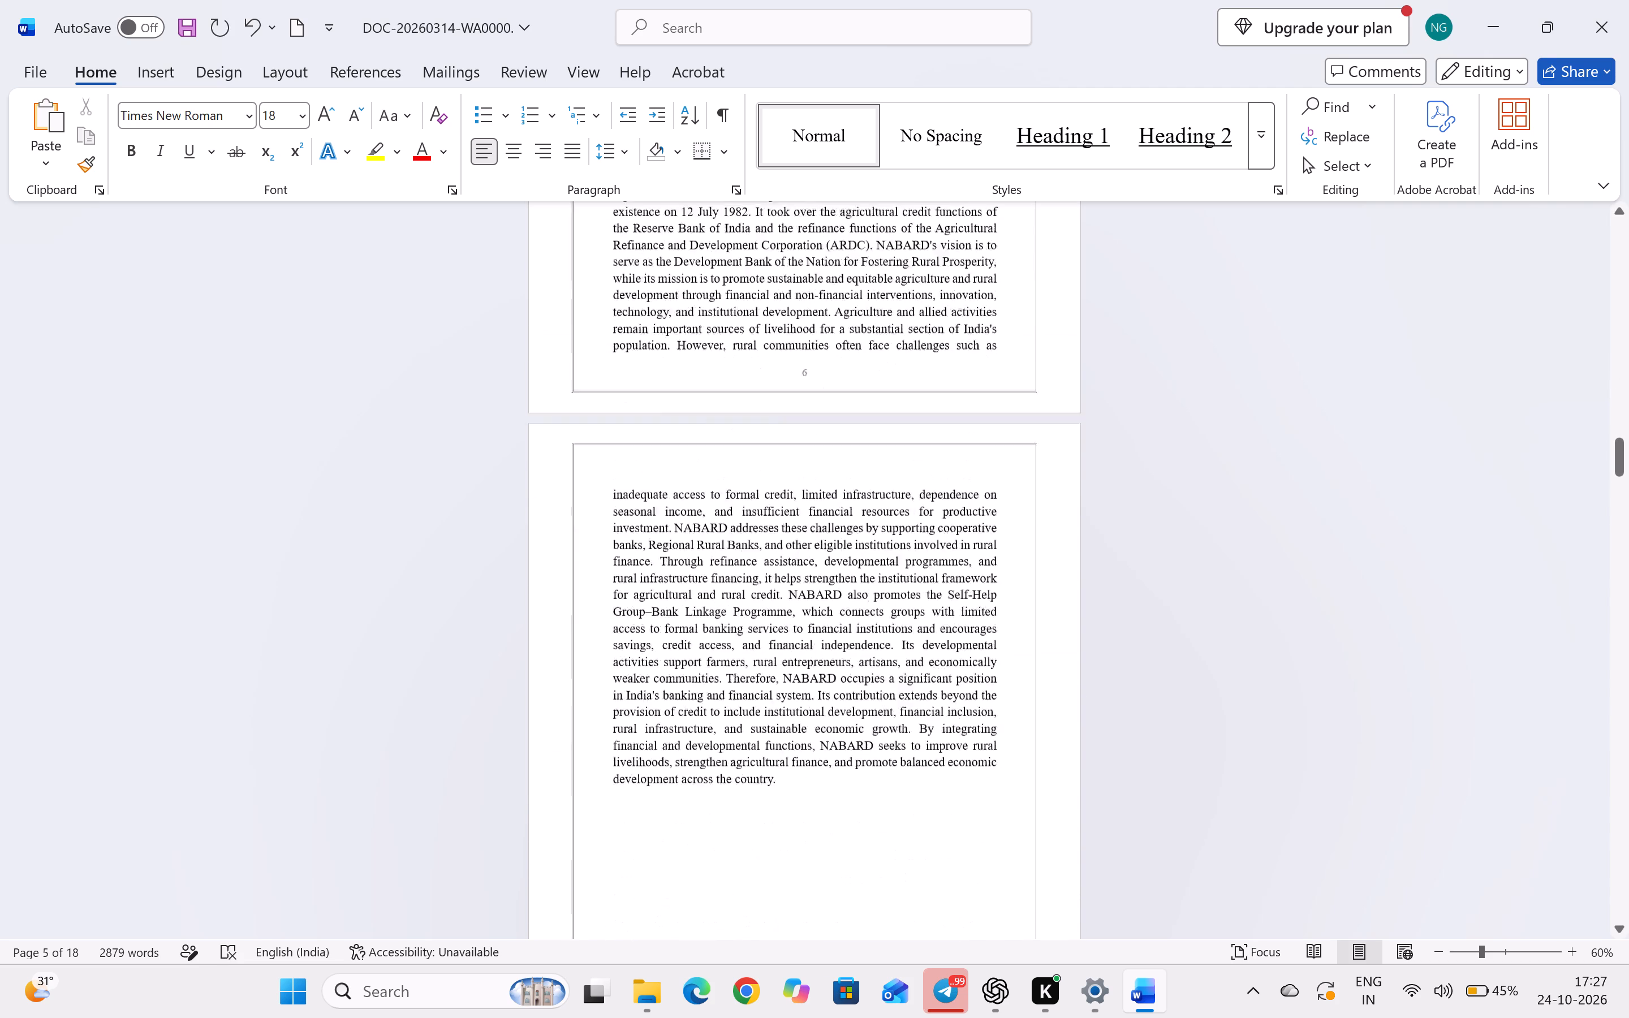
scroll(1014, 669, up, 3)
scroll(1014, 669, down, 2)
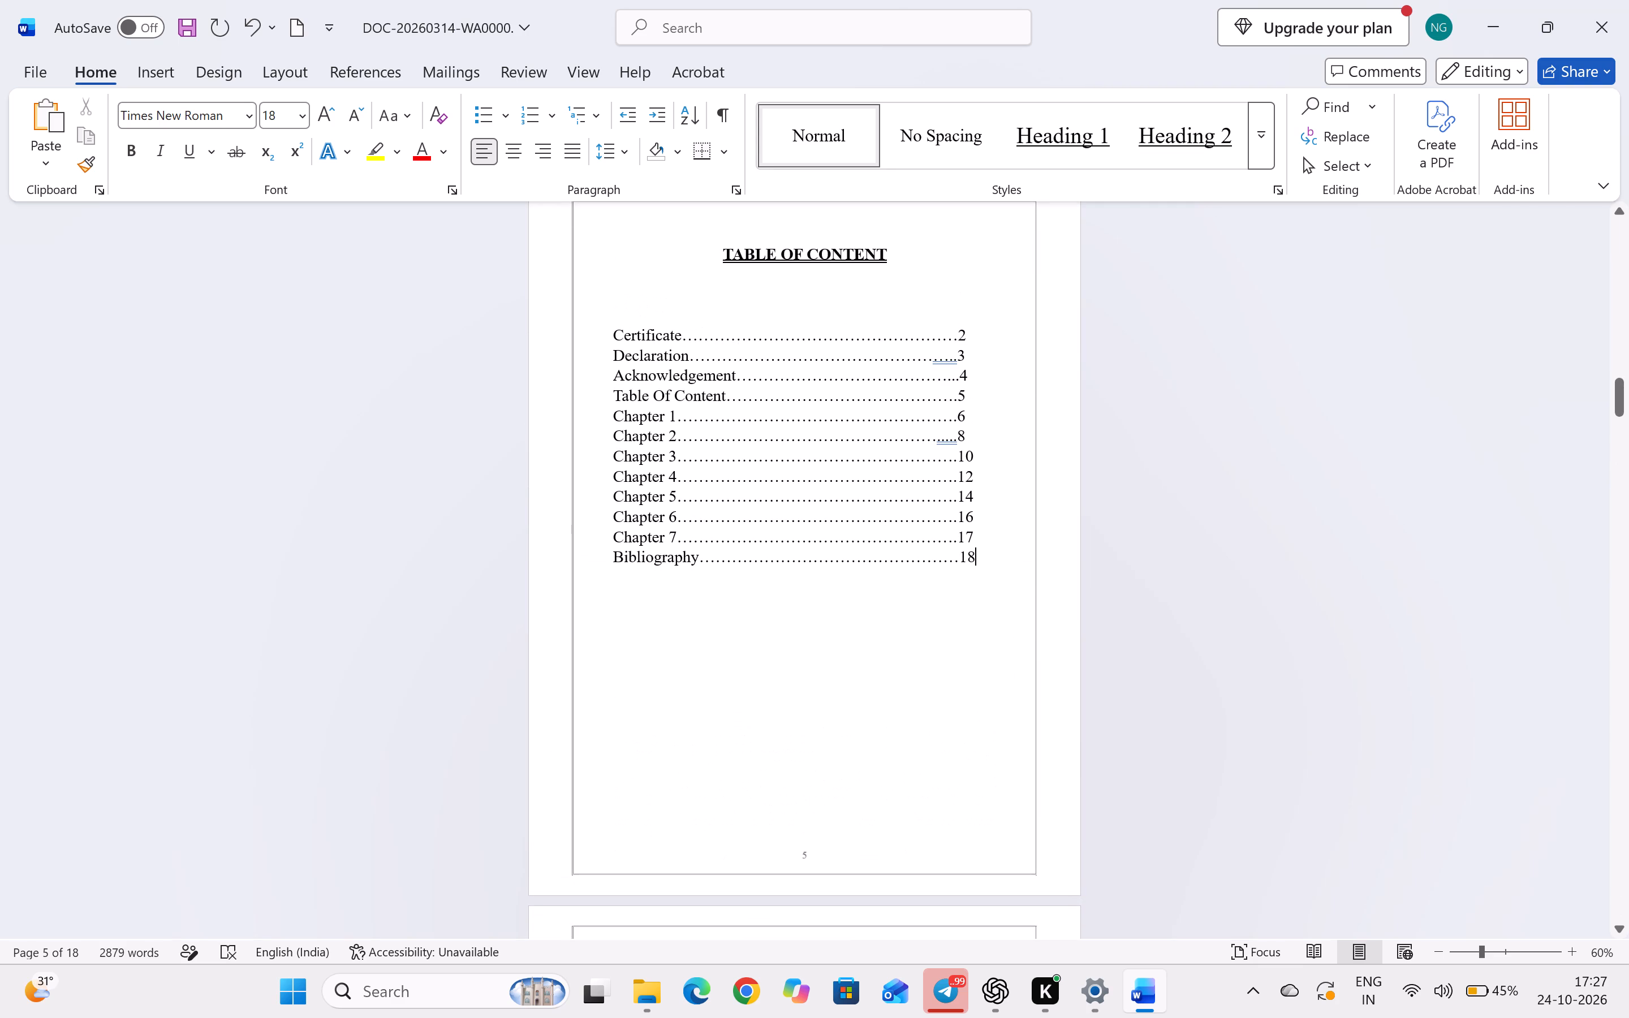
scroll(1014, 669, down, 14)
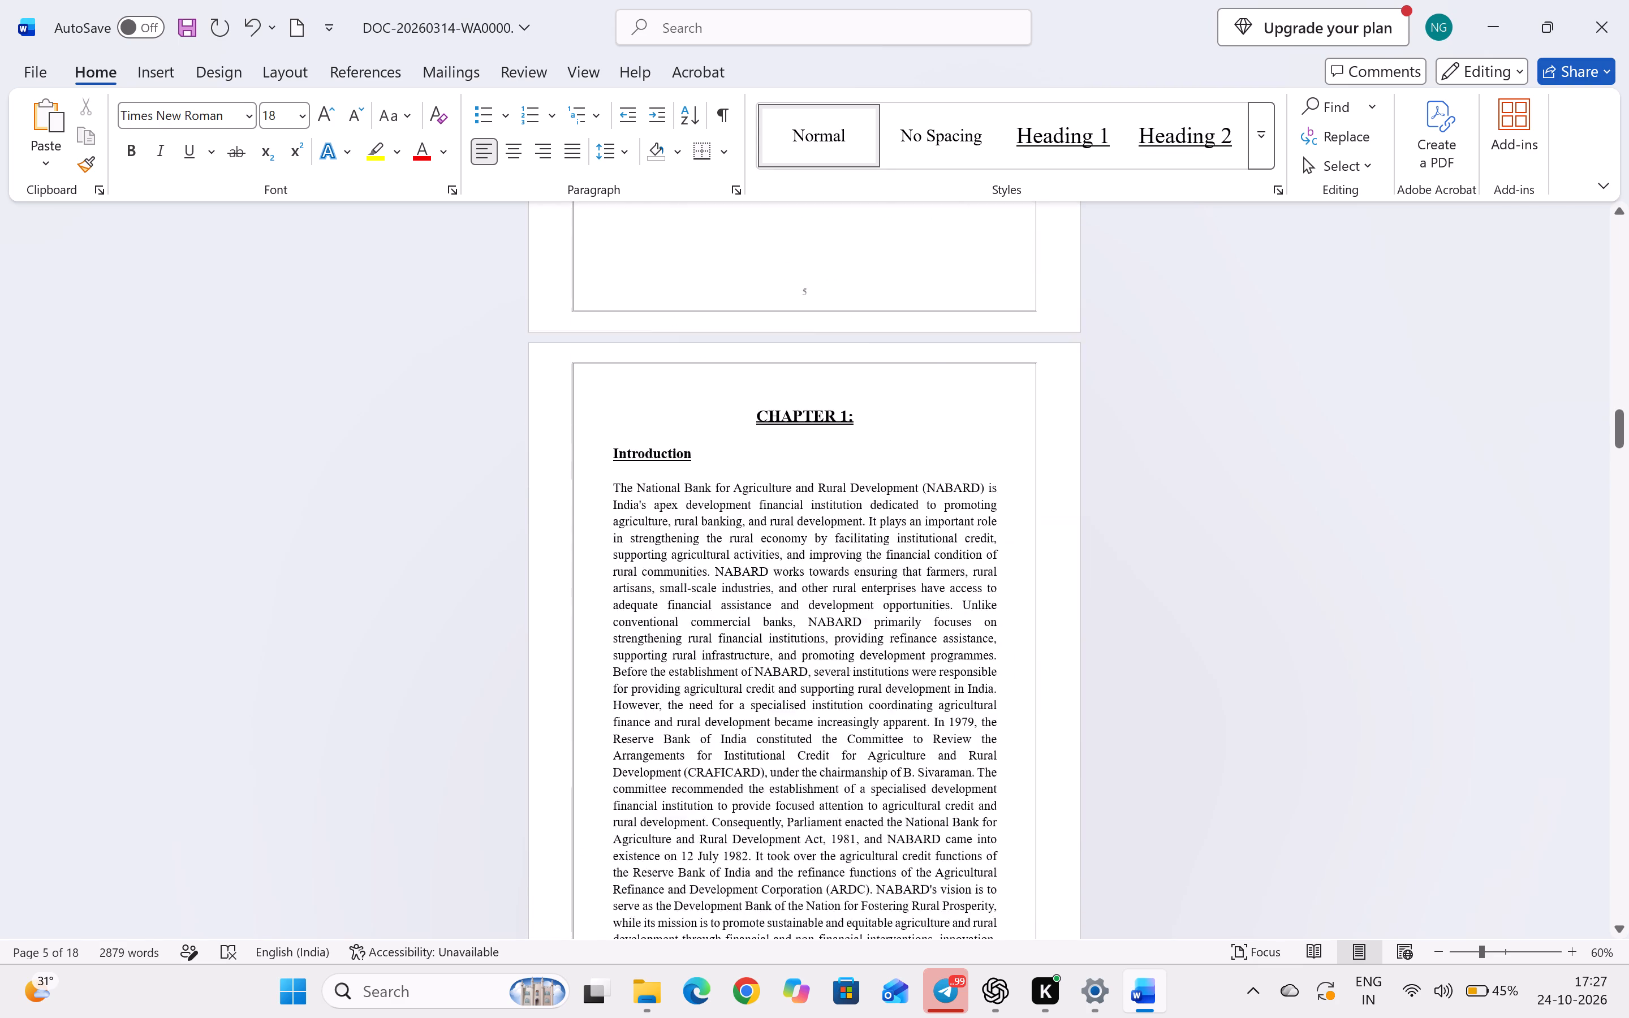
scroll(1014, 669, down, 10)
scroll(1014, 669, up, 3)
scroll(1014, 669, down, 1)
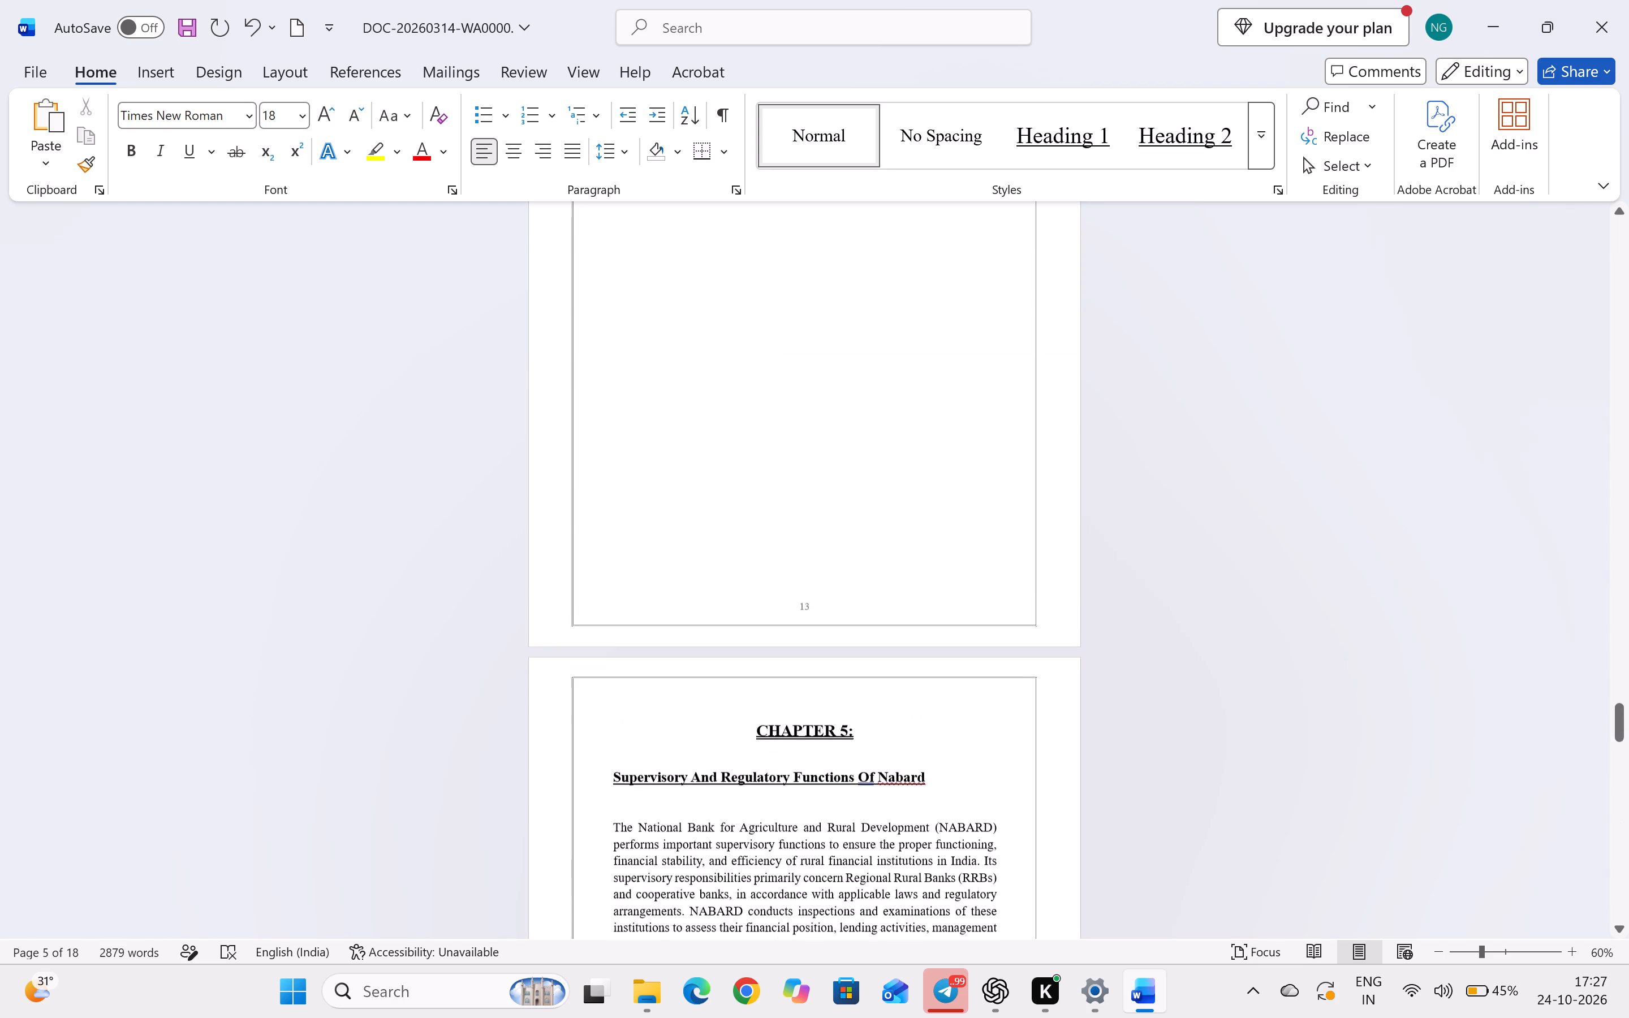
scroll(1014, 669, down, 10)
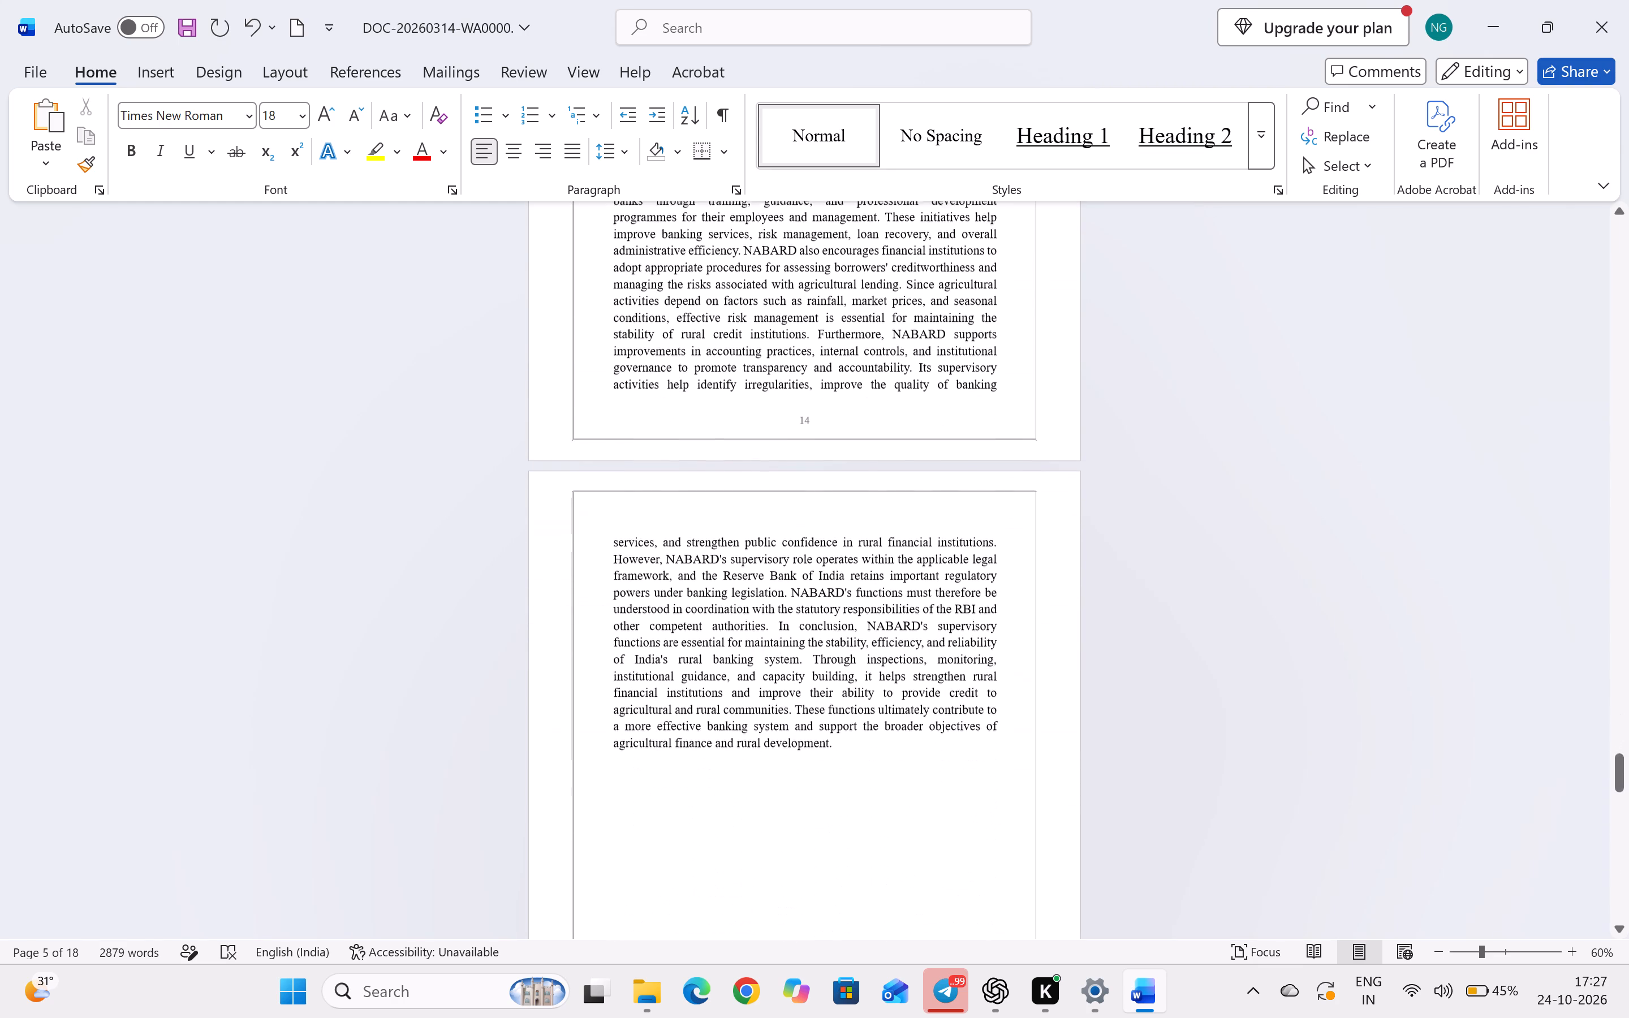
scroll(1014, 669, down, 7)
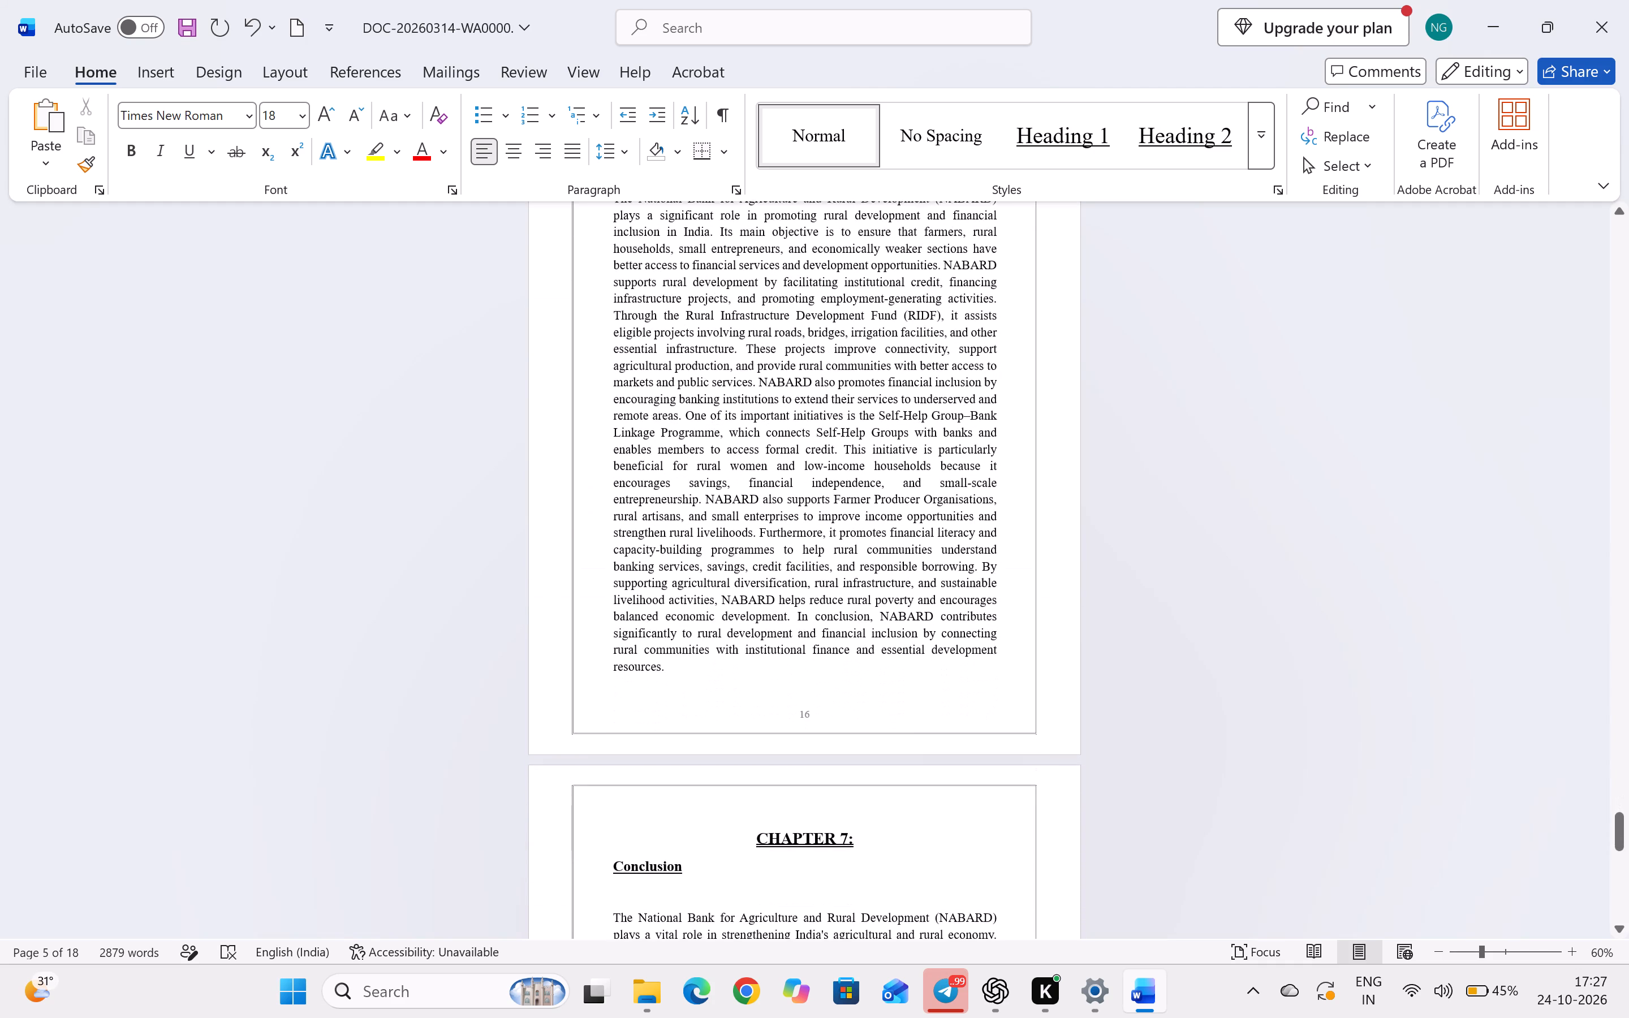
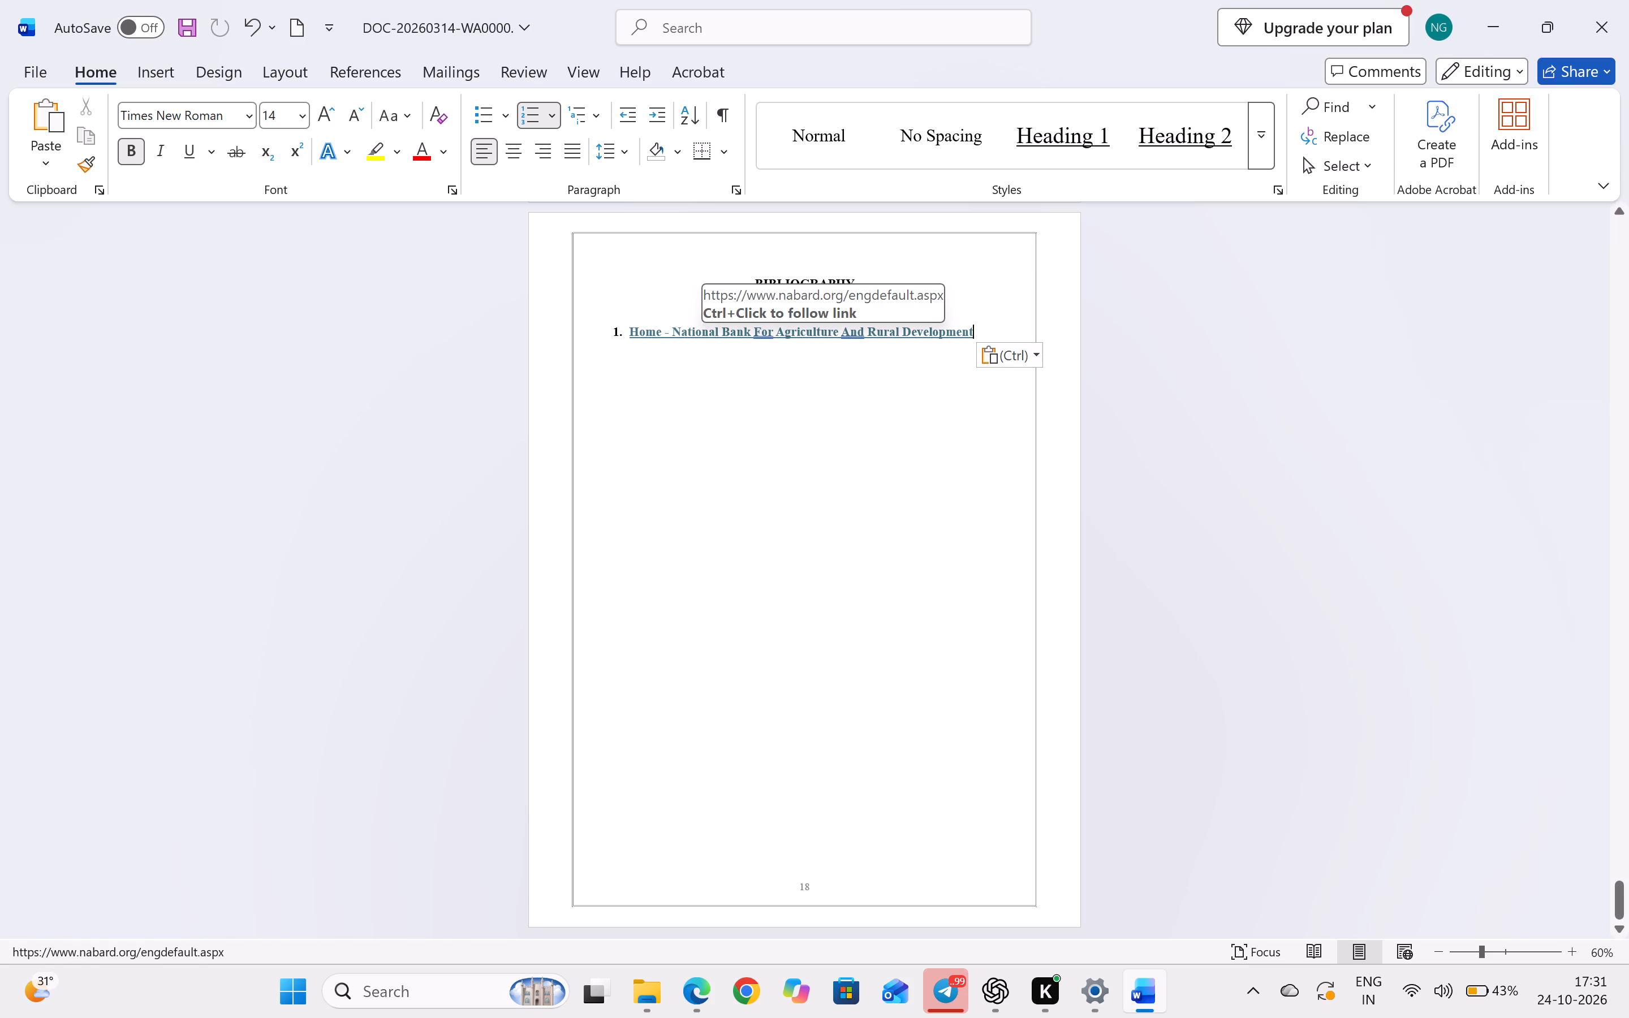
Follow the pasted NABARD link in the bibliography to test it, and close the browser window it opens.
ctrl+click(693, 331)
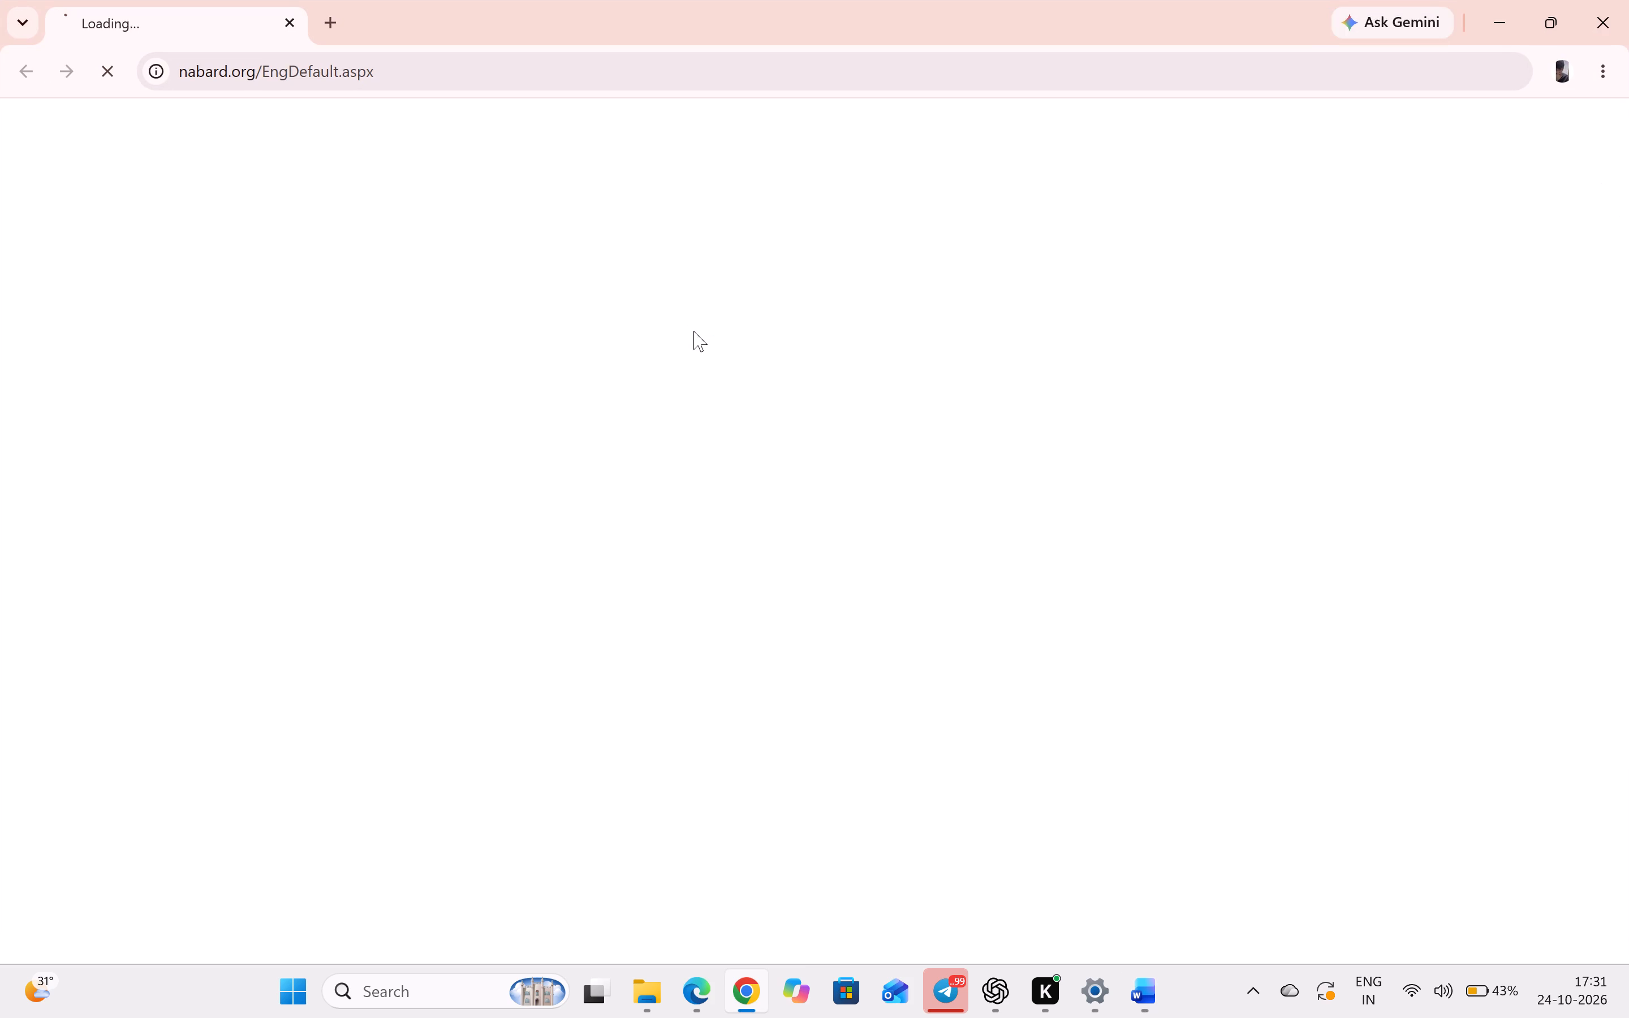
click(1614, 16)
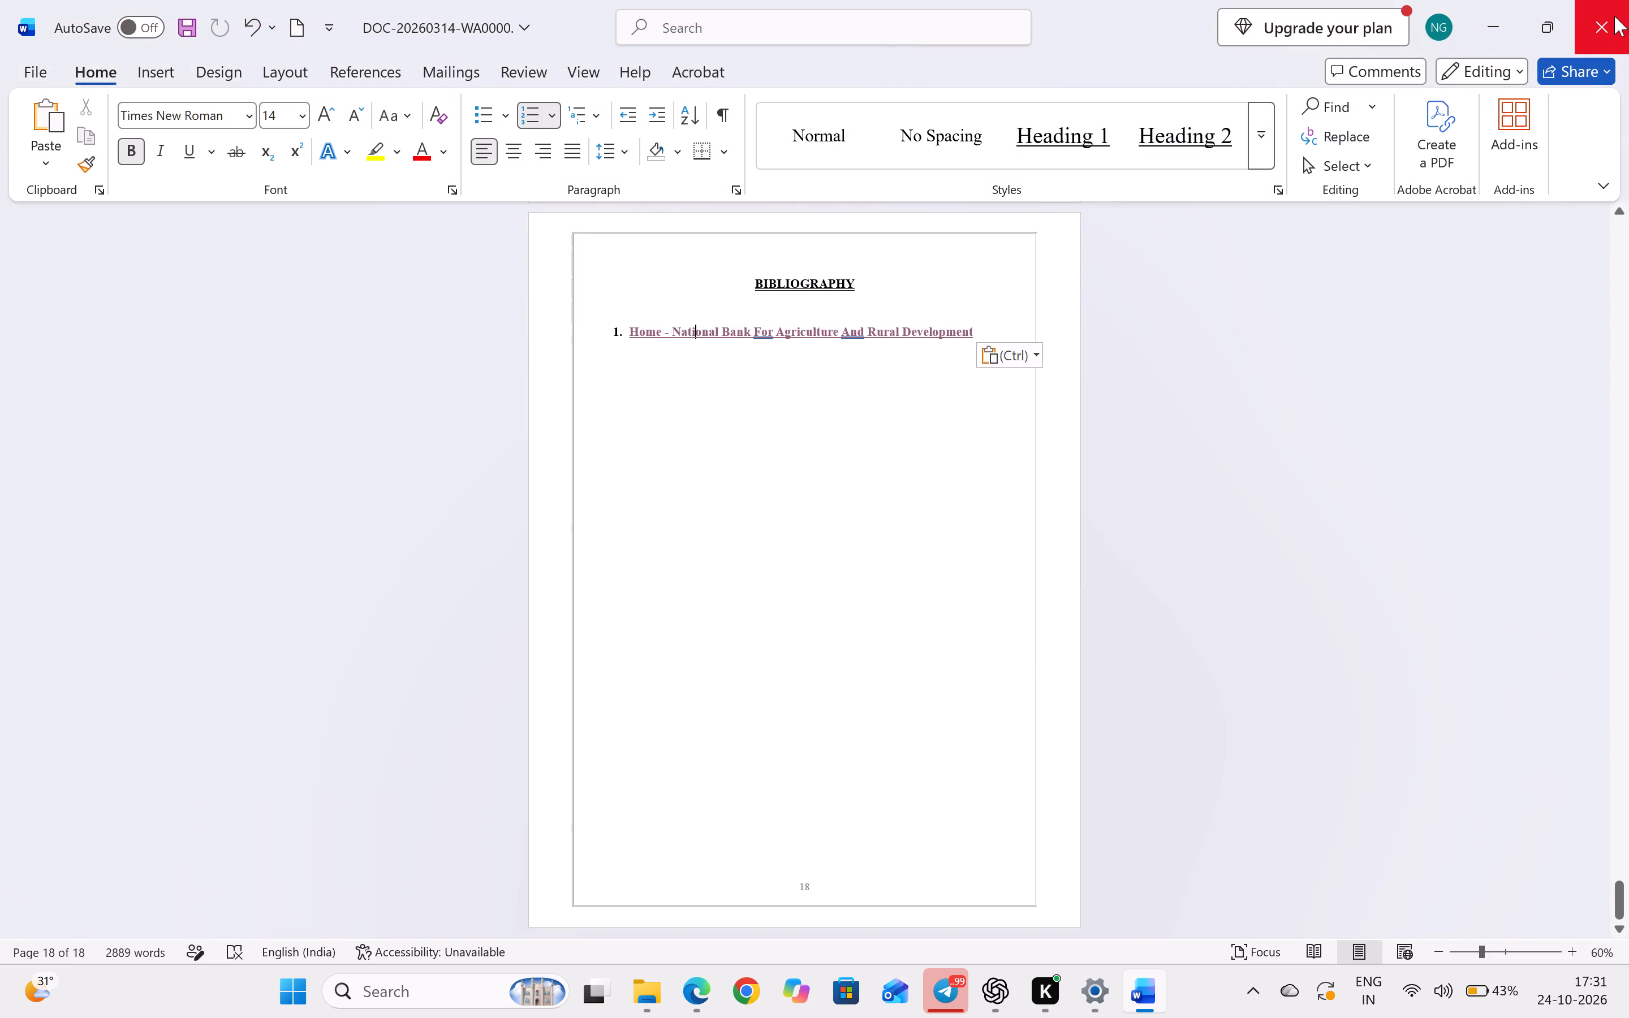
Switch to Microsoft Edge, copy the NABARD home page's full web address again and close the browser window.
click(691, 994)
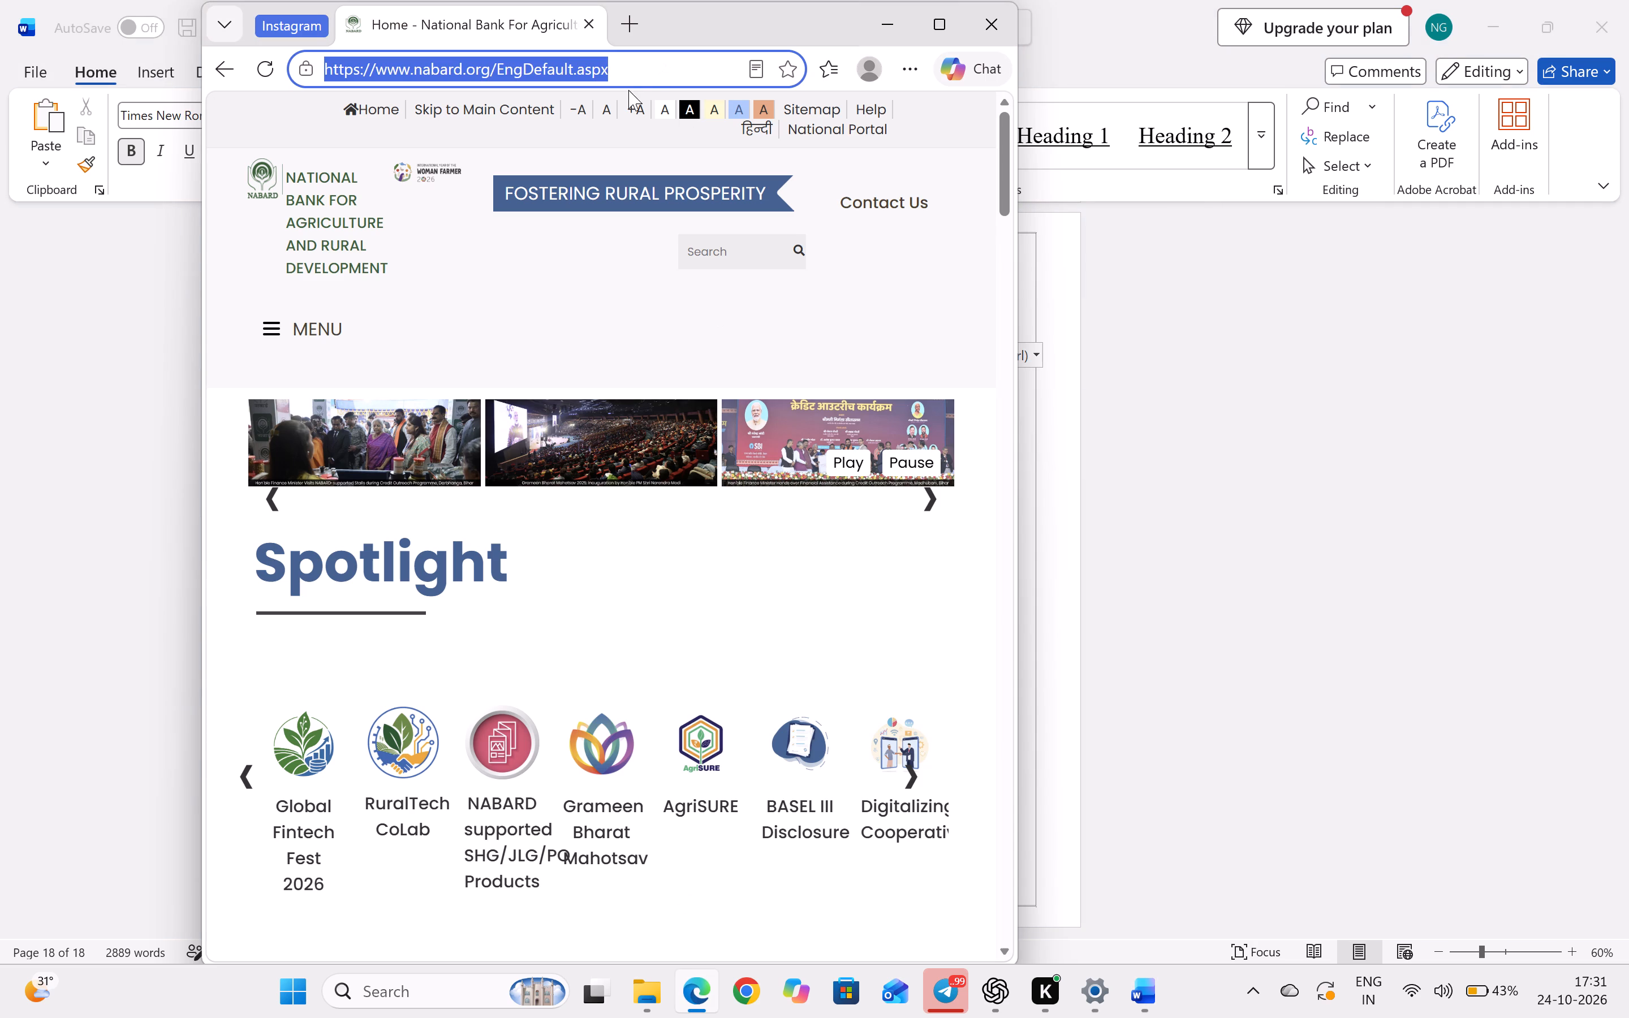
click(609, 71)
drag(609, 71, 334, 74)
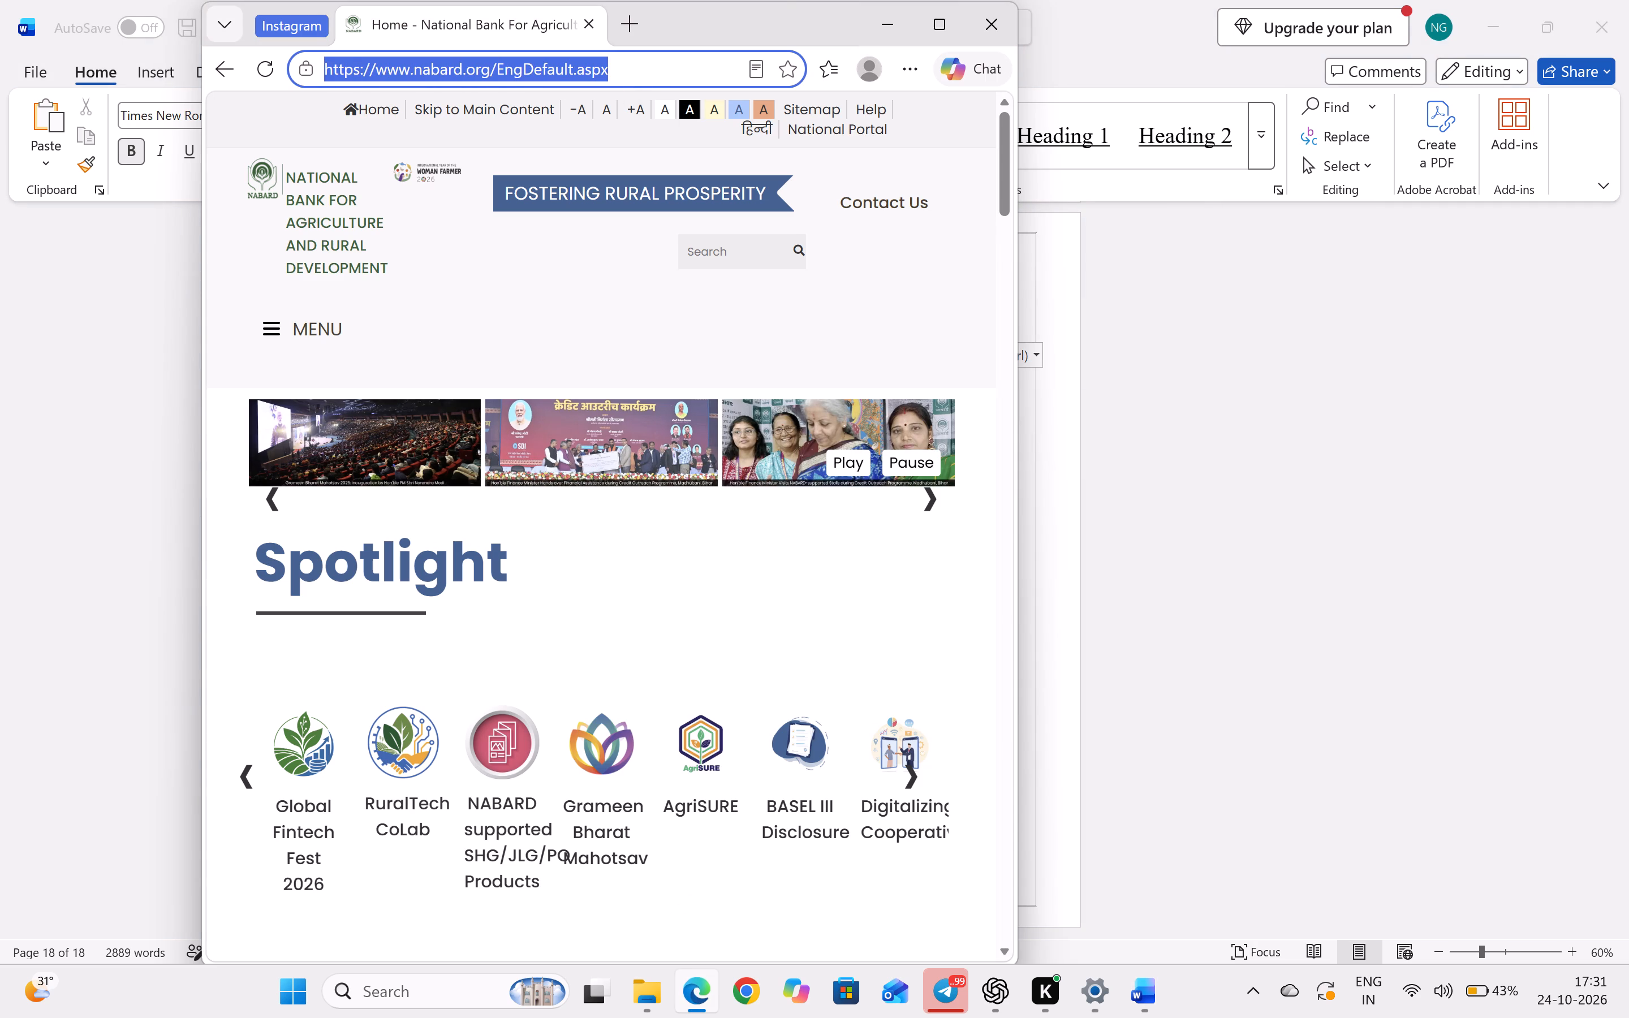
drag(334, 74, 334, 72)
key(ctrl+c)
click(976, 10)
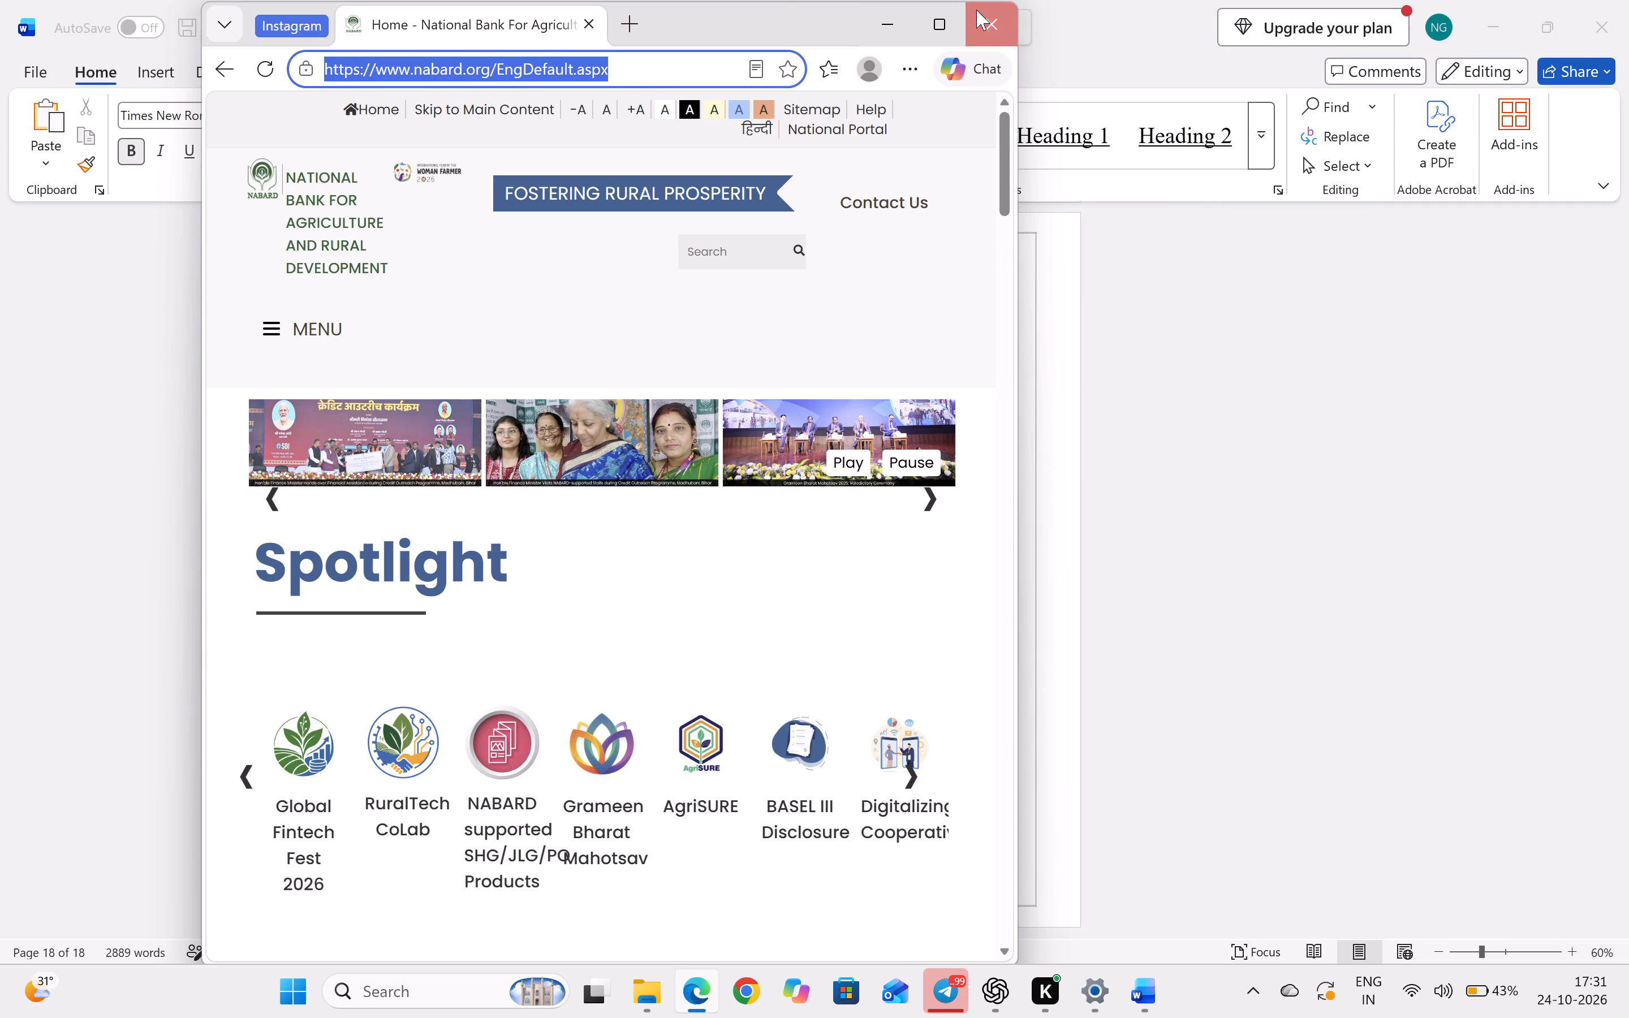
In Word's bibliography, copy the titled NABARD link in item 1, delete it and restart the numbered list at 1.
click(986, 333)
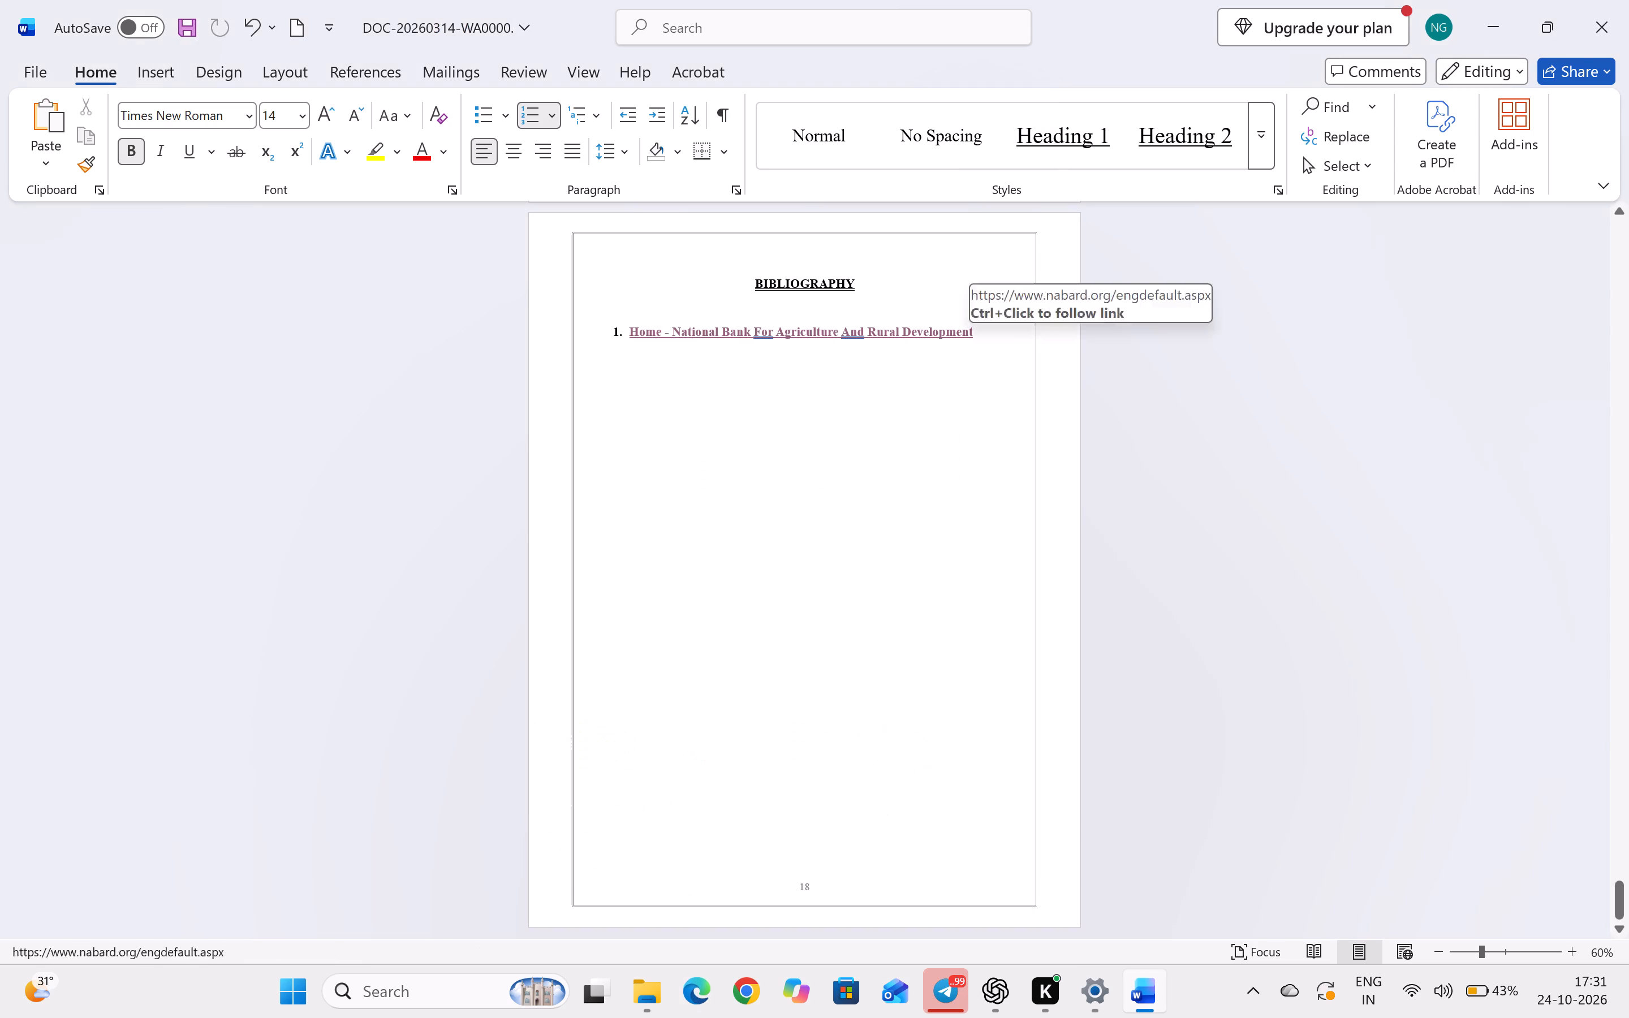
drag(976, 327, 625, 330)
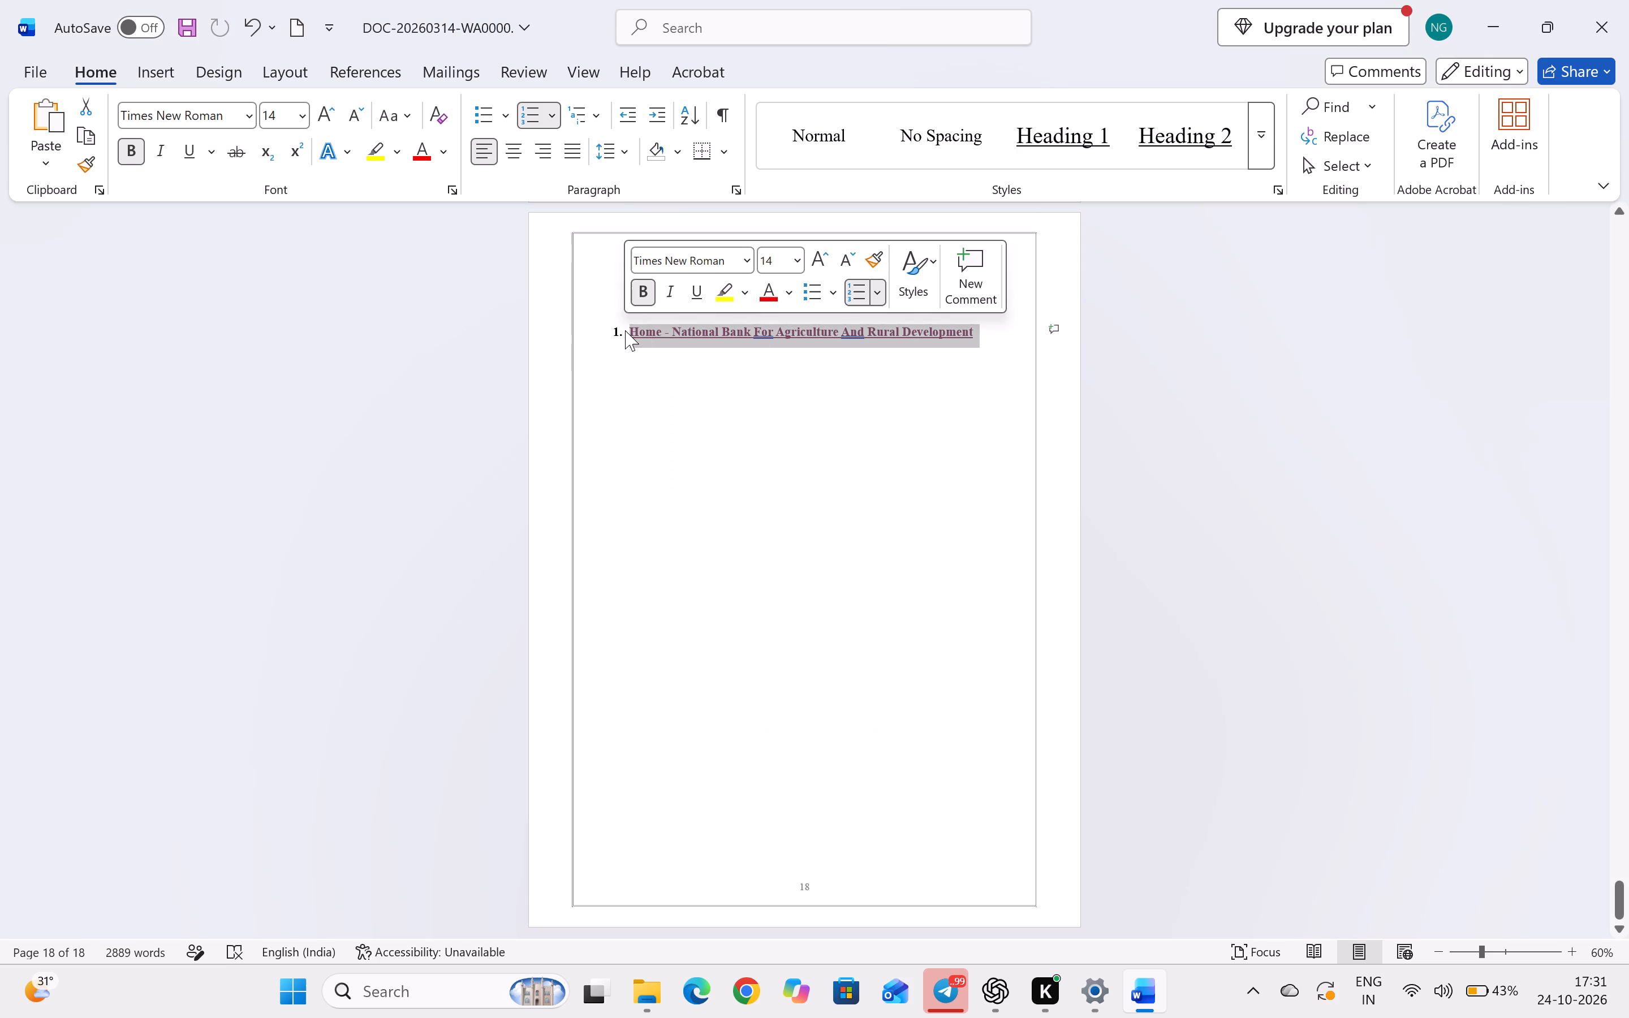
key(ctrl+c)
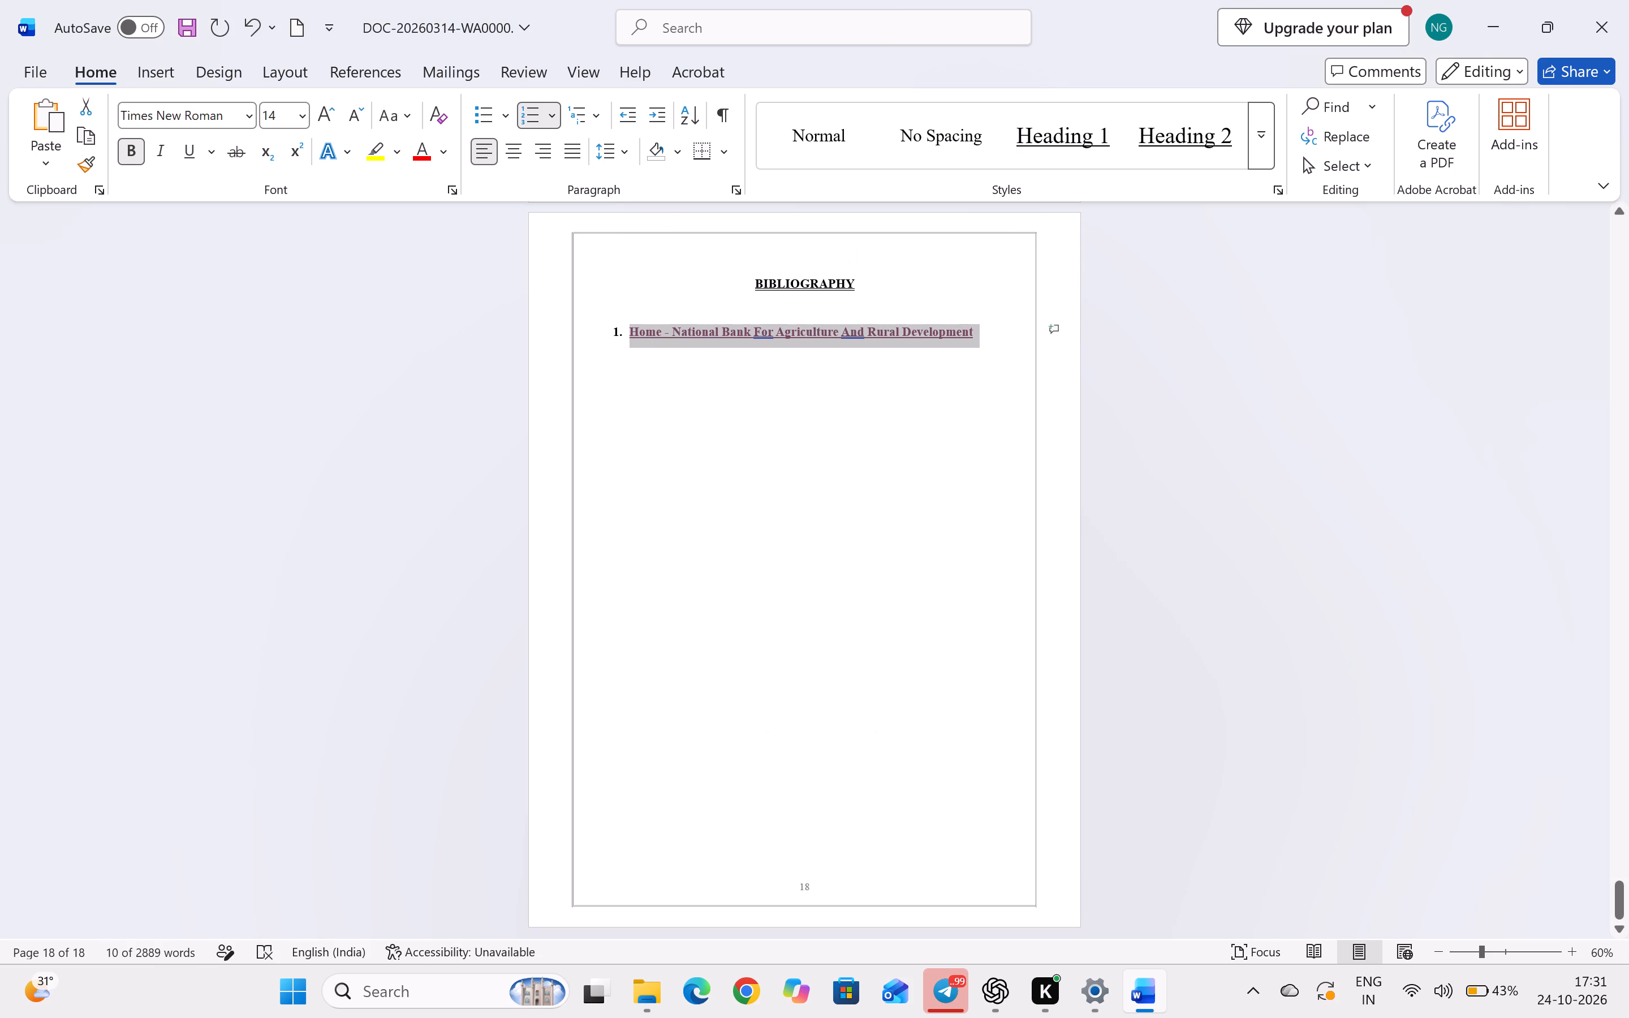
click(979, 333)
key(BackSpace)
key(BackSpace)
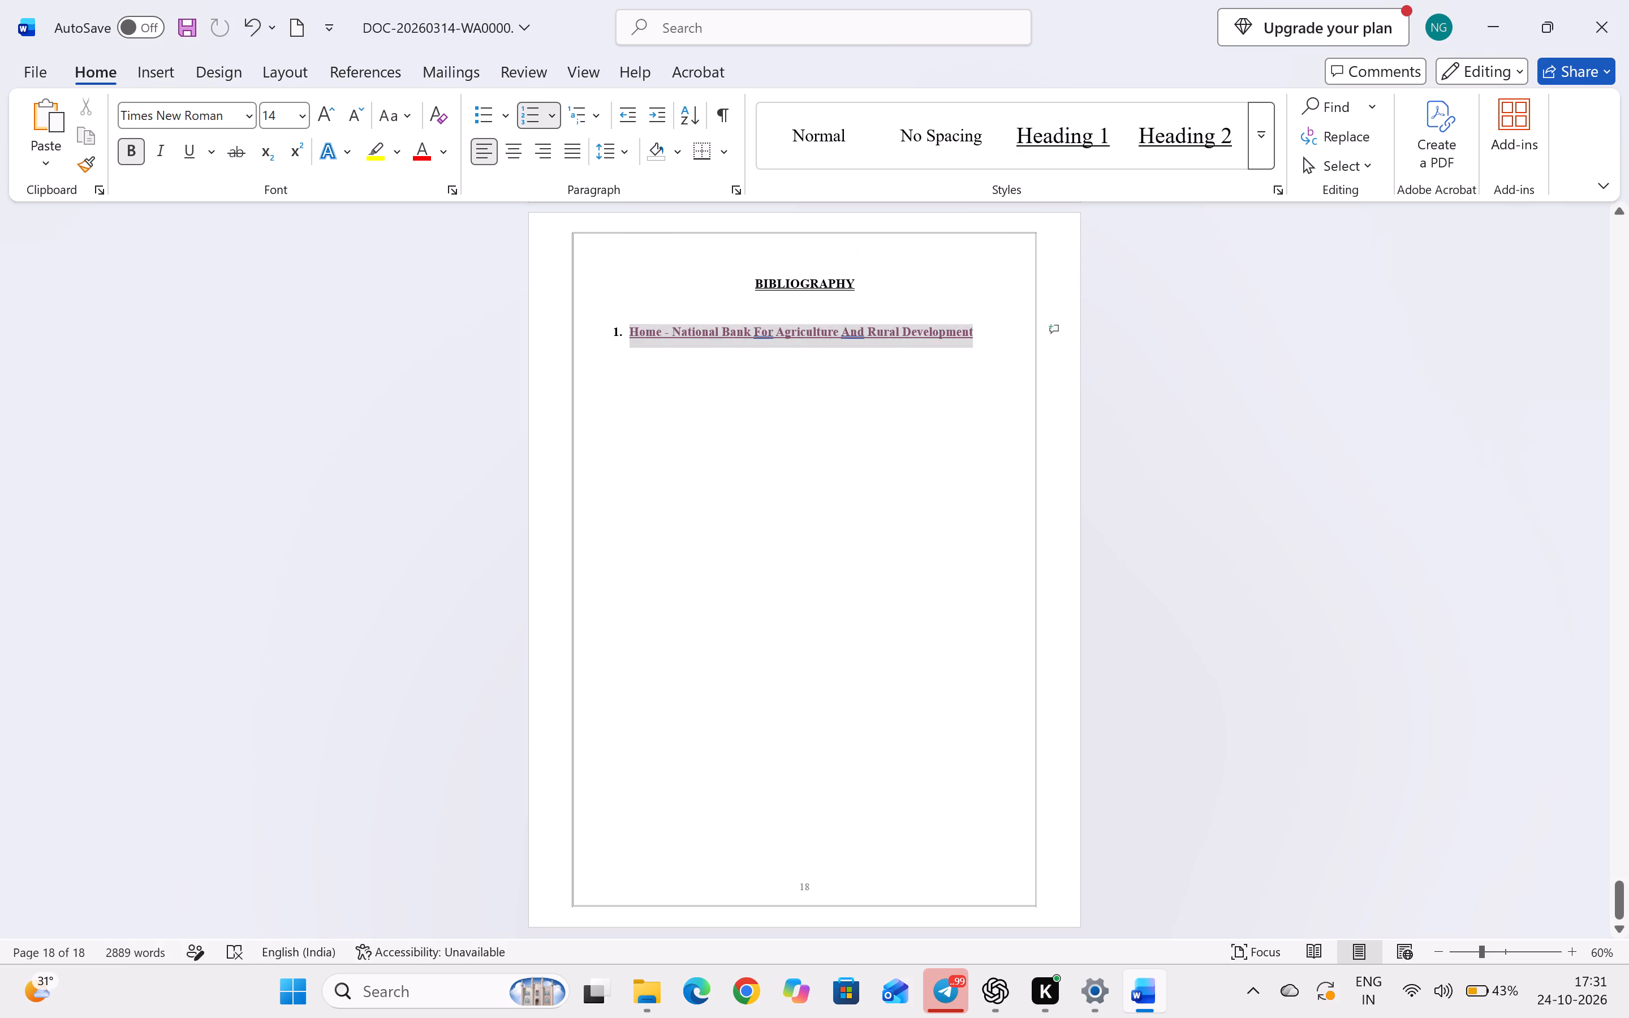
key(BackSpace)
key(BackSpace)
key(1)
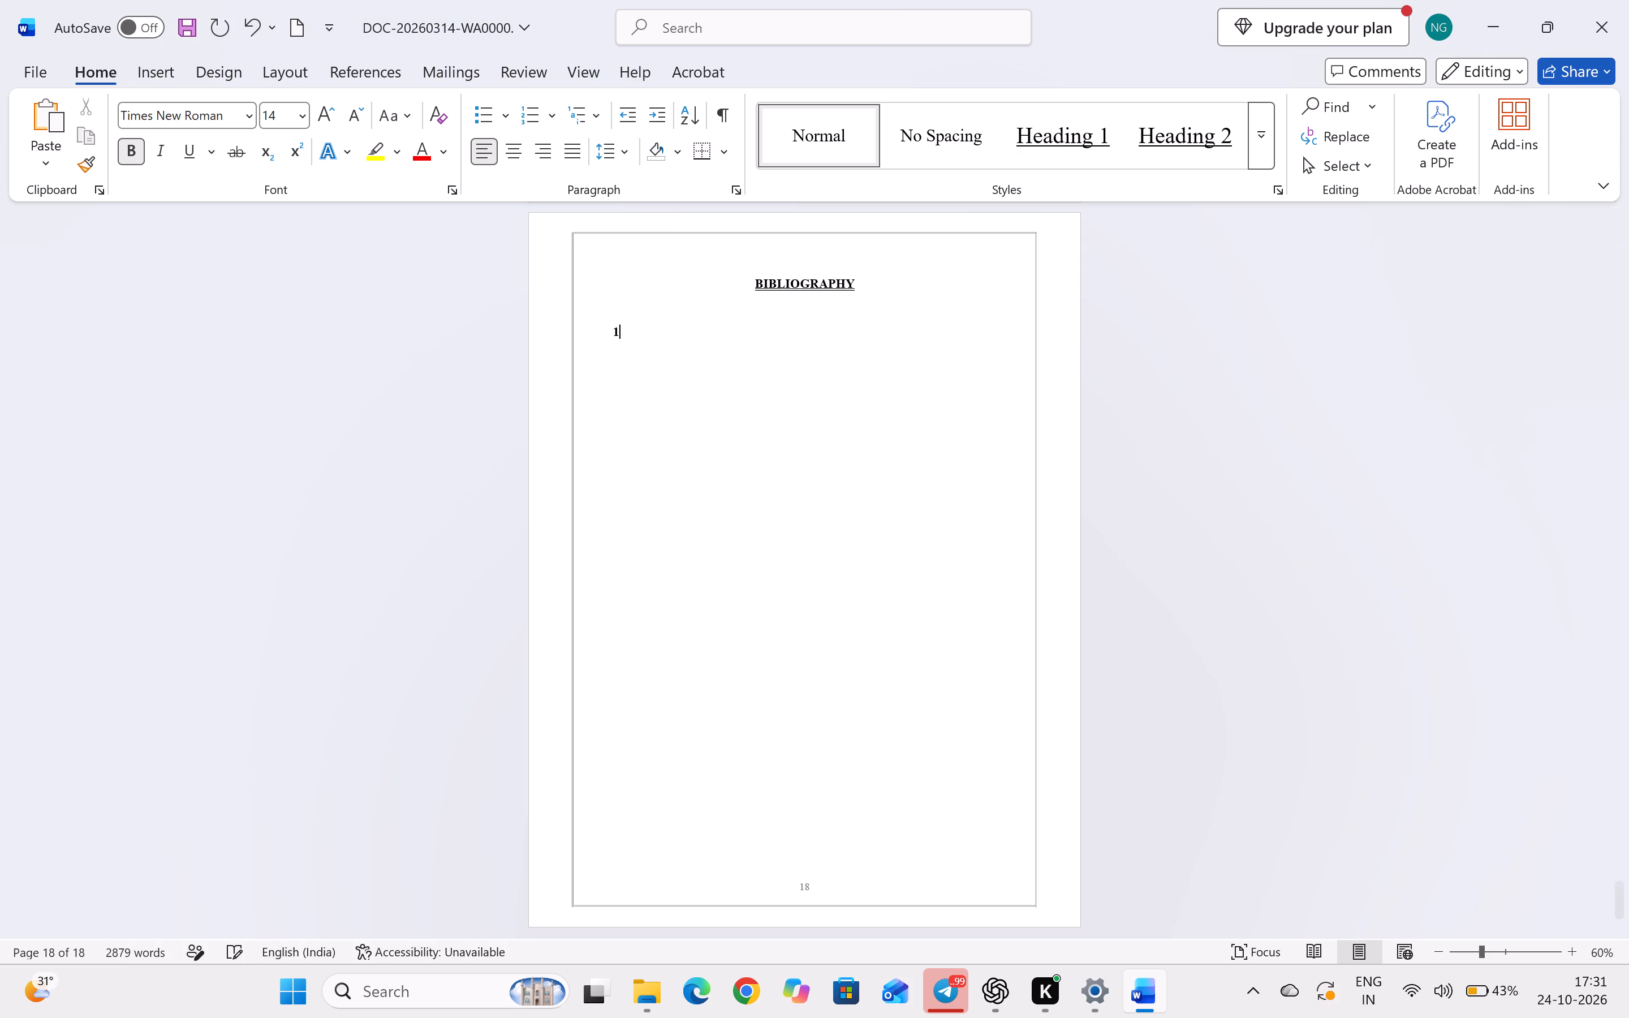
text(.)
key(space)
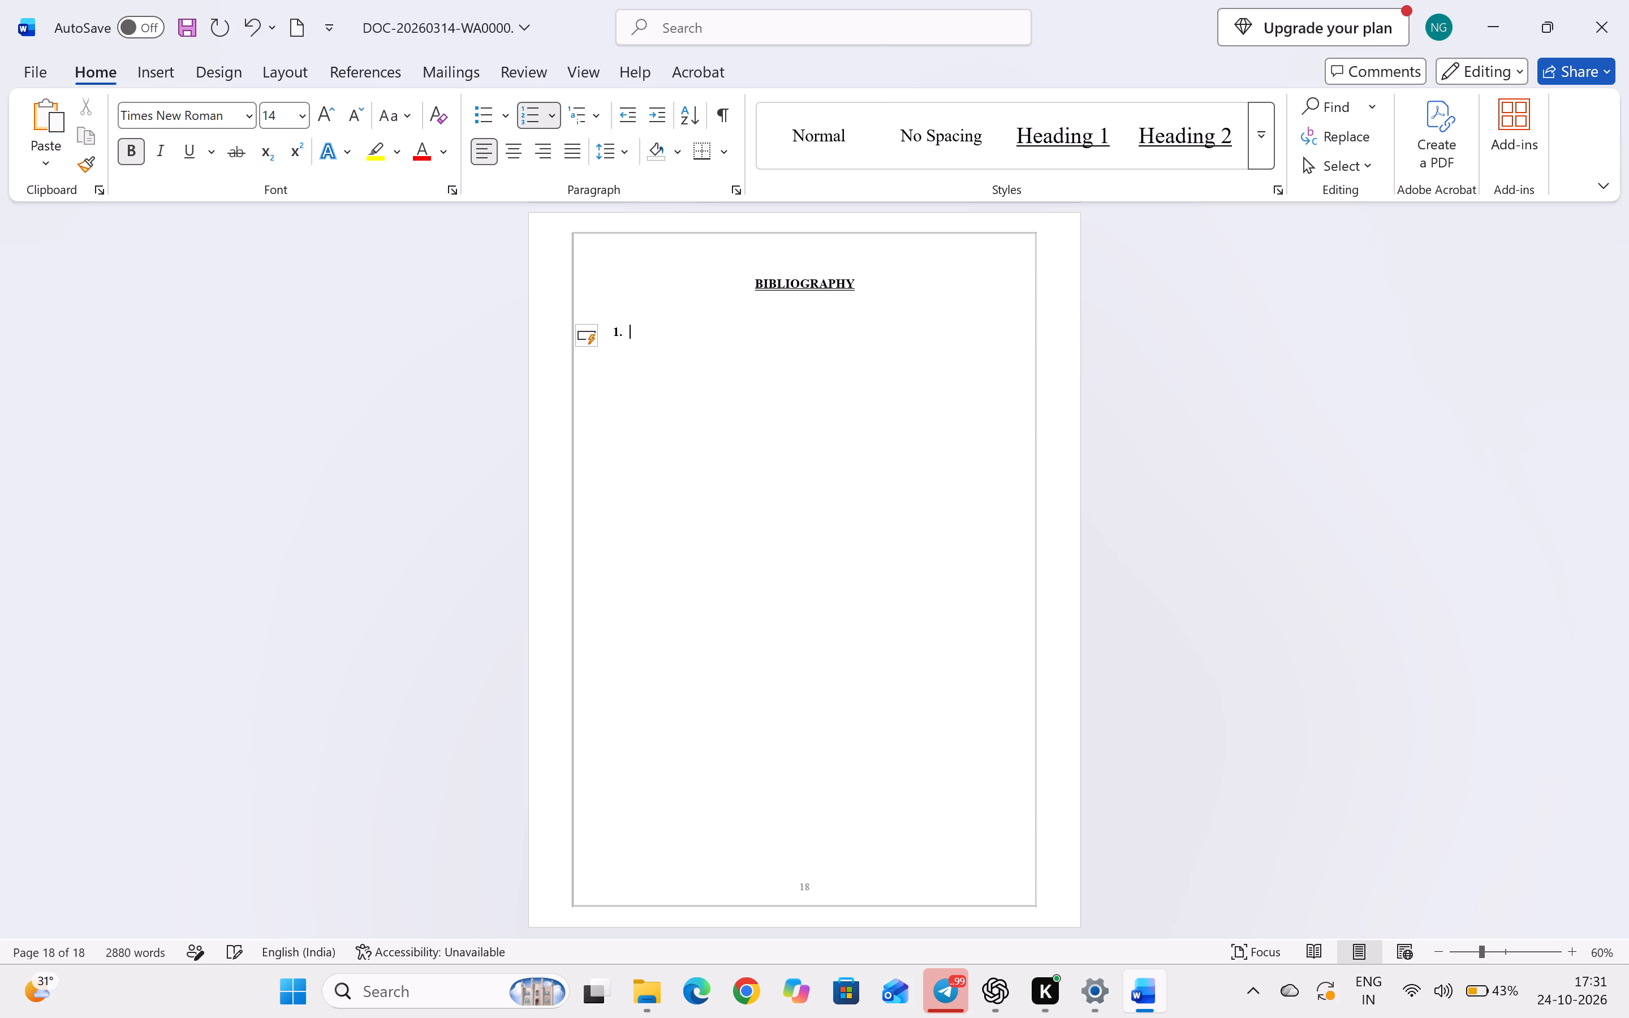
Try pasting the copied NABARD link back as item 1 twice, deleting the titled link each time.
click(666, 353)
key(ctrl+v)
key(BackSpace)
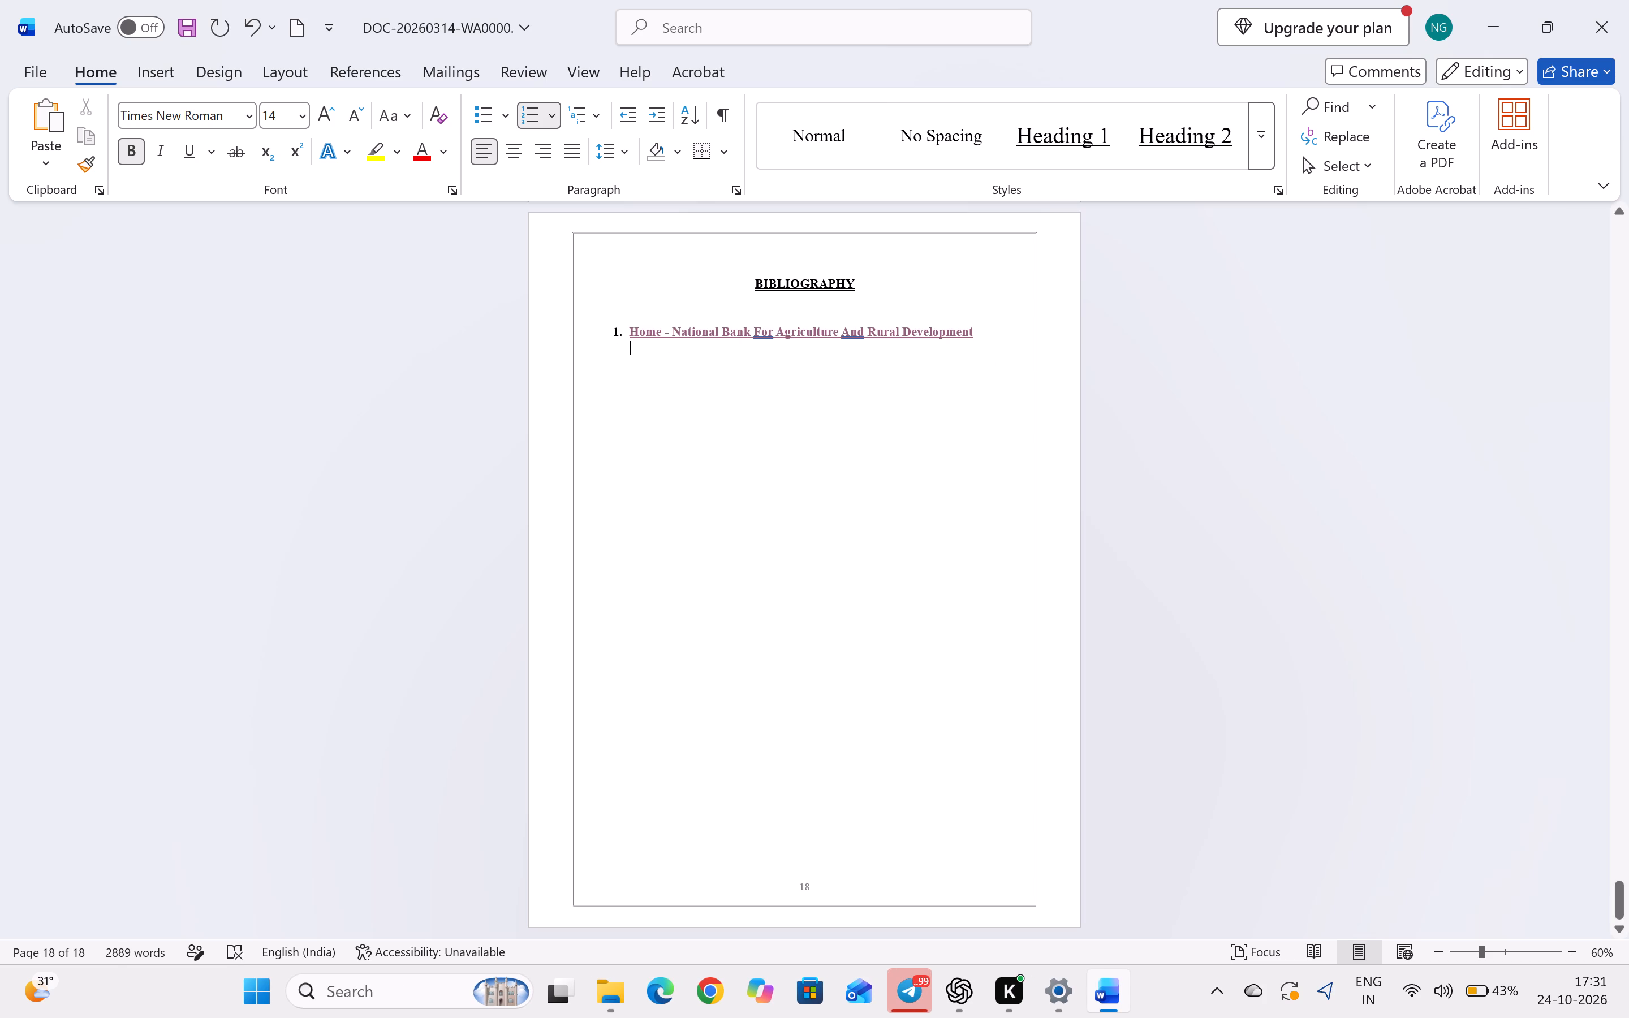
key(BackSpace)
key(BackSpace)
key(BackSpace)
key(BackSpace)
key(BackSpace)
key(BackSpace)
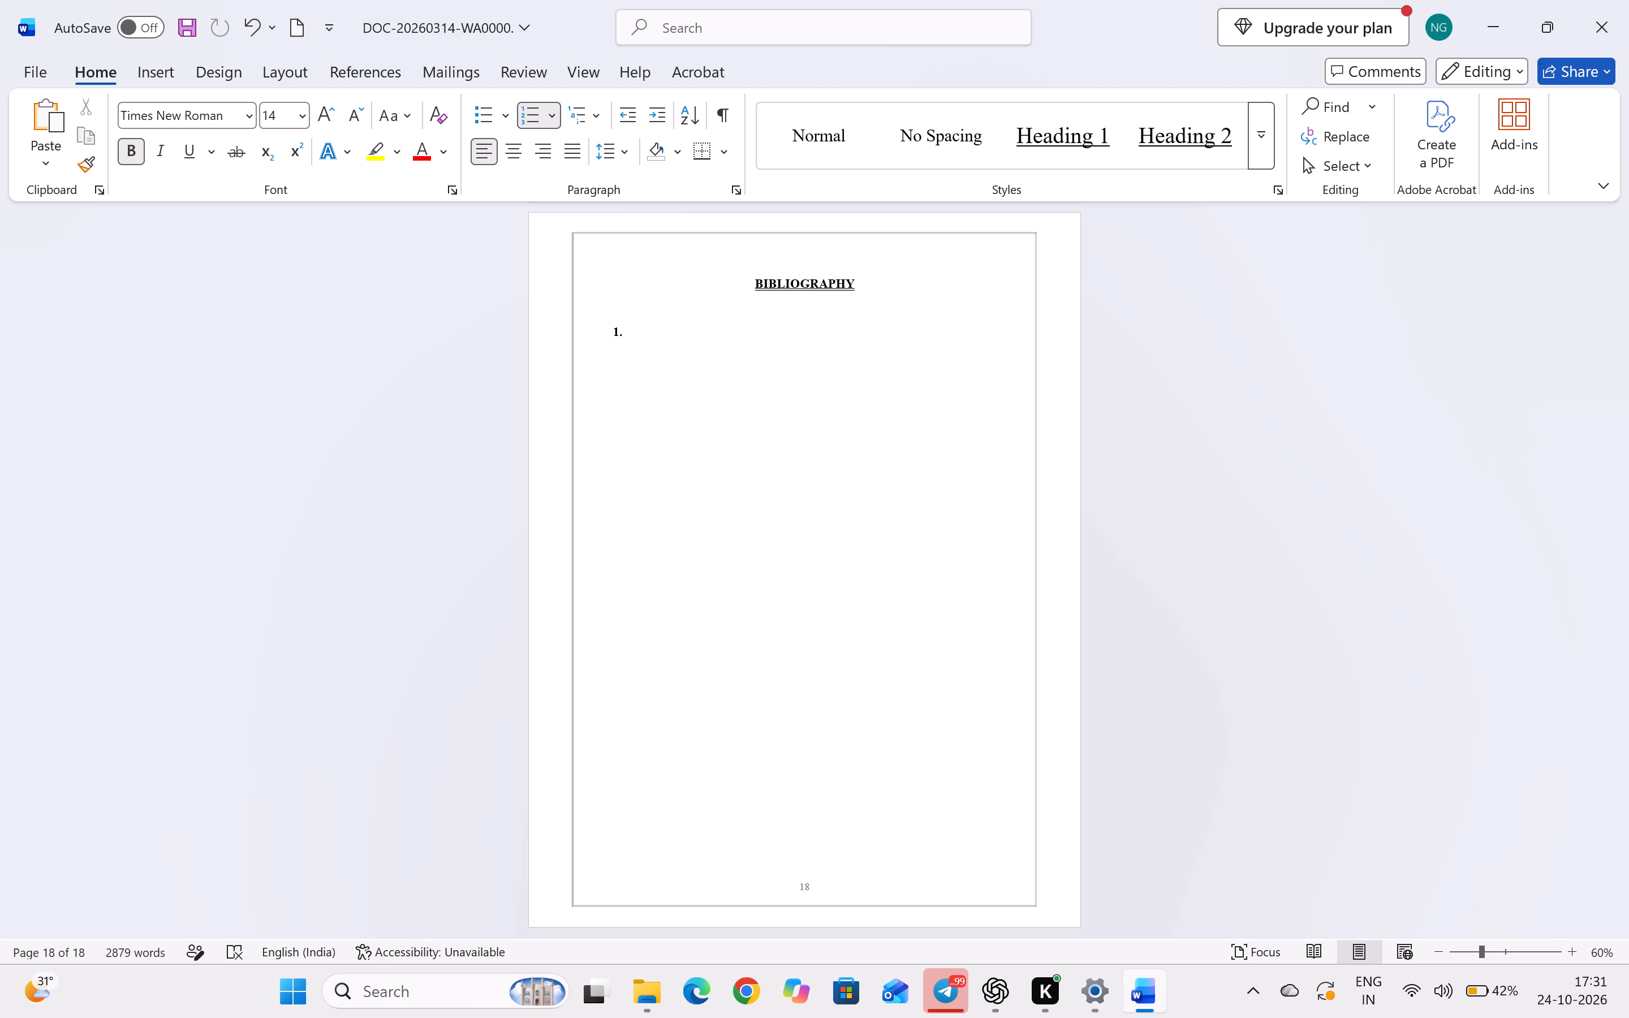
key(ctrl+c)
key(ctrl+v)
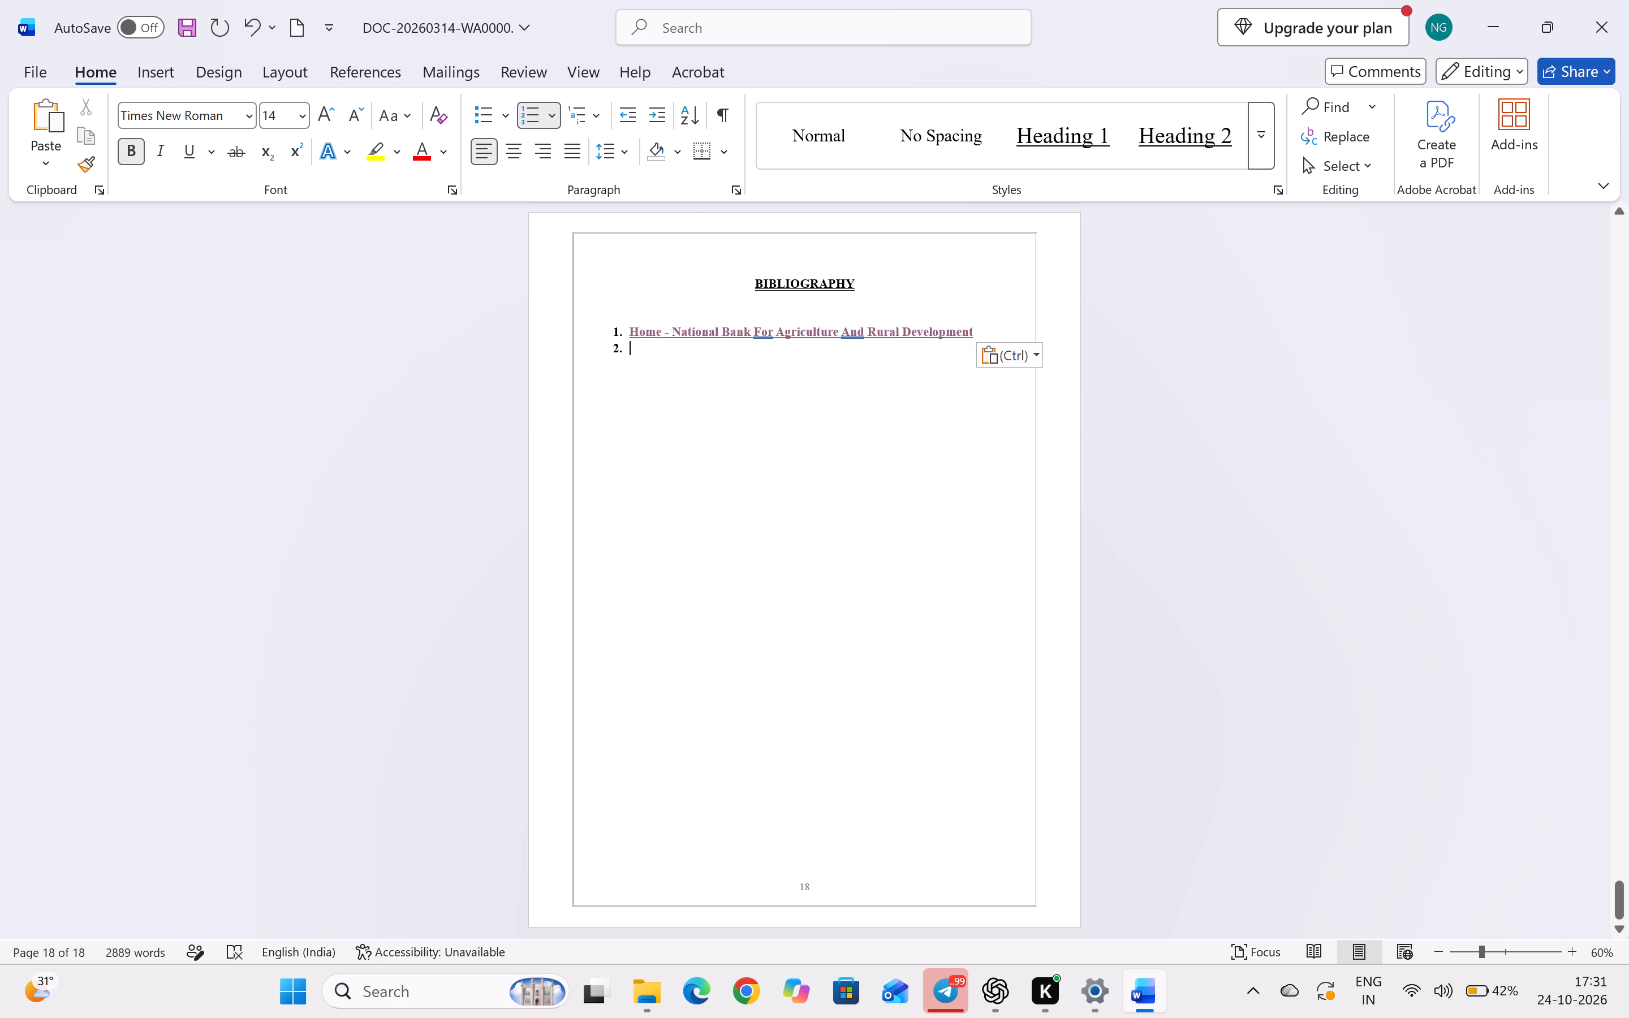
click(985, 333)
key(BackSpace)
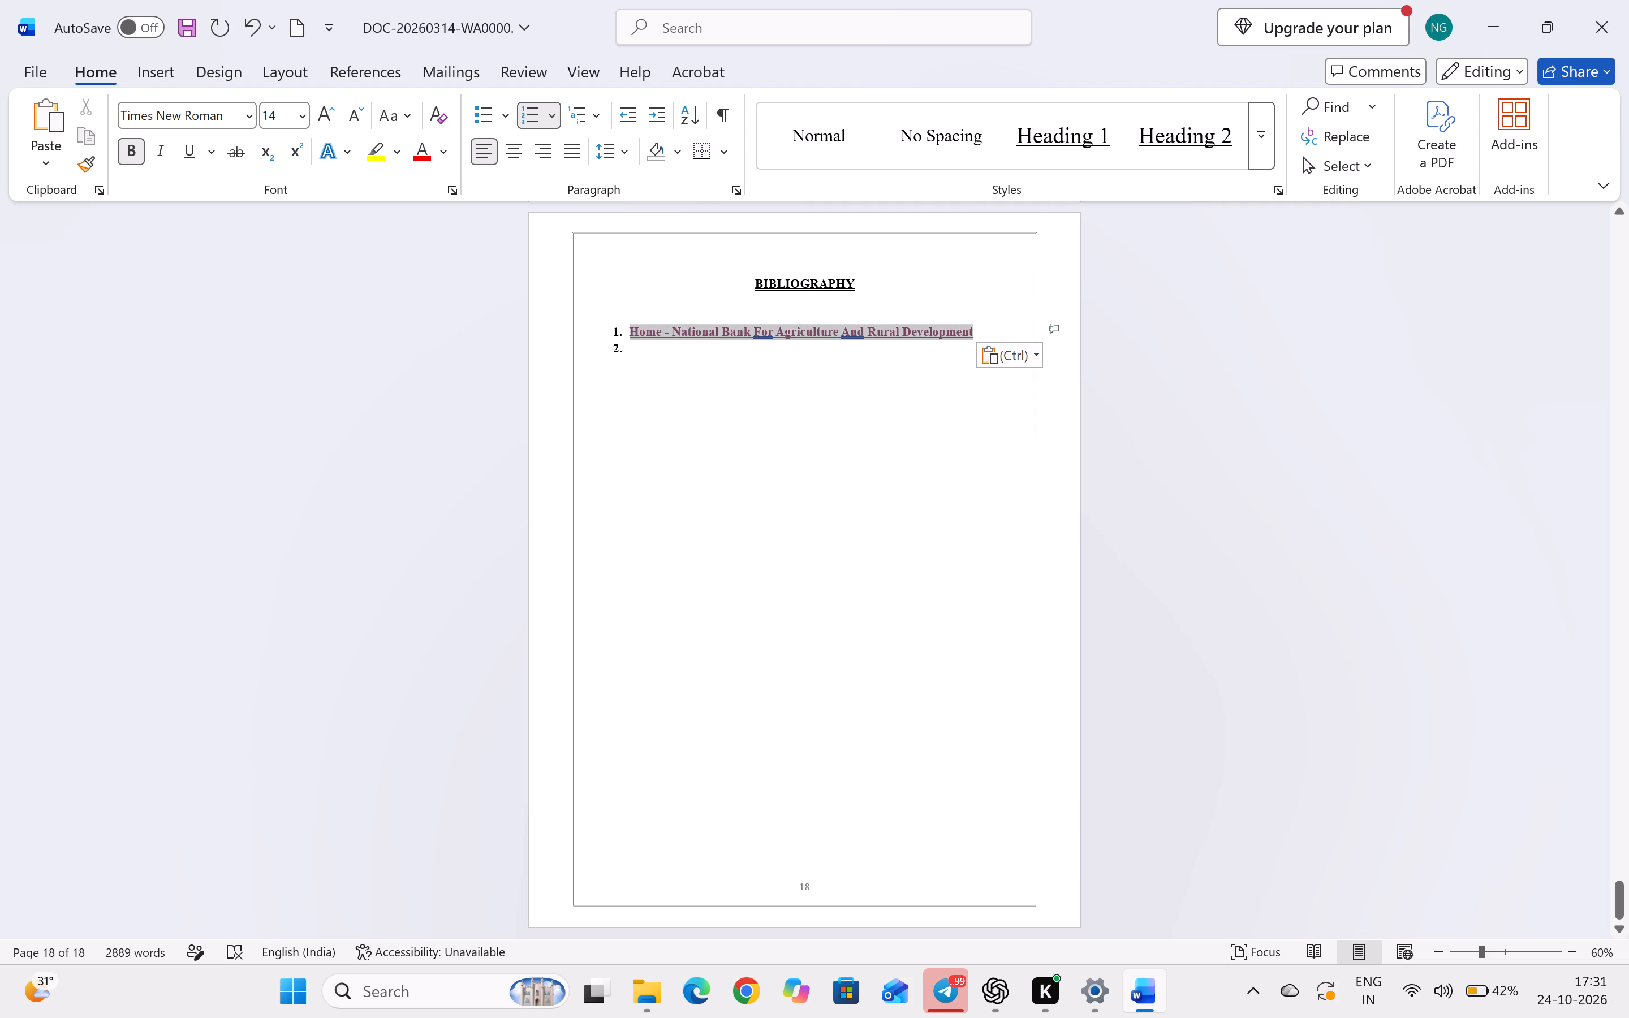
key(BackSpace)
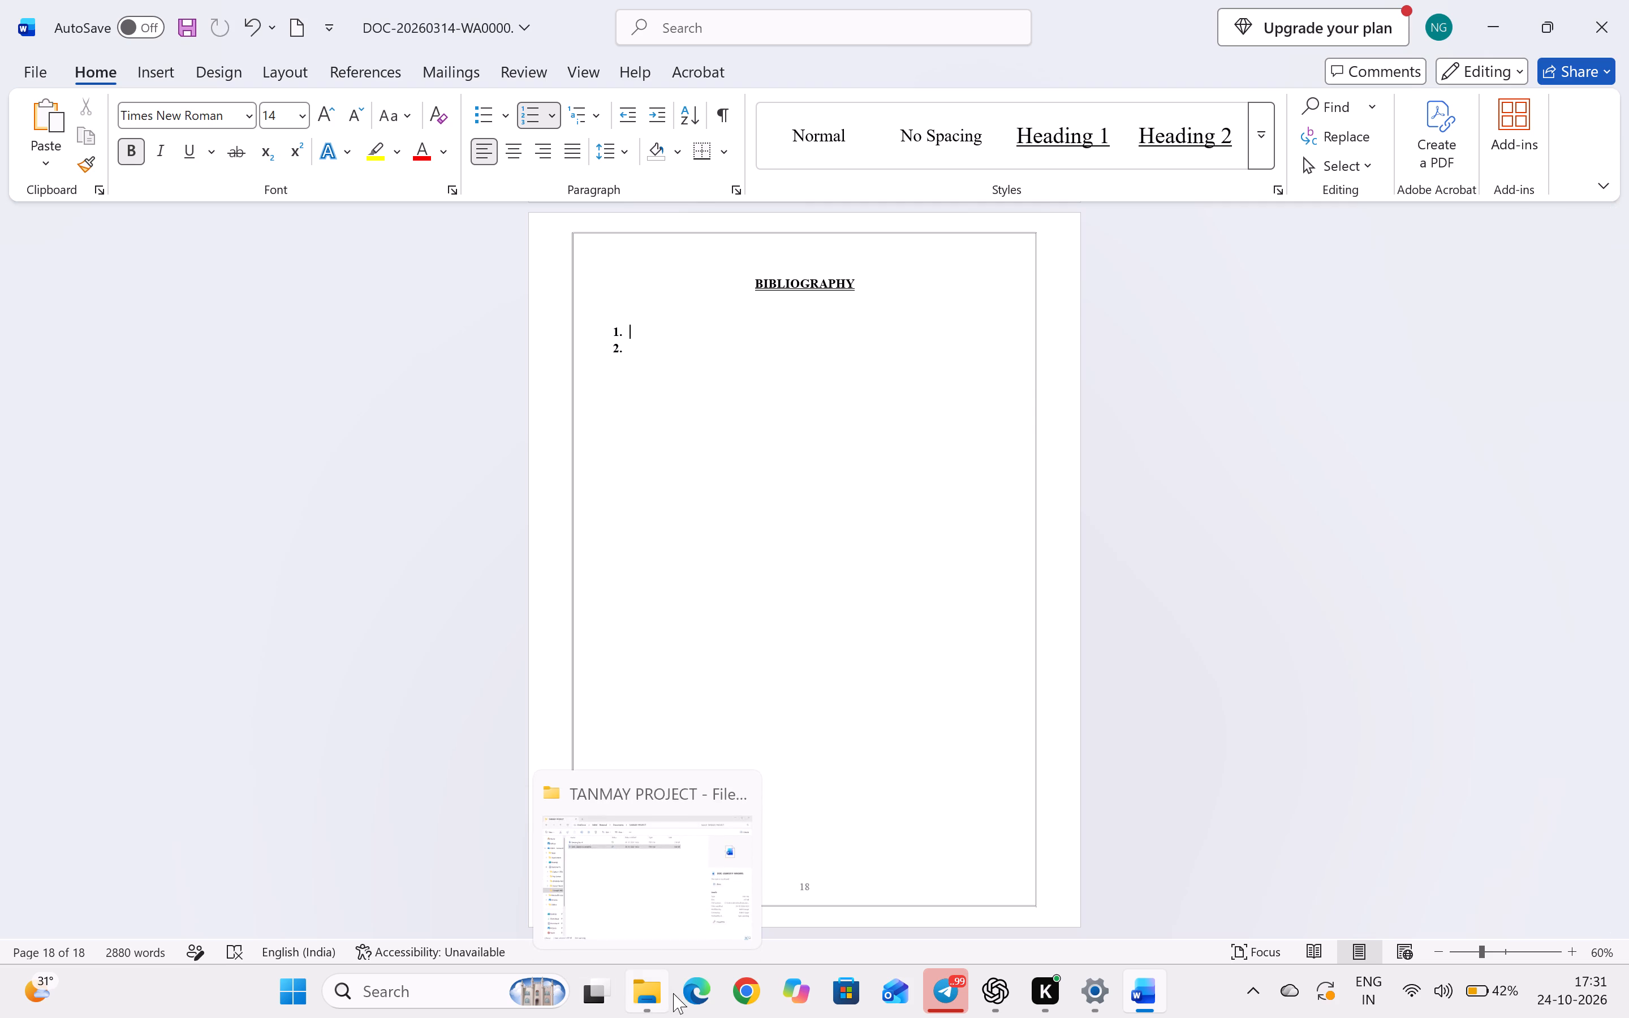
In Microsoft Edge, search for the copied "Home - National Bank For Agriculture And Rural Development" title, open the NABARD home page and dismiss its notice.
click(688, 996)
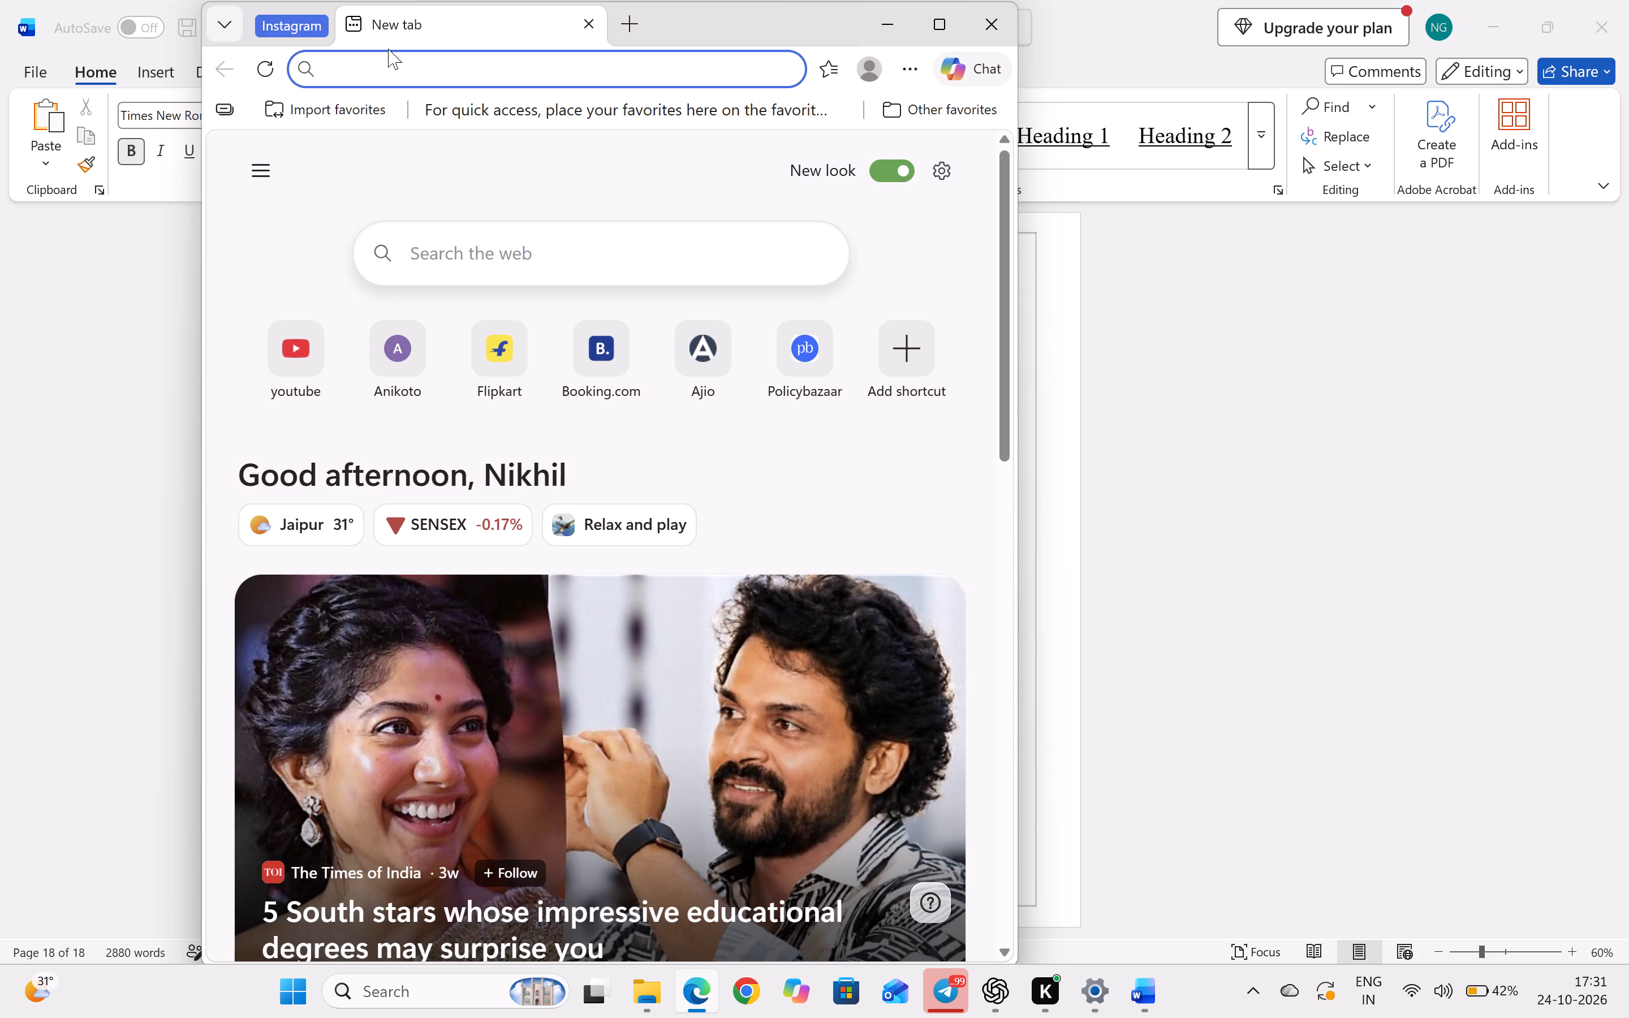
key(ctrl+c)
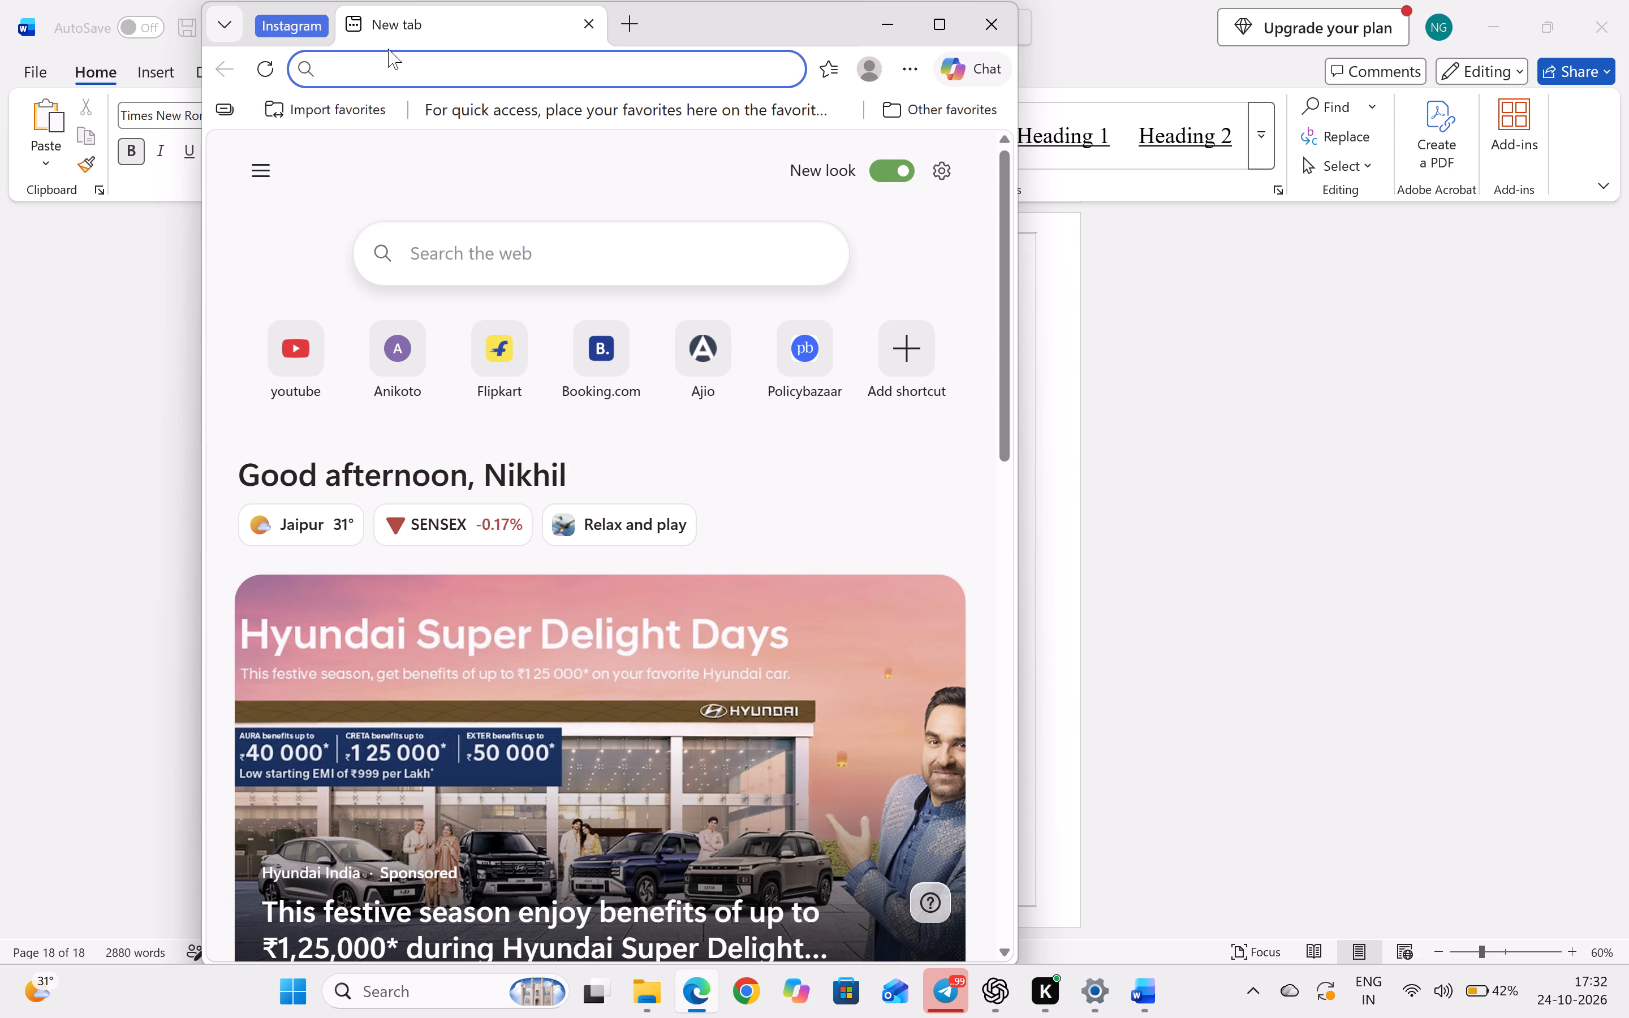
key(ctrl+c)
key(ctrl+v)
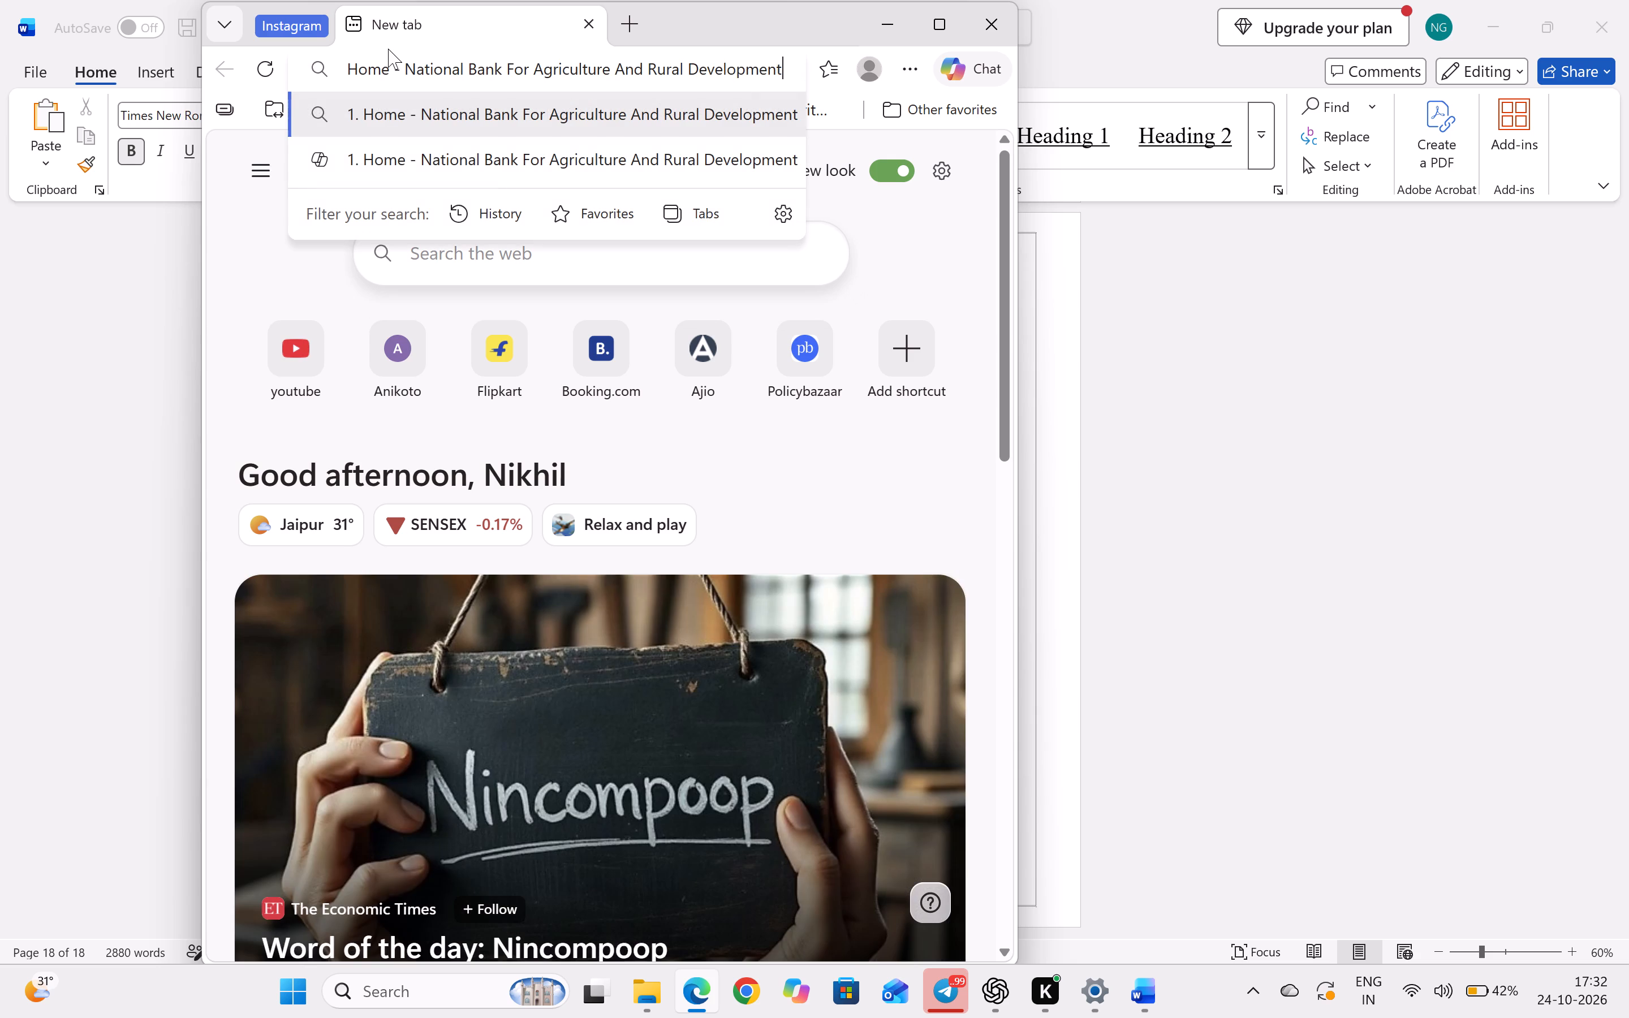
key(Return)
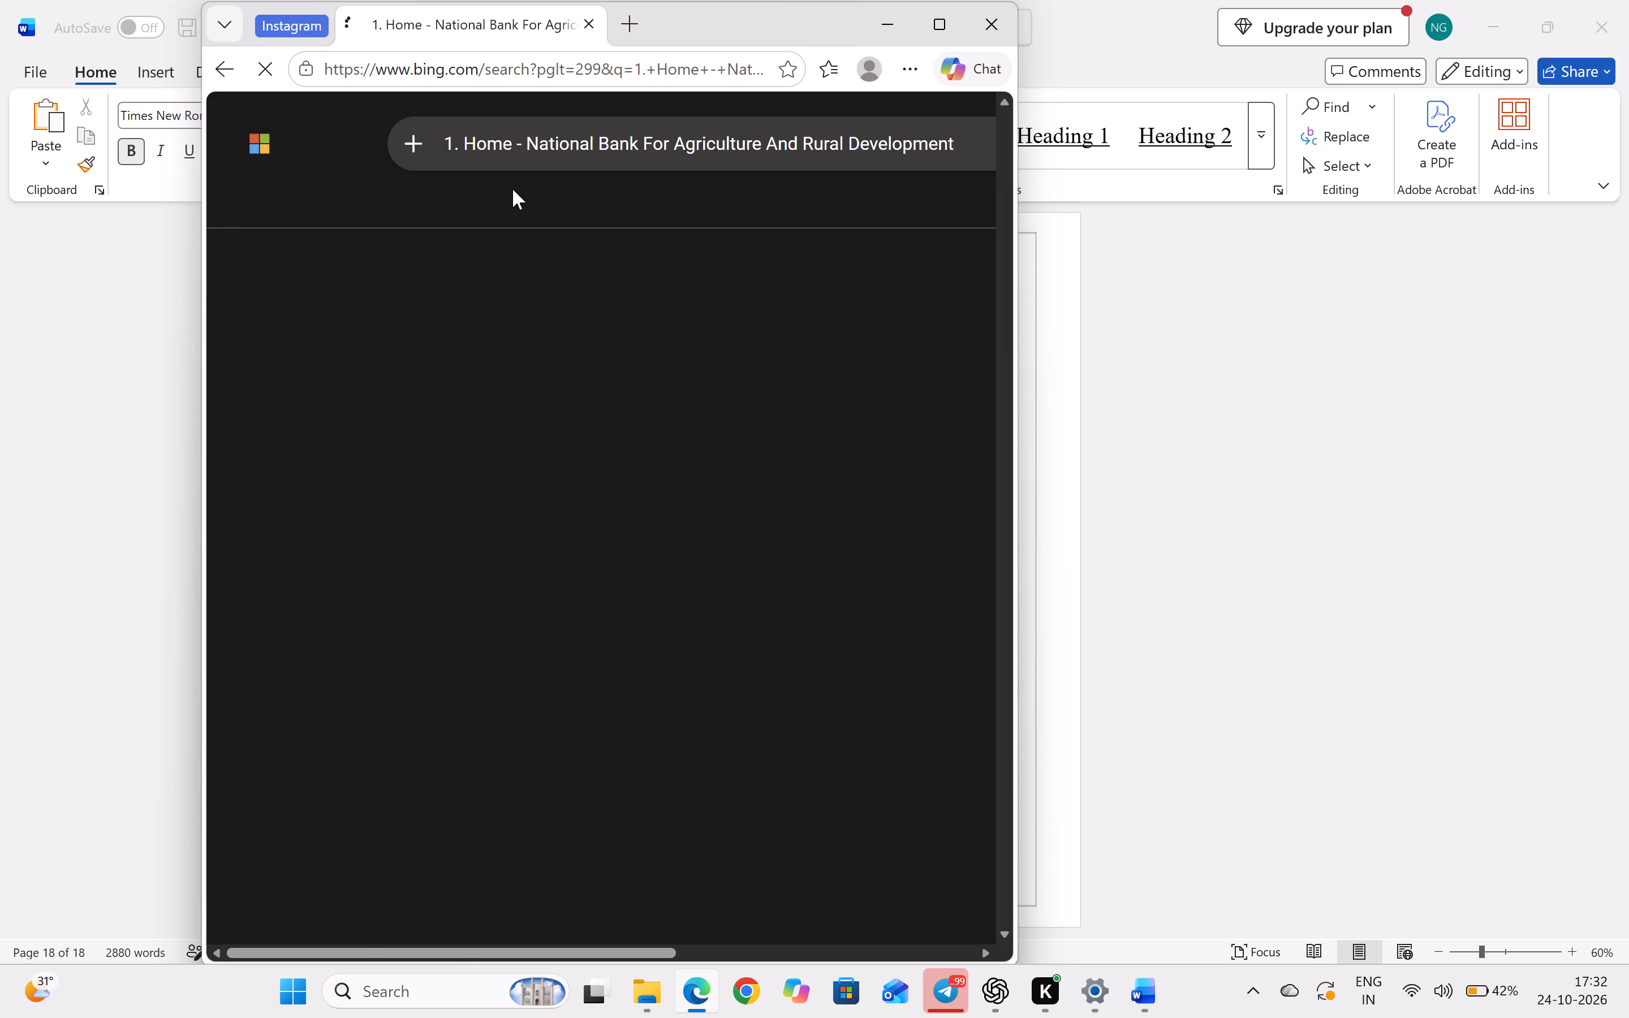
click(390, 392)
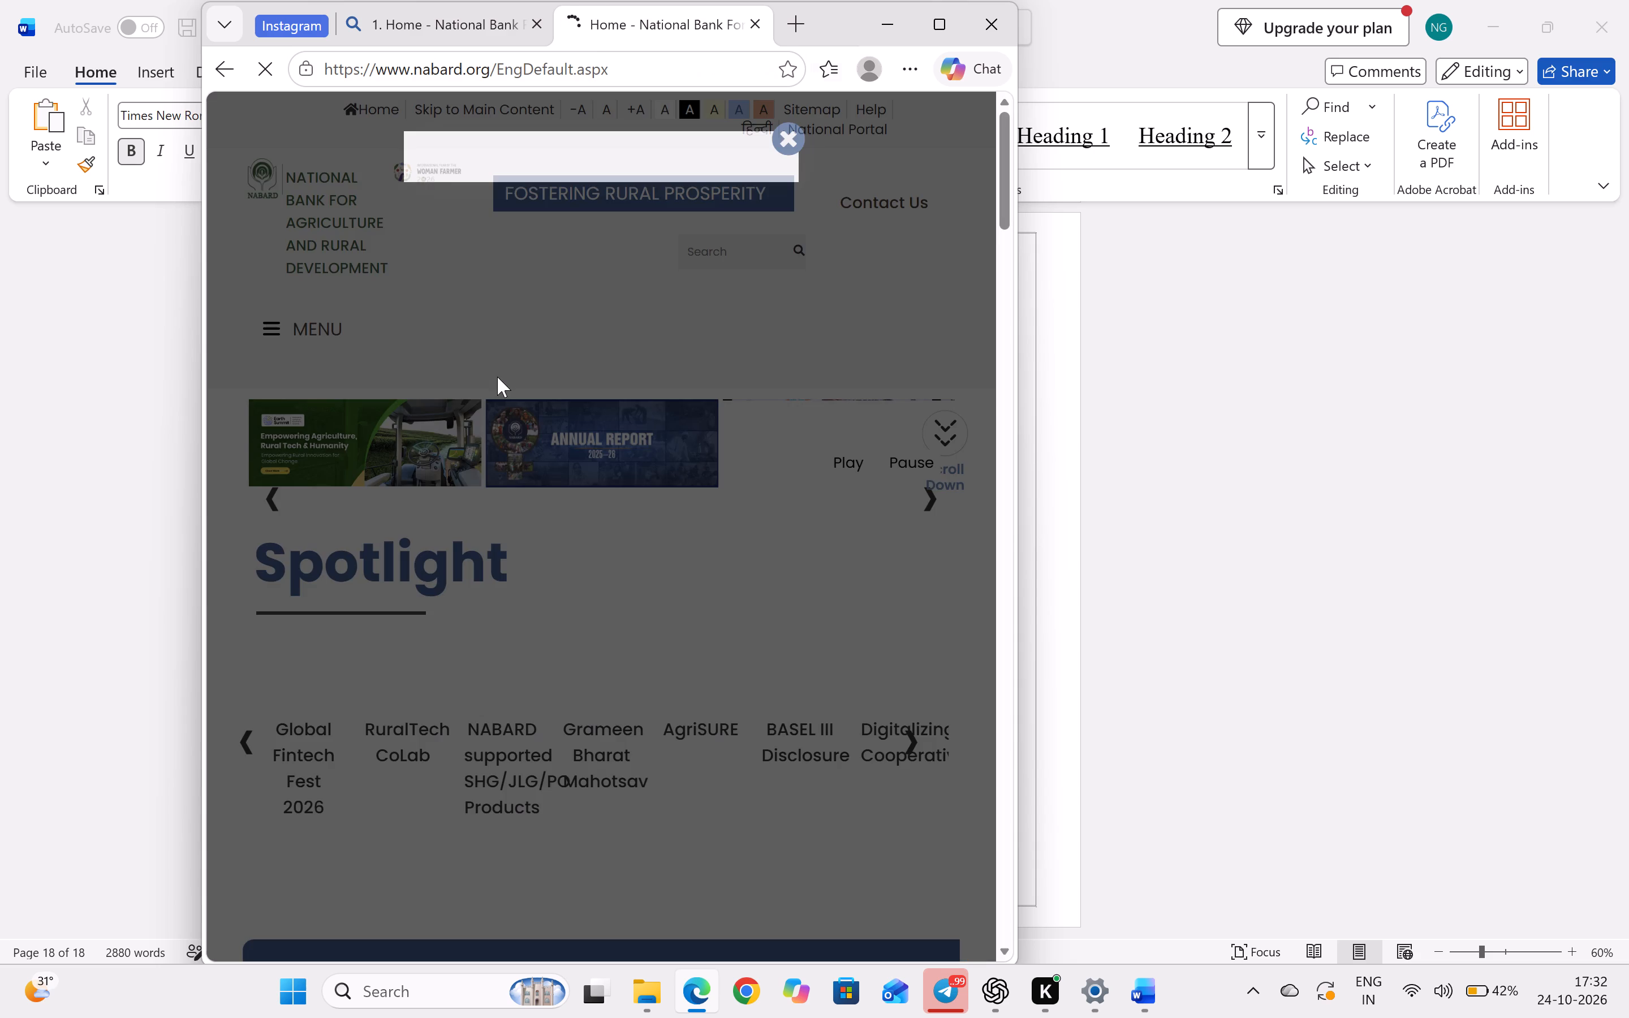
click(782, 133)
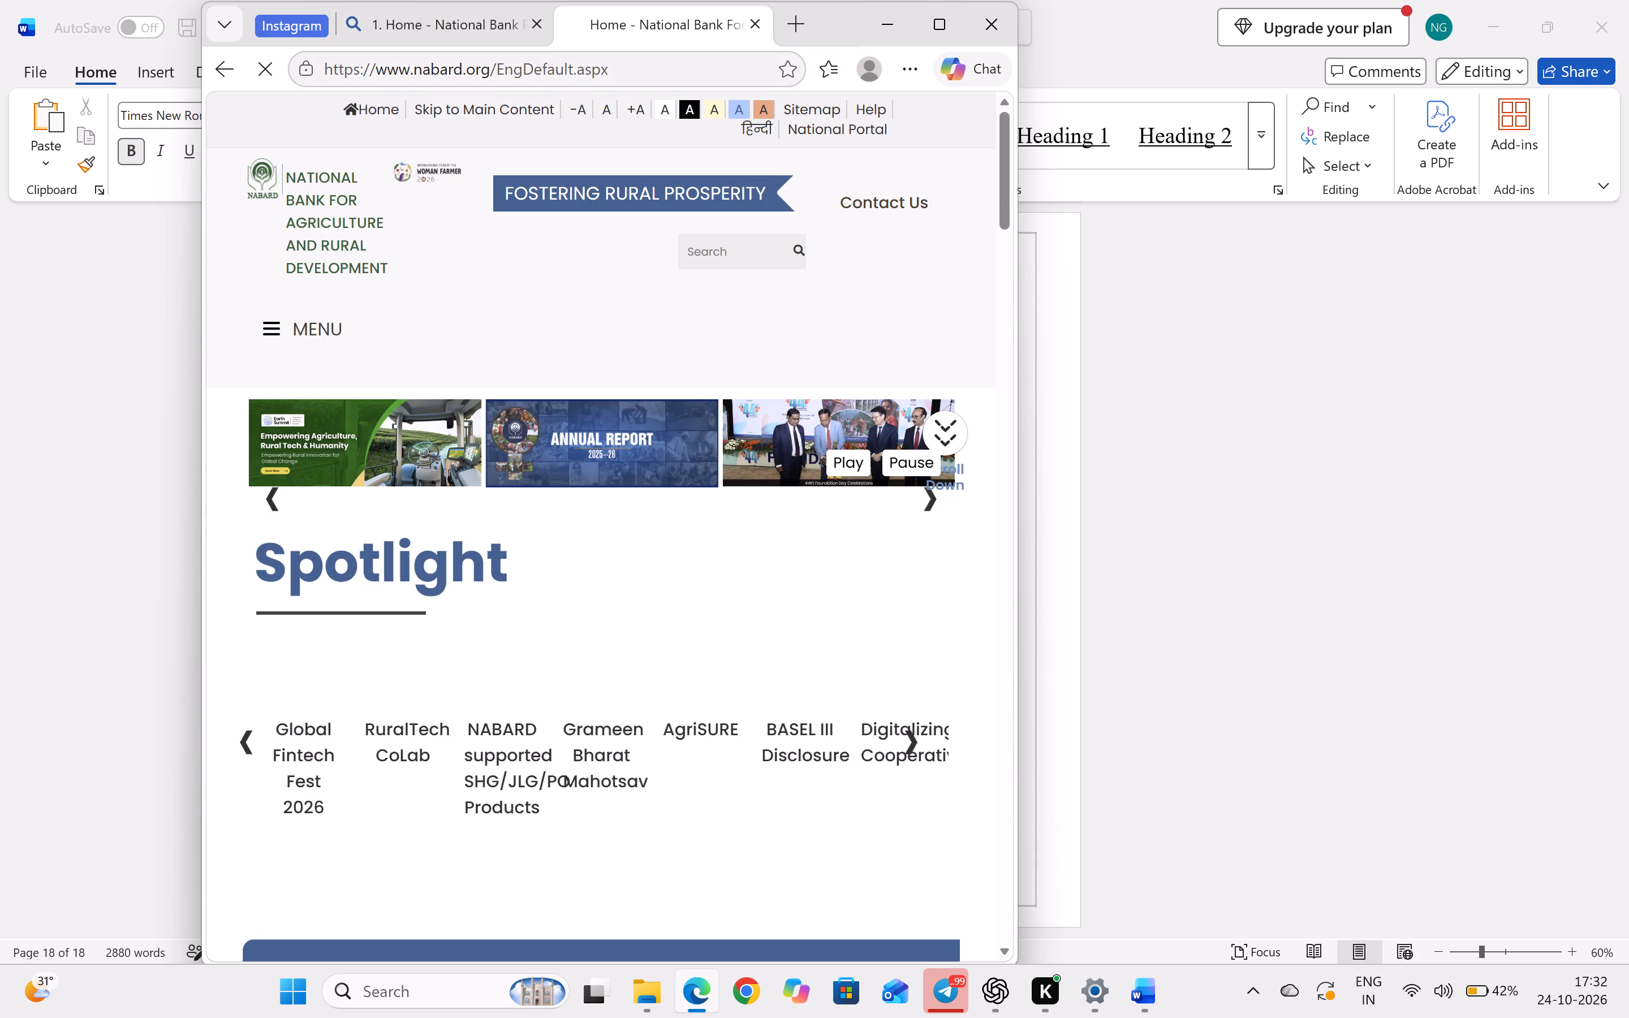
click(623, 61)
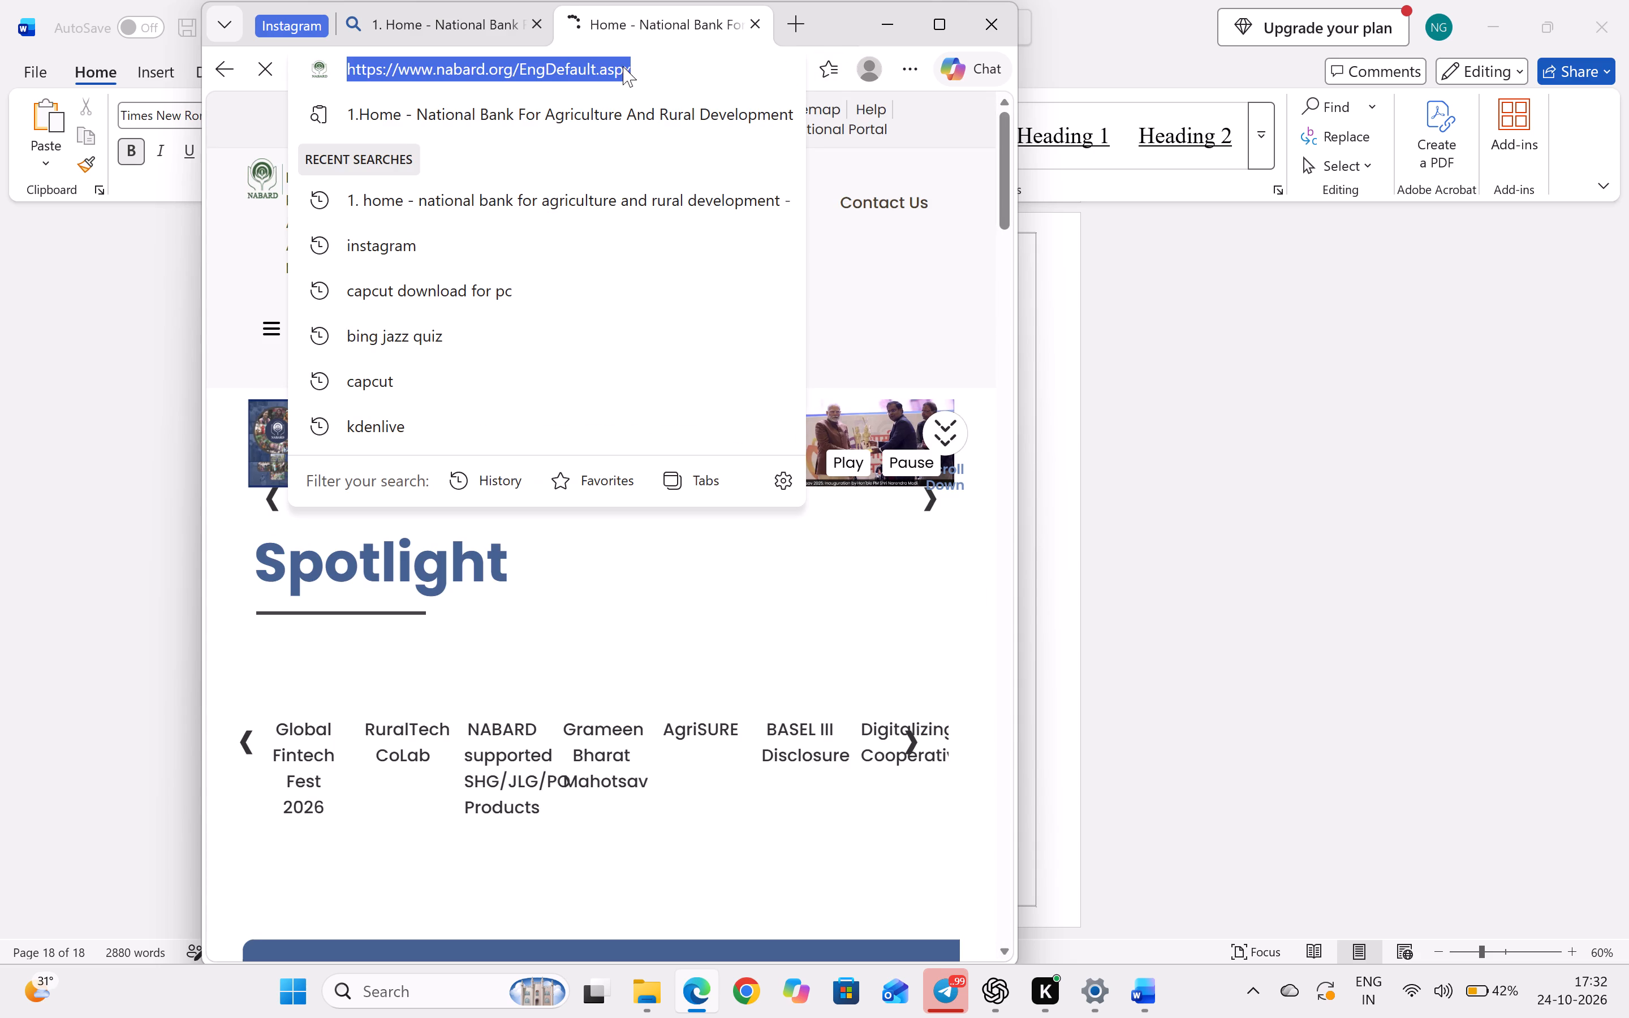
click(663, 76)
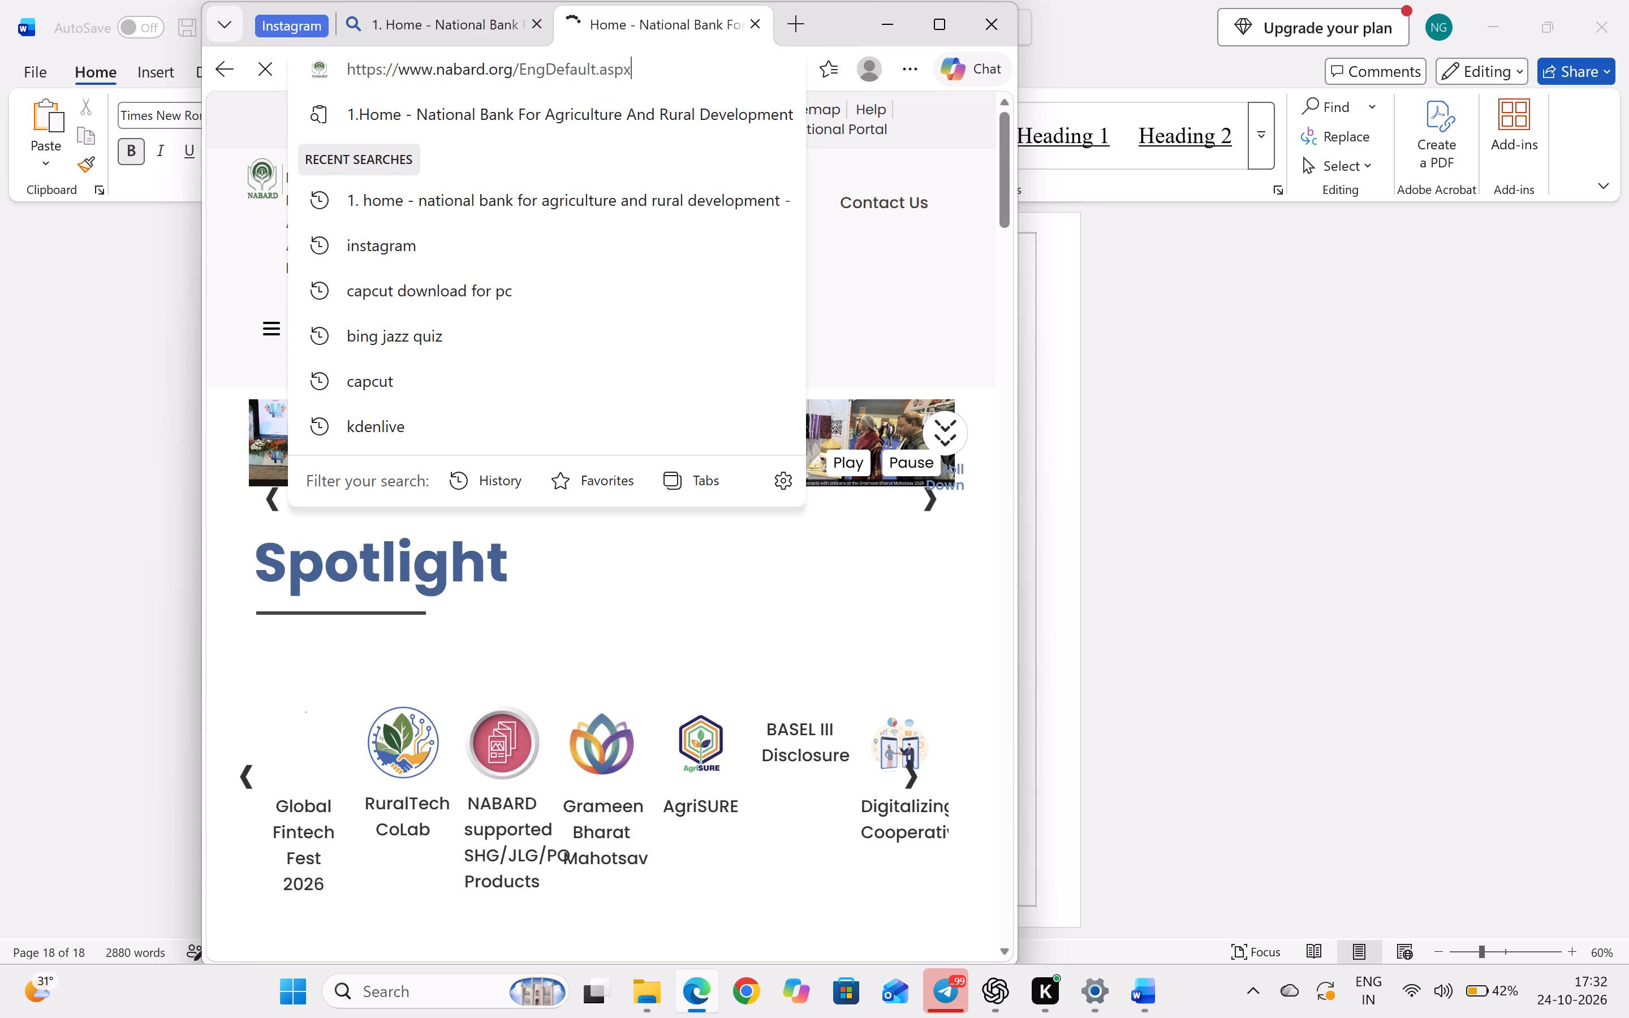
drag(618, 68, 404, 54)
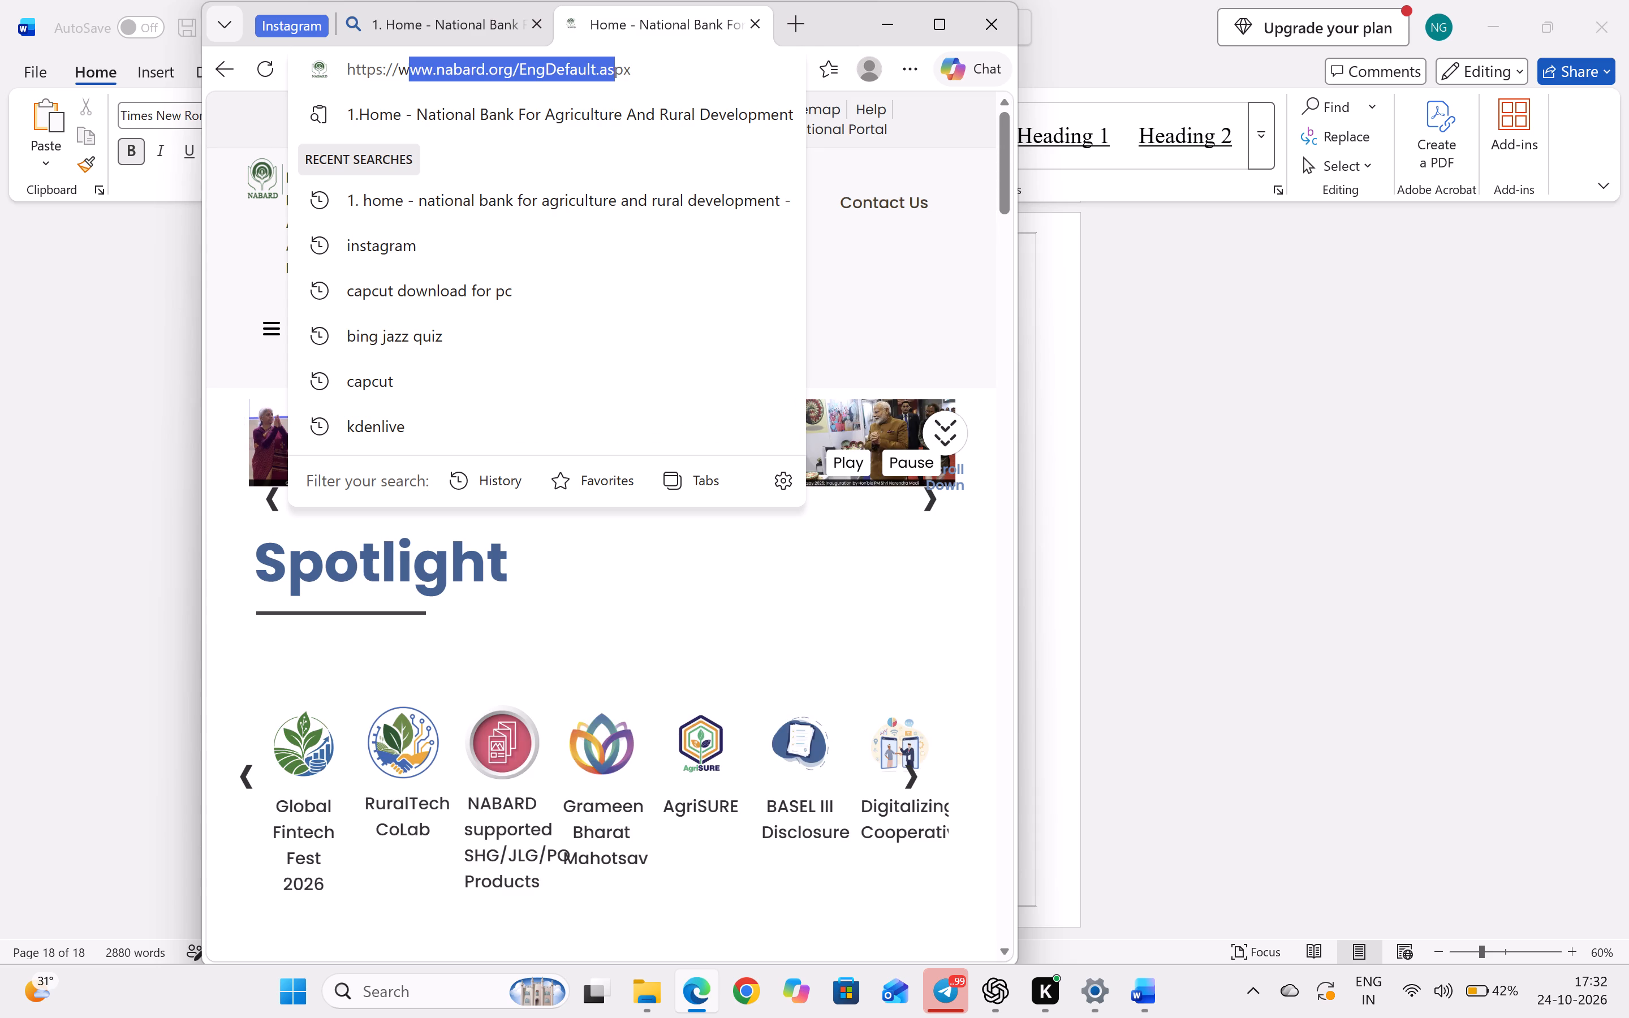
drag(404, 54, 347, 67)
key(ctrl+c)
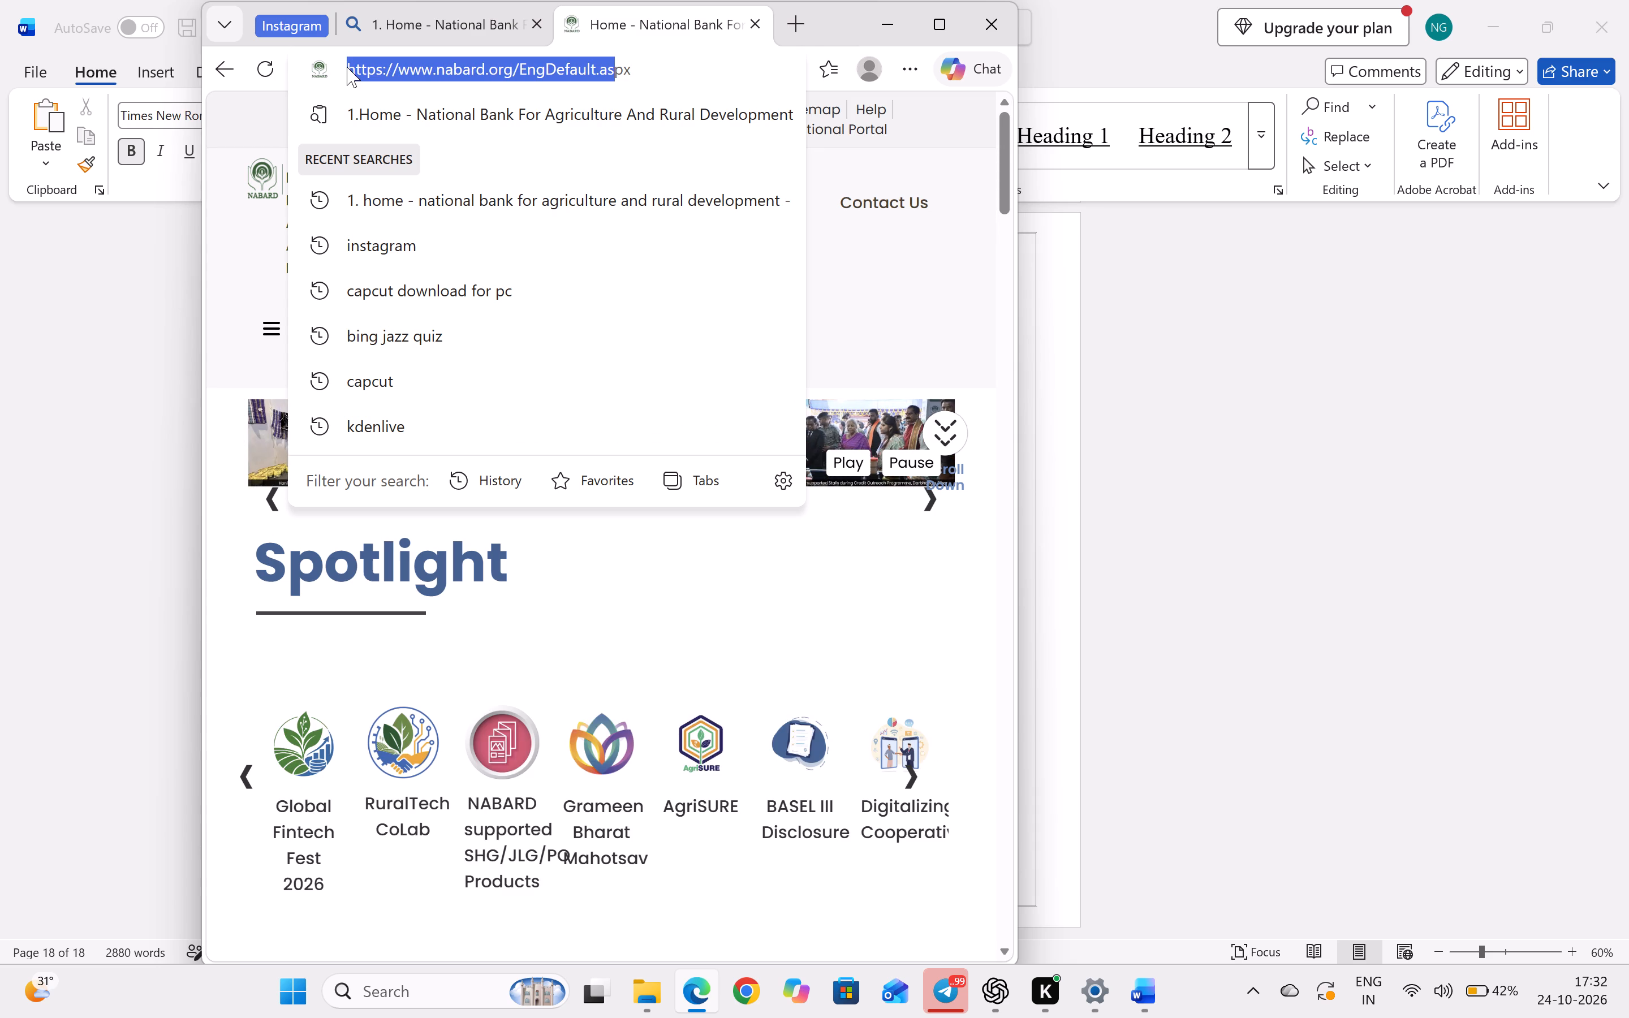
click(1036, 304)
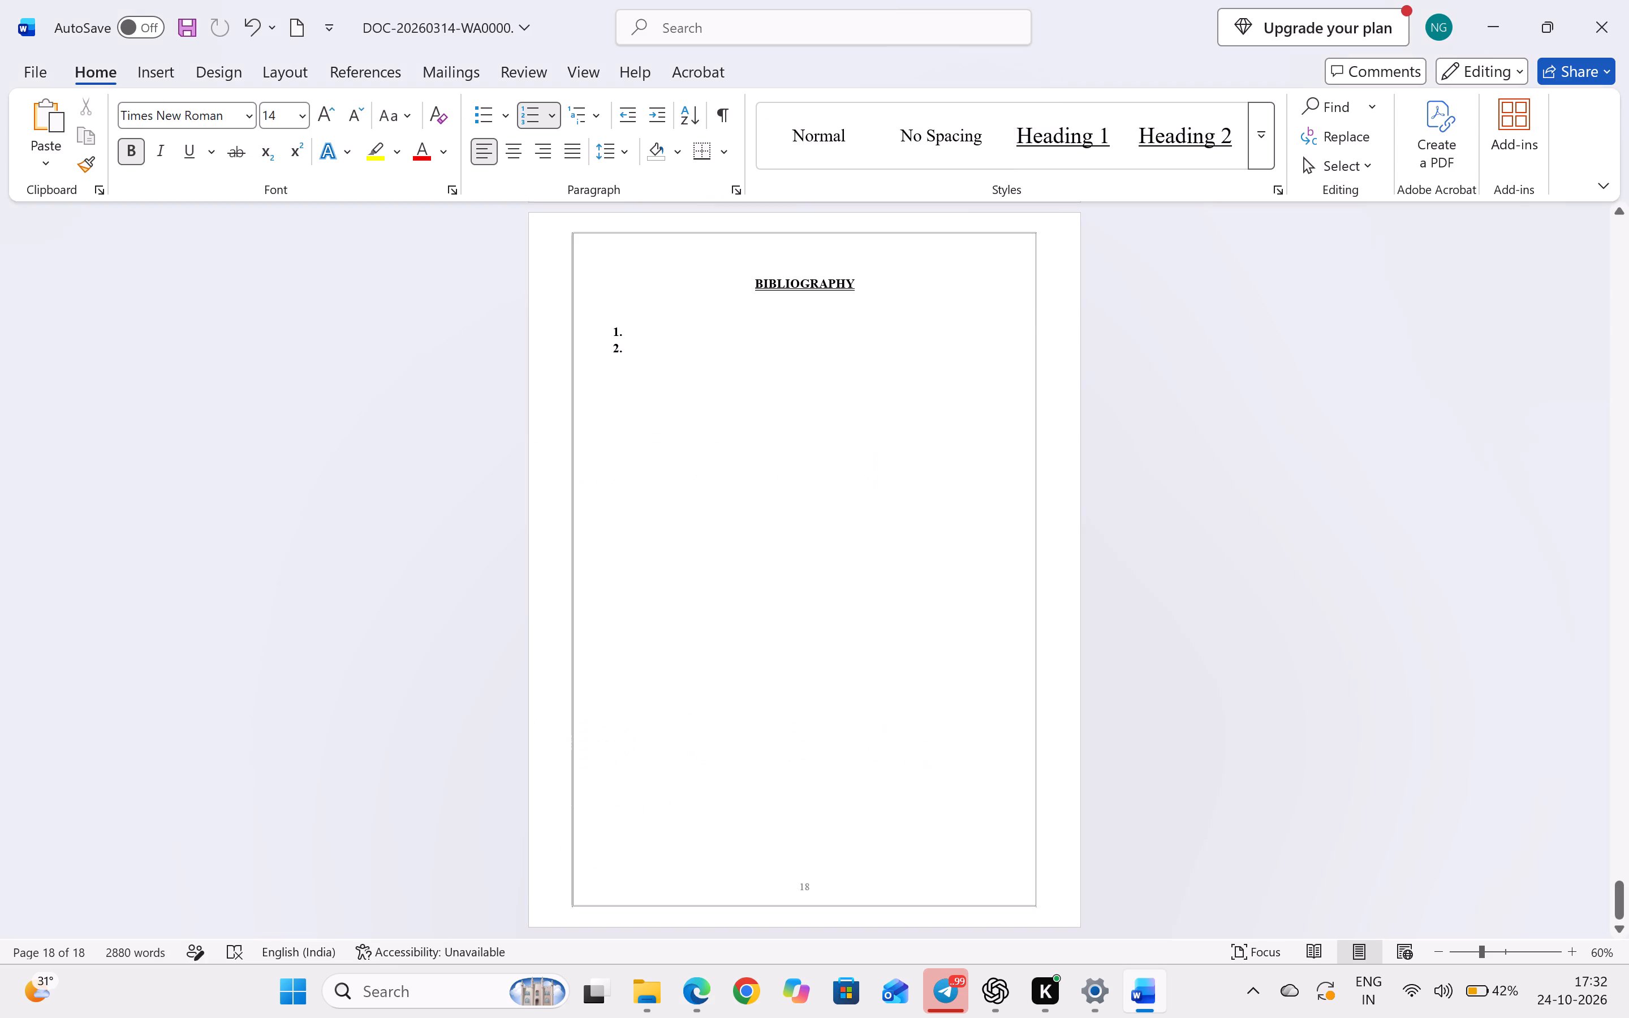
key(ctrl+v)
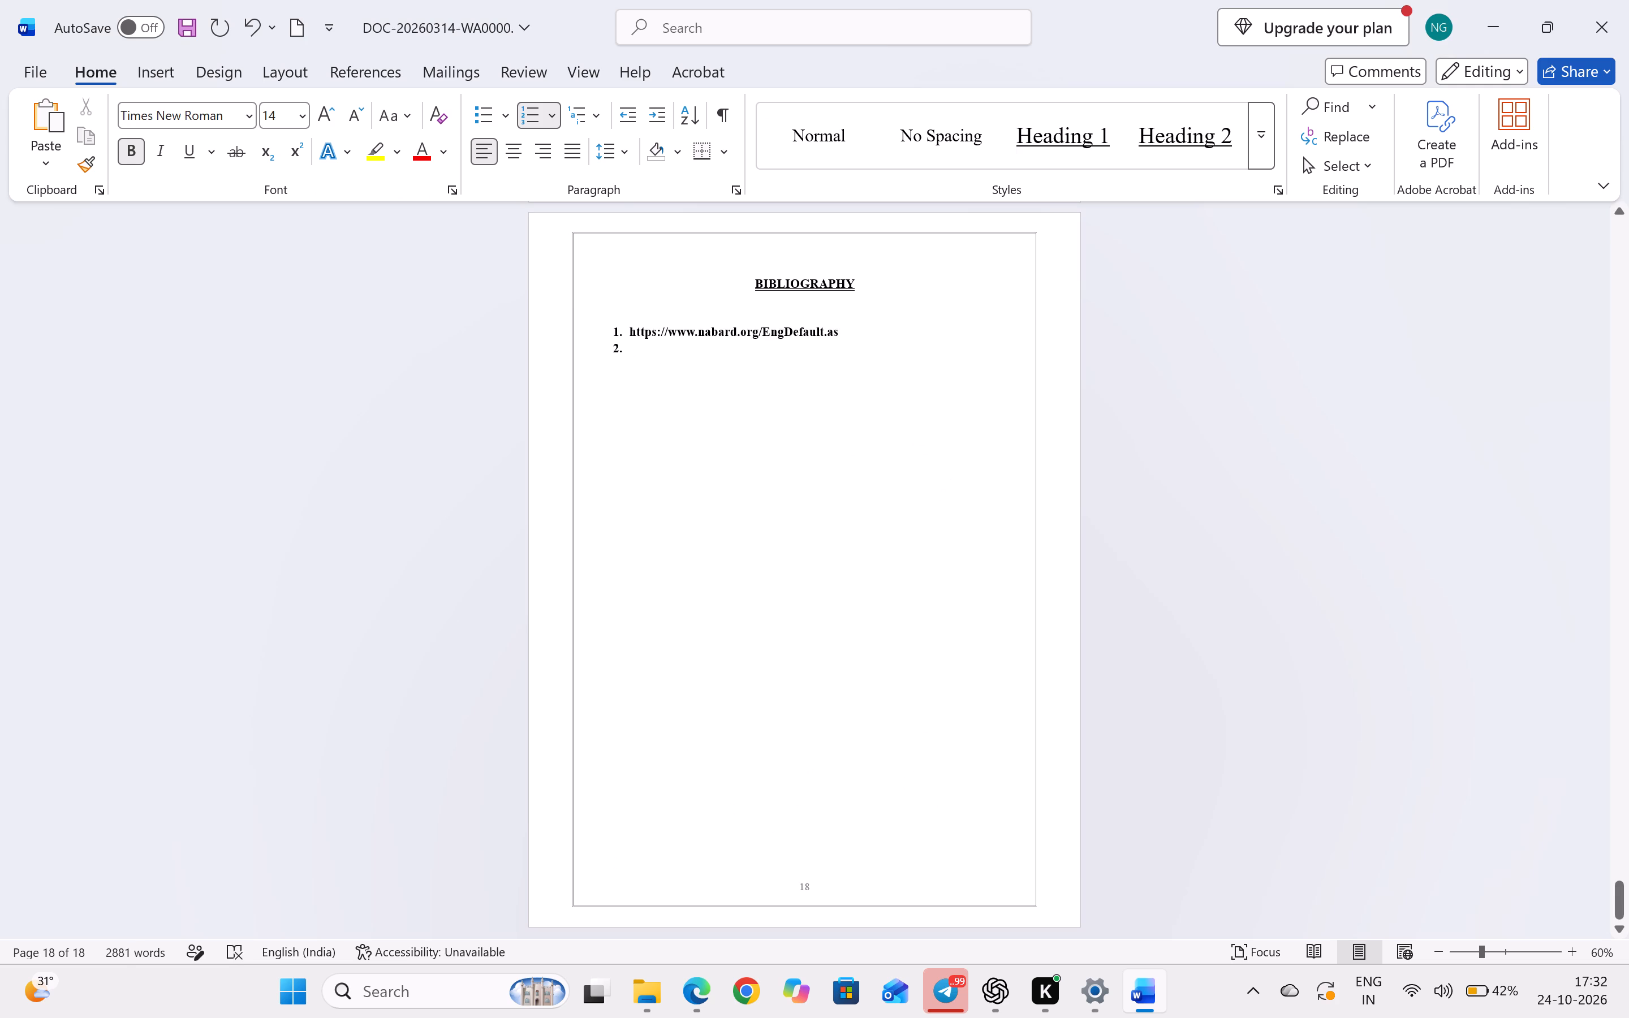
click(684, 999)
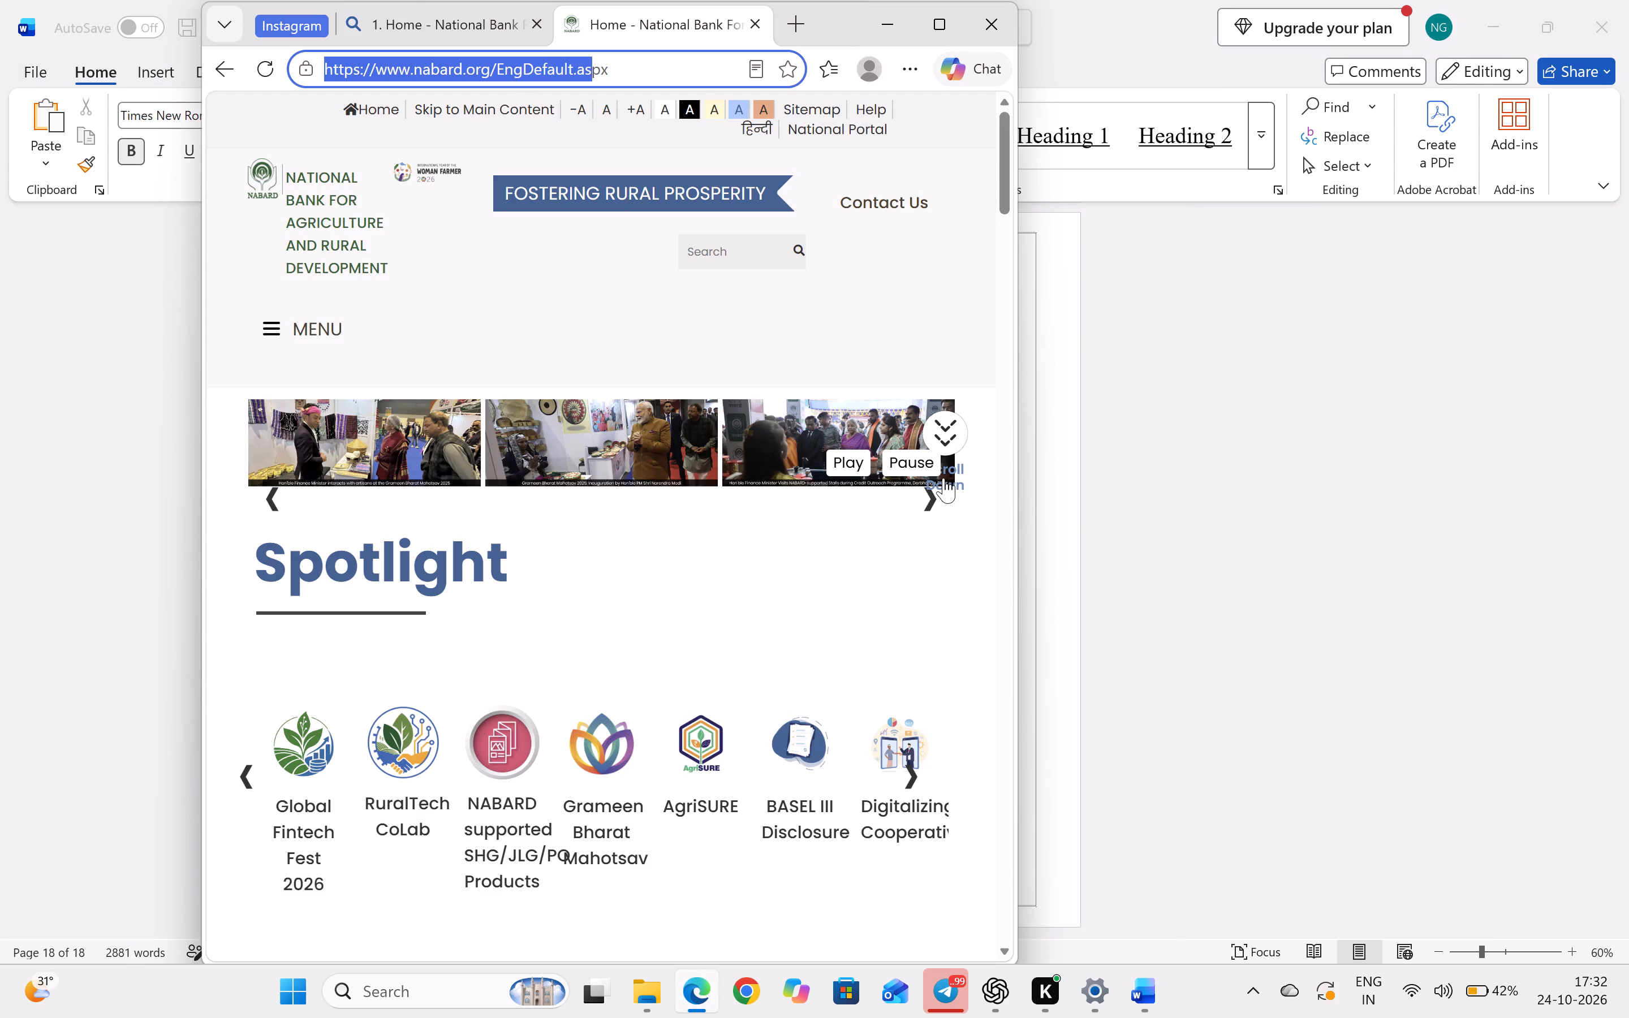
click(1037, 503)
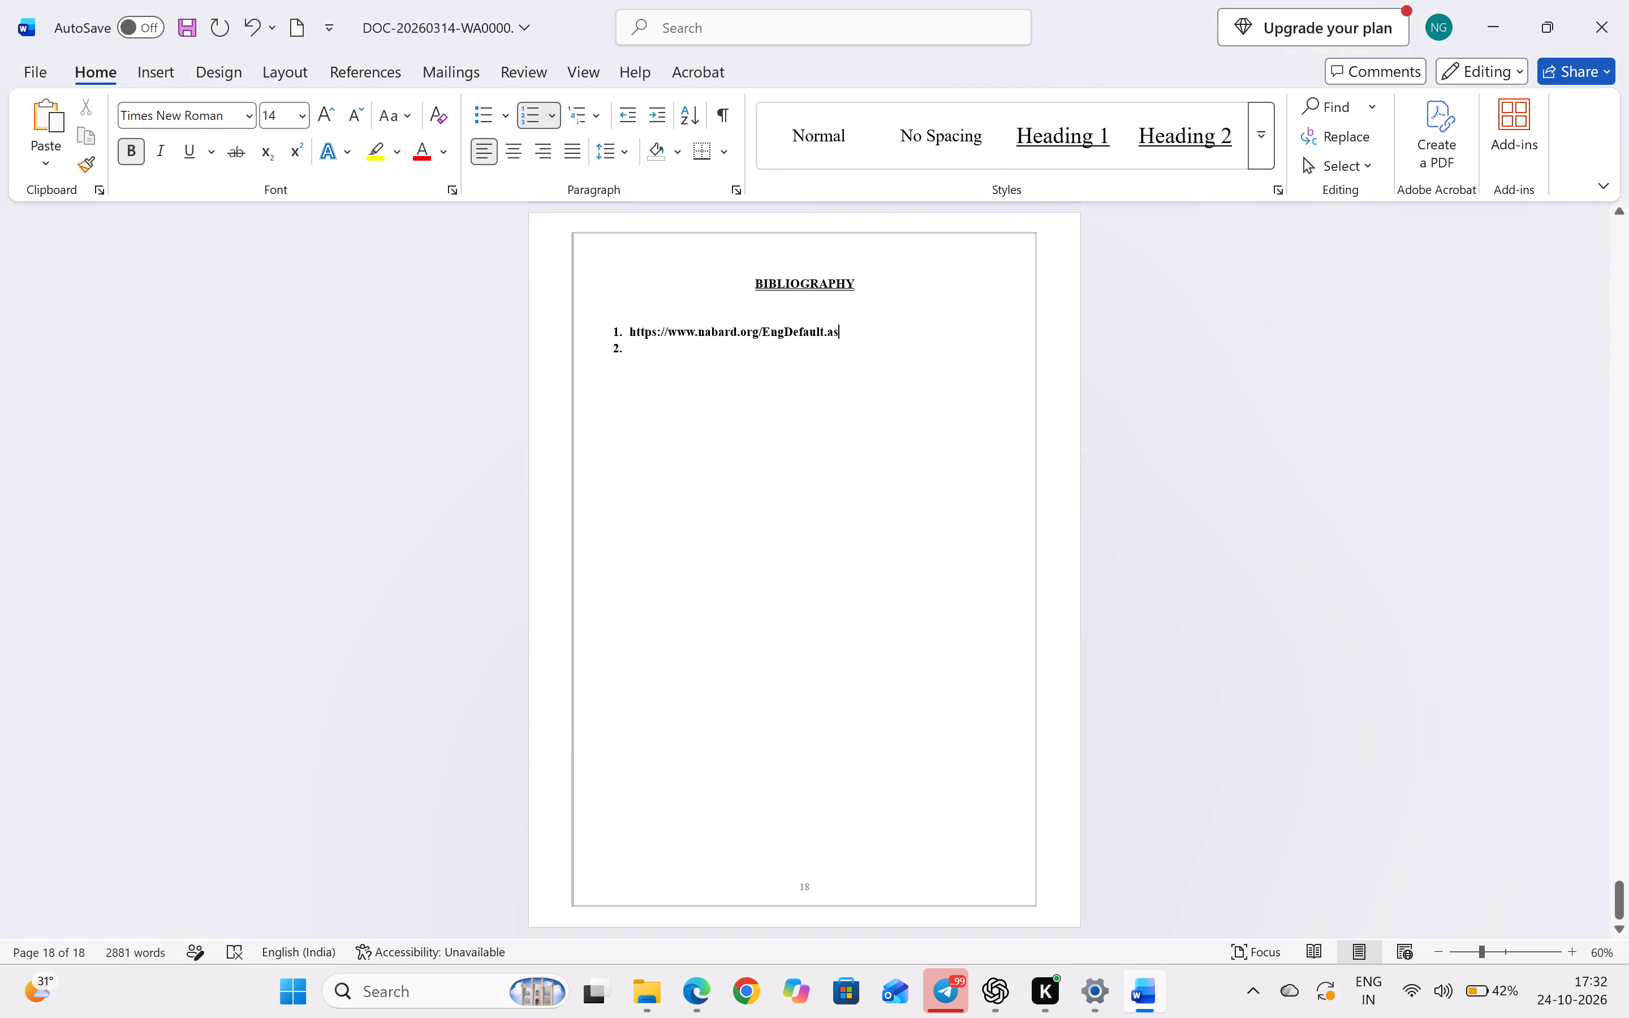
text(px)
key(Return)
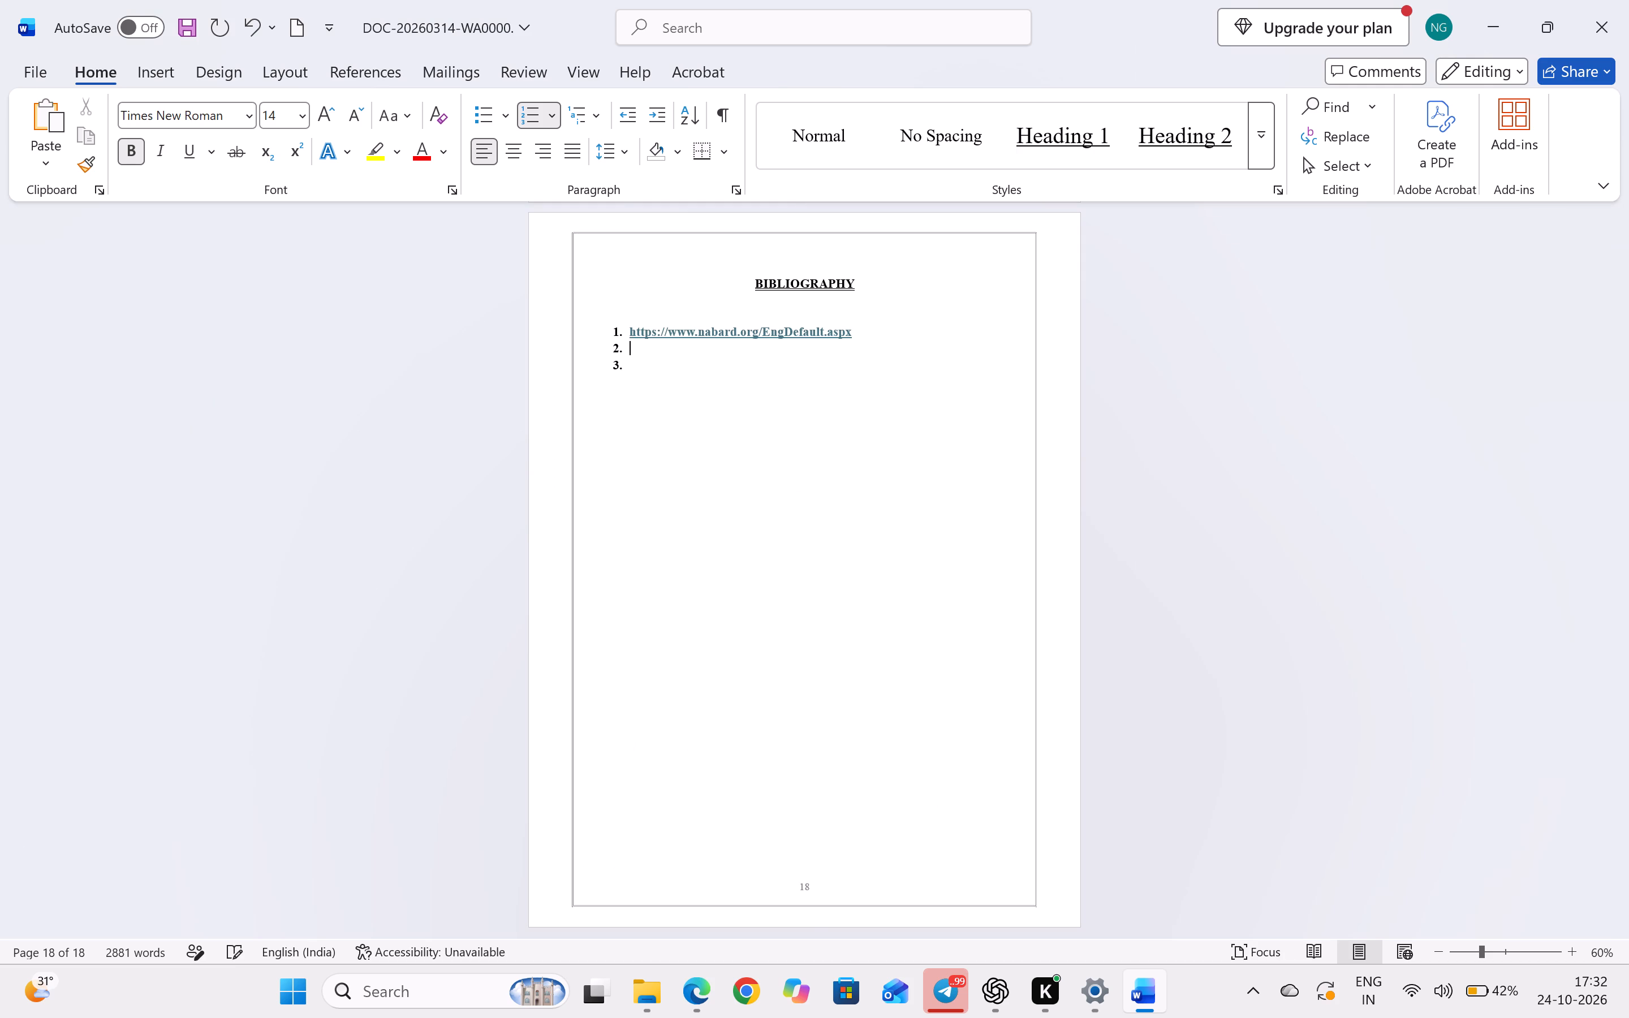
click(789, 334)
ctrl+click(793, 316)
click(804, 398)
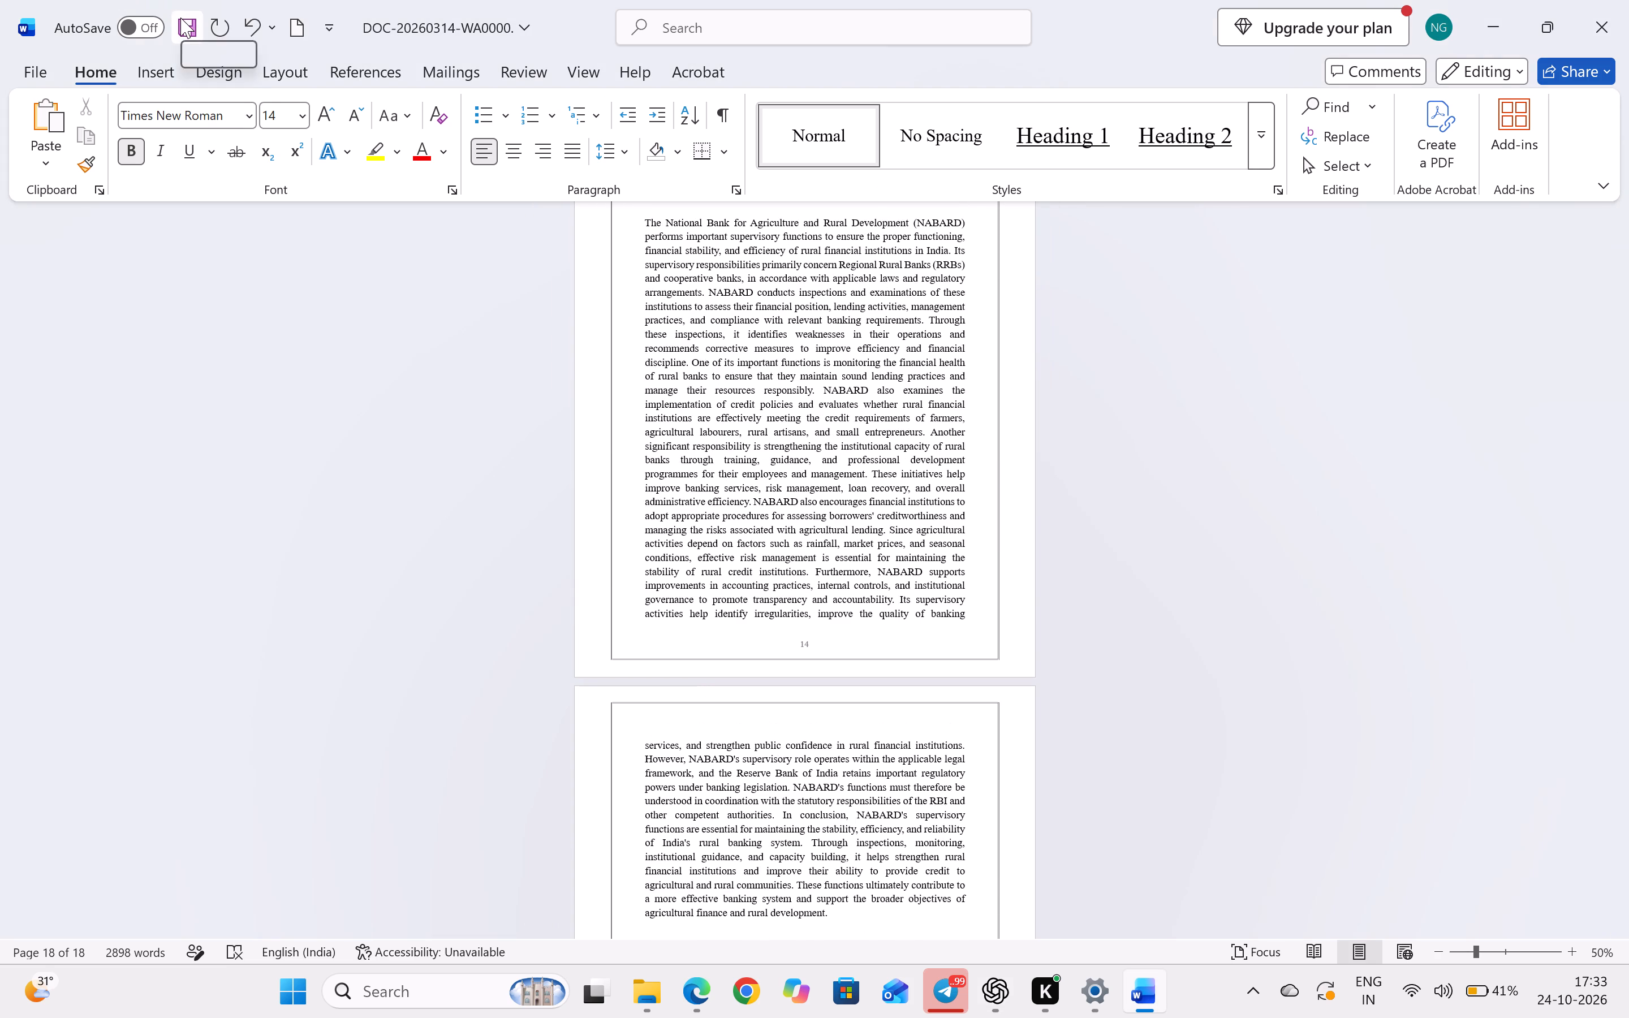
click(180, 18)
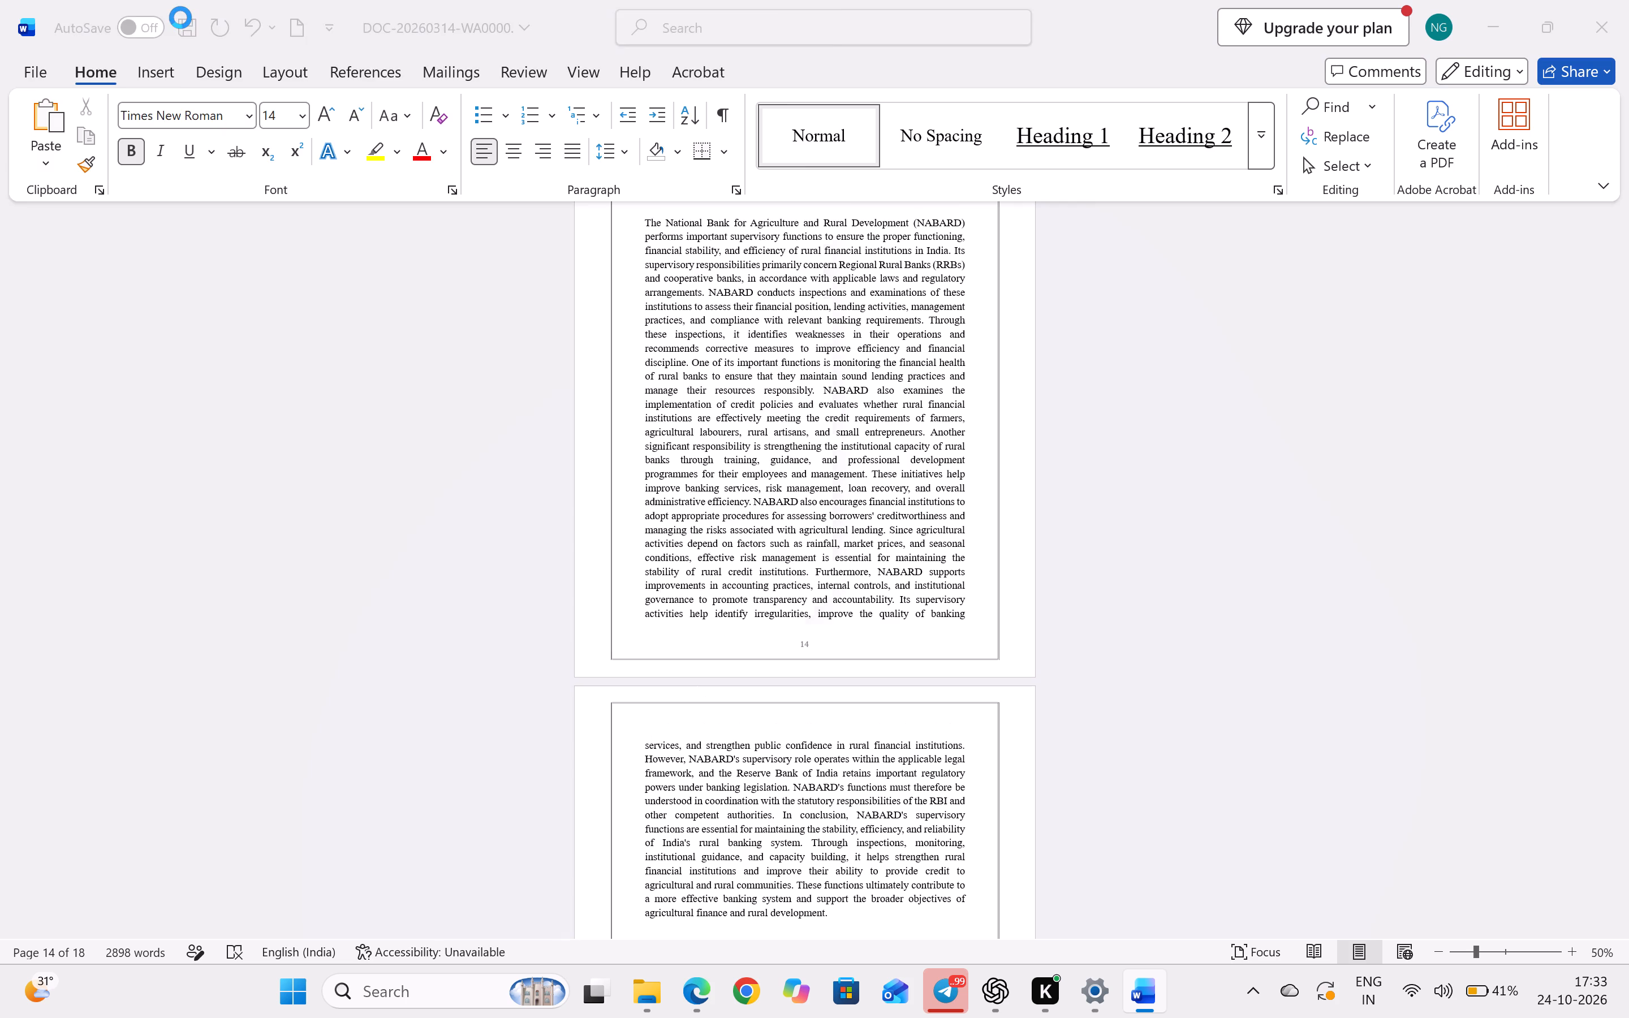
click(140, 199)
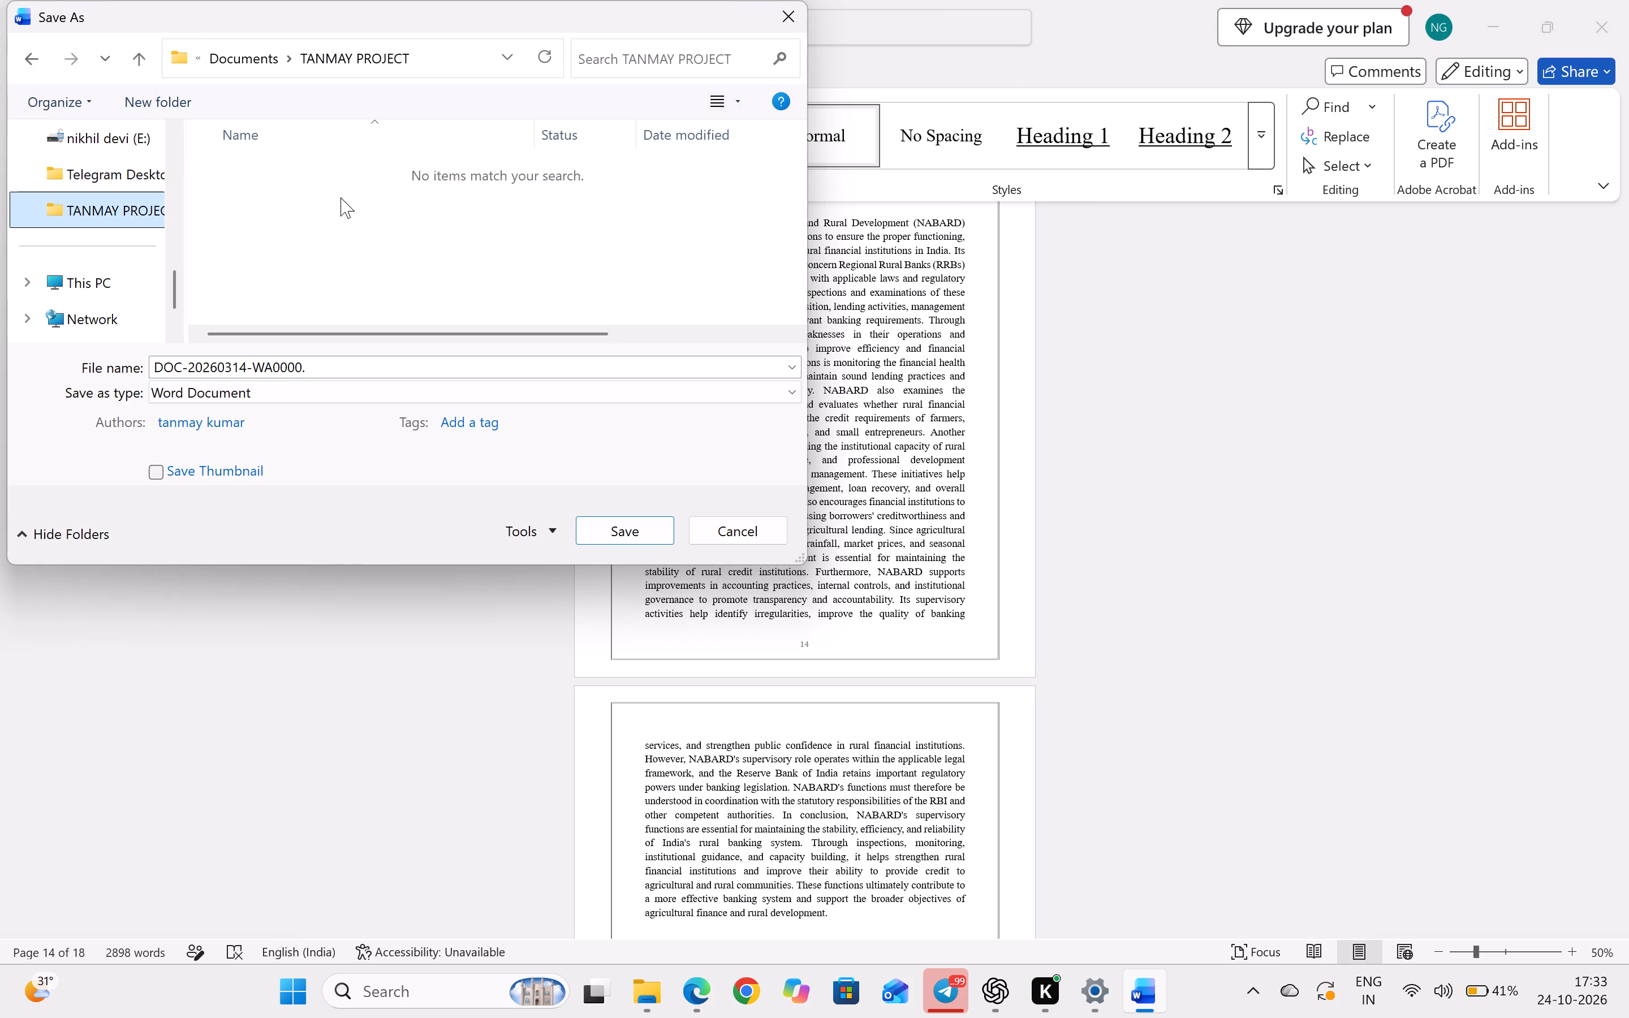
click(127, 201)
click(339, 369)
key(BackSpace)
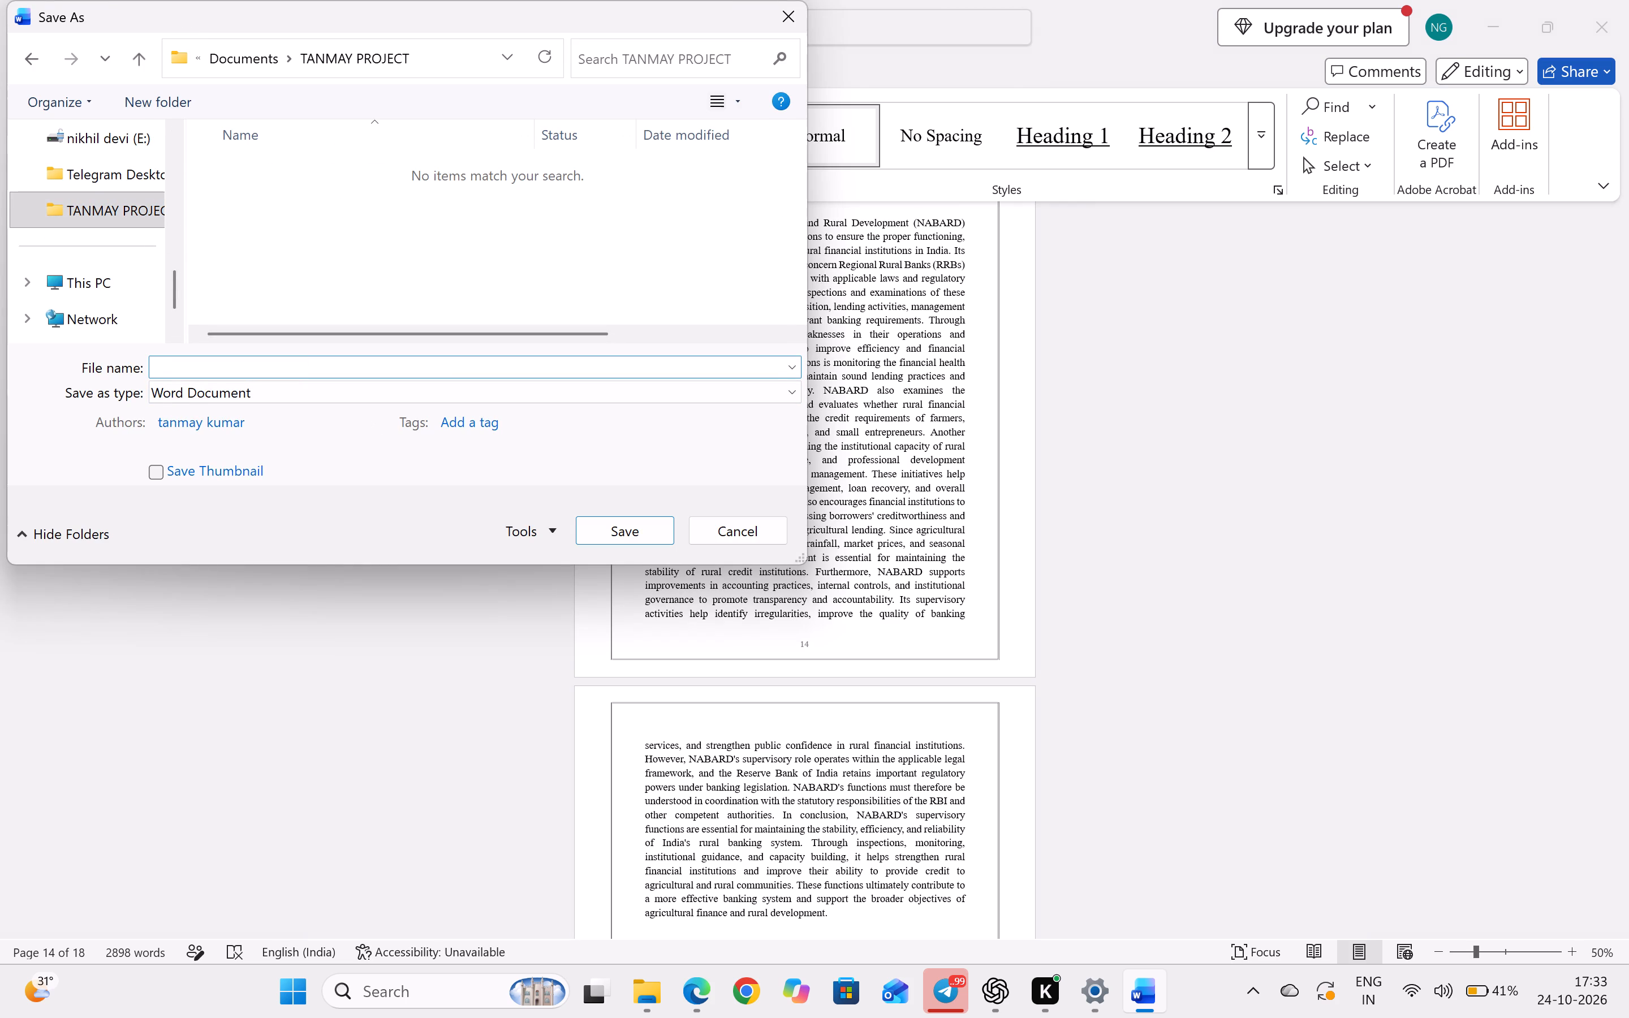
text(bank)
text(ing law tanmay)
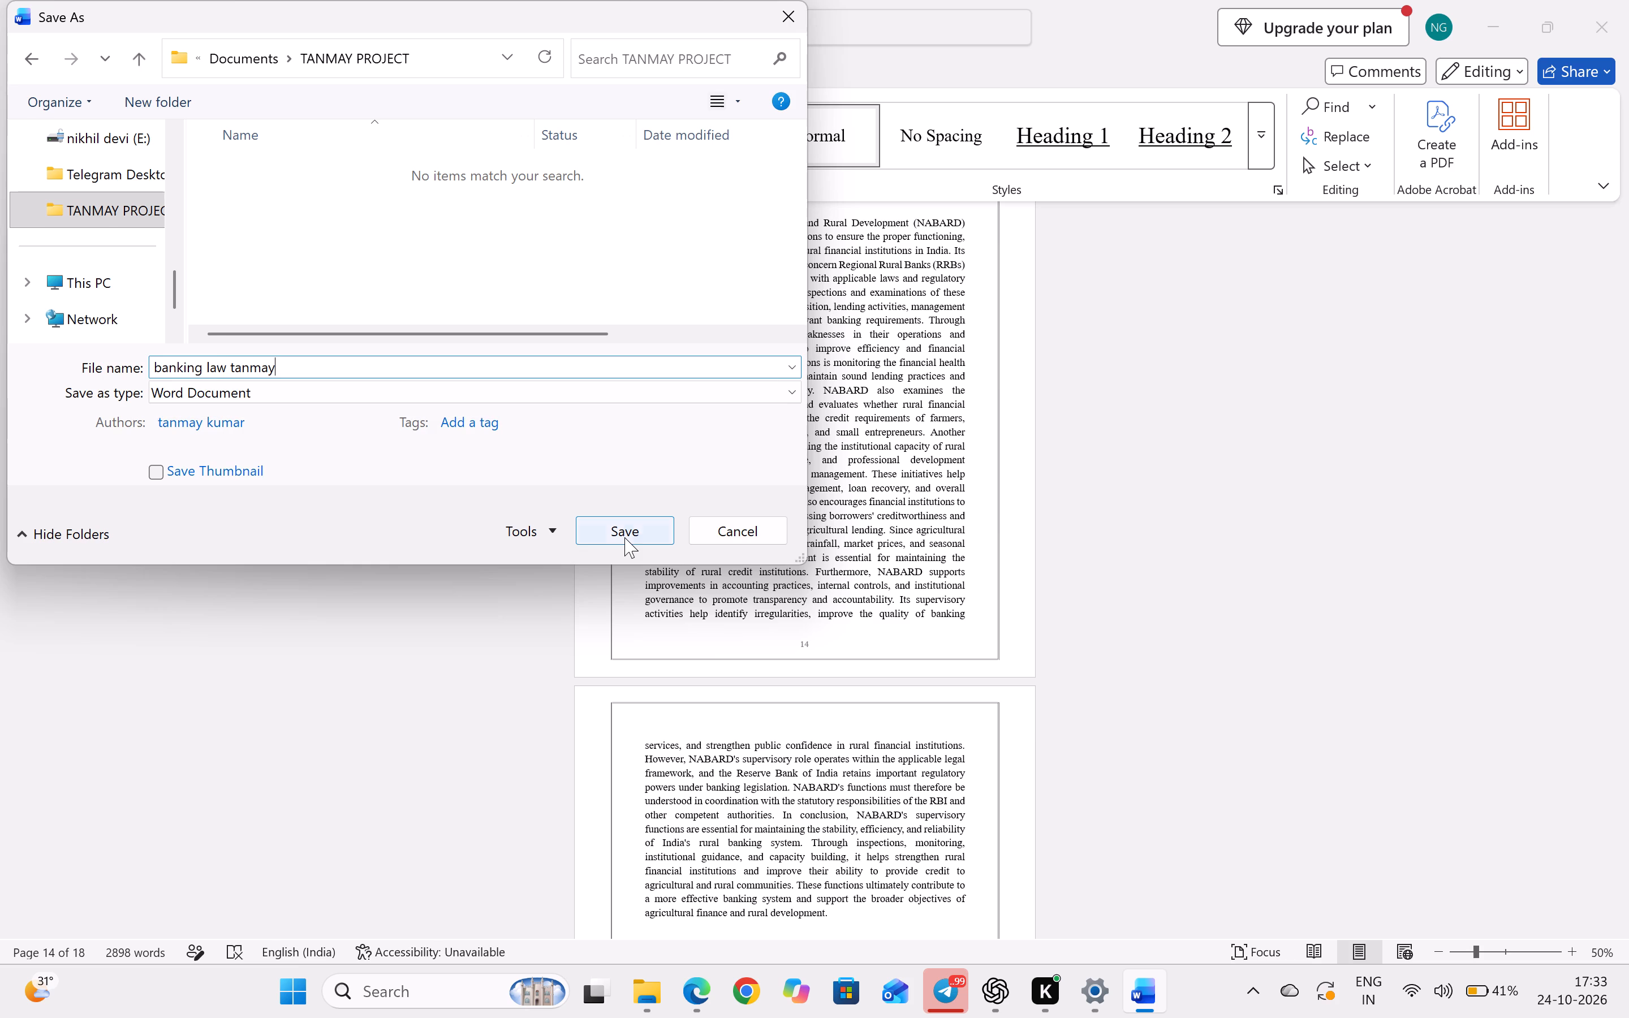
click(624, 537)
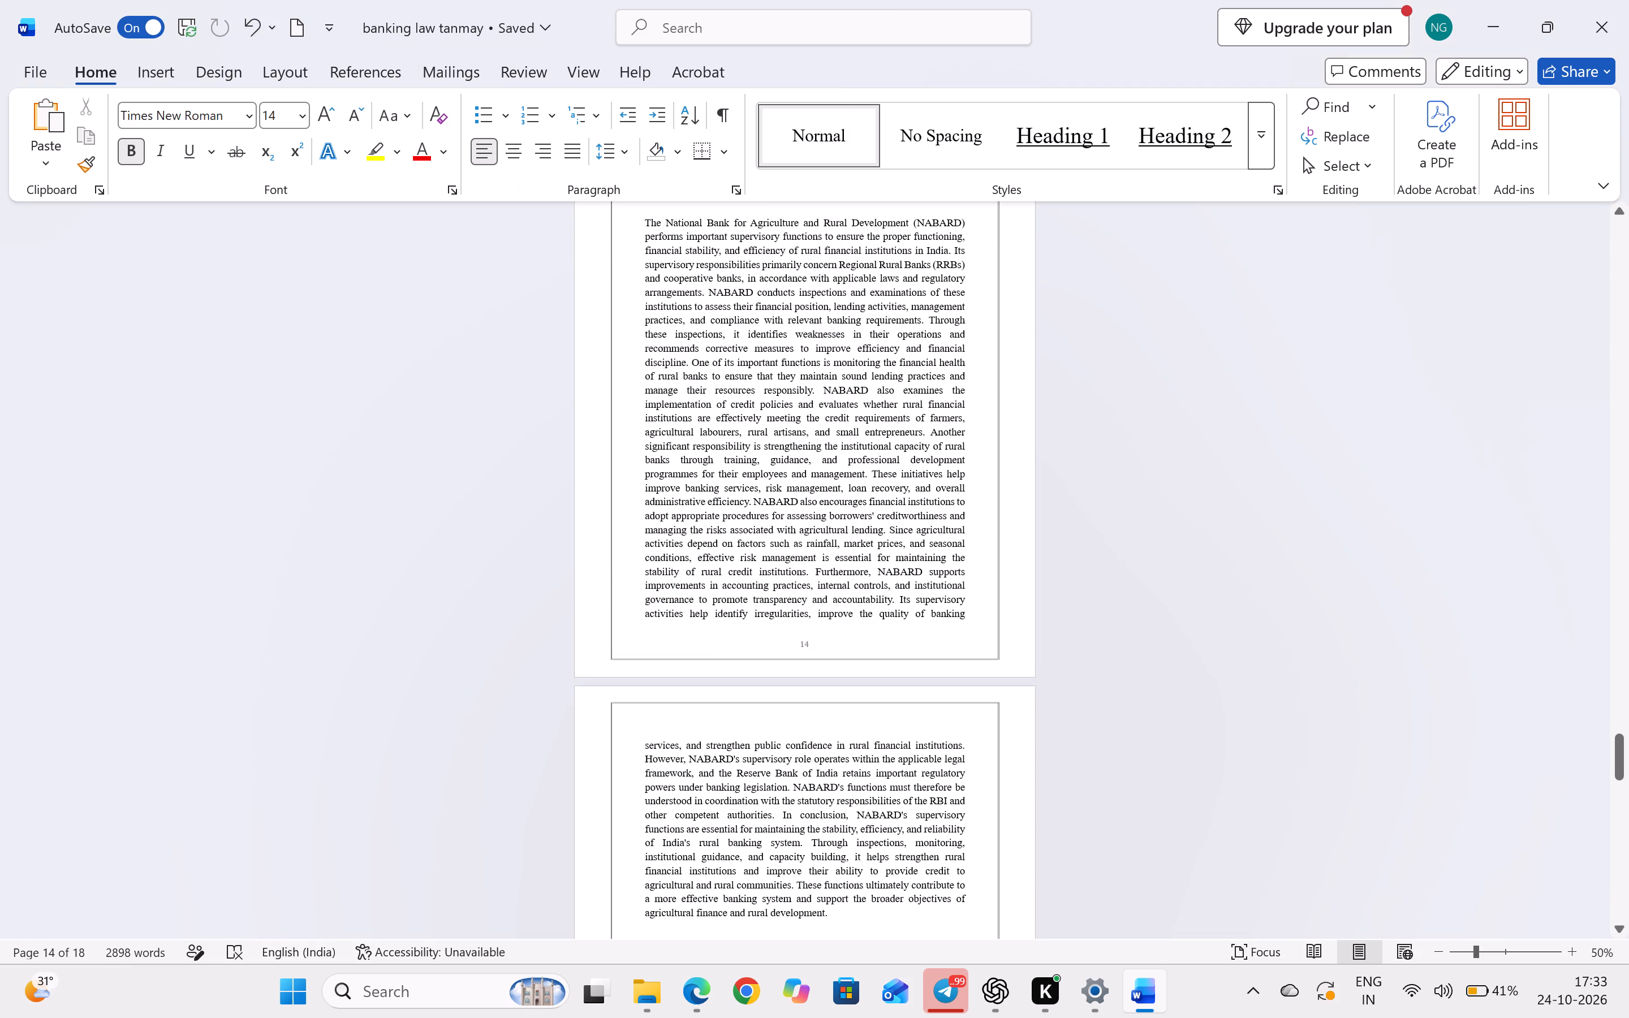
Review the saved project from the cover page and certificate through the chapters to the bibliography.
scroll(777, 347, up, 20)
scroll(777, 347, up, 20)
scroll(777, 347, up, 13)
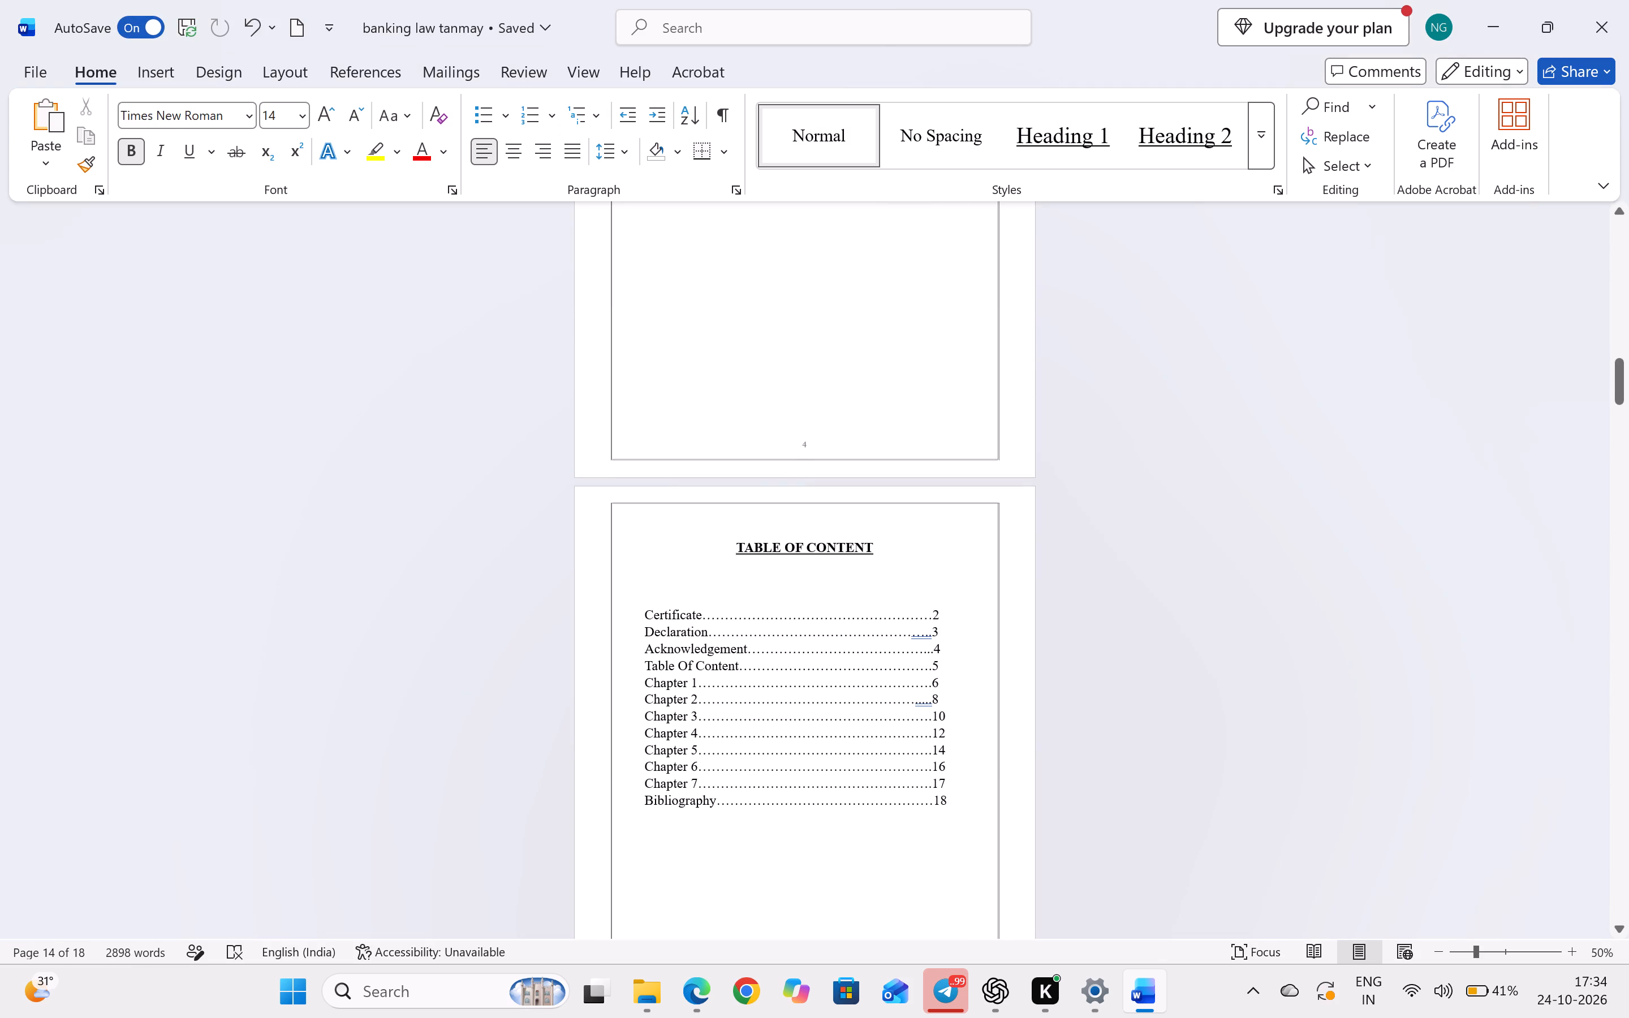
scroll(777, 347, up, 7)
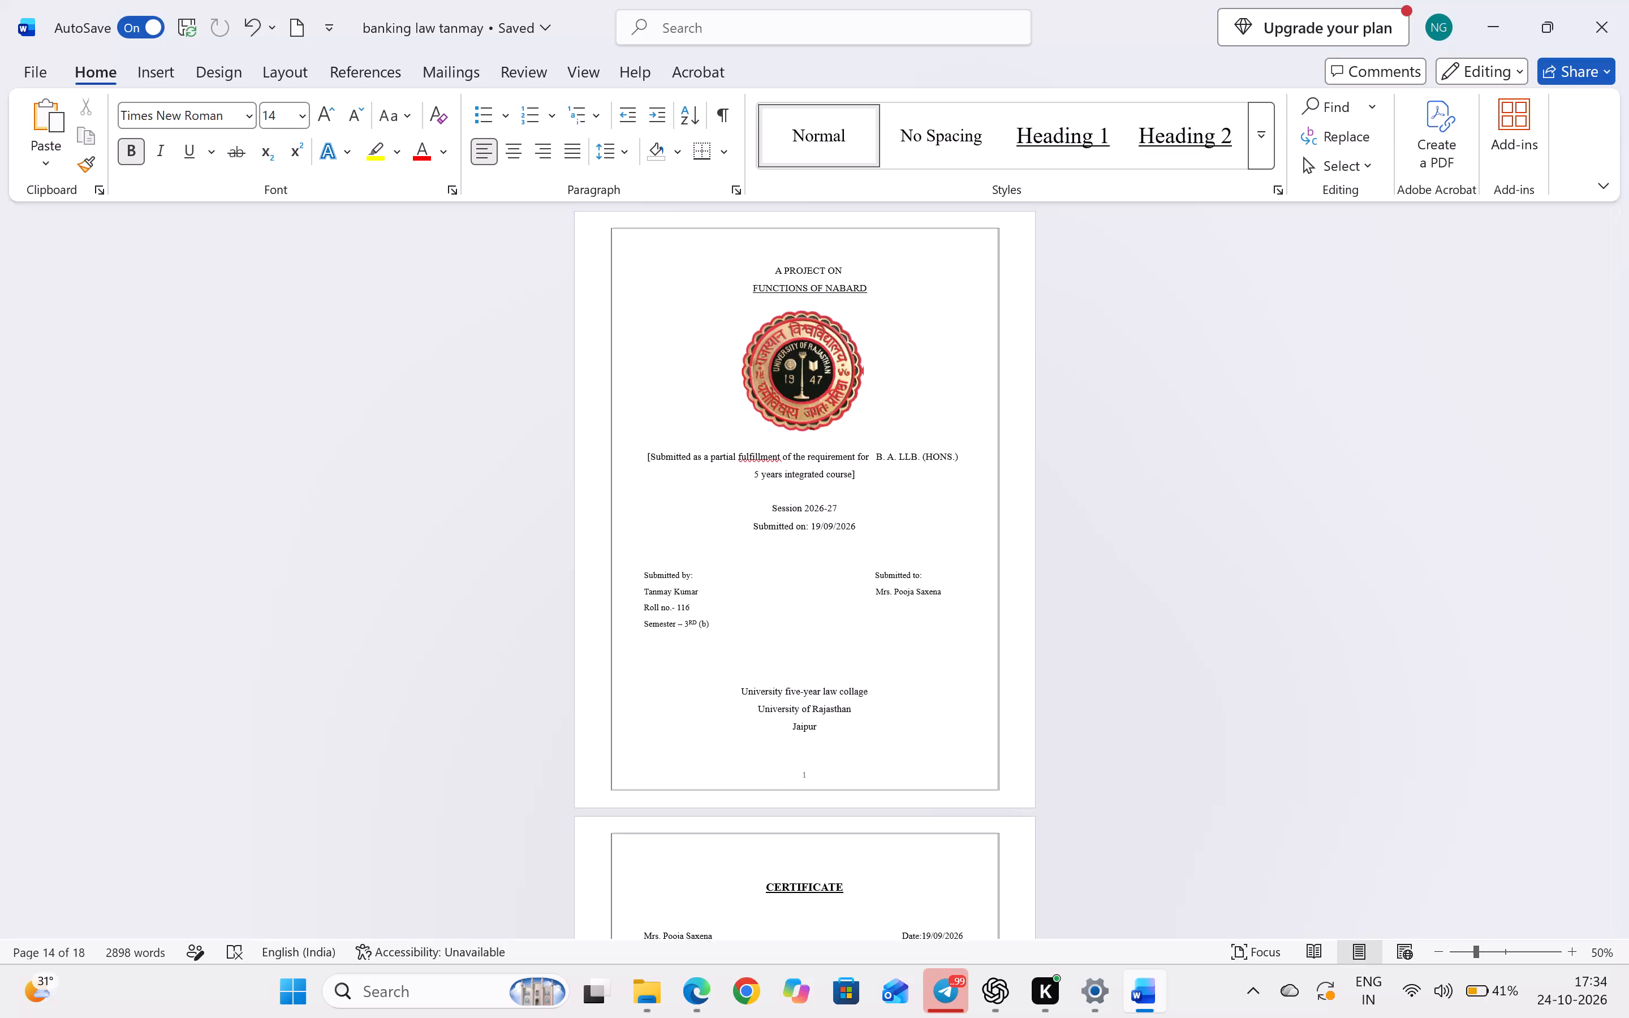
scroll(777, 347, down, 1)
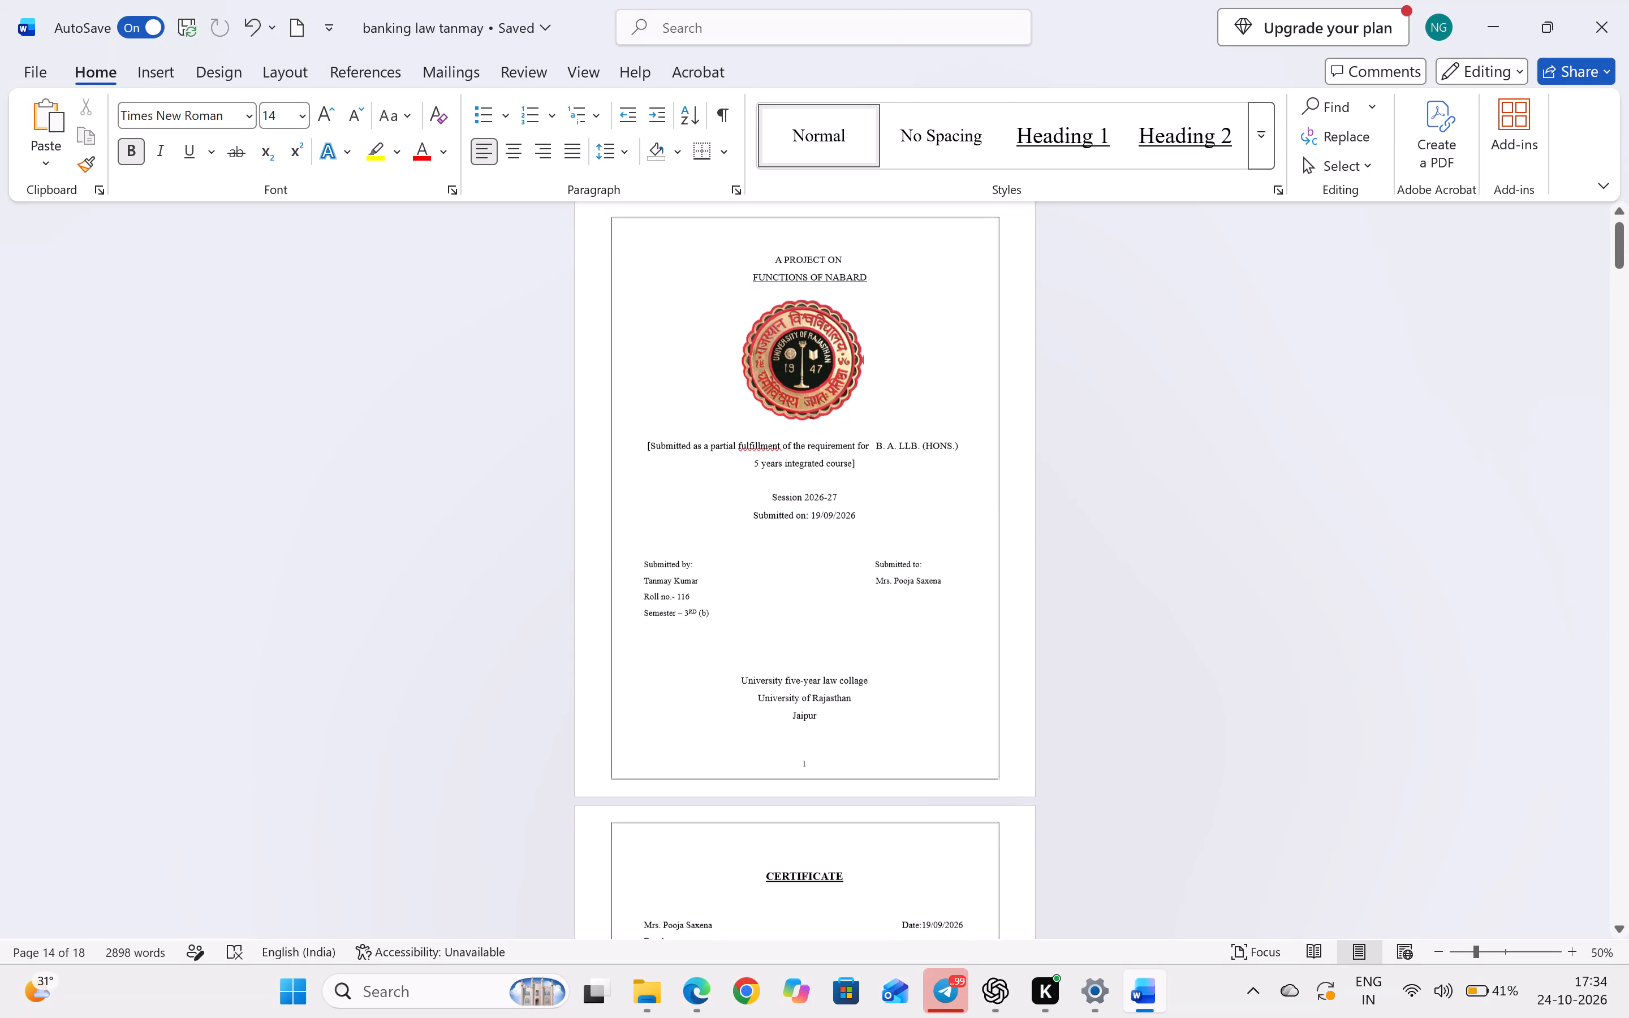
scroll(777, 347, down, 1)
scroll(799, 512, down, 2)
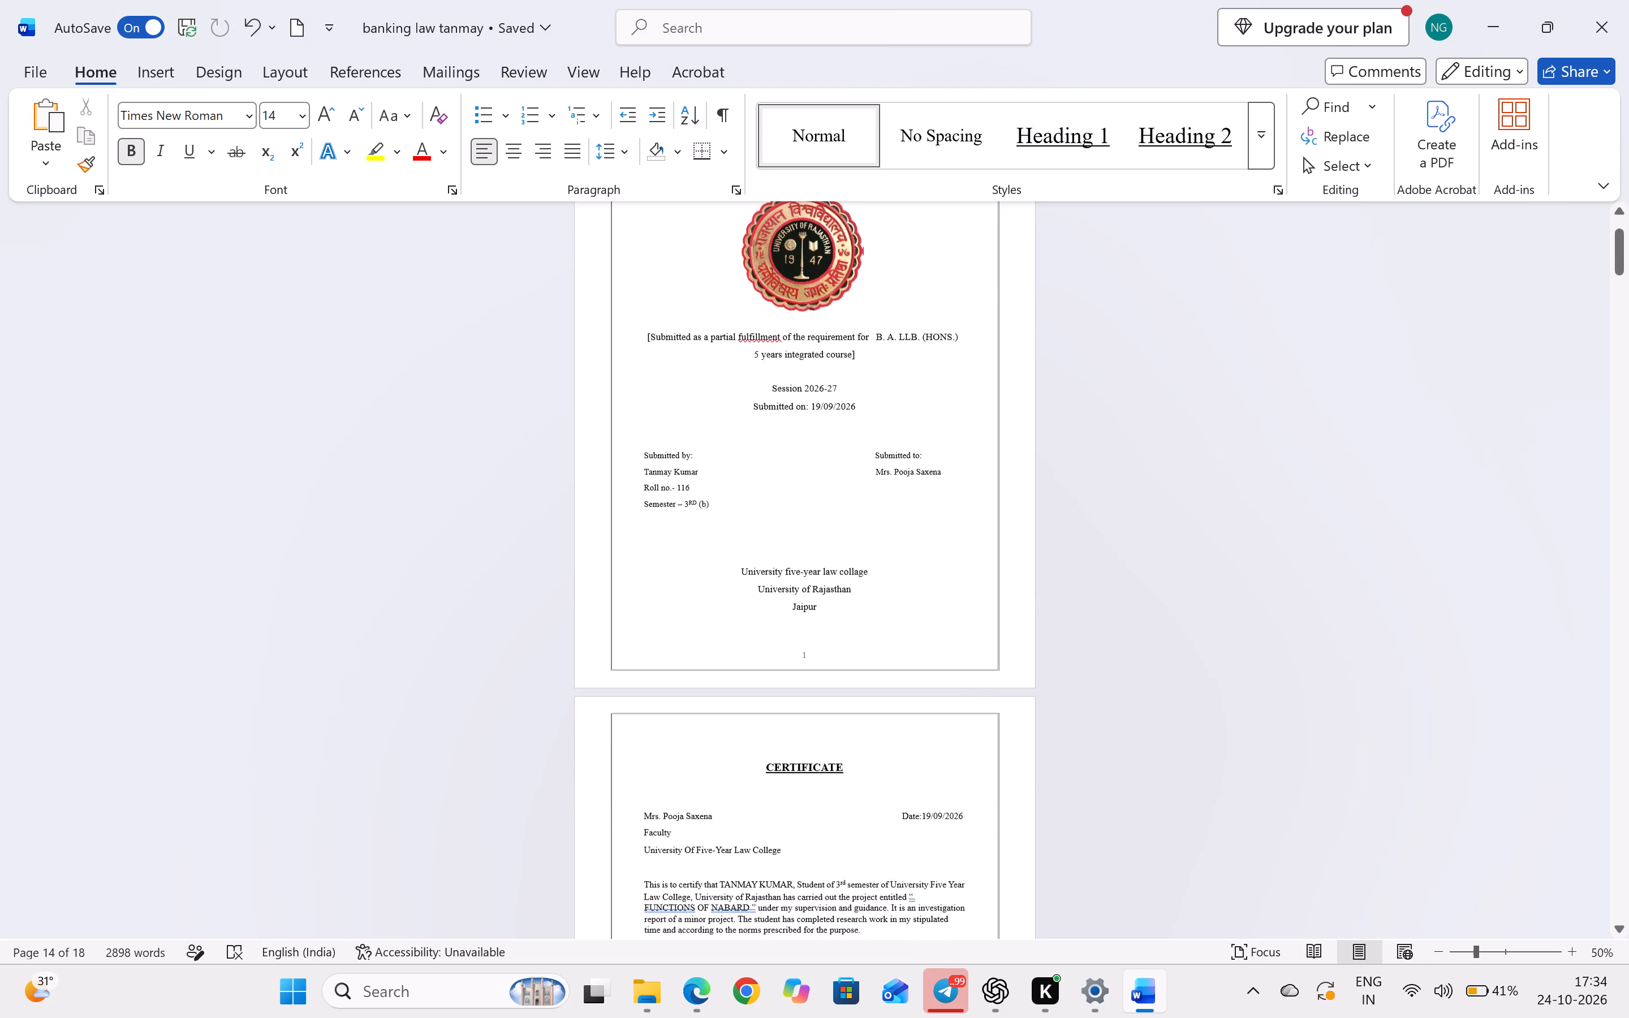
scroll(799, 512, down, 1)
scroll(799, 512, up, 5)
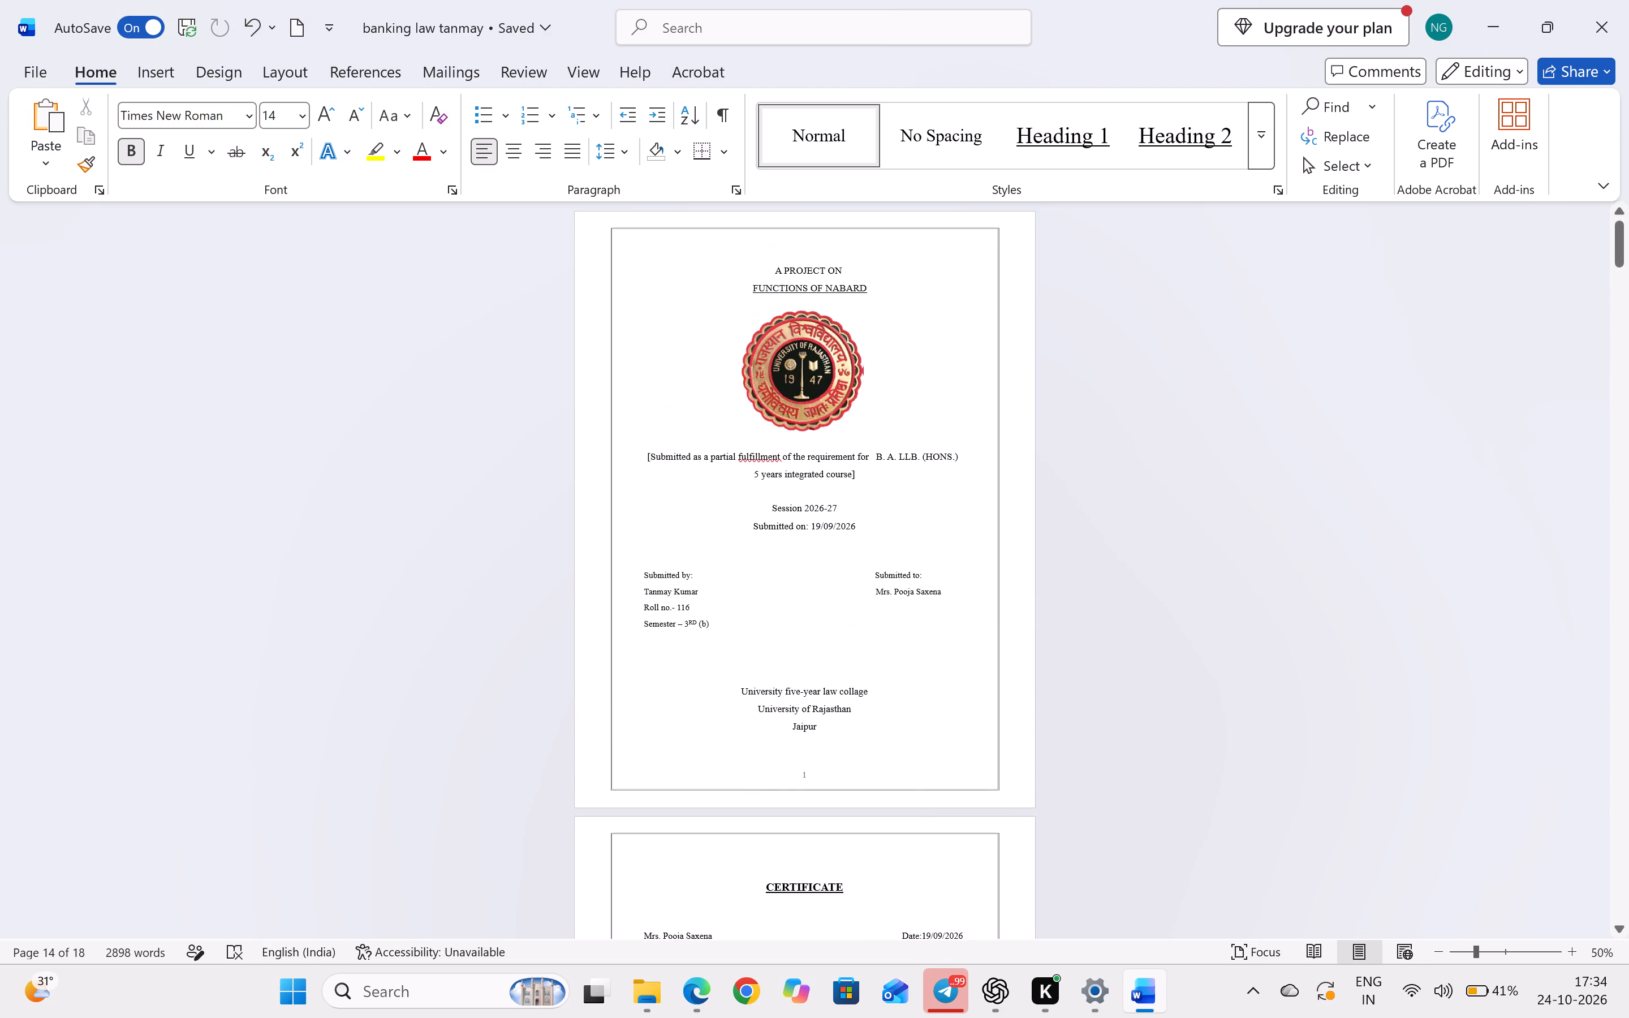
ctrl+scroll(799, 512, up, 2)
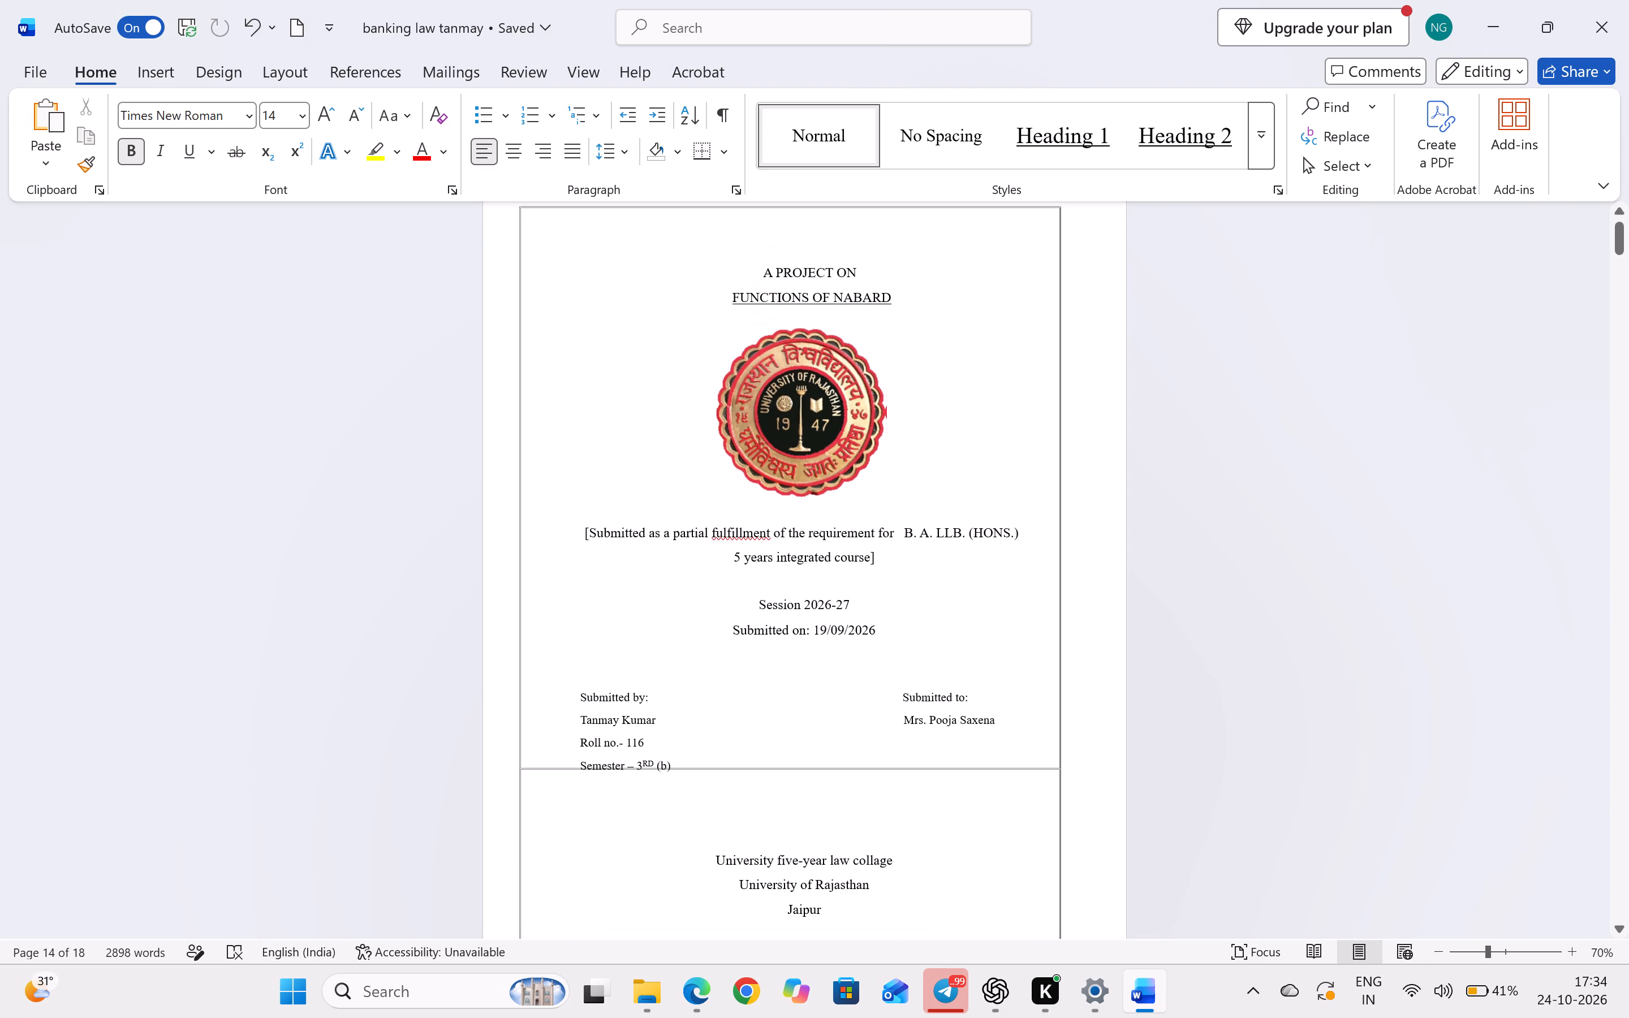
scroll(799, 512, down, 7)
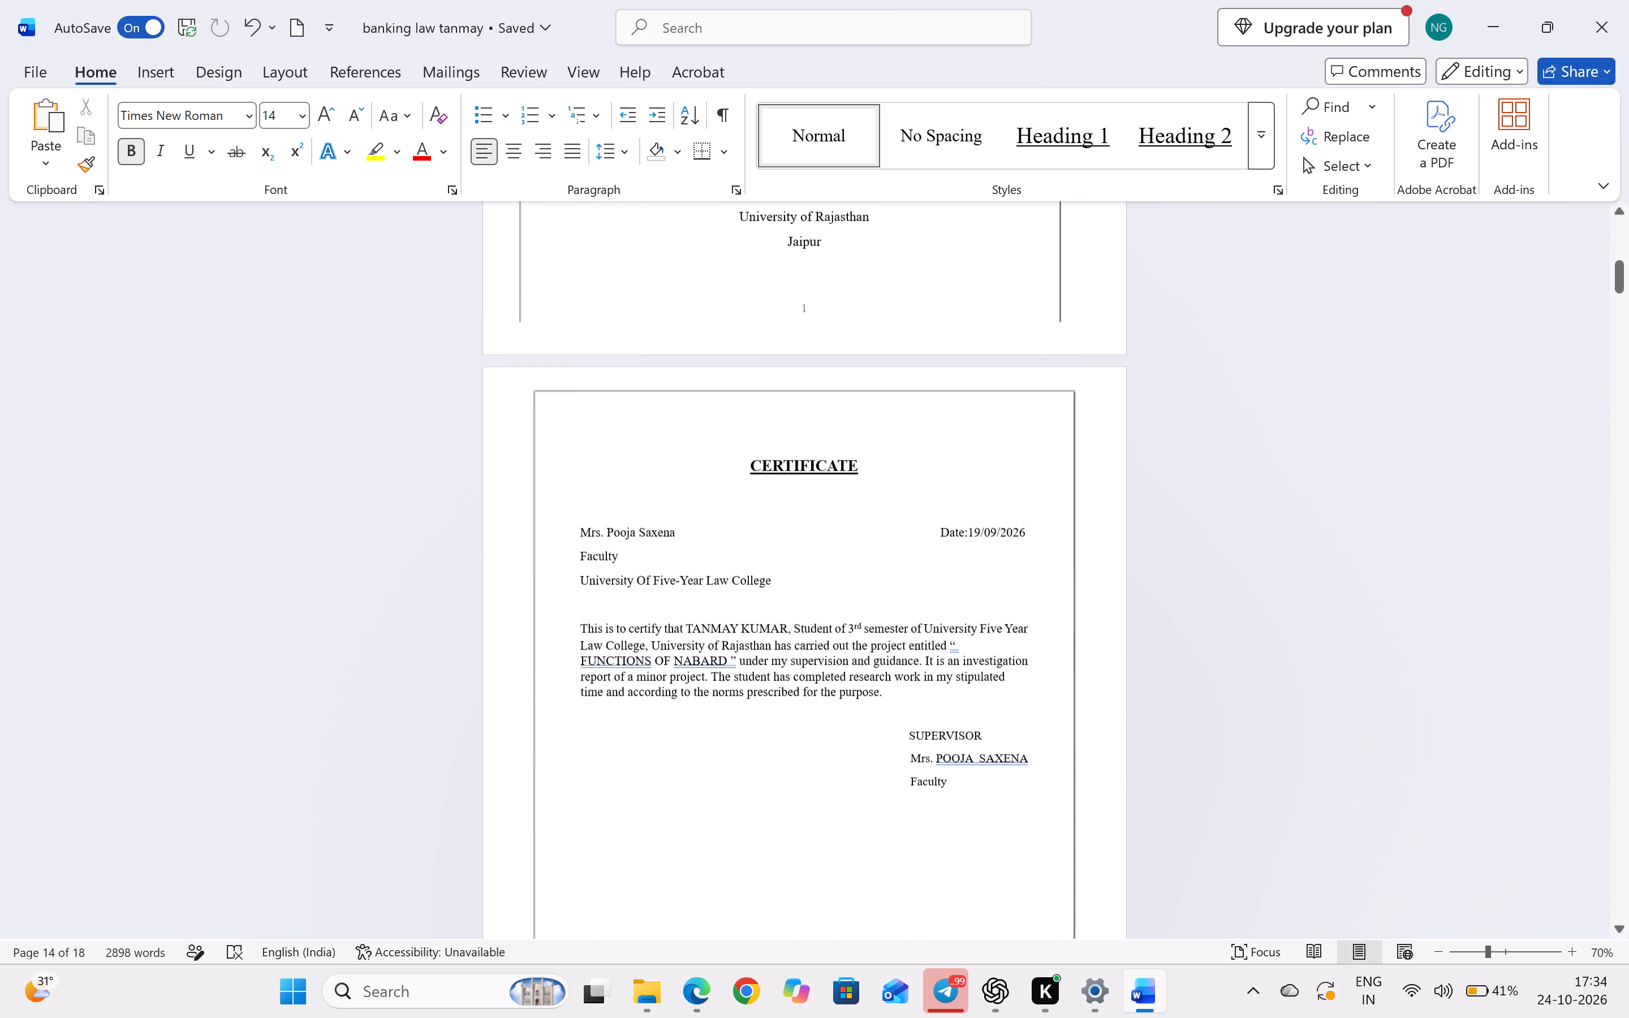
scroll(799, 512, down, 13)
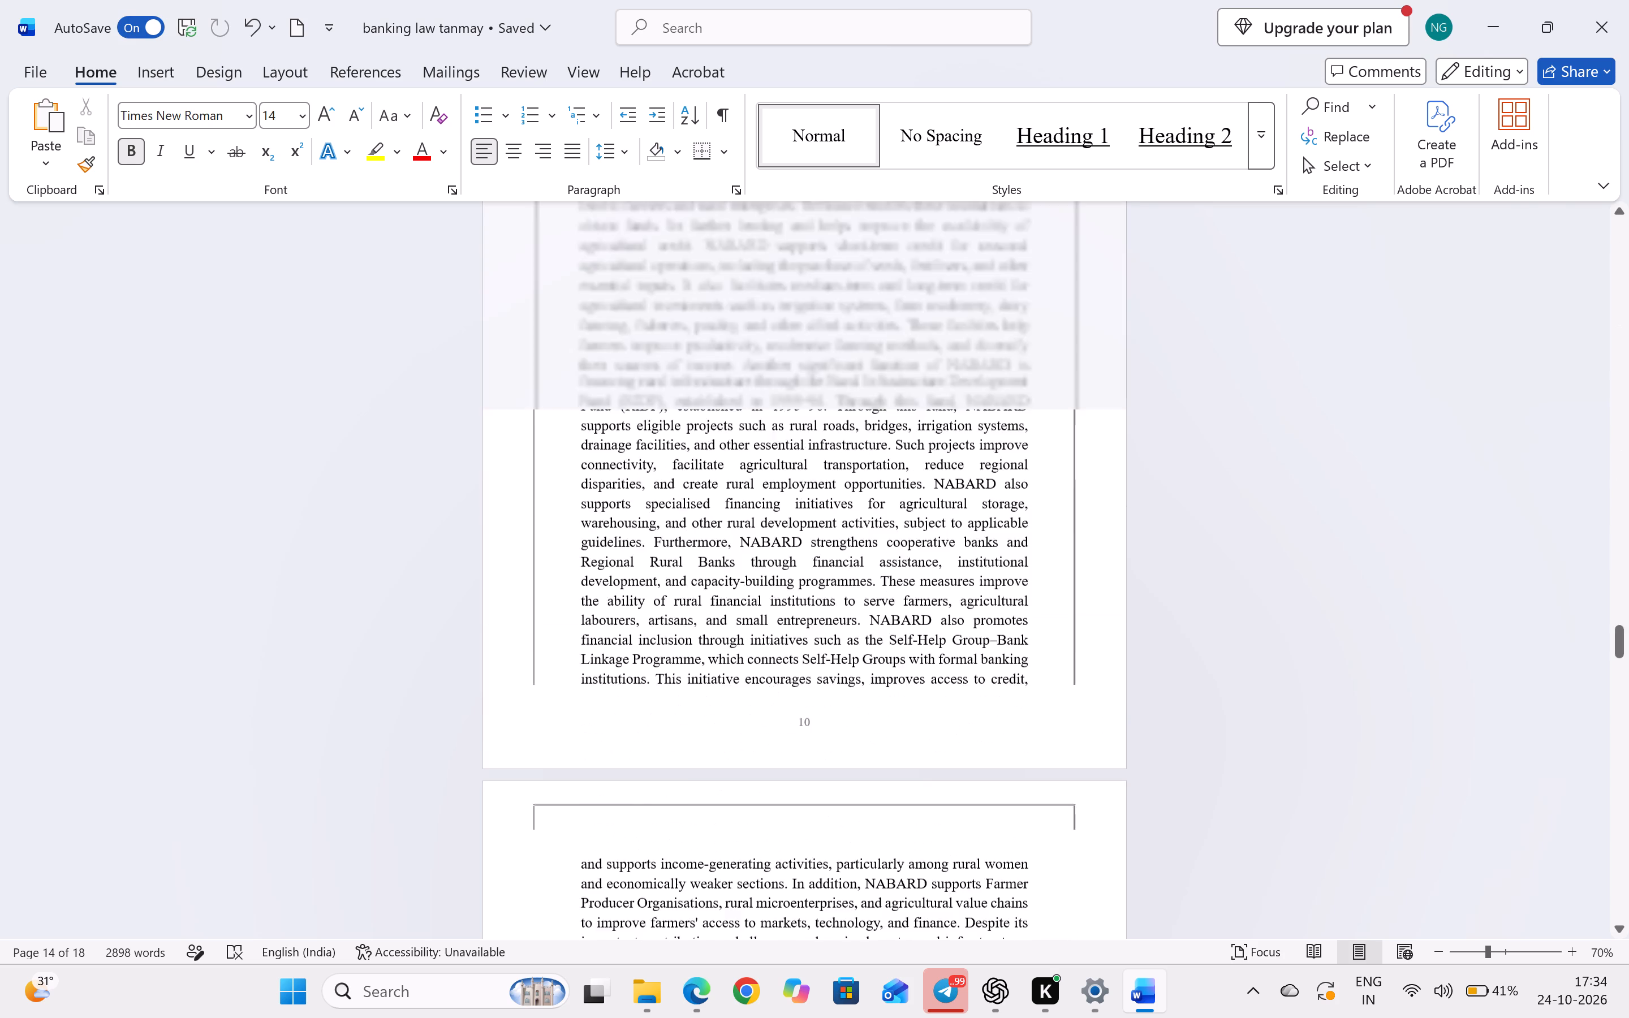
scroll(799, 512, down, 9)
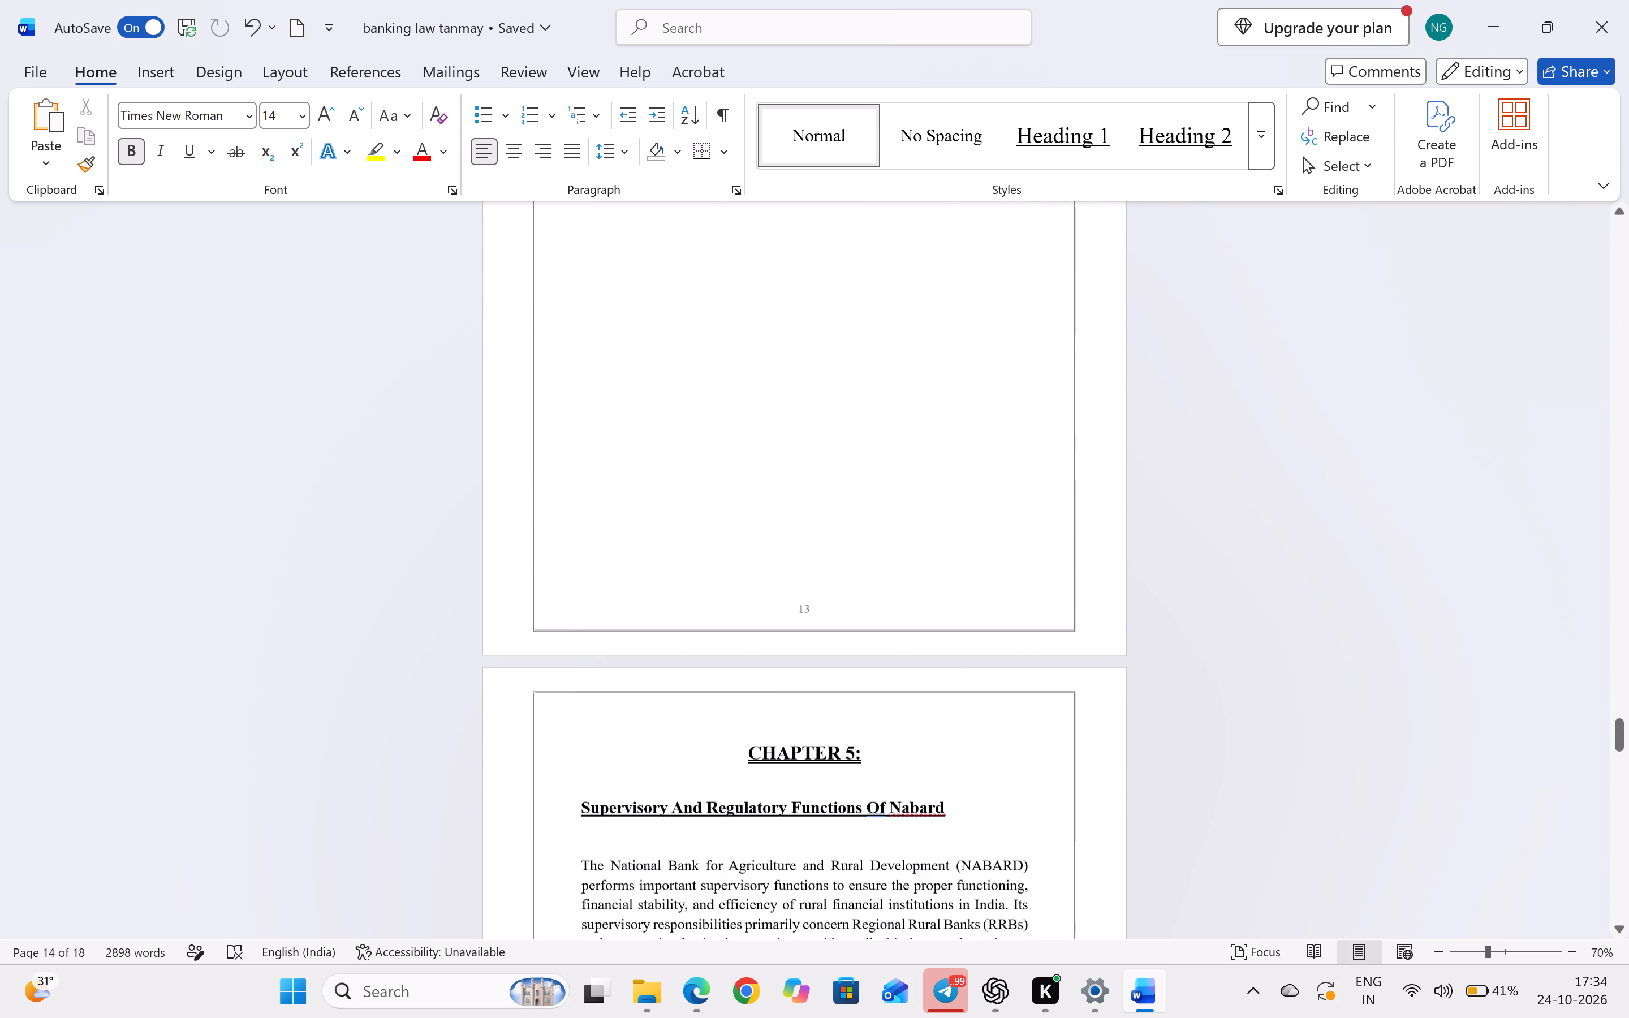
scroll(799, 512, down, 6)
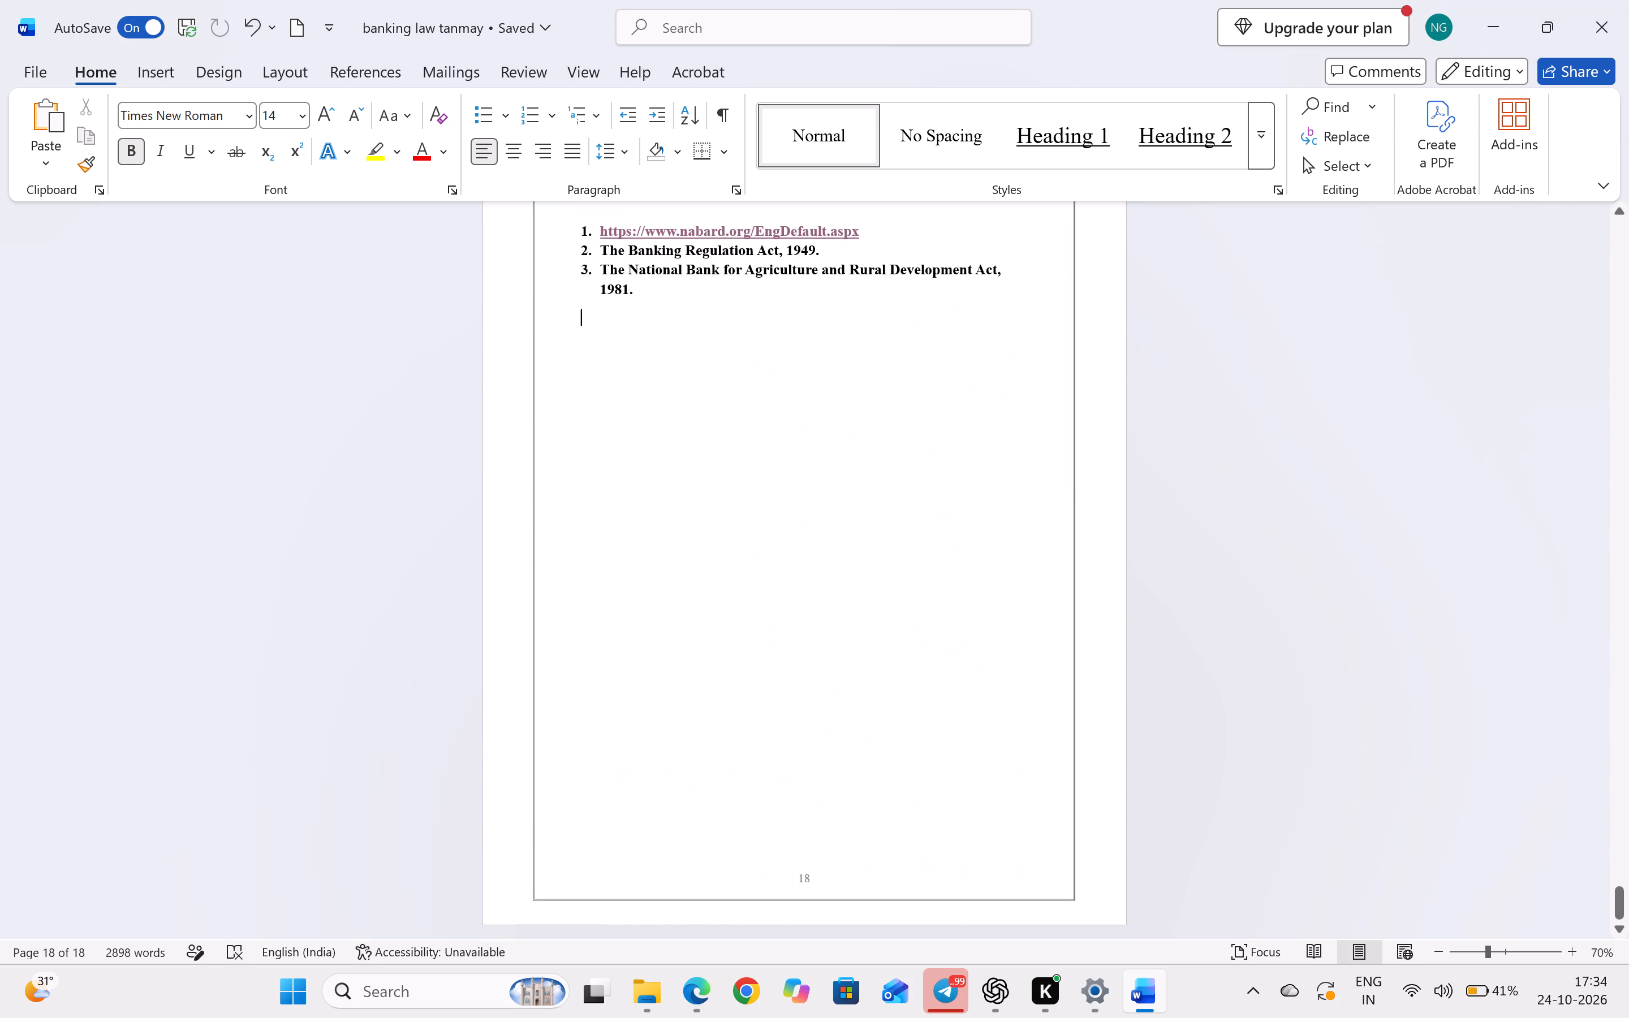